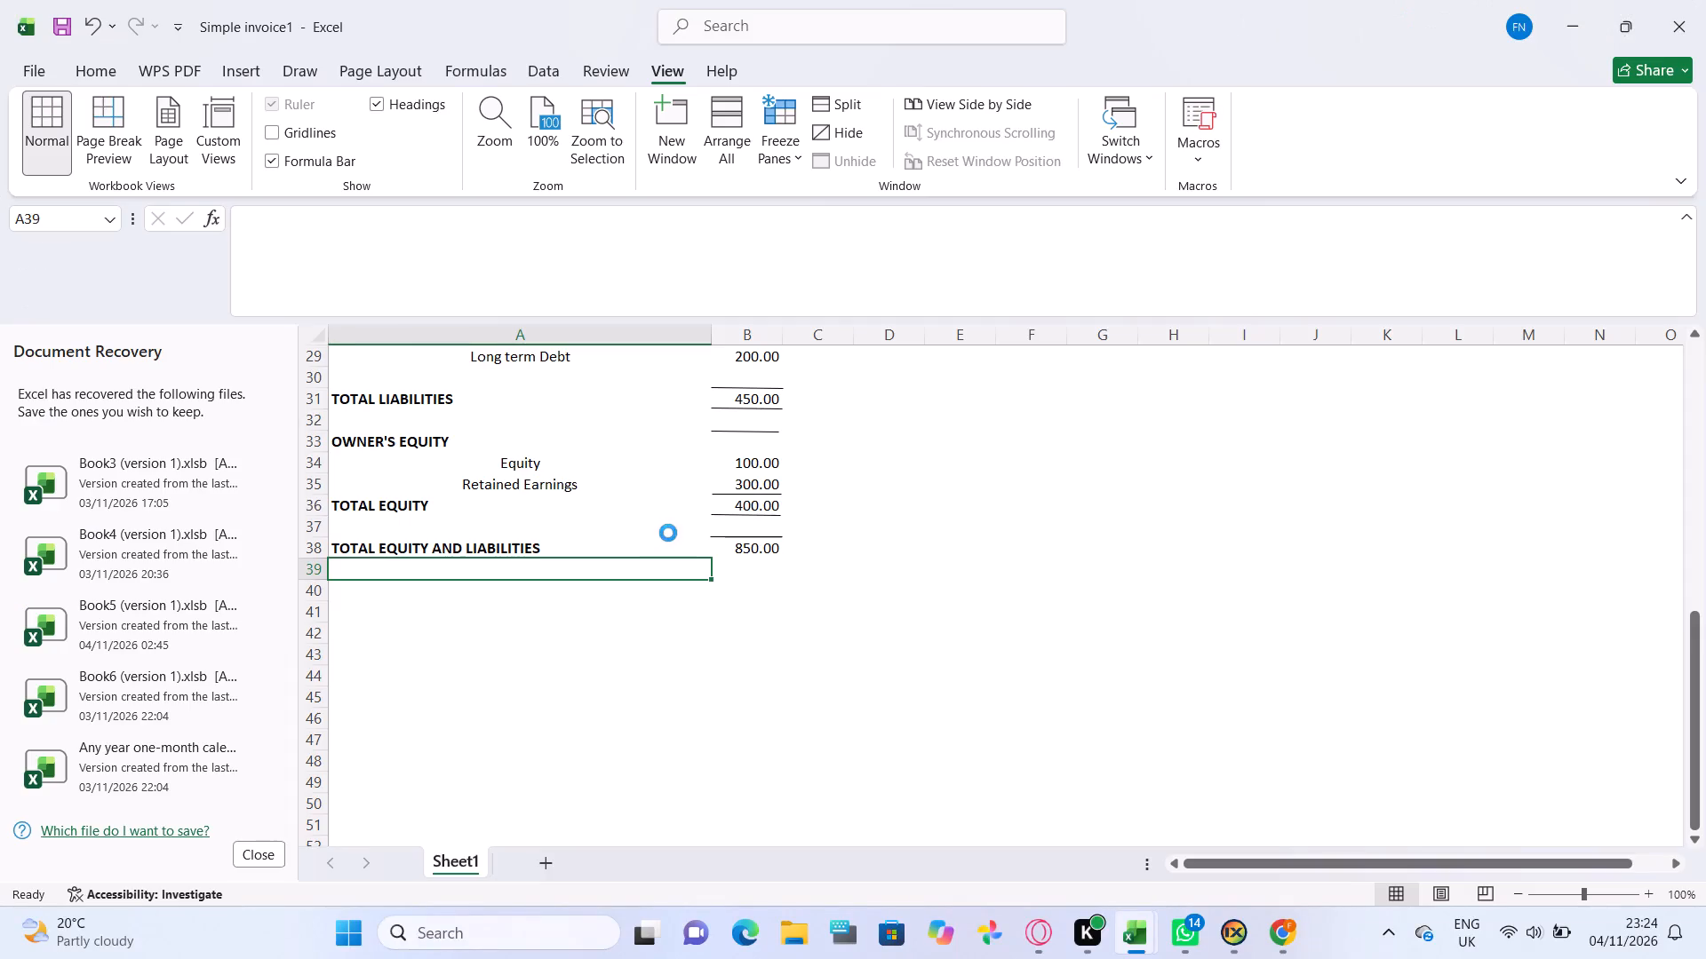
Fill cells A1:C40 of the balance sheet with the lightest green theme colour.
scroll(583, 423, up, 3)
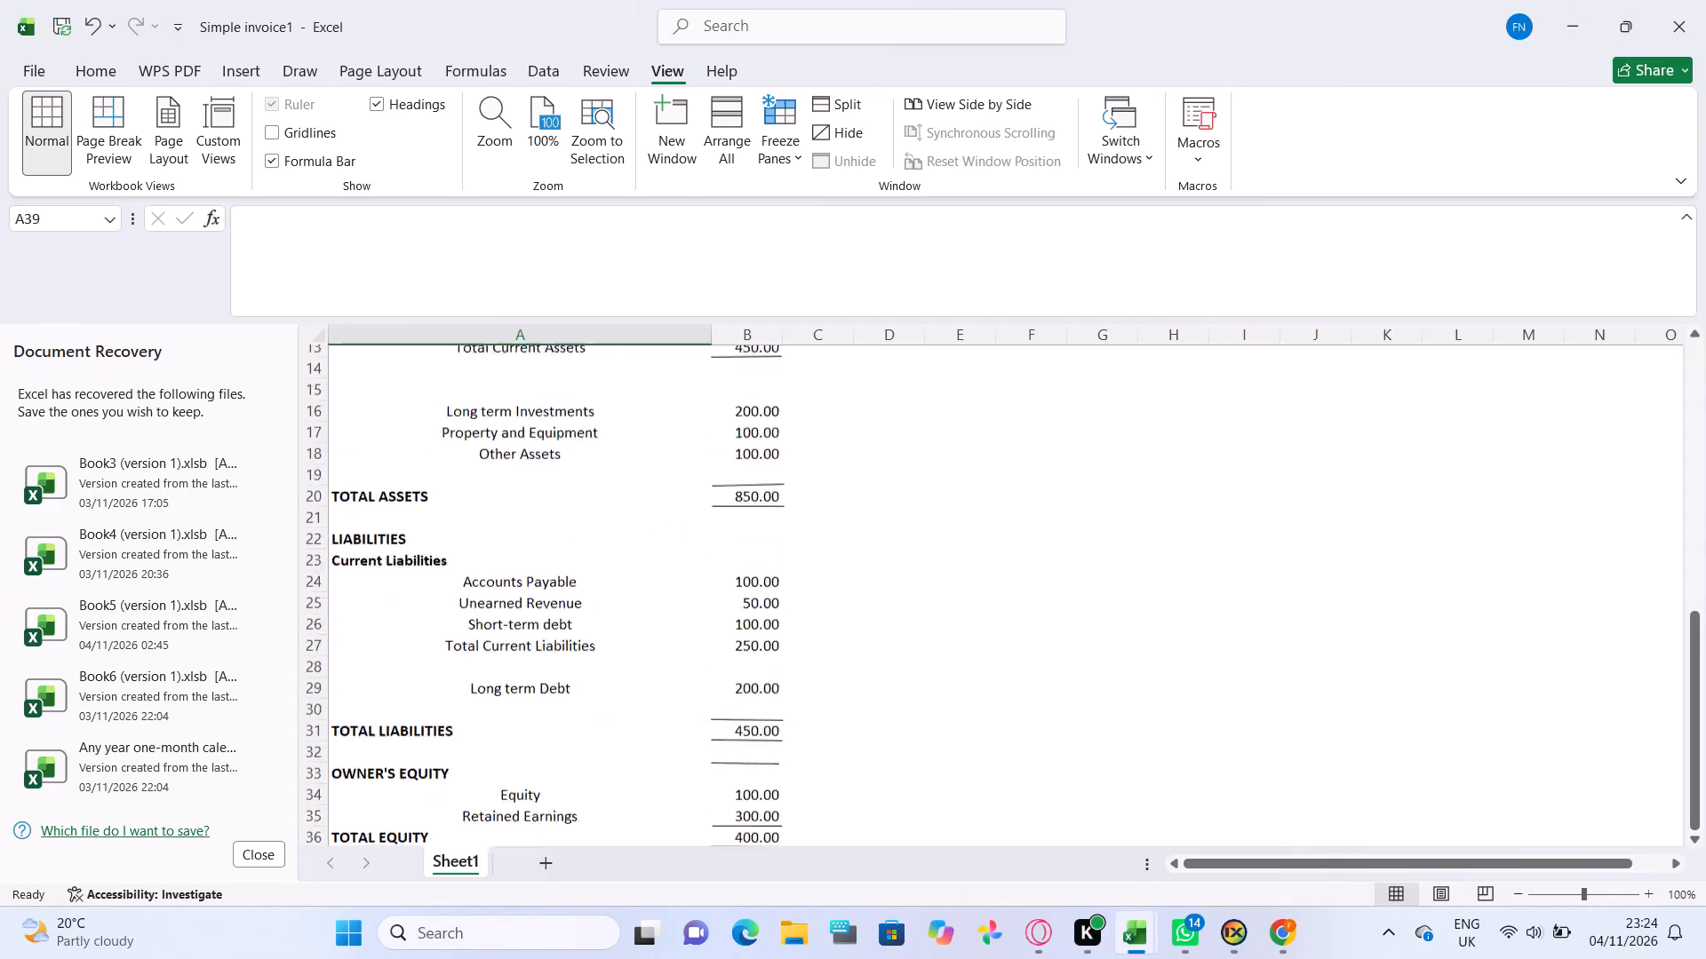
scroll(583, 423, up, 2)
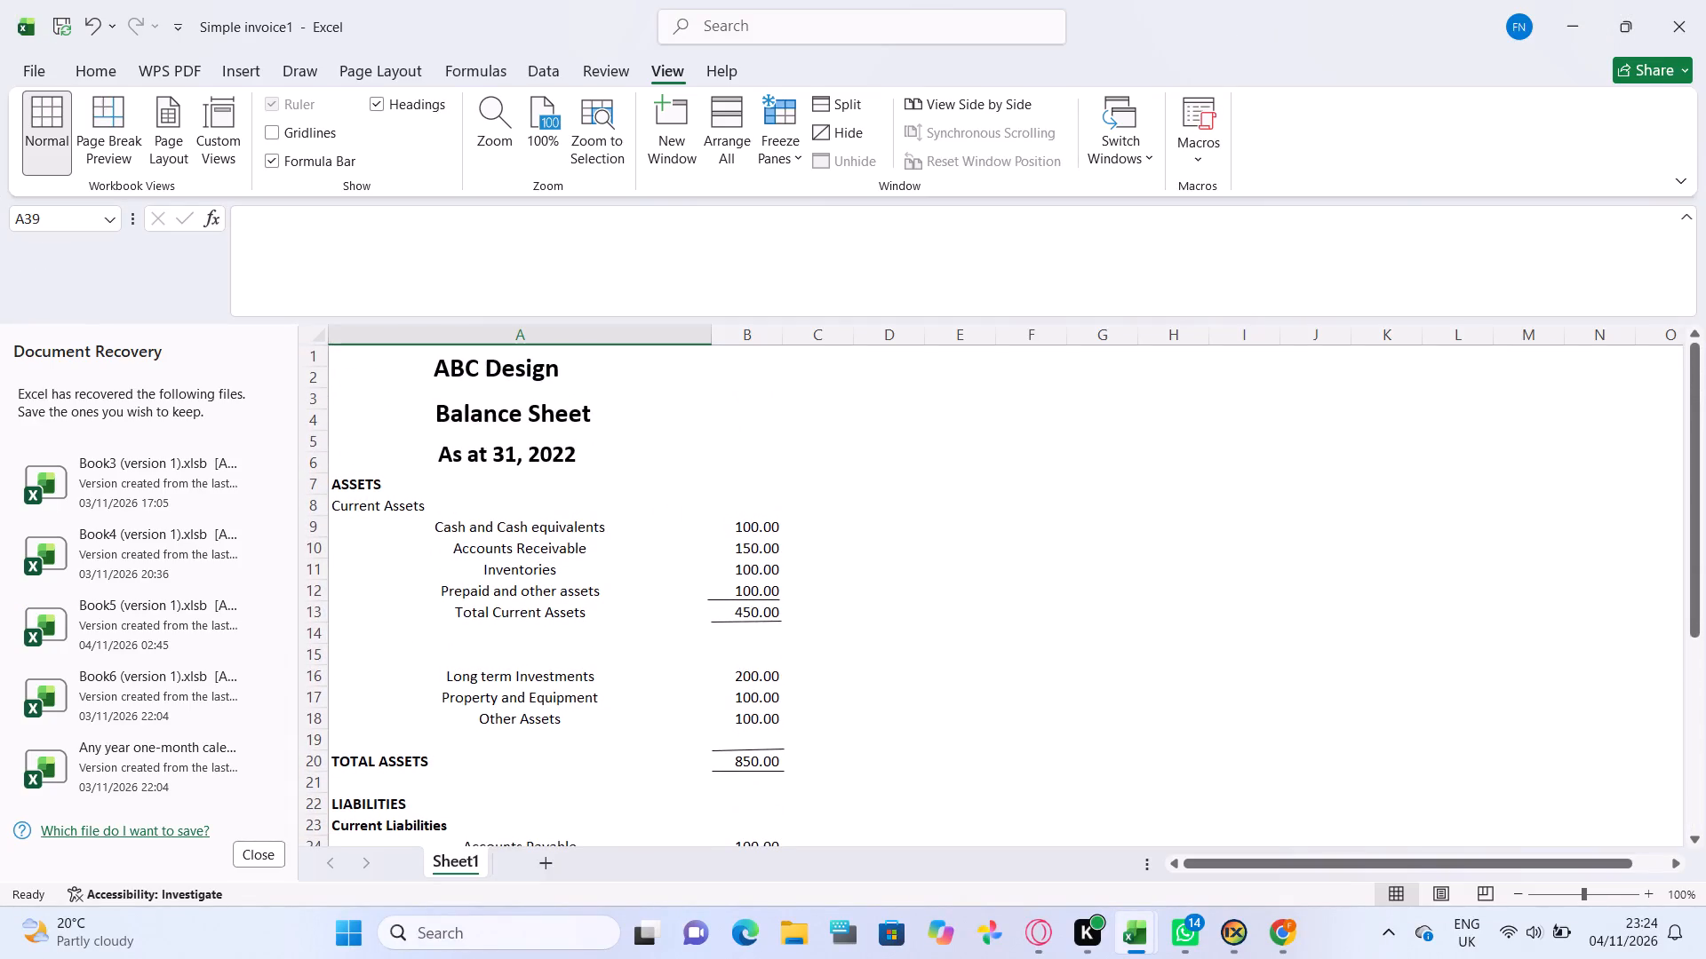
drag(335, 346, 780, 531)
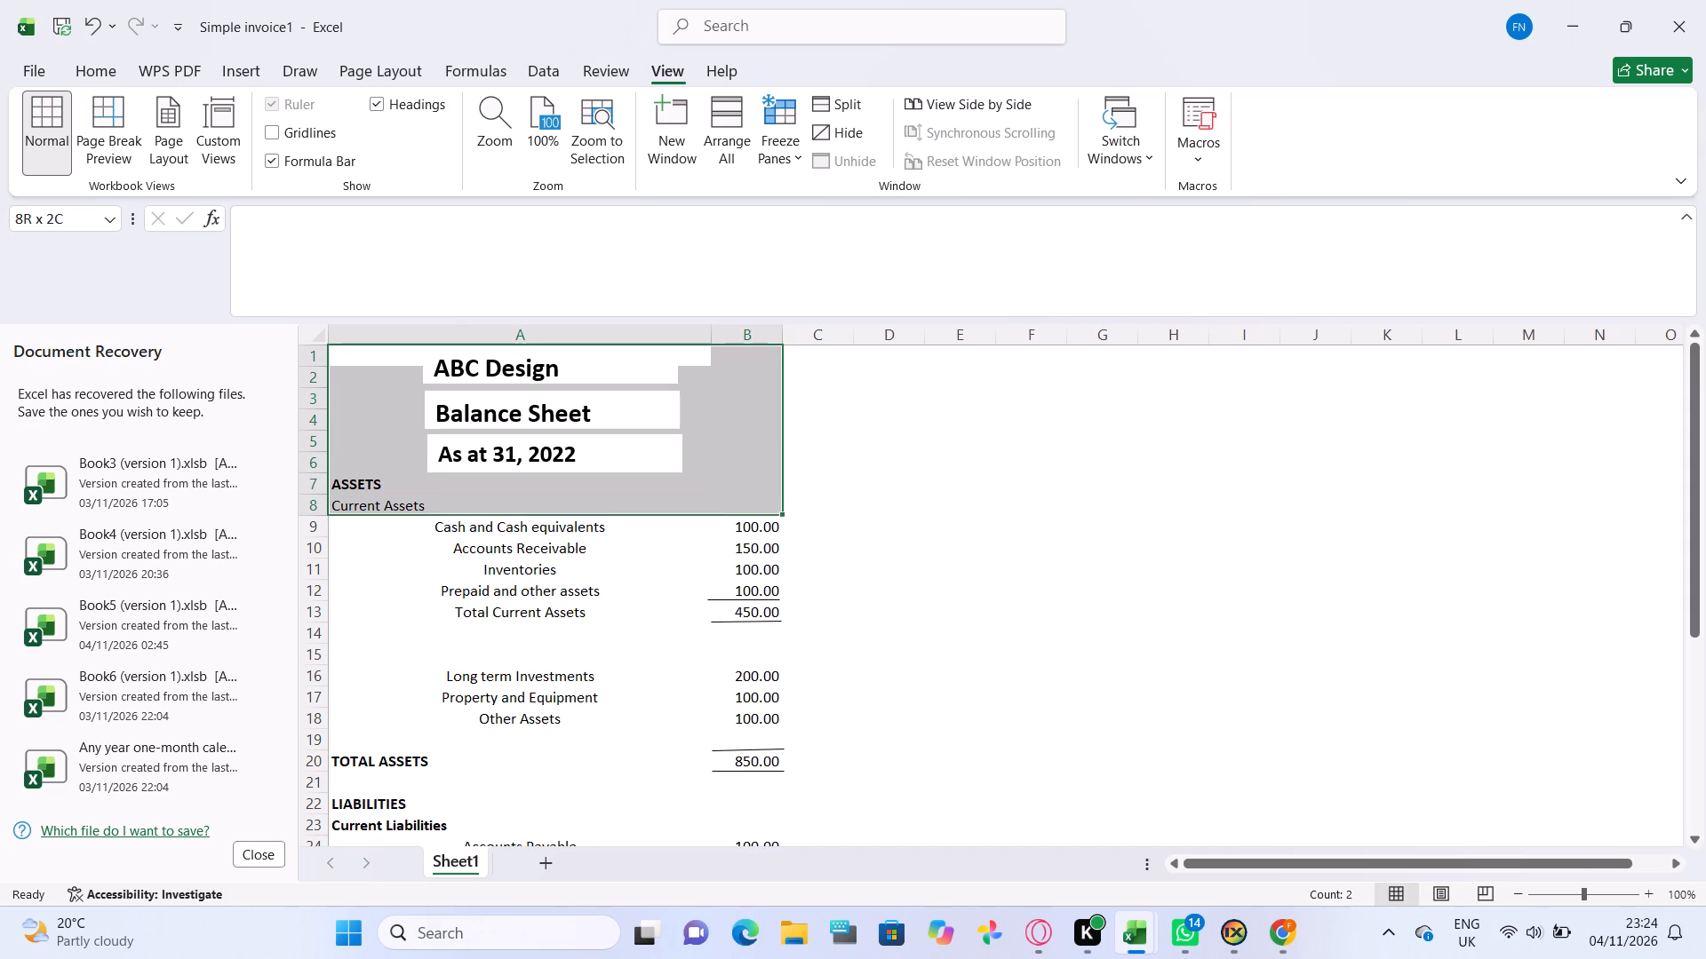
drag(780, 531, 825, 873)
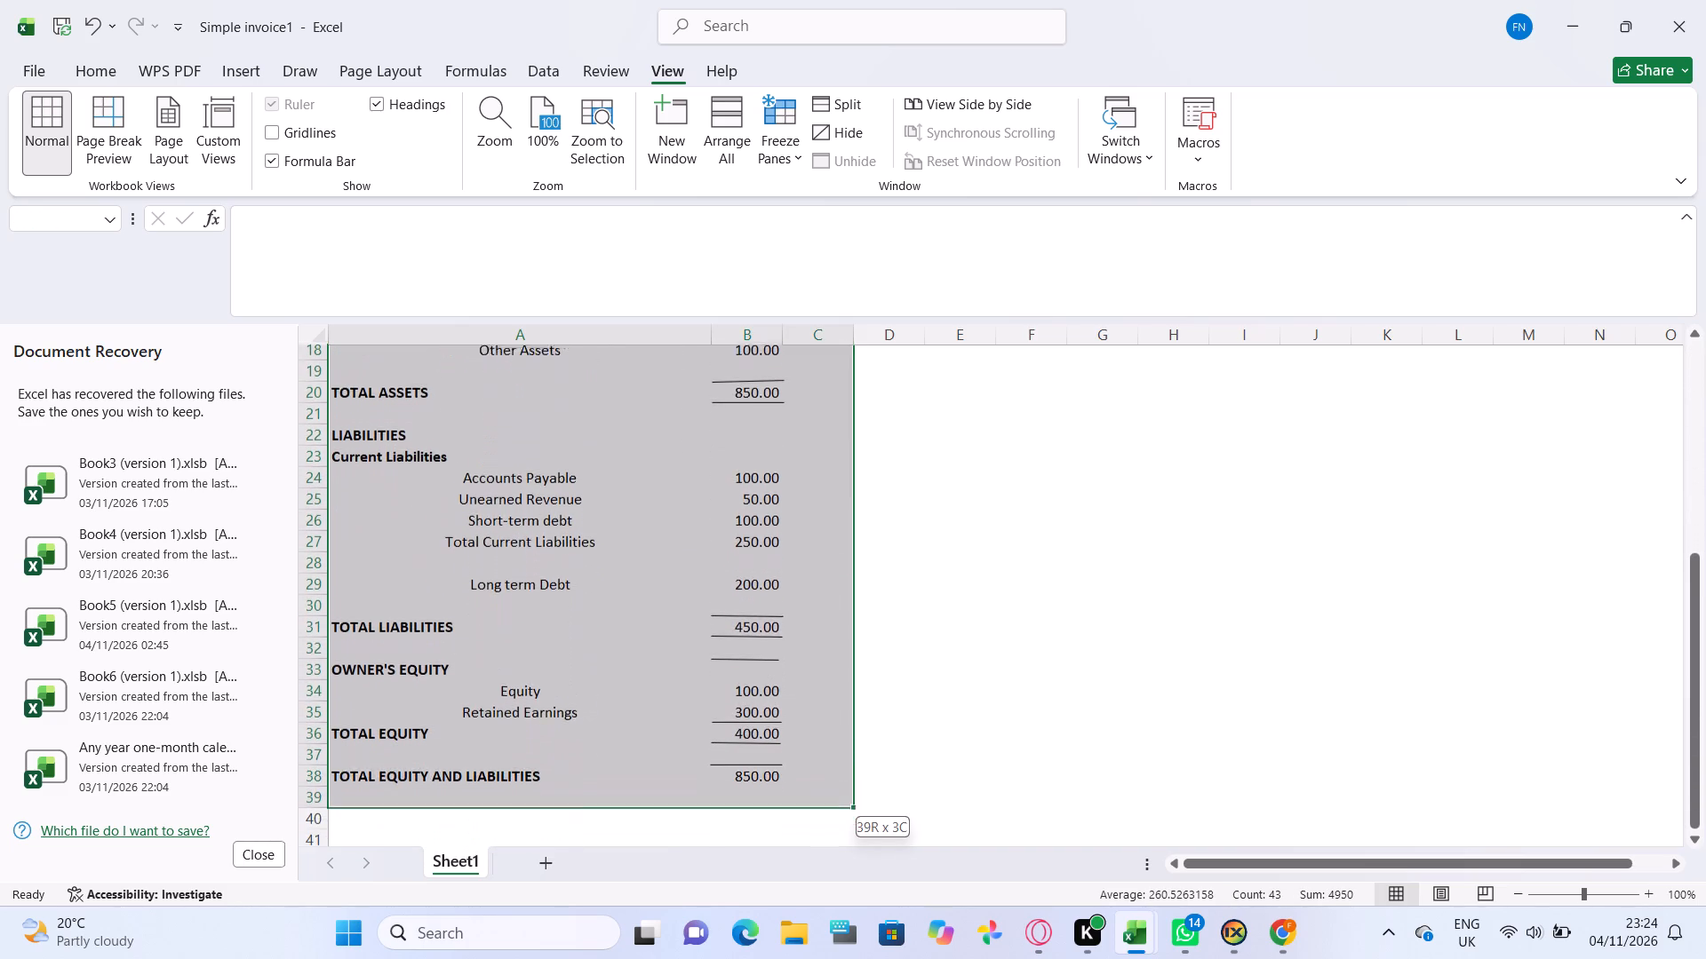
drag(825, 873, 822, 738)
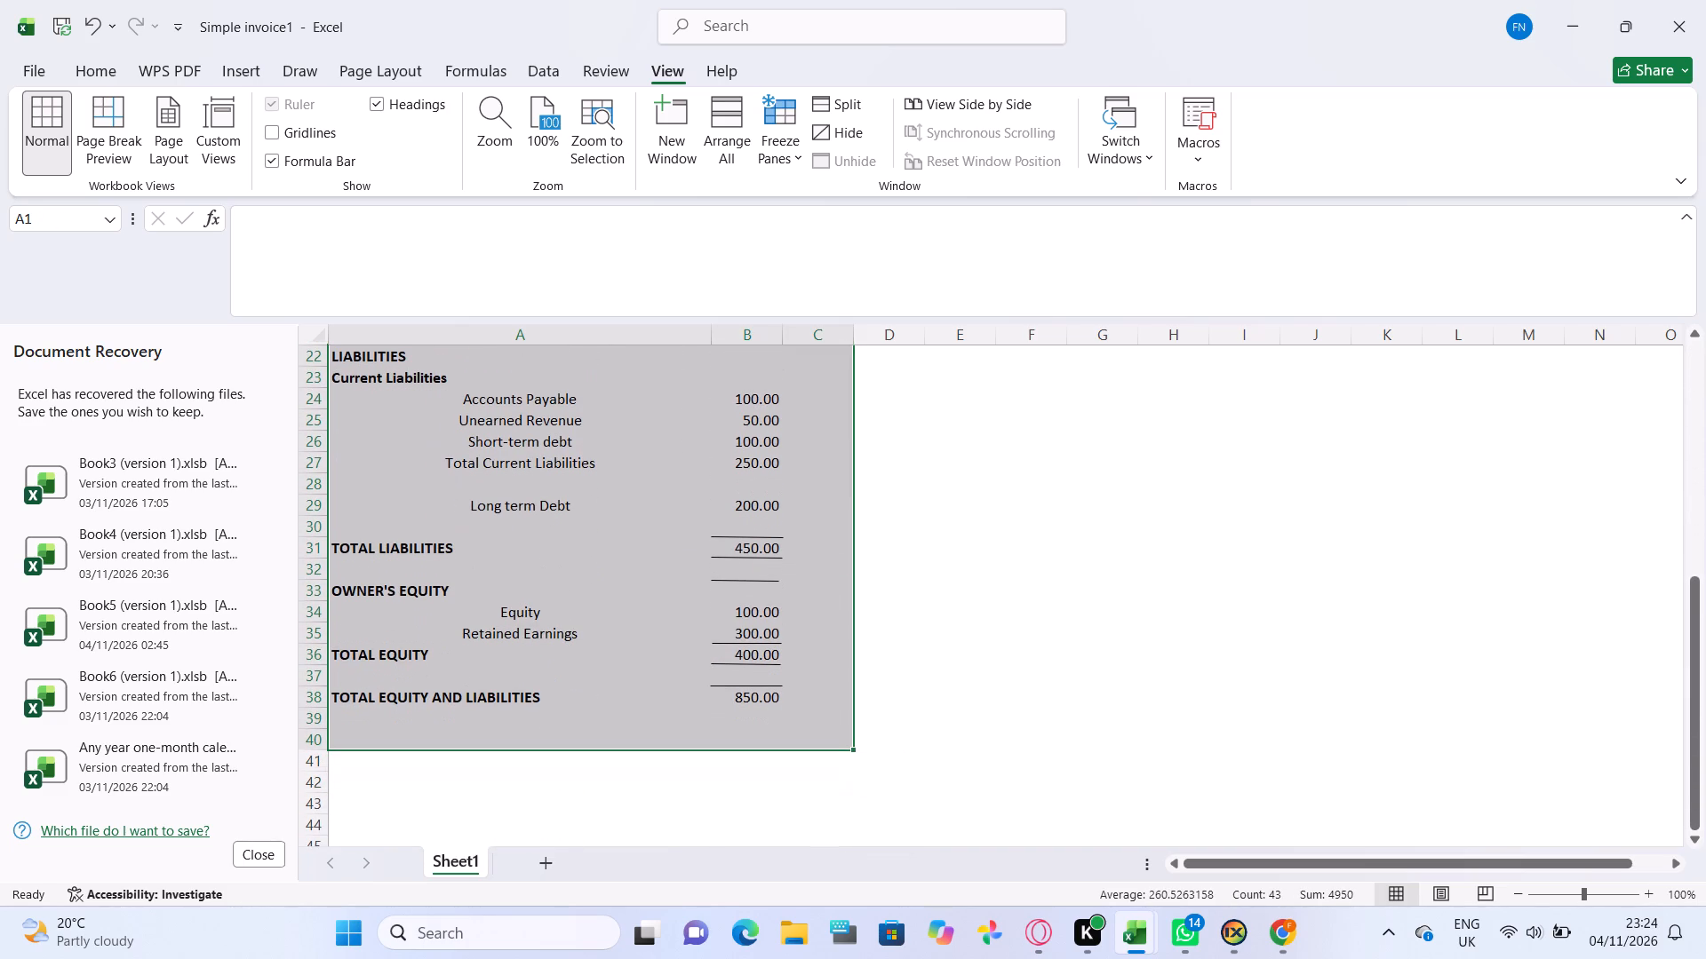
right_click(822, 738)
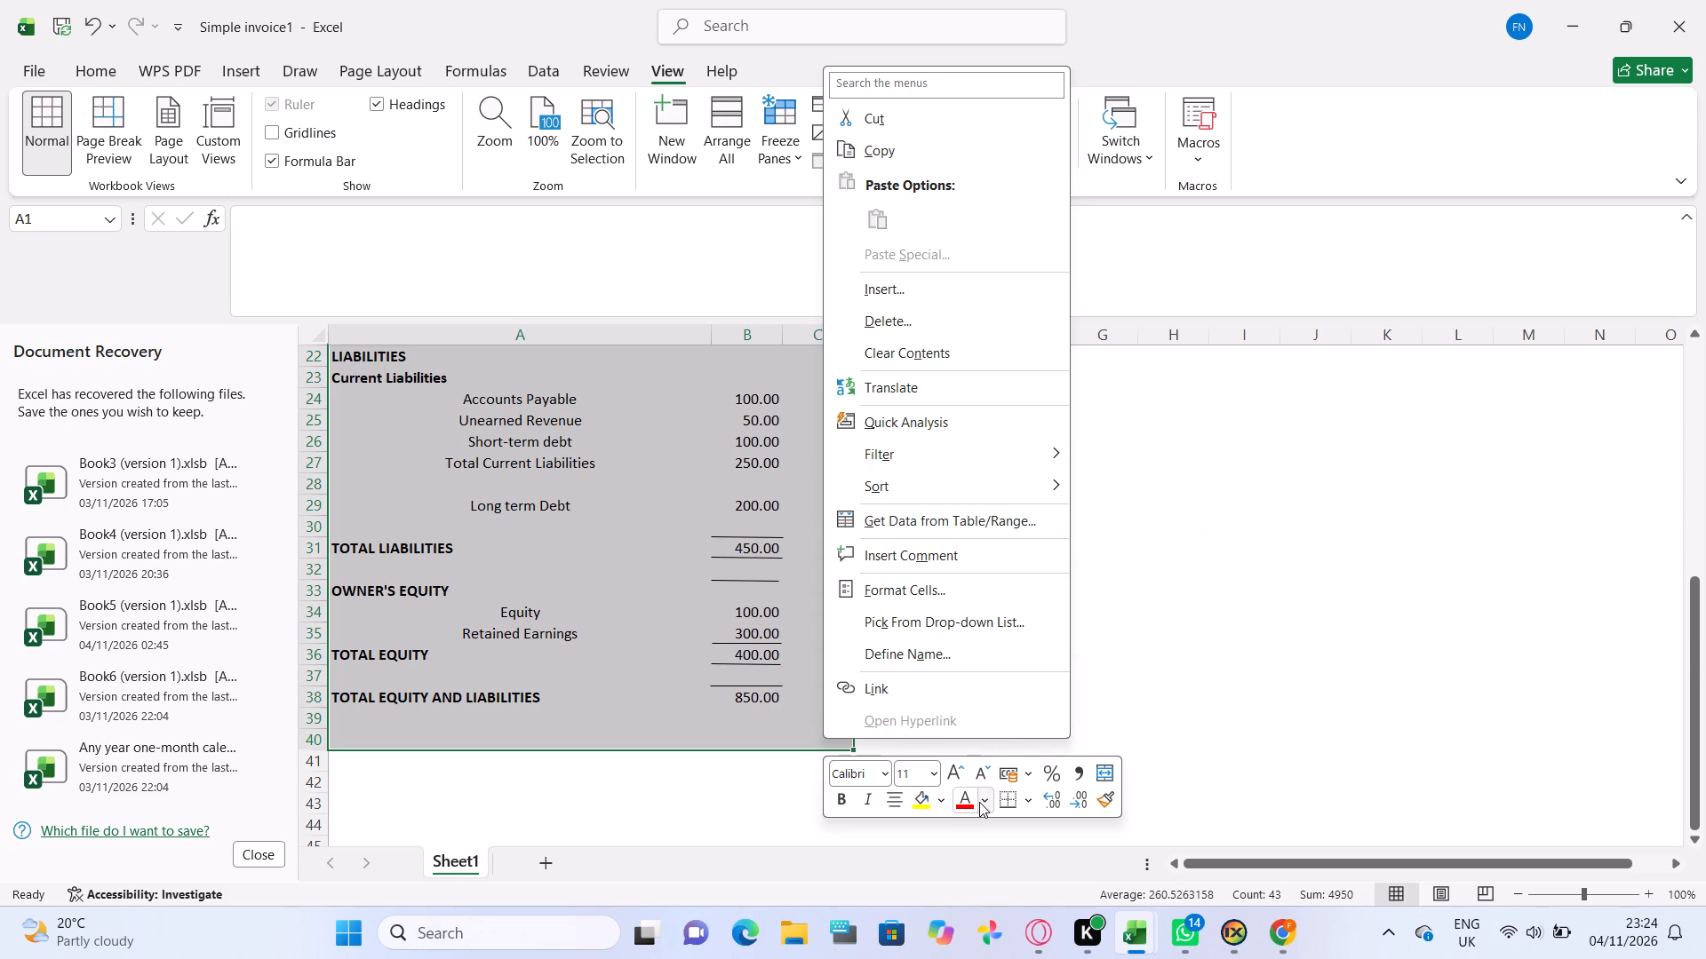
click(928, 807)
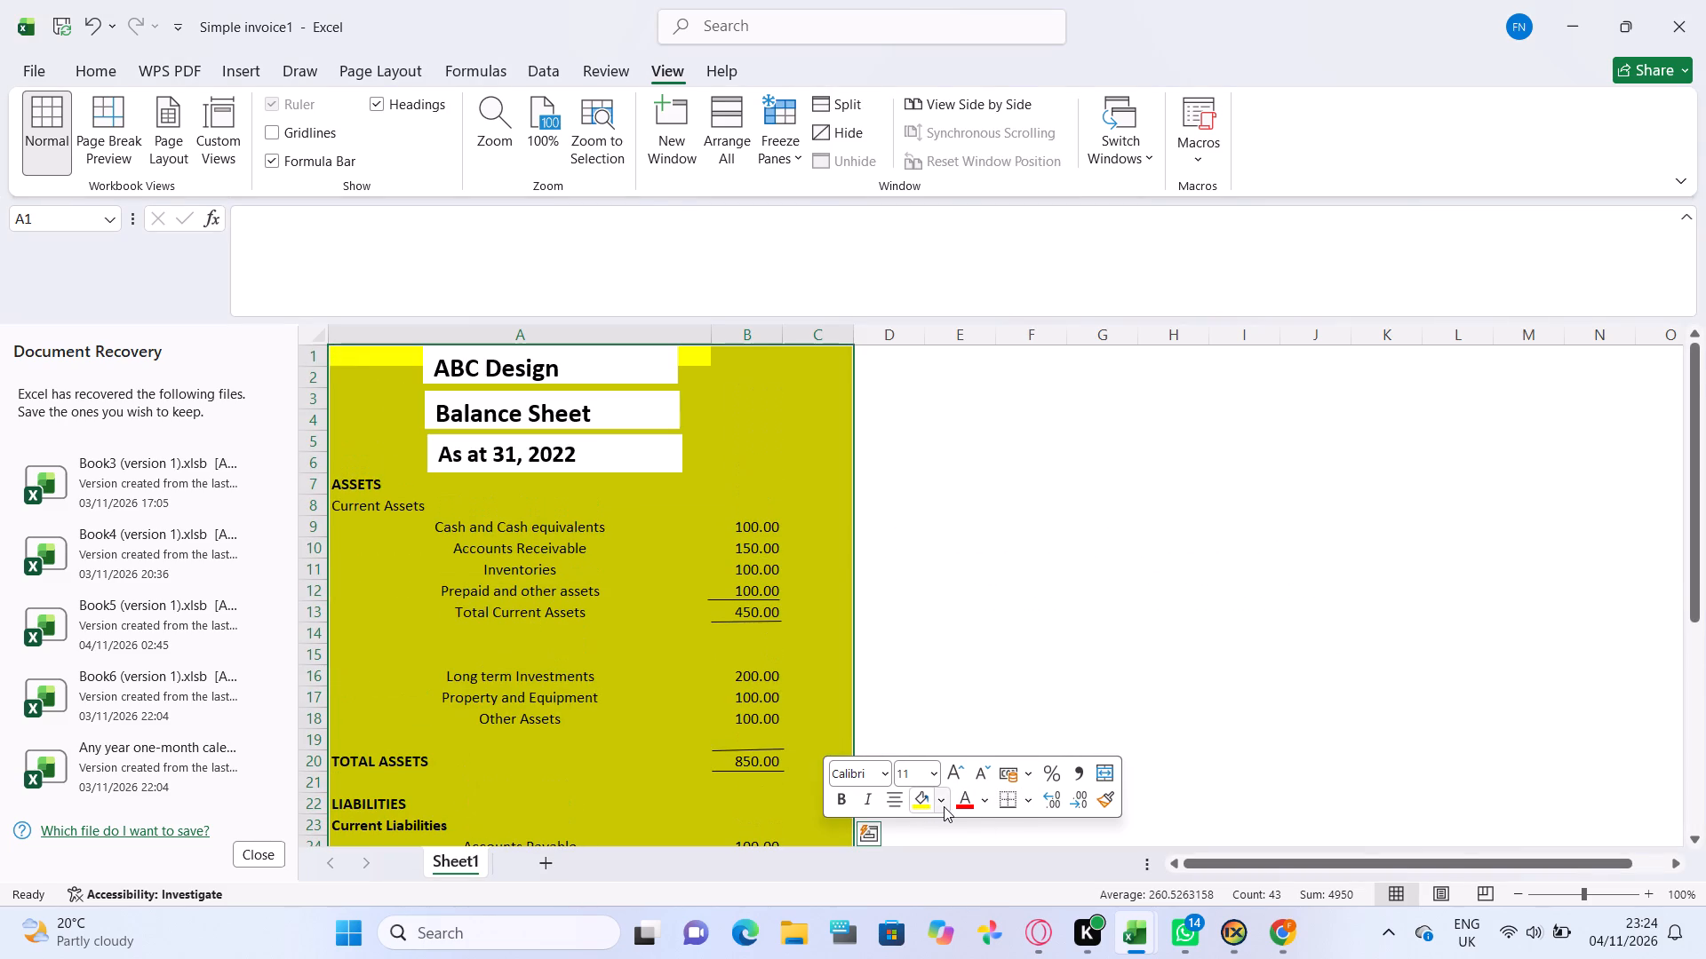
click(944, 806)
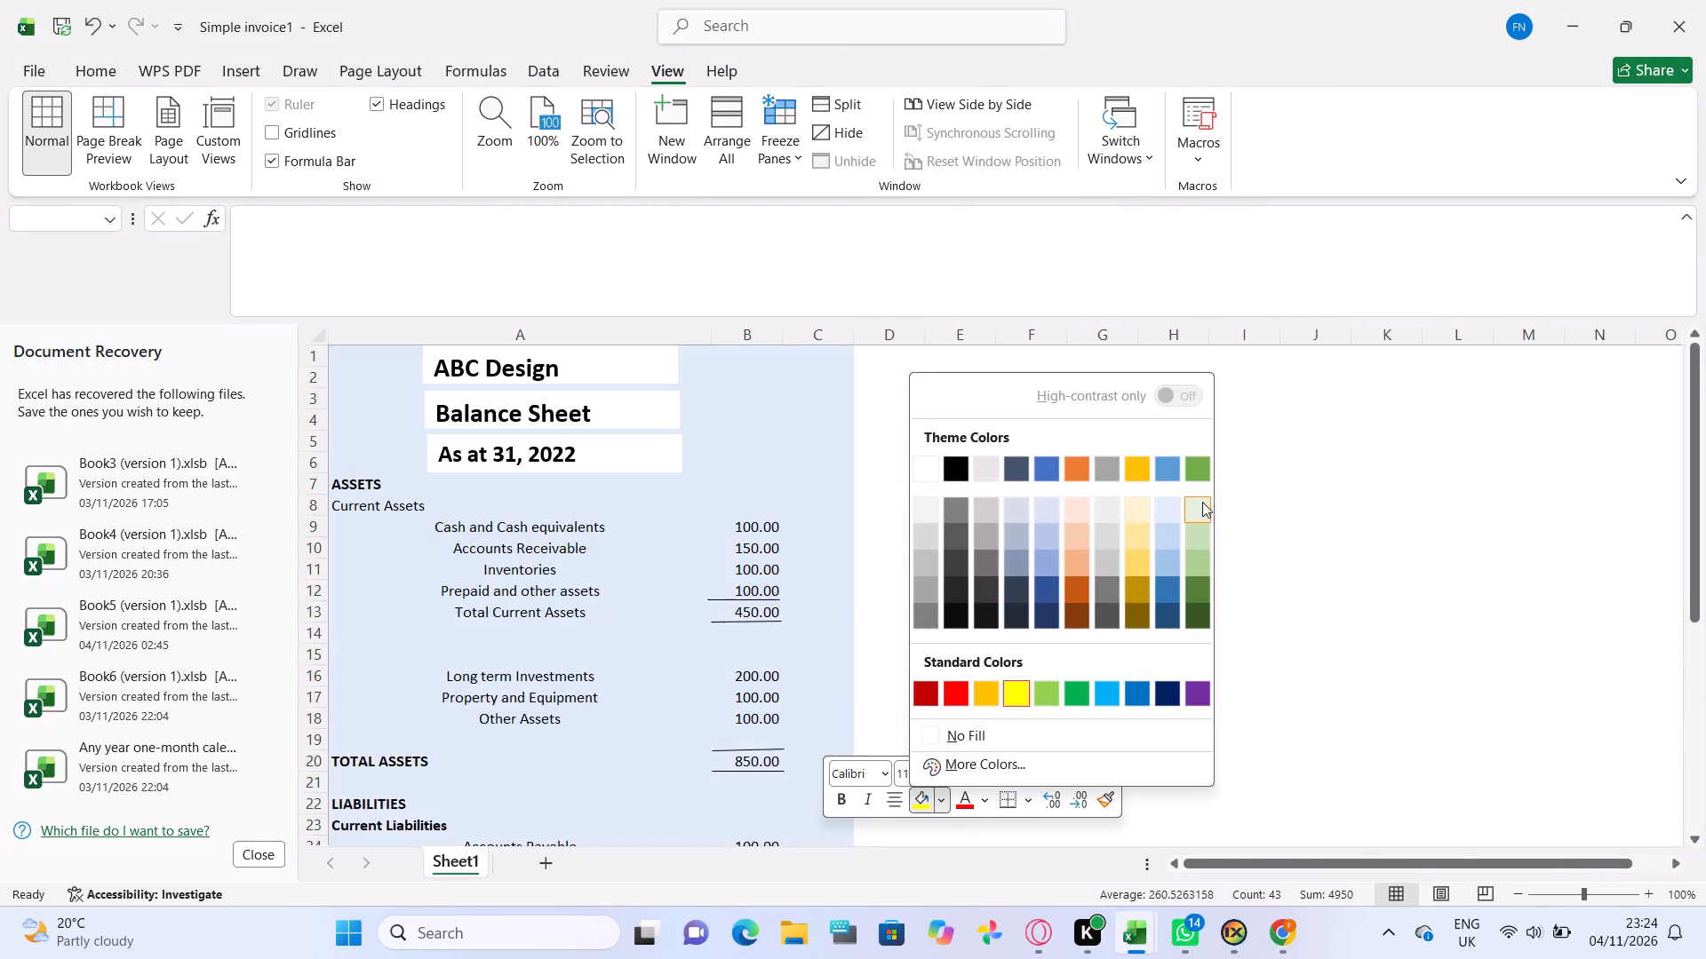
click(1202, 502)
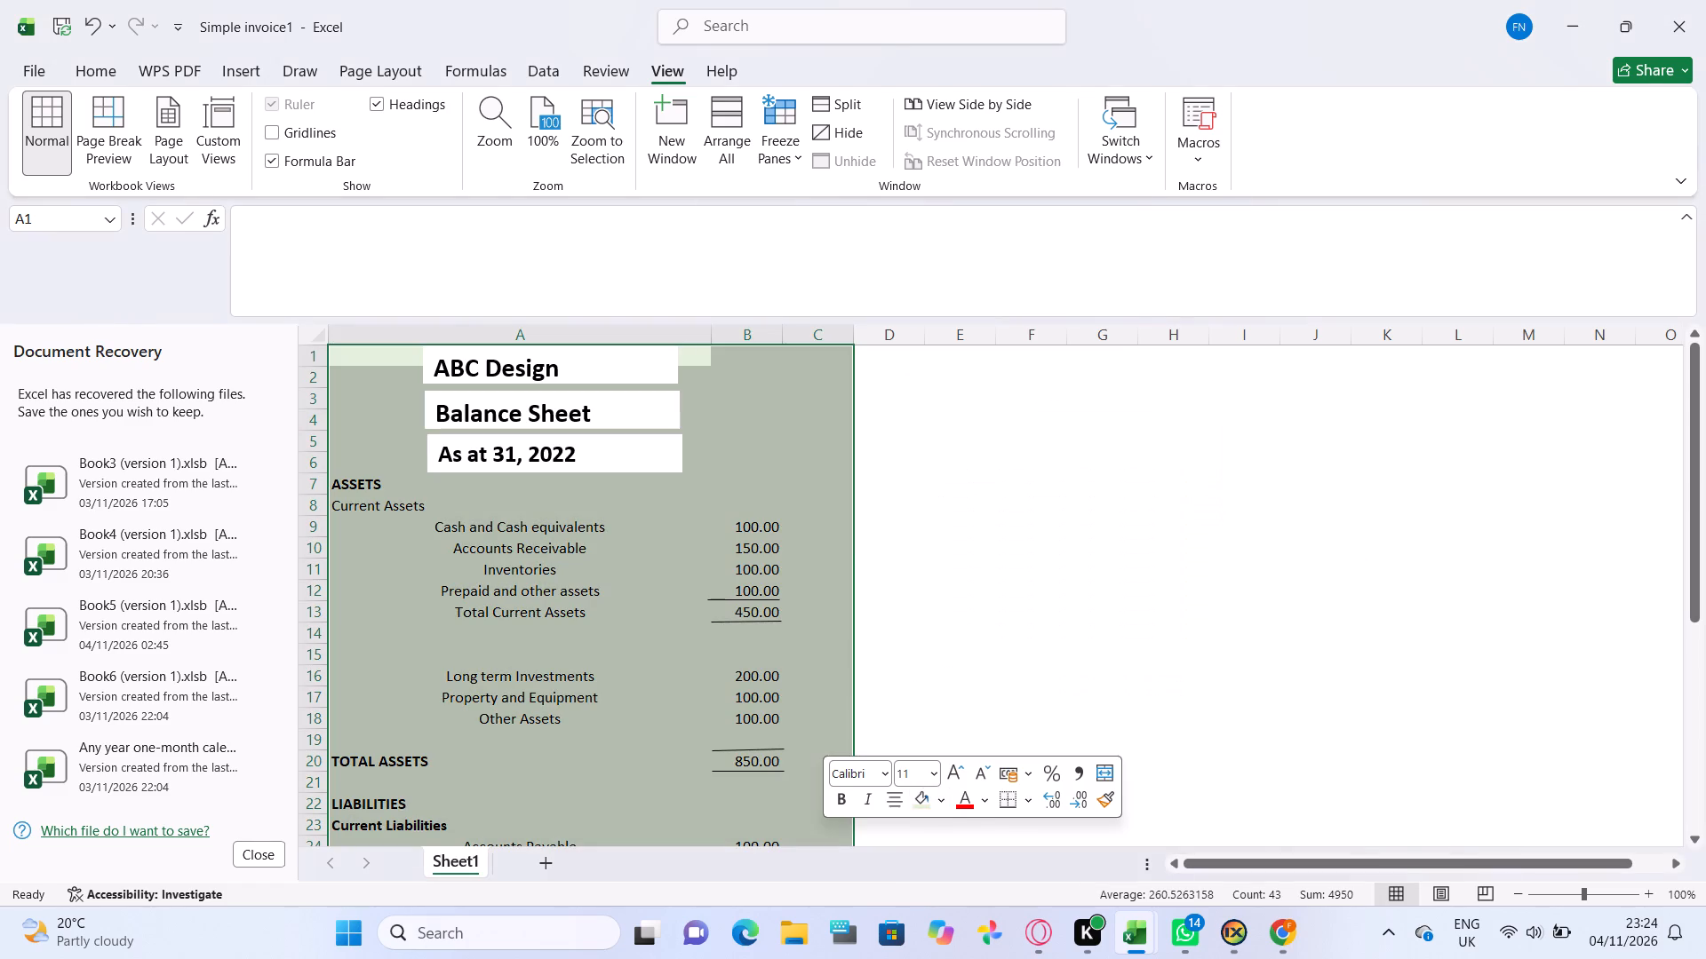
click(1113, 512)
Fill the "ABC Design" text box with the lightest green theme colour, matching the cell background.
click(643, 374)
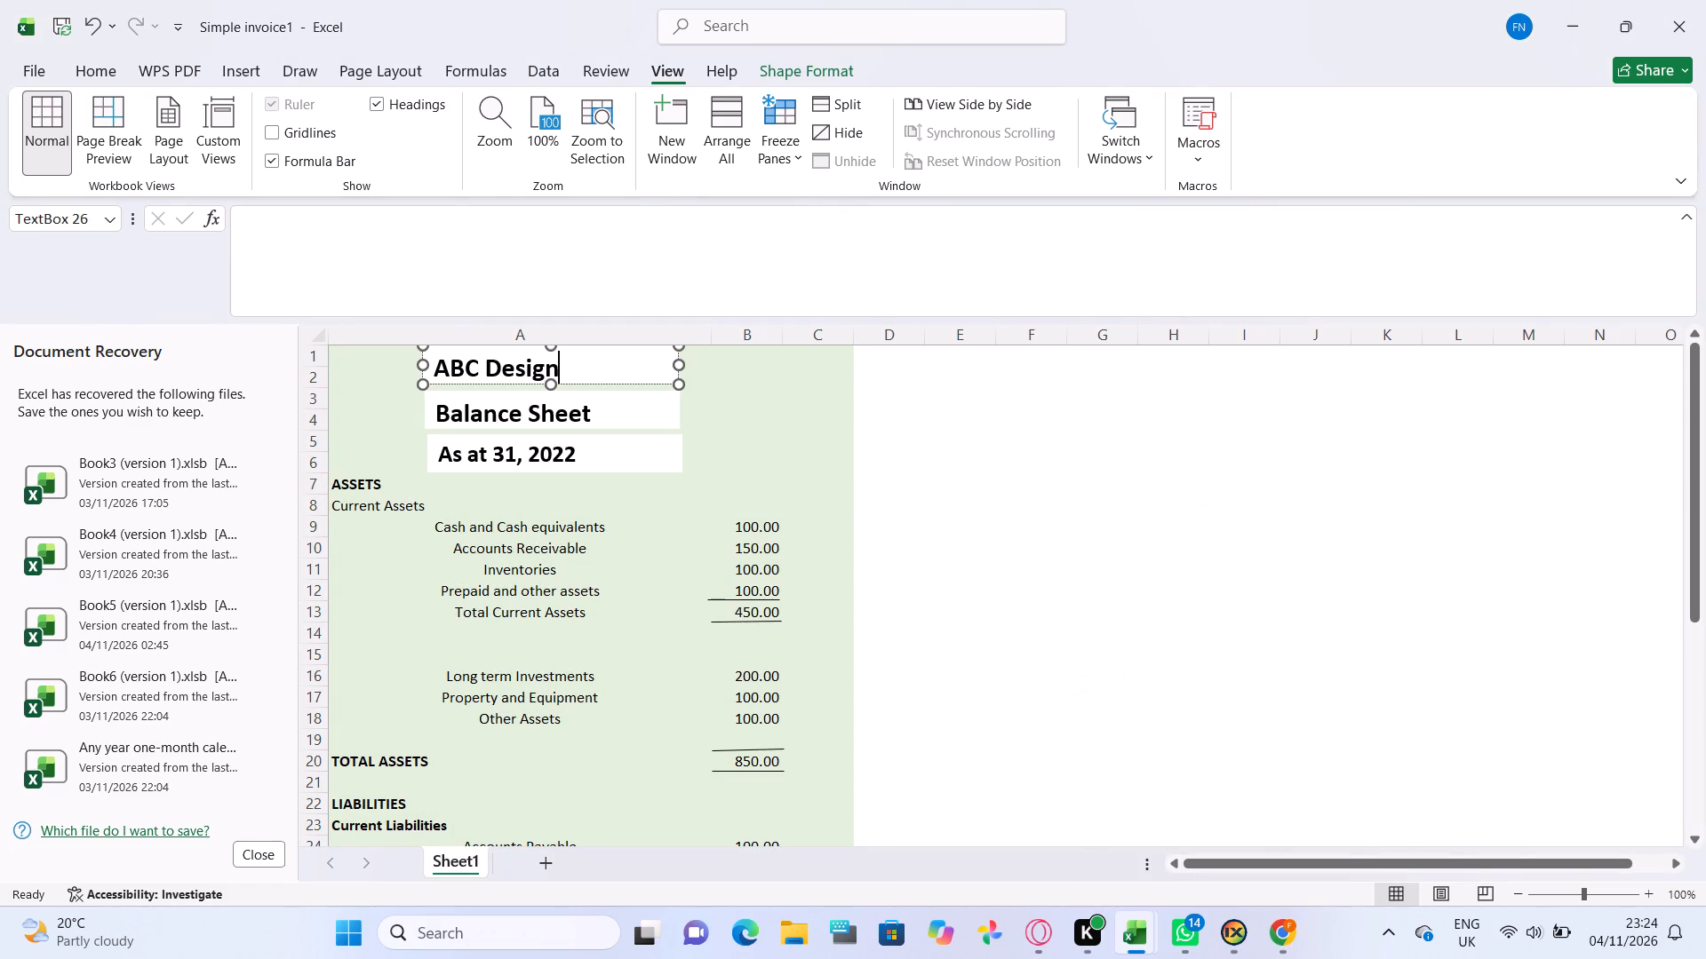
click(643, 374)
right_click(643, 374)
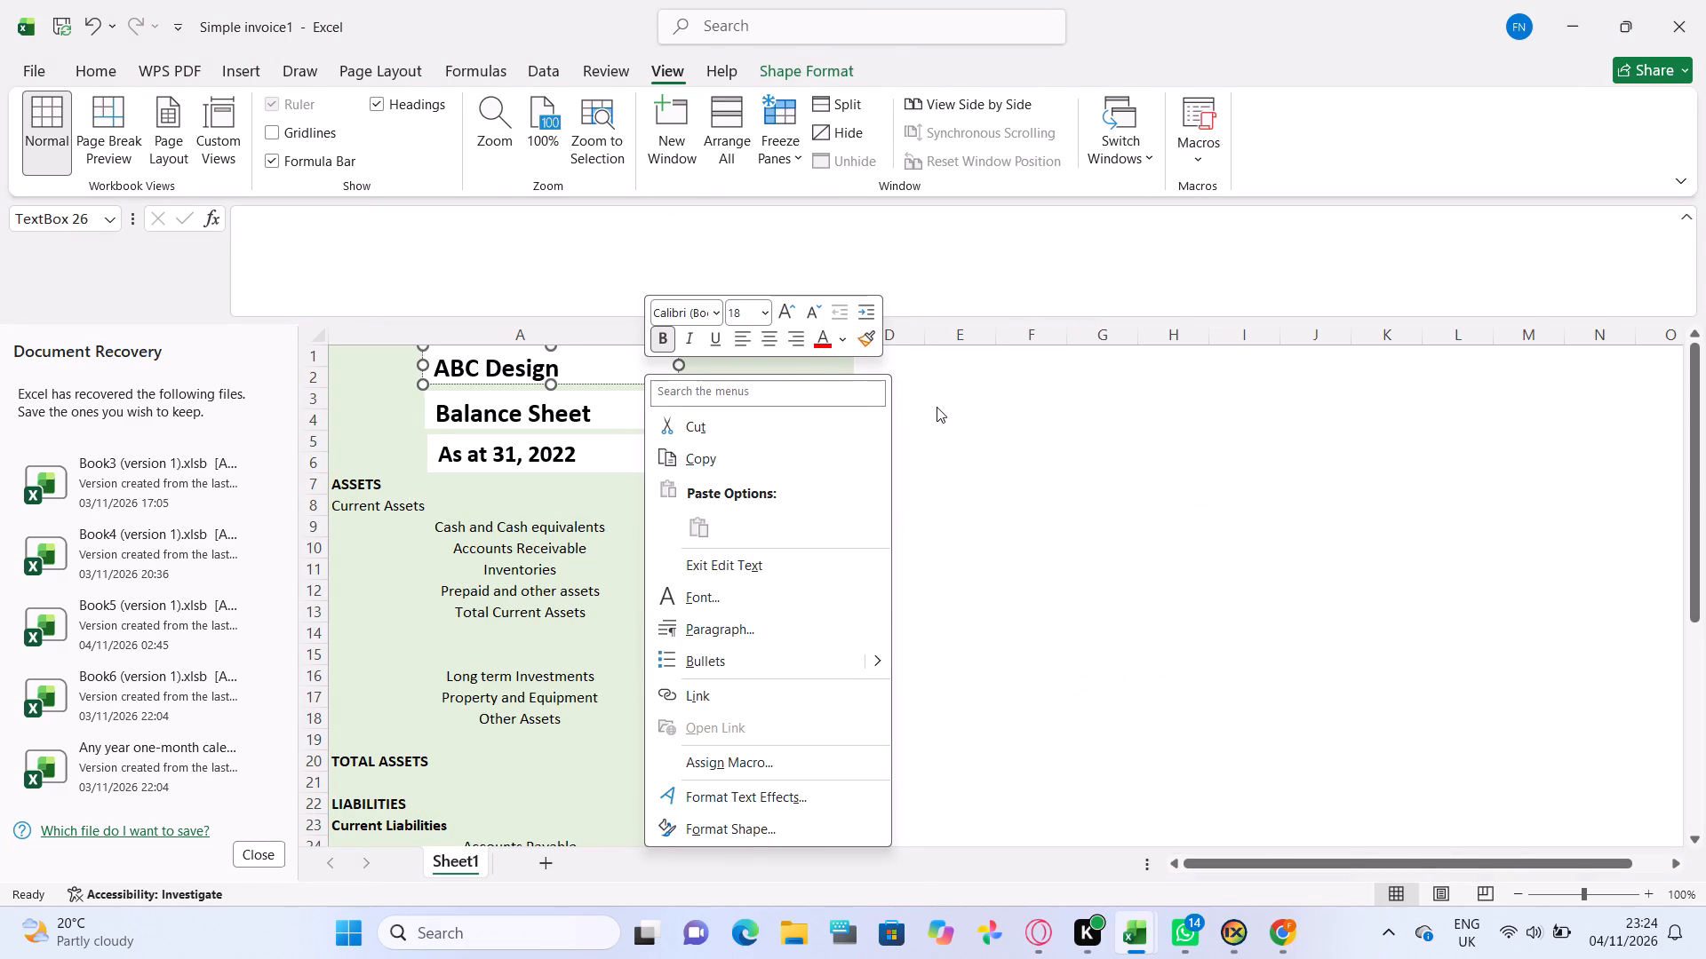
drag(937, 407, 602, 384)
click(602, 384)
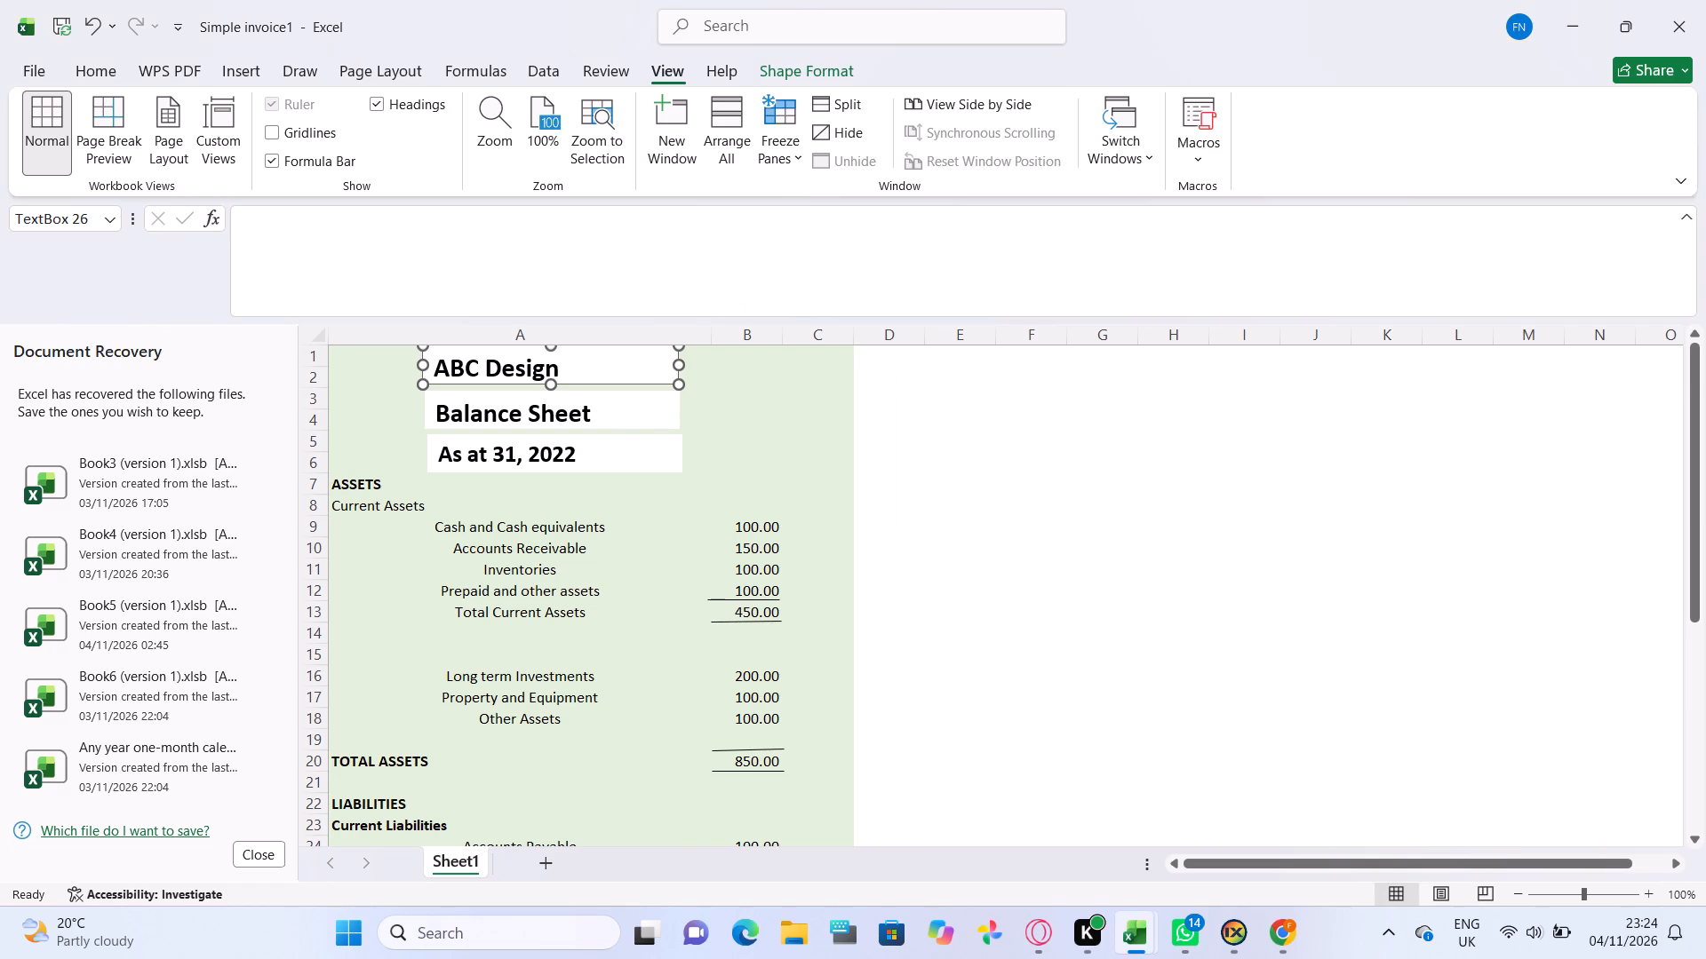
right_click(602, 384)
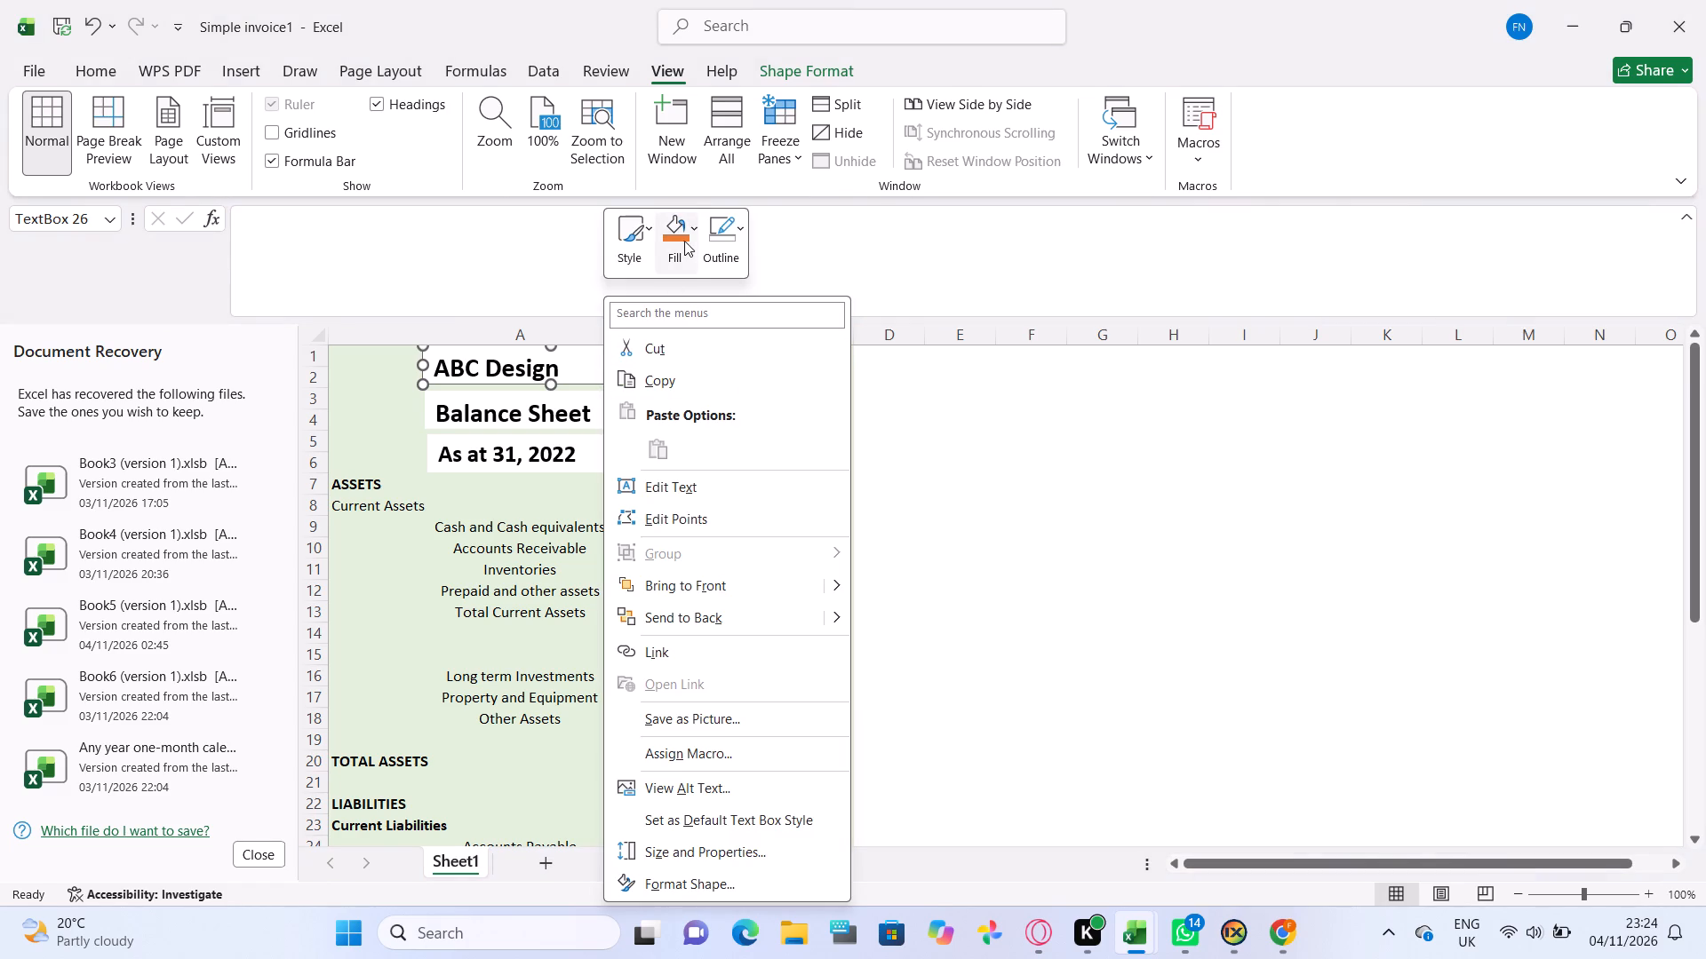
click(690, 234)
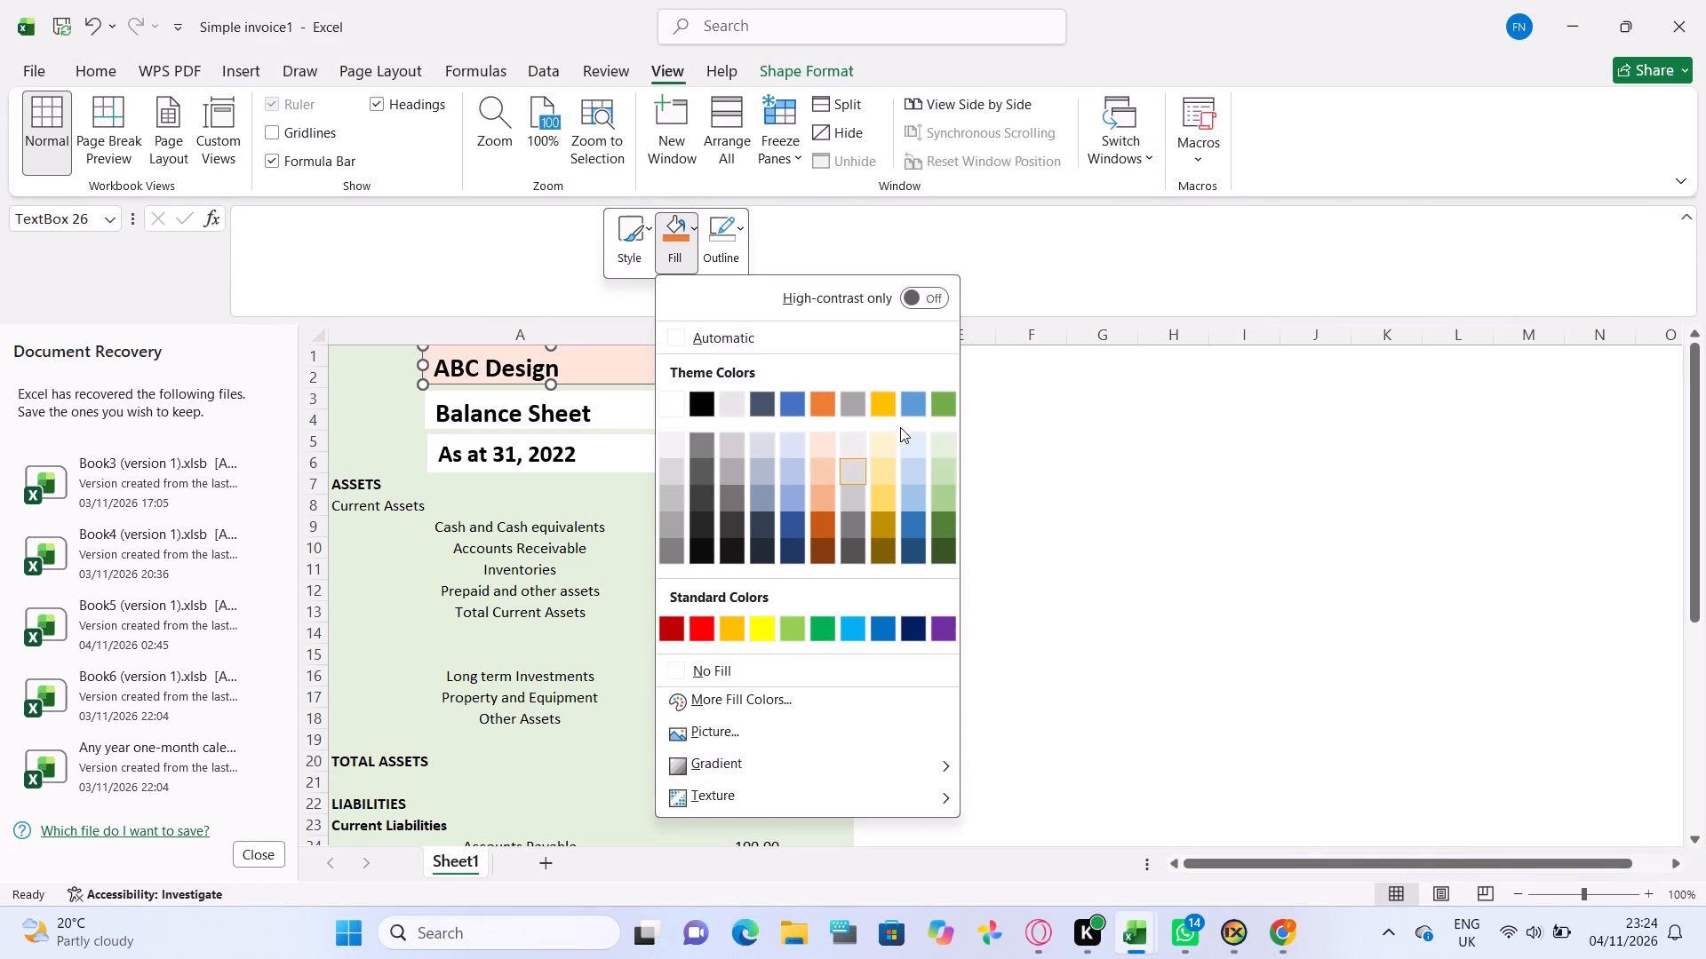
click(949, 432)
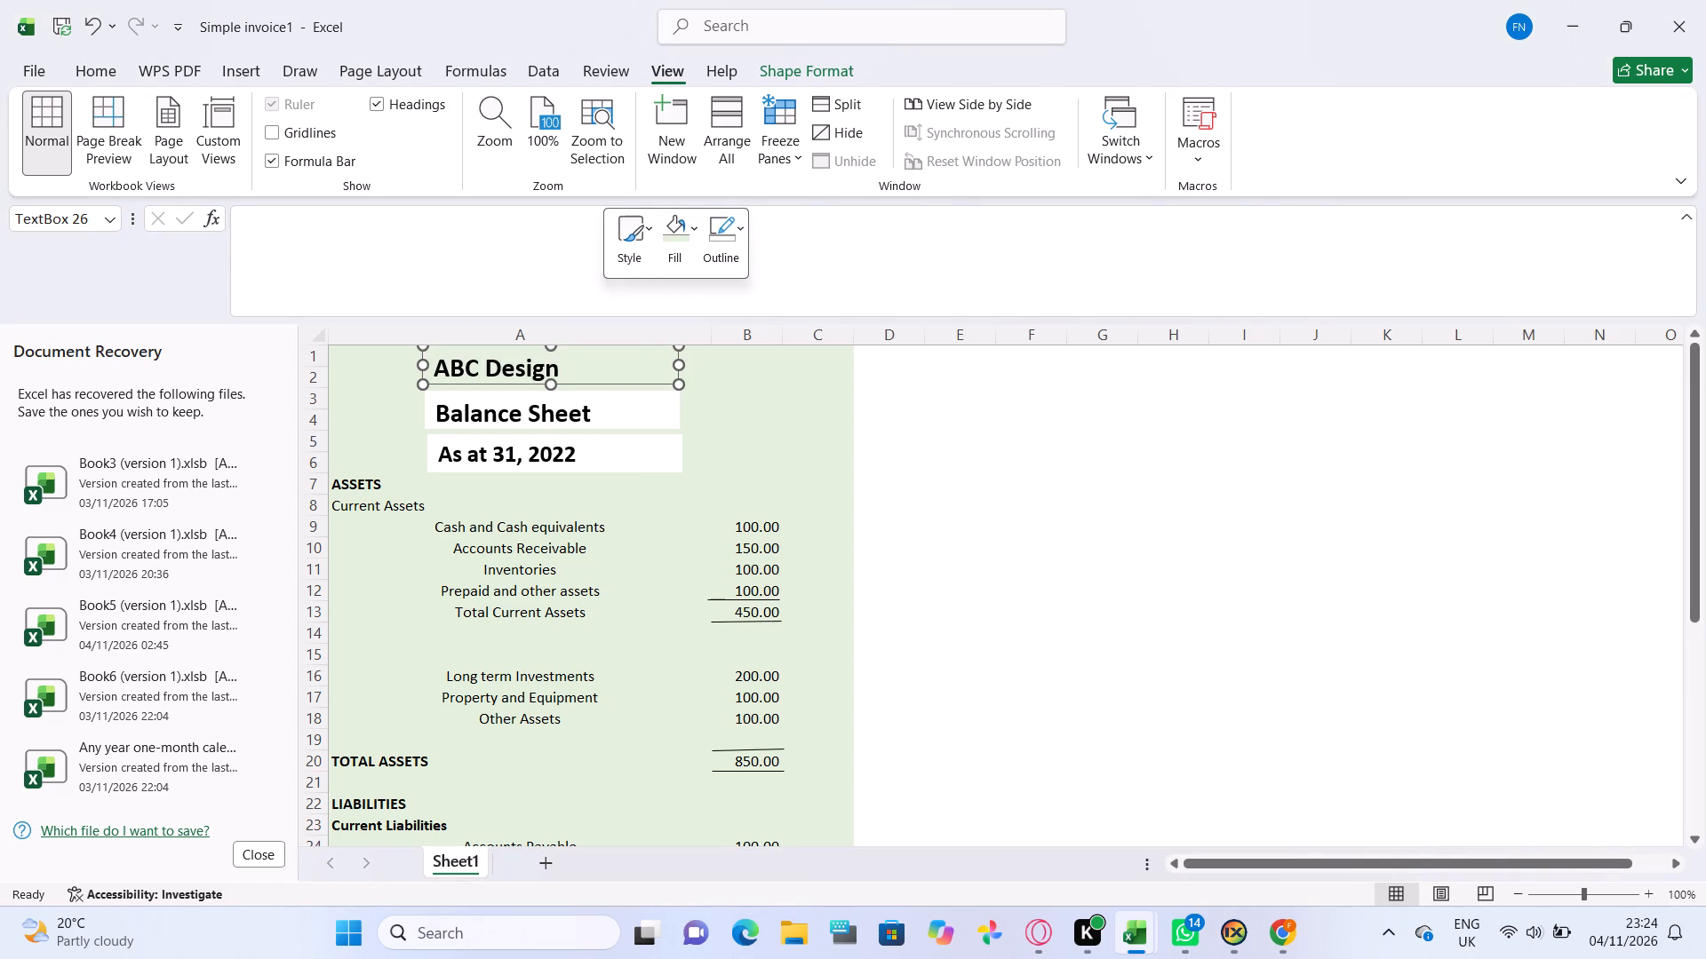
Fill the "Balance Sheet" text box with the same lightest green theme colour.
click(643, 424)
right_click(644, 428)
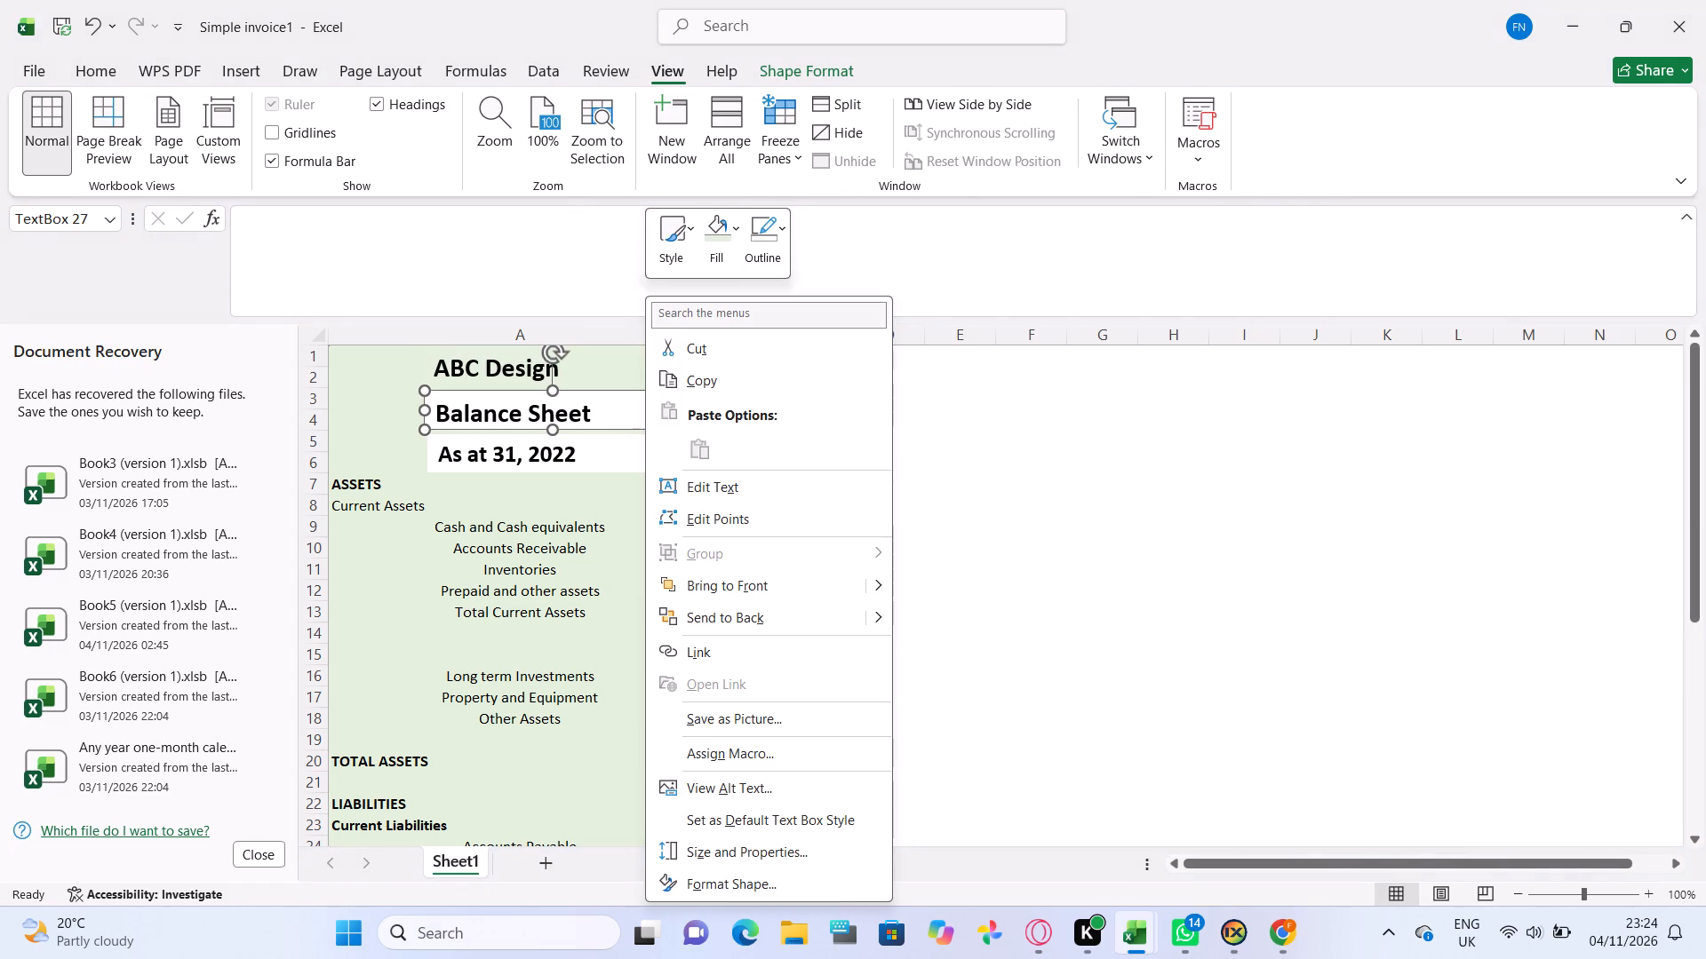
click(715, 237)
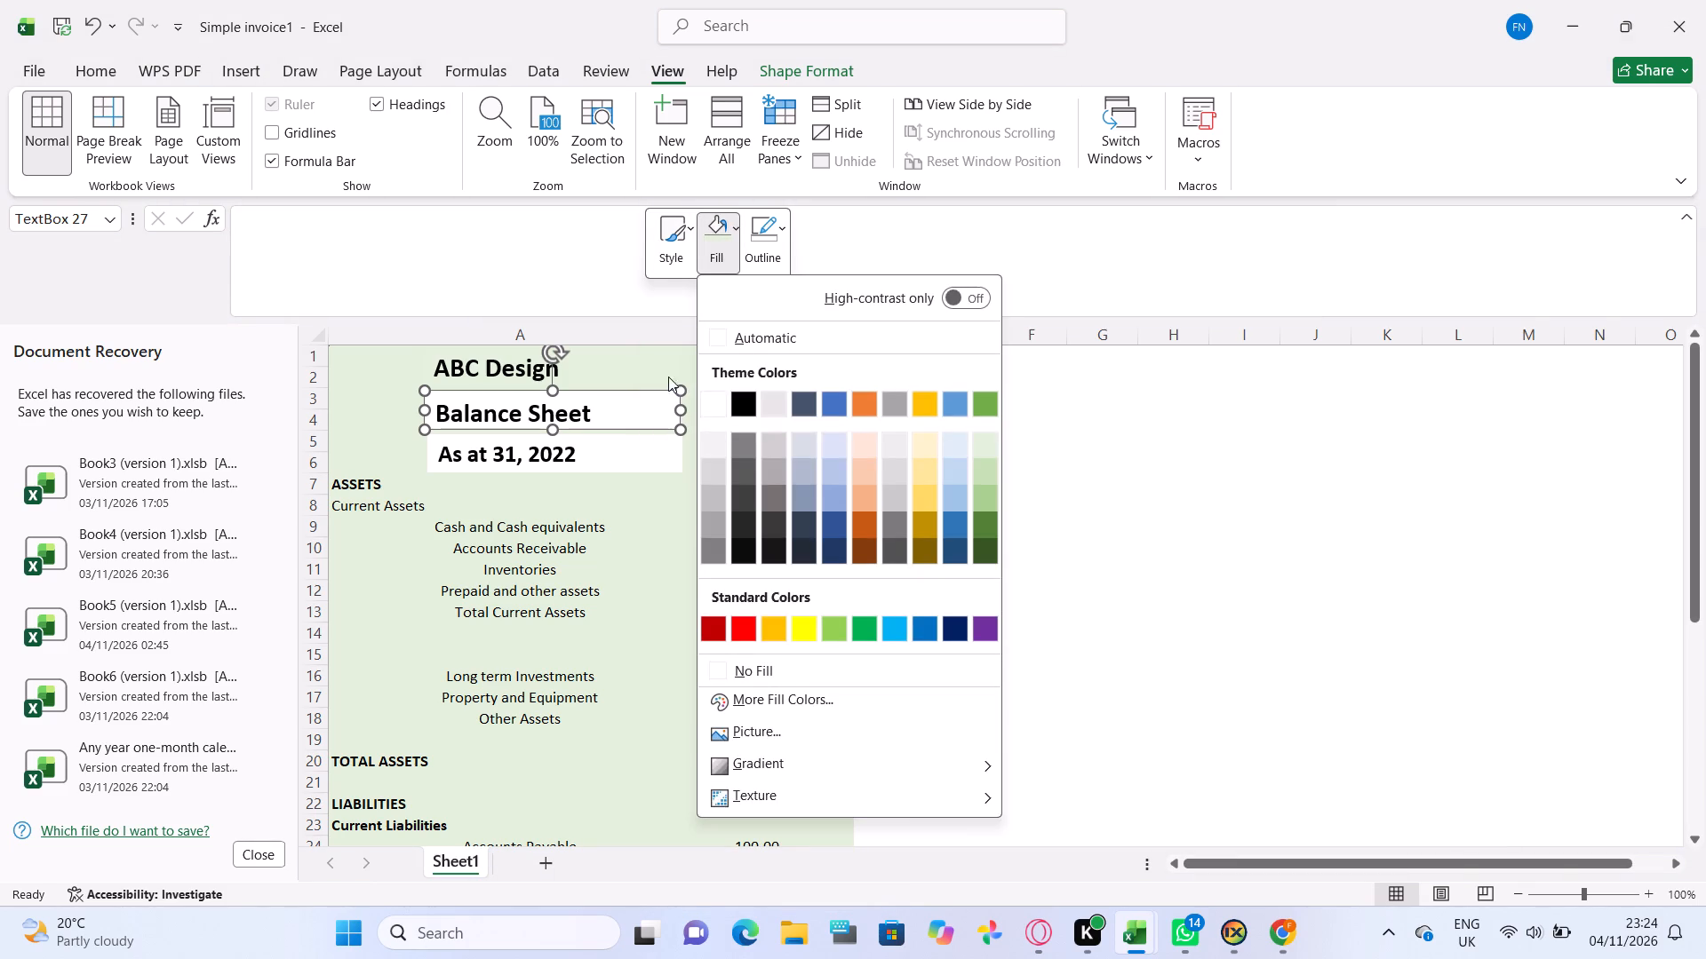
click(985, 449)
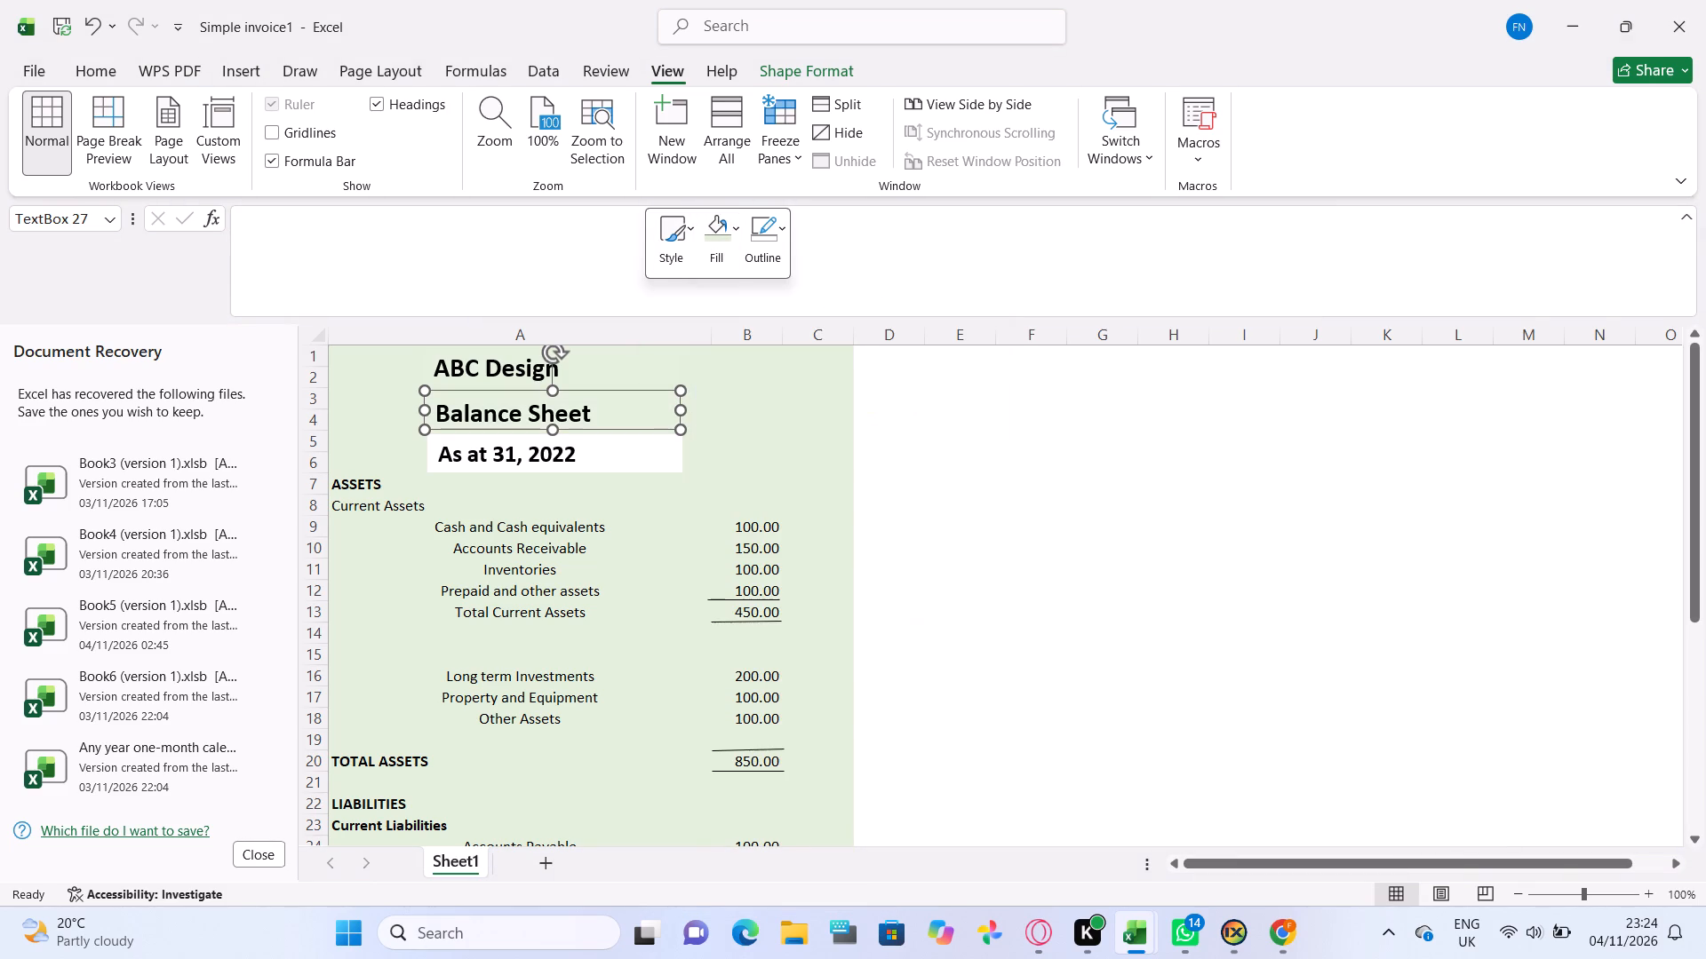
Fill the "As at 31, 2022" text box with the same lightest green theme colour and deselect it.
click(635, 473)
right_click(635, 473)
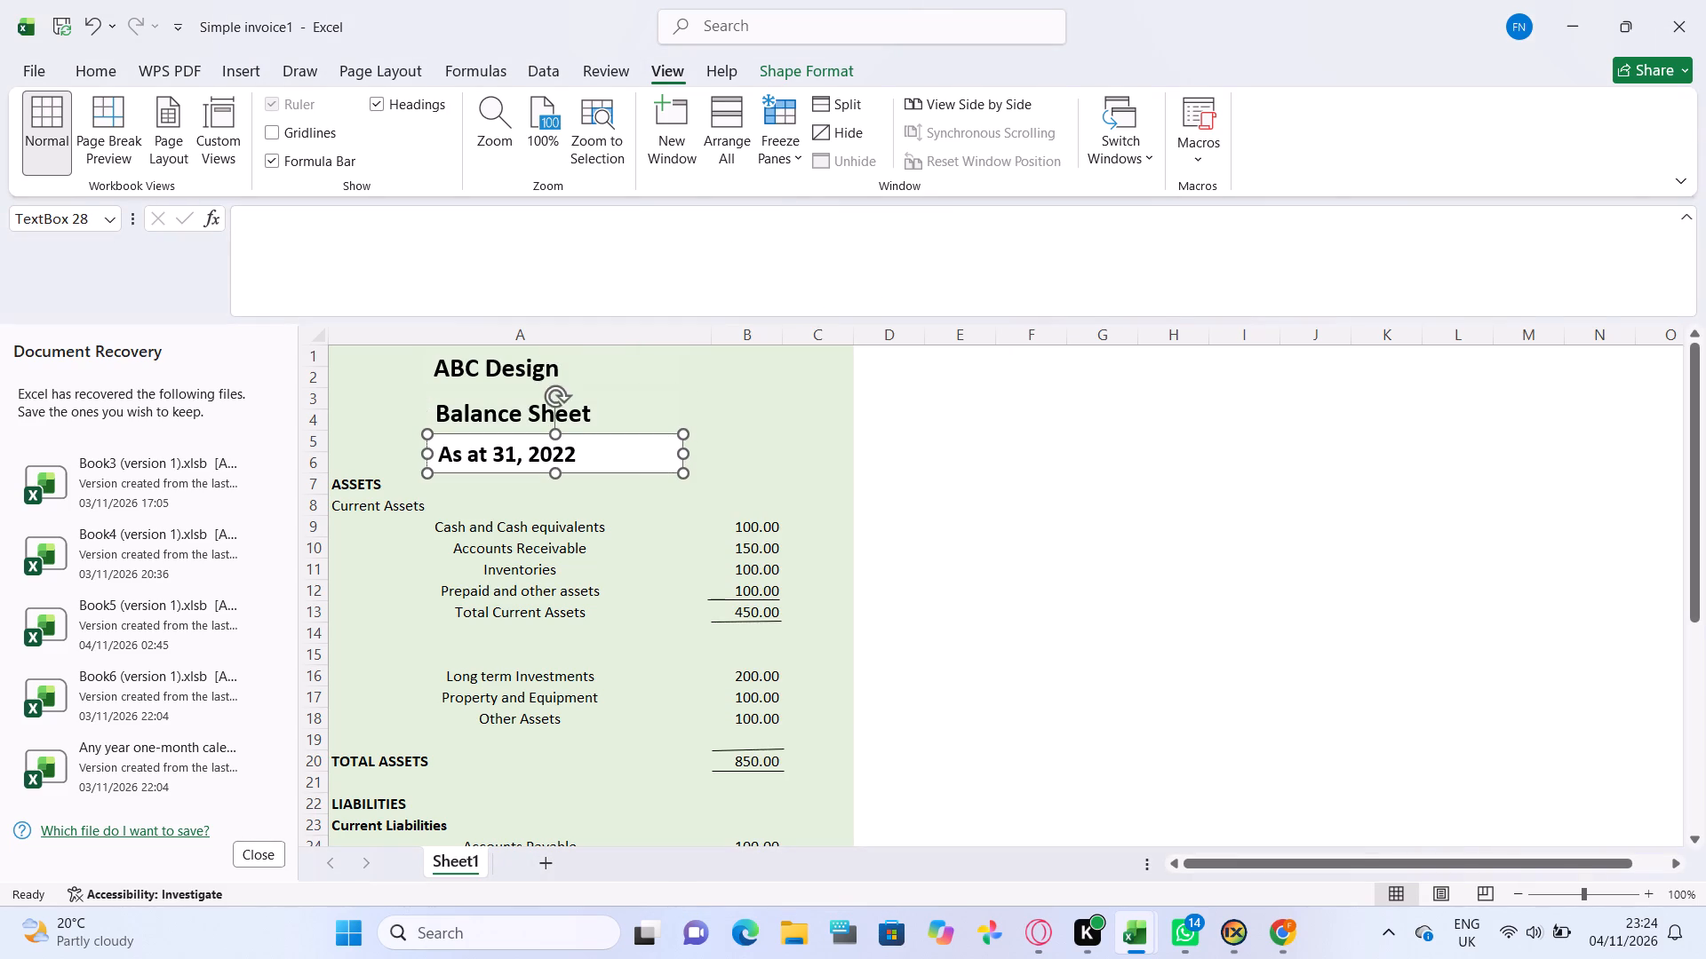
click(703, 230)
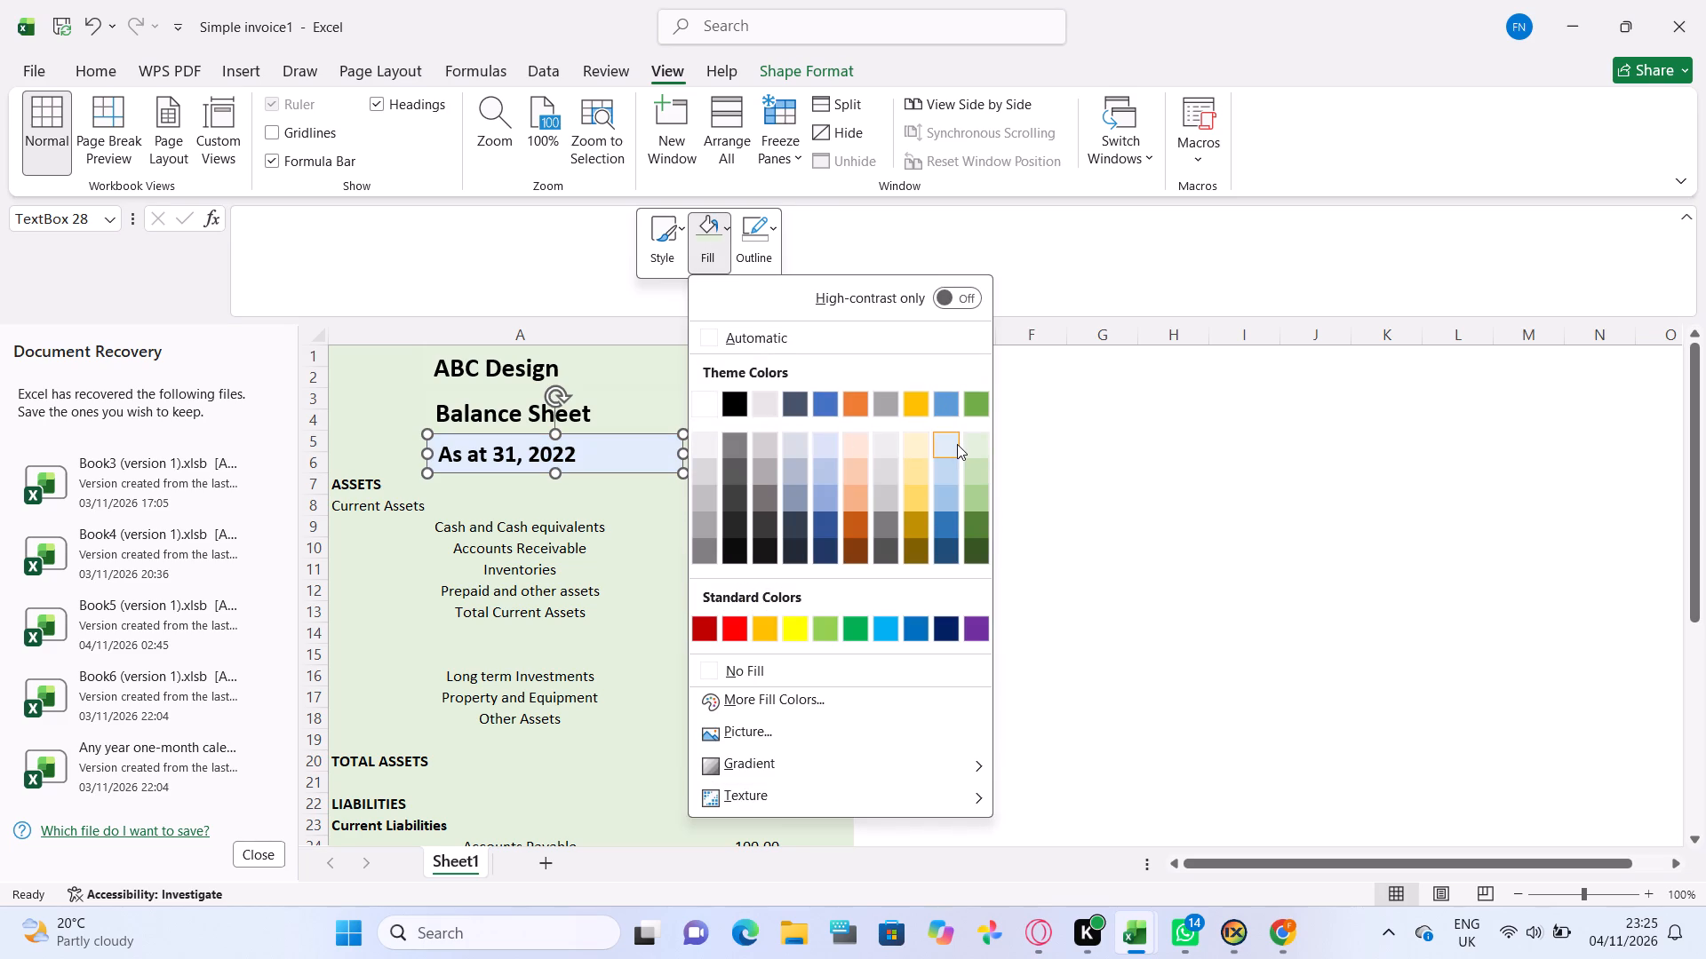
click(981, 441)
click(990, 445)
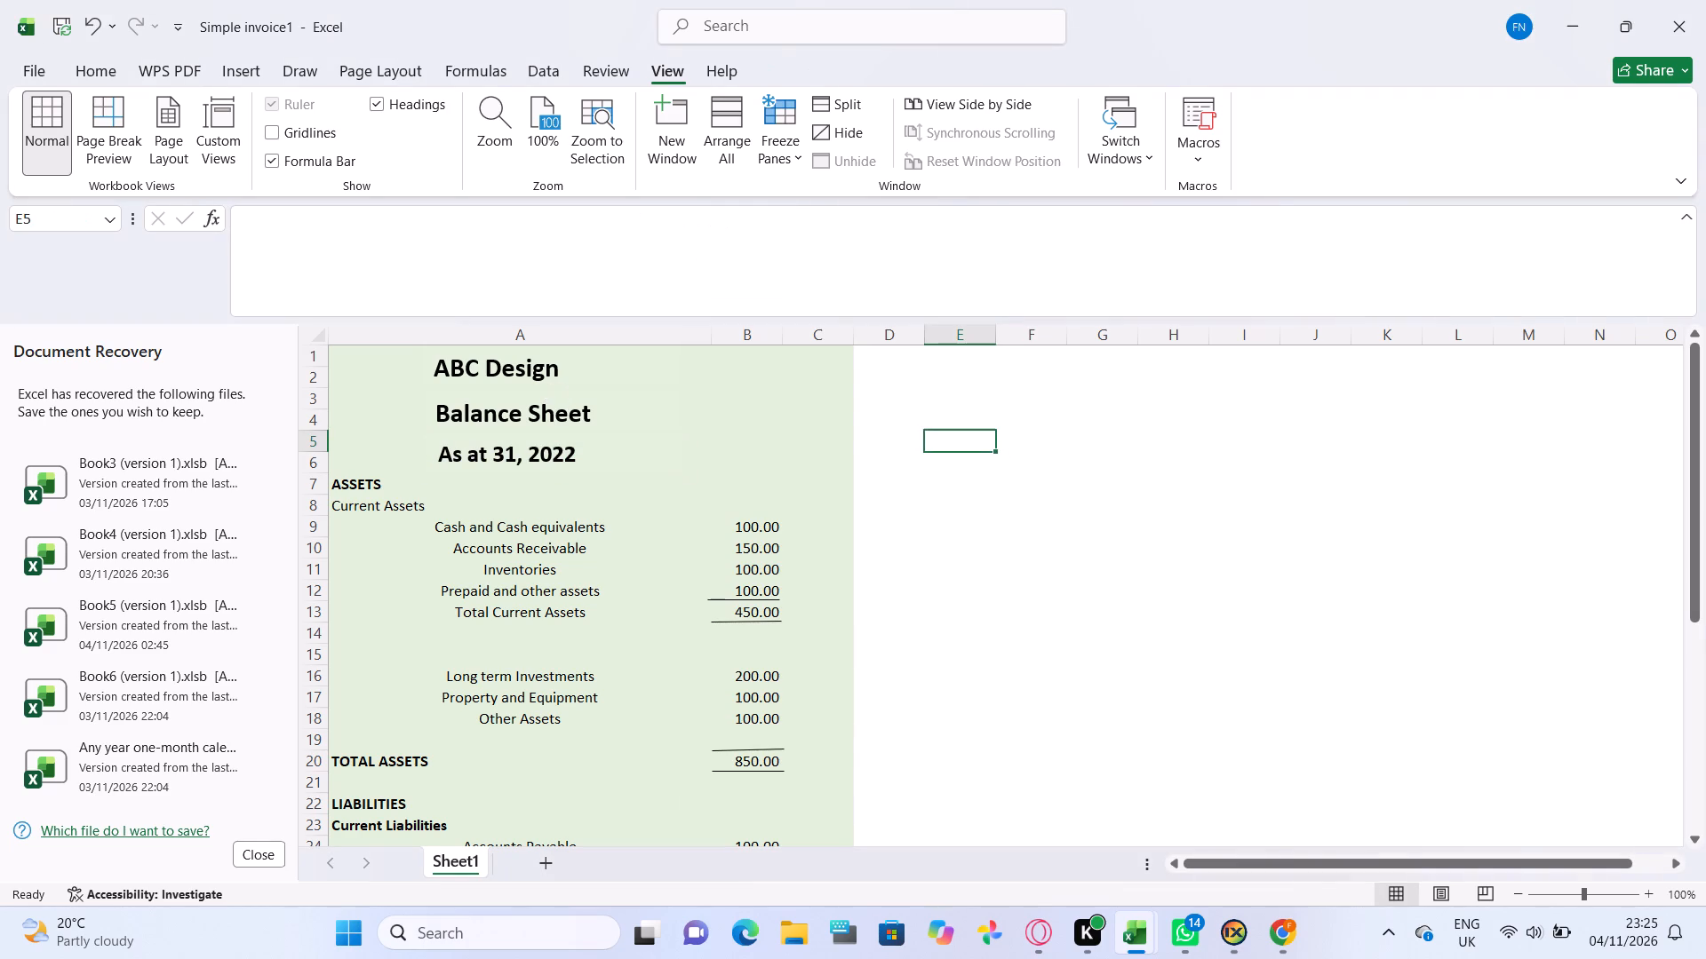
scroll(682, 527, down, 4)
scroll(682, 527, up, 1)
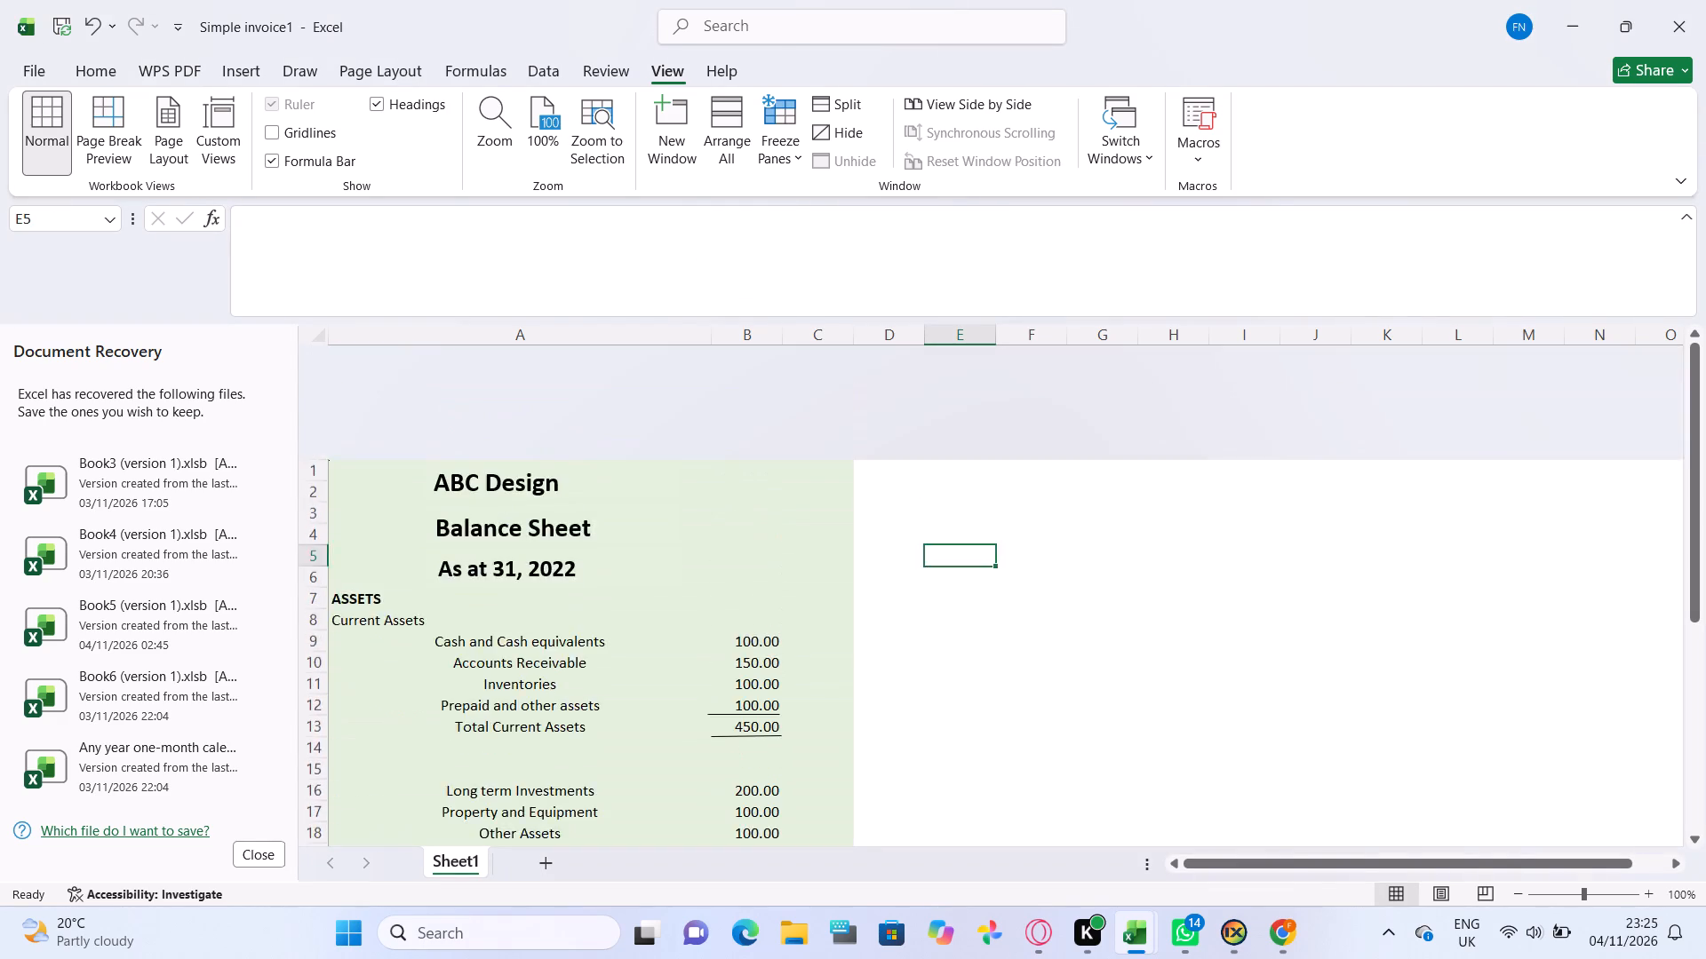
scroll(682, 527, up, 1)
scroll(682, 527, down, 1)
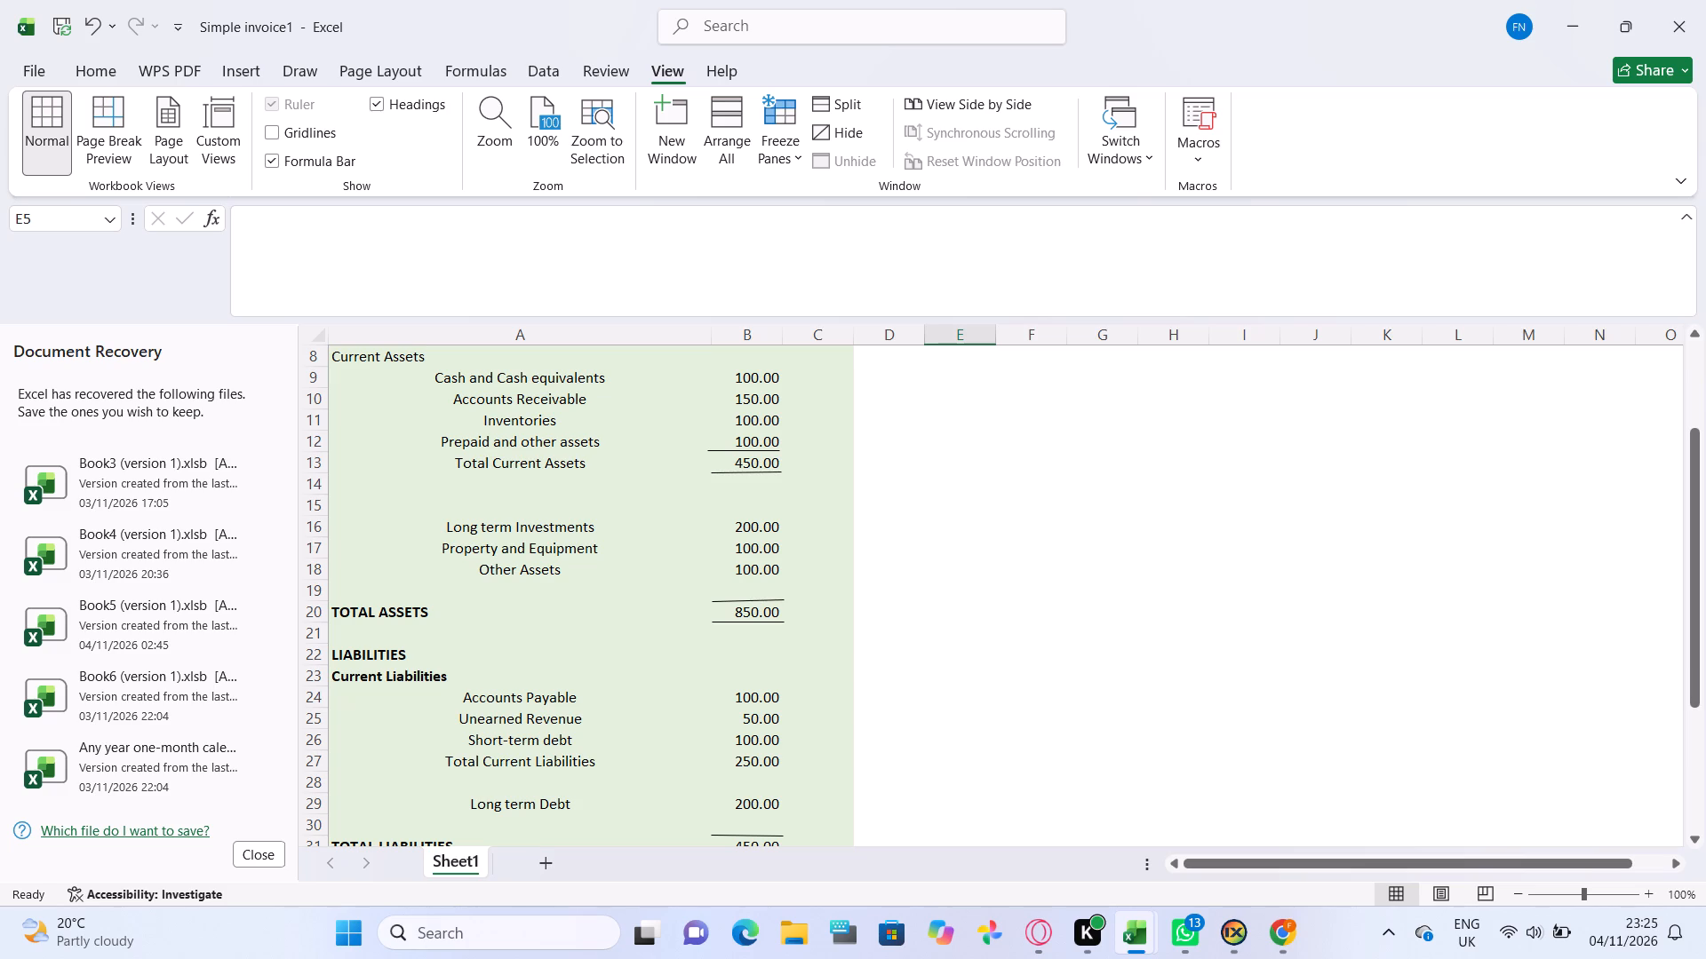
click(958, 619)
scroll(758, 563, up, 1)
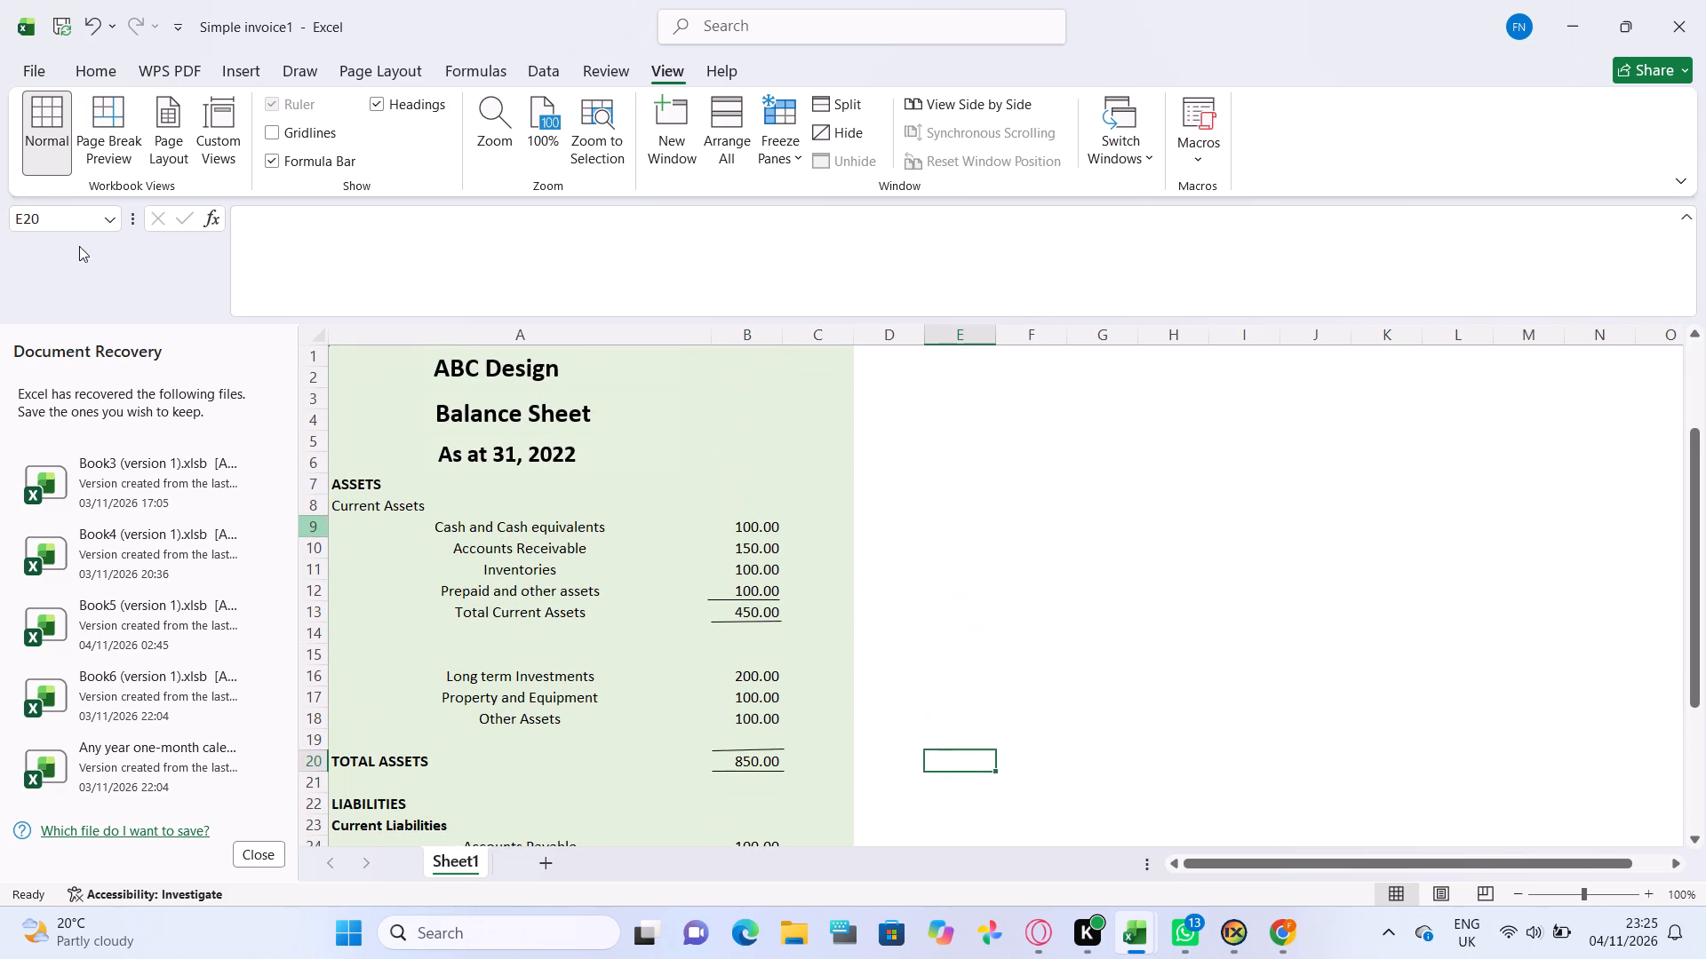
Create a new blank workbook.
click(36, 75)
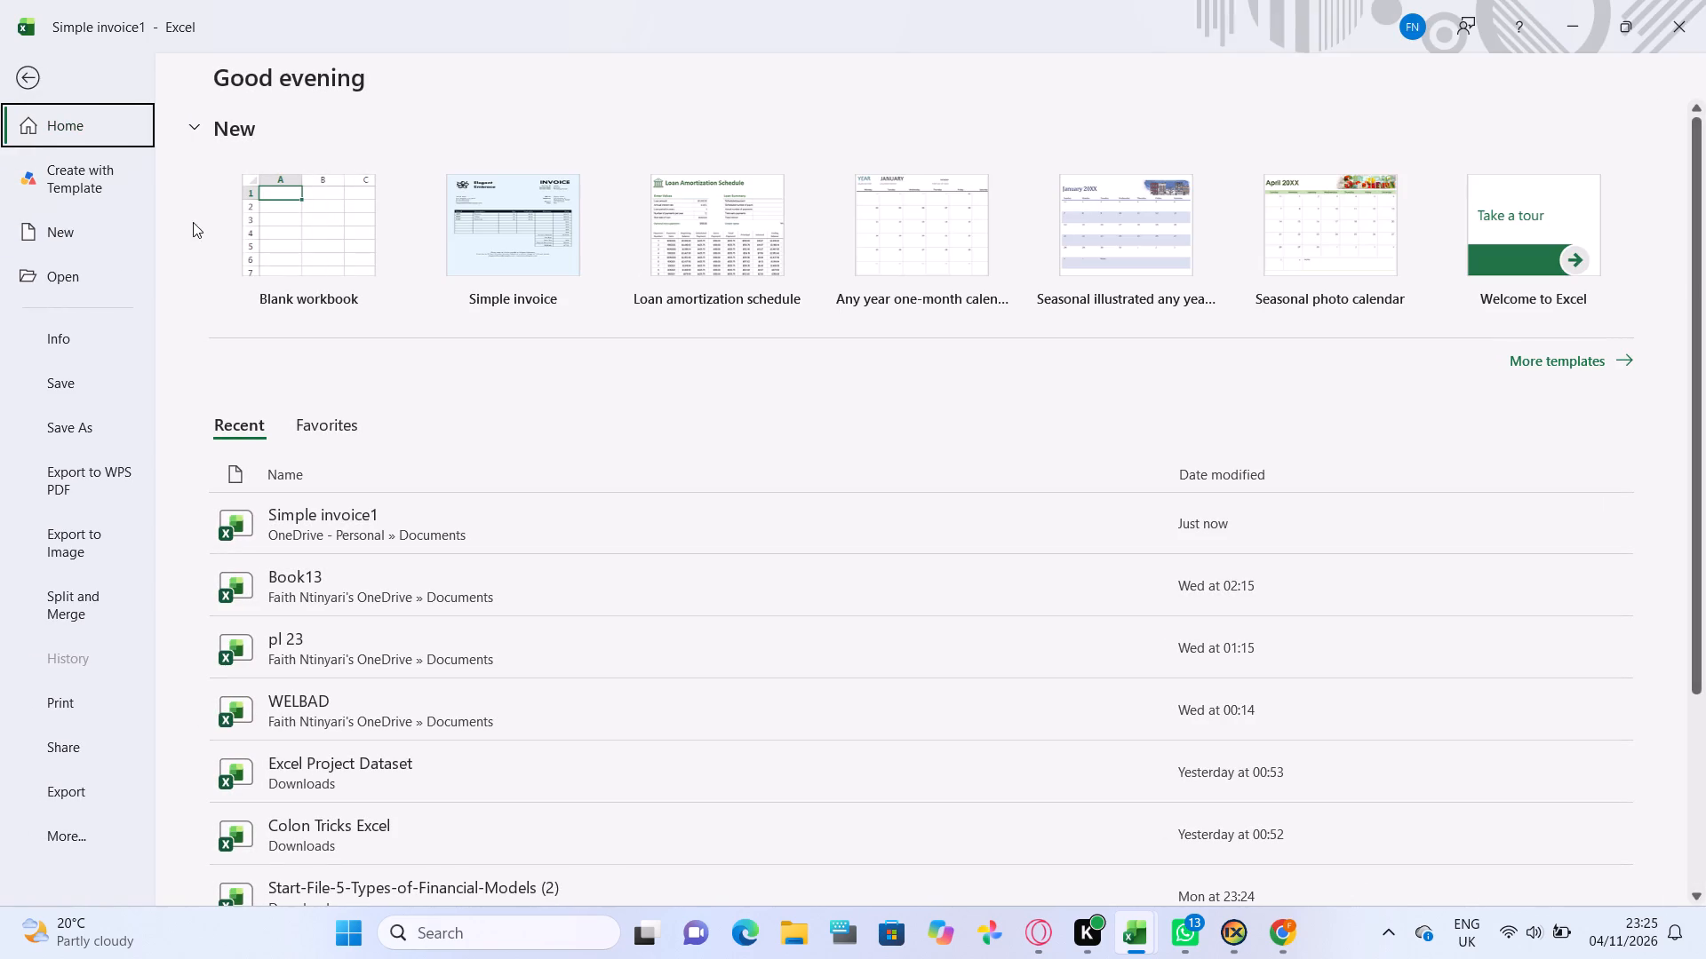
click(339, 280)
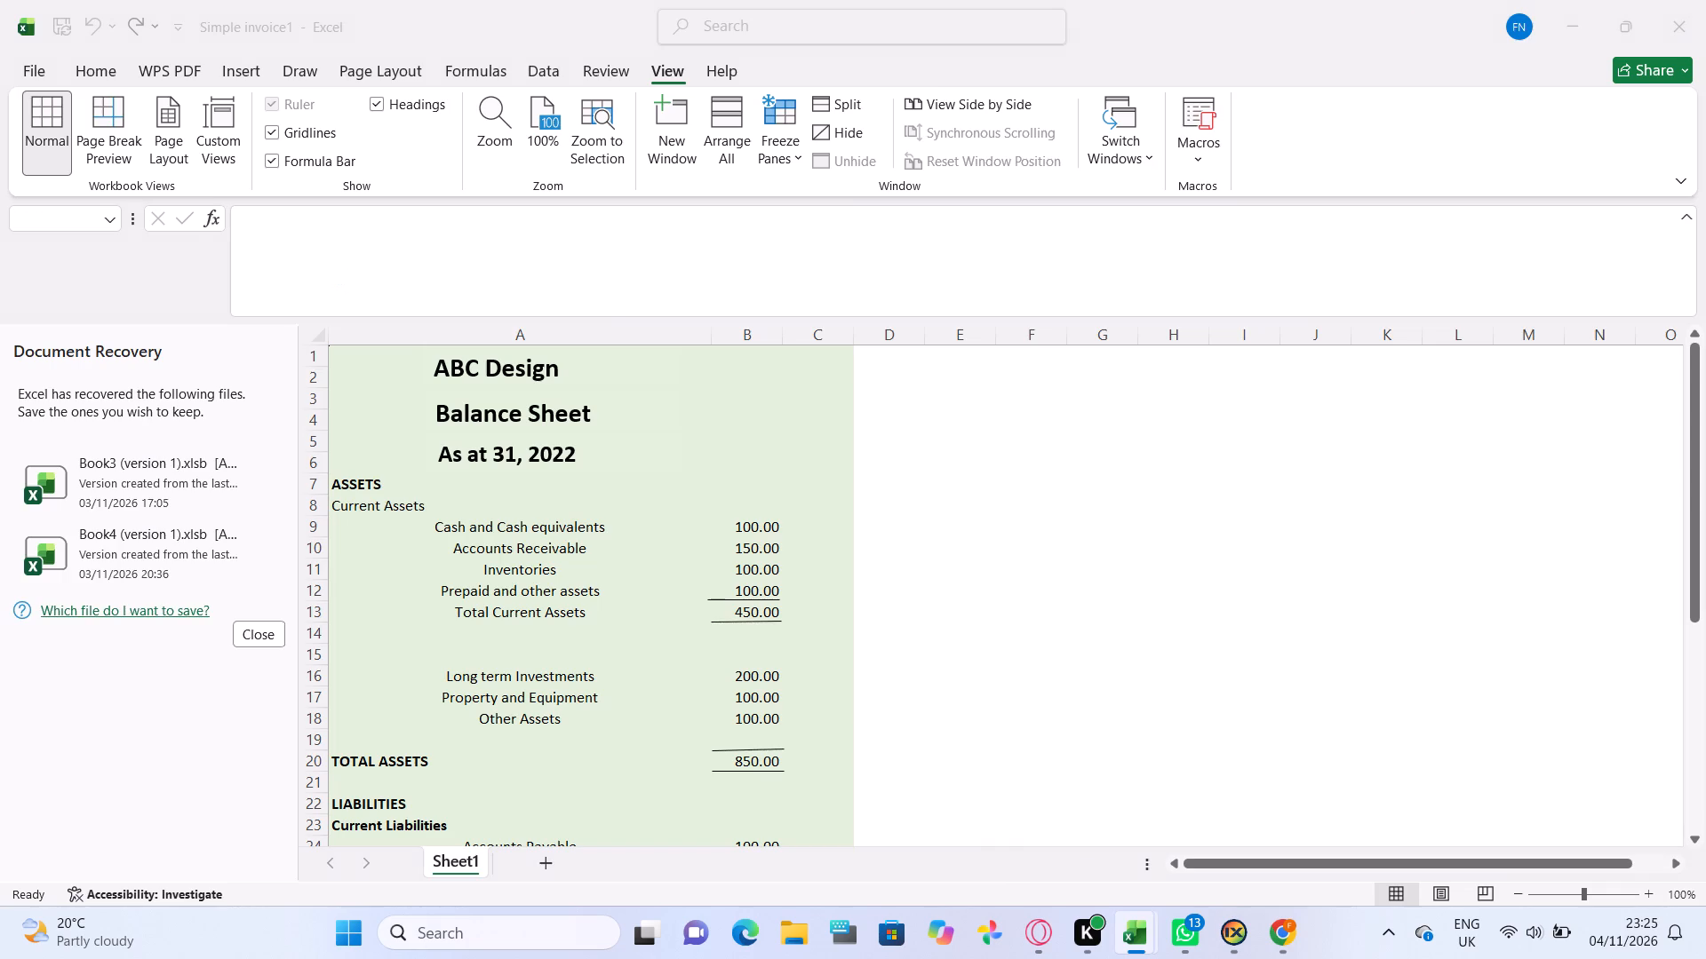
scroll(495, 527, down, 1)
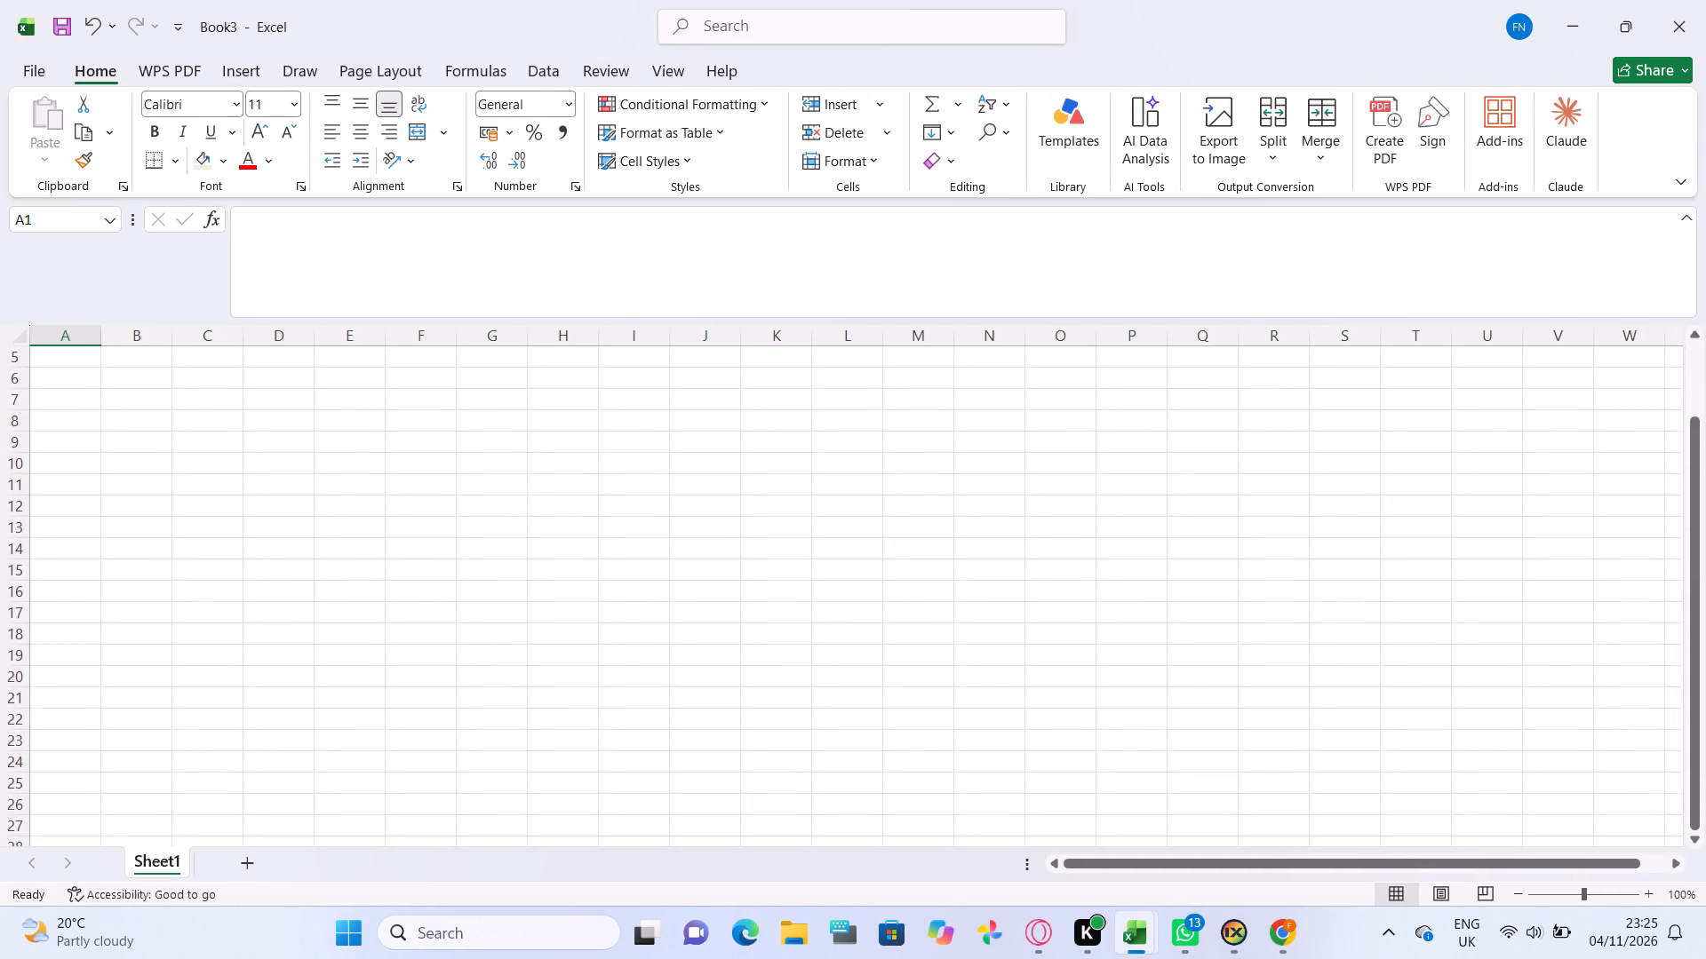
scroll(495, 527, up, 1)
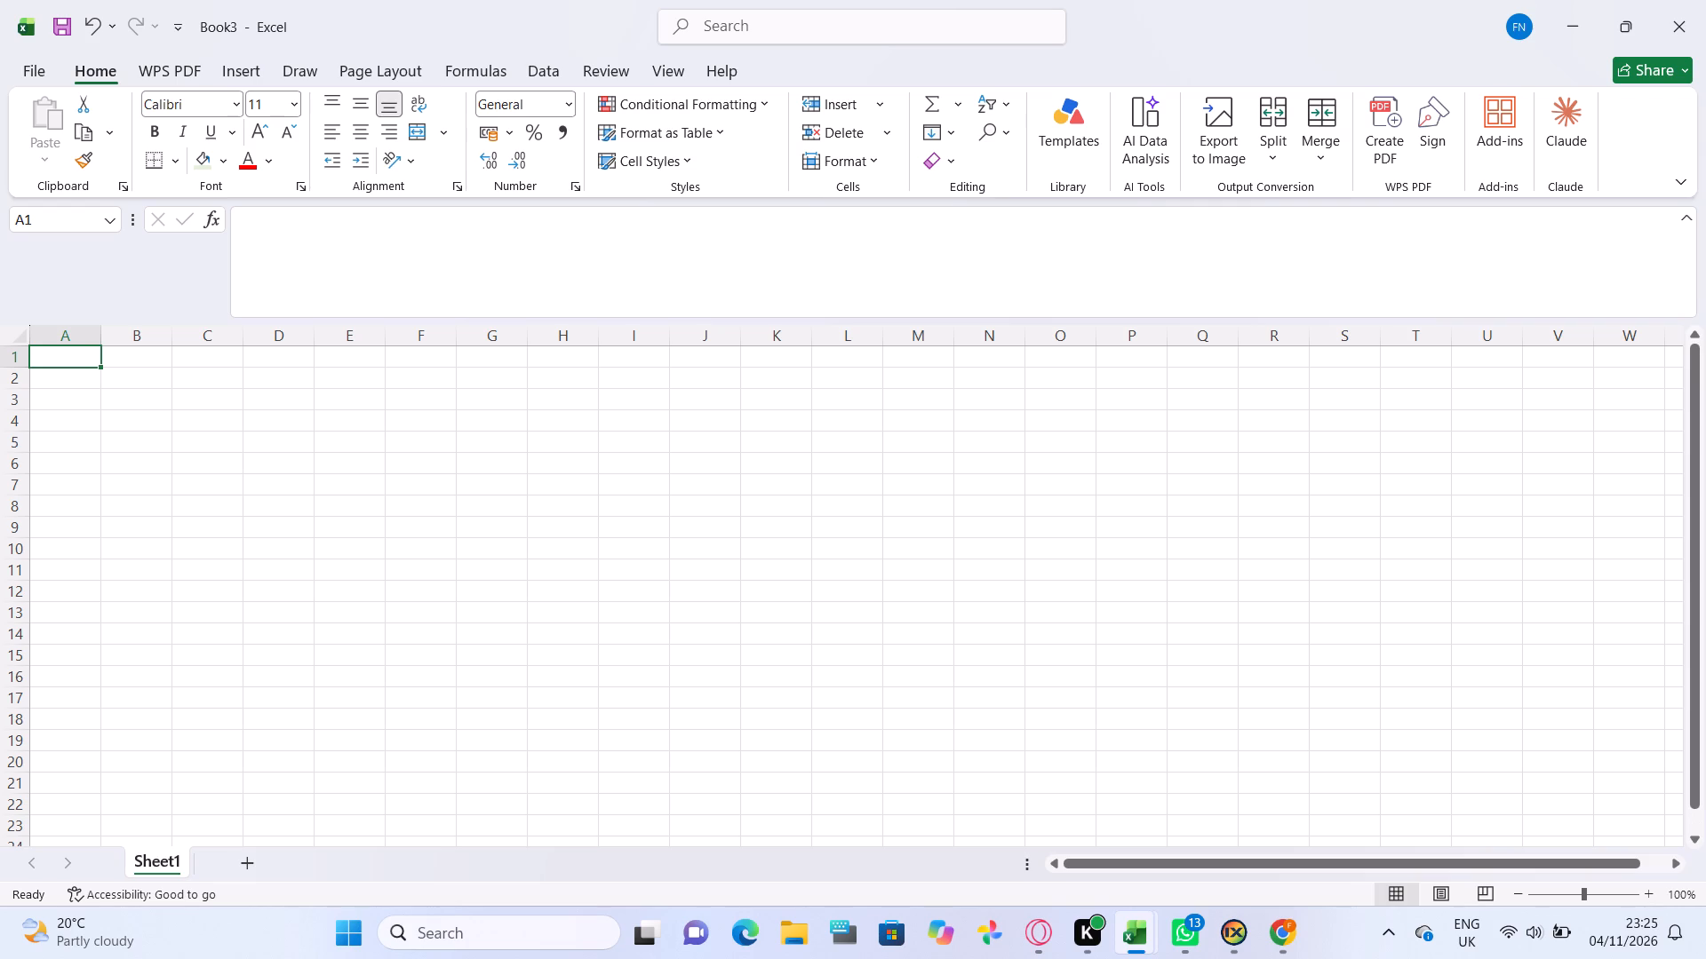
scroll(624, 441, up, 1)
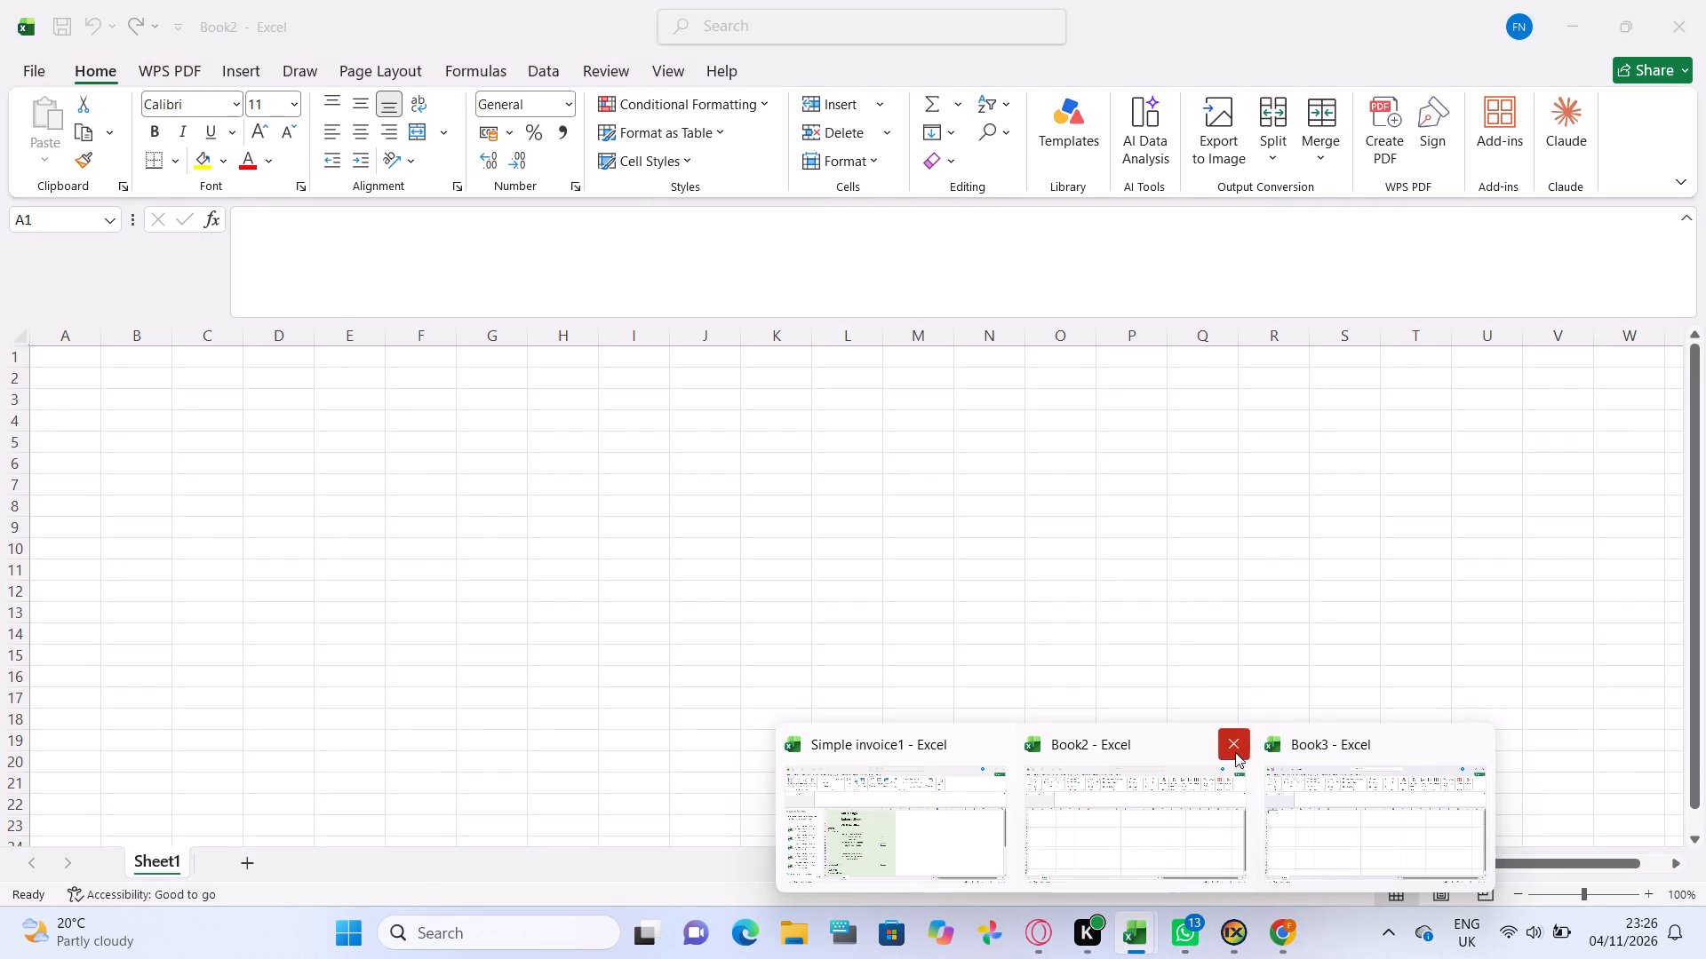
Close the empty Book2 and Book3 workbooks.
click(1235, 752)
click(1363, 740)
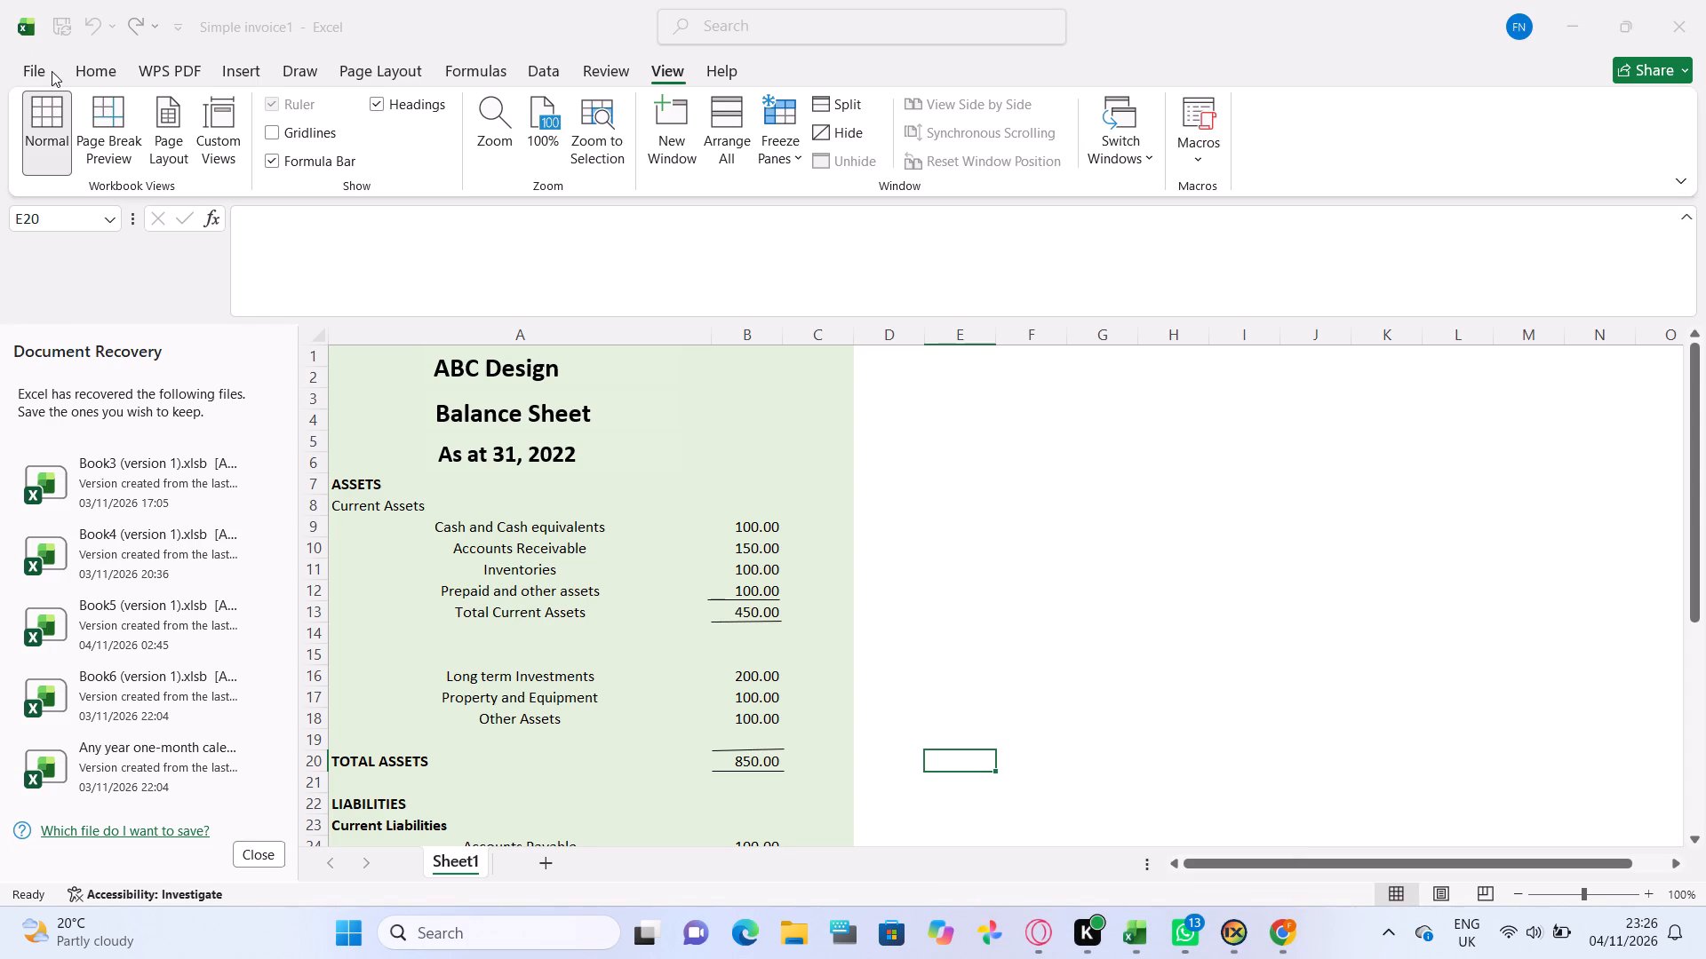
Create a new workbook from the Employee absence schedule template.
click(28, 71)
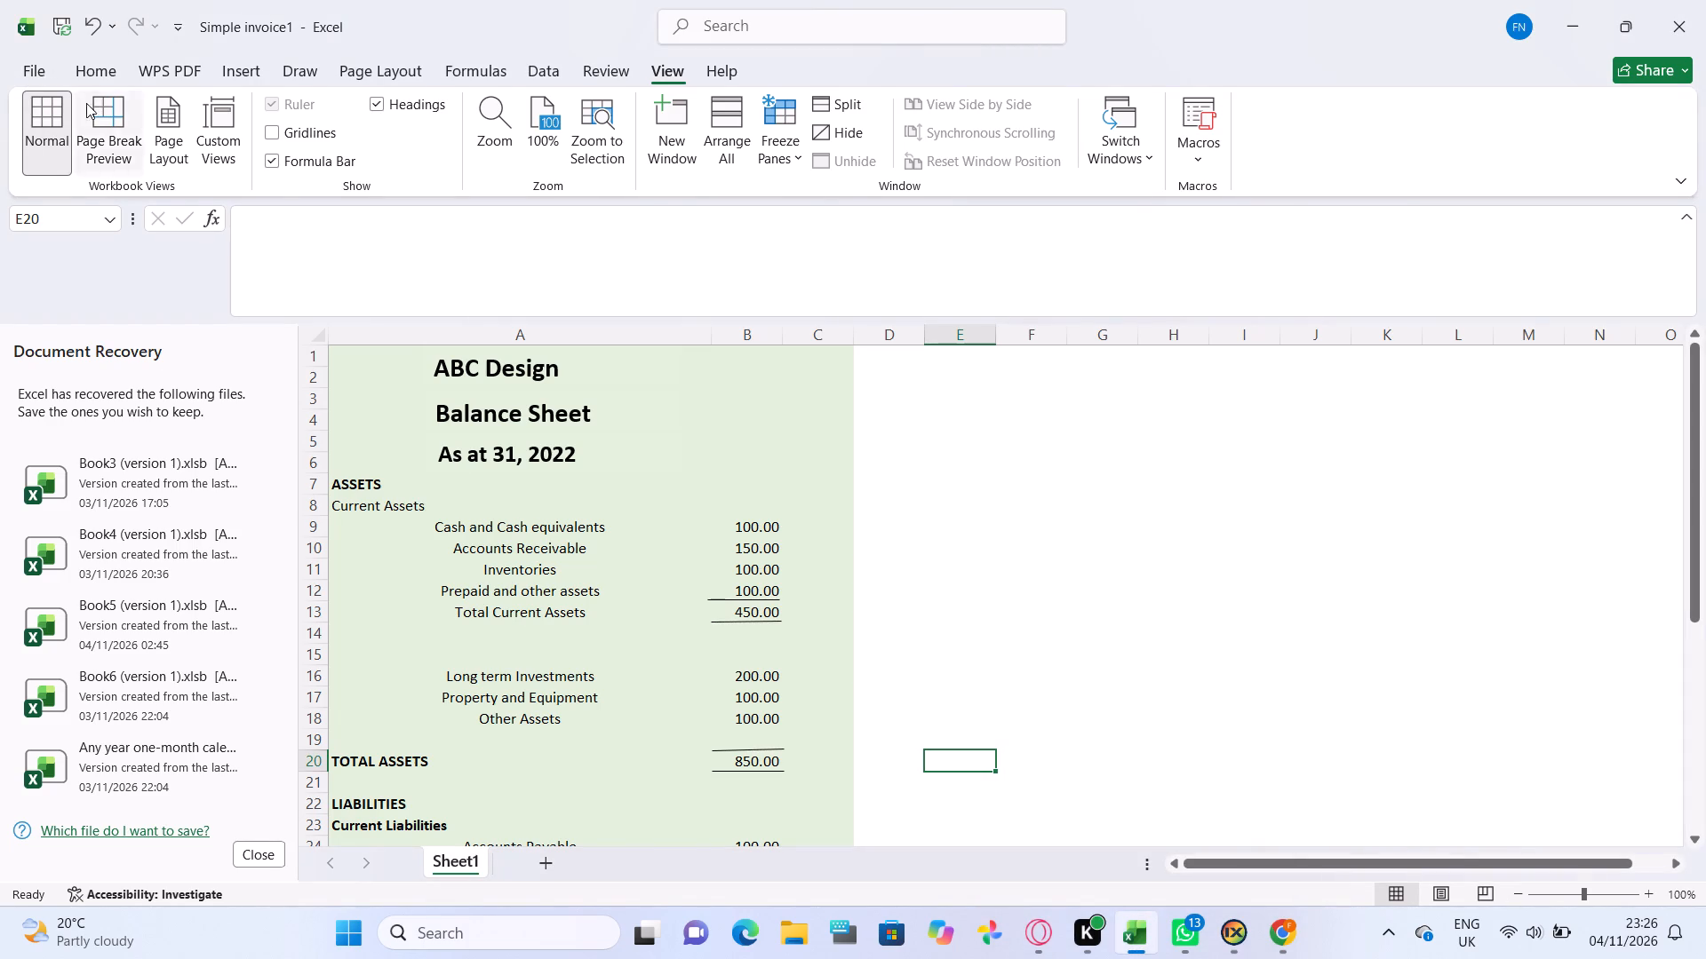
click(21, 63)
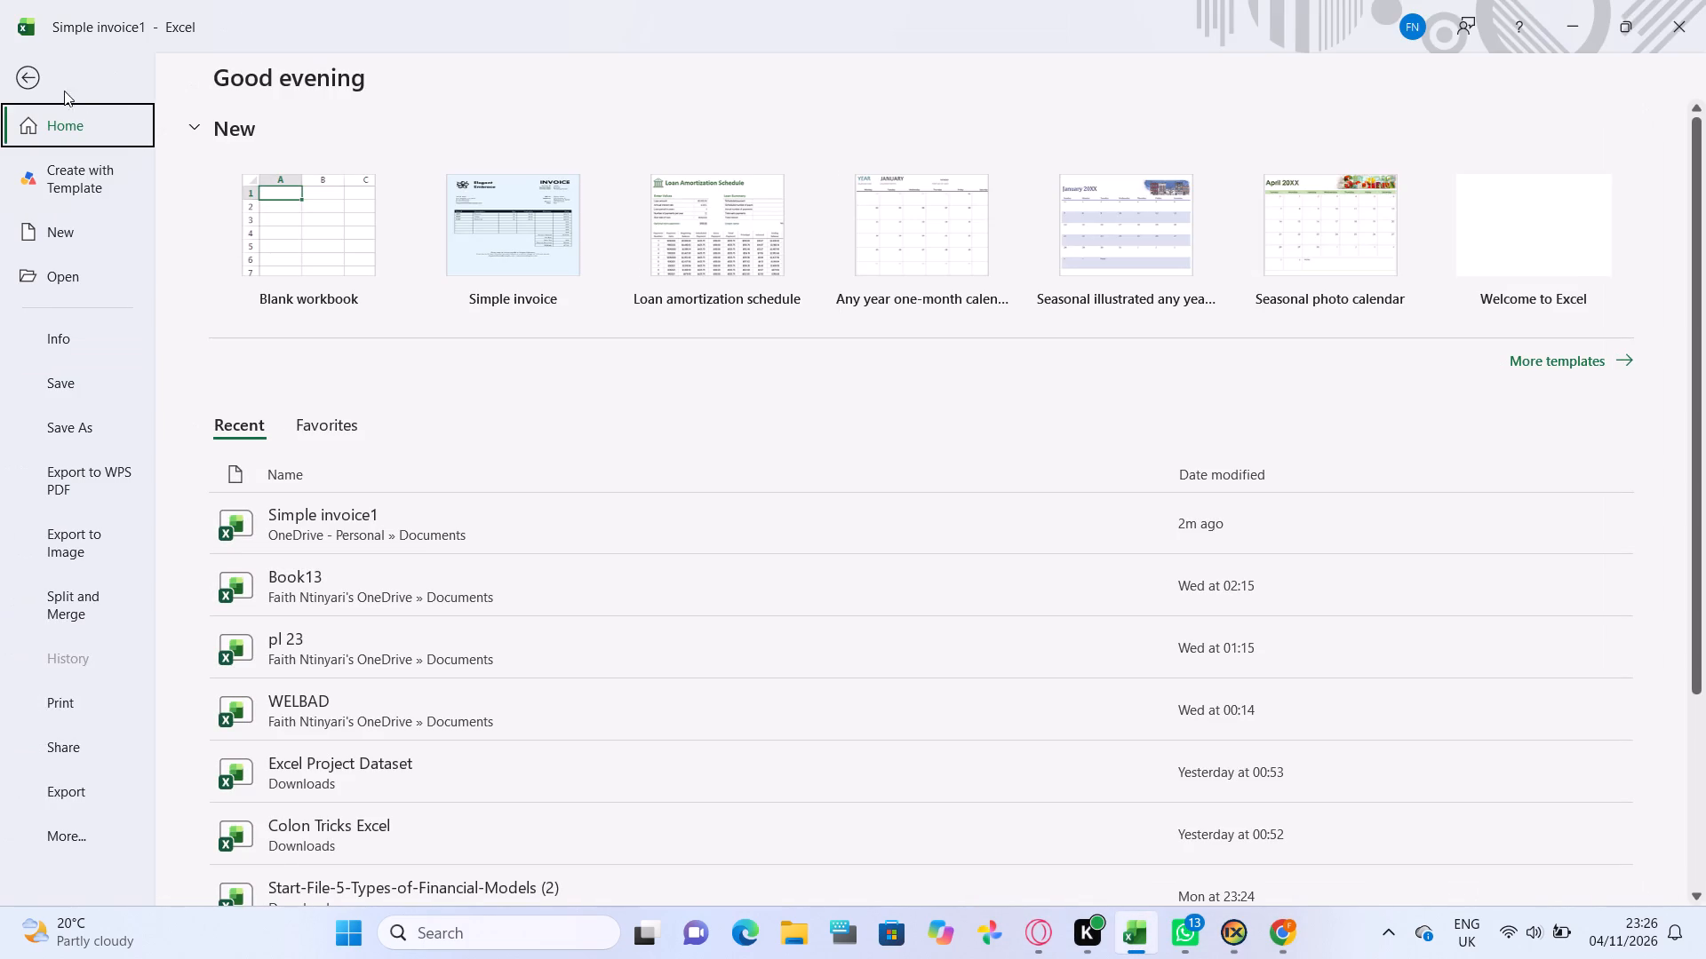
click(49, 239)
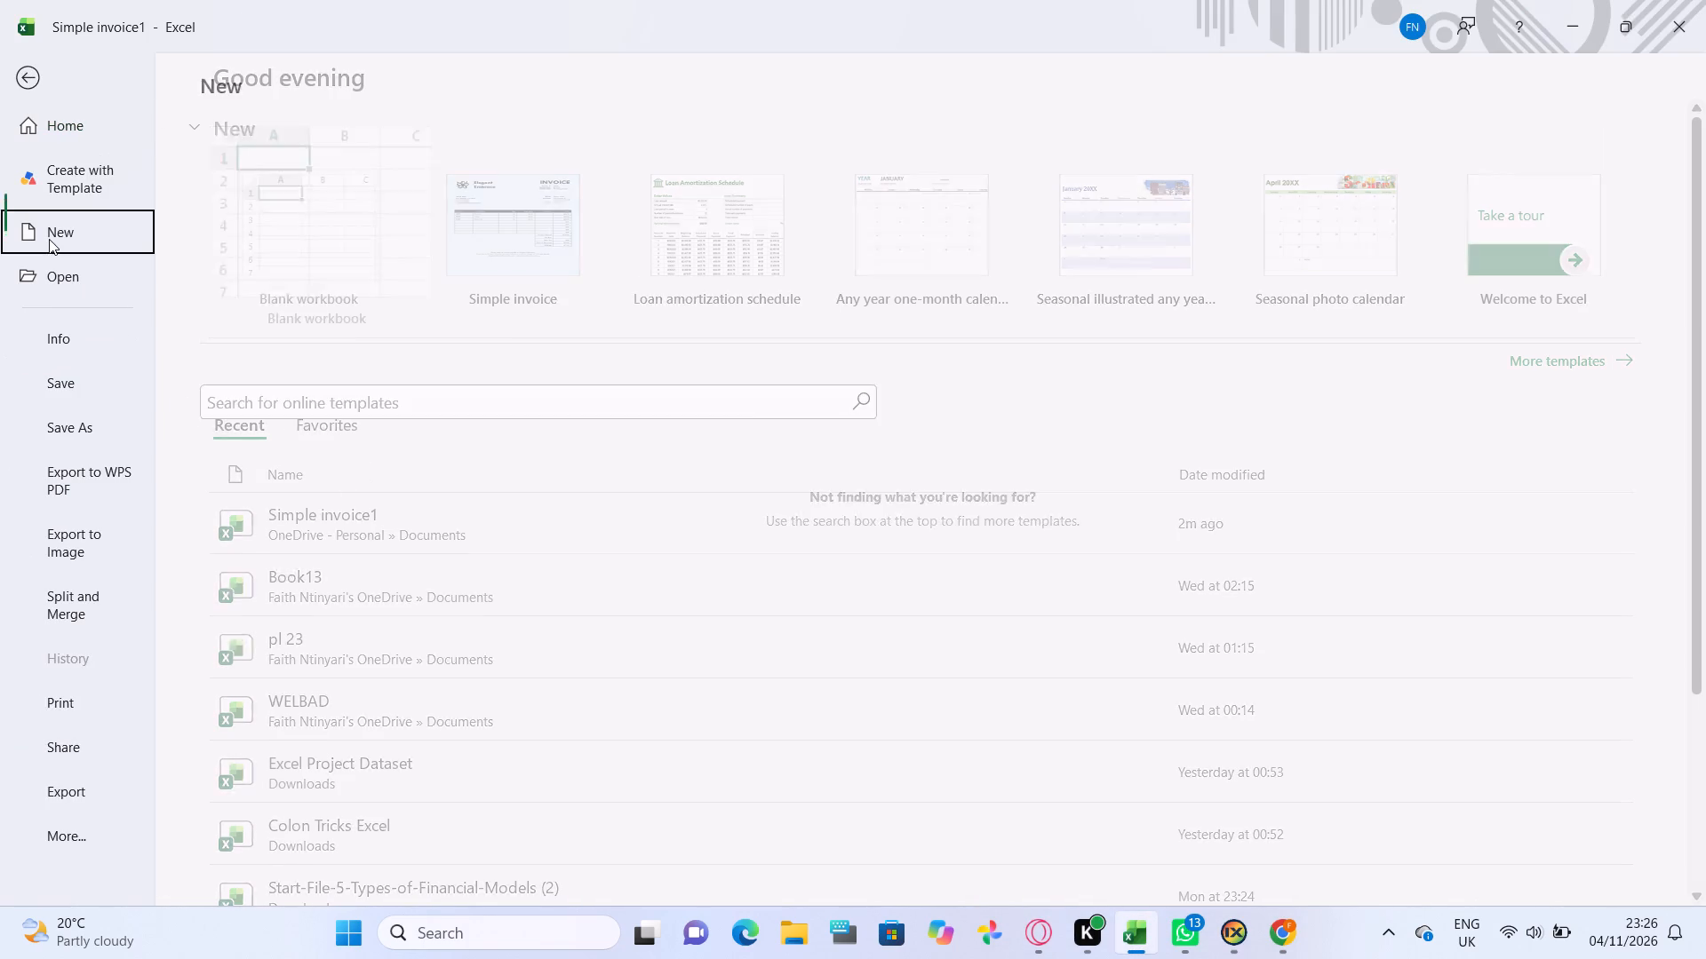
scroll(685, 752, down, 3)
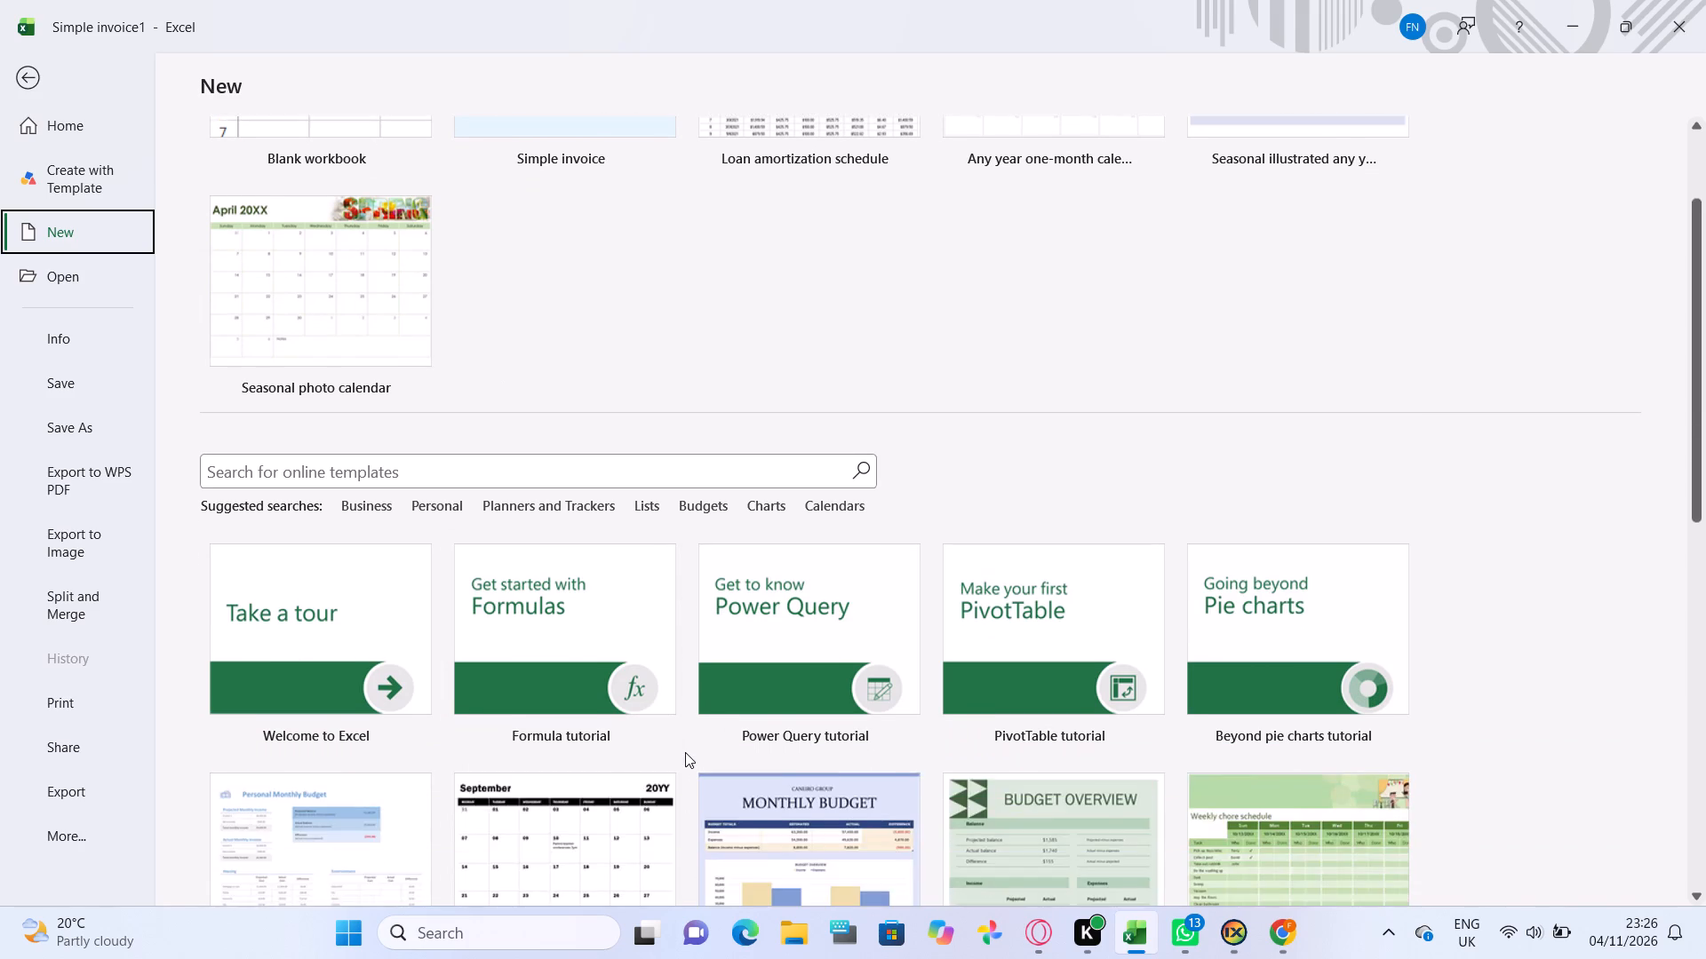
scroll(685, 752, down, 5)
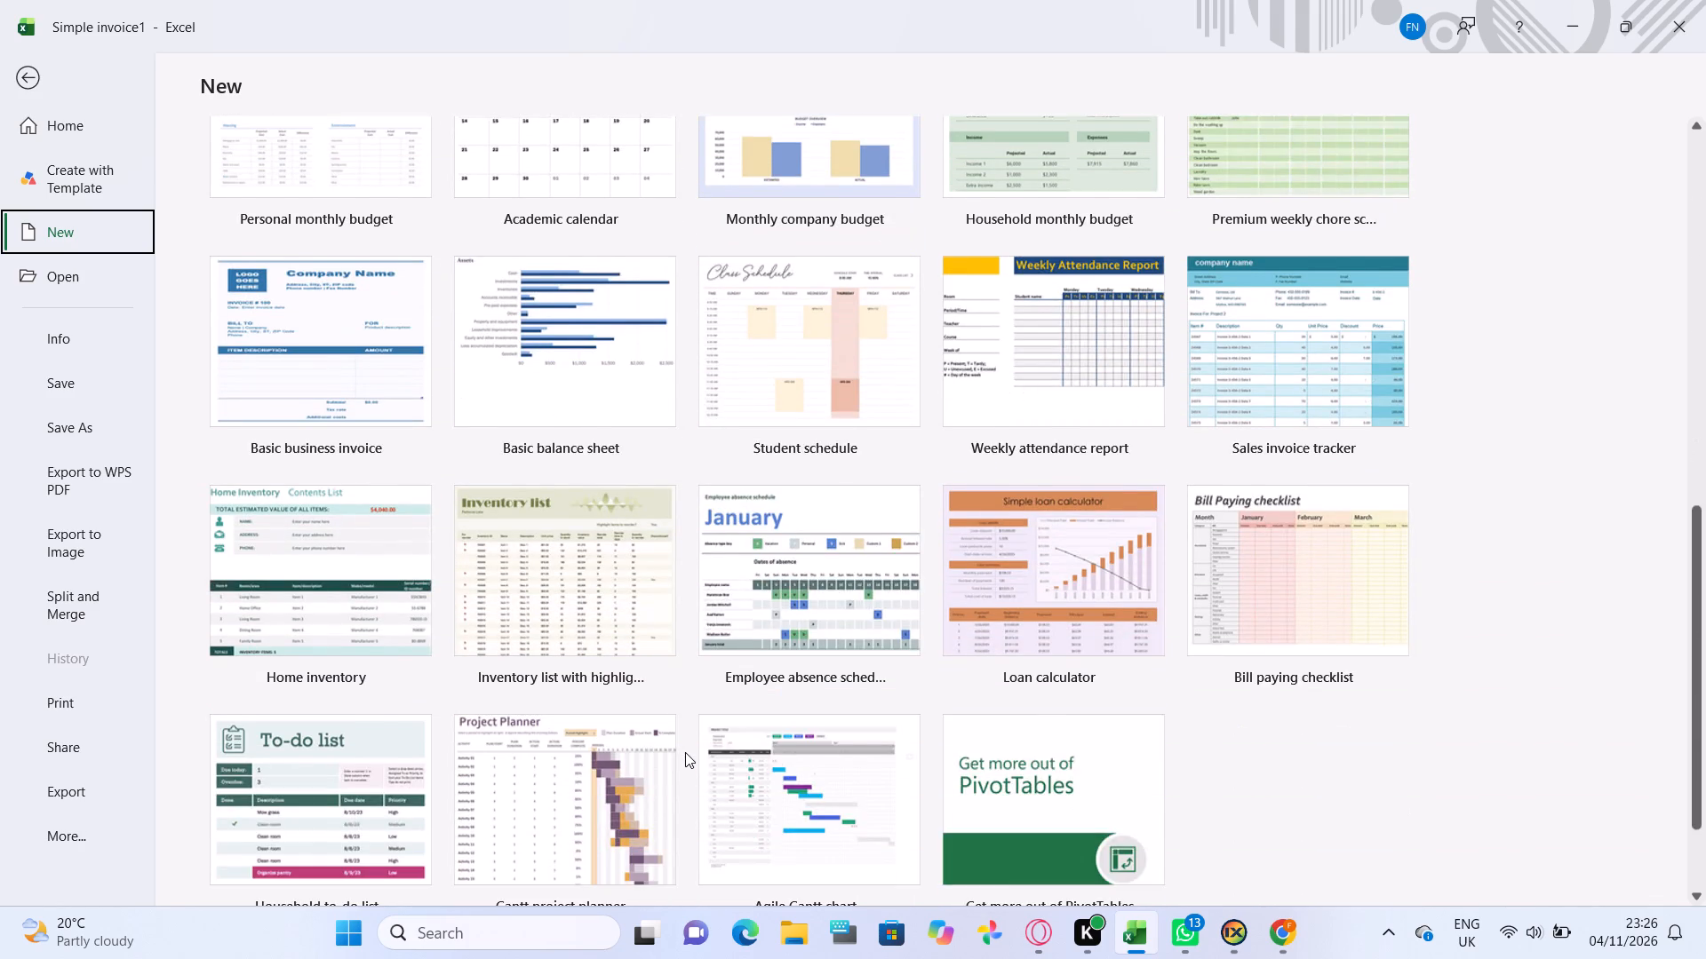
scroll(685, 752, down, 3)
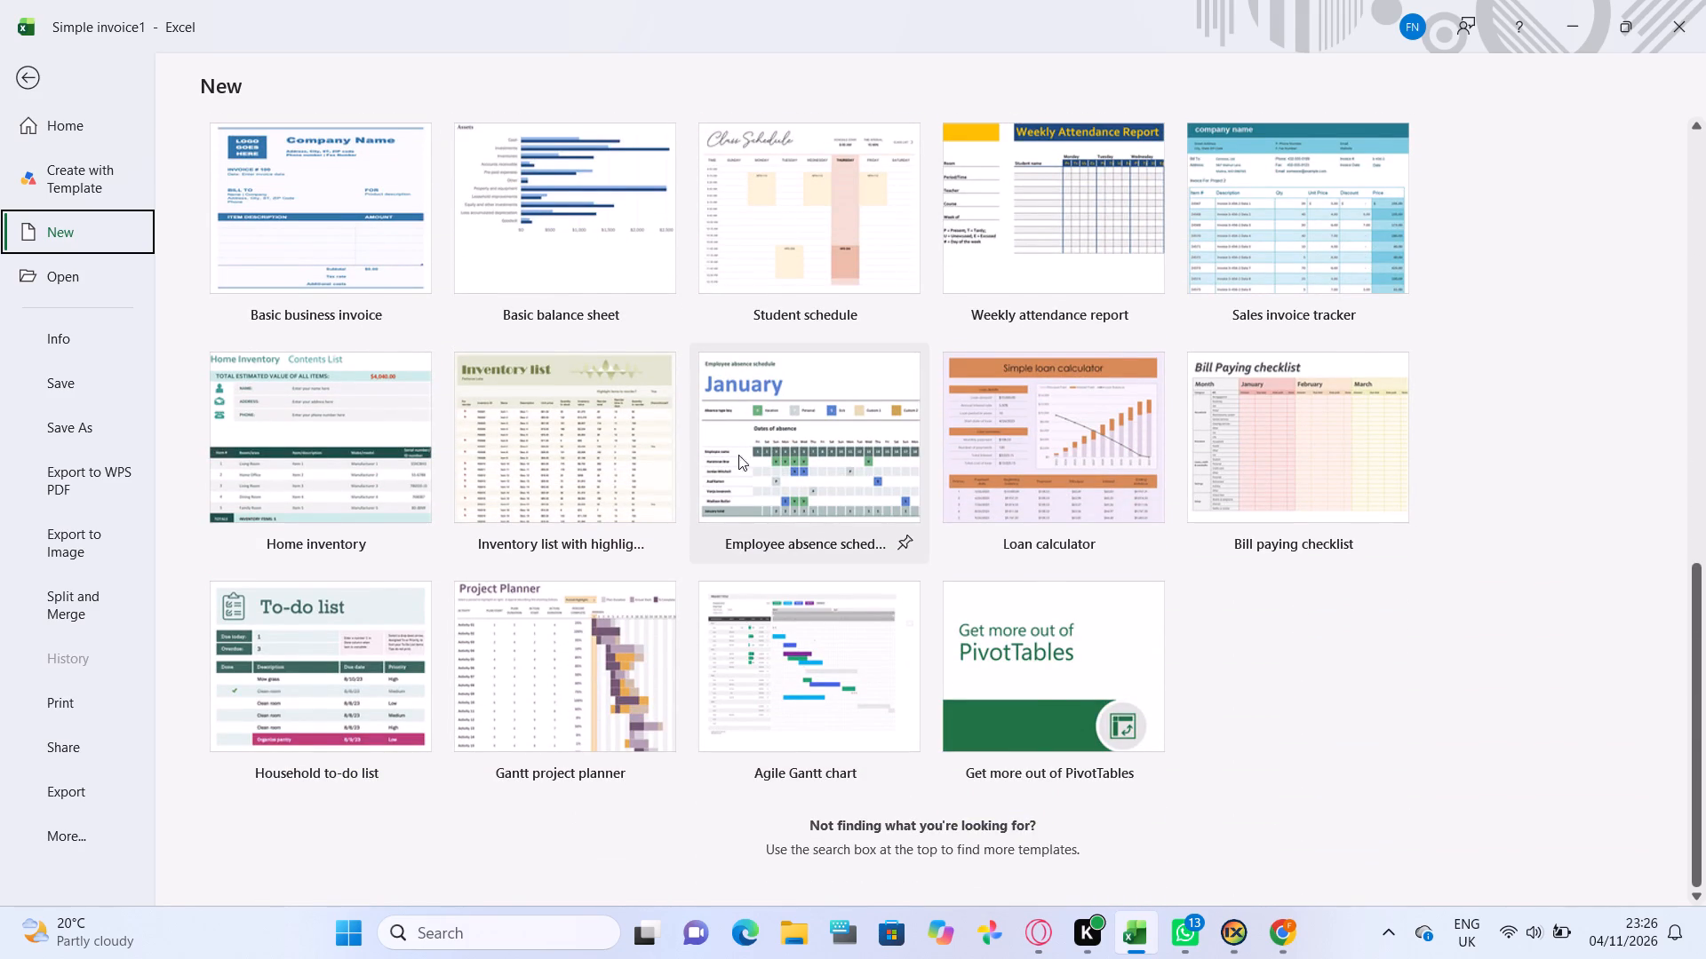
double_click(796, 451)
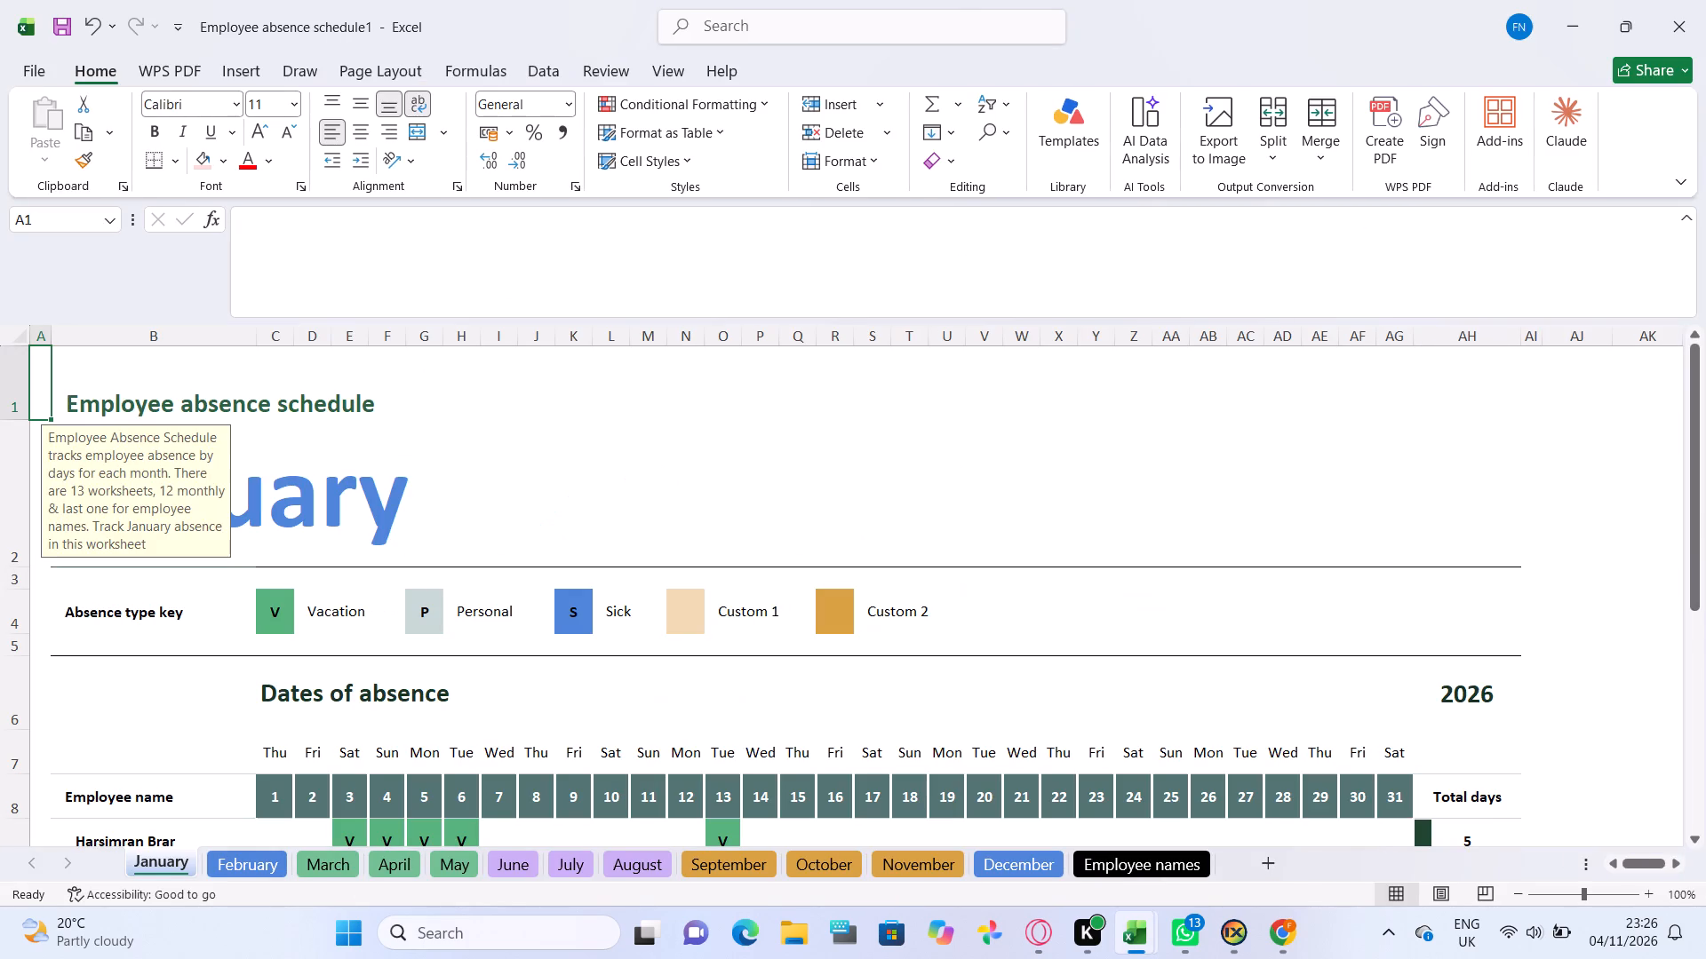
Examine the January sheet of the absence schedule, including the employee rows and the area below the monthly total.
scroll(1020, 569, down, 2)
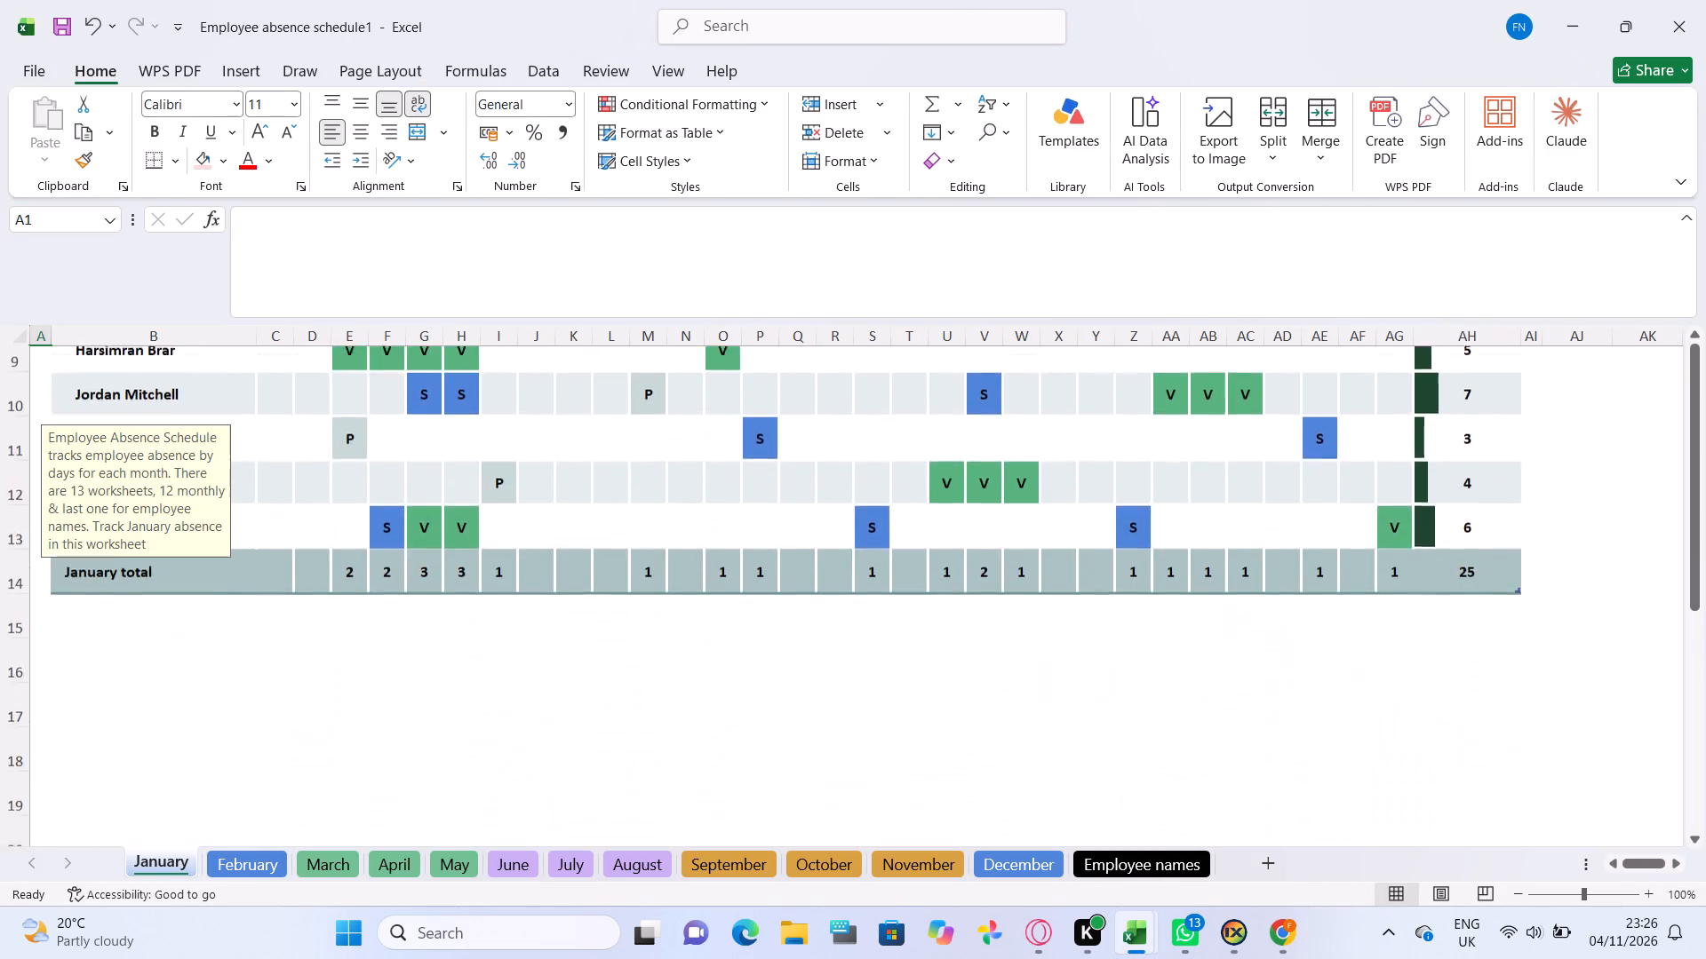
scroll(1020, 569, down, 2)
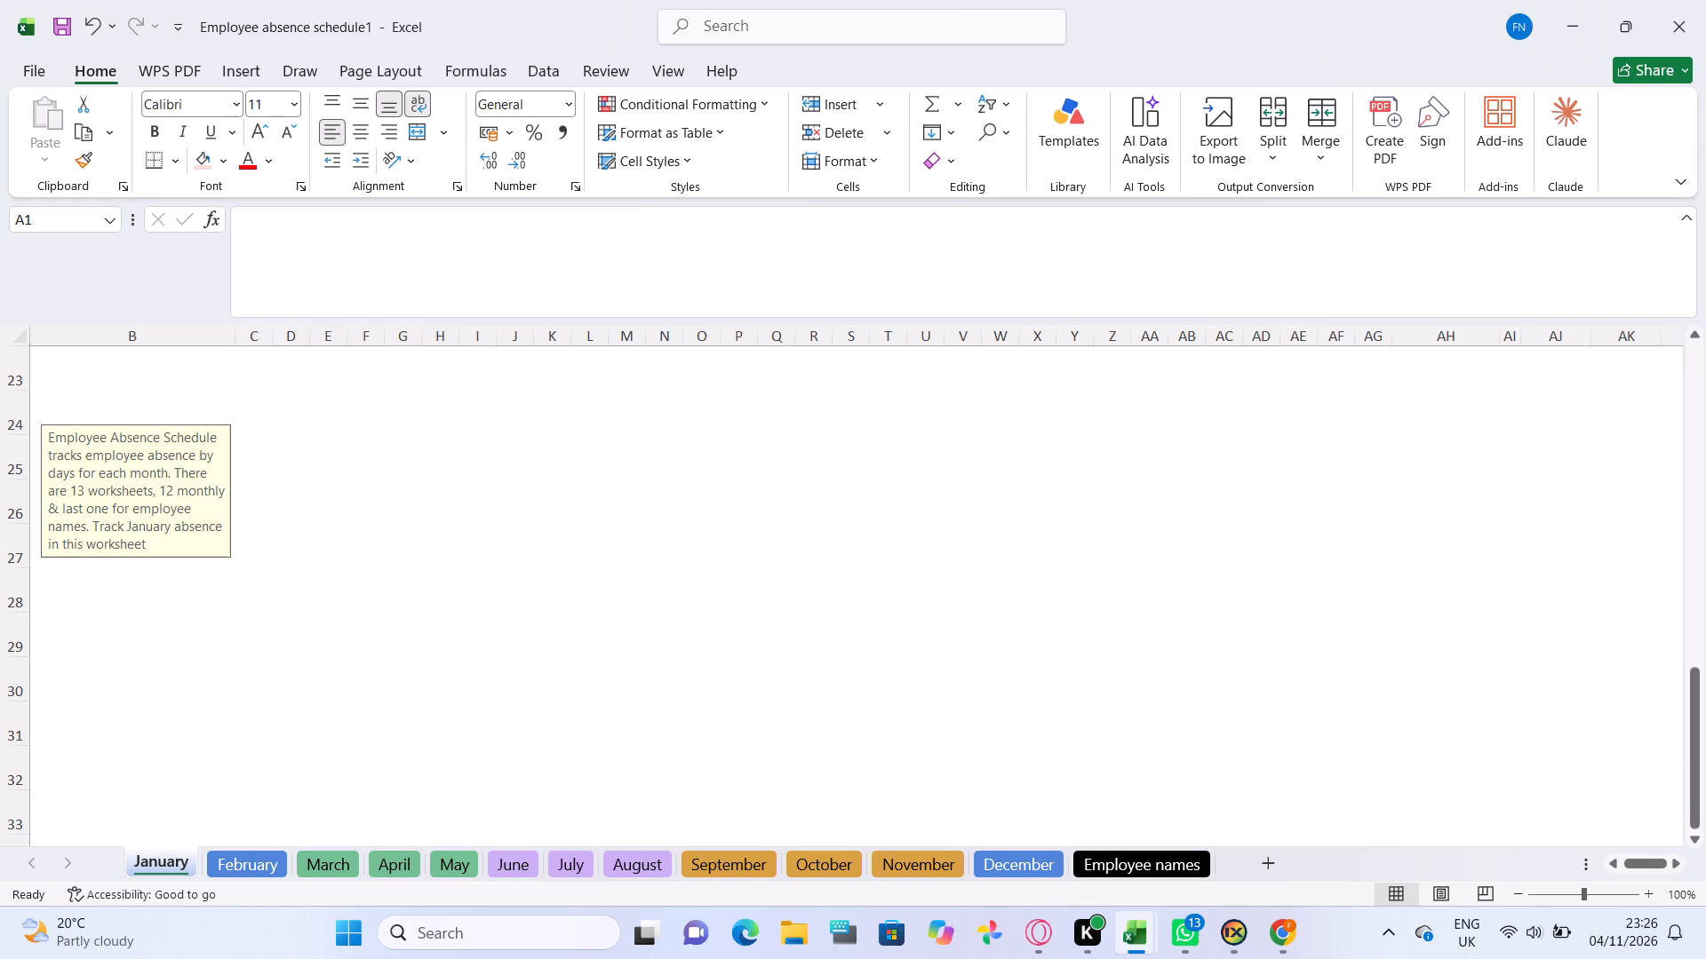
scroll(1029, 640, down, 2)
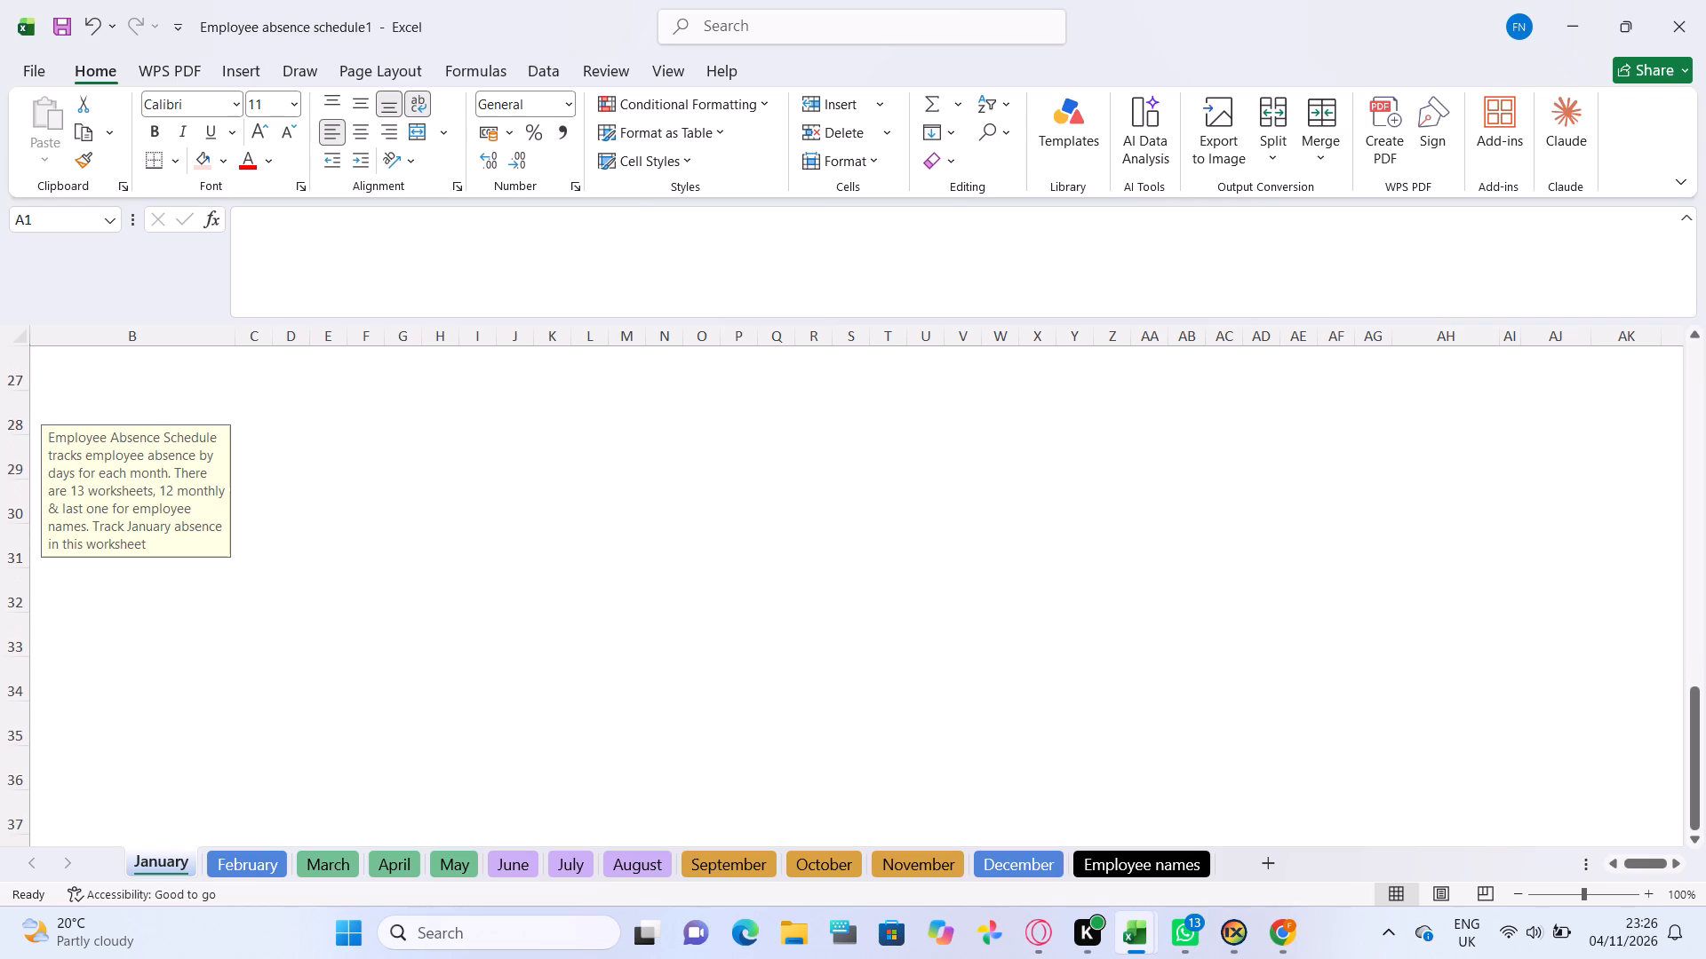
scroll(669, 724, up, 2)
scroll(669, 724, down, 3)
scroll(669, 724, up, 1)
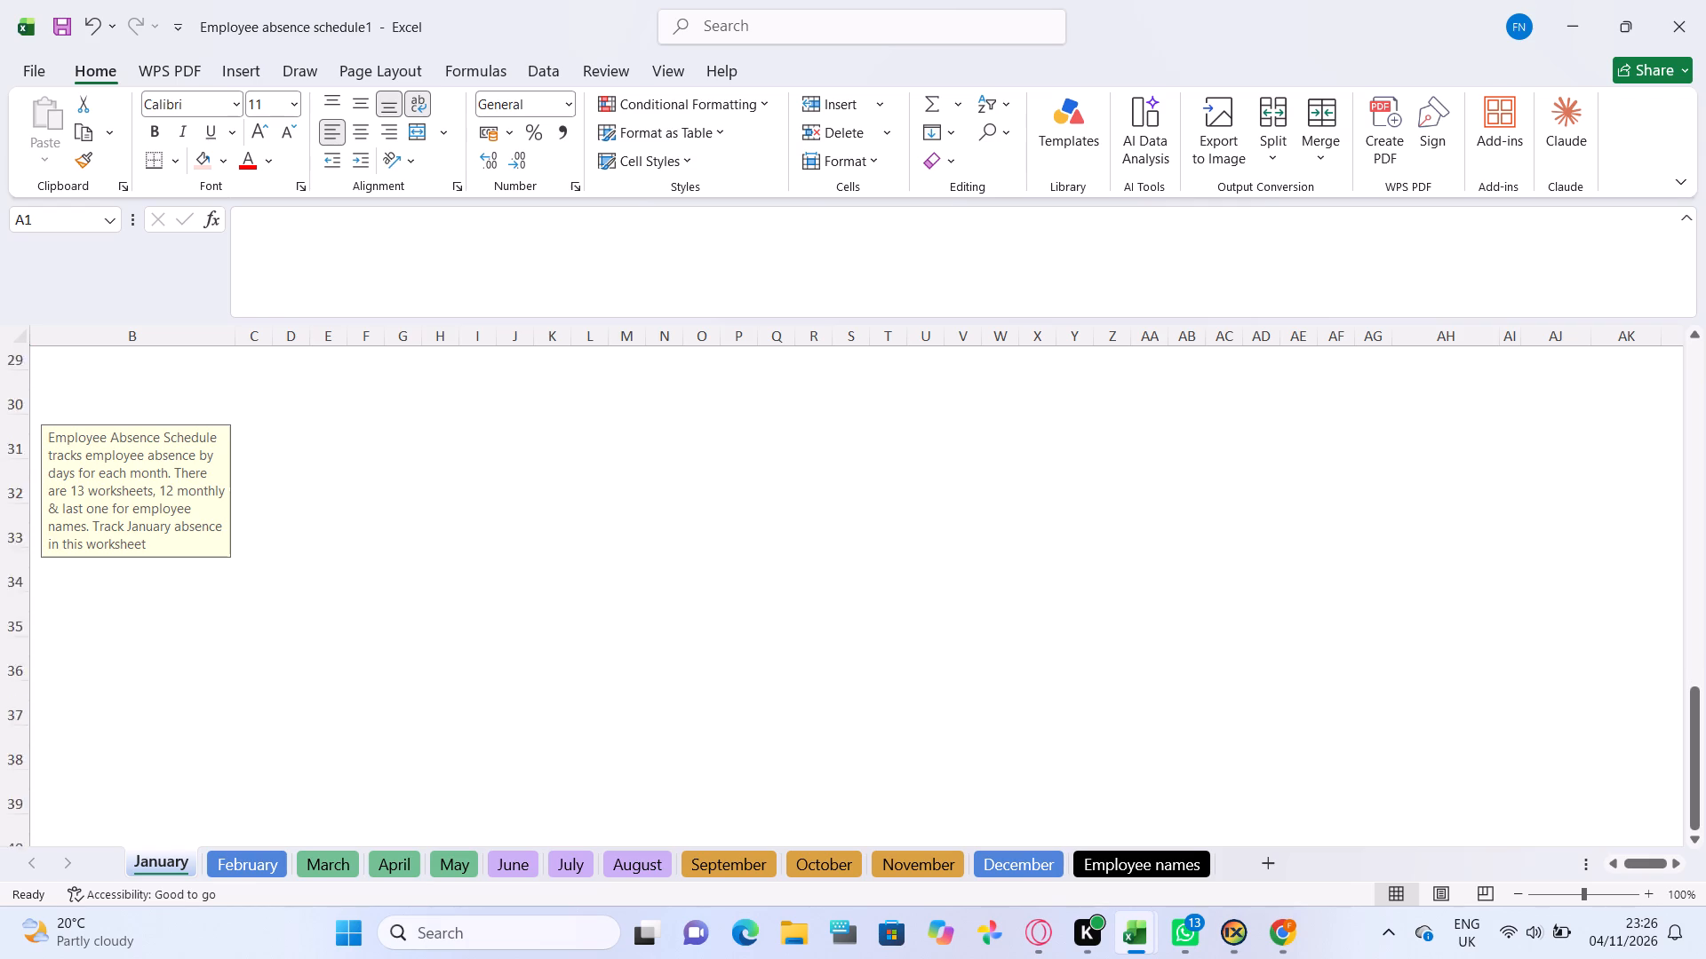
Examine the July sheet's month heading and its absence type key, including the Vacation and Personal entries.
click(580, 870)
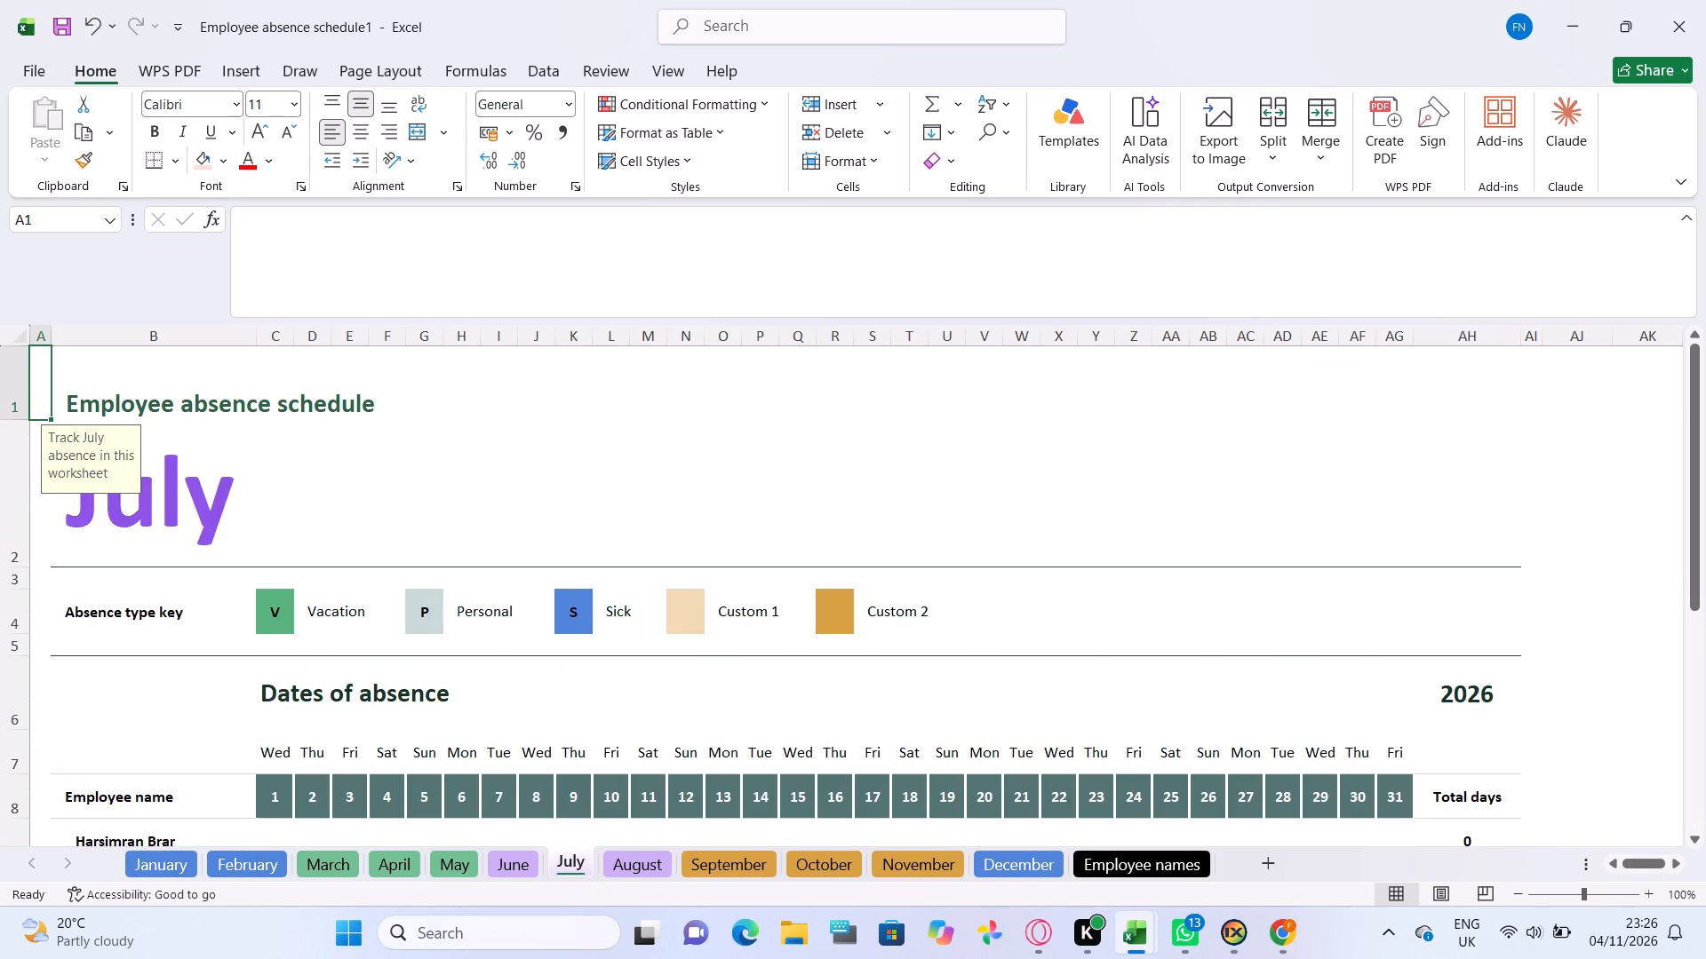
scroll(546, 744, down, 1)
scroll(546, 744, up, 1)
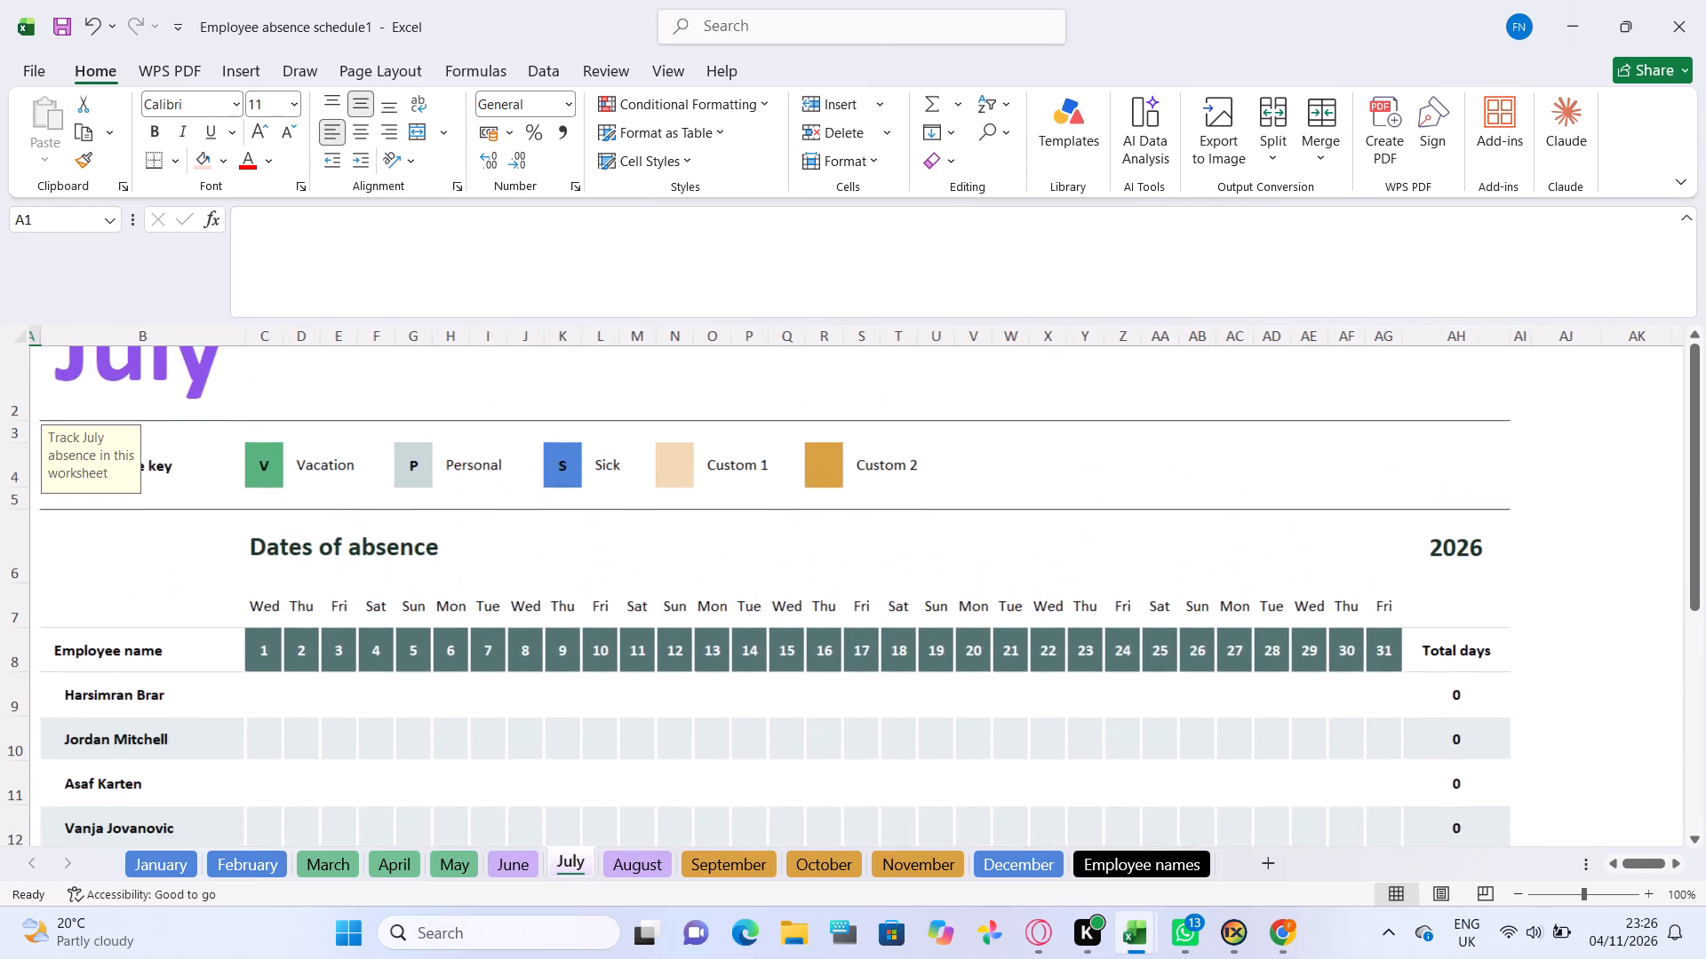
scroll(546, 744, right, 1)
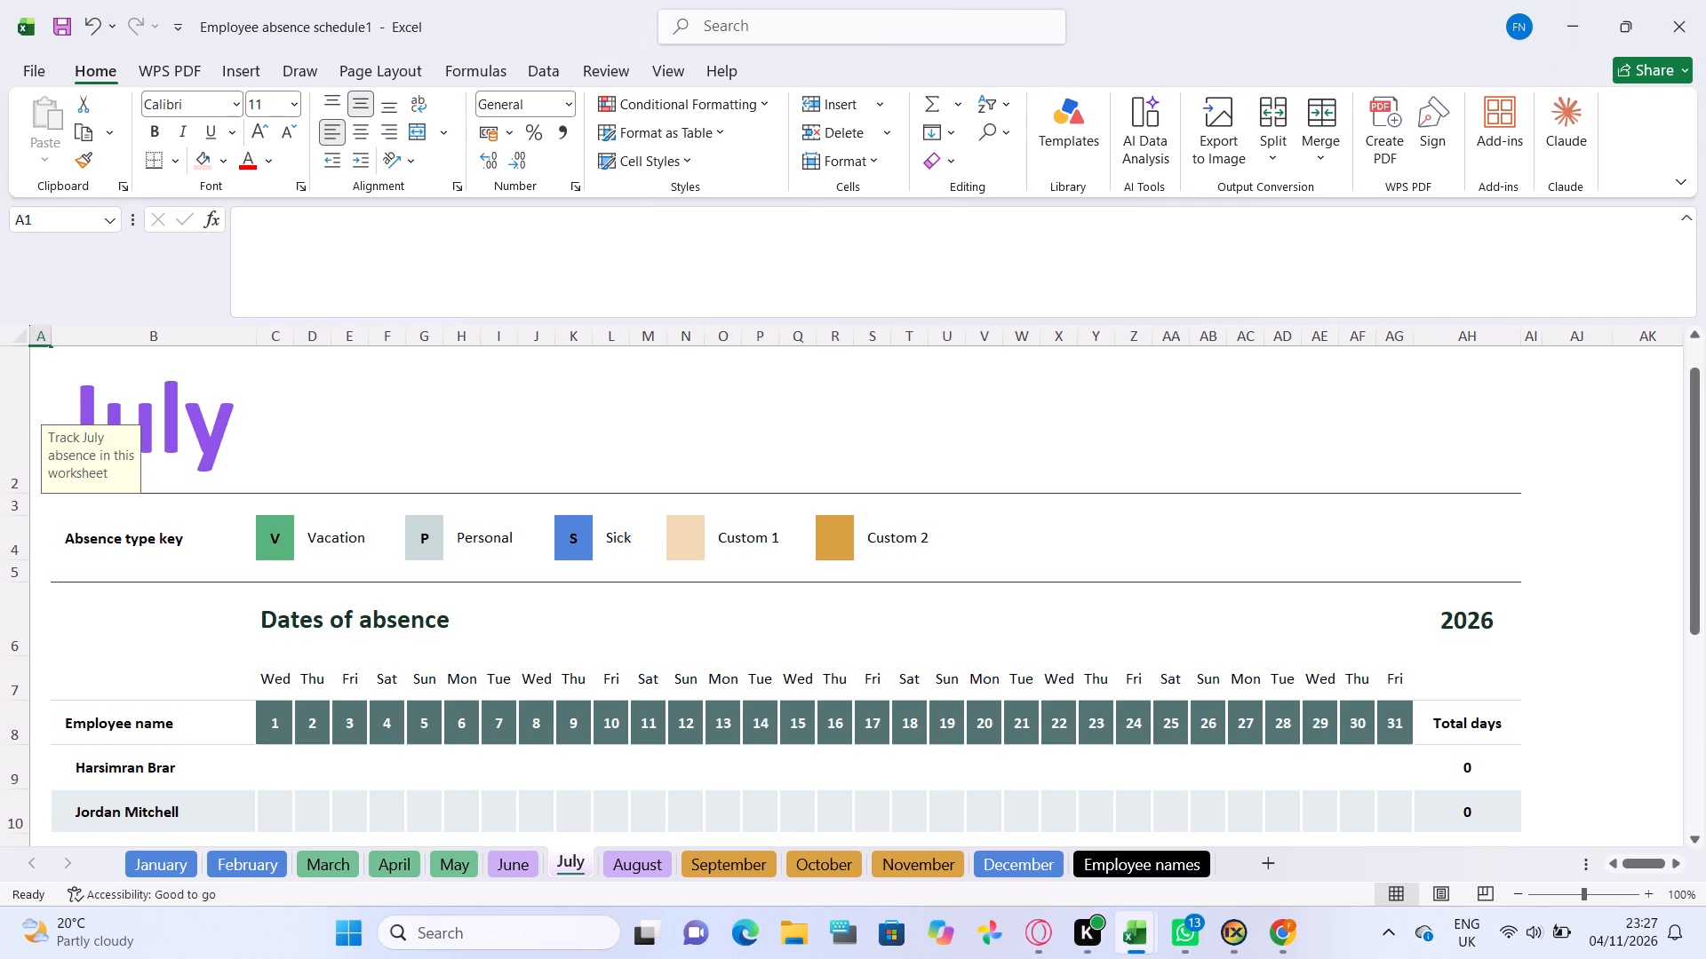
click(241, 432)
scroll(409, 590, down, 1)
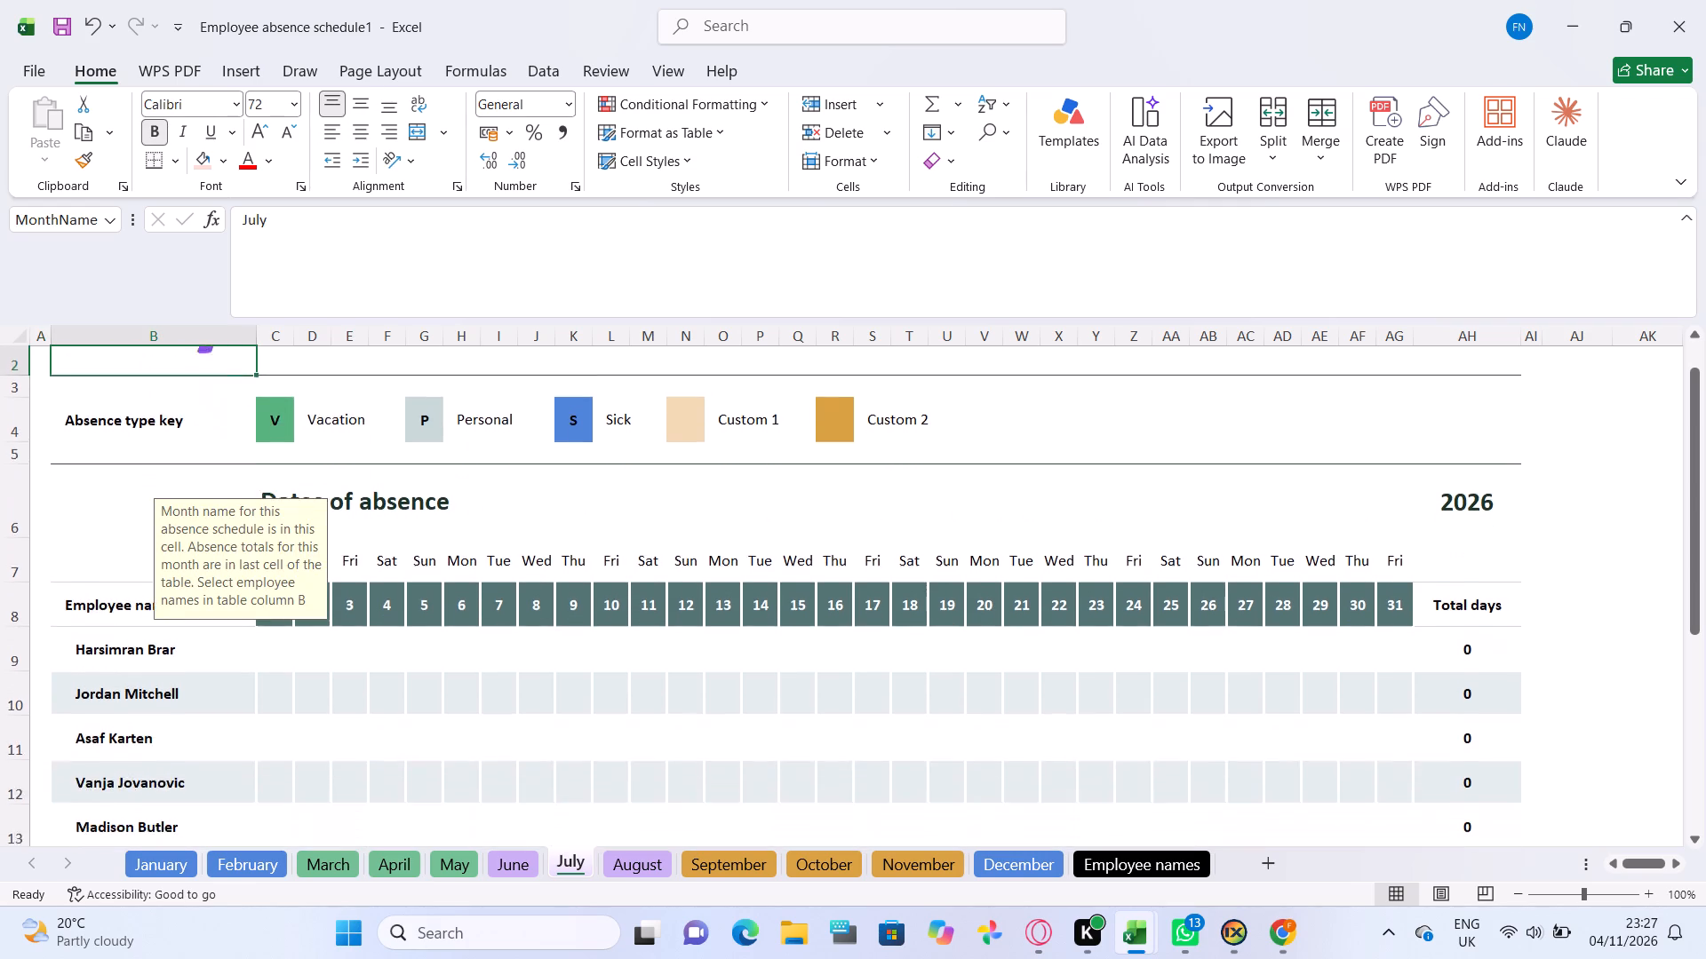
scroll(407, 565, down, 1)
click(102, 547)
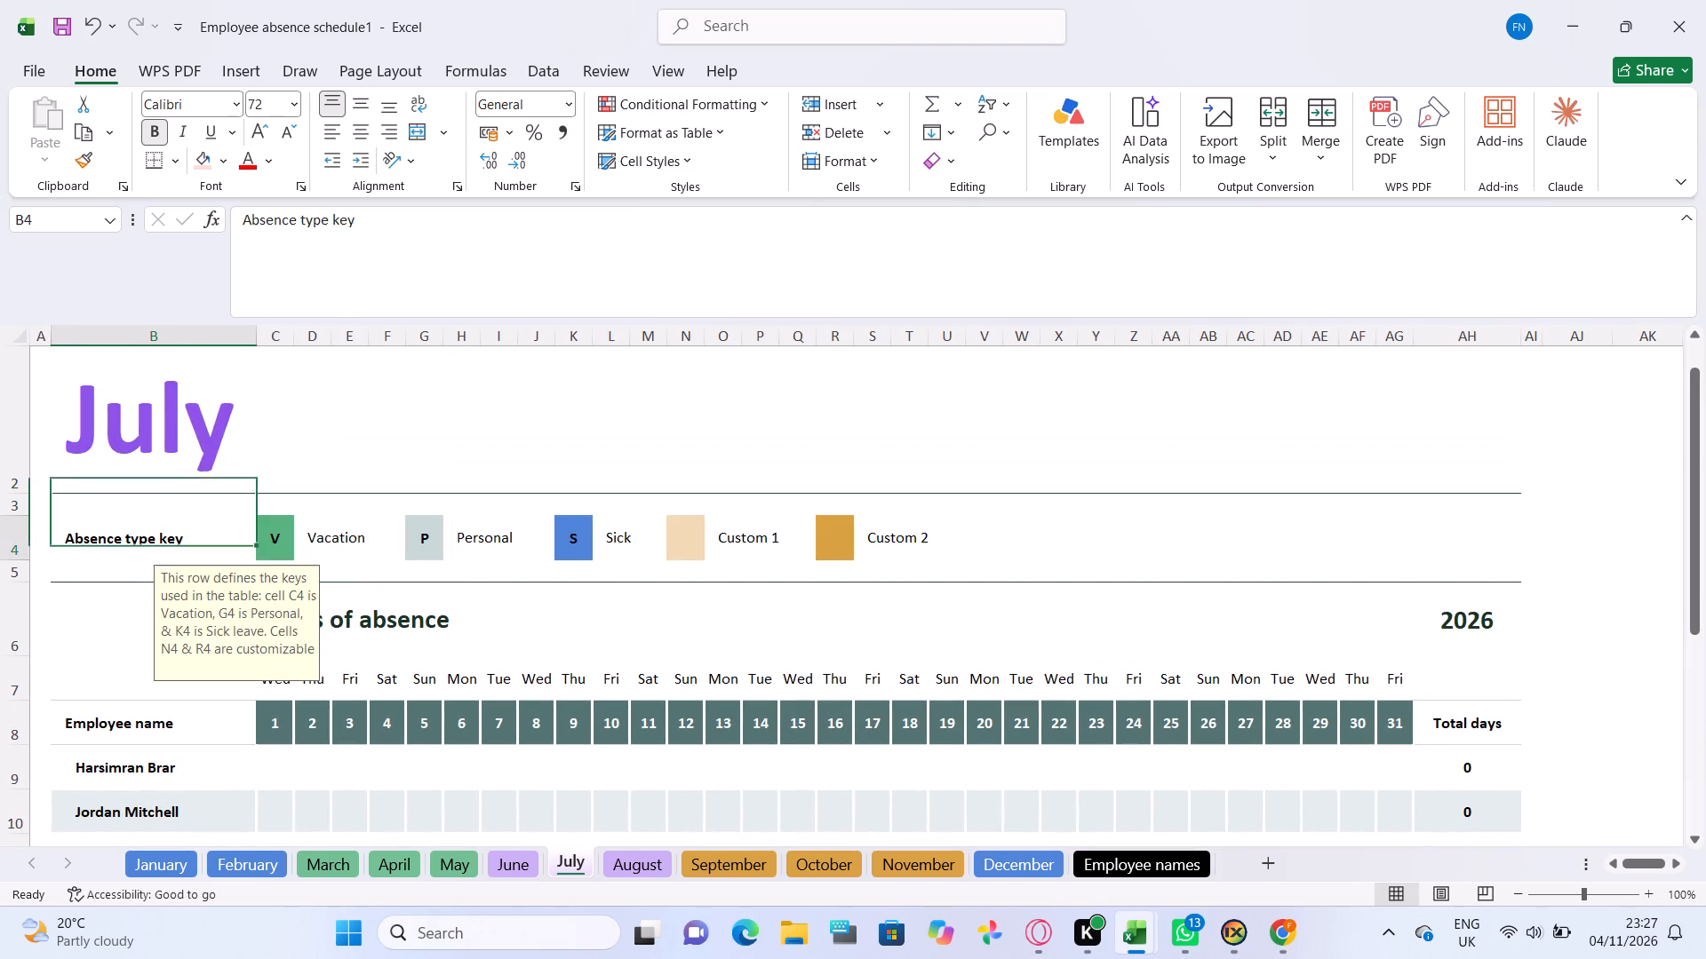
click(323, 557)
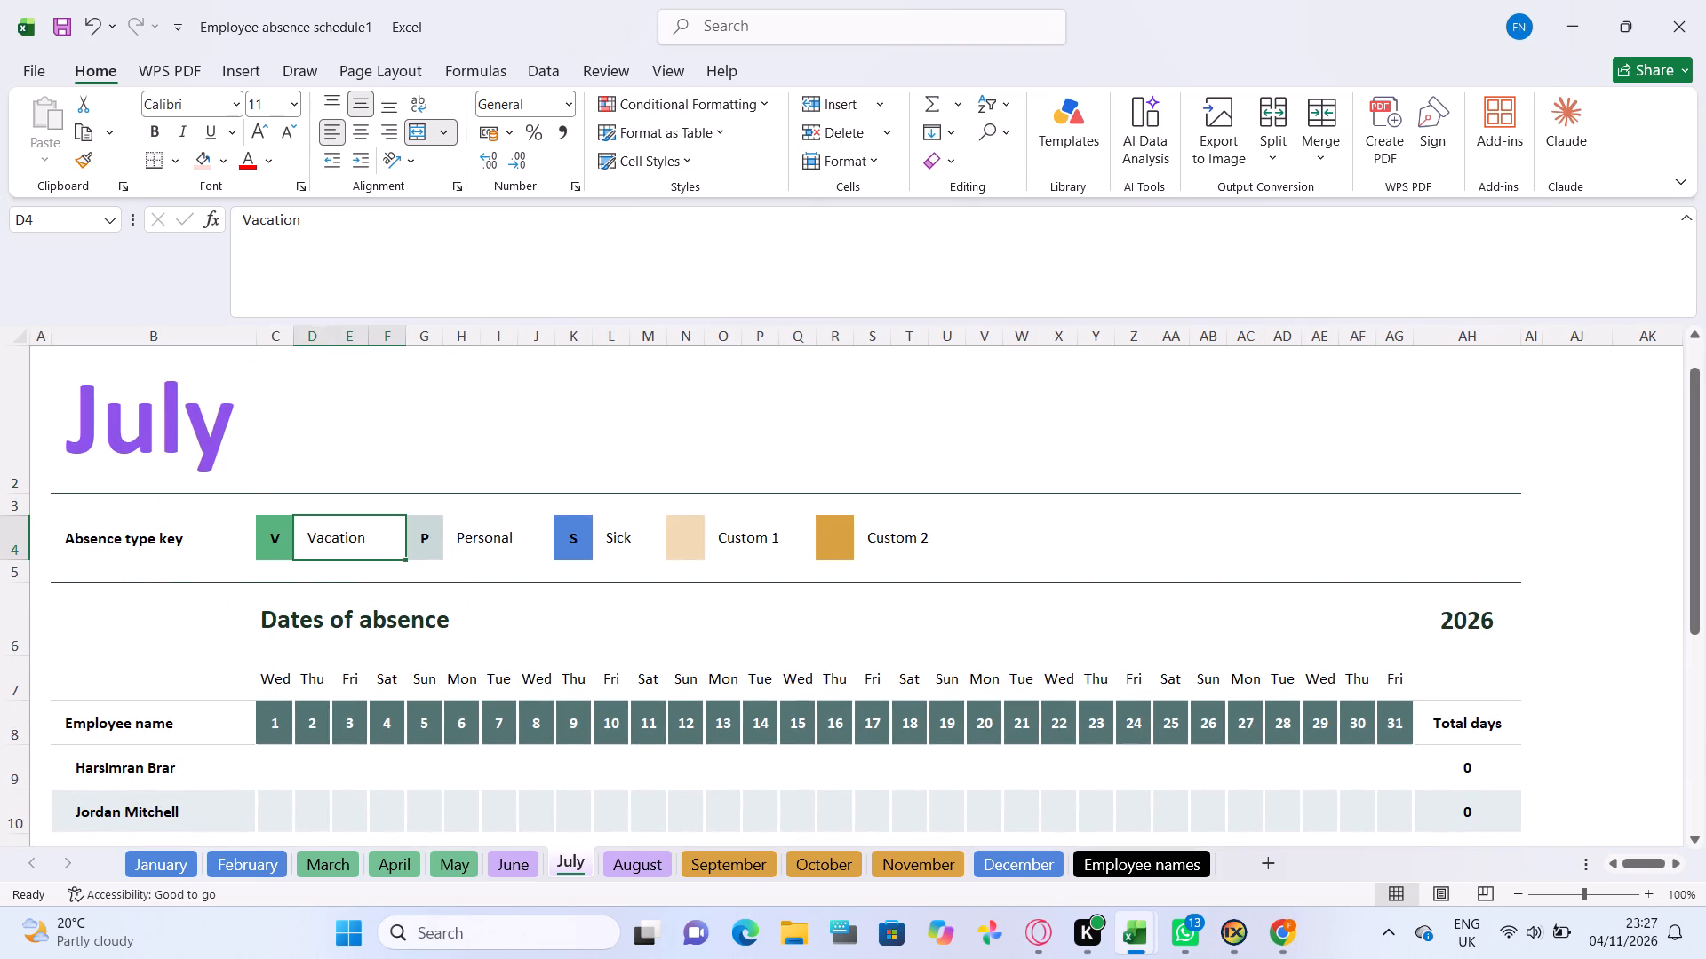
click(465, 558)
Review the July sheet's dates-of-absence table, from the day headers and employee rows down to the July Total row.
scroll(462, 706, down, 3)
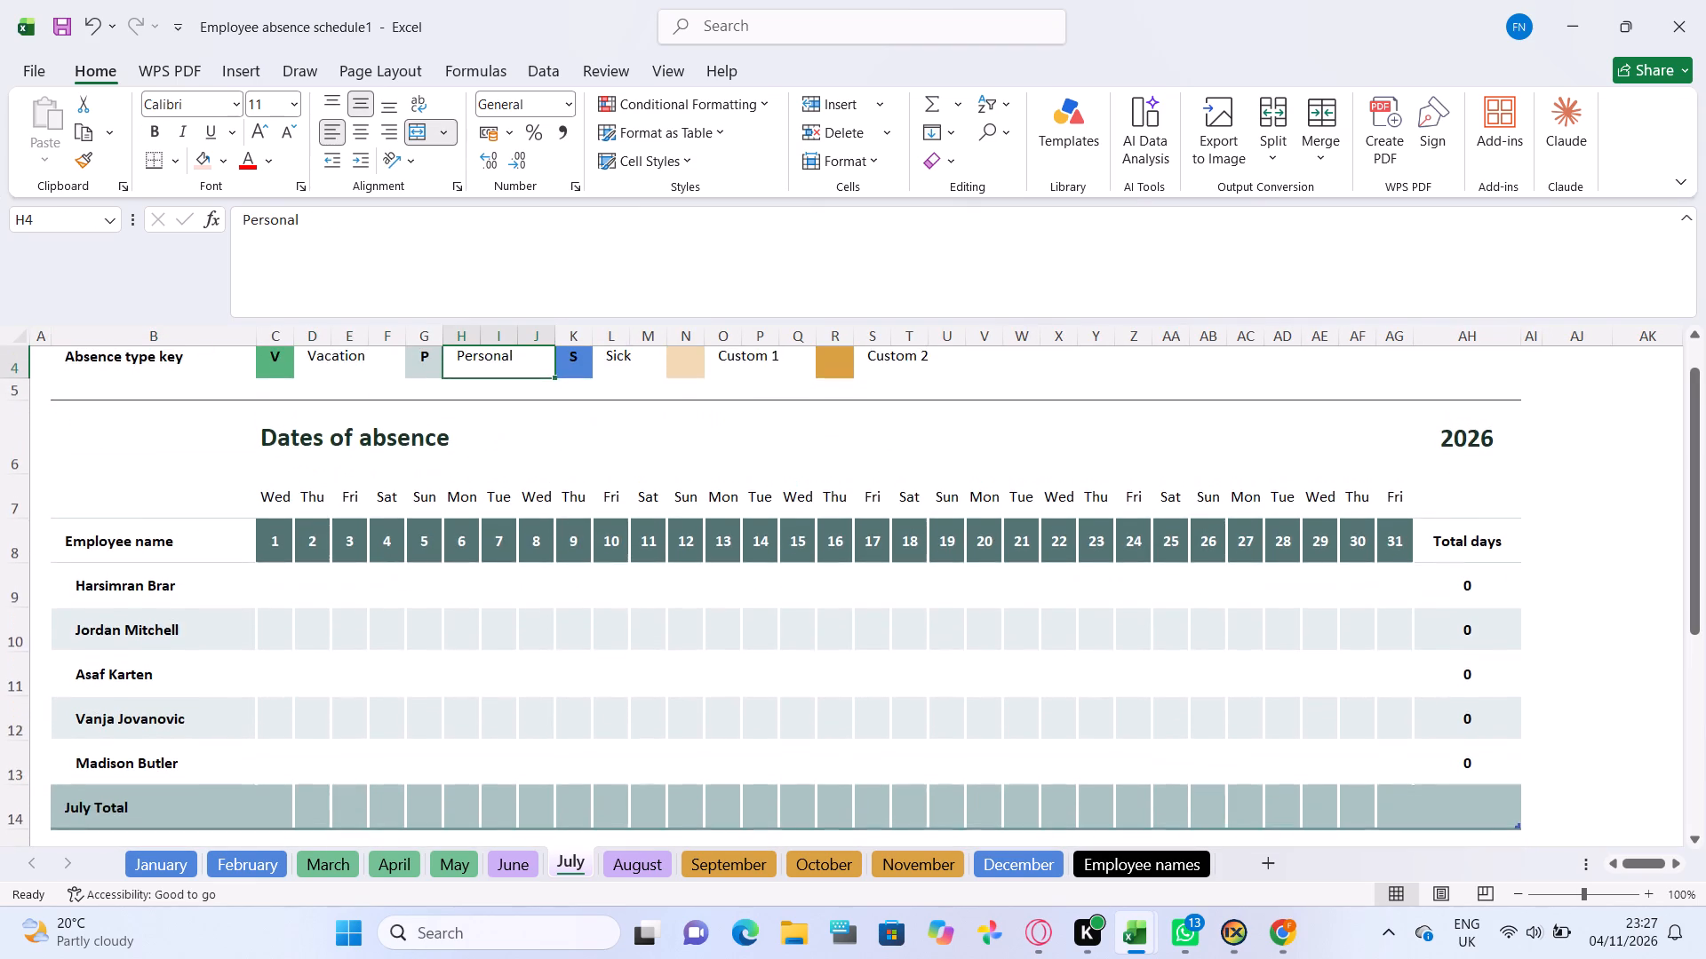
scroll(462, 706, down, 4)
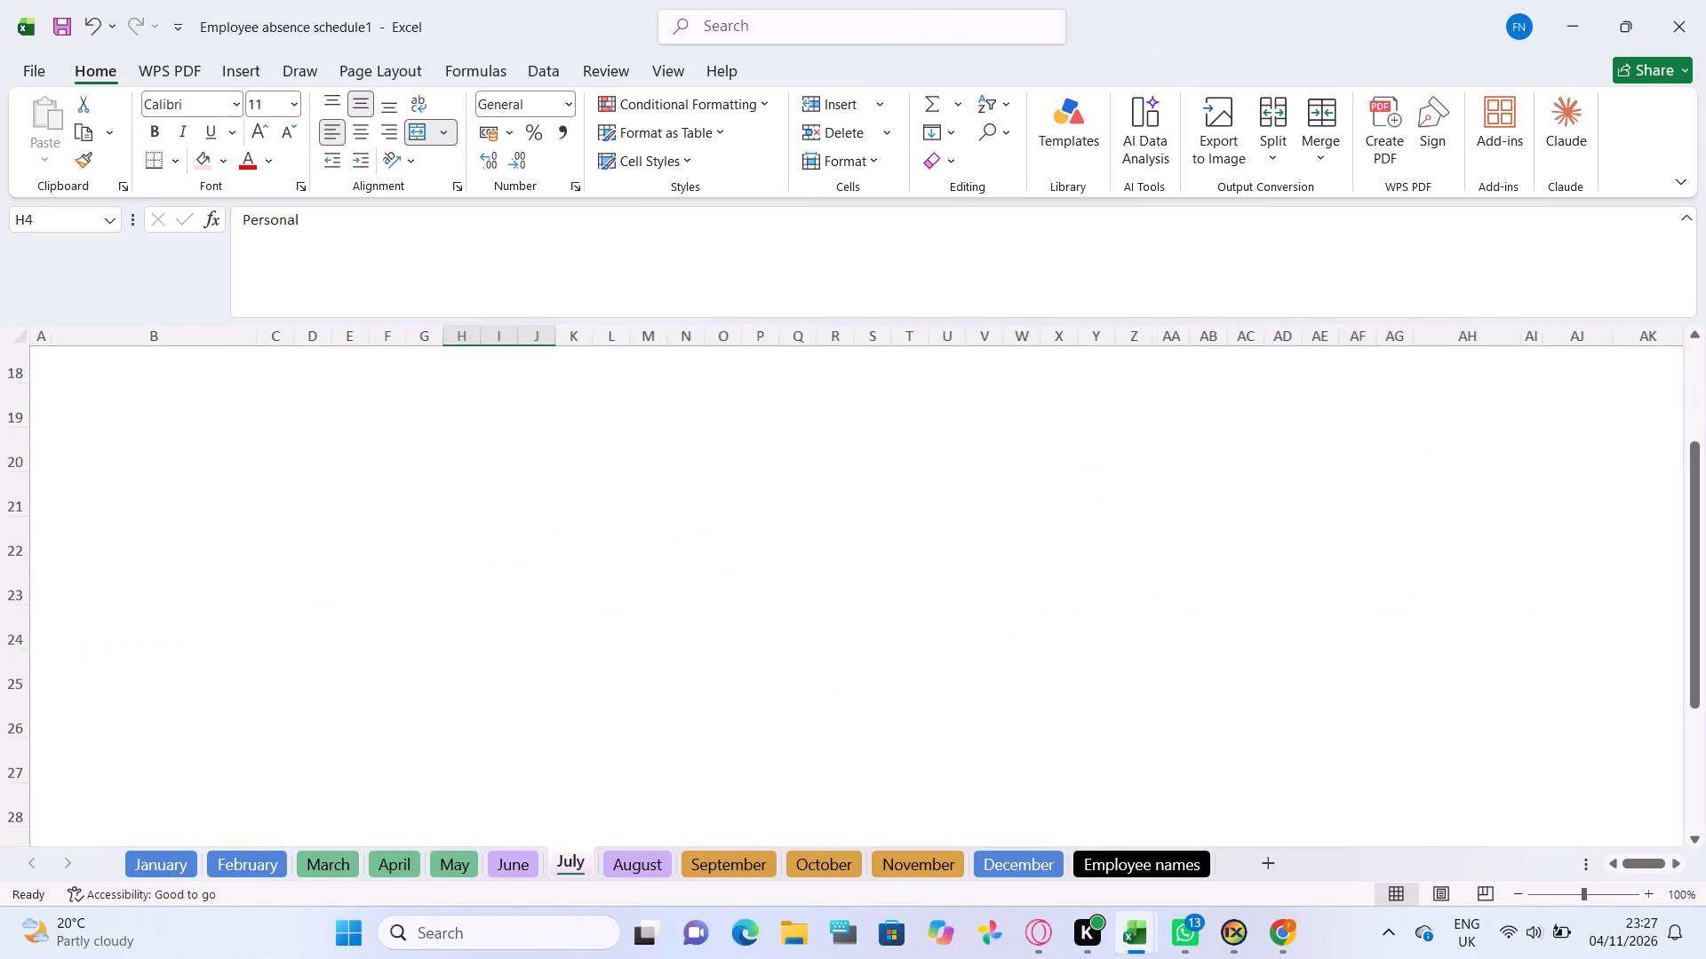
scroll(462, 712, down, 2)
scroll(462, 712, up, 6)
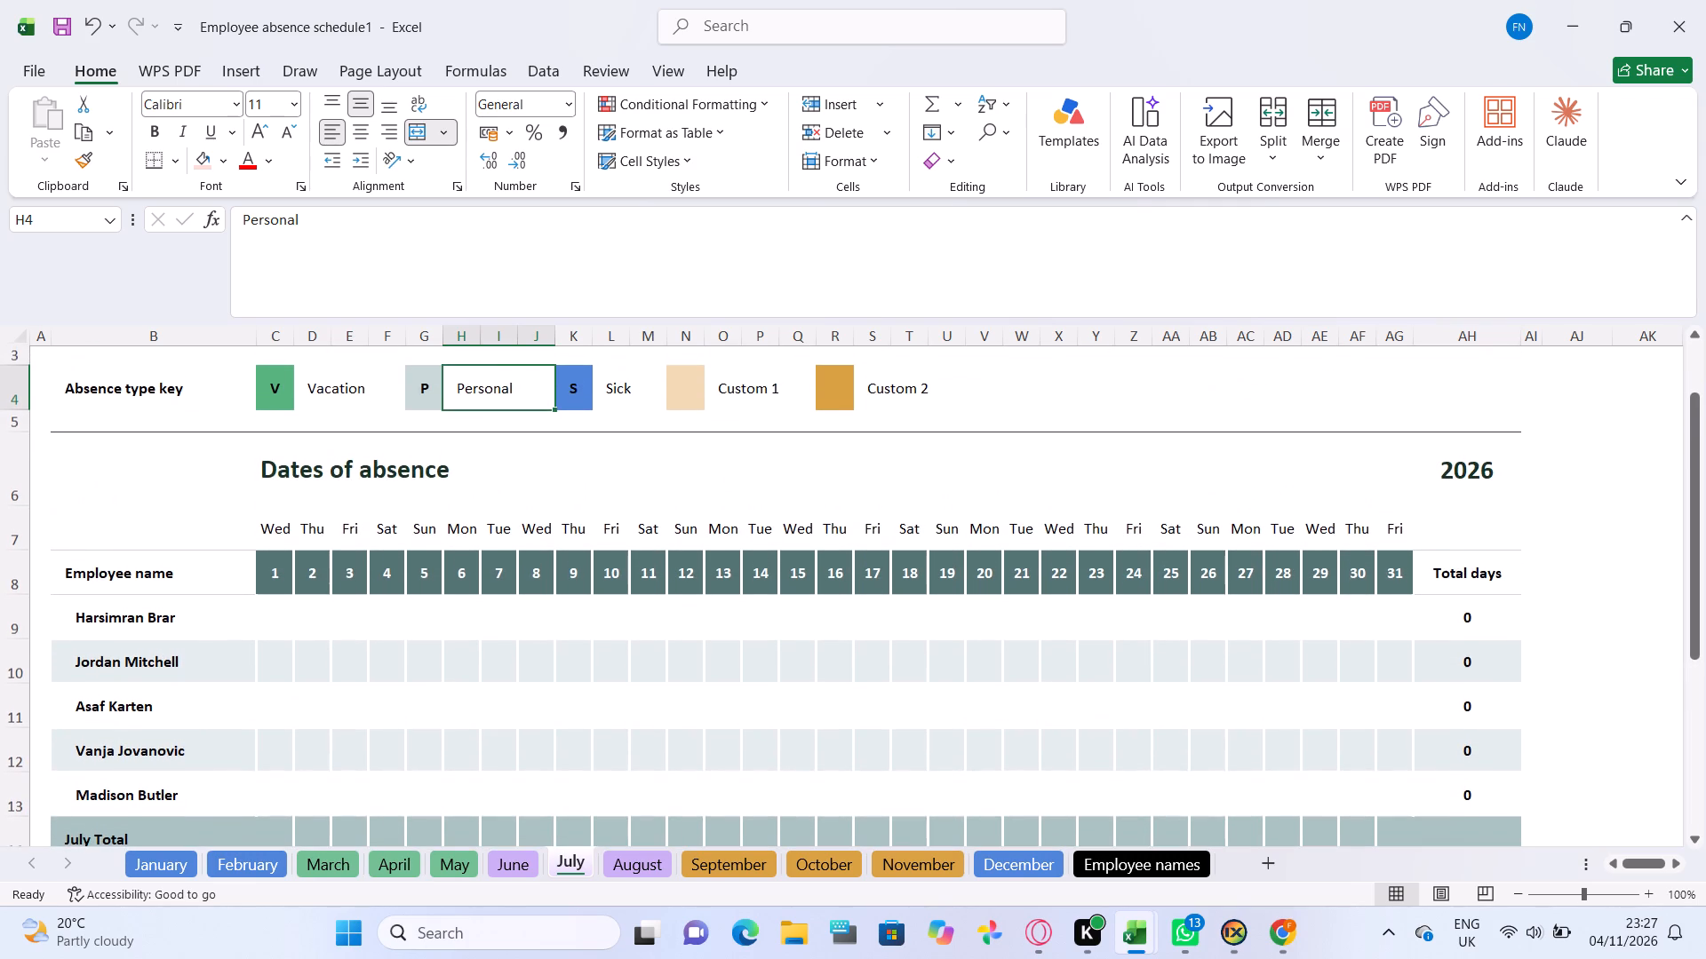
scroll(419, 584, down, 2)
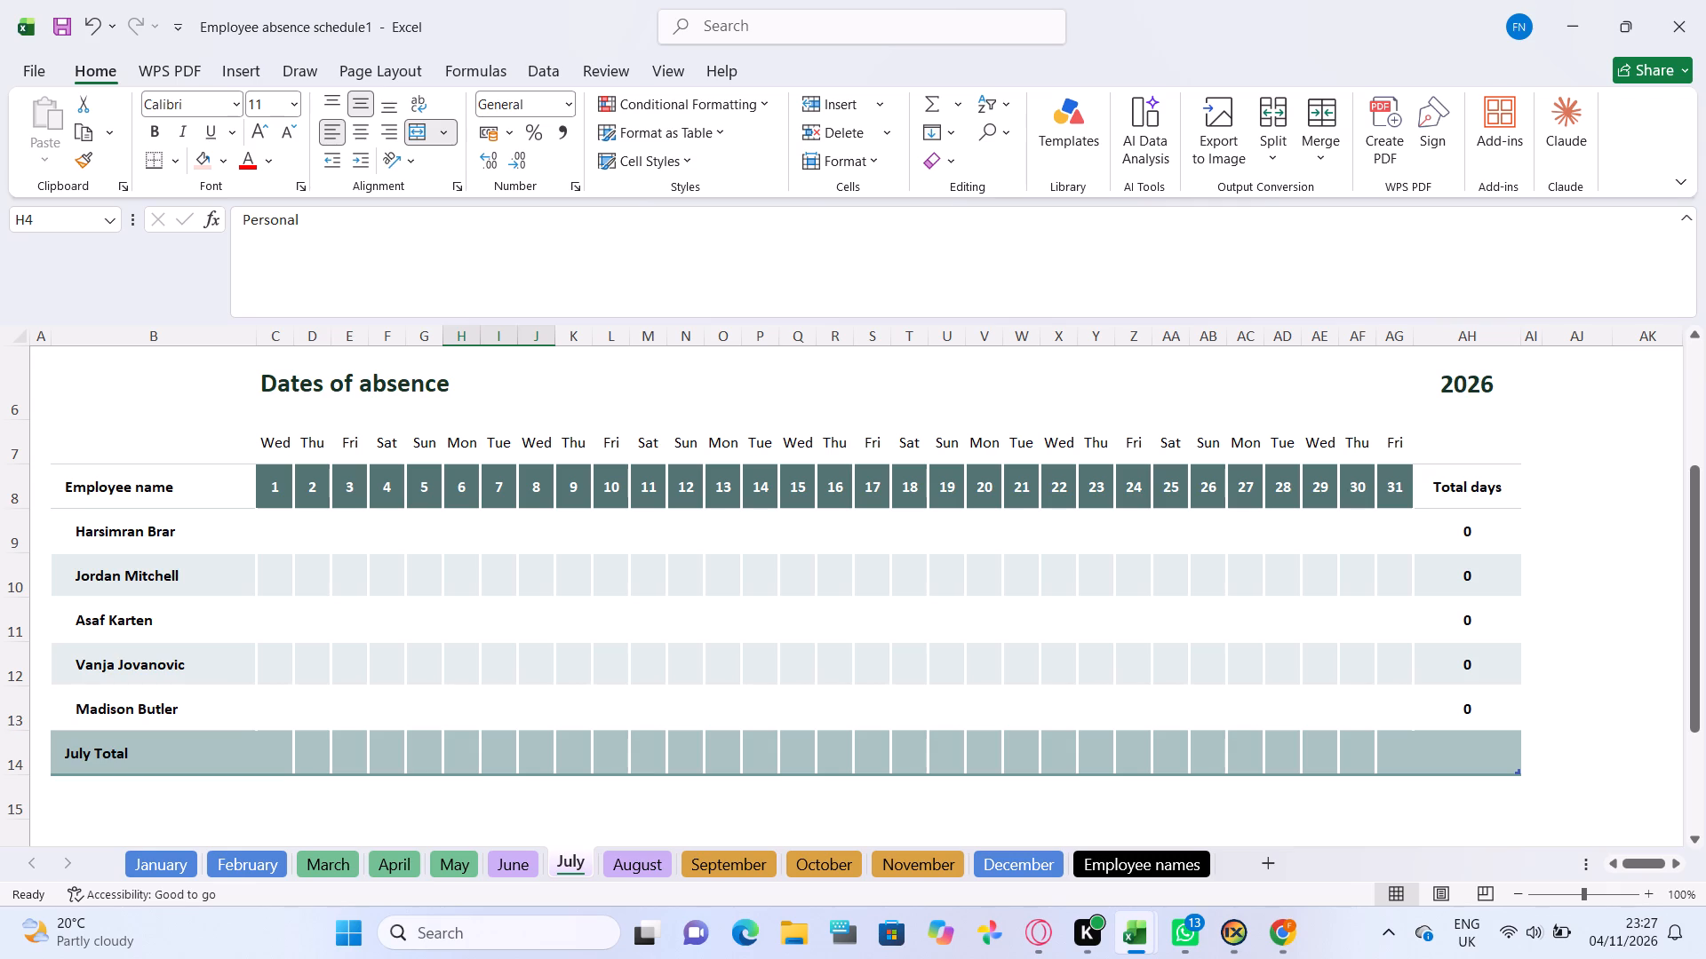
scroll(288, 706, down, 2)
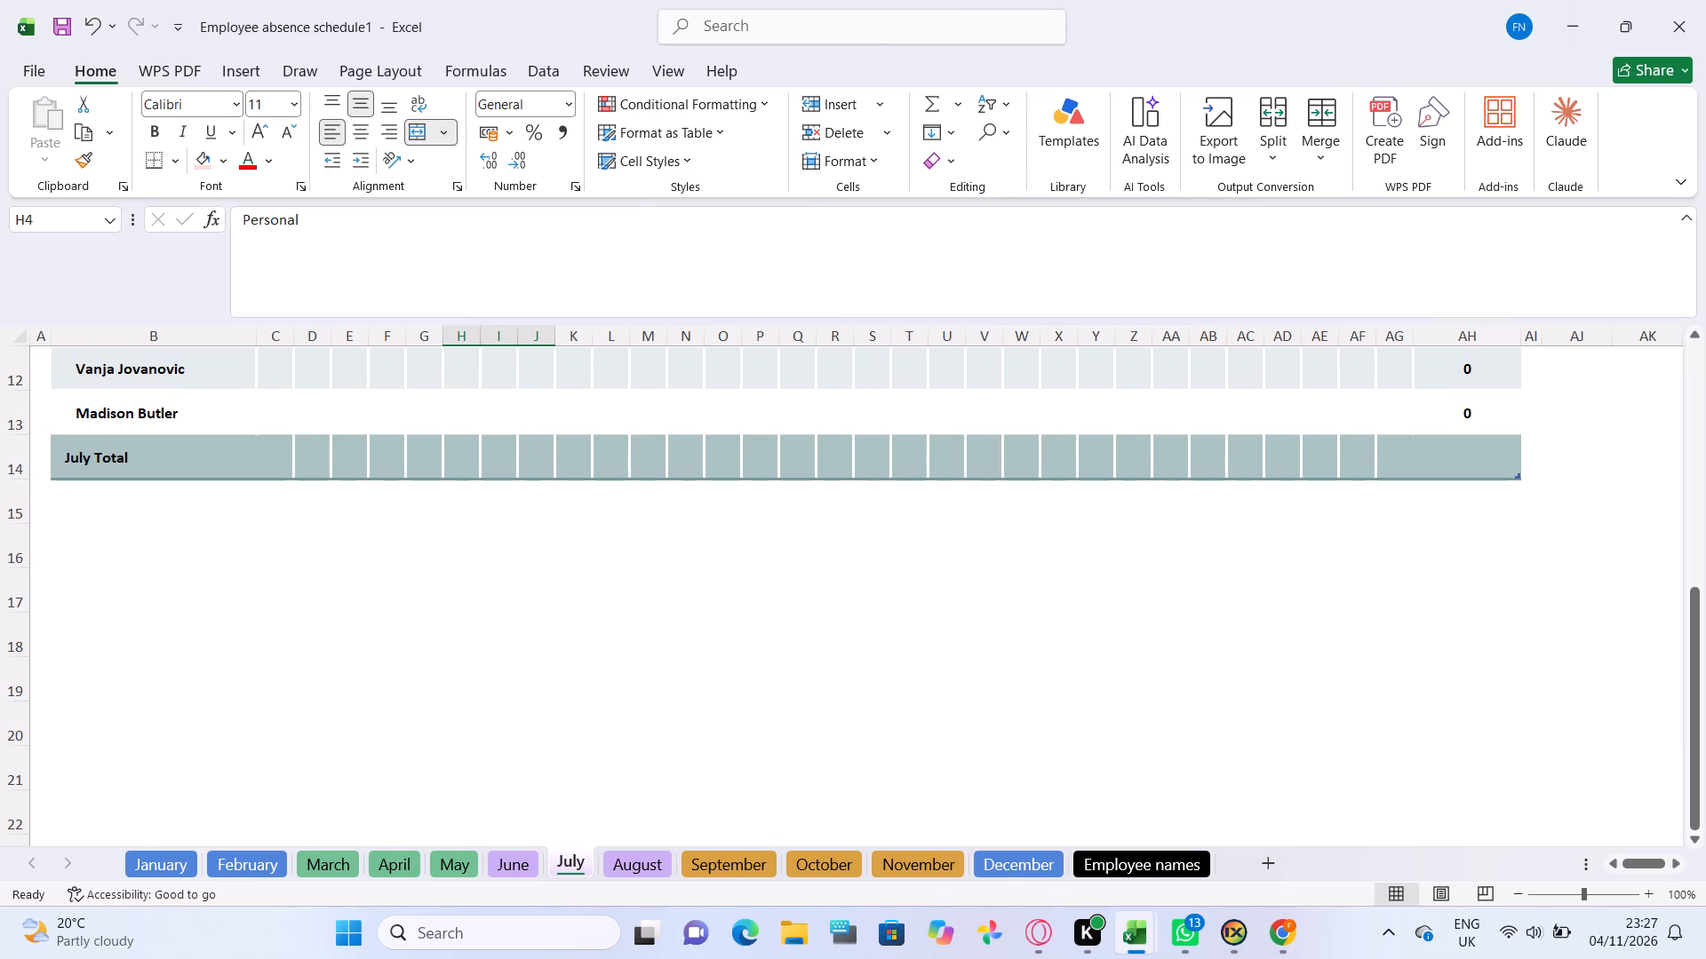
scroll(303, 638, up, 1)
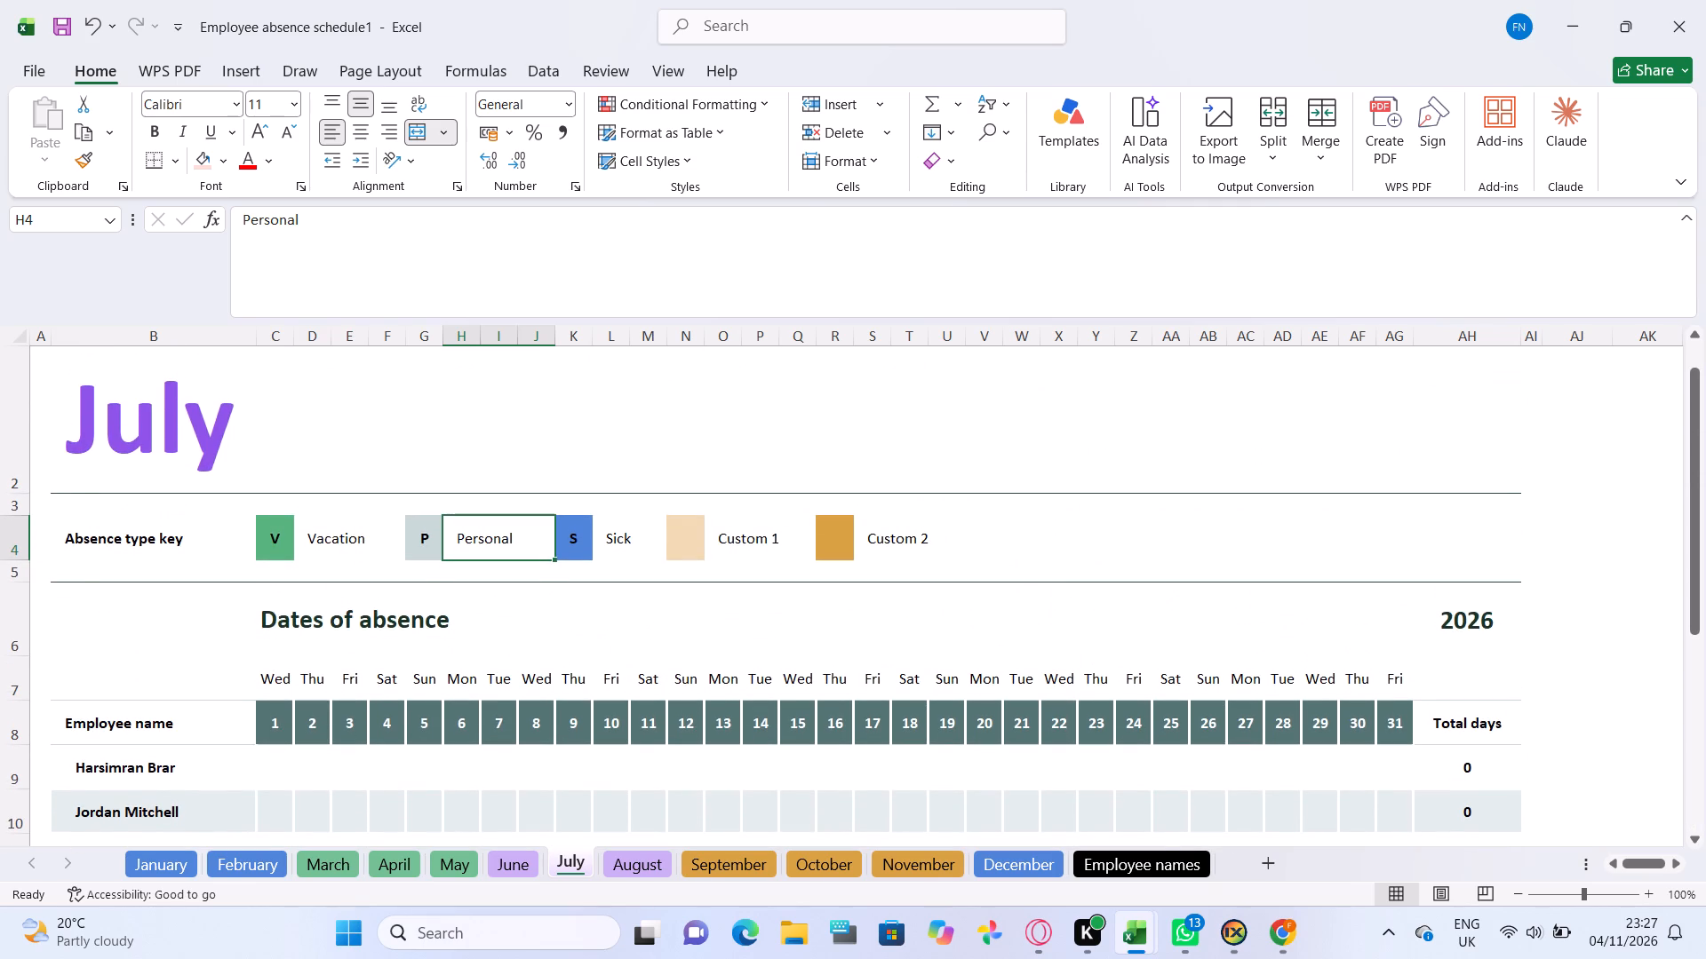
scroll(503, 559, down, 1)
scroll(458, 630, right, 1)
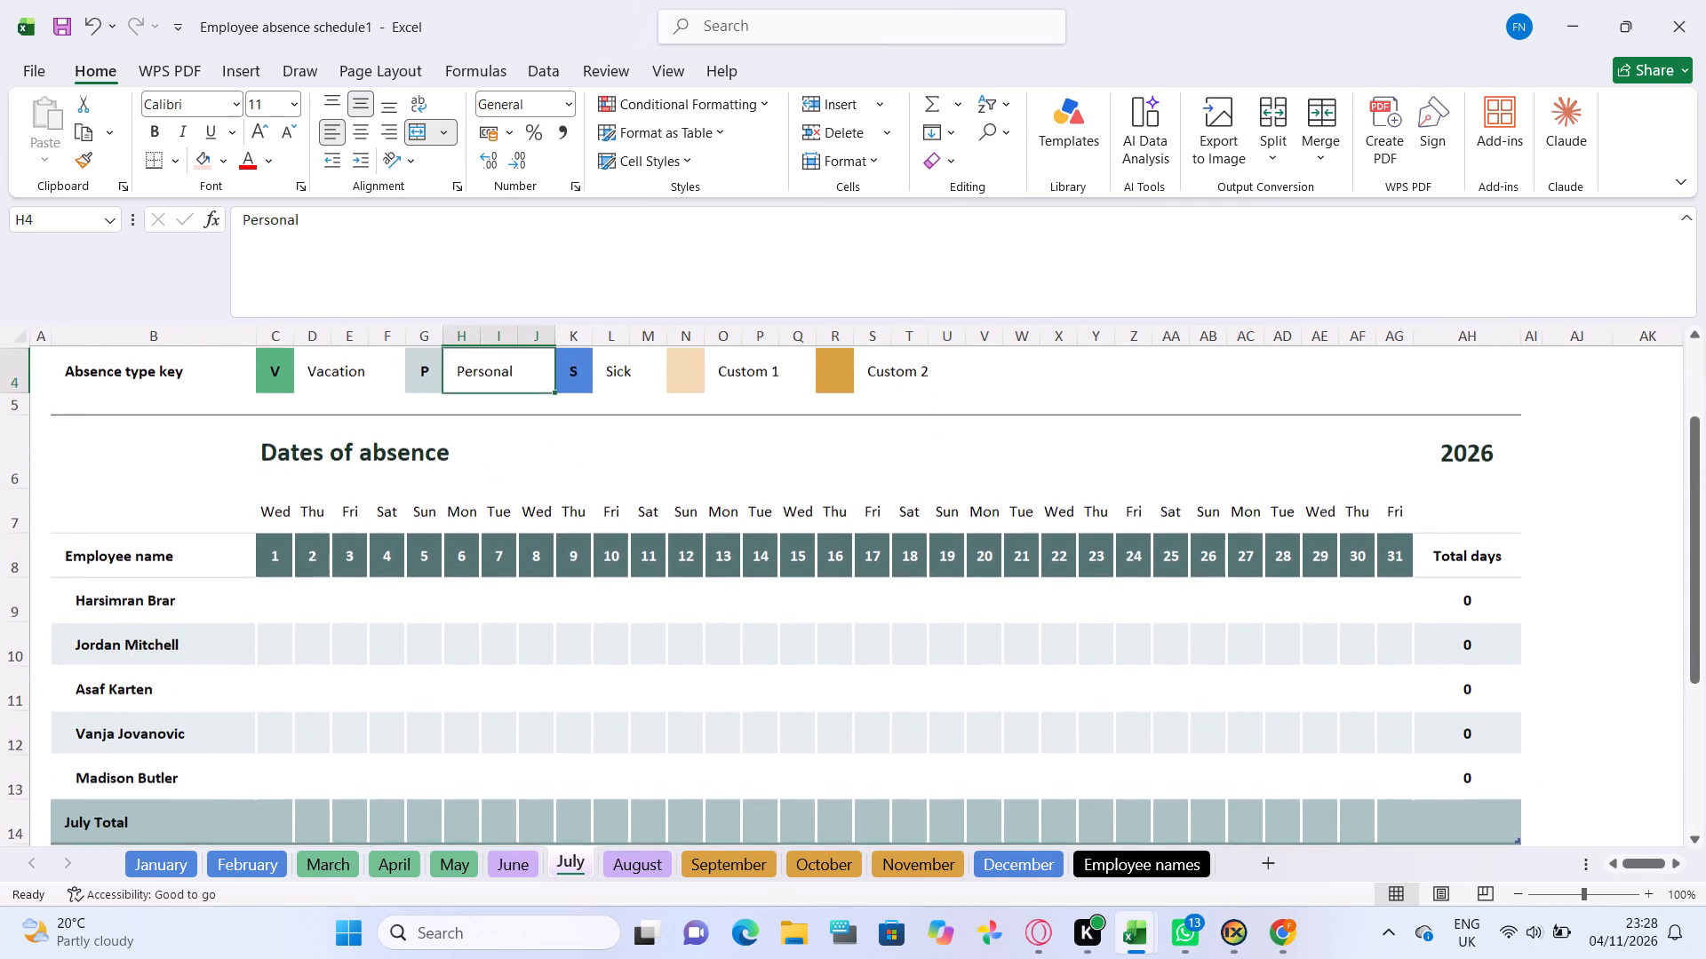
scroll(458, 630, right, 1)
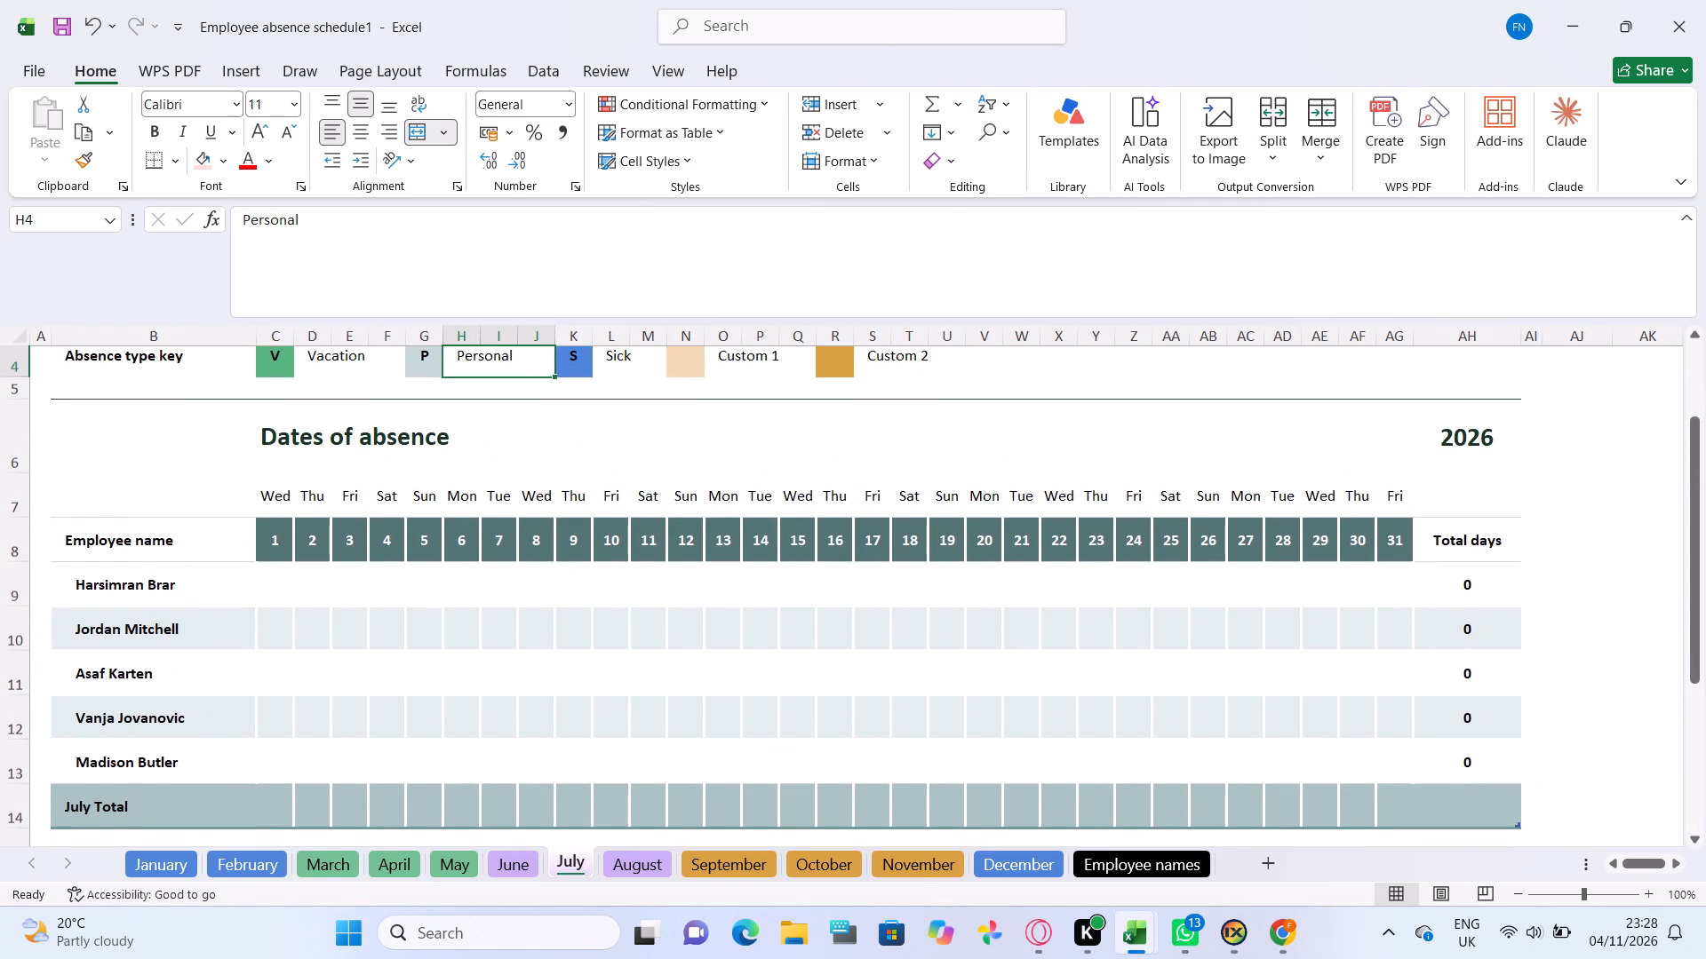
scroll(458, 630, right, 3)
scroll(458, 630, down, 1)
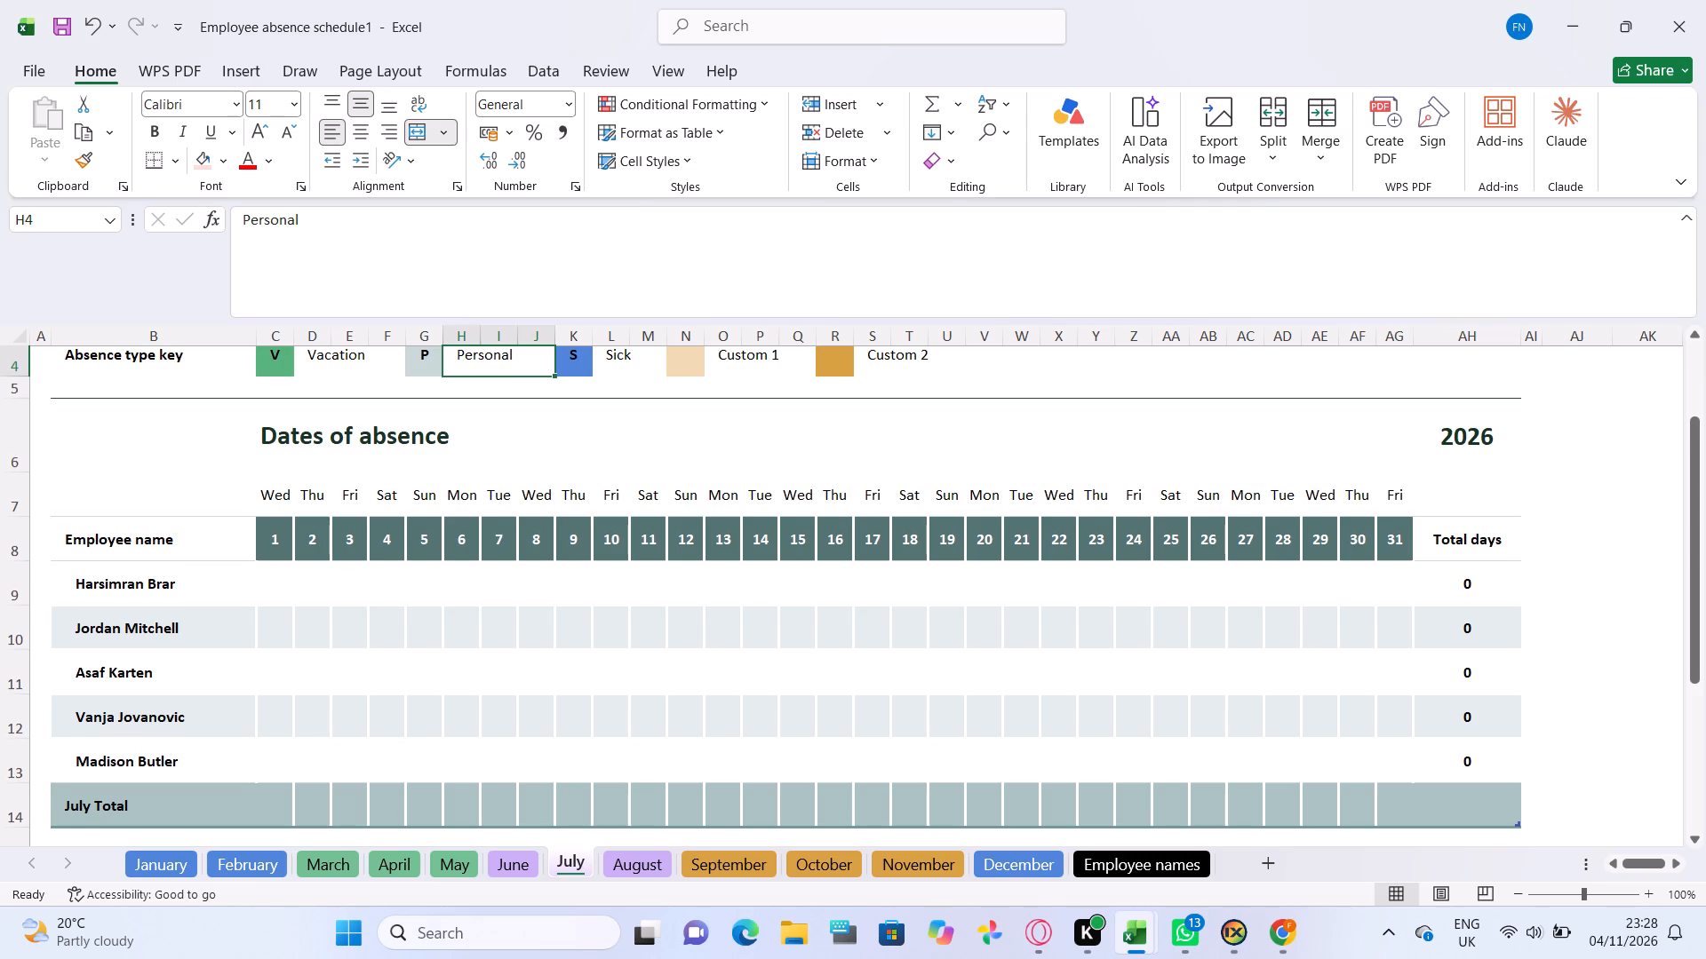
scroll(458, 630, down, 1)
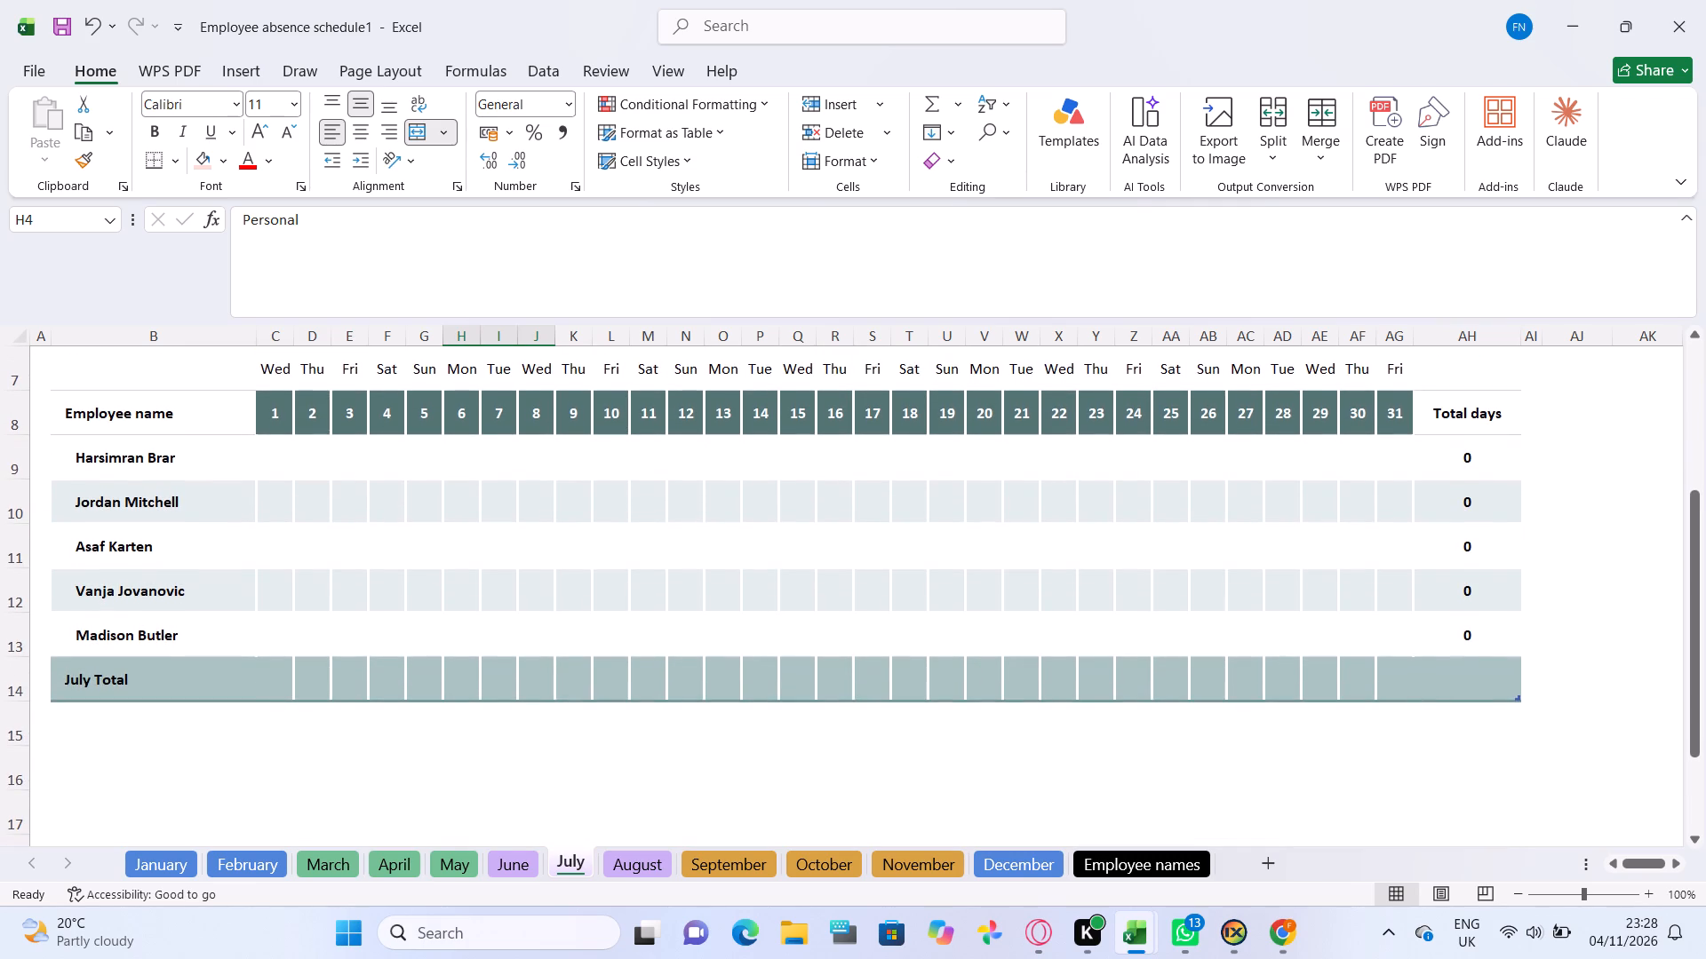
Review the absence tables on the June, February, March and April sheets for comparison.
click(533, 880)
scroll(472, 790, down, 1)
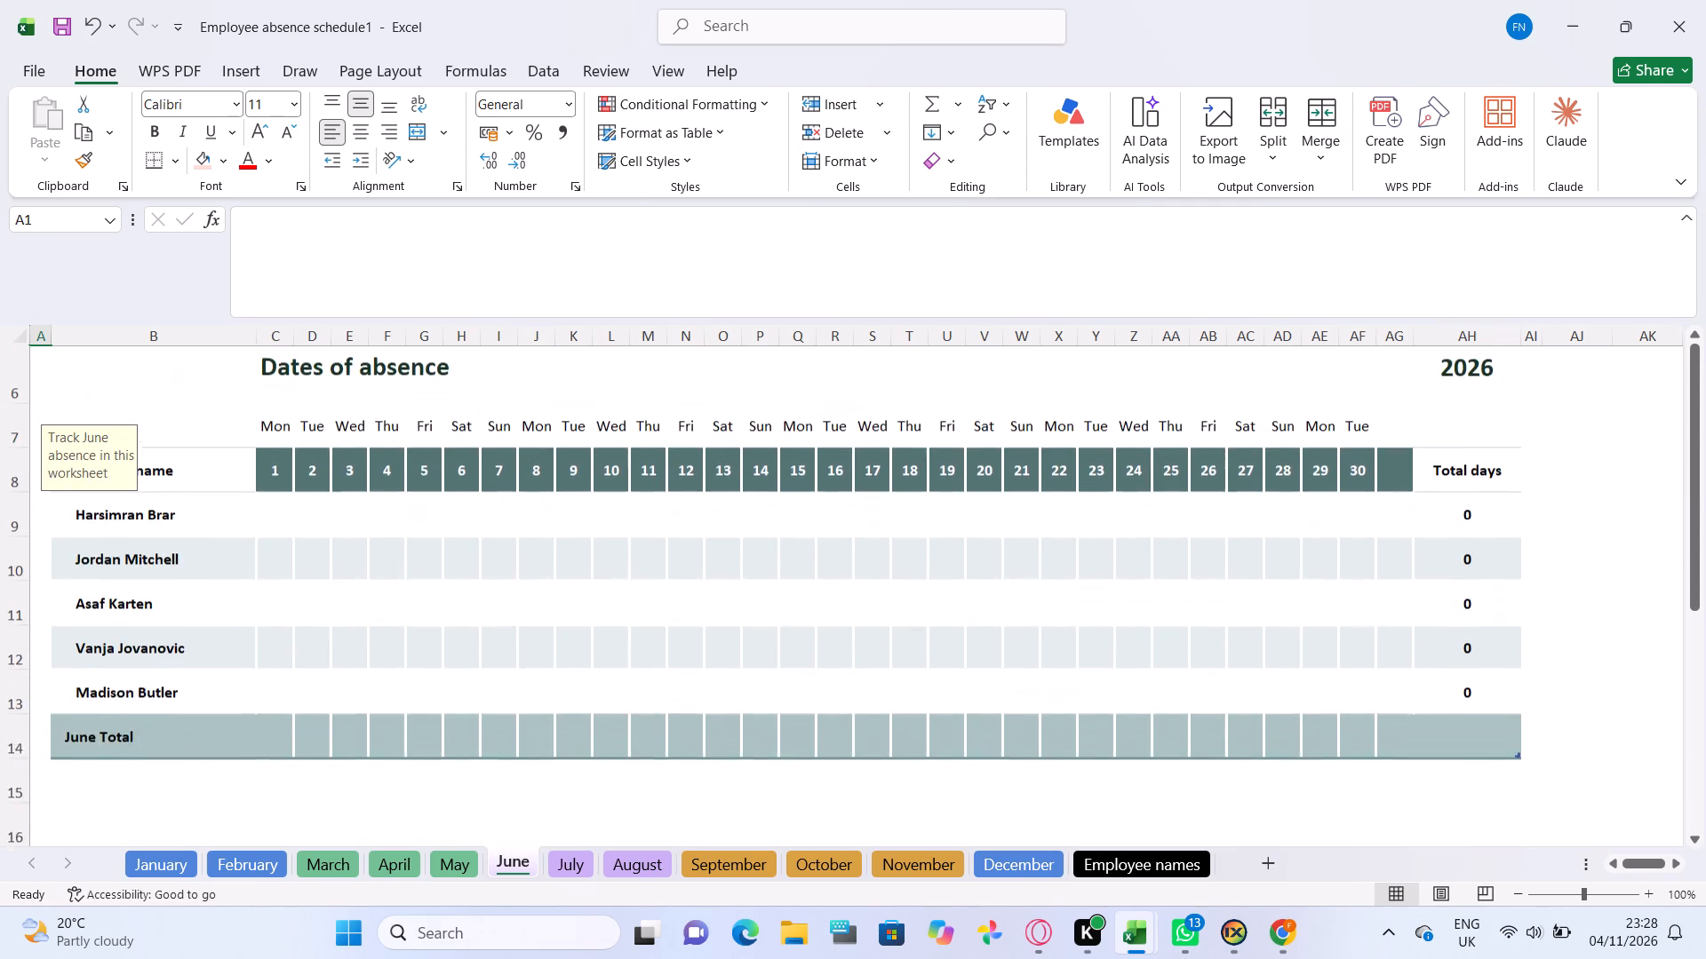
click(235, 870)
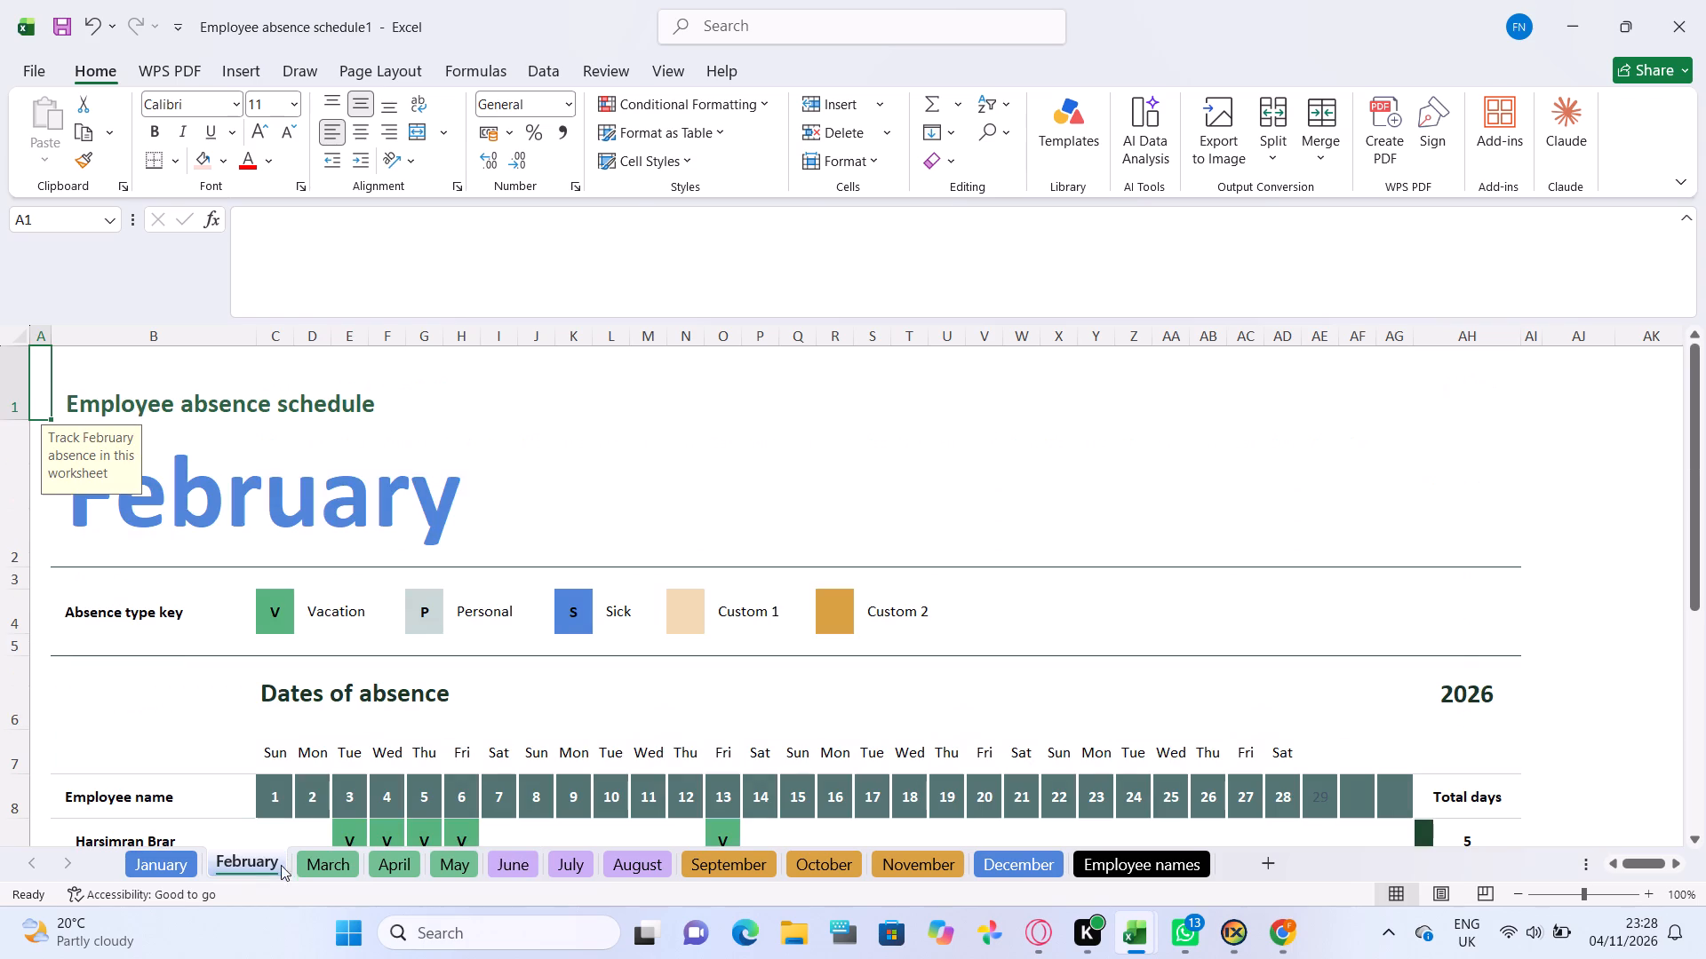
click(330, 864)
scroll(387, 788, down, 2)
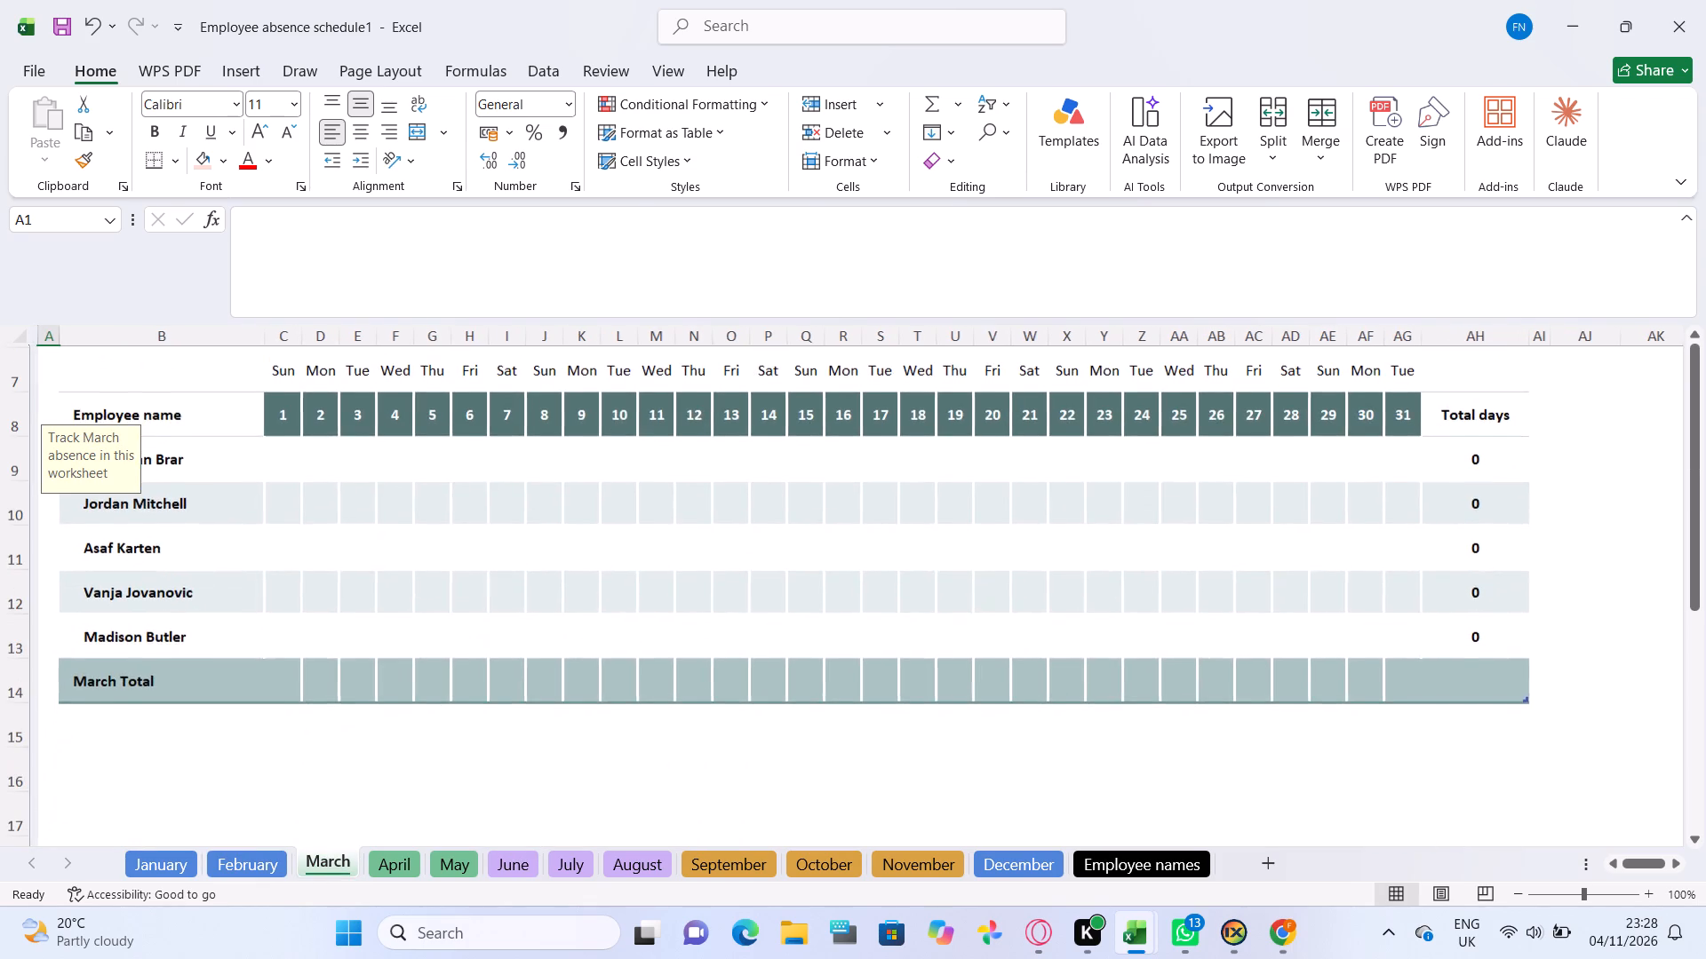
click(393, 861)
scroll(393, 861, down, 1)
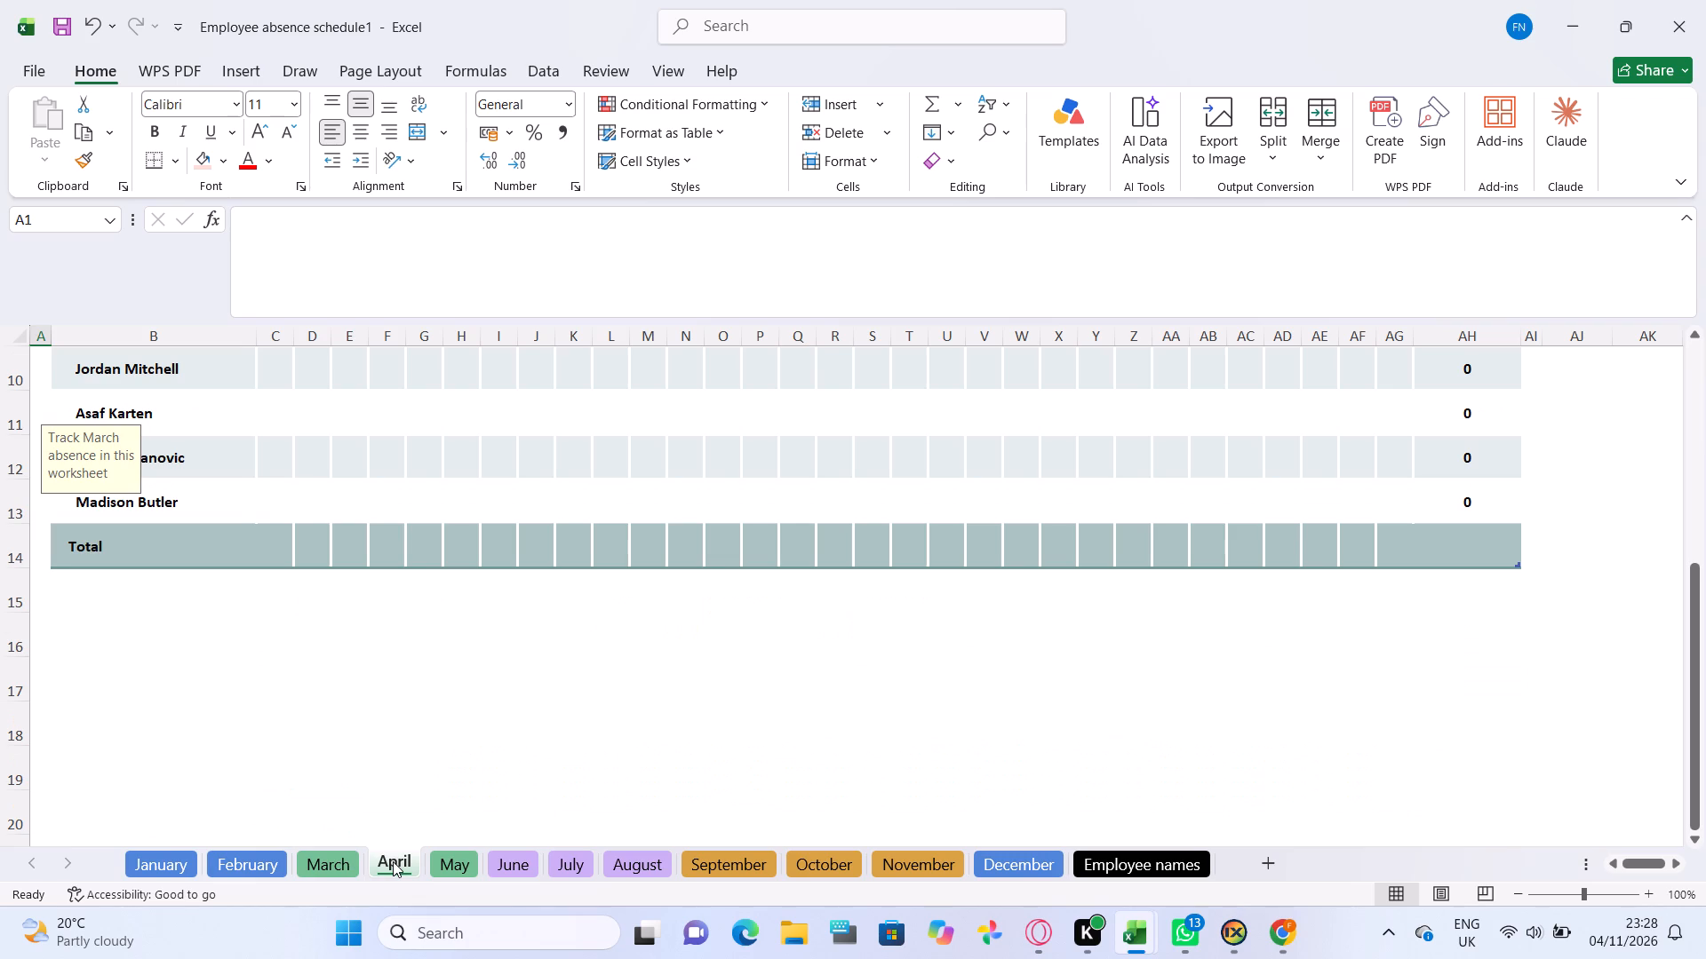
scroll(393, 861, up, 2)
scroll(393, 861, down, 2)
scroll(393, 861, up, 1)
scroll(426, 684, up, 1)
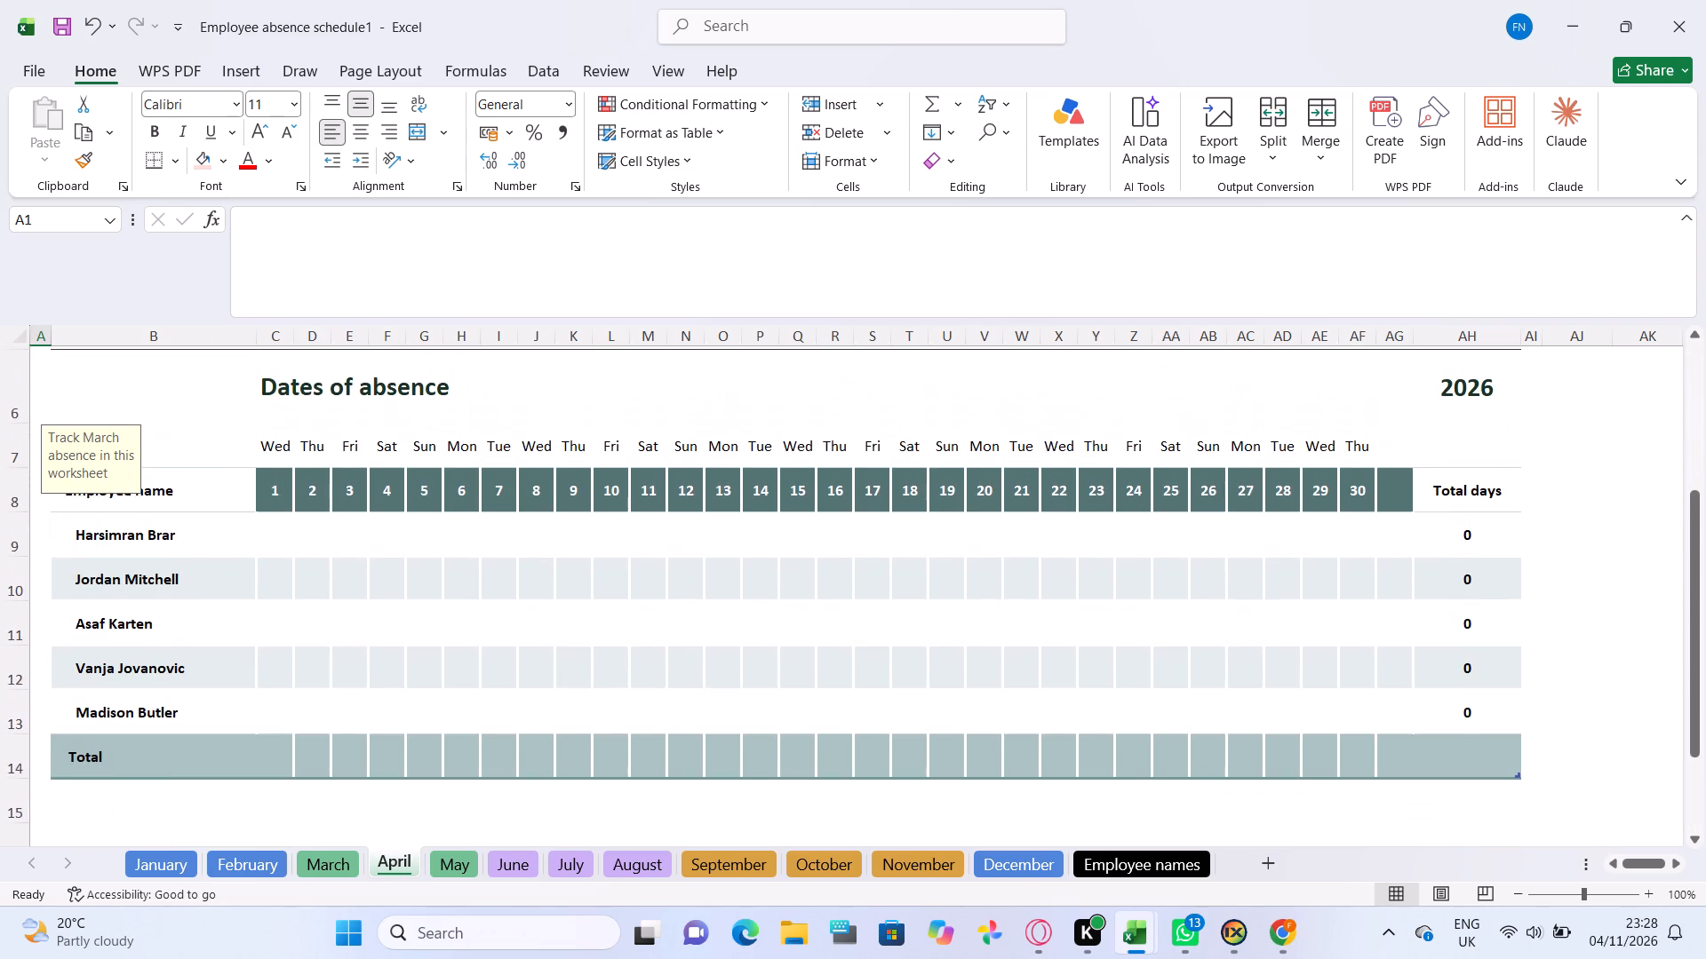
scroll(426, 684, up, 1)
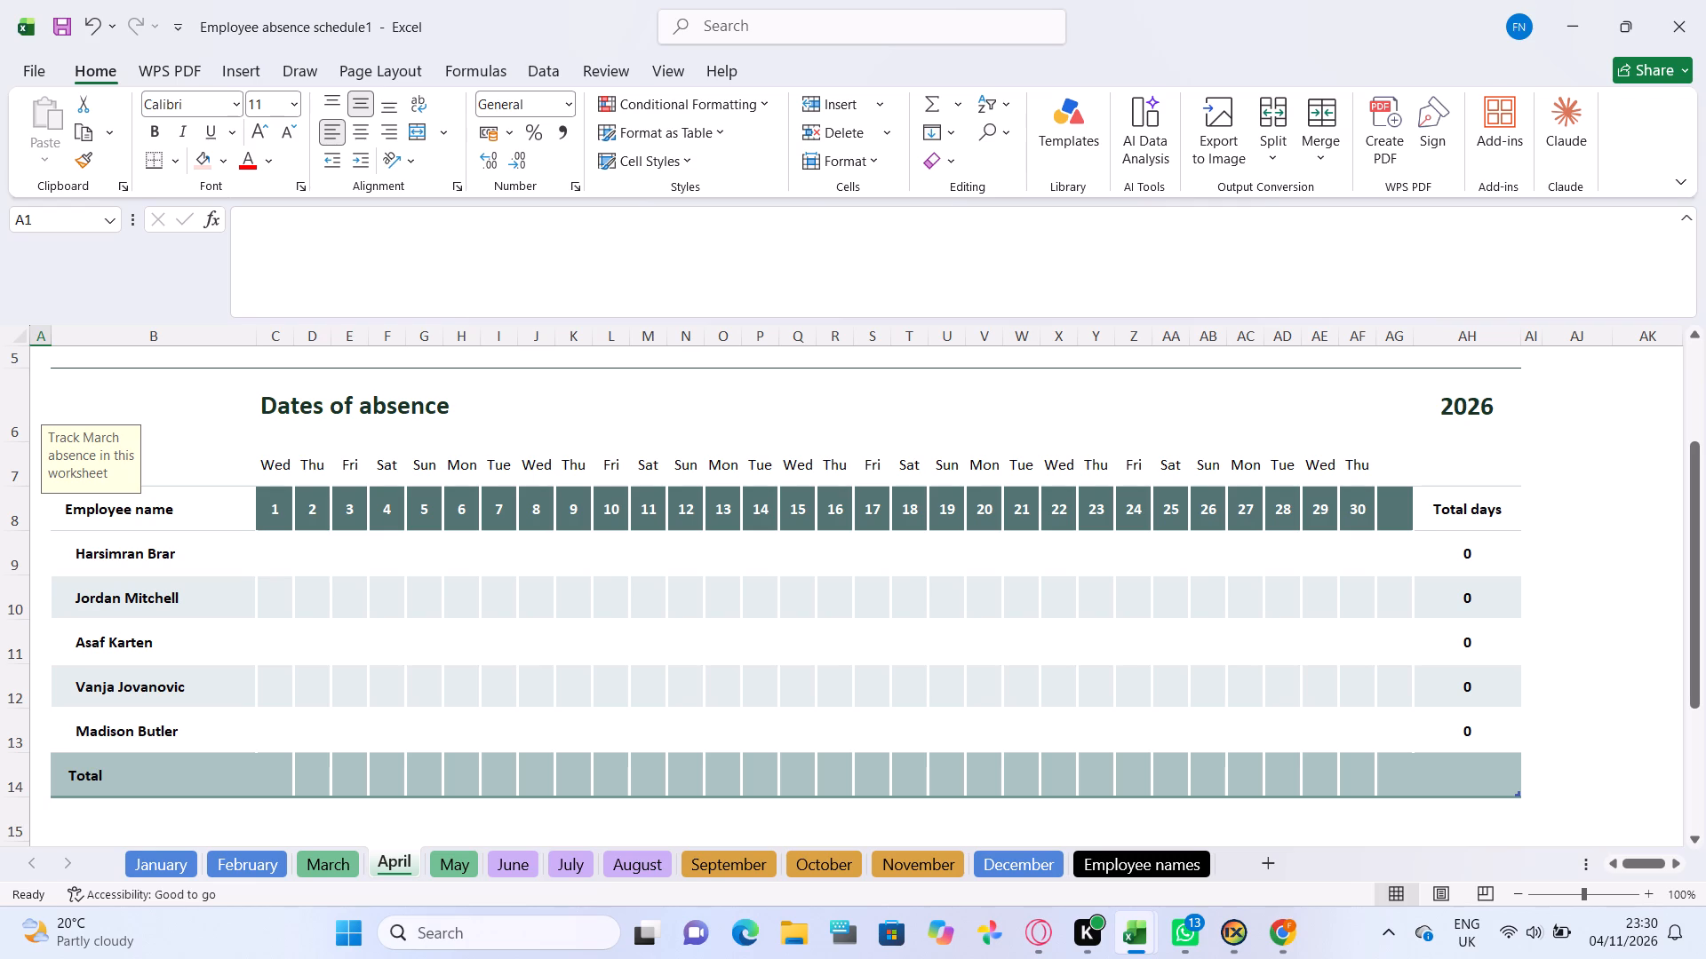
Examine the April sheet's month heading, absence type key and dates-of-absence table header.
scroll(458, 520, up, 1)
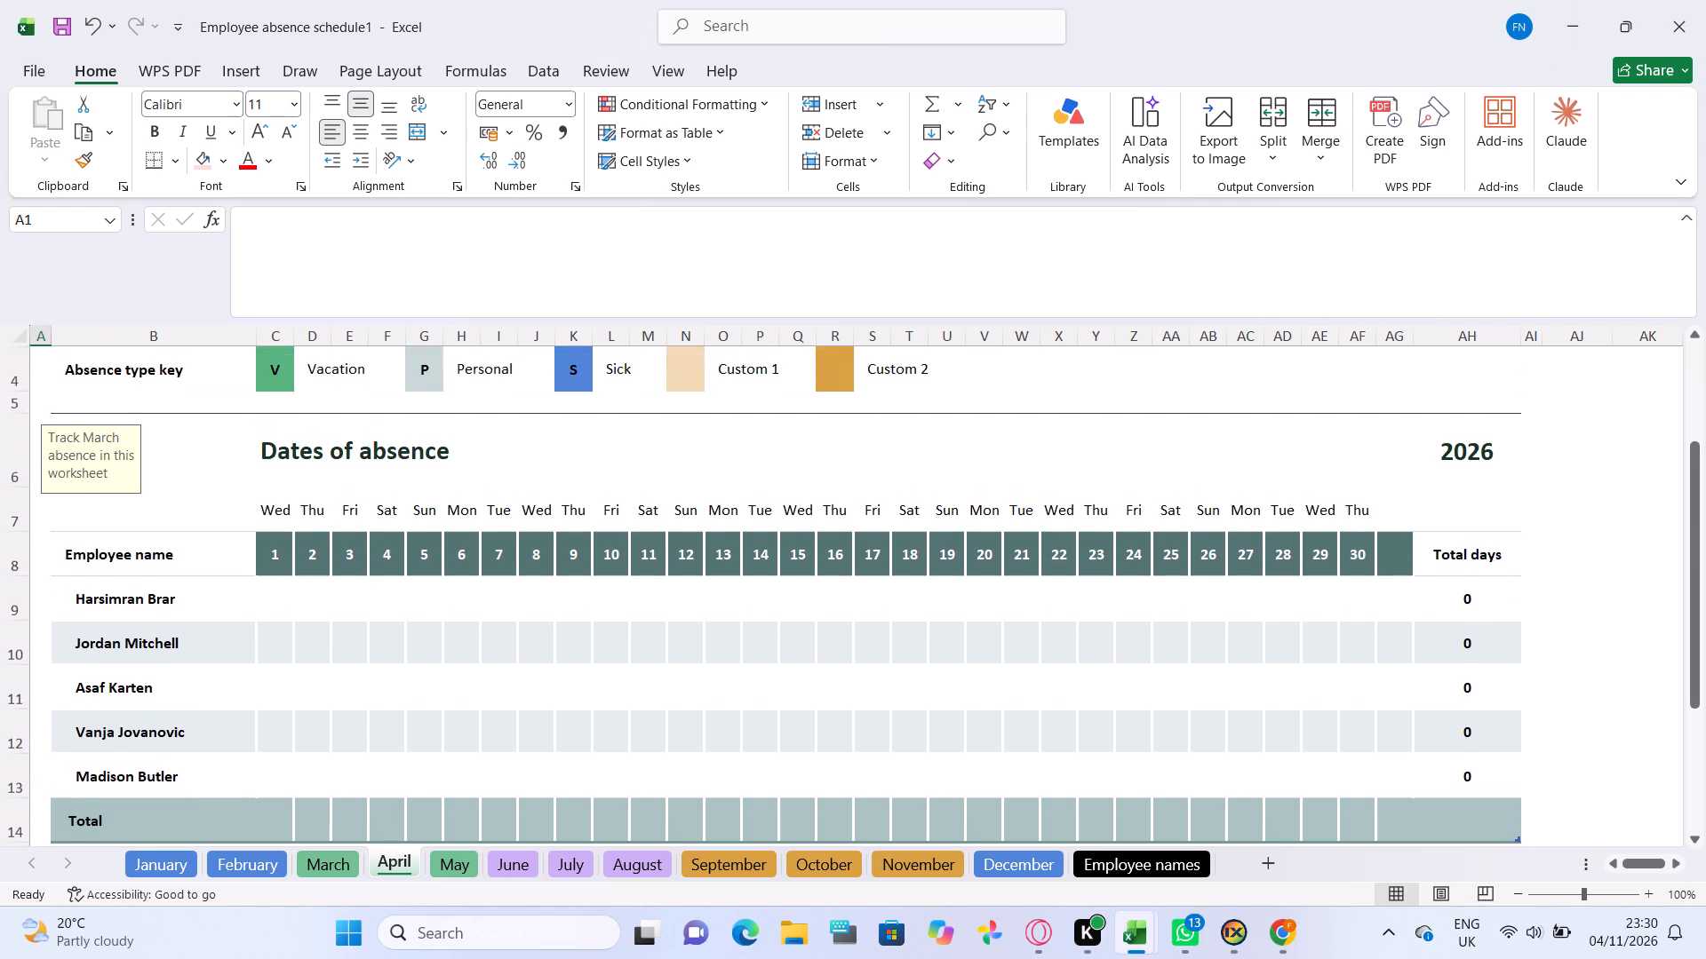
scroll(458, 520, up, 1)
scroll(484, 604, up, 2)
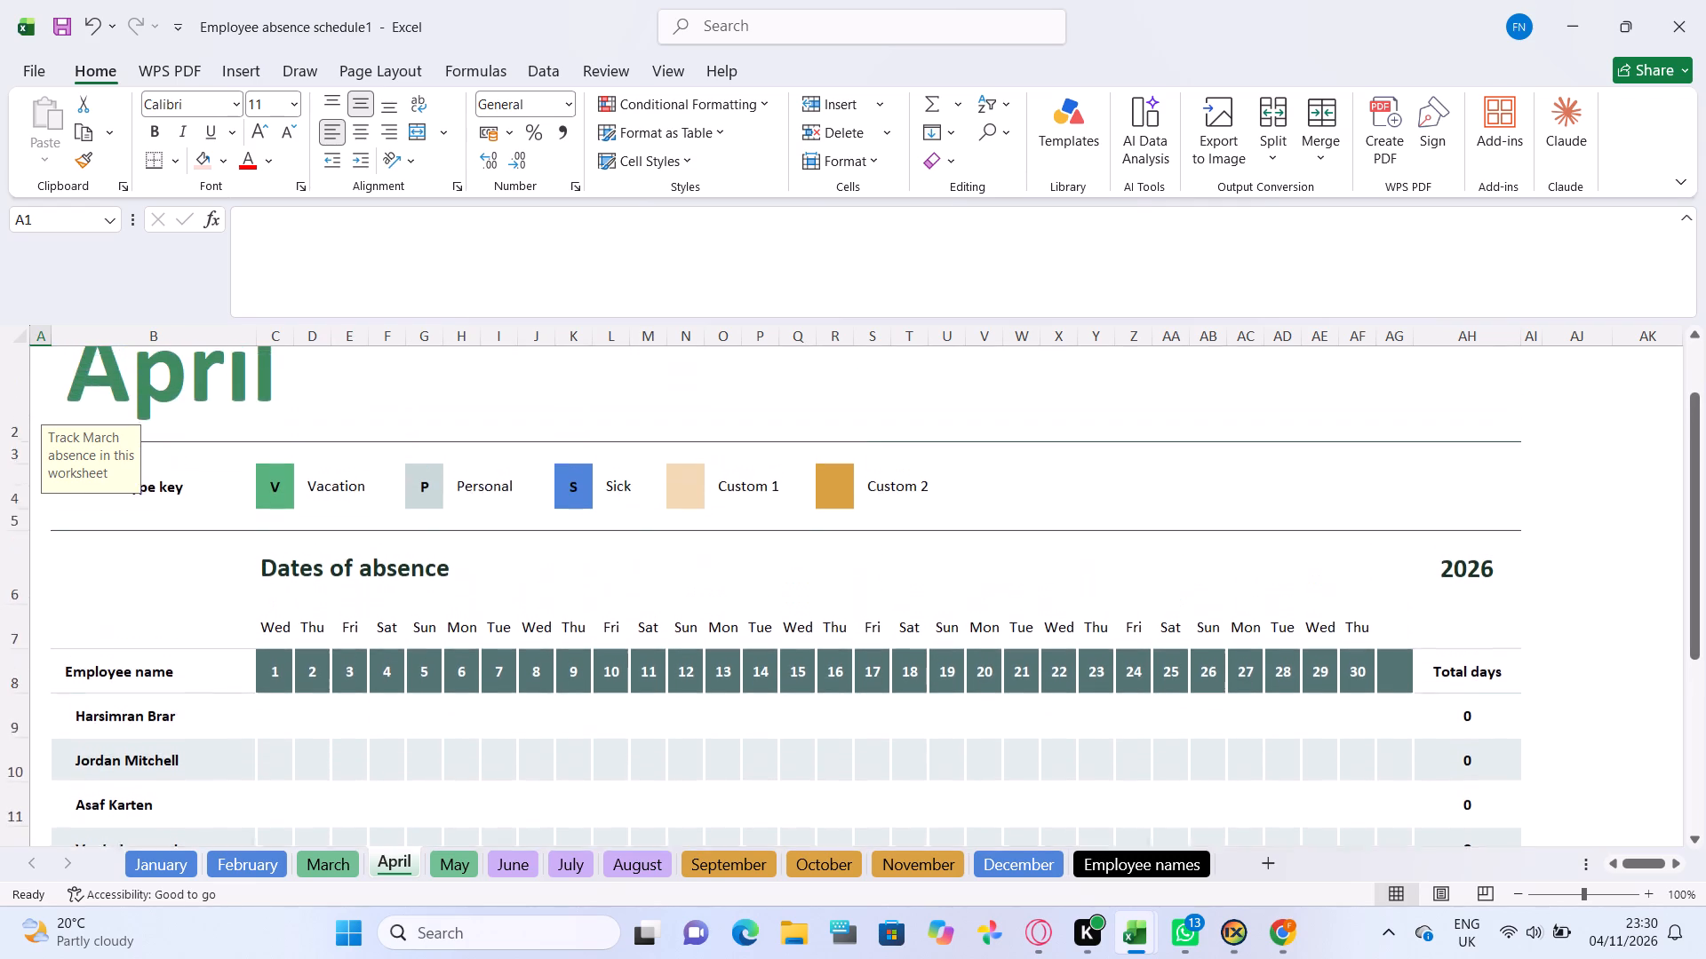
scroll(484, 604, up, 2)
scroll(484, 604, down, 1)
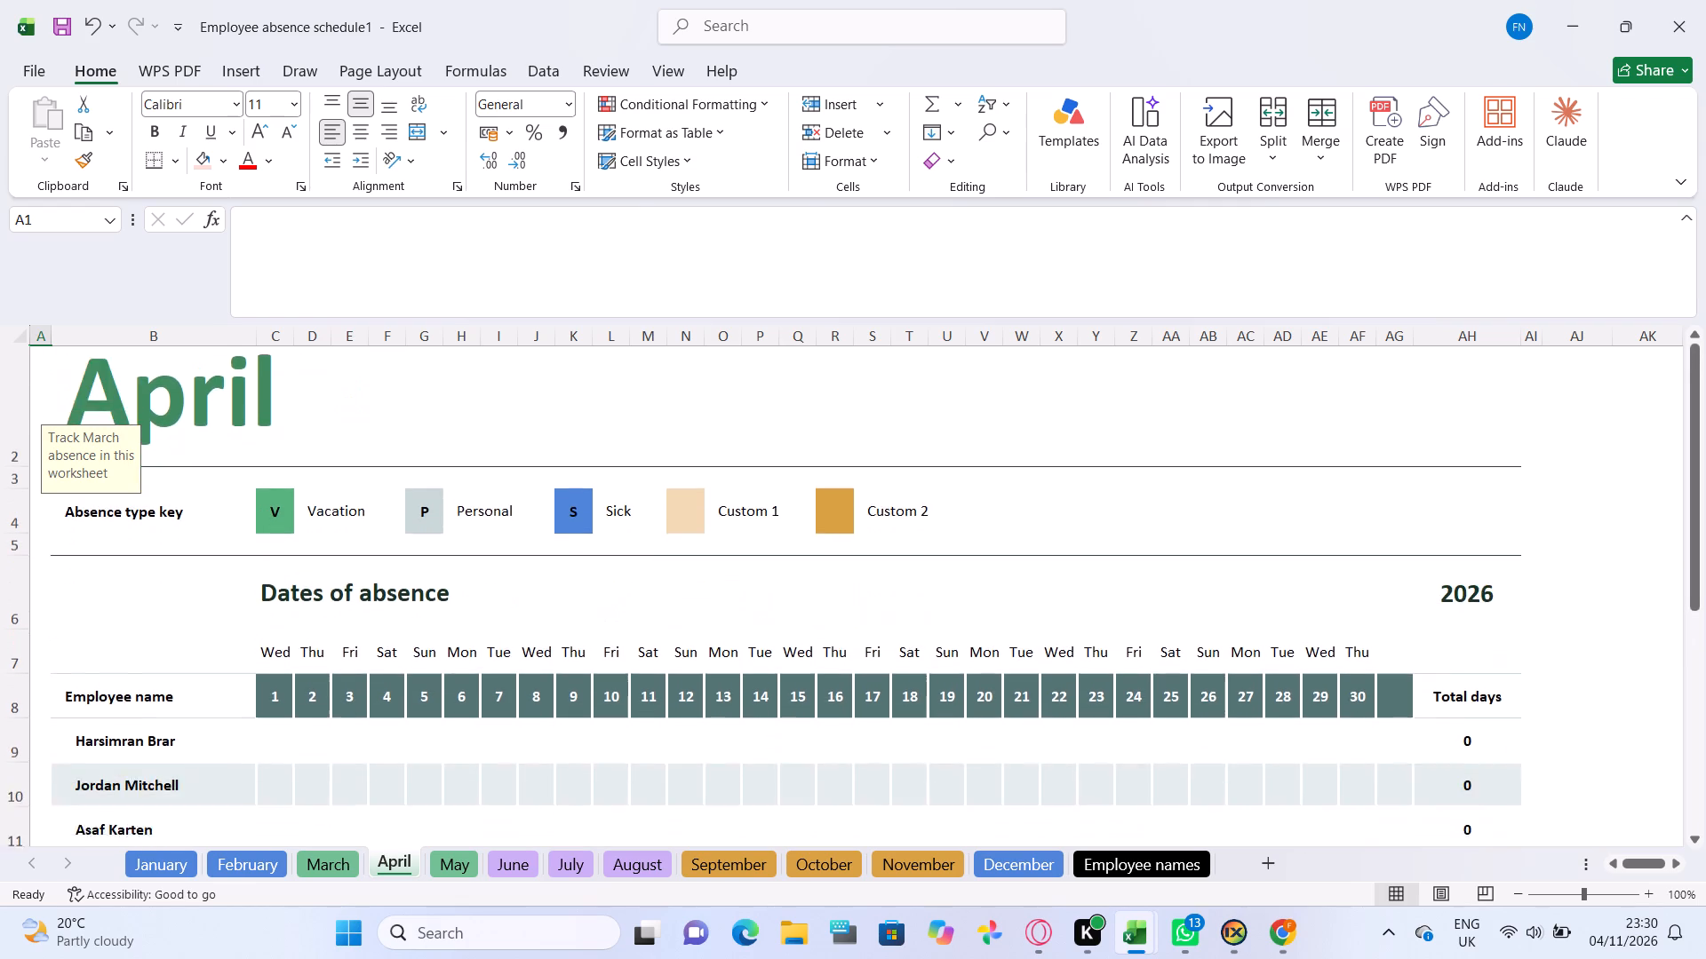
scroll(484, 604, down, 1)
scroll(484, 604, up, 1)
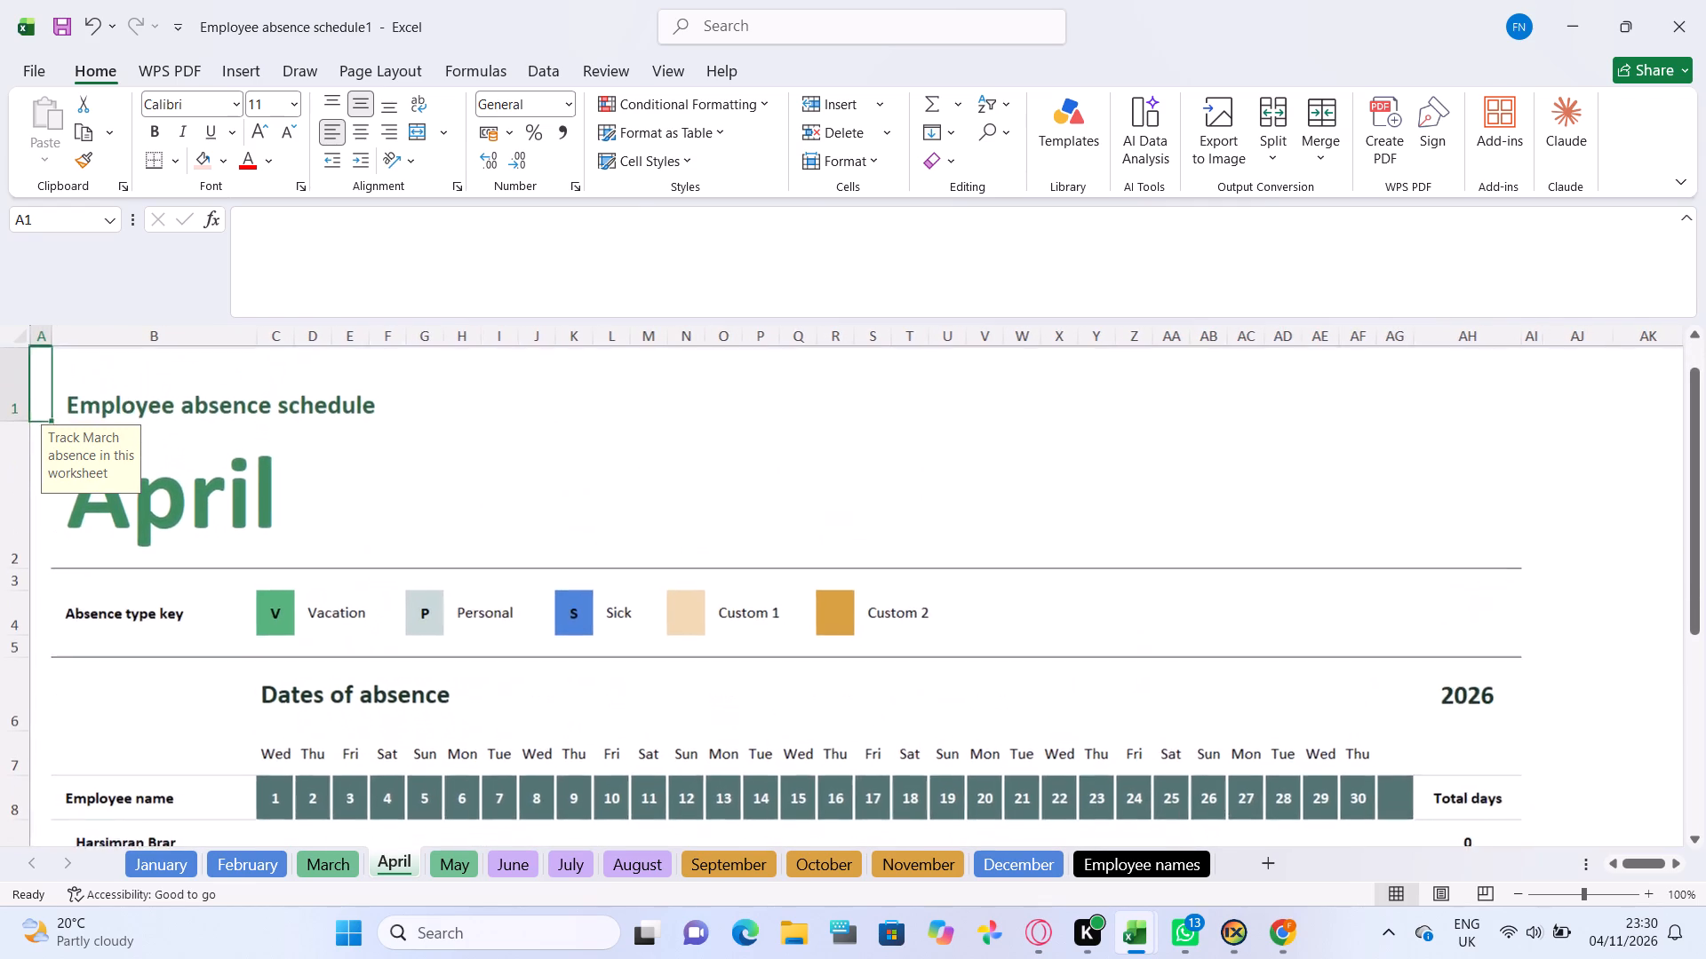
scroll(484, 604, up, 1)
Review the full width of the April sheet and the area below its Total row.
scroll(484, 604, right, 3)
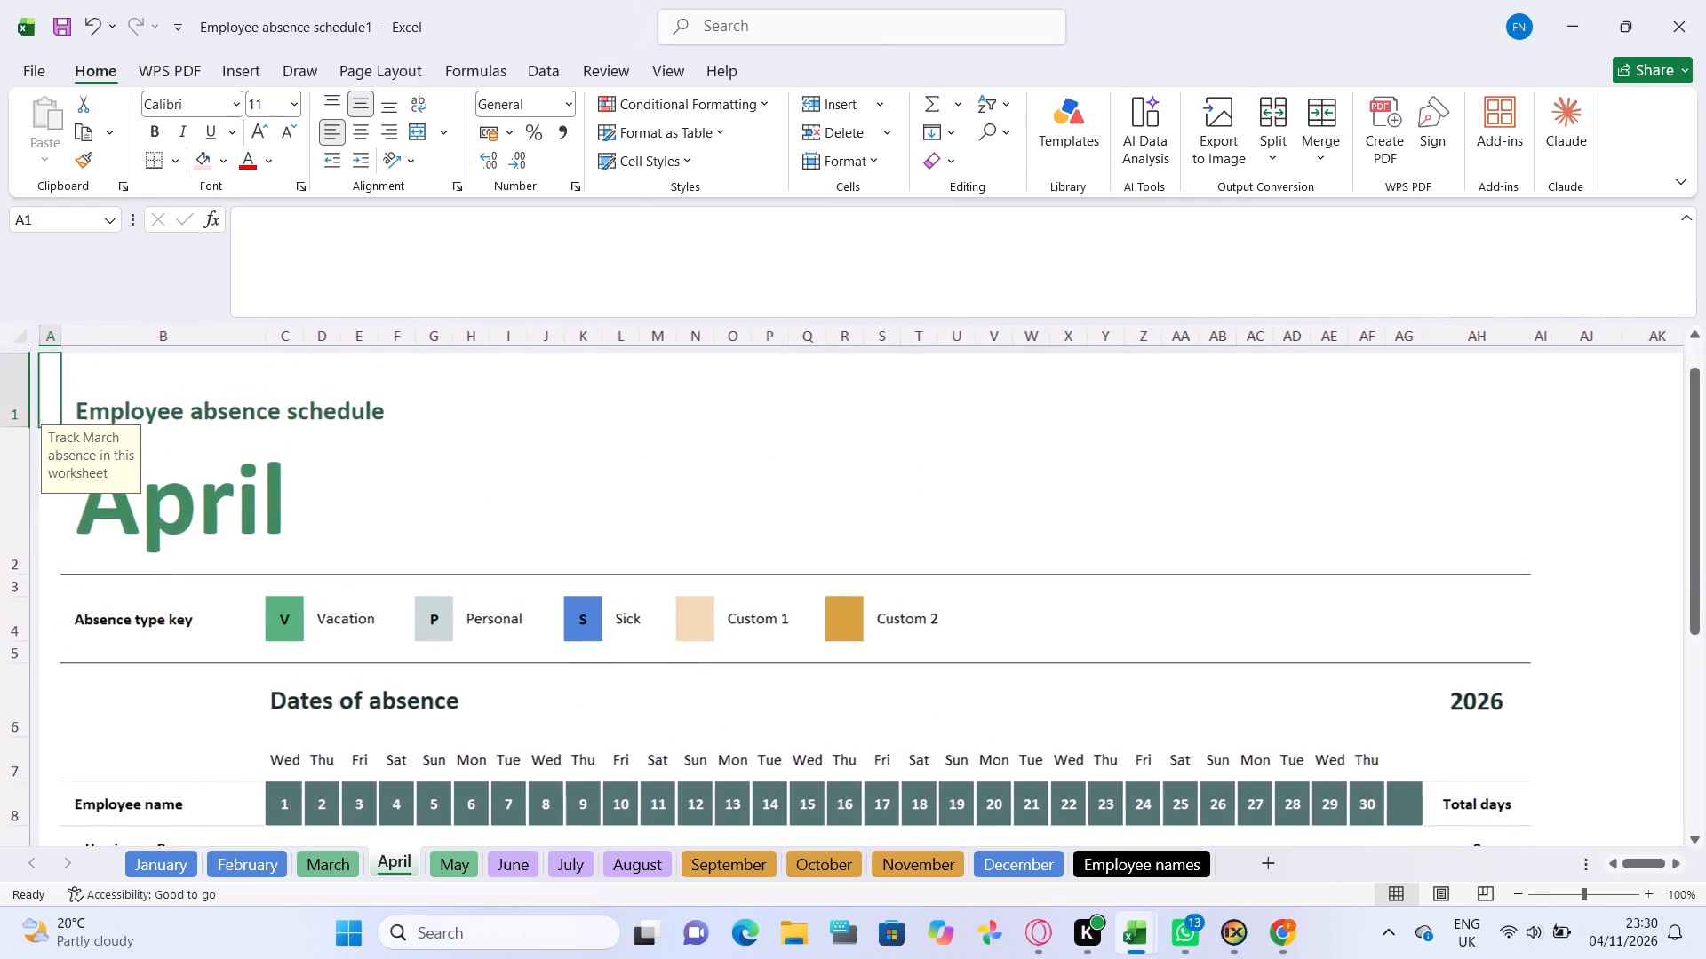
scroll(484, 604, right, 3)
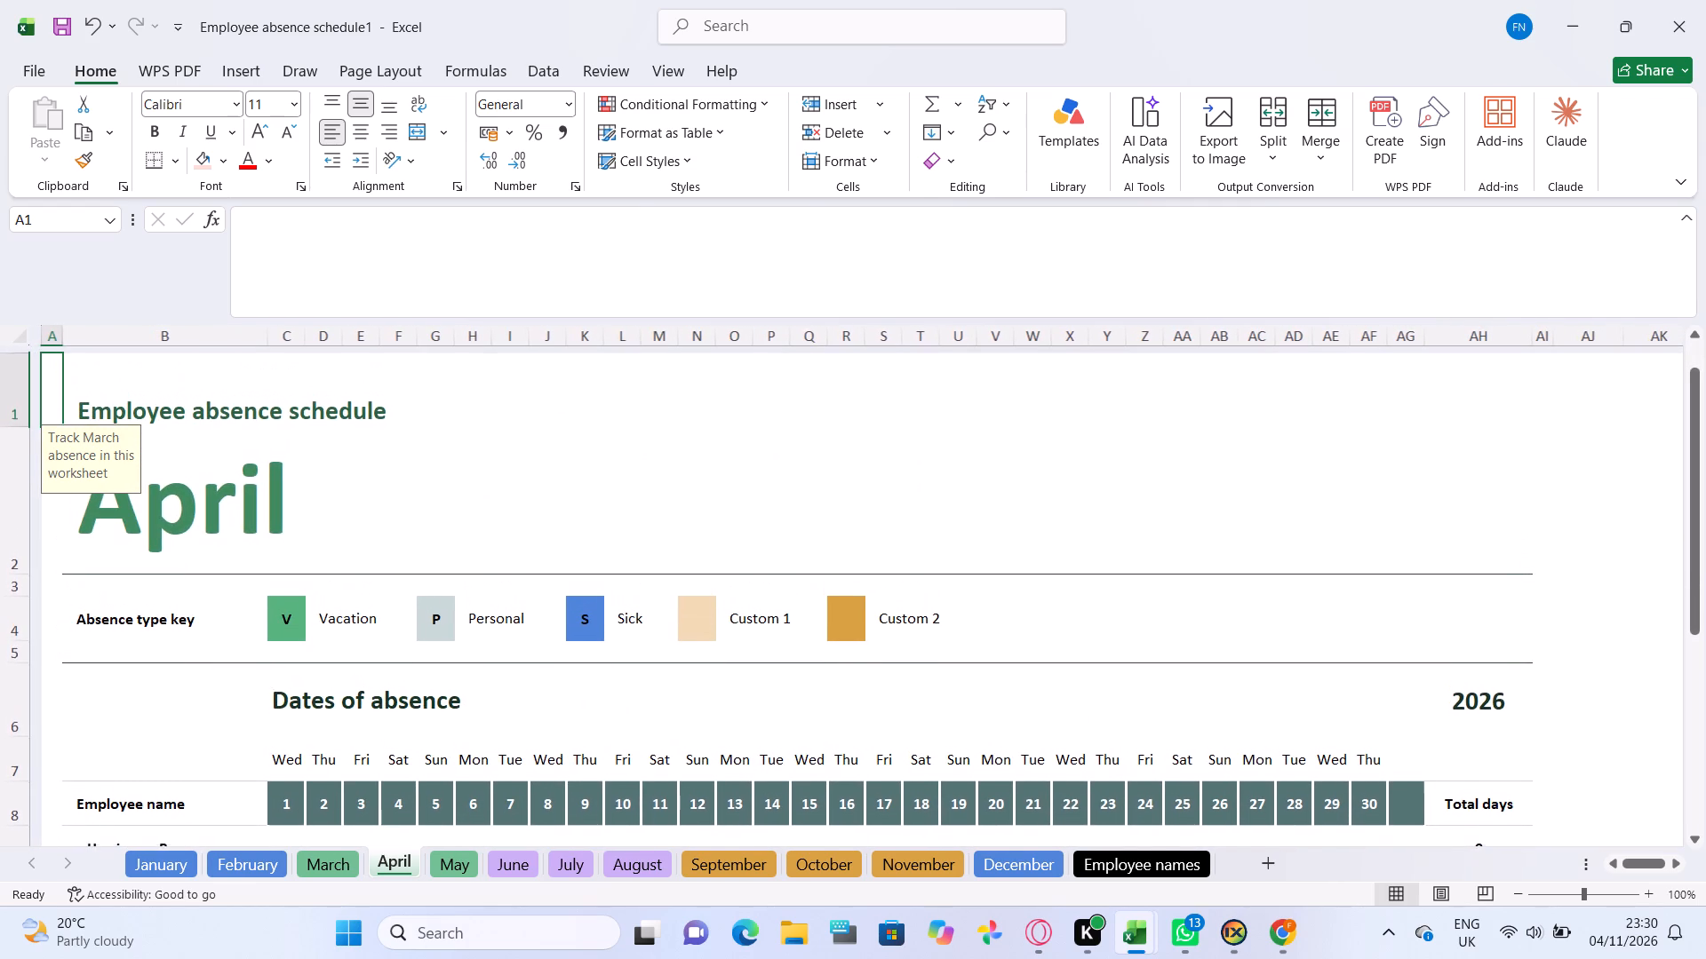
scroll(484, 604, right, 1)
scroll(484, 604, up, 1)
scroll(484, 604, right, 1)
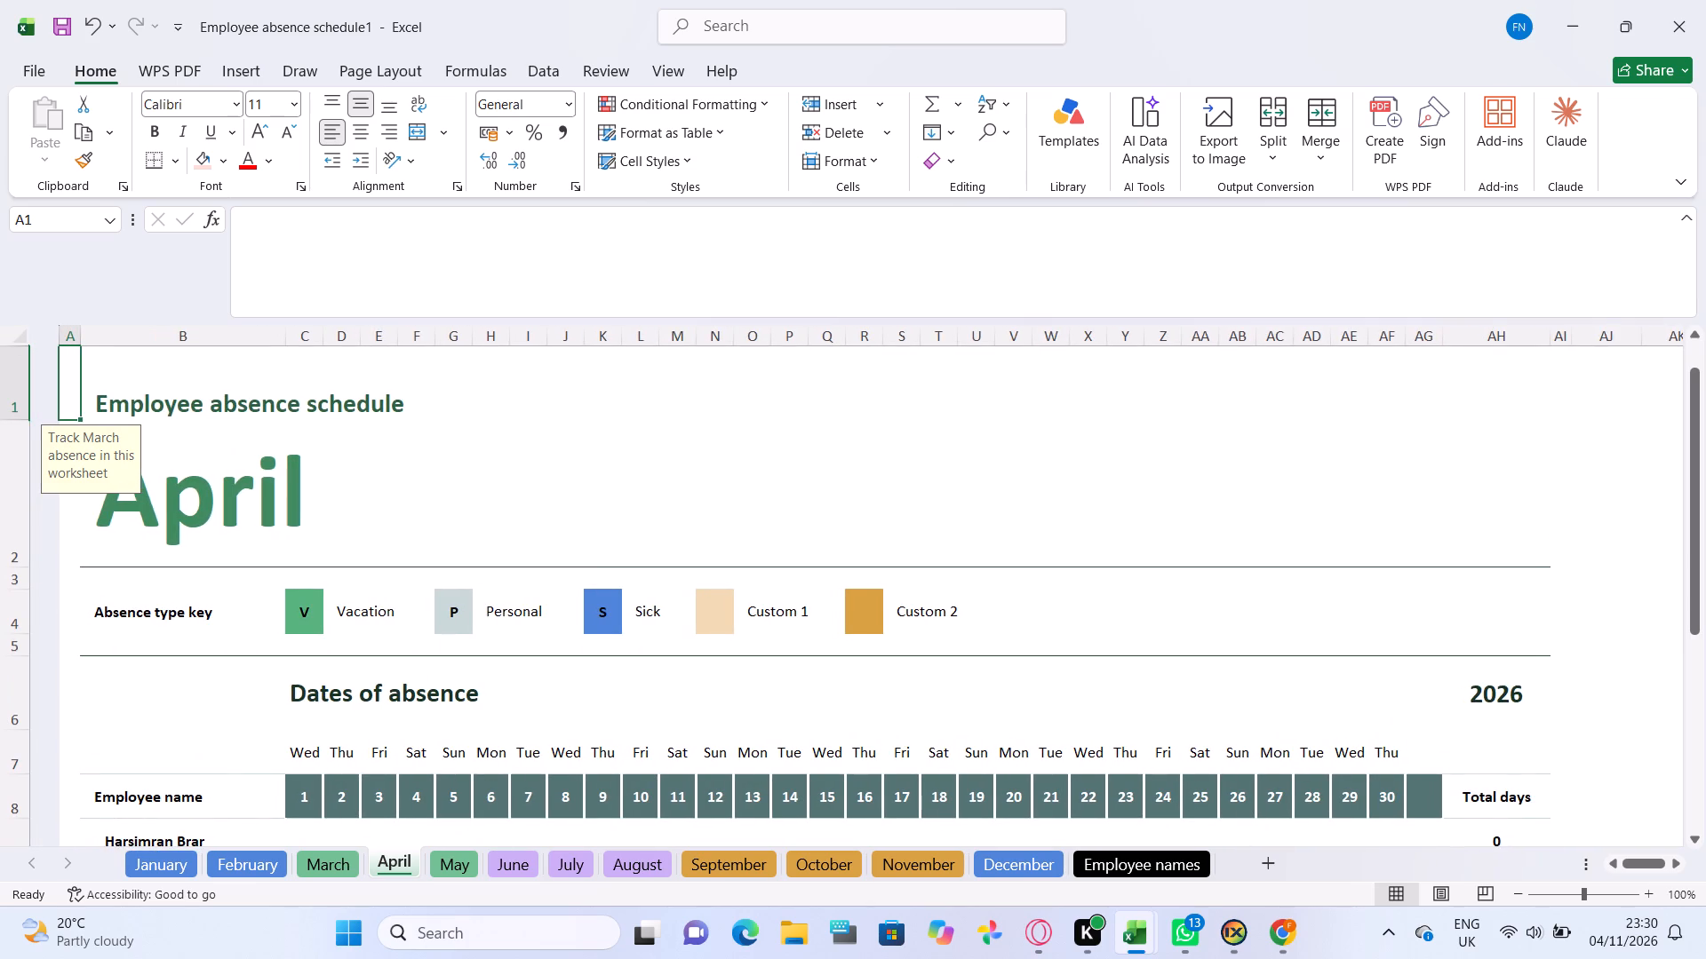
scroll(484, 604, right, 2)
scroll(484, 604, down, 1)
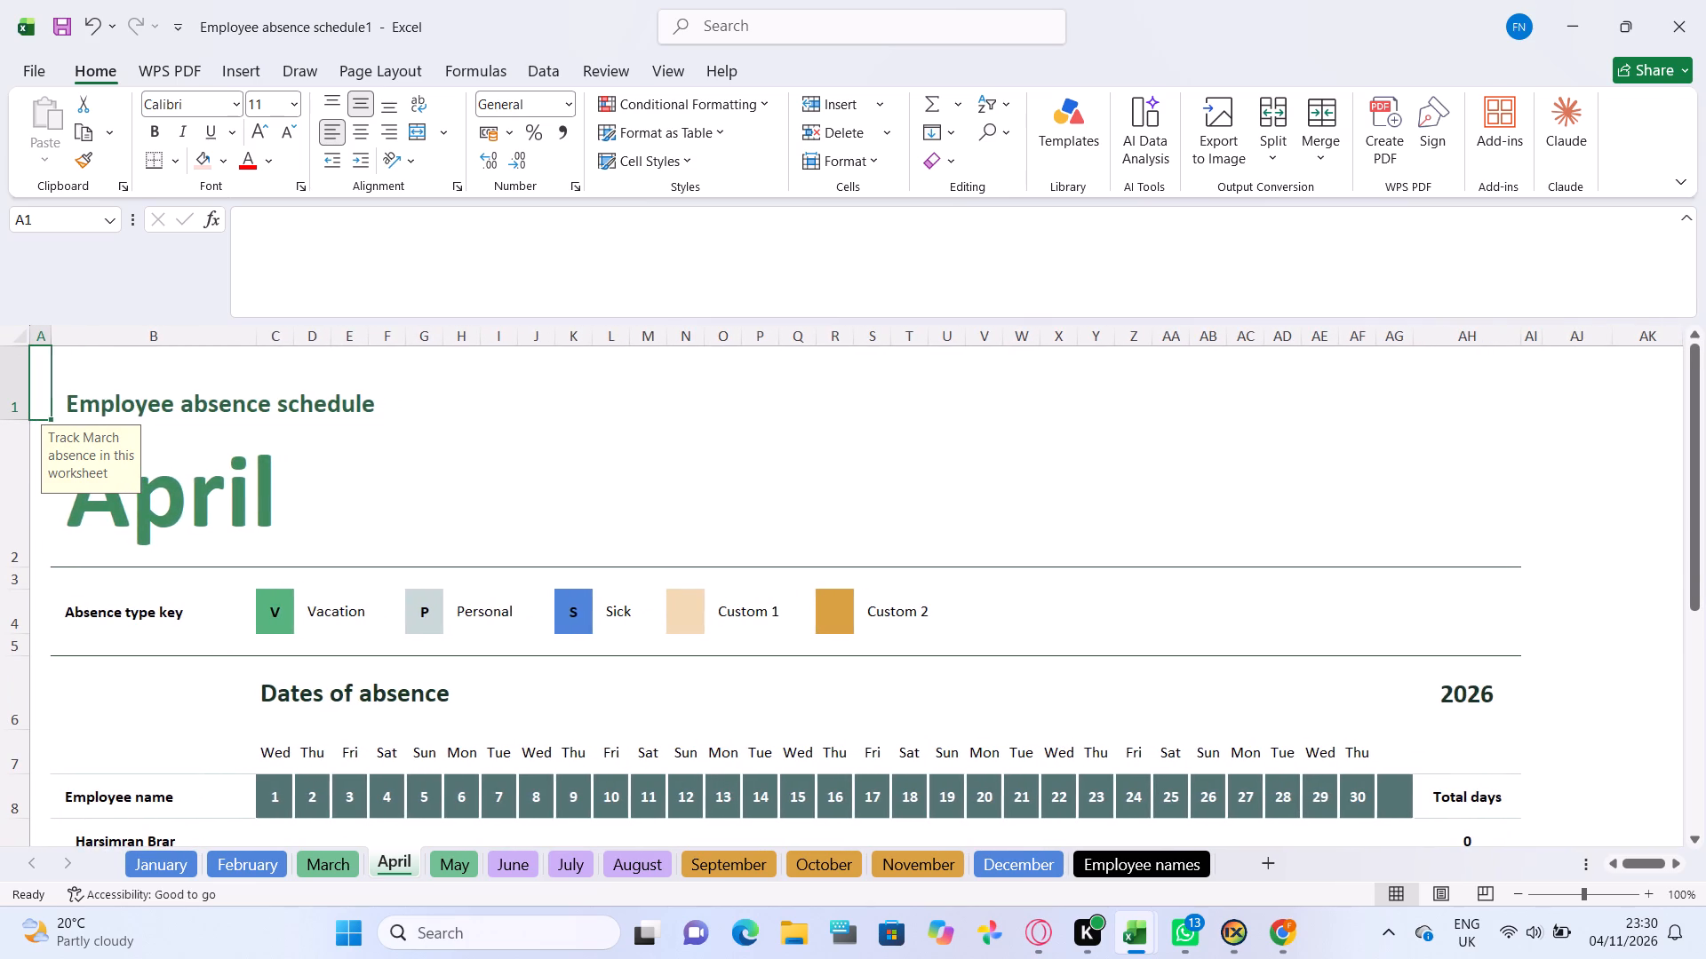
scroll(427, 634, down, 1)
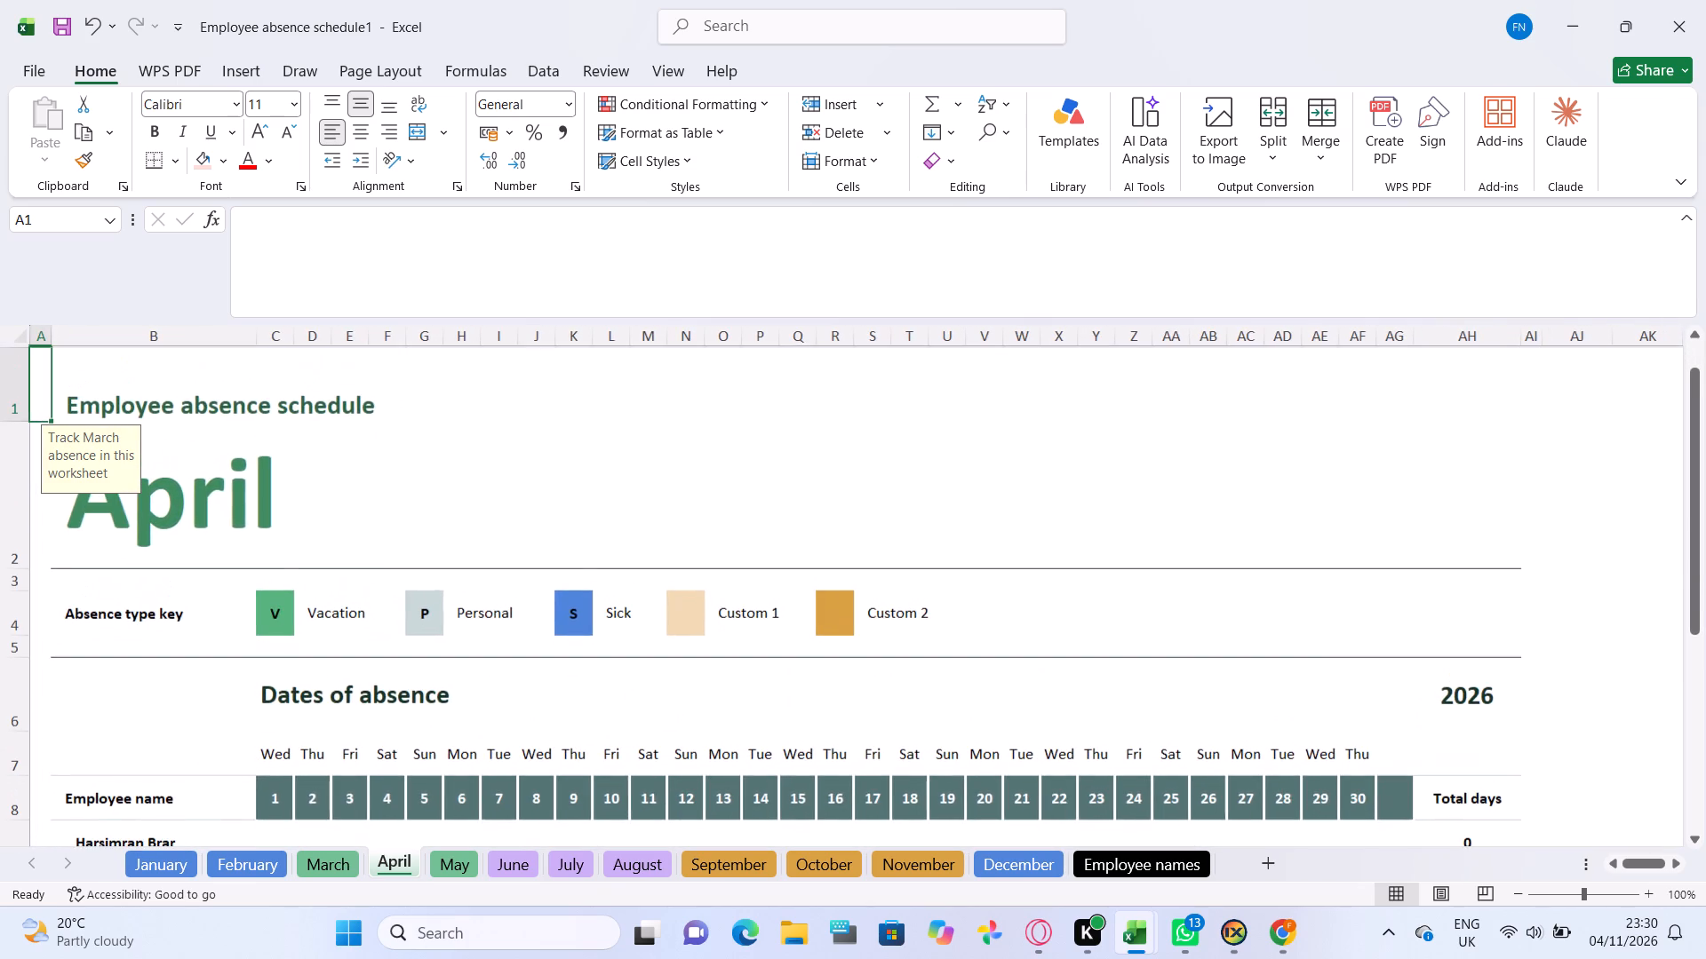
scroll(427, 634, down, 1)
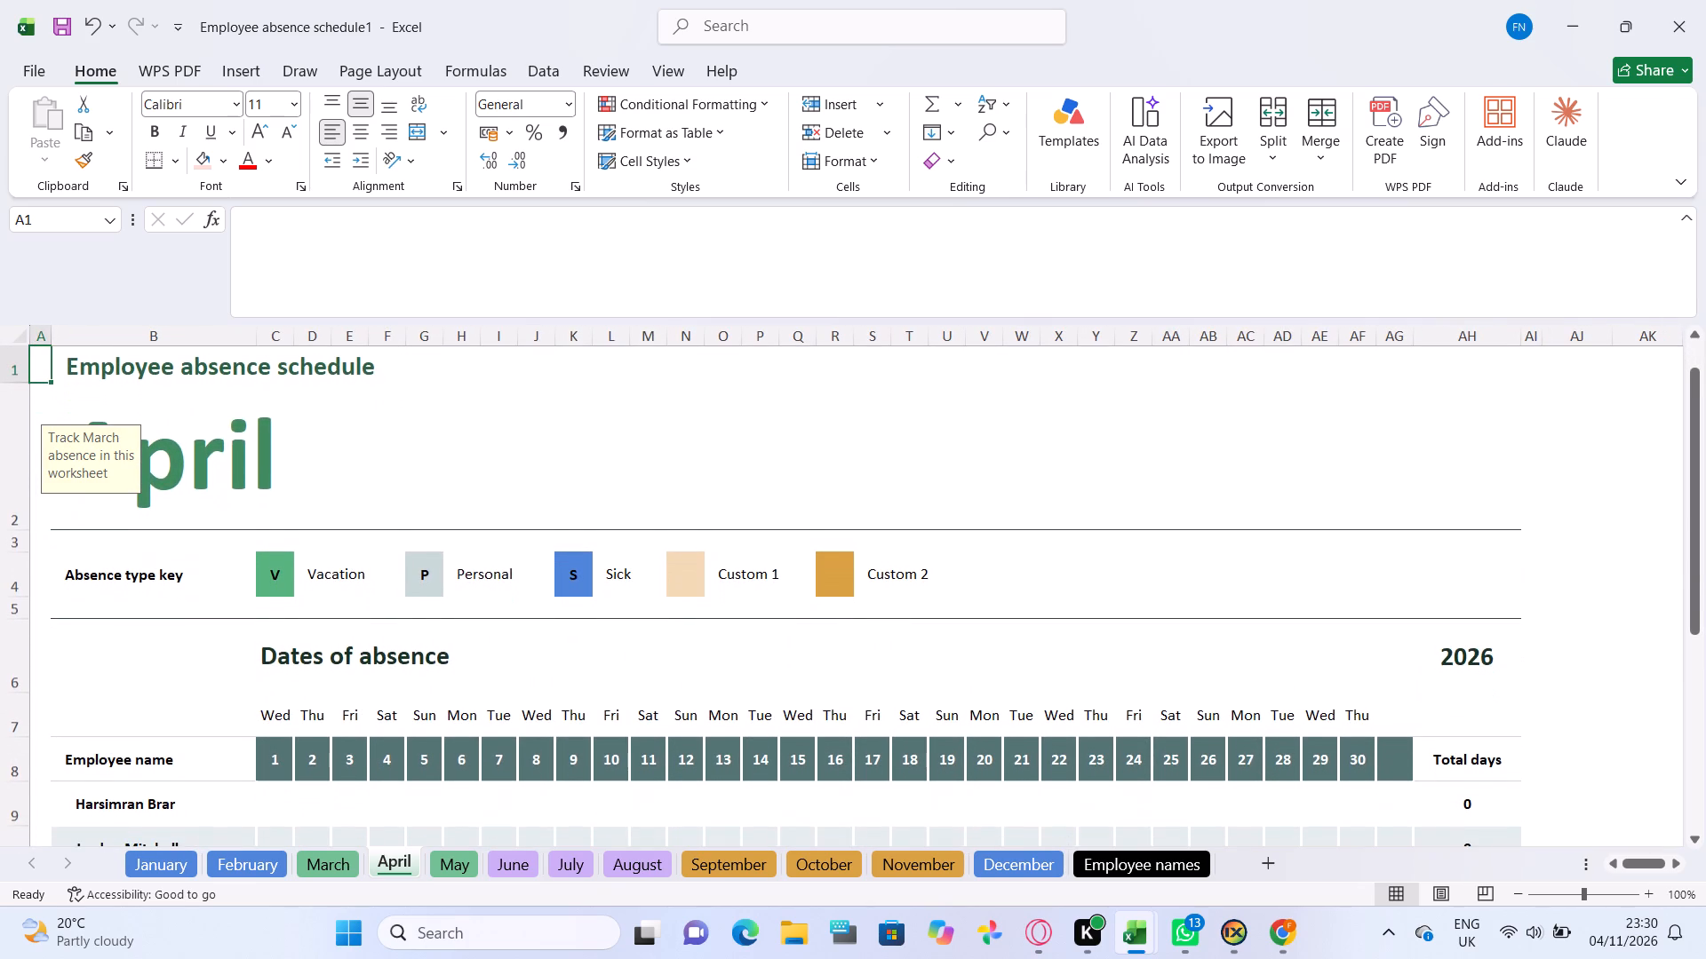
scroll(427, 634, down, 1)
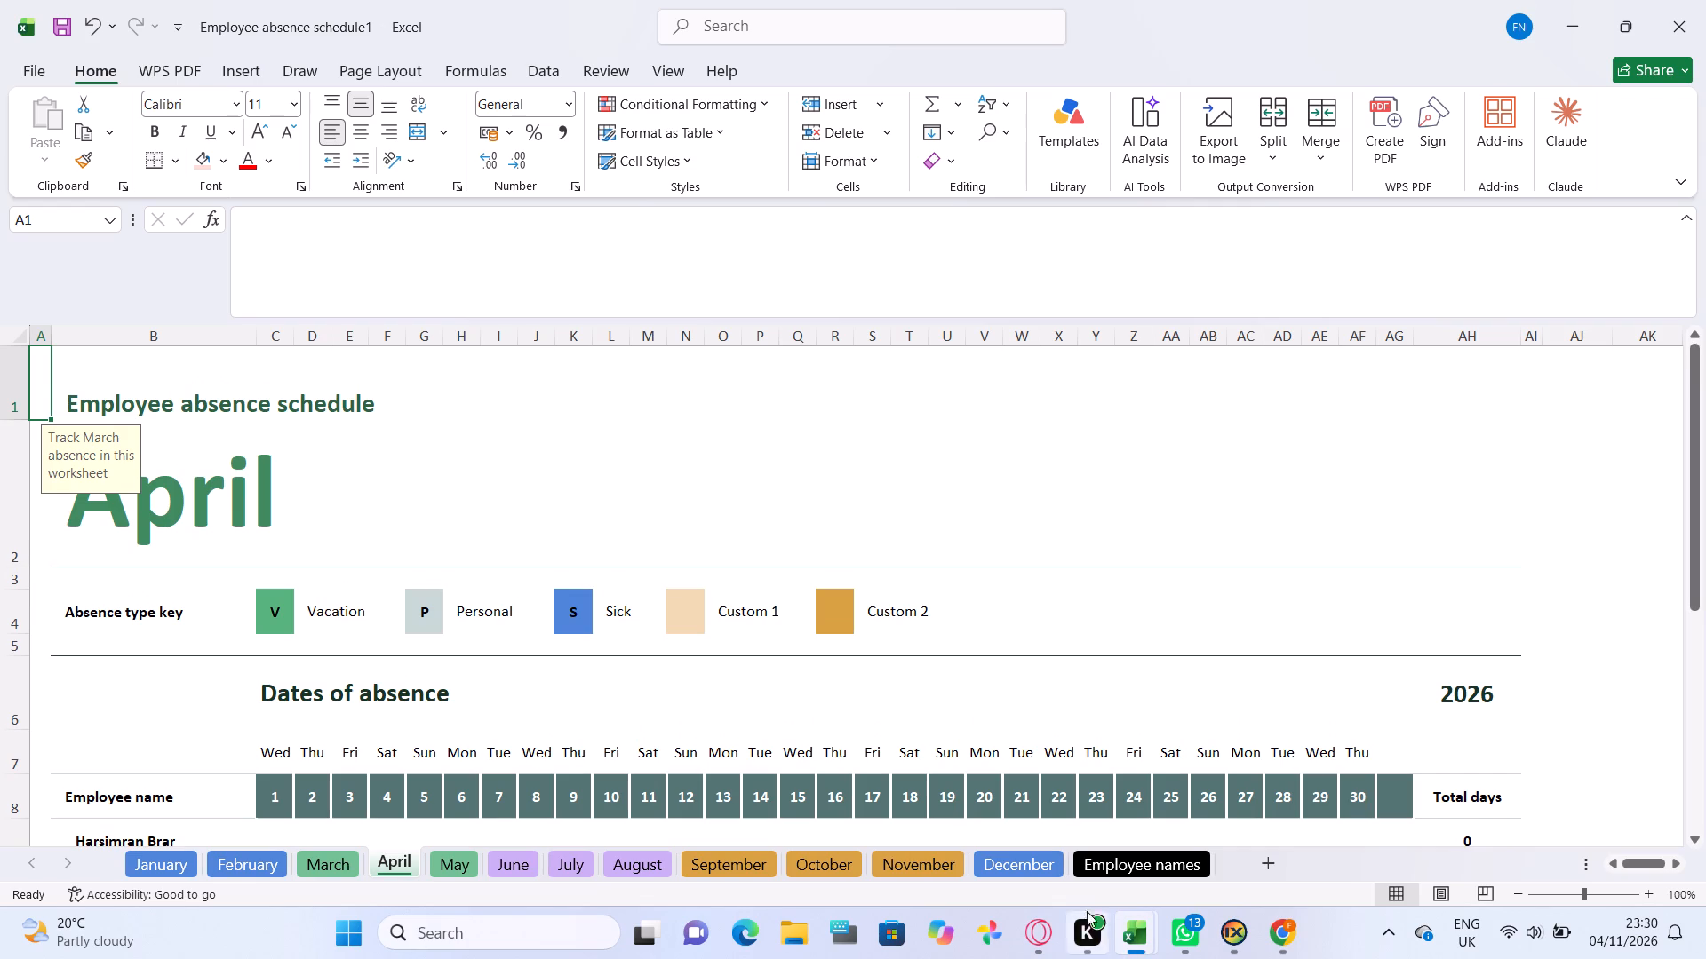
click(1207, 833)
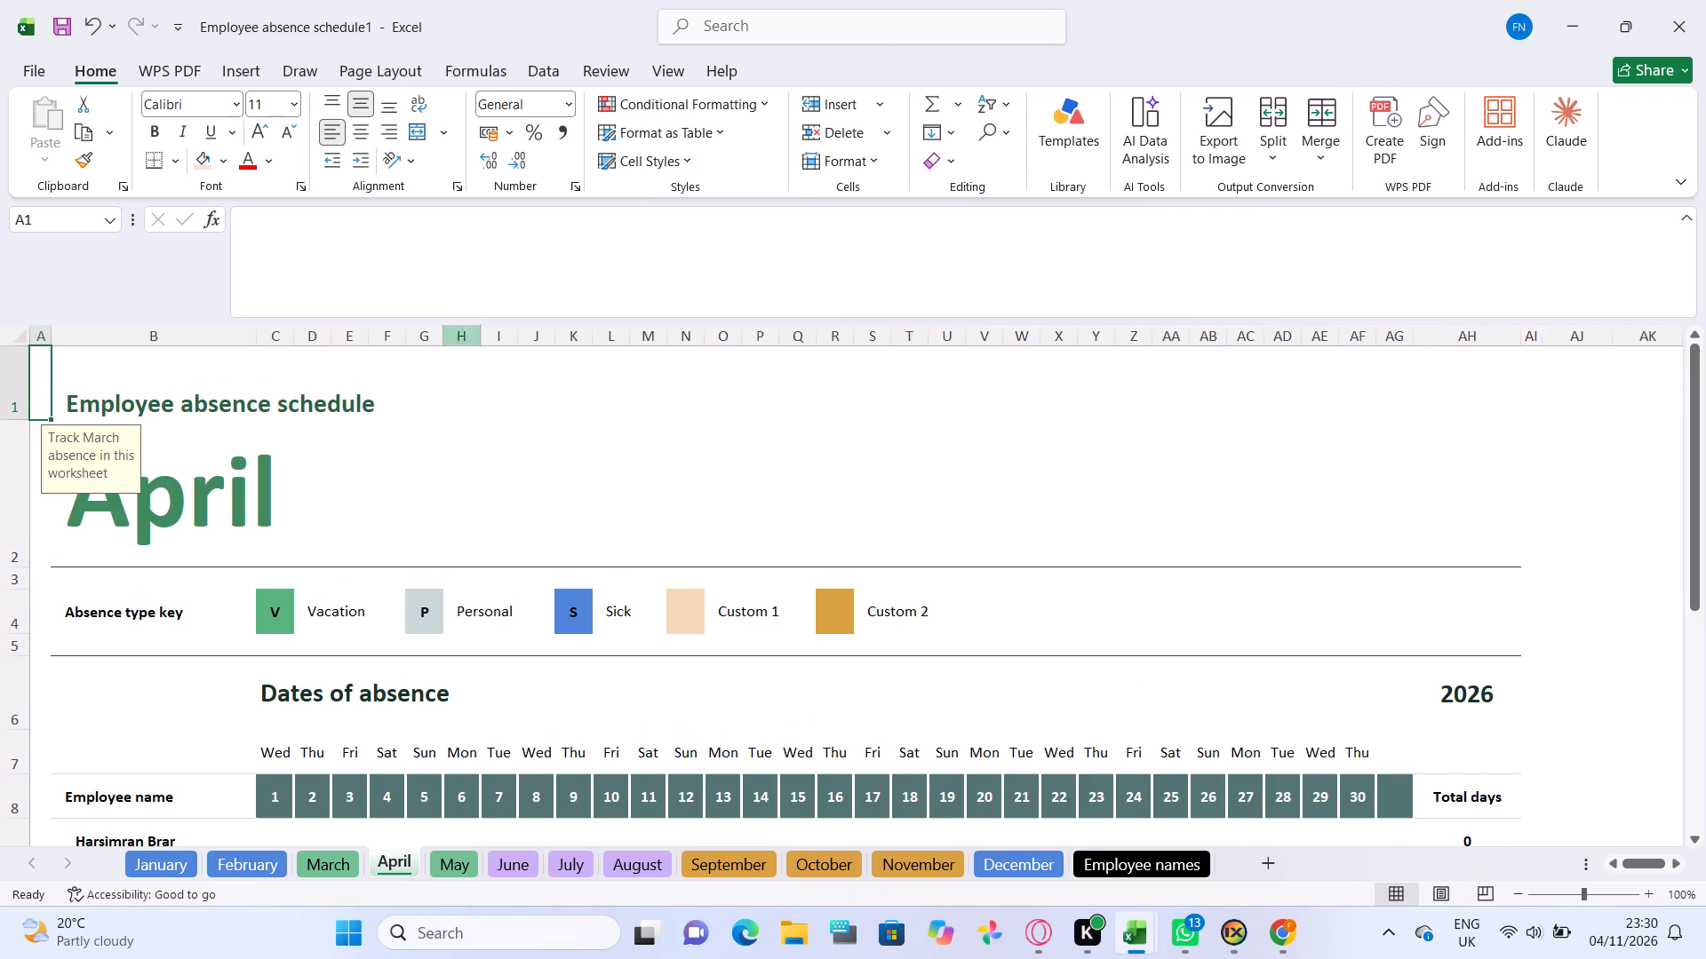
scroll(642, 752, down, 1)
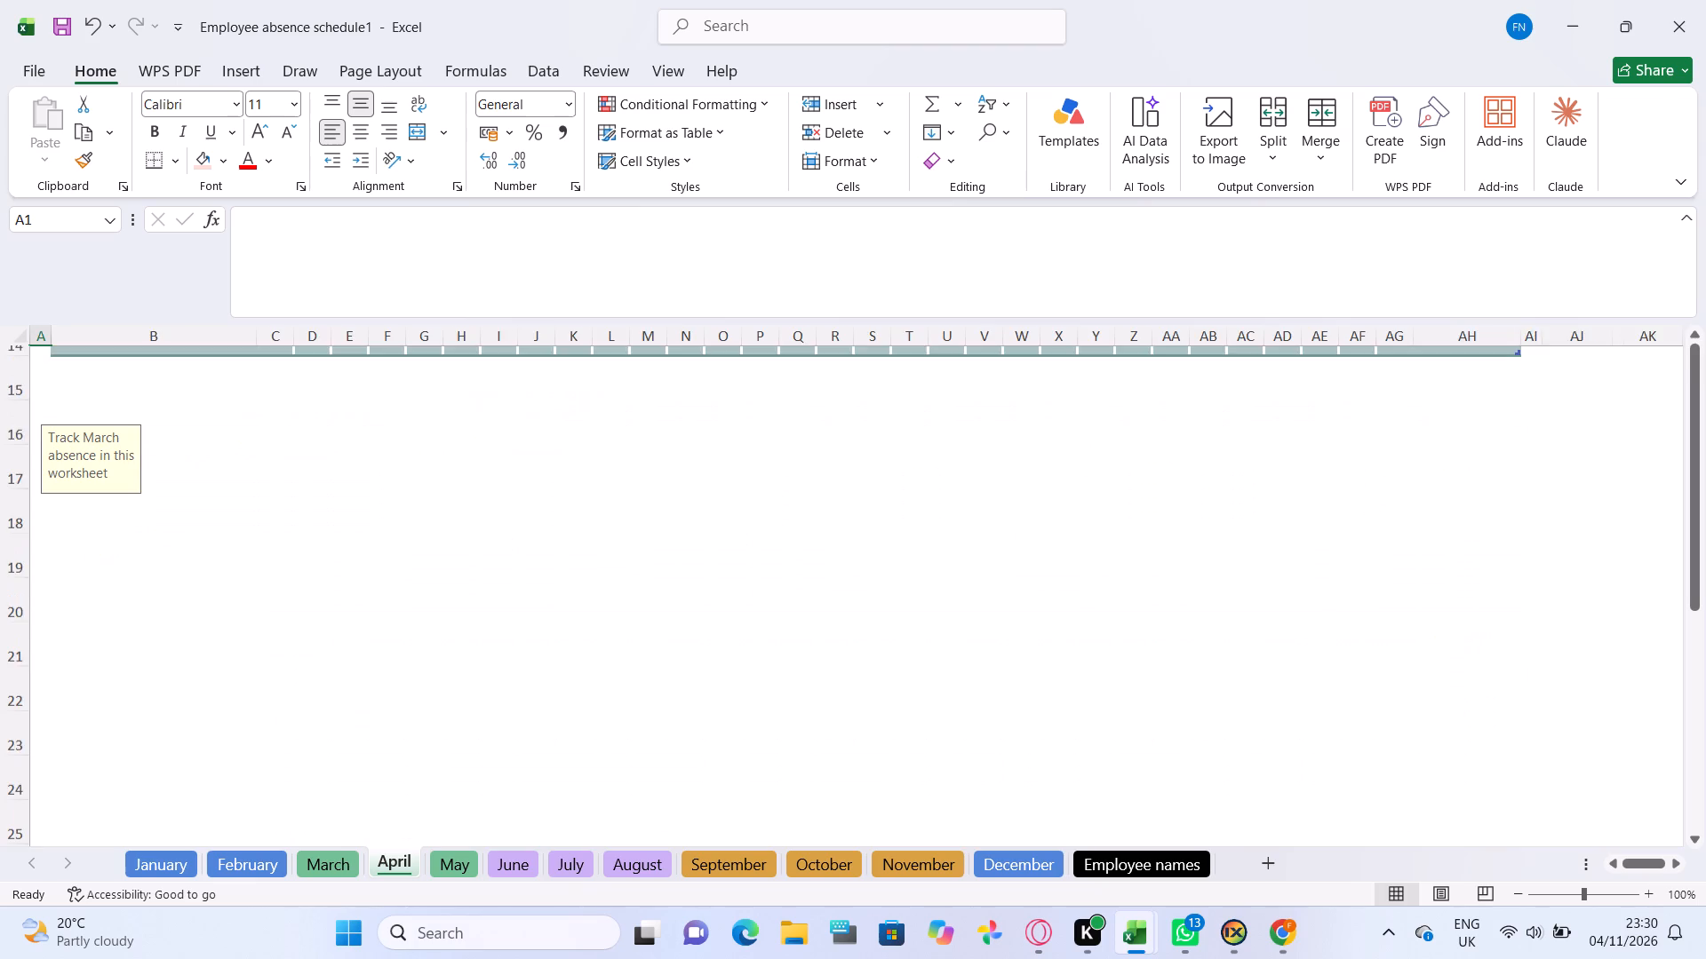
scroll(642, 752, up, 3)
scroll(642, 752, down, 1)
scroll(642, 752, up, 1)
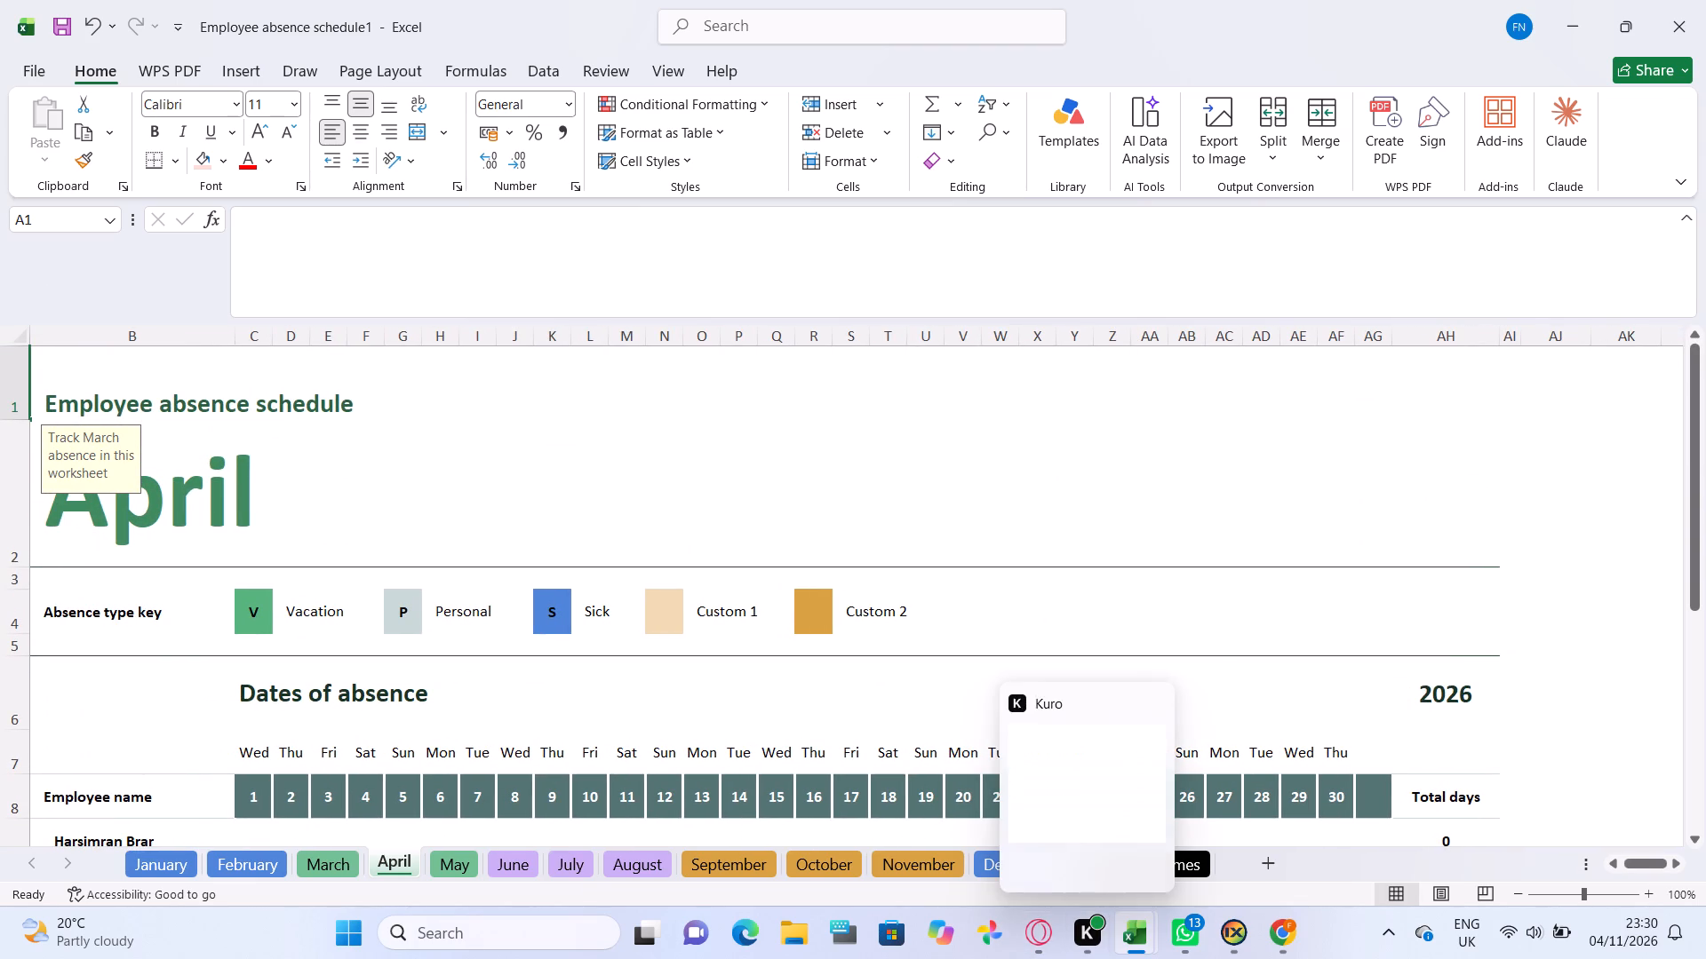
Create a new blank workbook and keep it as the active window.
click(37, 59)
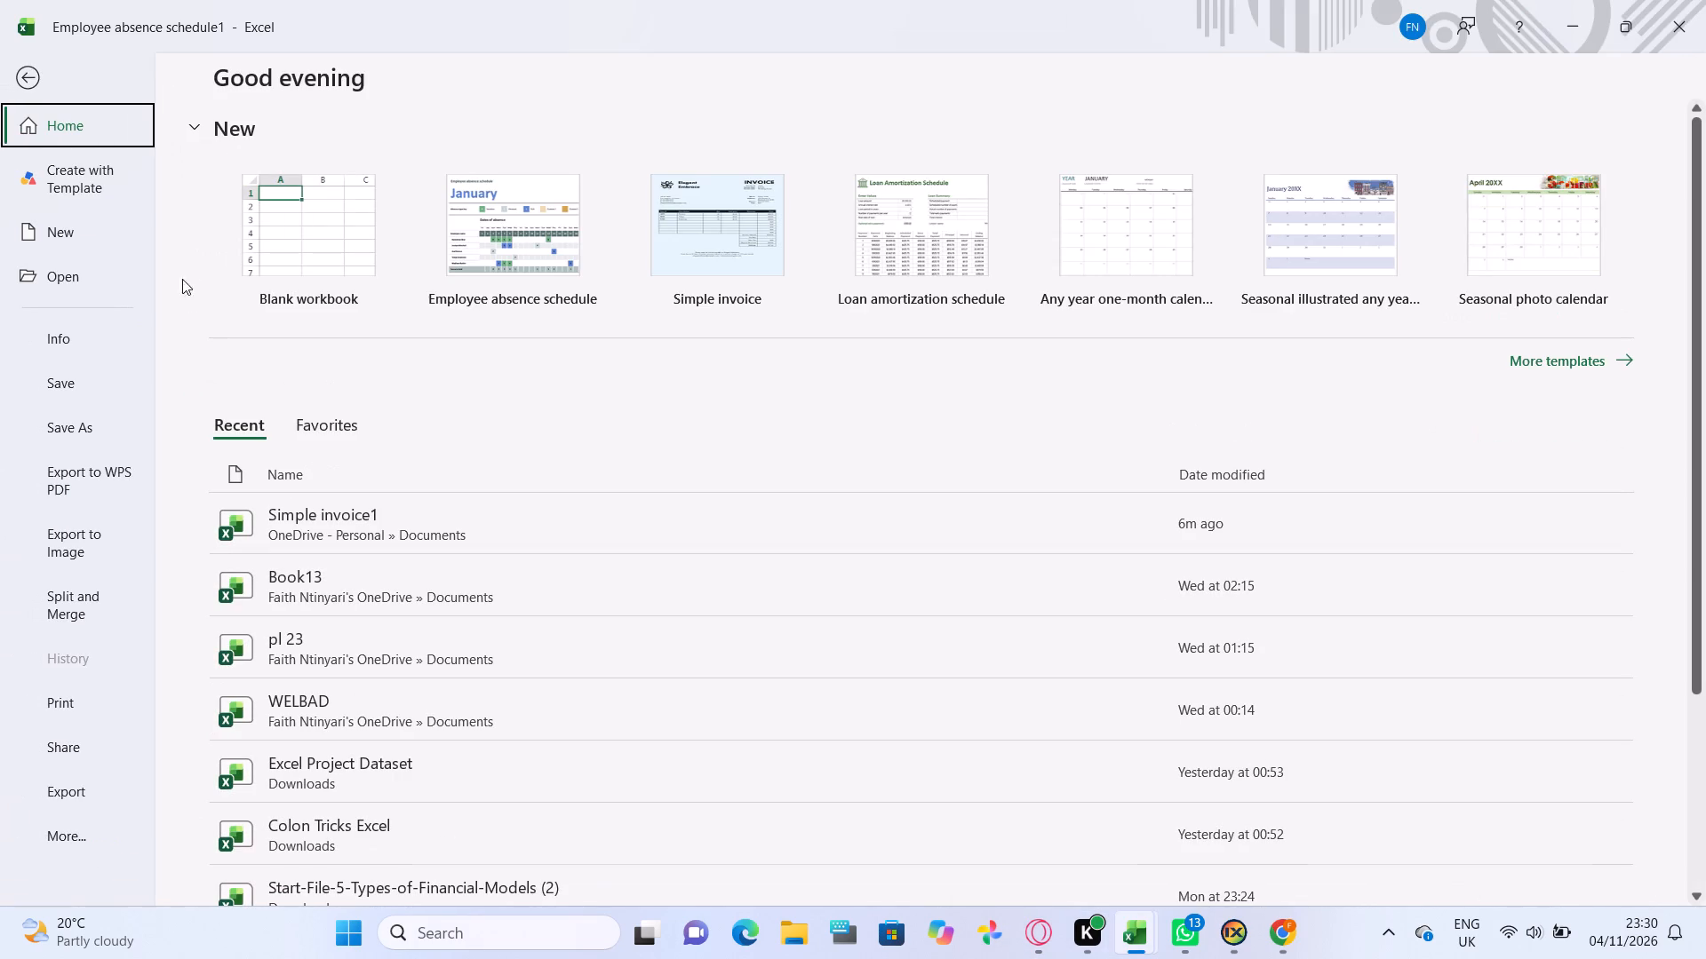
click(276, 248)
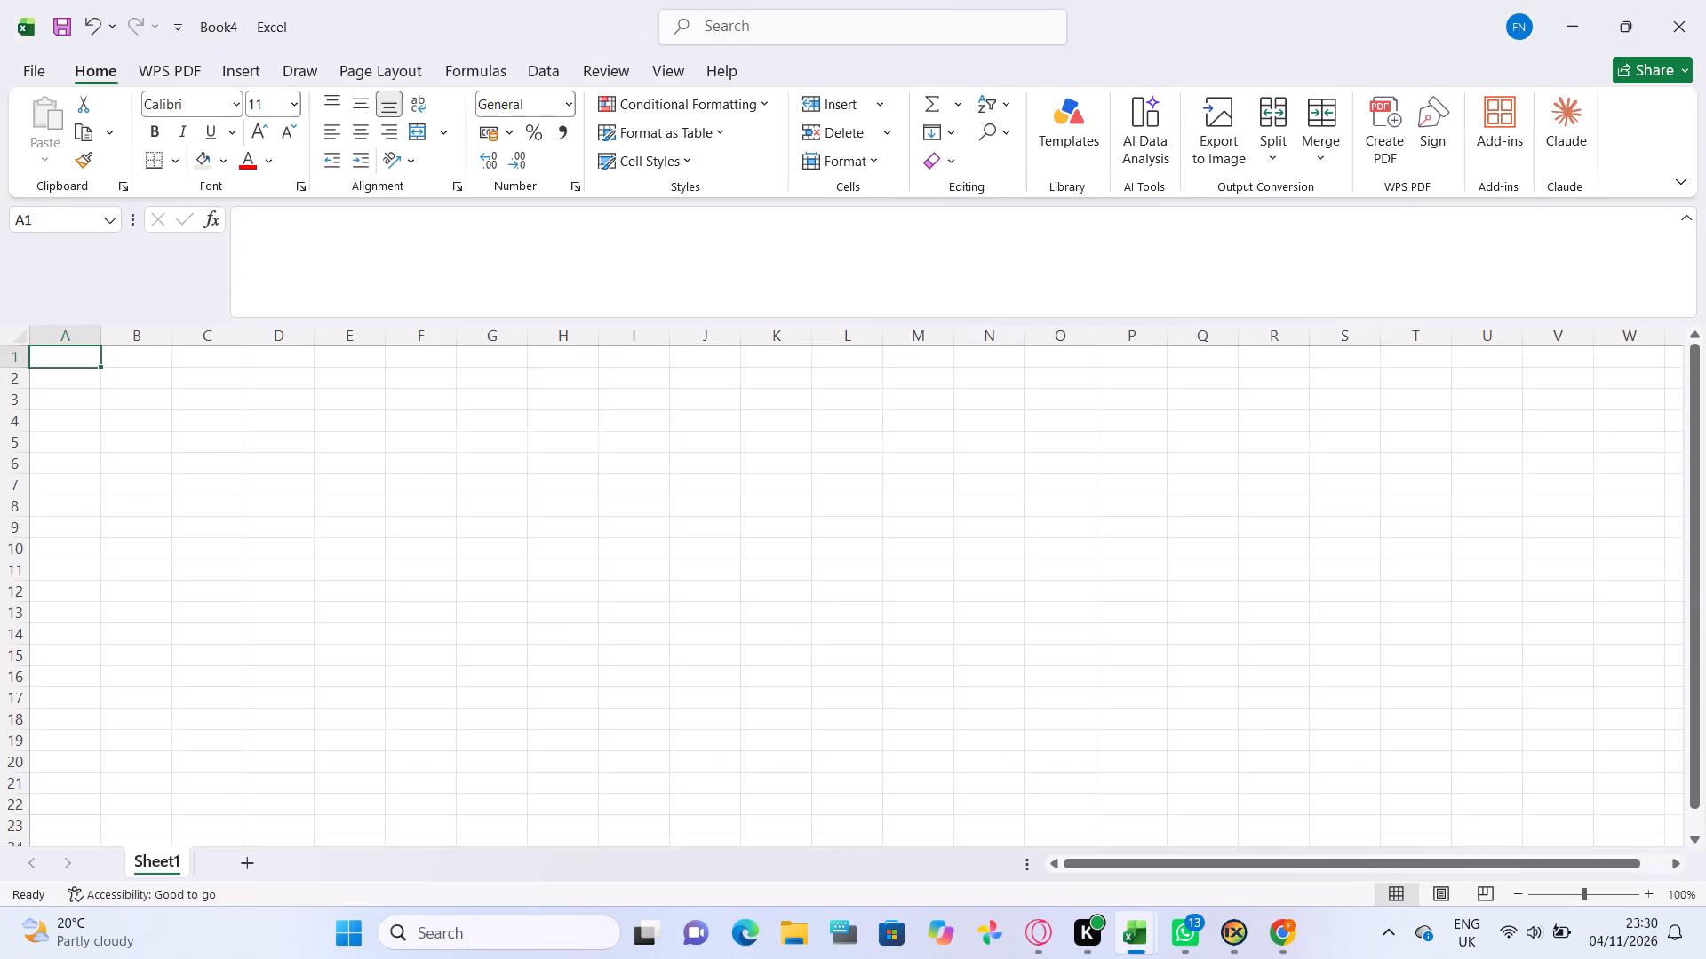
scroll(371, 559, down, 1)
scroll(769, 877, up, 2)
scroll(759, 875, down, 1)
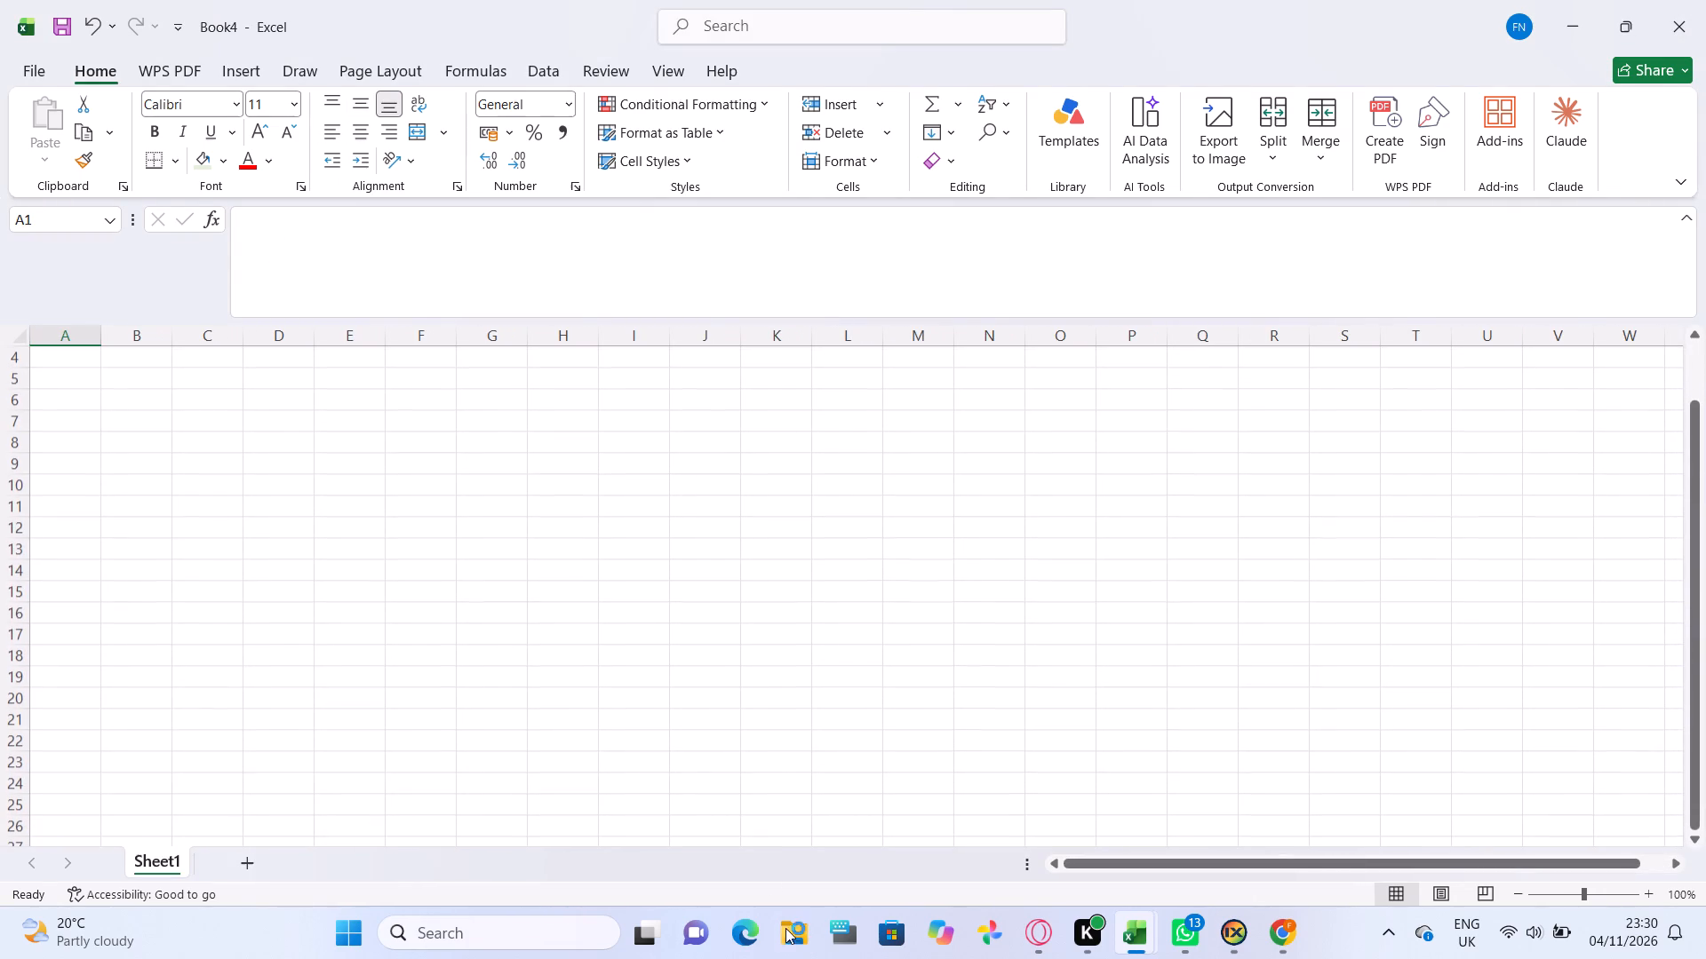
scroll(862, 880, up, 2)
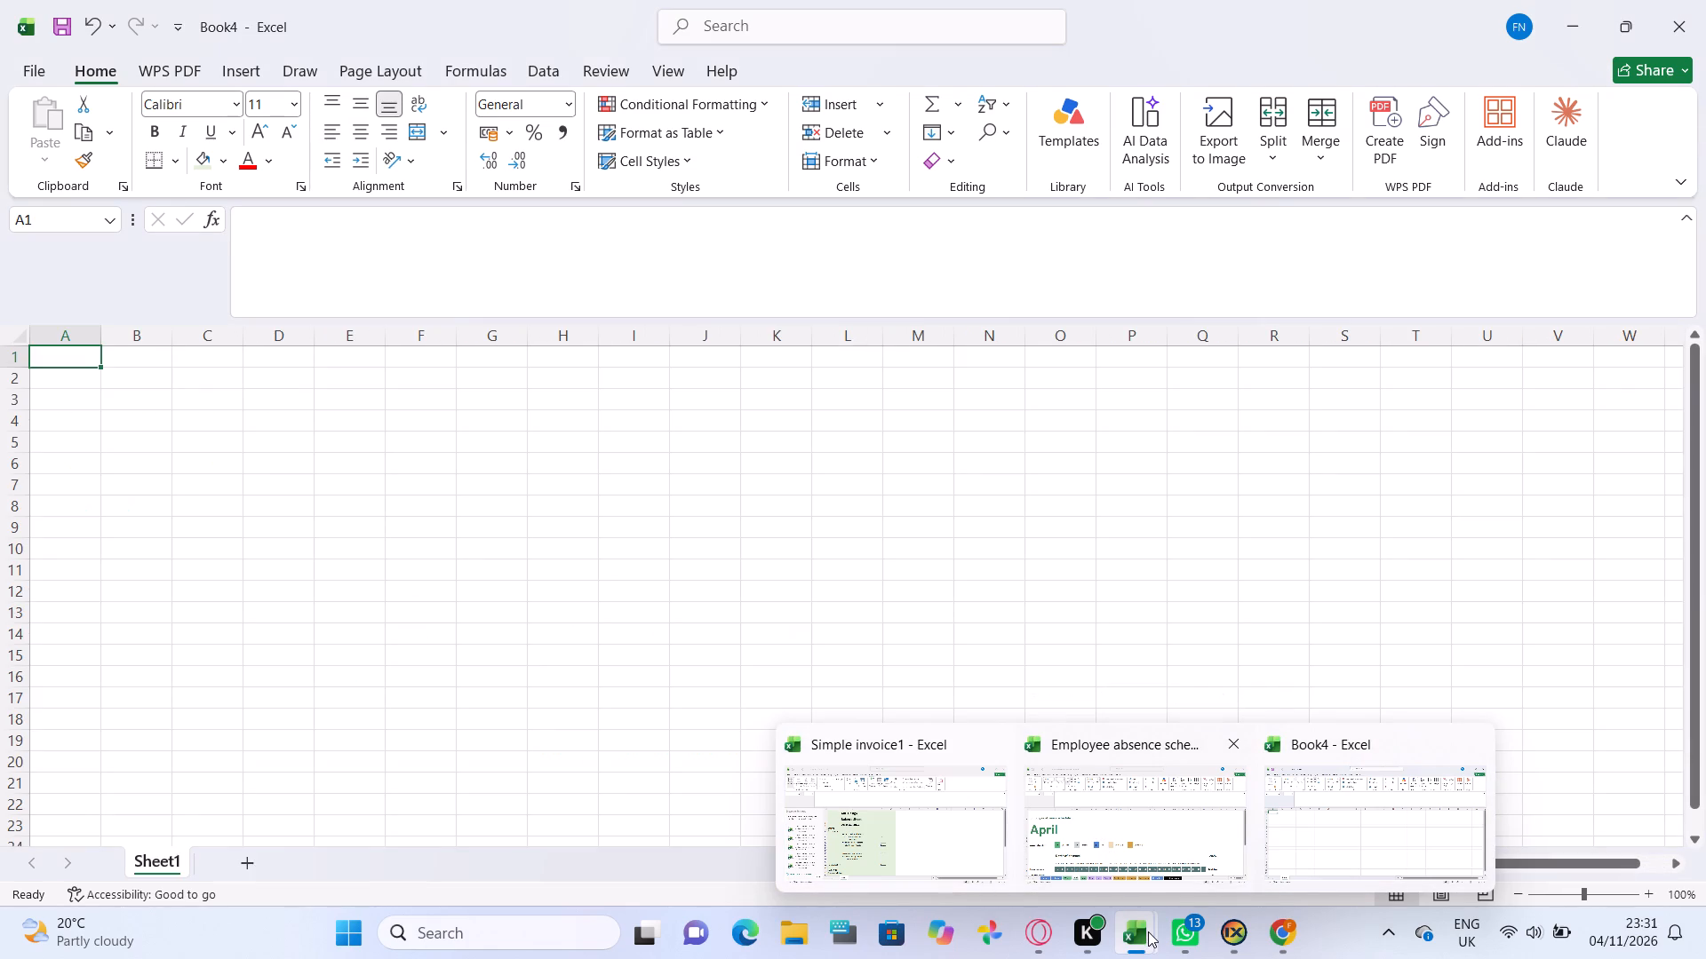
click(1289, 858)
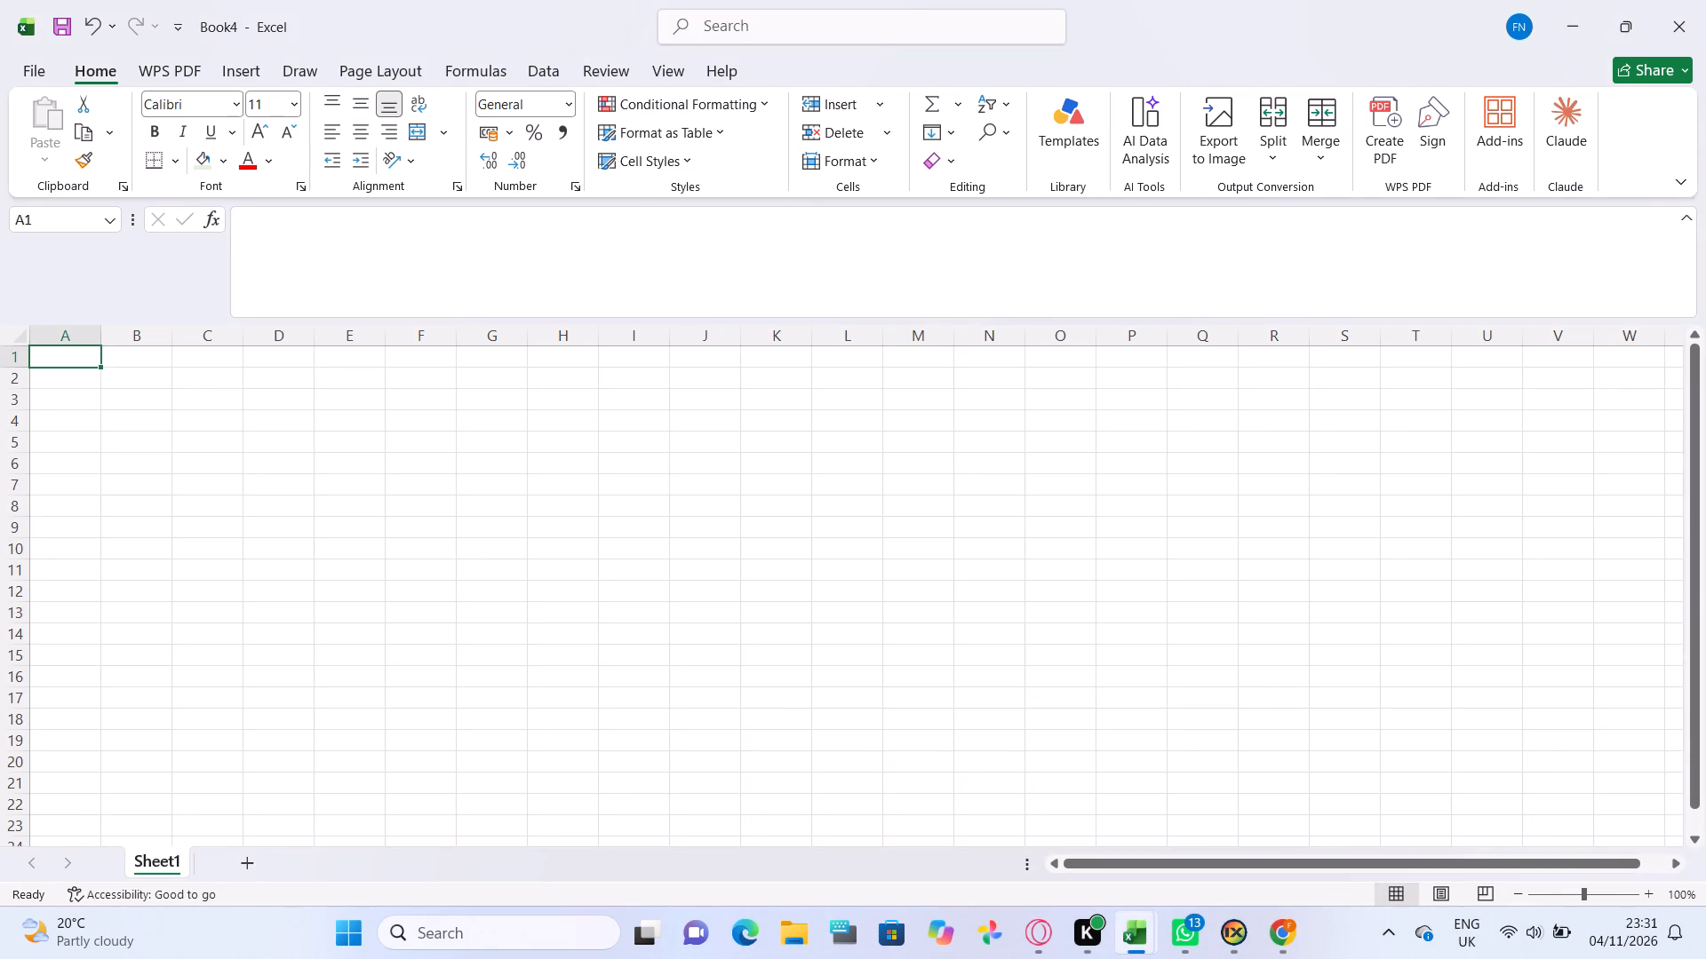
Enter the header "Absence type Key" in cell A1 and autofit column A to the text.
click(63, 356)
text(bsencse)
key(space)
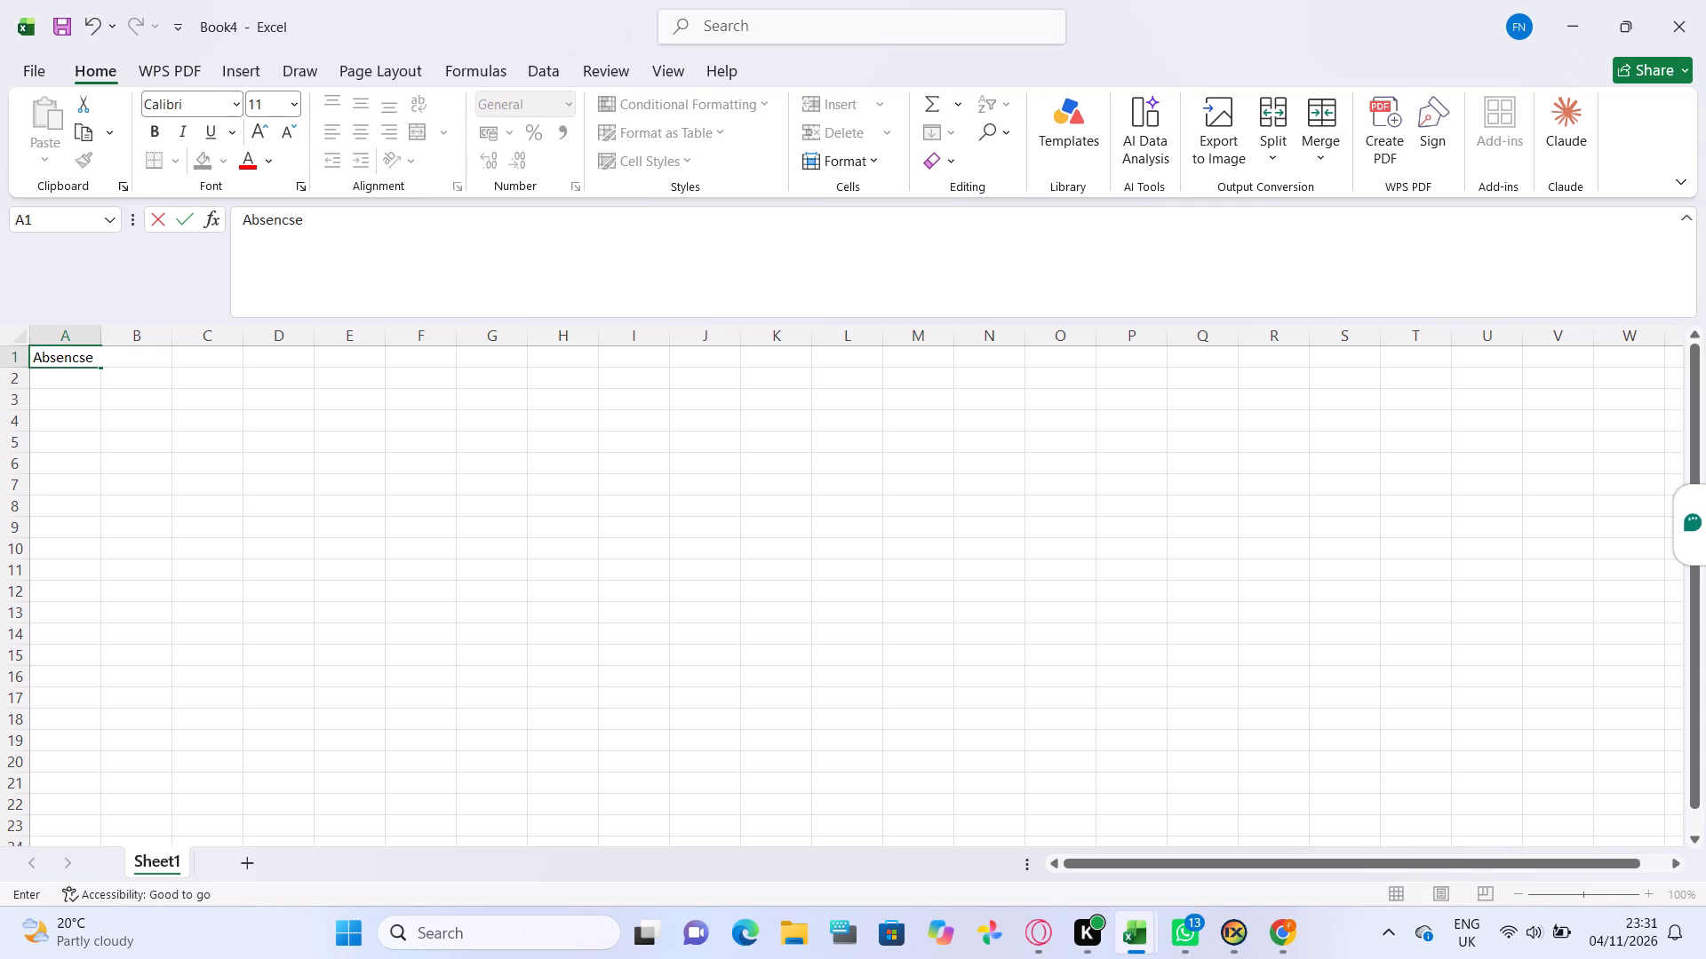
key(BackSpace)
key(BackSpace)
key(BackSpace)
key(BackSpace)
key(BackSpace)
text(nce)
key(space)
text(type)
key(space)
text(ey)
double_click(100, 346)
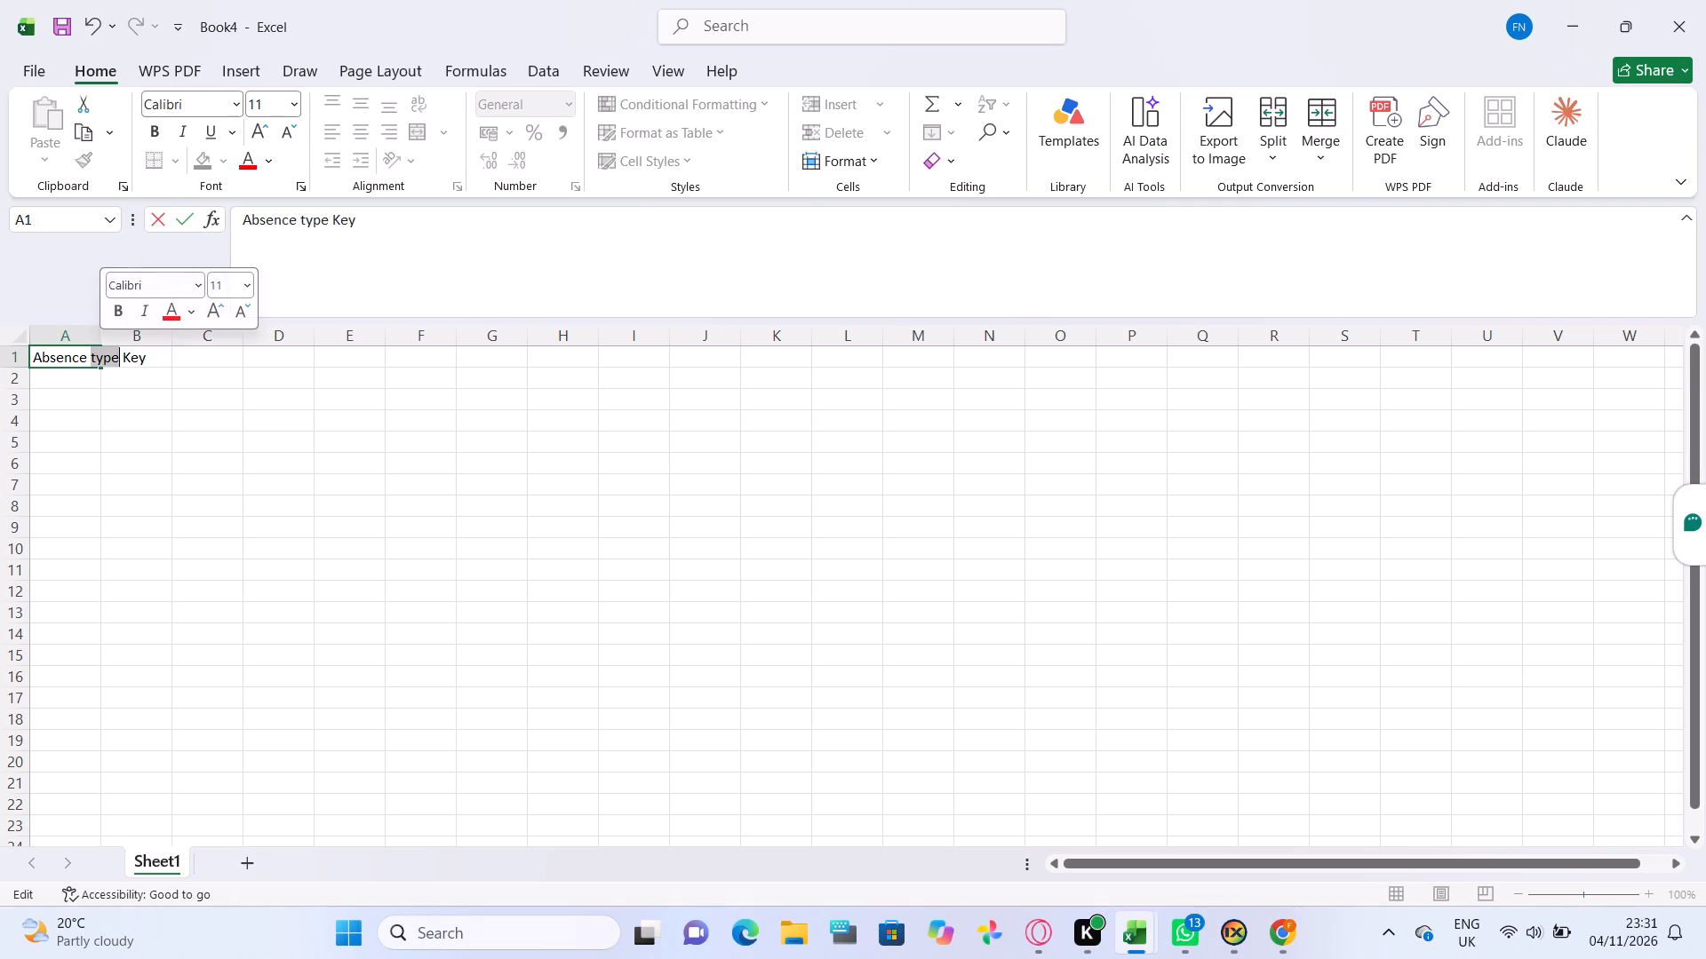
double_click(99, 345)
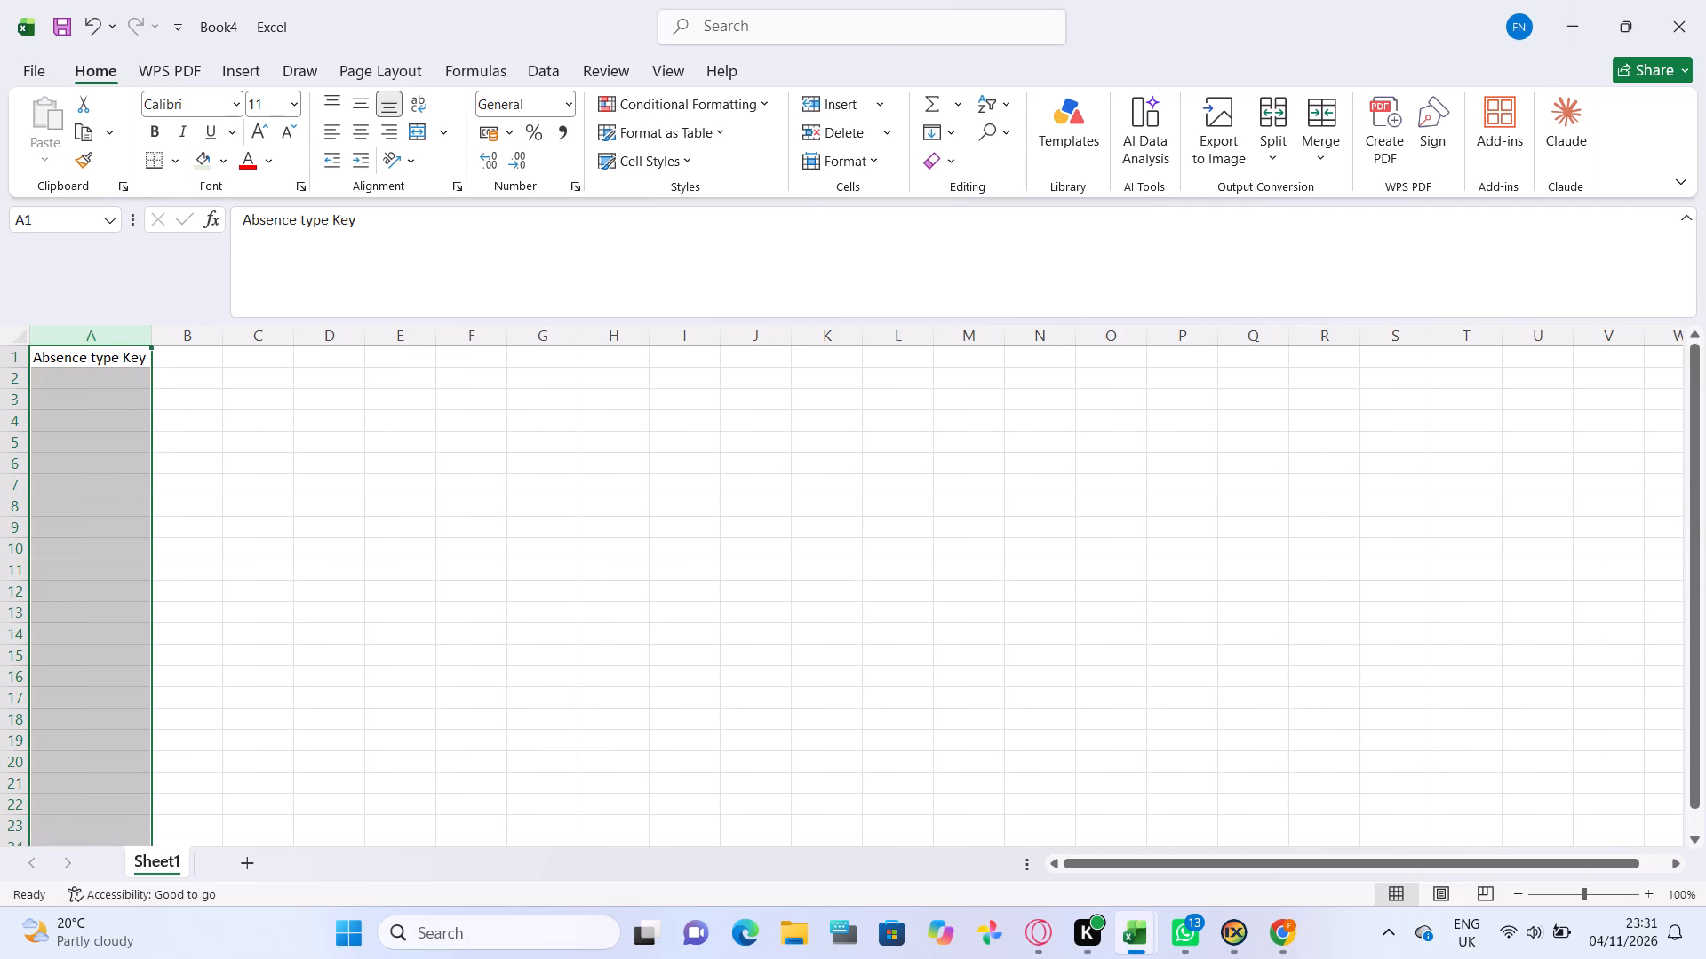
Enter the header "Location" in cell B1.
click(162, 361)
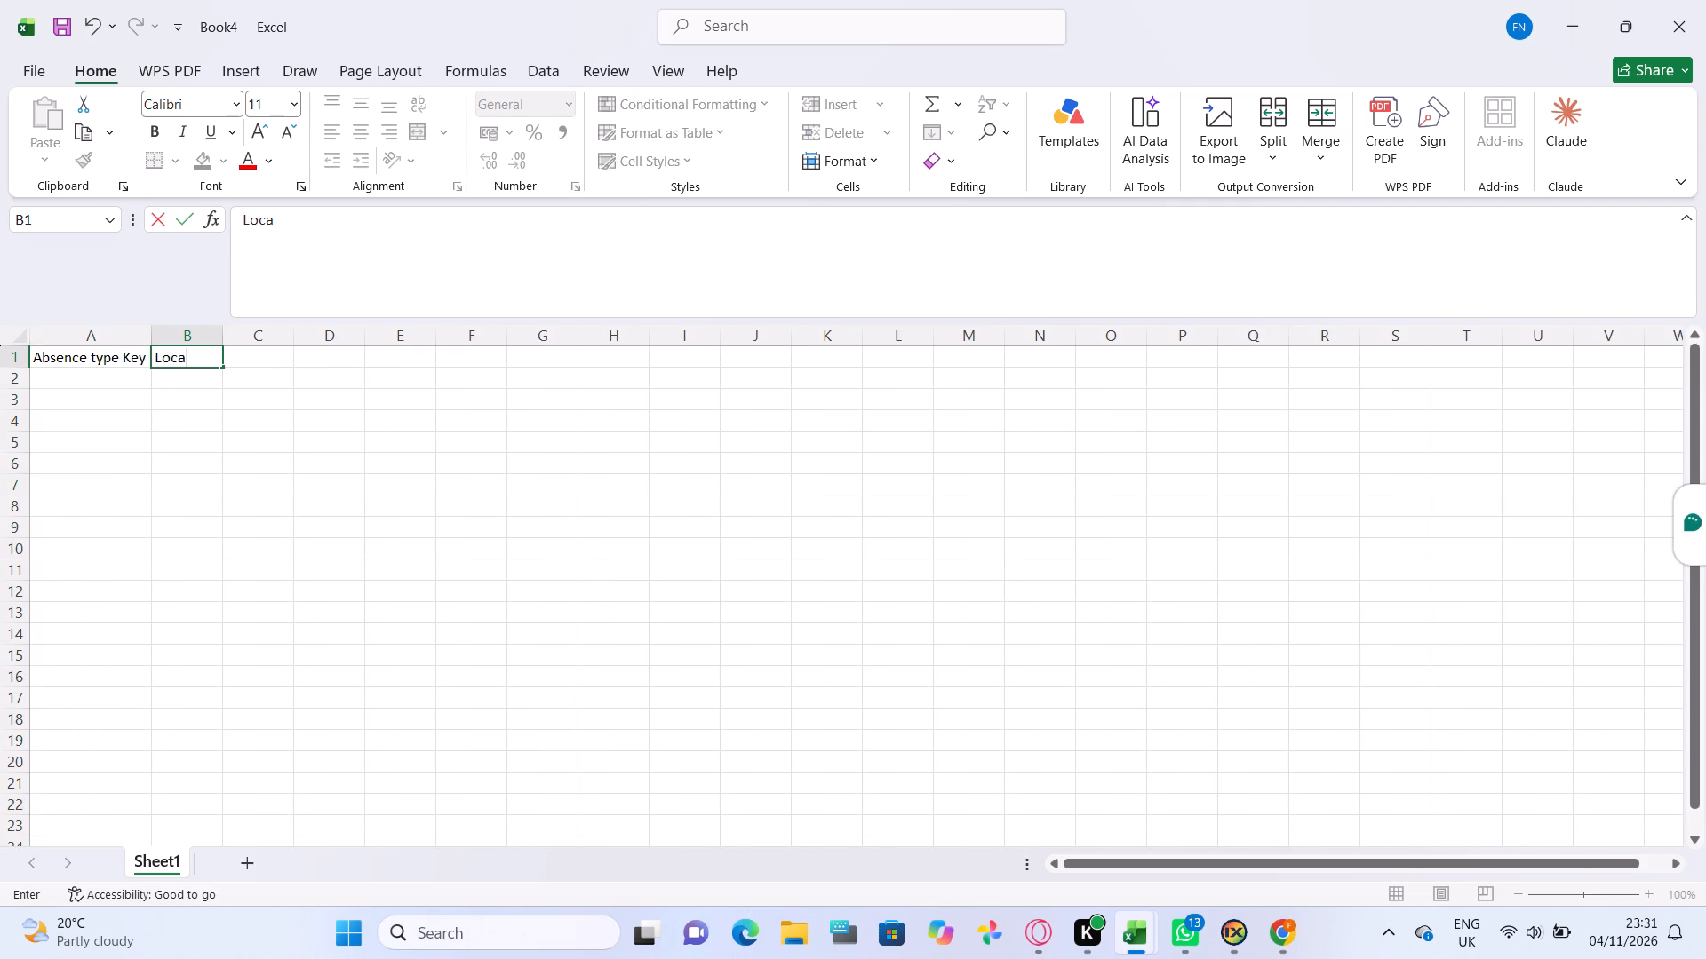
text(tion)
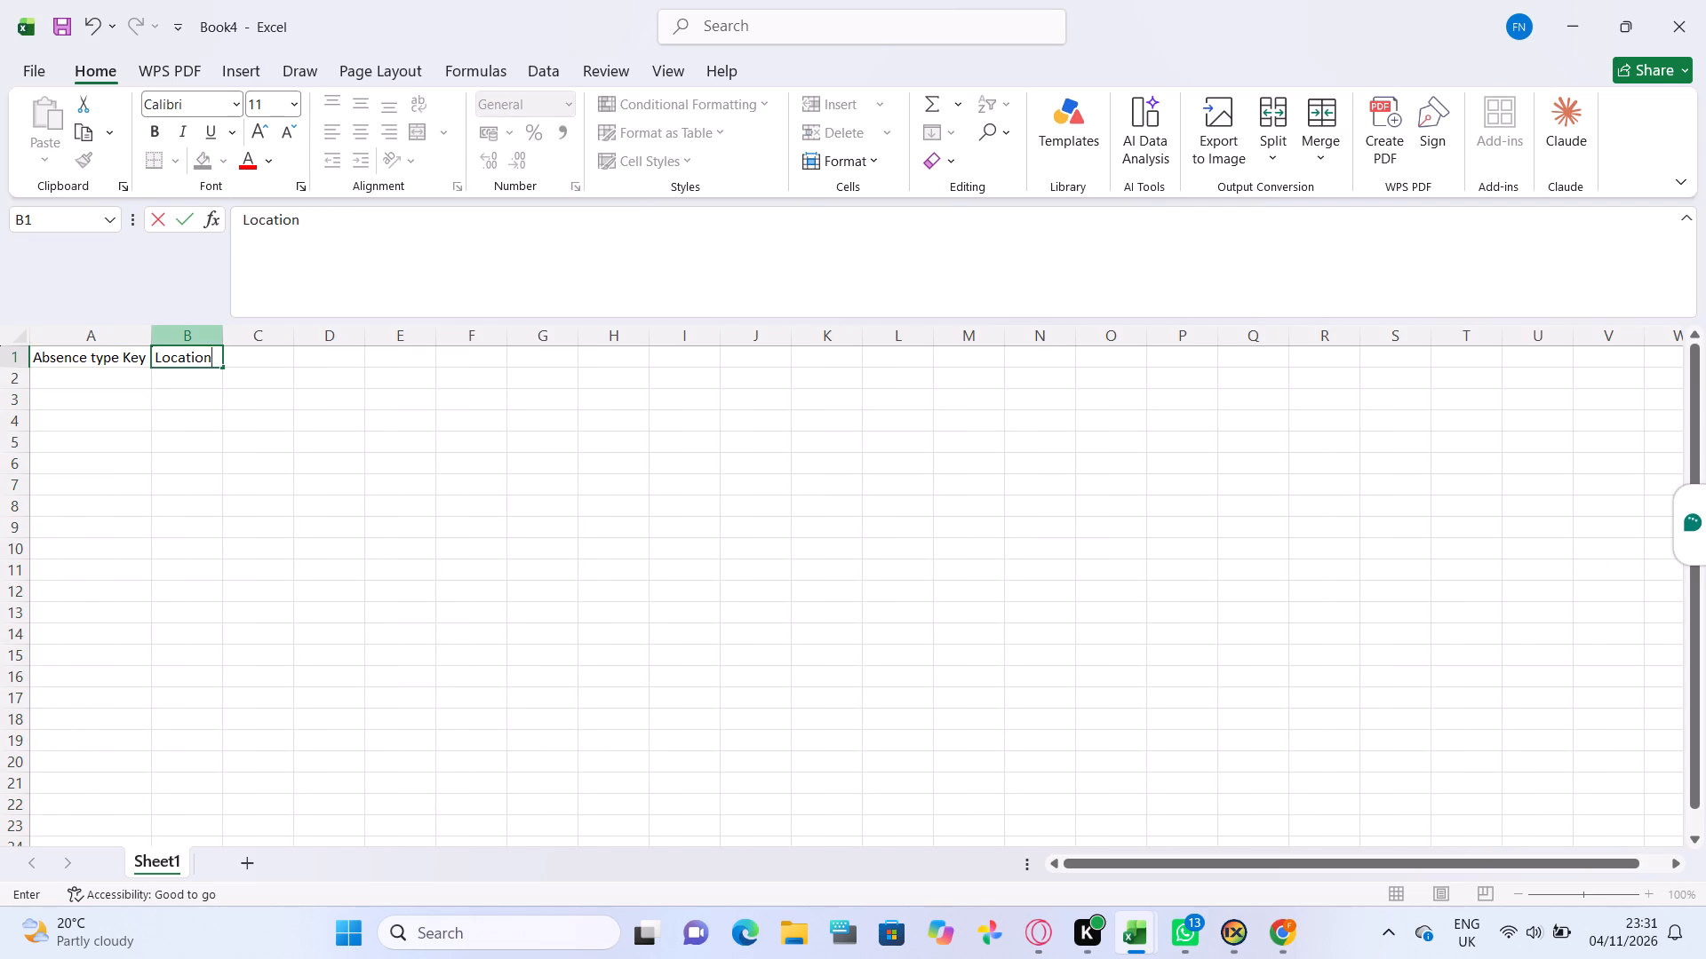
Widen column A well beyond its header text and make column B slightly wider.
click(155, 355)
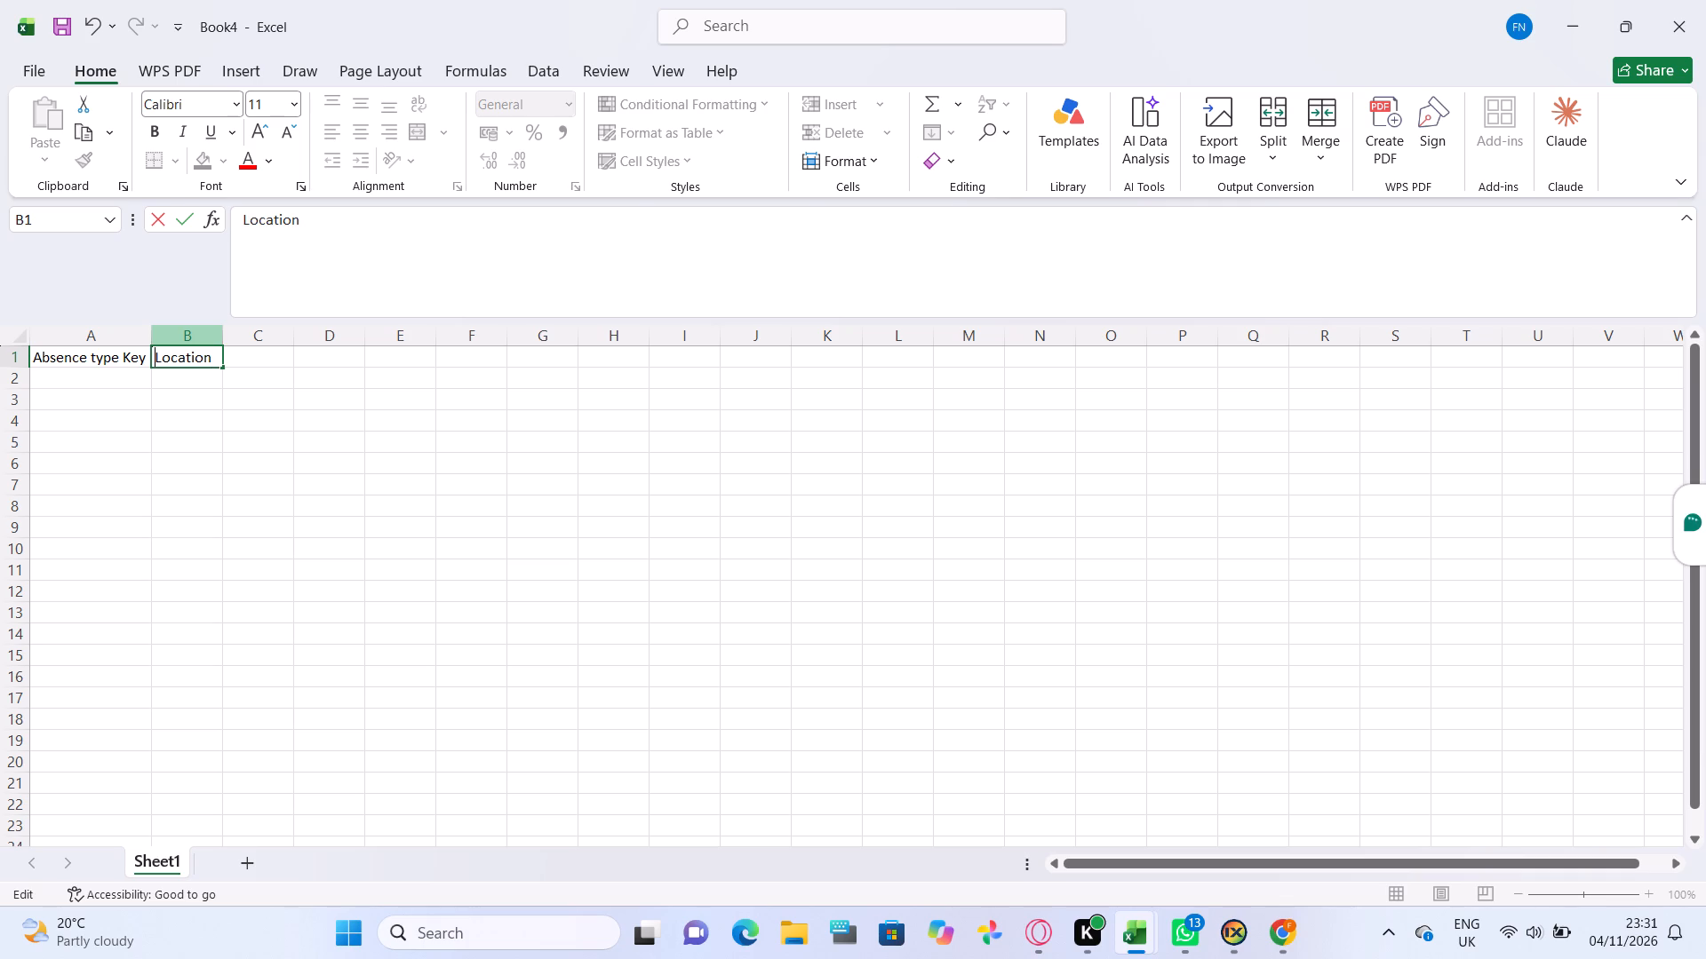
drag(147, 353, 148, 345)
double_click(148, 345)
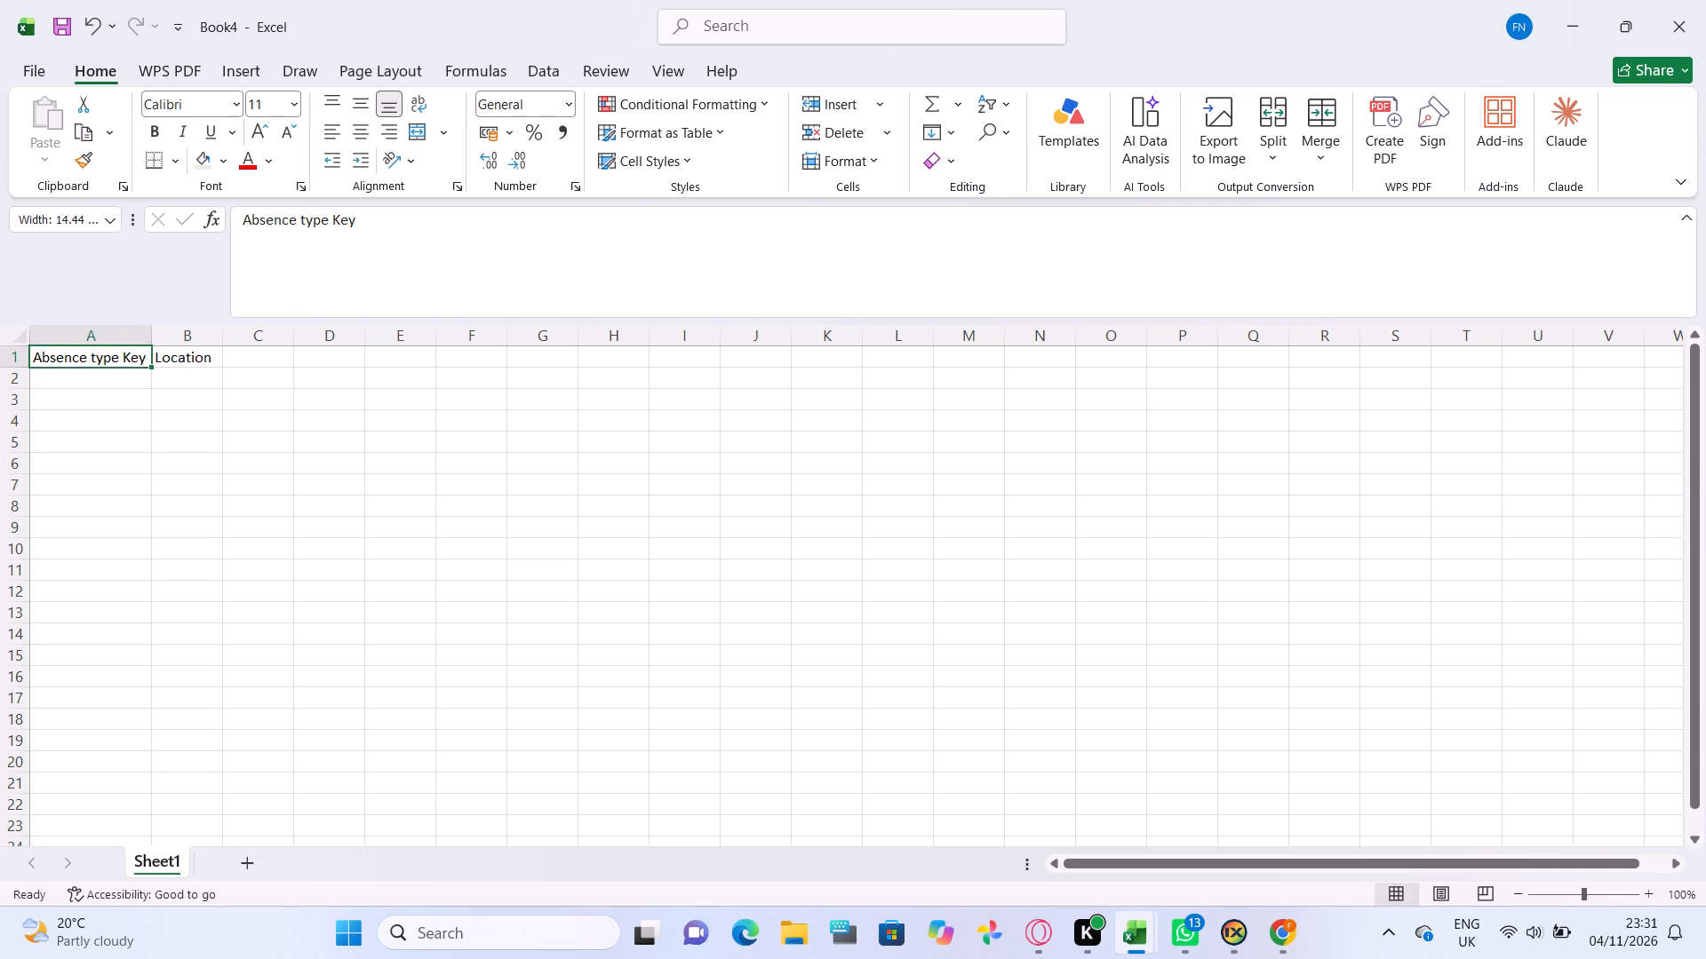
drag(148, 345, 207, 355)
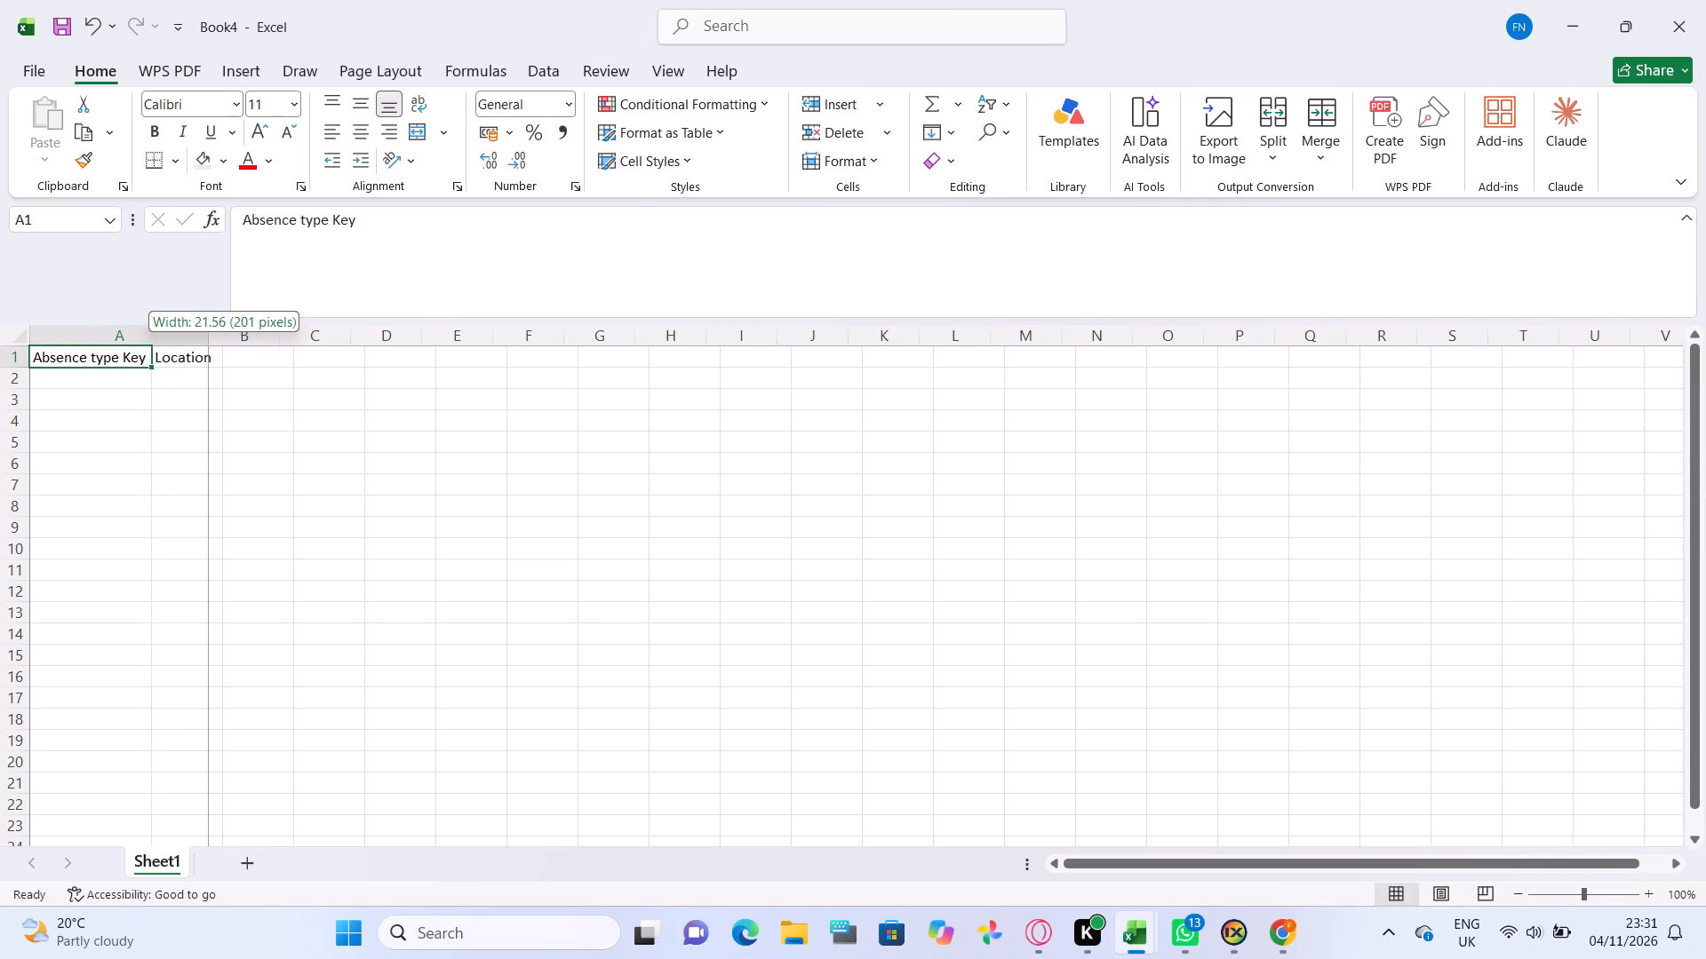
drag(207, 355, 211, 355)
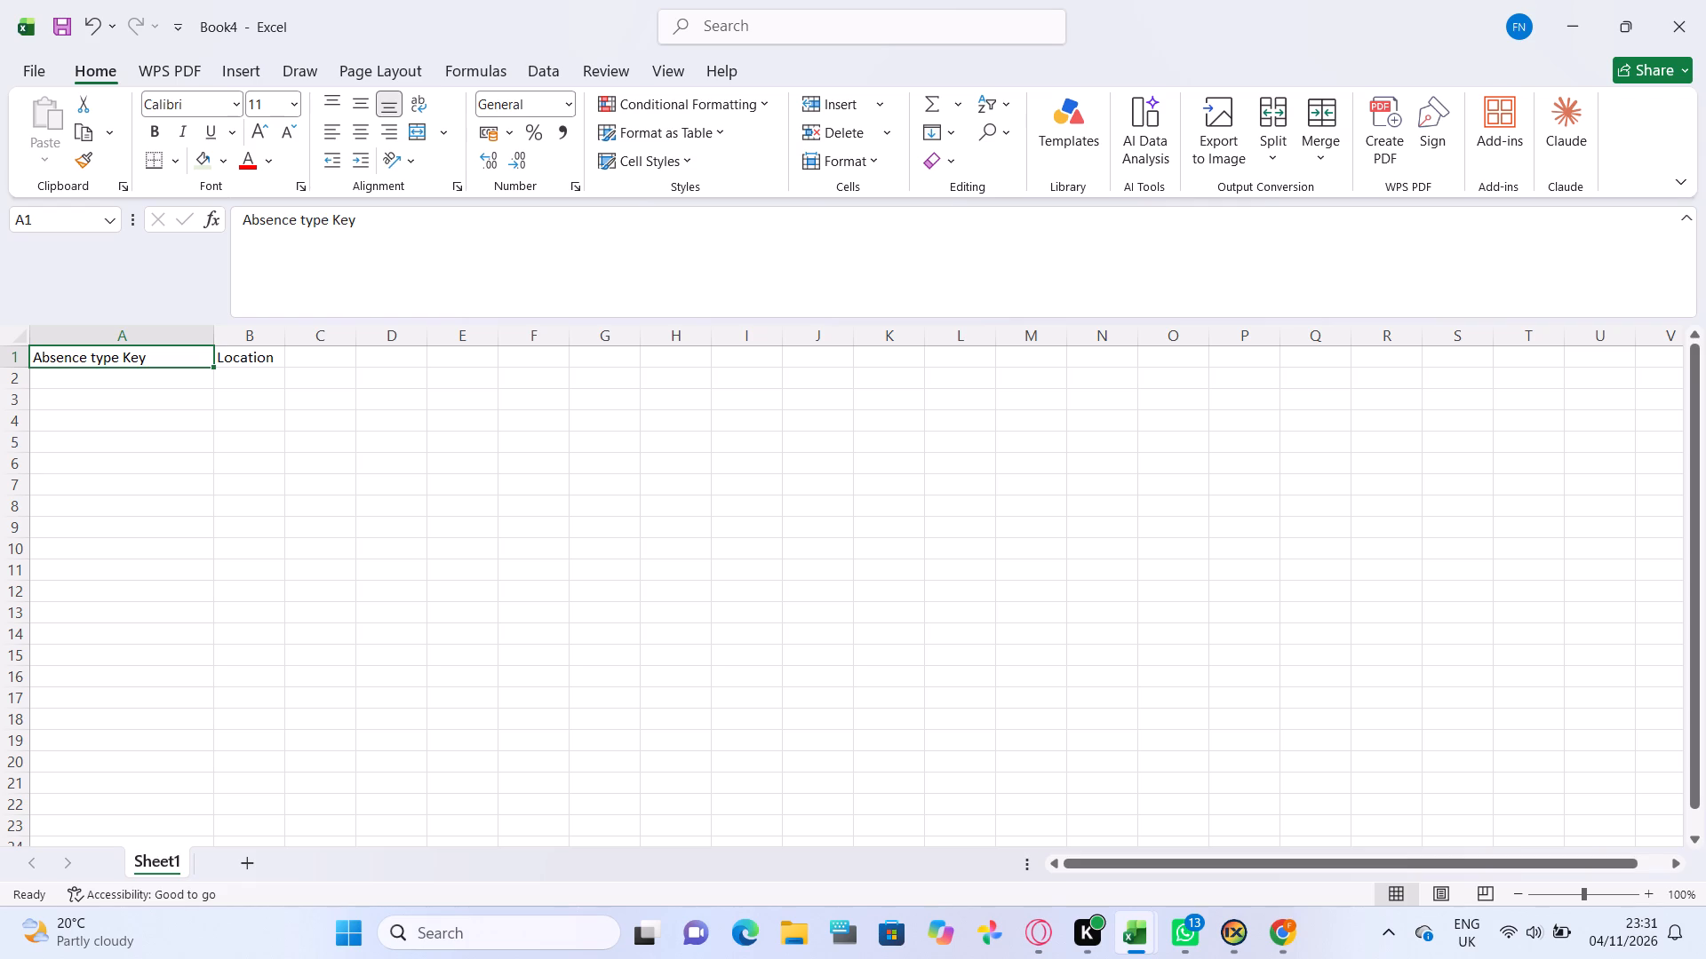
drag(284, 345, 307, 344)
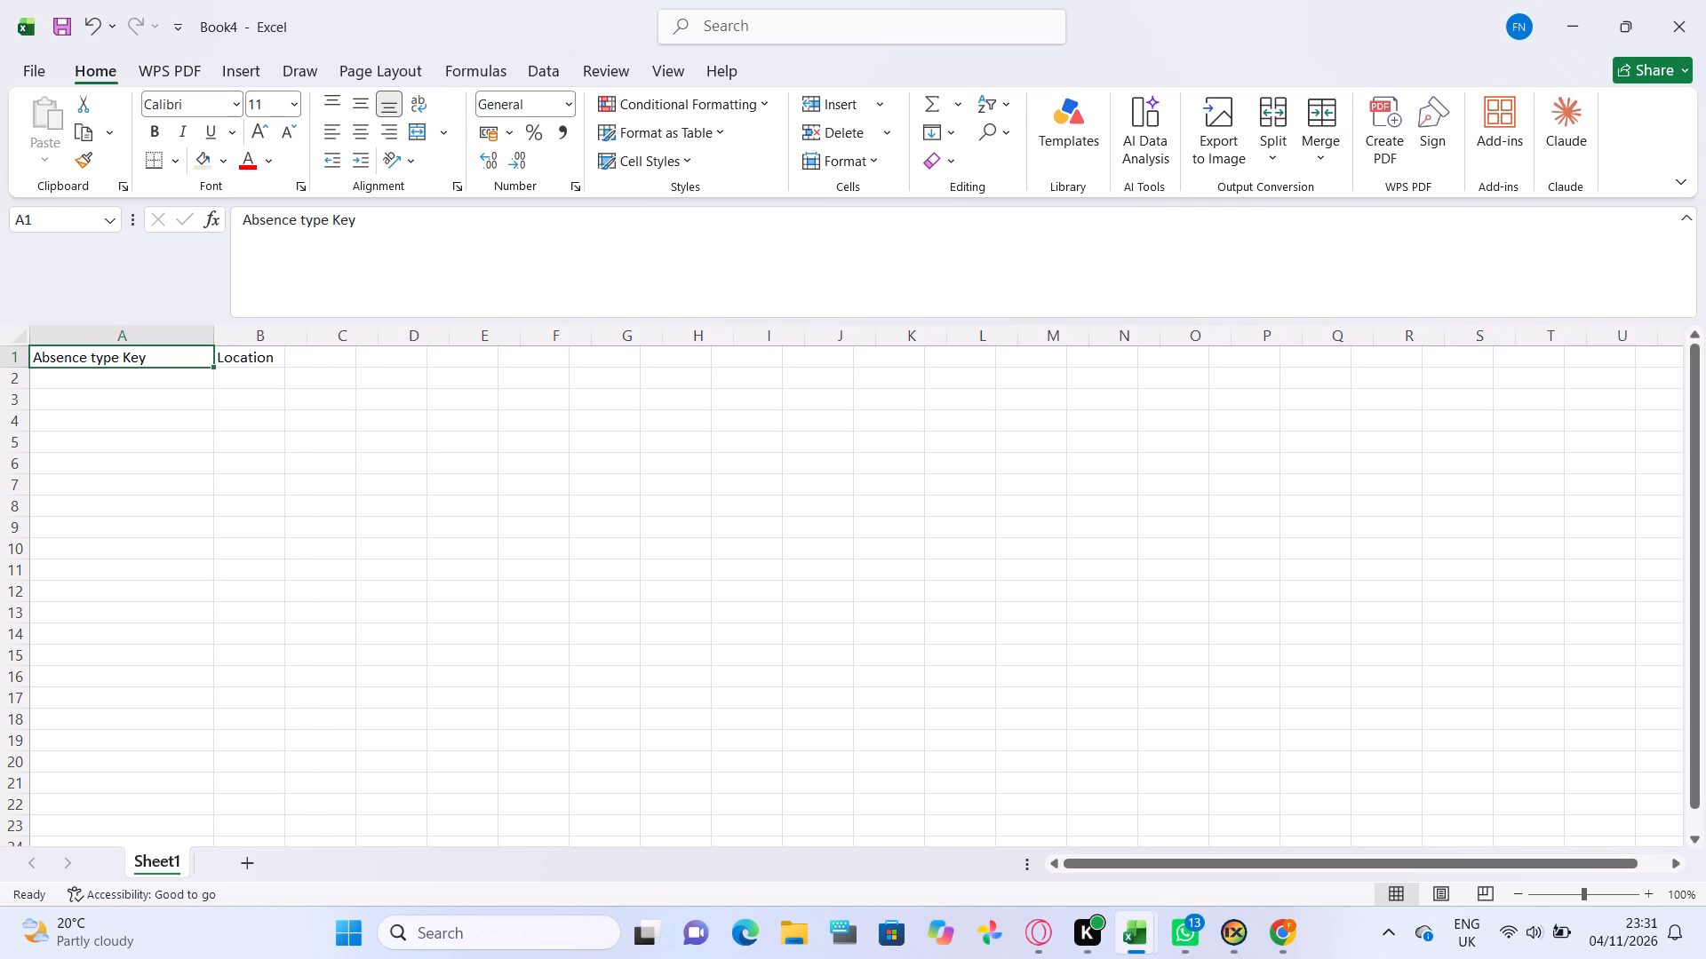
Check the absence type key in the Employee absence schedule workbook, then replace the text in Book4's cell B1 with "v".
click(346, 356)
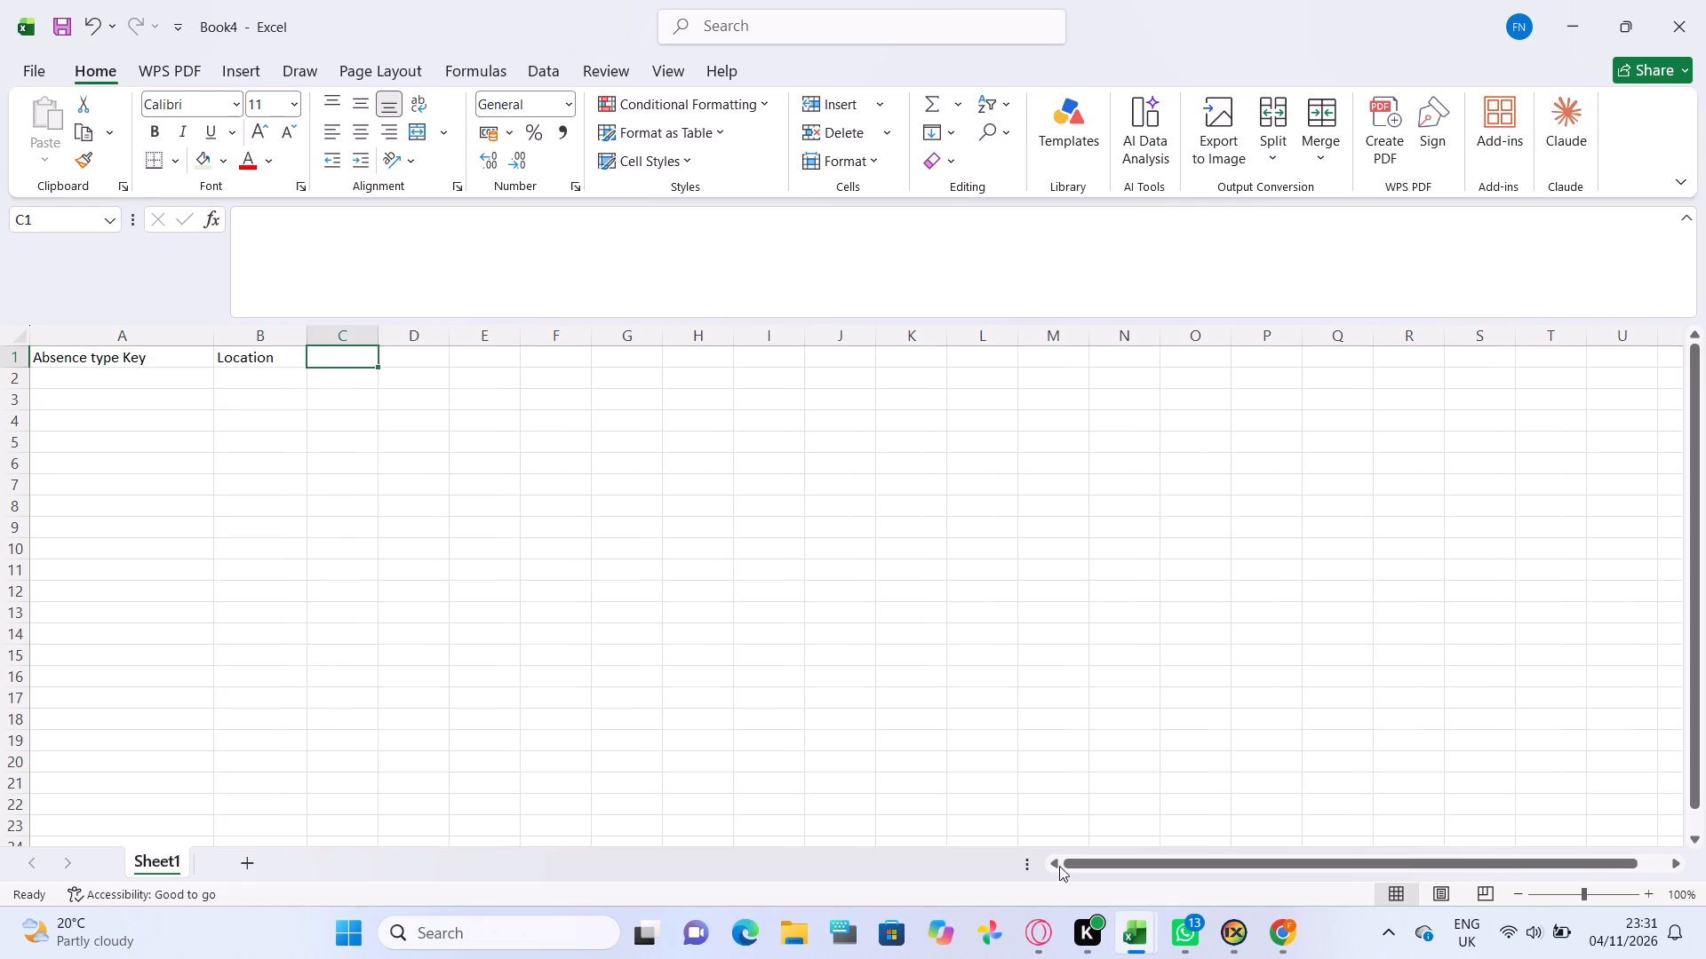
click(1086, 836)
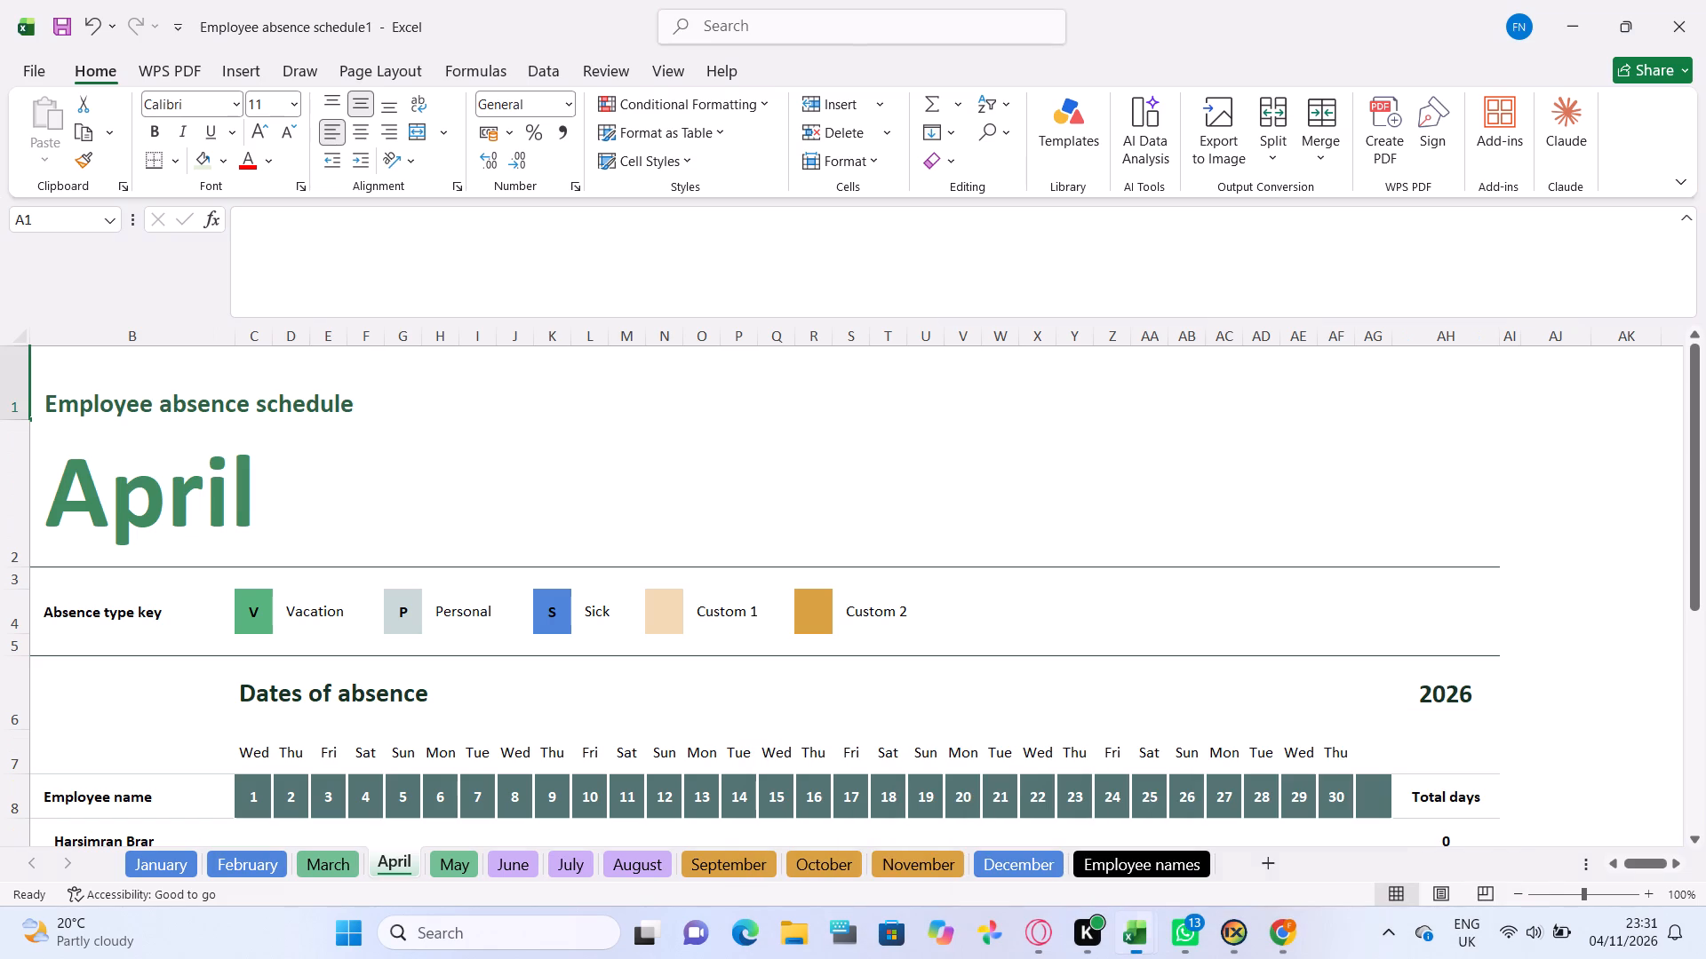
click(1141, 926)
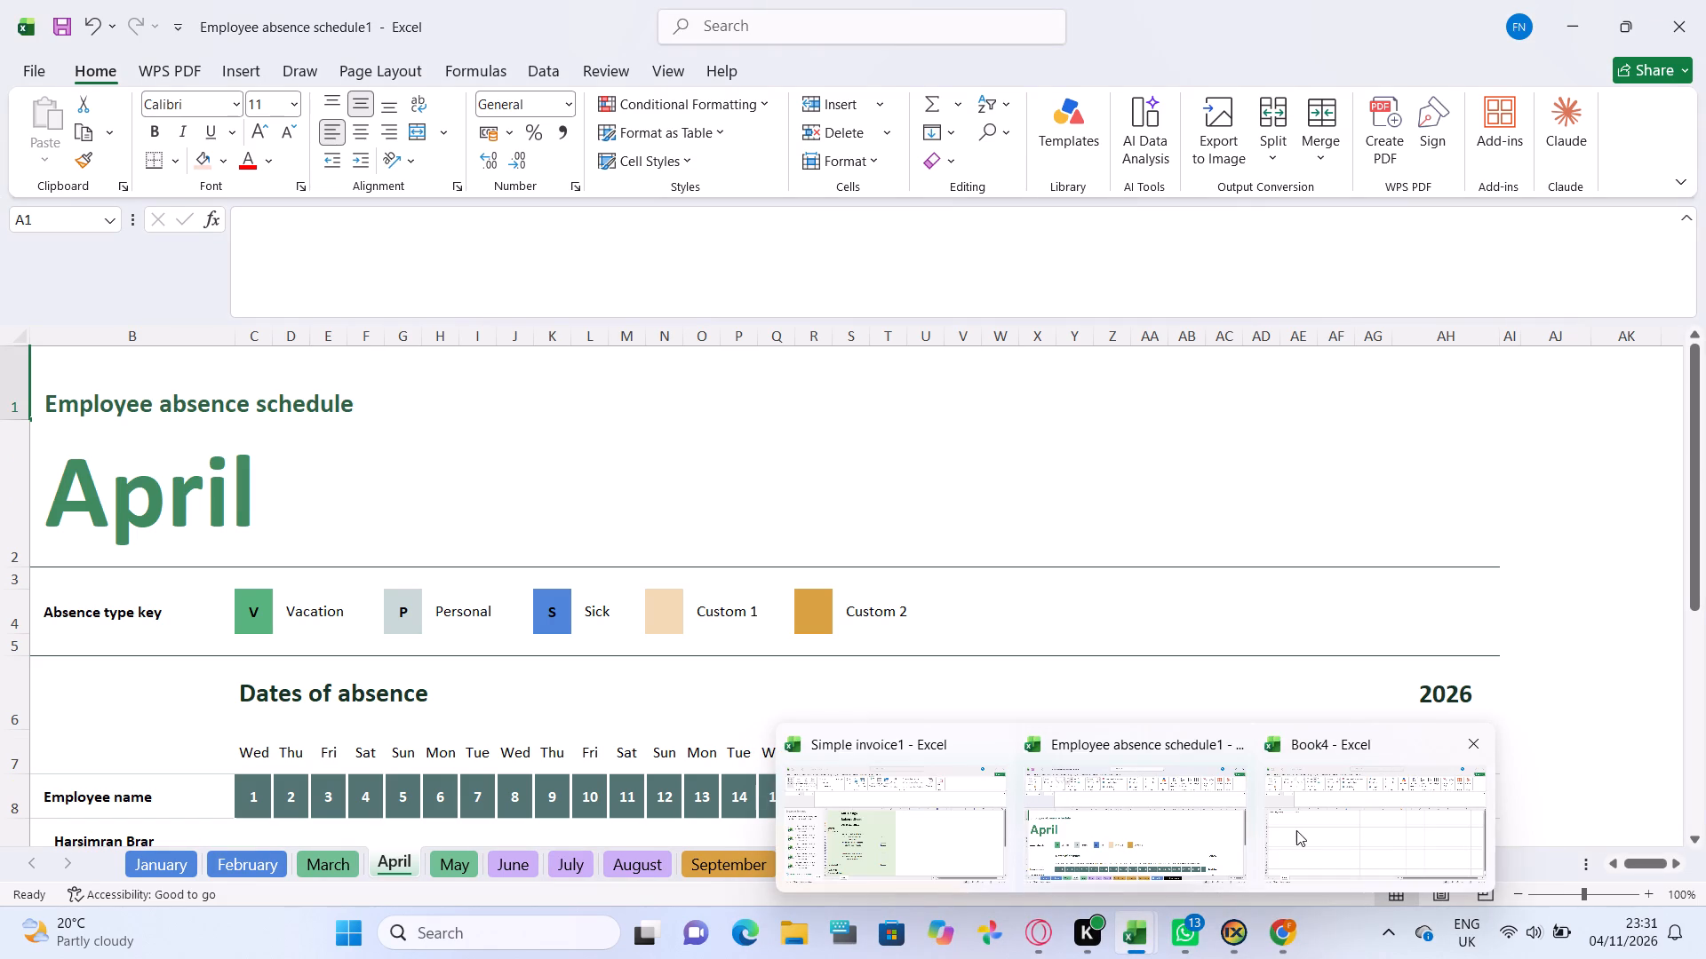
click(1296, 830)
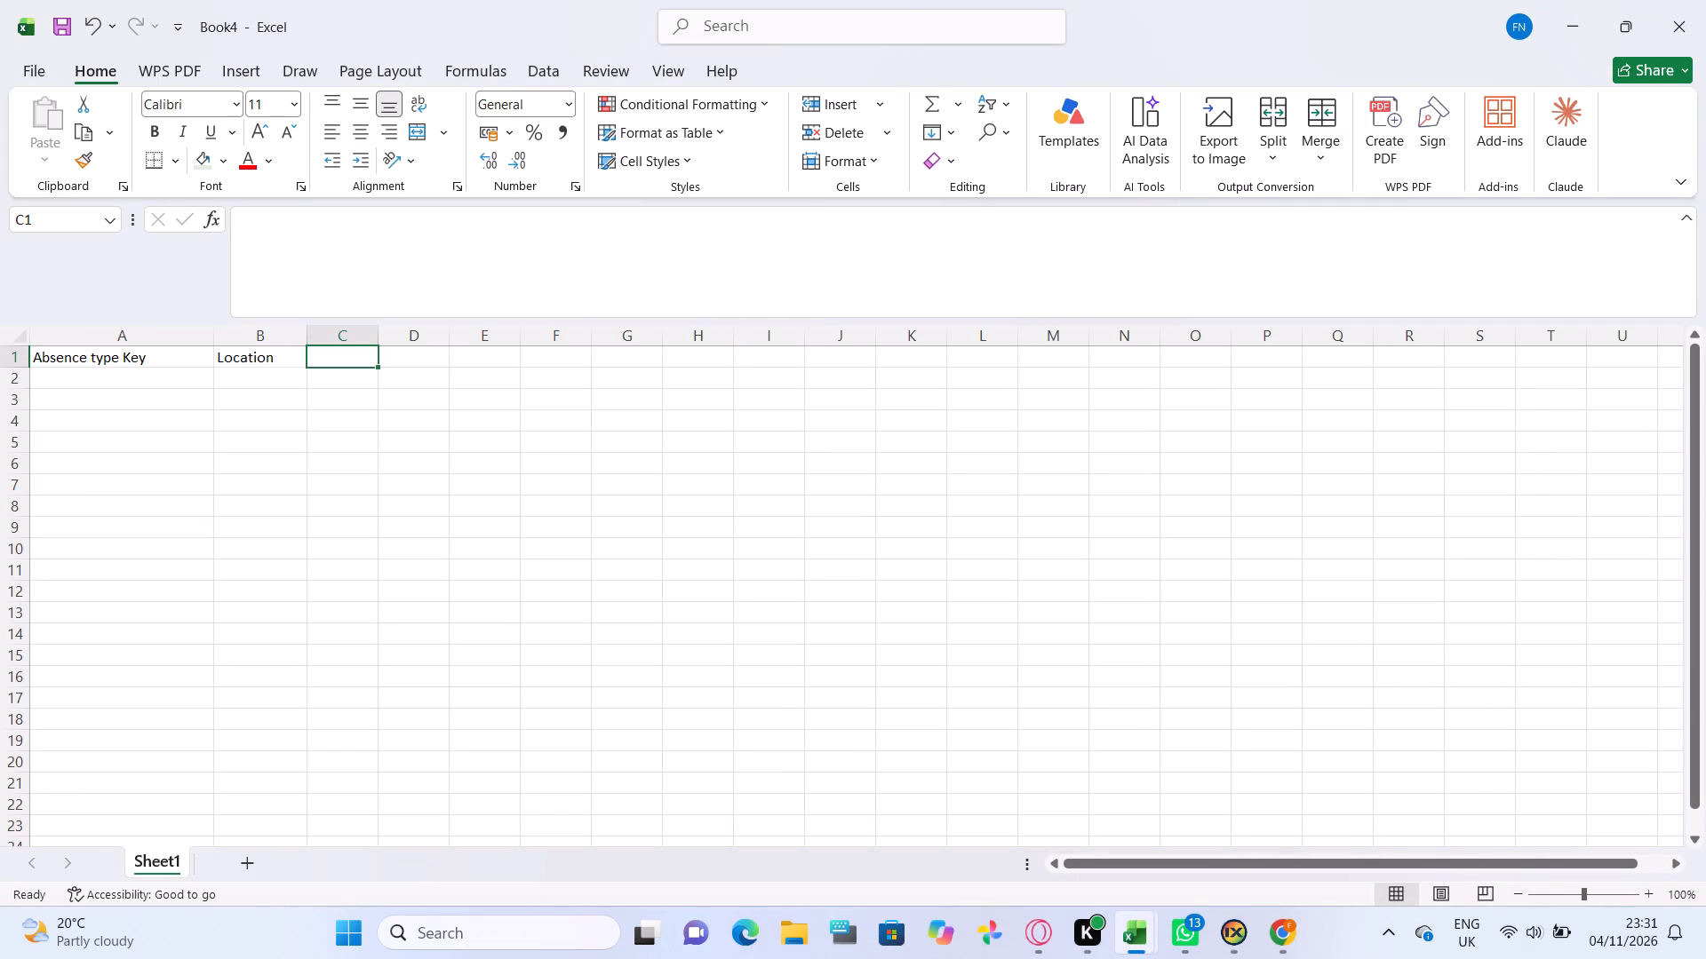
click(242, 360)
key(BackSpace)
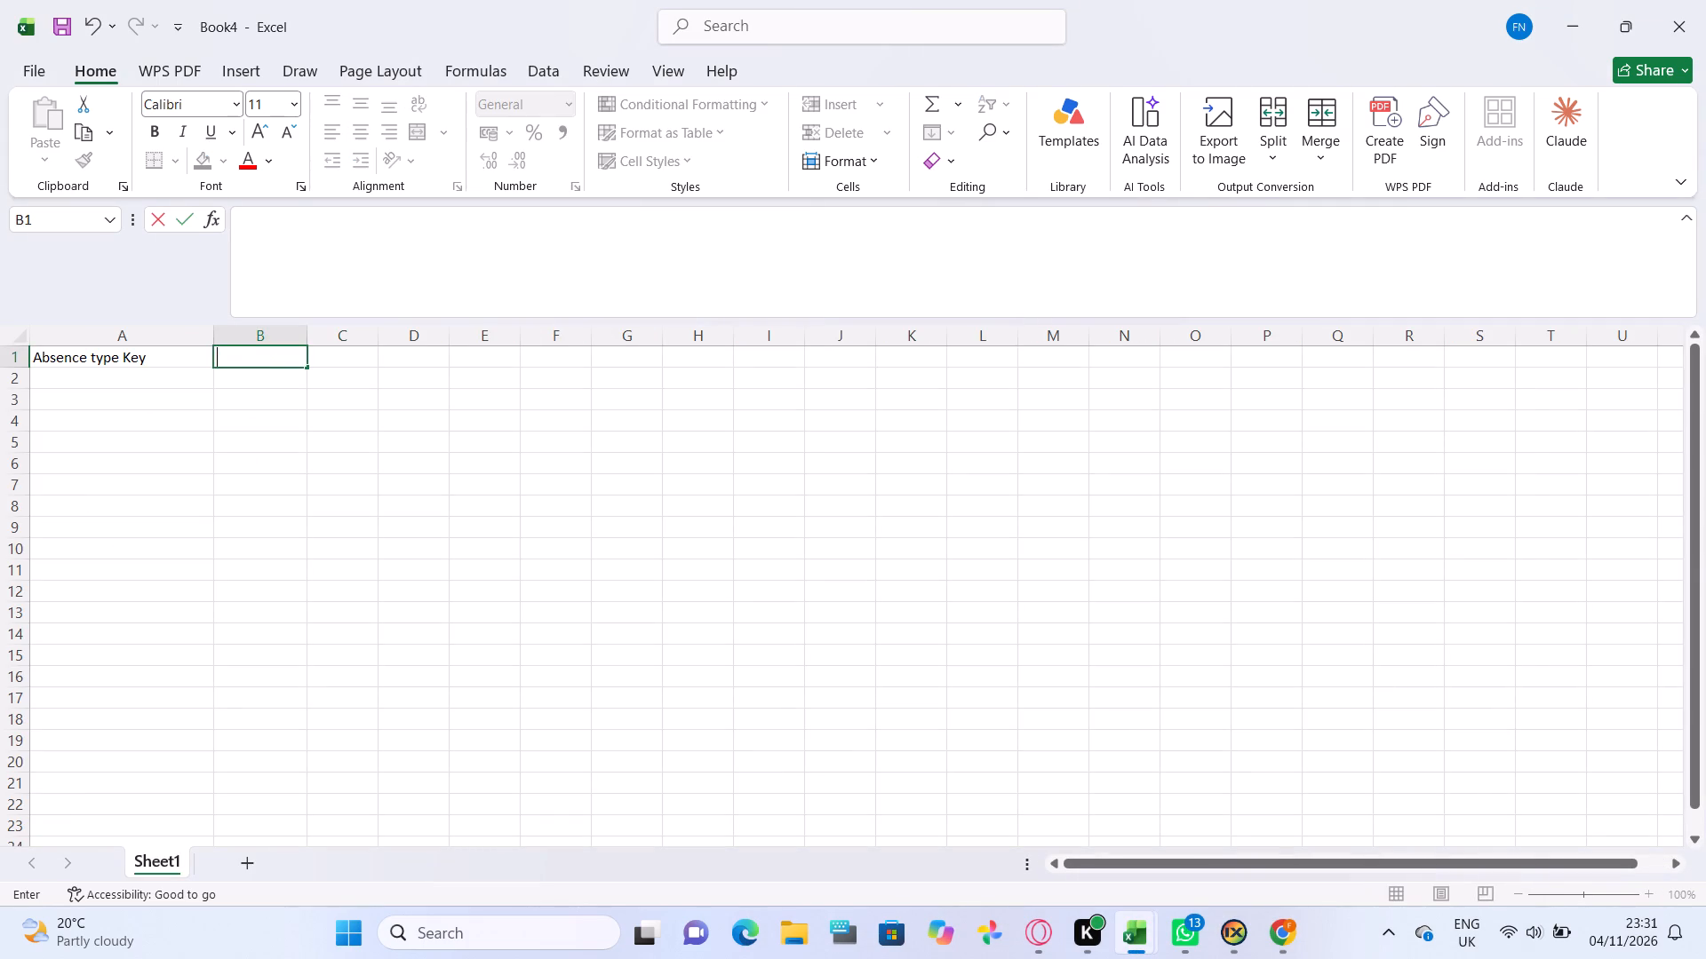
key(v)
Enter the absence type "Vacation" in cell C1.
click(344, 355)
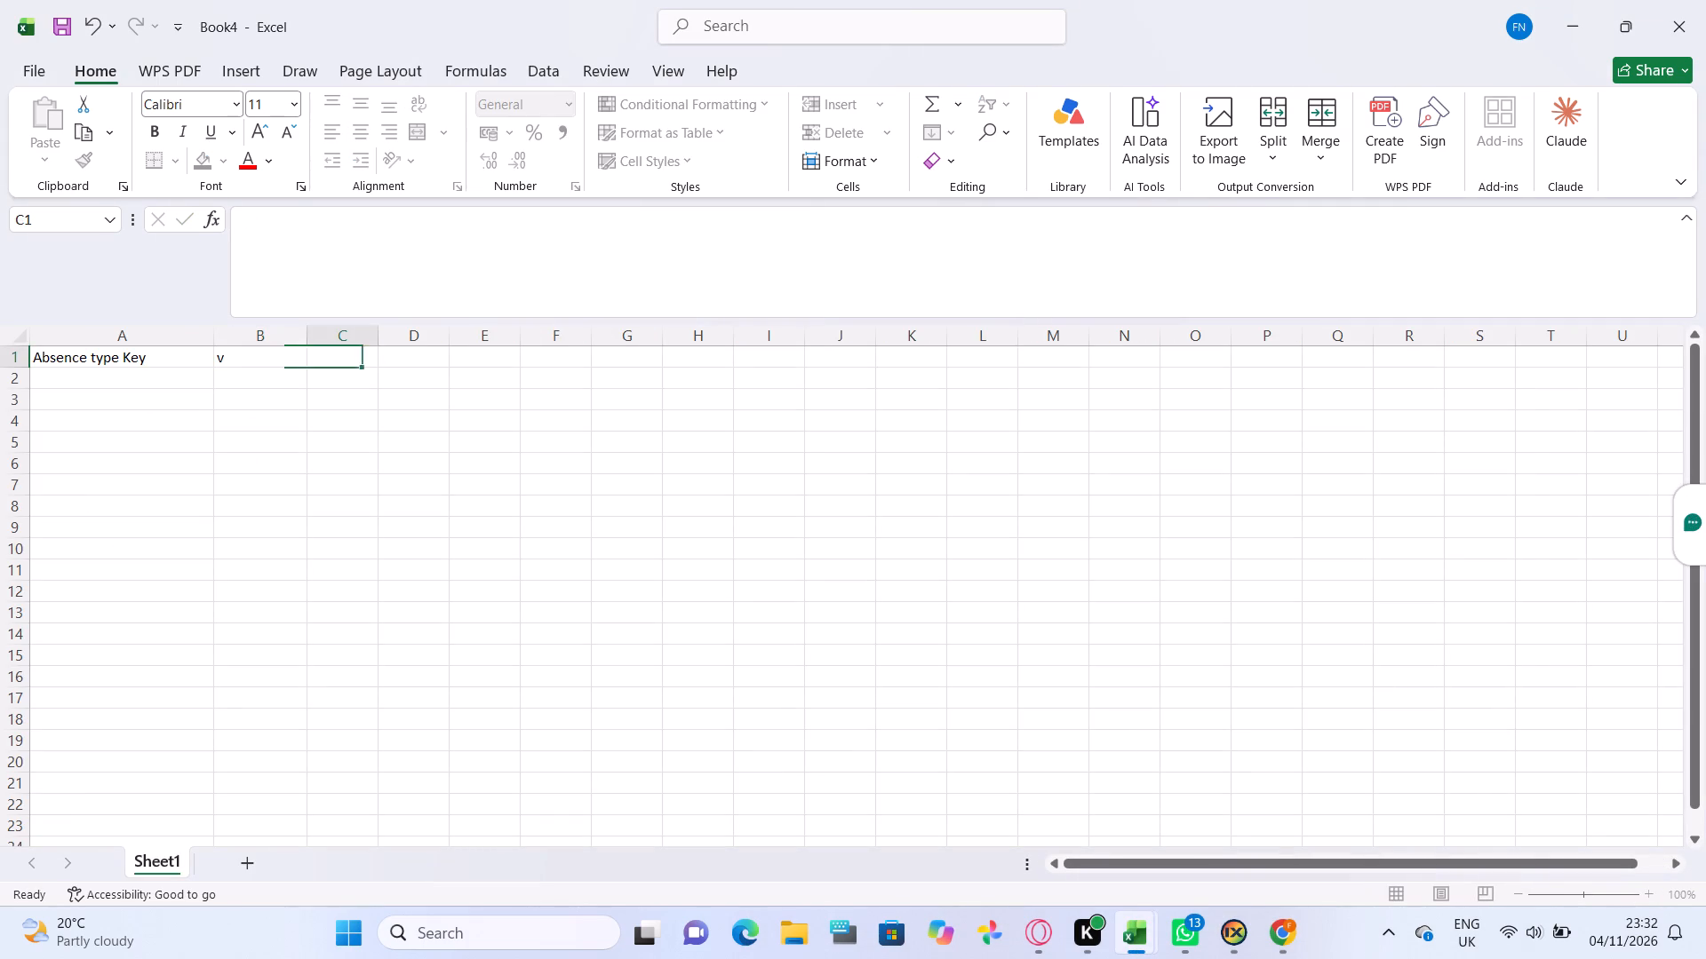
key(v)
key(BackSpace)
key(BackSpace)
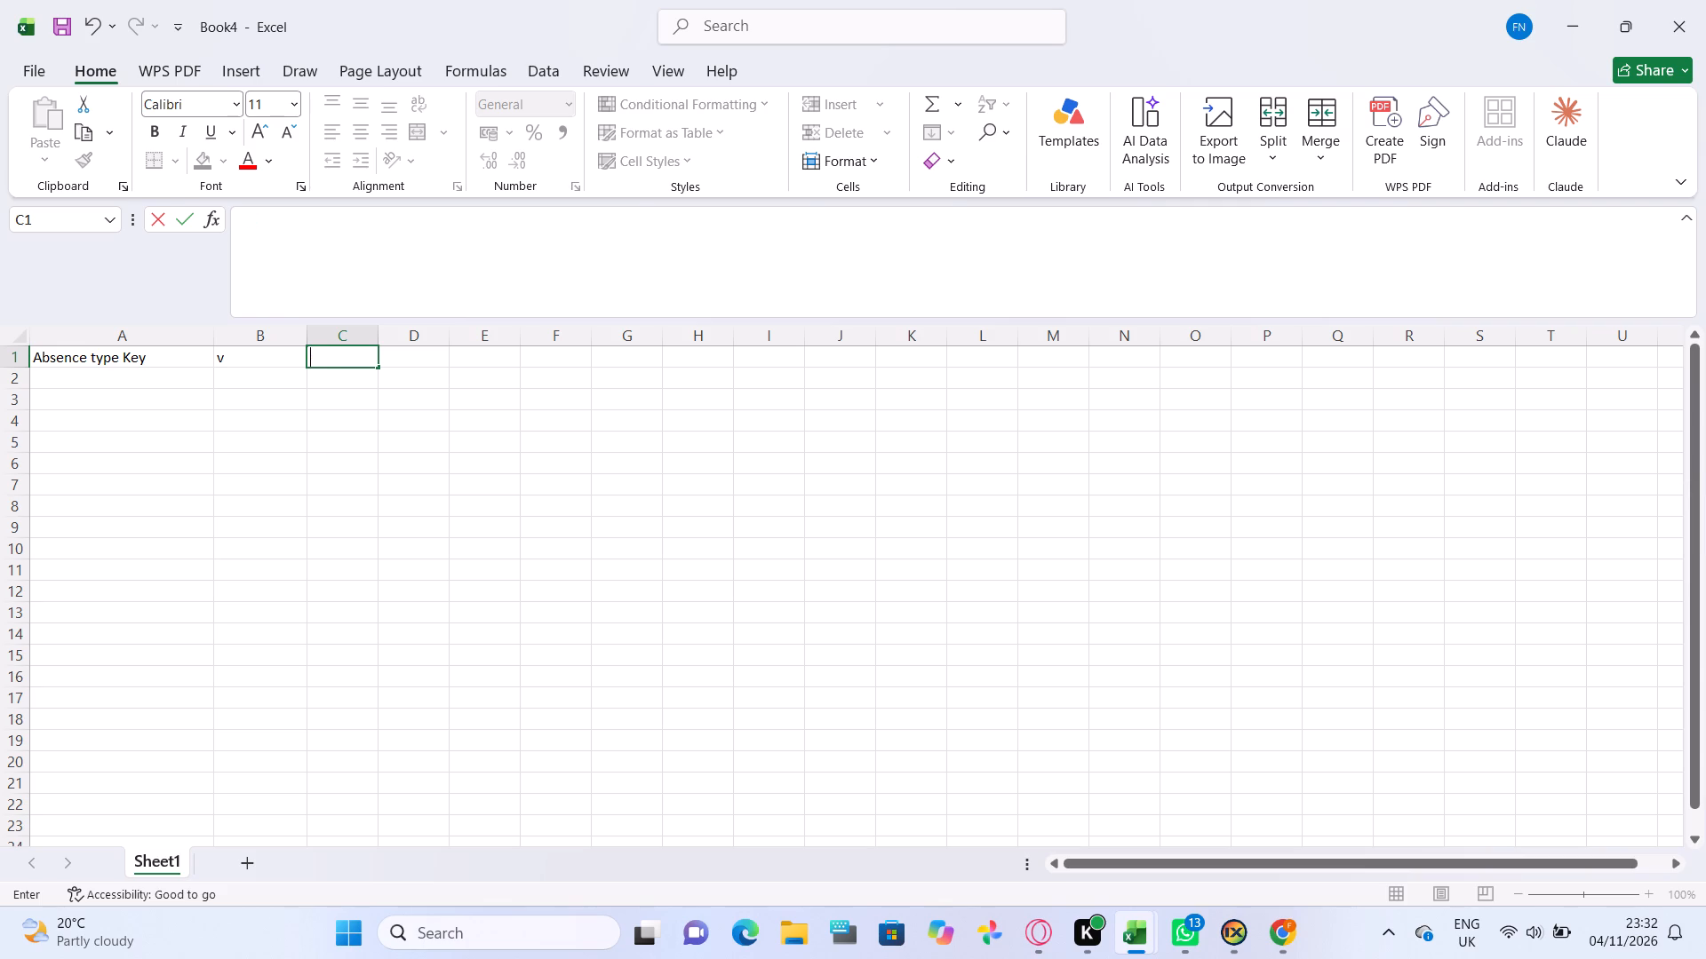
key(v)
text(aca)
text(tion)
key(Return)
Enter the key letter "P" in cell D1 and its label "Personal" in cell E1.
click(395, 358)
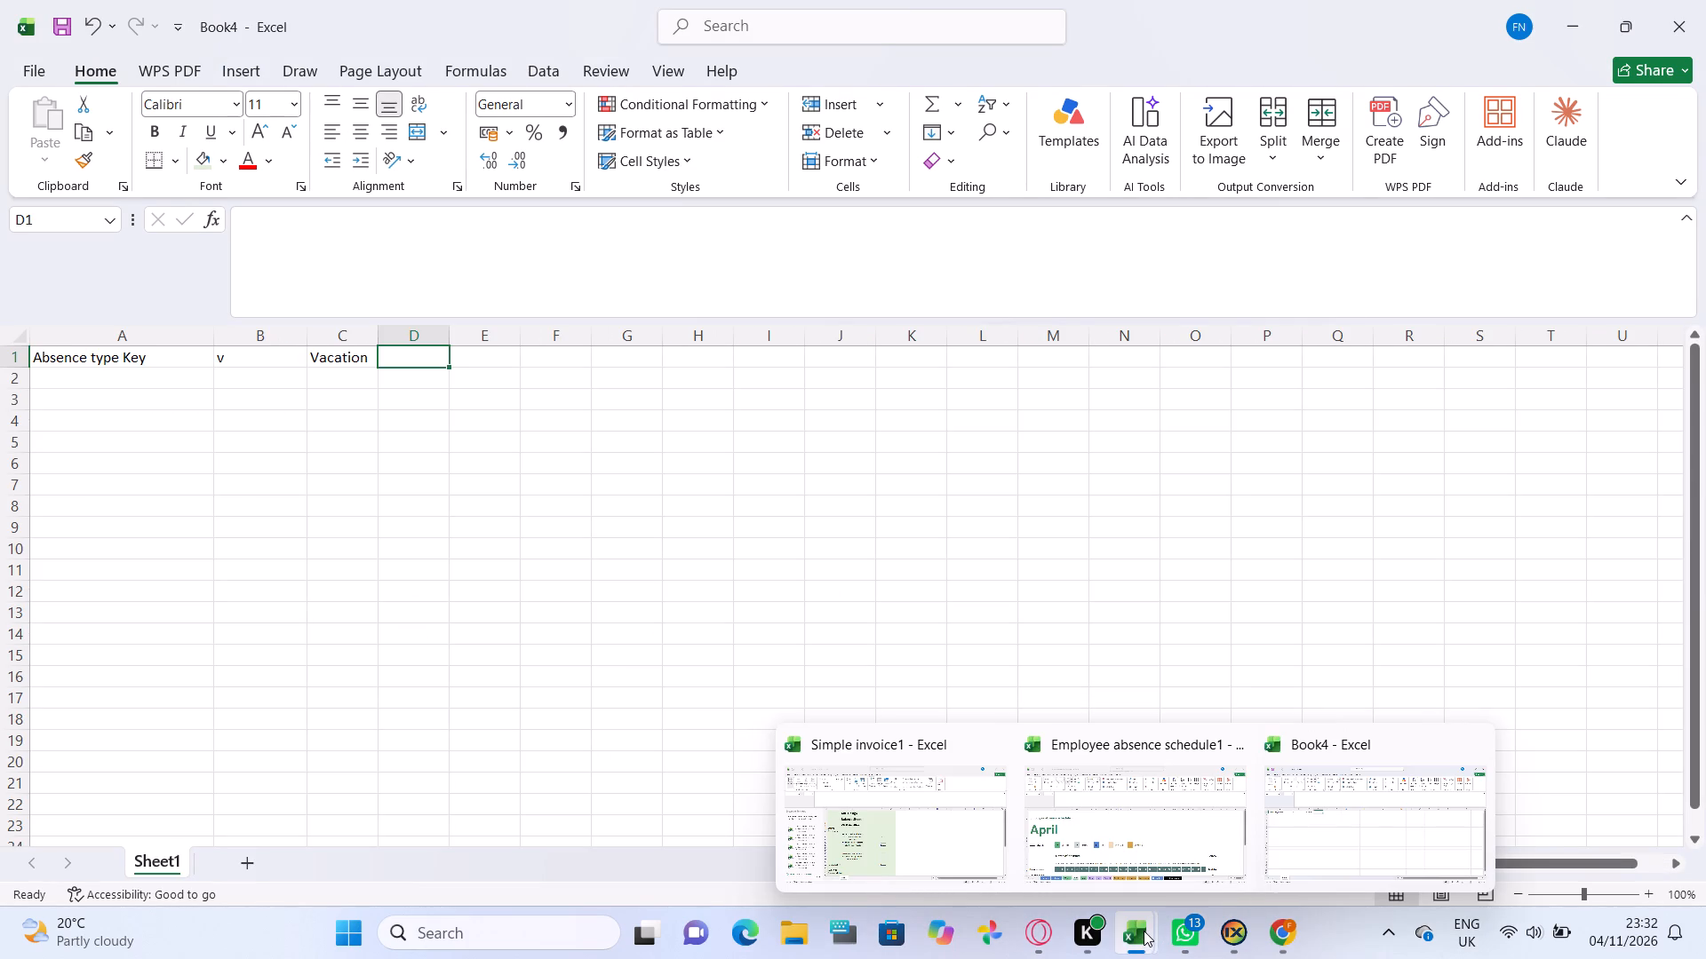
click(1339, 841)
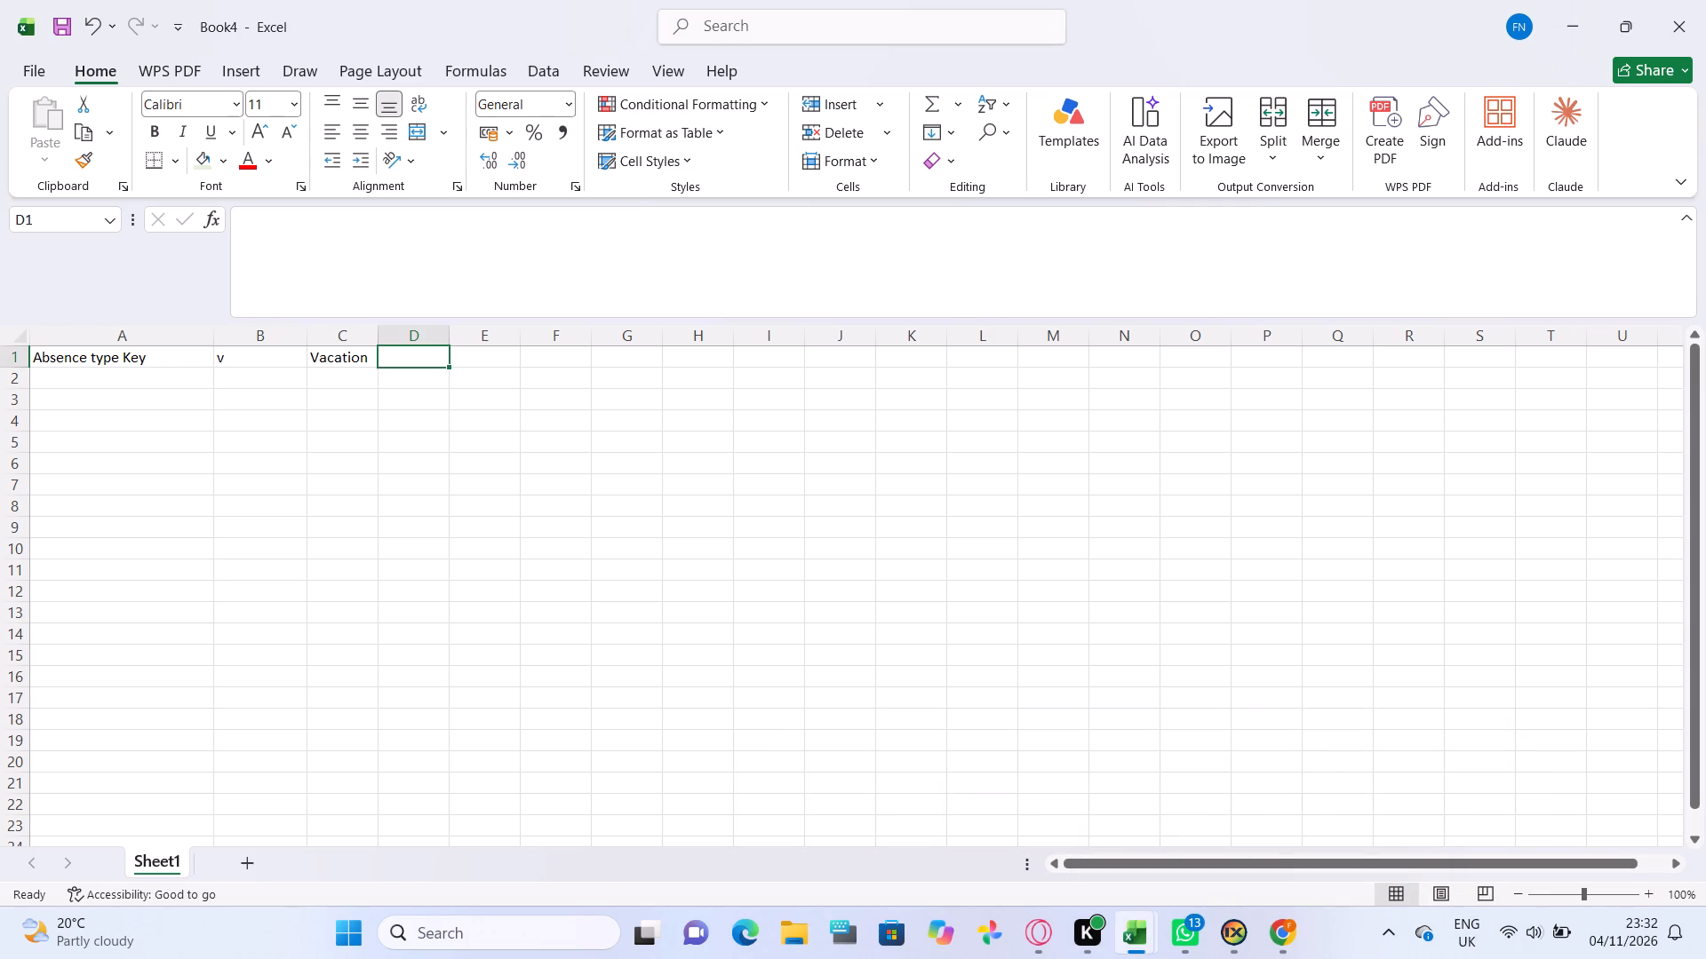
click(424, 362)
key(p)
key(Right)
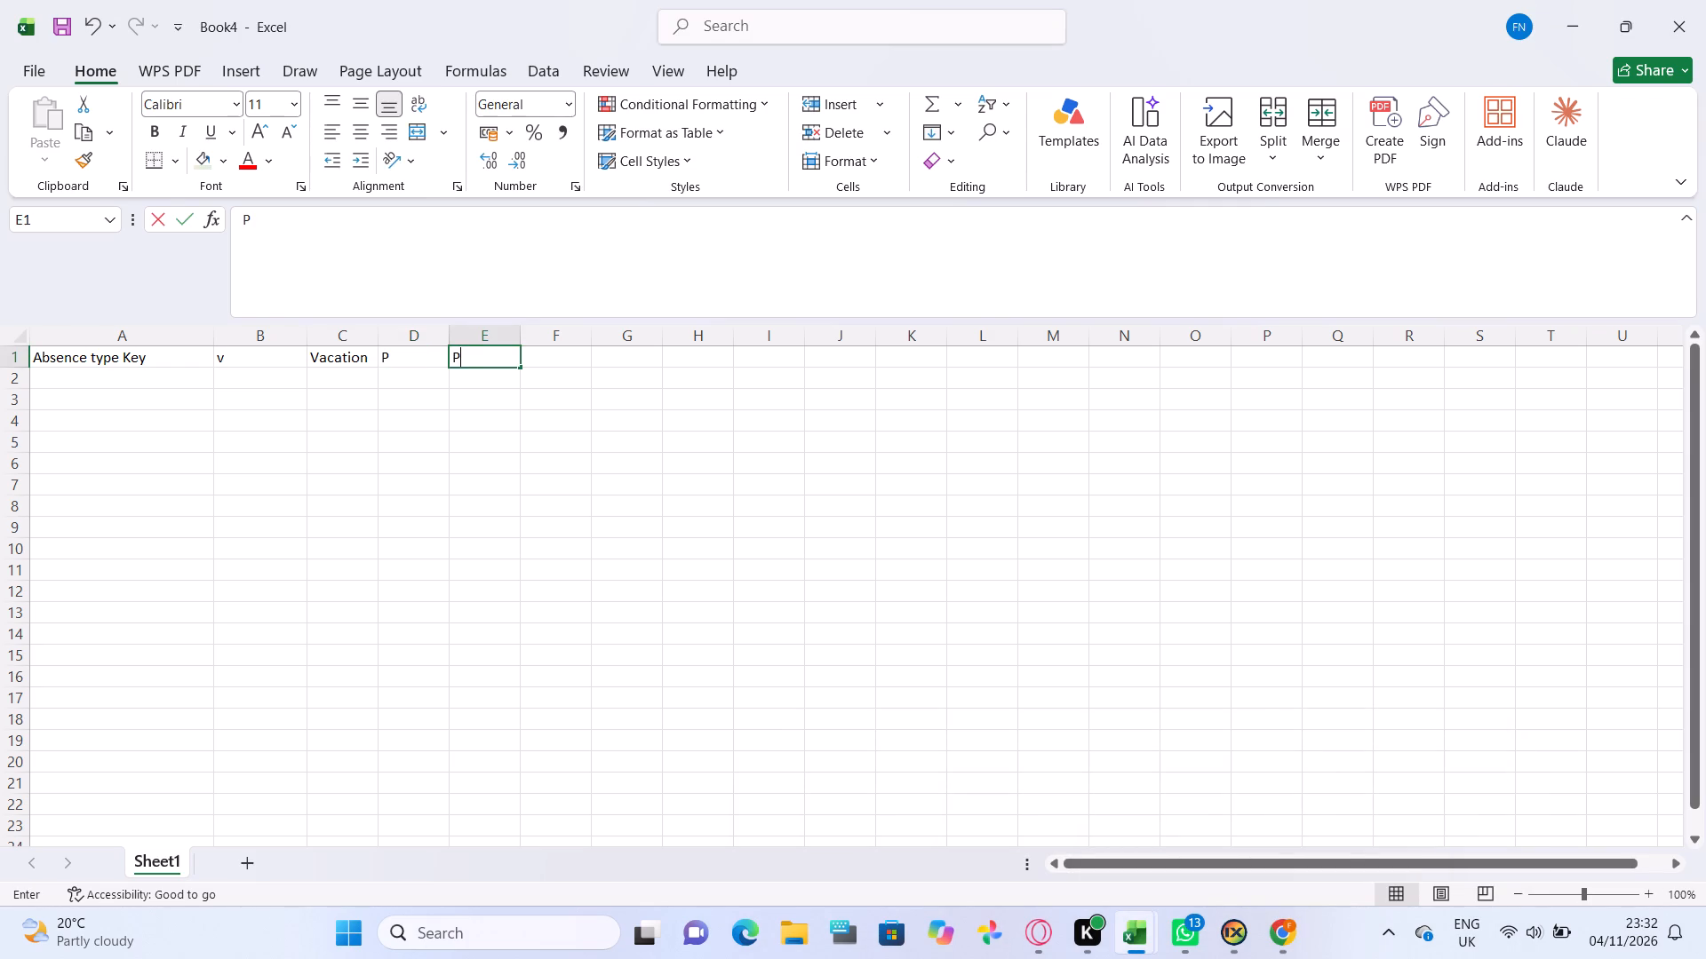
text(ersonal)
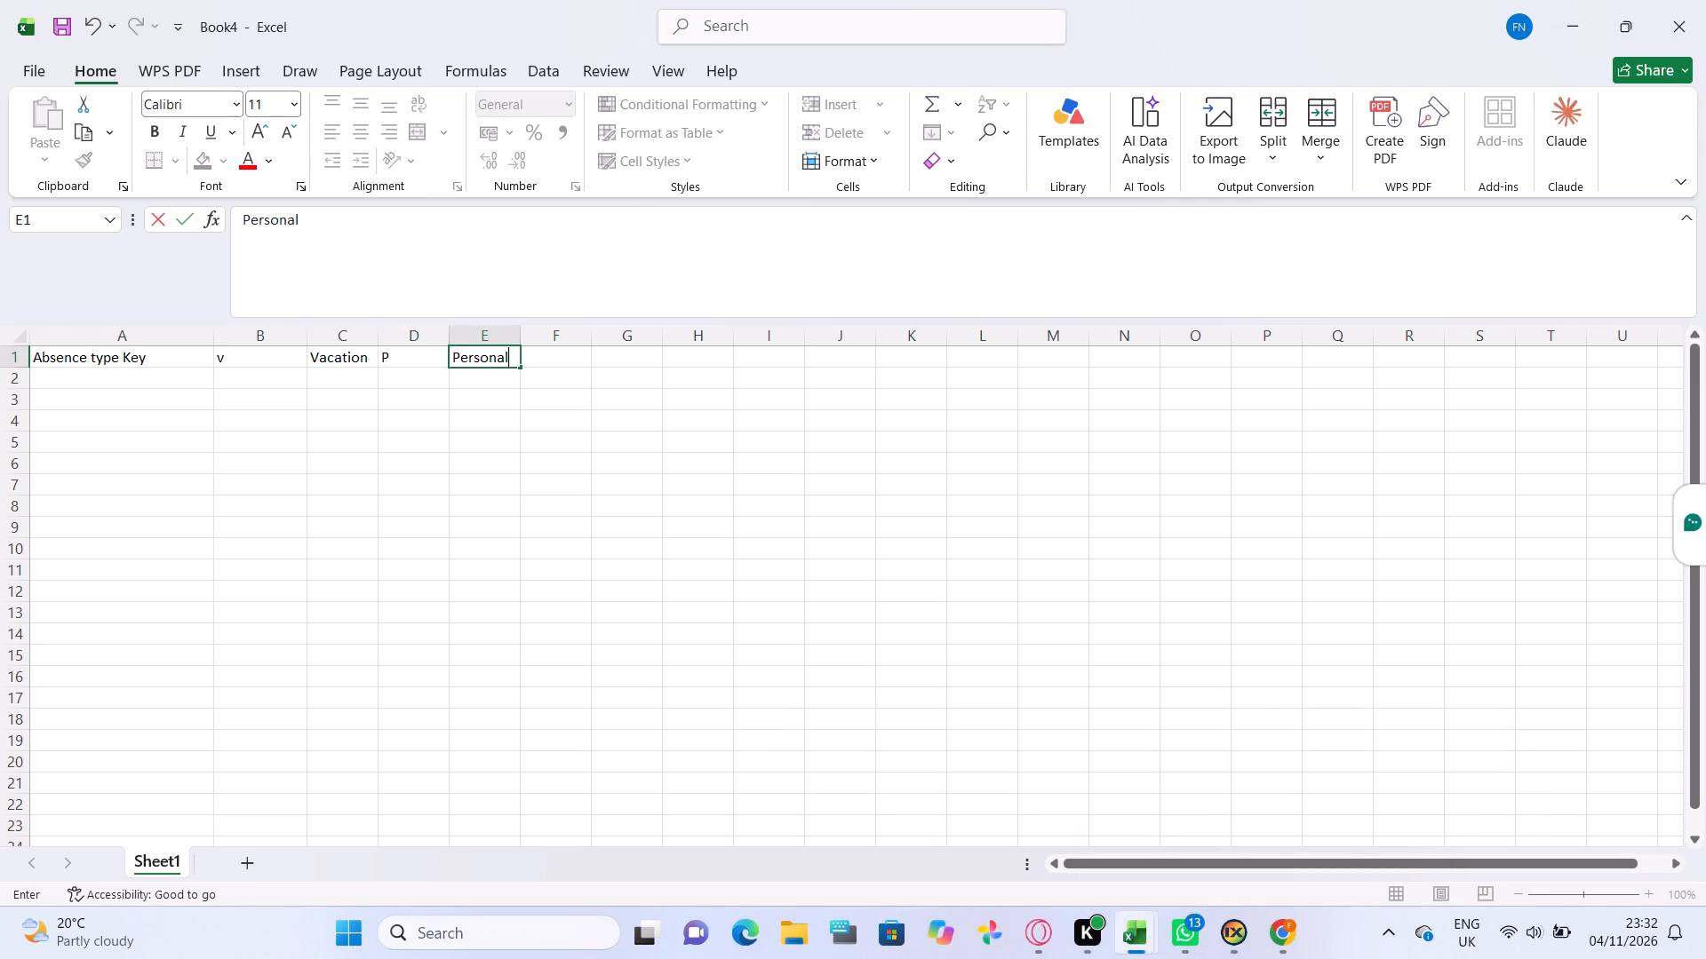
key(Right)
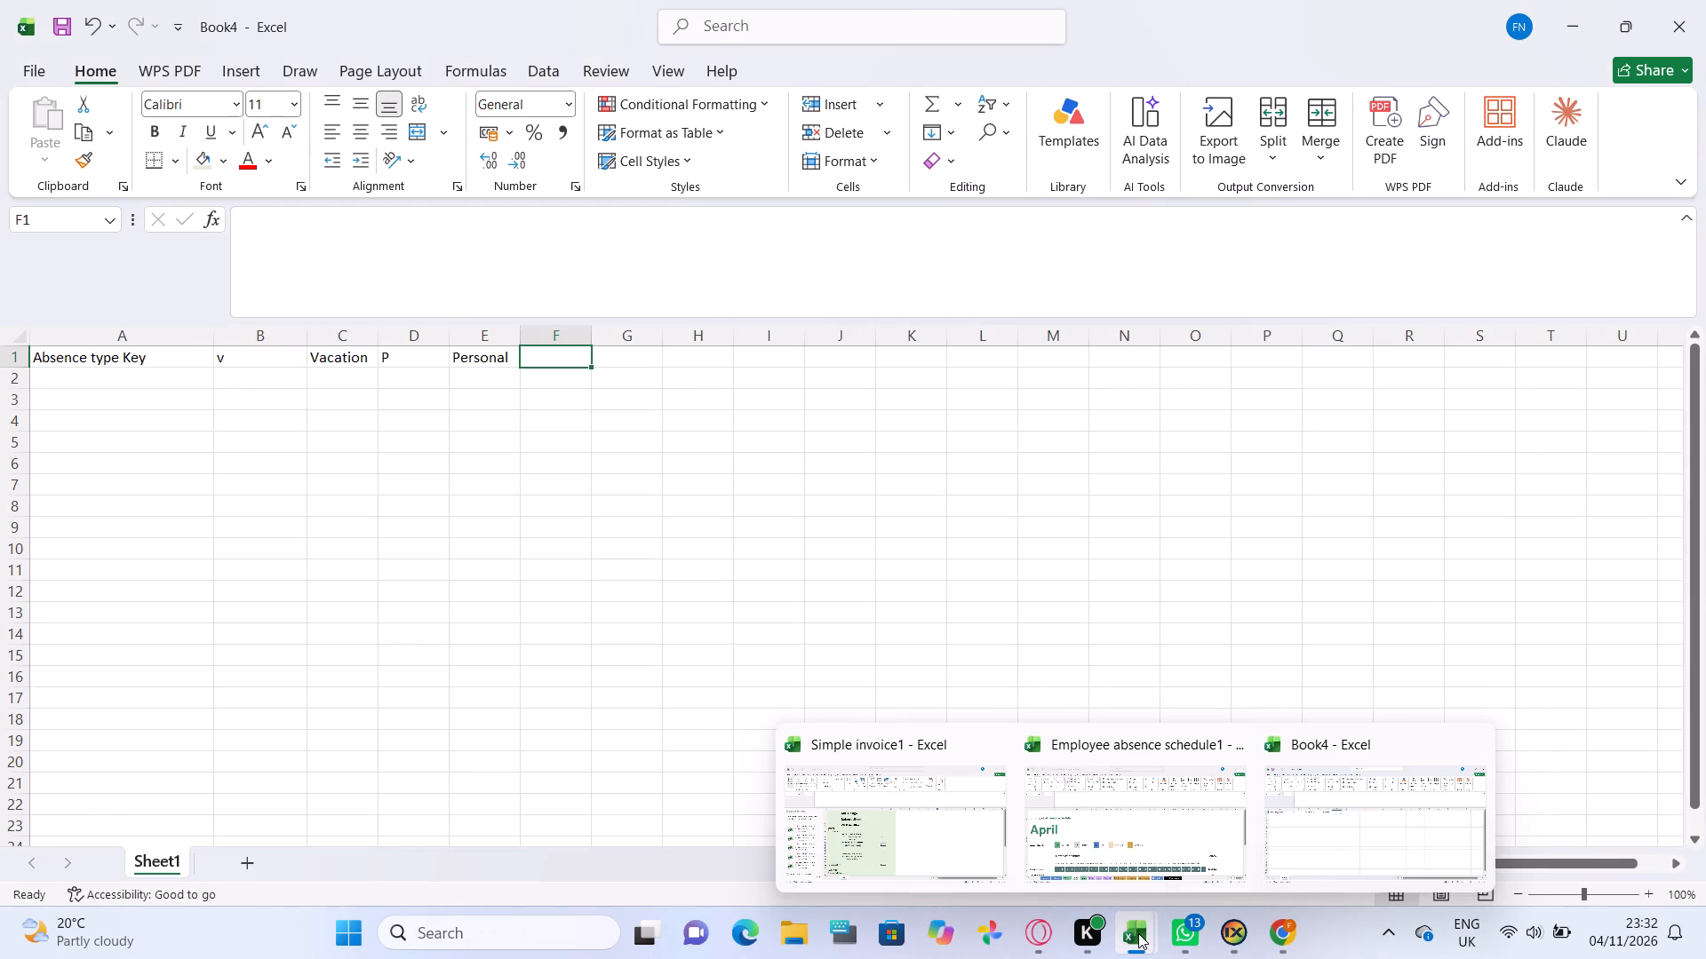
Enter the key letter "S" in cell F1 and its label "Sick" in cell G1.
click(1325, 871)
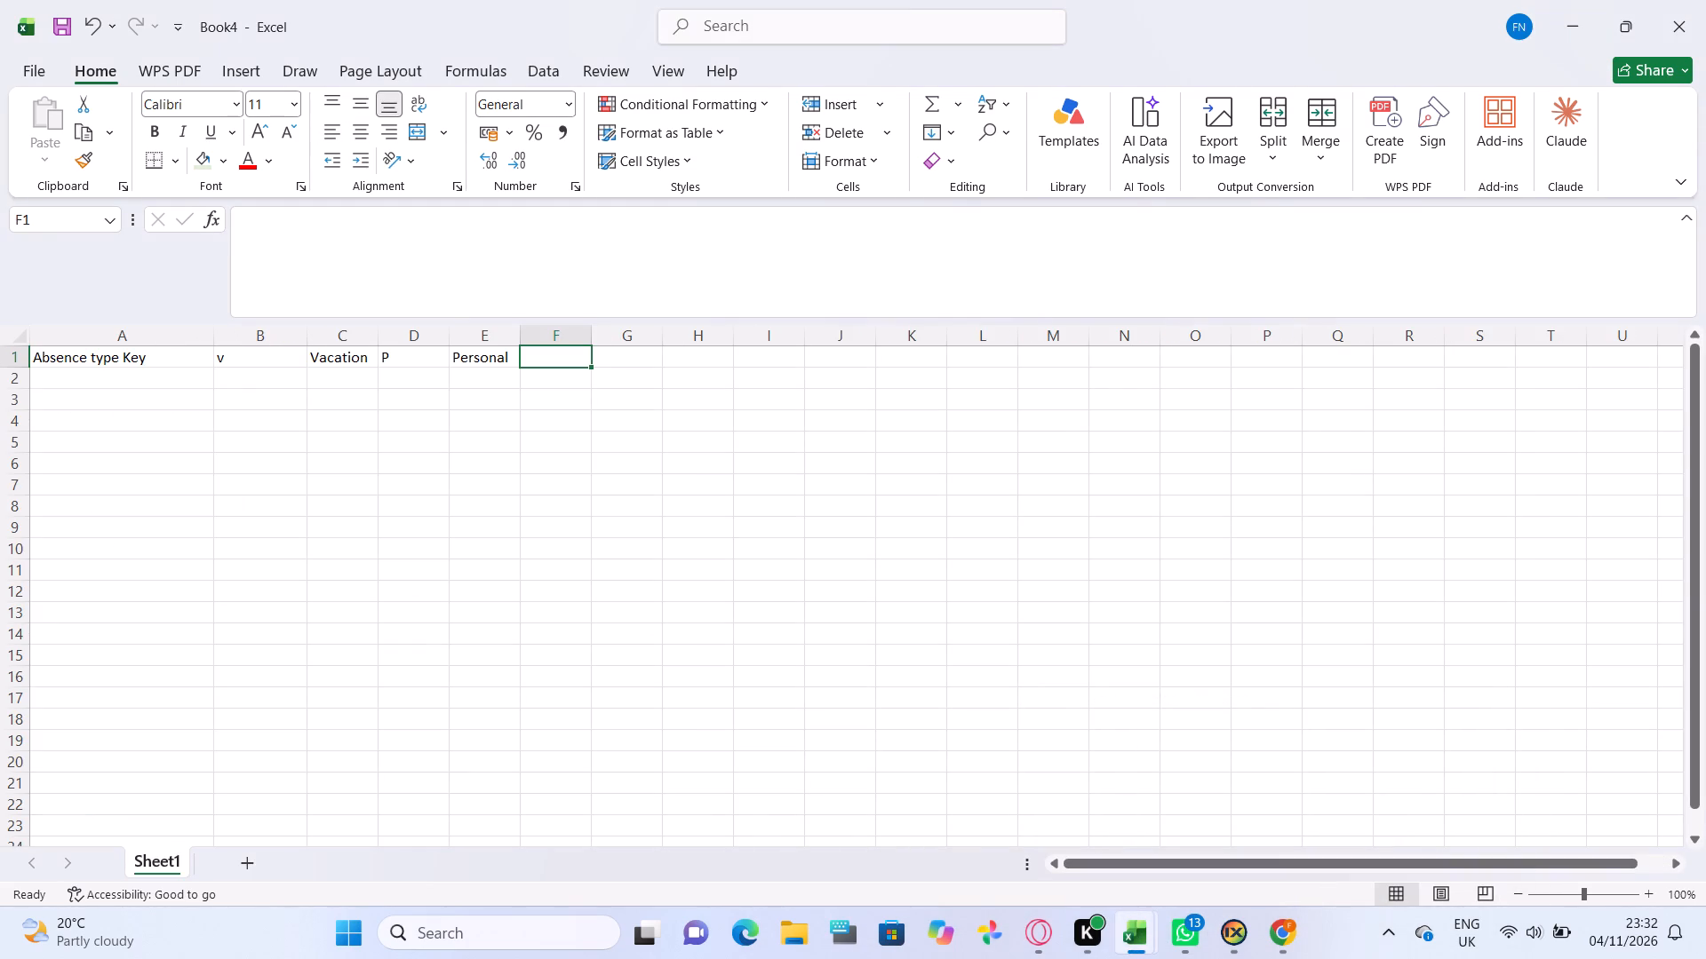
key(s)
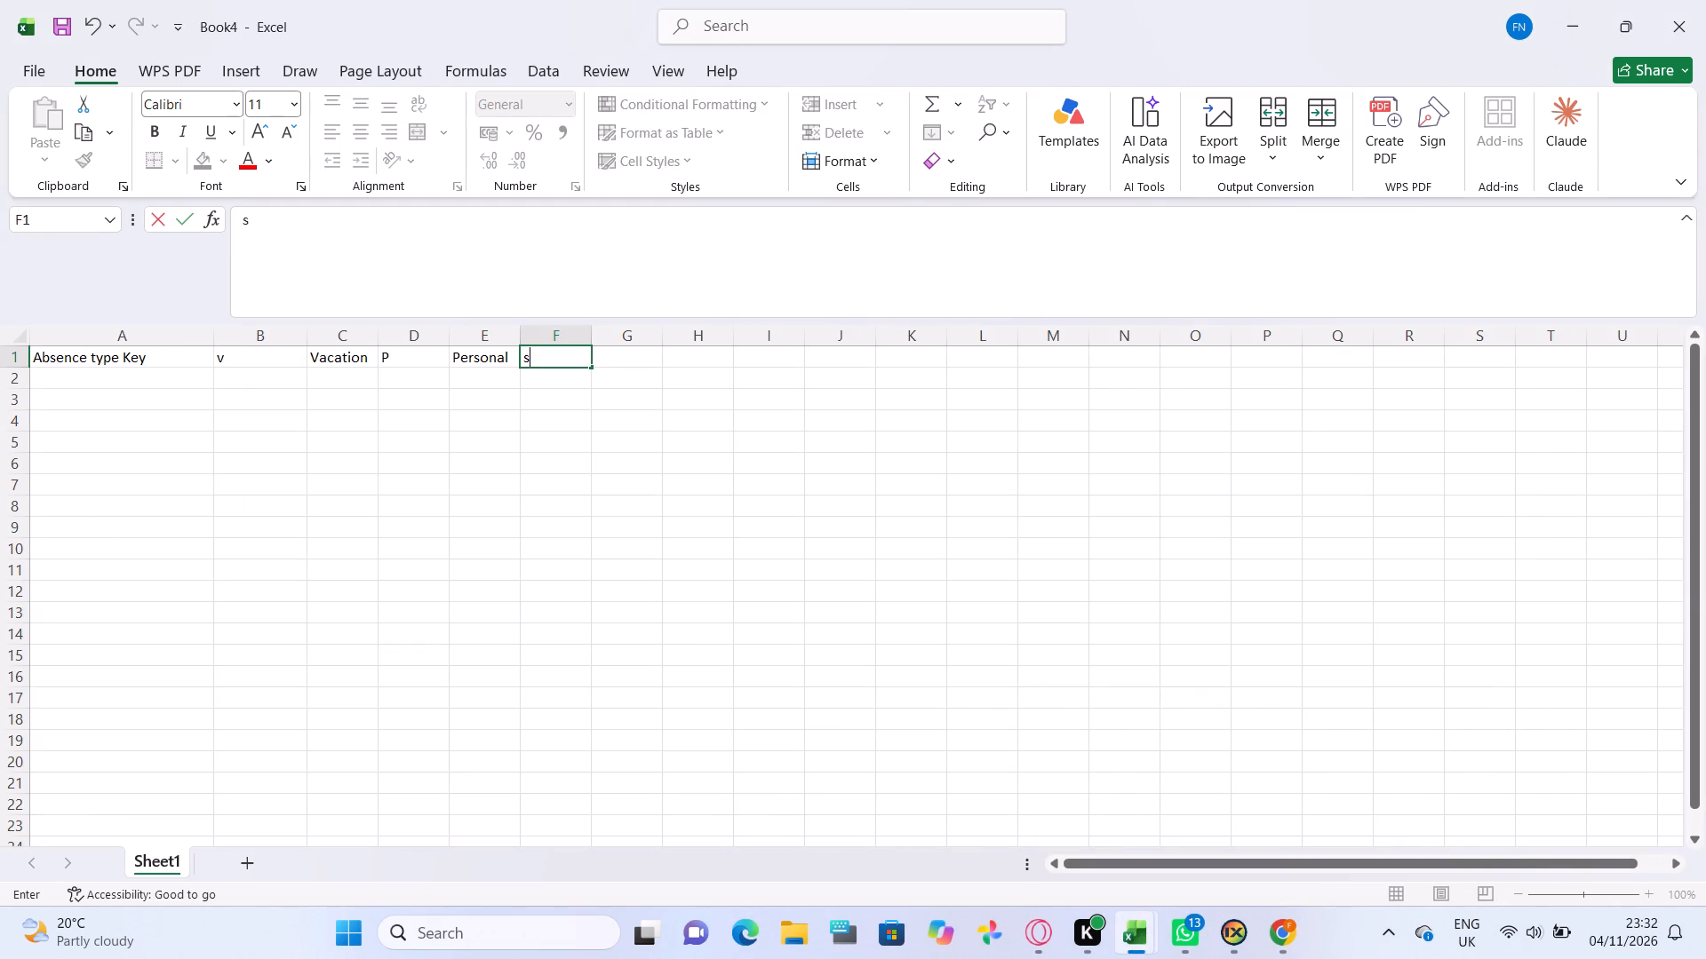
key(BackSpace)
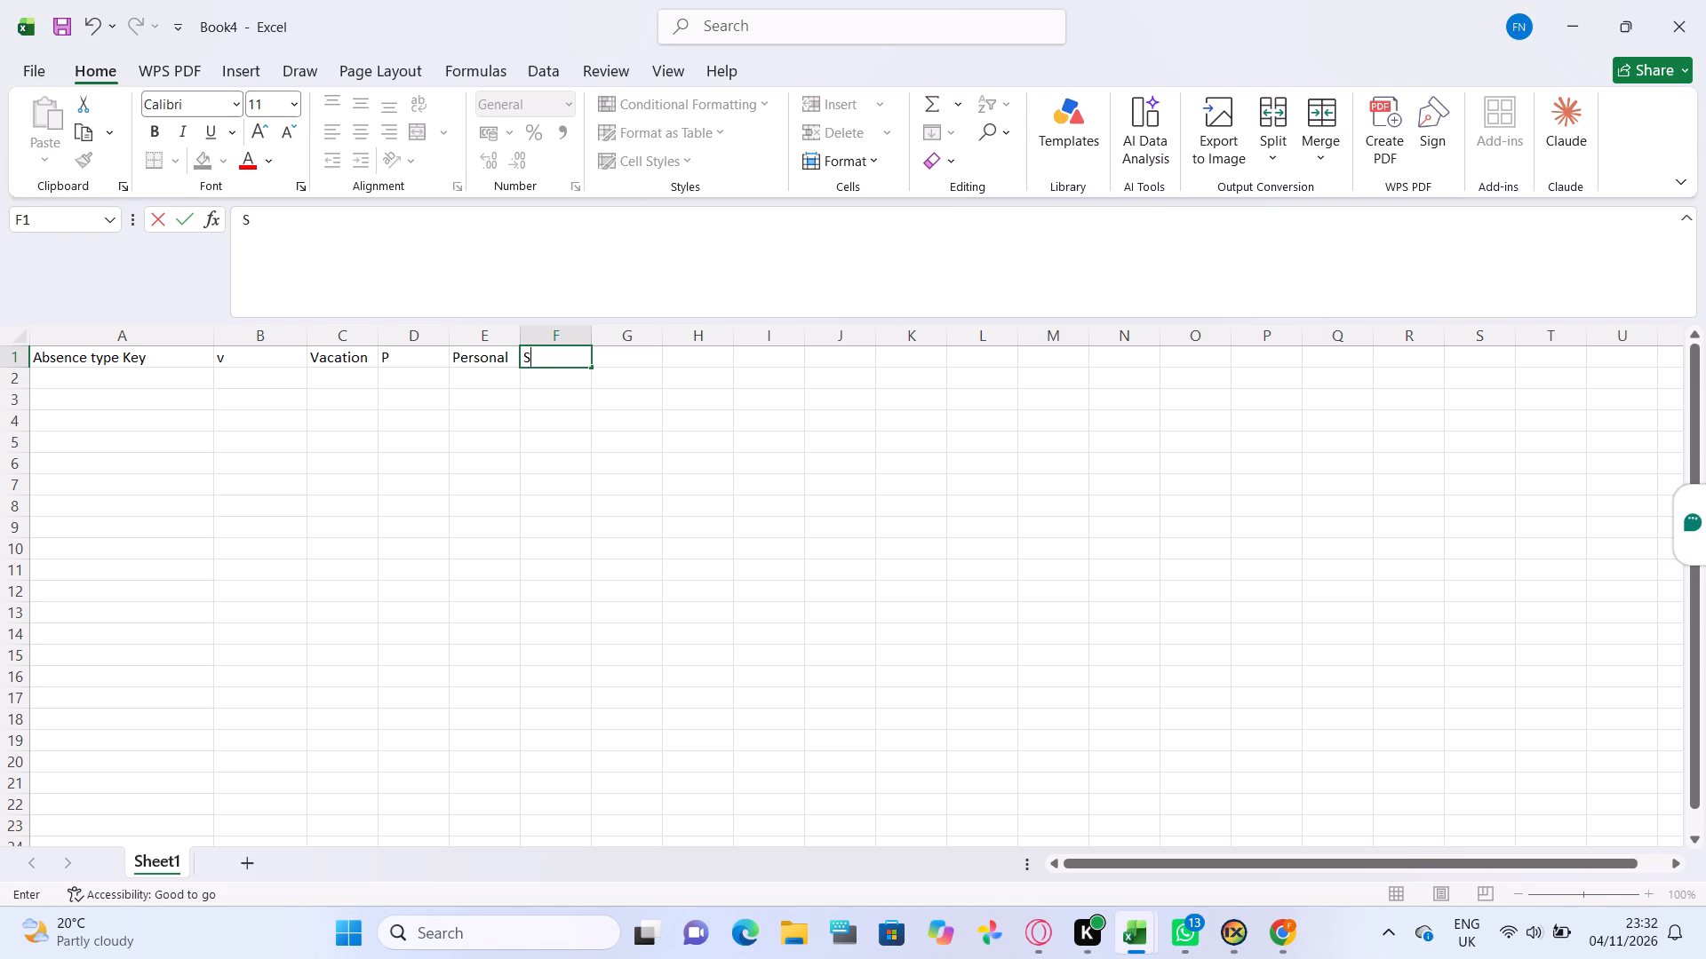
click(644, 365)
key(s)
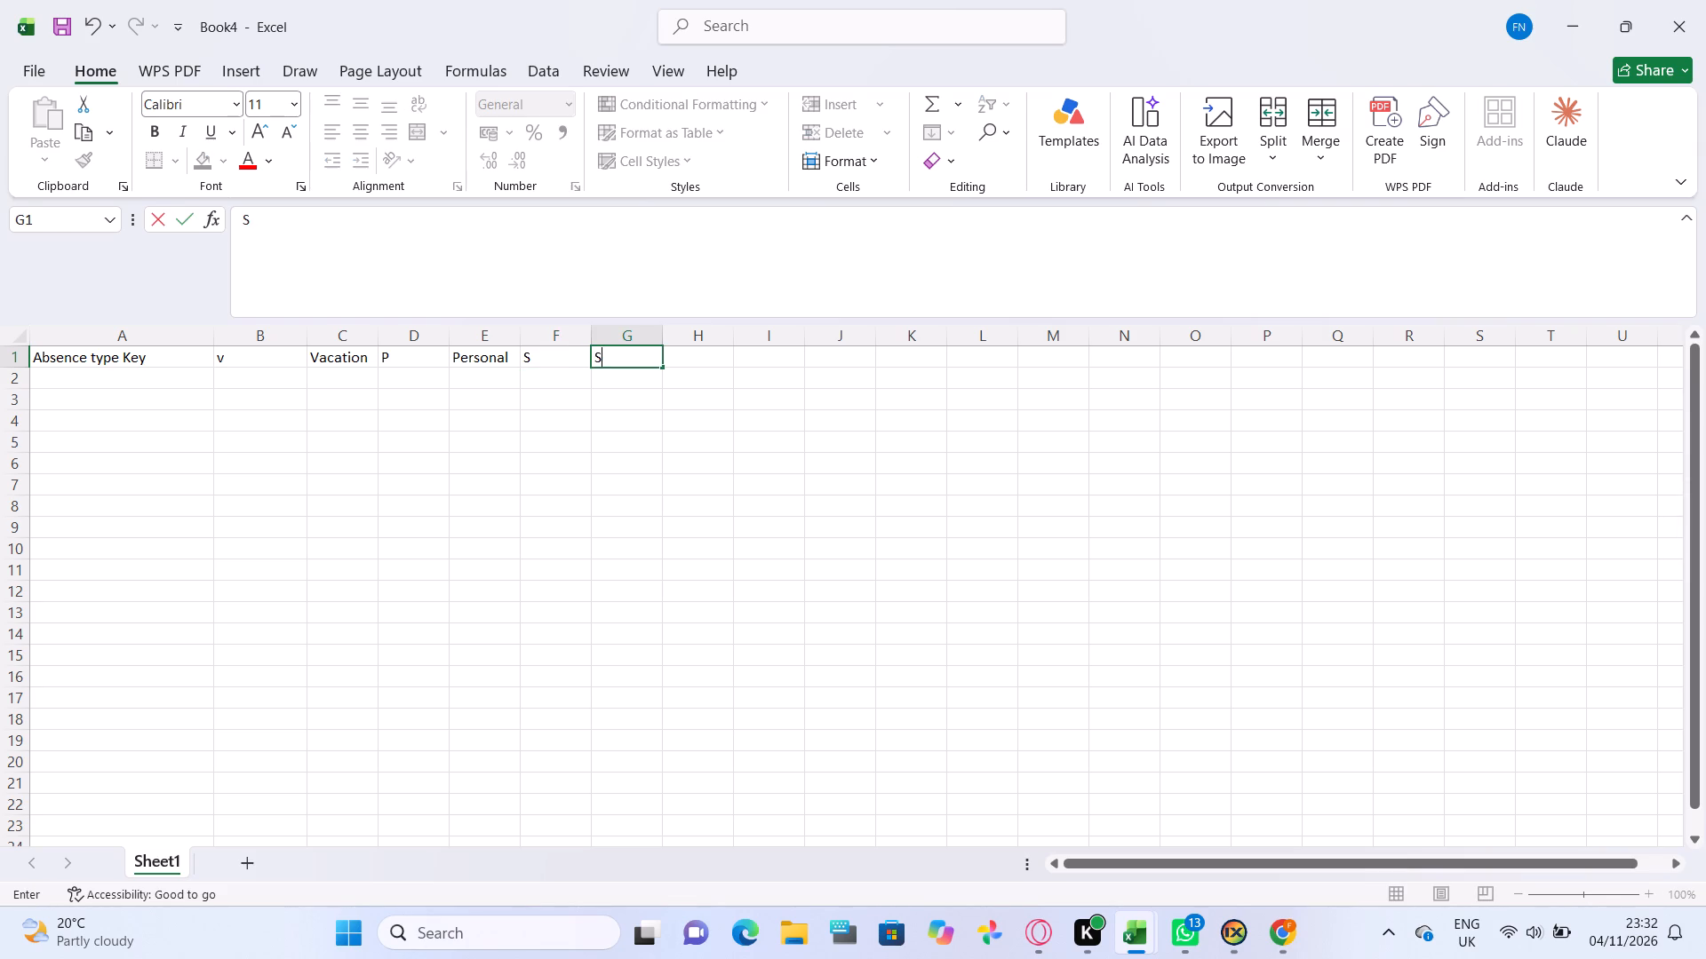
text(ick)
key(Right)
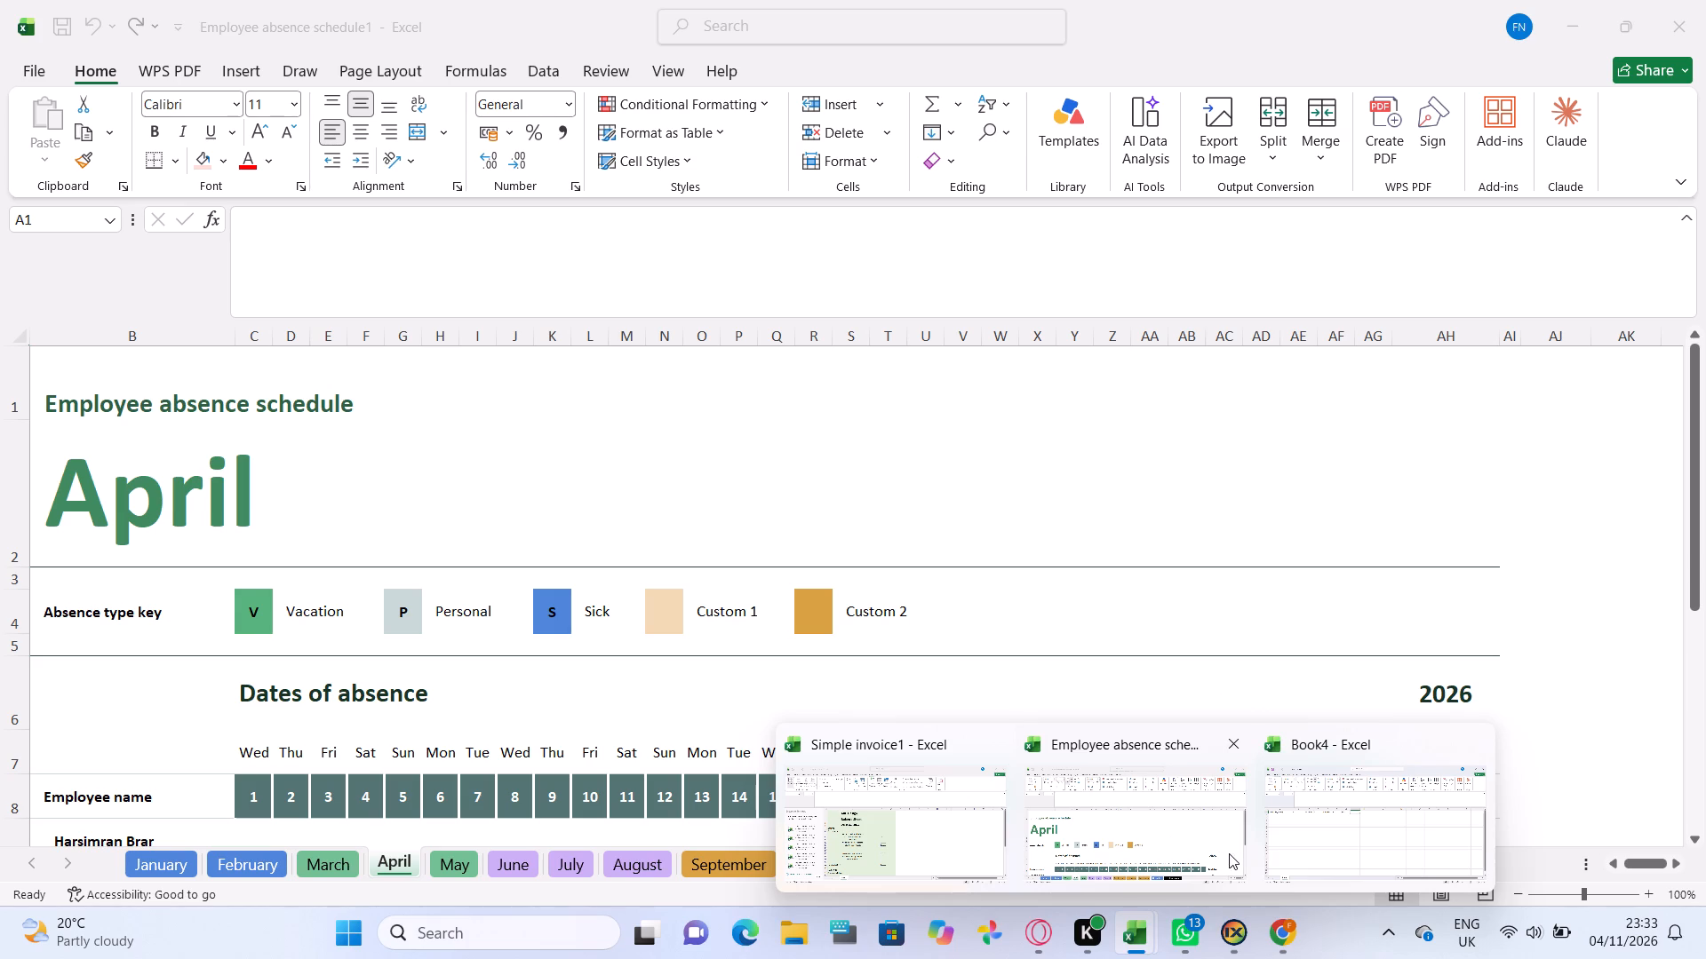
In Book4, leave H1 empty and enter the label "Custom 1", with a space before the number, in cell I1.
click(1395, 846)
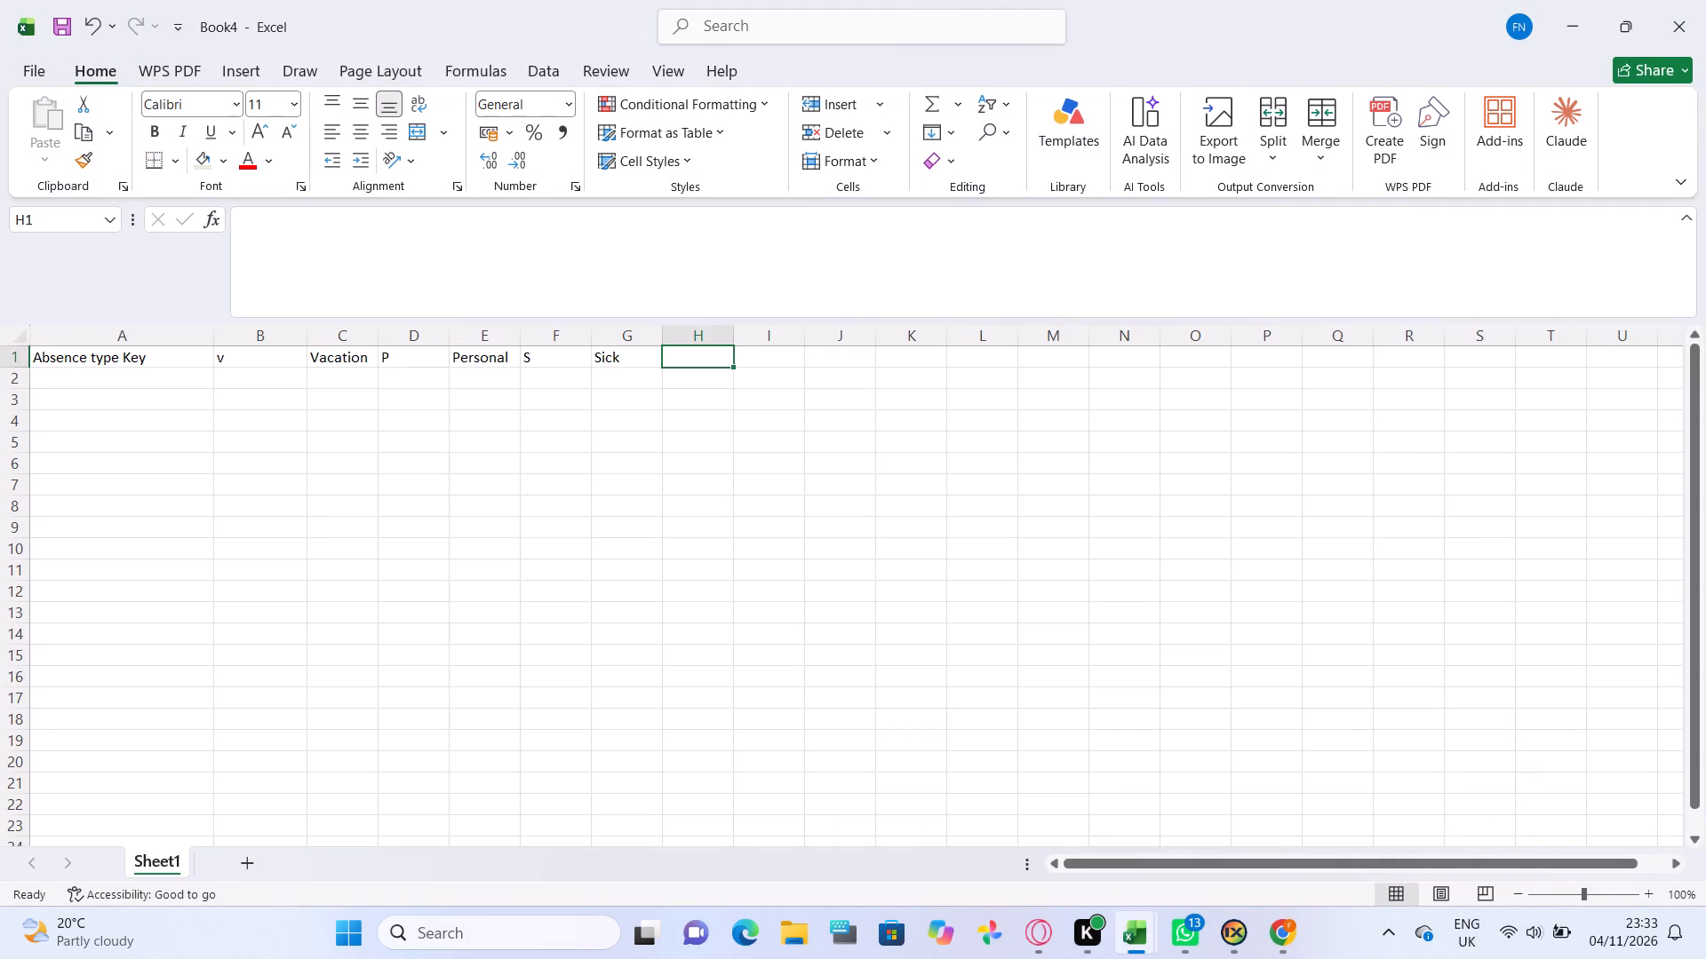
click(746, 358)
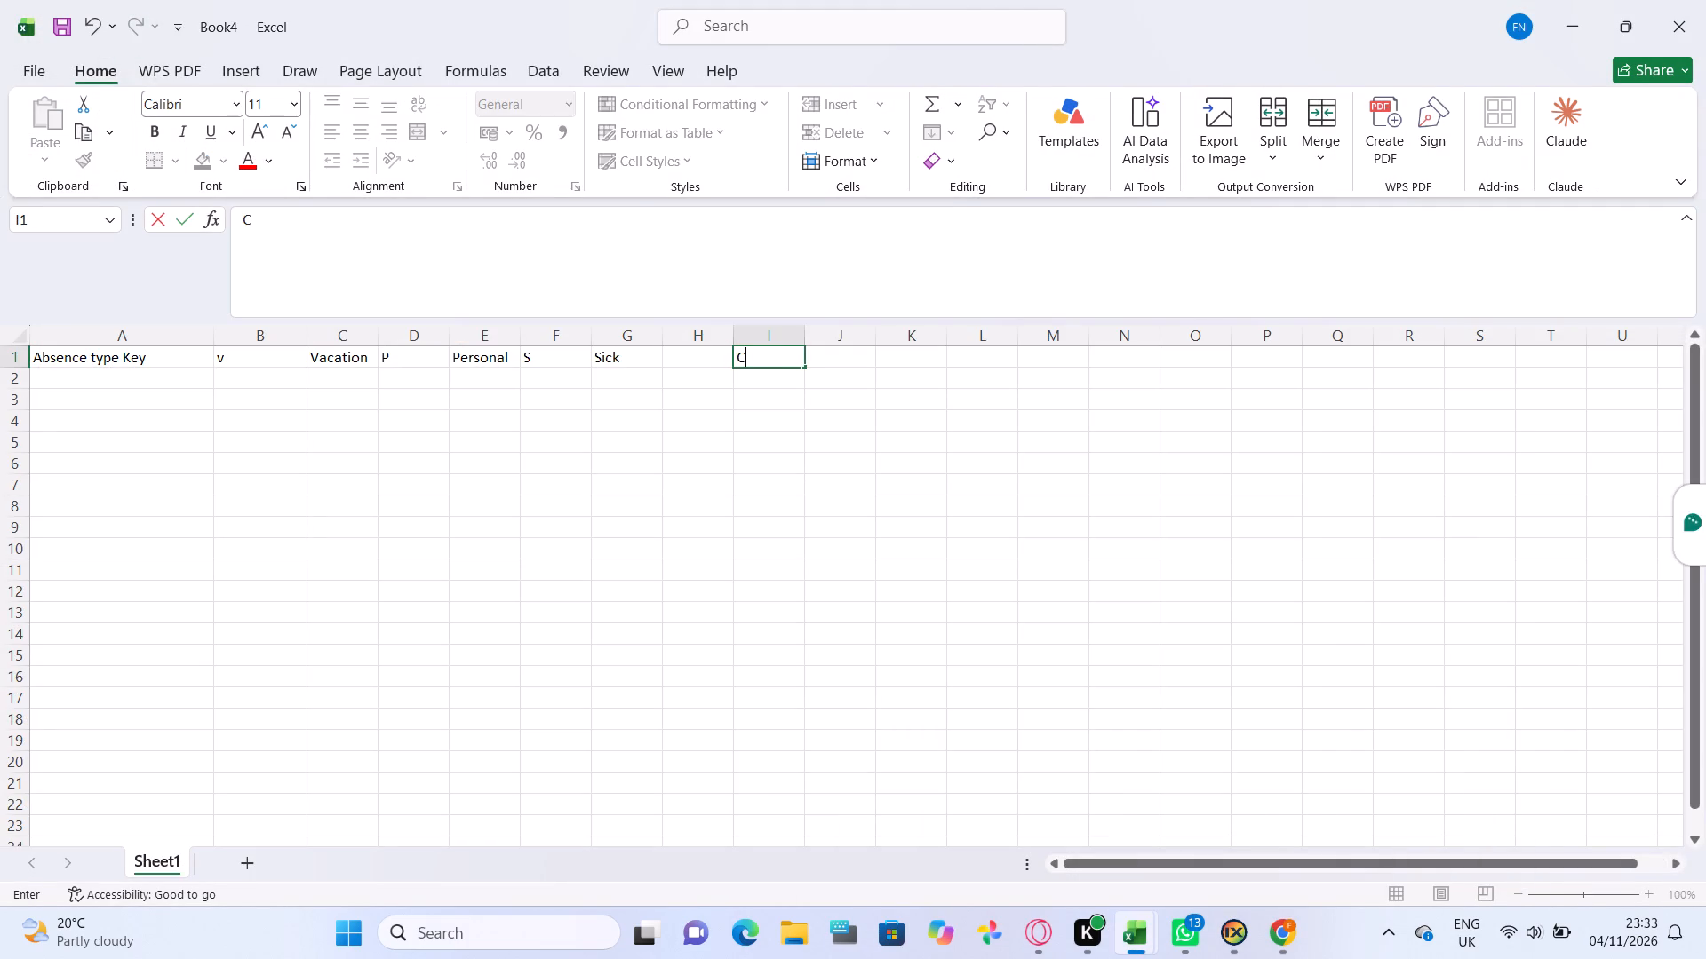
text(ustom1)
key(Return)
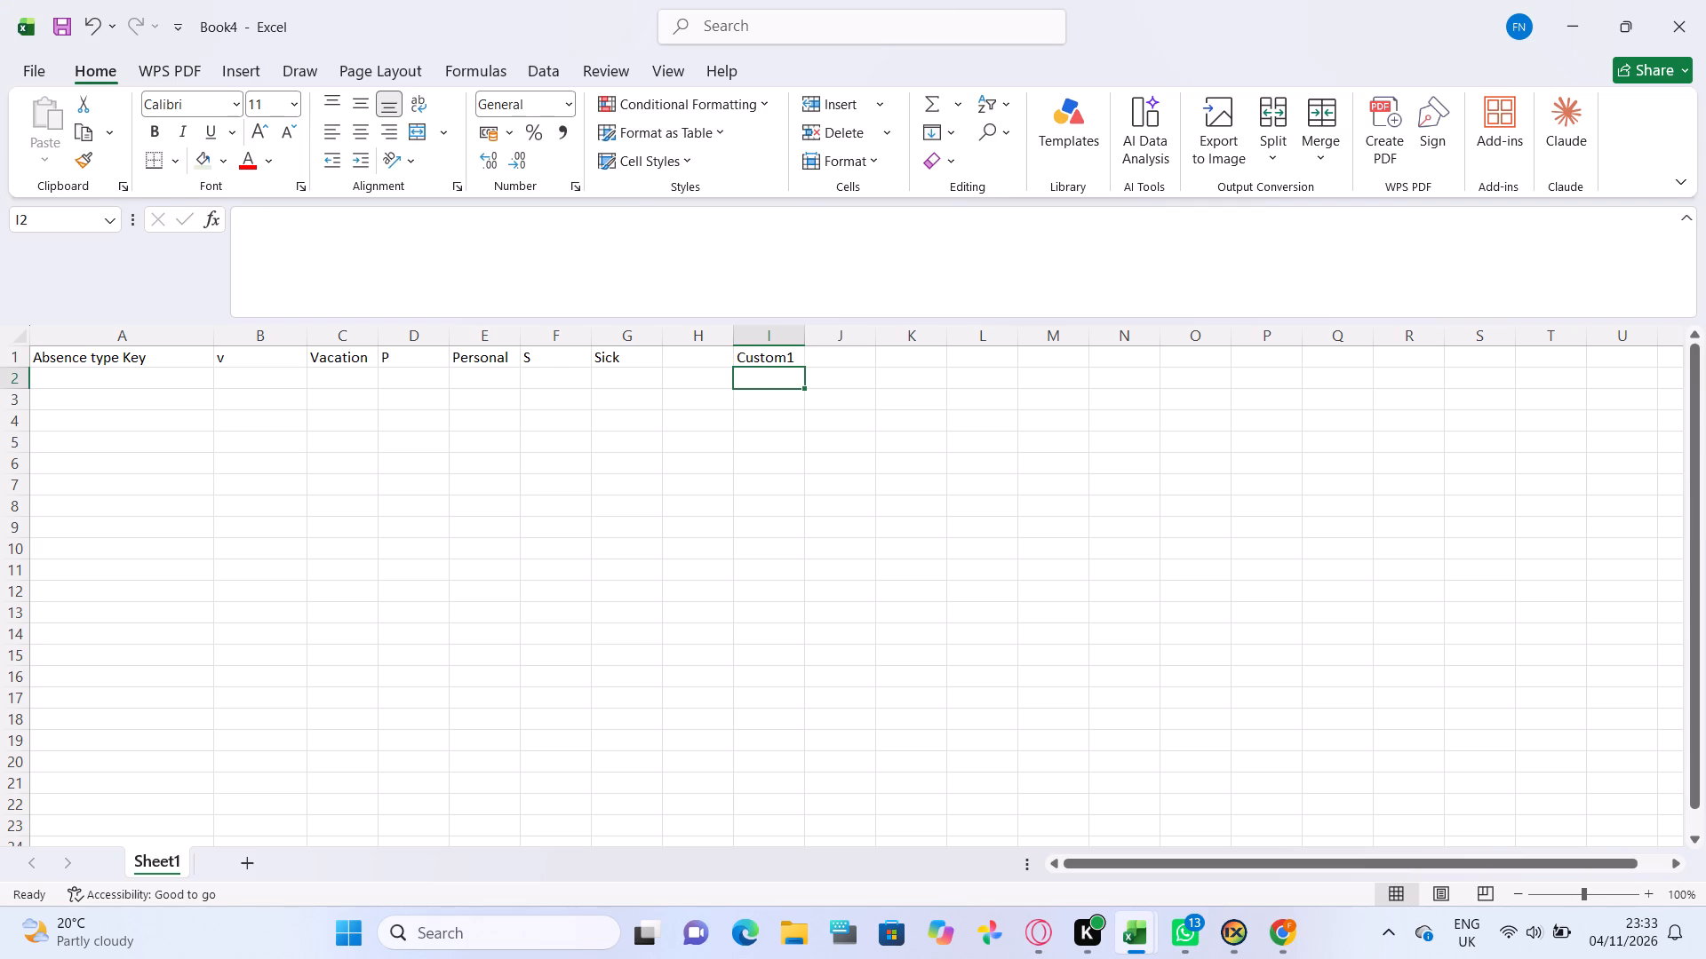
click(770, 352)
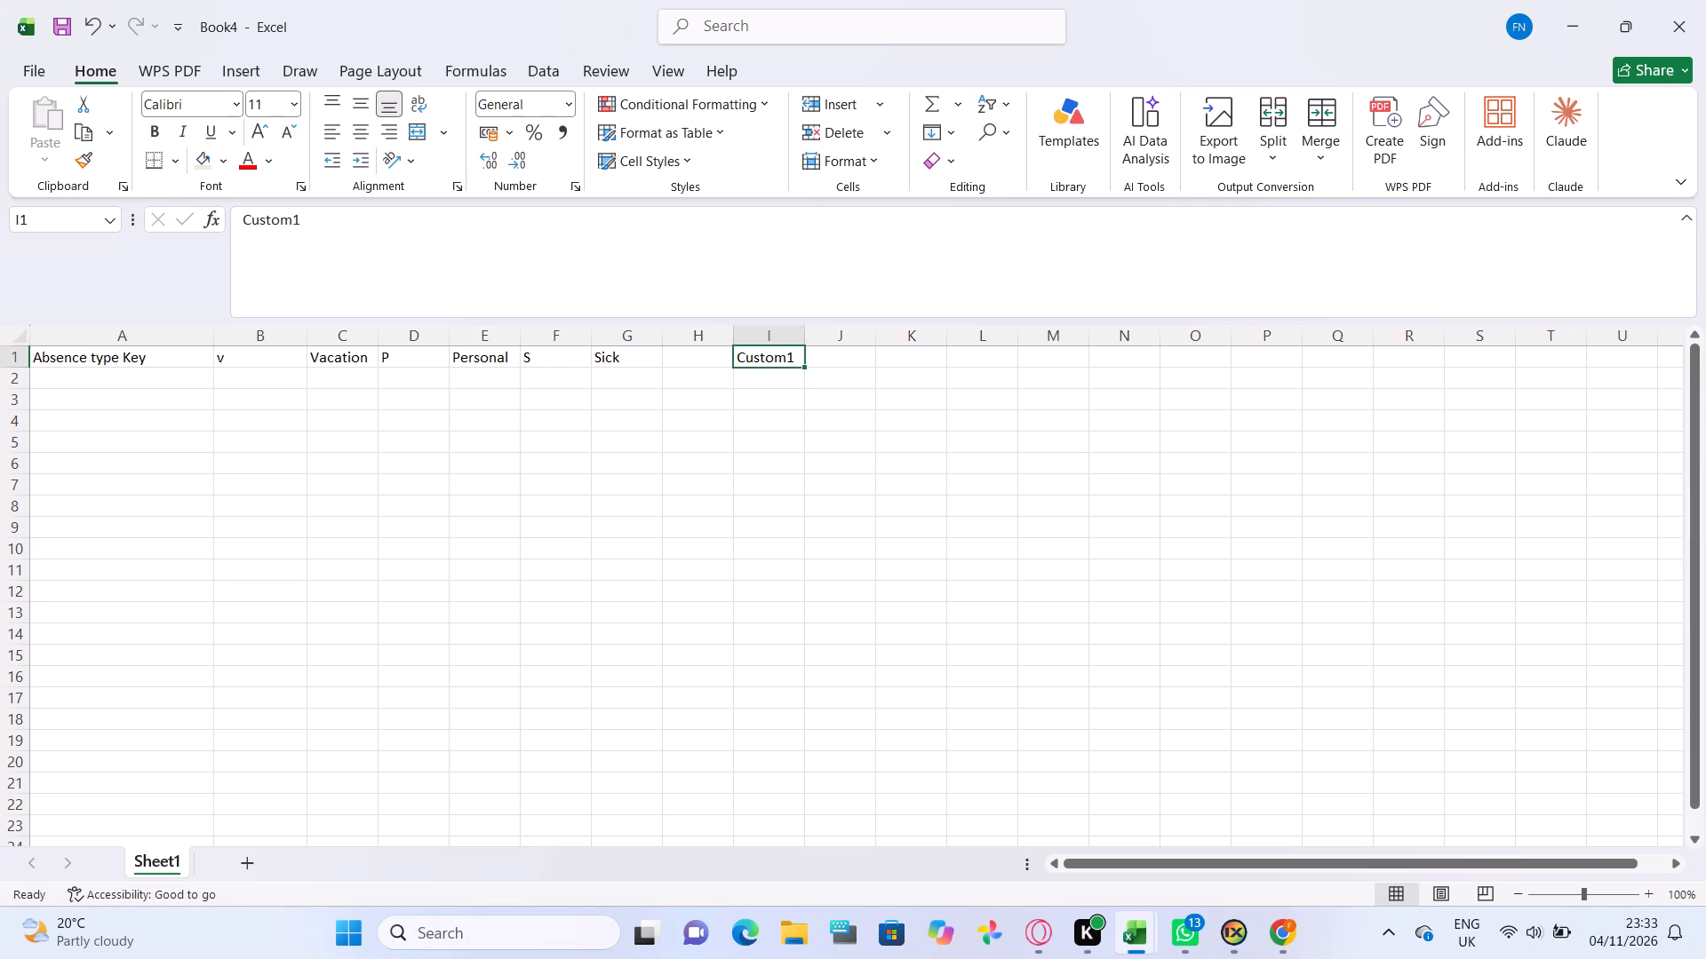
click(793, 353)
double_click(793, 353)
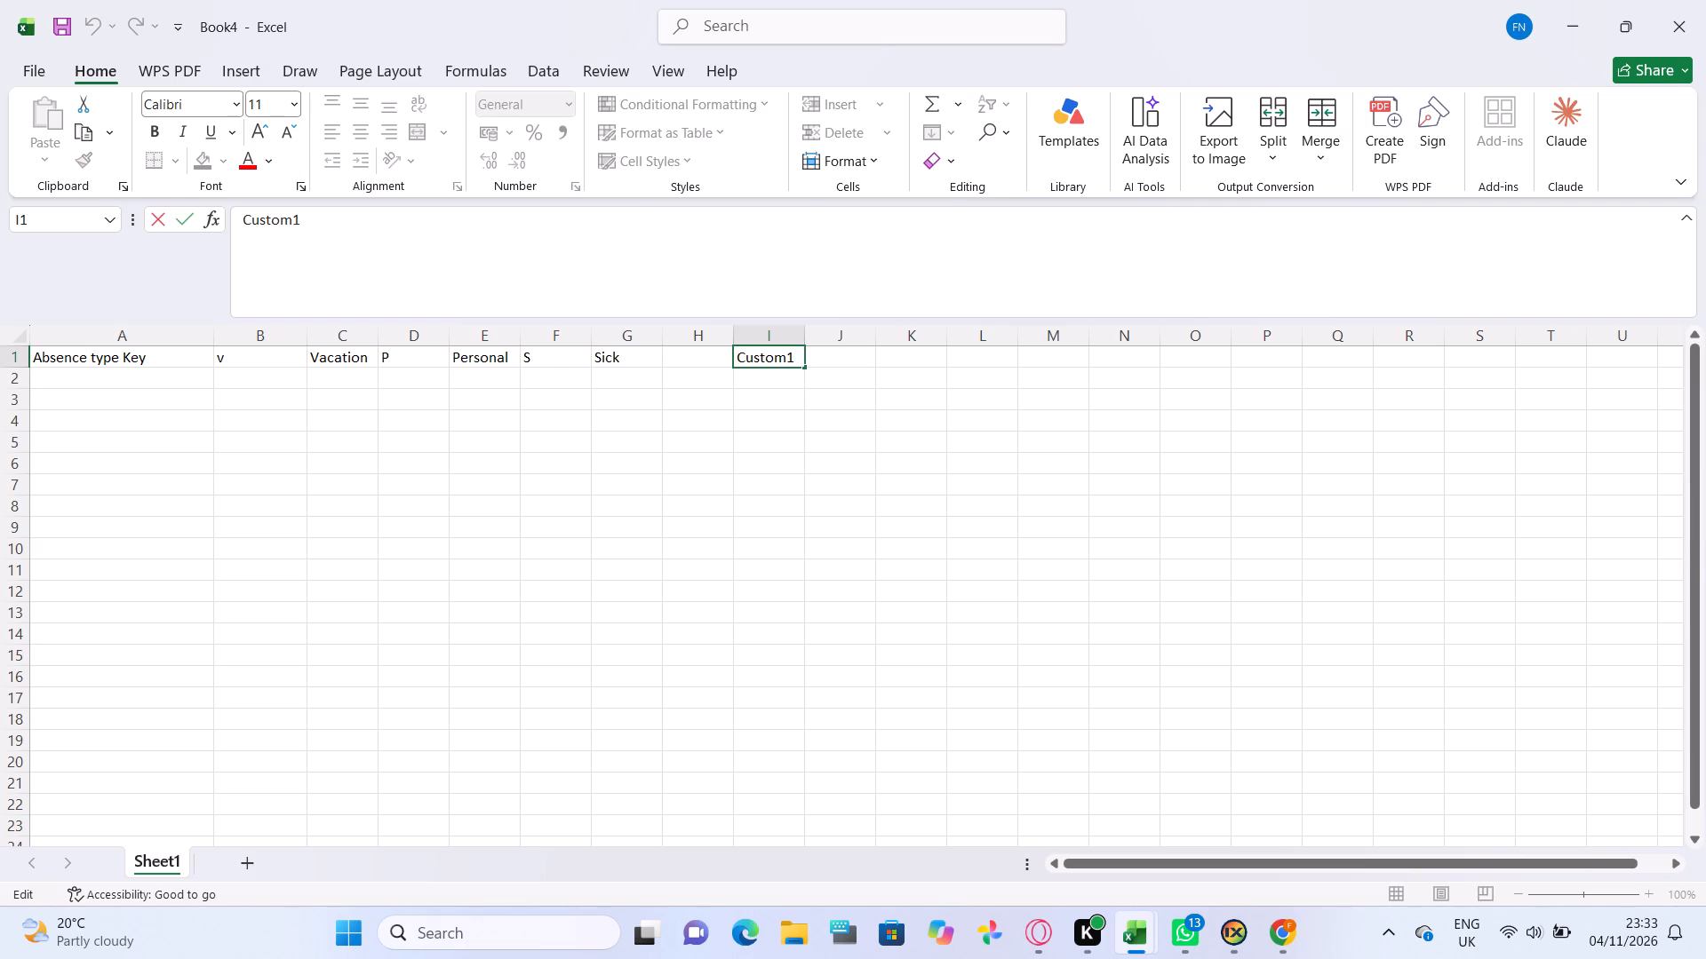
key(BackSpace)
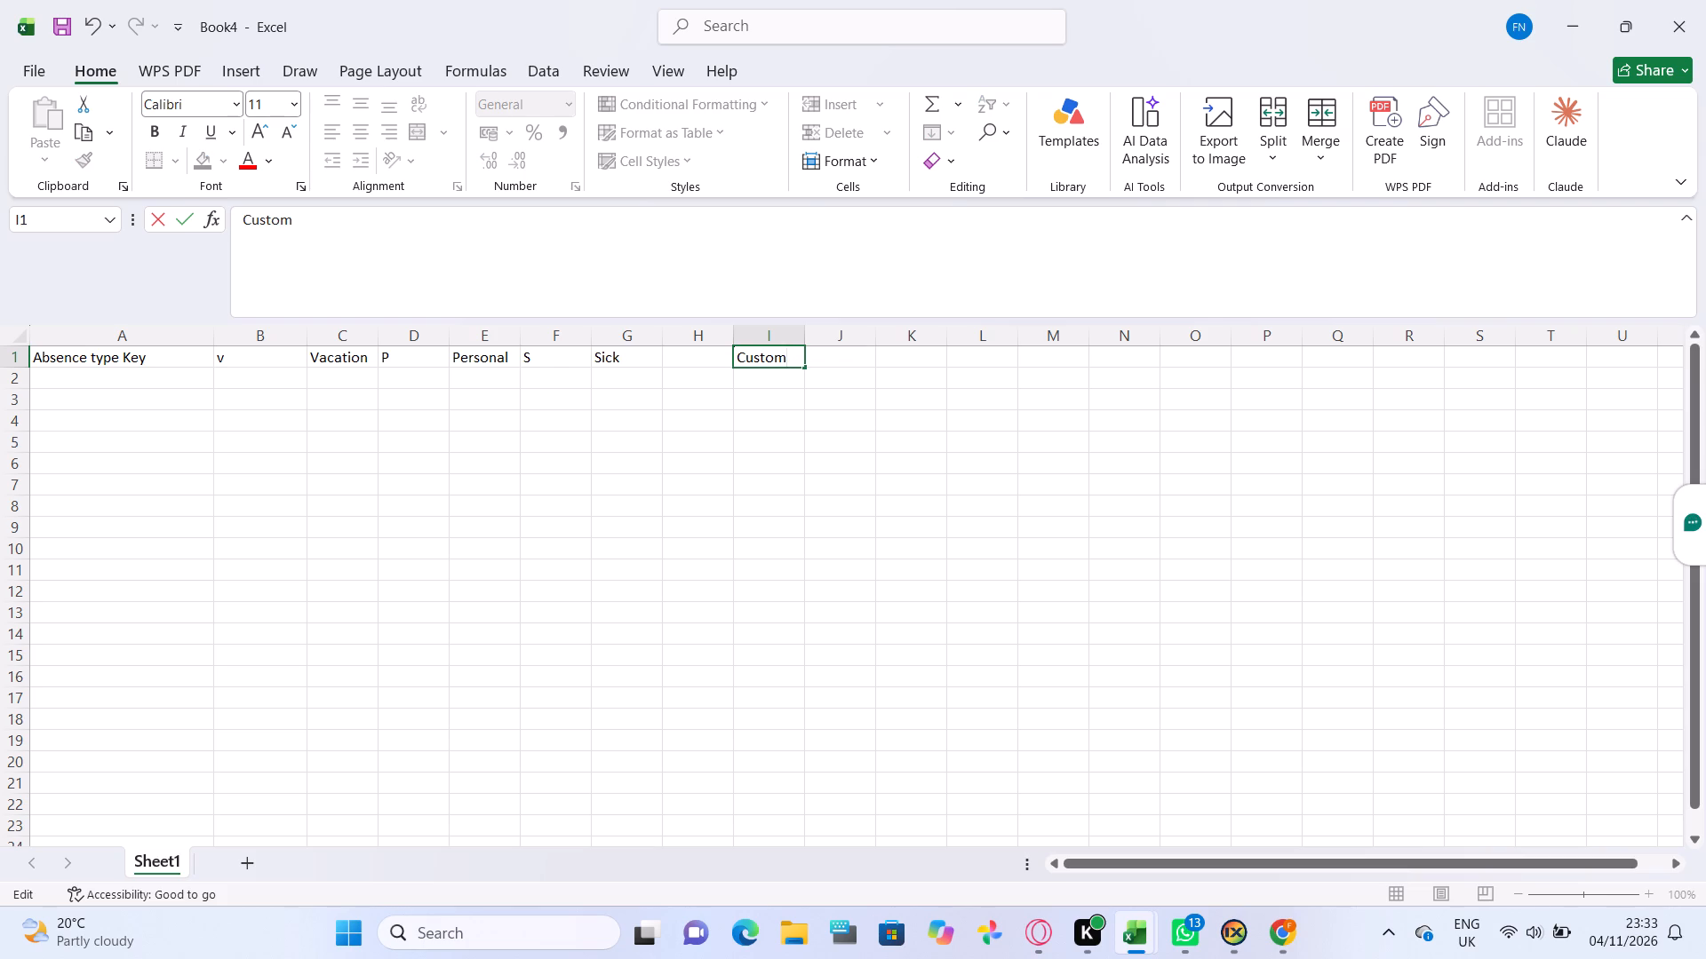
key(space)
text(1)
Check the template's key again, then leave J1 empty in Book4 and enter the label "Custom 2" in cell K1.
click(1189, 852)
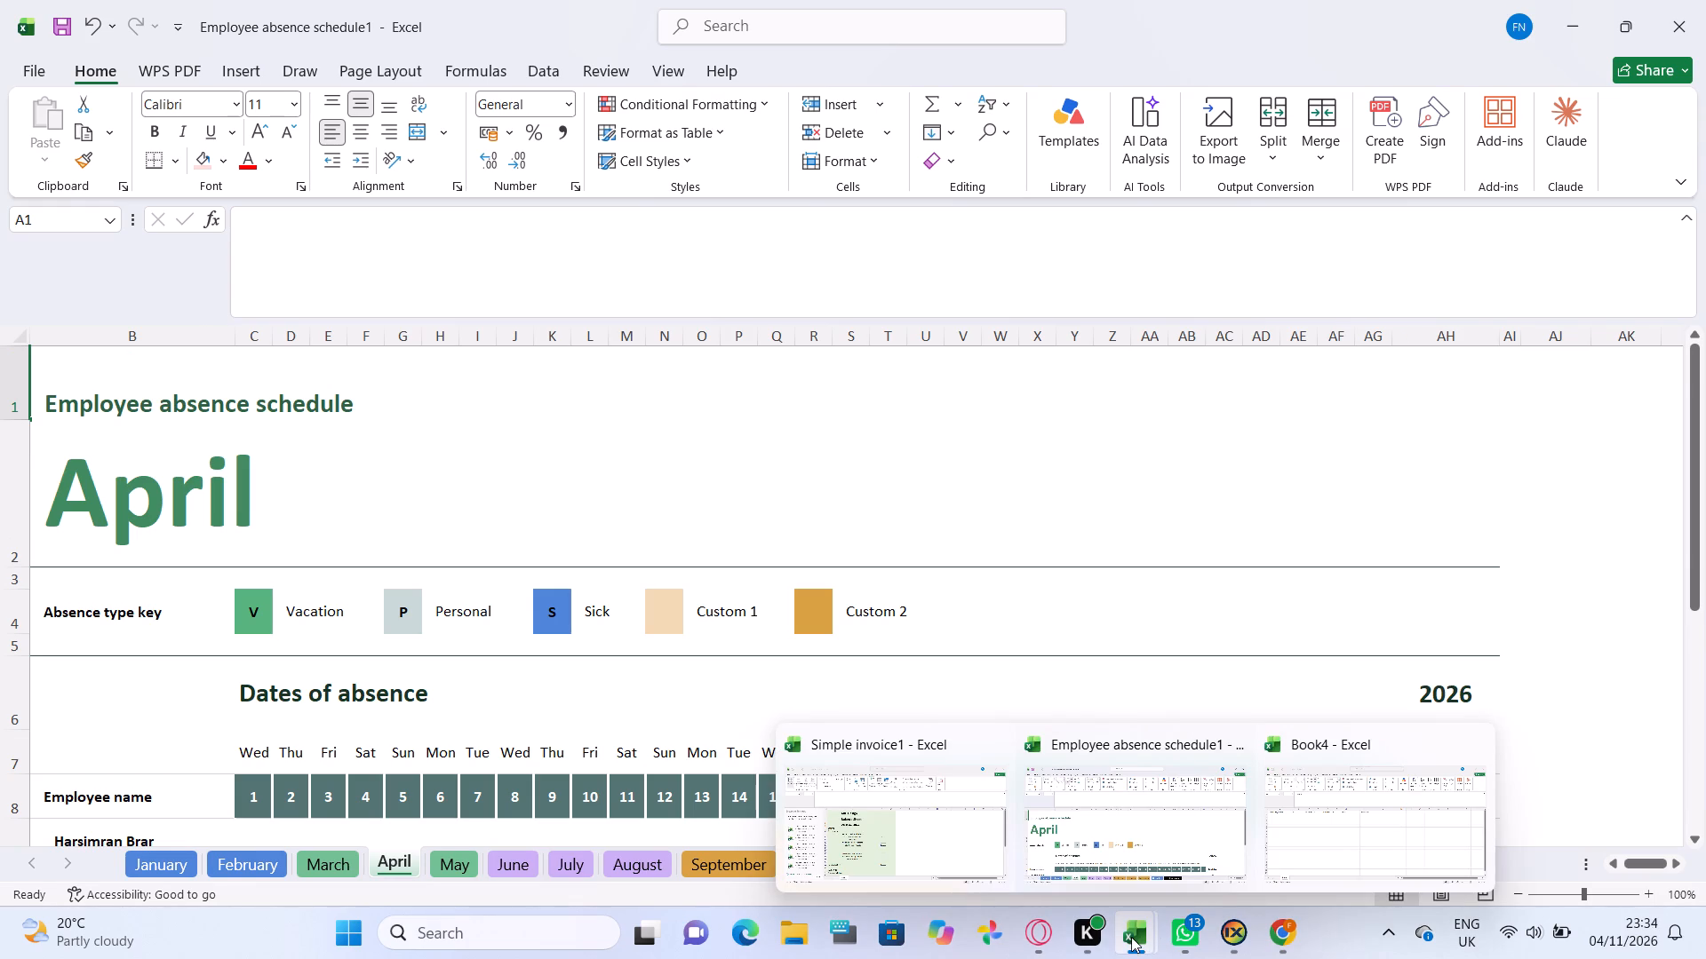
click(1330, 860)
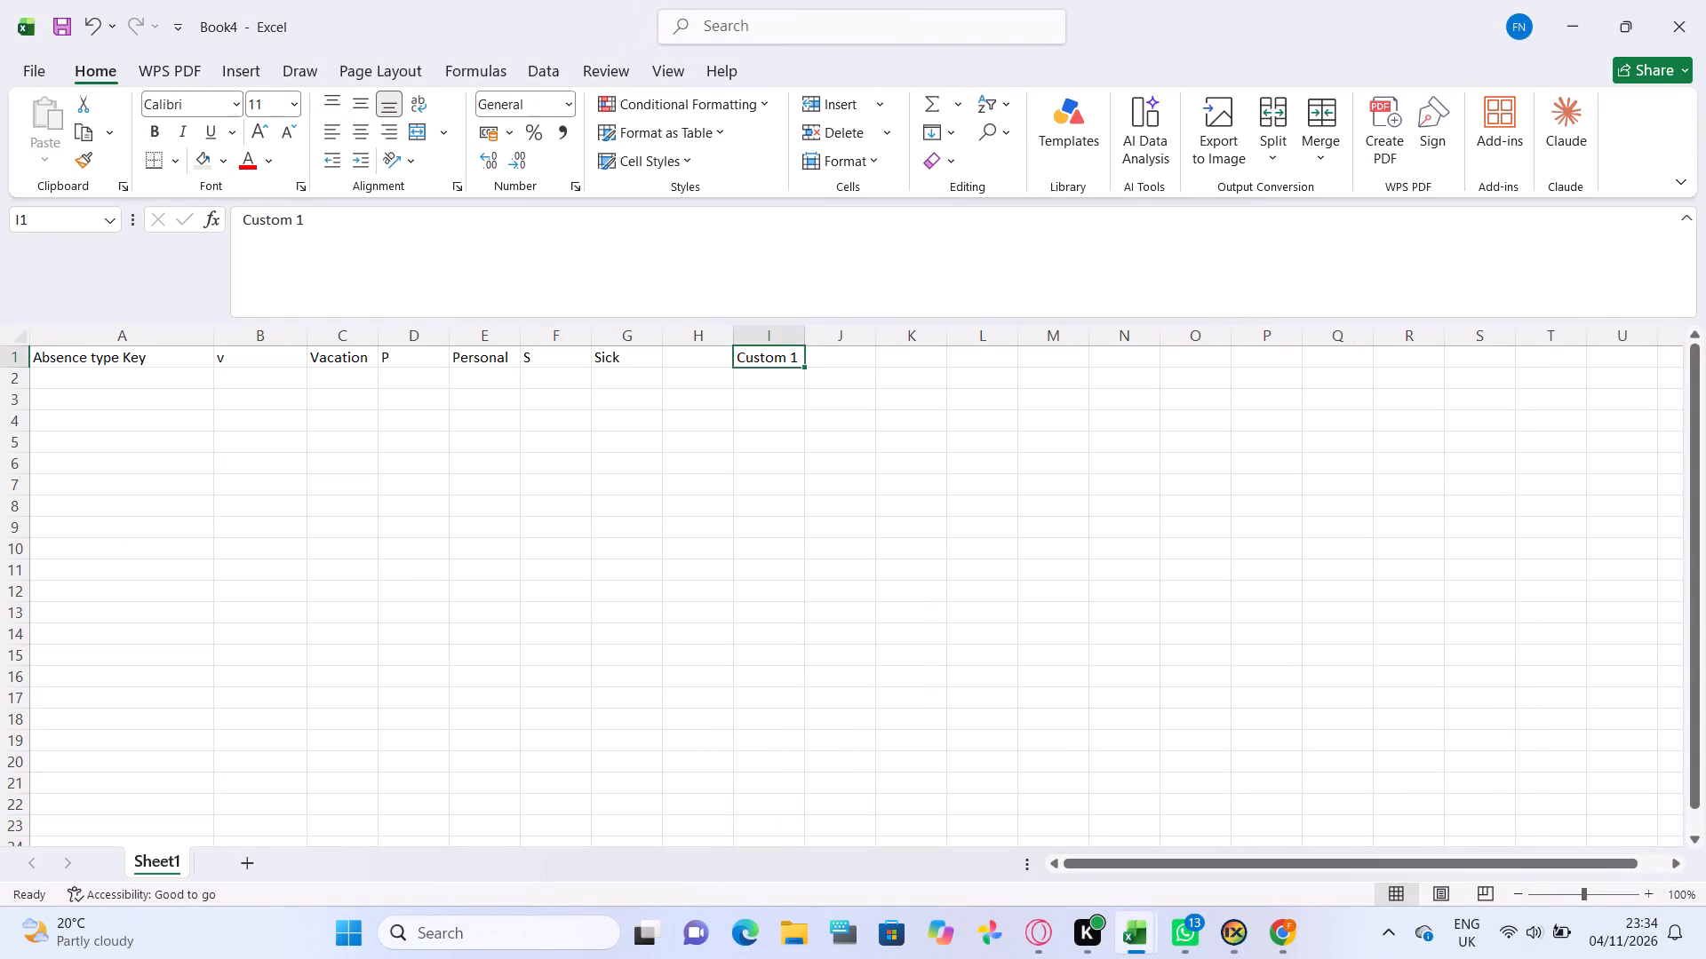
click(832, 346)
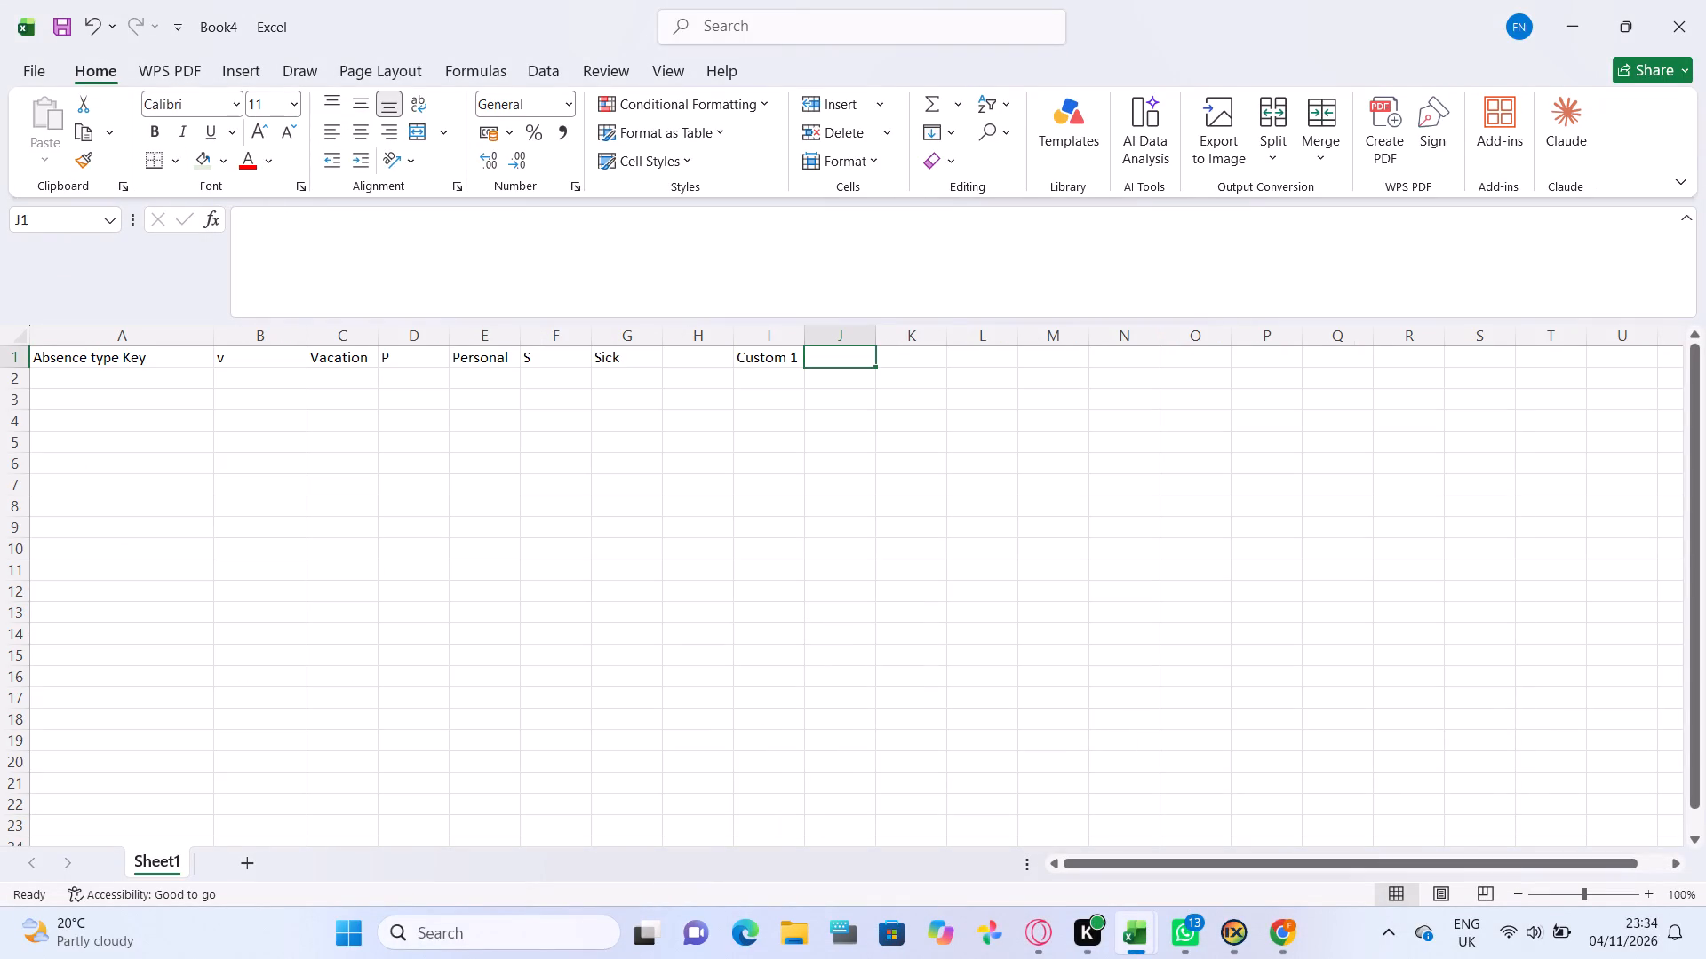
click(890, 346)
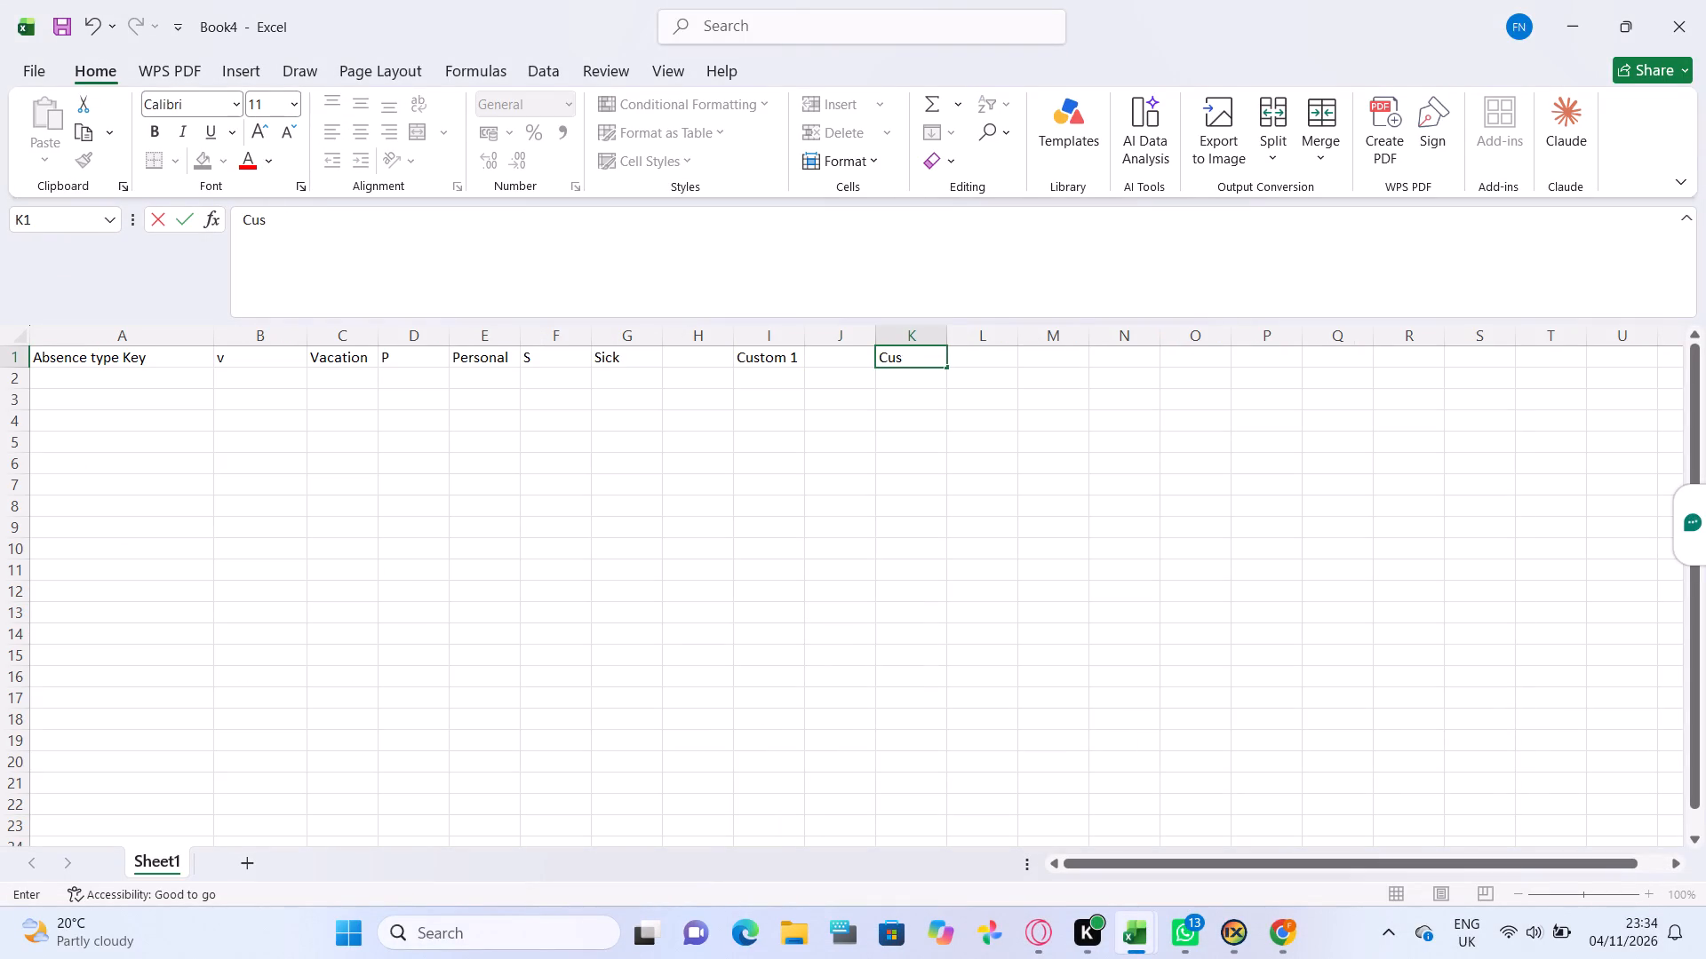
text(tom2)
click(928, 356)
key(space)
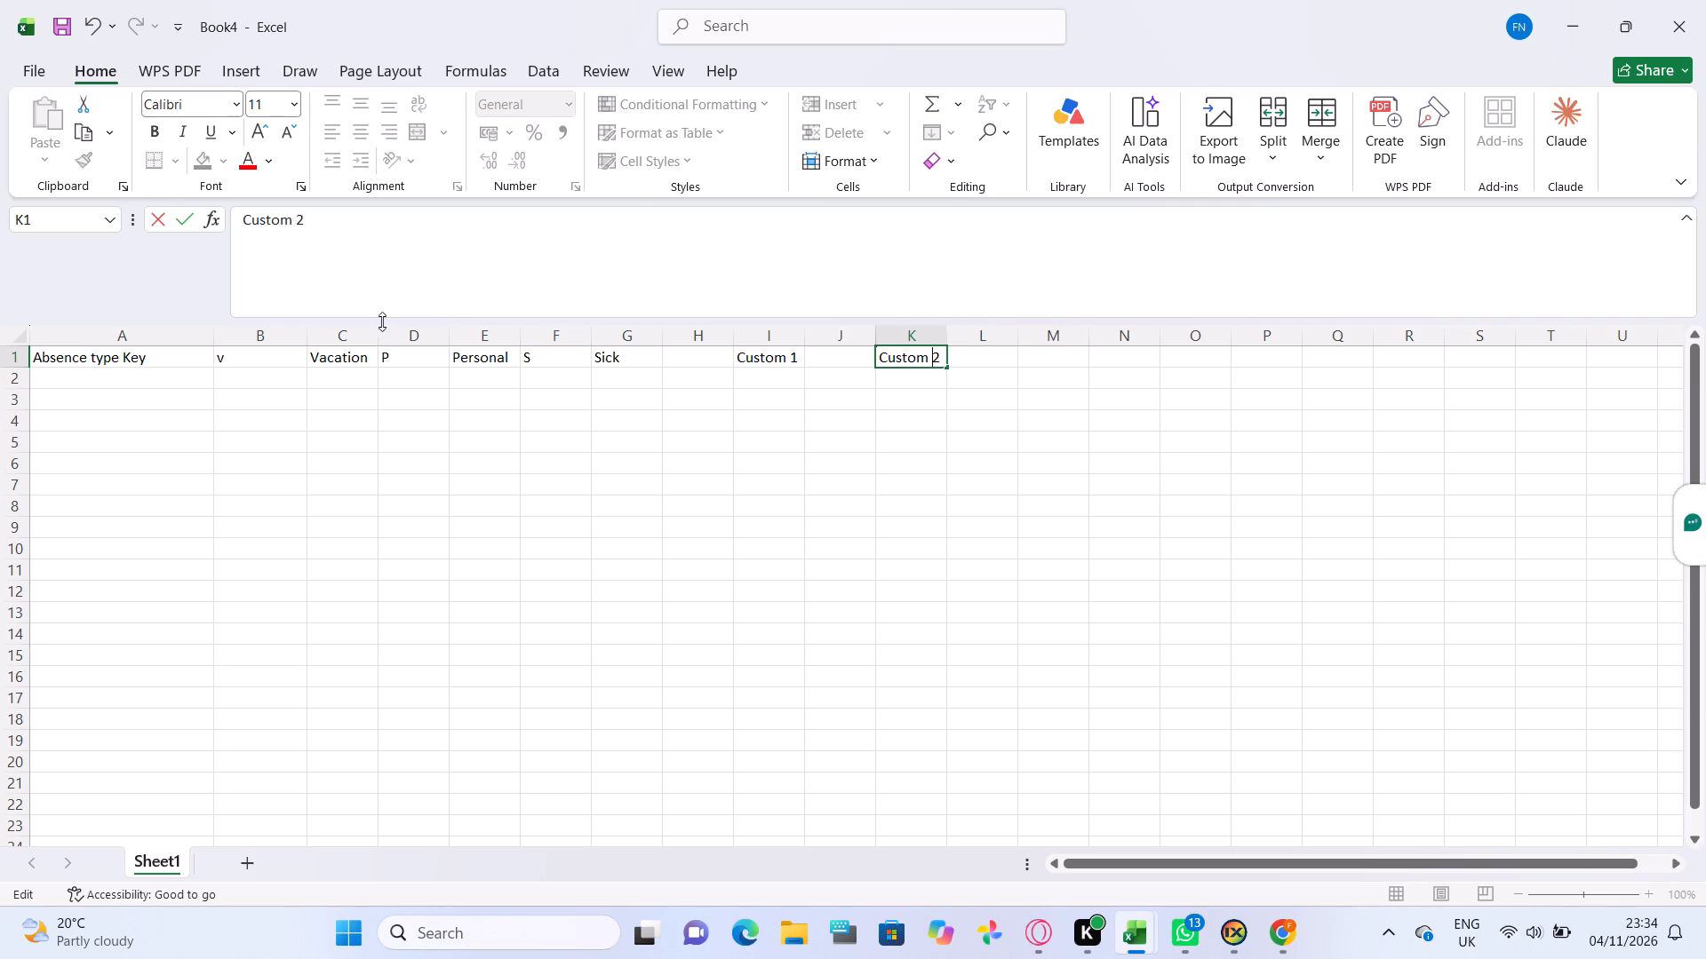
double_click(188, 349)
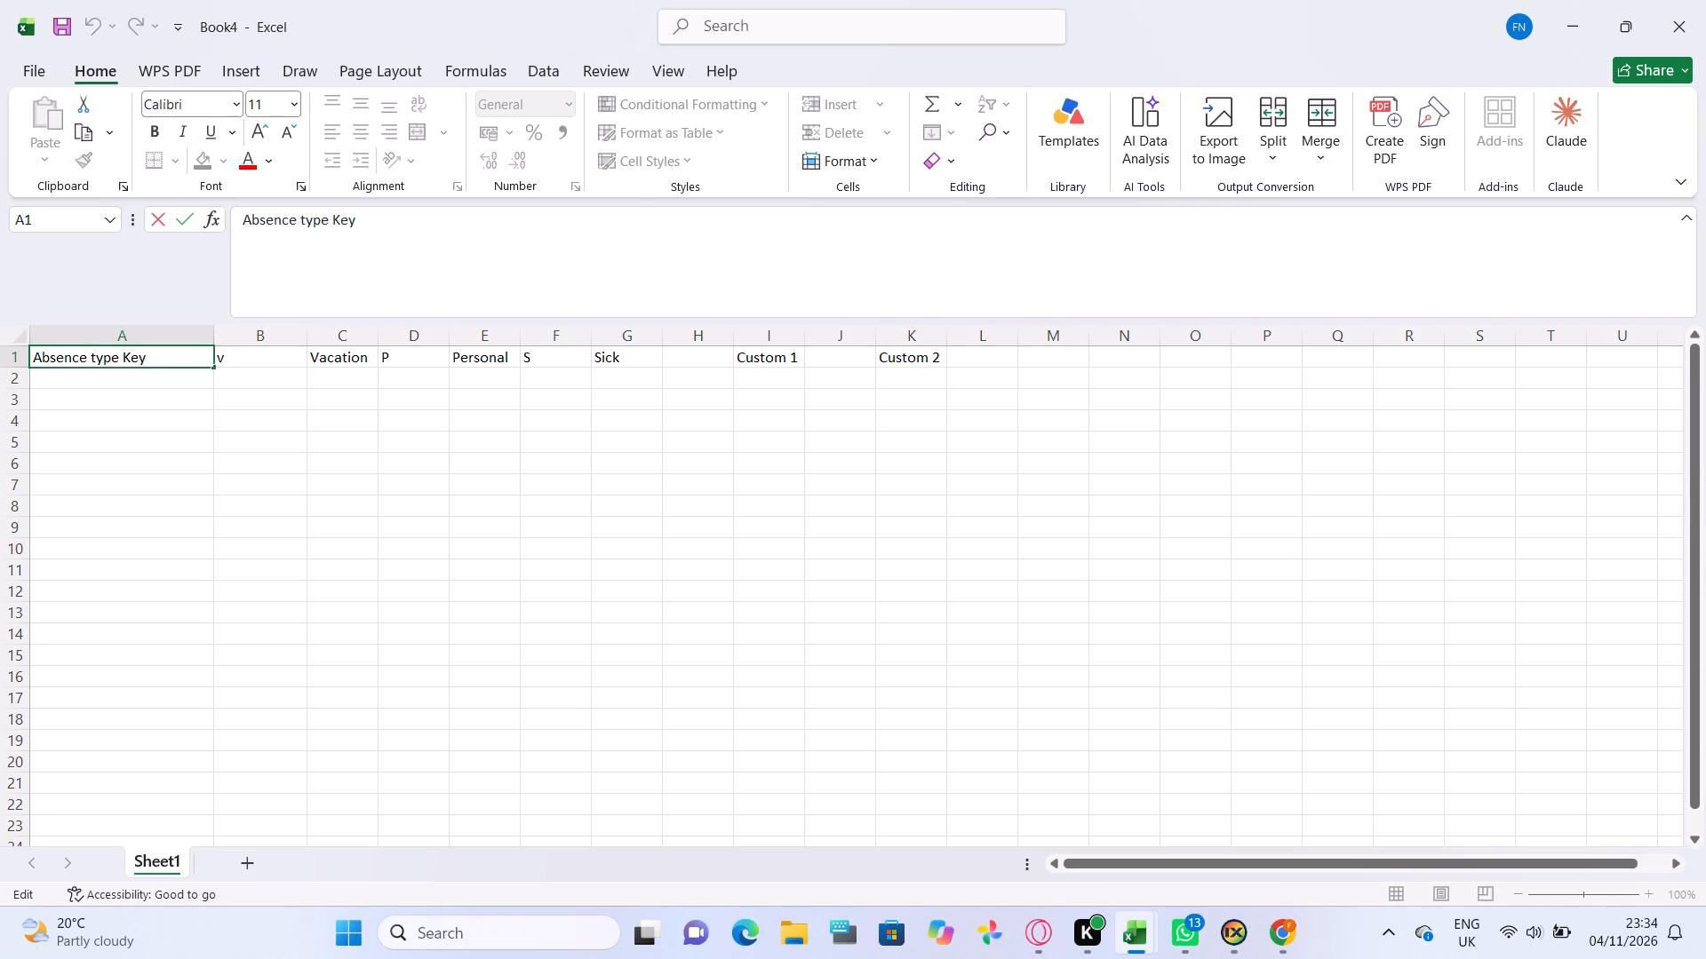
Check the template's absence type key, then narrow columns B, D, F, H and J in Book4 into small key-box columns.
click(1148, 924)
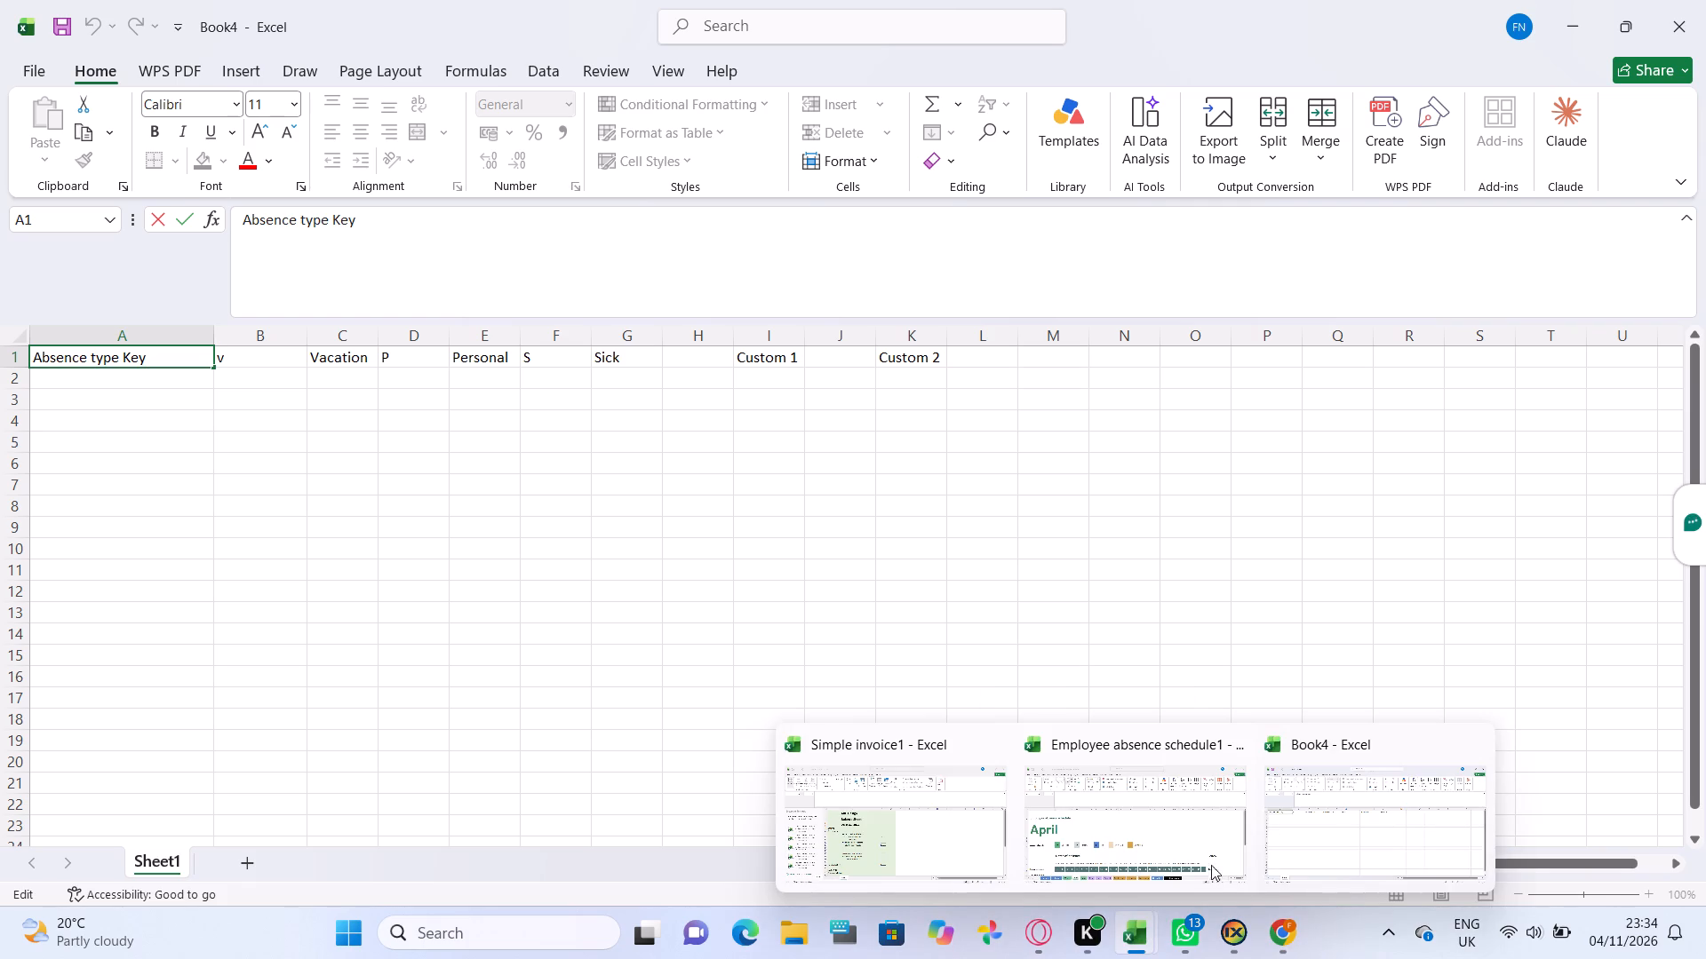
click(1167, 804)
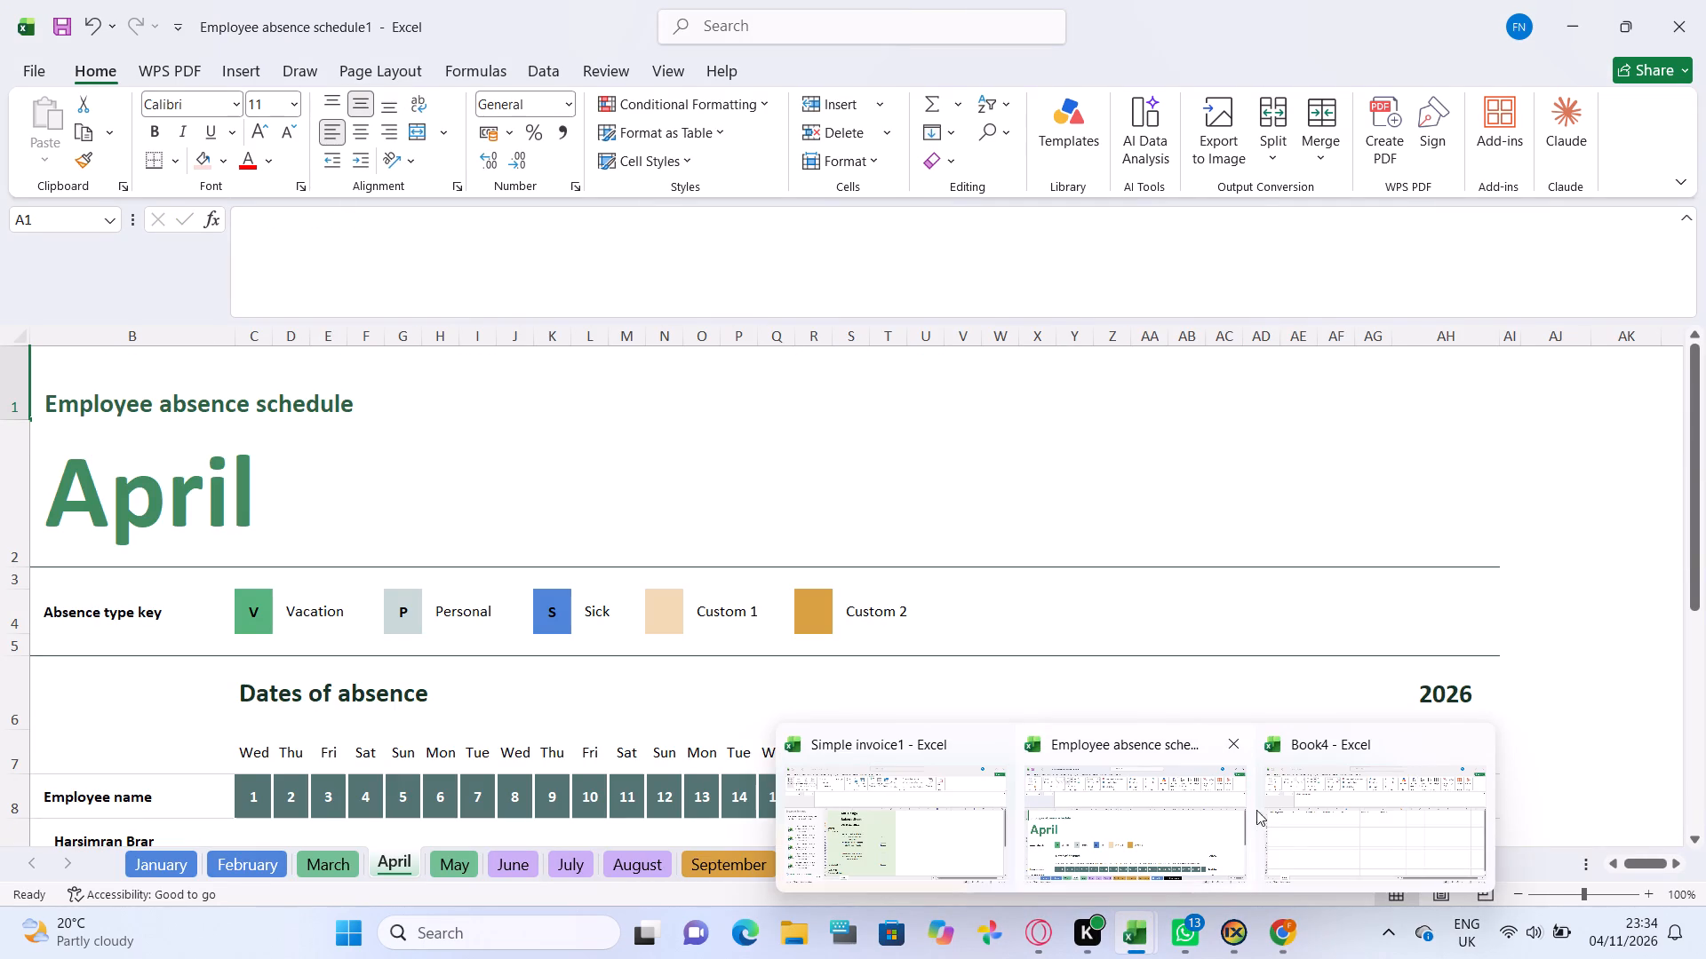
click(1301, 820)
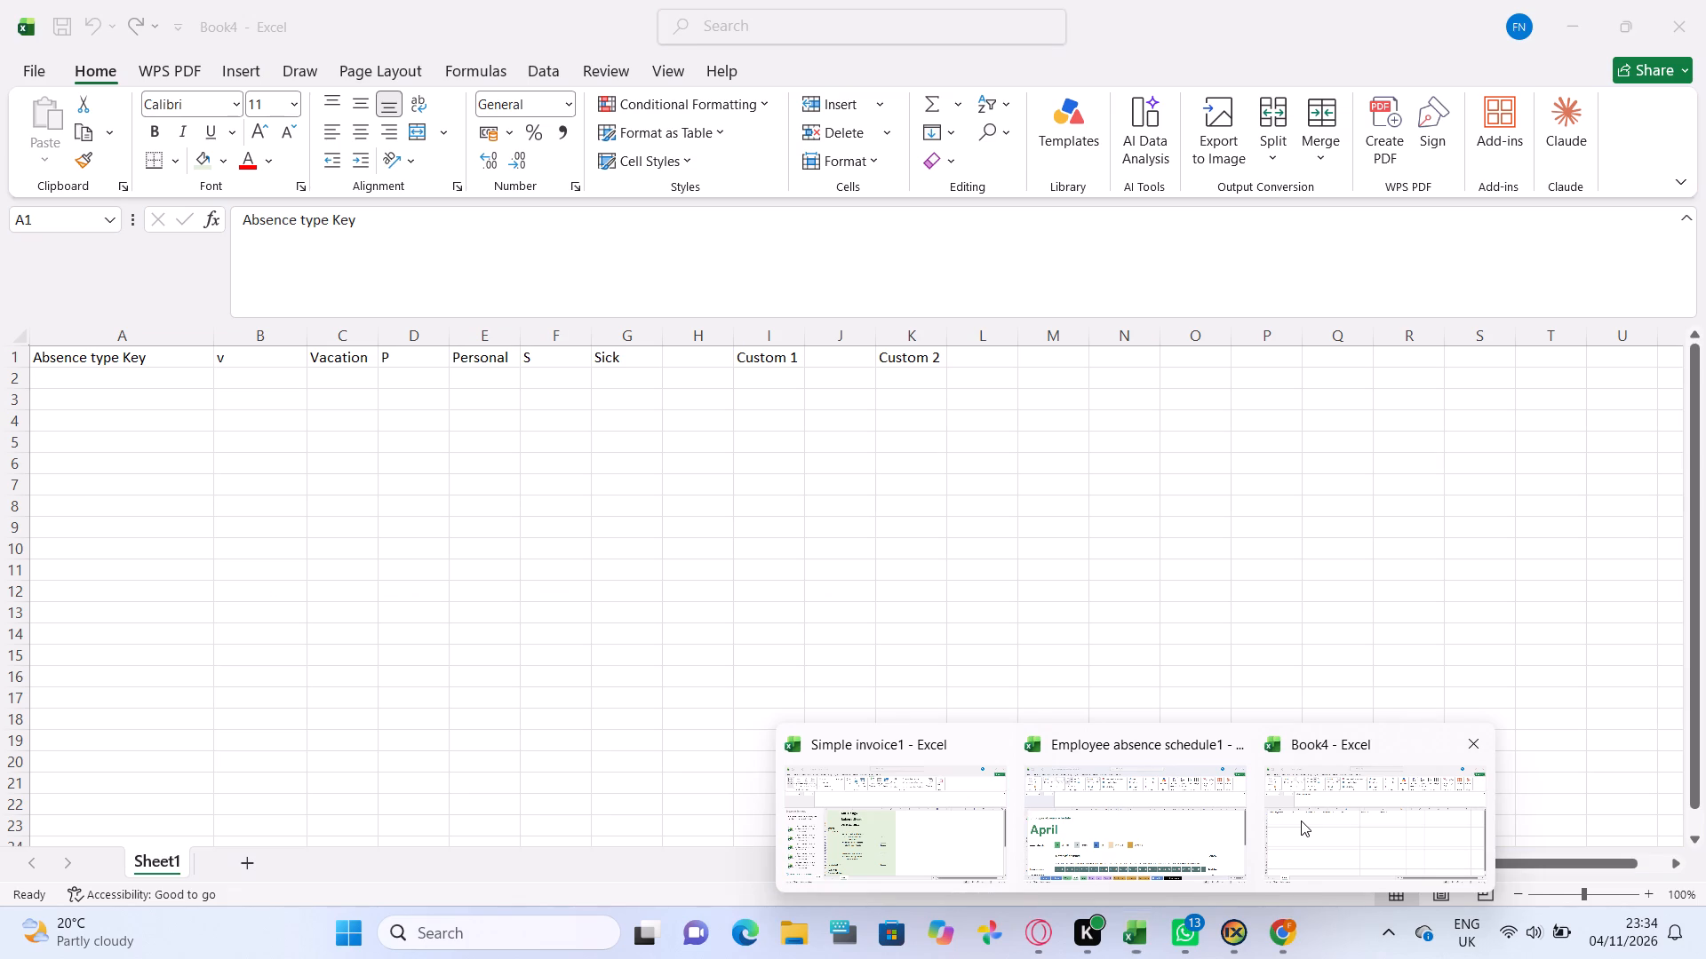
drag(312, 333, 240, 329)
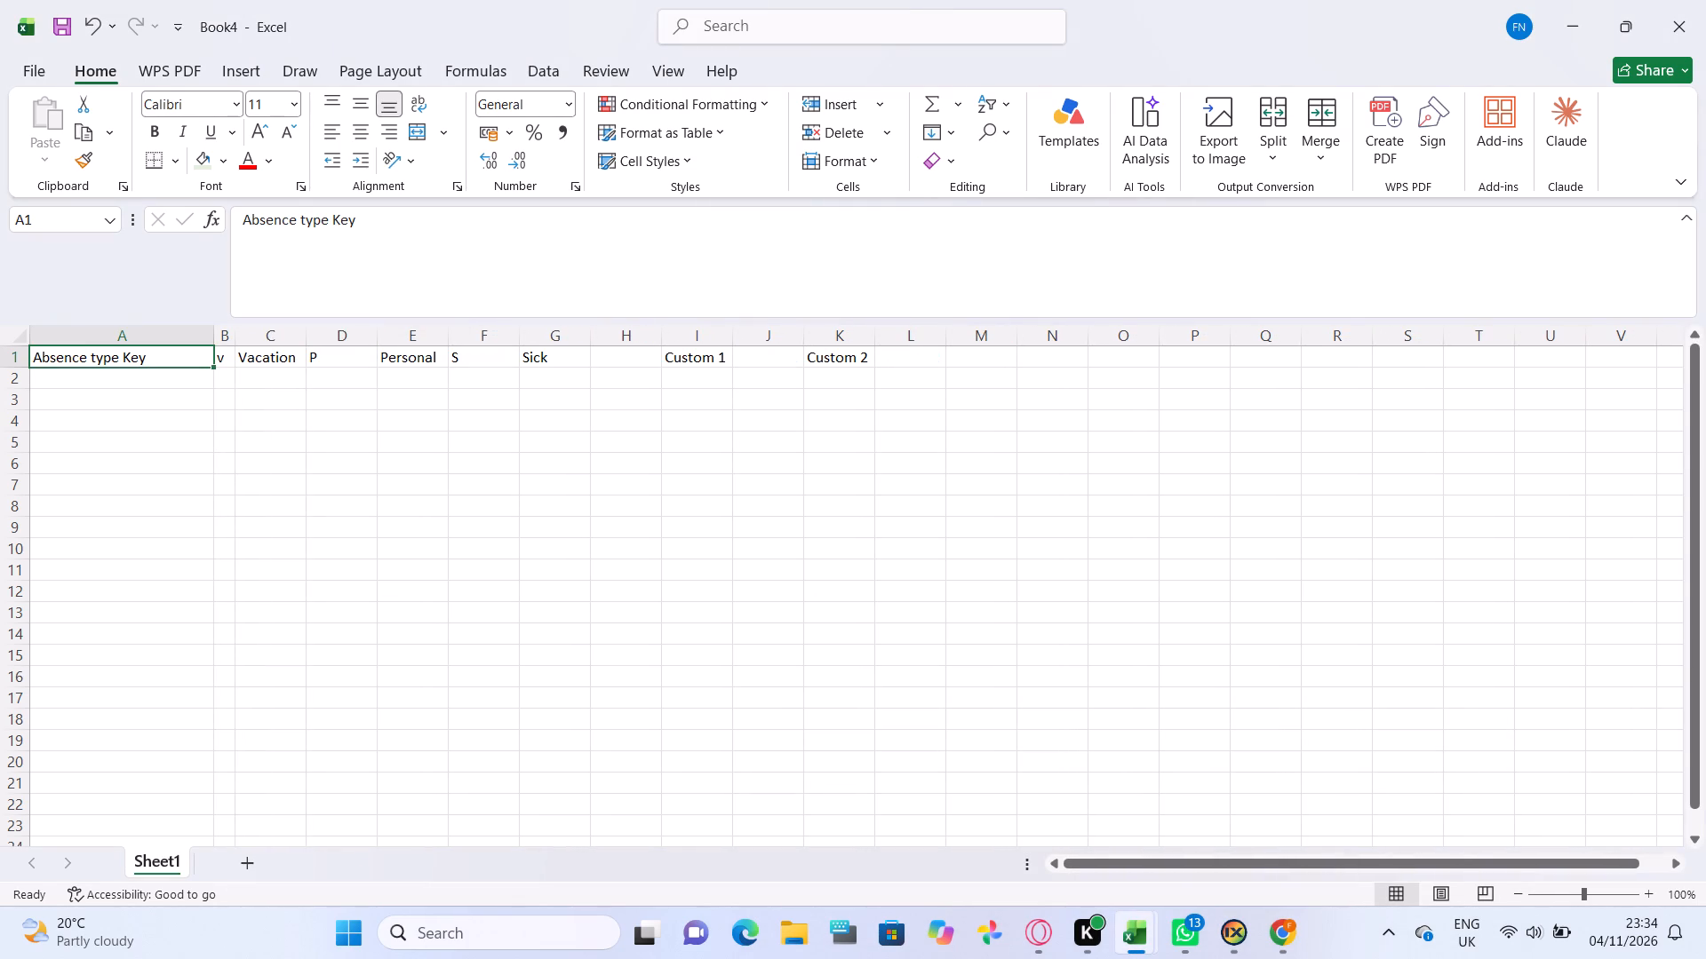
drag(234, 337, 245, 340)
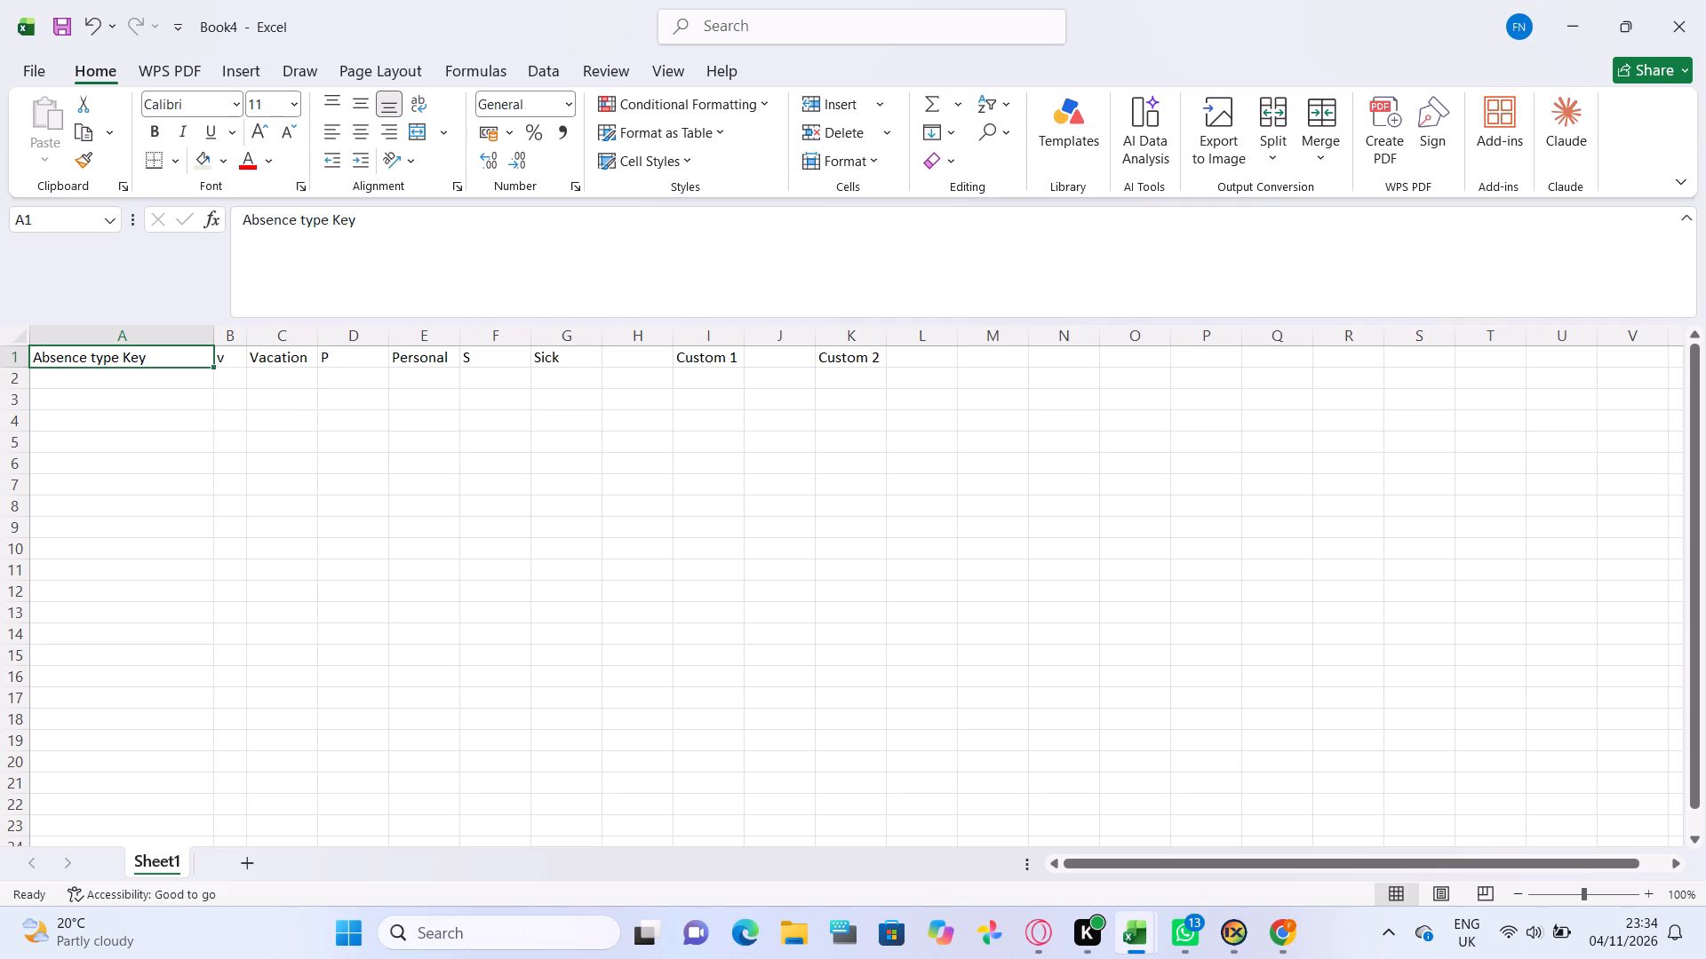
drag(389, 337, 344, 339)
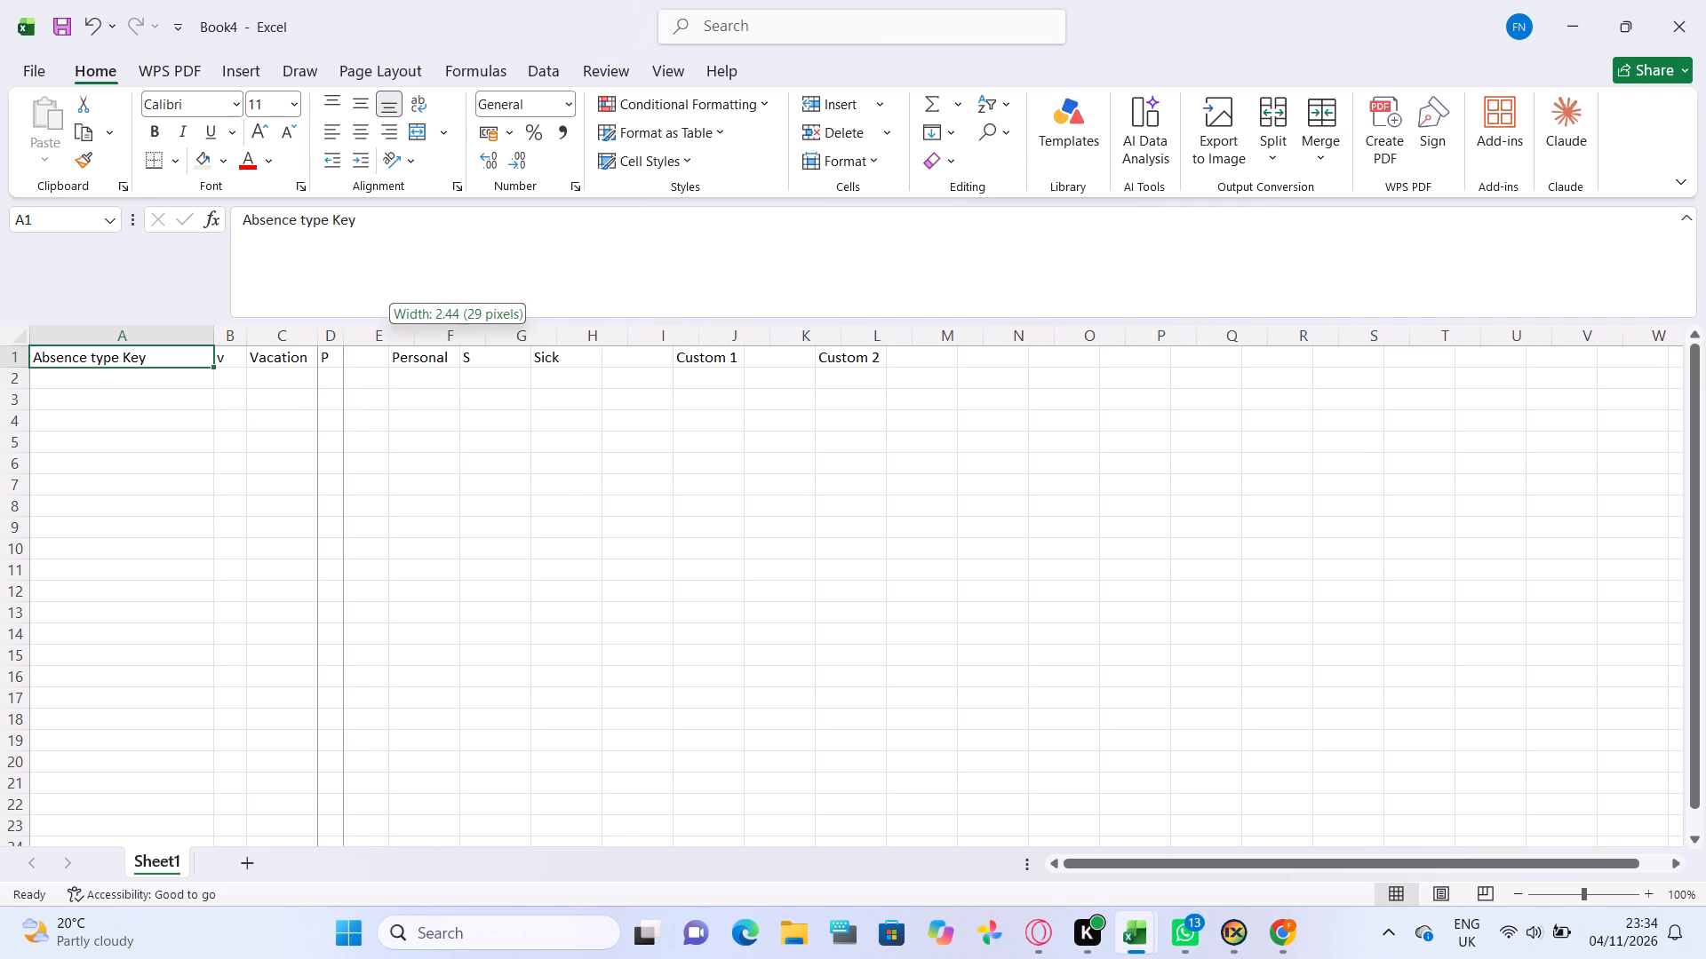
drag(344, 339, 348, 335)
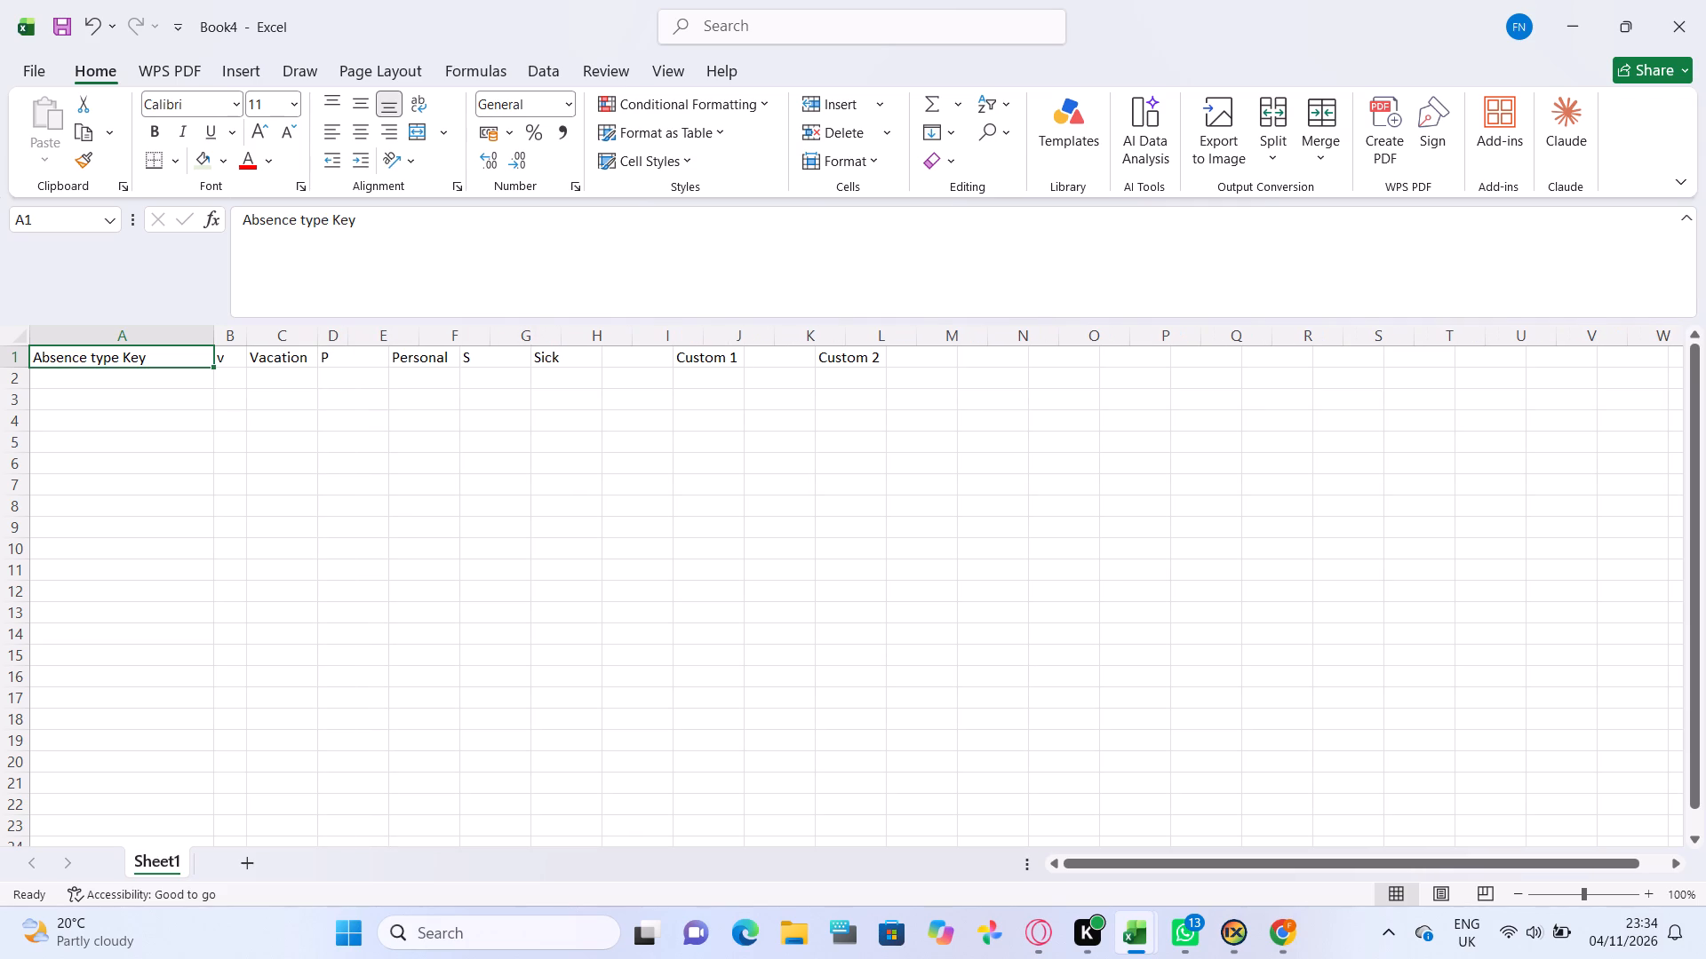
drag(490, 339, 468, 342)
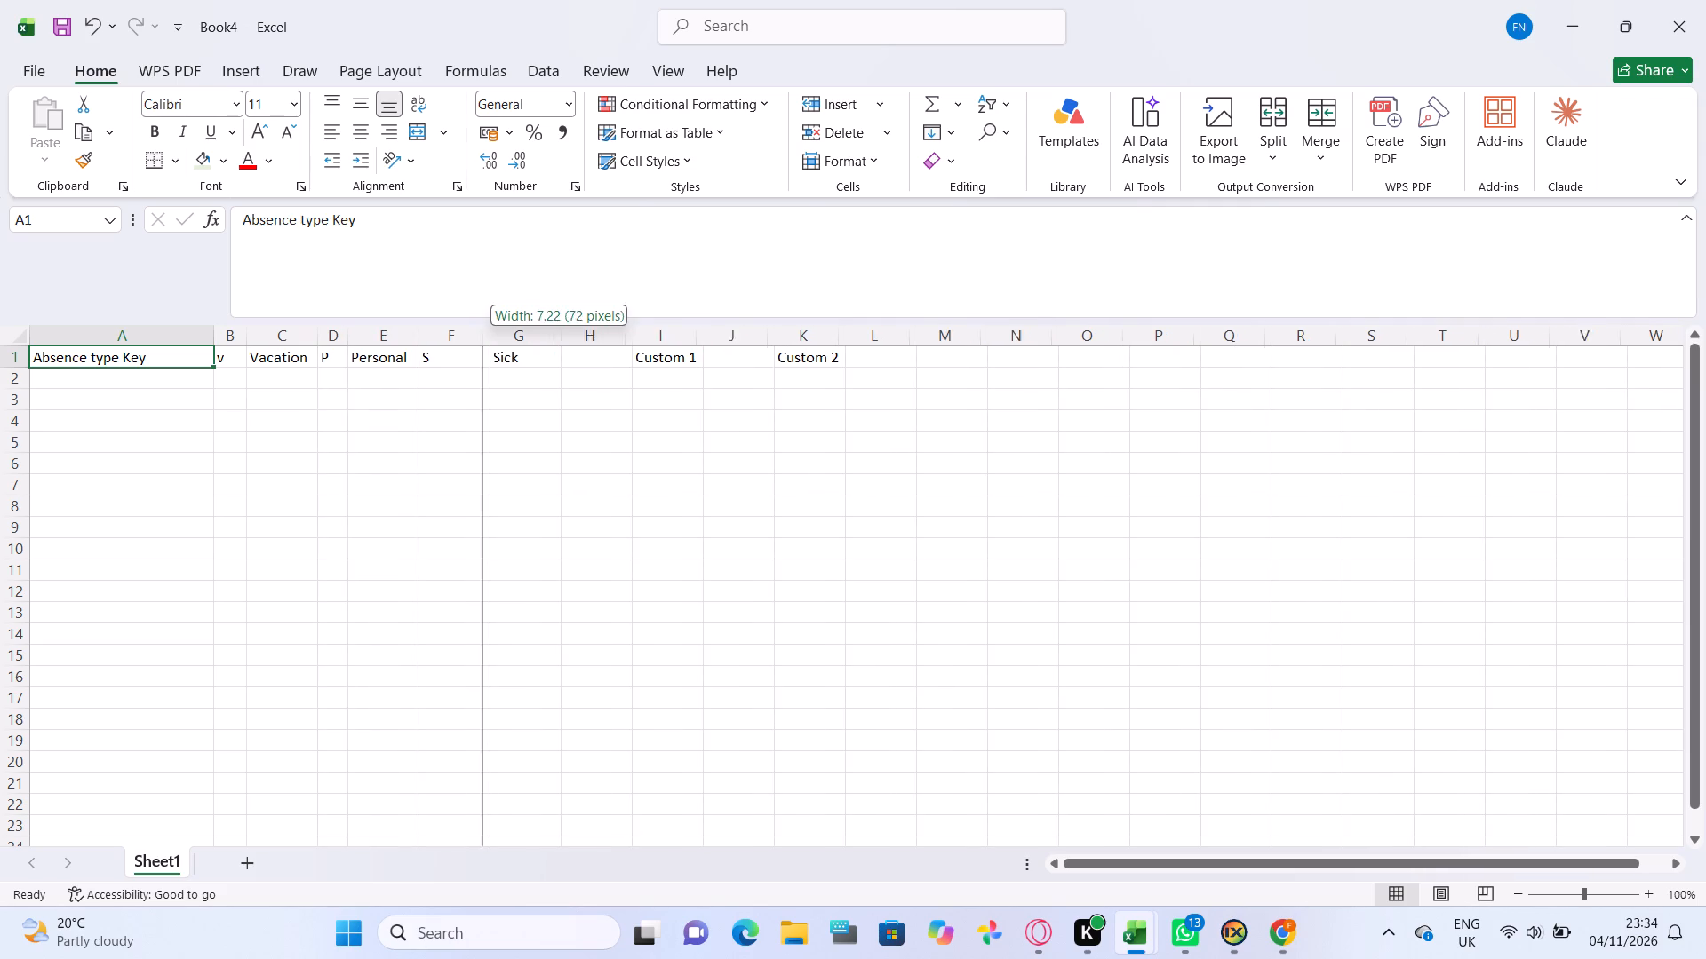
drag(468, 342, 451, 343)
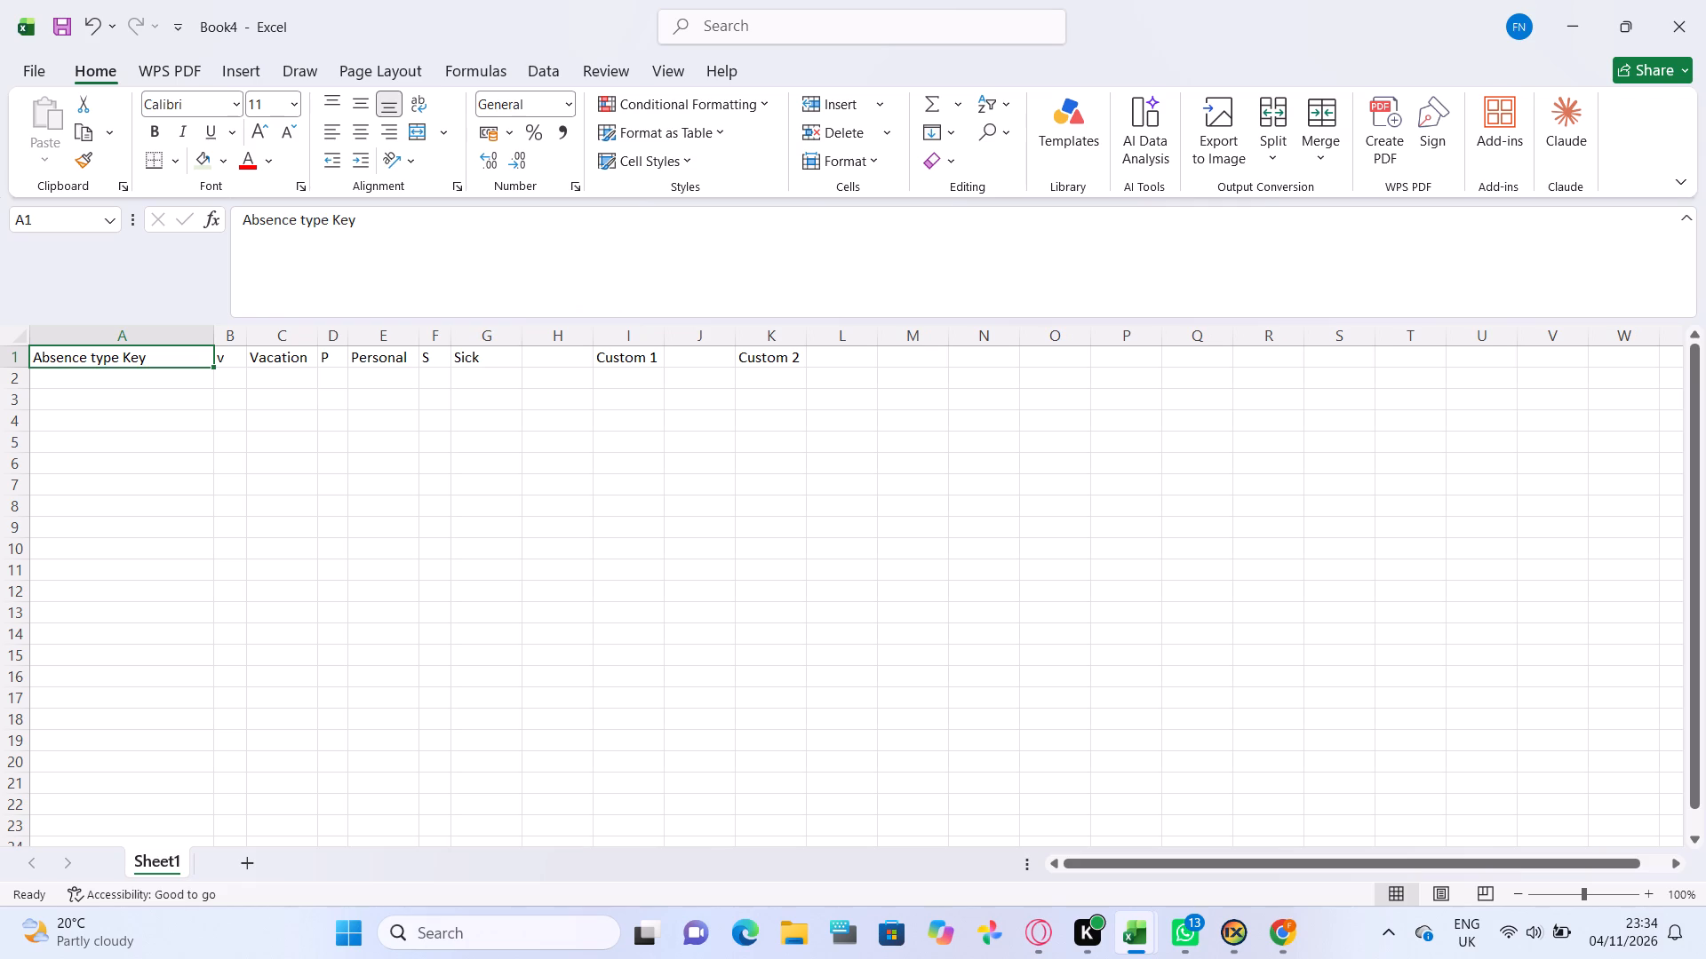
drag(596, 345, 562, 339)
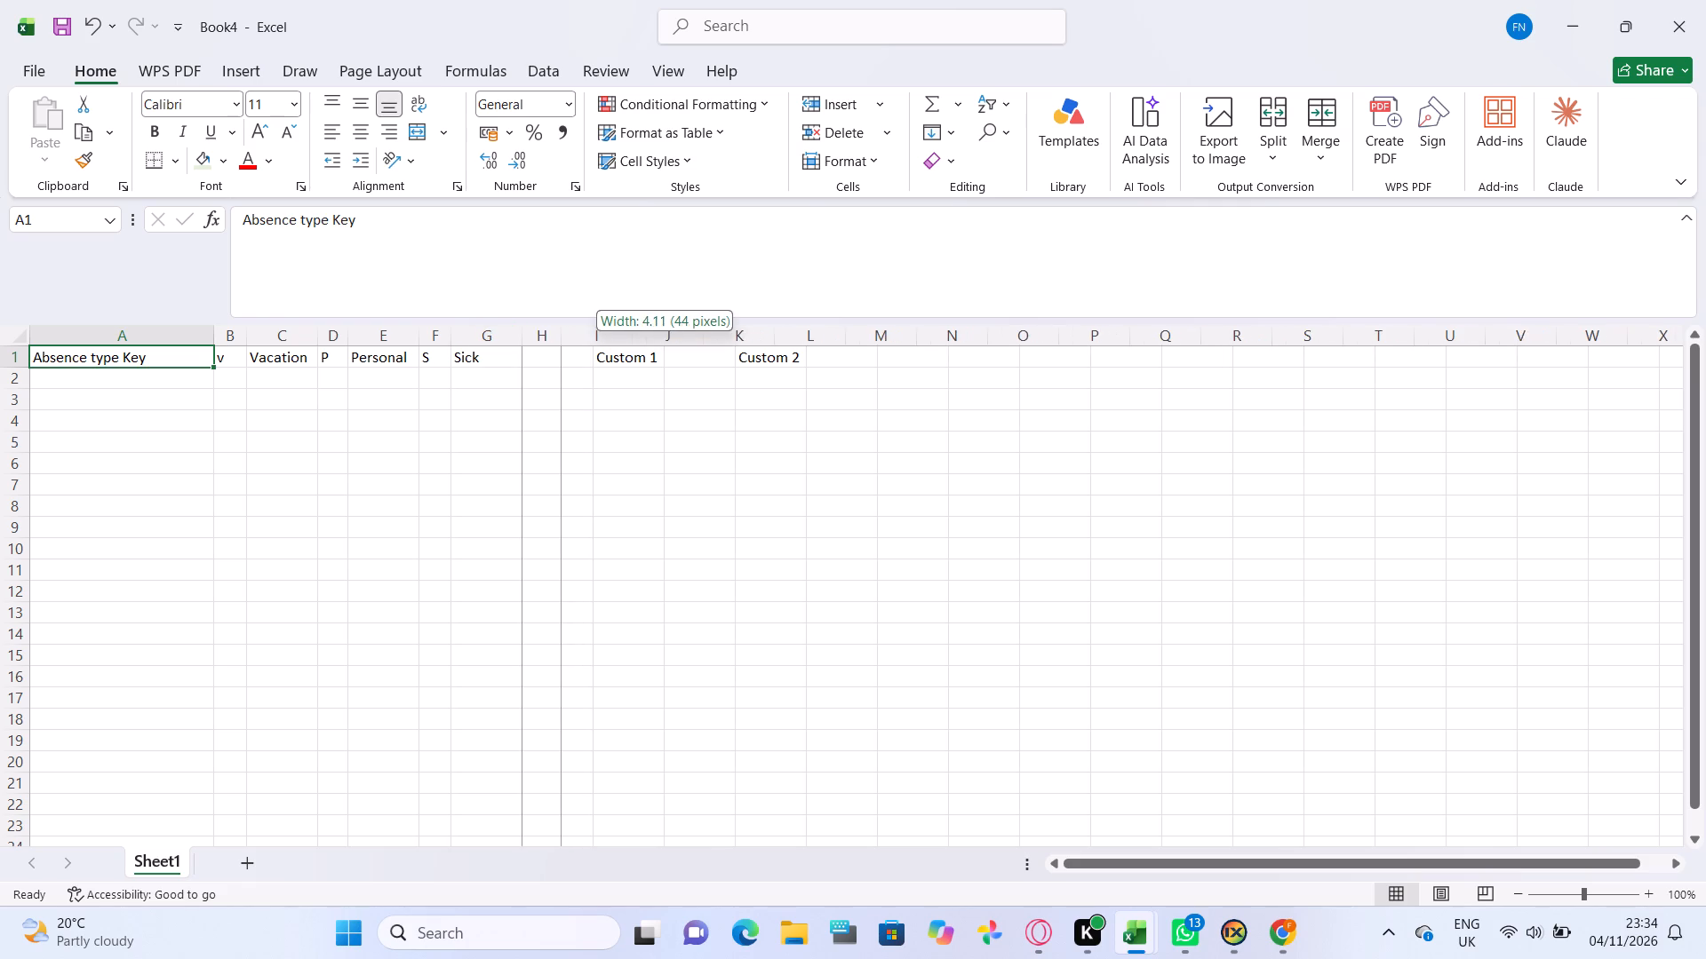
drag(562, 339, 552, 340)
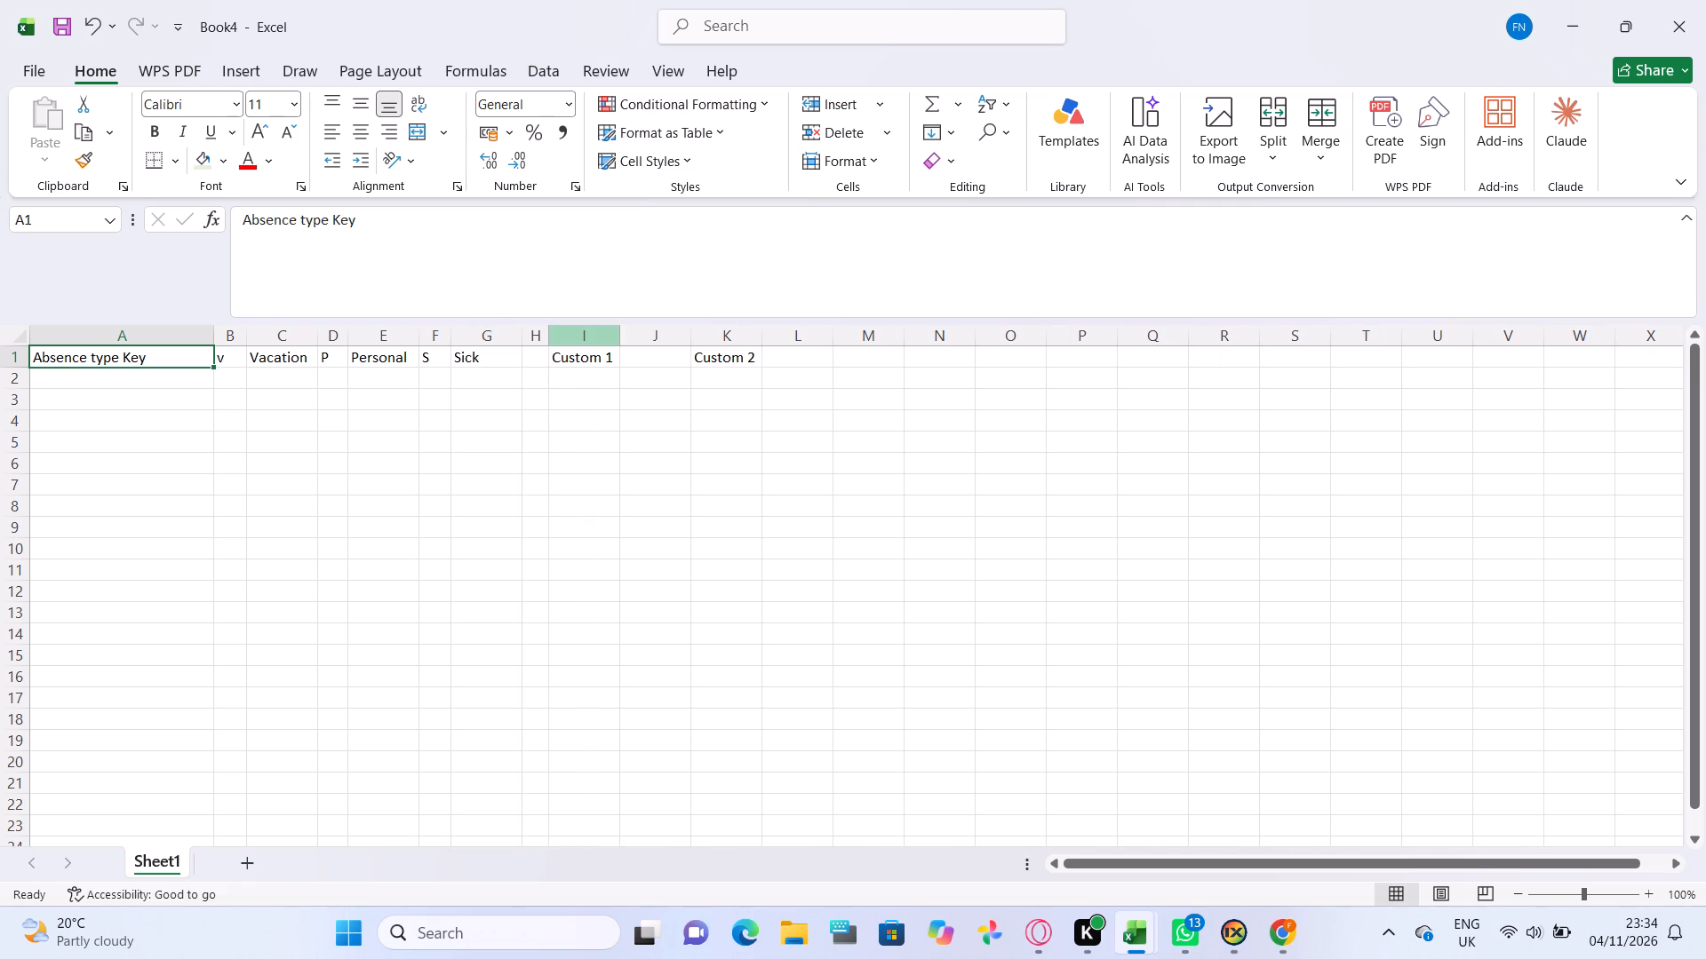
drag(690, 345, 642, 345)
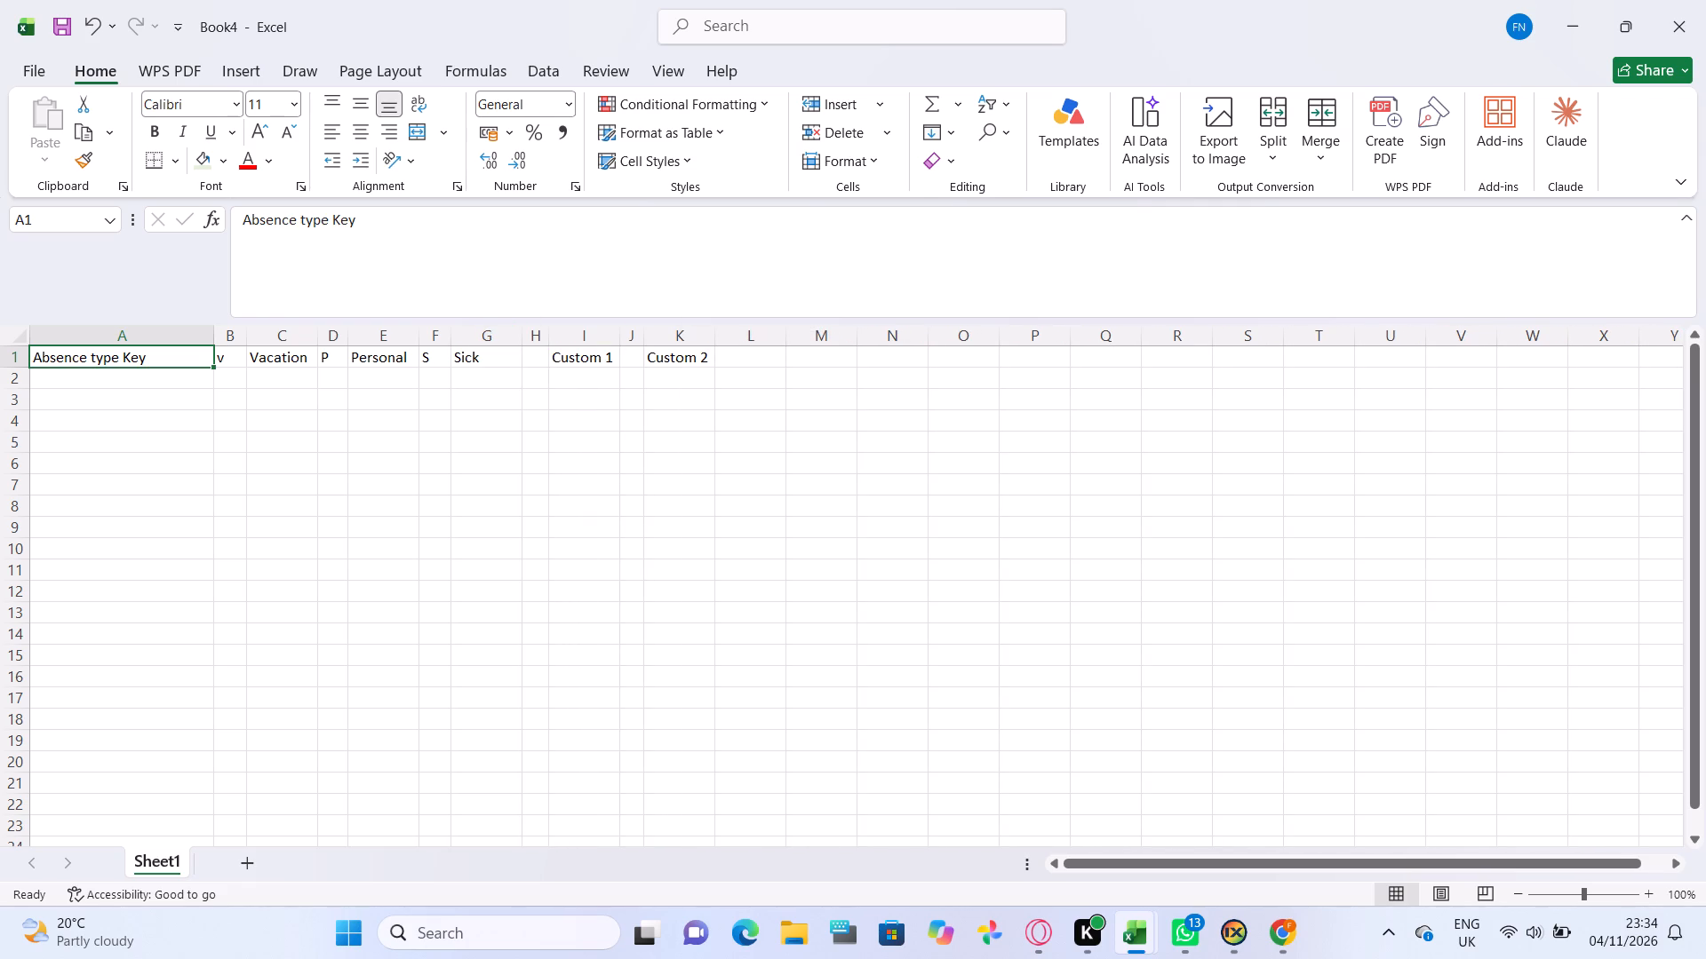
click(451, 341)
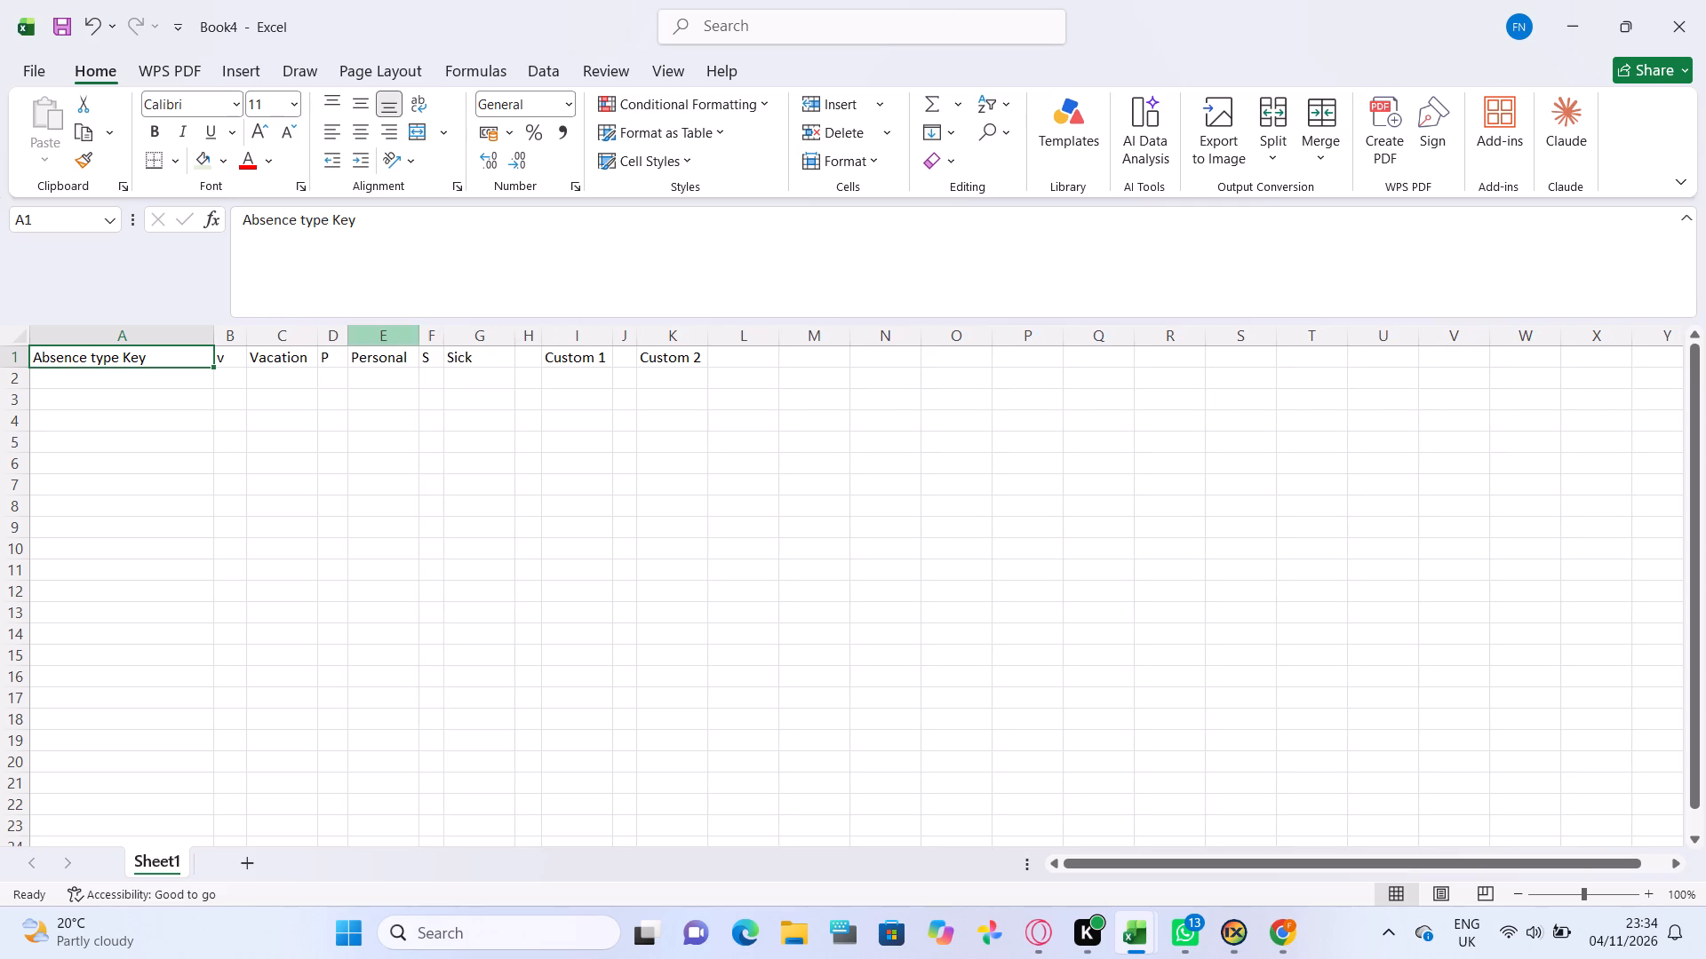
click(346, 342)
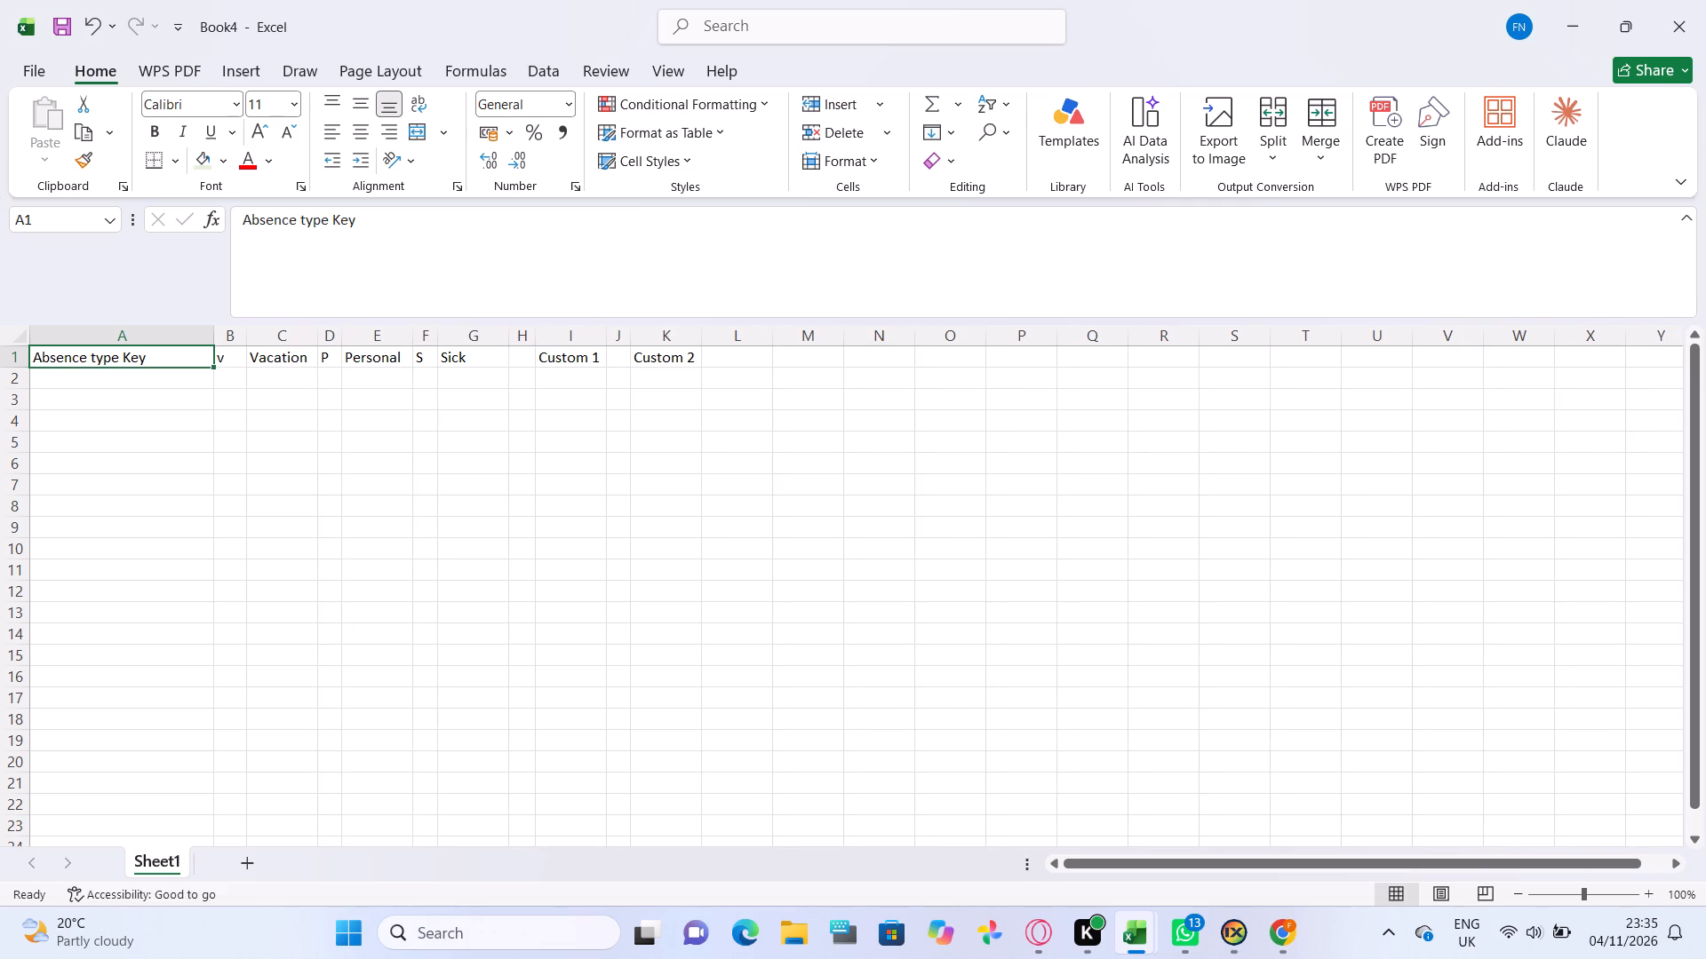
drag(249, 336, 237, 339)
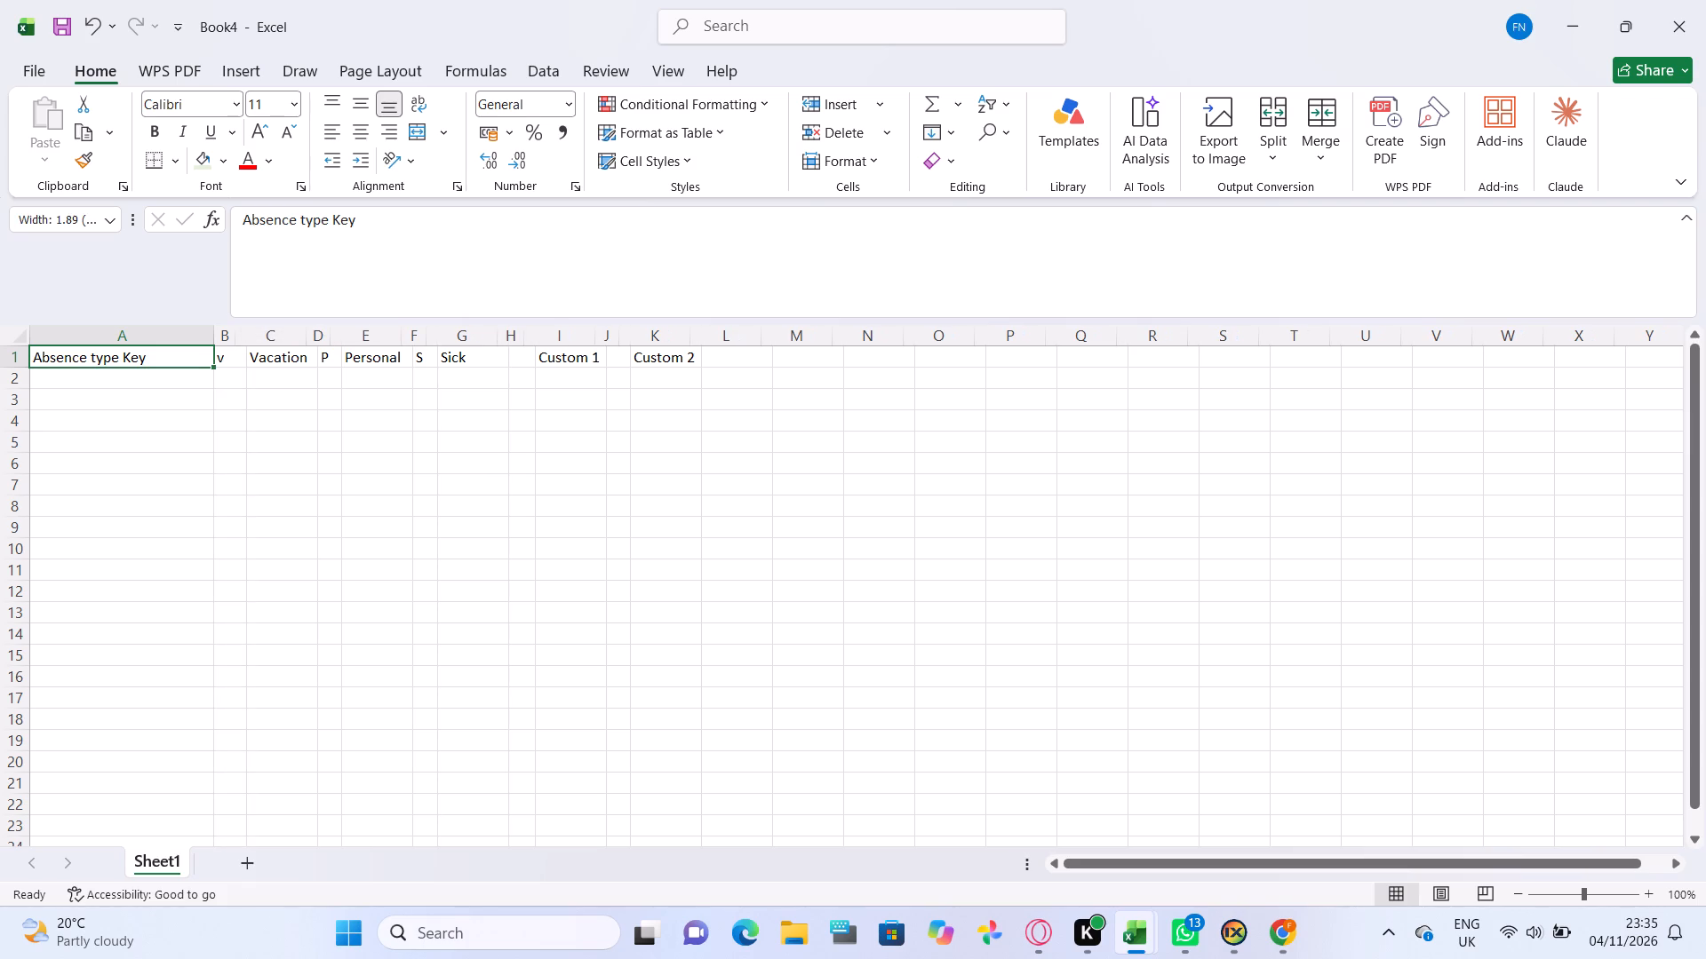
Replace the lowercase key letter in cell B1 with a capital "V".
click(227, 363)
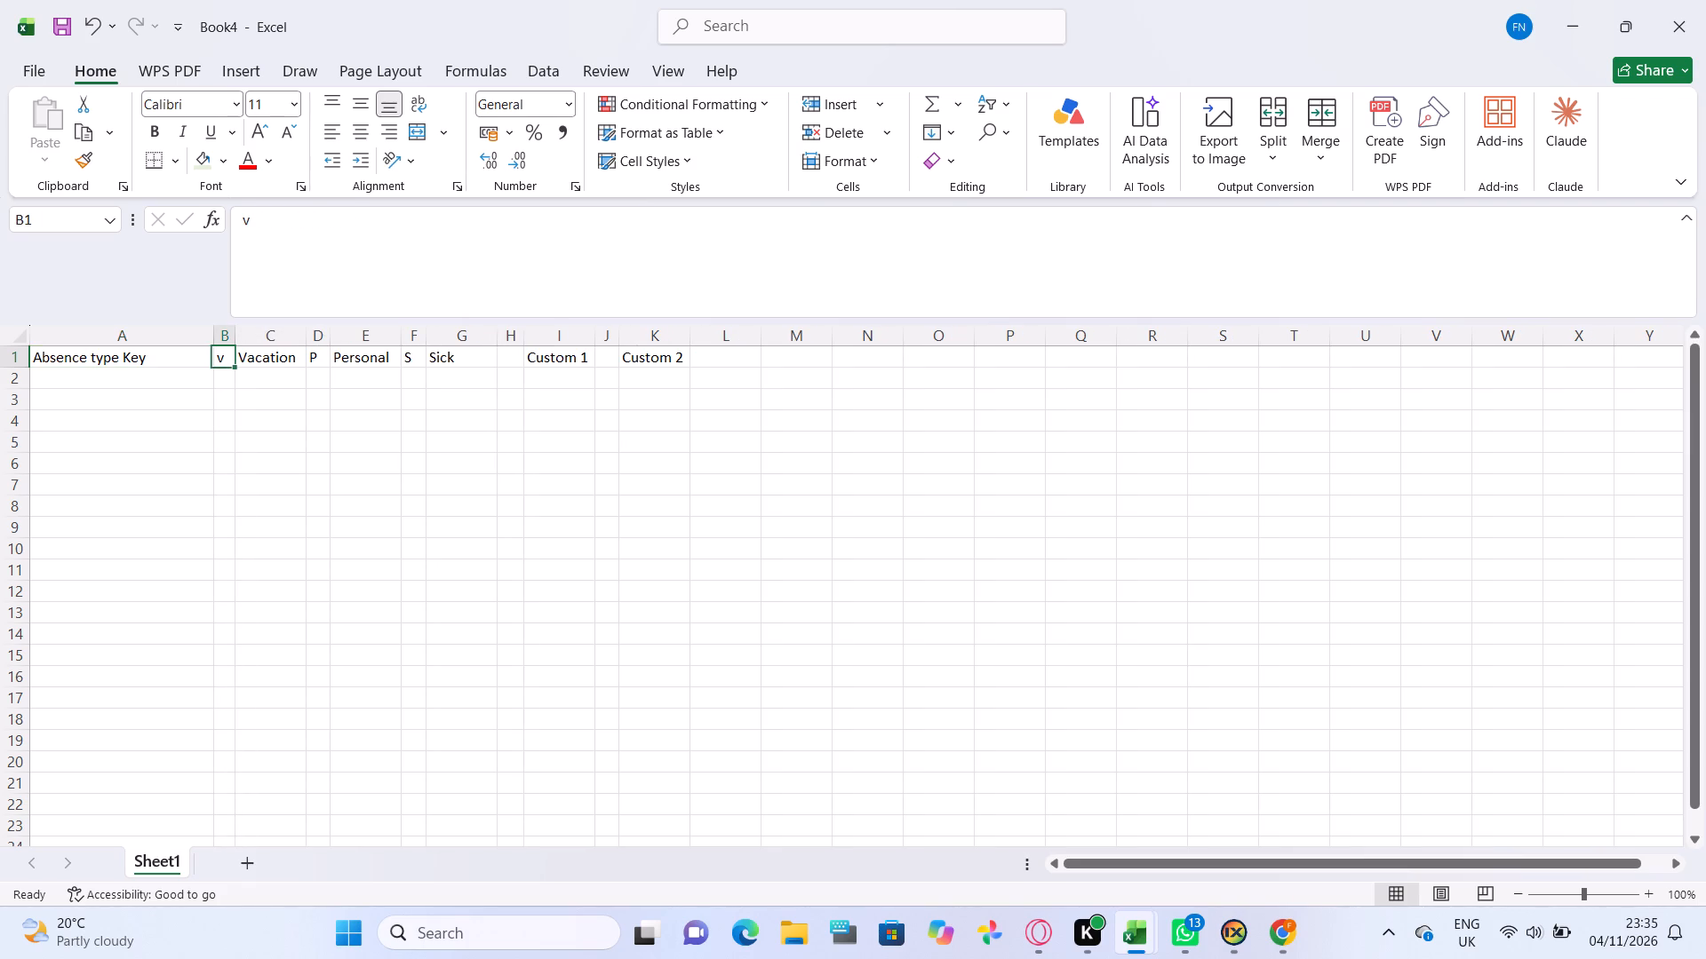
key(BackSpace)
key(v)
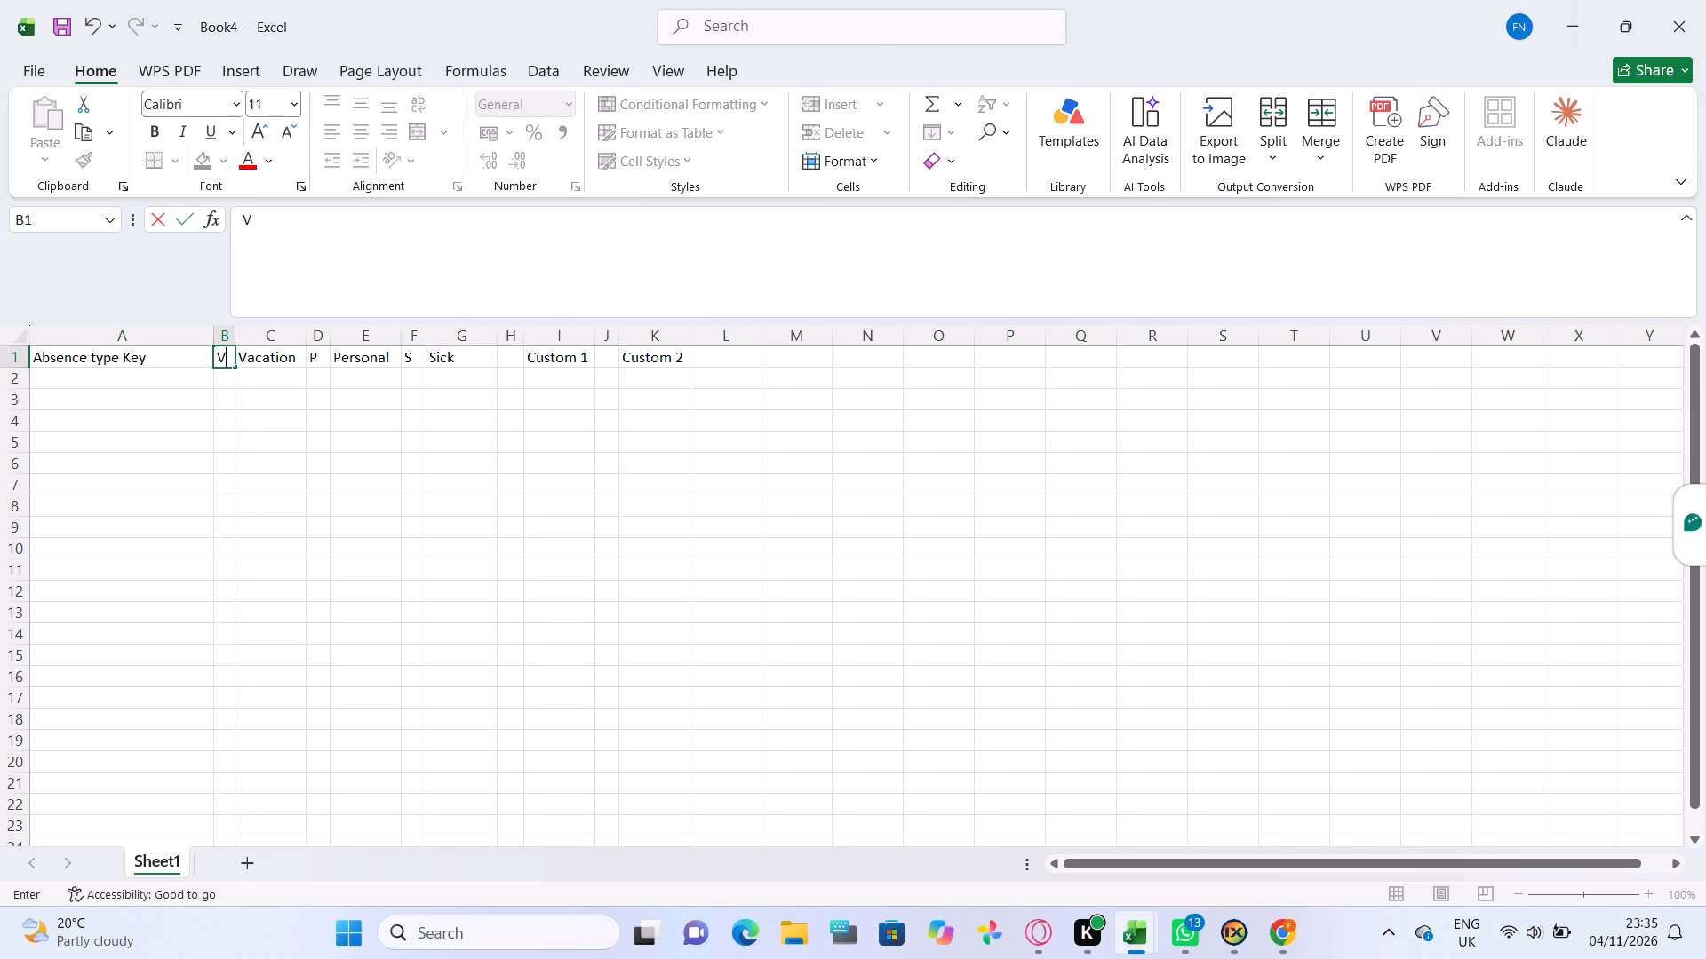
click(224, 376)
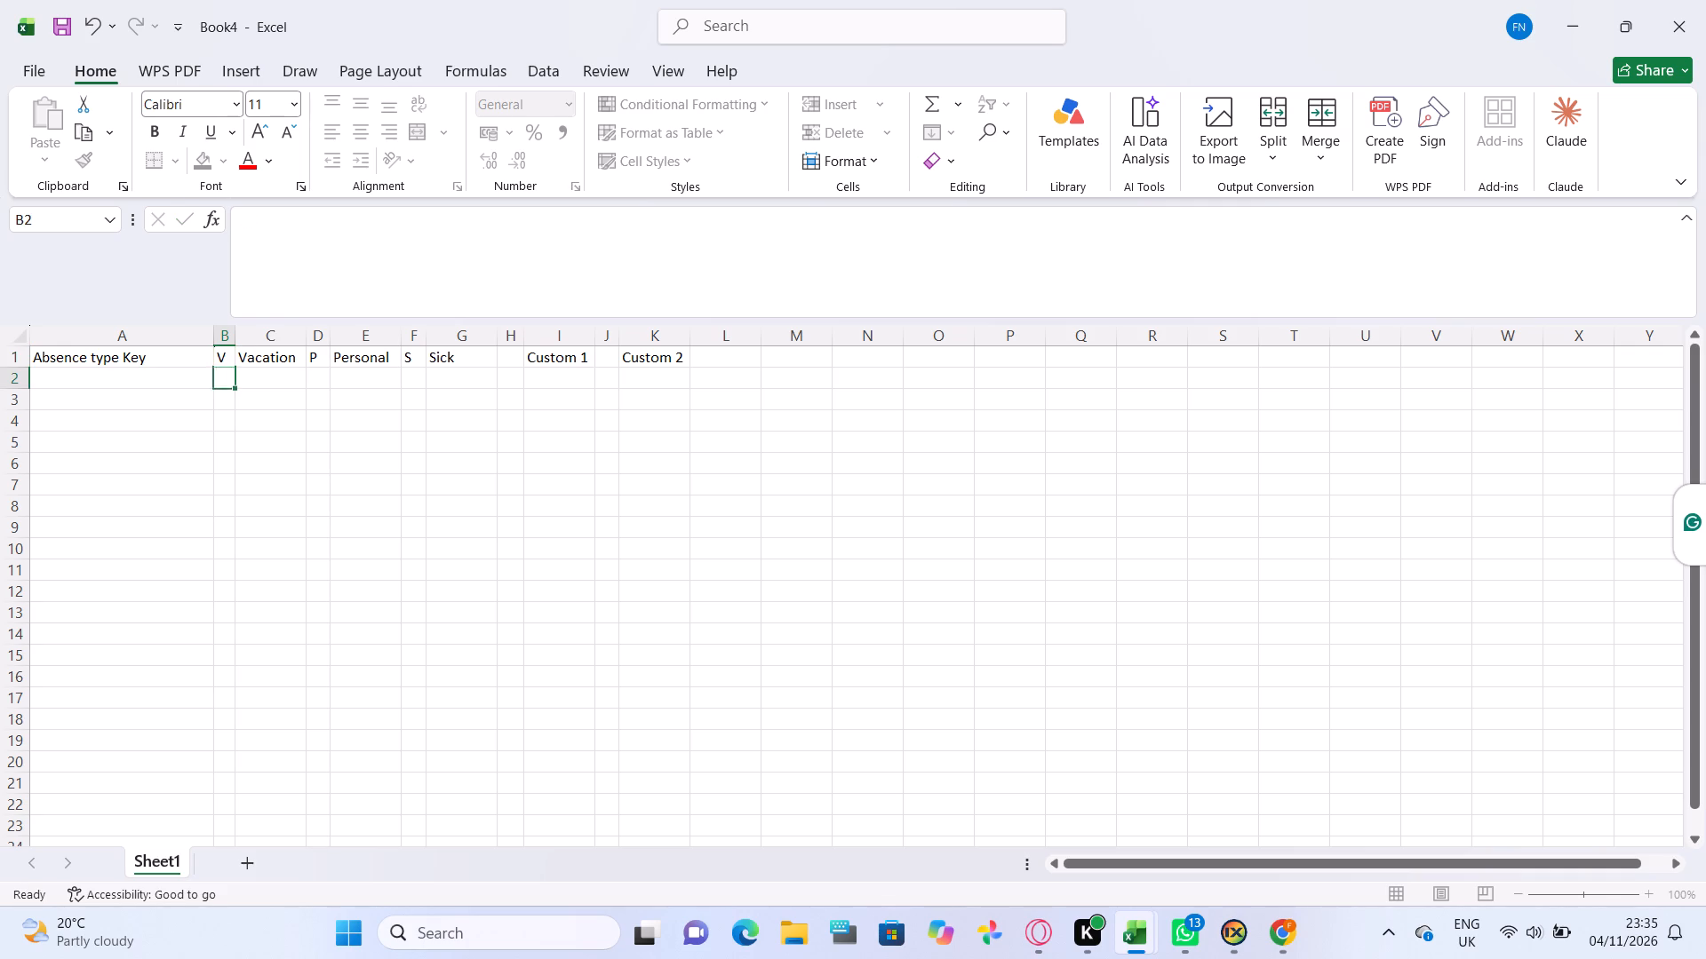
Fill the "V" key cell B1 with light green.
click(230, 356)
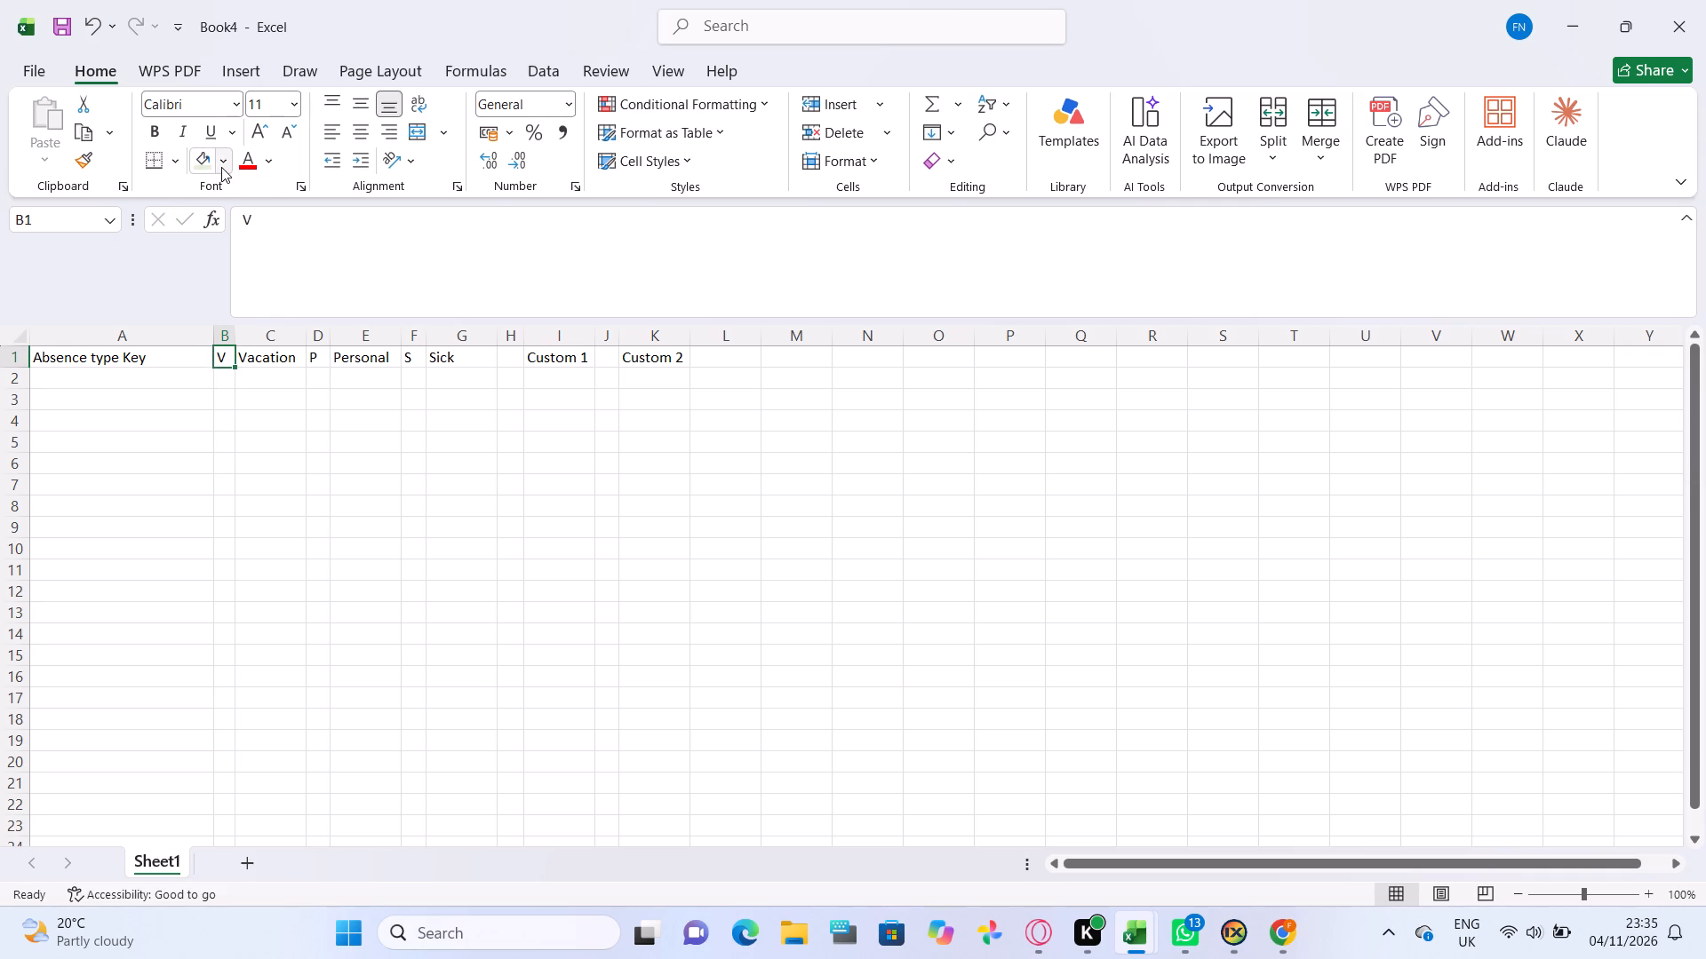
click(221, 167)
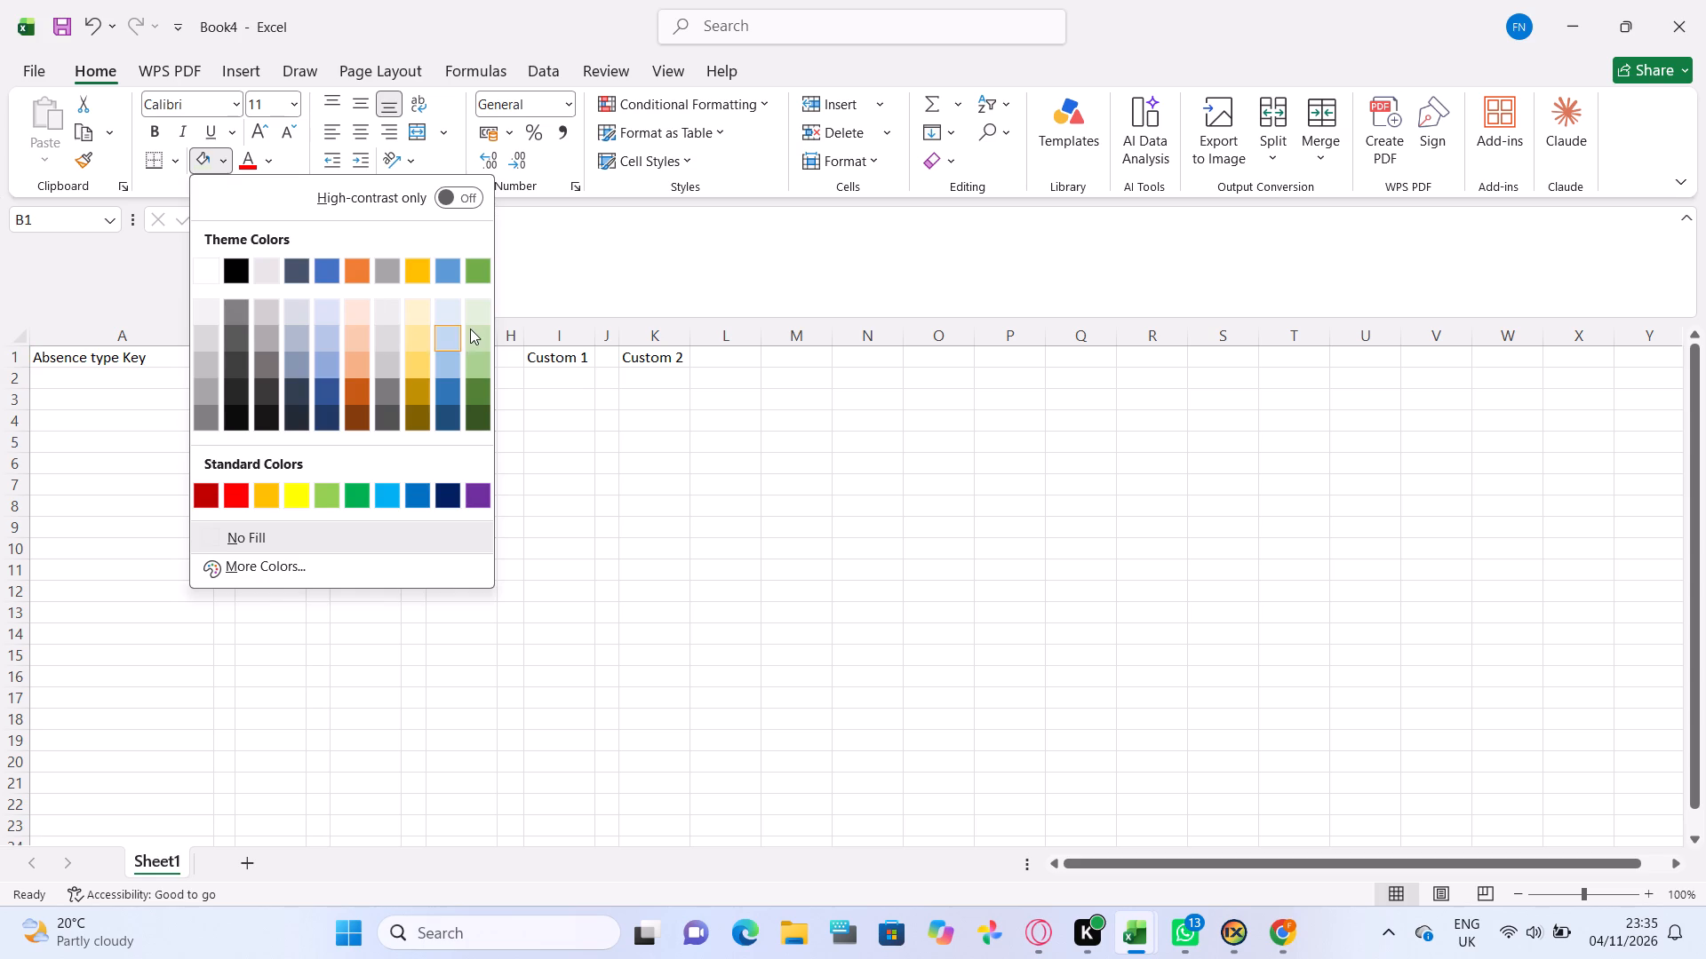
click(470, 329)
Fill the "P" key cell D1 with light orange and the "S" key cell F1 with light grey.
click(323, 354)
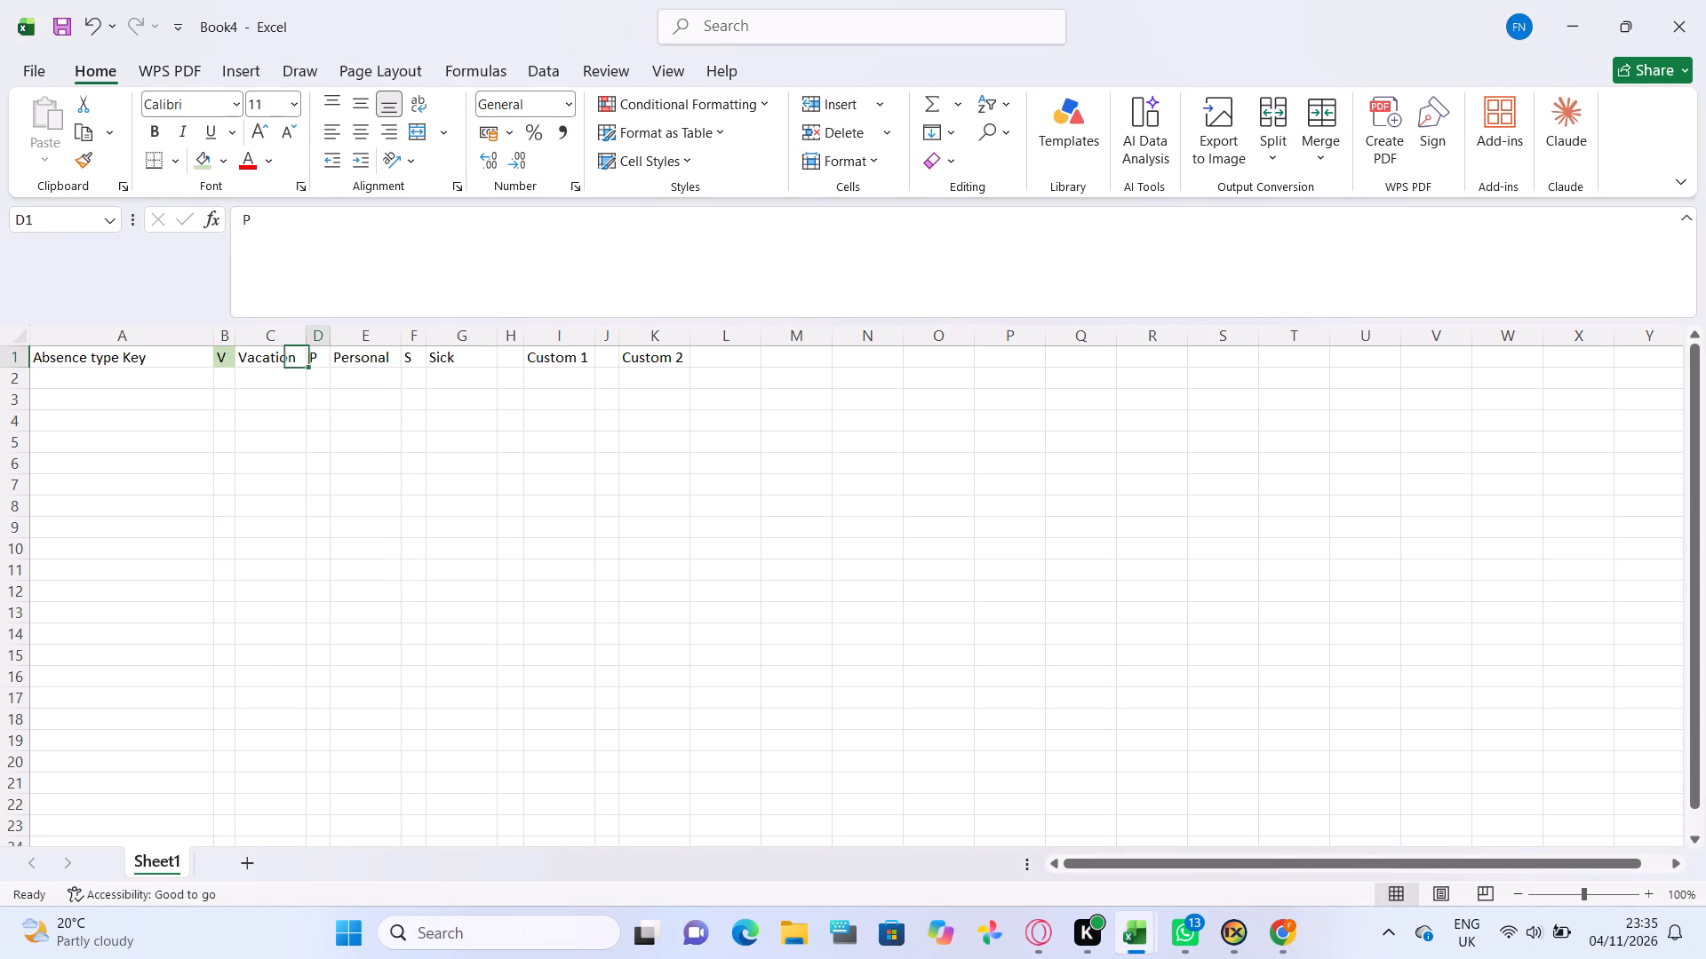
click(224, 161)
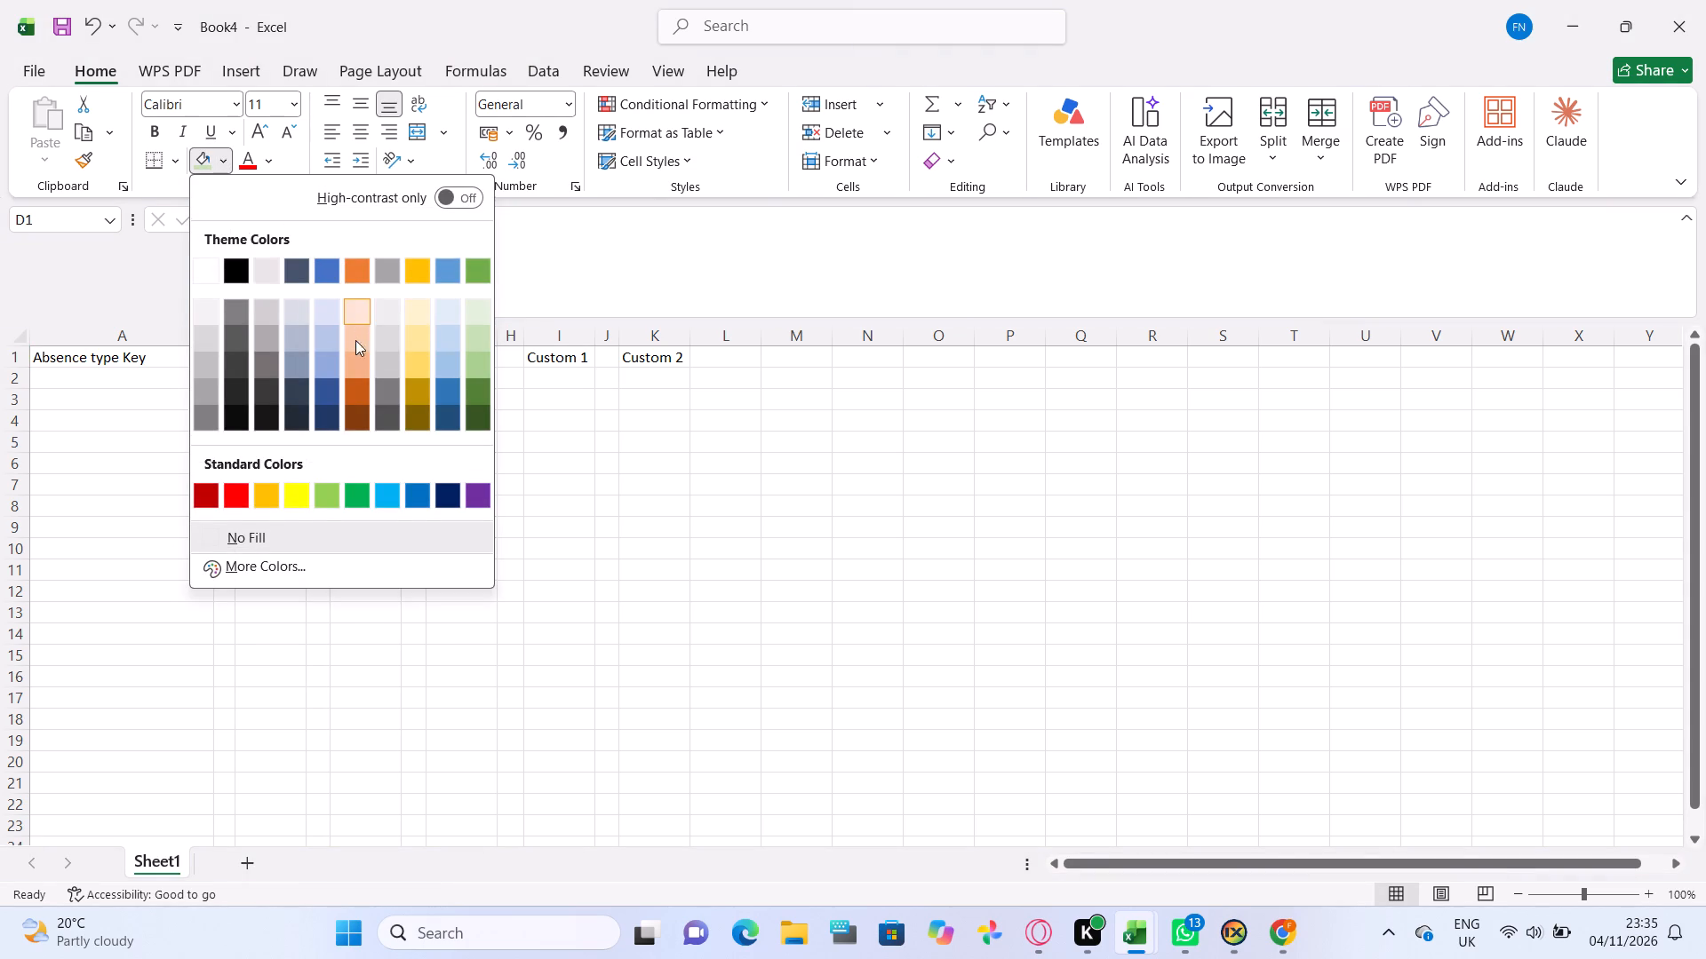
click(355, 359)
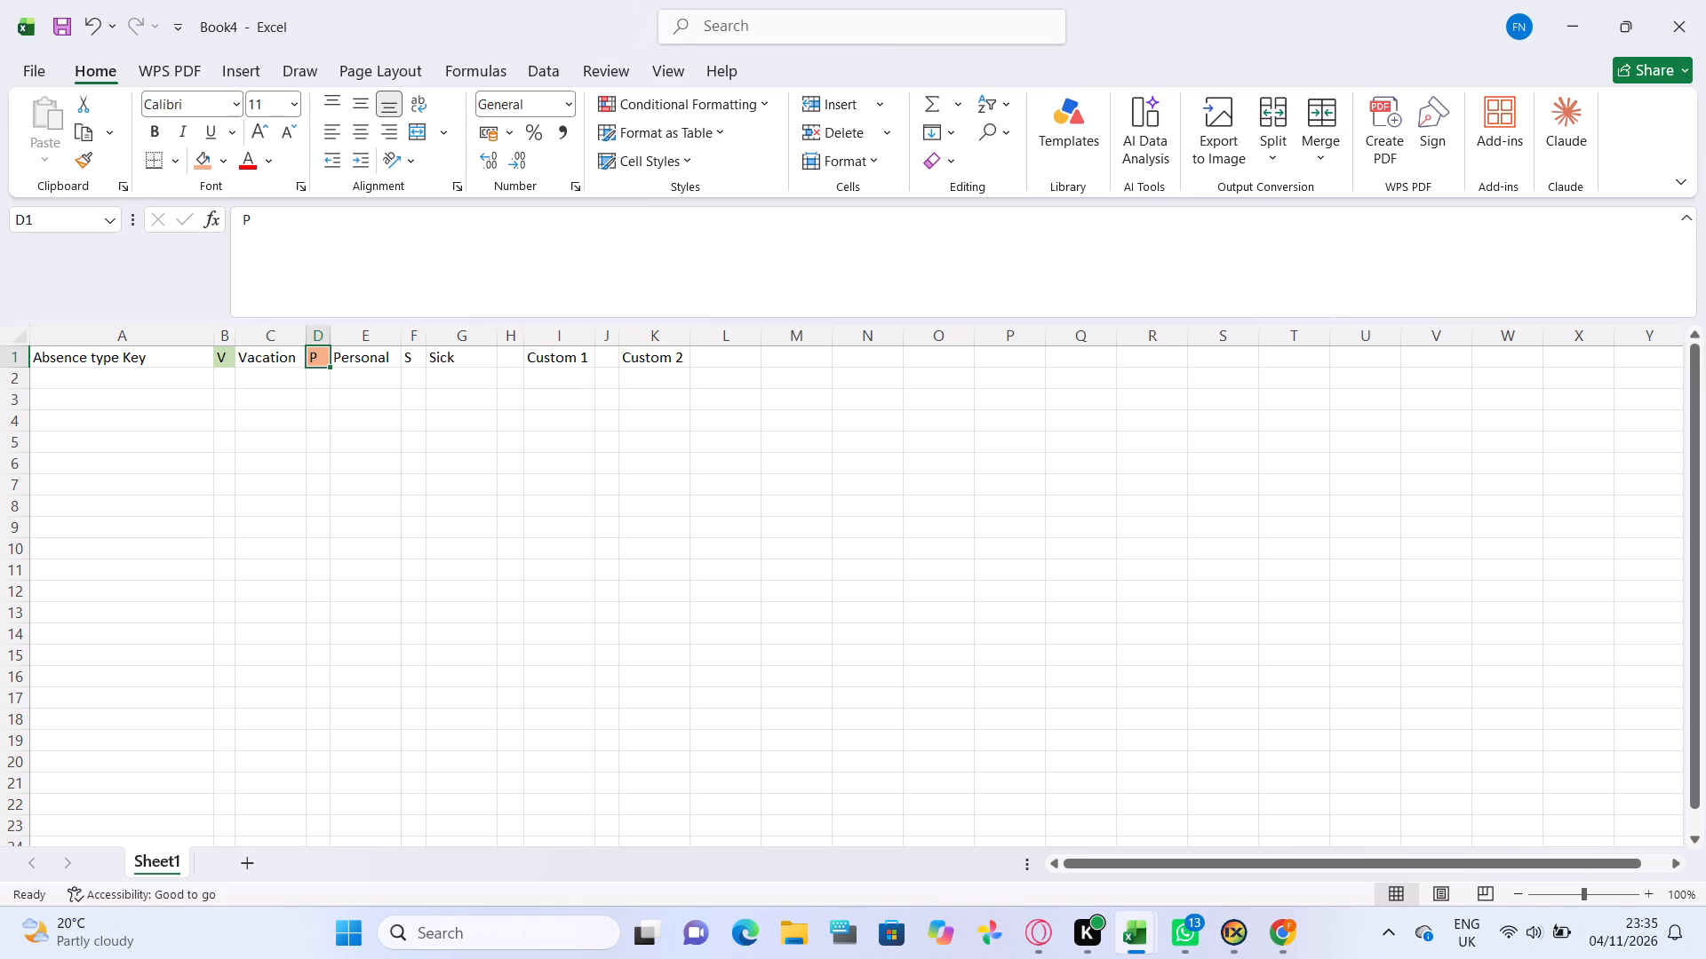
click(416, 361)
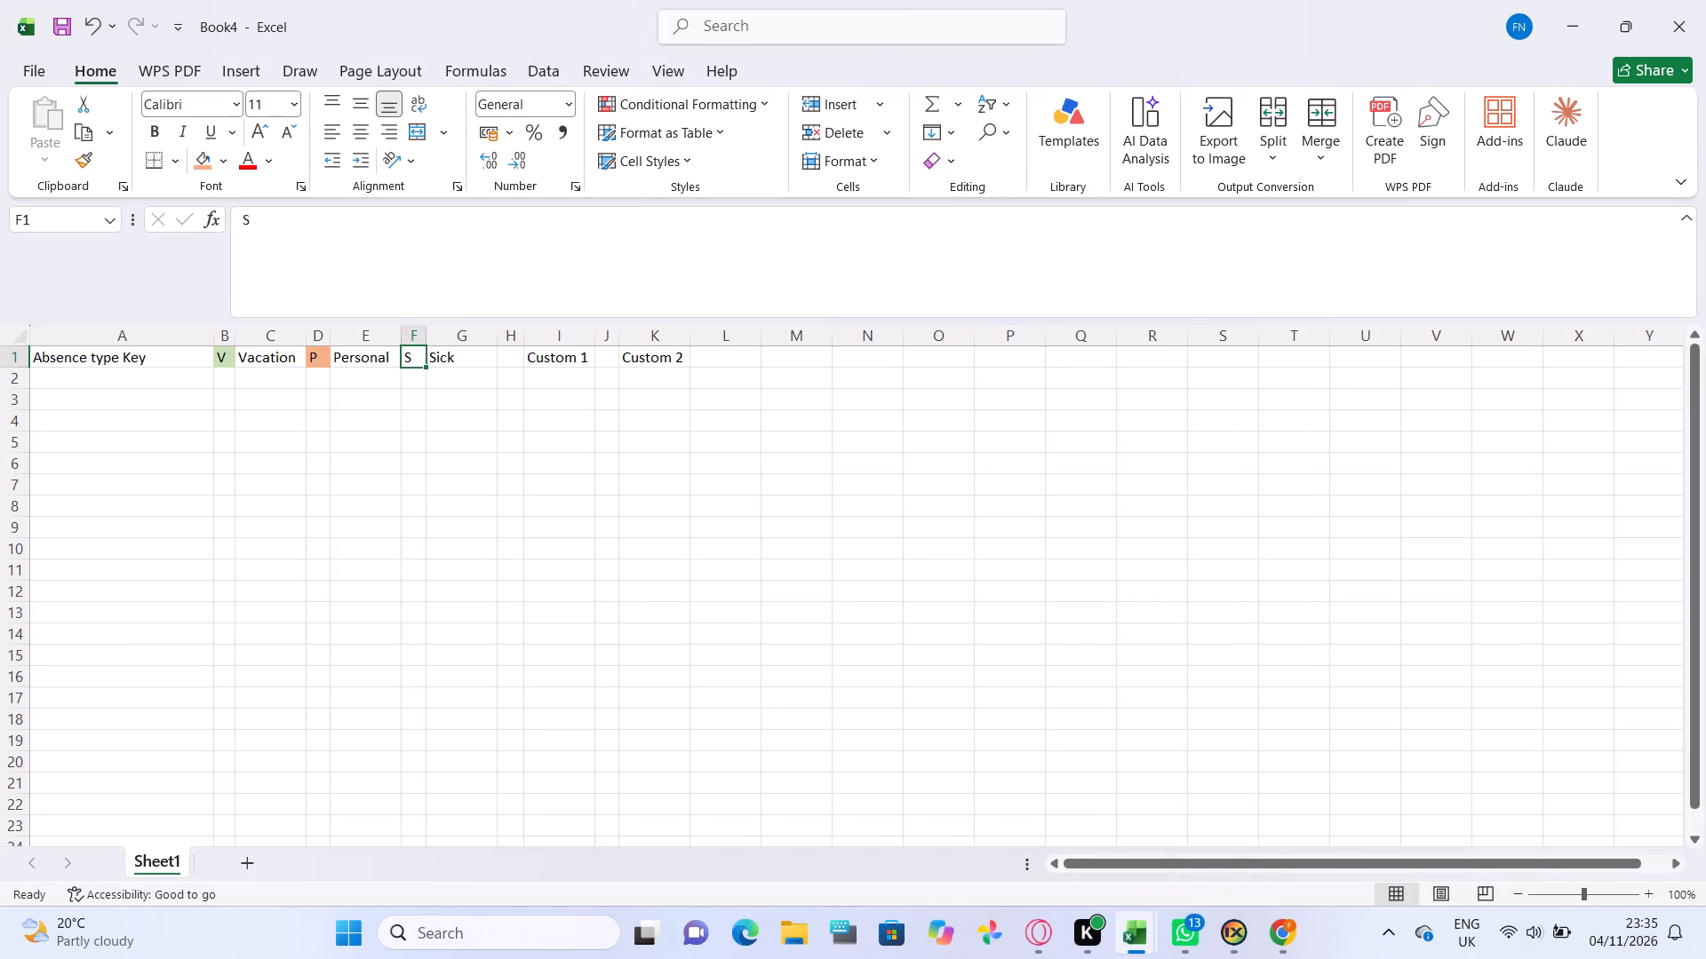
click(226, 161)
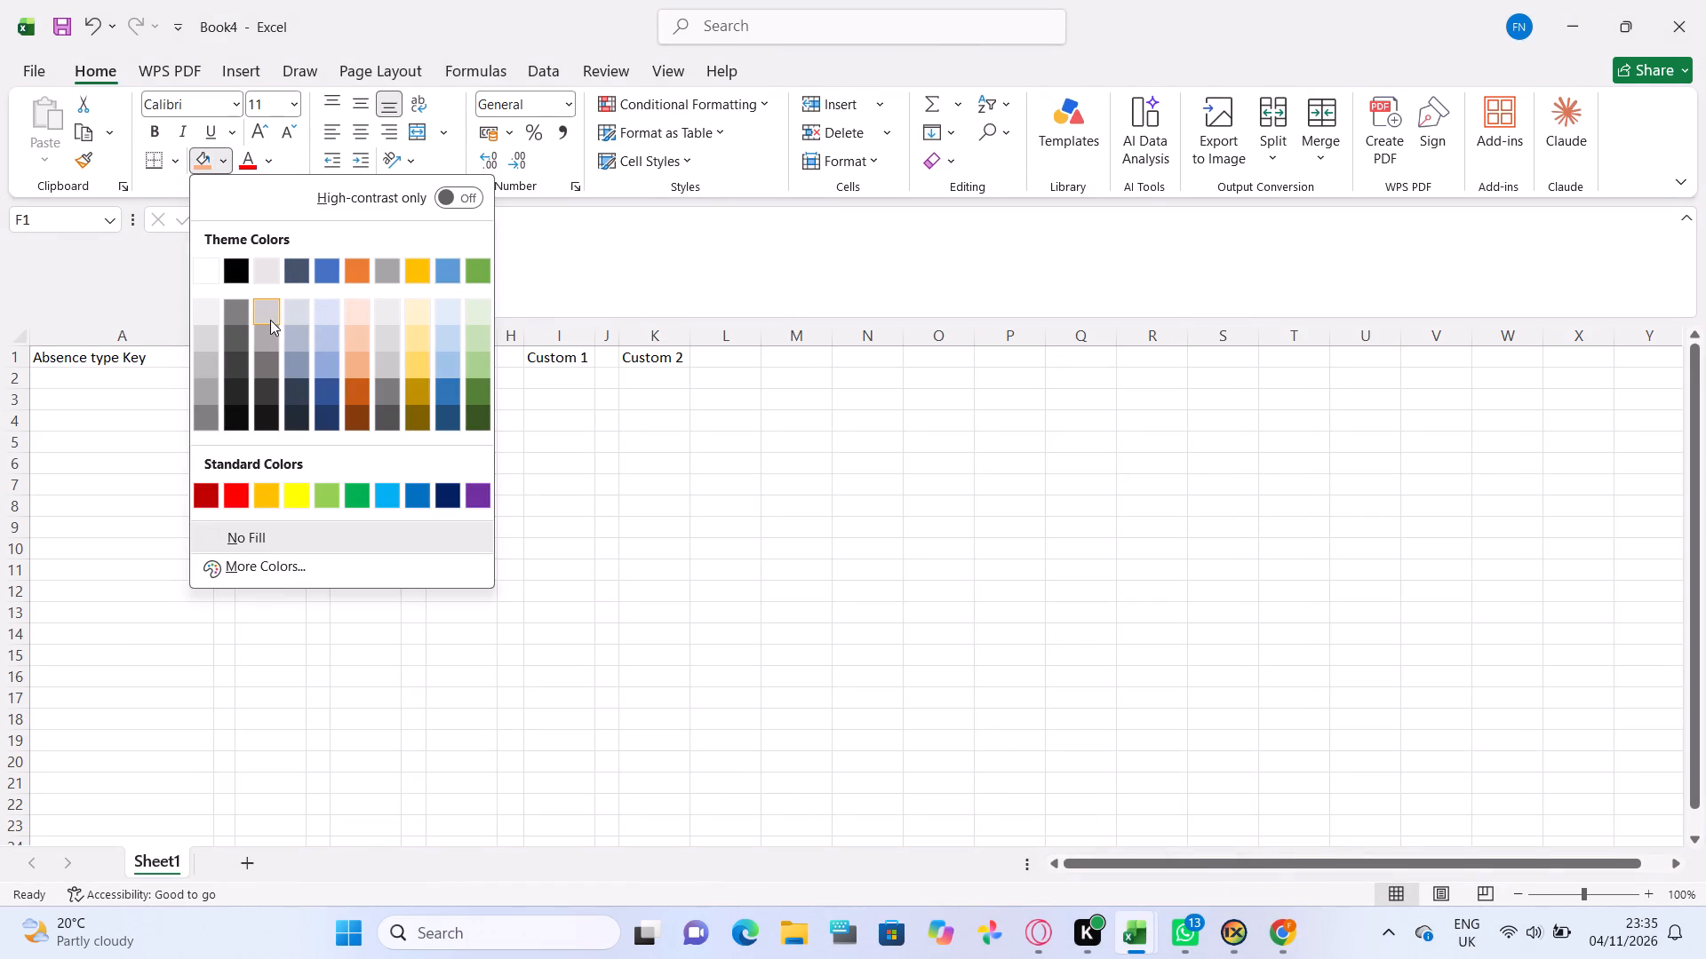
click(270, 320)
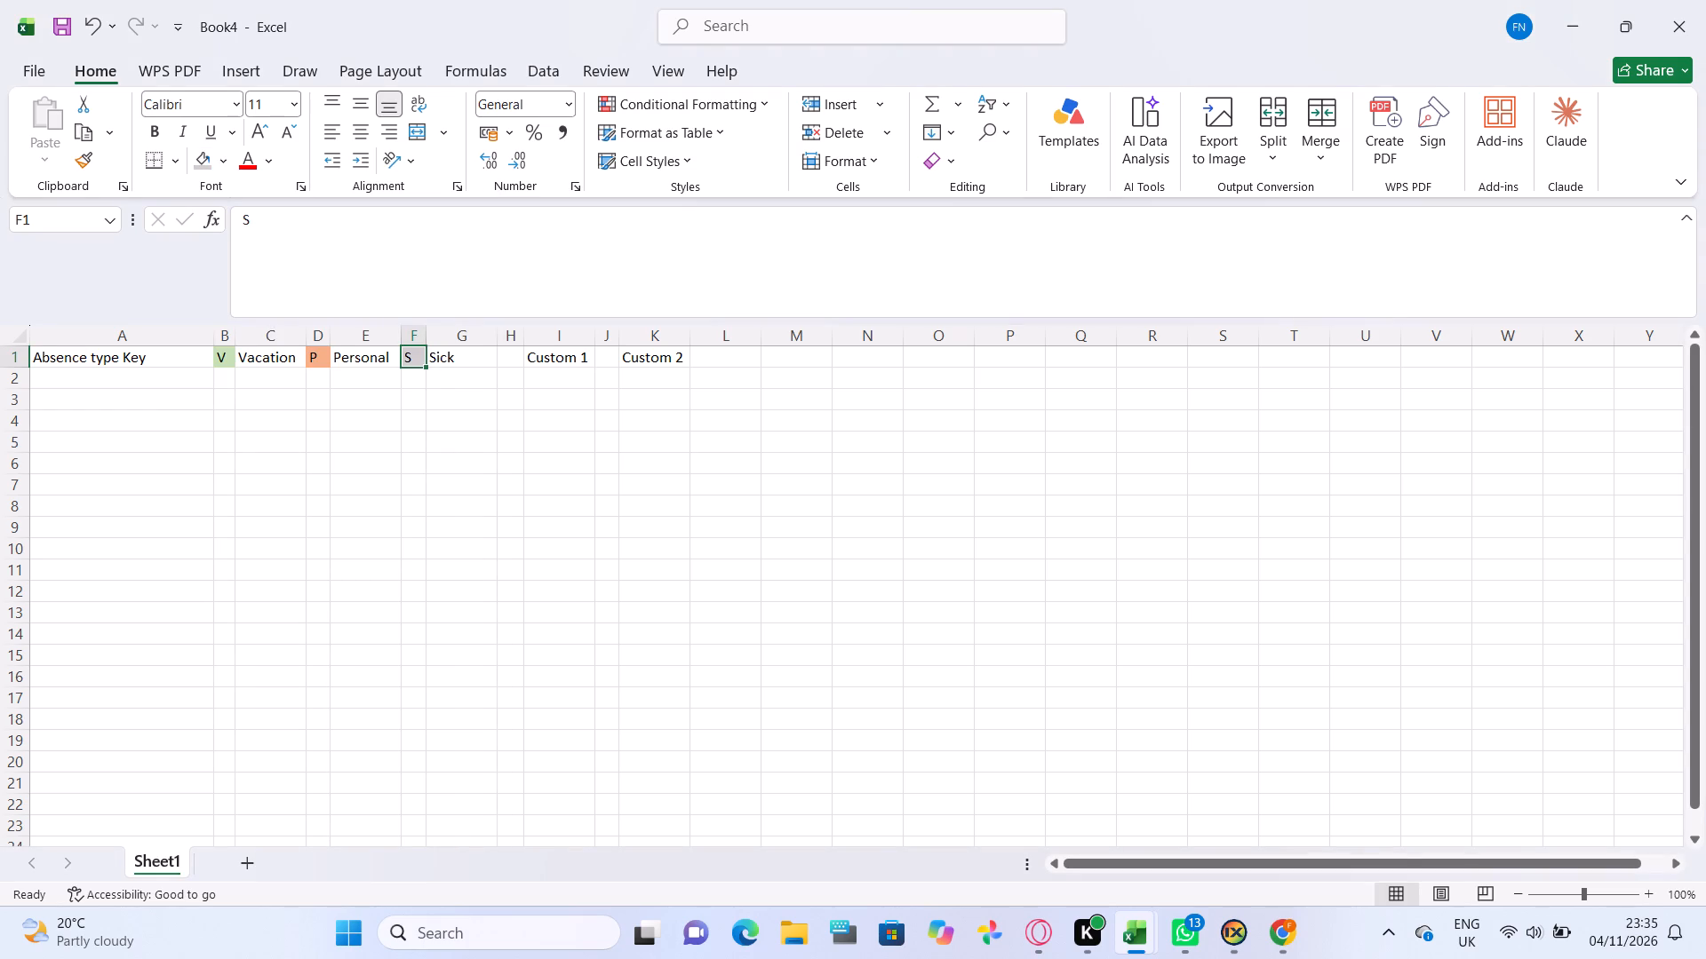
Check the key colours in the template, then fill the "S" key cell F1 in Book4 with light blue.
click(520, 366)
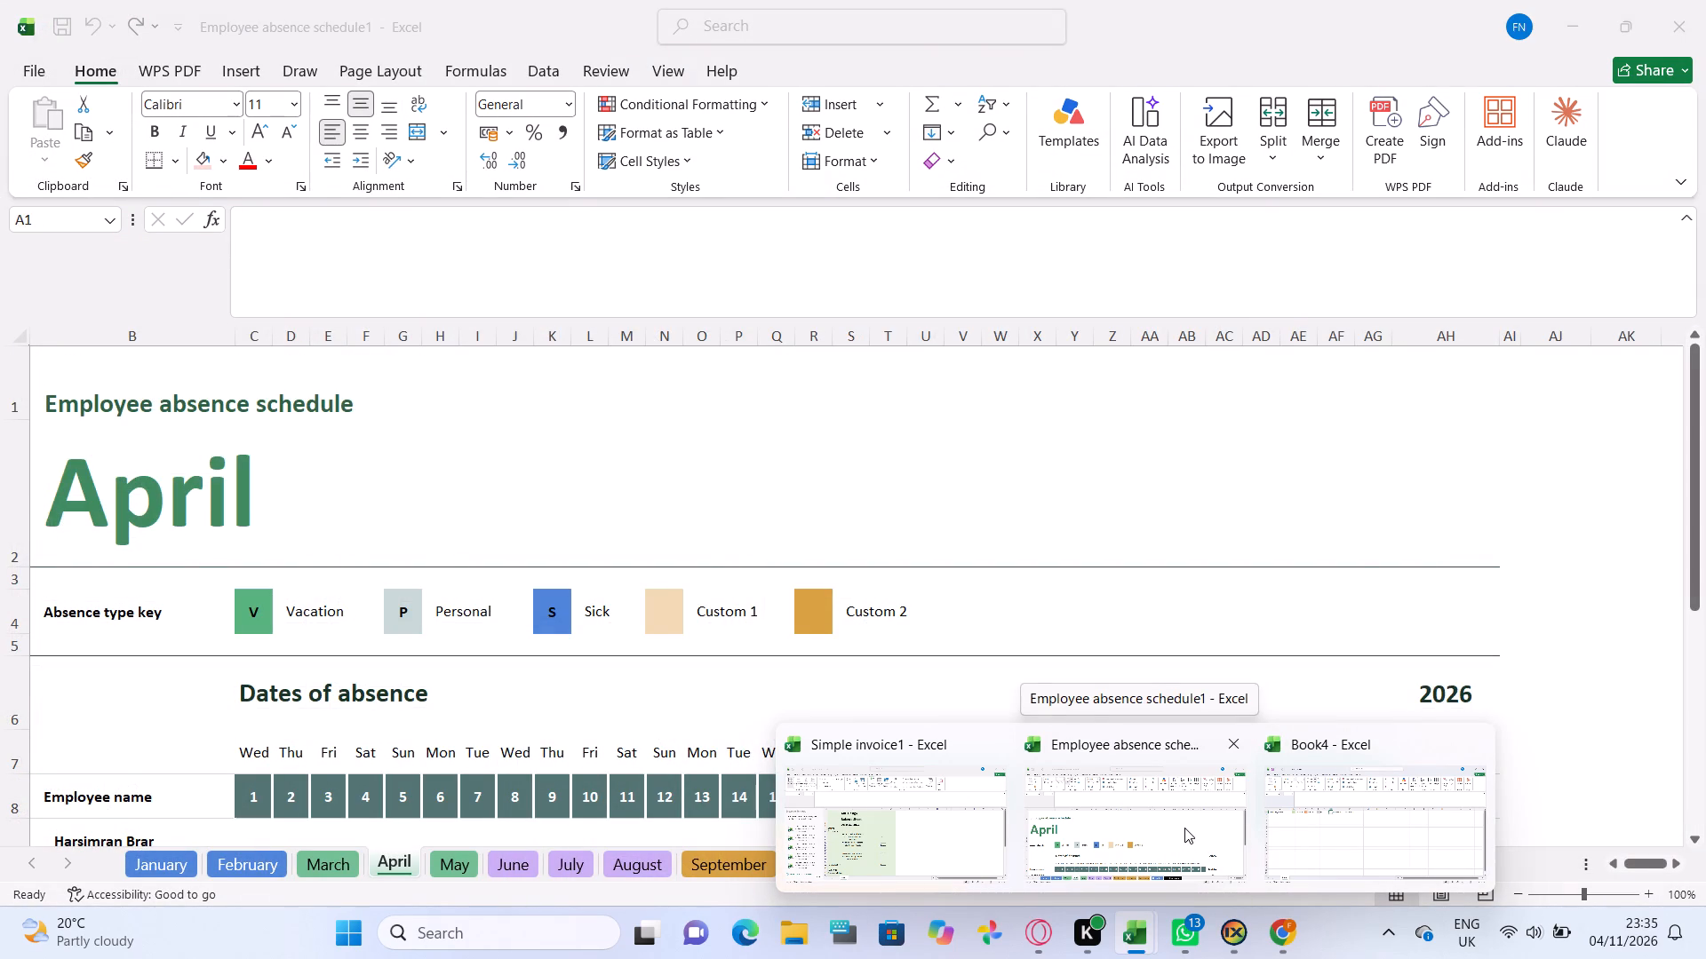
click(1311, 824)
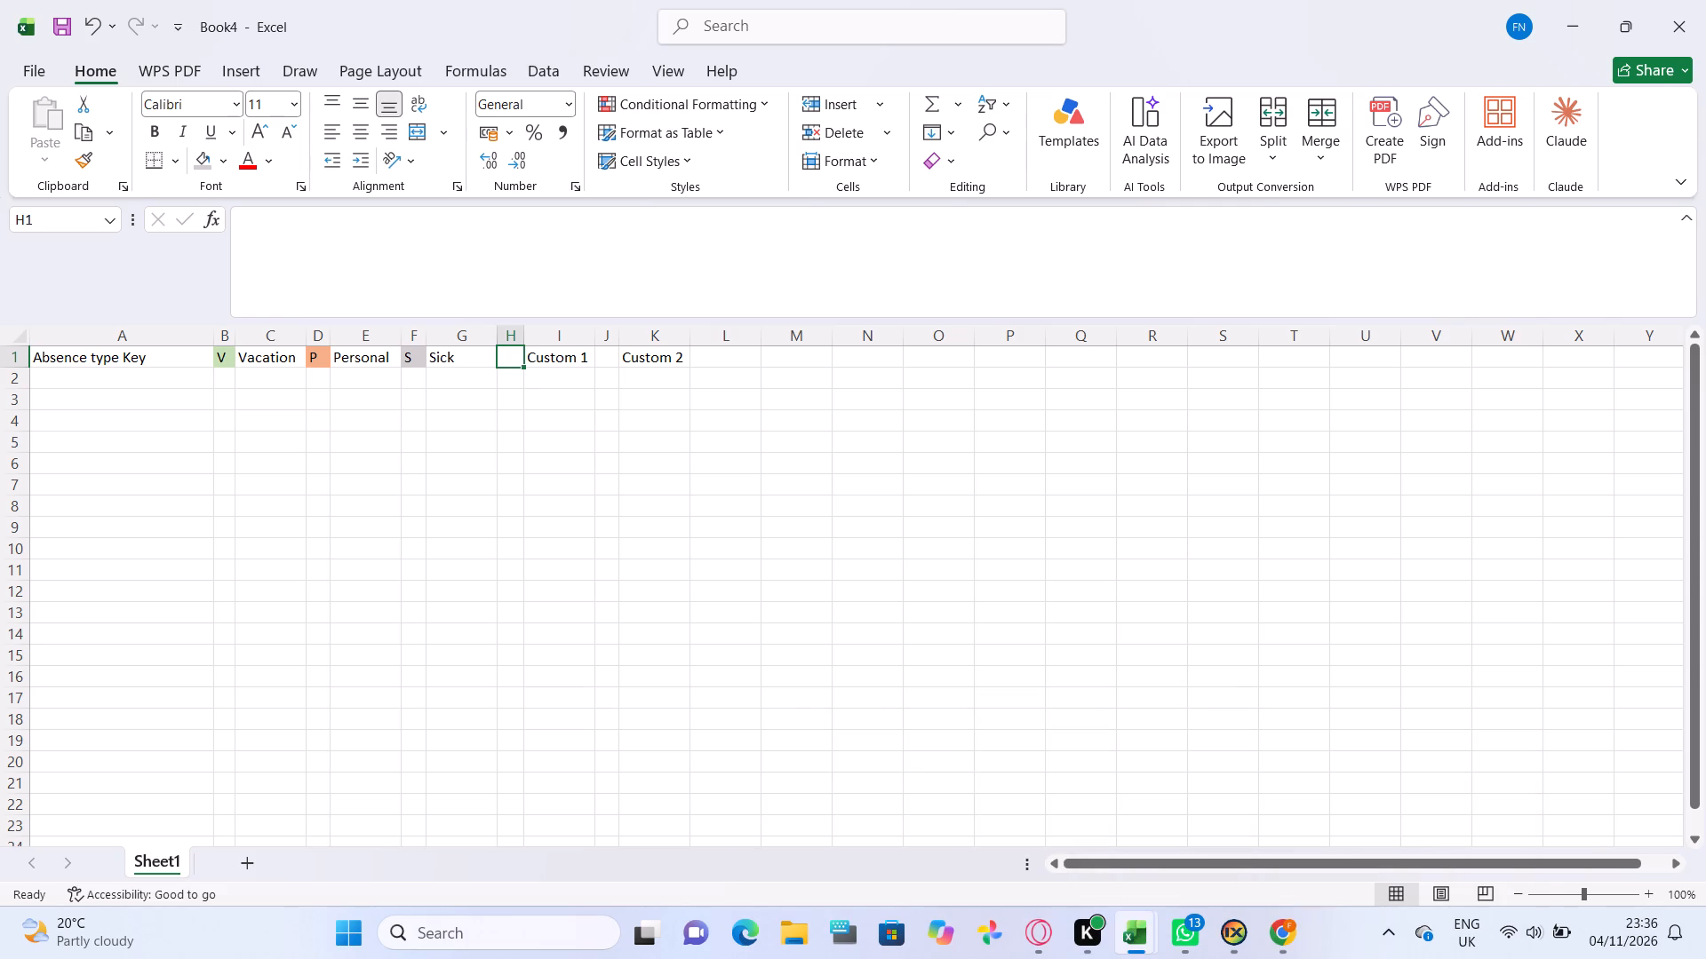
click(419, 362)
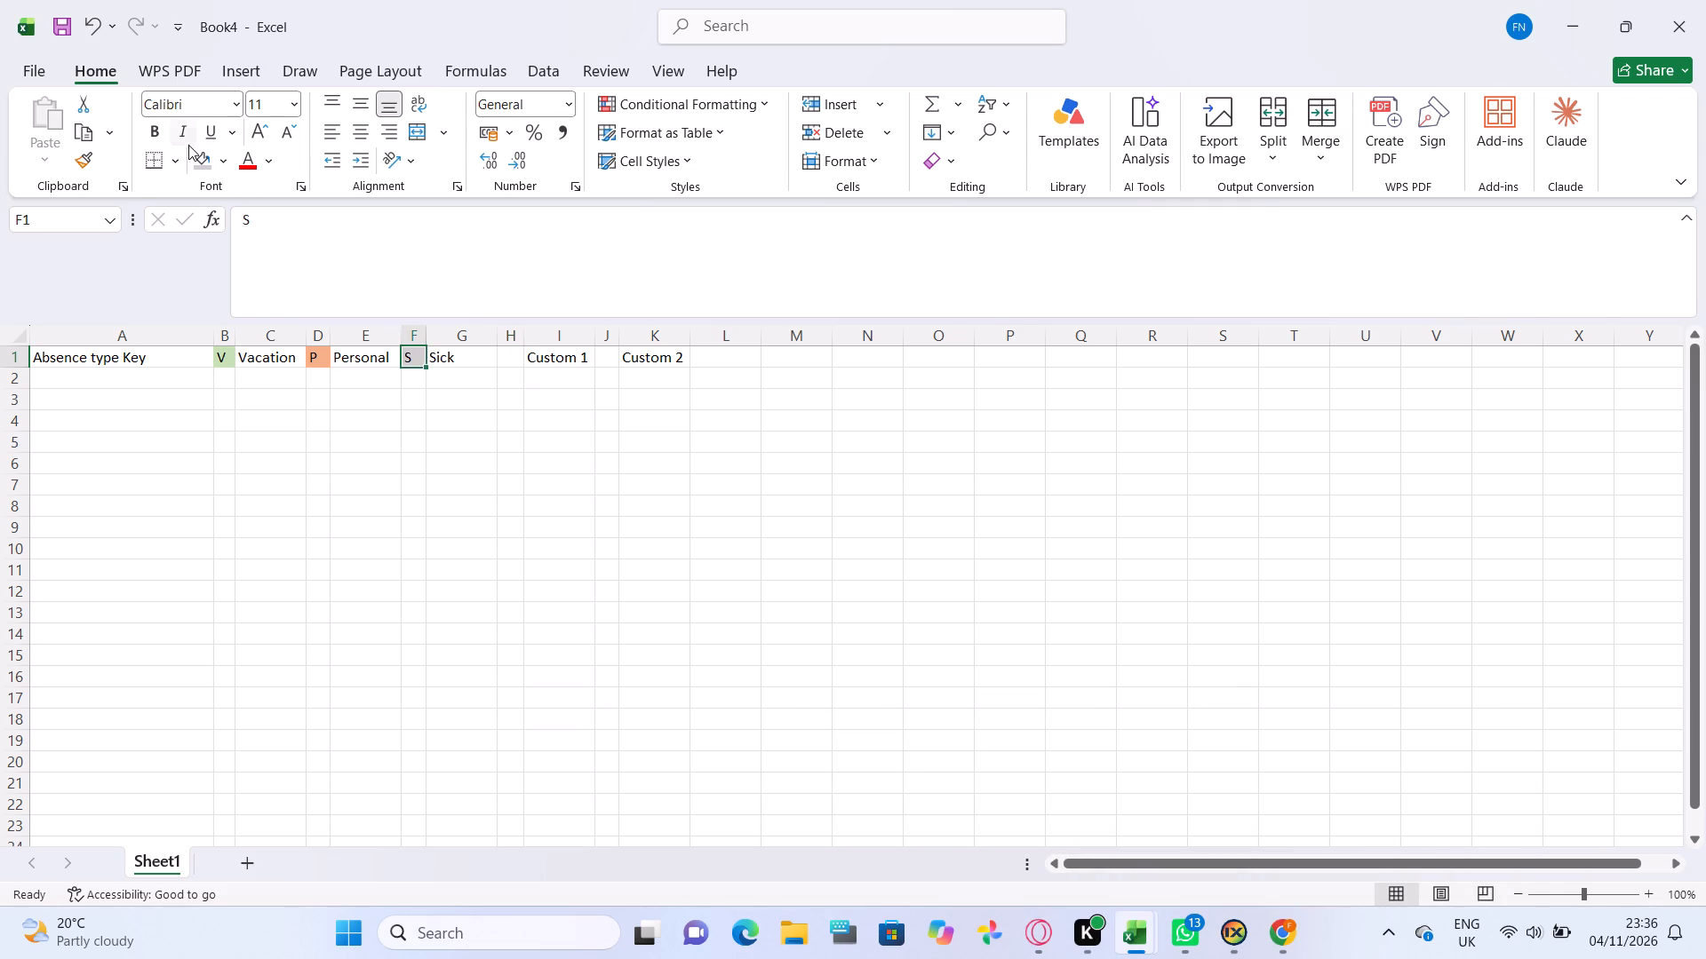
click(204, 162)
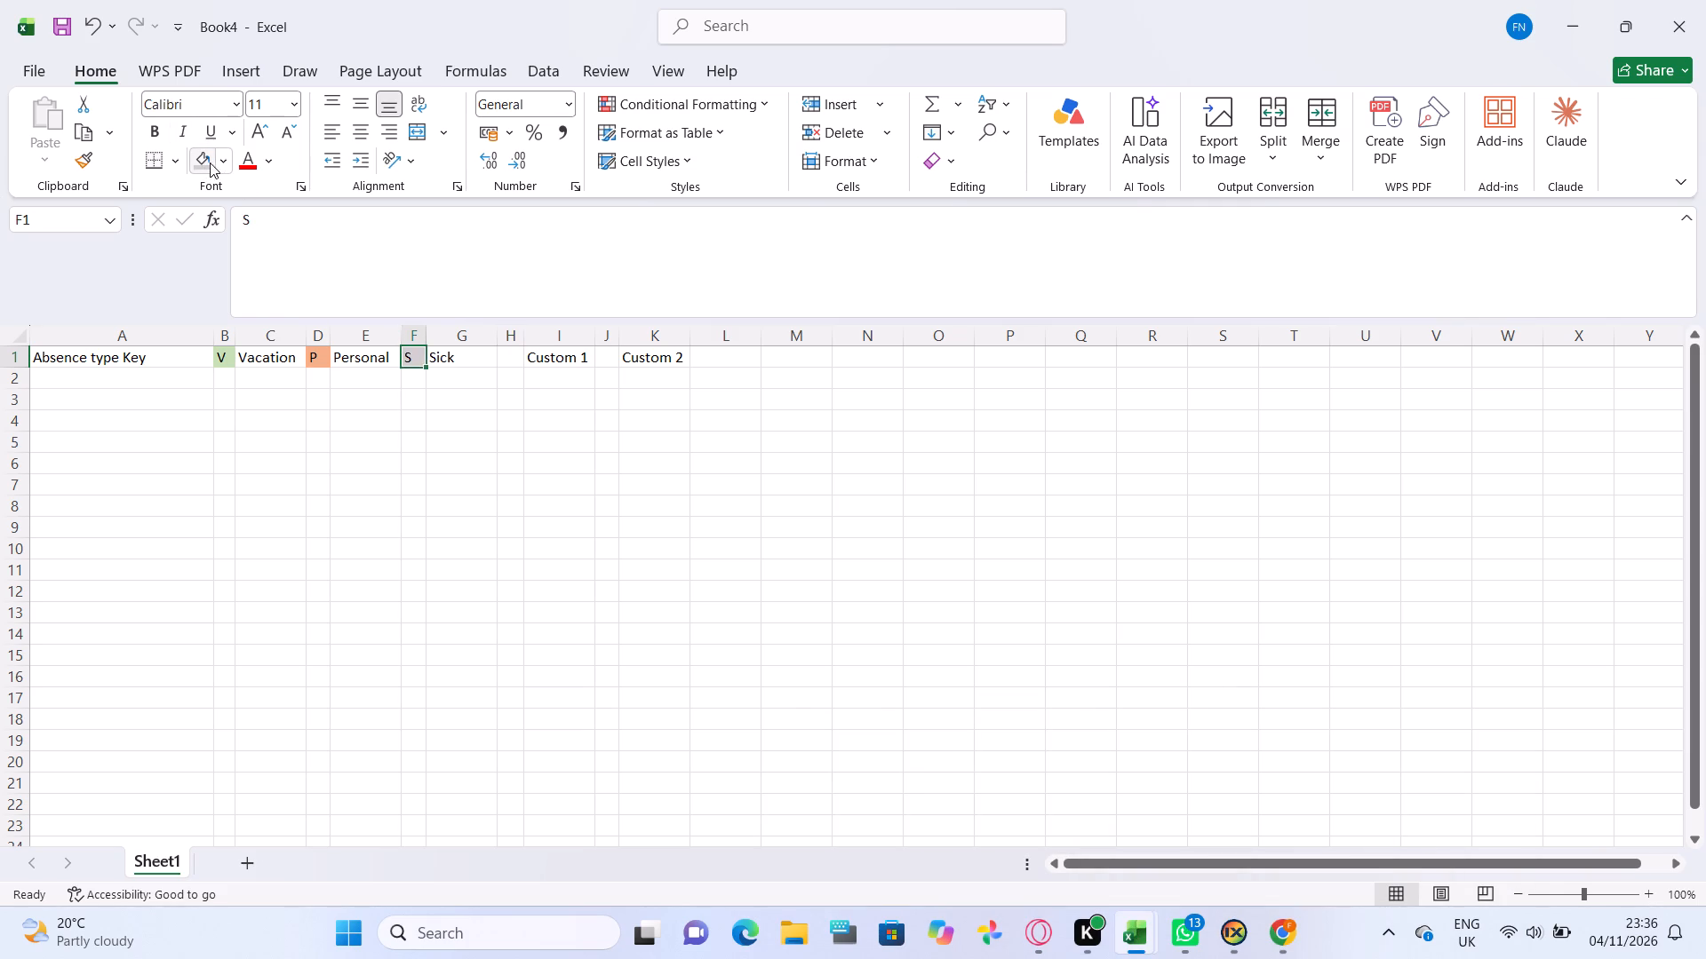
click(219, 162)
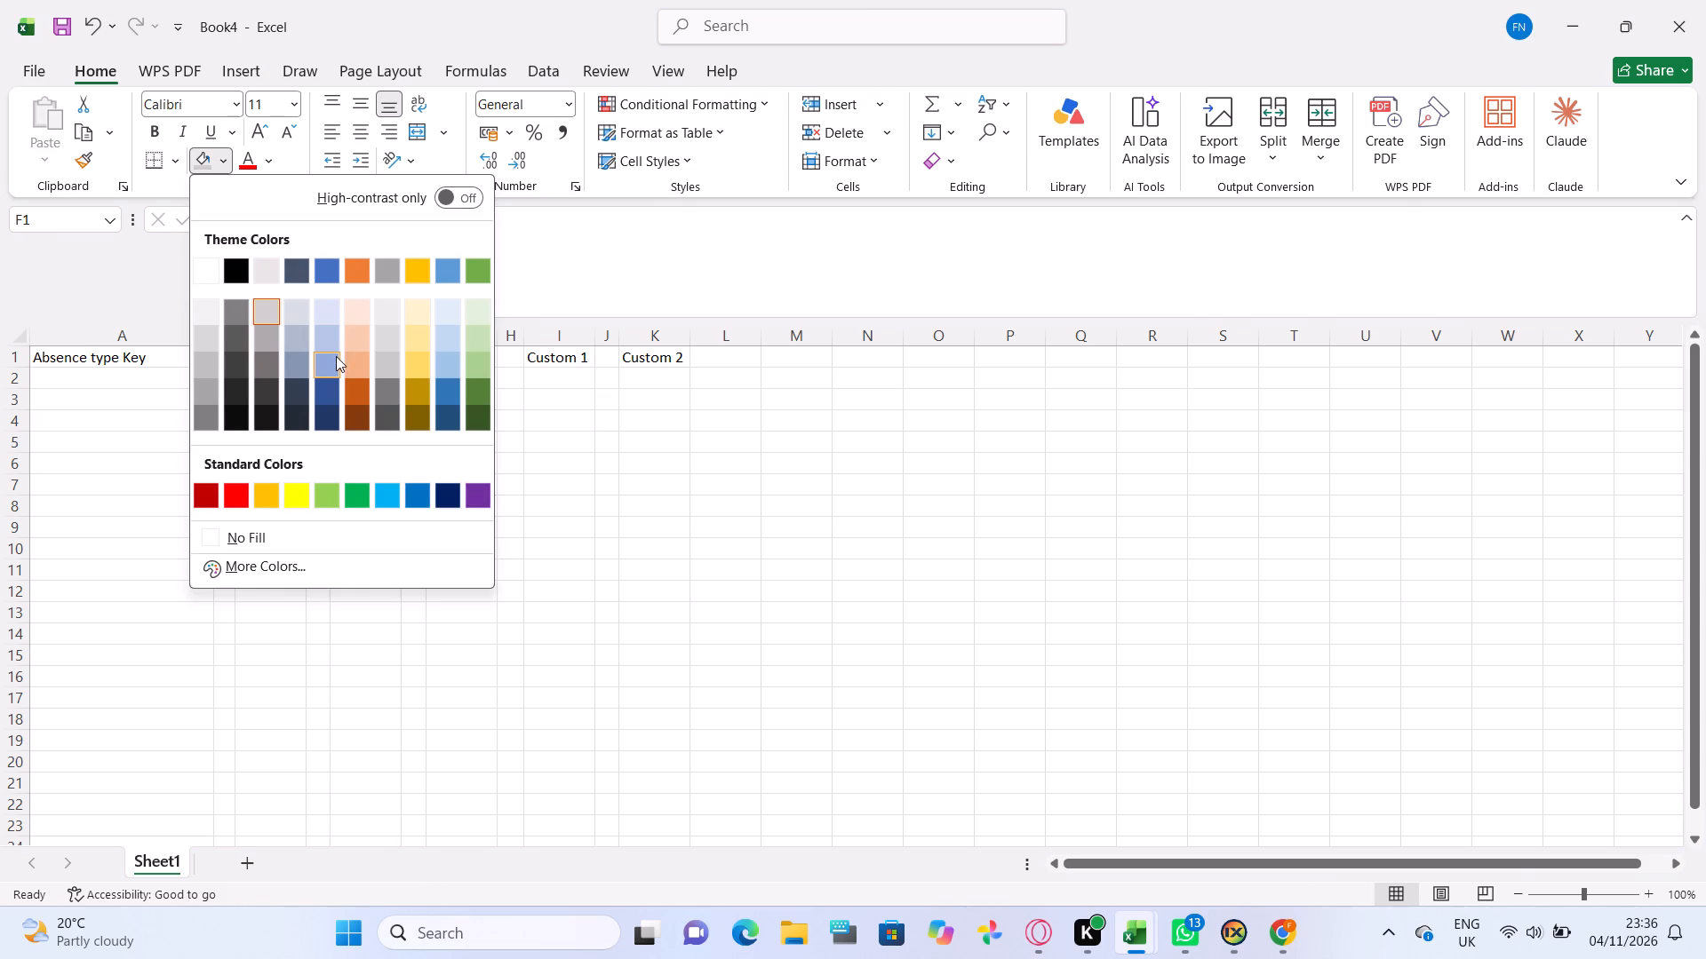
click(336, 356)
Change the fill of the "P" key cell D1 to light grey, matching the template's Personal key.
click(323, 364)
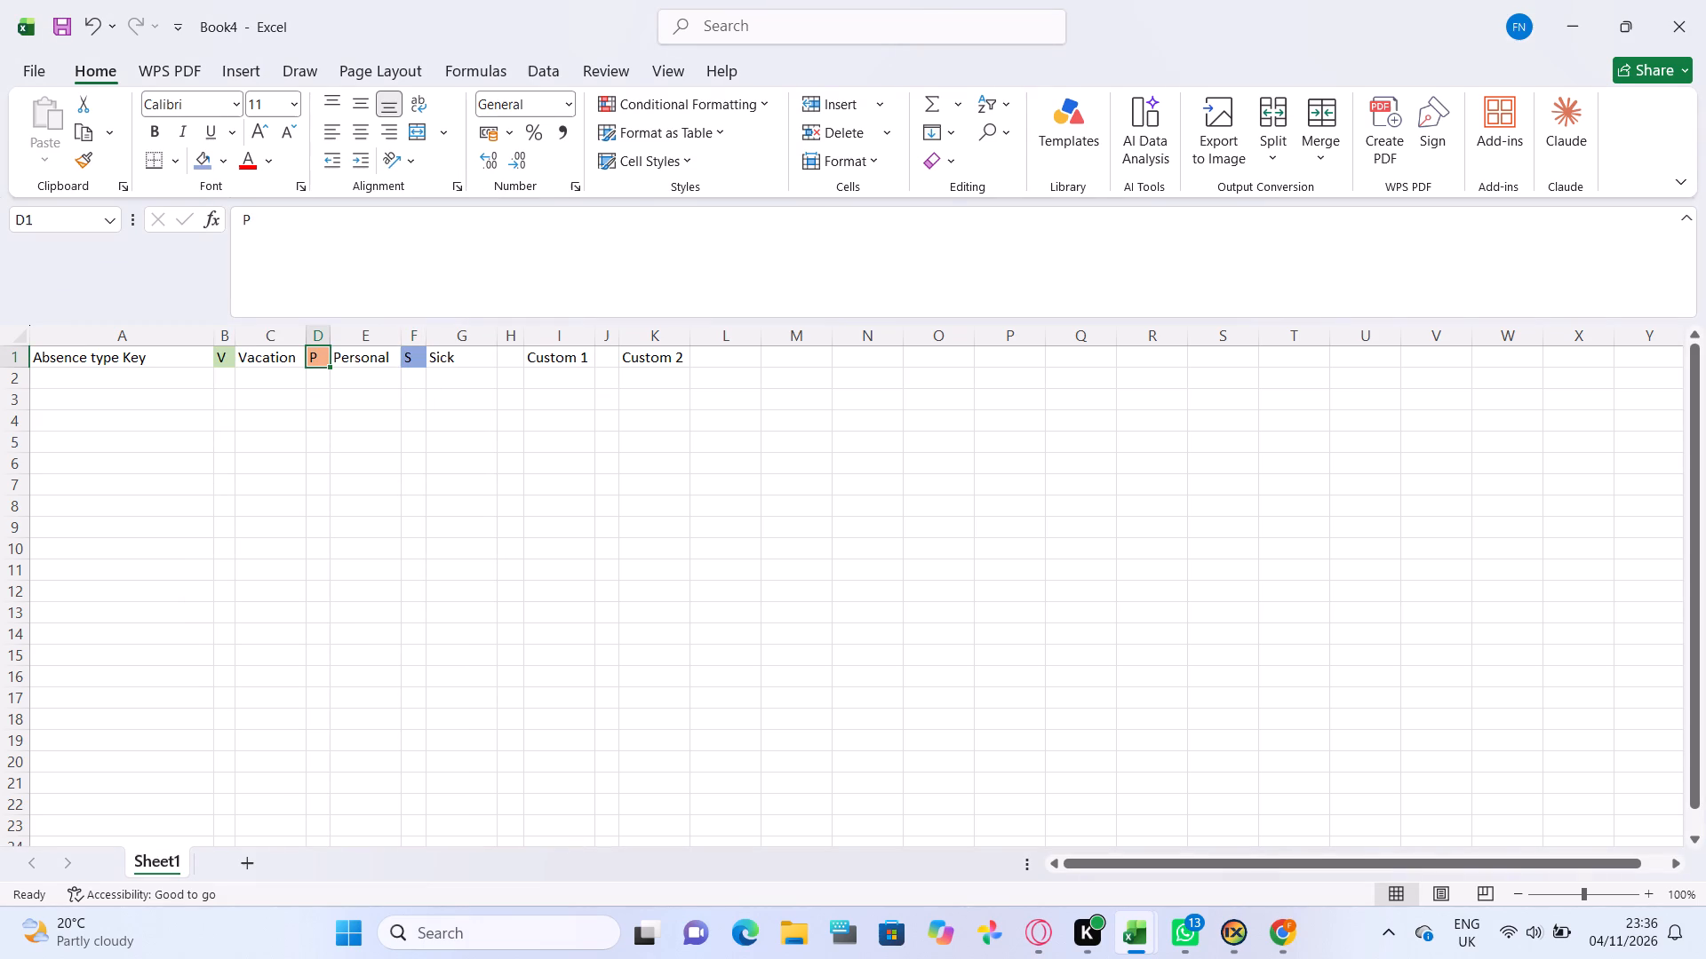
click(211, 178)
click(219, 168)
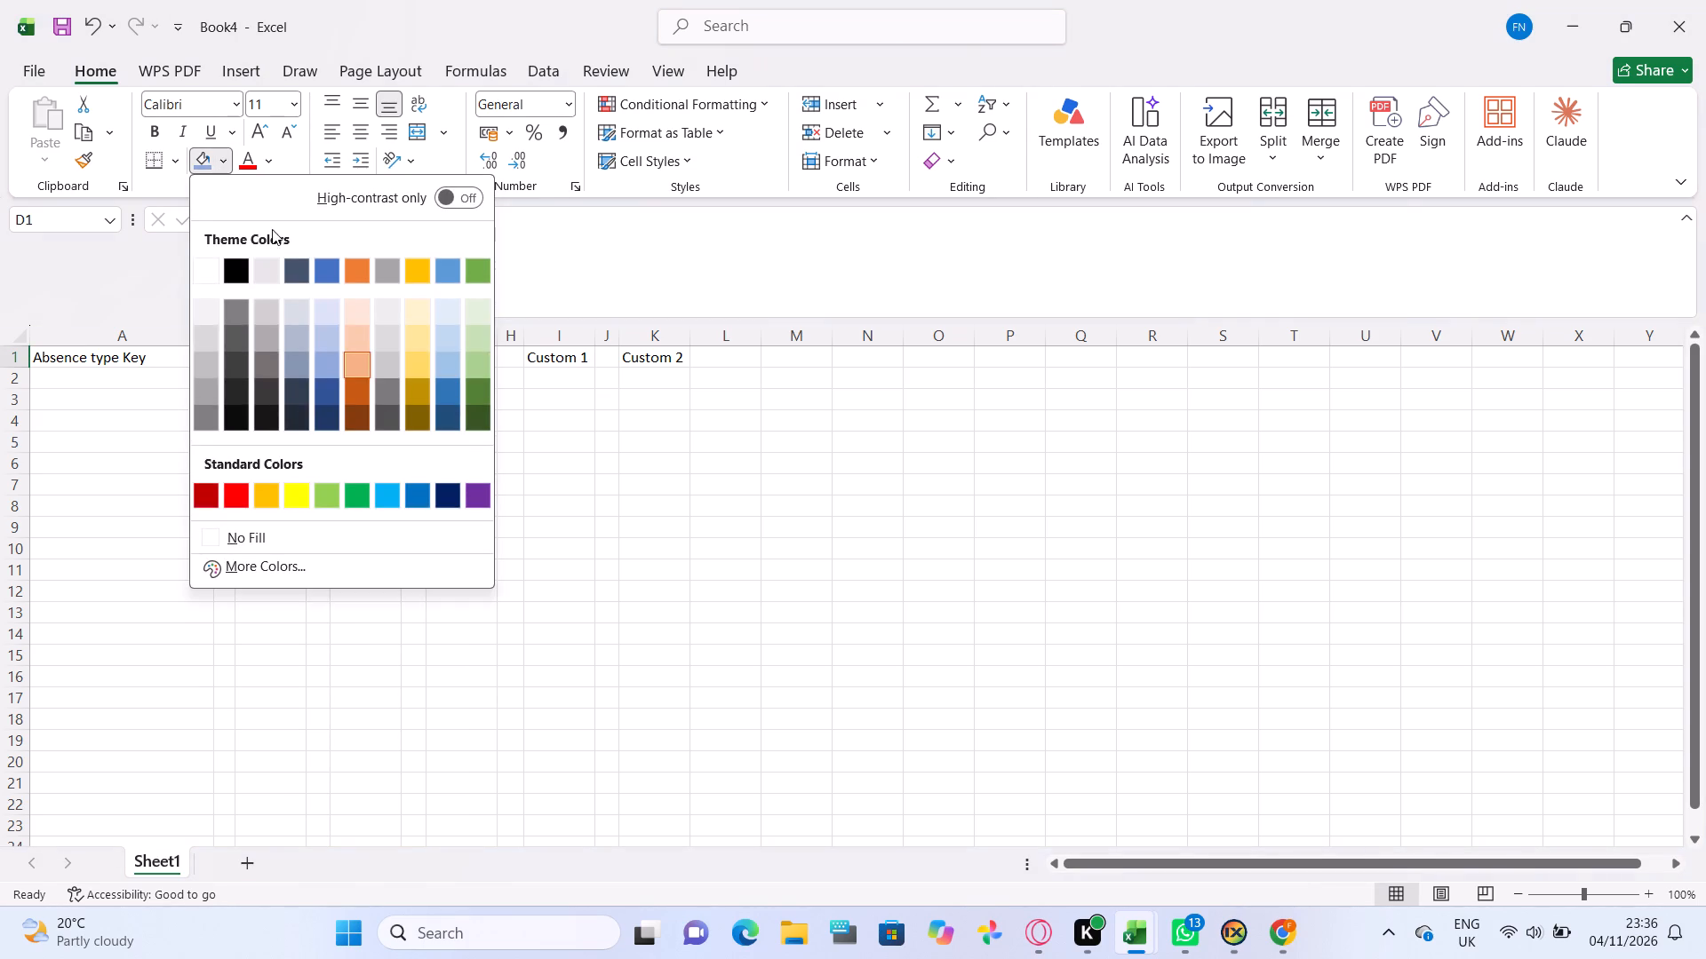
click(269, 300)
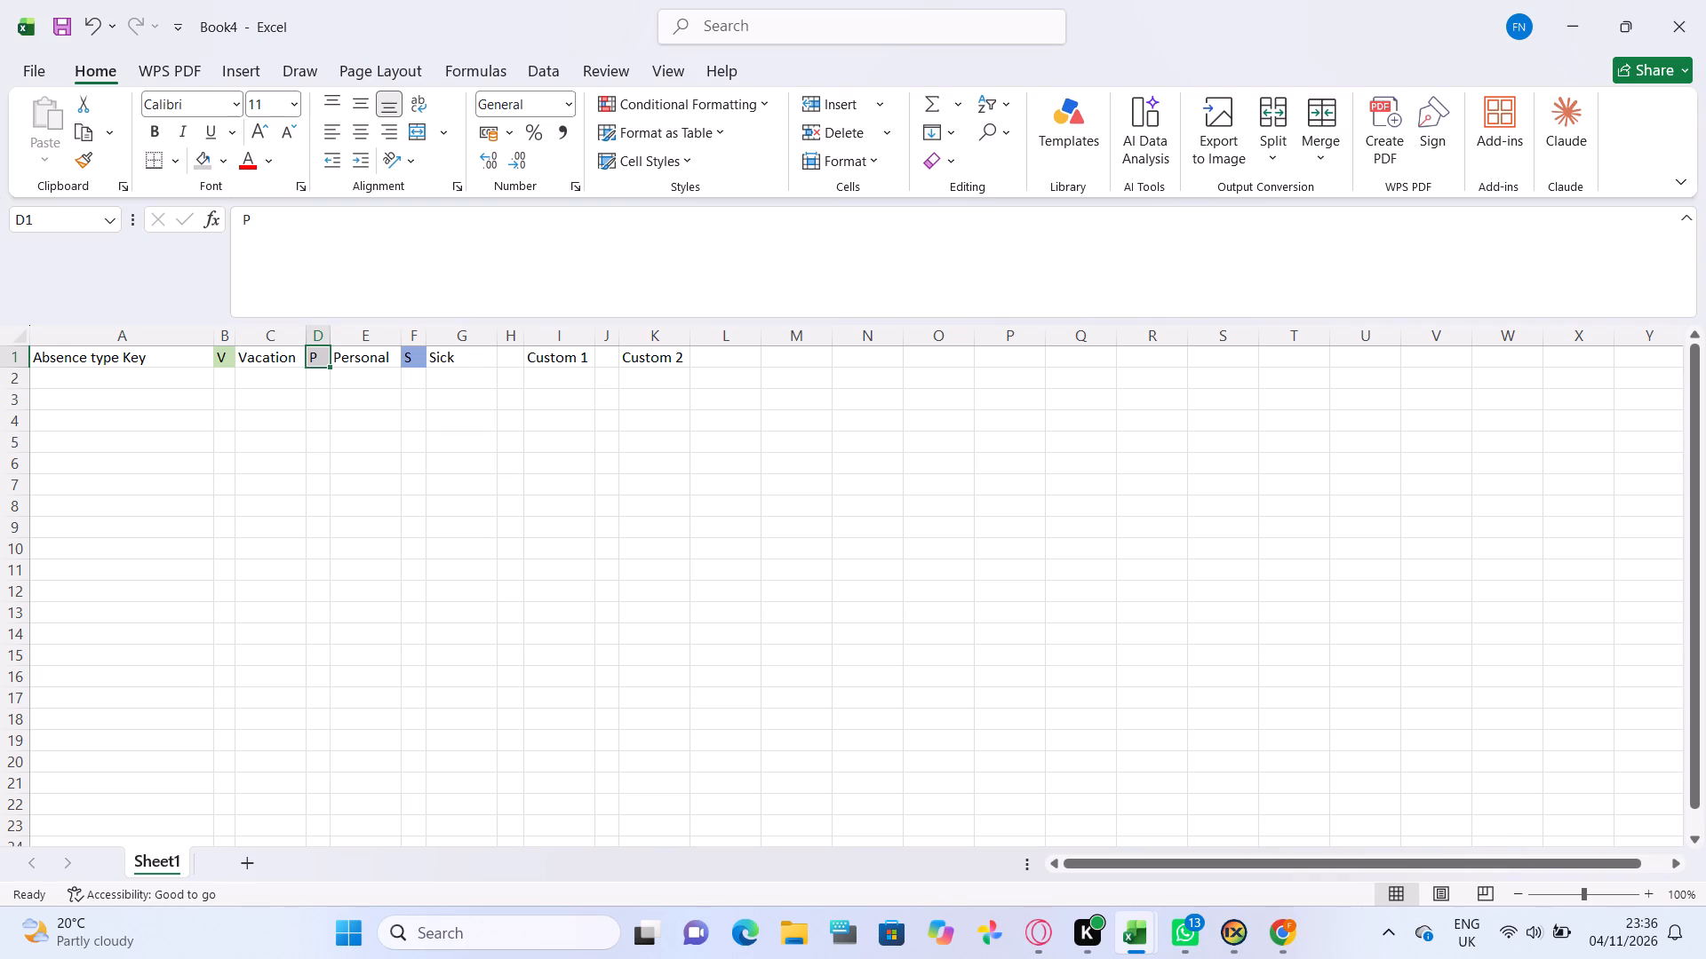
Fill the Custom 1 key cell H1 with light orange and the Custom 2 key cell J1 with a darker orange.
click(502, 355)
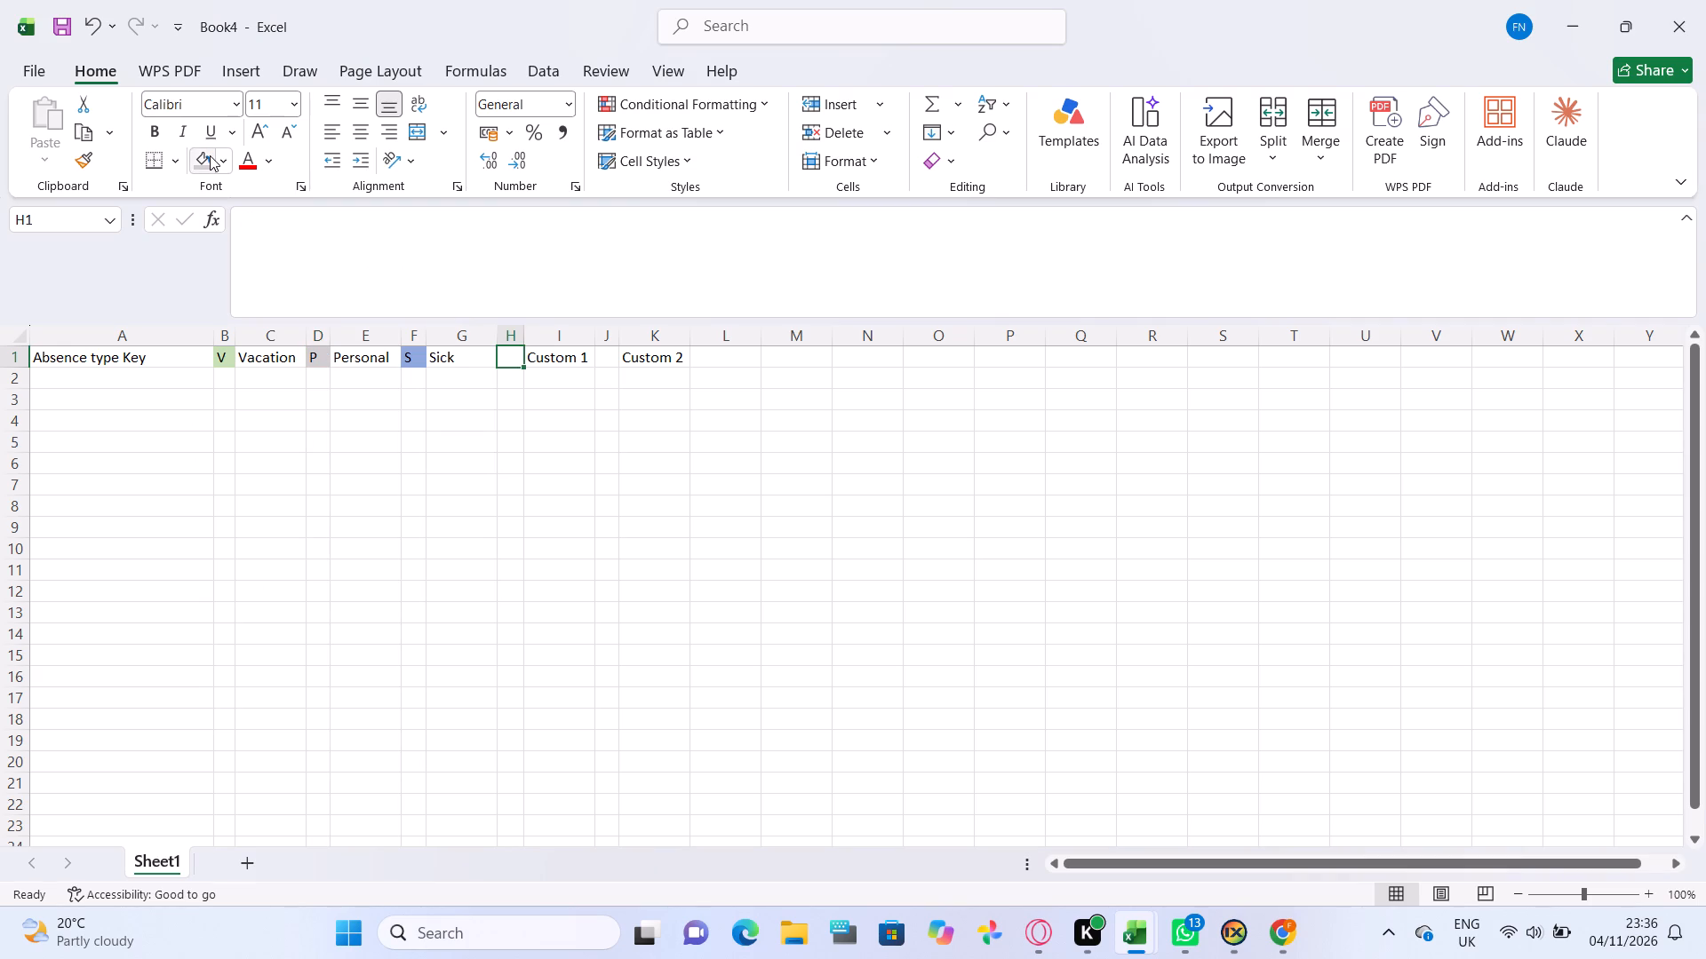
click(220, 163)
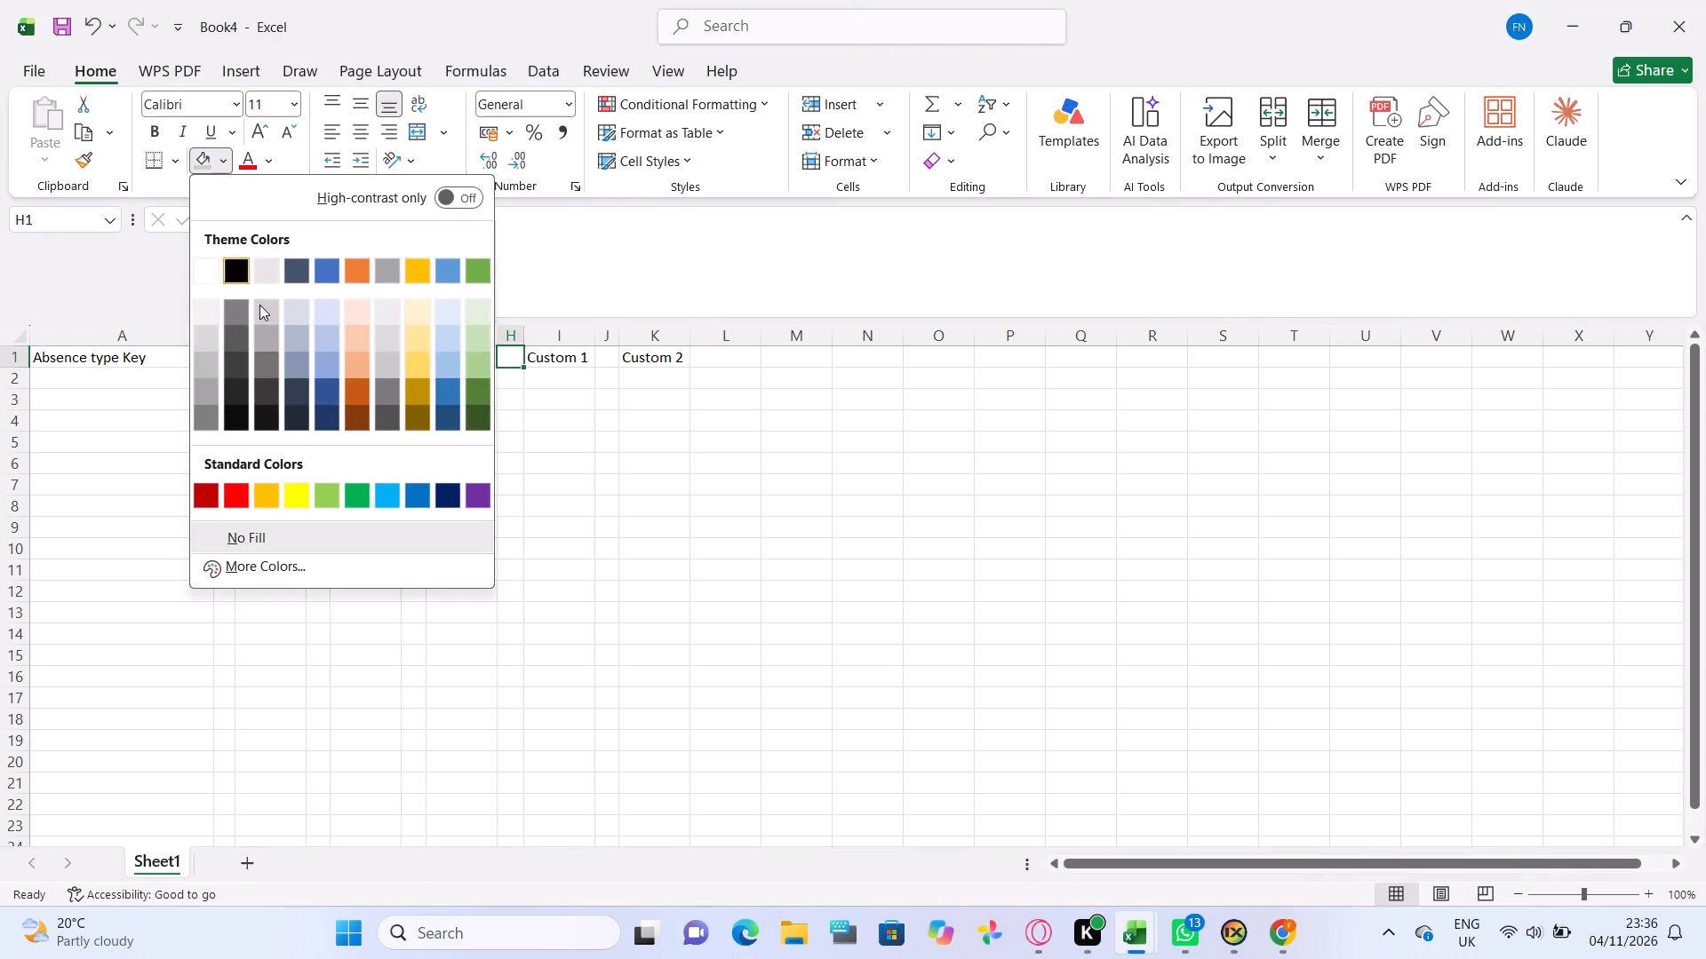
click(347, 333)
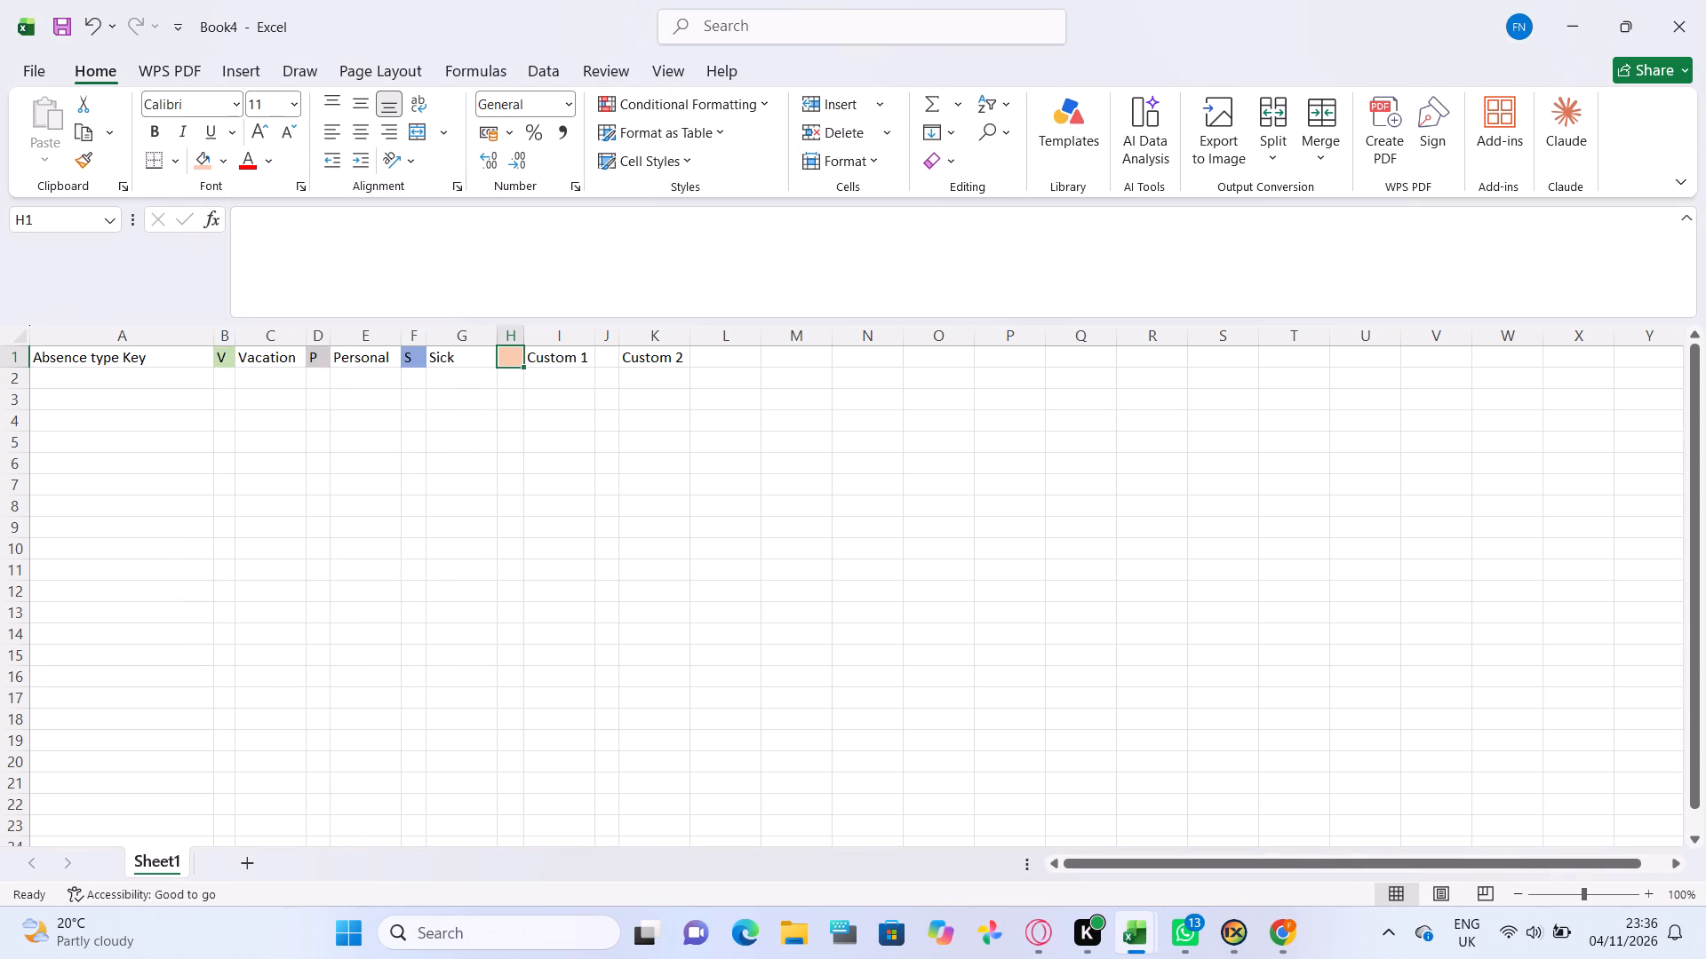
click(604, 360)
click(231, 163)
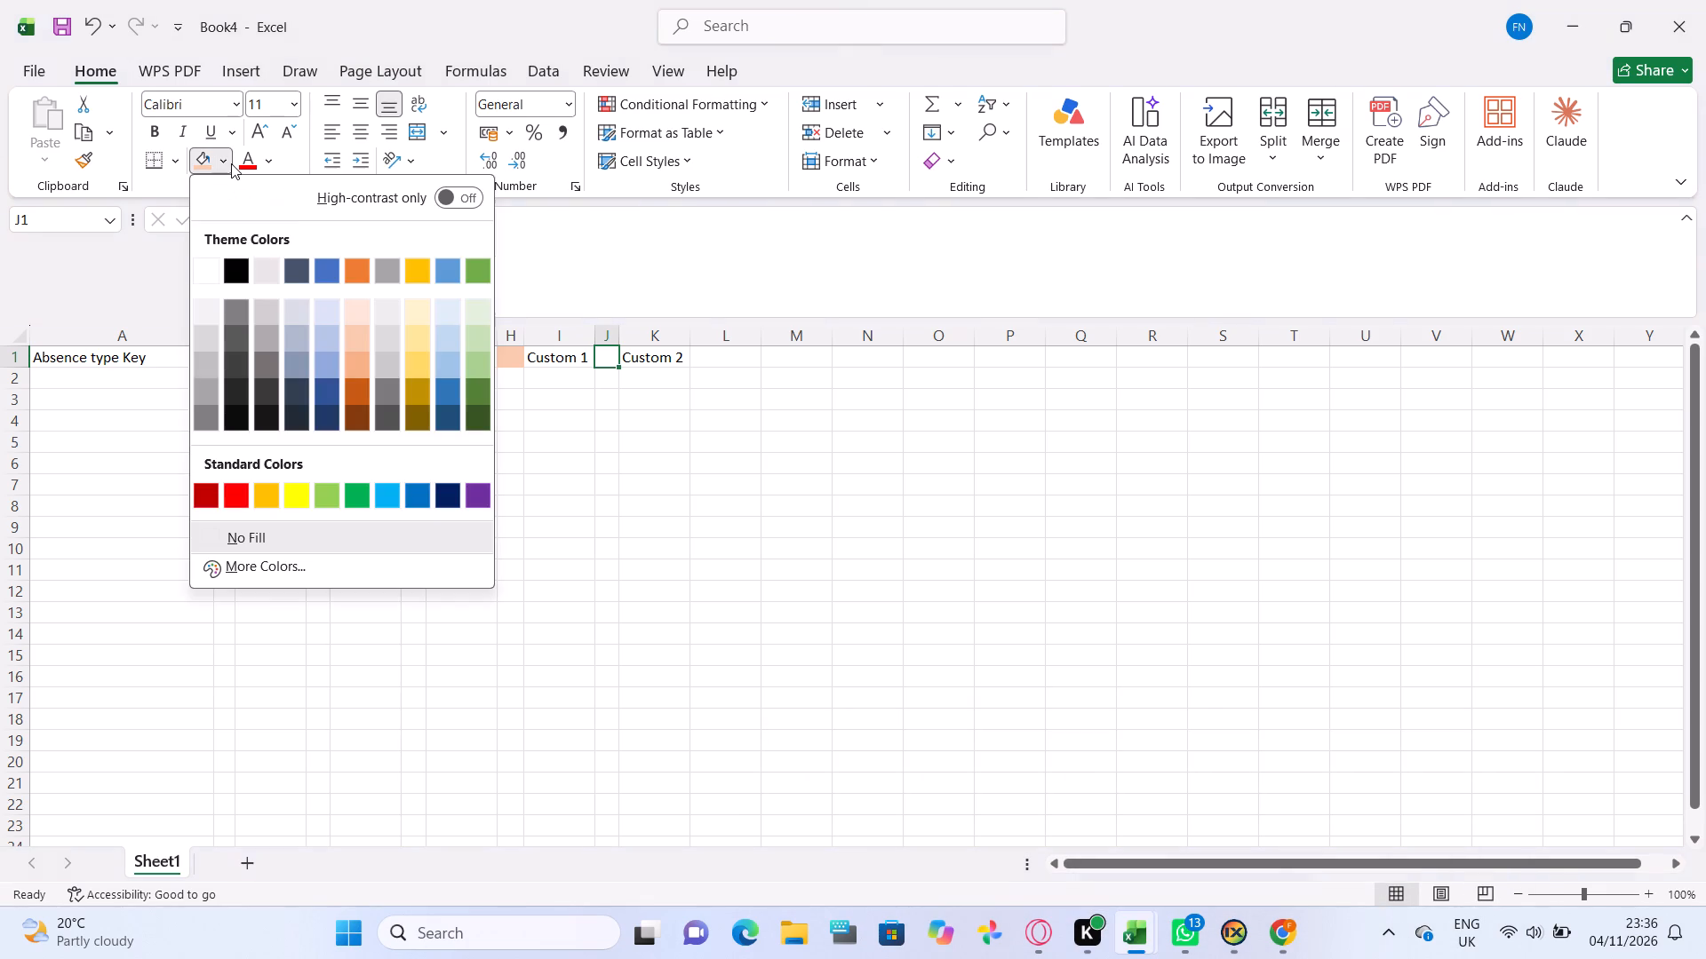
click(363, 362)
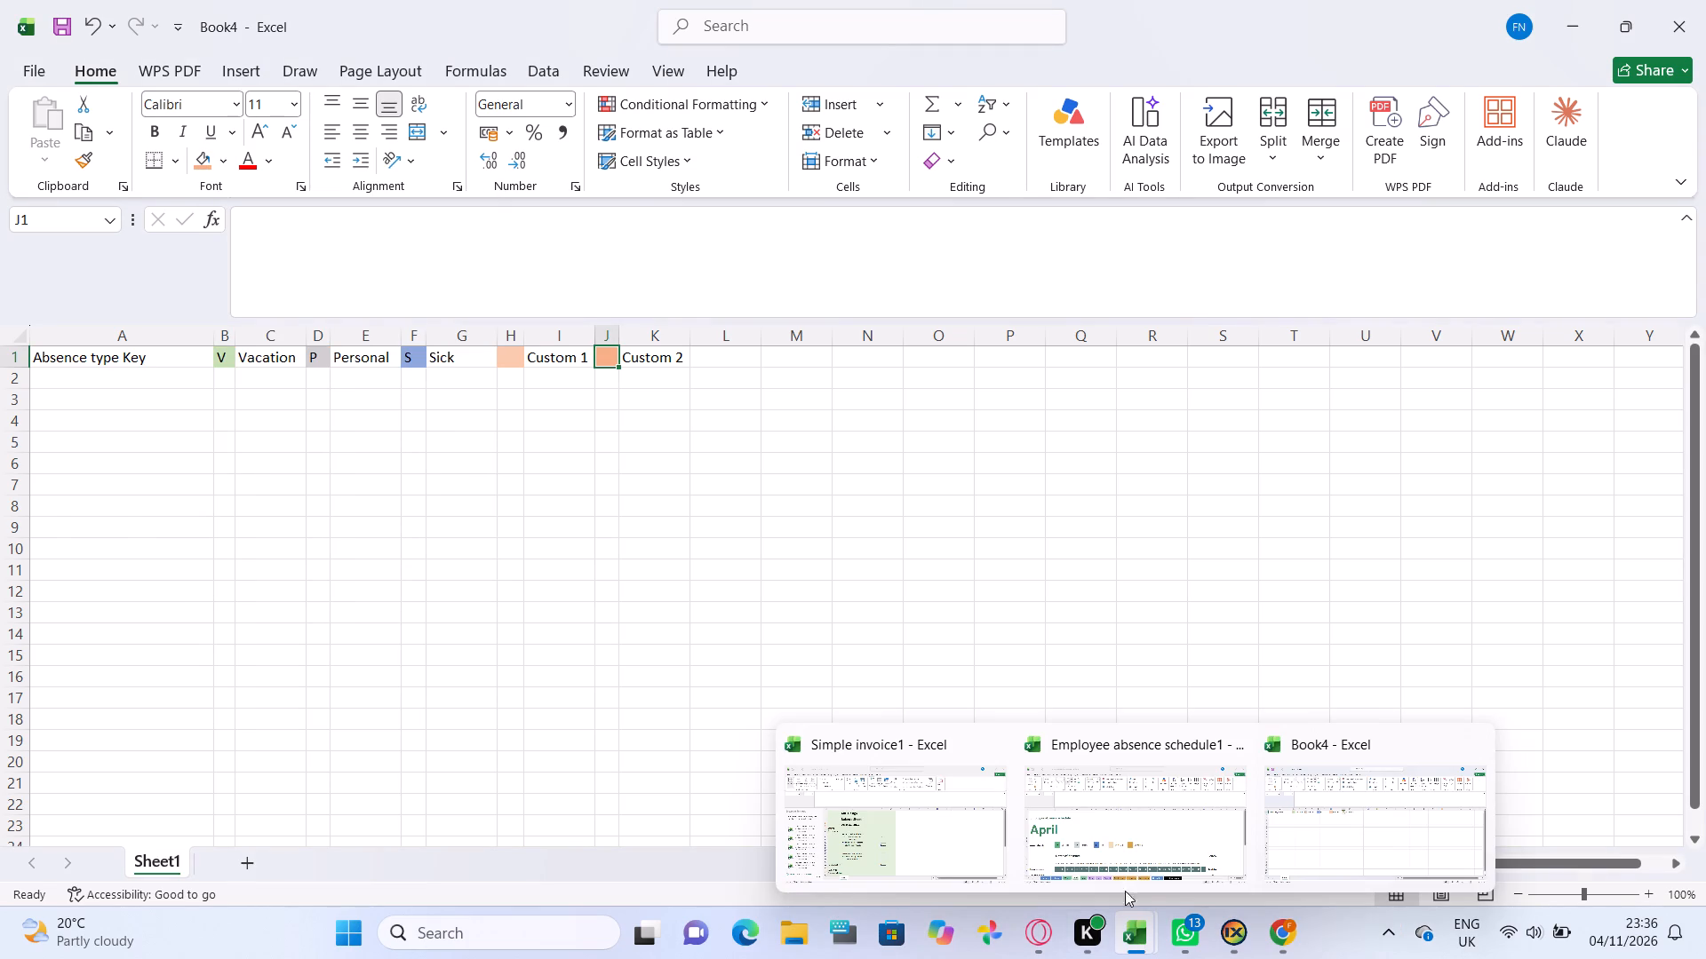
Check the key row in the template's April sheet, then increase row 1's height in Book4 to roughly three times the default.
click(1112, 863)
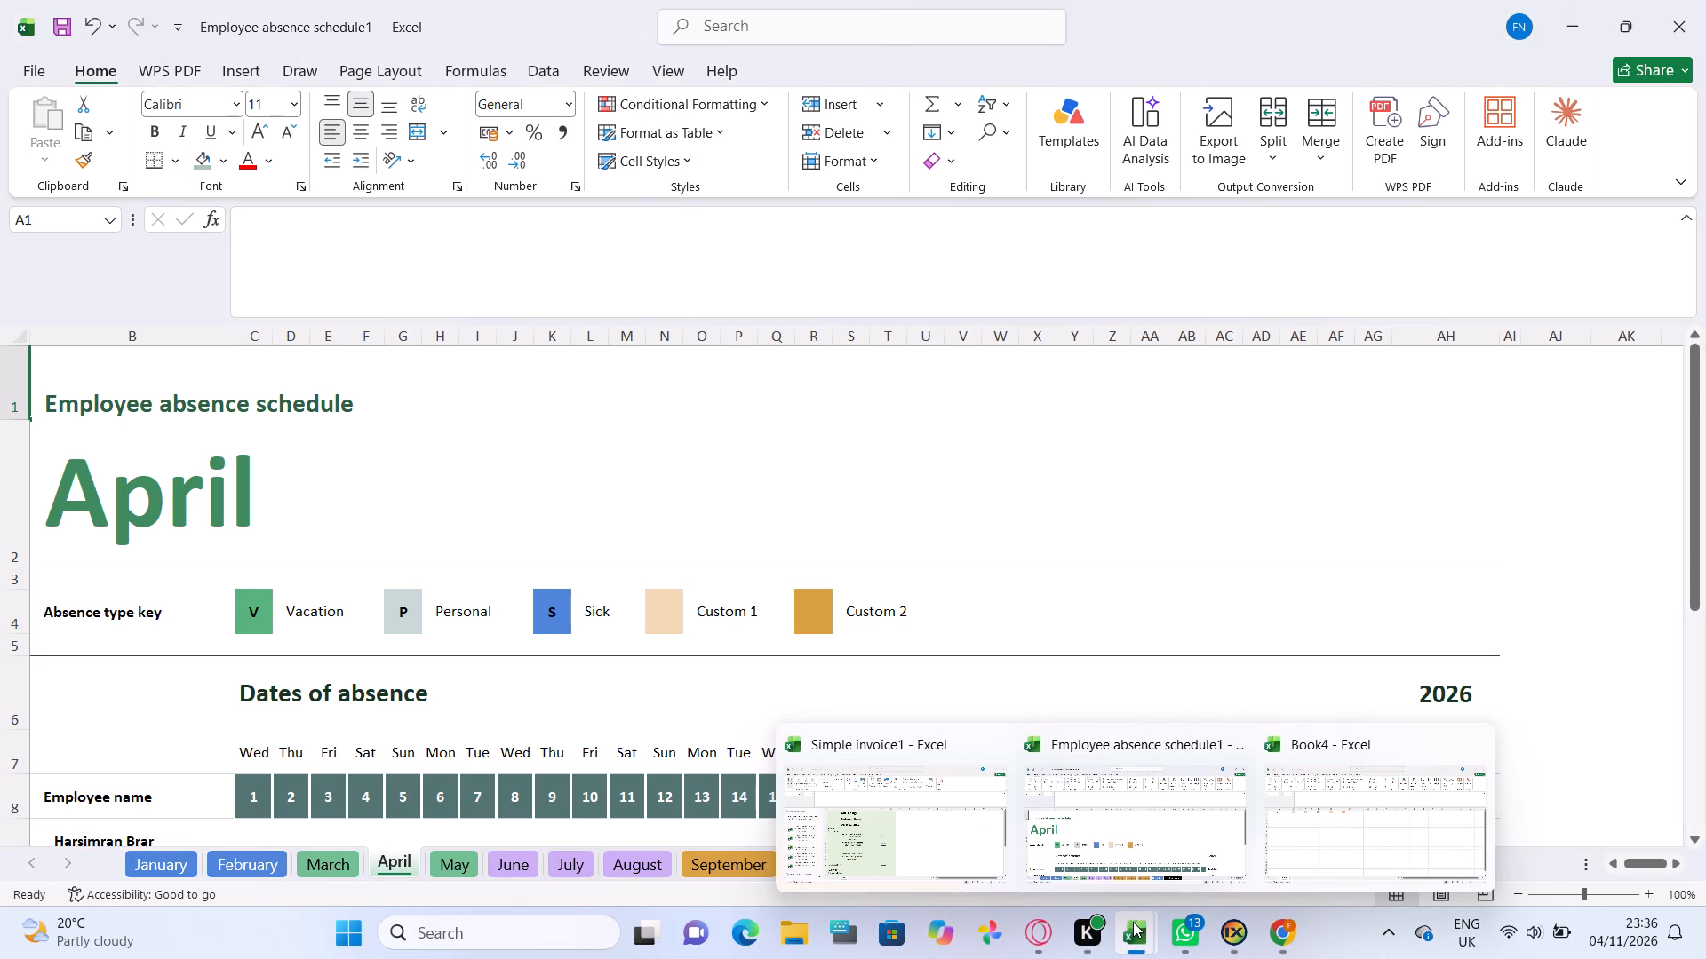
click(1310, 808)
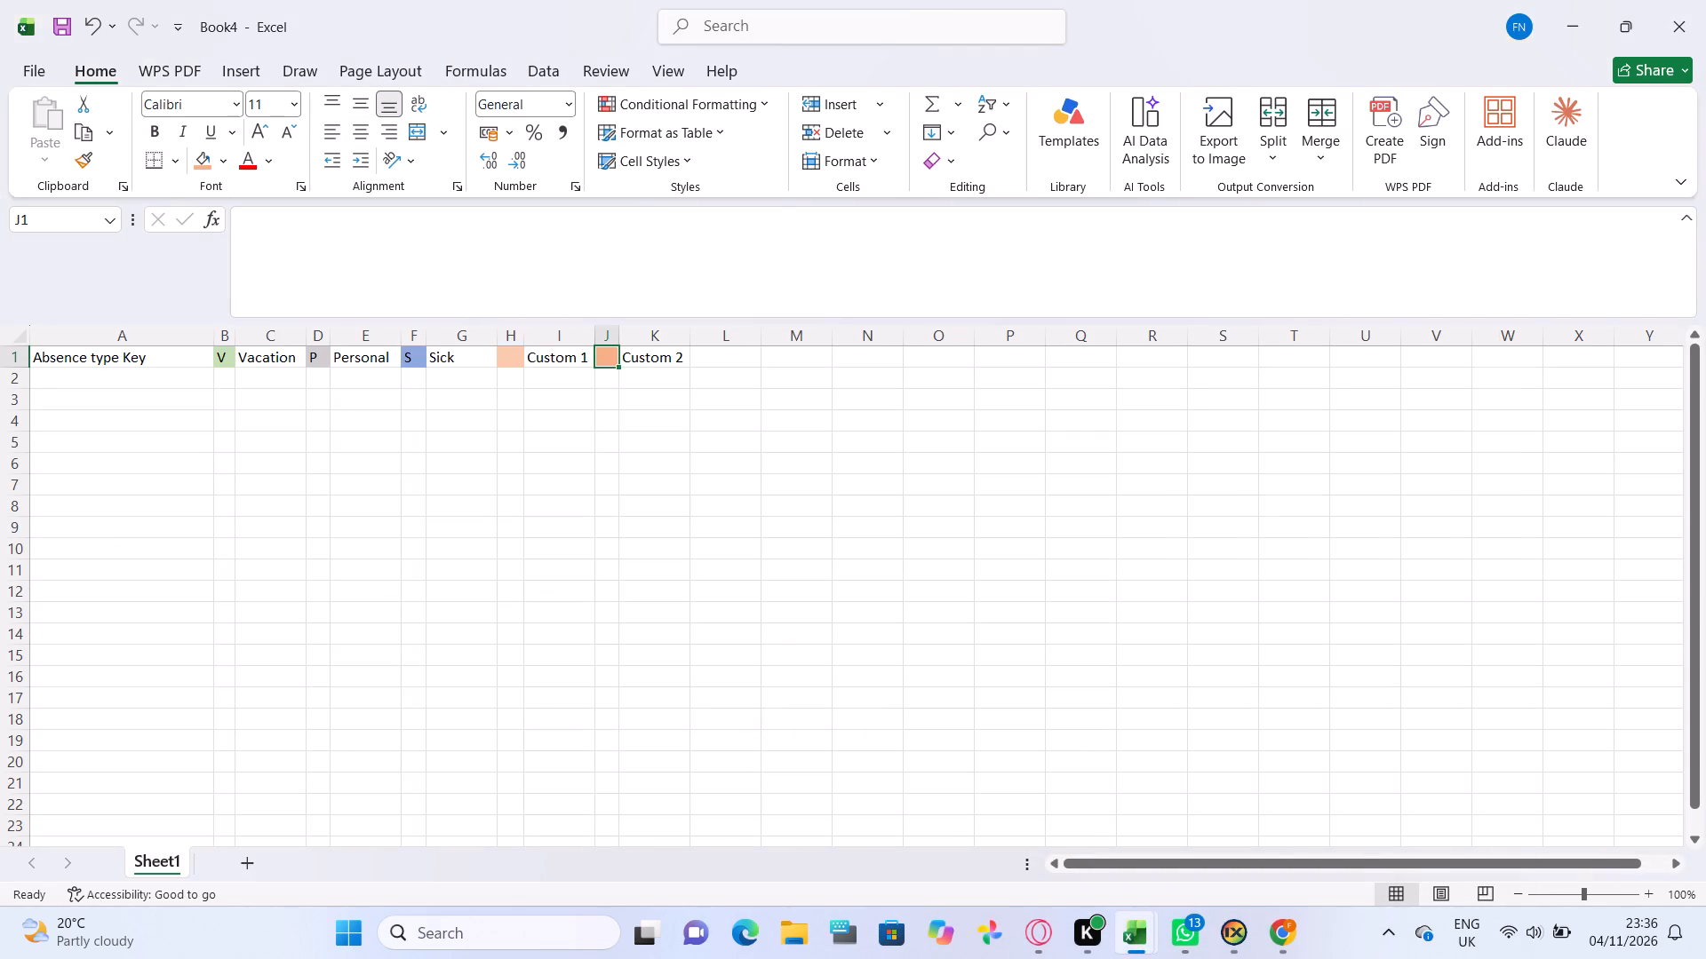
drag(21, 362, 27, 392)
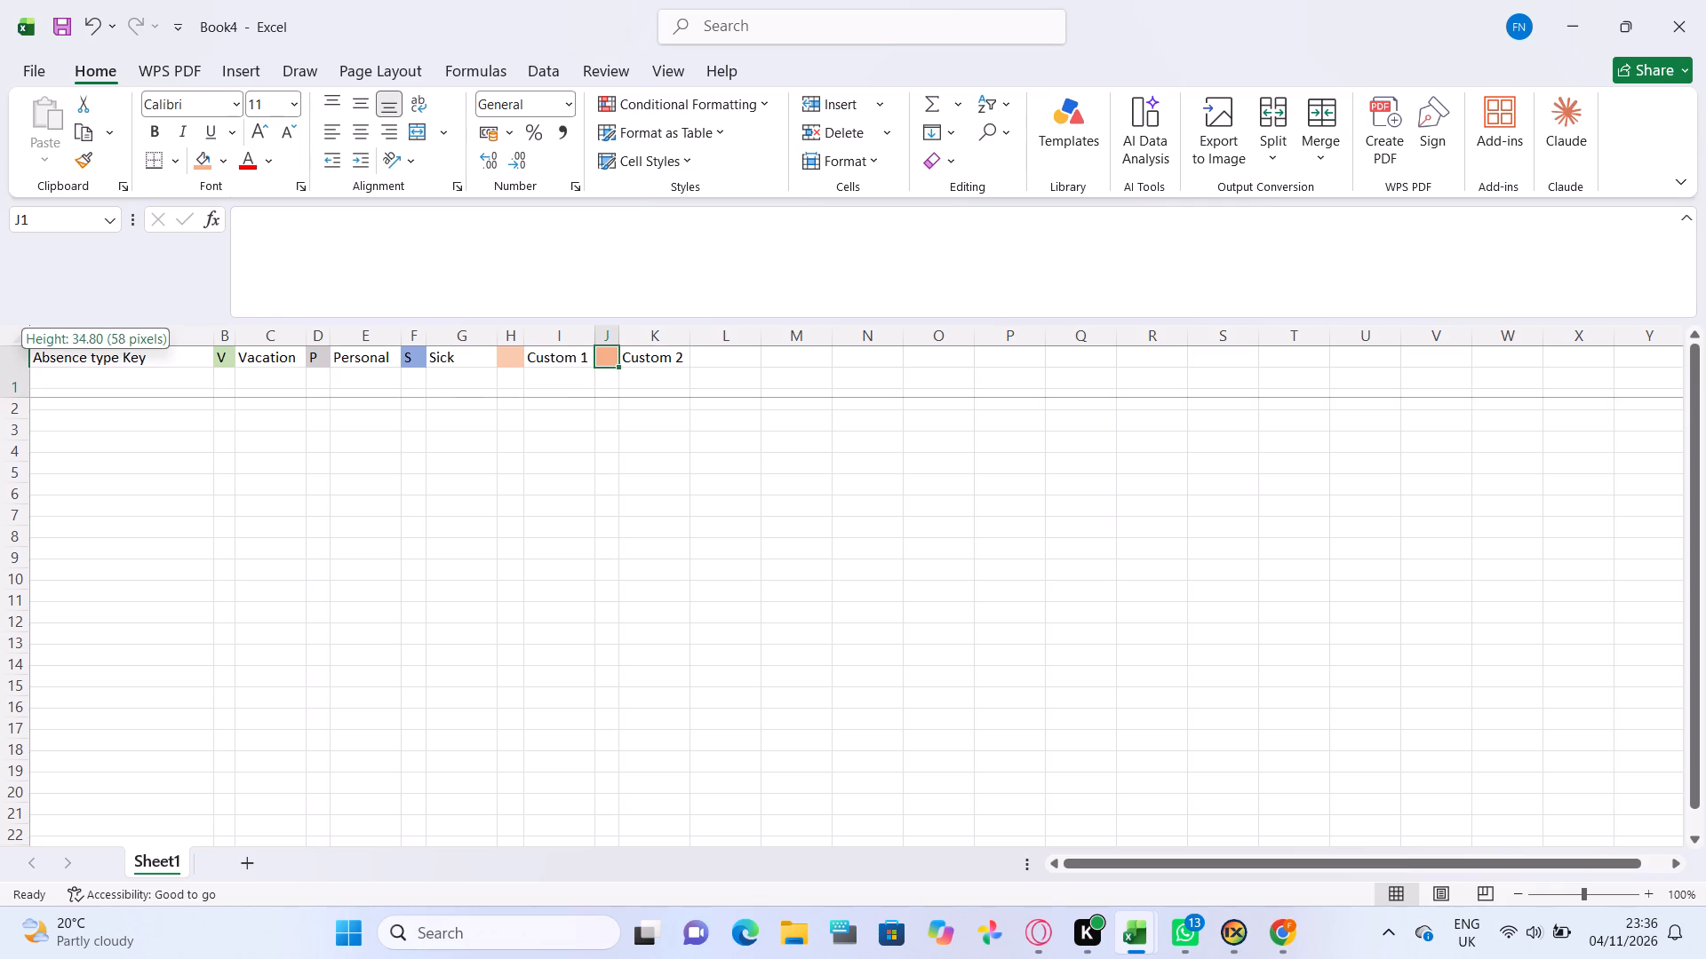
drag(27, 392, 26, 402)
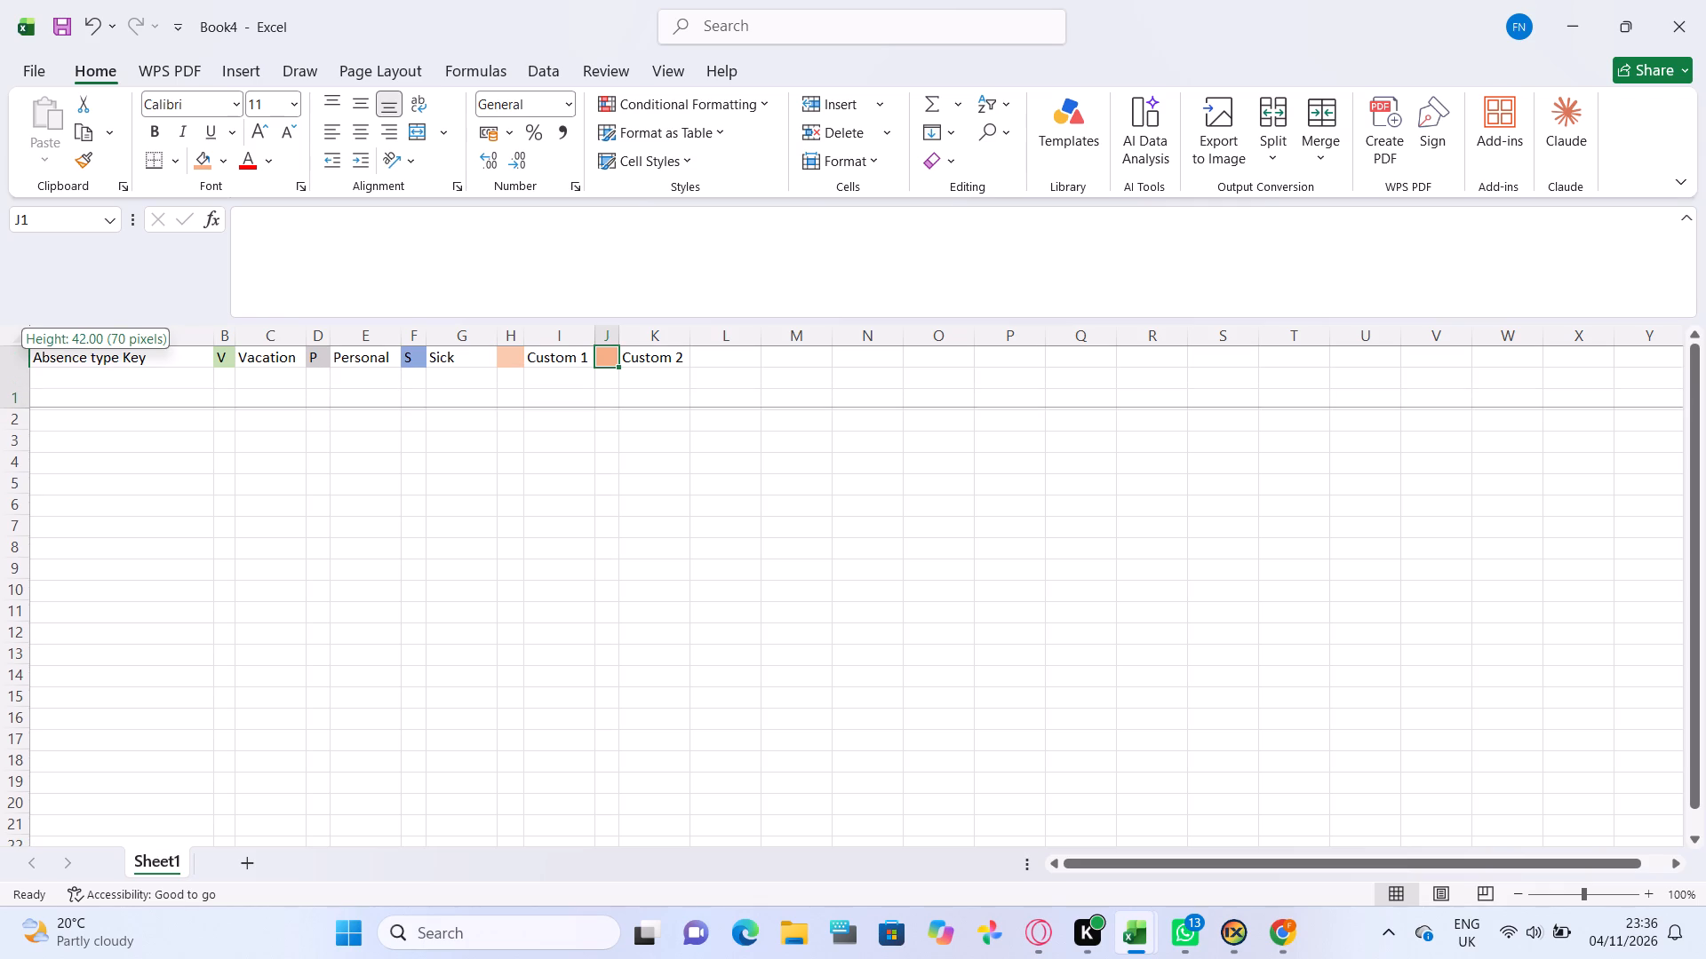
drag(26, 402, 26, 412)
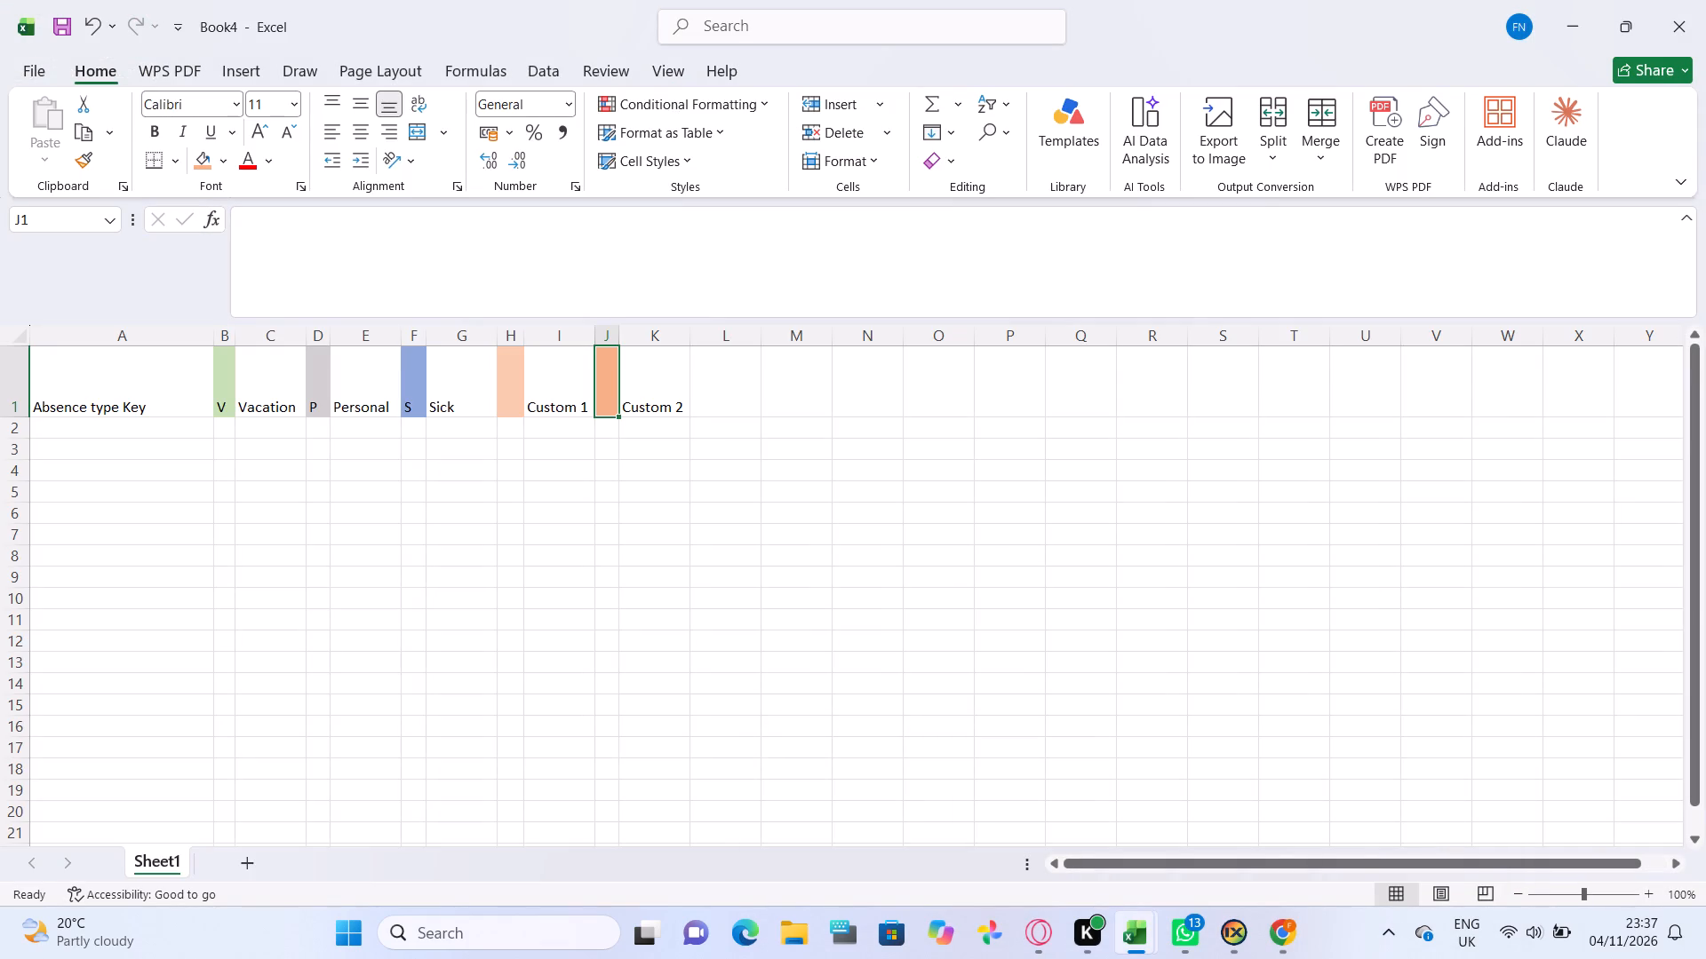
Make the "Absence type Key" label in A1 bold with font size 12.
click(41, 409)
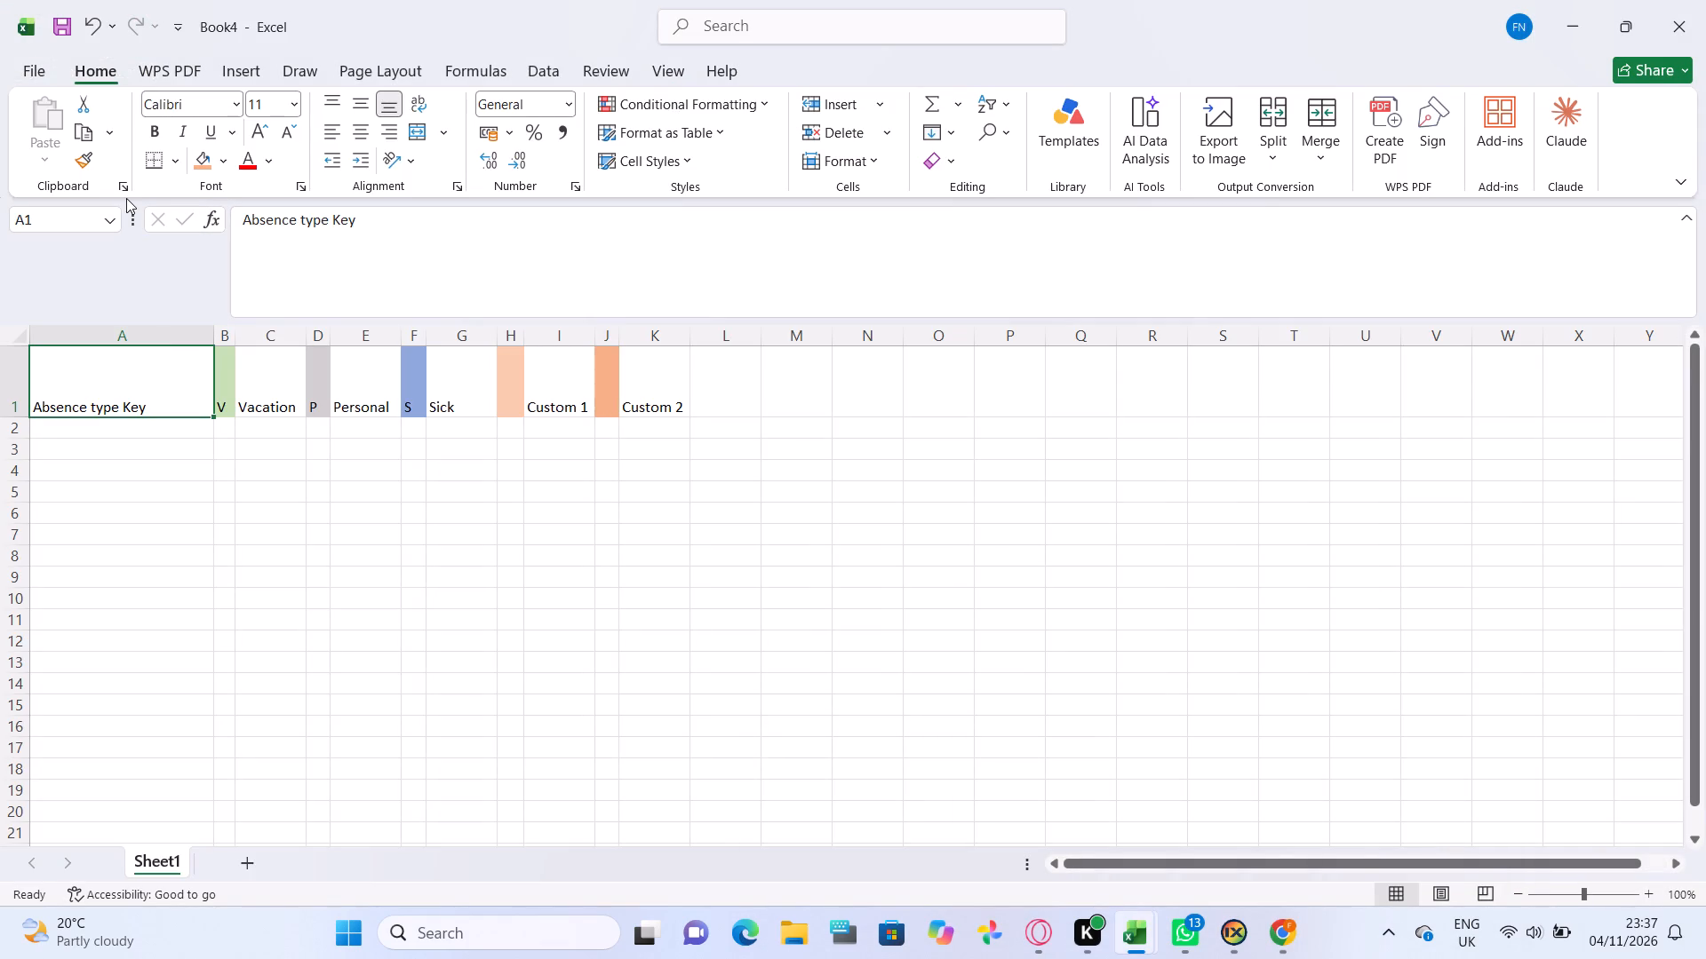
click(165, 129)
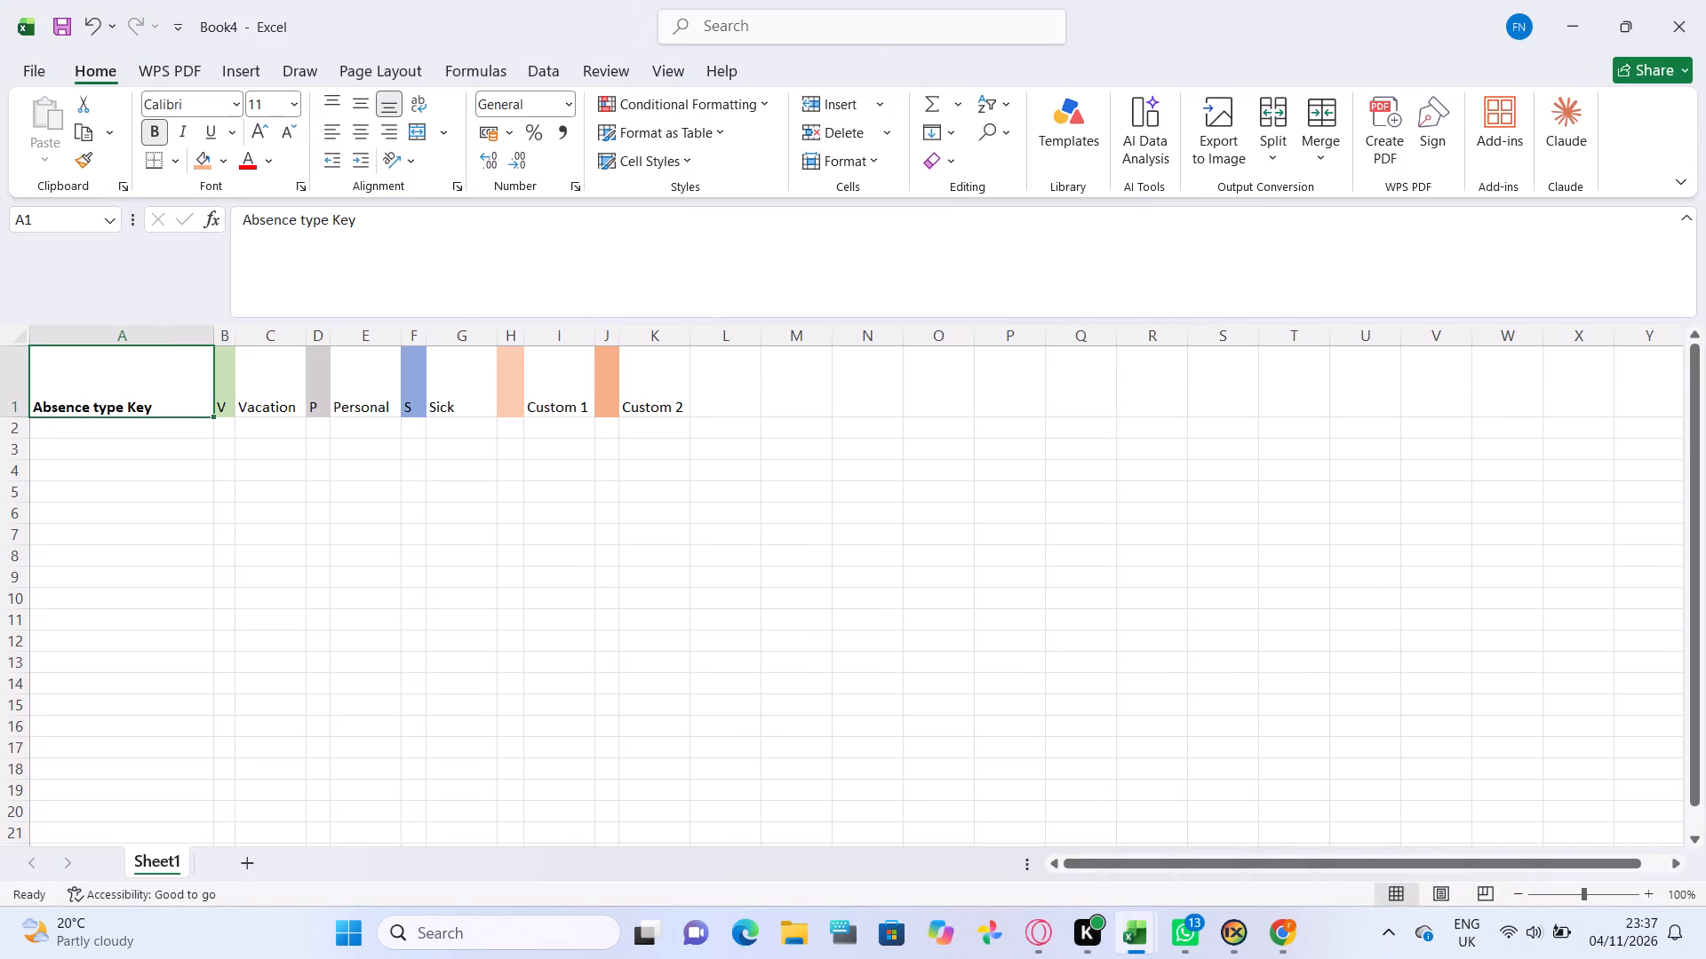
click(291, 104)
click(261, 241)
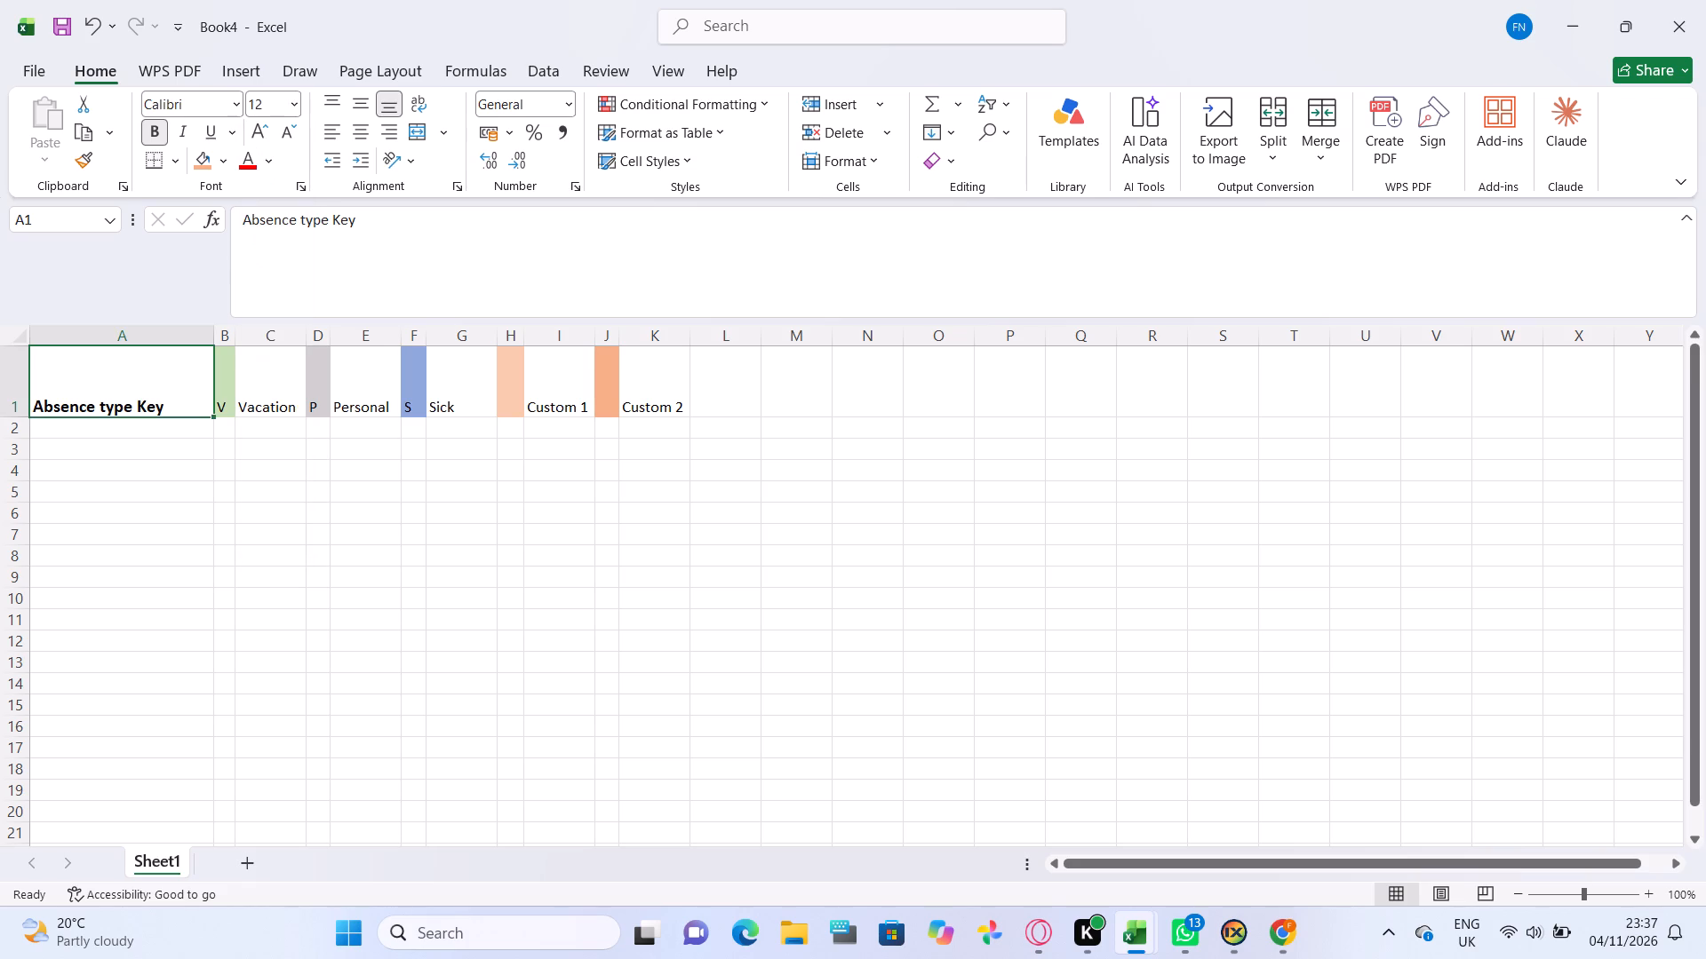
Set the font size of the "Vacation" label in C1 and its "V" key in B1 to 12.
click(269, 371)
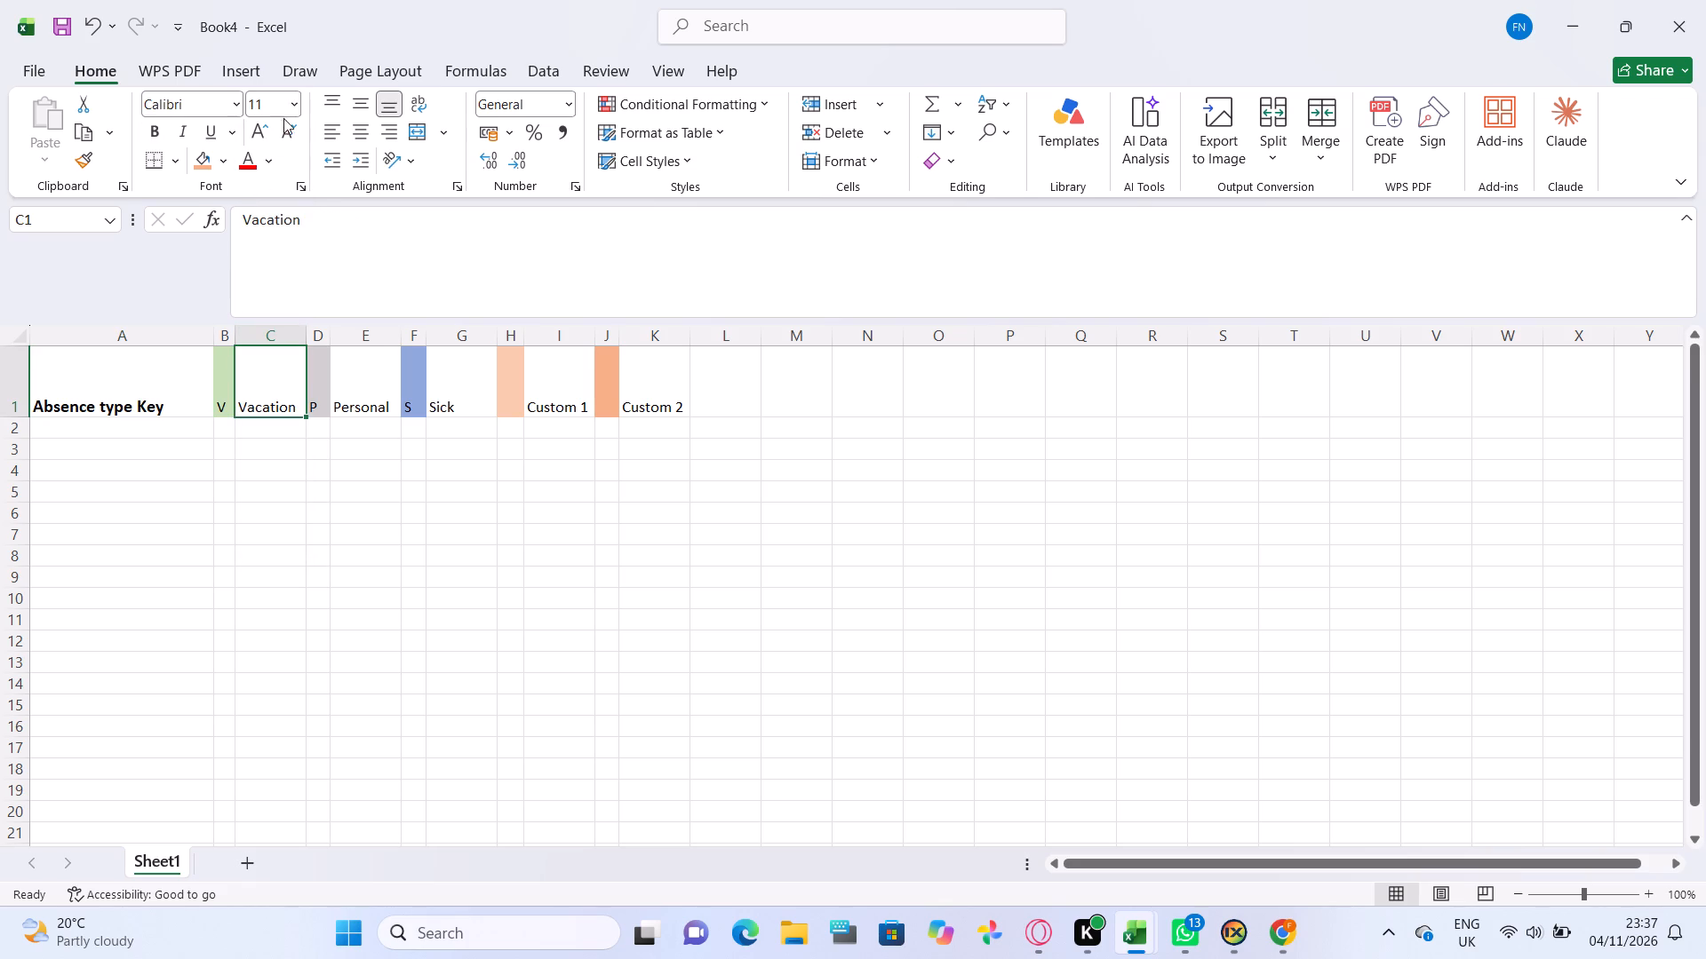
click(294, 109)
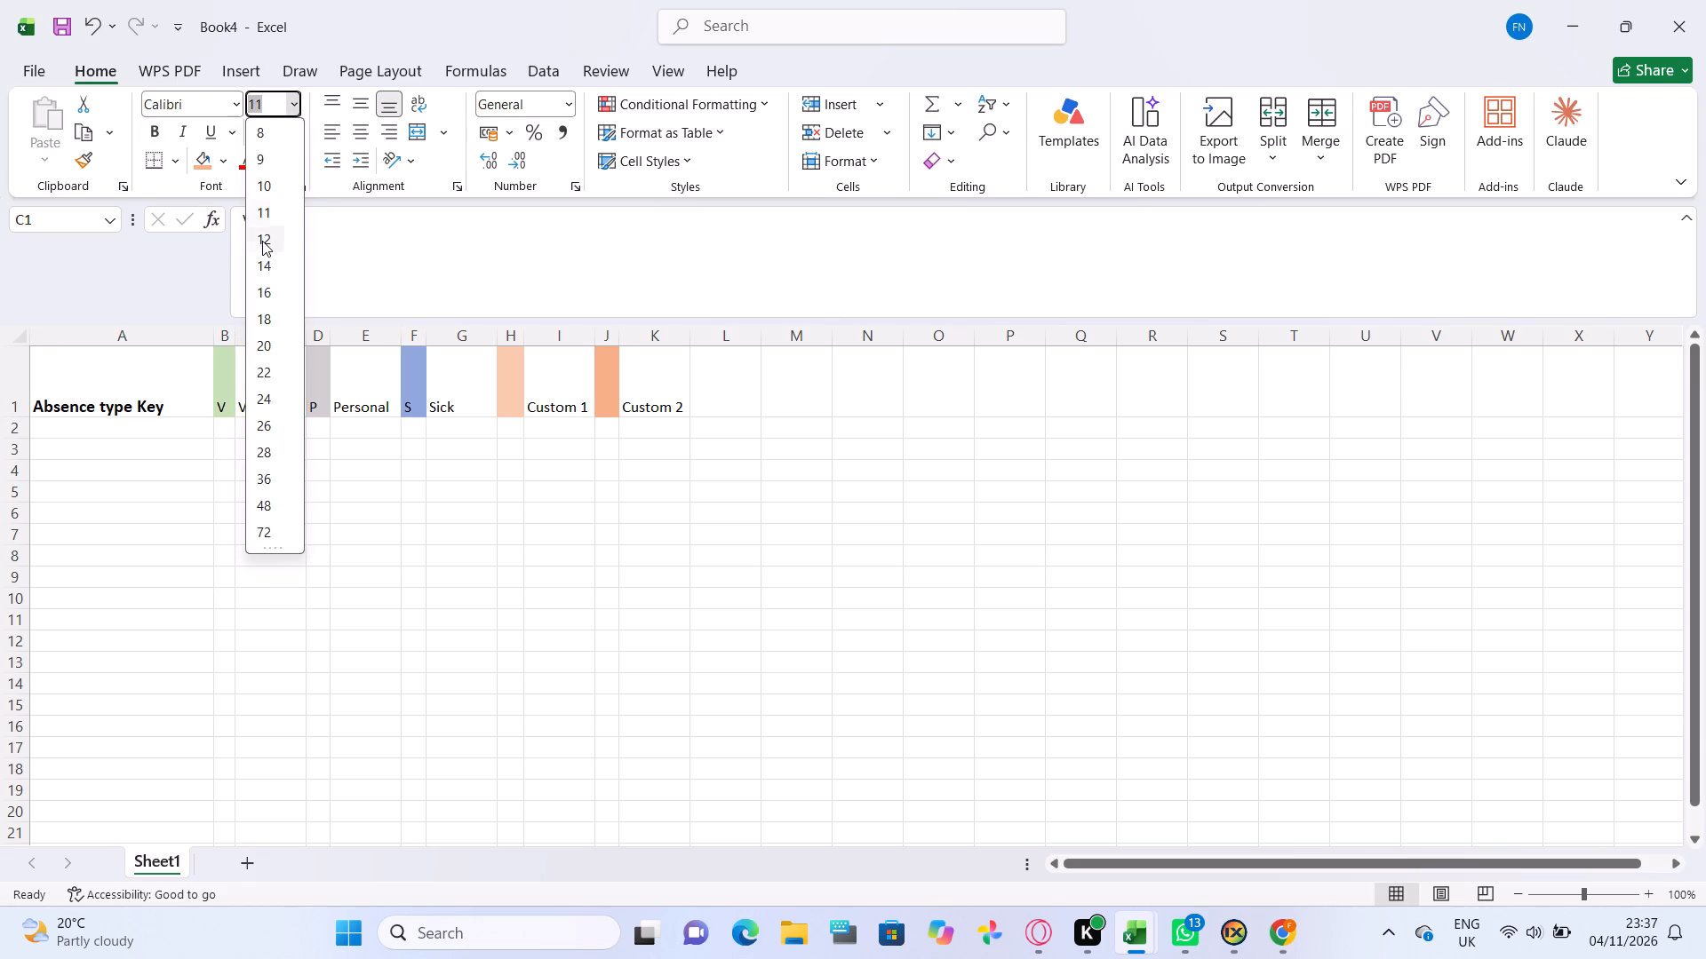
click(262, 241)
click(232, 373)
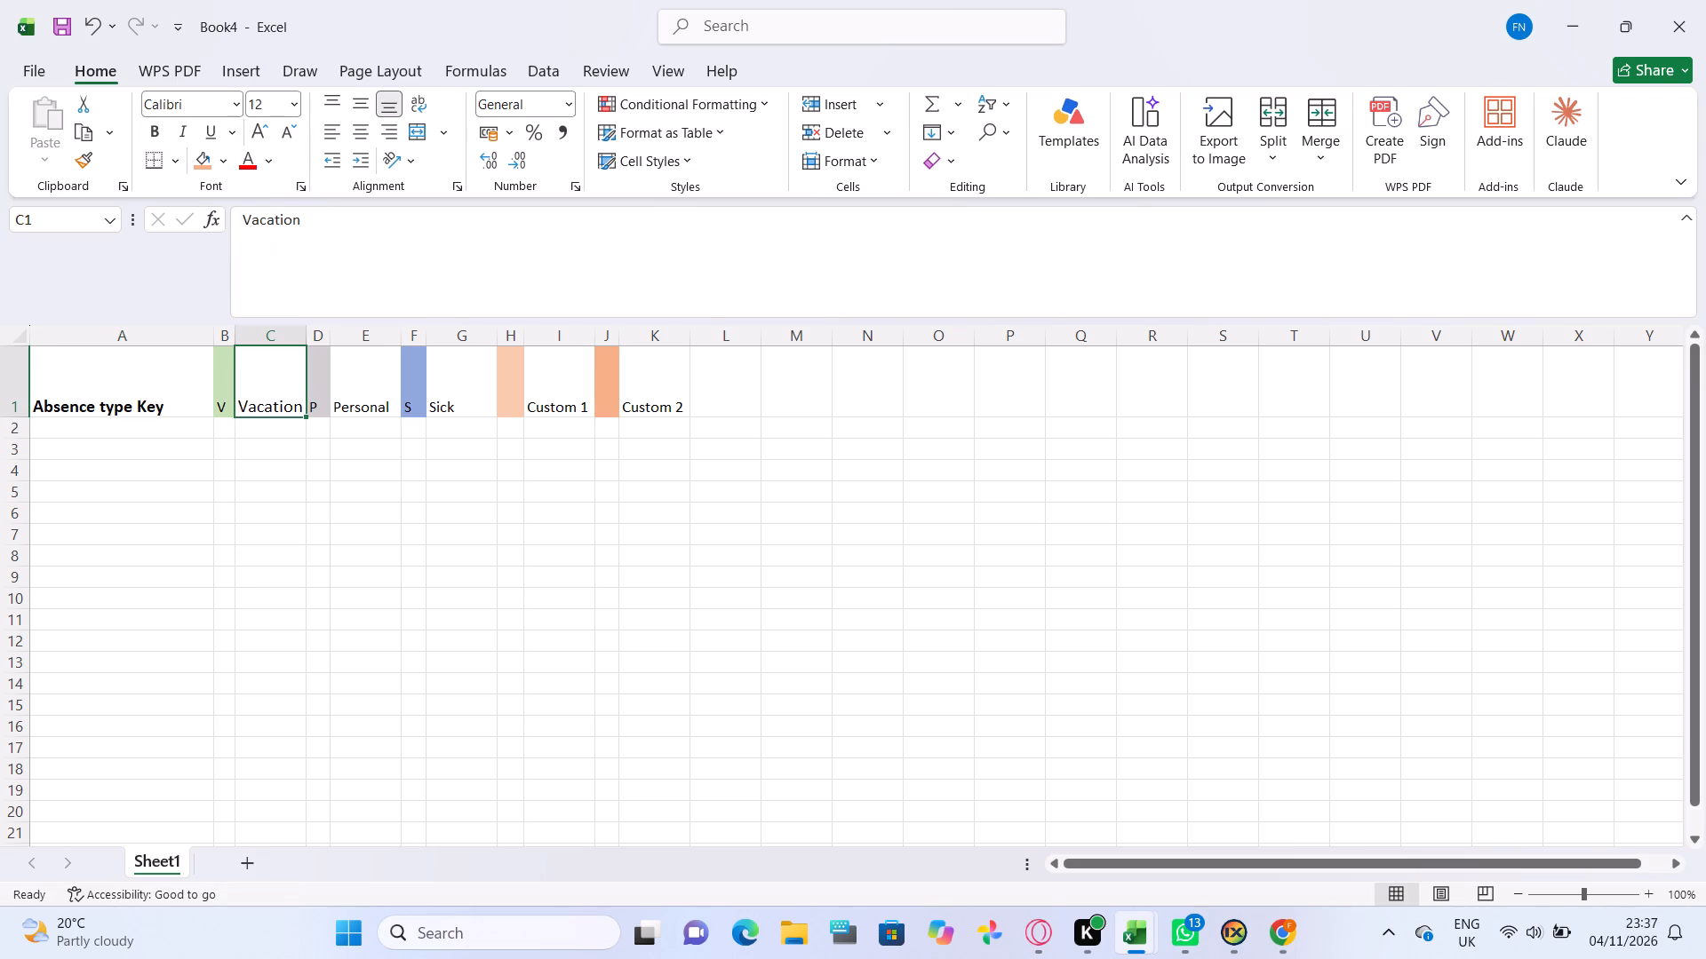
click(227, 373)
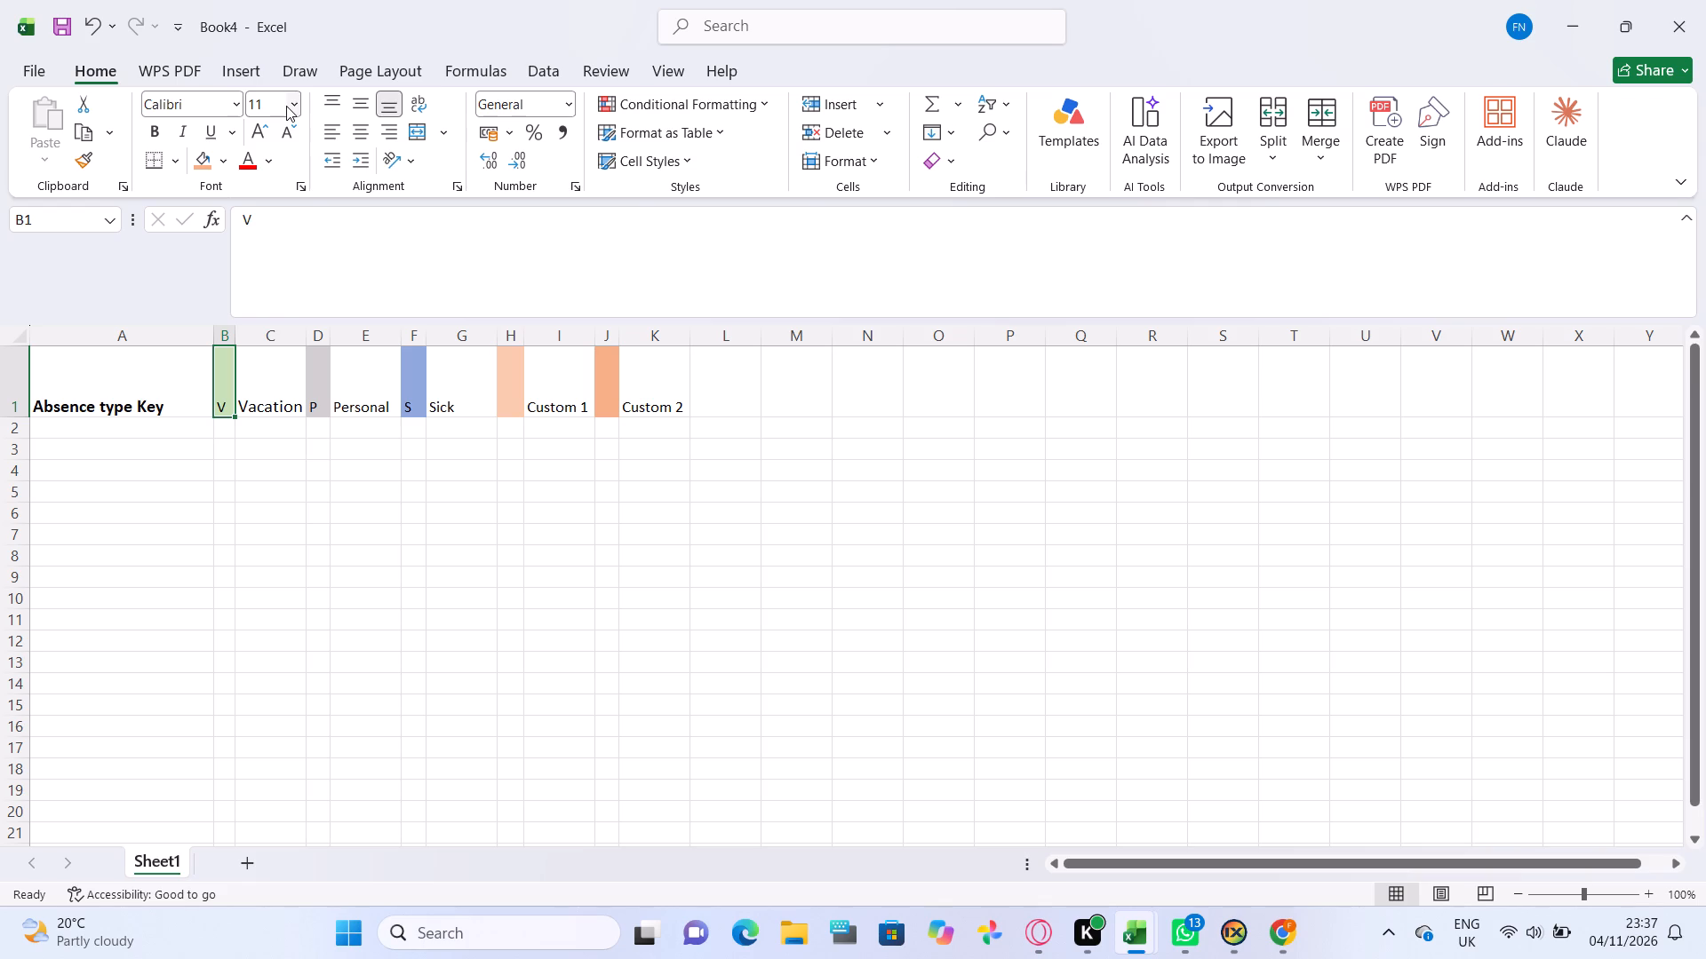
click(286, 106)
click(265, 231)
Set the font size of the "P" key in D1 and the "Personal" label in E1 to 12.
click(327, 400)
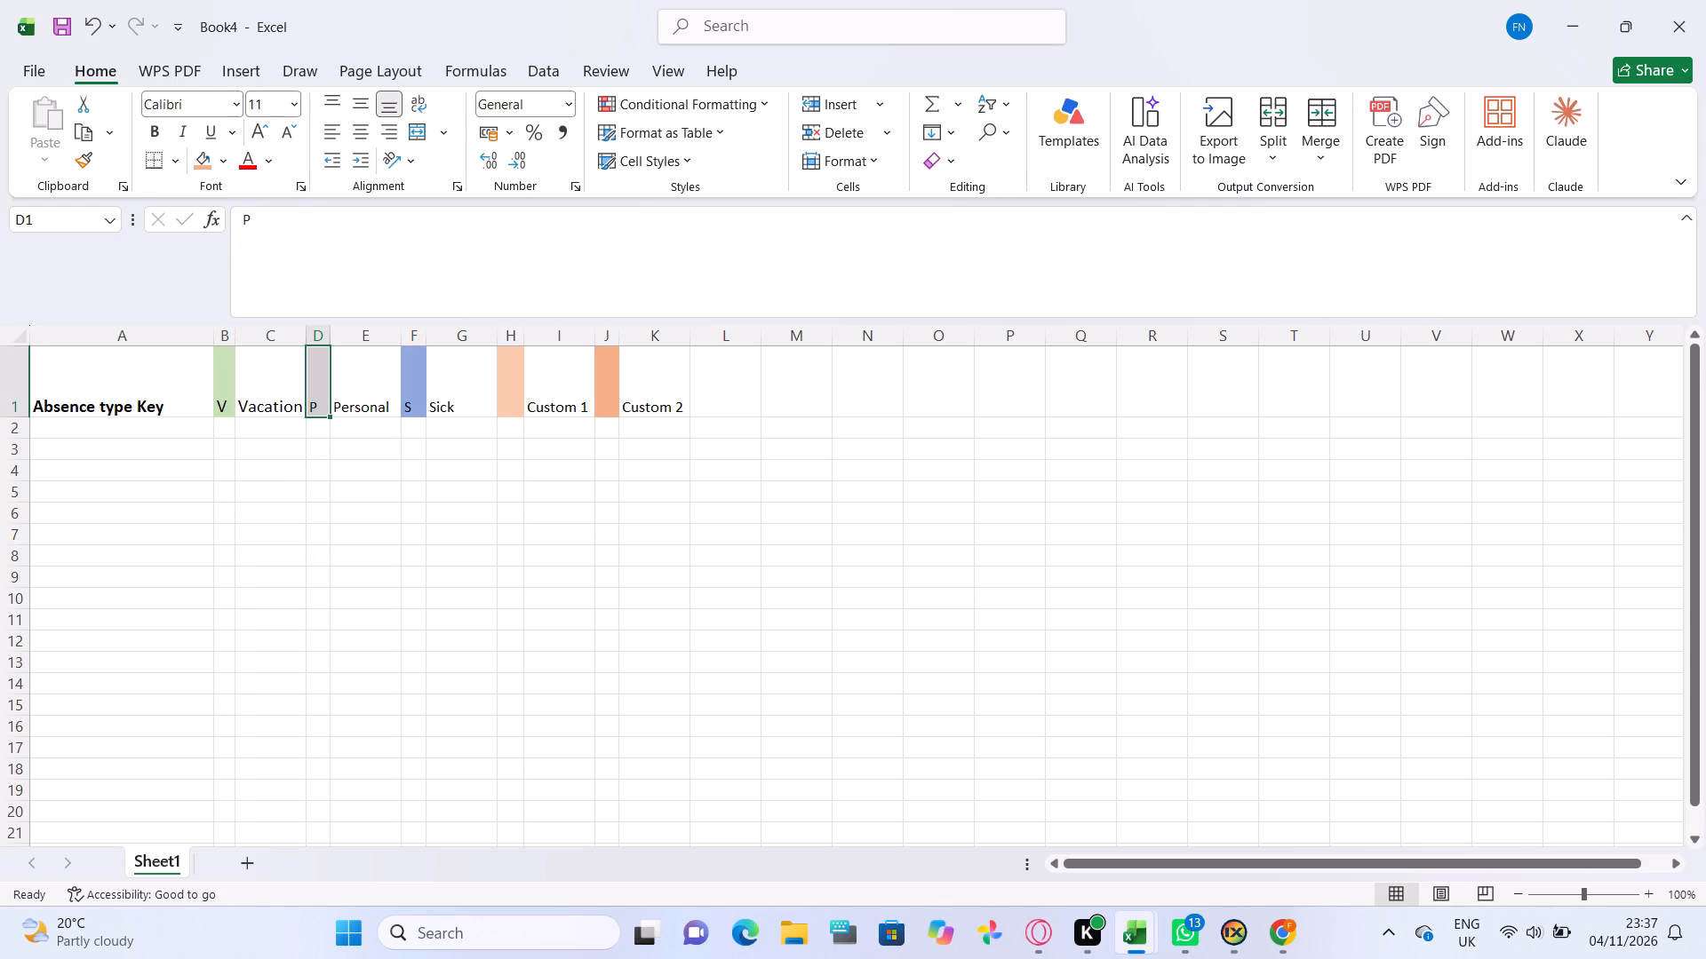
click(287, 111)
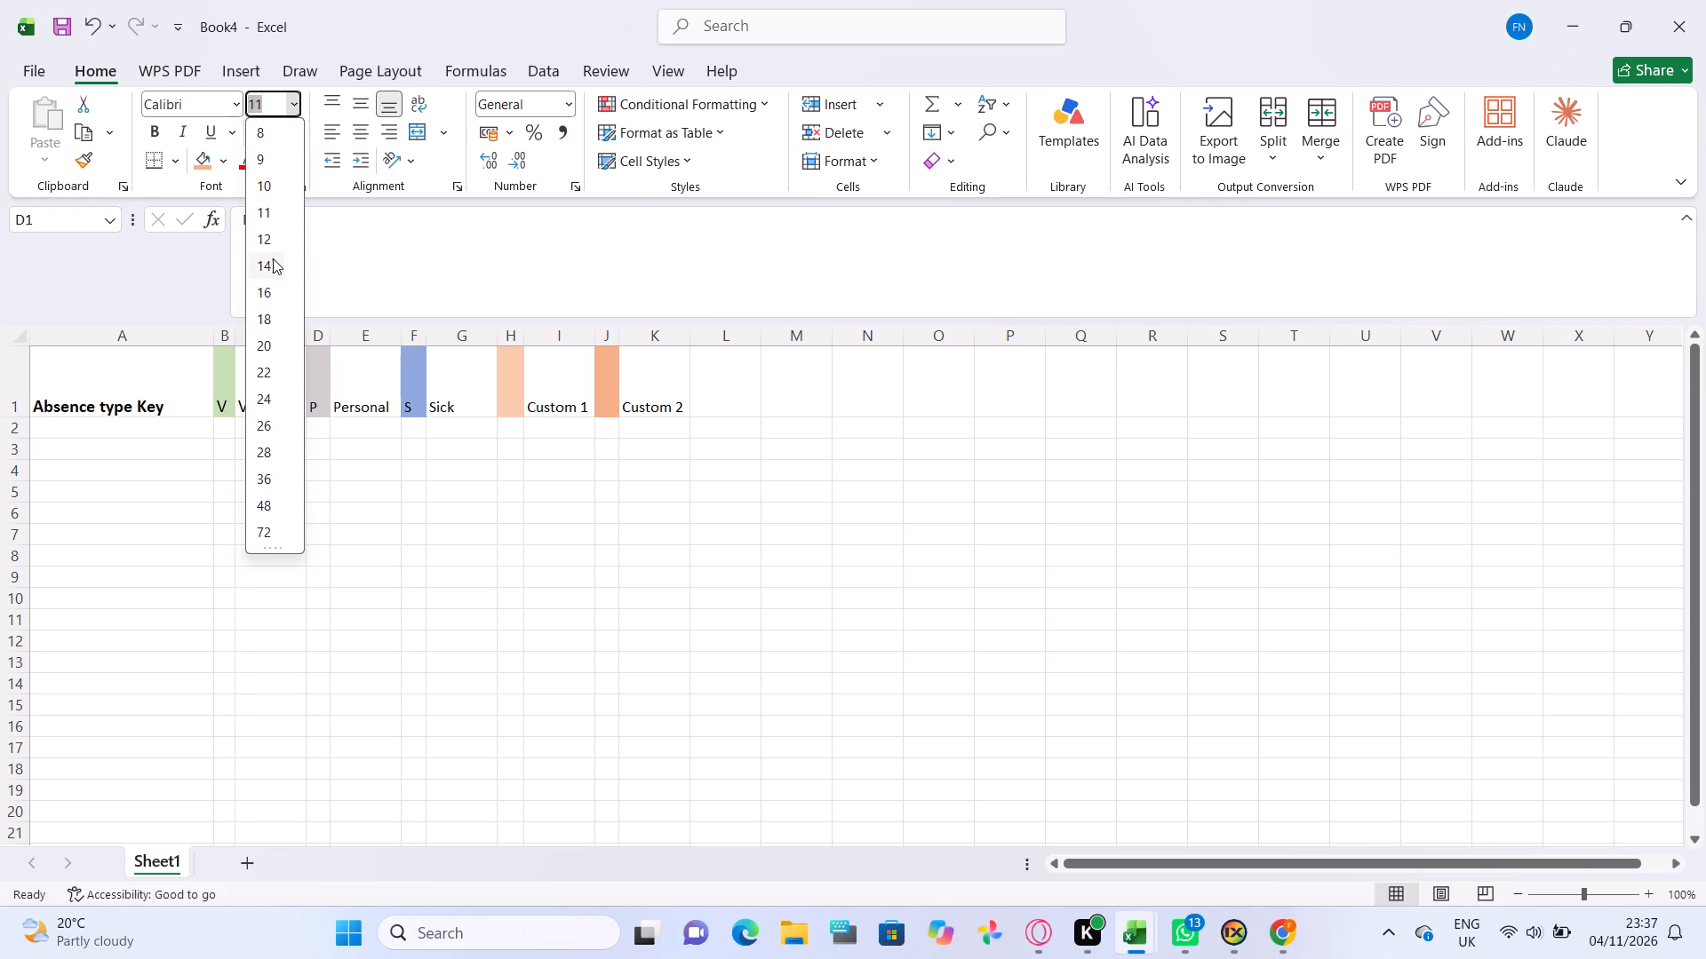
click(273, 234)
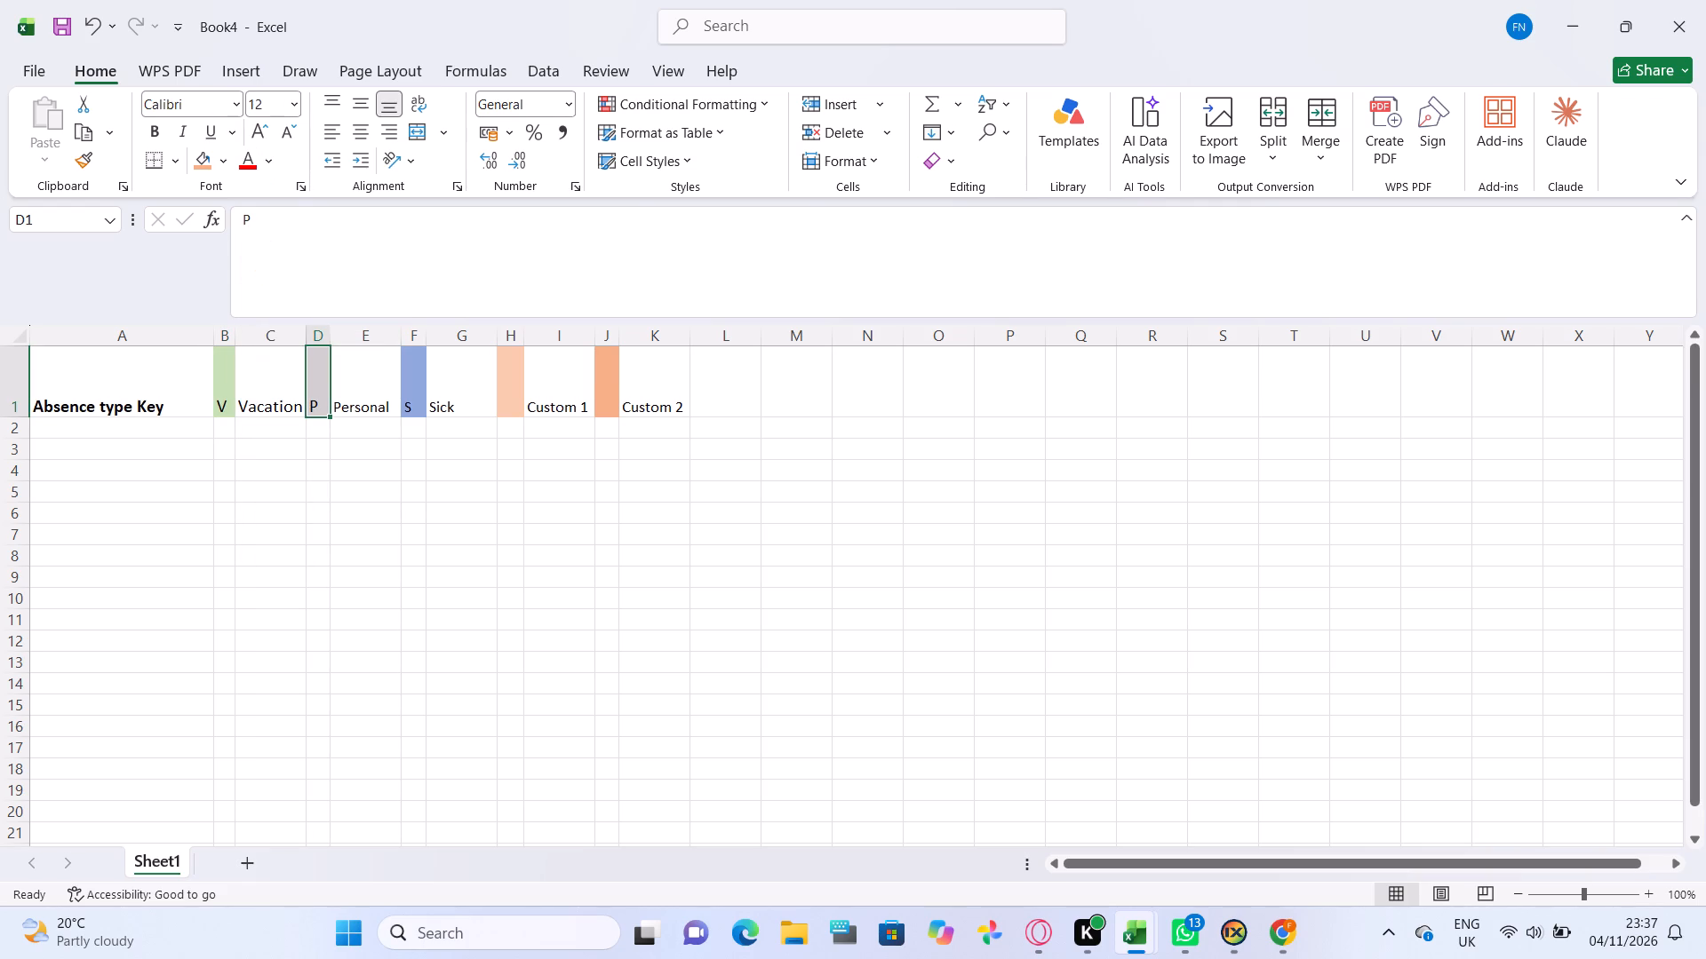
click(392, 380)
click(285, 92)
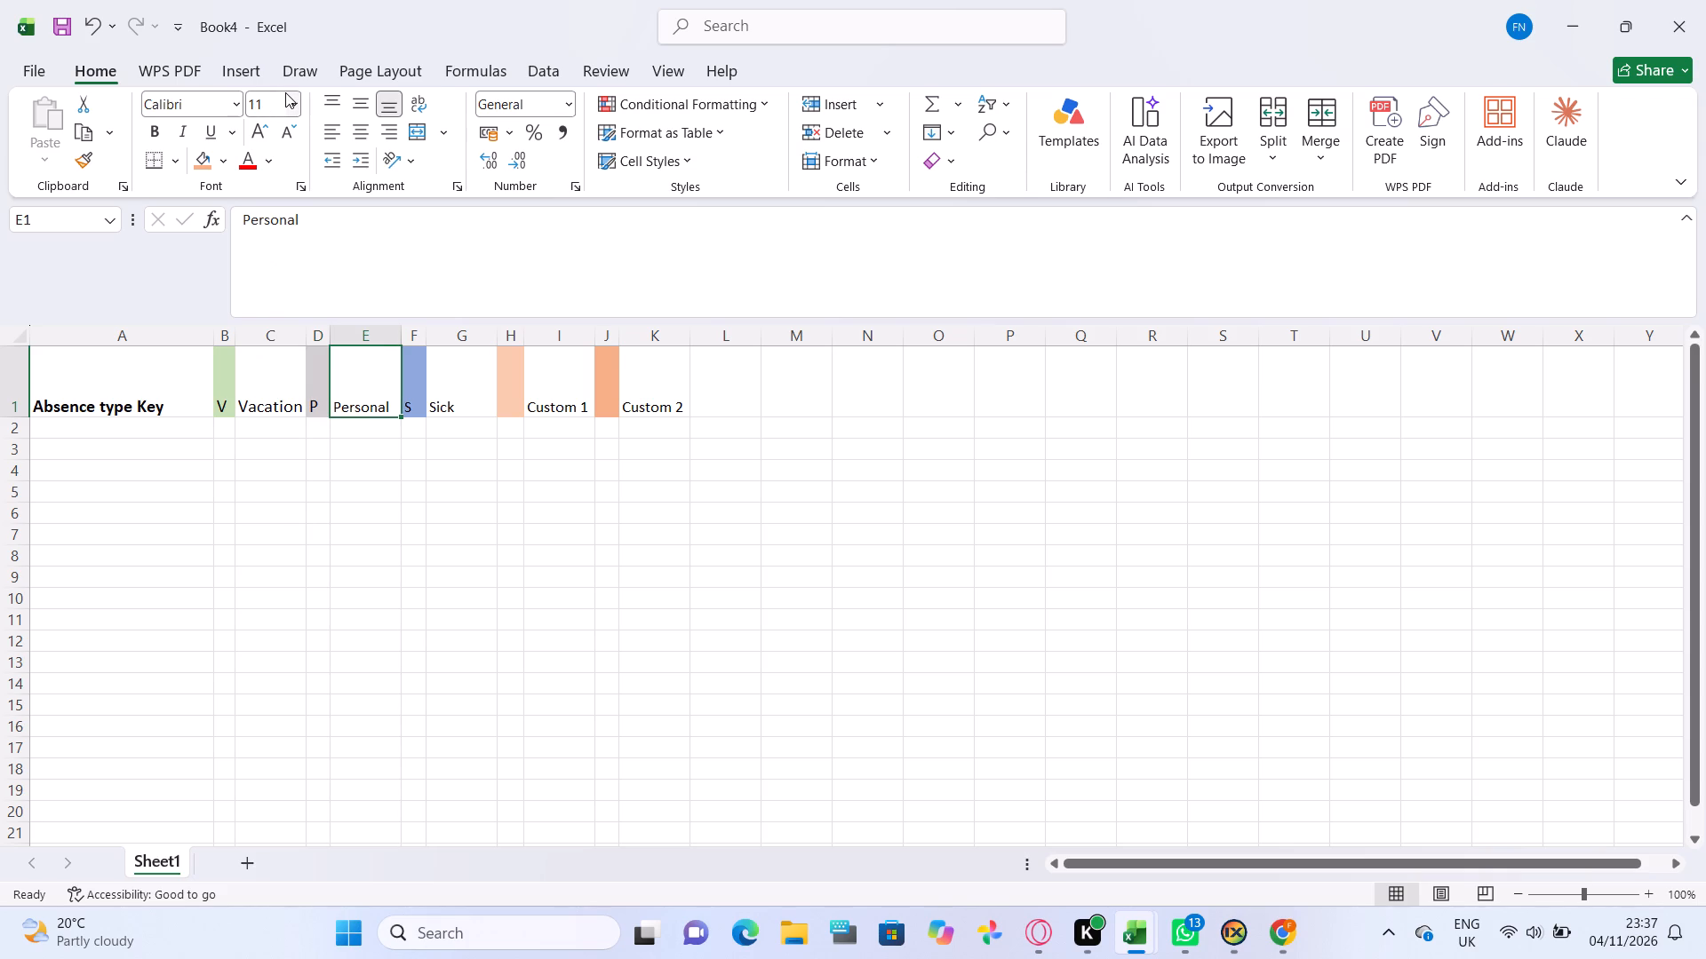
click(296, 115)
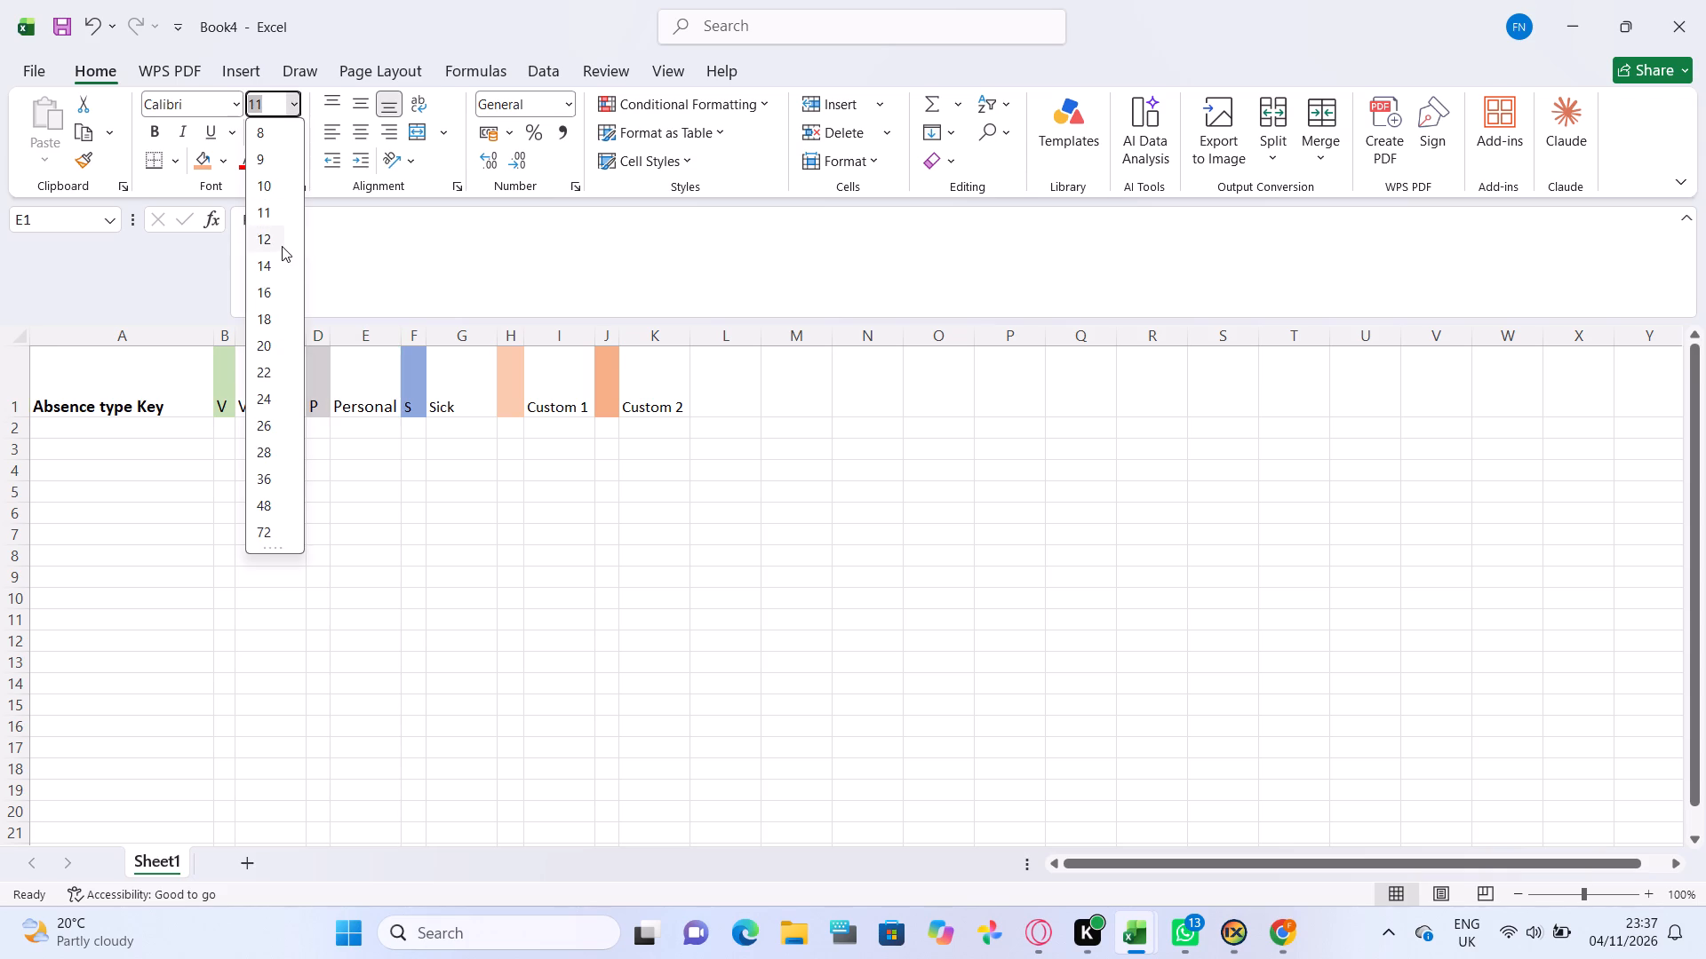
click(282, 246)
Set the font size of the "S" key in F1 and the "Sick" label in G1 to 12.
click(411, 379)
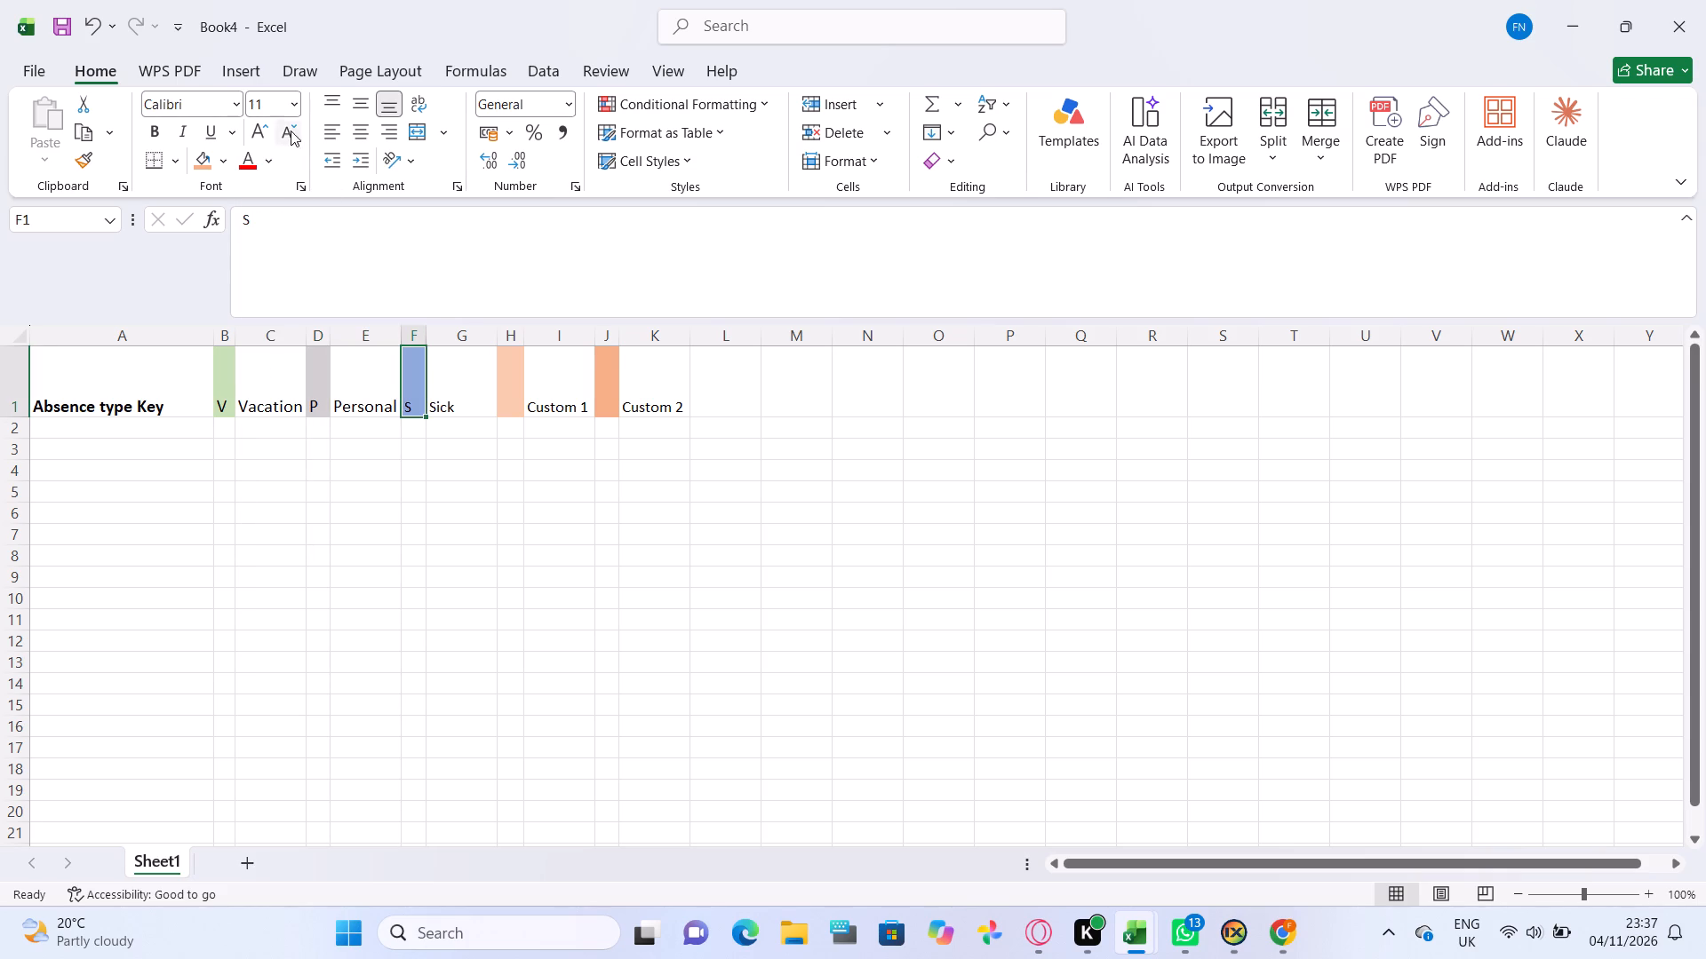
click(290, 110)
click(265, 231)
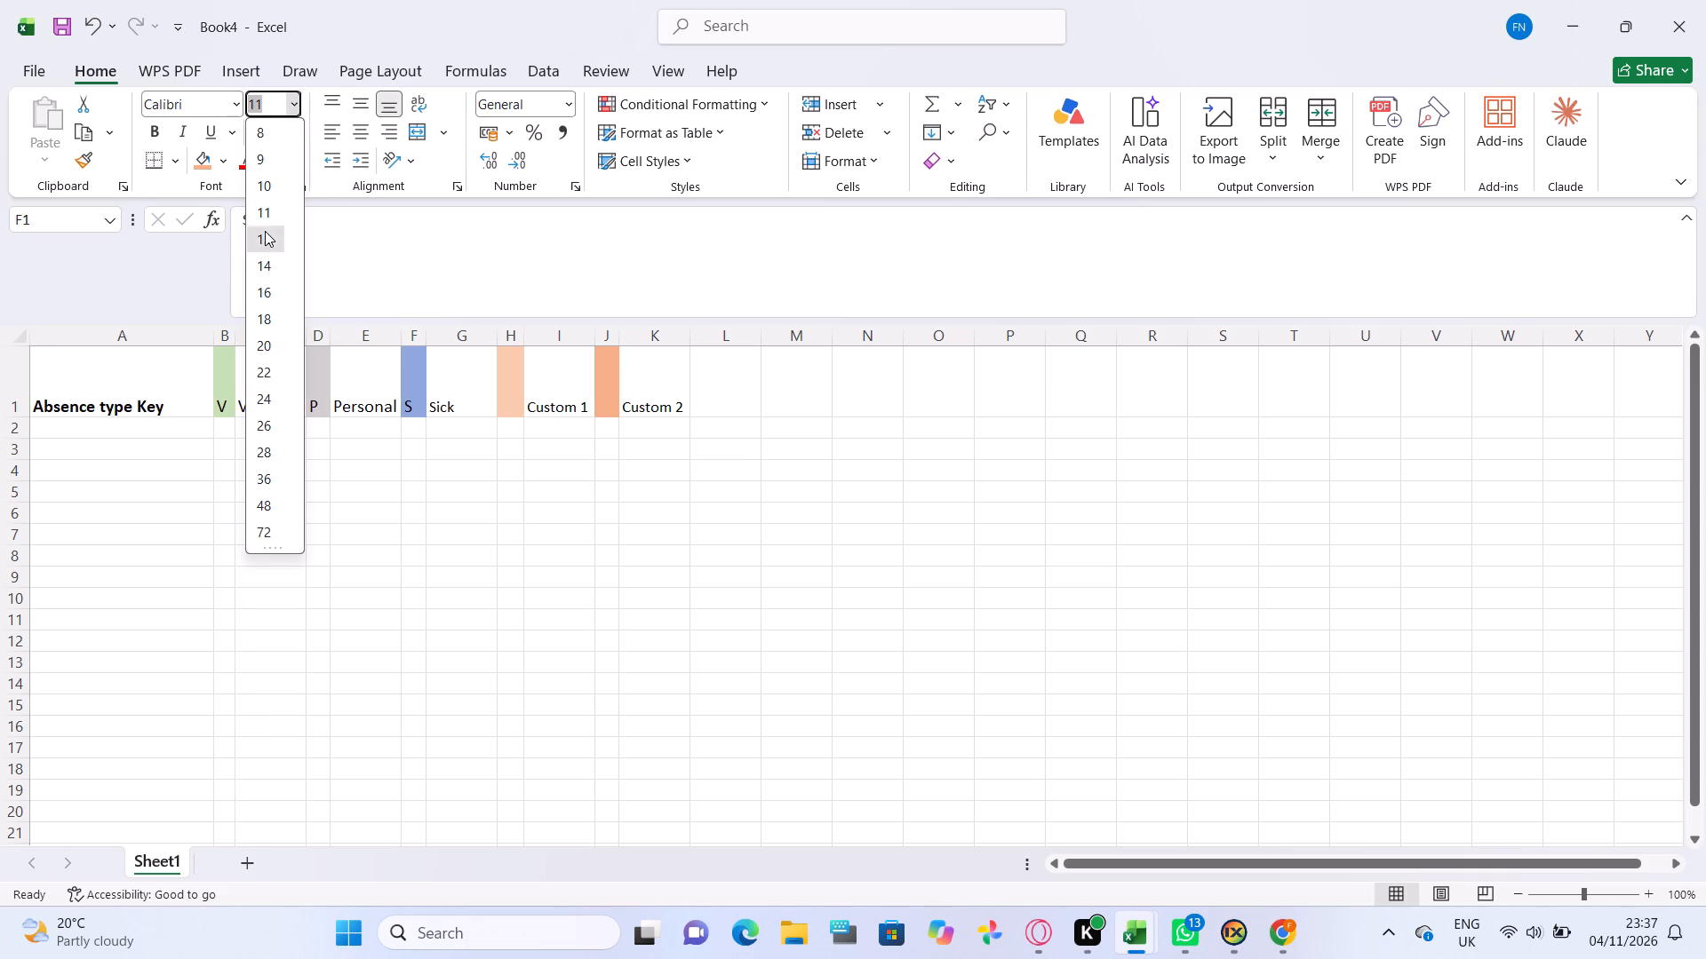
click(442, 381)
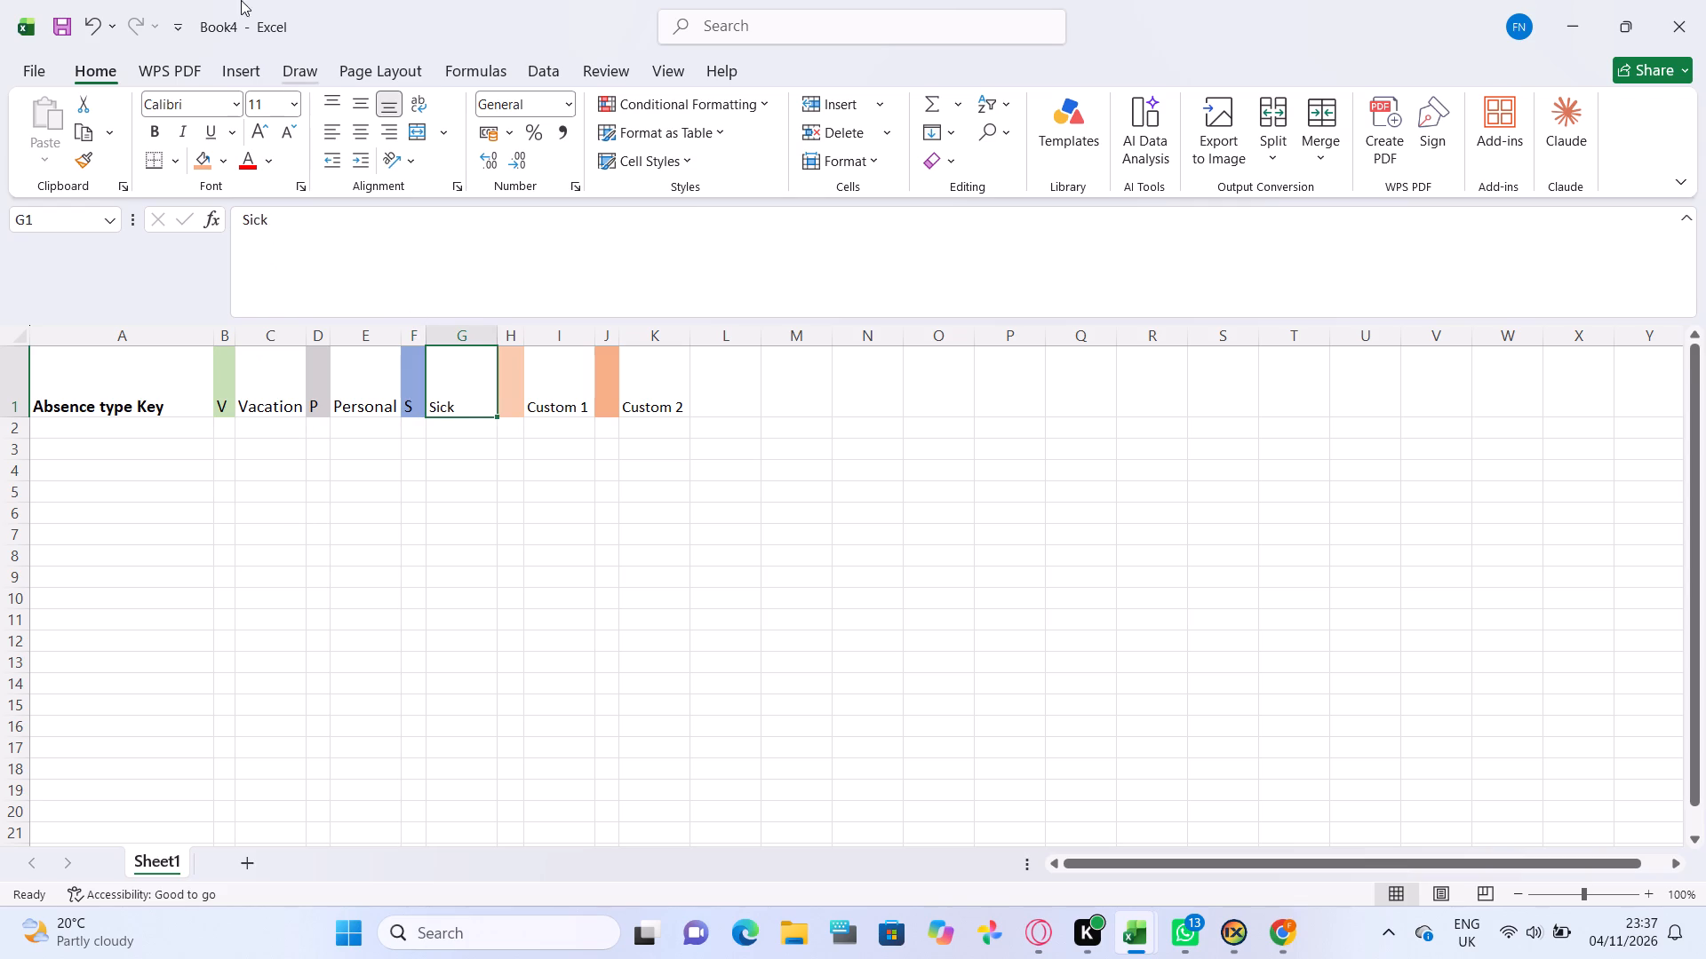
click(279, 91)
click(291, 109)
click(270, 247)
click(477, 408)
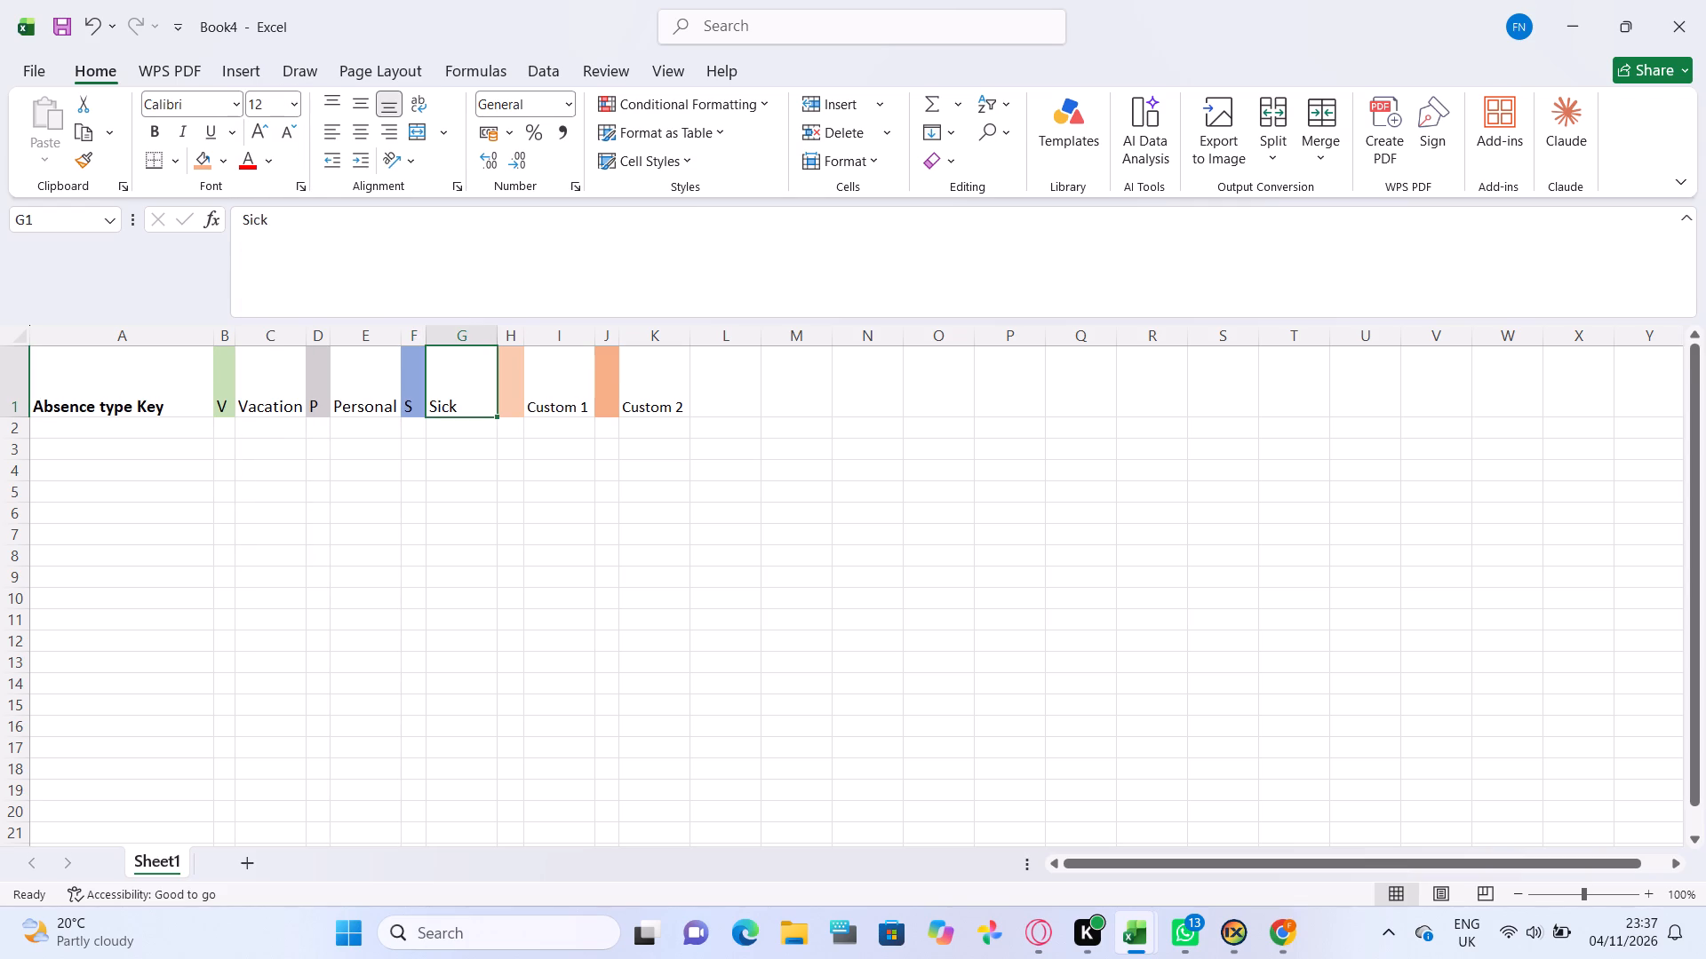
Set the font size of the "Custom 1" label in I1 and the "Custom 2" label in K1 to 12.
click(516, 370)
click(548, 377)
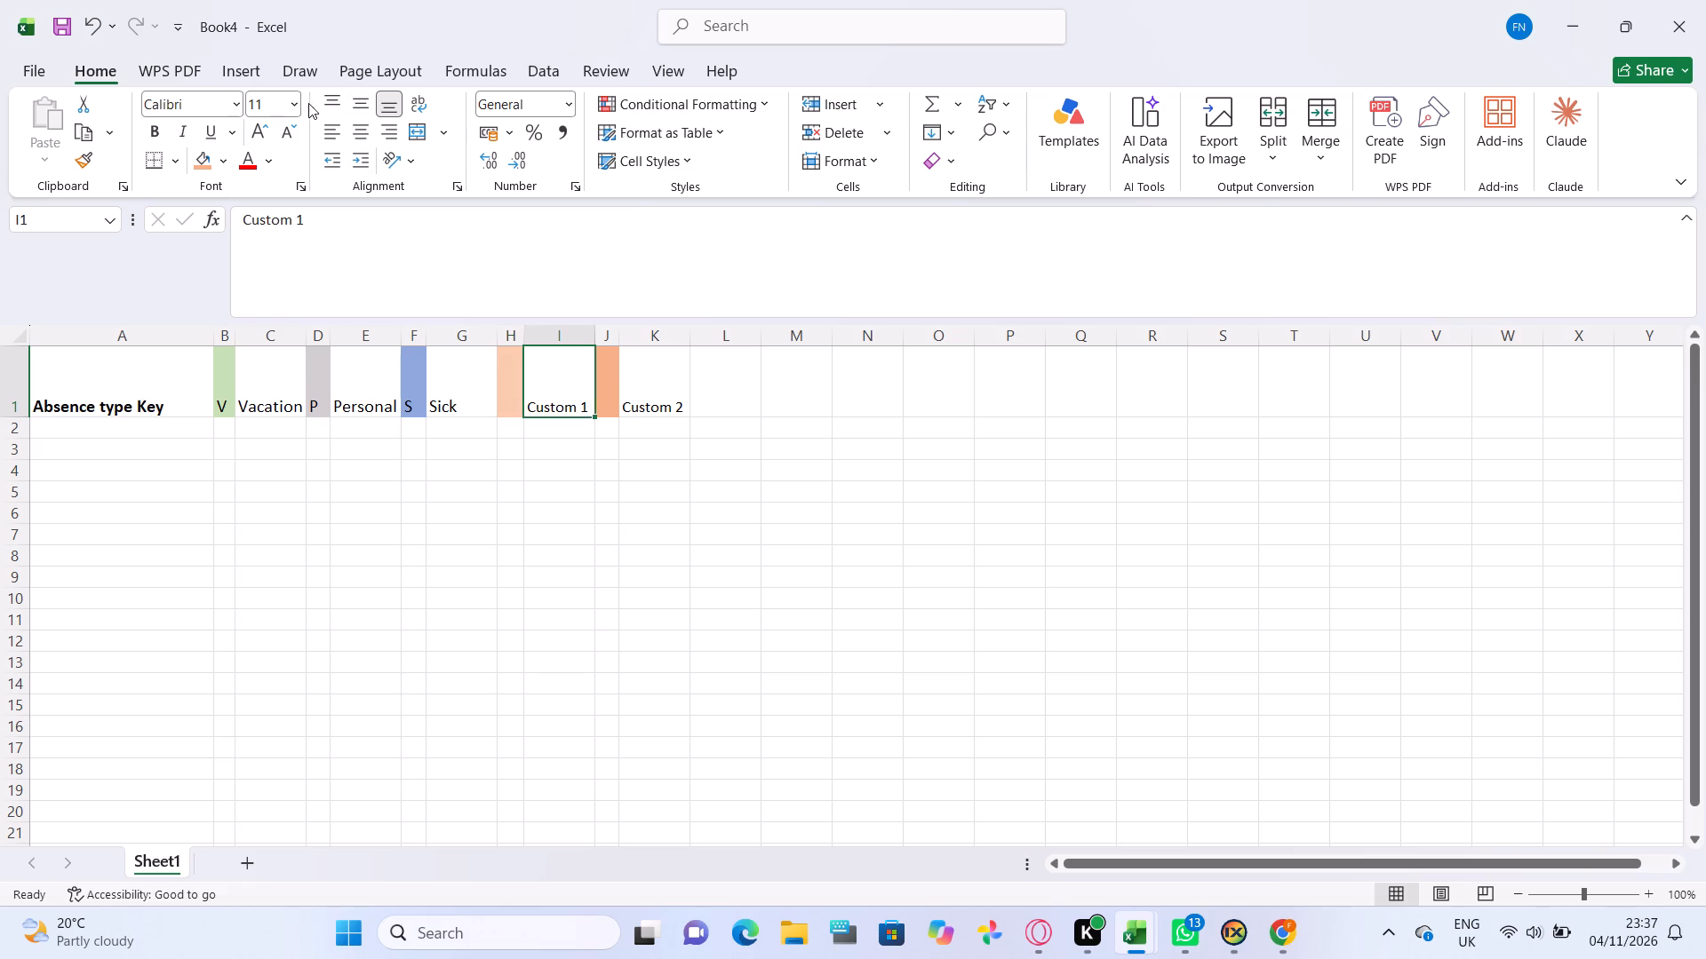
click(296, 97)
click(283, 227)
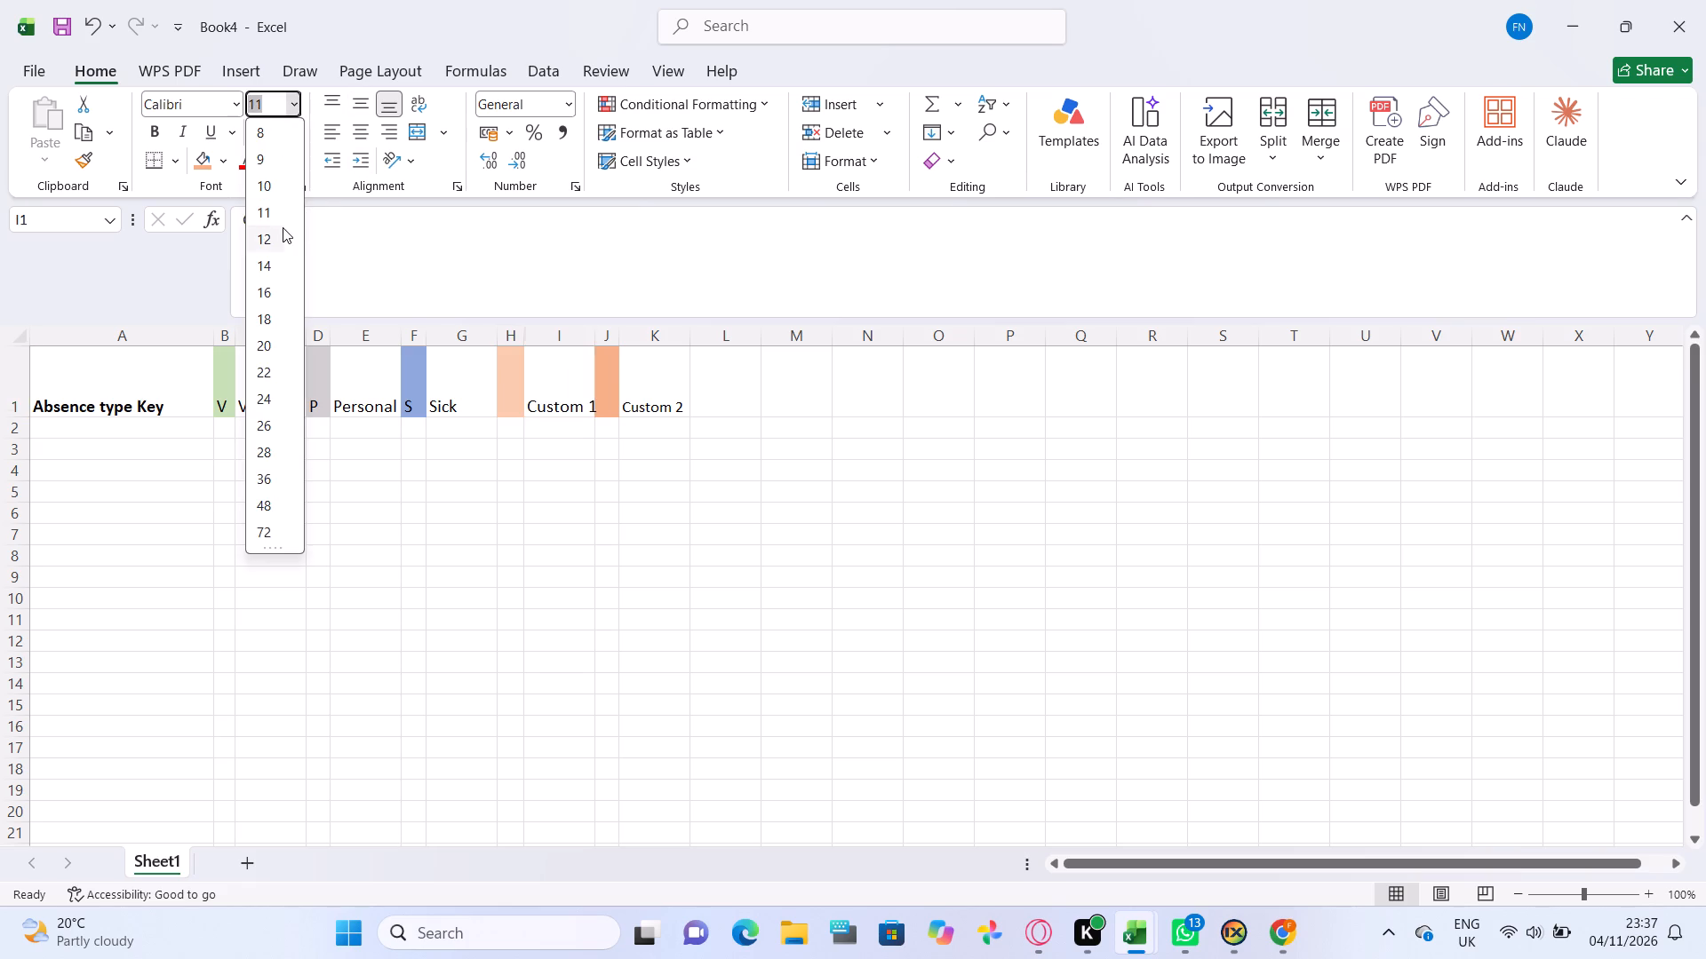
click(634, 378)
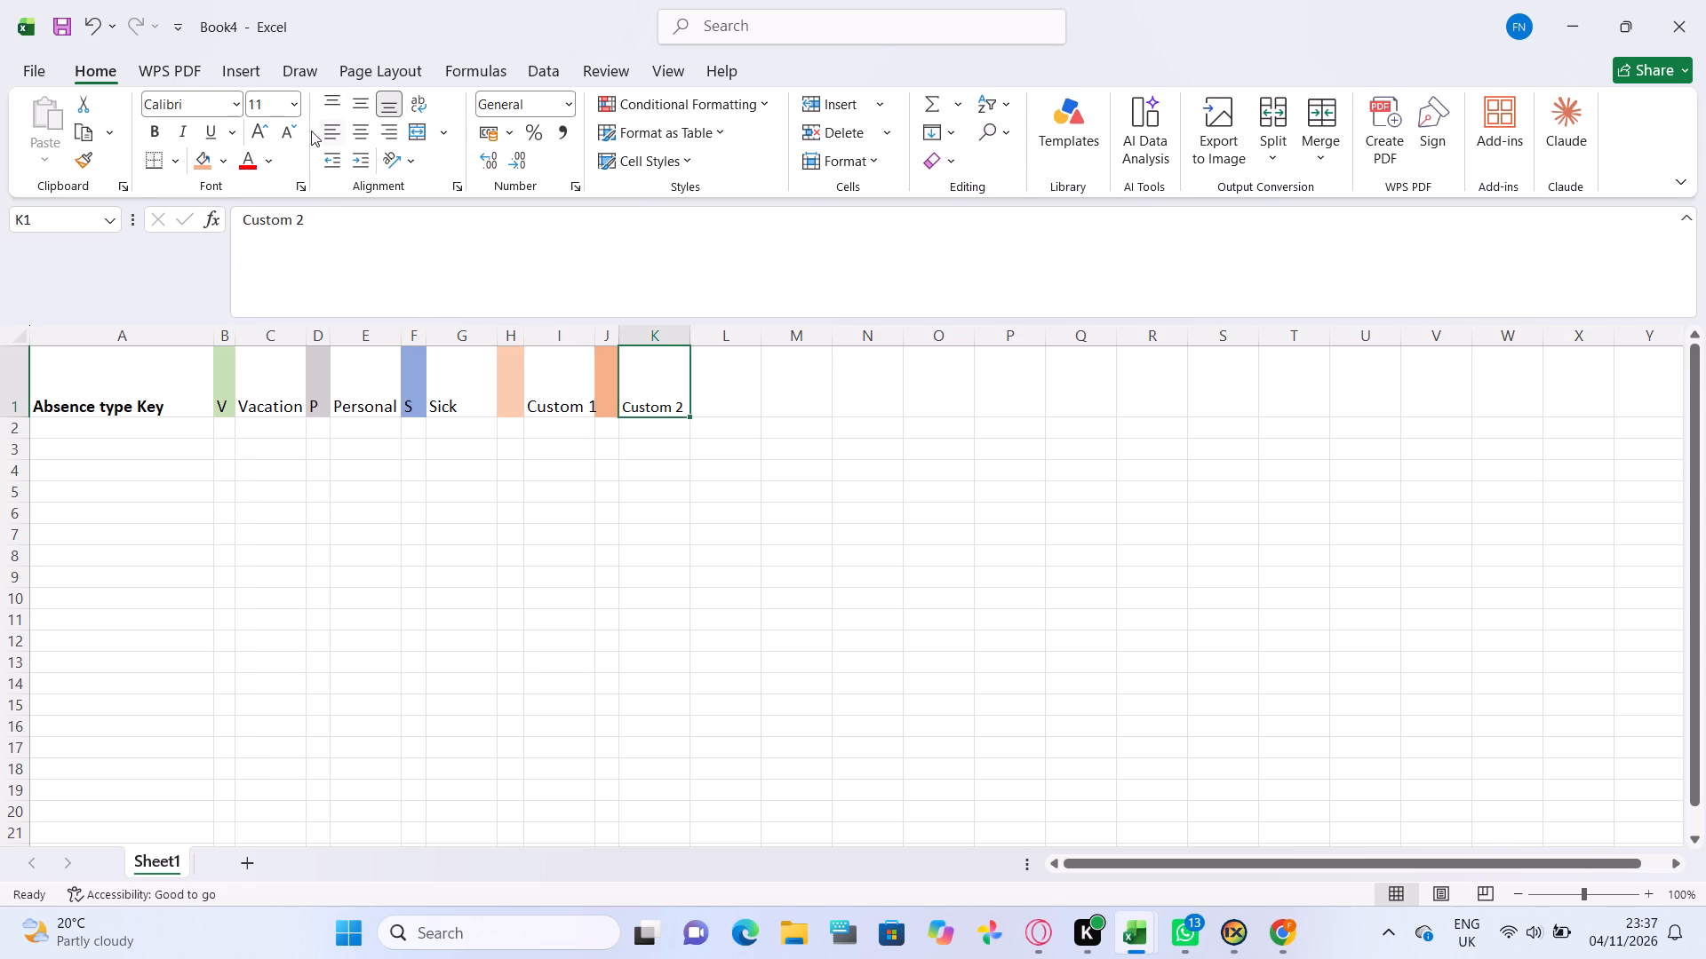
click(297, 106)
click(267, 248)
Widen columns K and I slightly so the "Custom 2" and "Custom 1" labels fit their cells.
drag(686, 344, 695, 344)
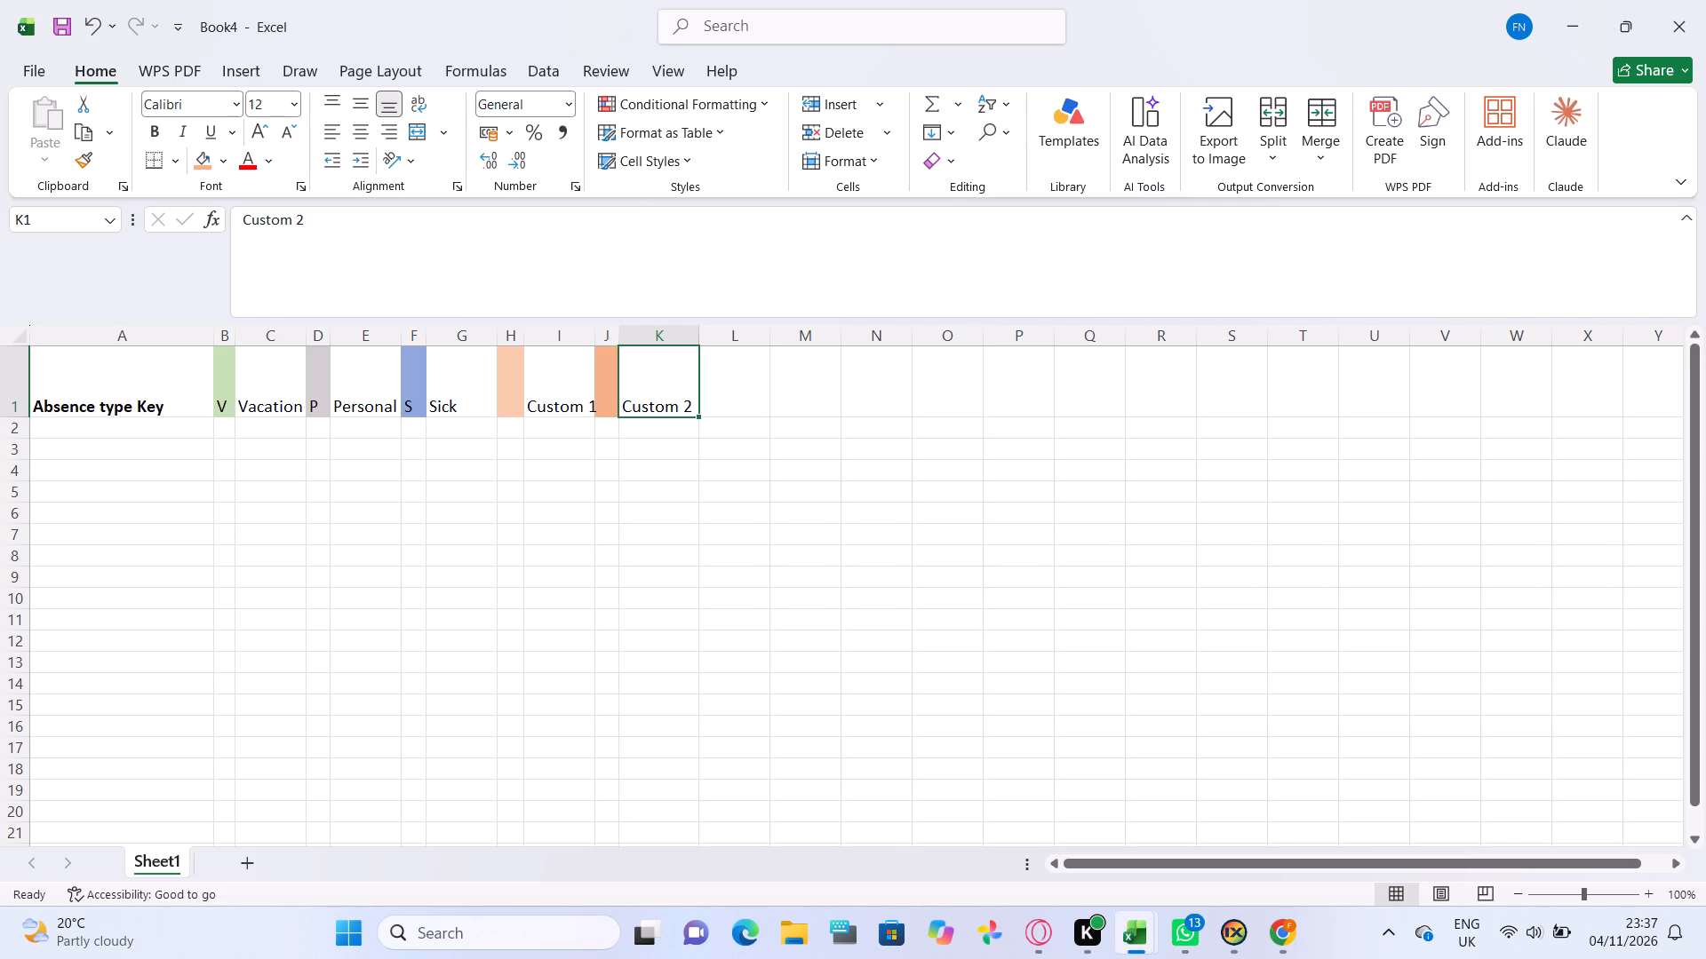
click(597, 345)
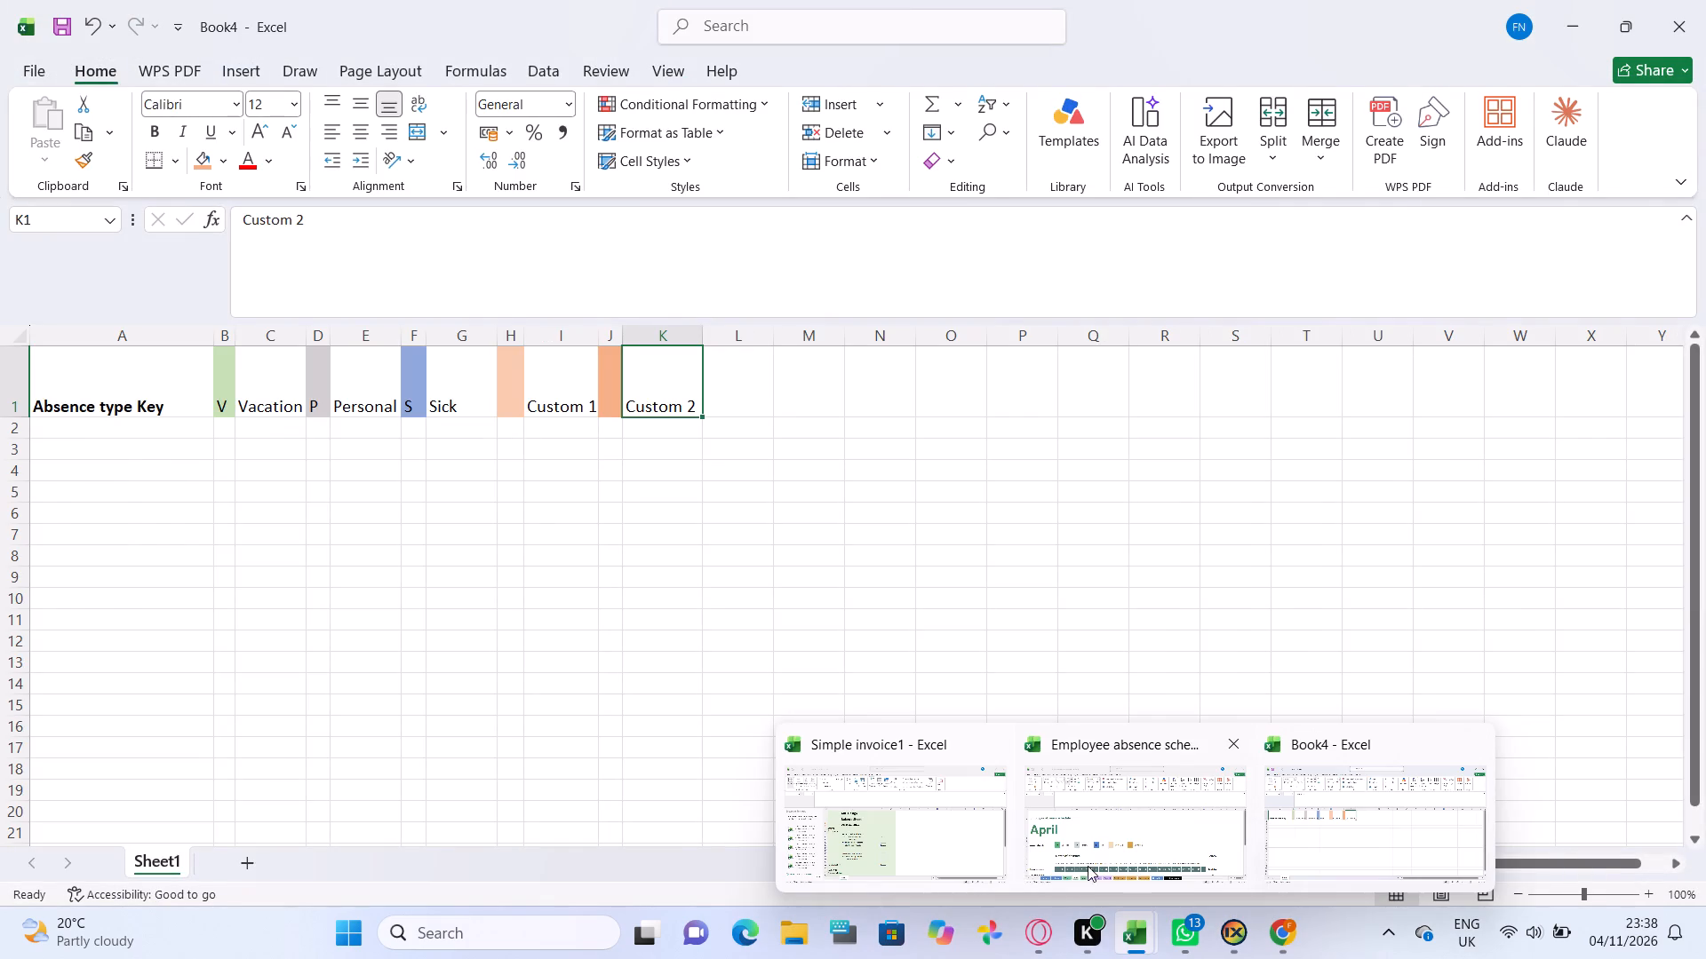
Examine the "Dates of absence" section below the absence type key on the April sheet of the Employee absence schedule1 workbook.
click(1085, 861)
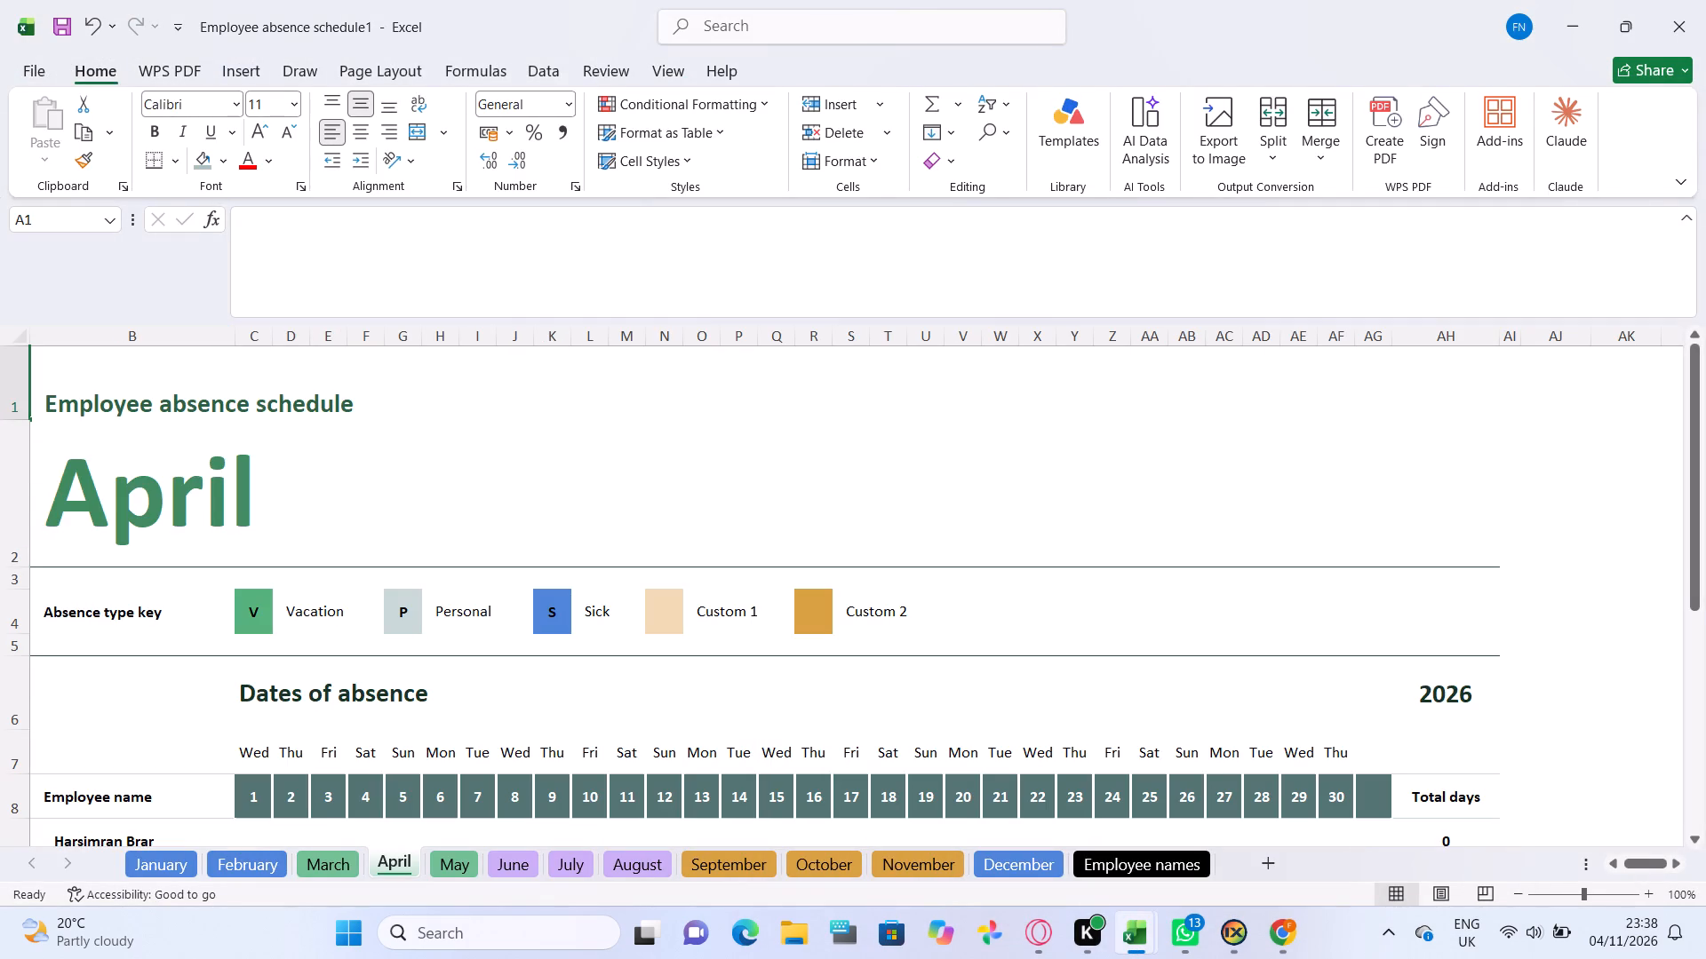
scroll(281, 592, down, 1)
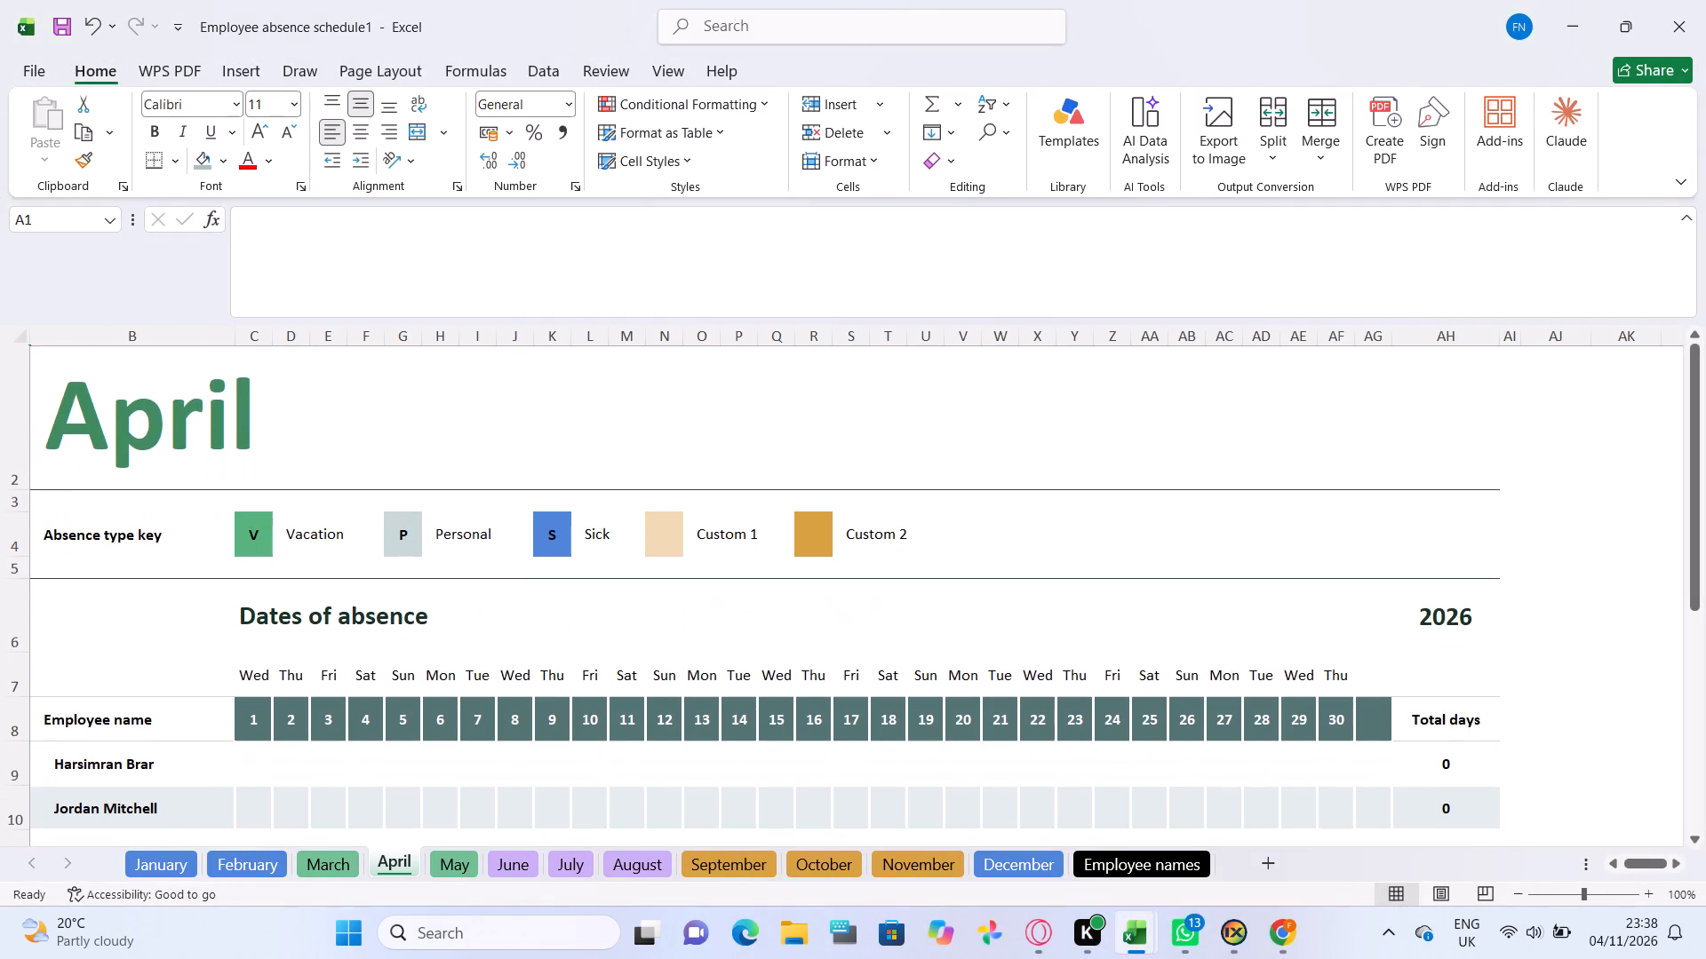
scroll(281, 592, down, 1)
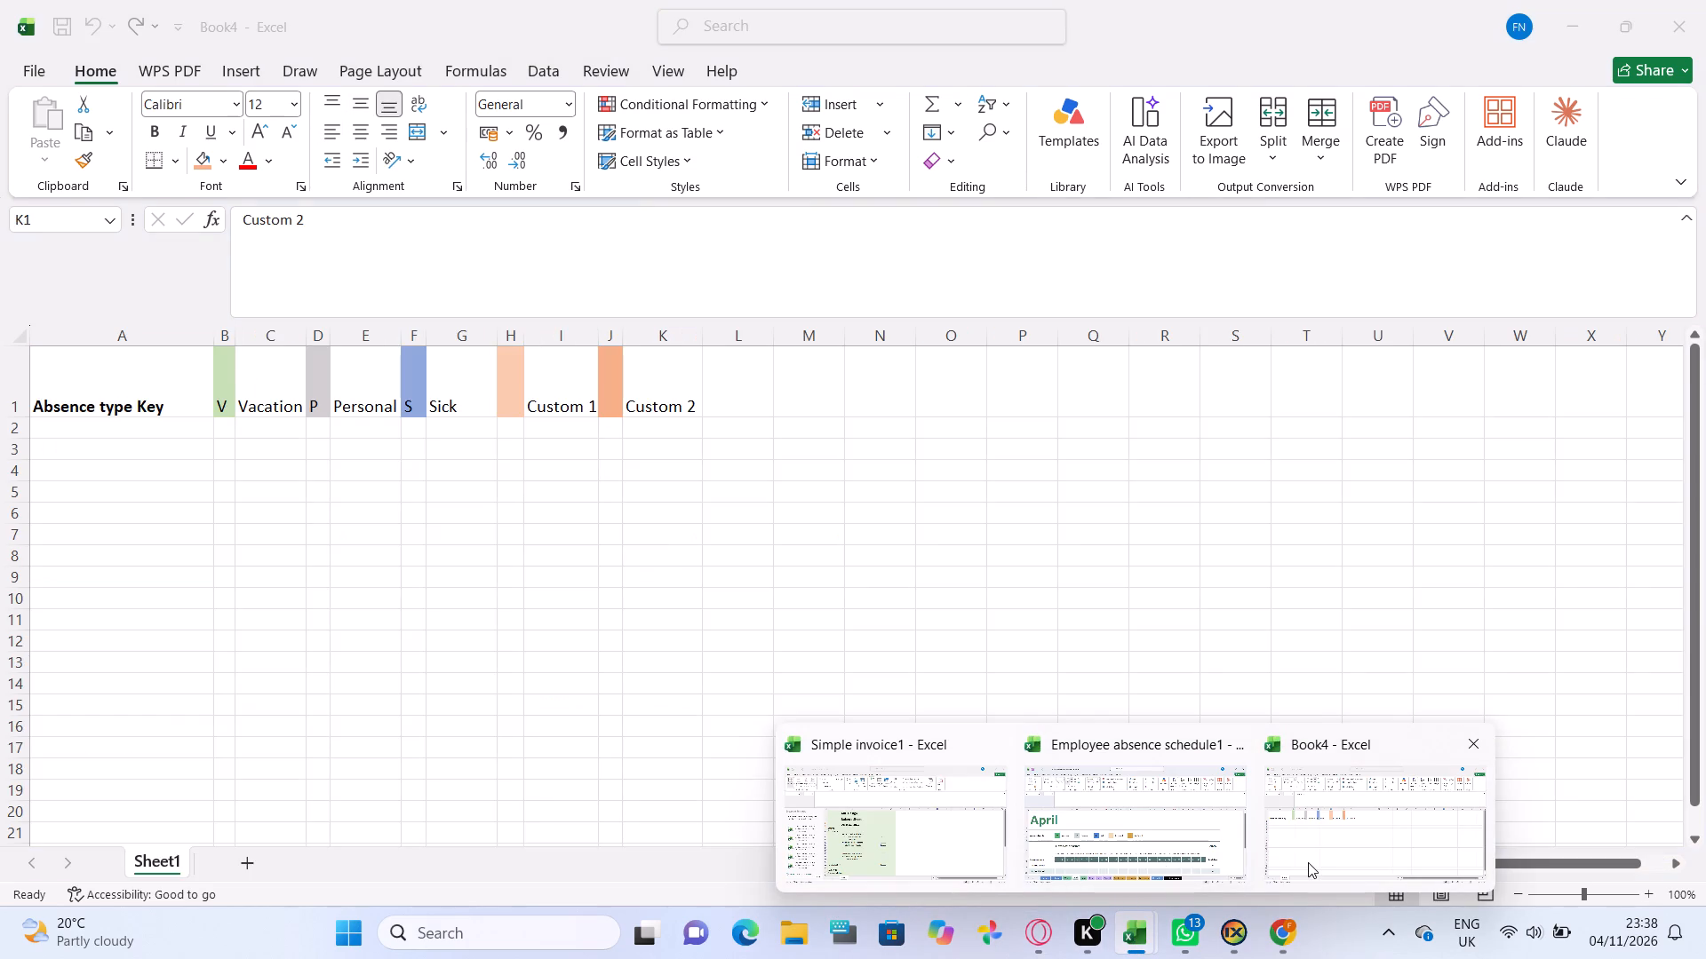
drag(452, 583, 669, 682)
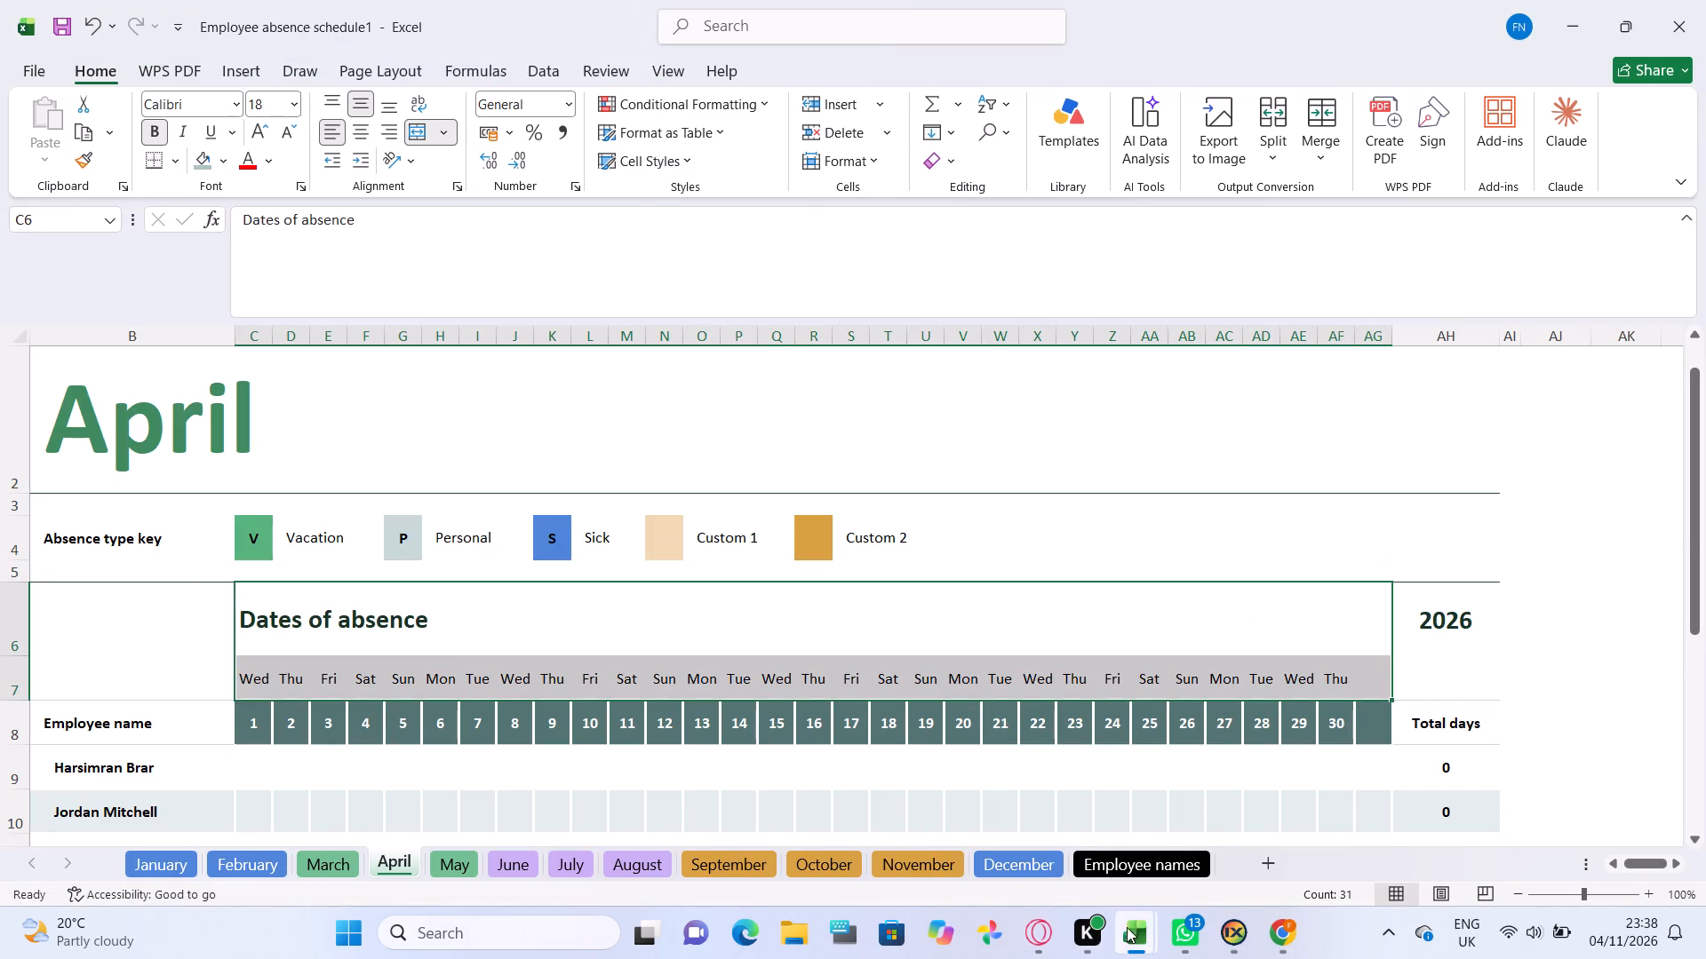
click(1307, 832)
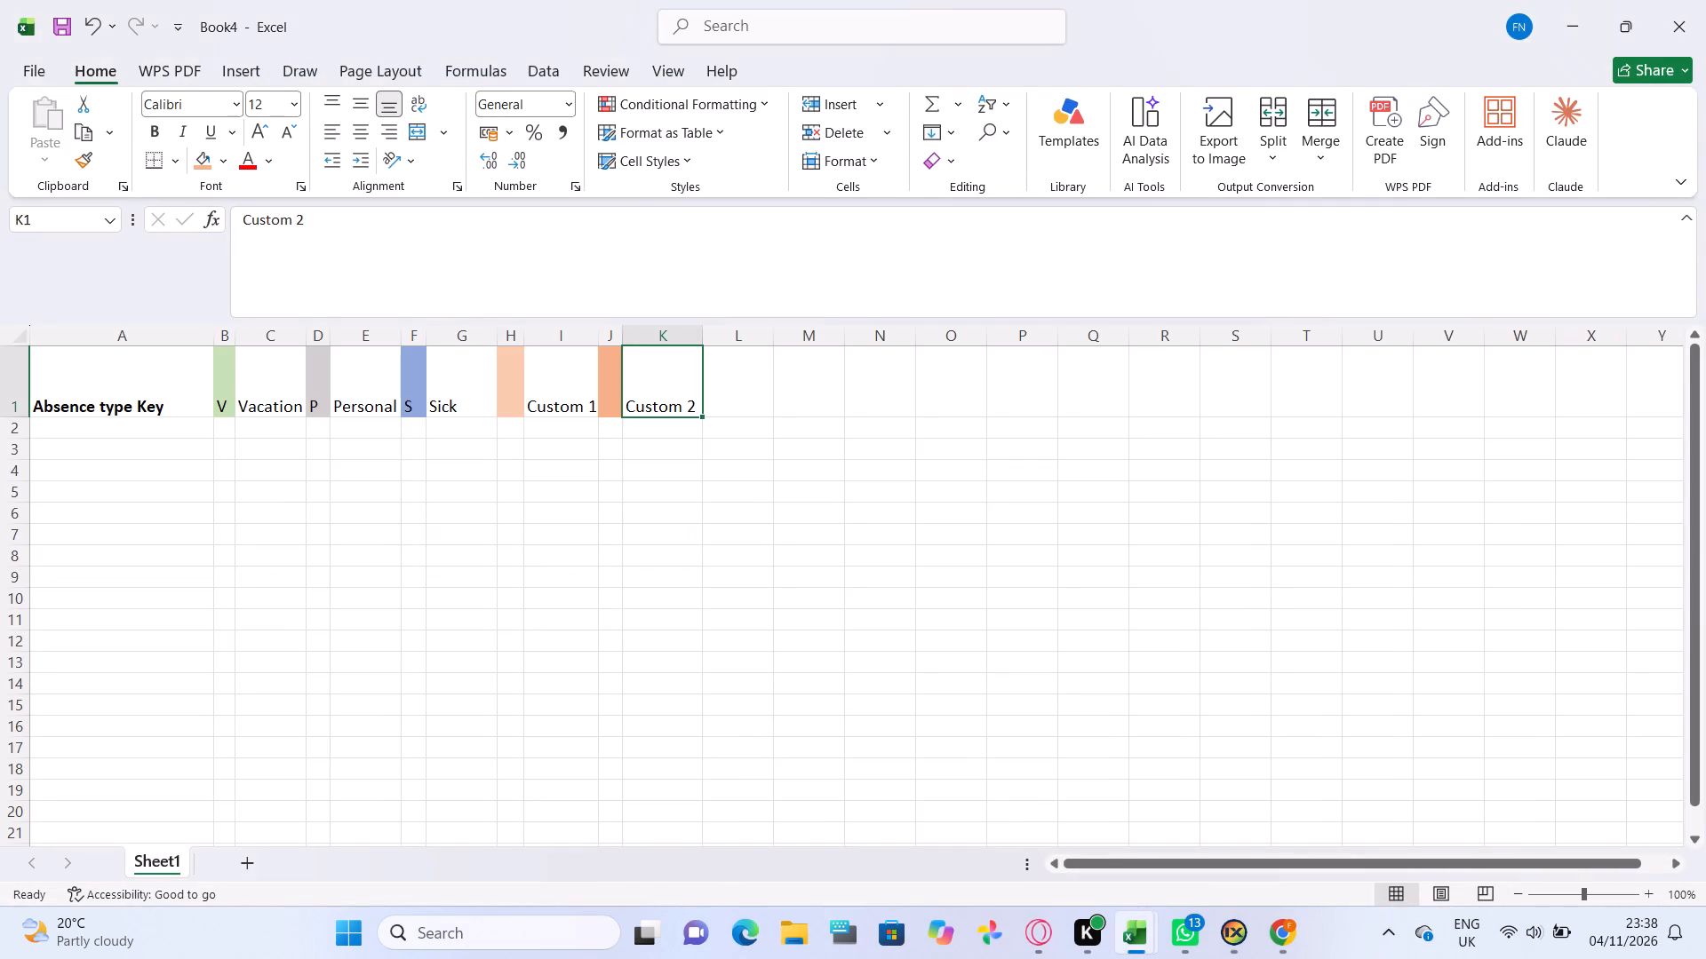
click(170, 478)
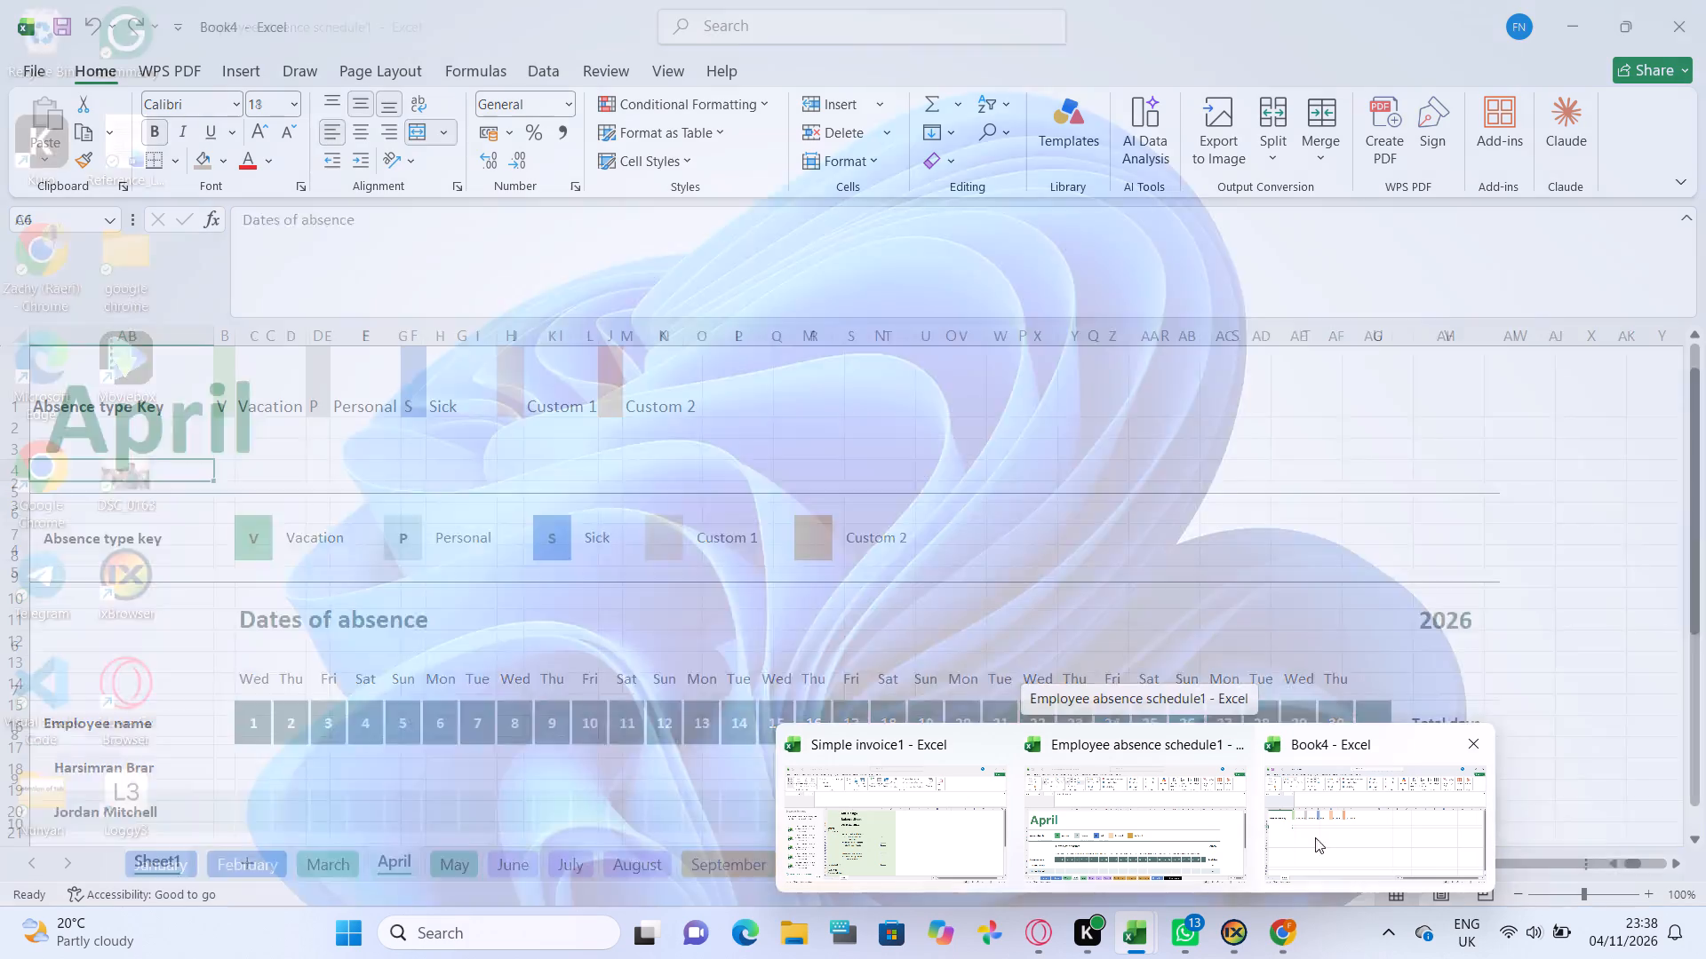
click(1326, 837)
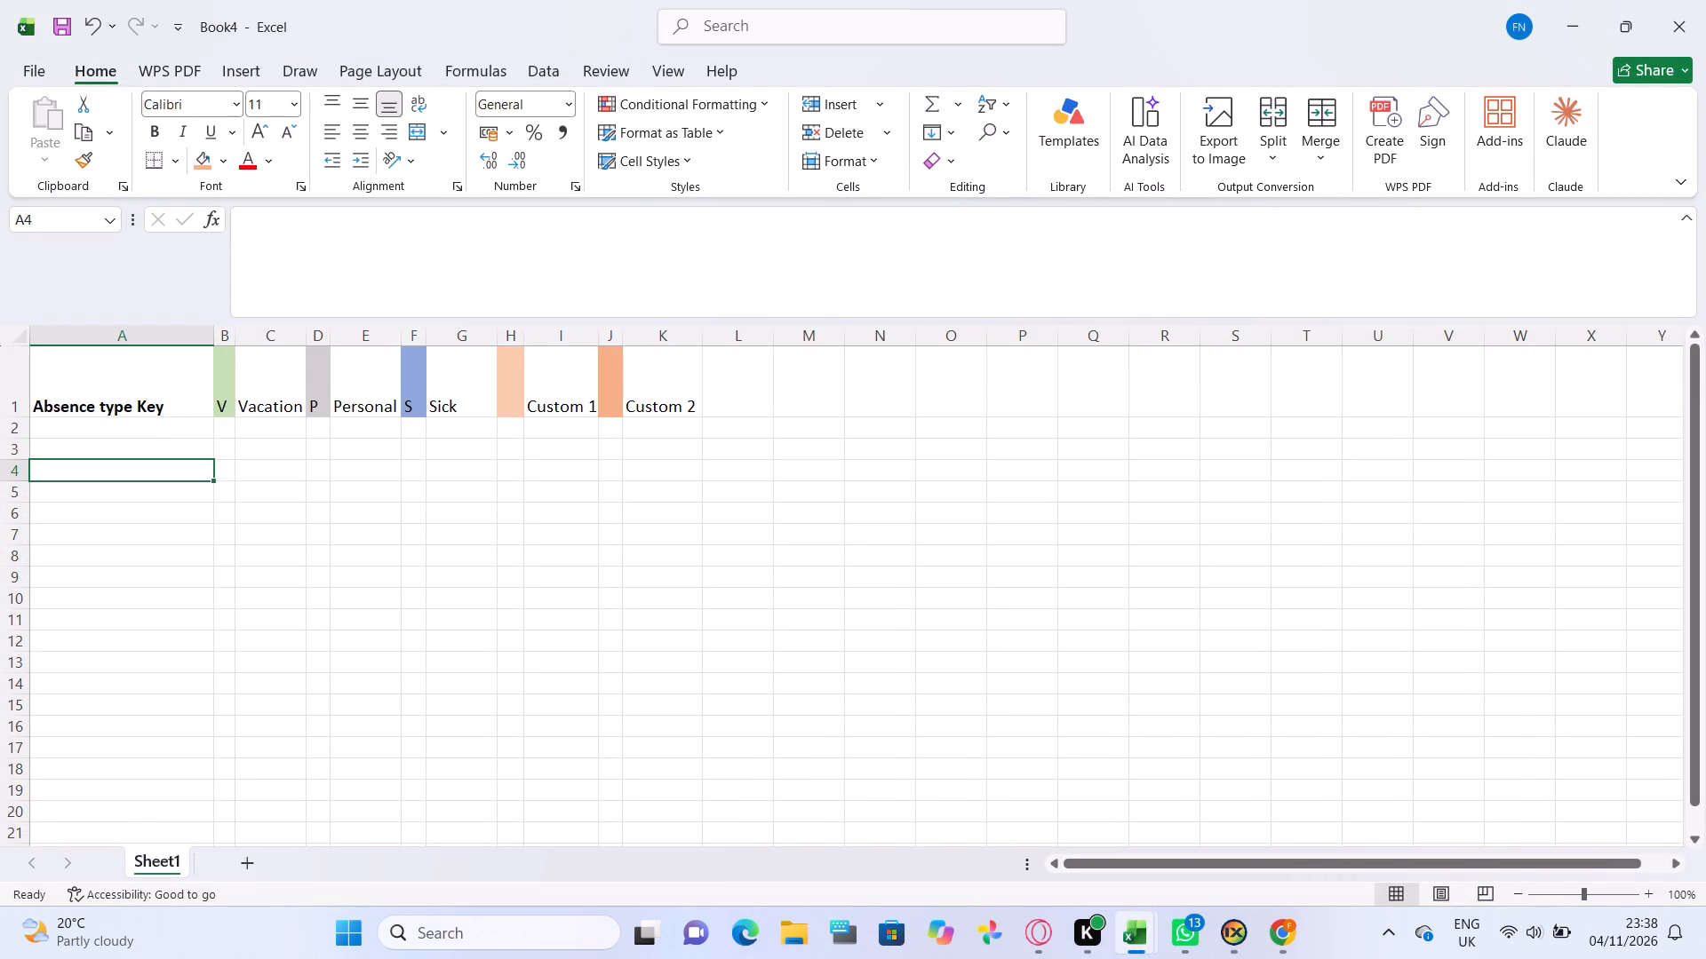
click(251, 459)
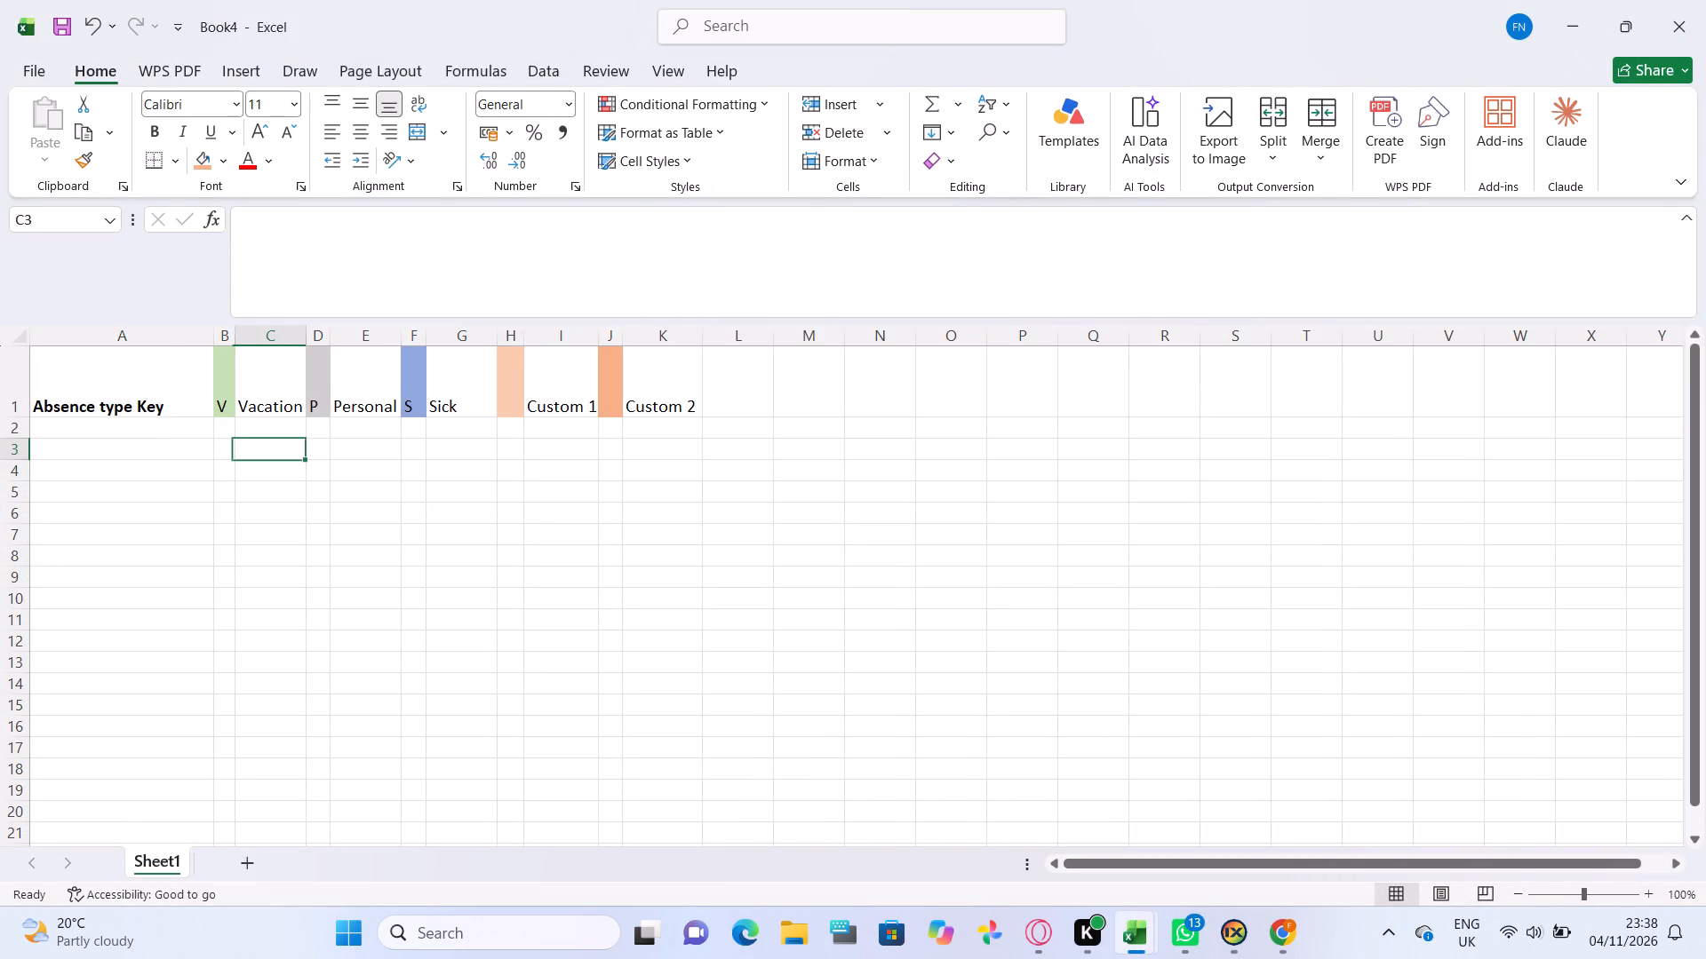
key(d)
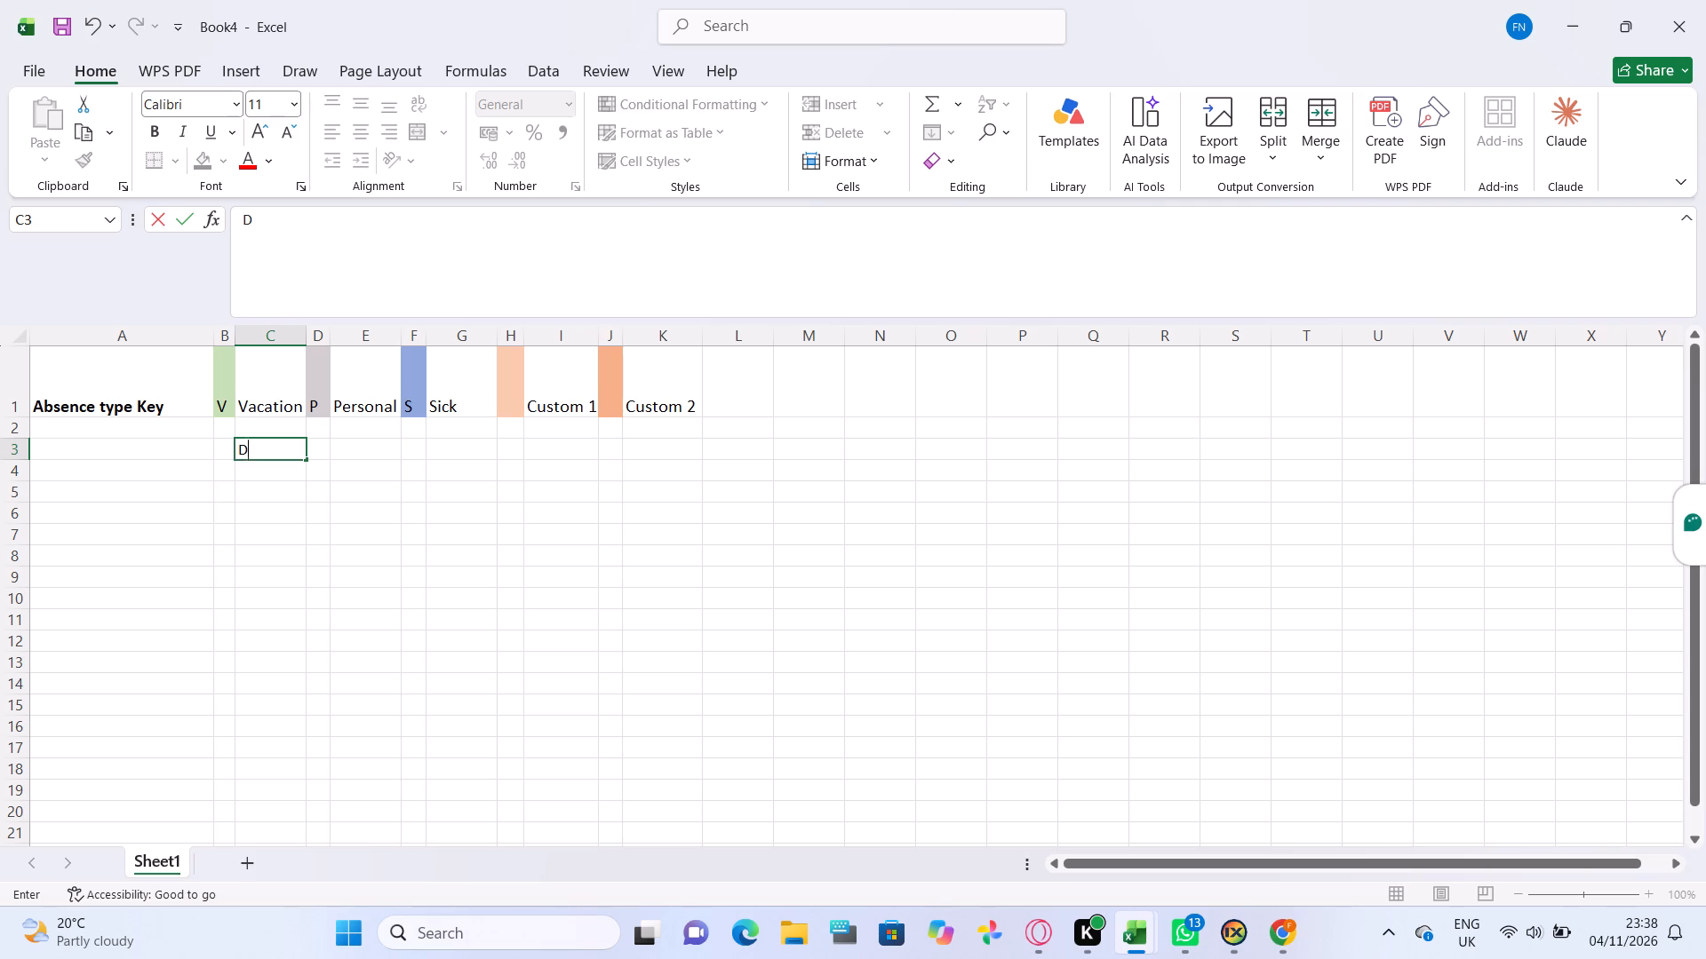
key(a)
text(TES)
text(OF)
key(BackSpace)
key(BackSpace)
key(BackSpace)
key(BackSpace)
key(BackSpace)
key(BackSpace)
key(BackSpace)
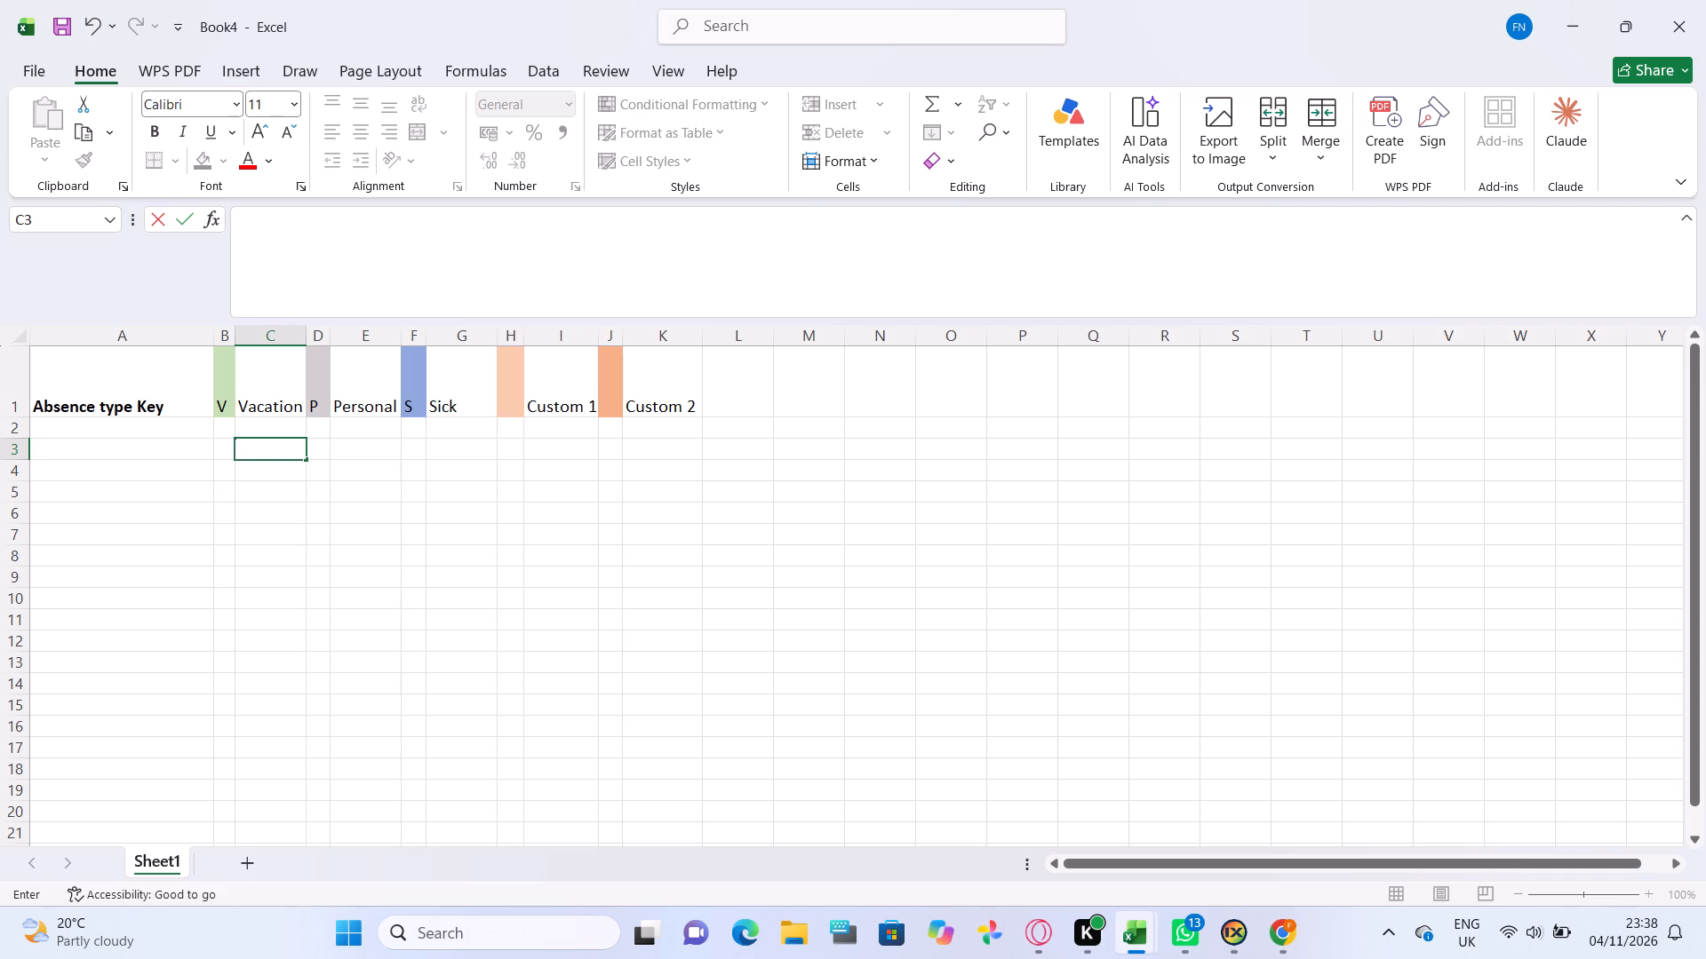
Enter the heading "Dates of Absence" in cell C5 of Book4.
click(260, 487)
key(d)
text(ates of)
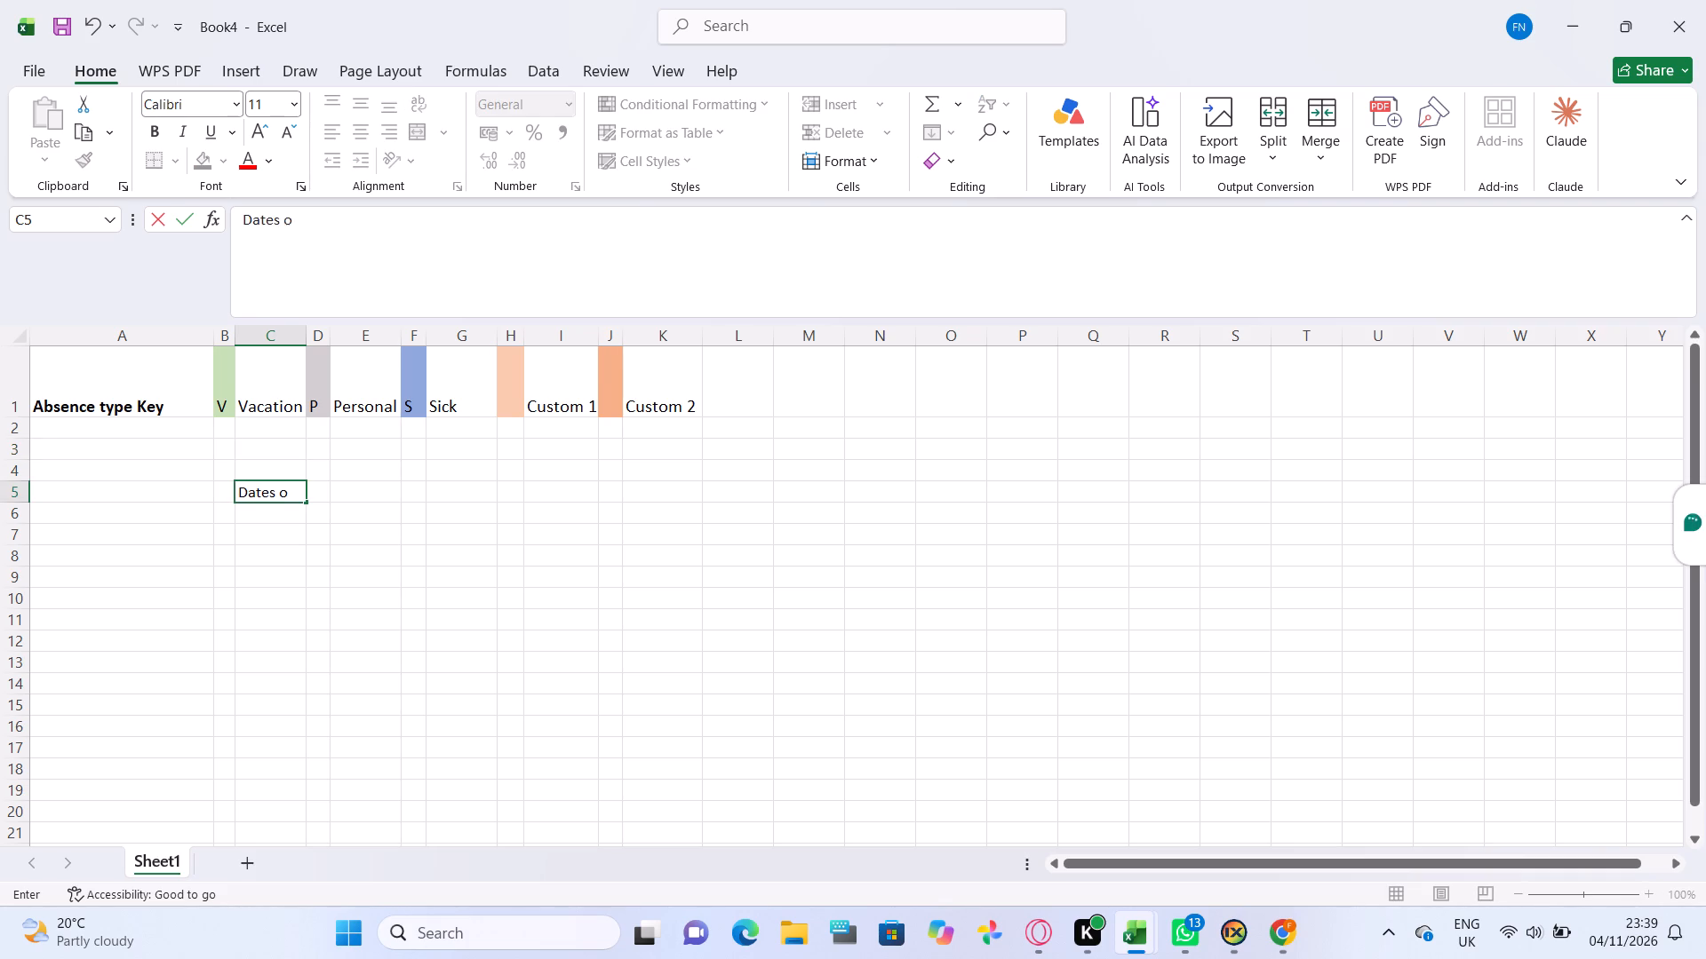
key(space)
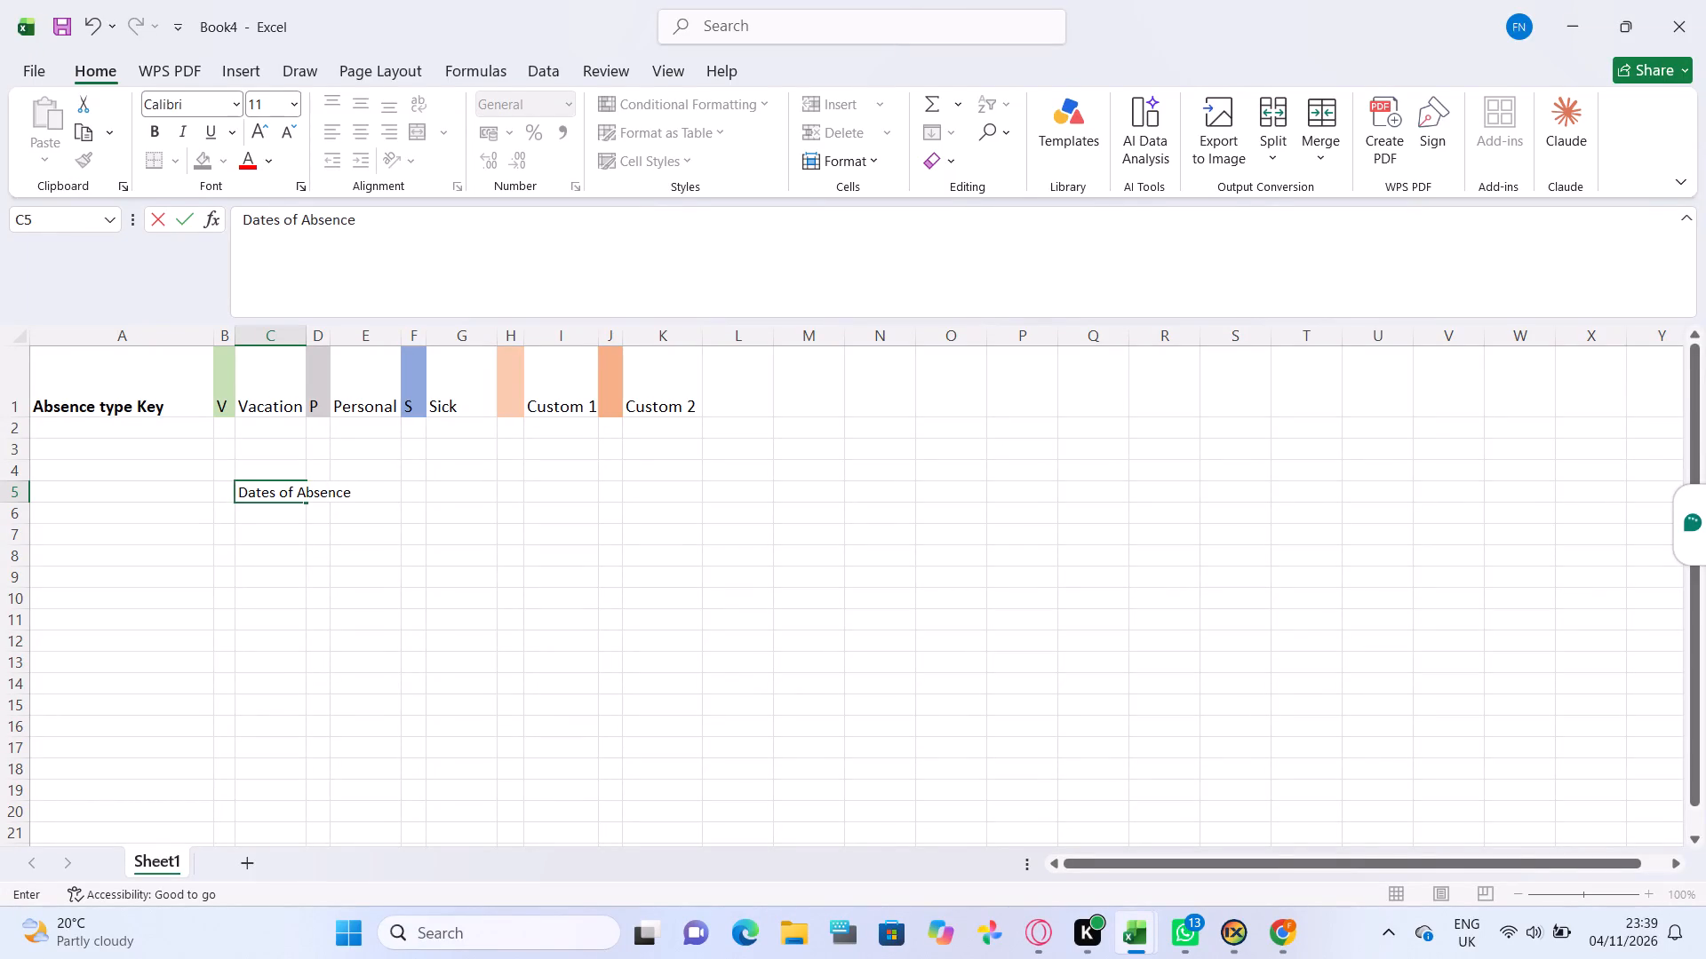
Make the "Dates of Absence" heading in C5 bold and set its font size to 14.
click(166, 130)
drag(306, 487, 387, 503)
click(387, 503)
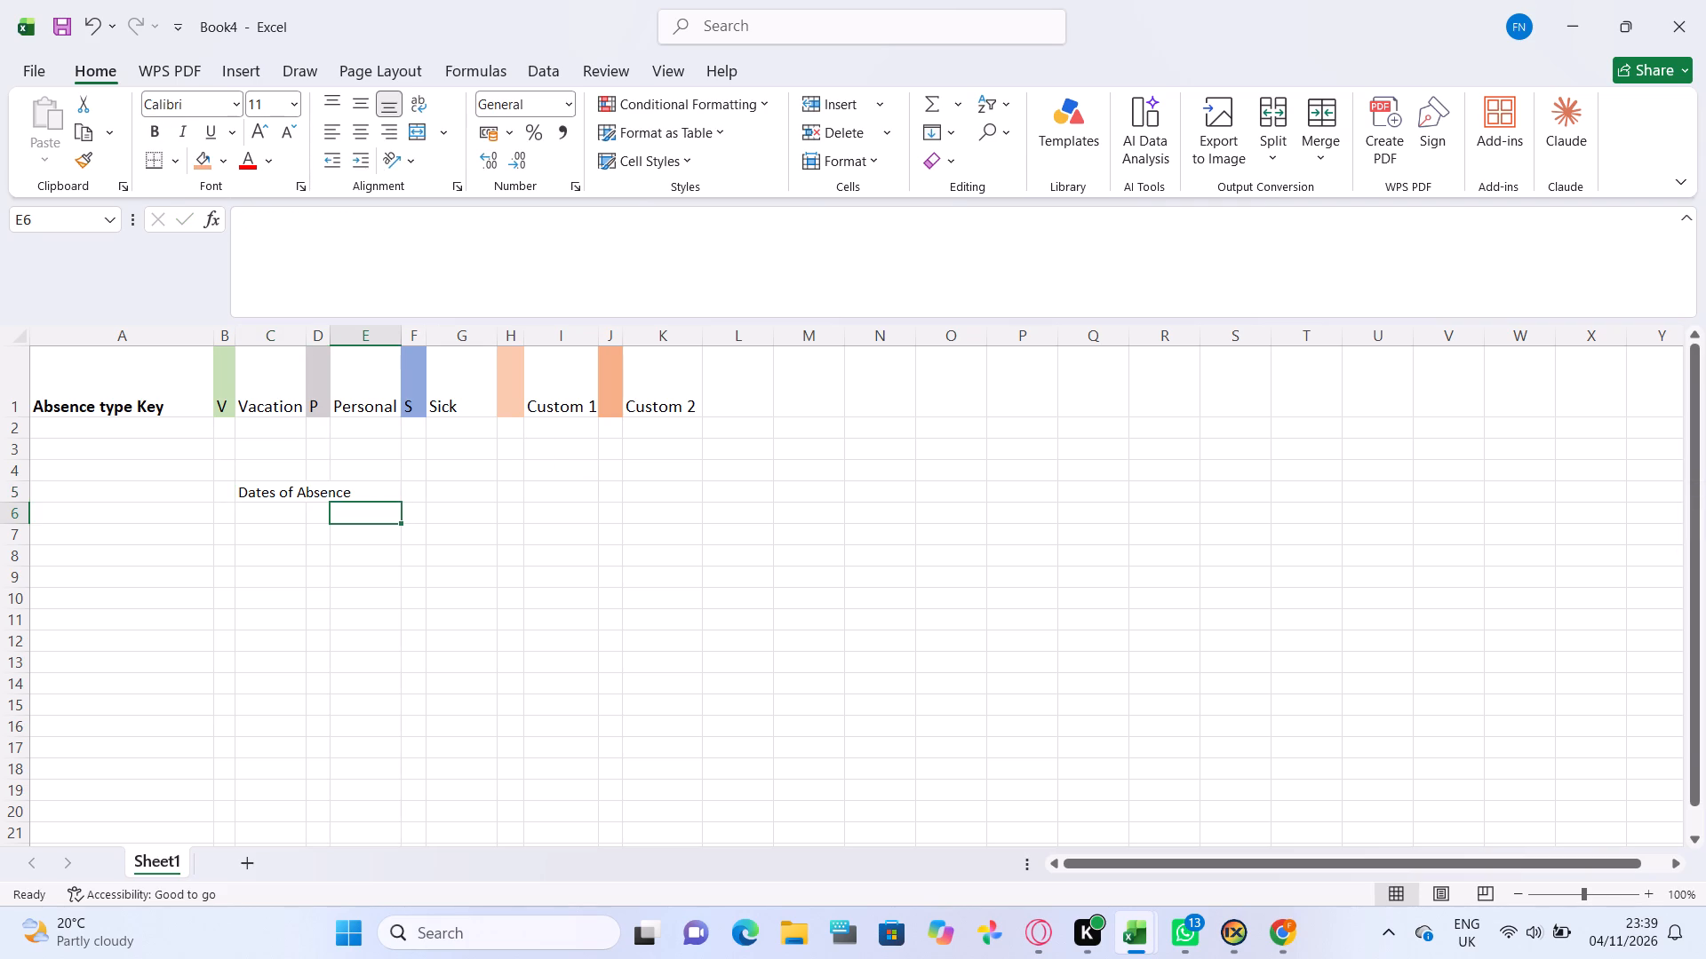
click(264, 495)
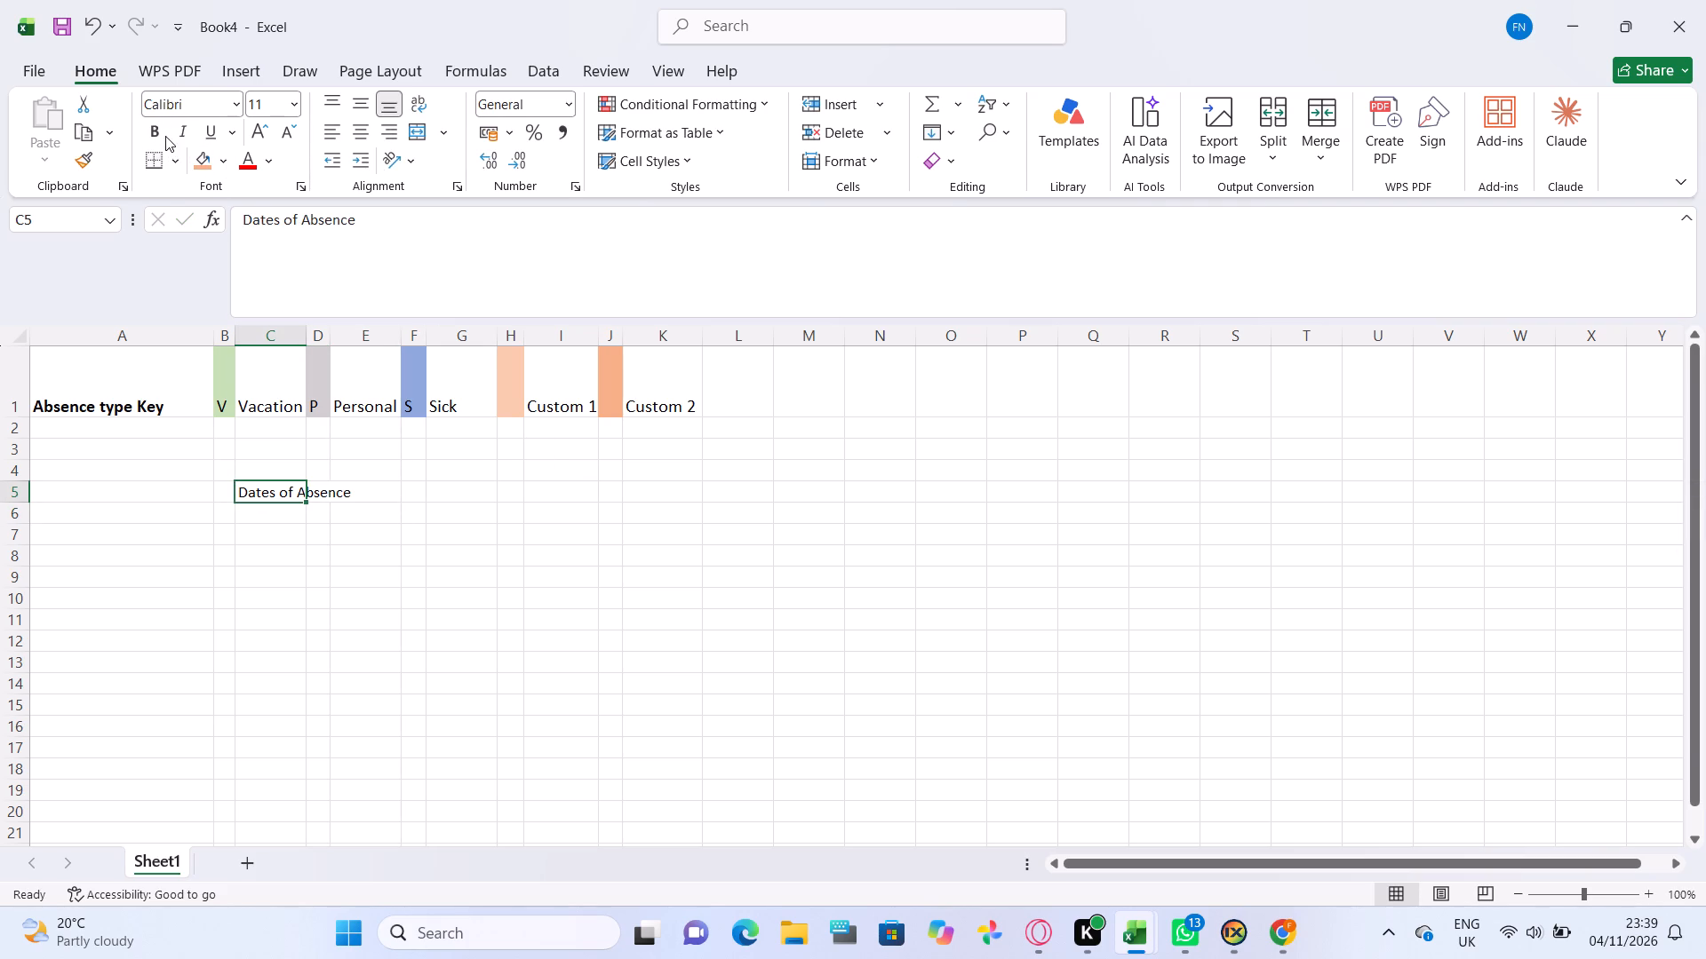
click(163, 134)
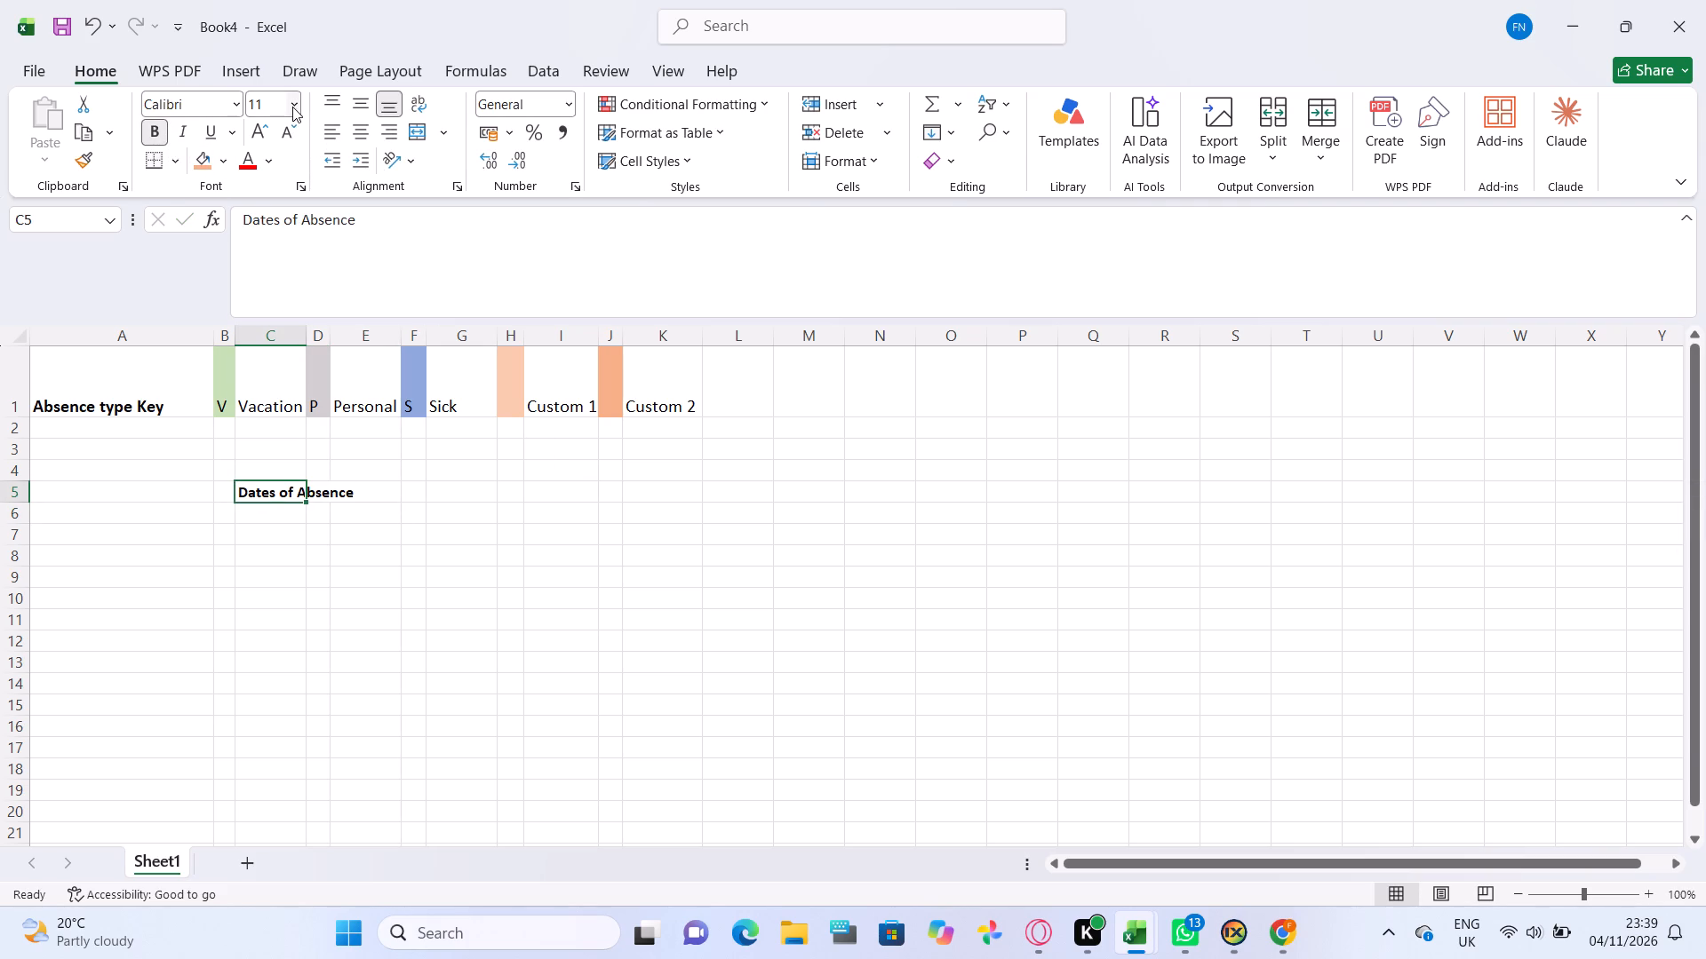
click(292, 107)
click(272, 259)
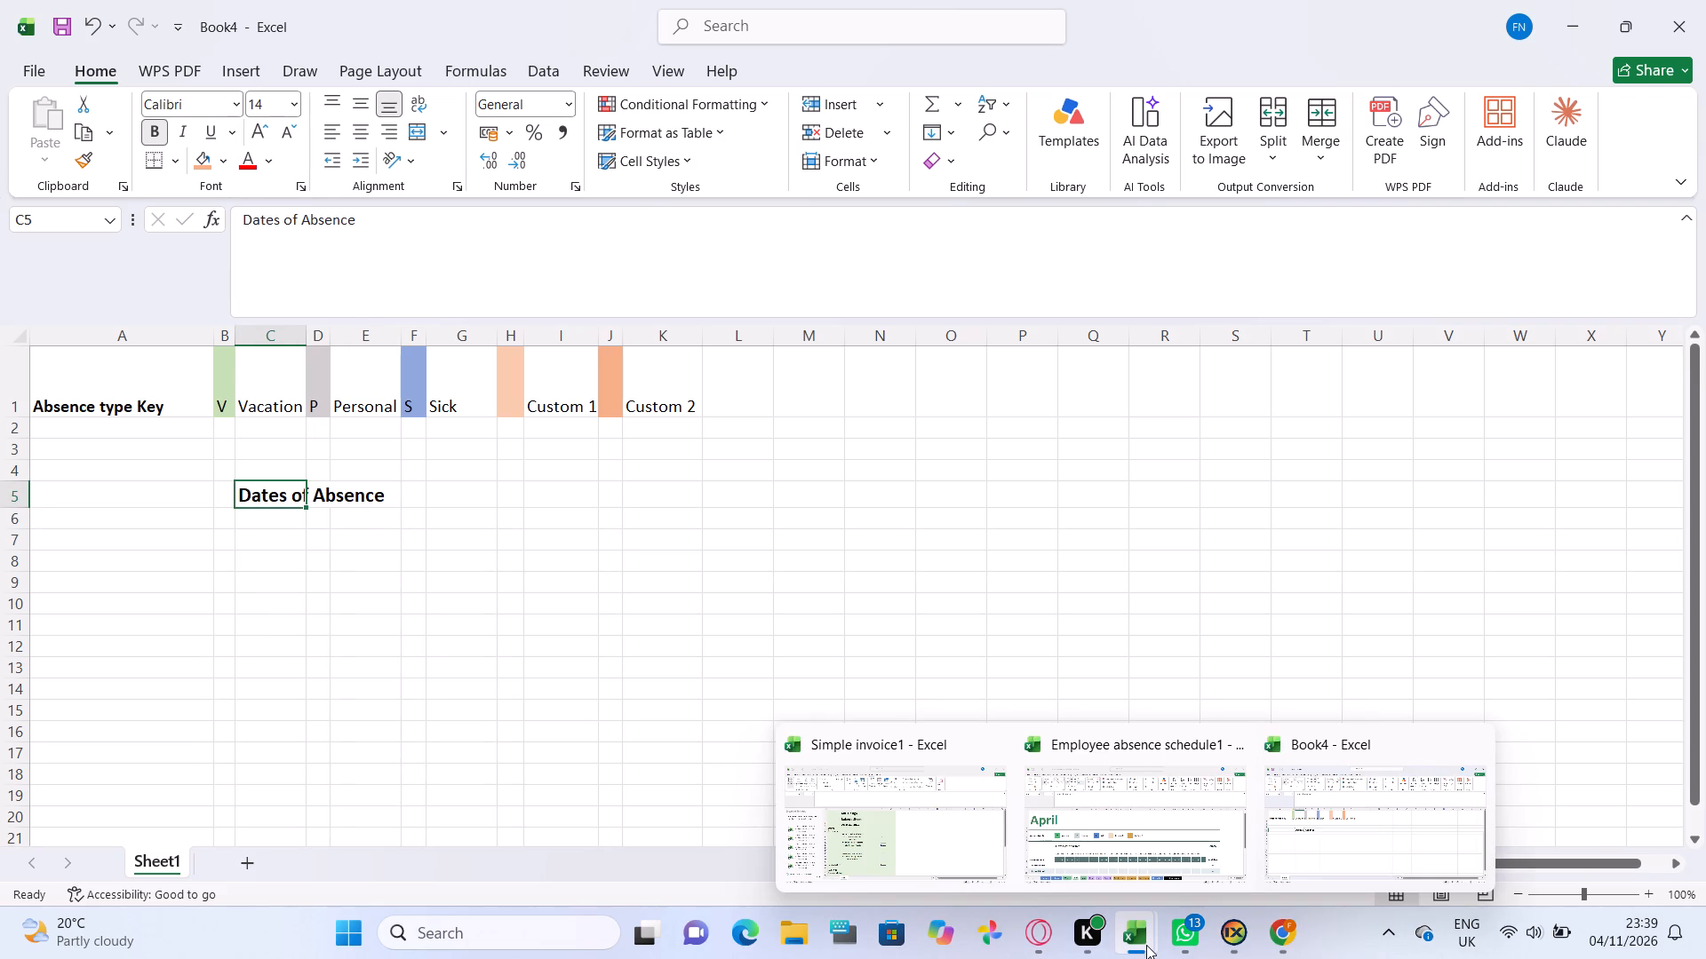
Check the heading on the April sheet, and increase the font size of "Dates of Absence" in Book4's C5 to 24.
click(1112, 825)
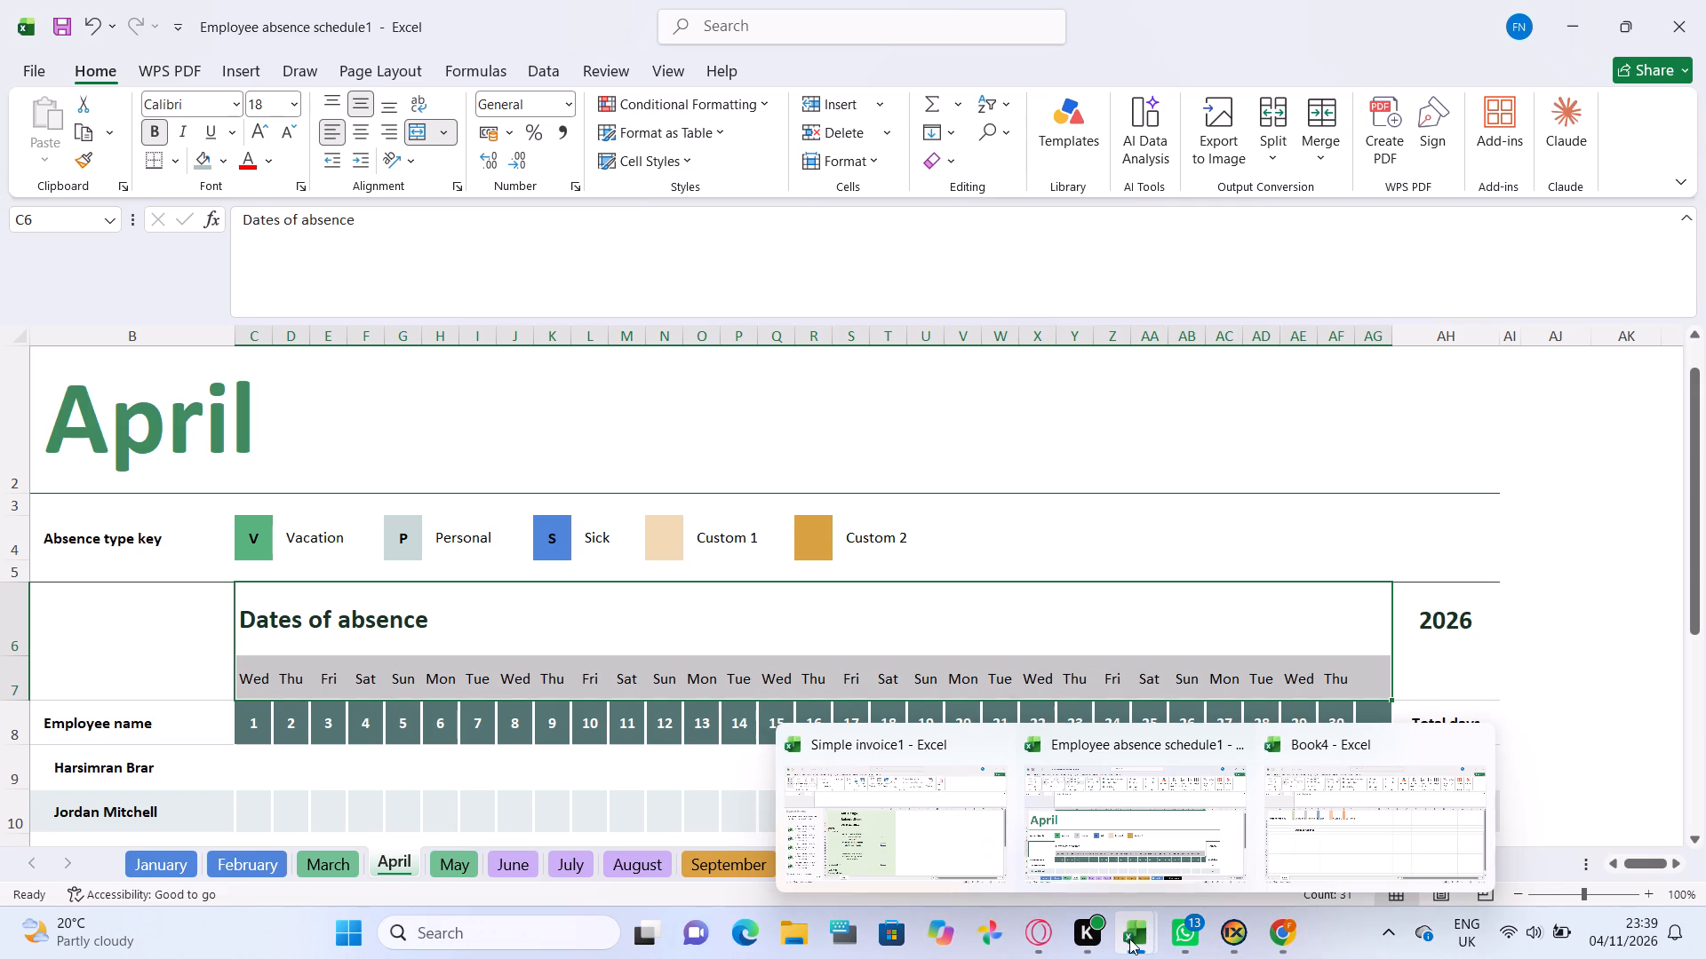
click(1307, 856)
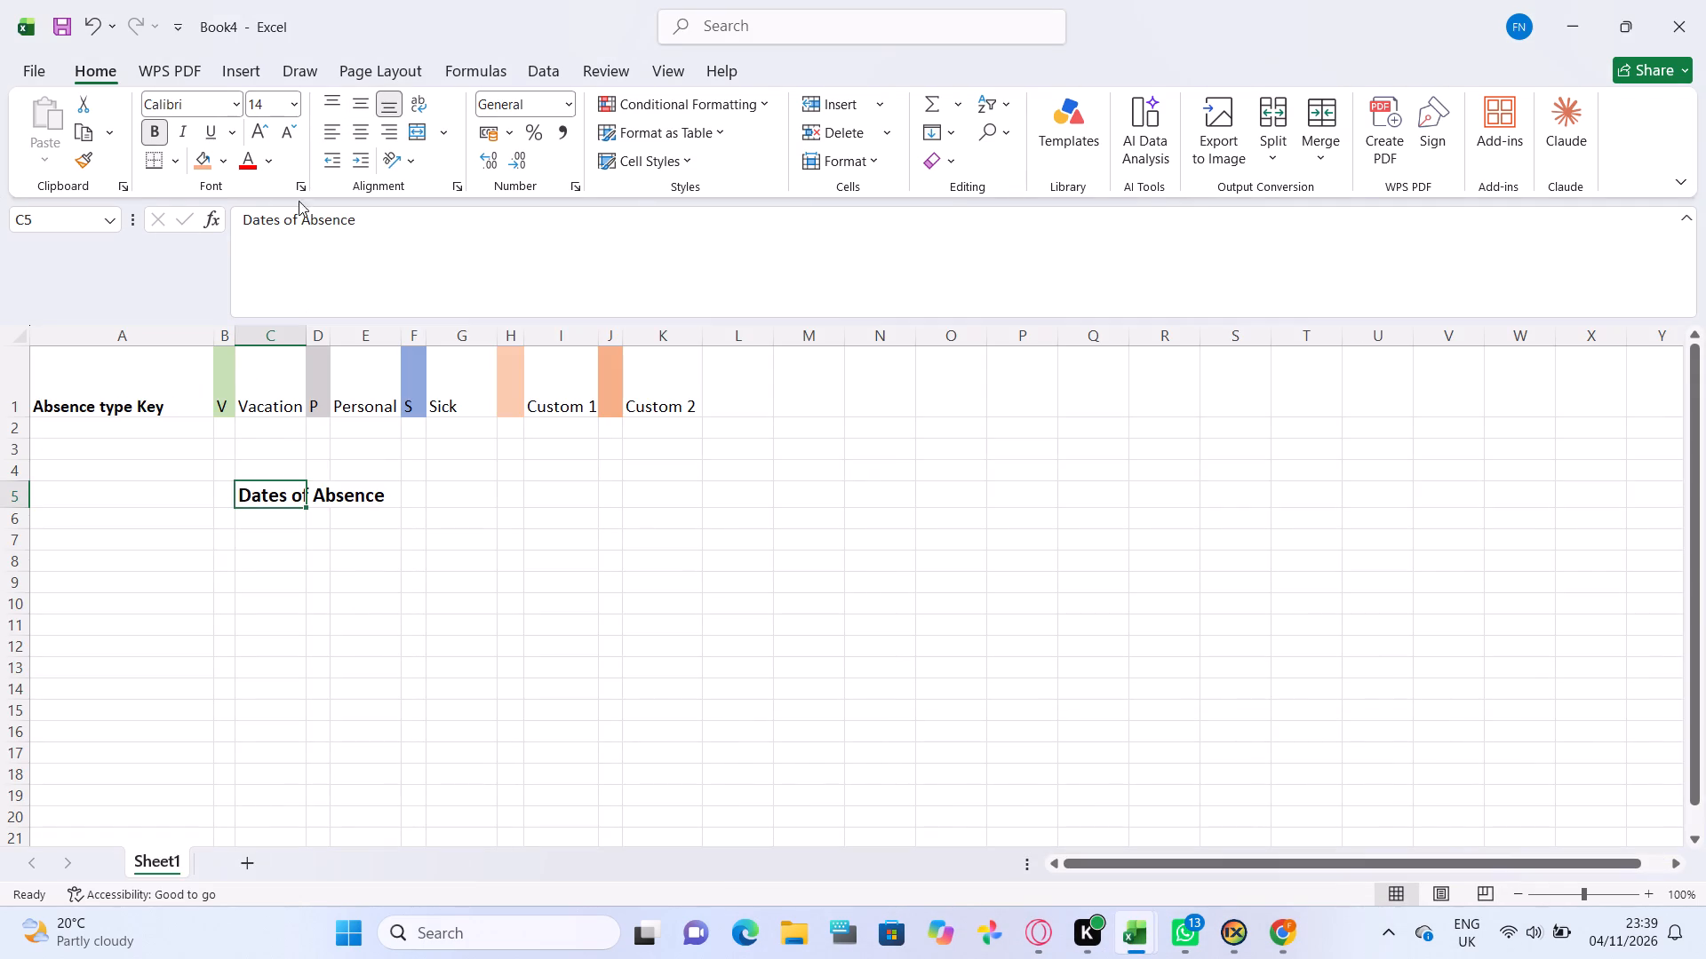
triple_click(253, 134)
double_click(253, 134)
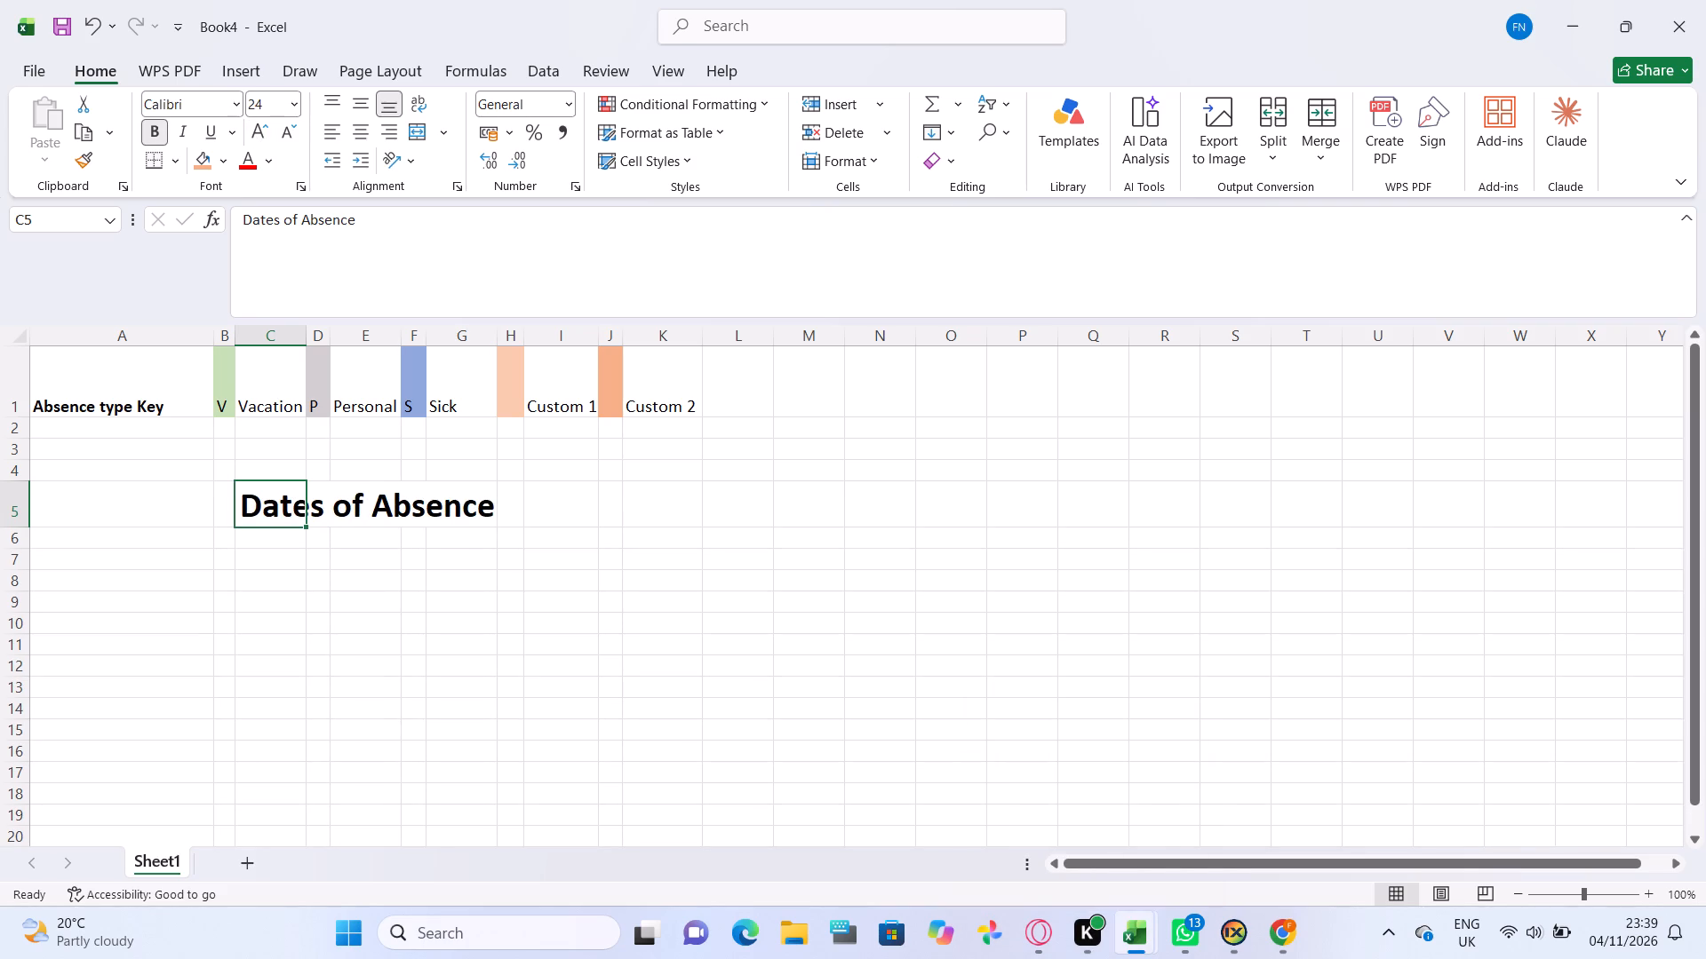
Examine the weekday, date and employee rows under the "Dates of absence" heading on the April sheet of Employee absence schedule1.
click(247, 534)
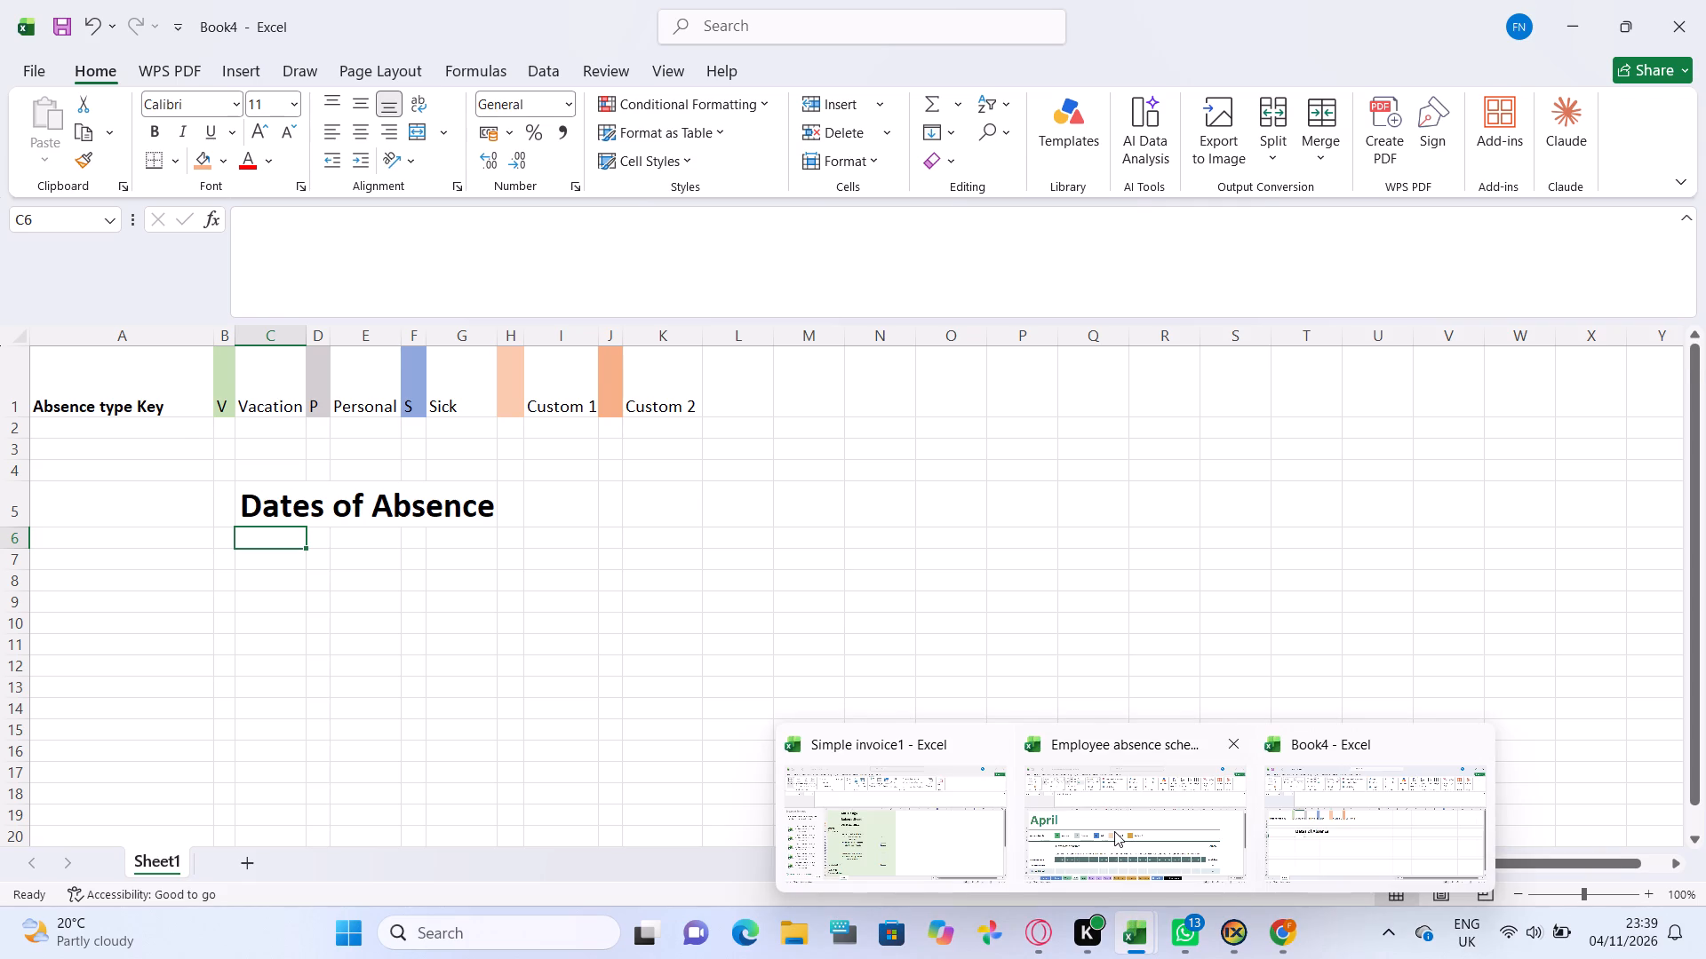
click(1114, 831)
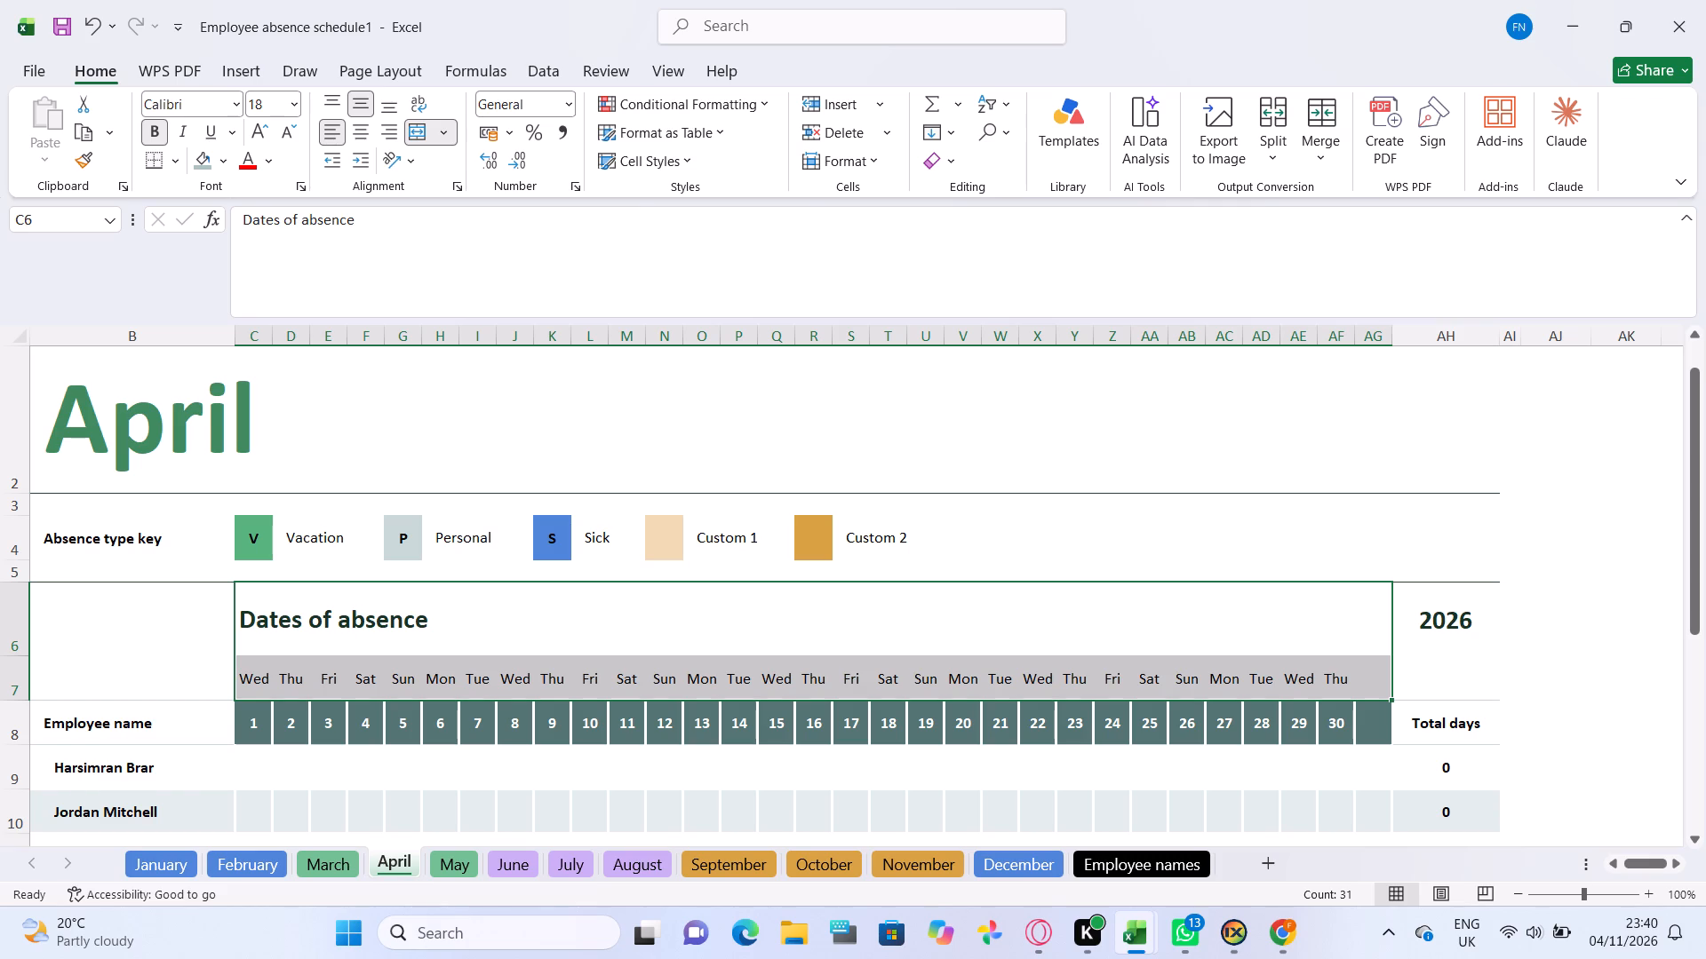
scroll(698, 687, down, 2)
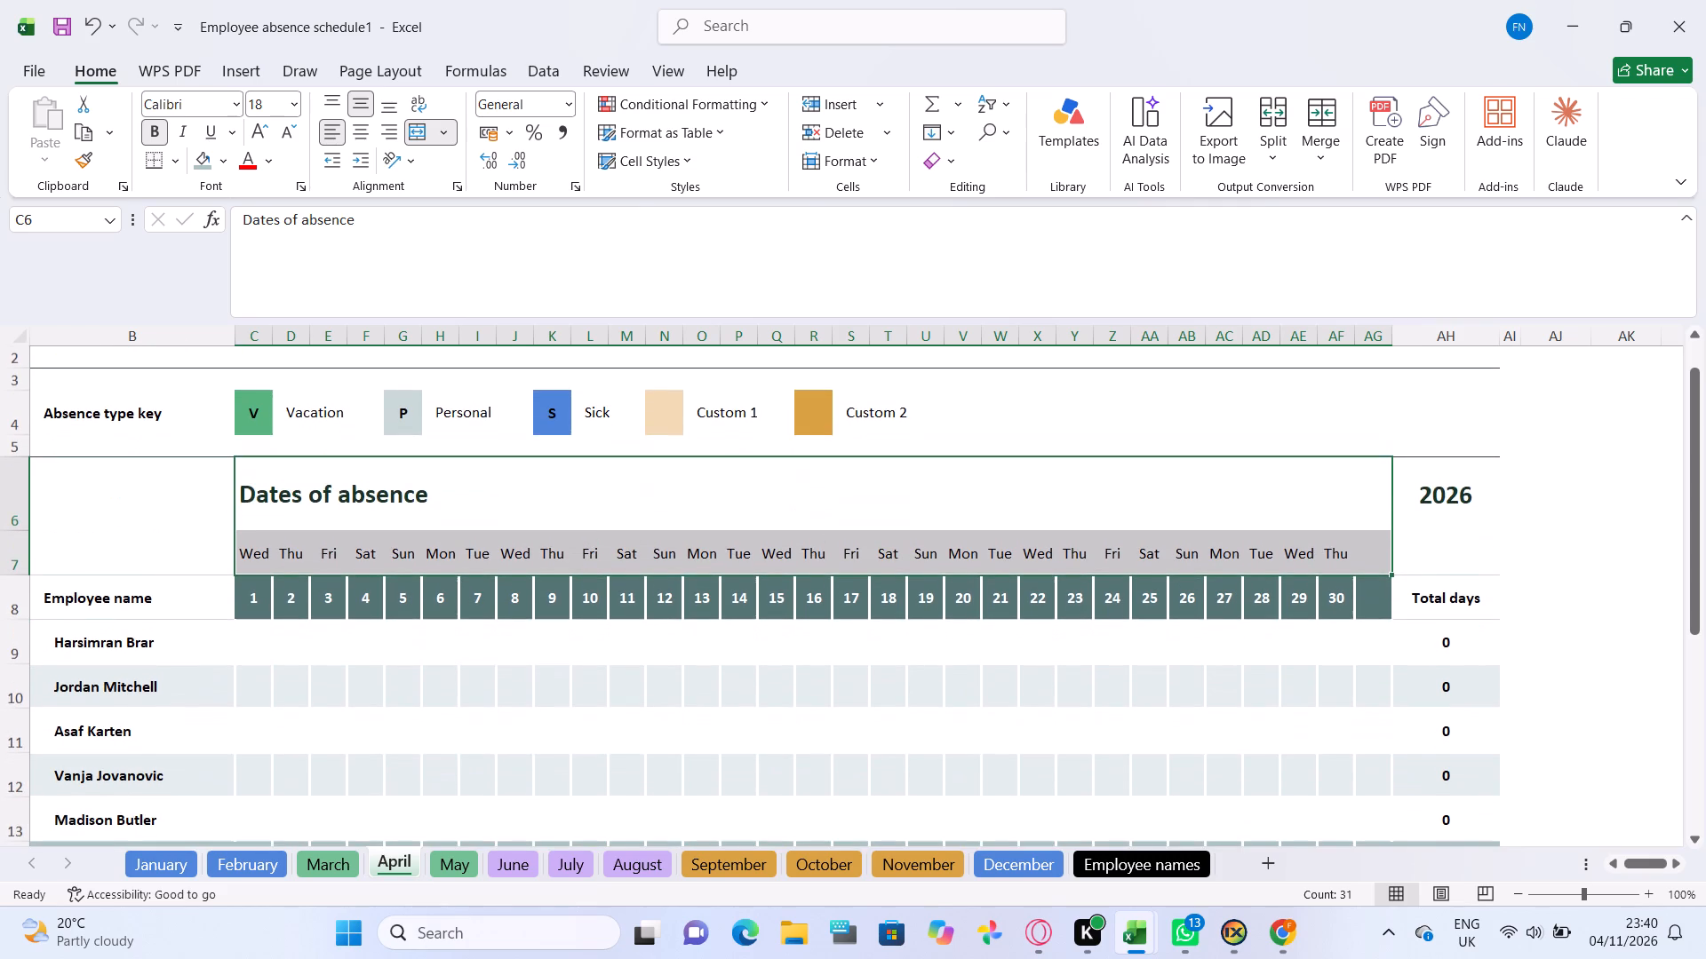
scroll(698, 687, down, 2)
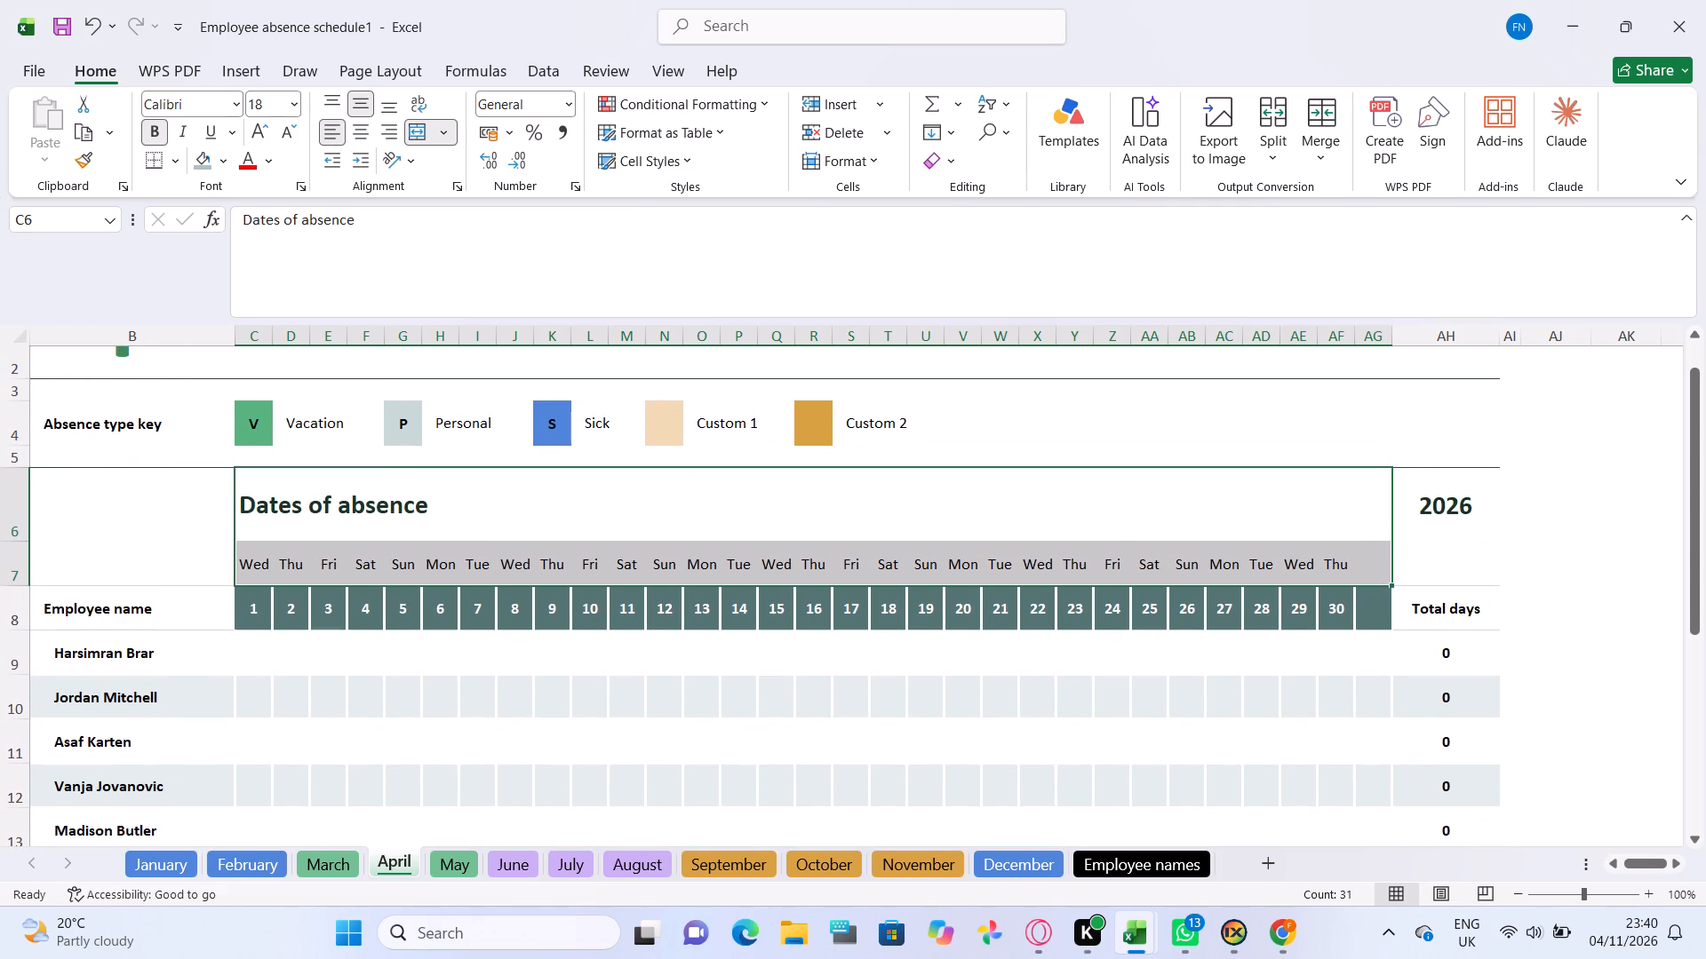
scroll(698, 687, down, 1)
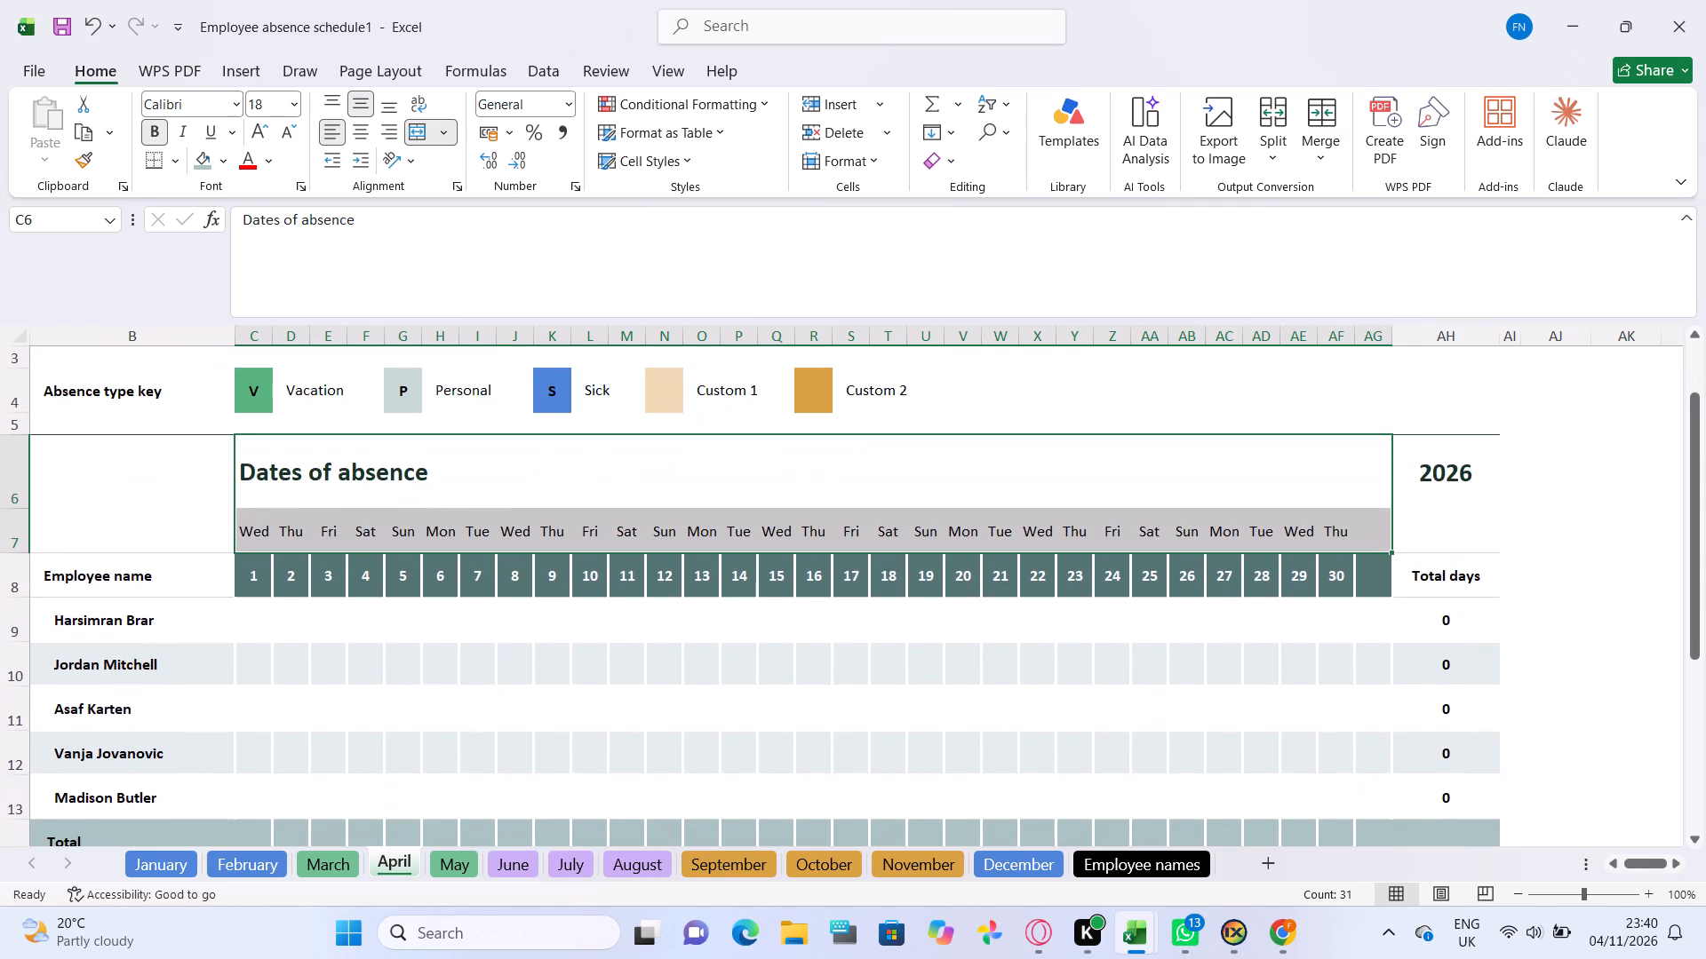
click(1140, 932)
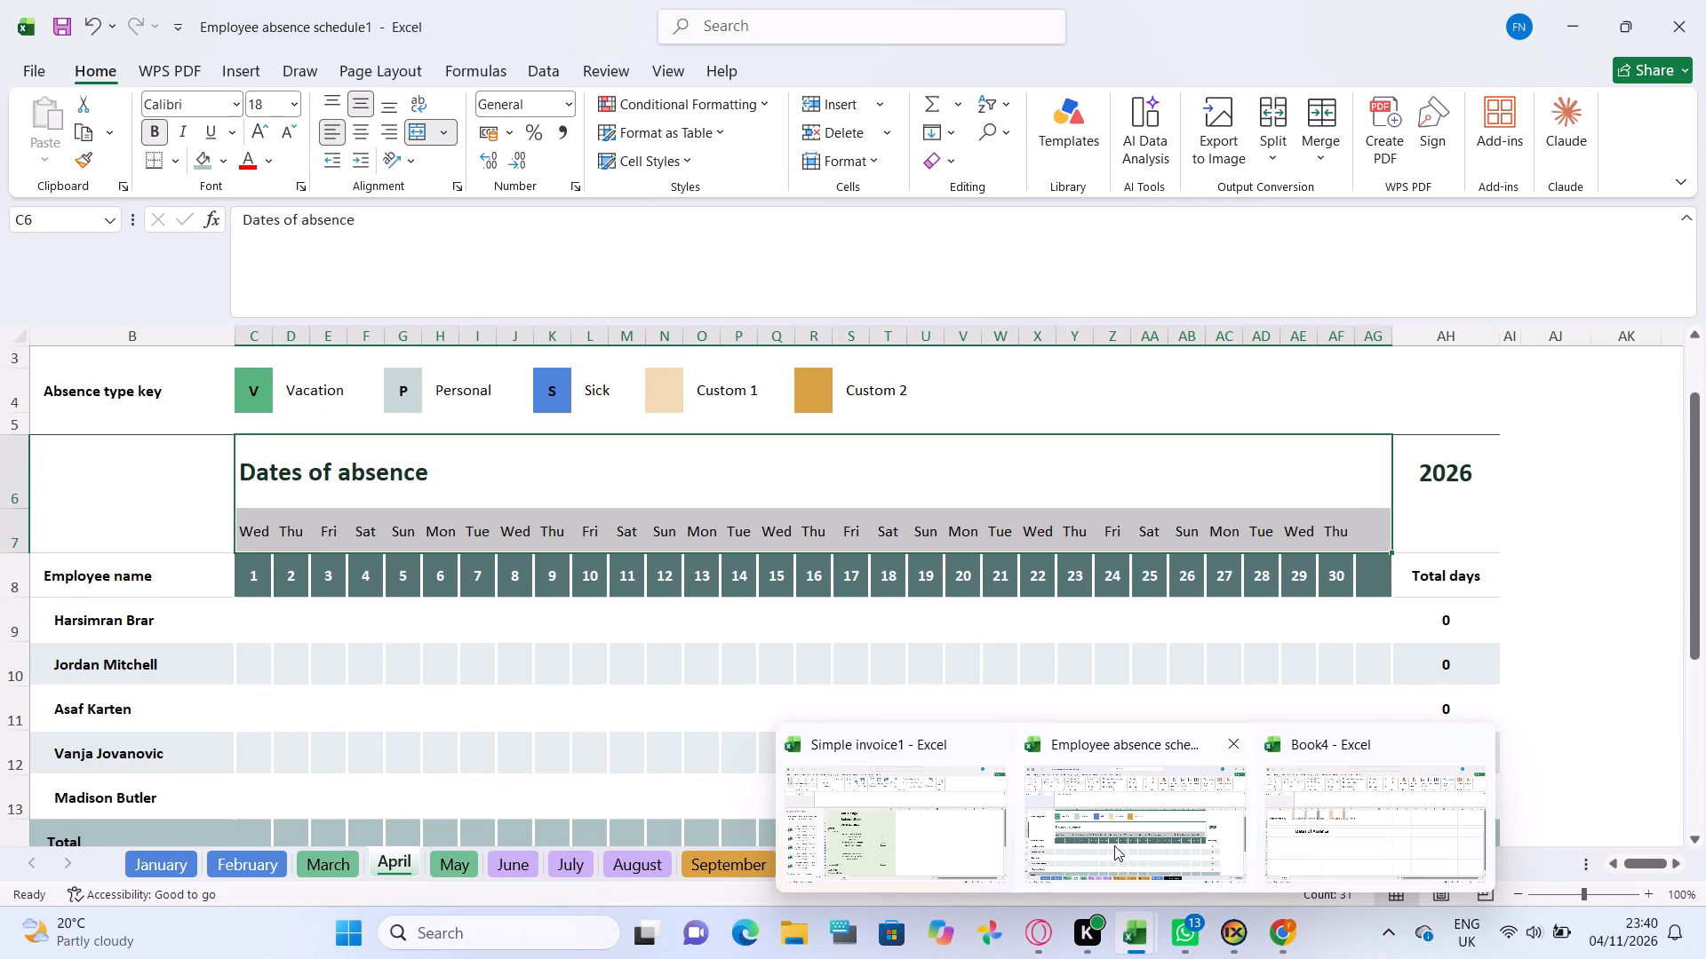
click(1330, 843)
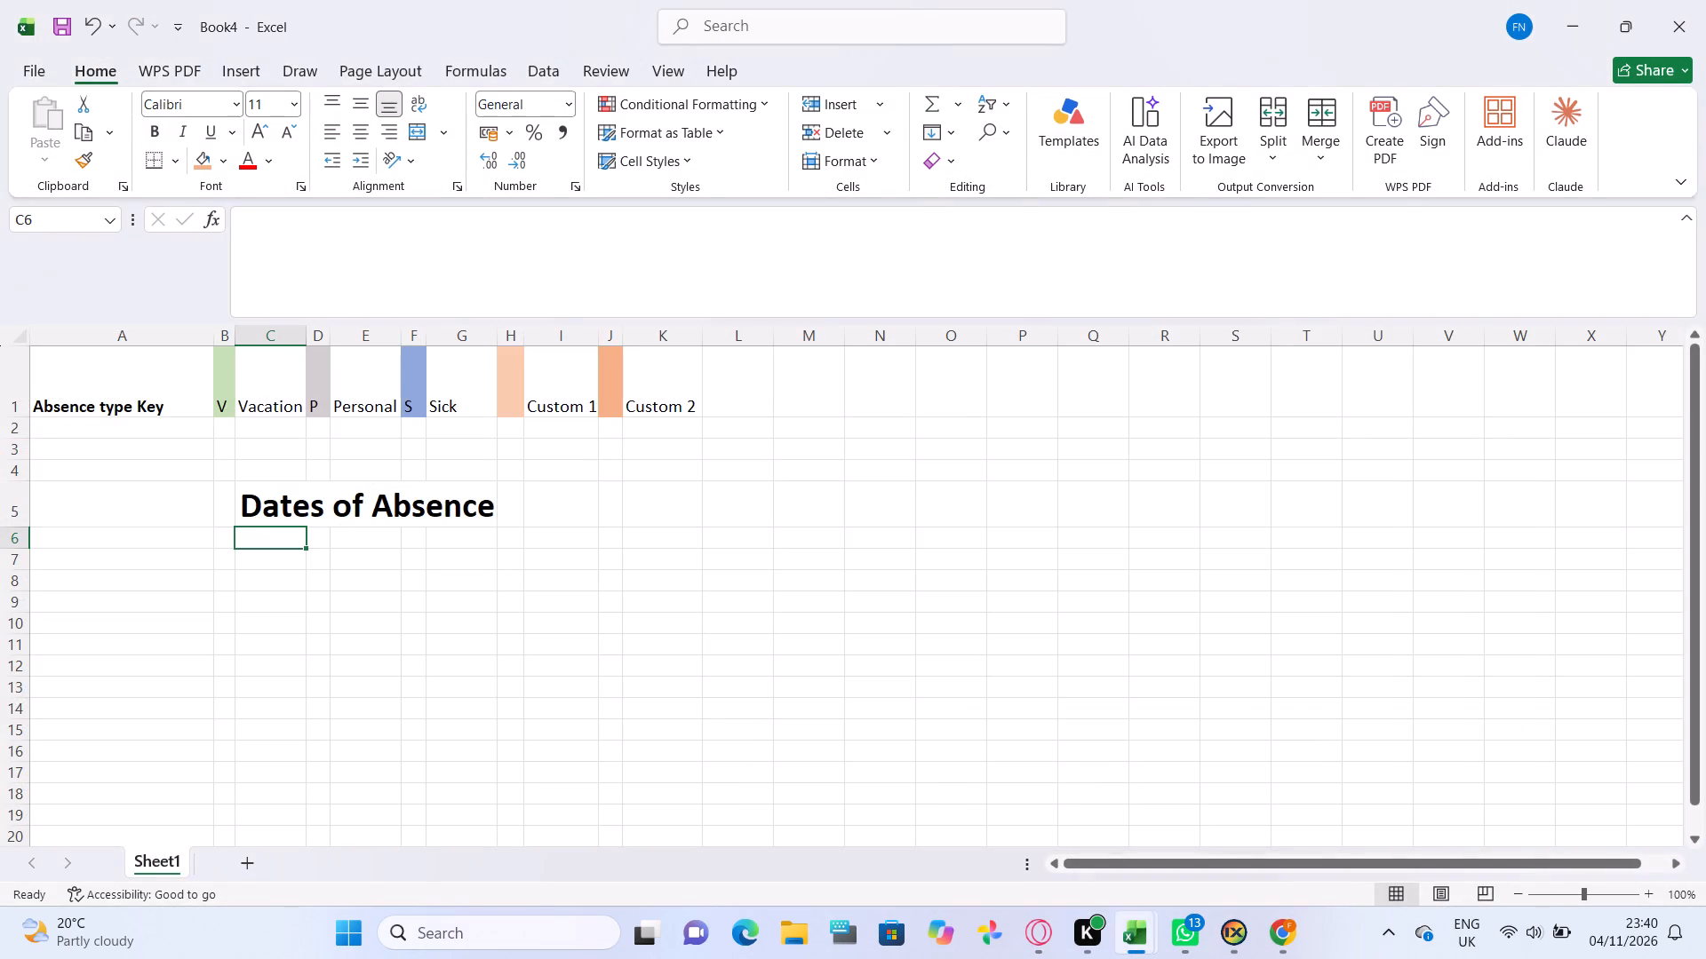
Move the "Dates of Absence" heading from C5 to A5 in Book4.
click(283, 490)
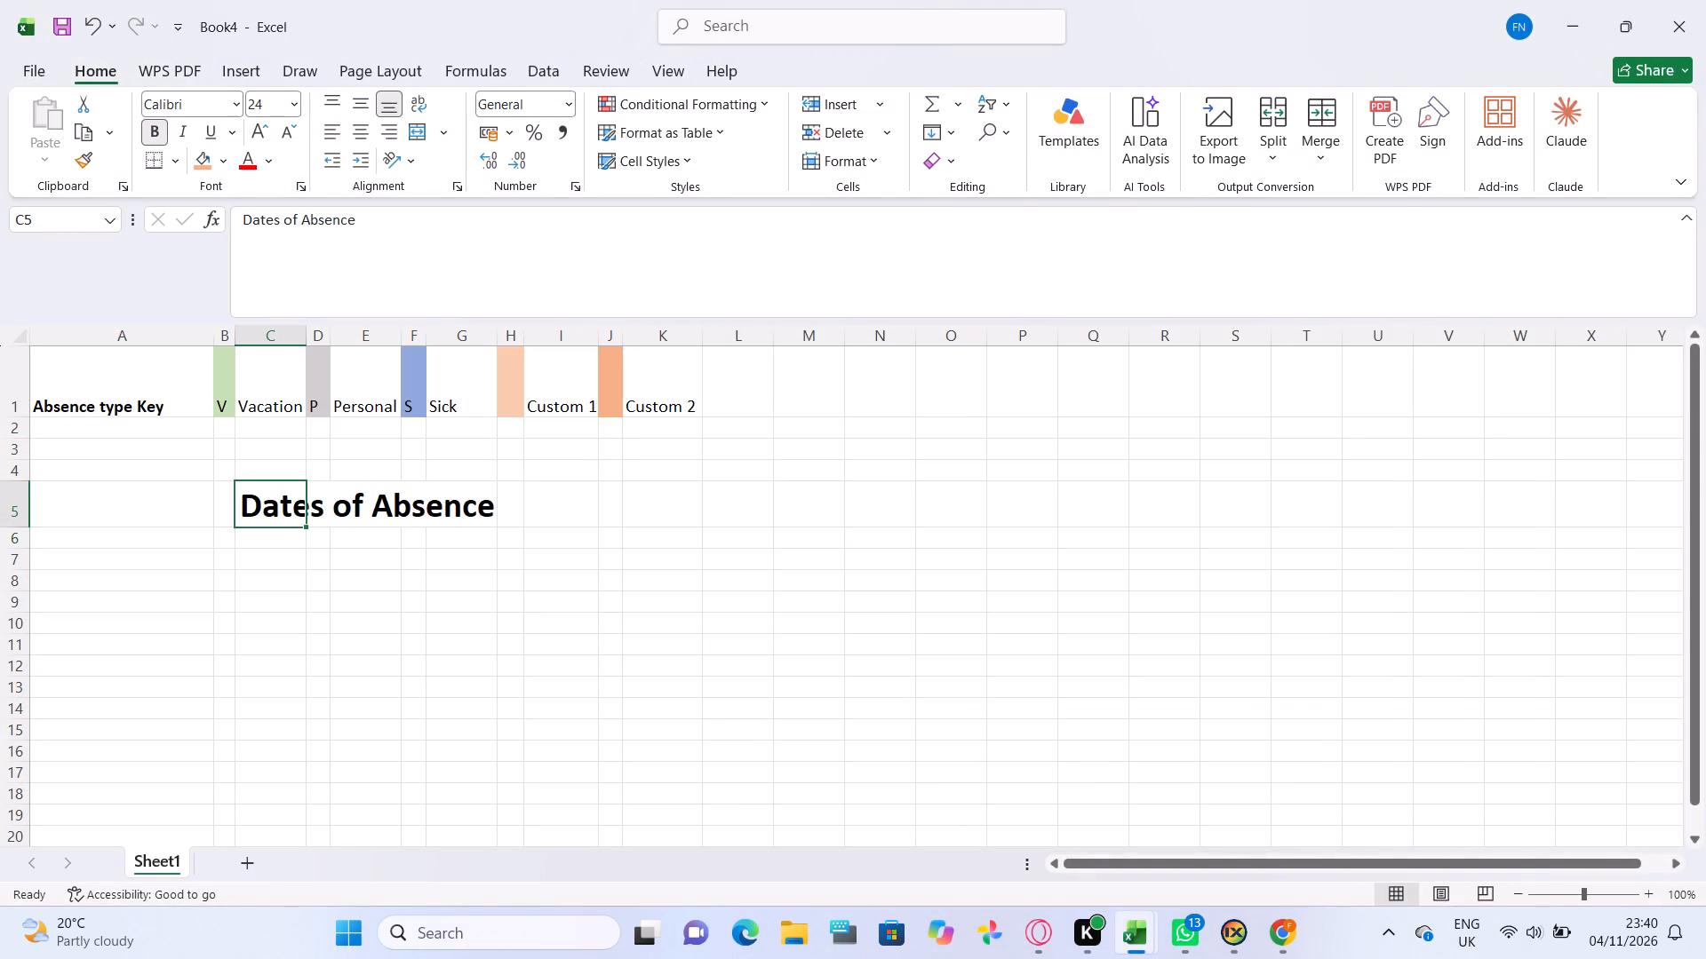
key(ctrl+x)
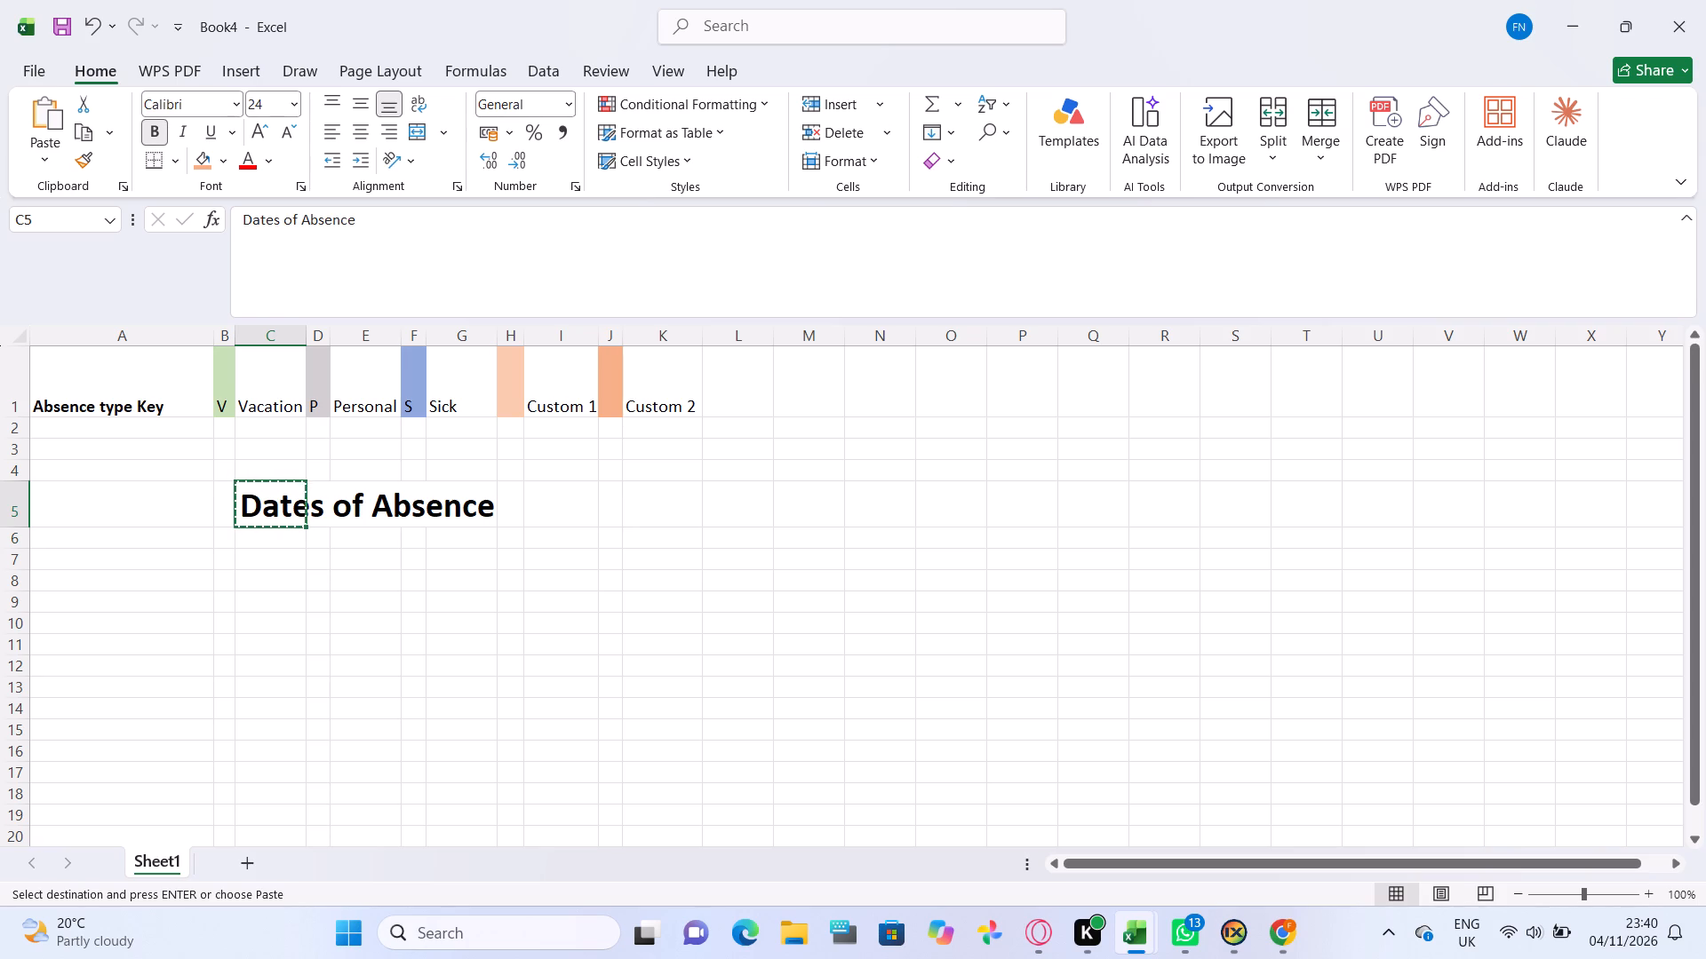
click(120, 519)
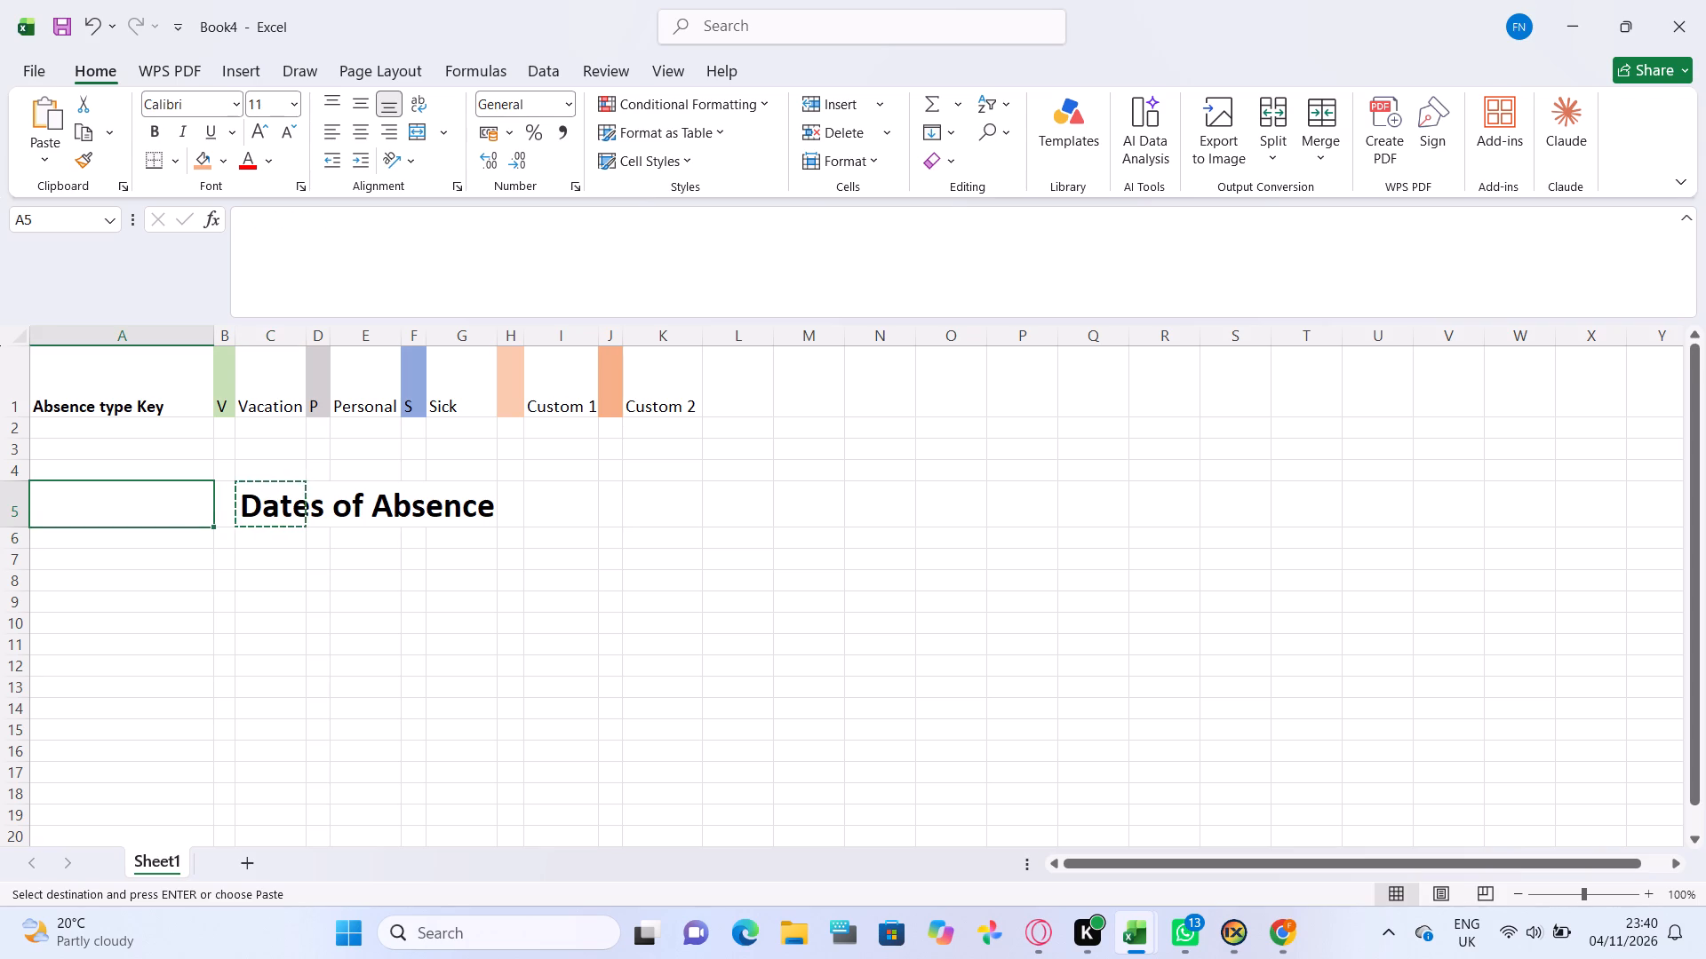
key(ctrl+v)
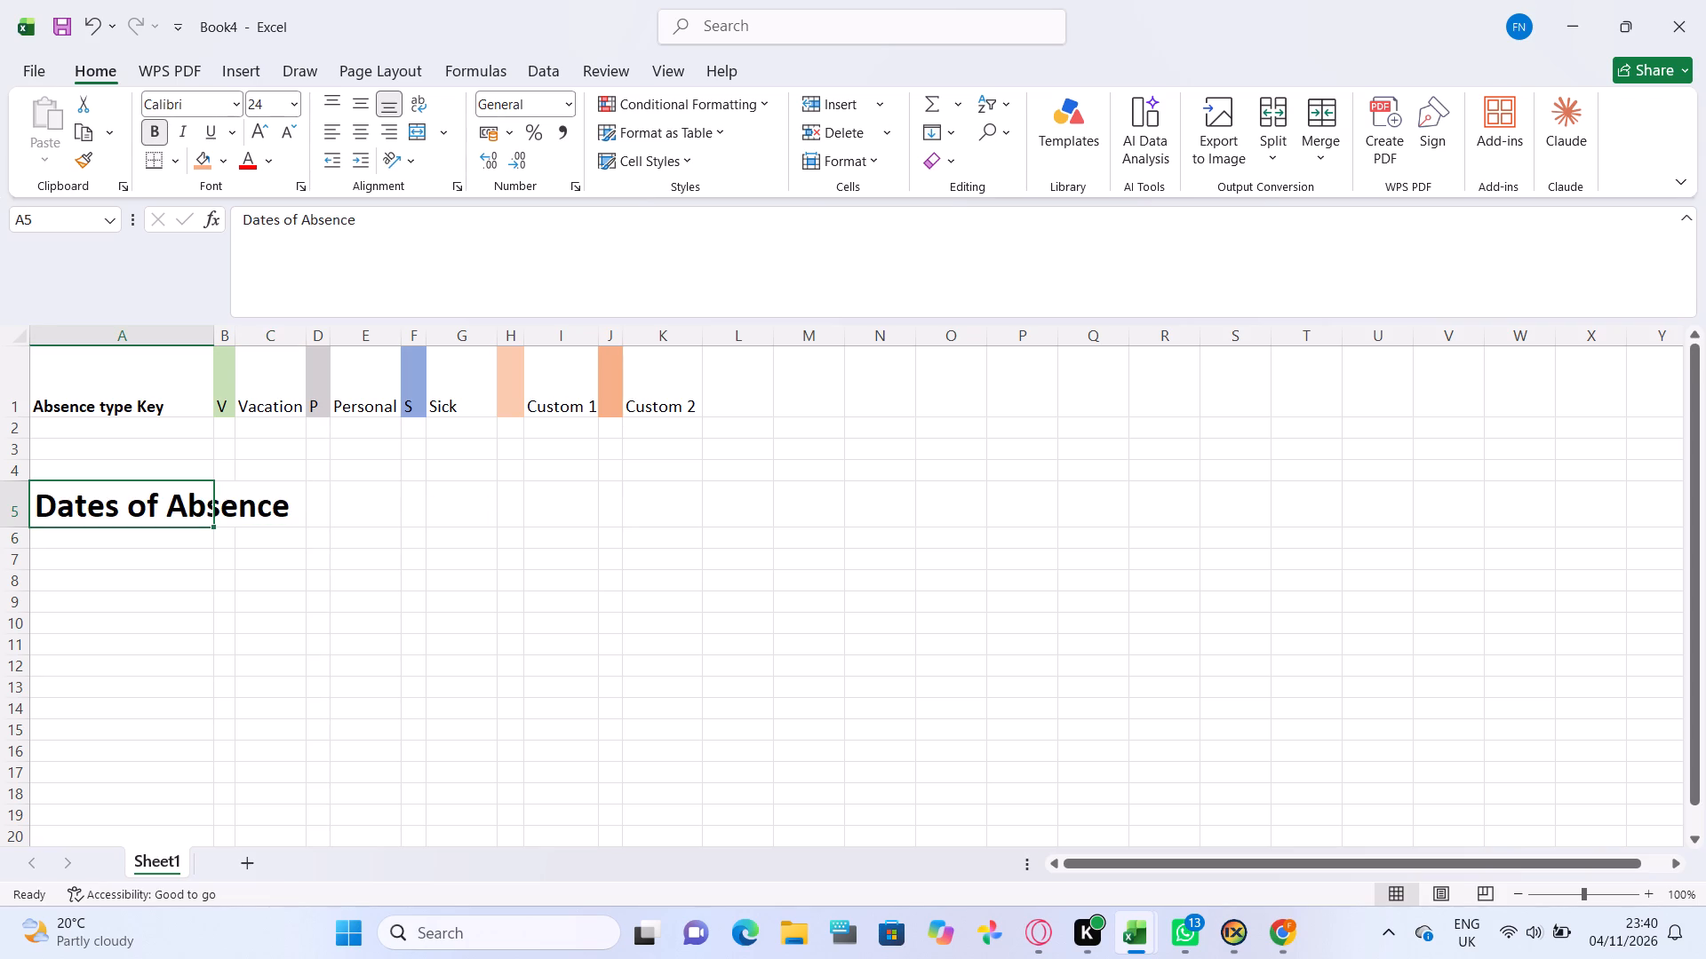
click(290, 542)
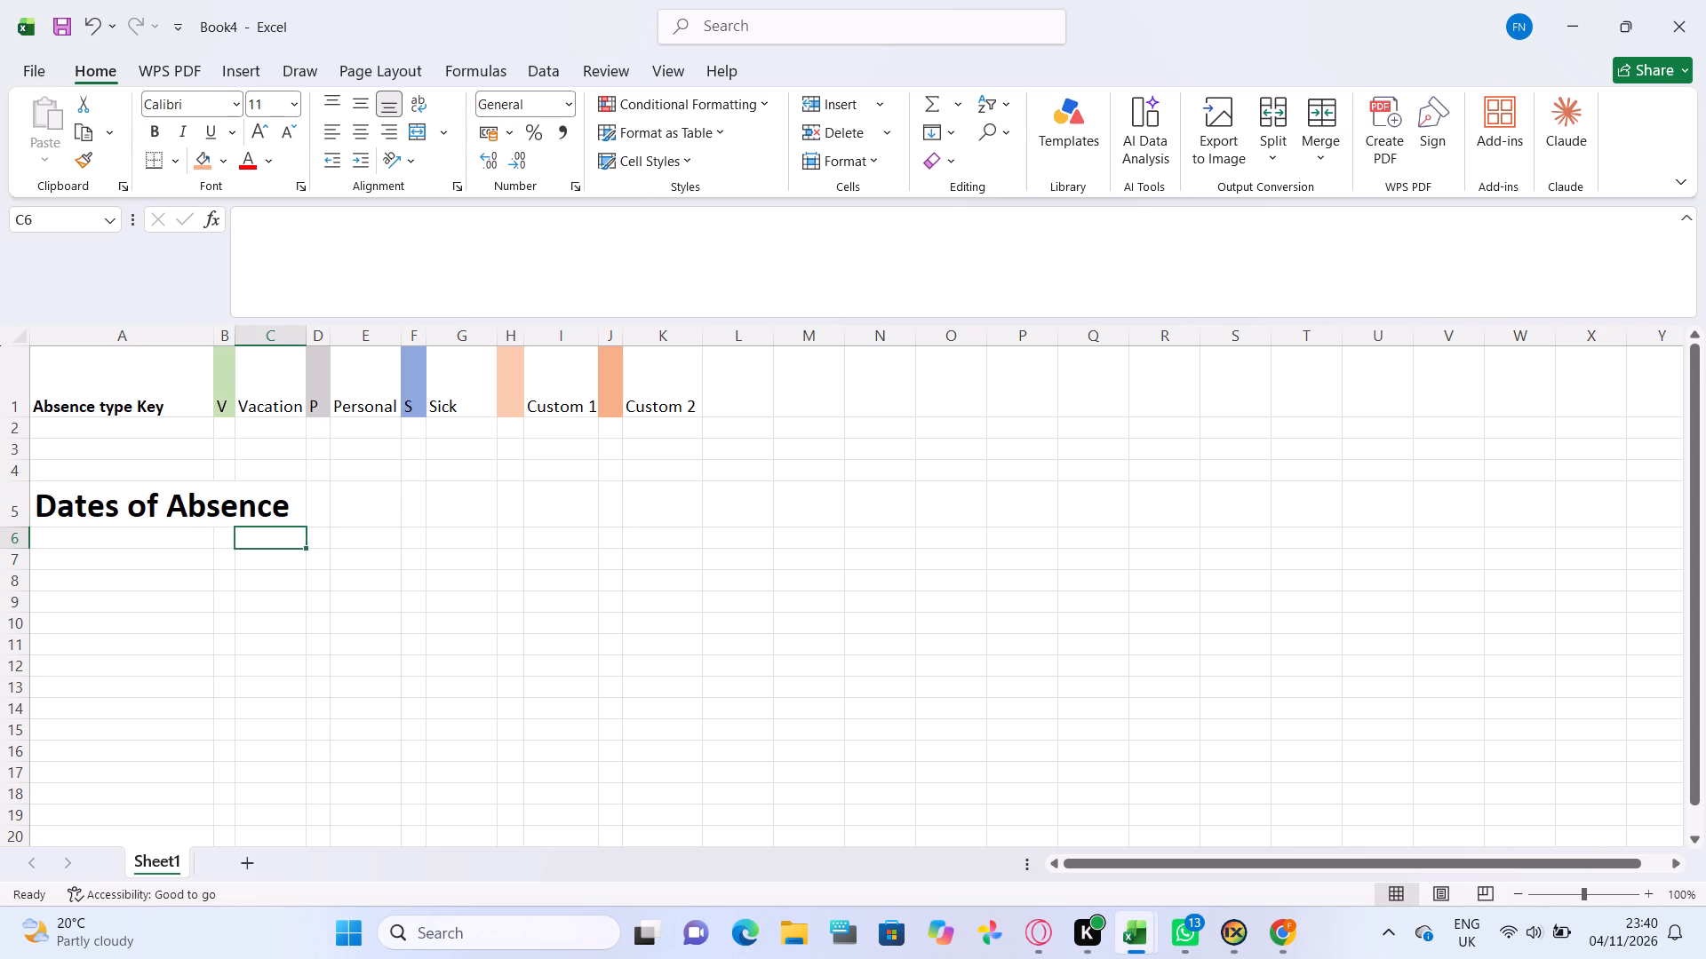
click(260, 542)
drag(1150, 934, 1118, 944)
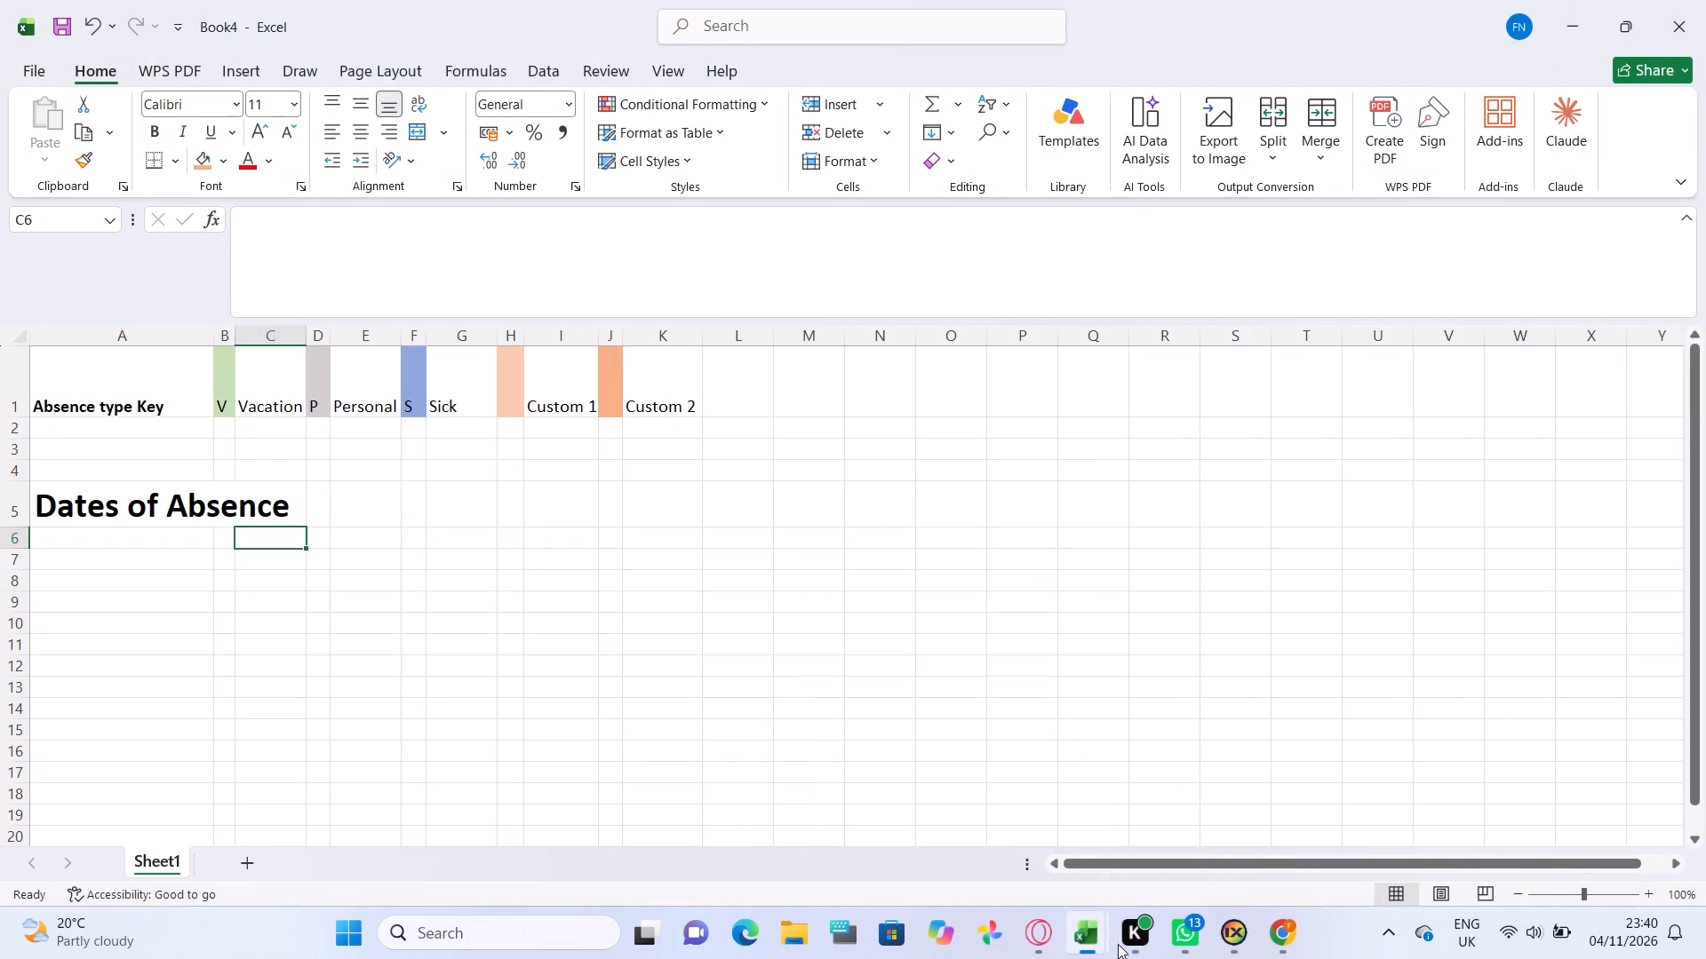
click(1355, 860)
Narrow columns C, E, G, I and K to about the width of the coloured key columns, and widen column B slightly.
drag(306, 344, 265, 354)
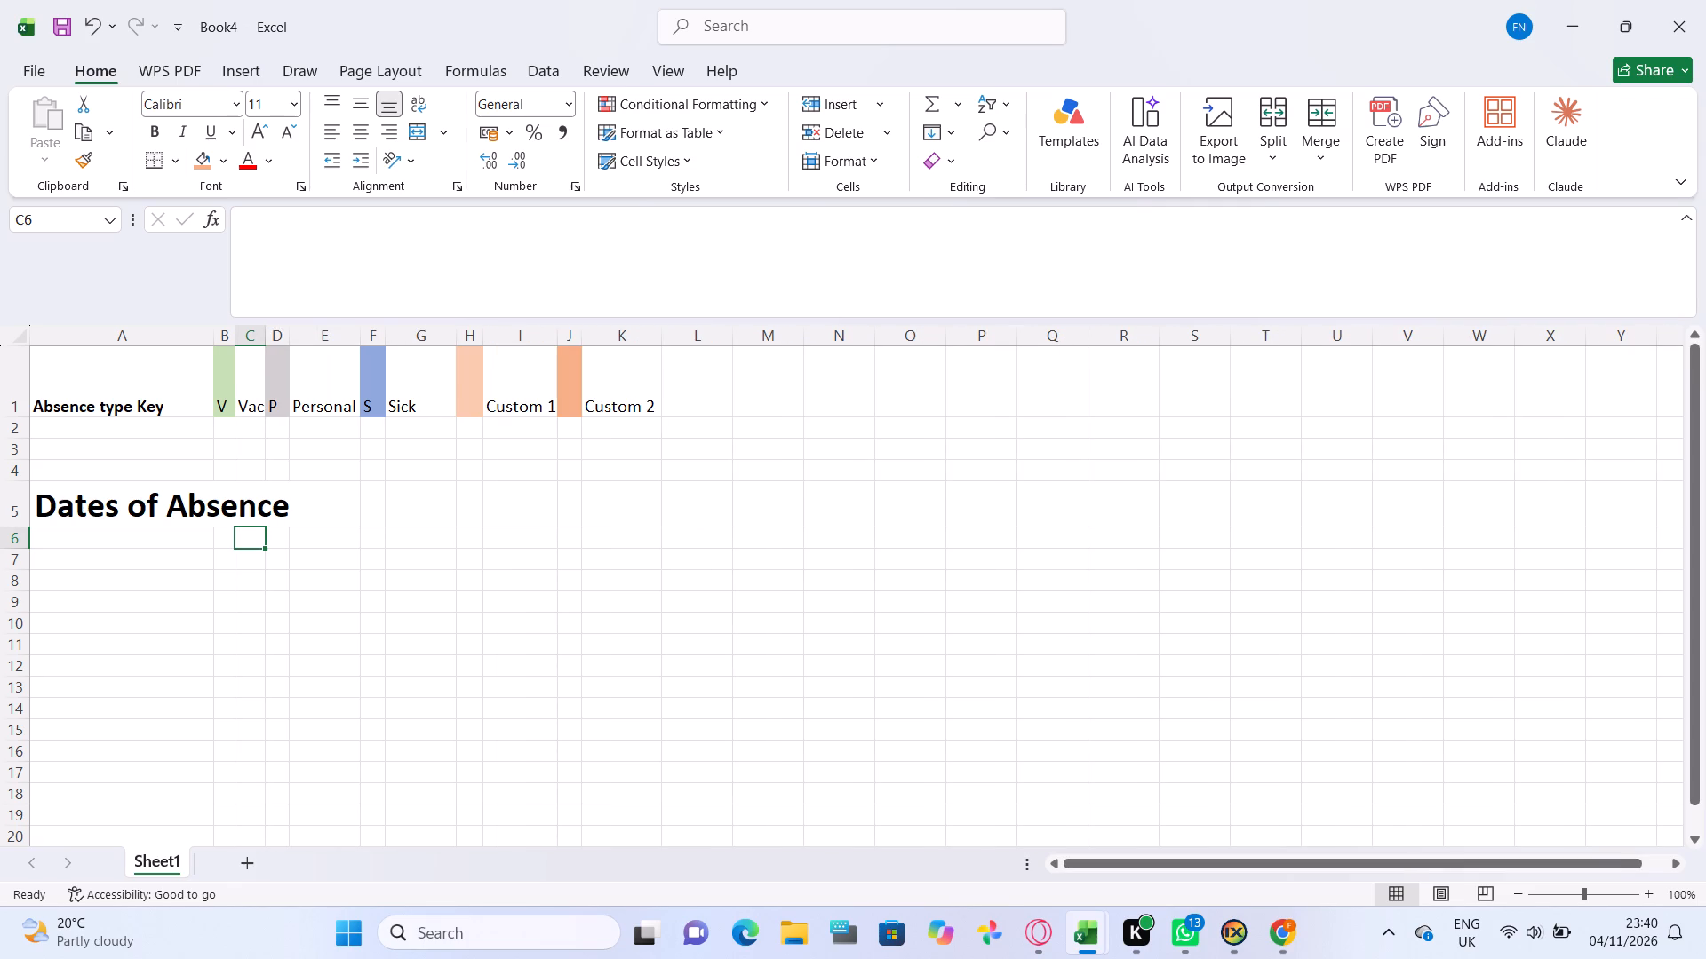
click(238, 339)
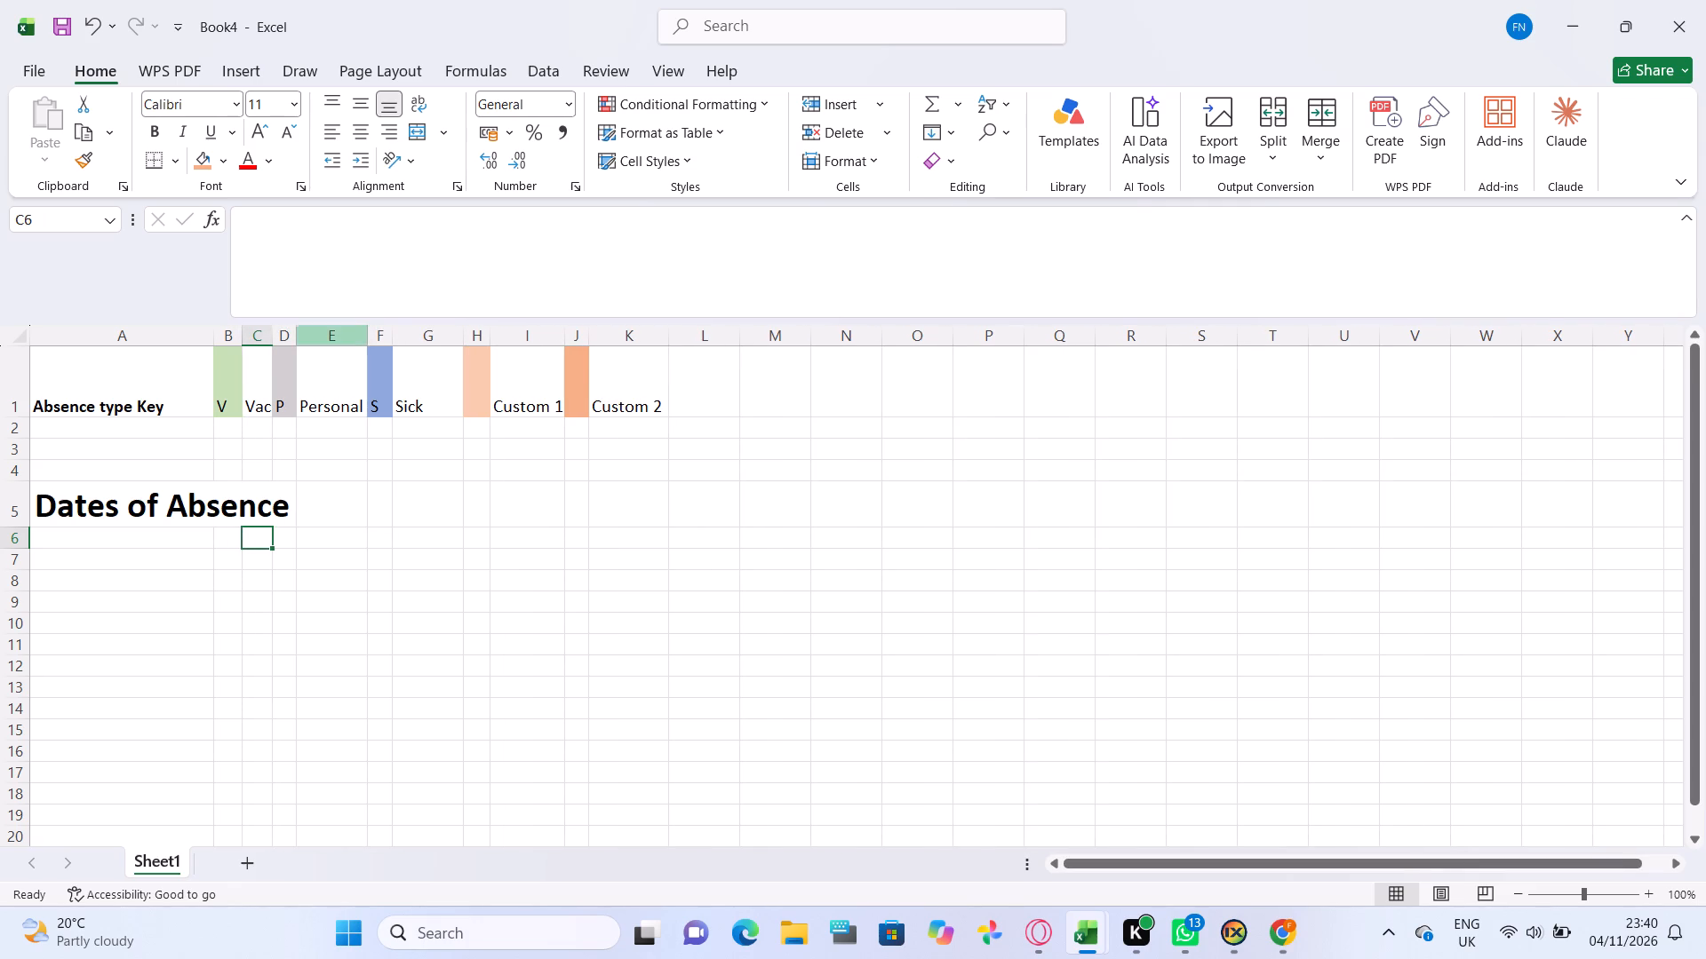
drag(367, 341, 331, 342)
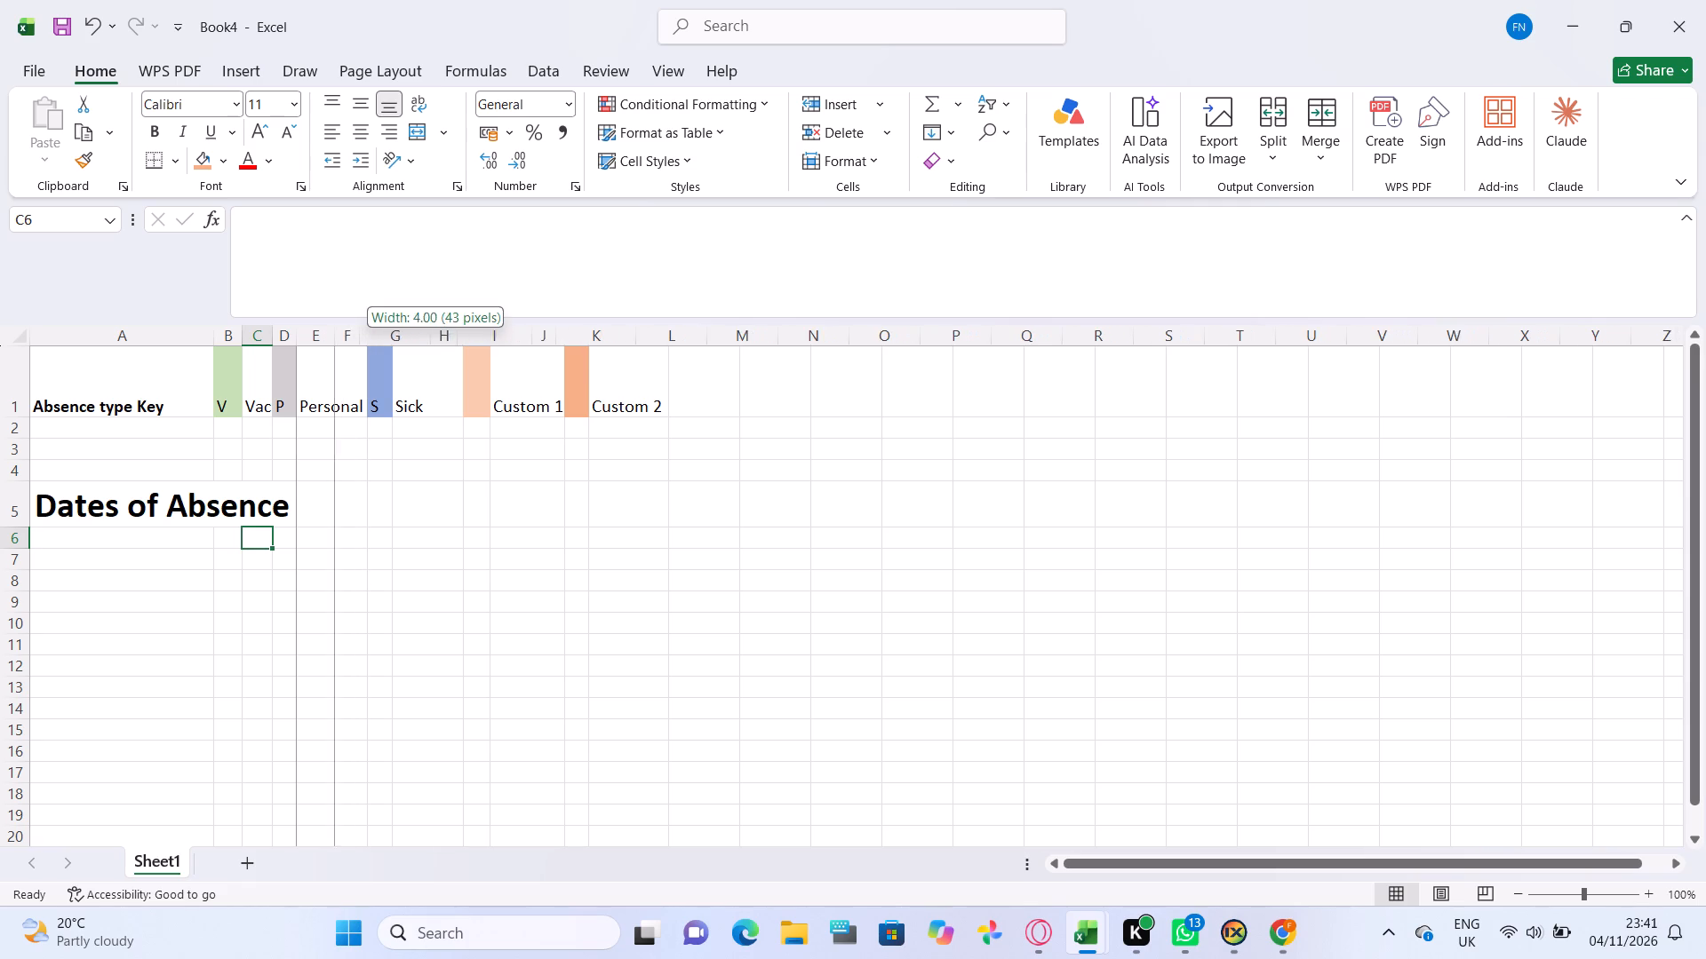
drag(331, 342, 327, 342)
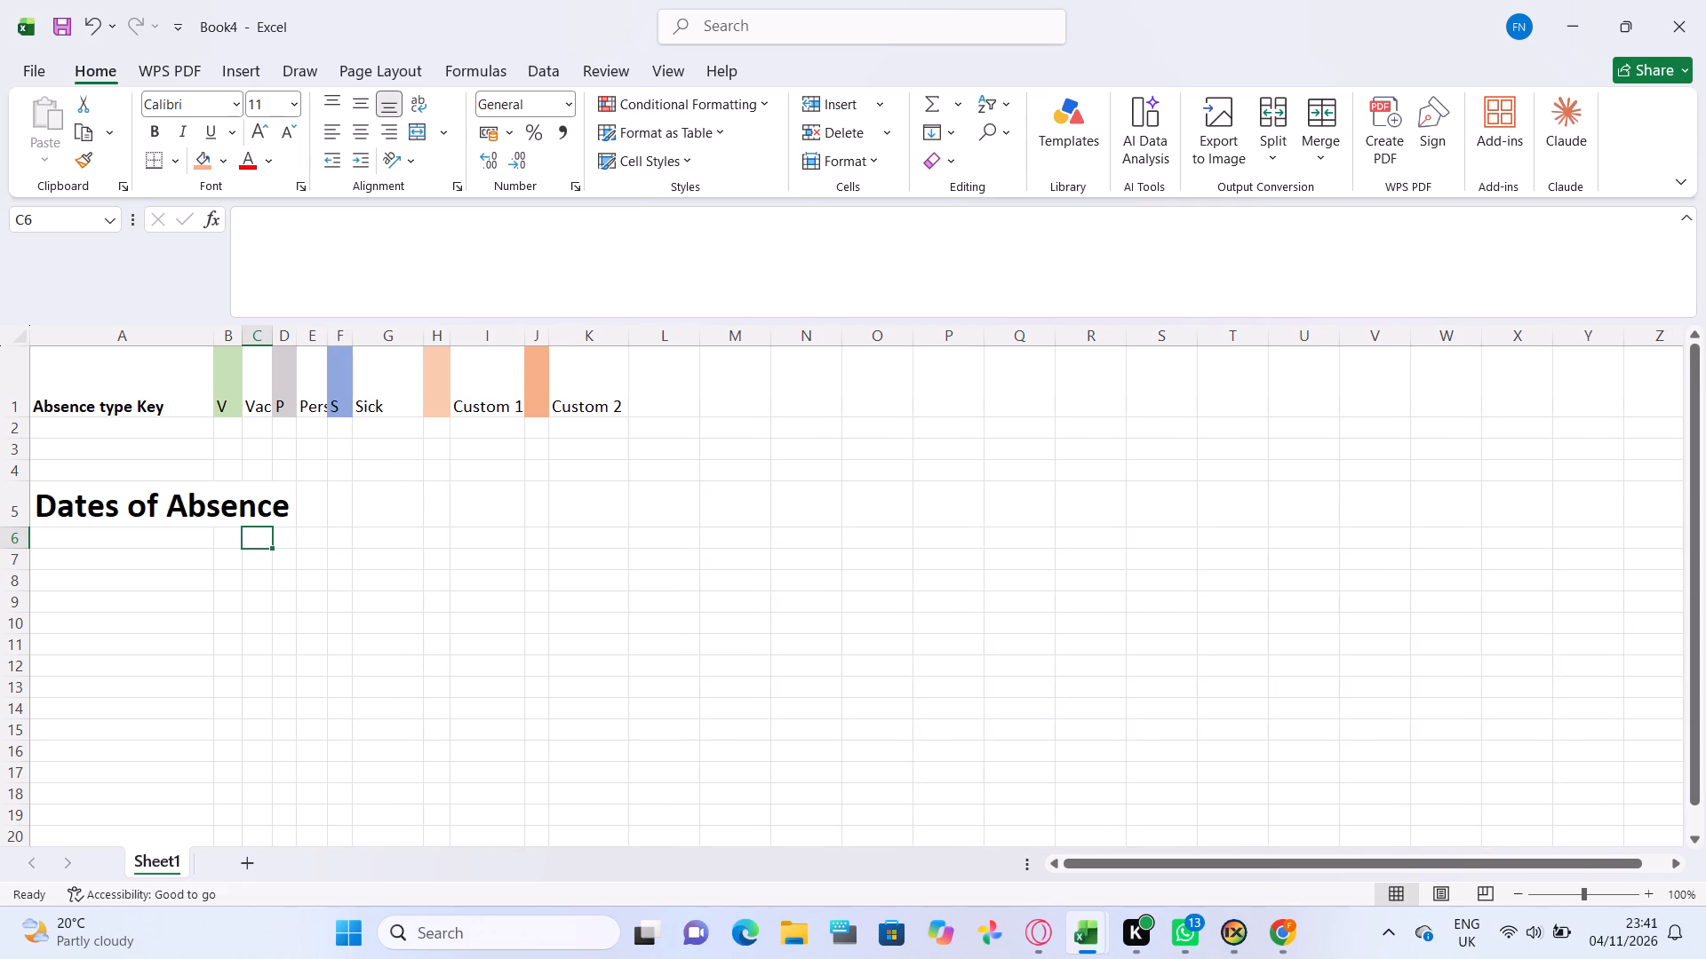
drag(426, 341, 382, 340)
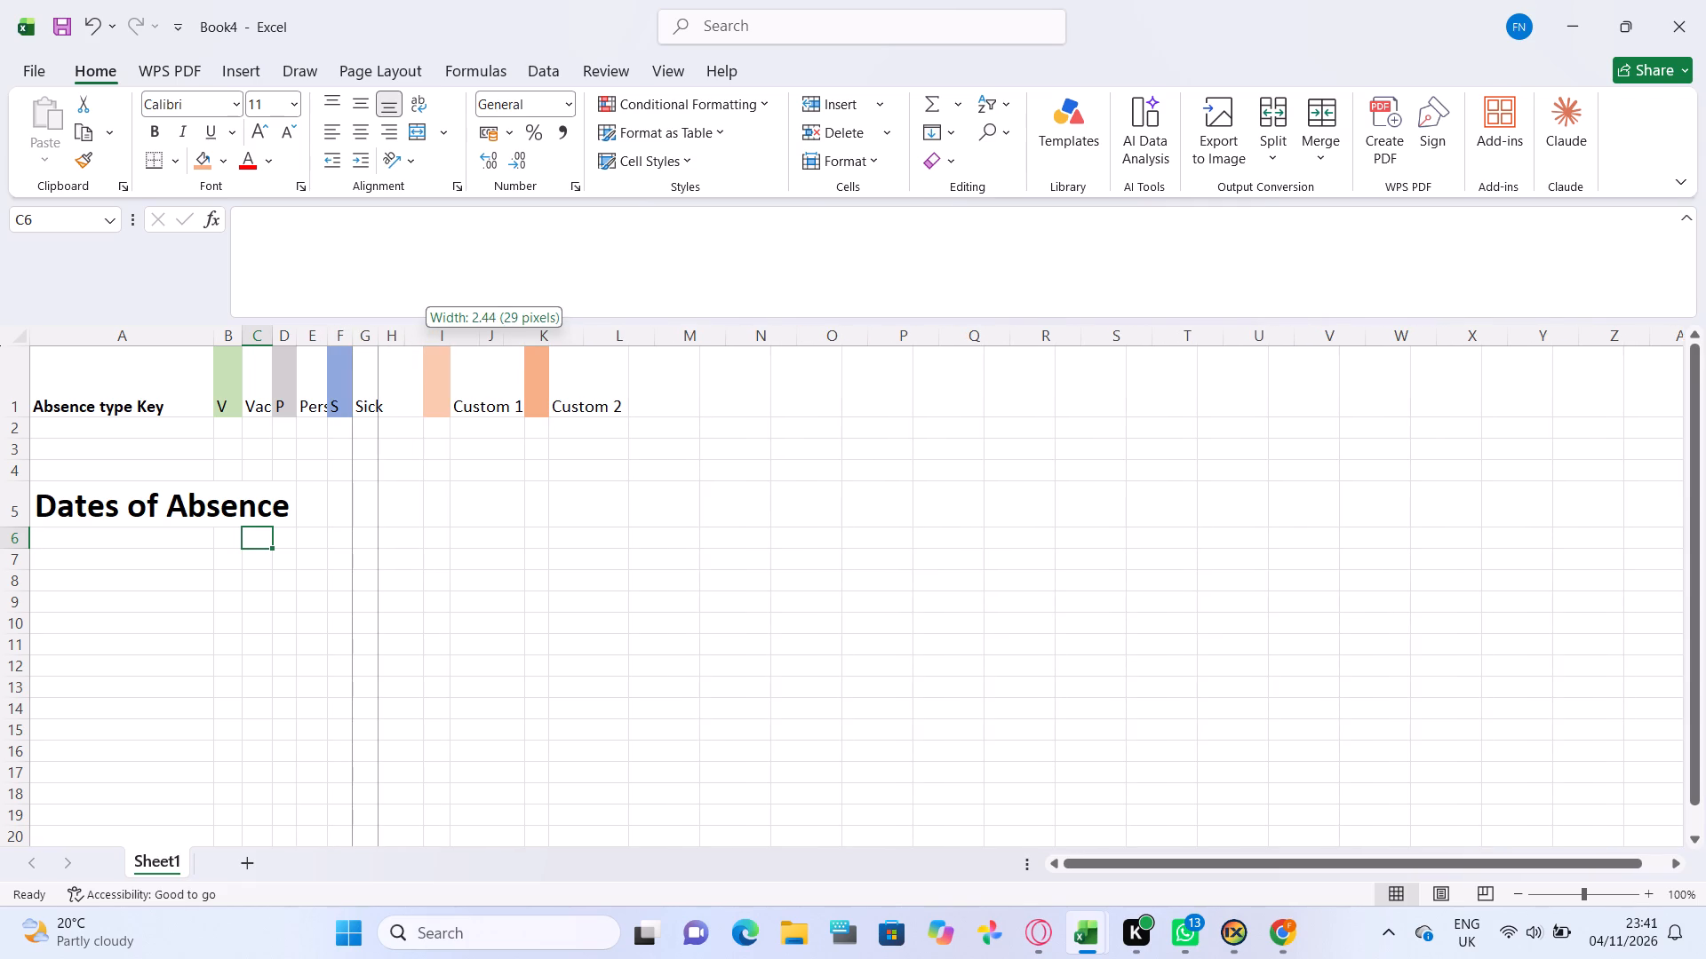
drag(382, 340, 384, 340)
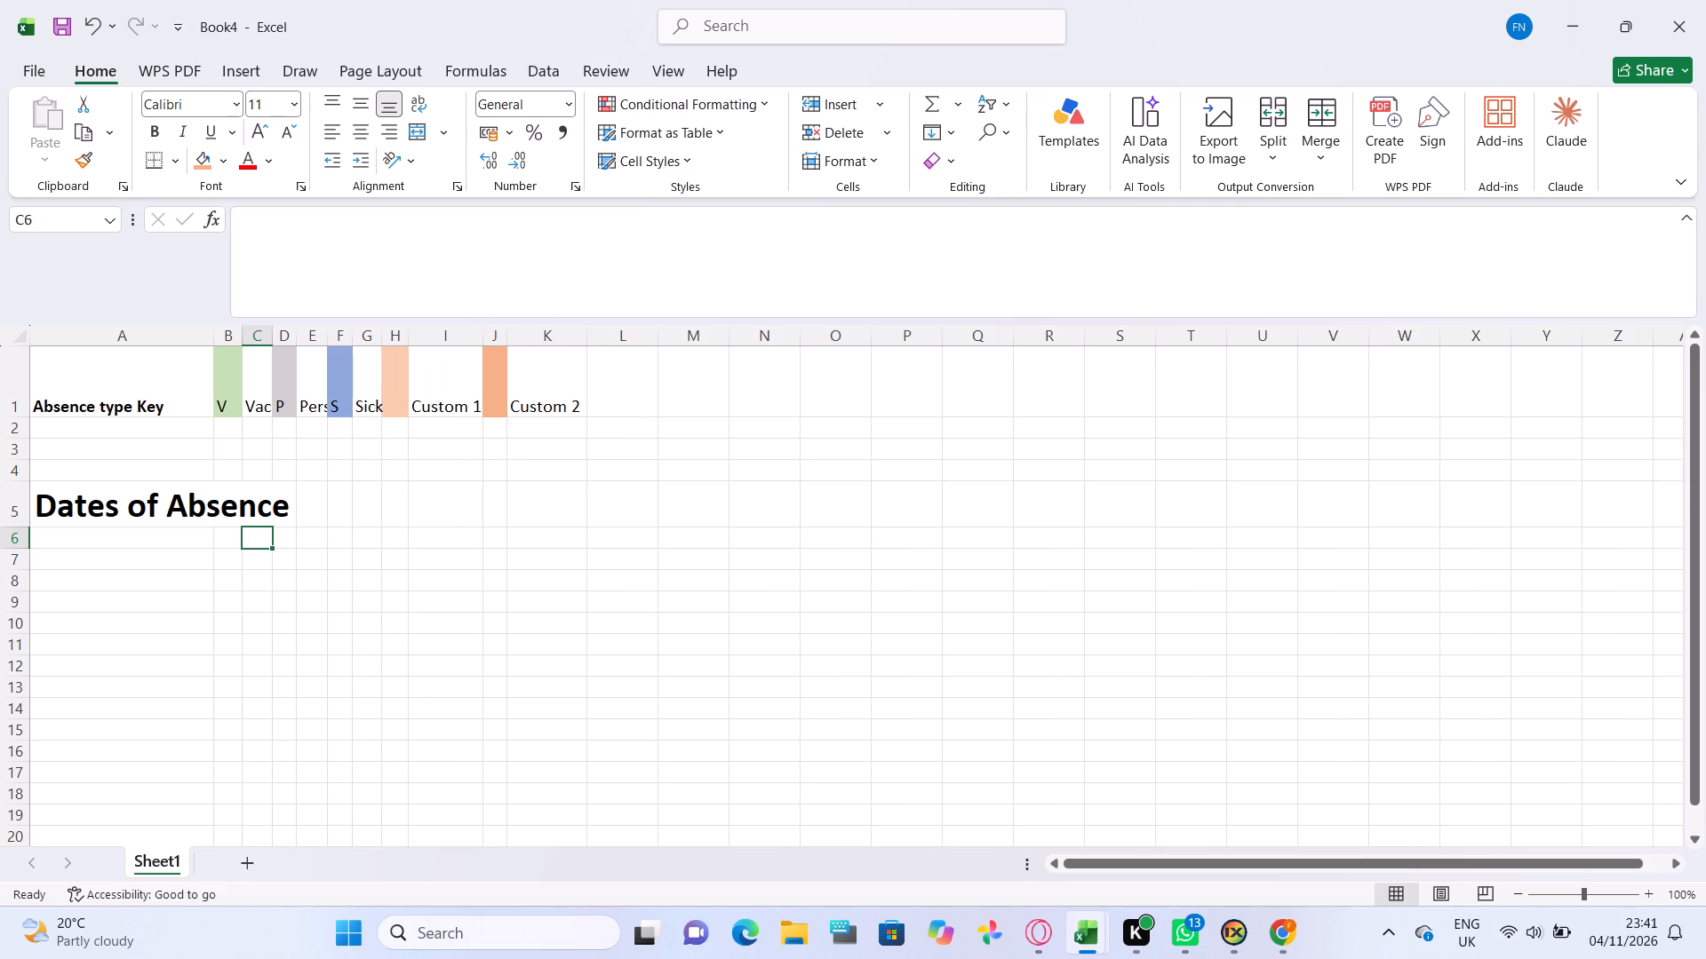
drag(481, 343, 437, 345)
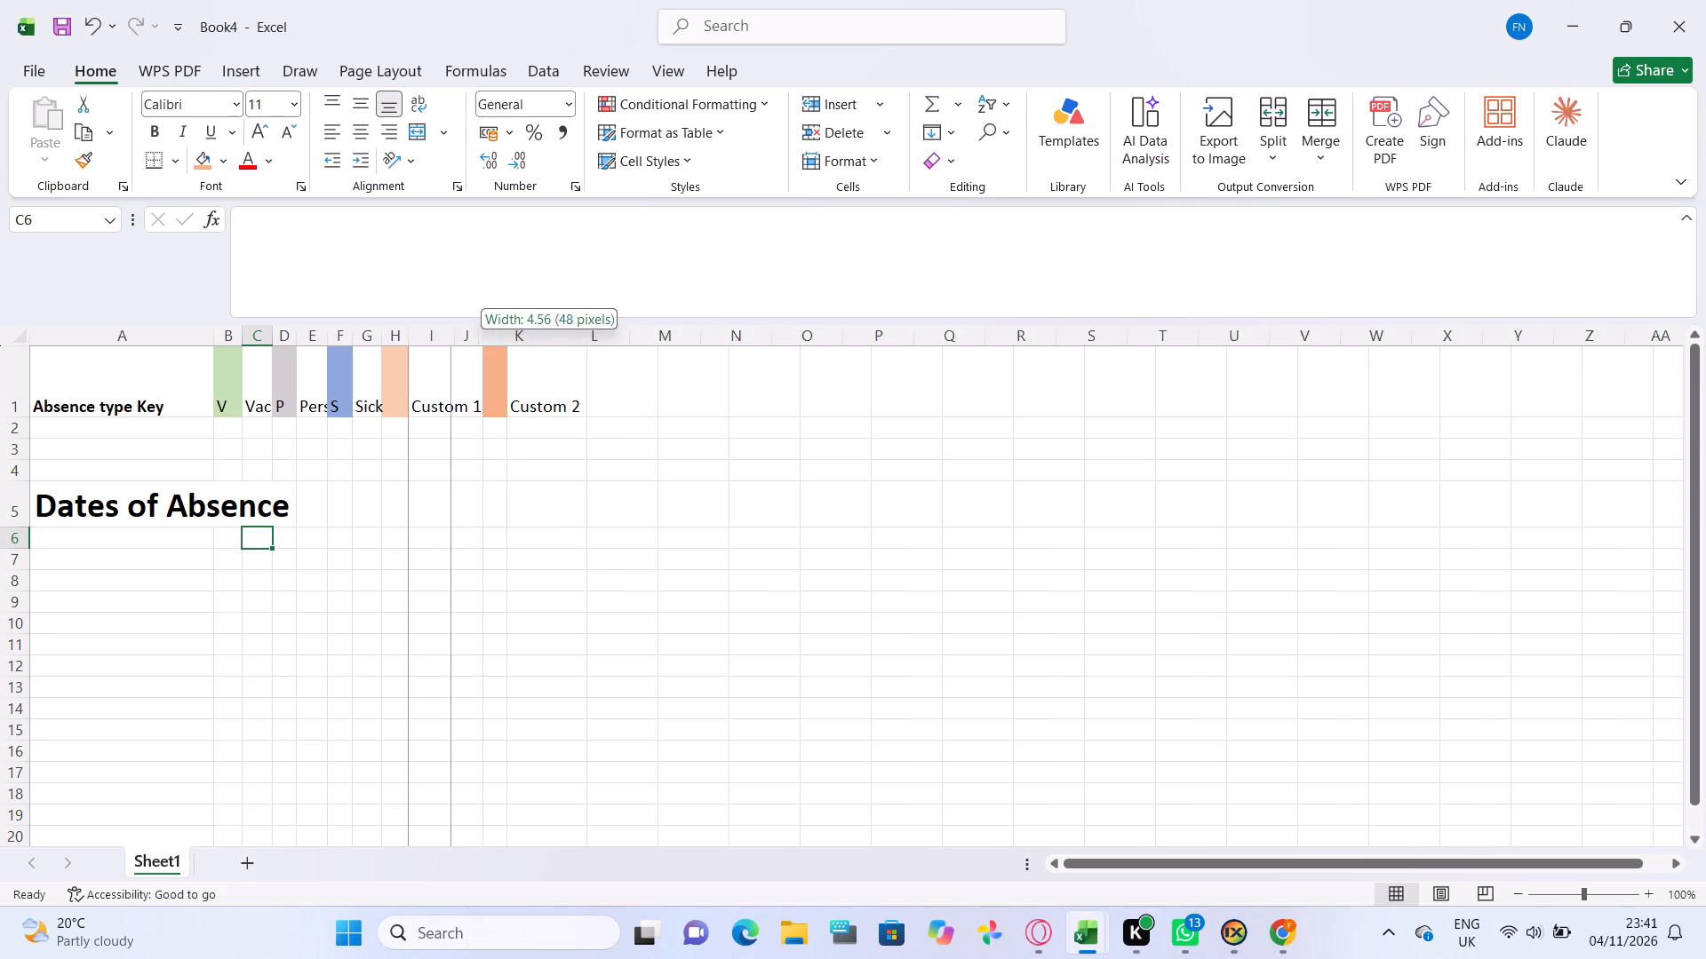
drag(437, 345, 436, 345)
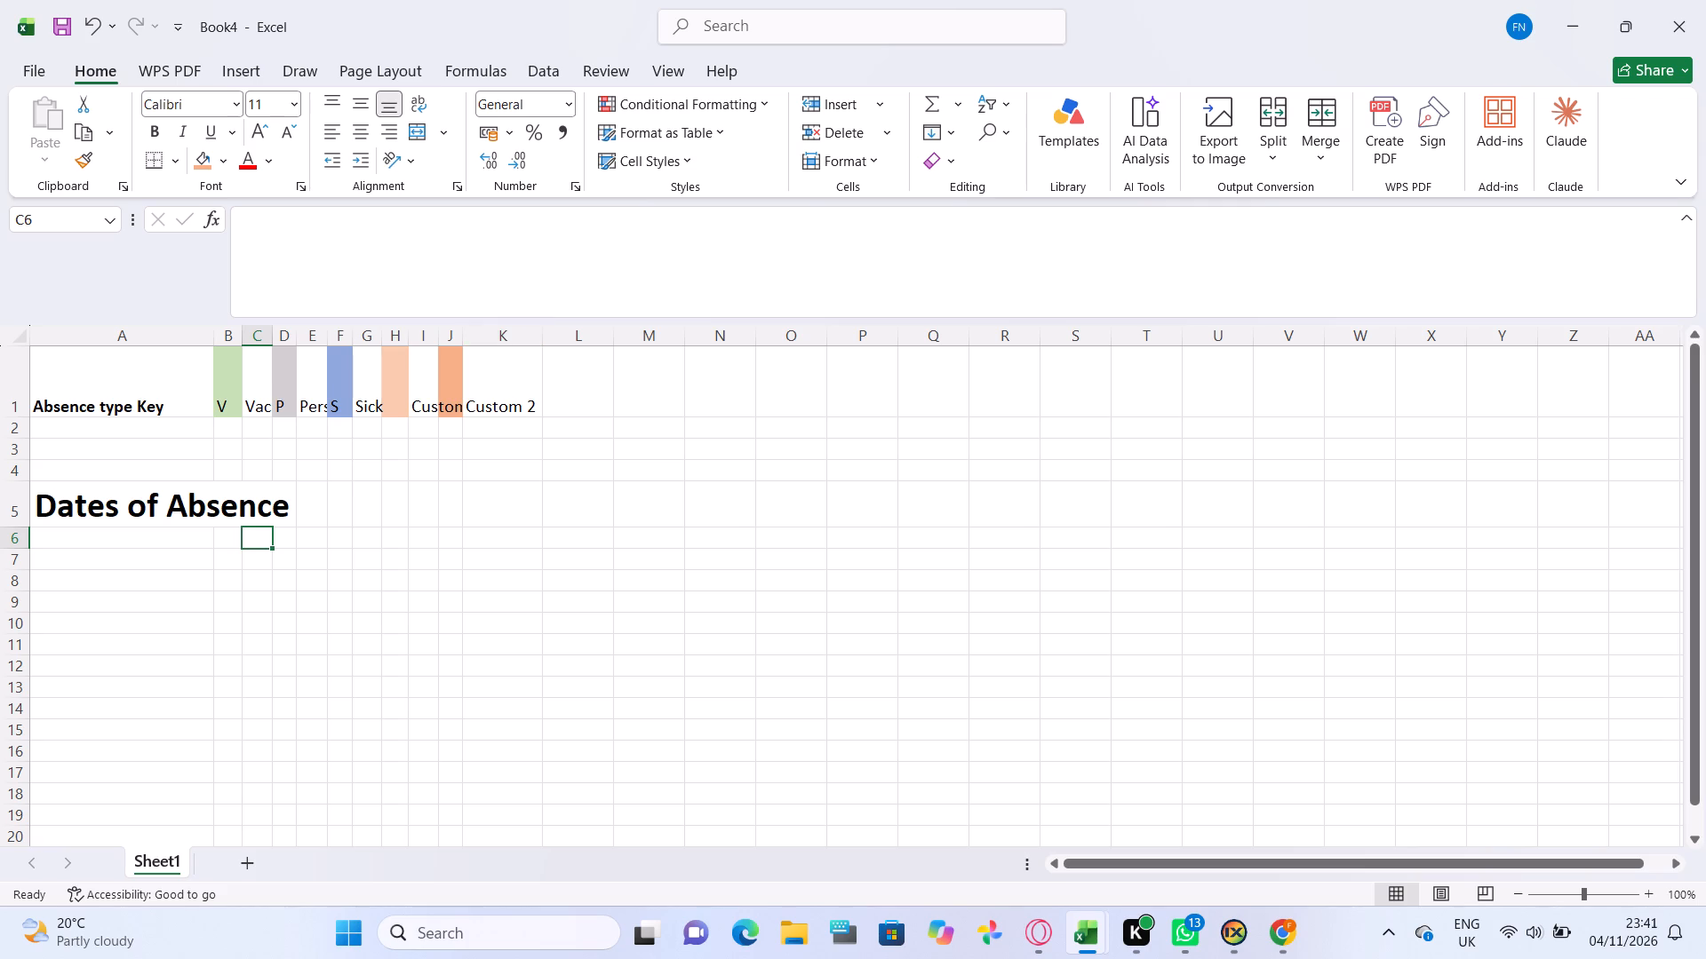
drag(540, 338, 492, 348)
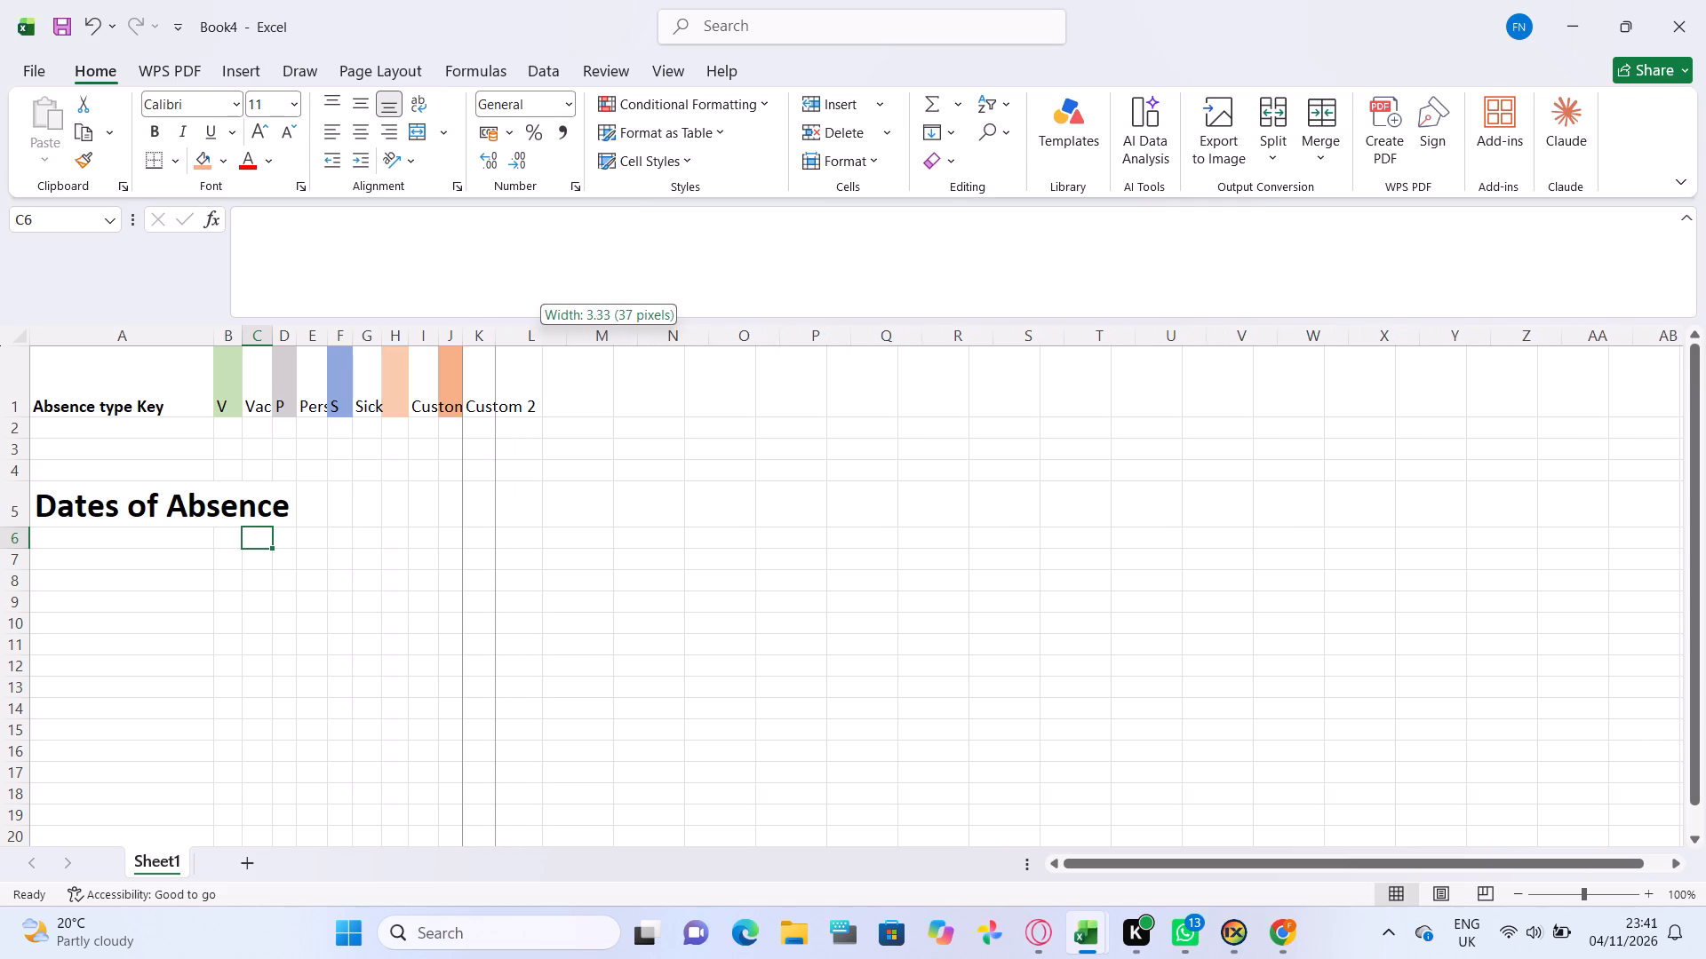
drag(492, 348, 488, 347)
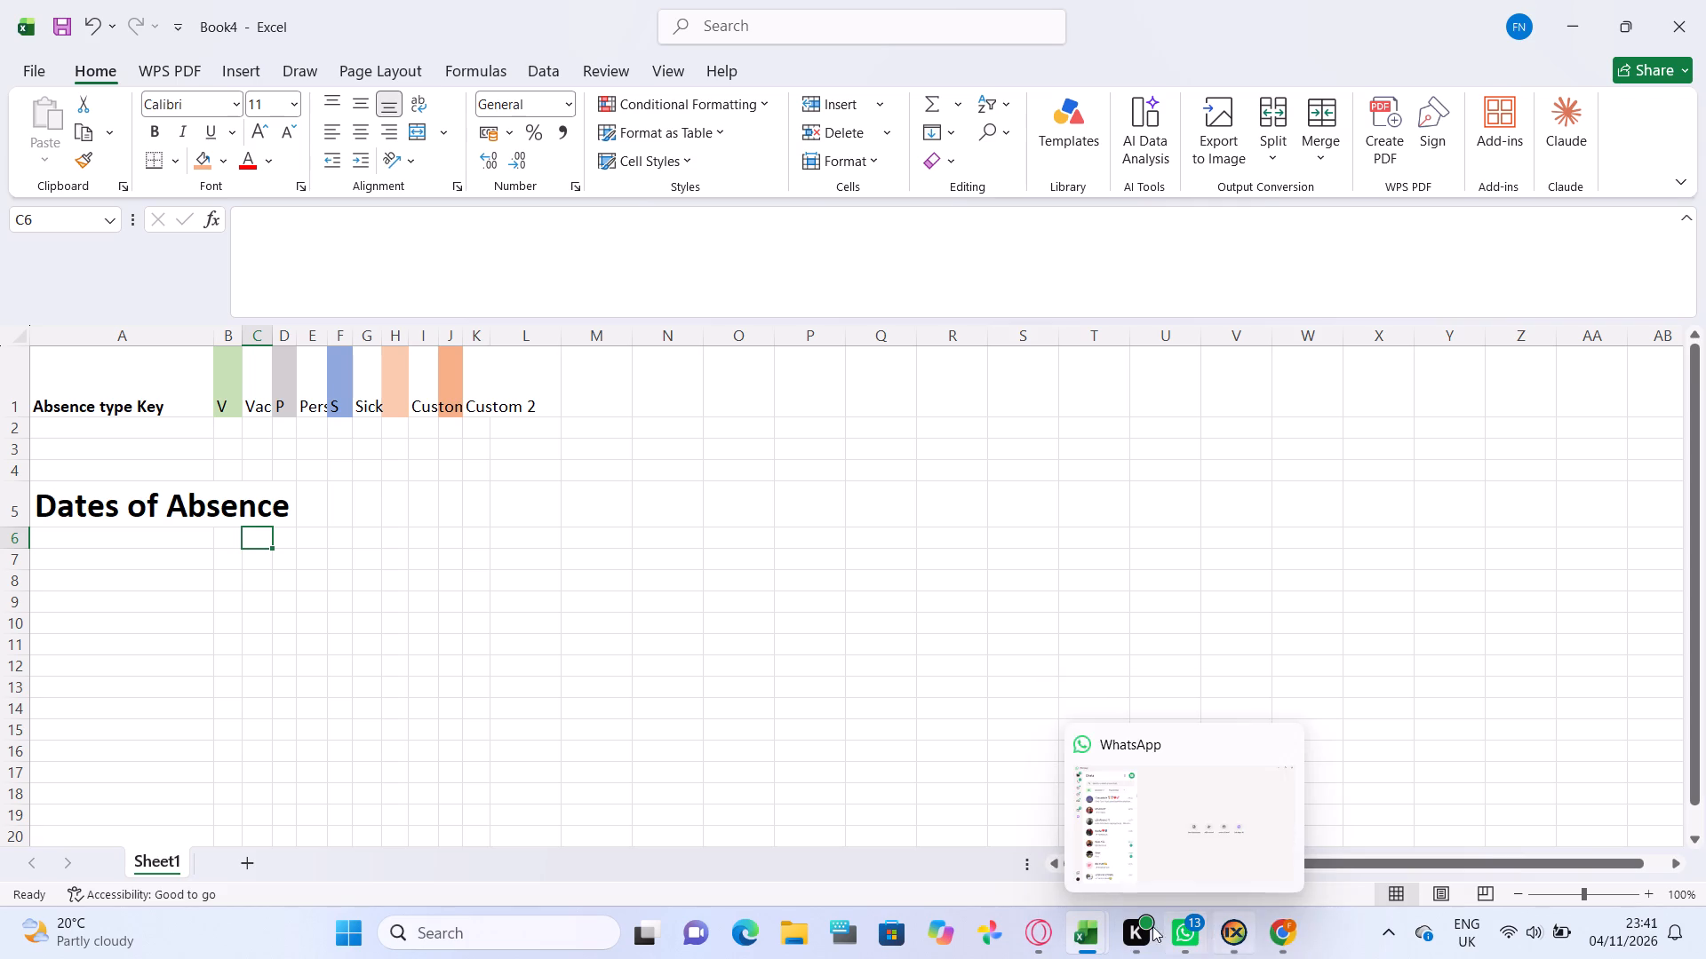
Check the layout of the April sheet, and clear the contents of A1:M5 in Book4.
click(1091, 894)
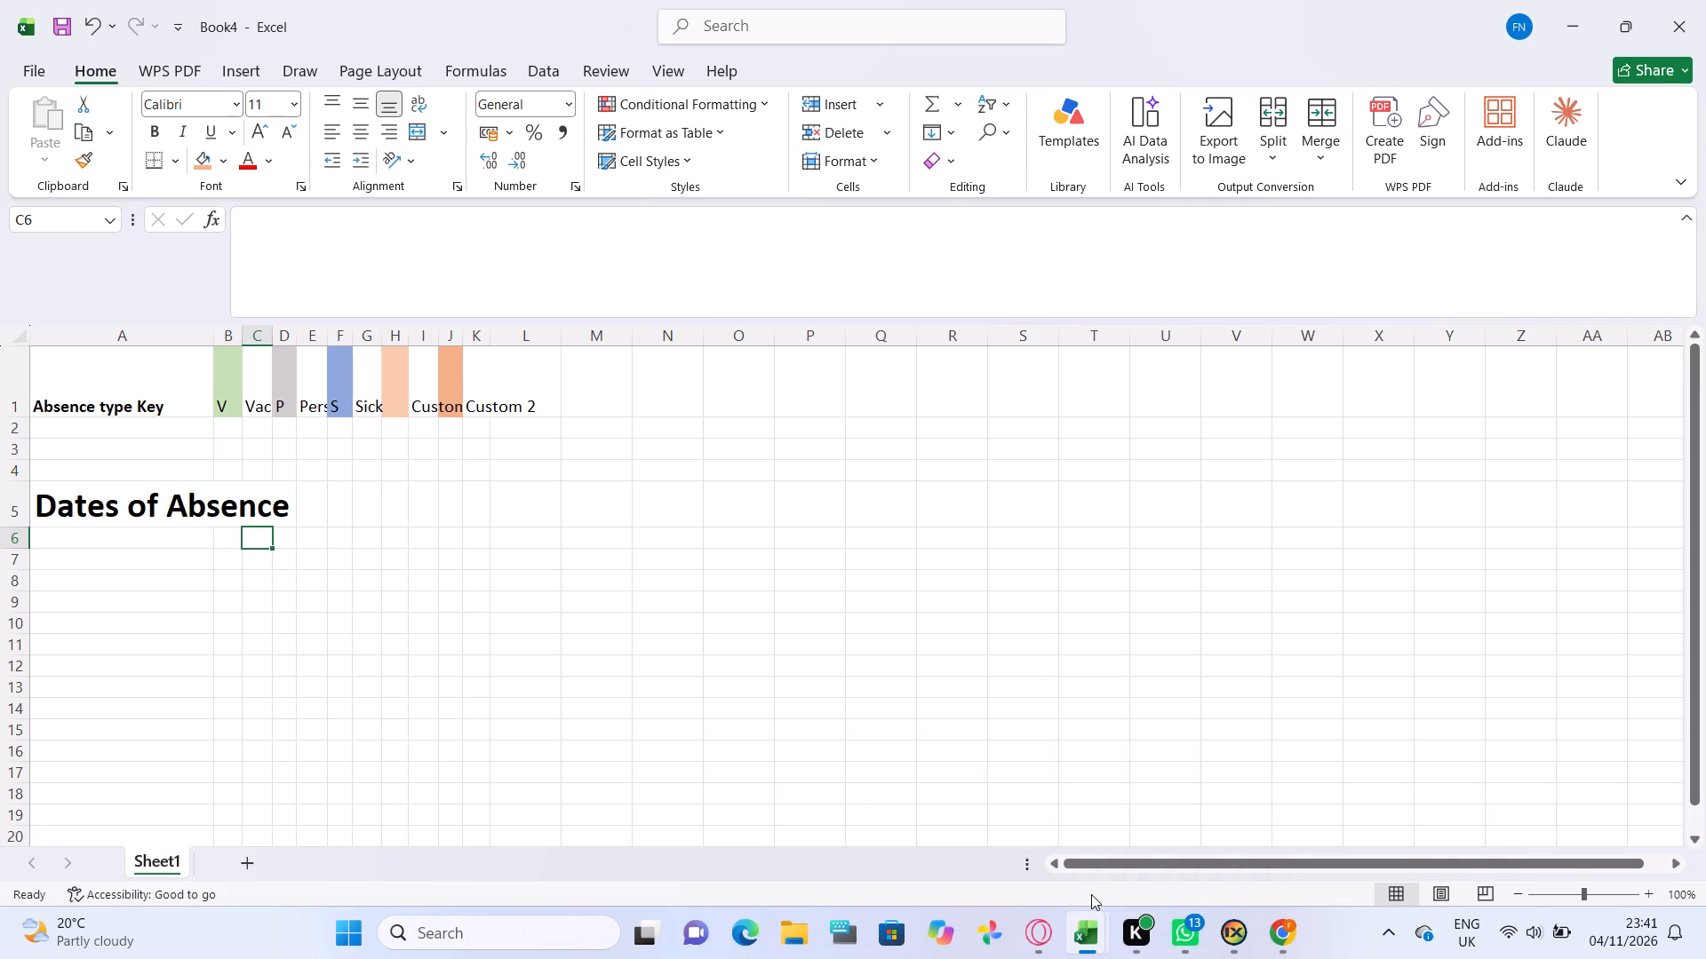
click(1056, 866)
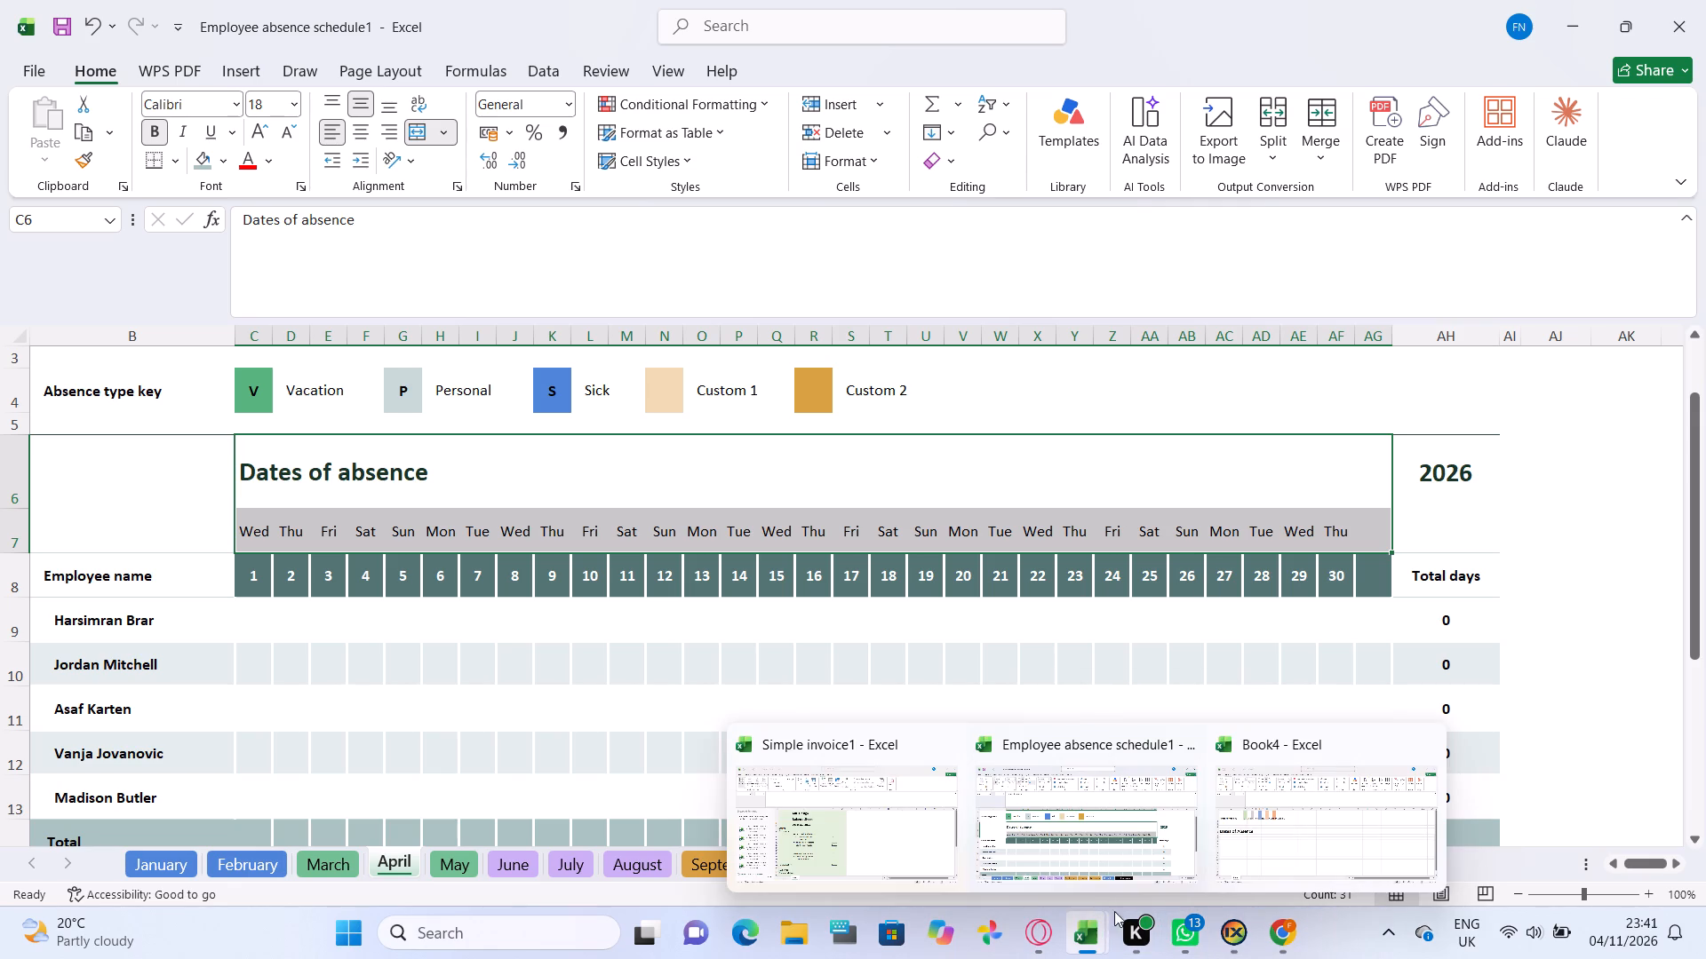
click(1287, 825)
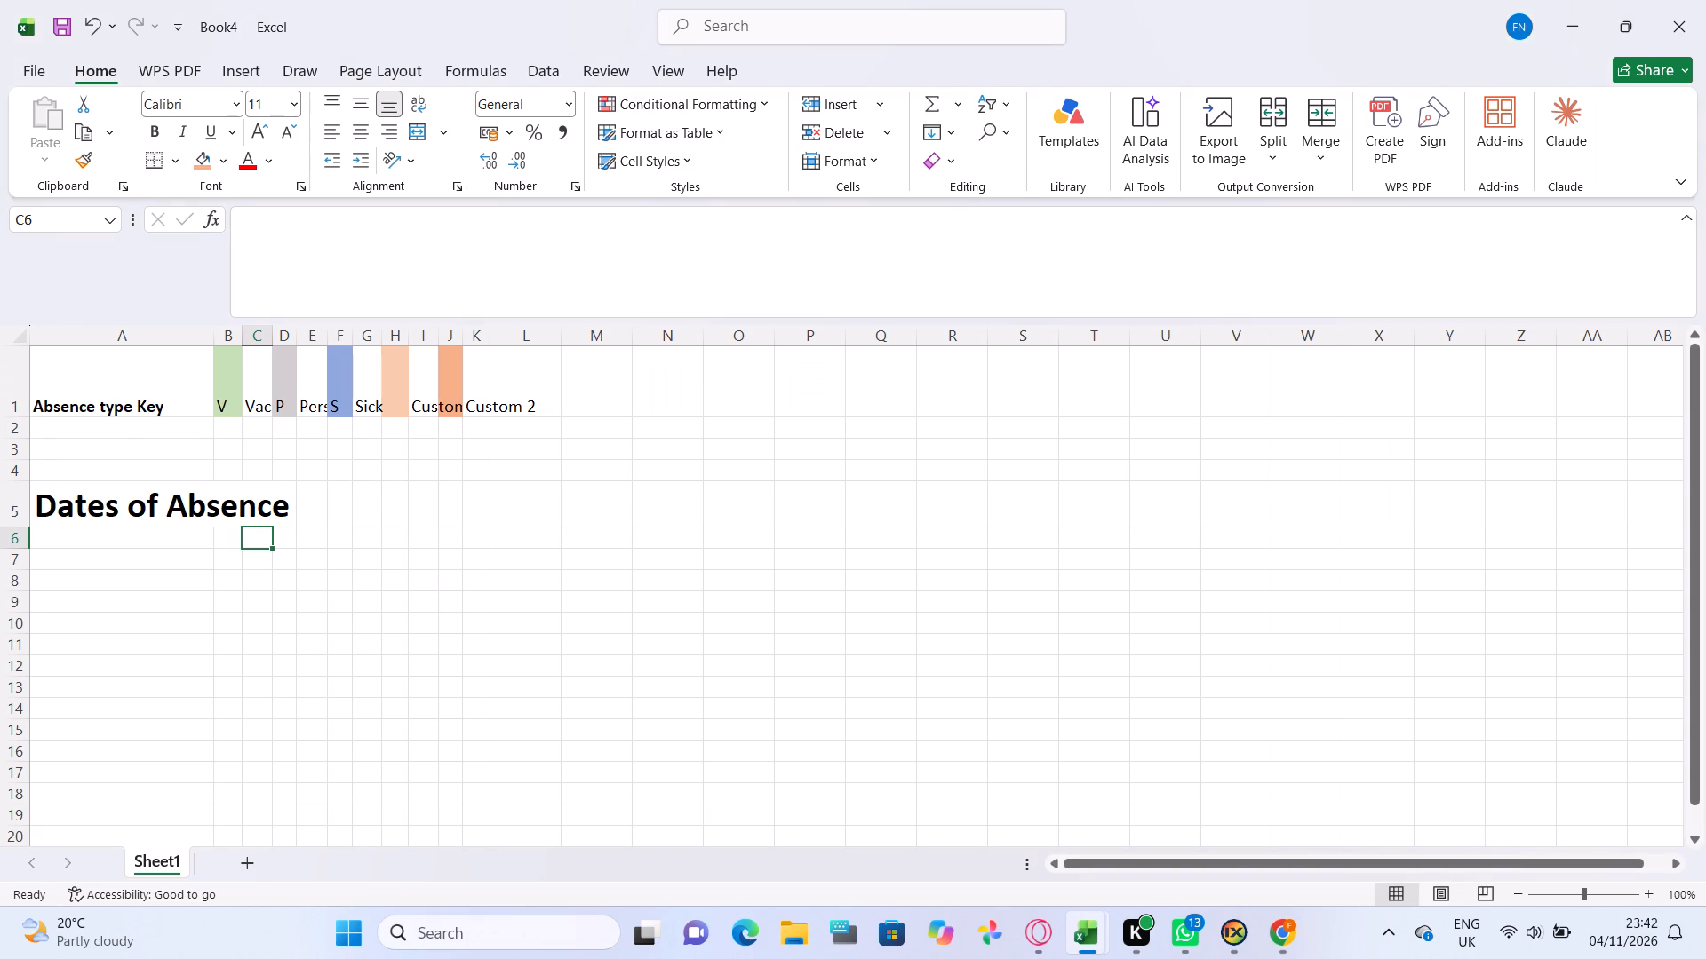
drag(33, 350, 610, 519)
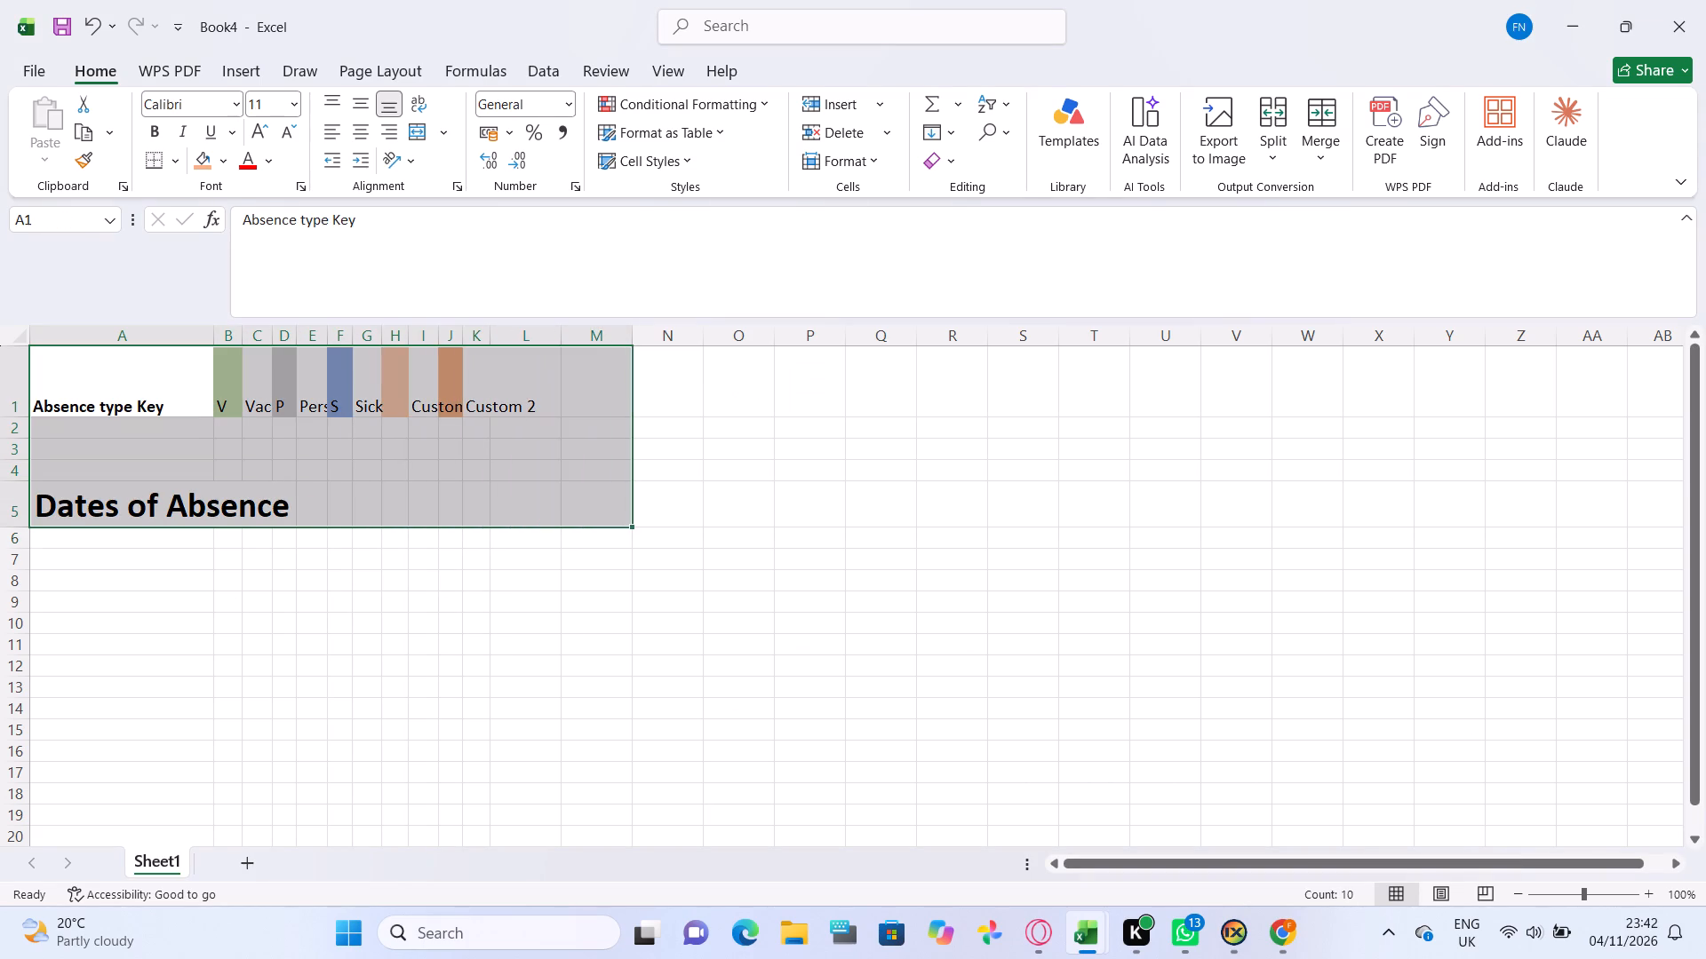
key(Delete)
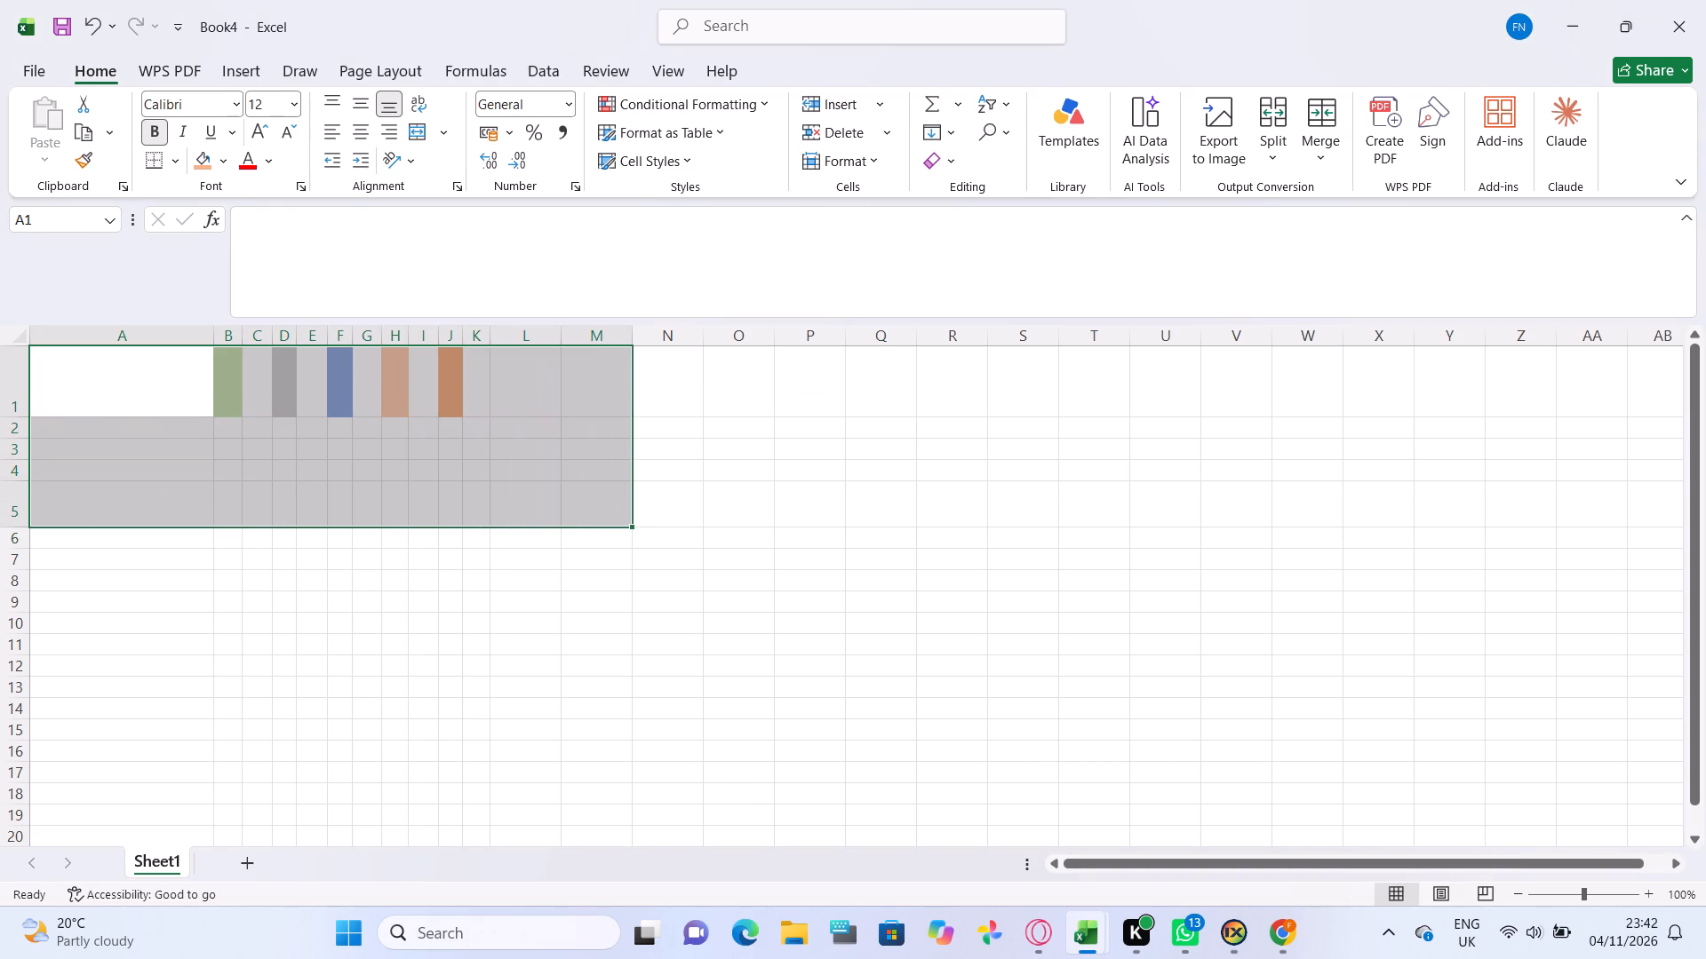
click(594, 524)
click(594, 524)
click(706, 515)
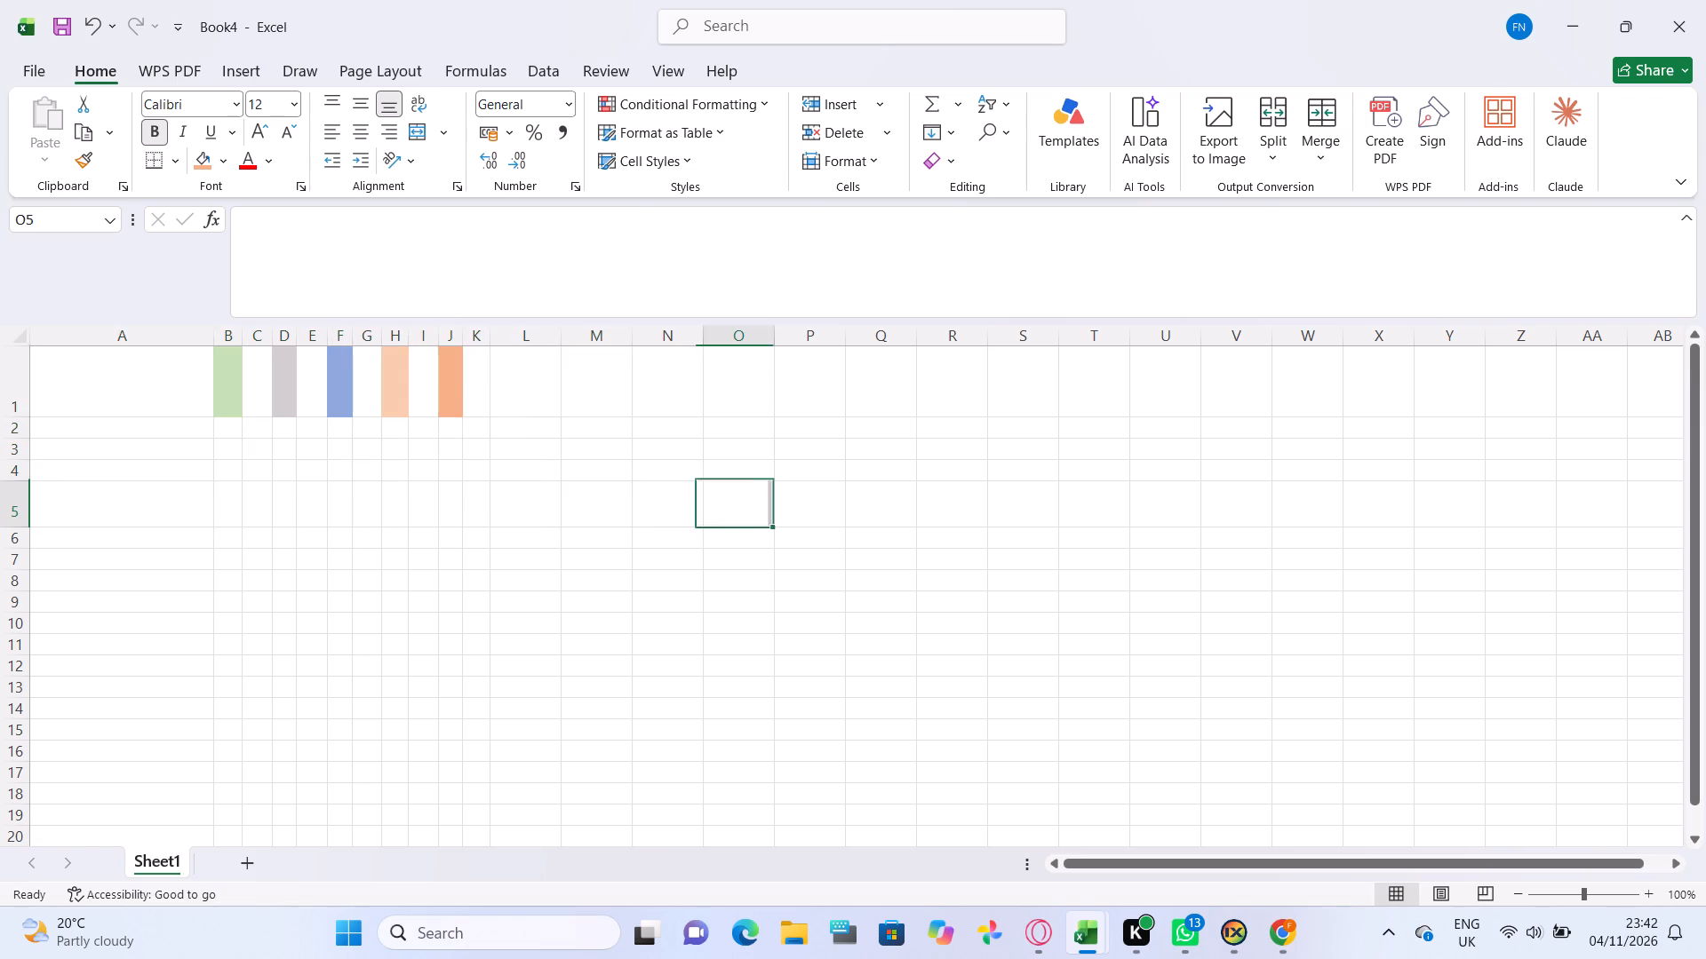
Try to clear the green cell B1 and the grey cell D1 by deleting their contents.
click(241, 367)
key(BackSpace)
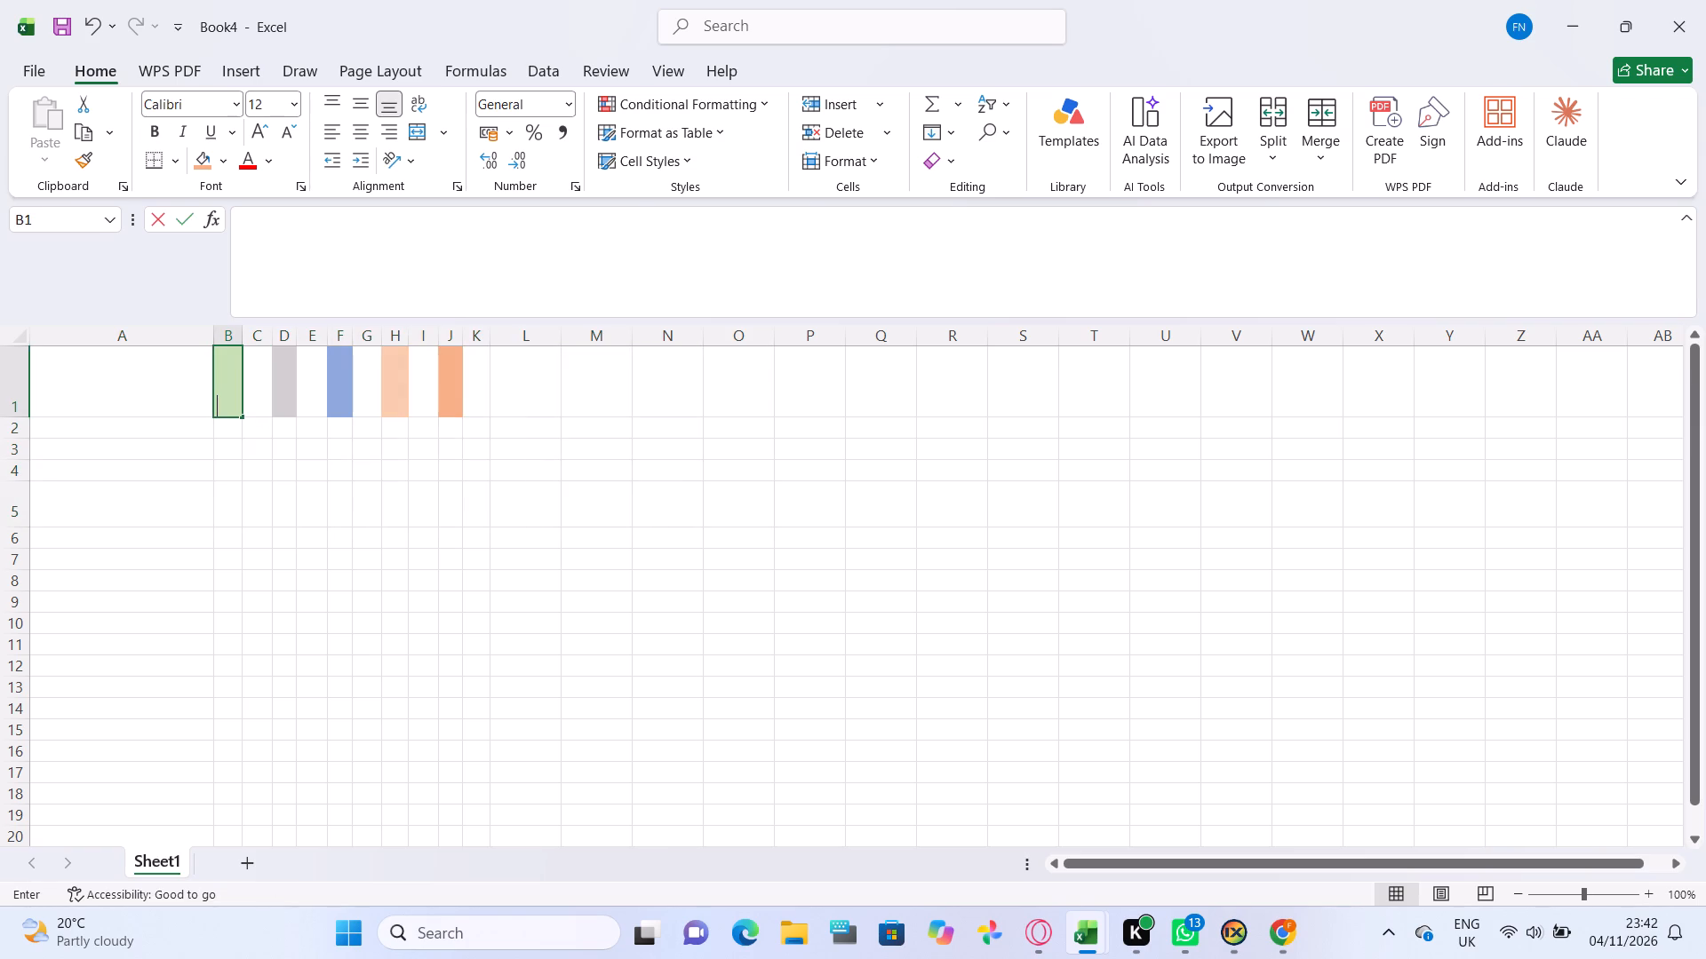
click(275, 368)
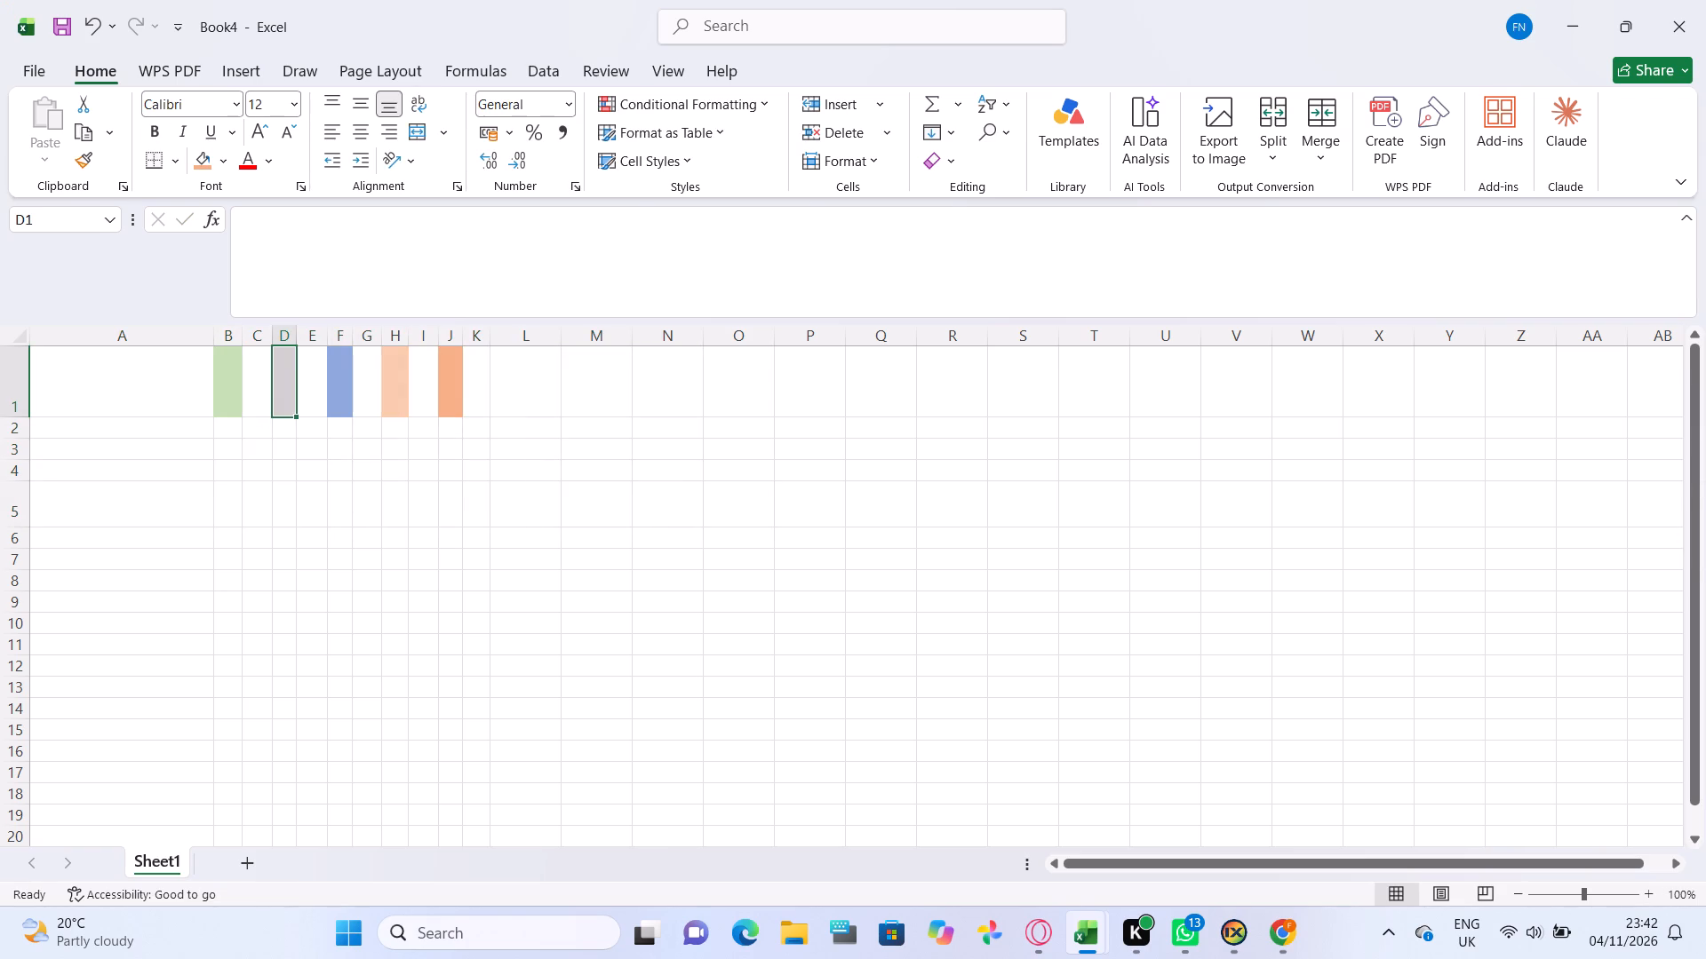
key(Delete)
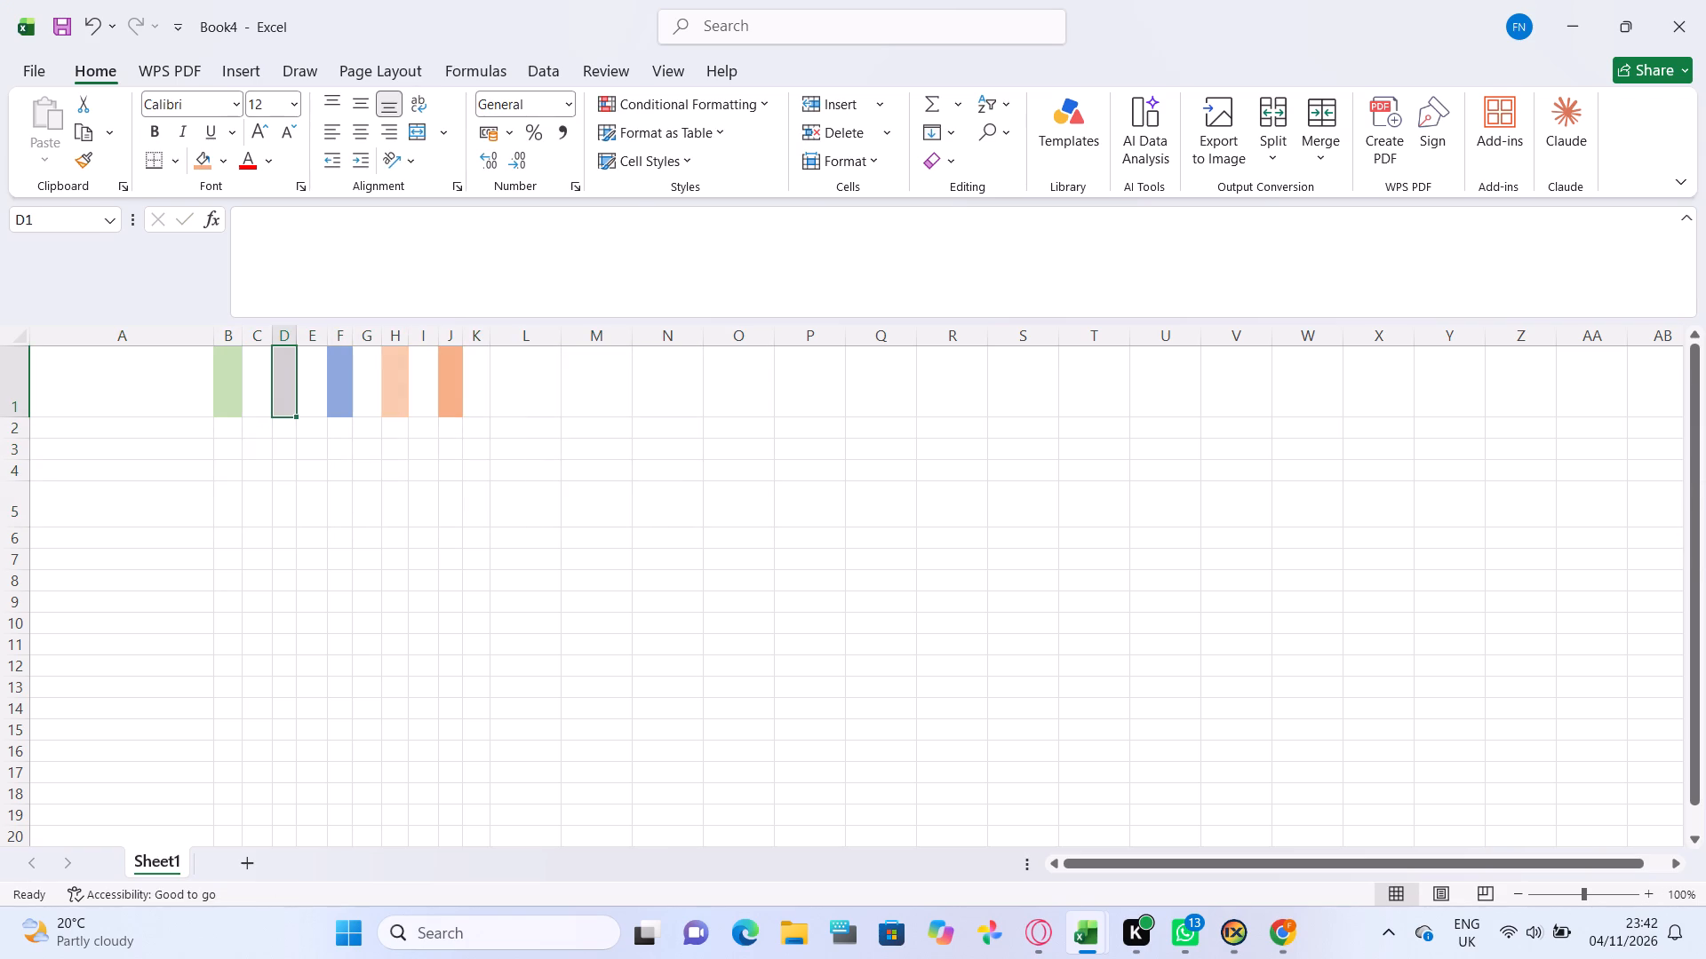
Move the green-filled cell B1 to I1.
click(228, 354)
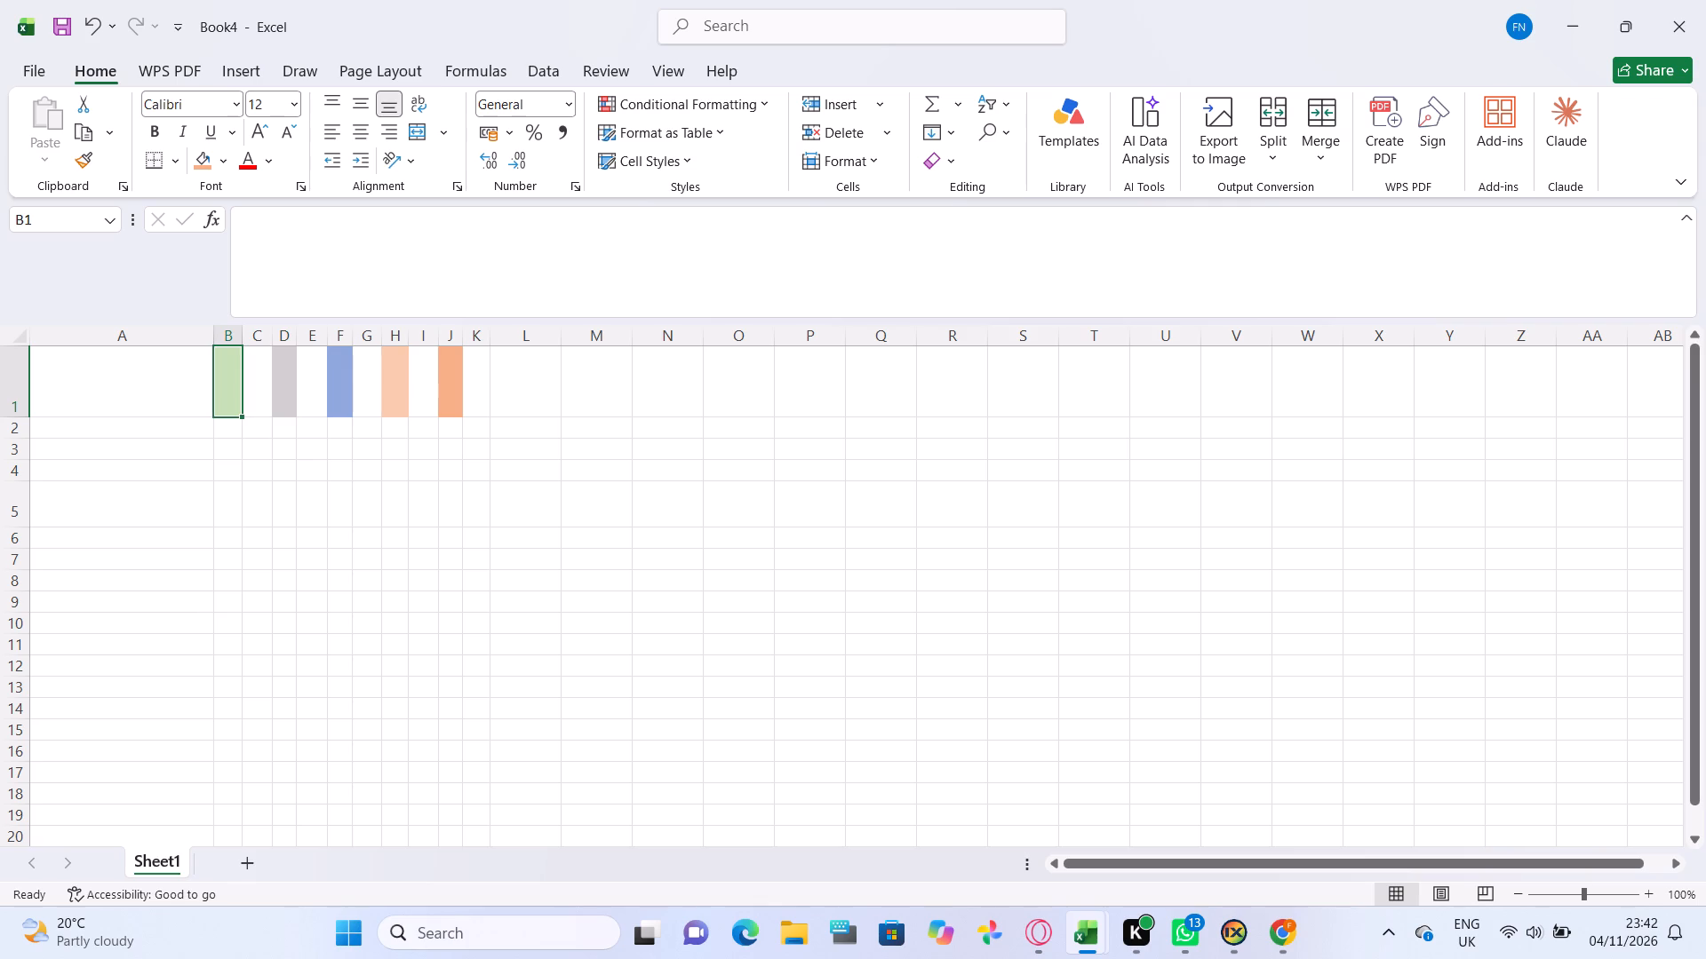
drag(239, 354, 438, 367)
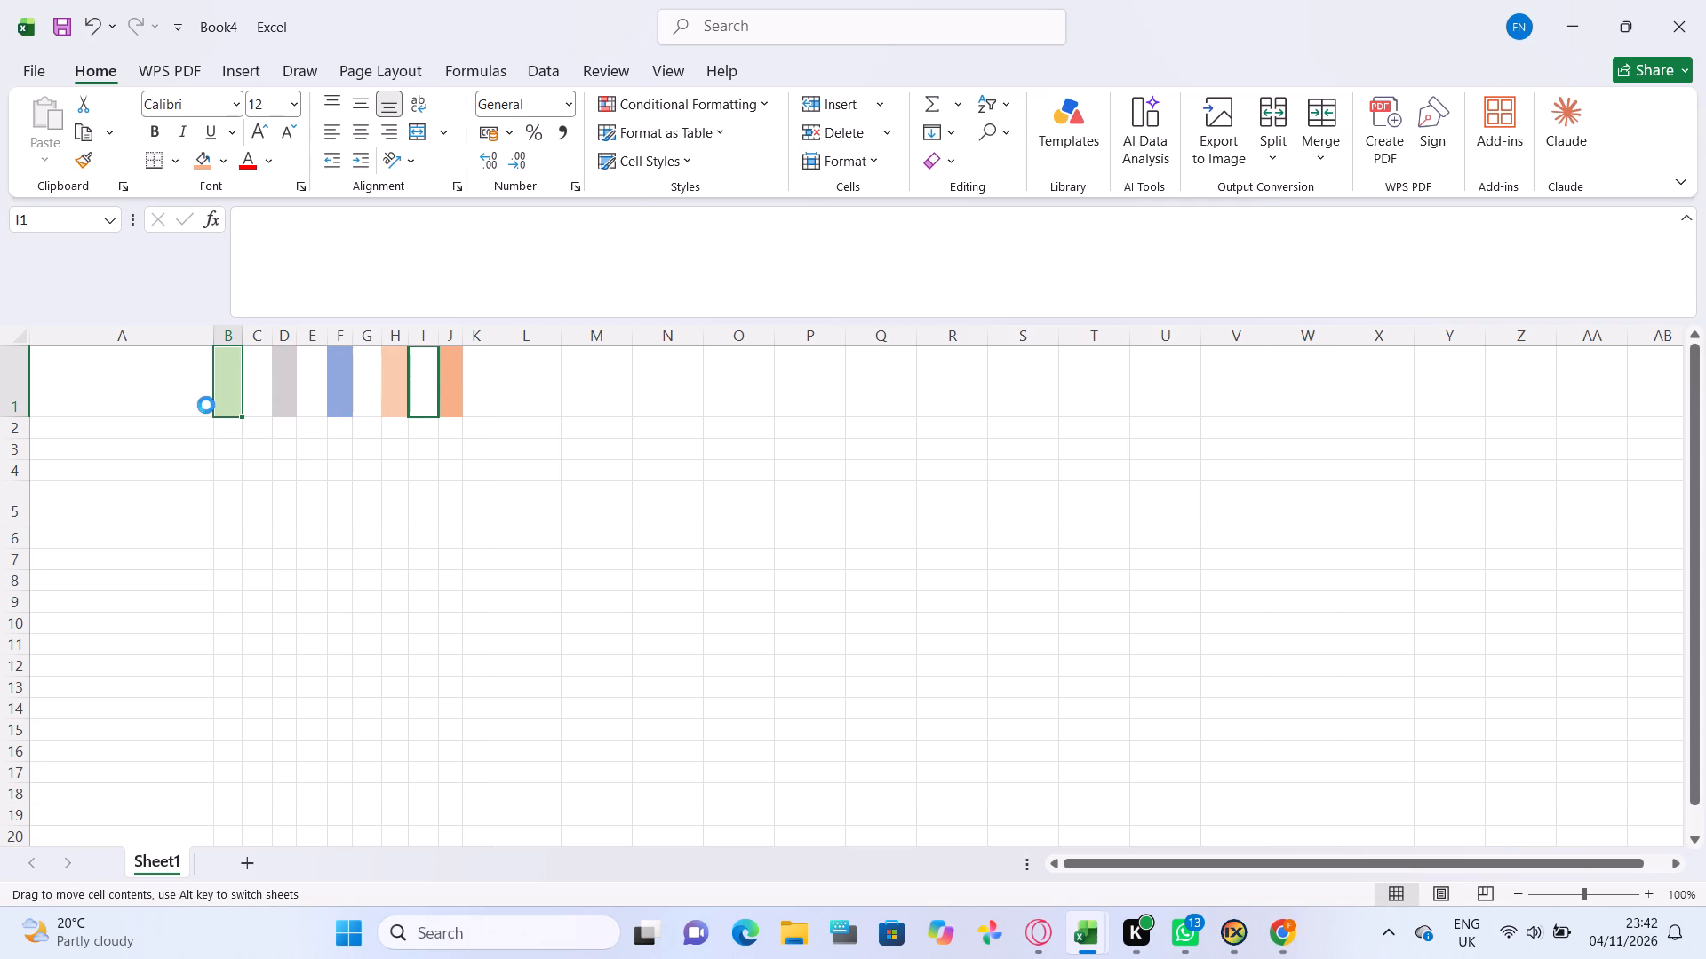
click(206, 405)
click(252, 449)
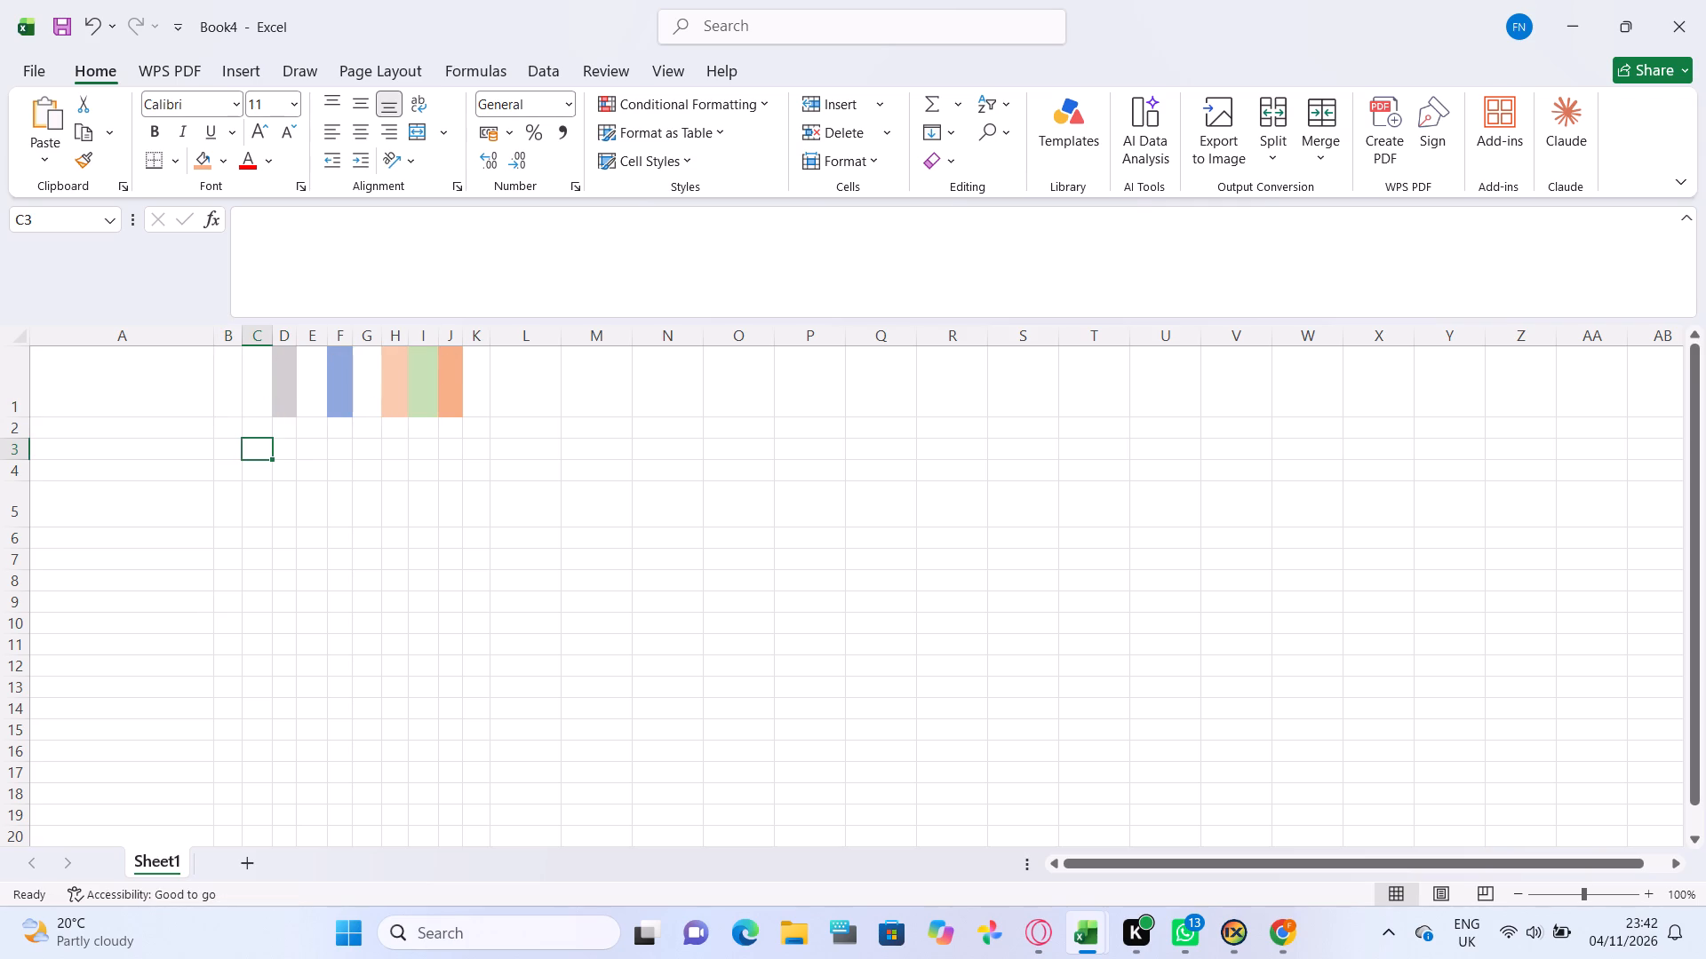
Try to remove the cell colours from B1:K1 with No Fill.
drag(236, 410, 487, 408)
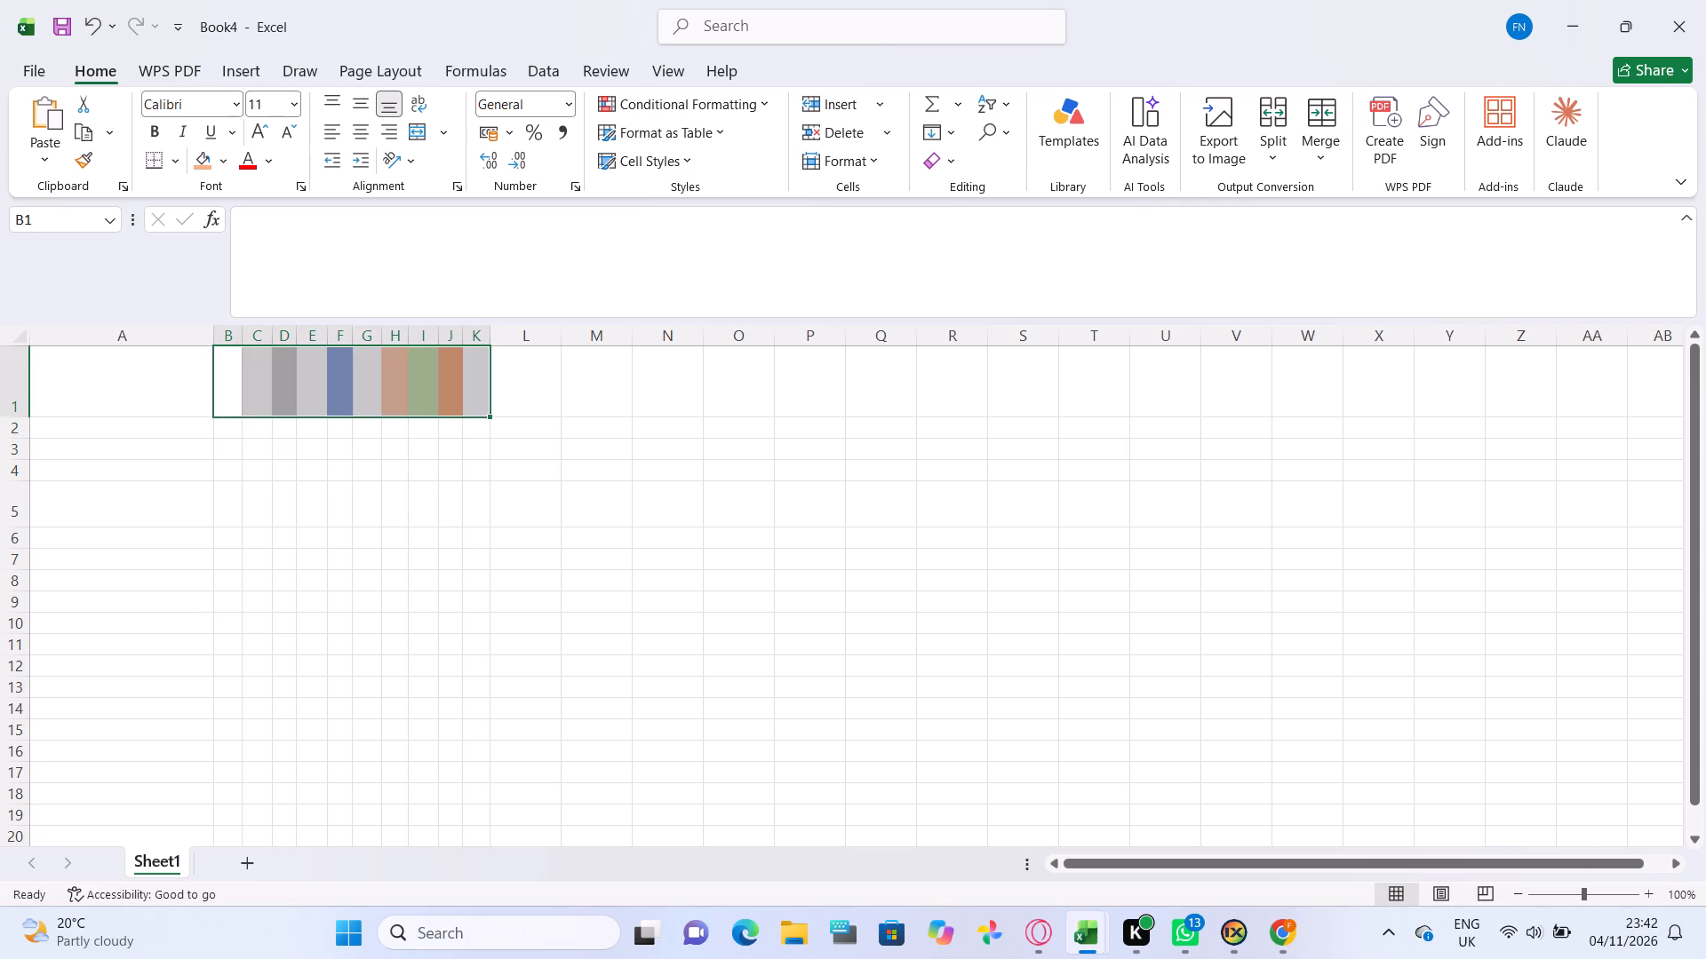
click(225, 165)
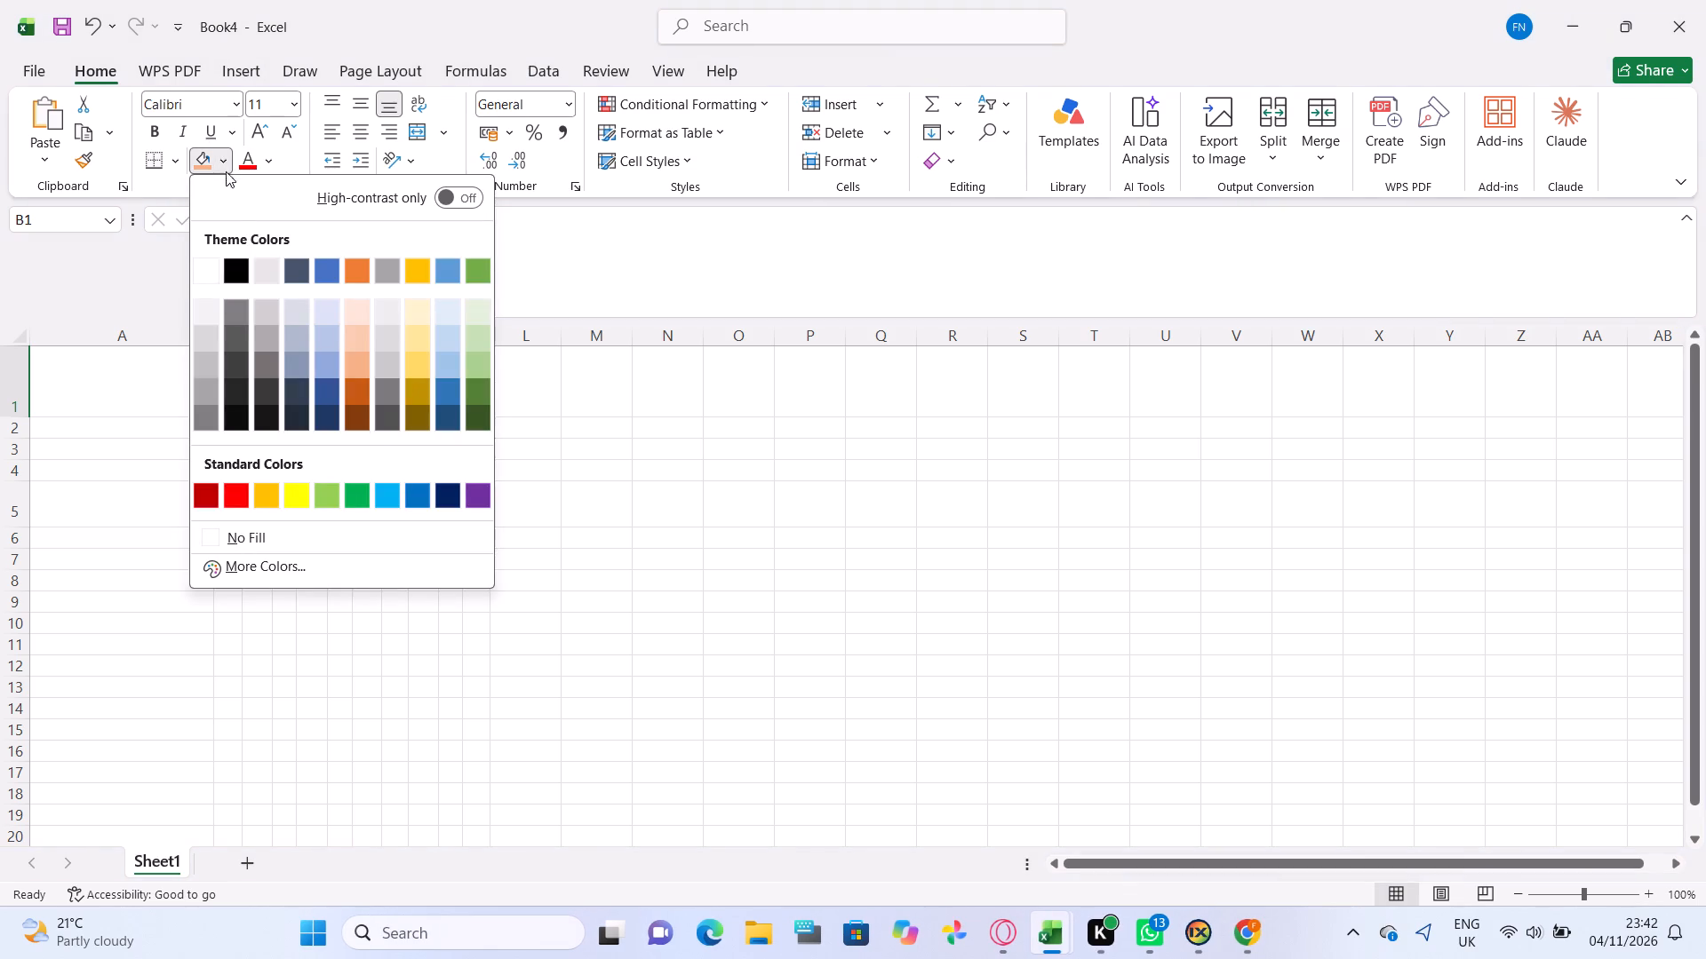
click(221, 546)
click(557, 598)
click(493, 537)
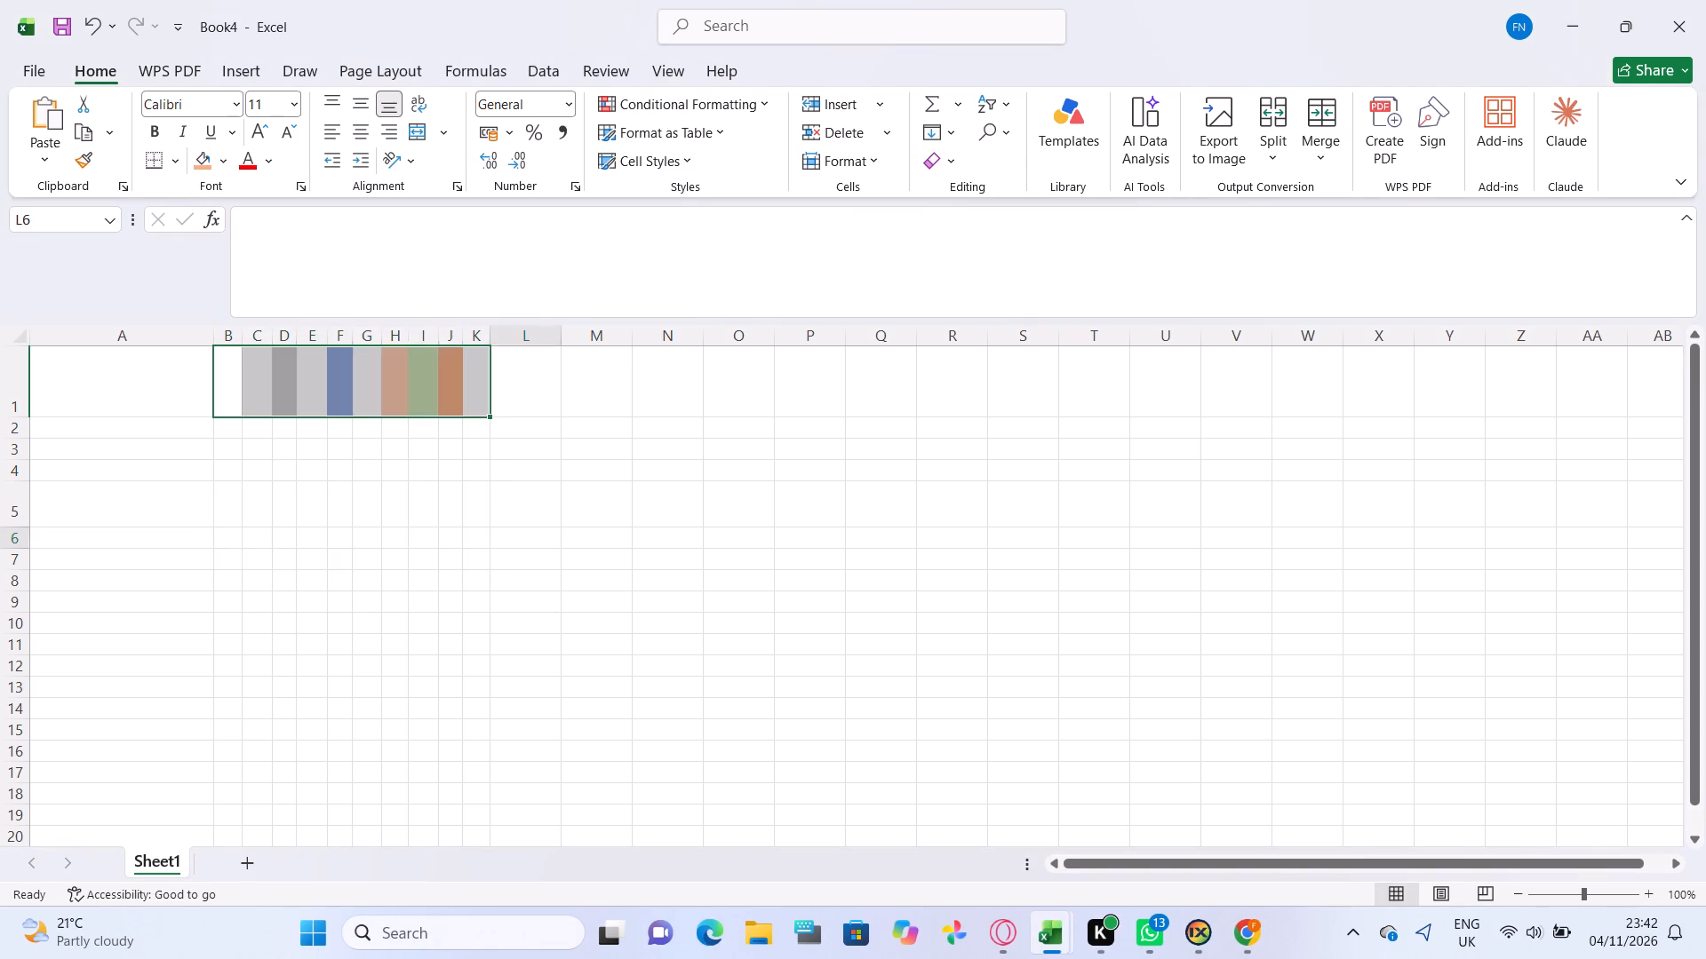
Remove the remaining fill colours from D1:J1 in Book4 with No Fill.
drag(275, 350, 349, 363)
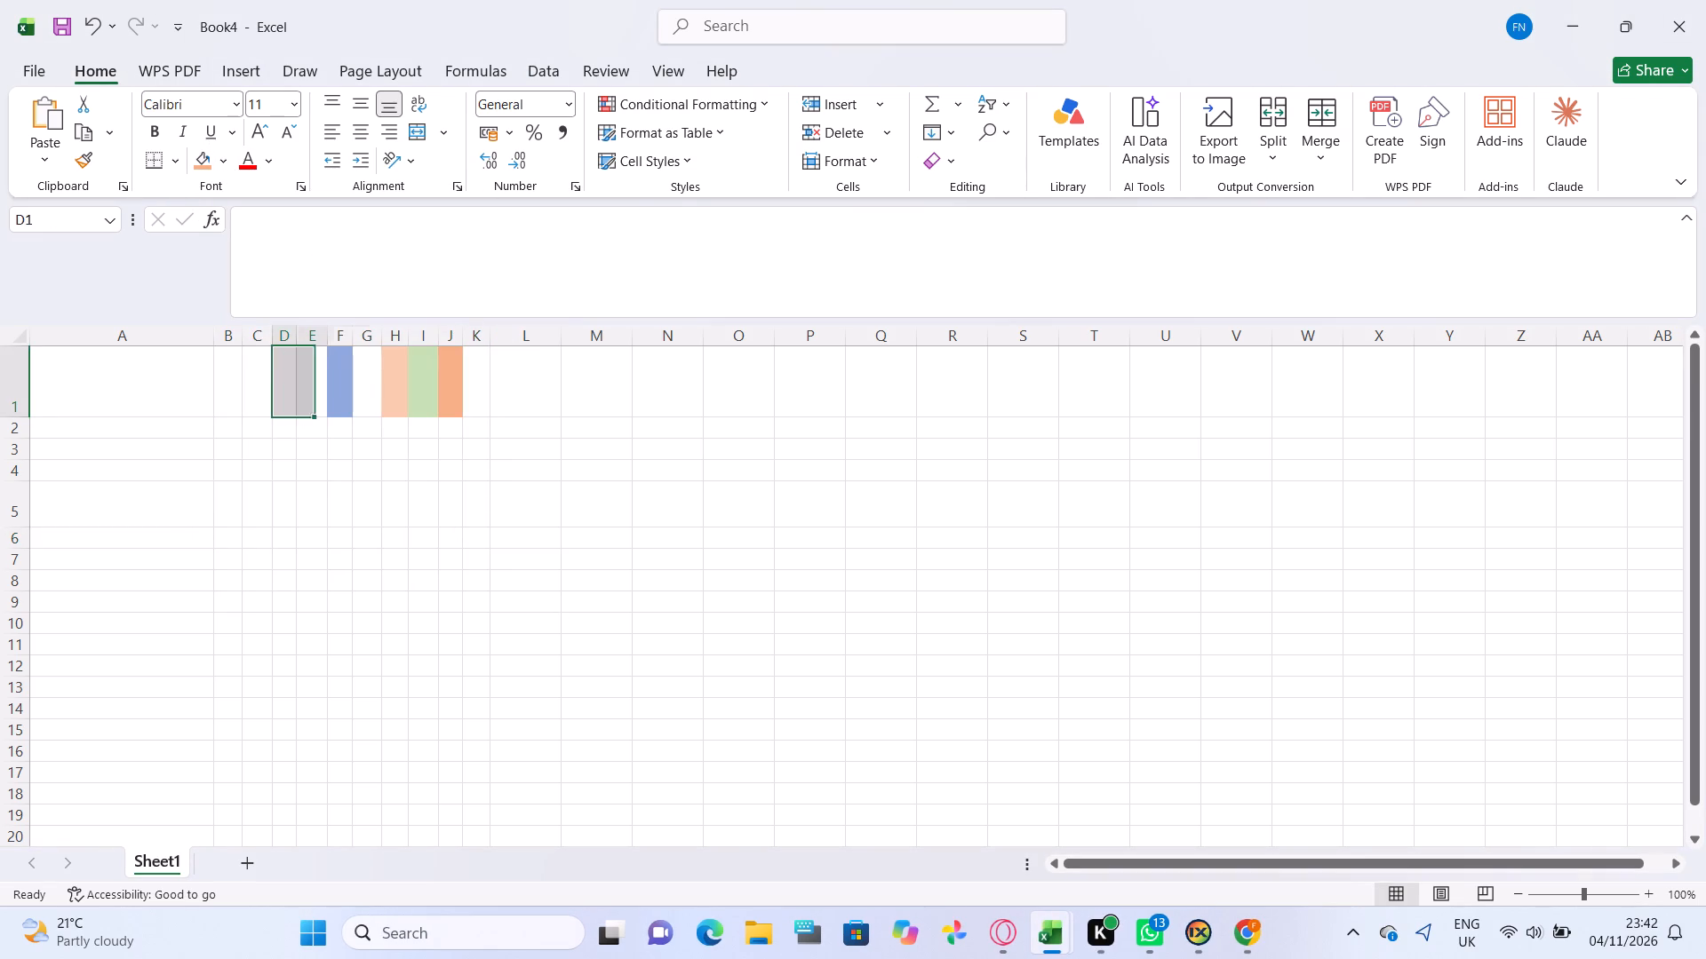
drag(349, 363, 448, 392)
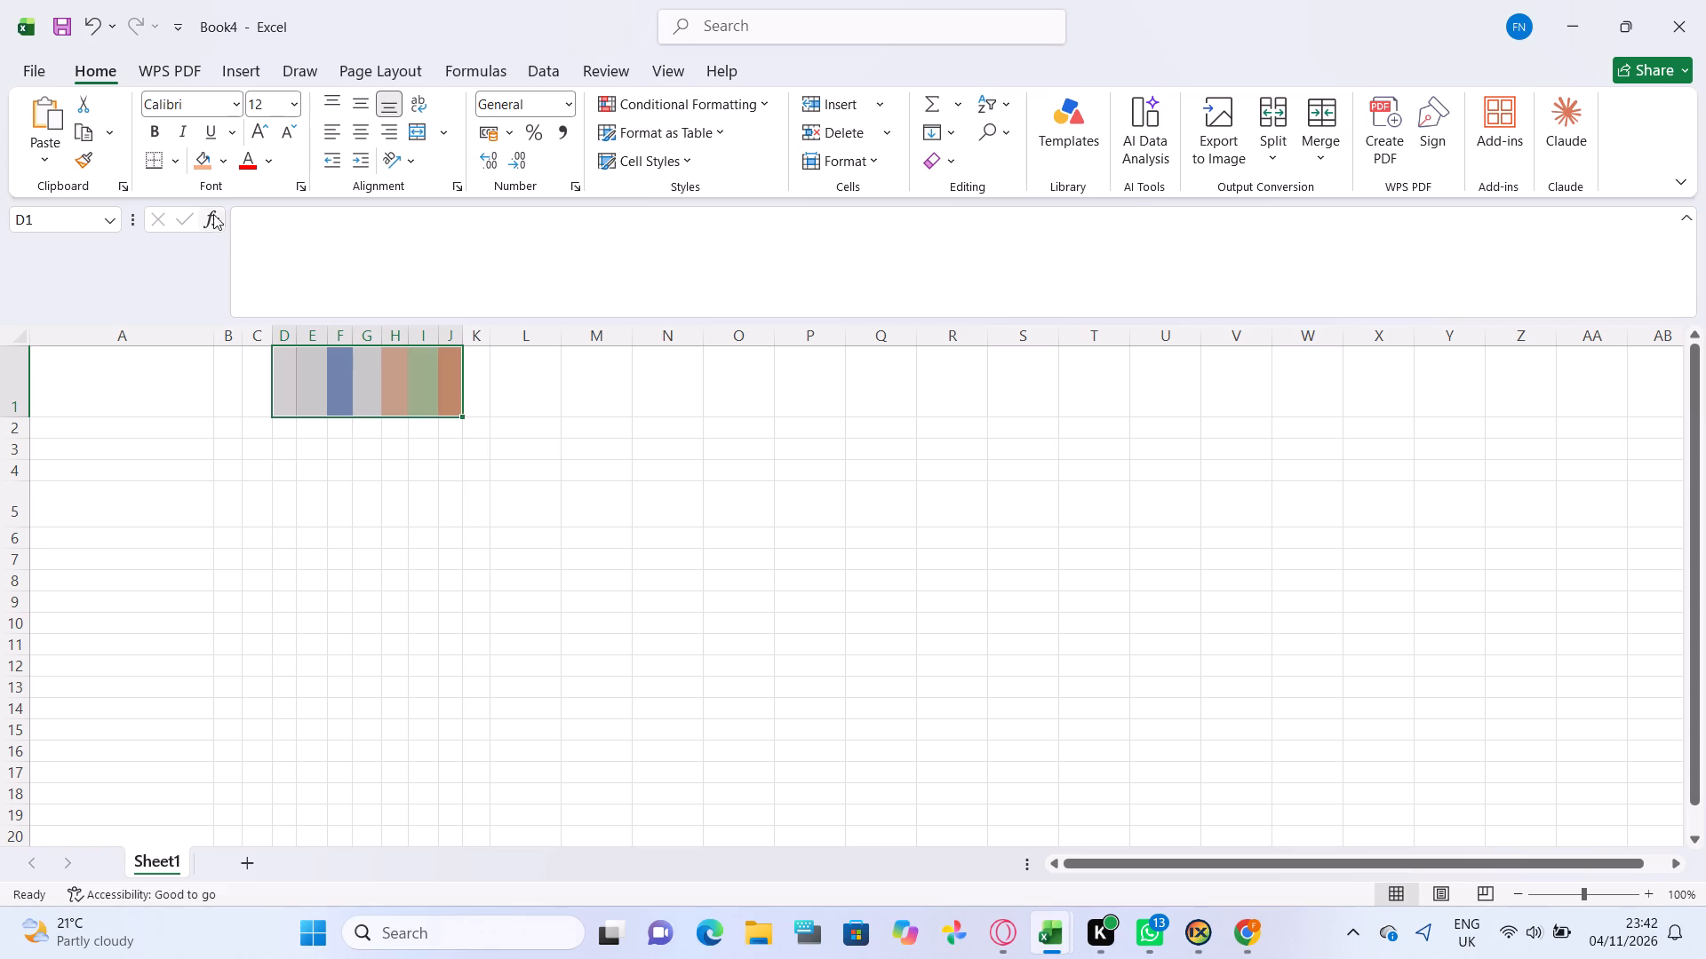
click(218, 168)
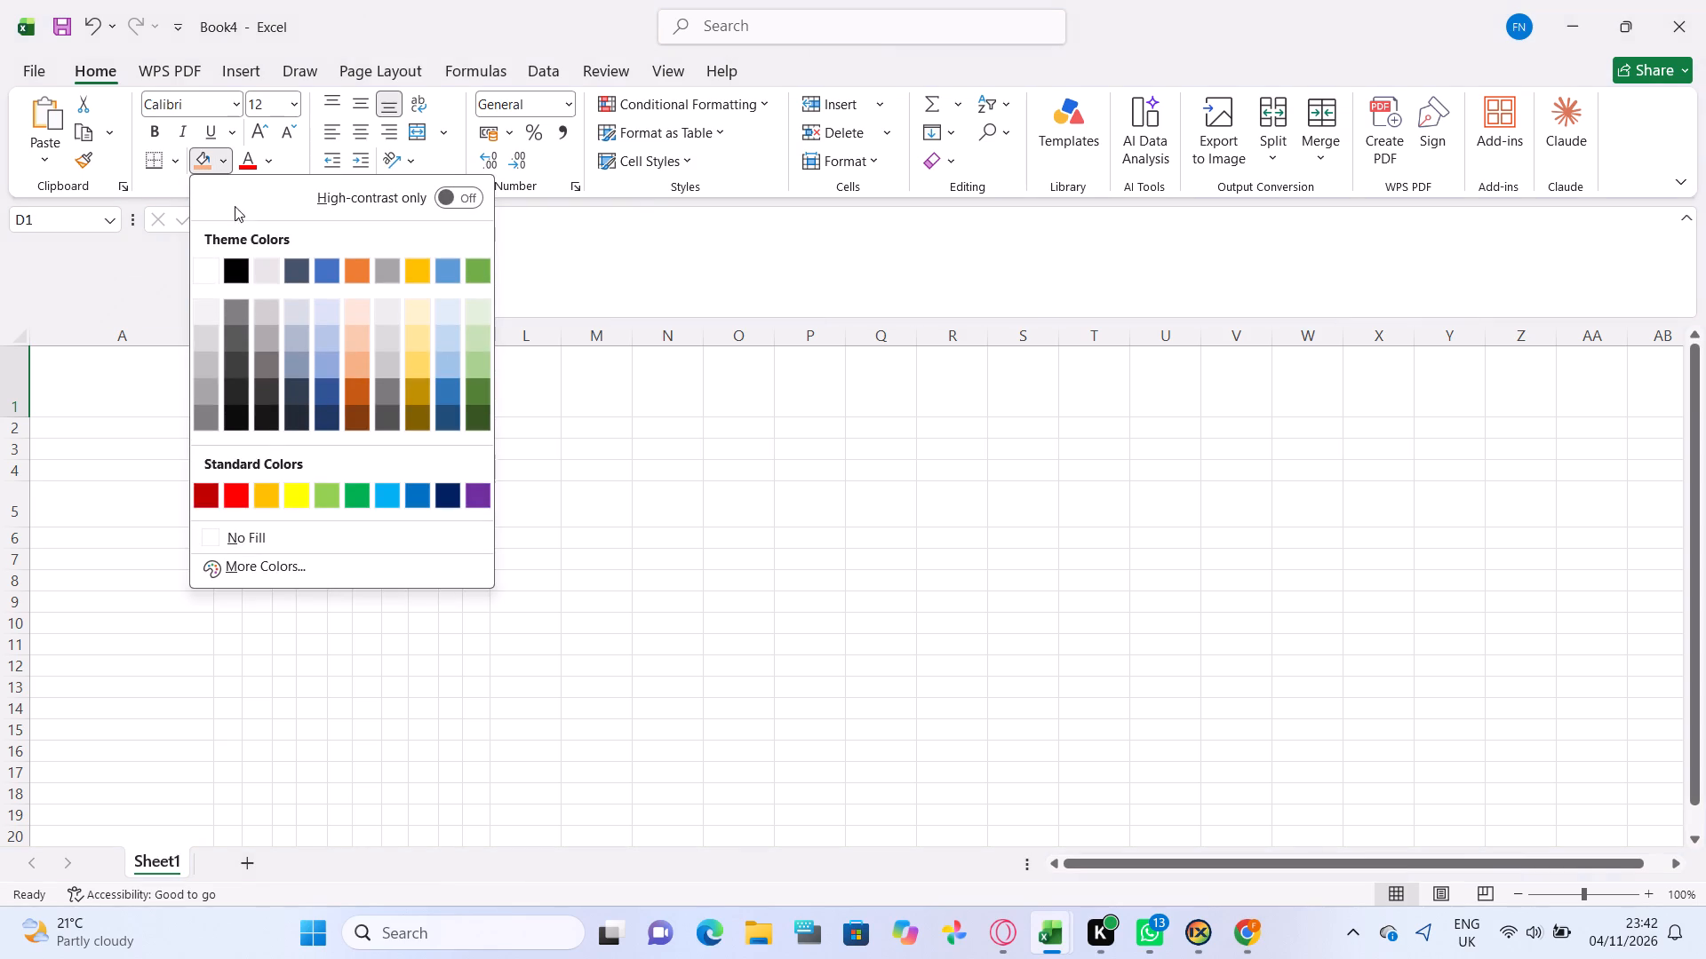
click(212, 535)
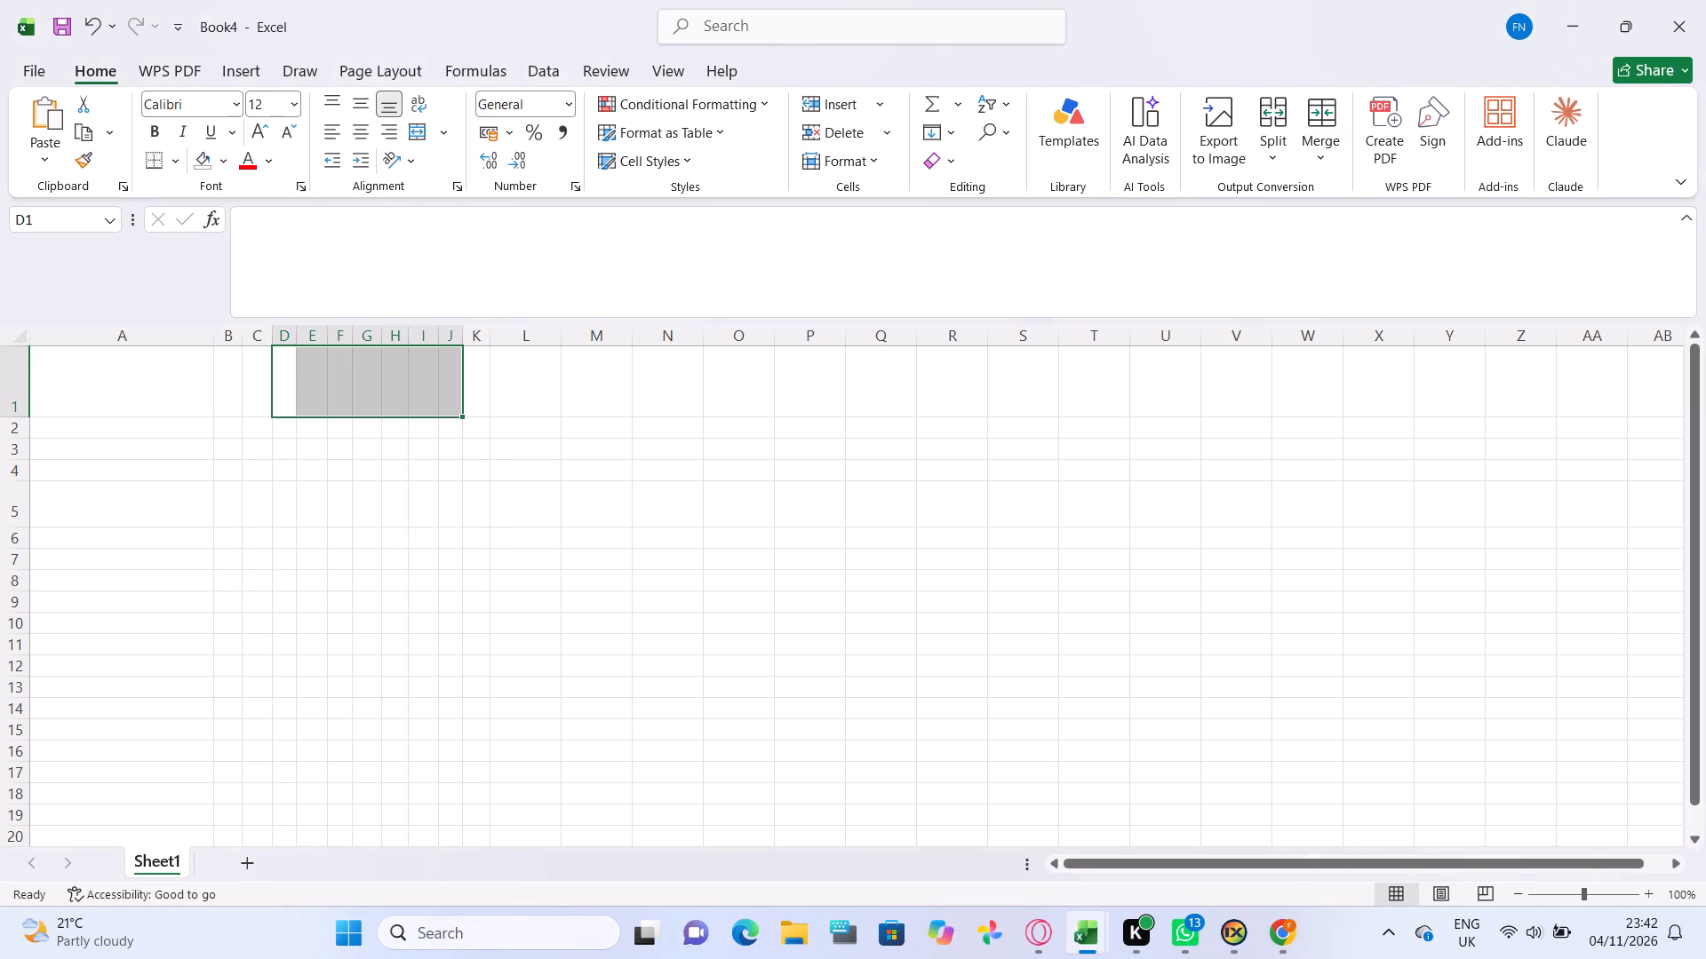
click(283, 468)
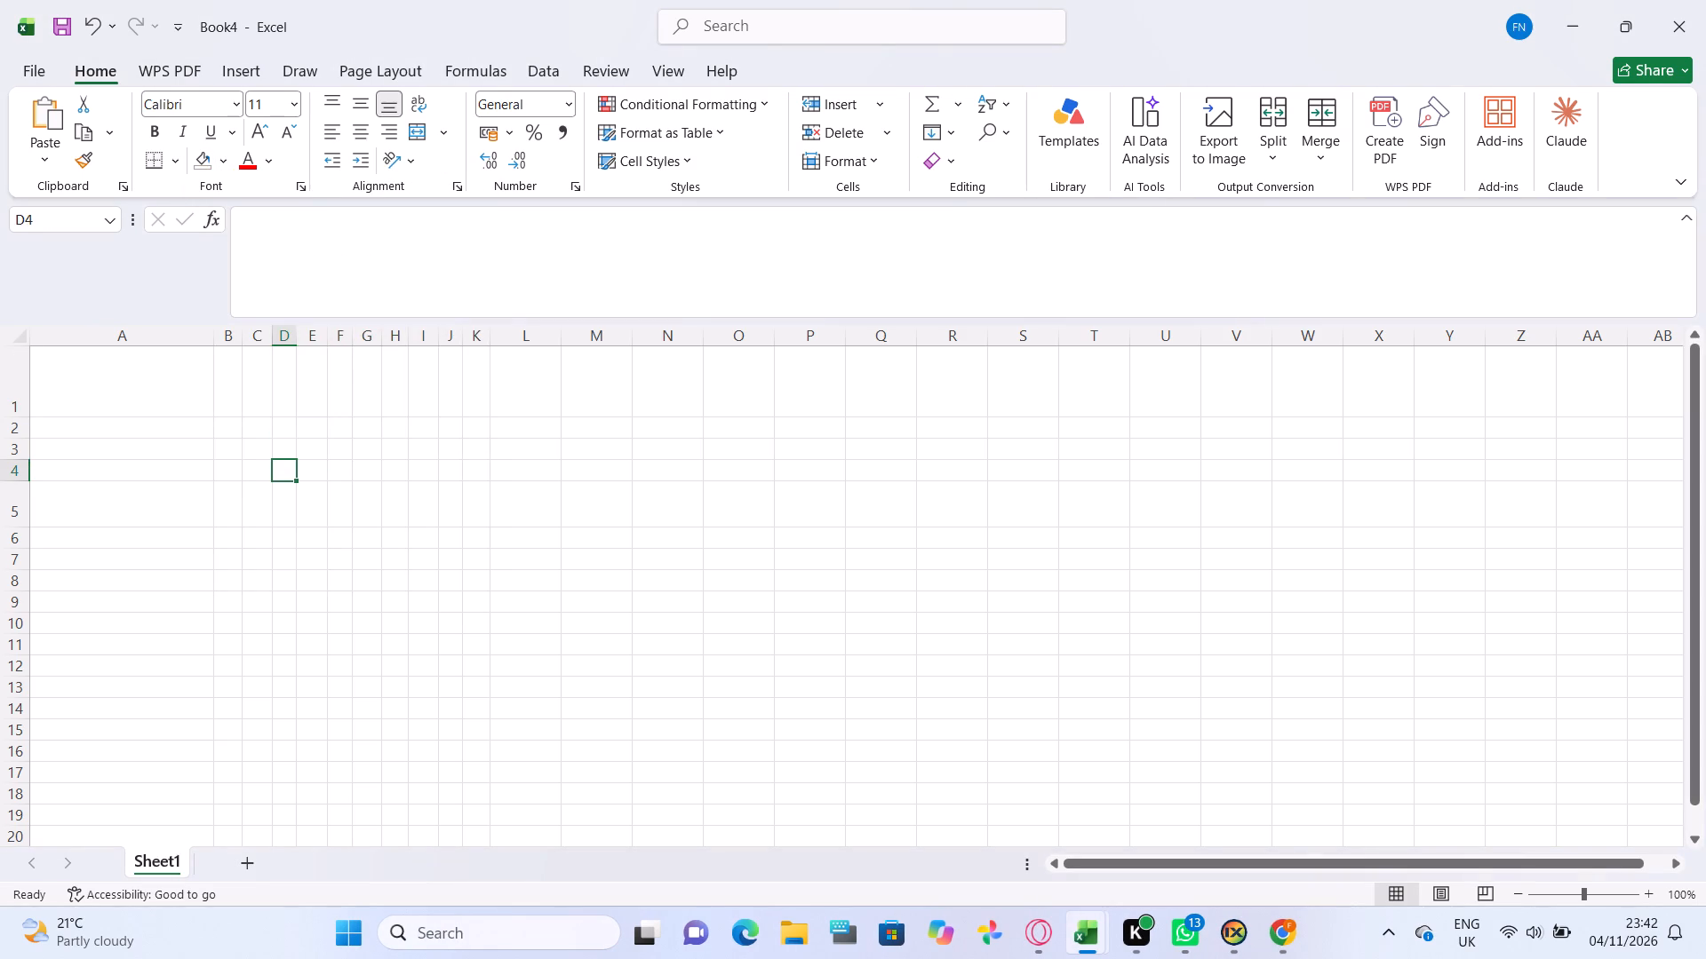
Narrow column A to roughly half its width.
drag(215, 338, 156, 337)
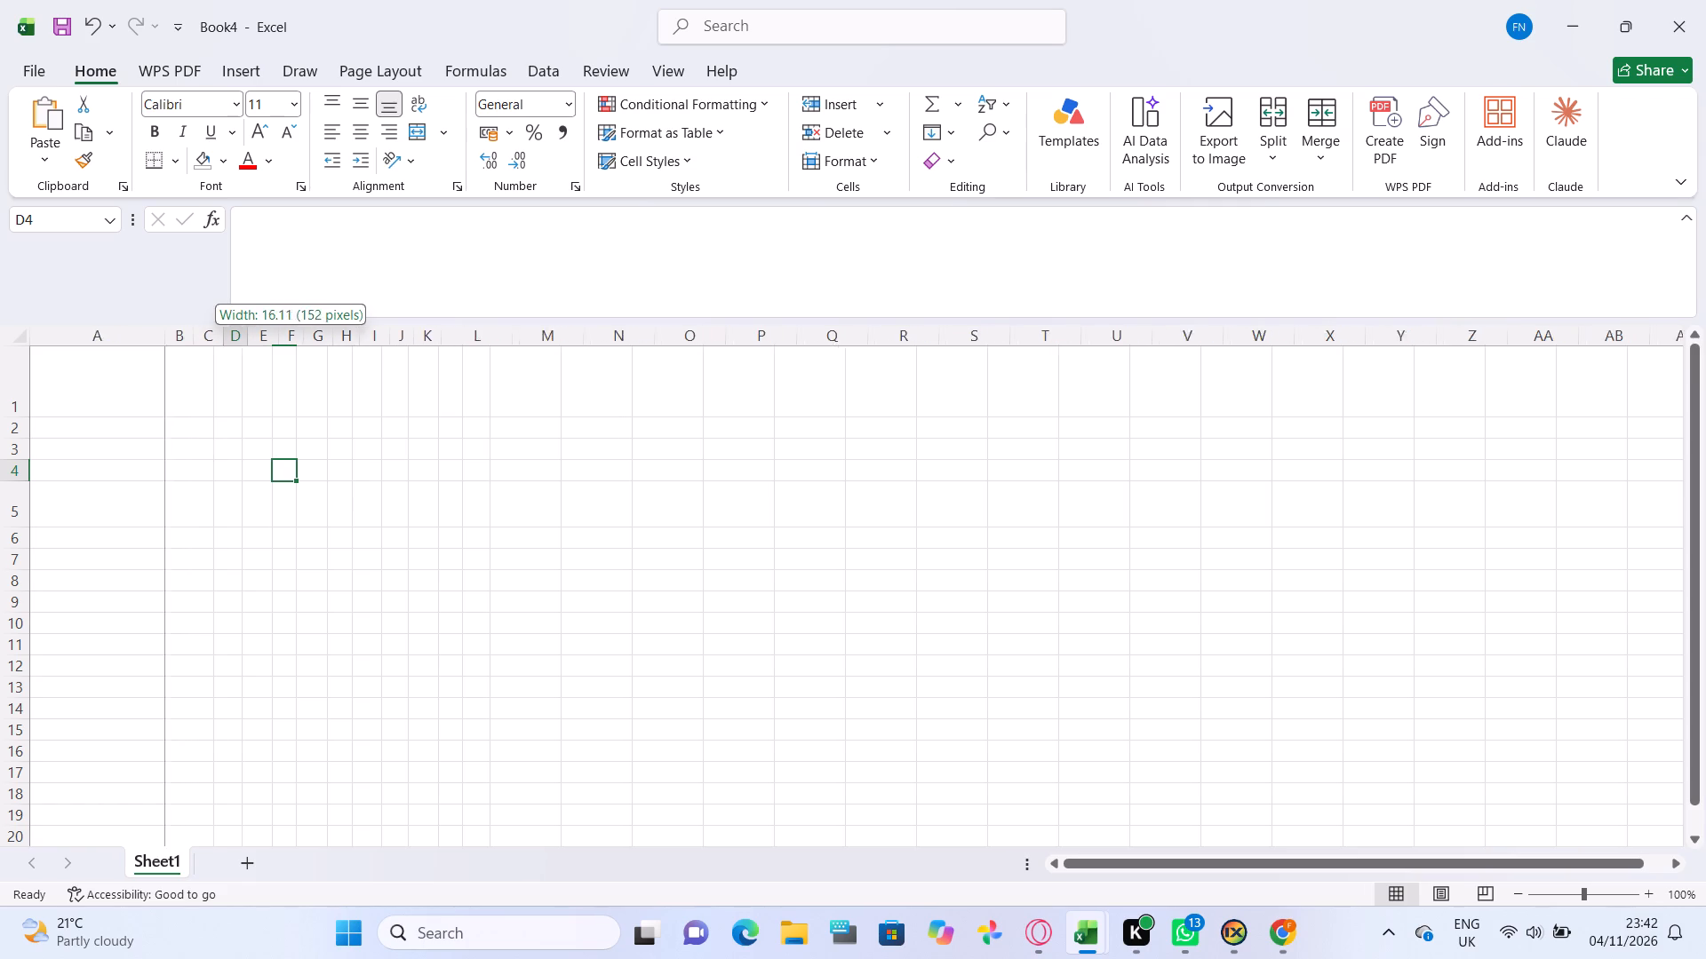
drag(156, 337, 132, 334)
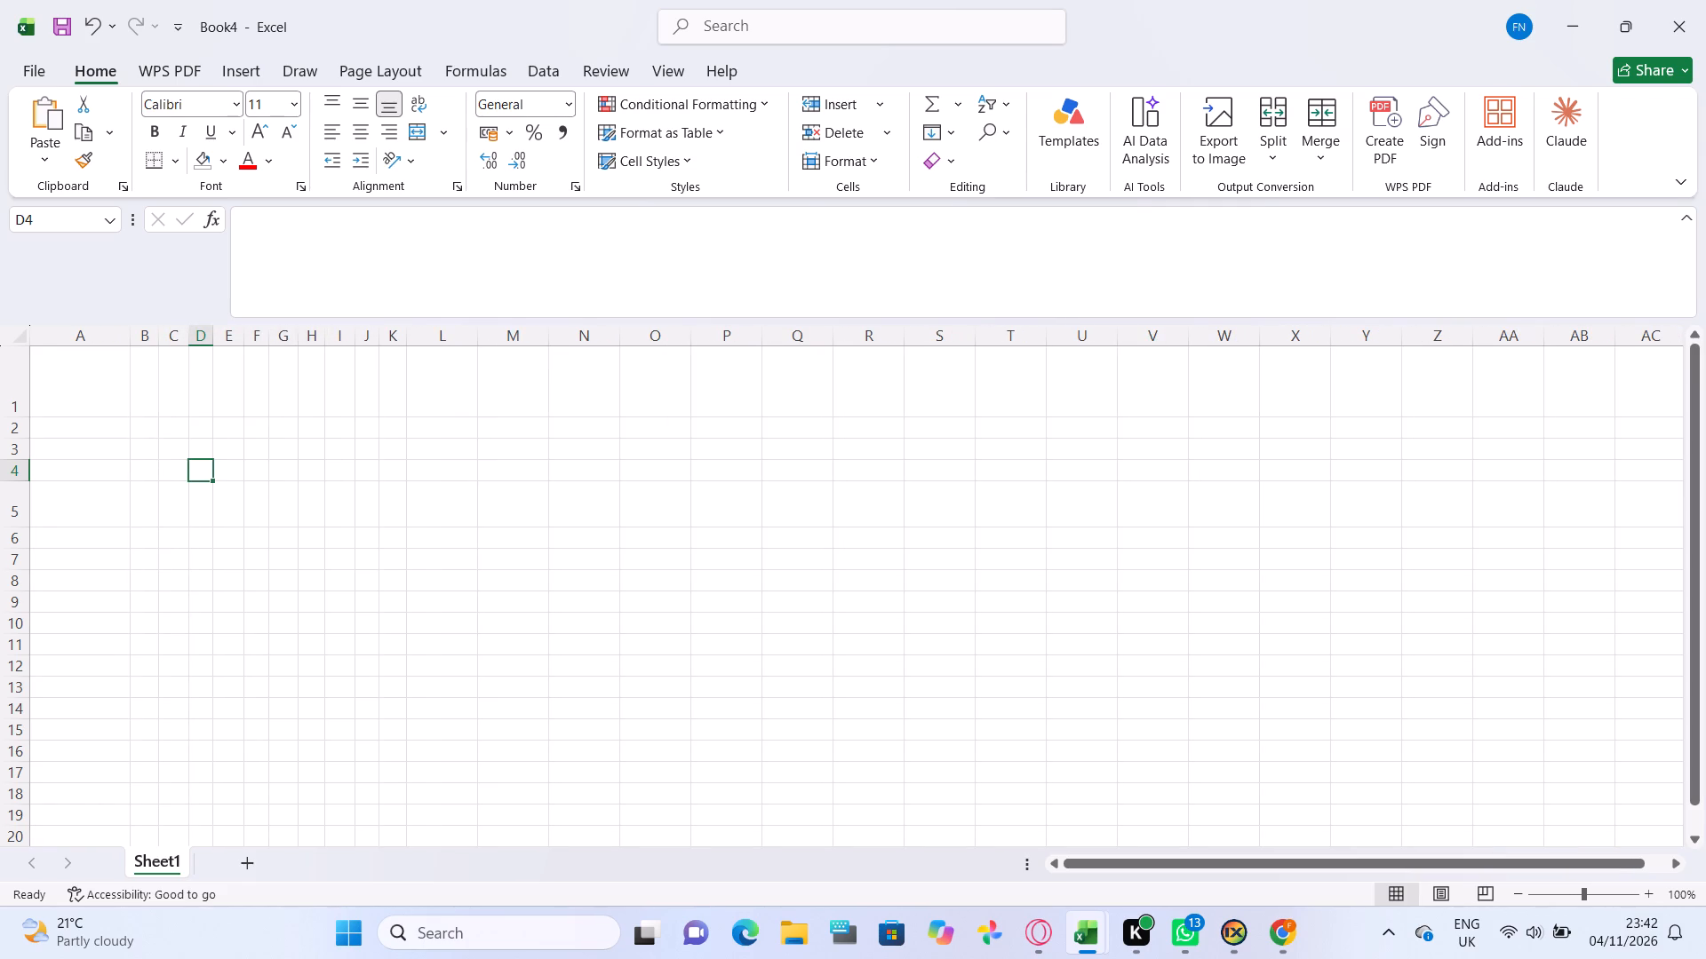
Widen each of the narrow columns from K back to B to roughly ordinary cell width or more.
drag(408, 345, 547, 353)
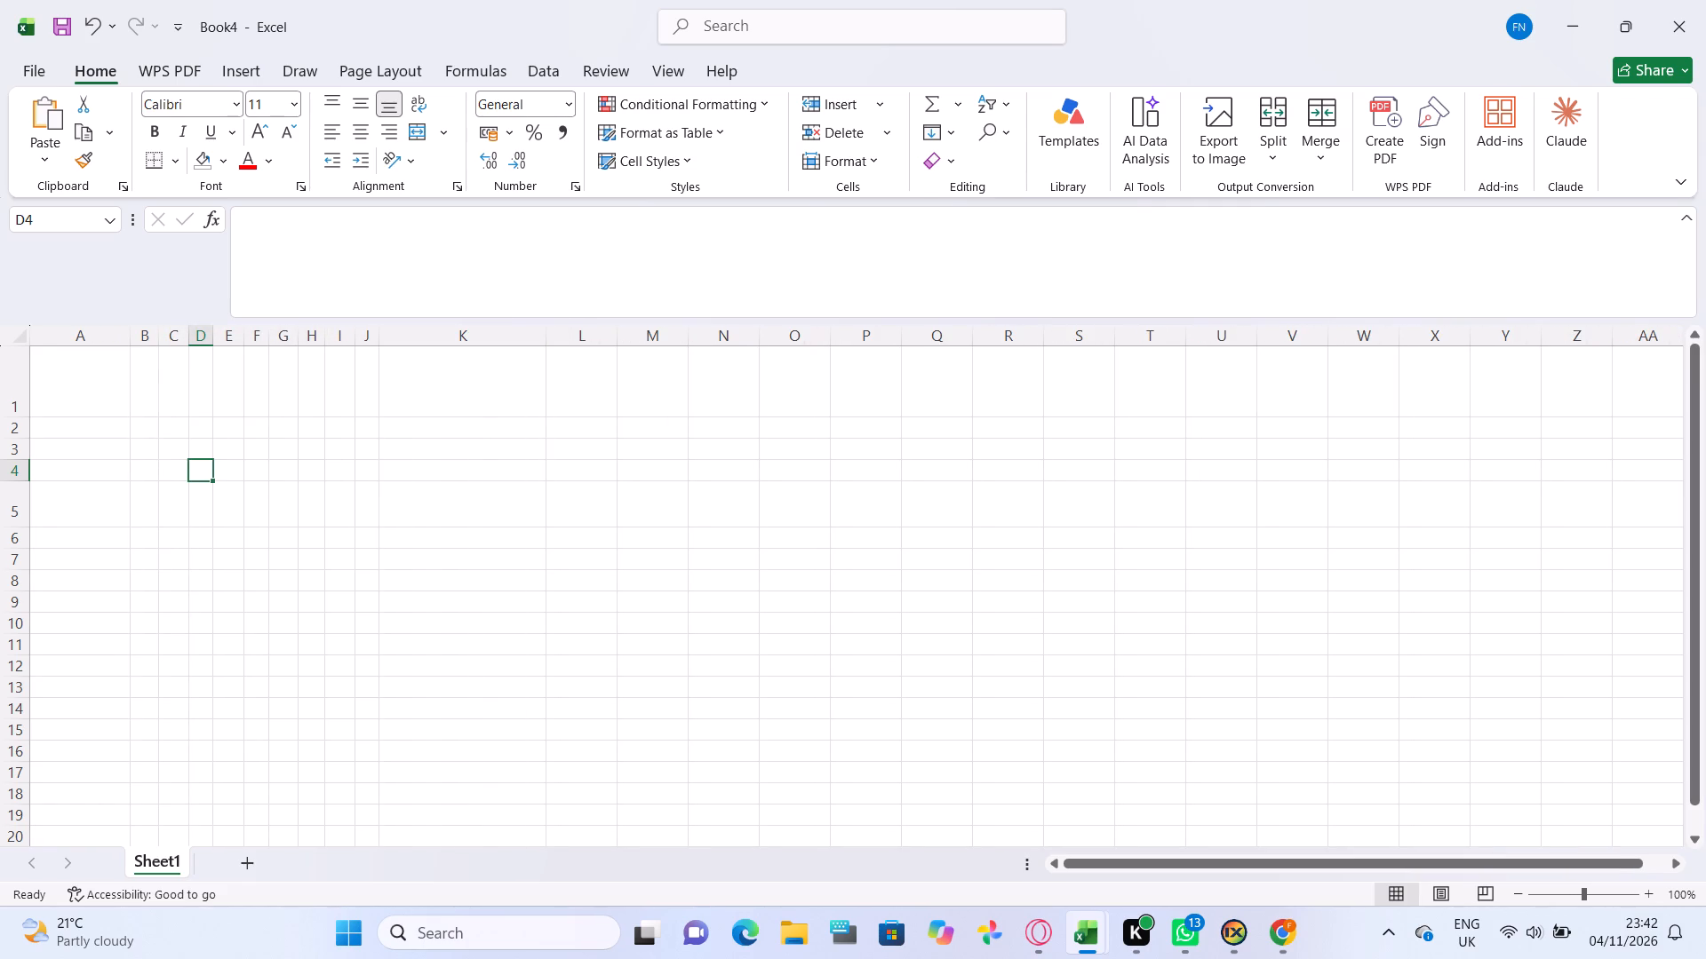
drag(375, 344, 463, 368)
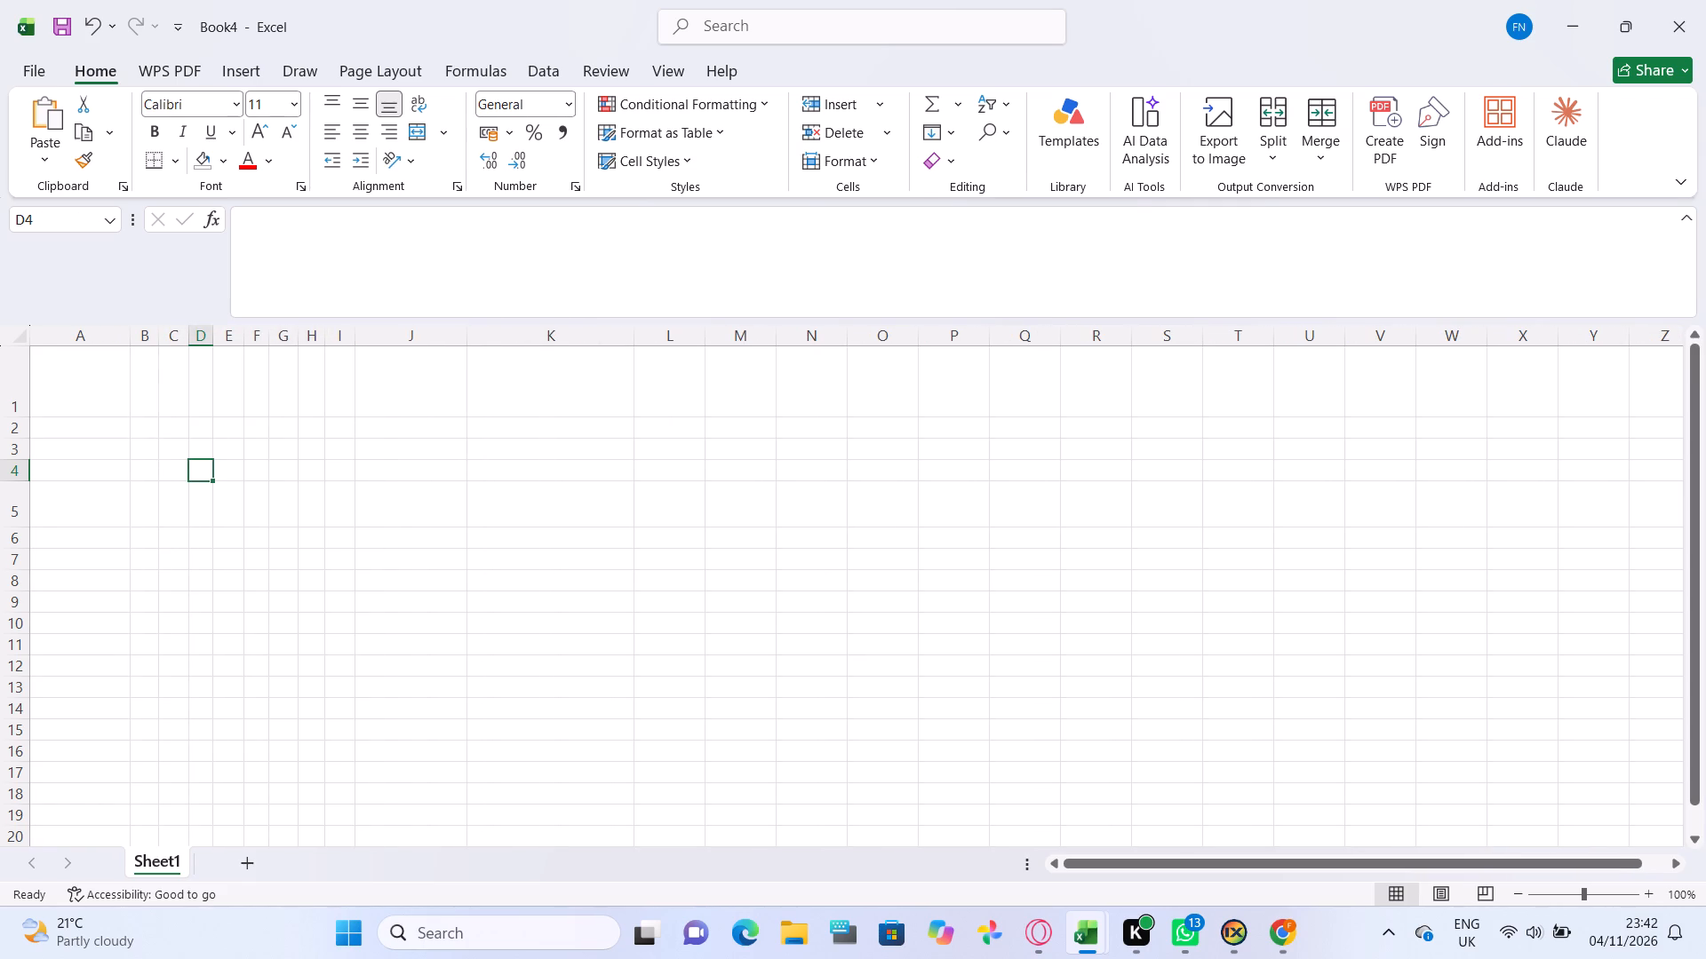
drag(352, 338, 425, 358)
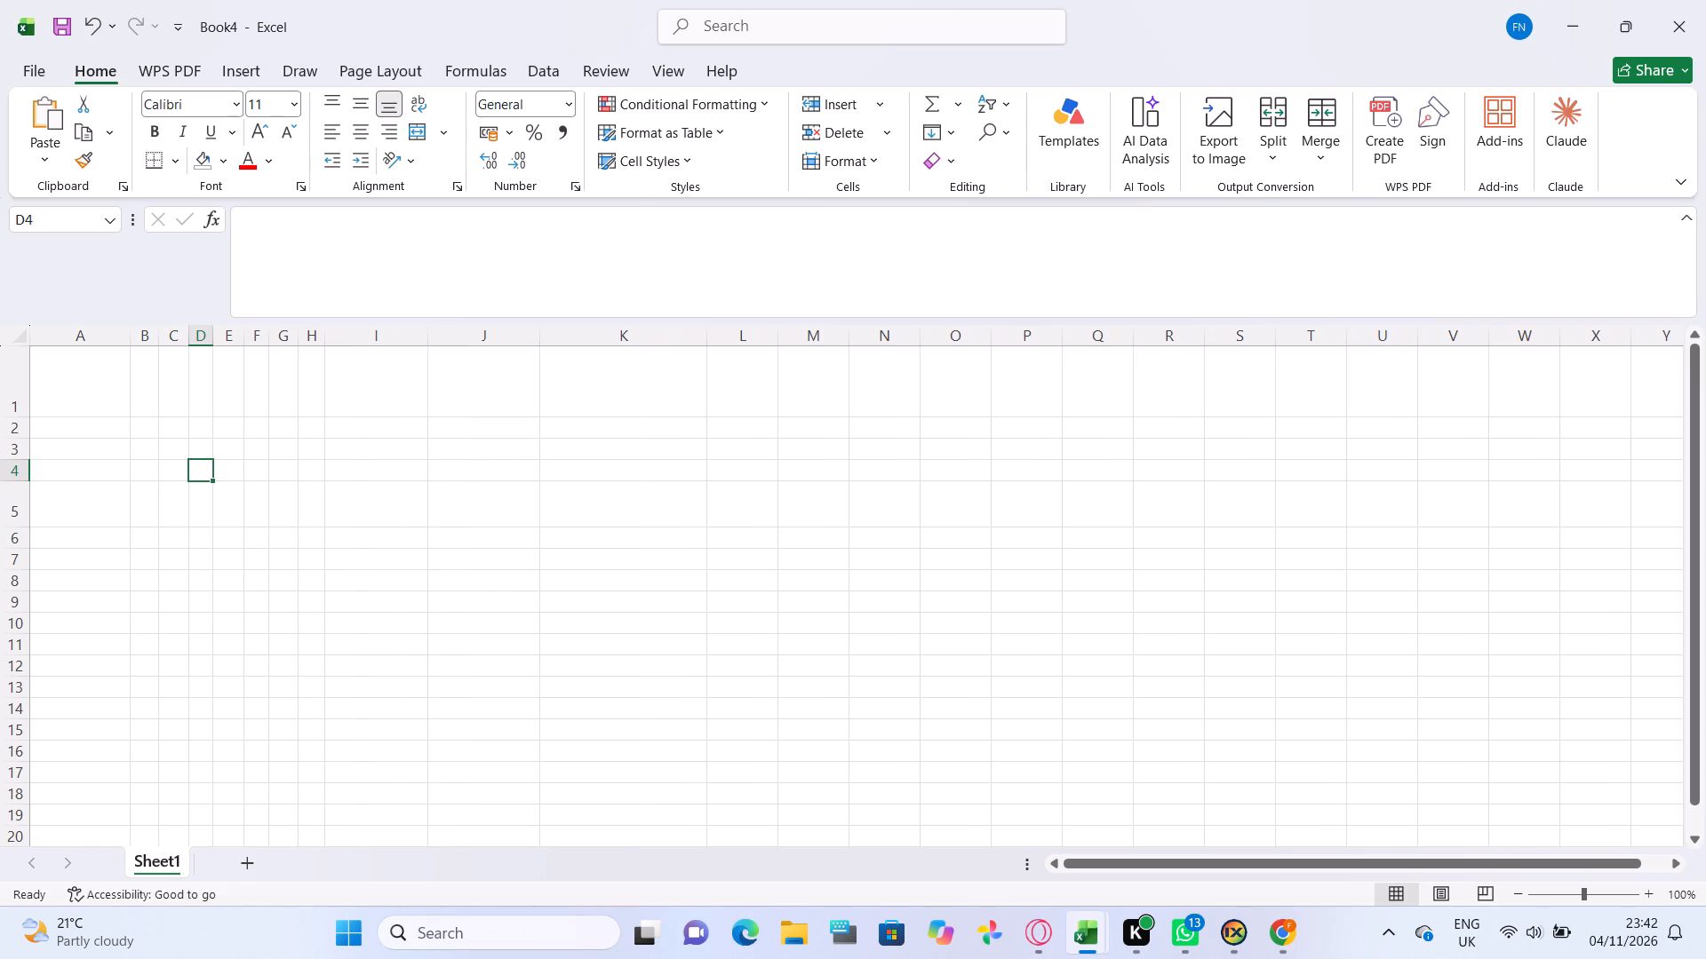
drag(326, 344, 387, 357)
drag(298, 342, 372, 347)
drag(263, 326, 300, 329)
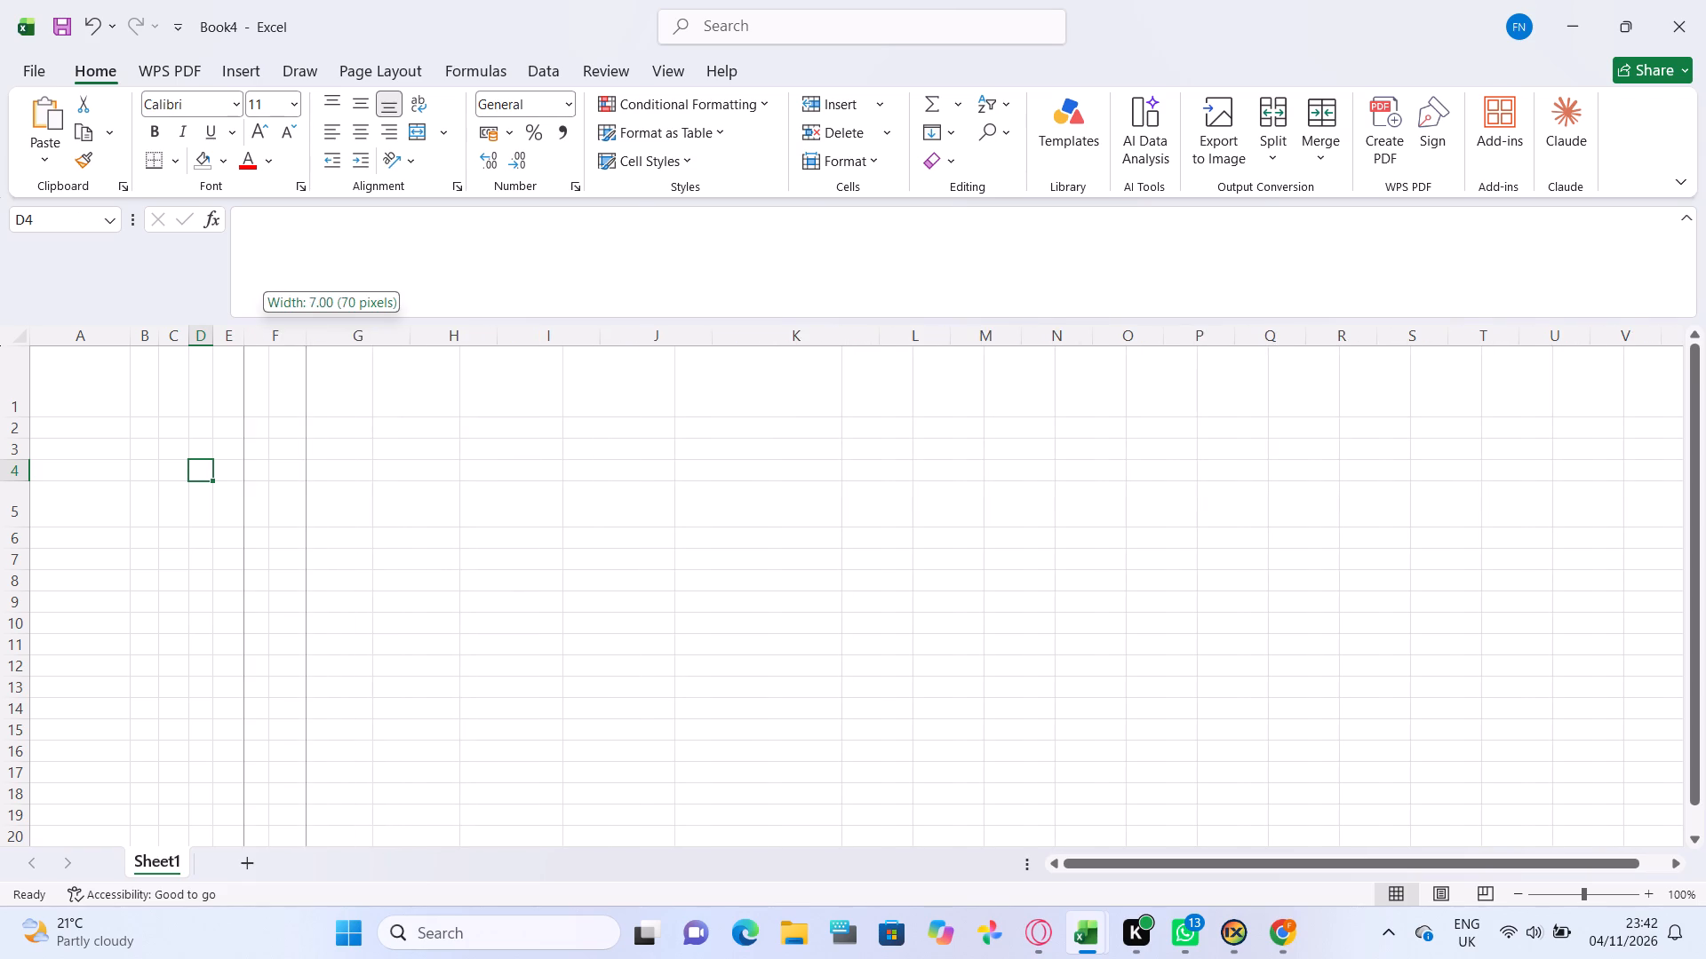
drag(300, 329, 301, 330)
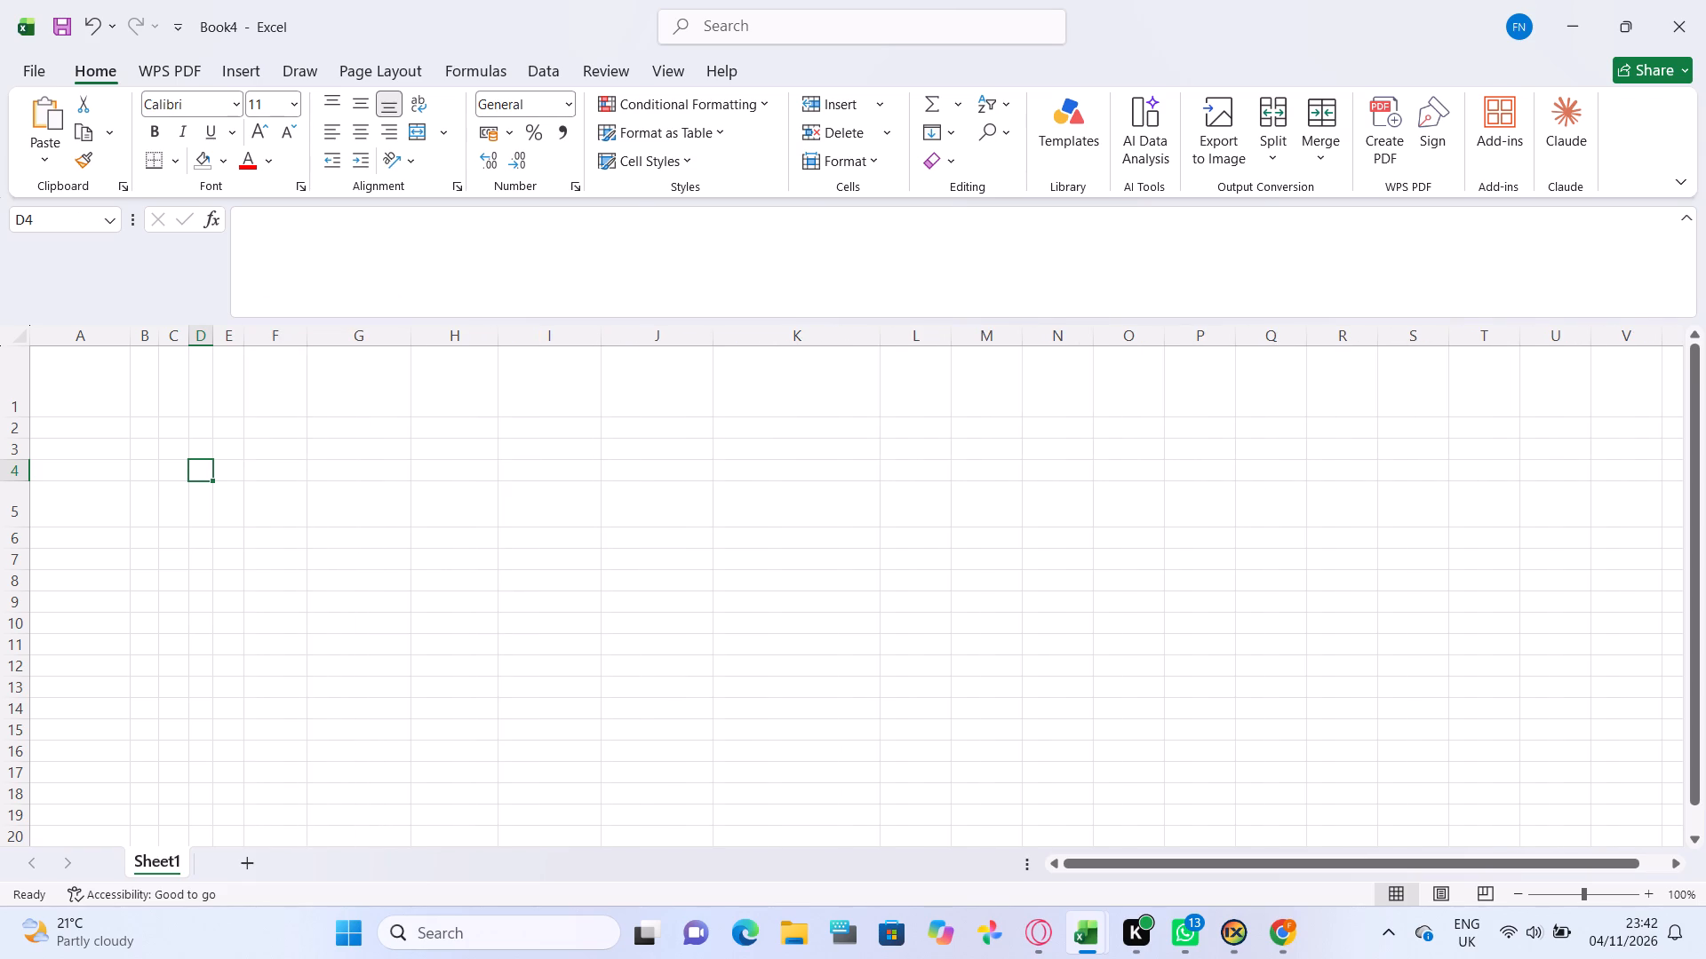
drag(310, 339, 347, 339)
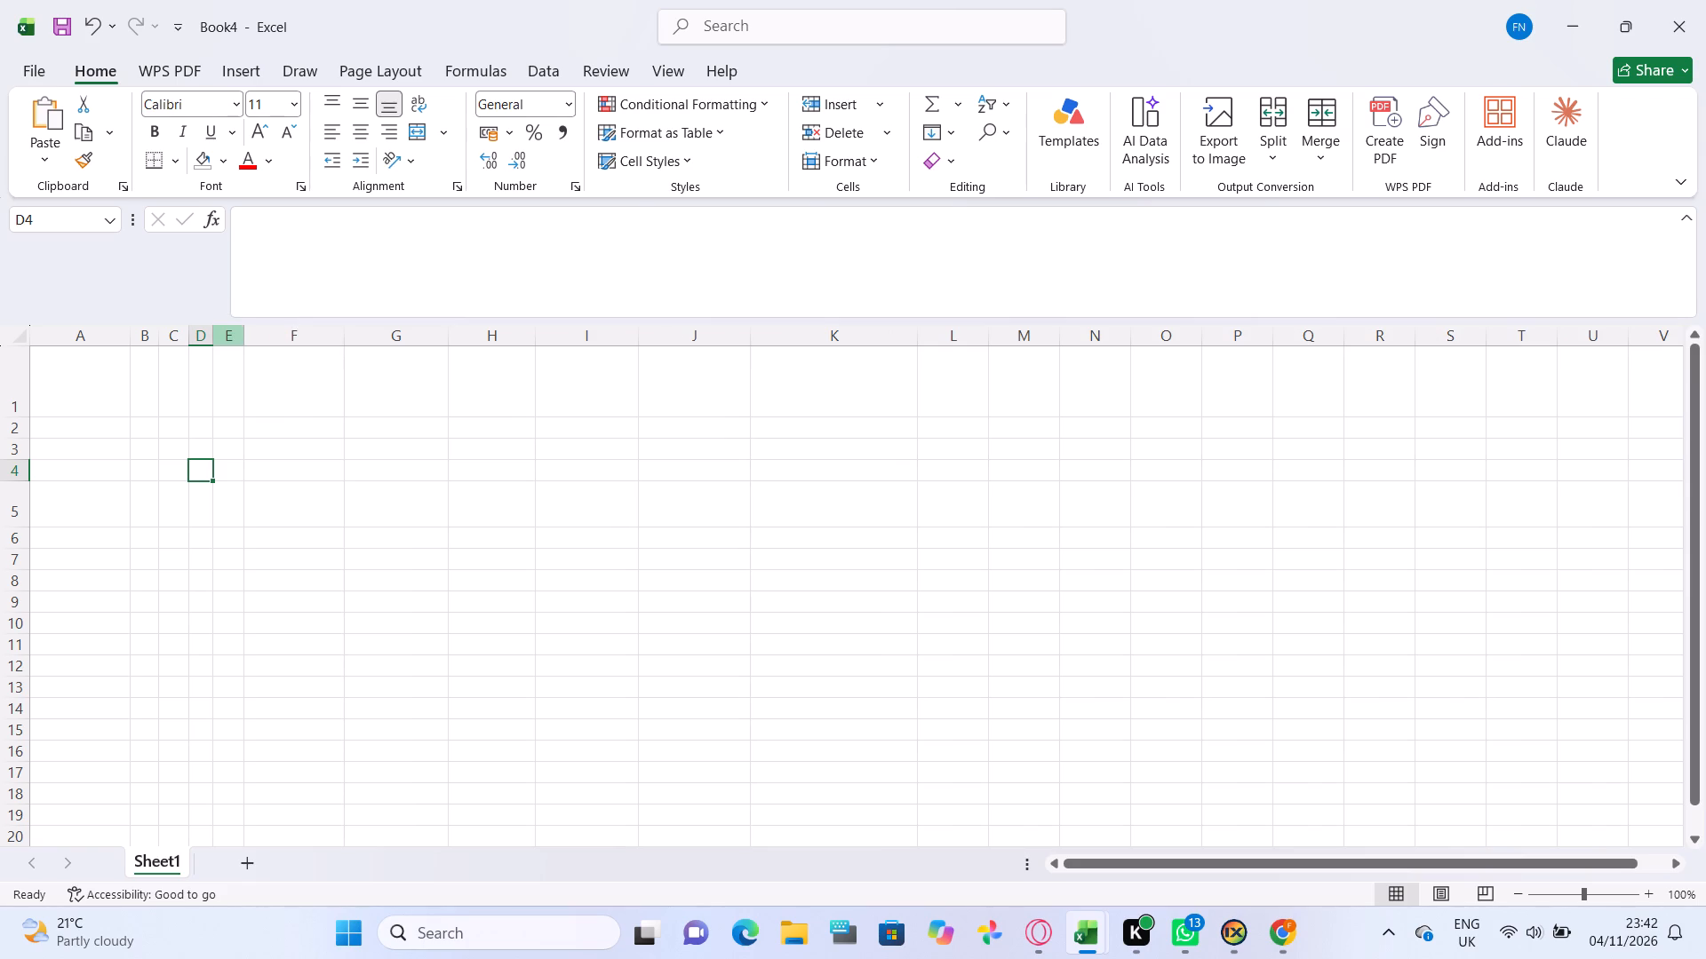
drag(250, 338, 273, 342)
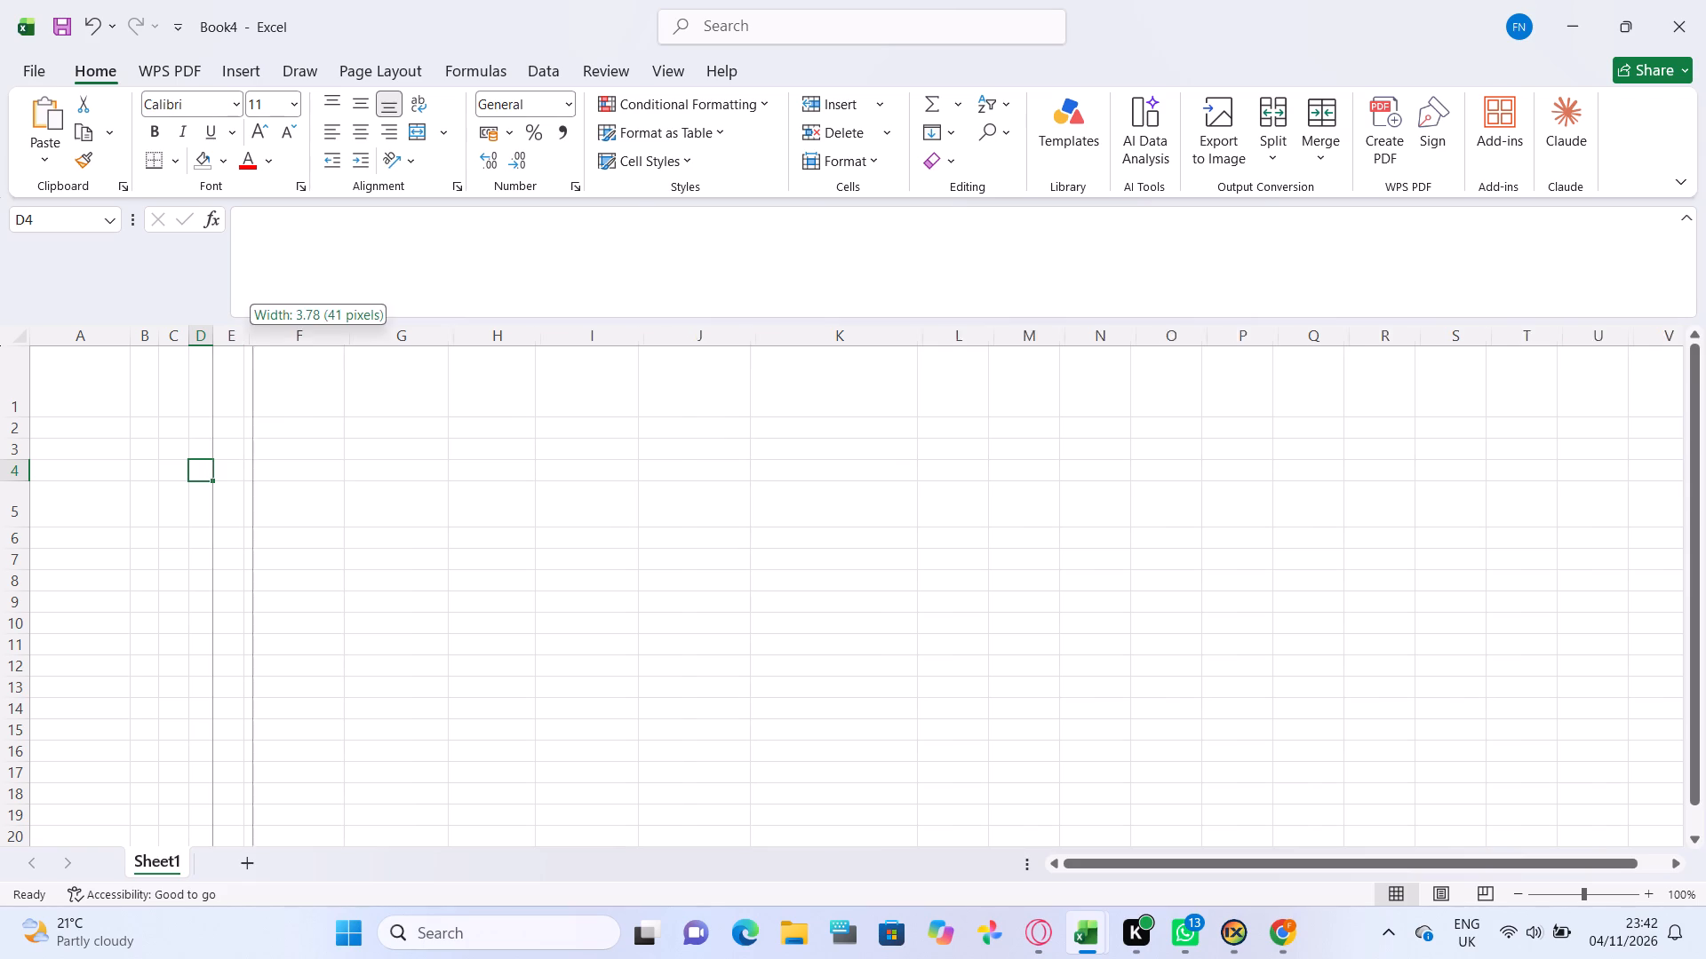
drag(273, 342, 292, 351)
drag(209, 338, 219, 337)
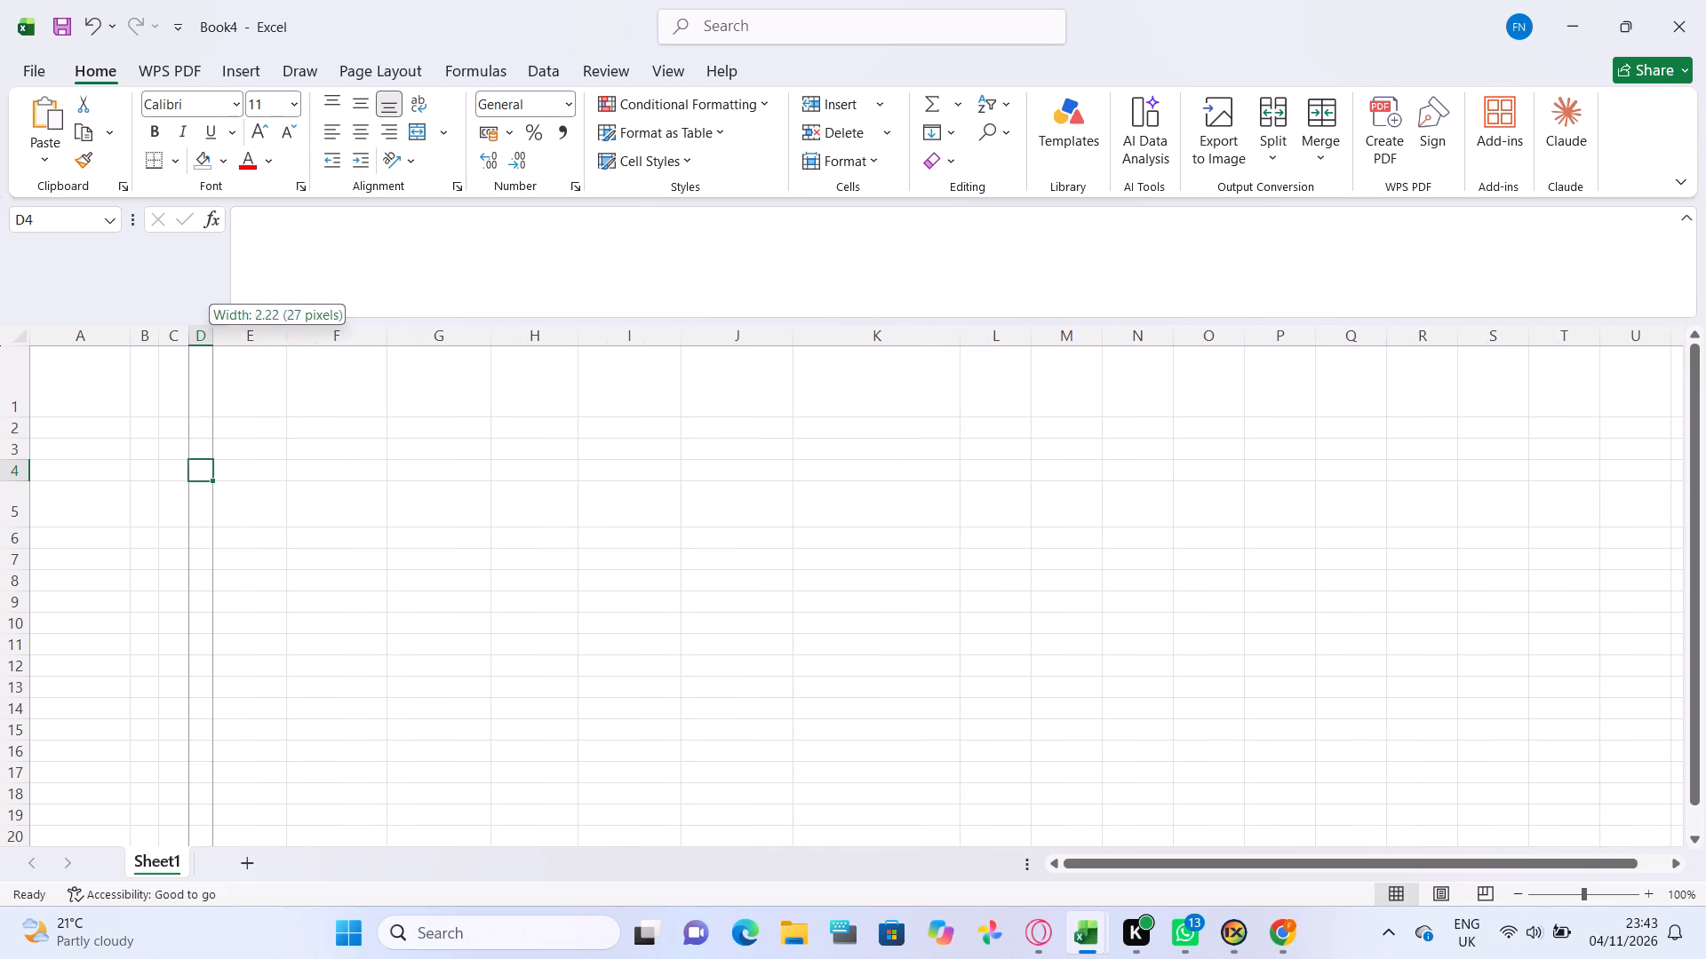
drag(219, 337, 259, 353)
drag(183, 338, 219, 328)
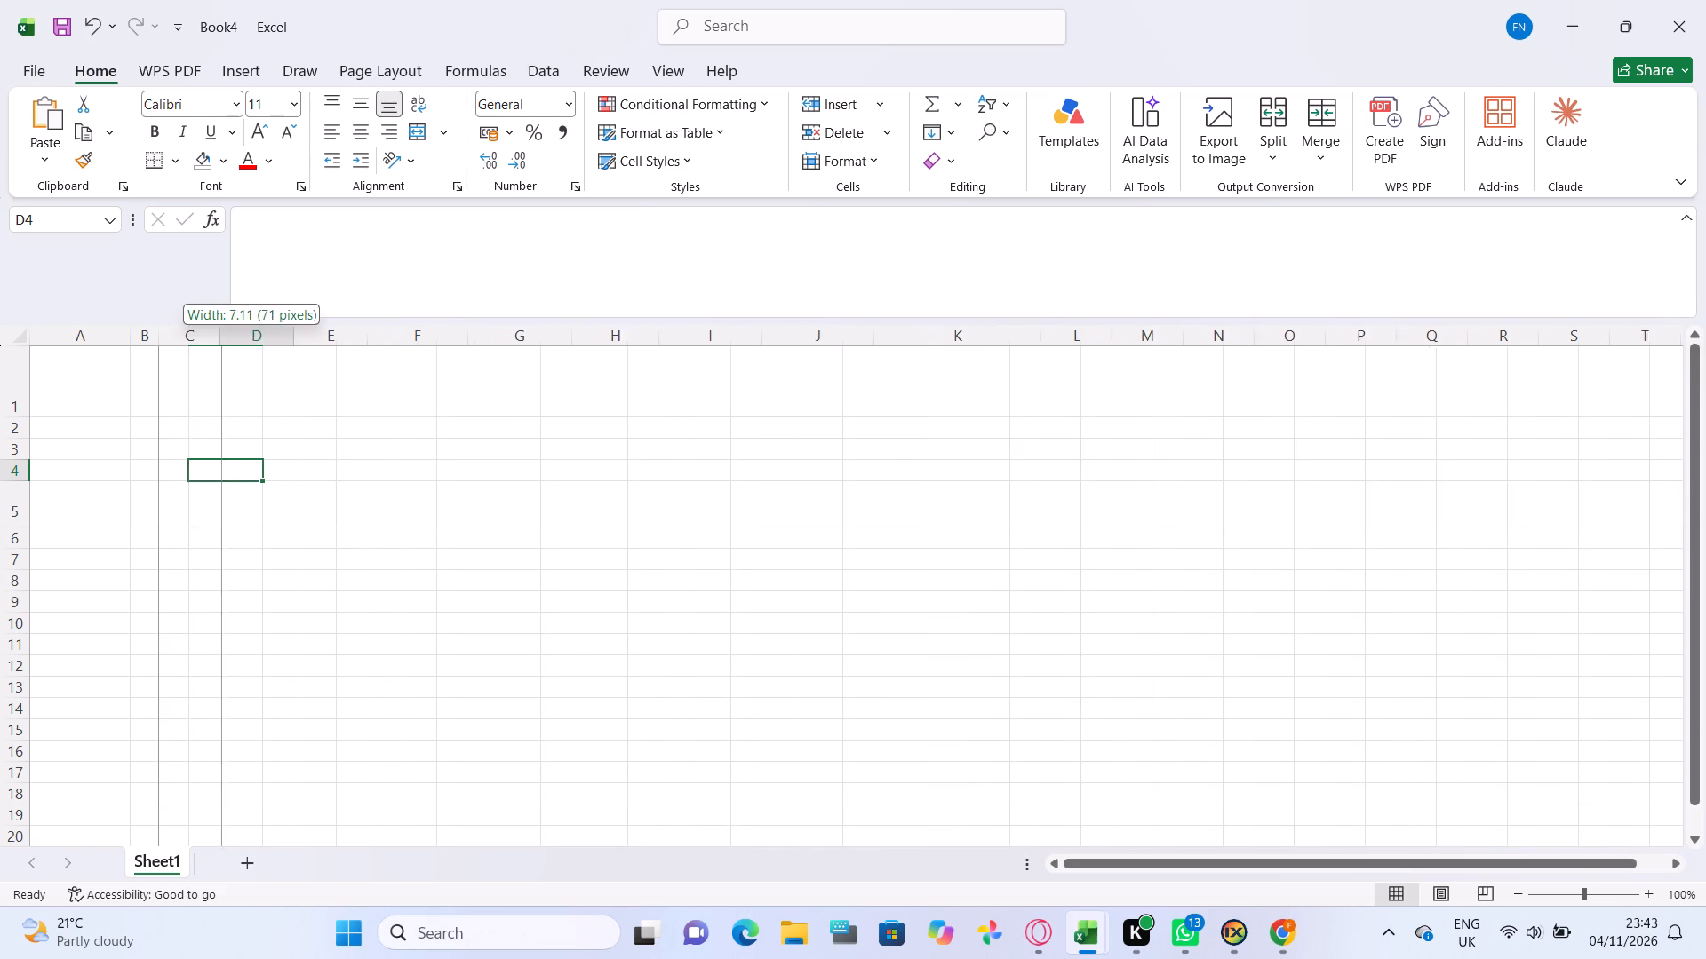
drag(219, 328, 222, 329)
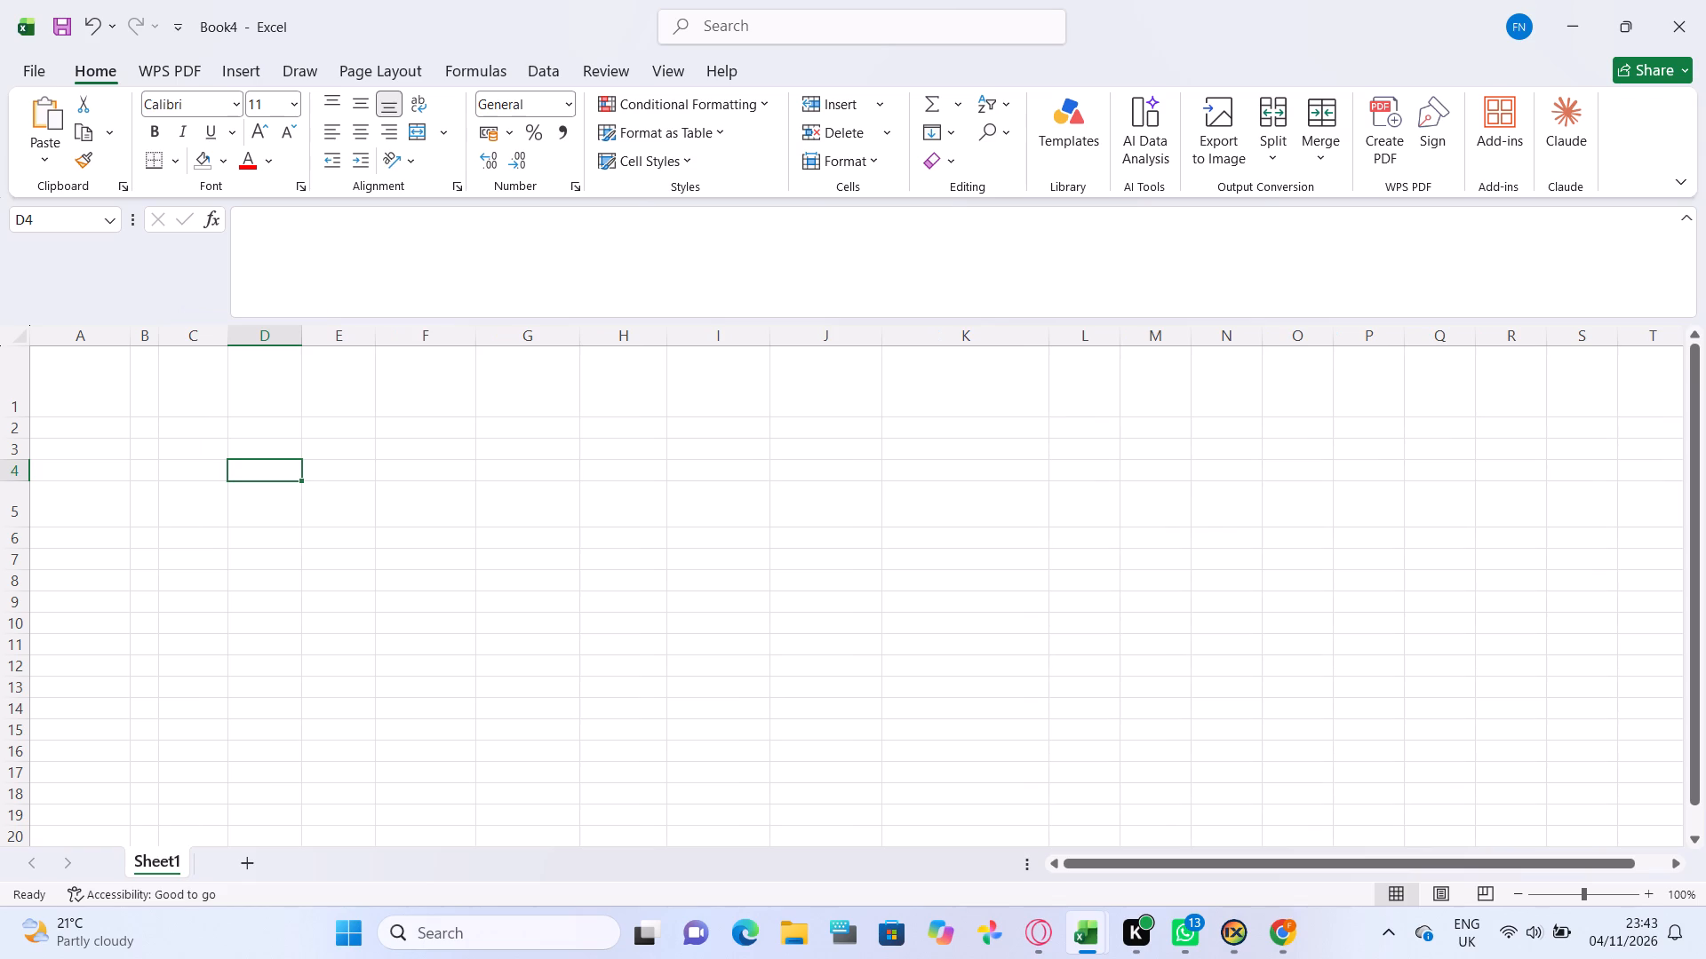
drag(157, 340, 202, 341)
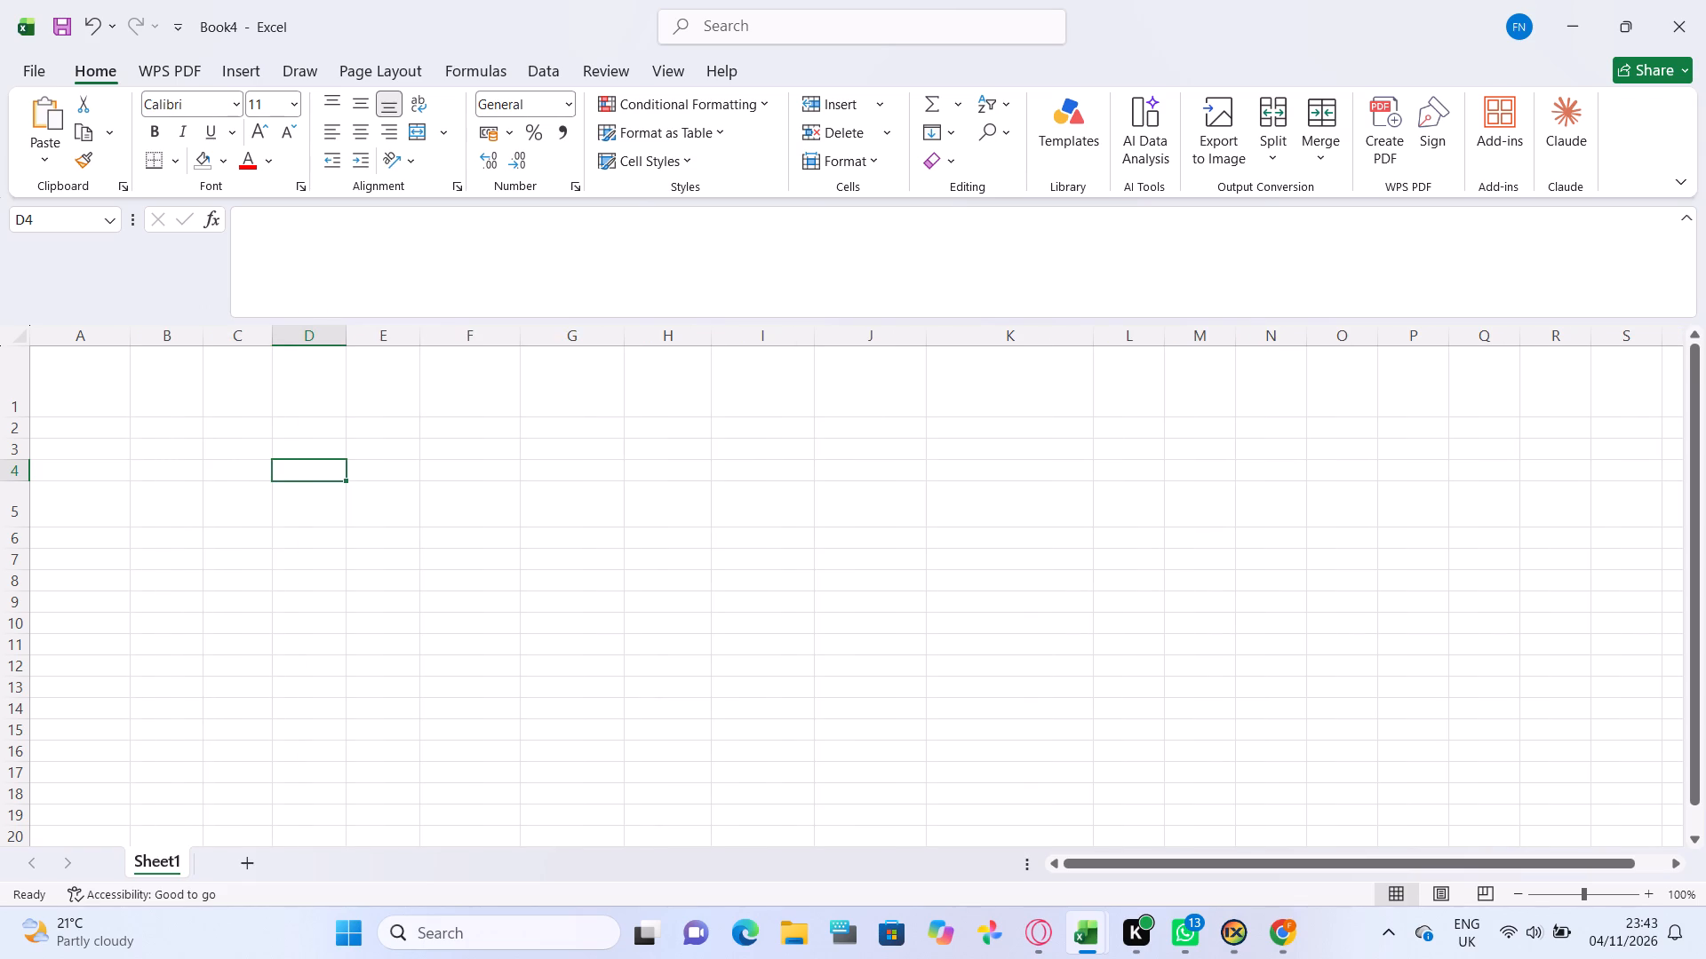
Reduce the heights of rows 1 and 5 to roughly match the other rows.
click(96, 382)
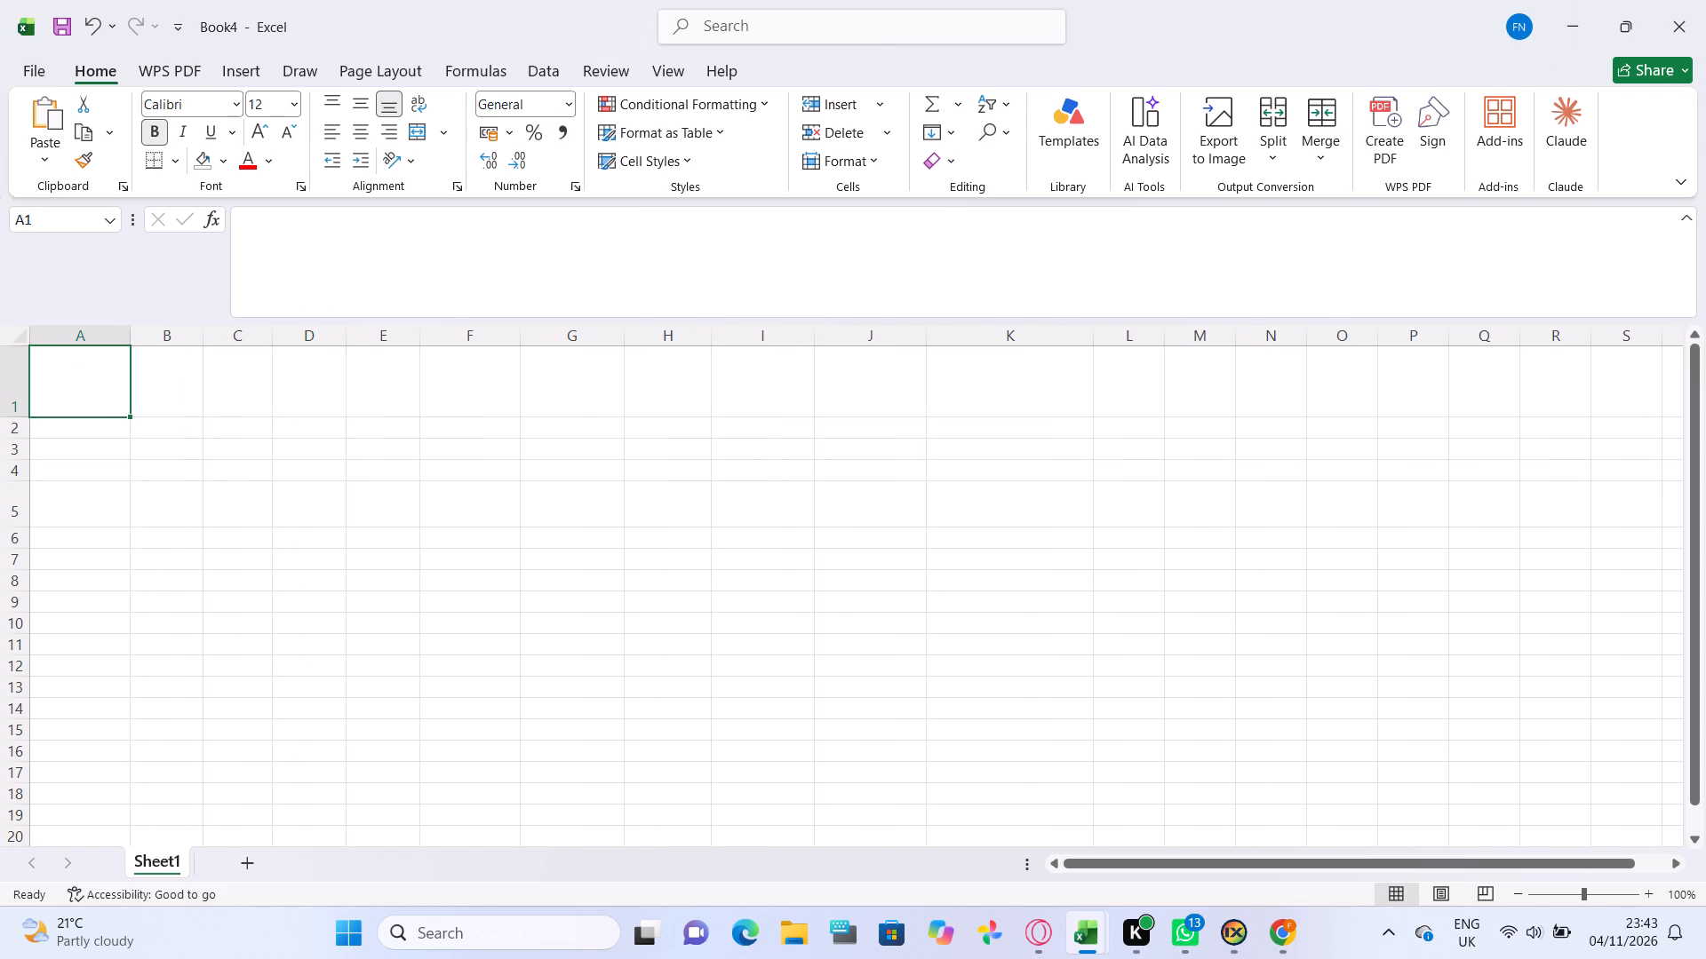
drag(29, 416, 43, 370)
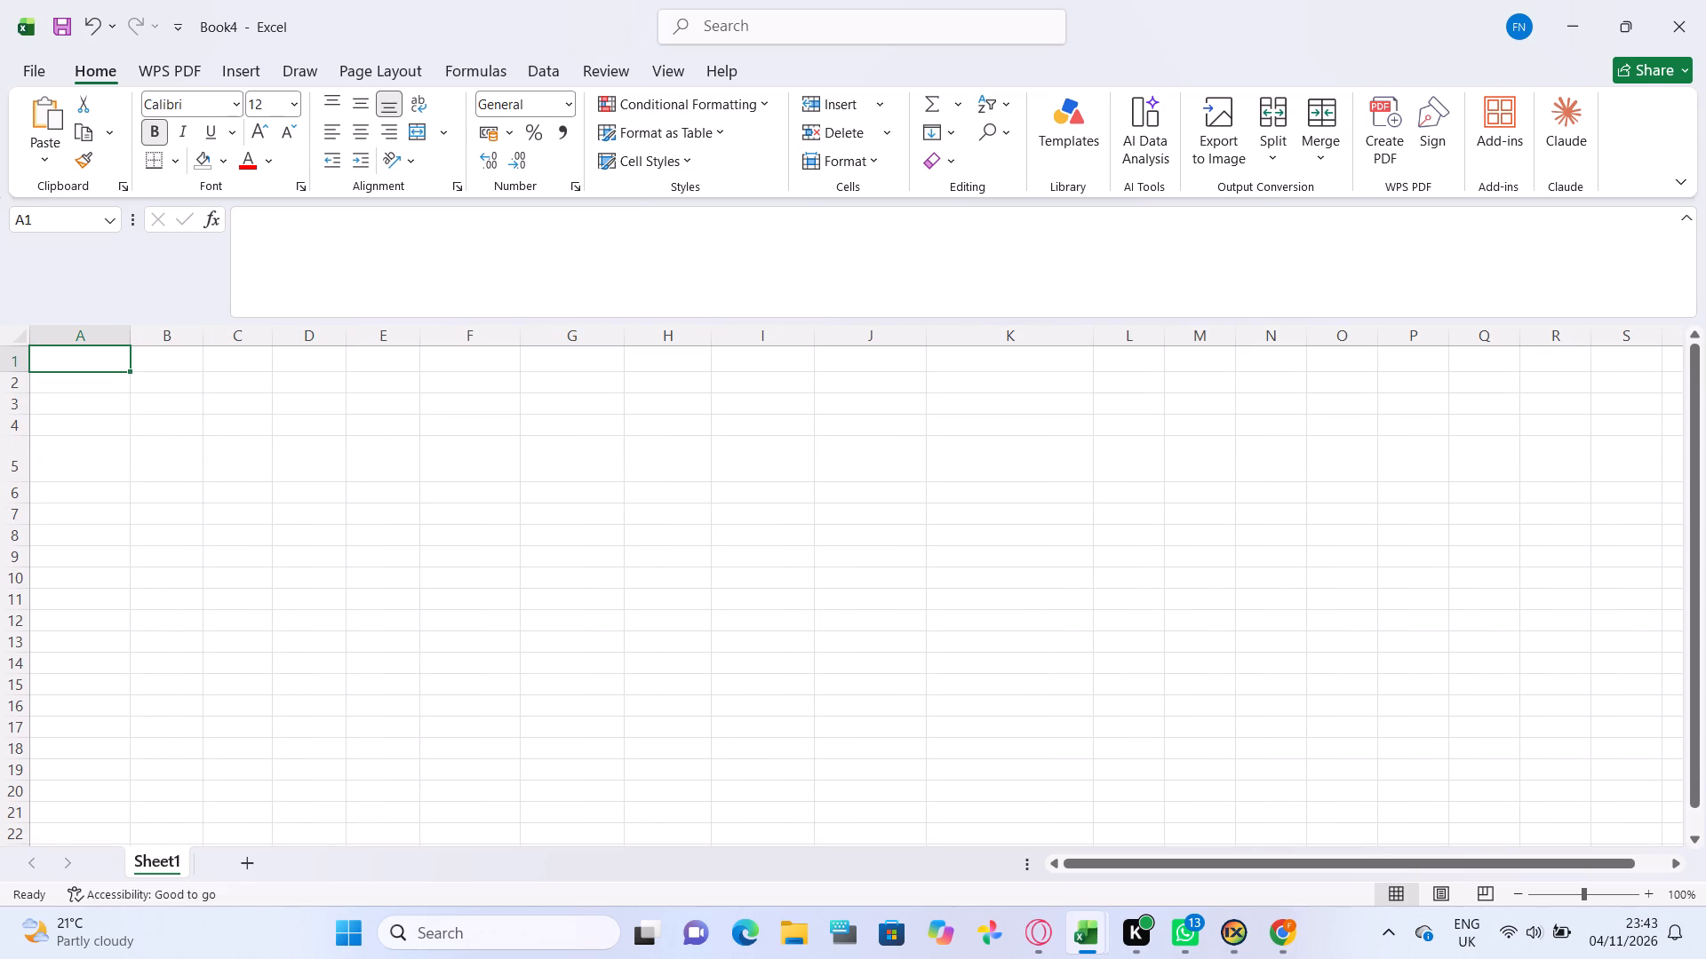
drag(29, 480, 38, 437)
click(486, 560)
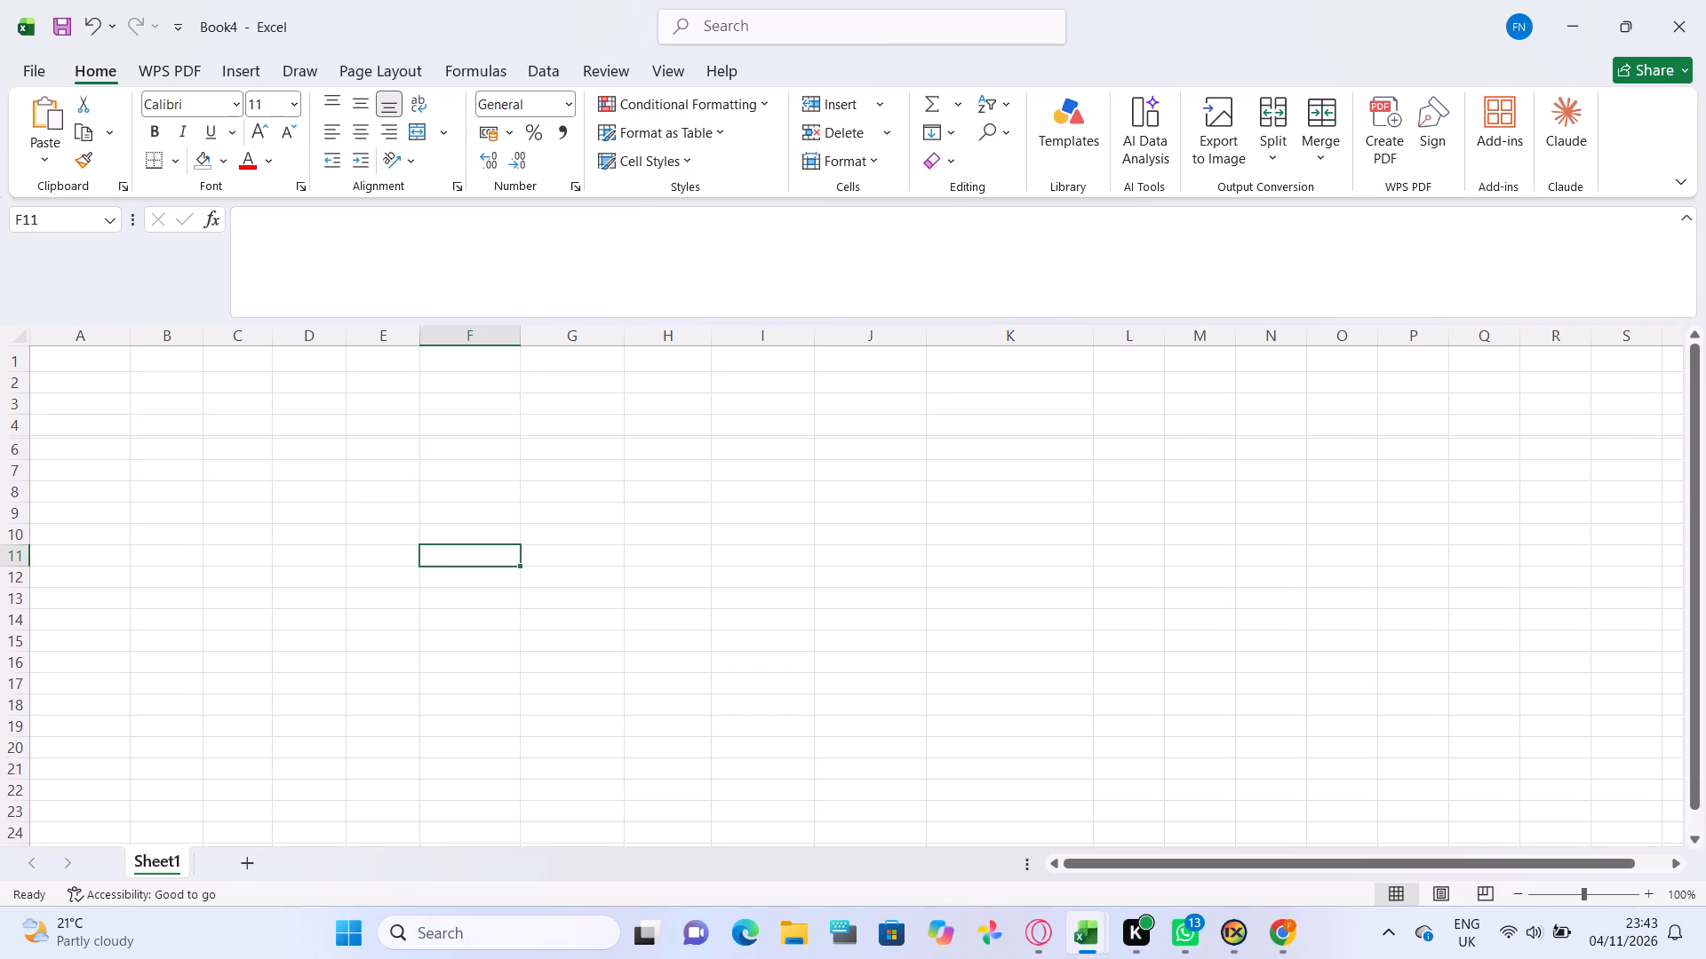
drag(28, 440, 28, 468)
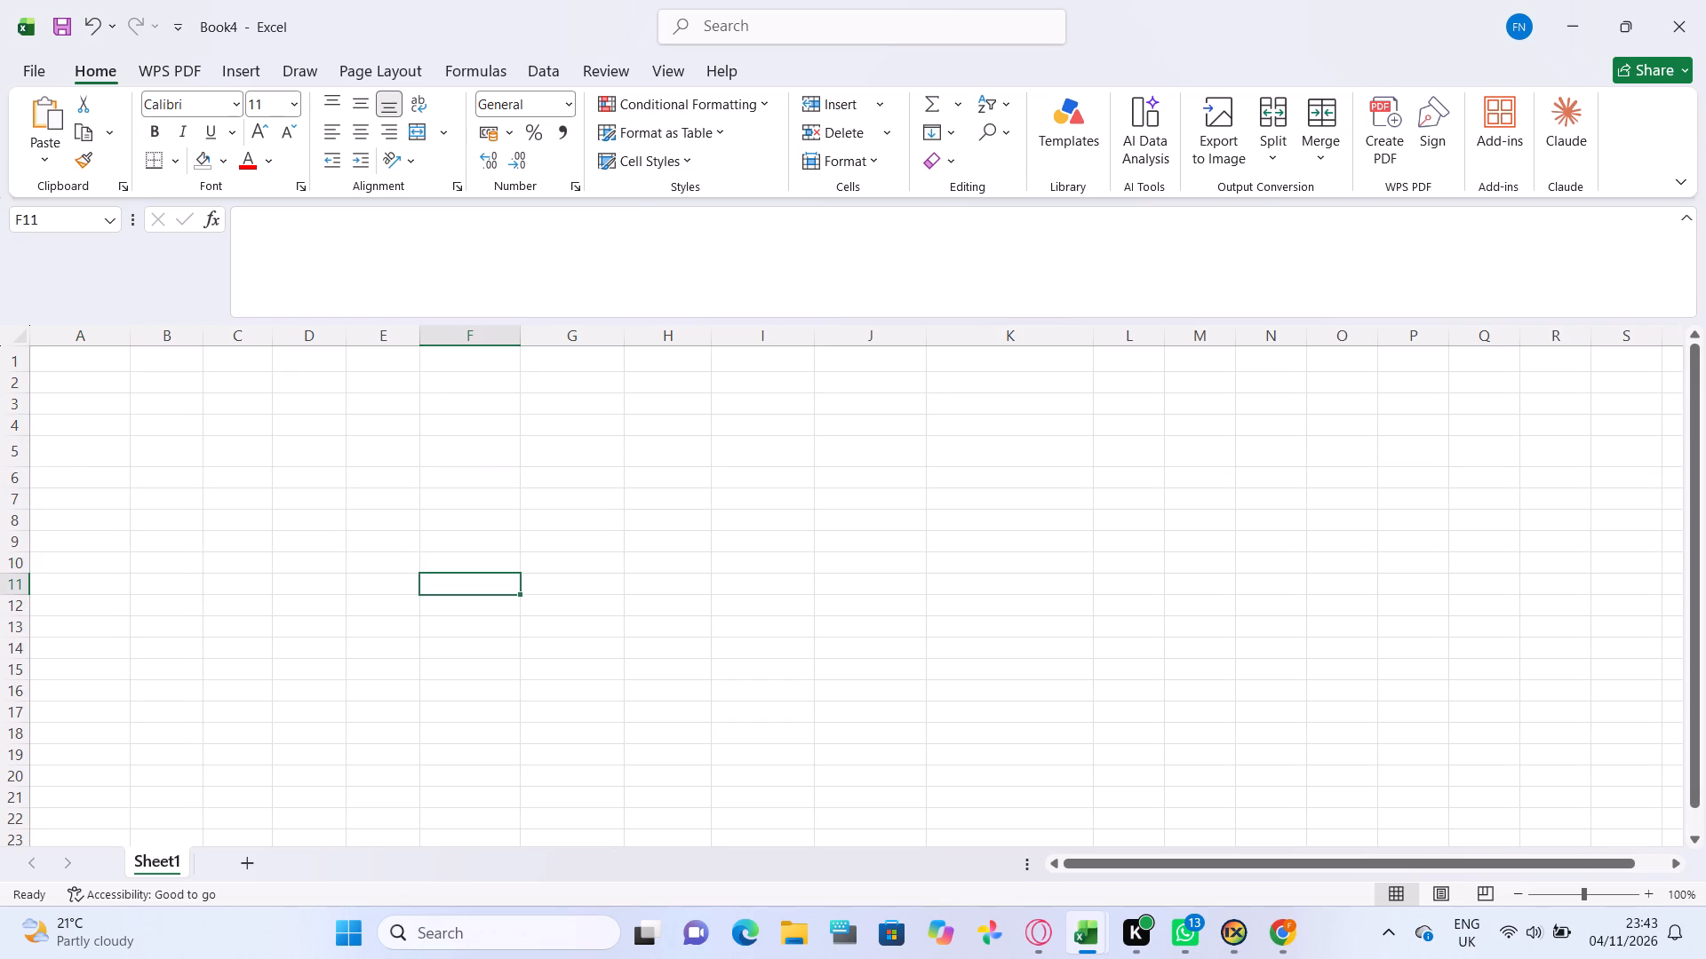
drag(28, 468, 28, 459)
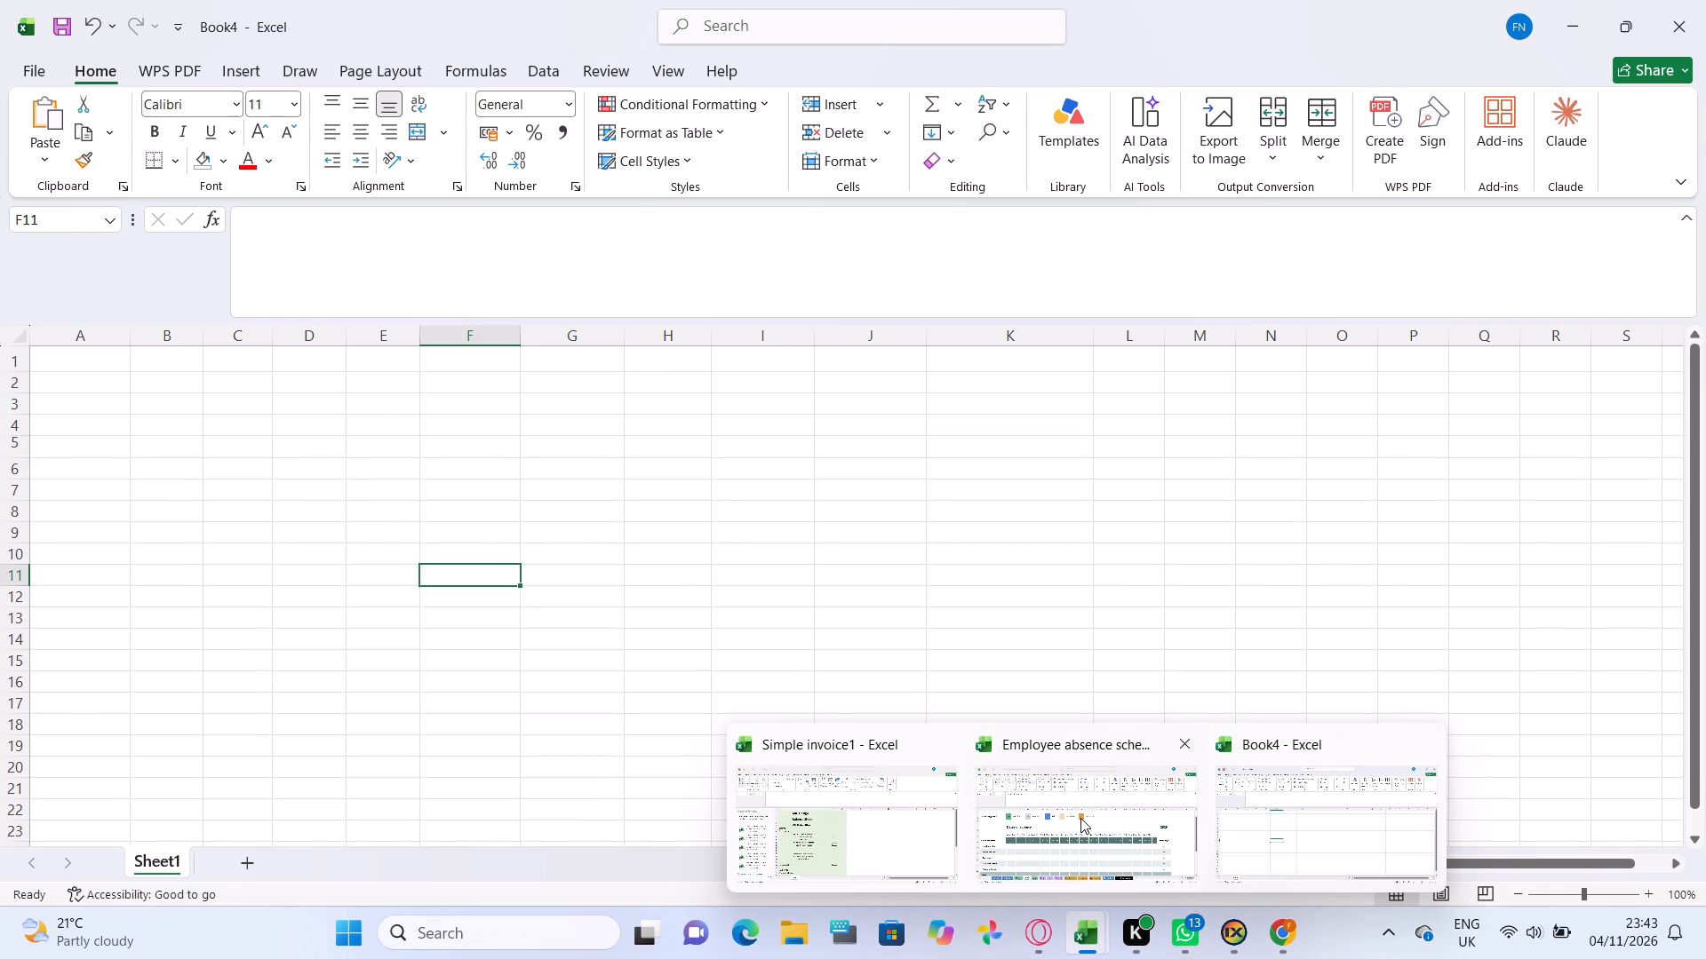
Check the April sheet's layout in the Employee absence schedule workbook, and return to Book4.
click(1080, 818)
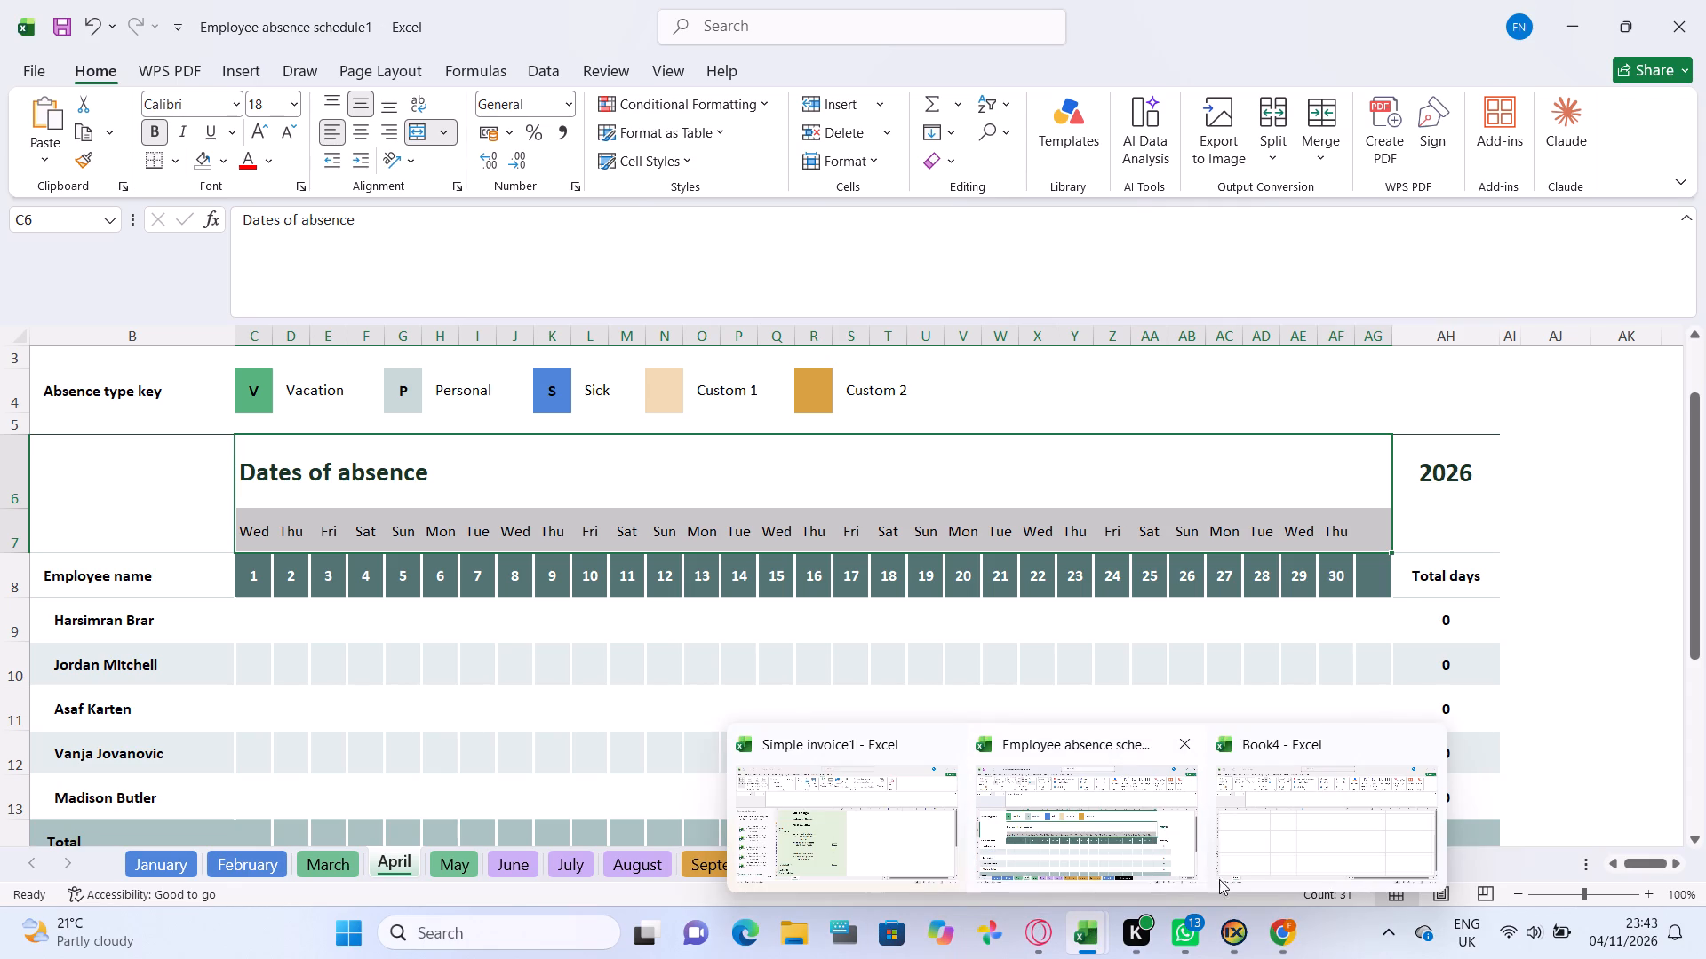
click(1234, 827)
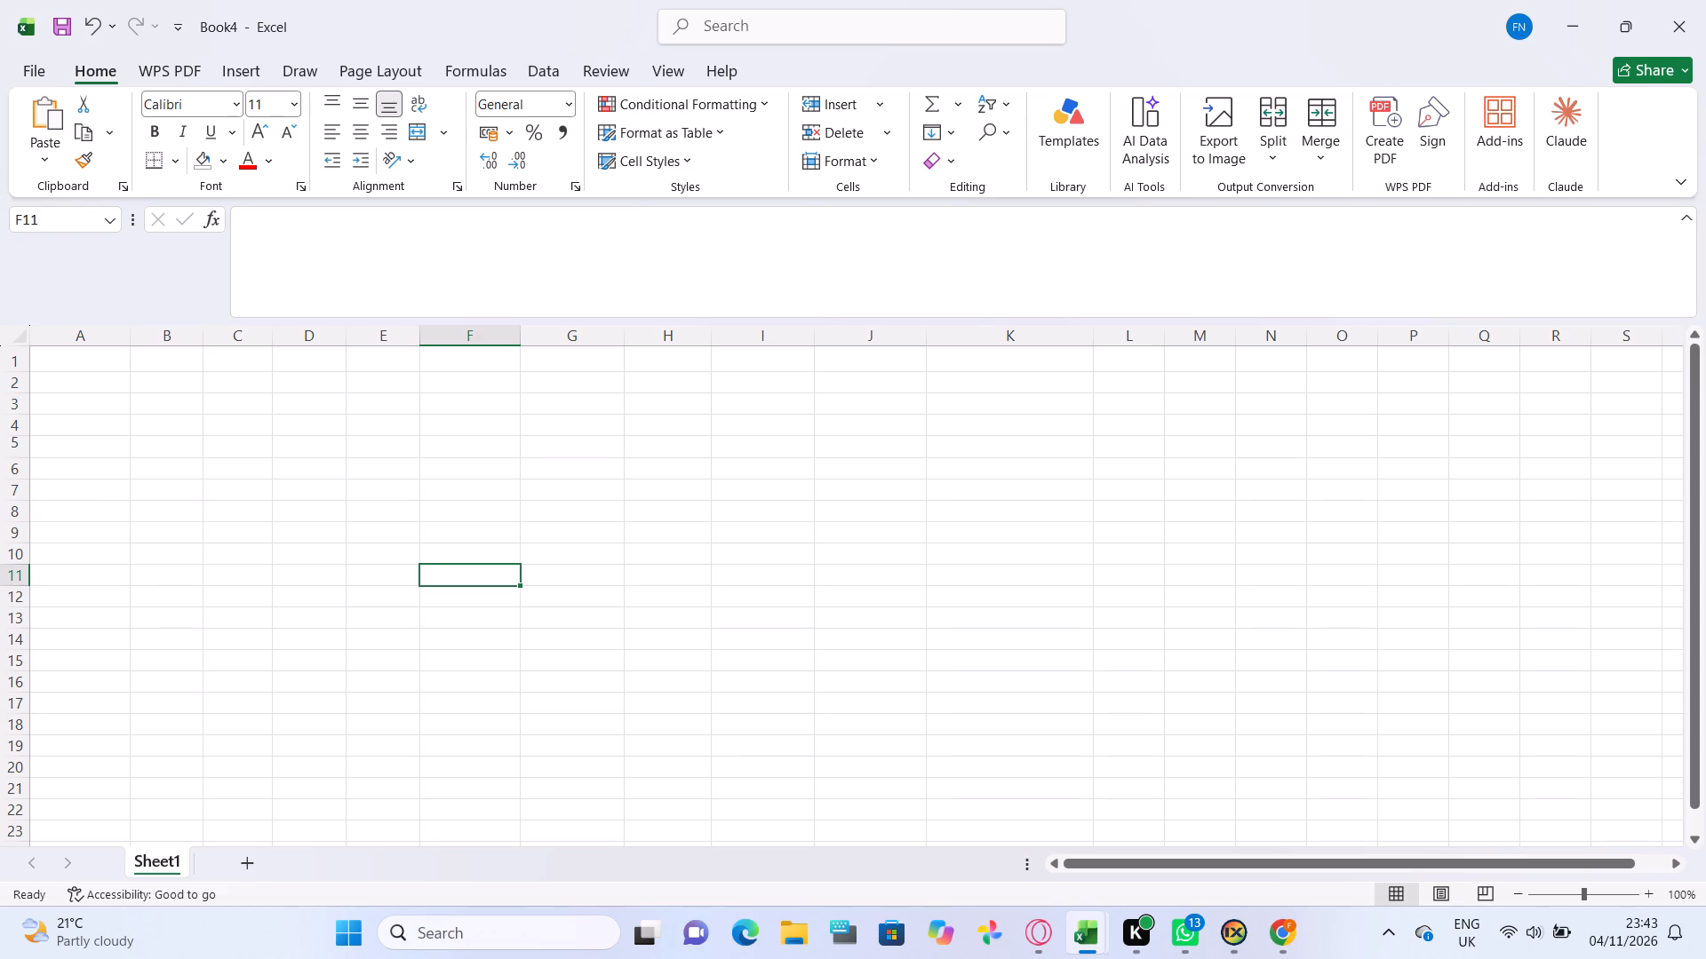
Widen column A in Book4 to make room for employee names.
drag(132, 337, 178, 350)
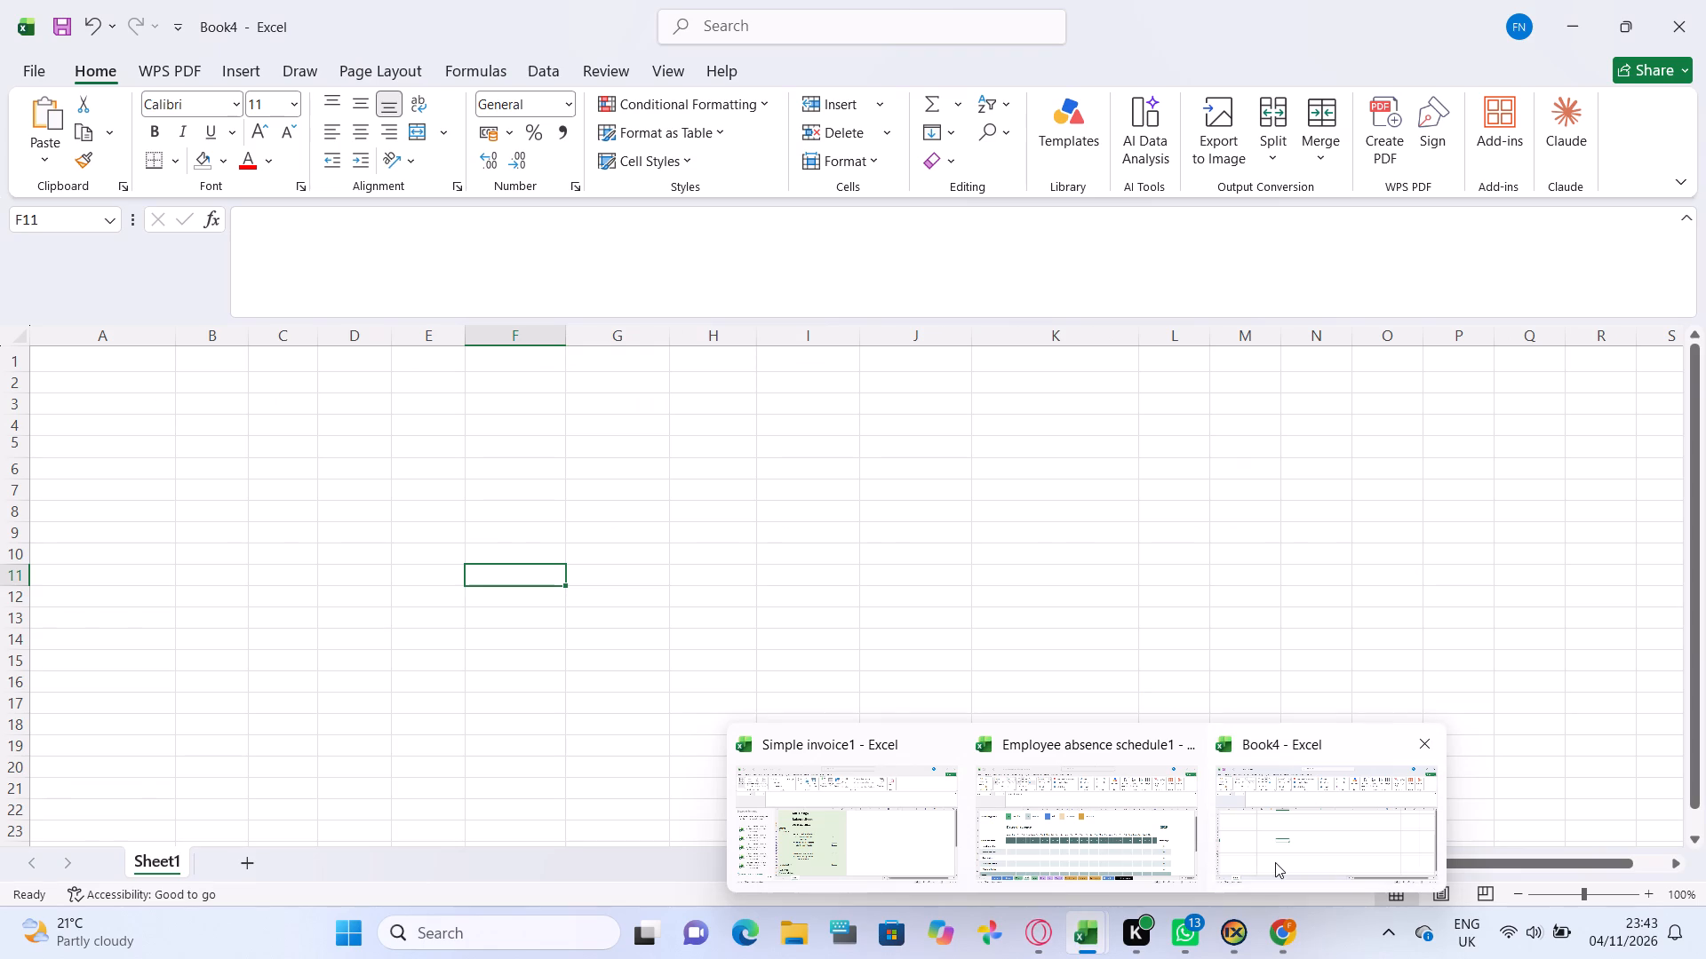
click(1275, 862)
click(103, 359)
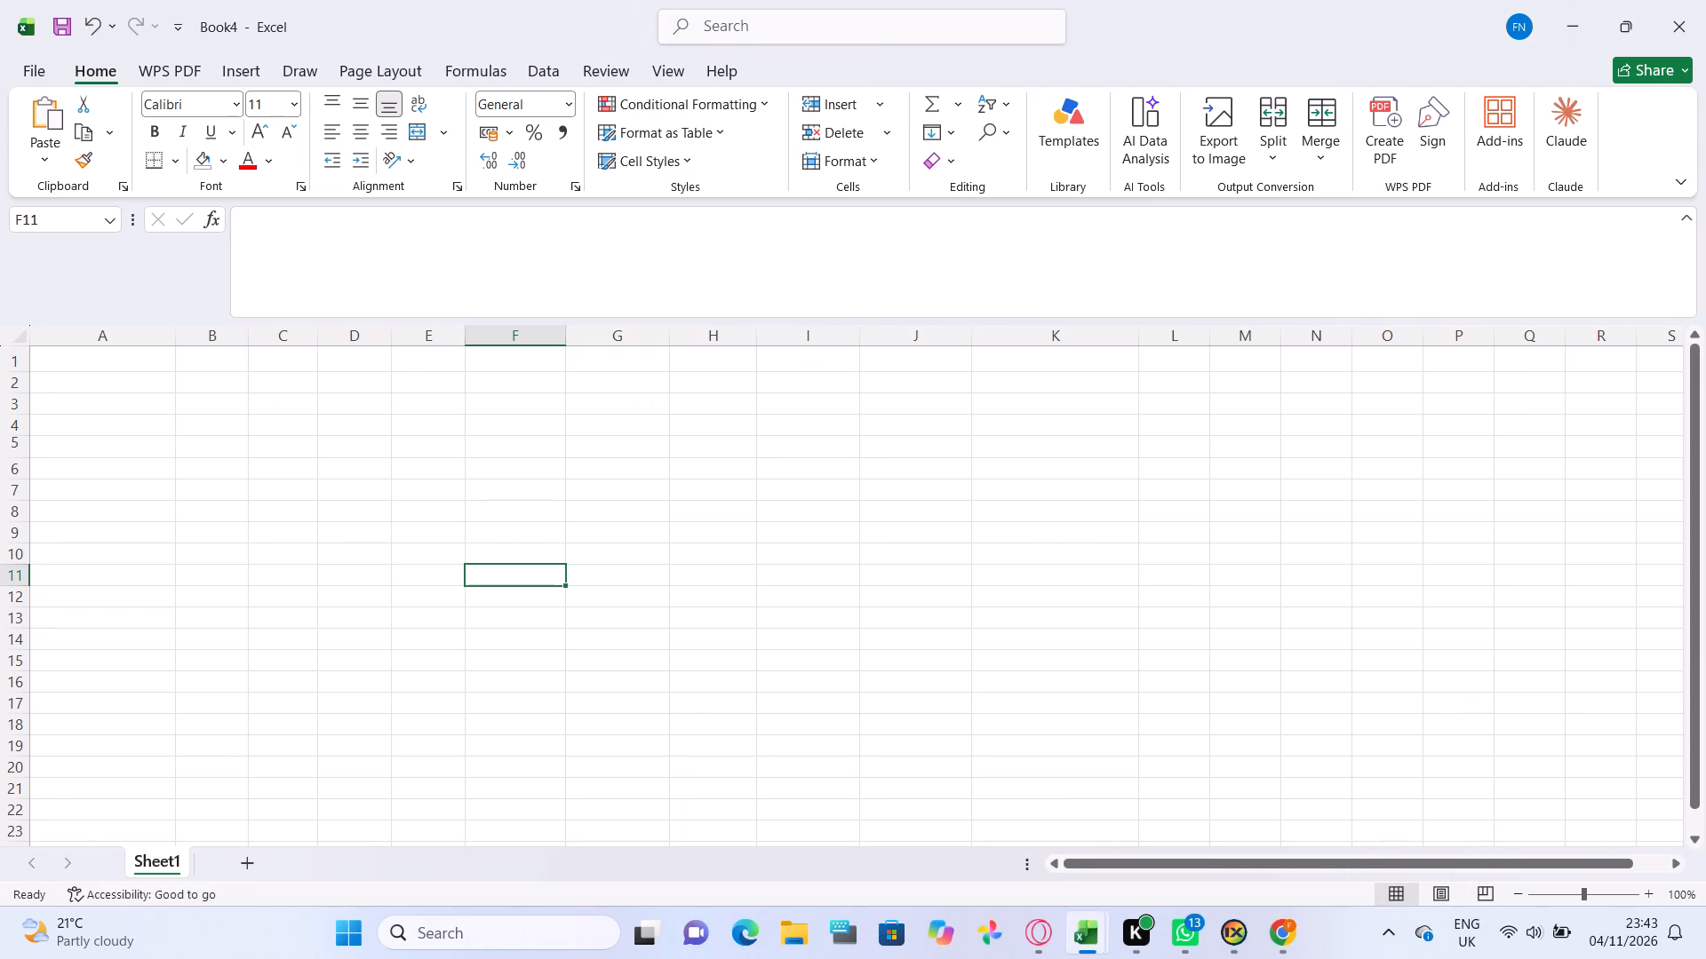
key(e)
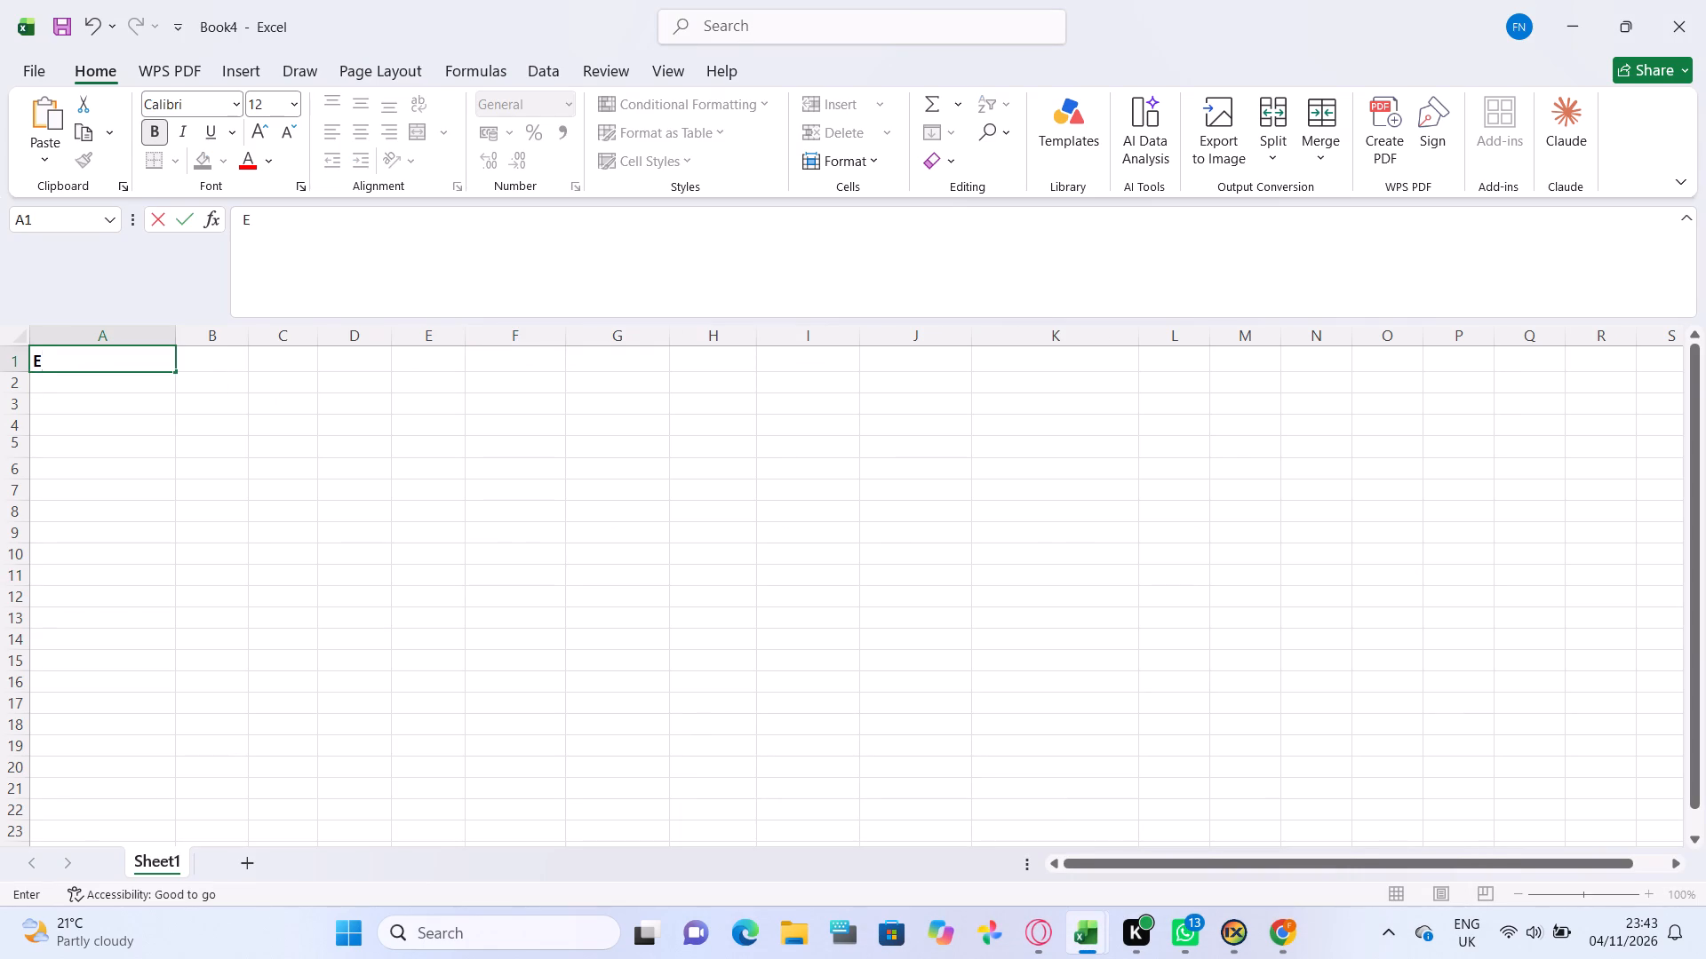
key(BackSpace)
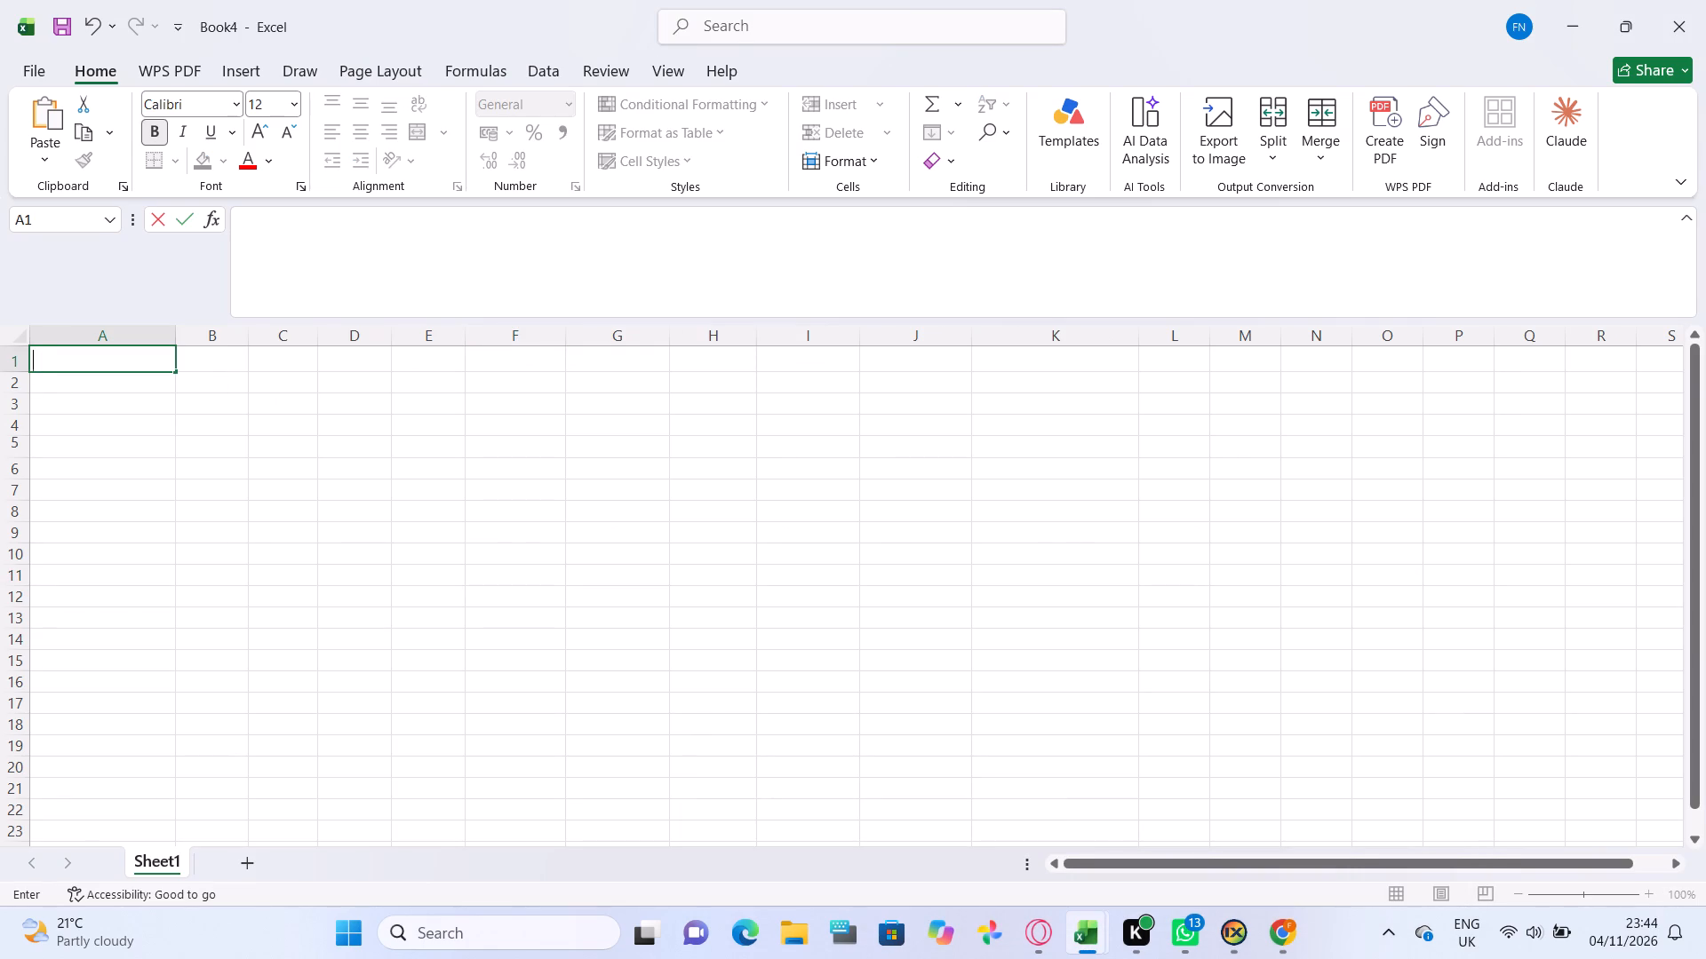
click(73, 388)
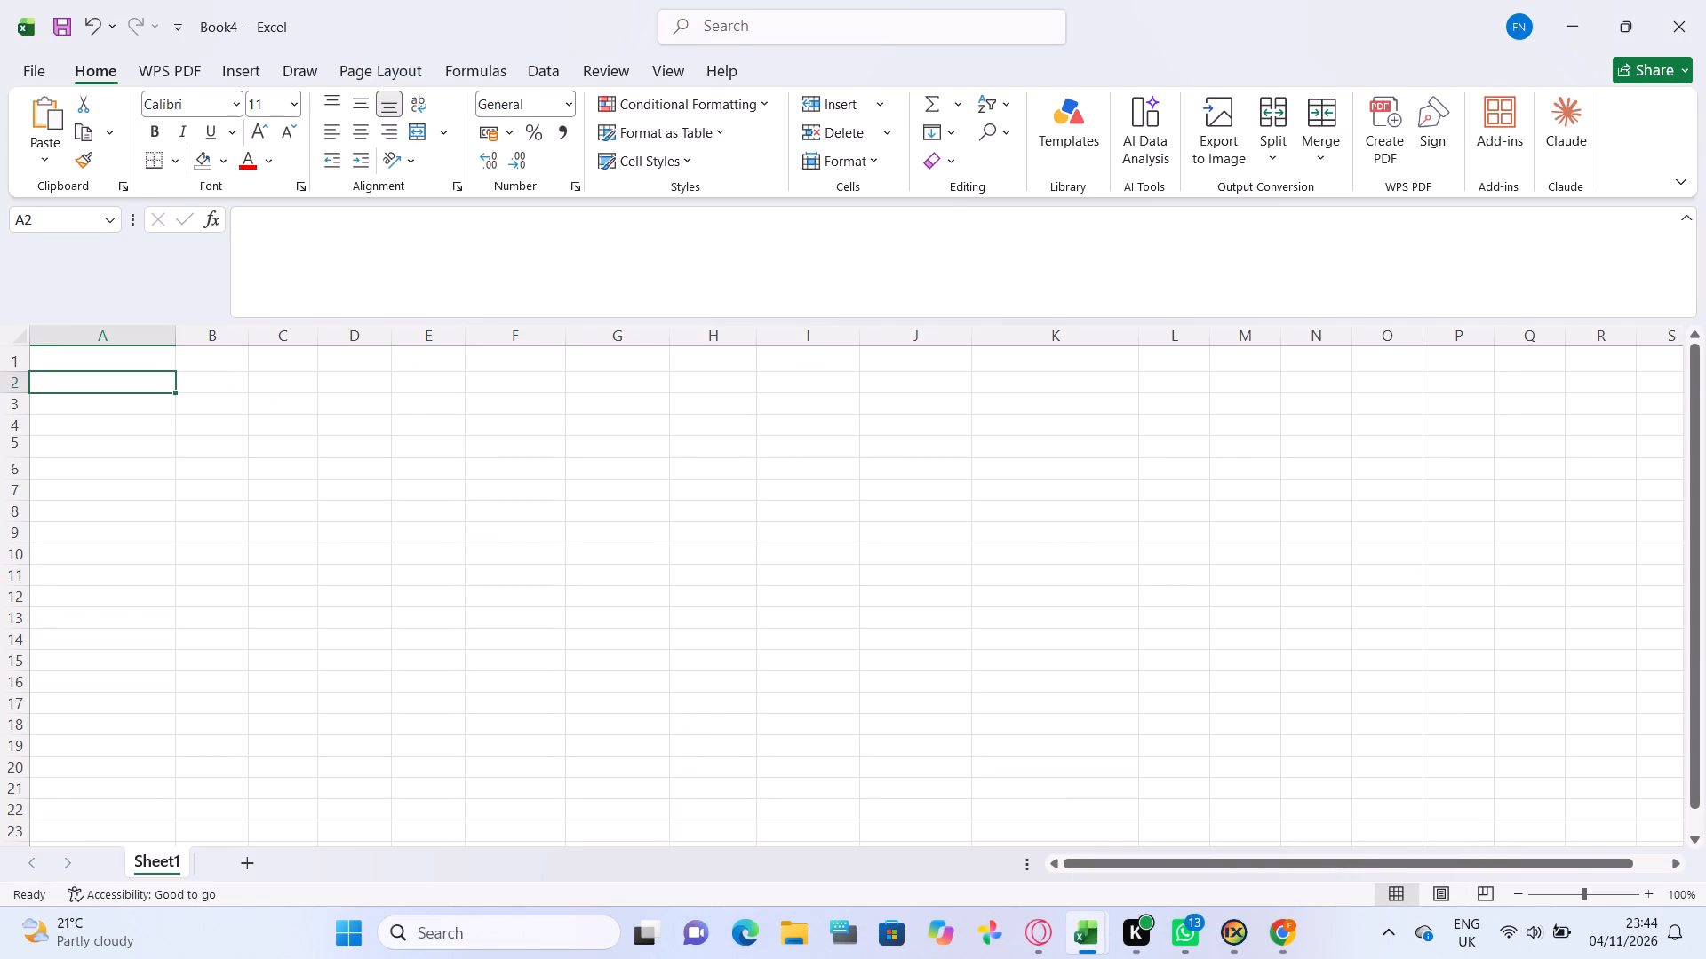
Enter the header "Employee Name" in cell A1.
click(71, 361)
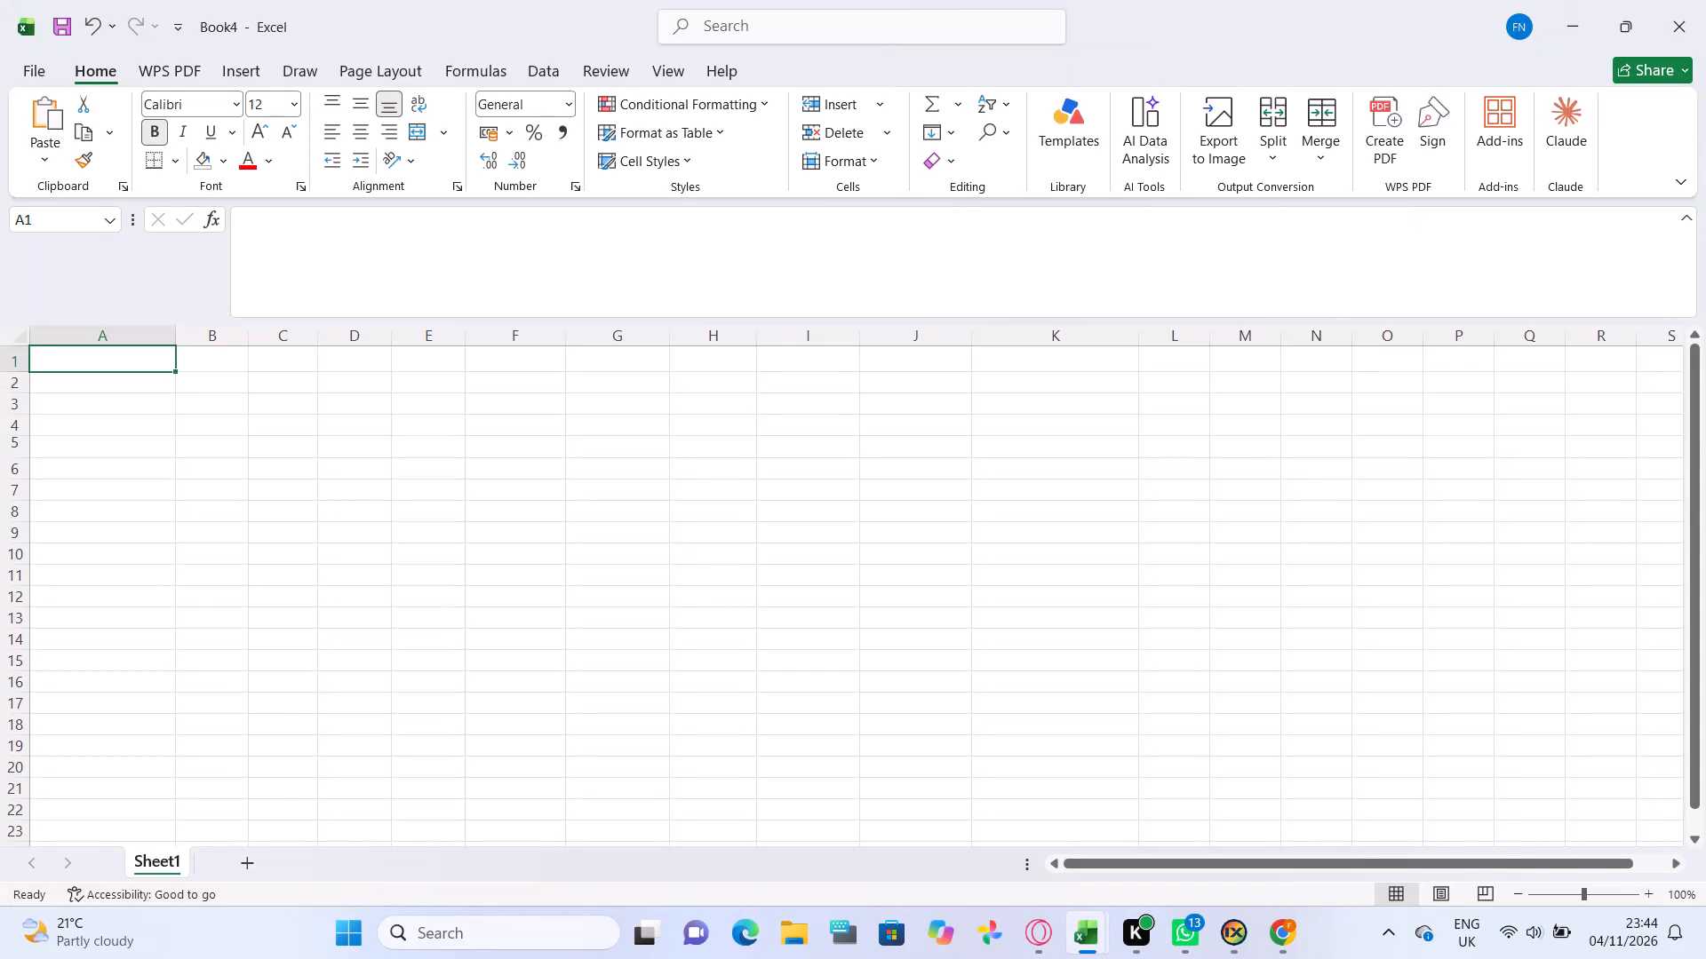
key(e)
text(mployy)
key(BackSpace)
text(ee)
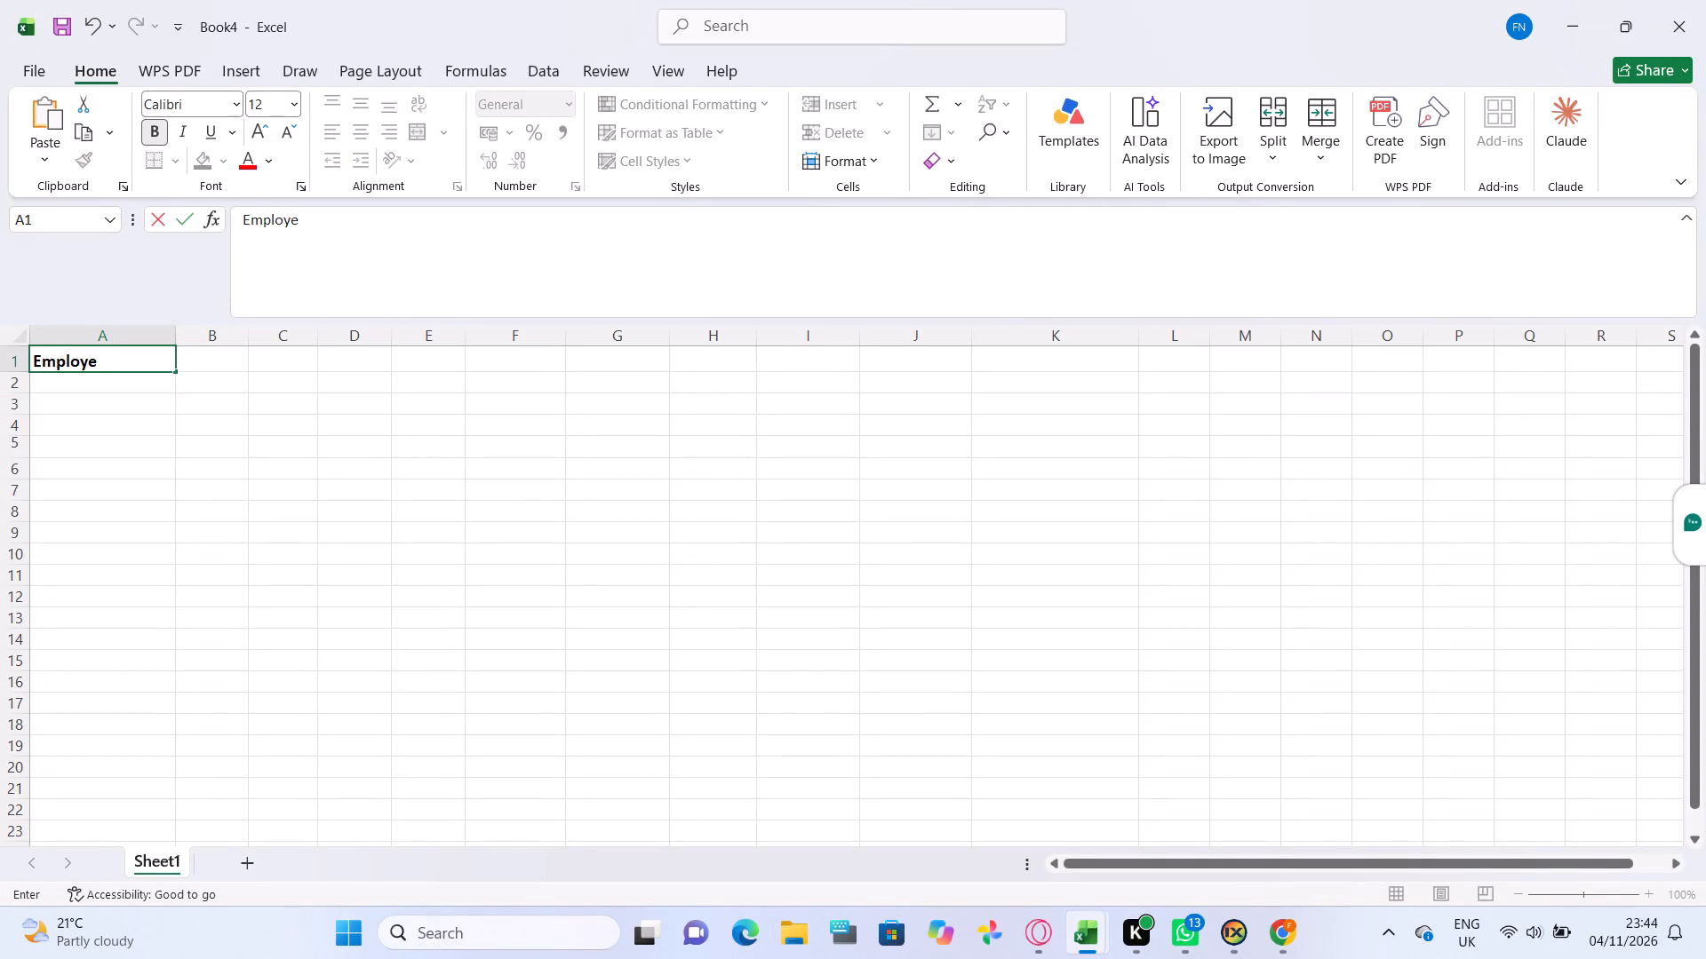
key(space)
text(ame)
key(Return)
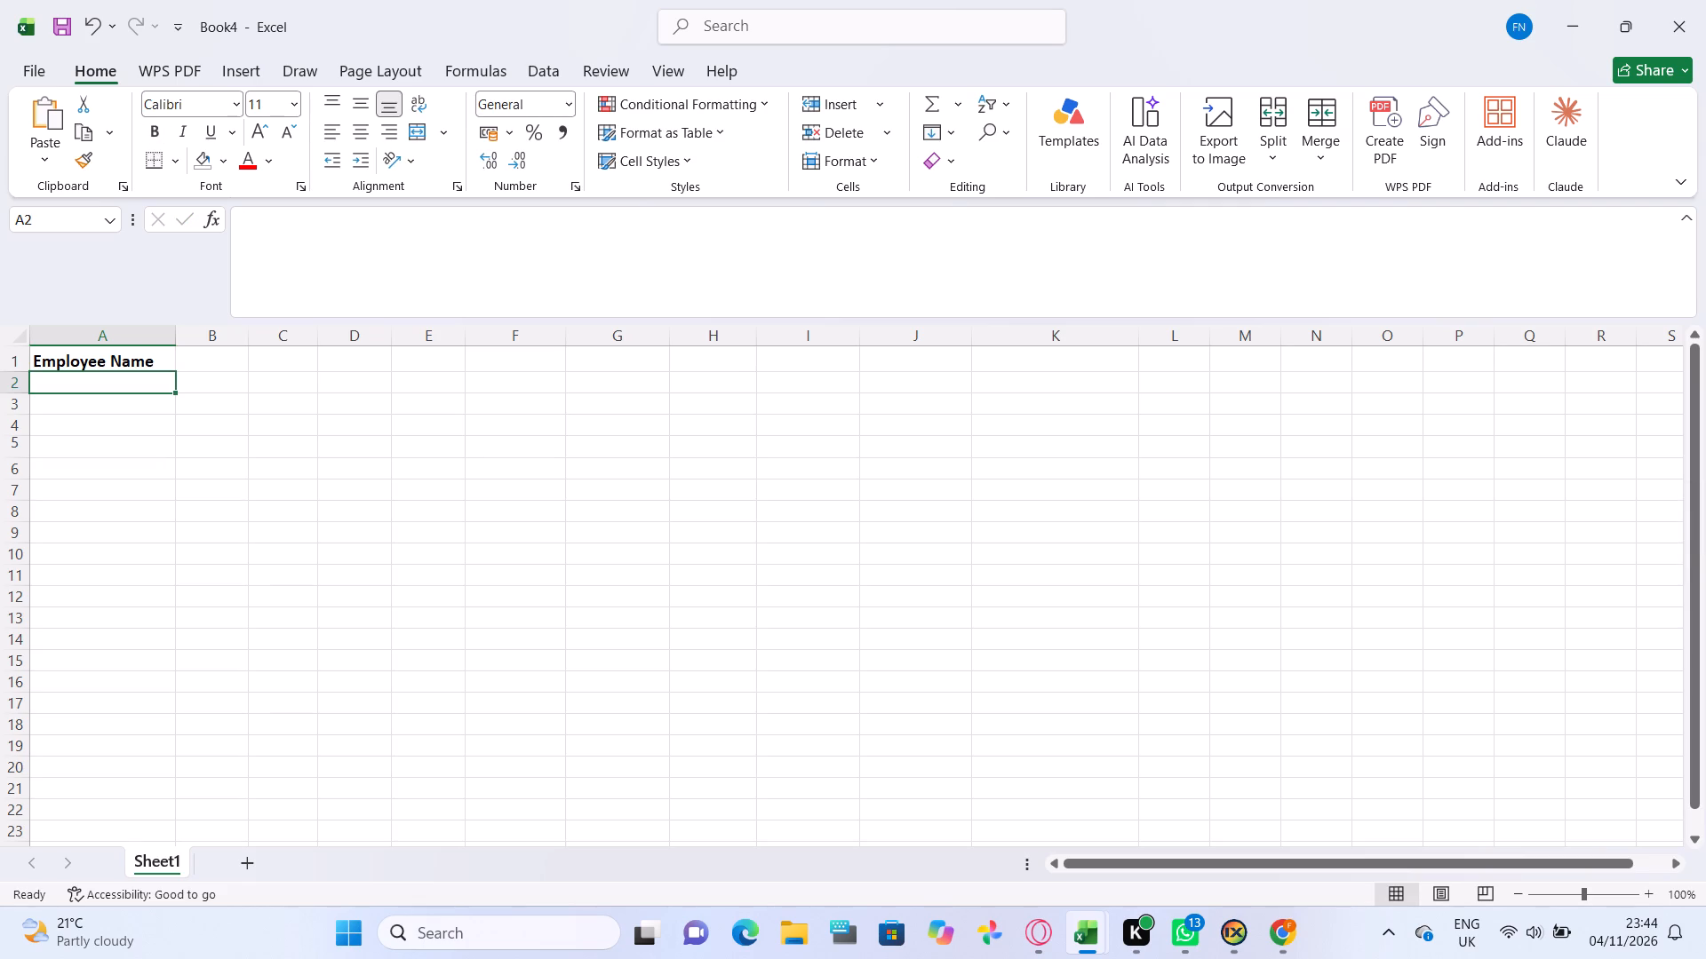
Enter the first employee's name in cell A2 beneath the Employee Name header.
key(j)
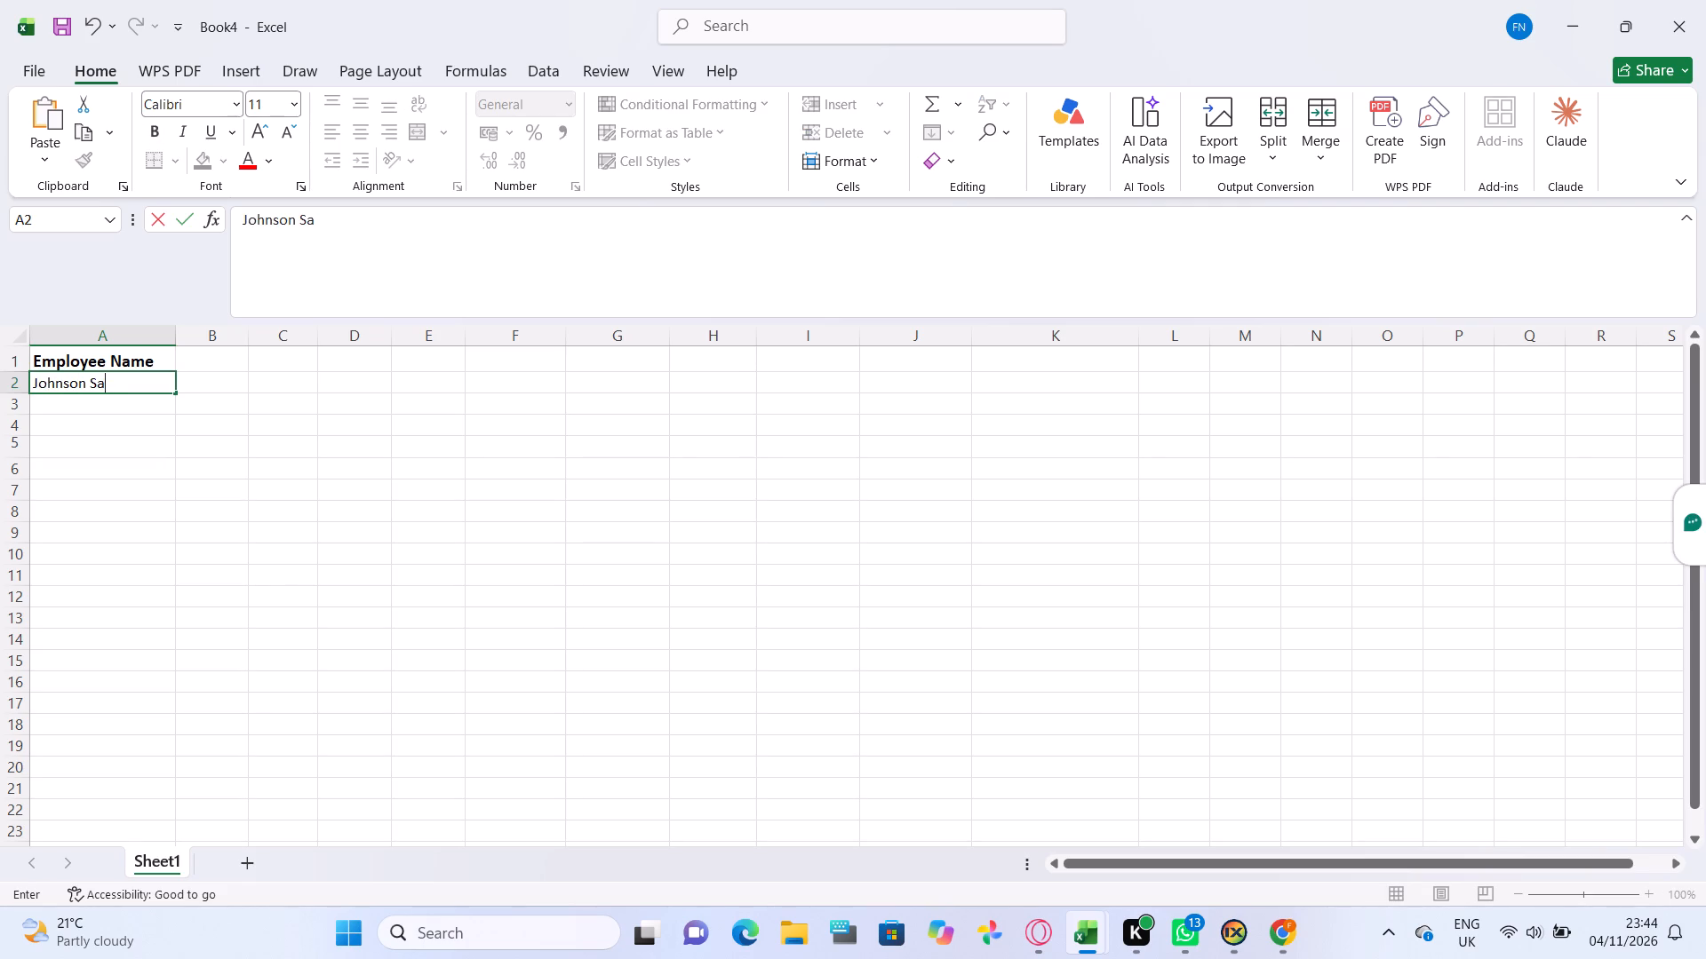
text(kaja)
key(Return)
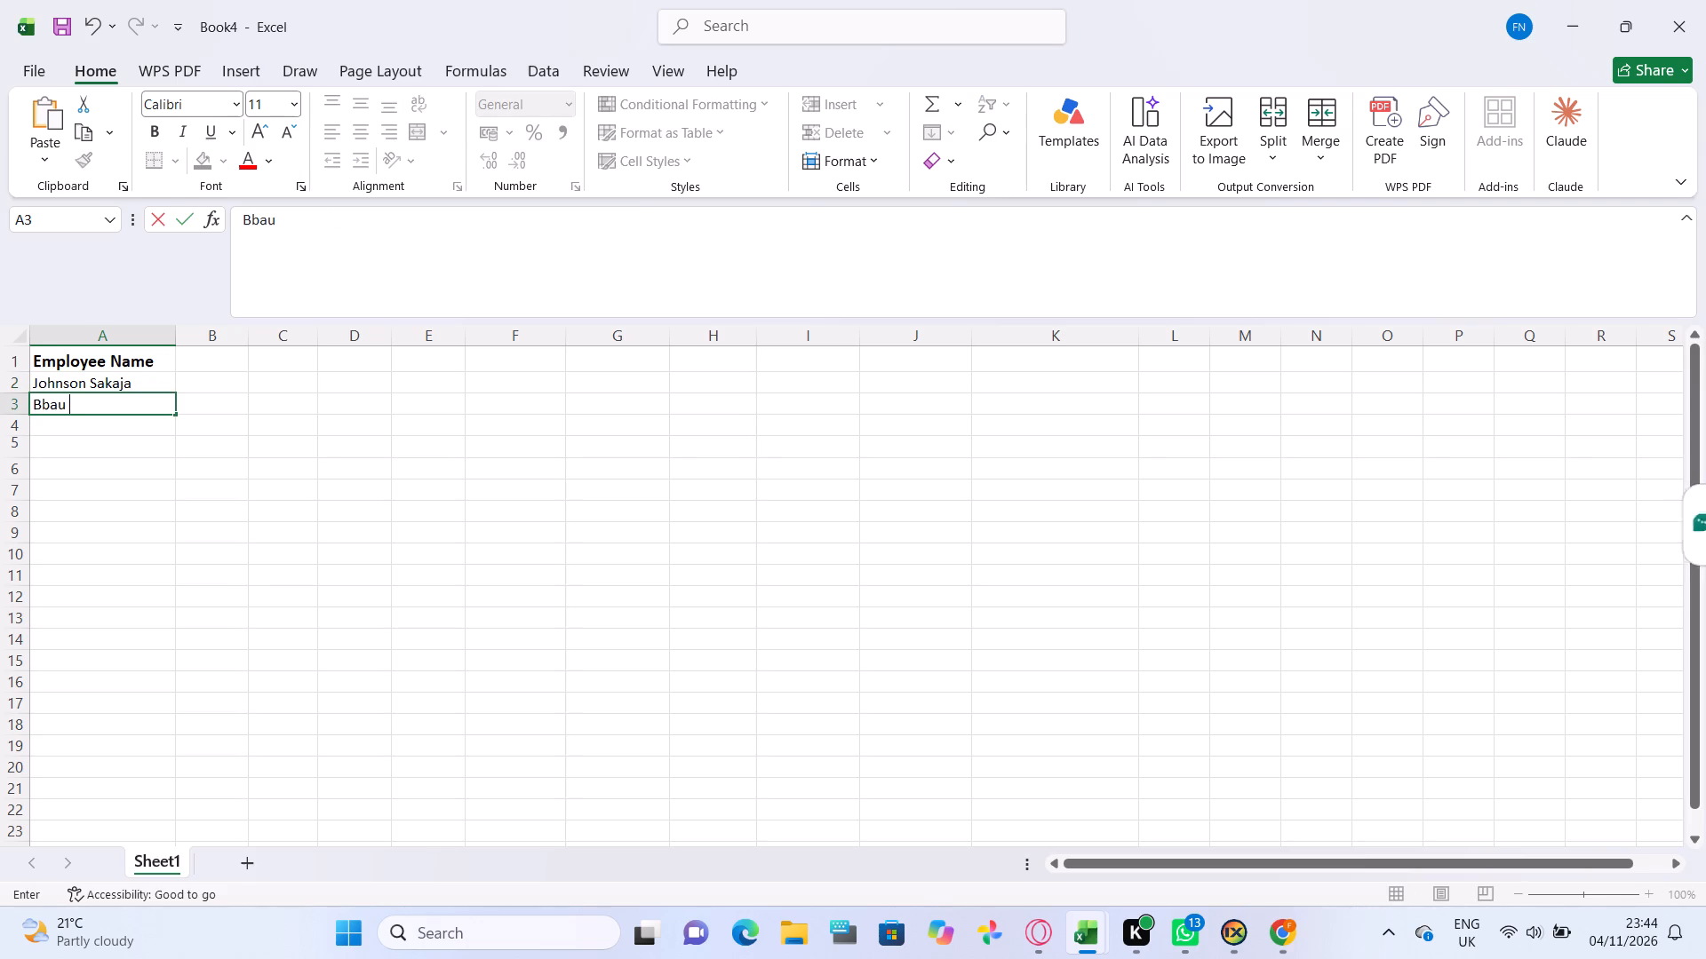
Enter the second and third employees' names in cells A3 and A4 of the Employee Name column.
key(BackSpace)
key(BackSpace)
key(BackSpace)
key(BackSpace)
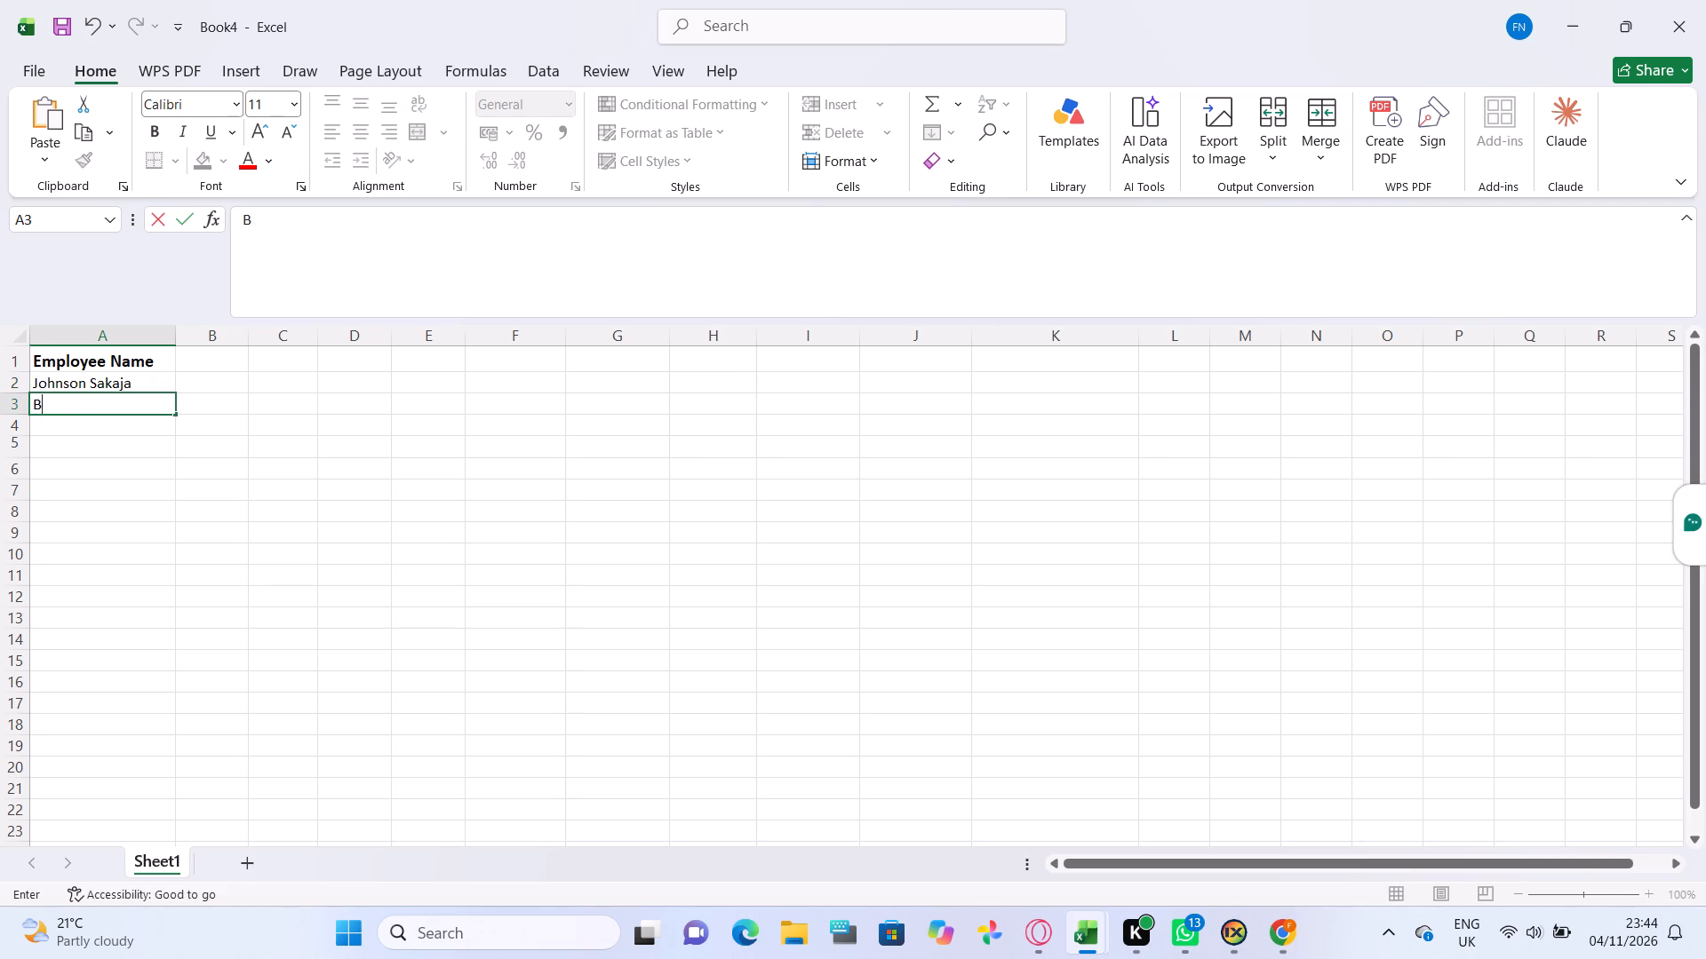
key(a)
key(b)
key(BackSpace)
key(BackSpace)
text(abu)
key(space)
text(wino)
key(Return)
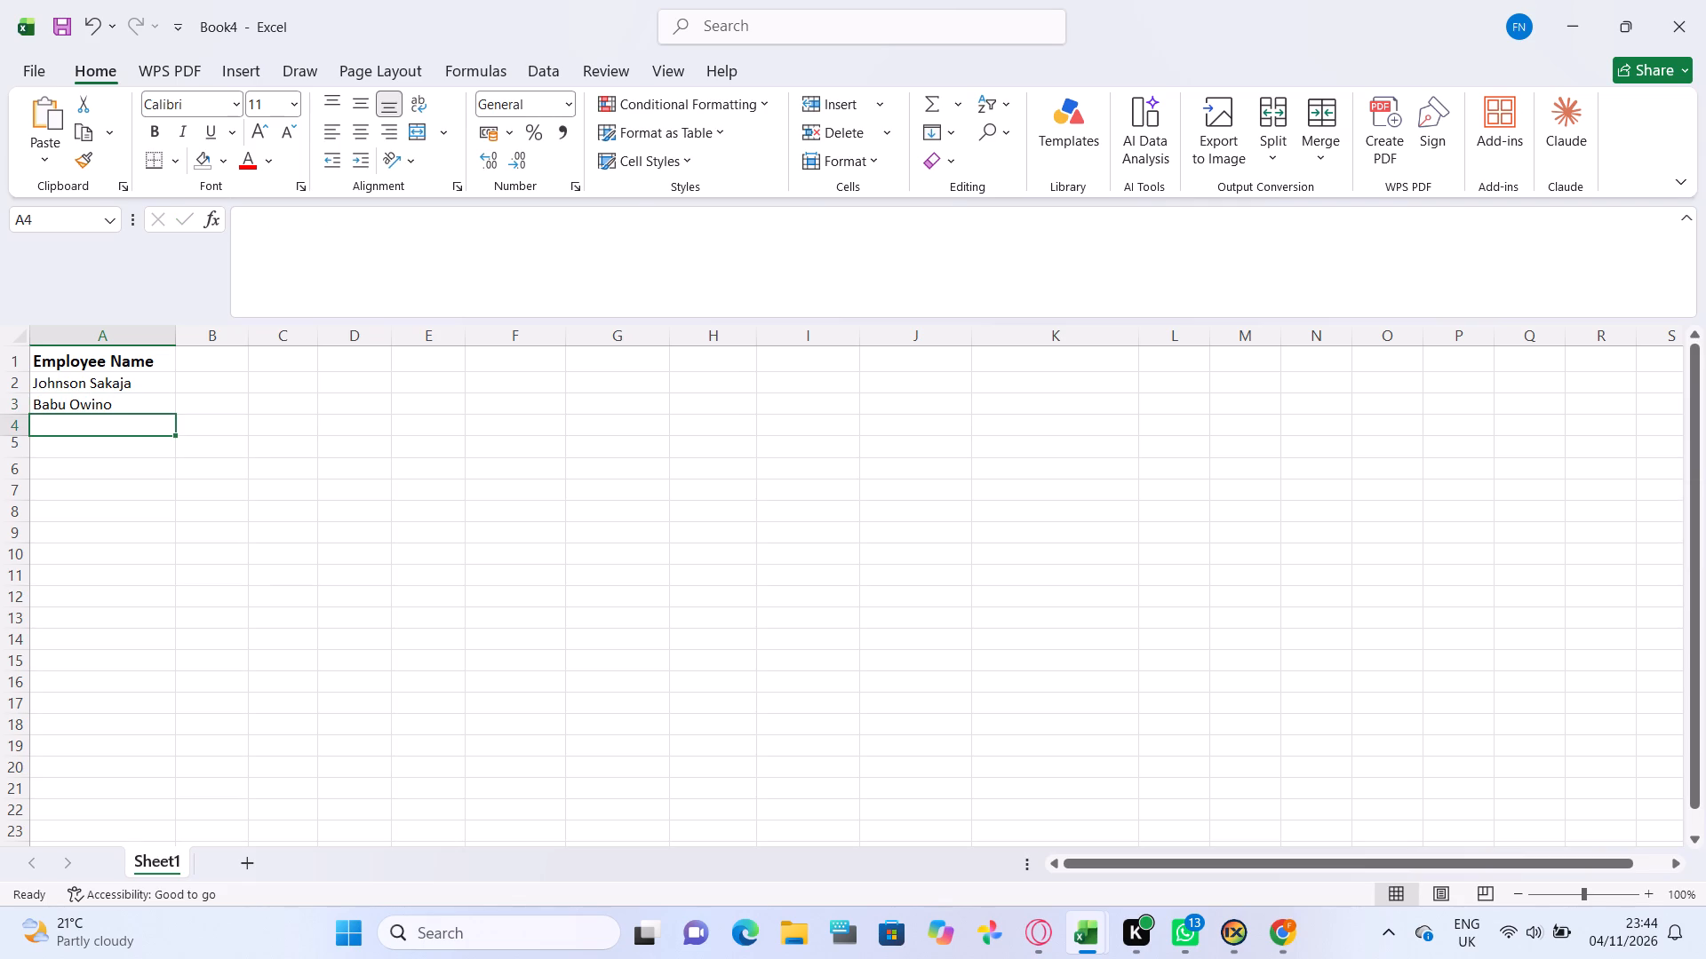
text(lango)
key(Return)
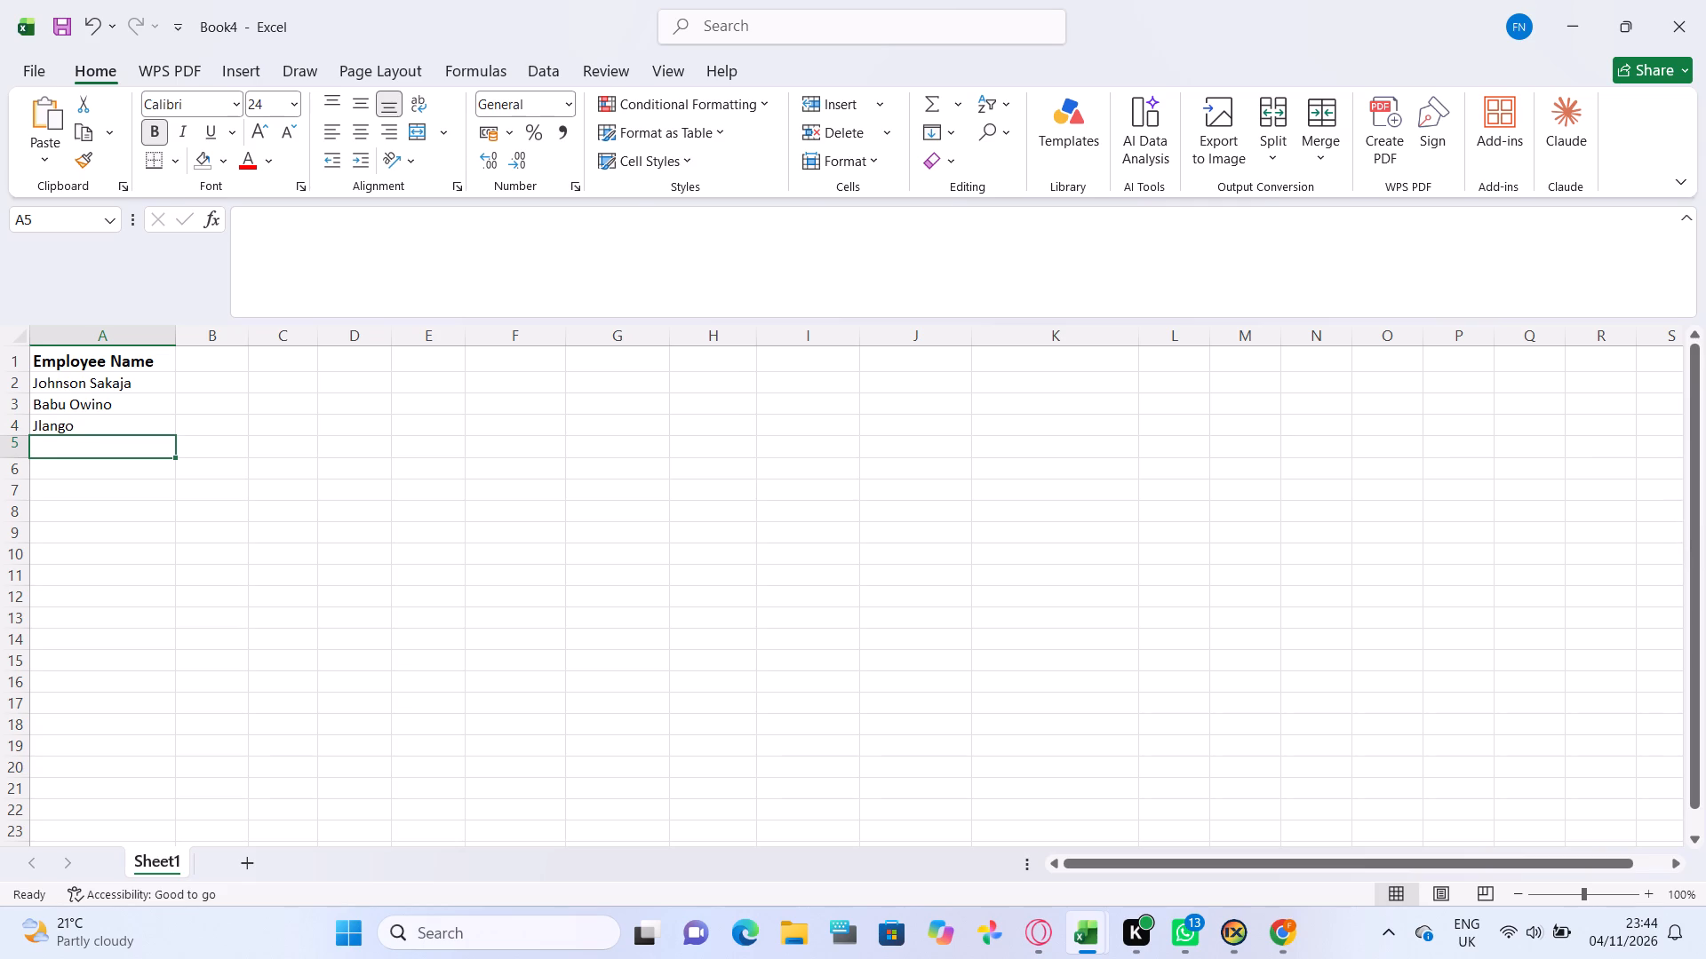
Enter the fourth employee's name in cell A5 and turn off its bold formatting.
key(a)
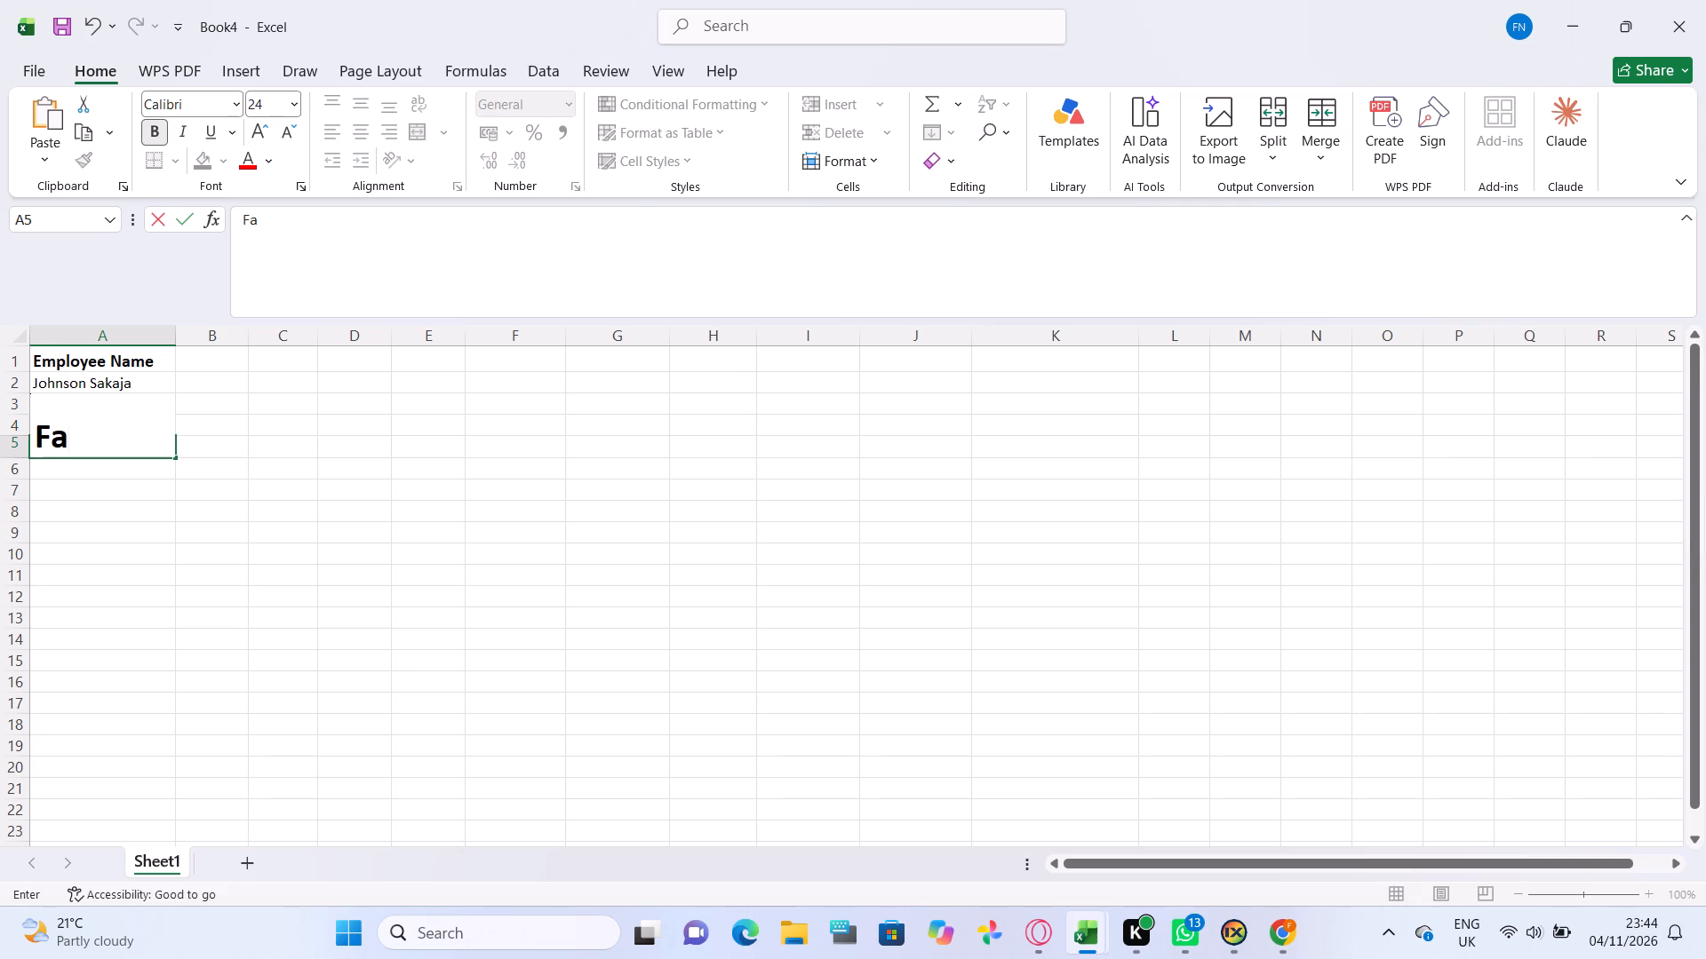
click(265, 472)
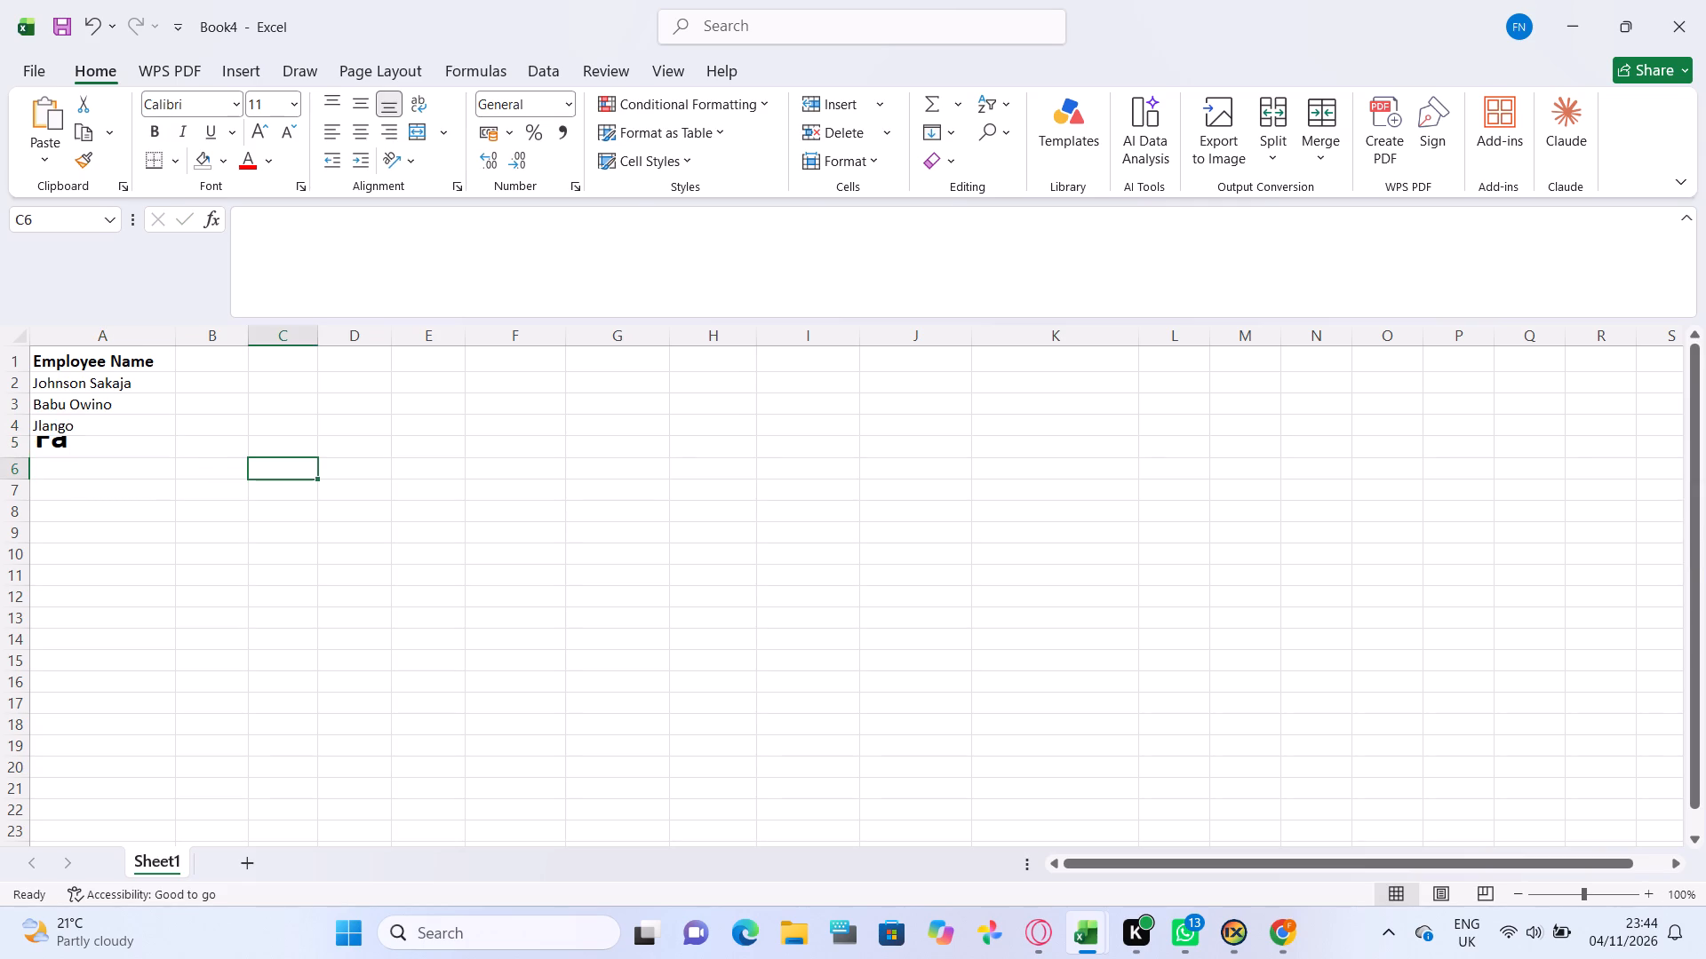
click(103, 443)
double_click(103, 443)
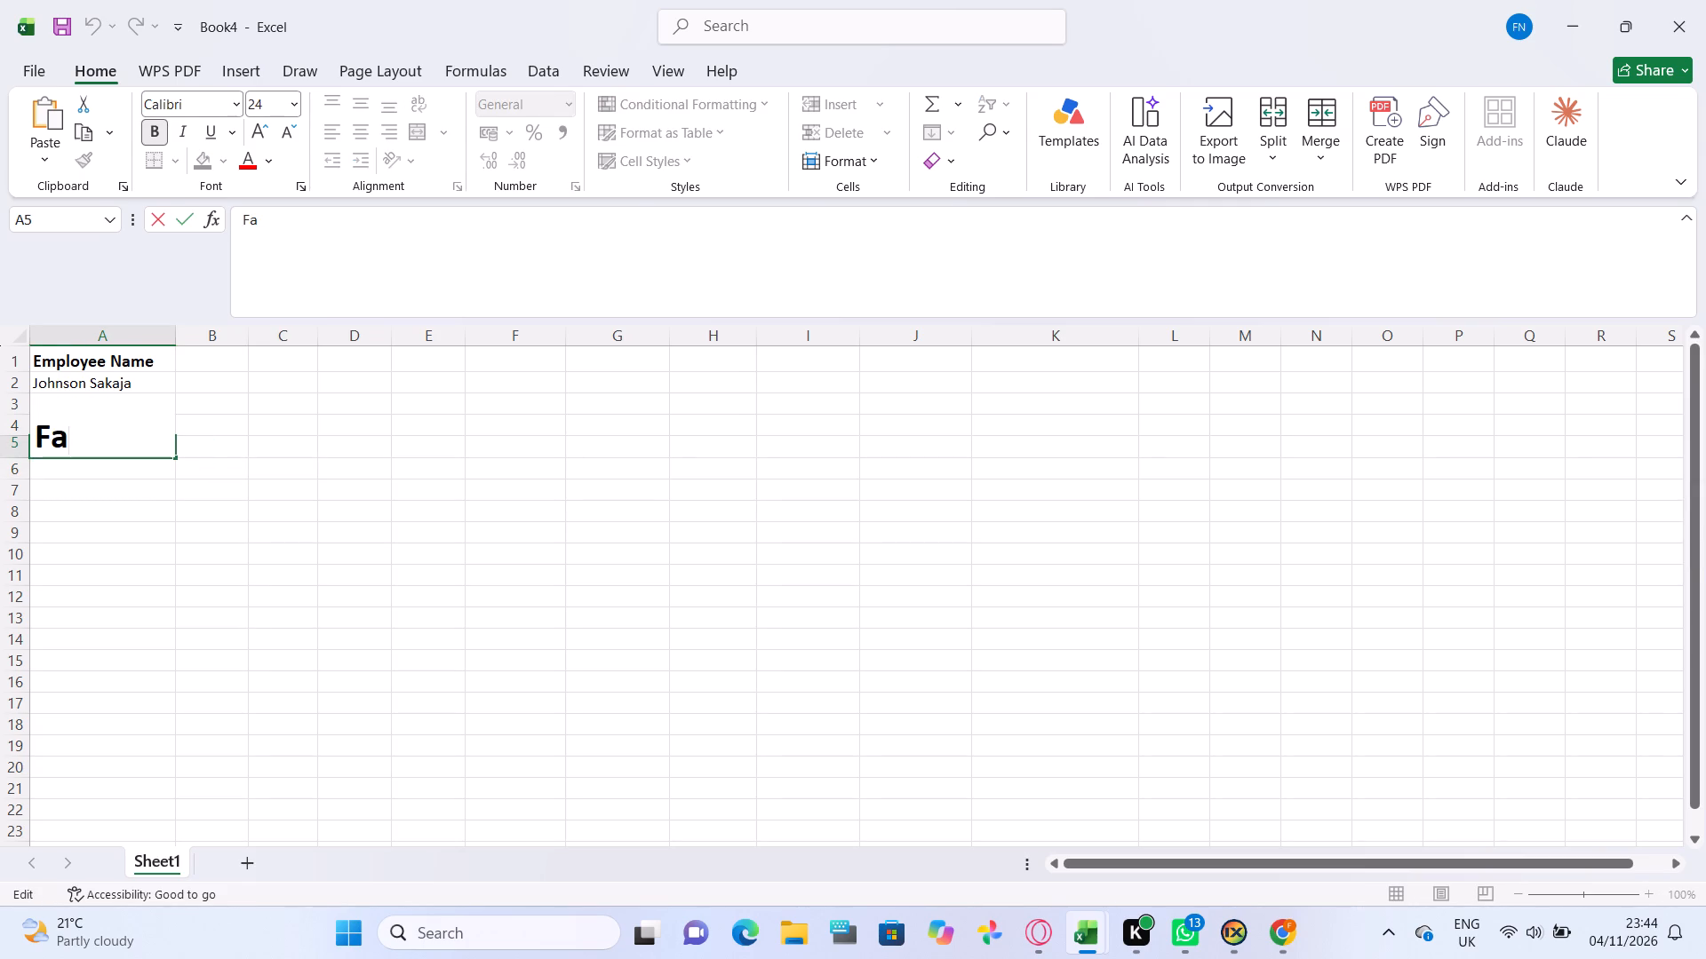
key(BackSpace)
key(BackSpace)
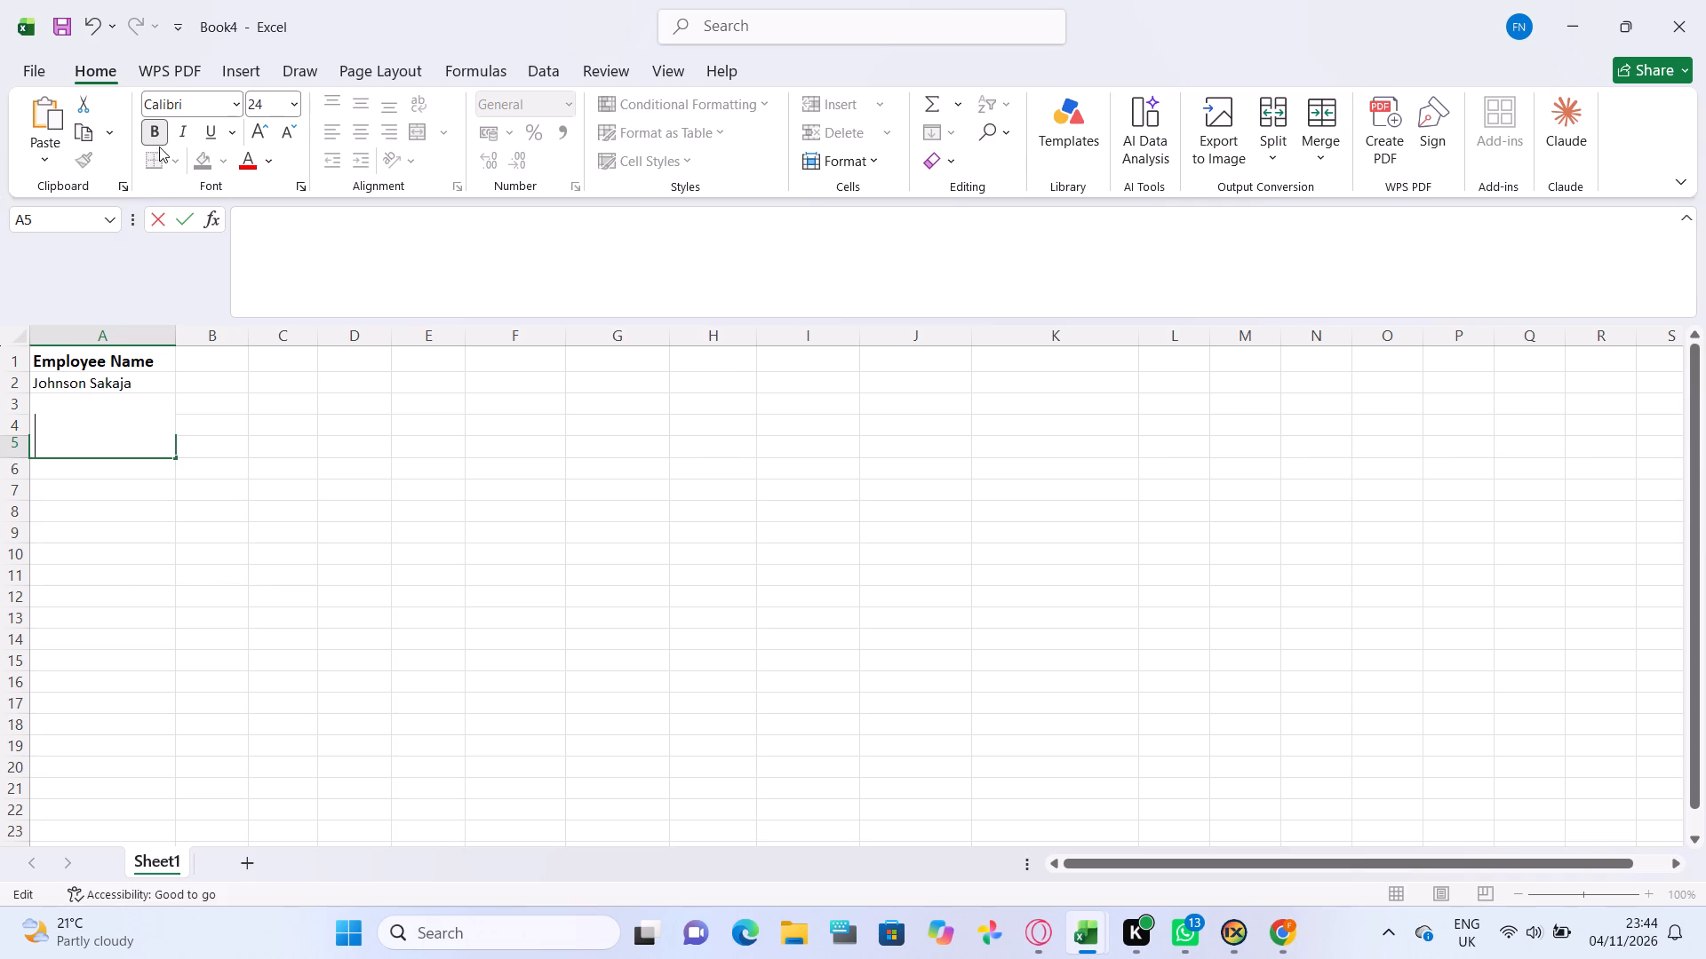
click(159, 142)
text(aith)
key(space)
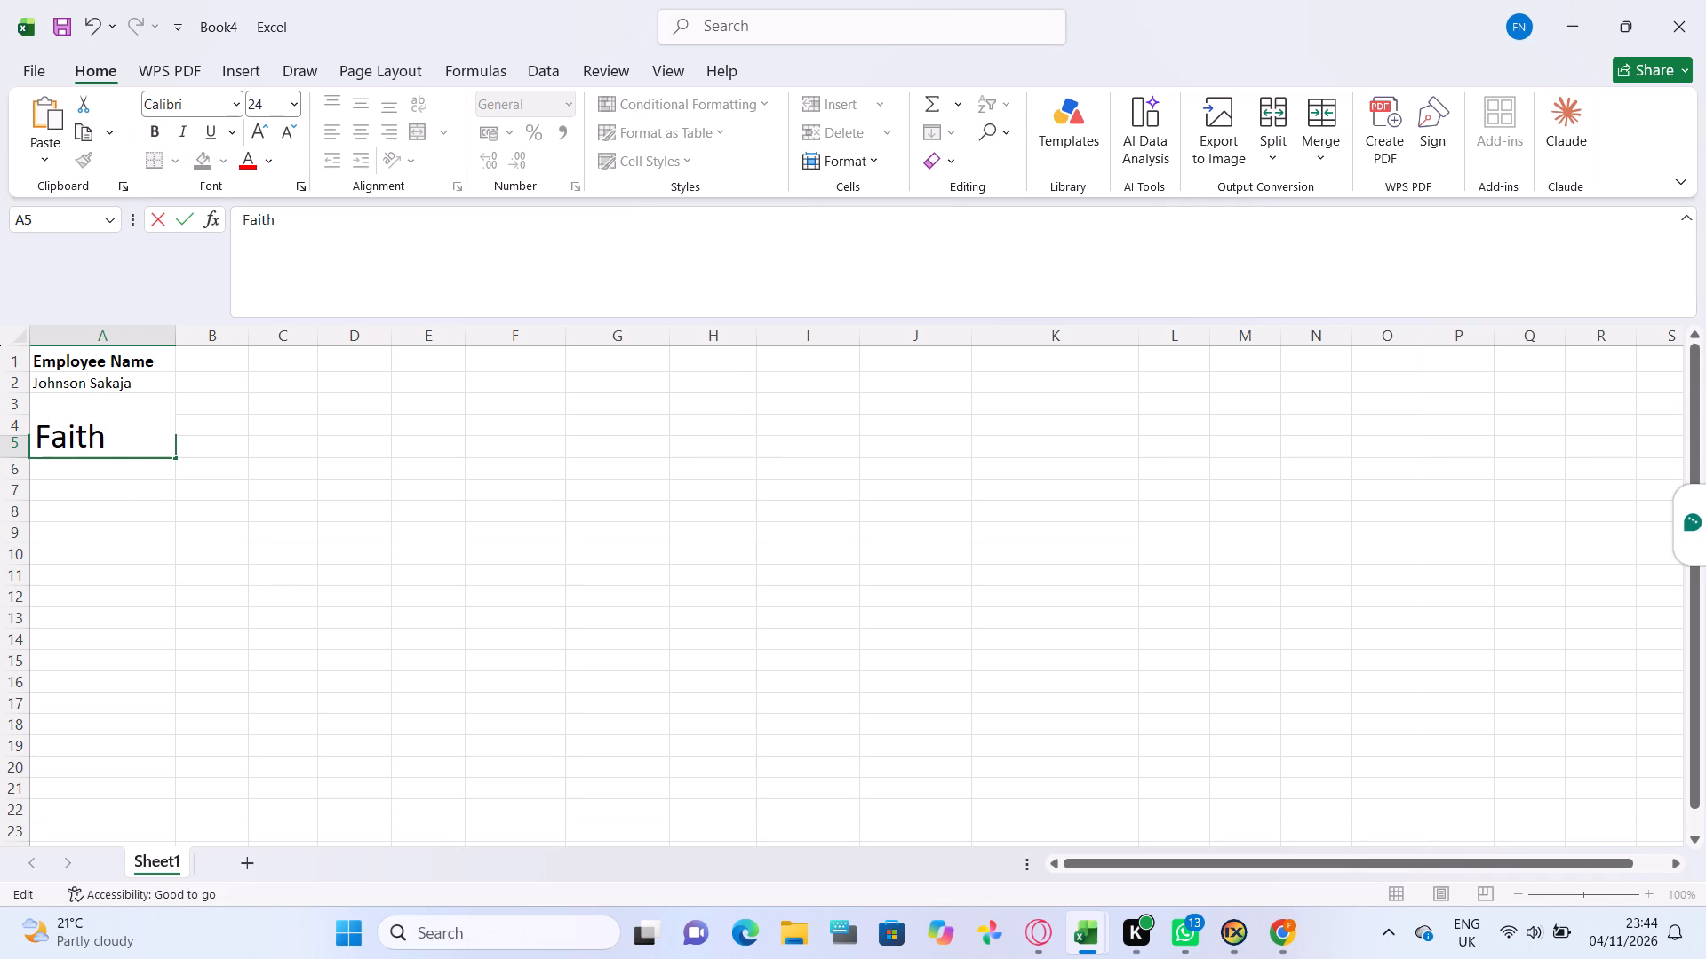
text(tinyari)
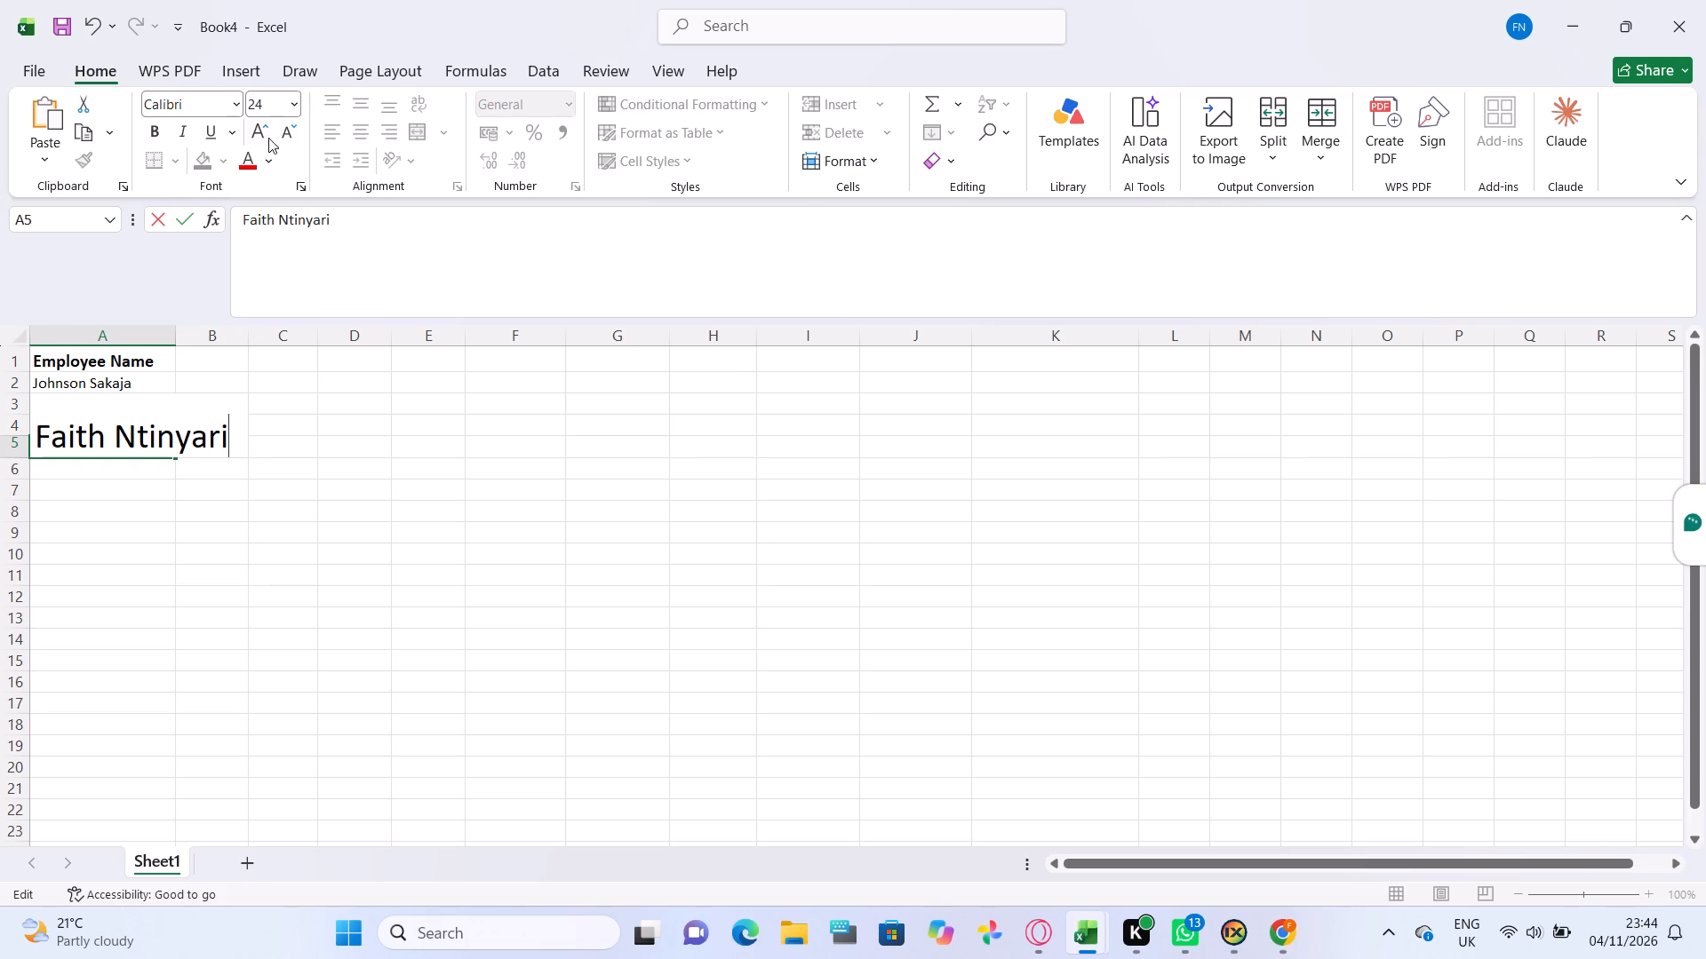
Reduce the font size of the employee name in cell A5 to 10.
triple_click(287, 131)
double_click(287, 131)
drag(287, 131, 111, 466)
click(111, 466)
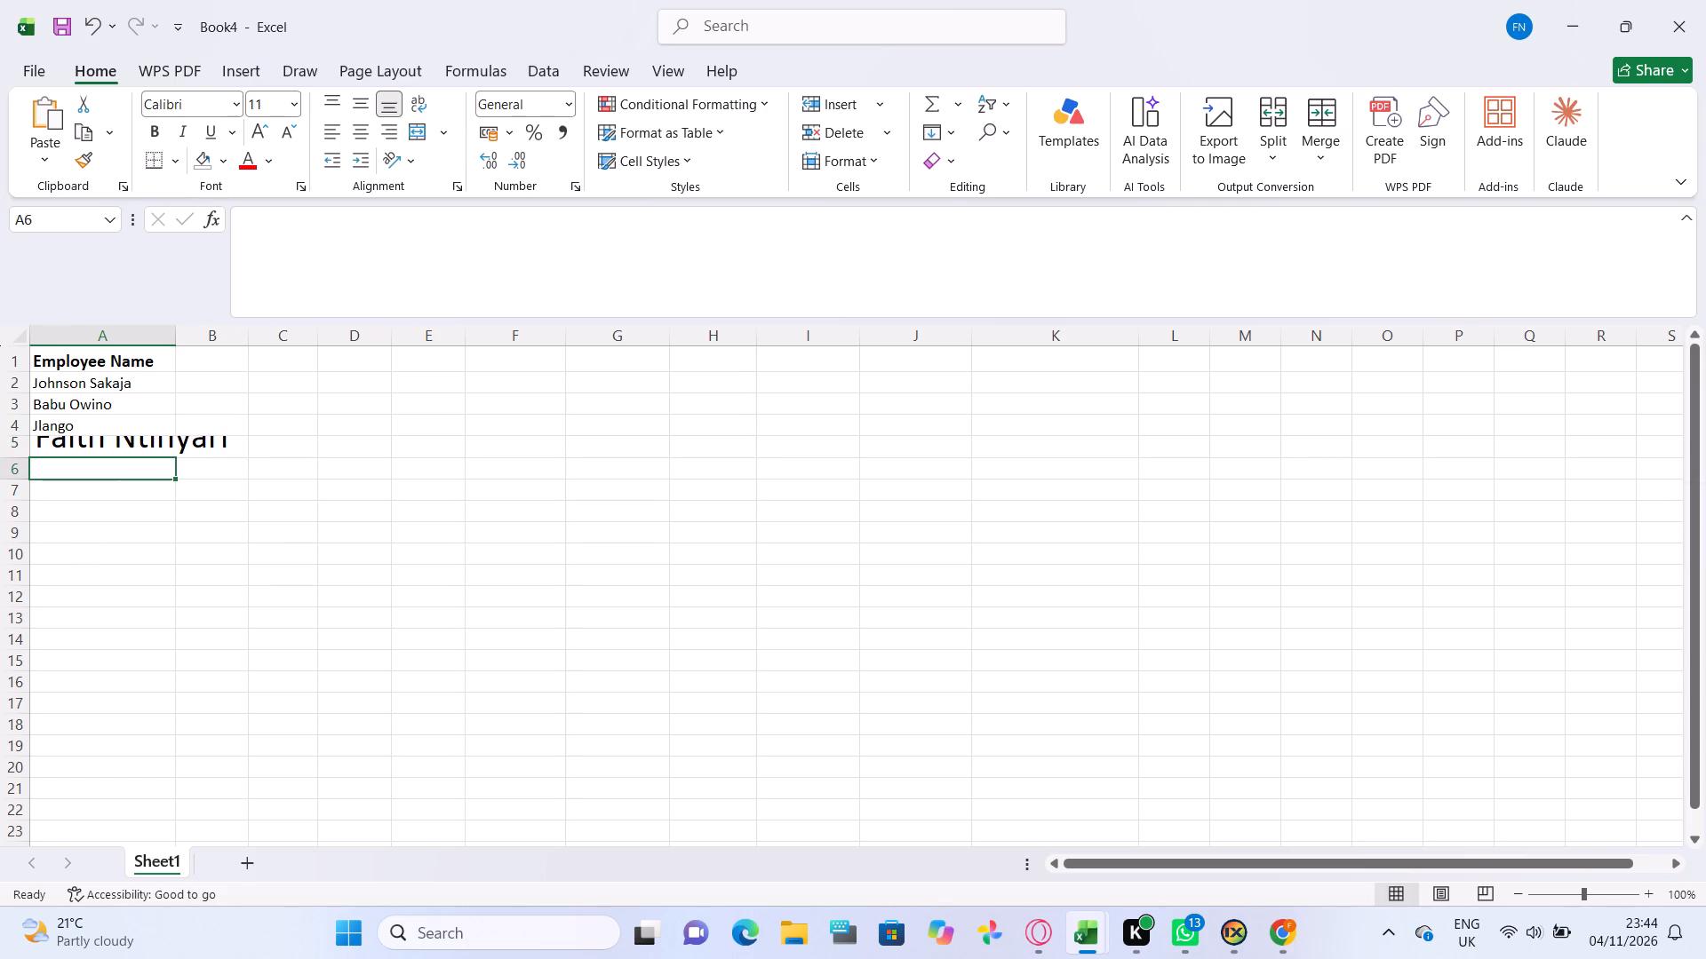
click(109, 442)
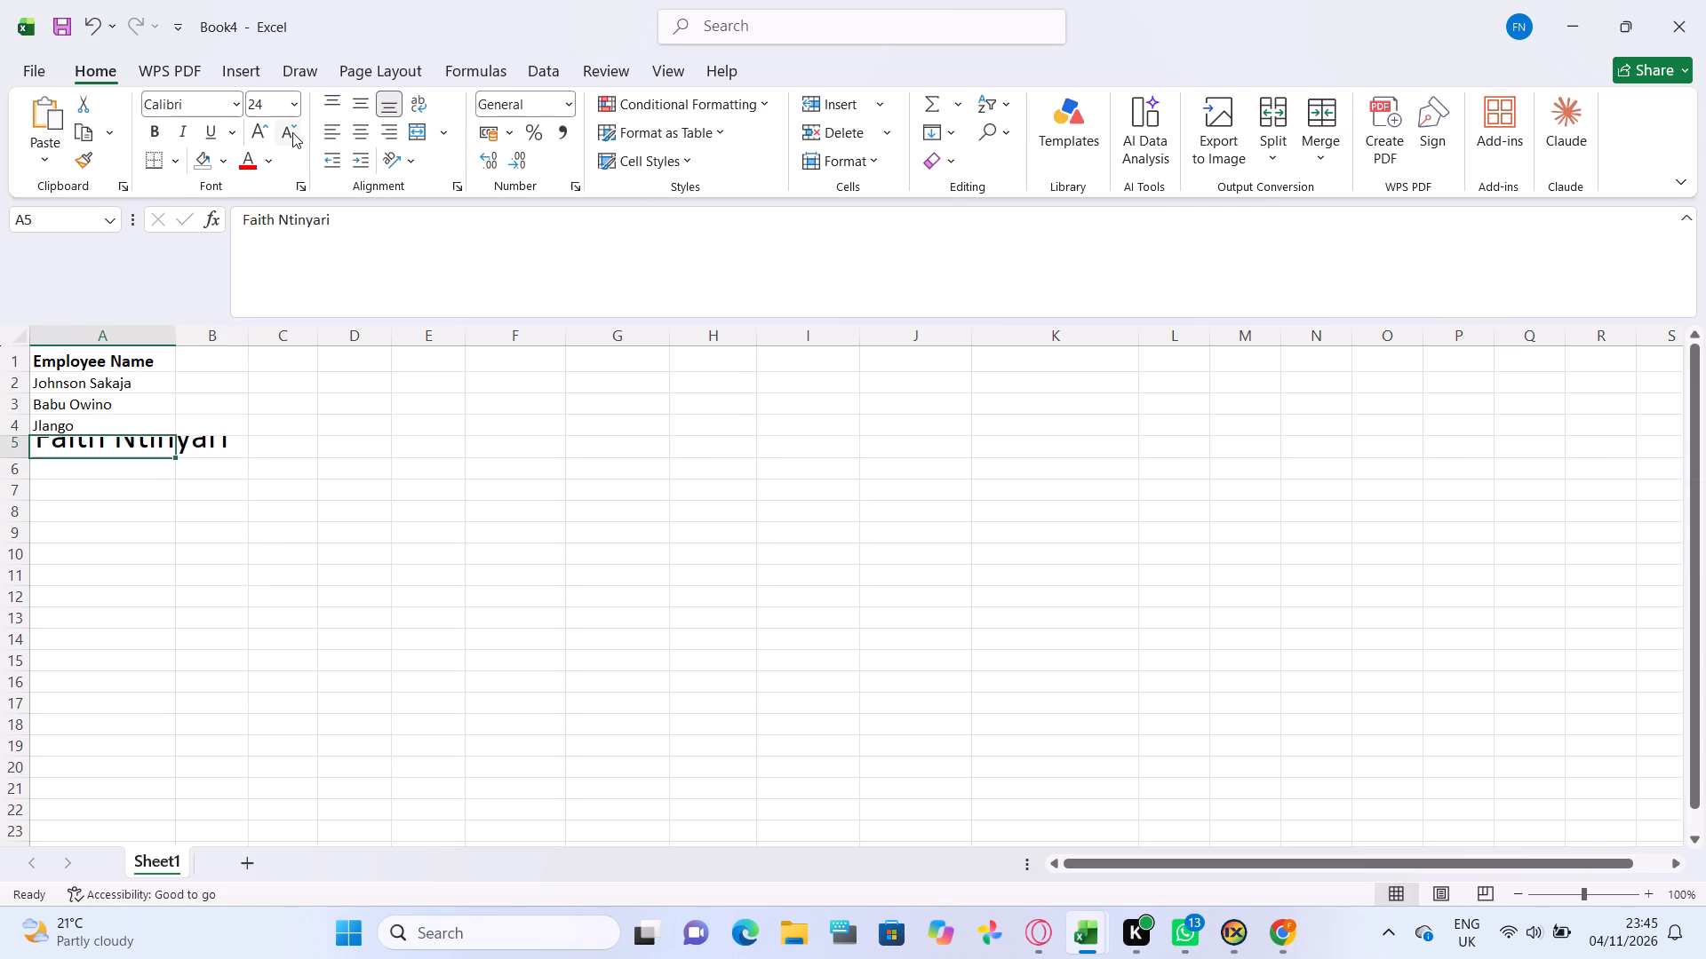
triple_click(292, 132)
triple_click(292, 132)
click(292, 132)
click(292, 132)
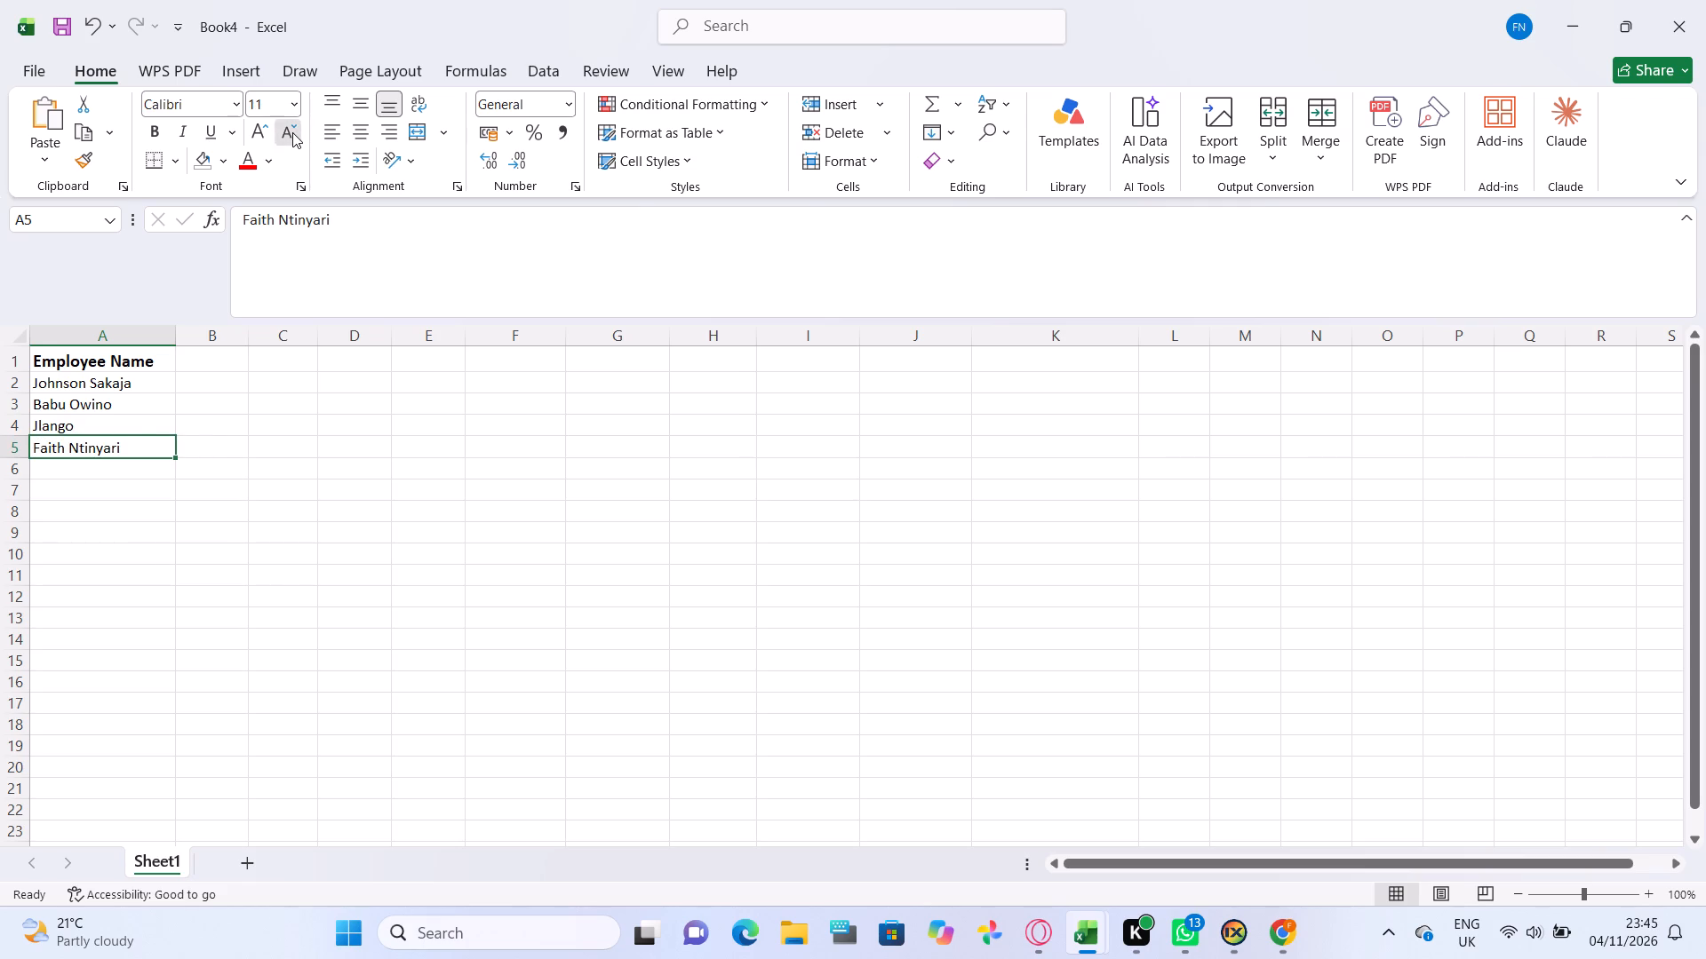
Enter the fifth employee's name in cell A6, in sentence case like the other names.
click(93, 478)
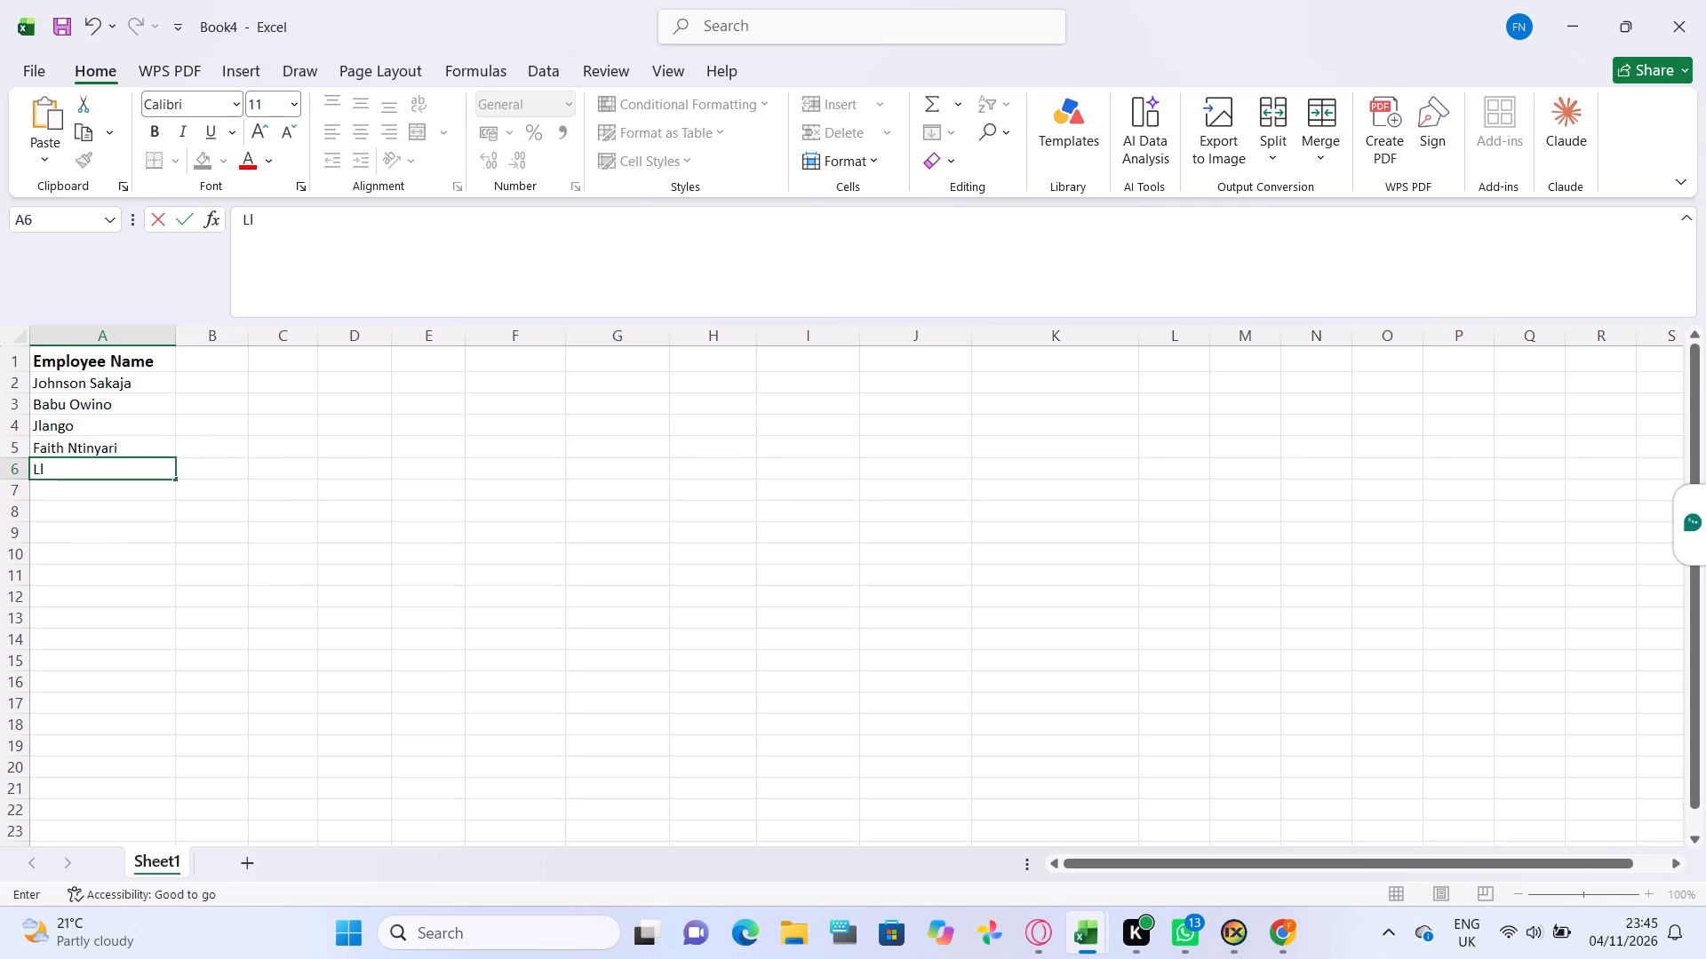
key(BackSpace)
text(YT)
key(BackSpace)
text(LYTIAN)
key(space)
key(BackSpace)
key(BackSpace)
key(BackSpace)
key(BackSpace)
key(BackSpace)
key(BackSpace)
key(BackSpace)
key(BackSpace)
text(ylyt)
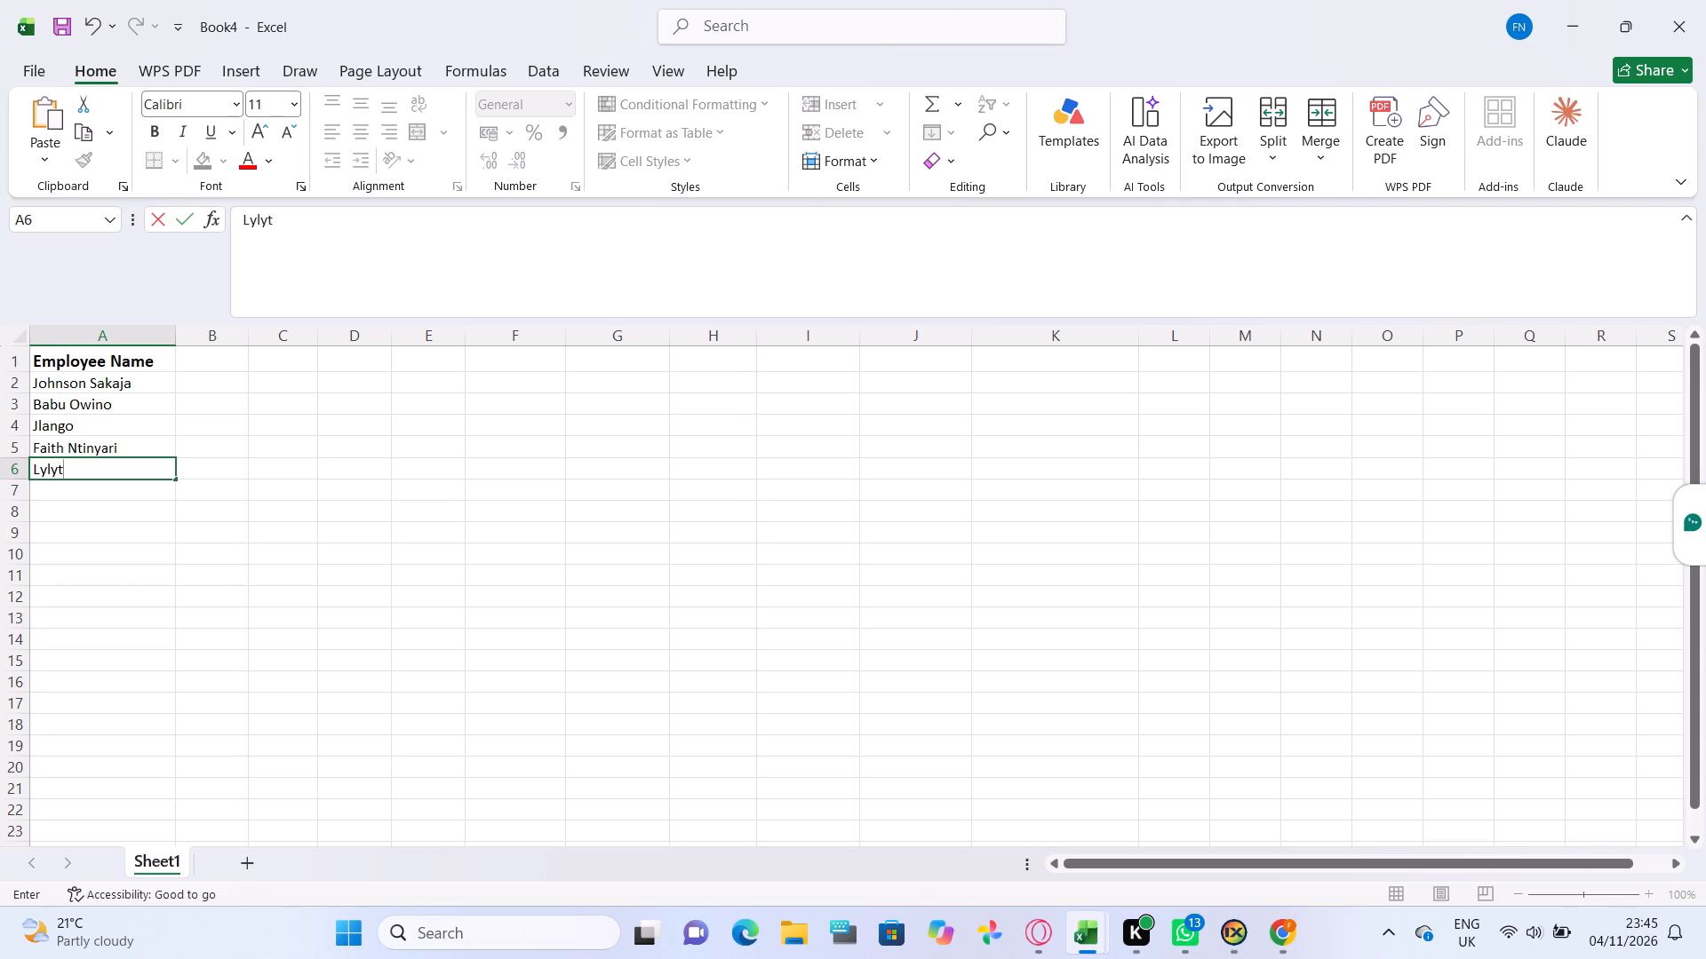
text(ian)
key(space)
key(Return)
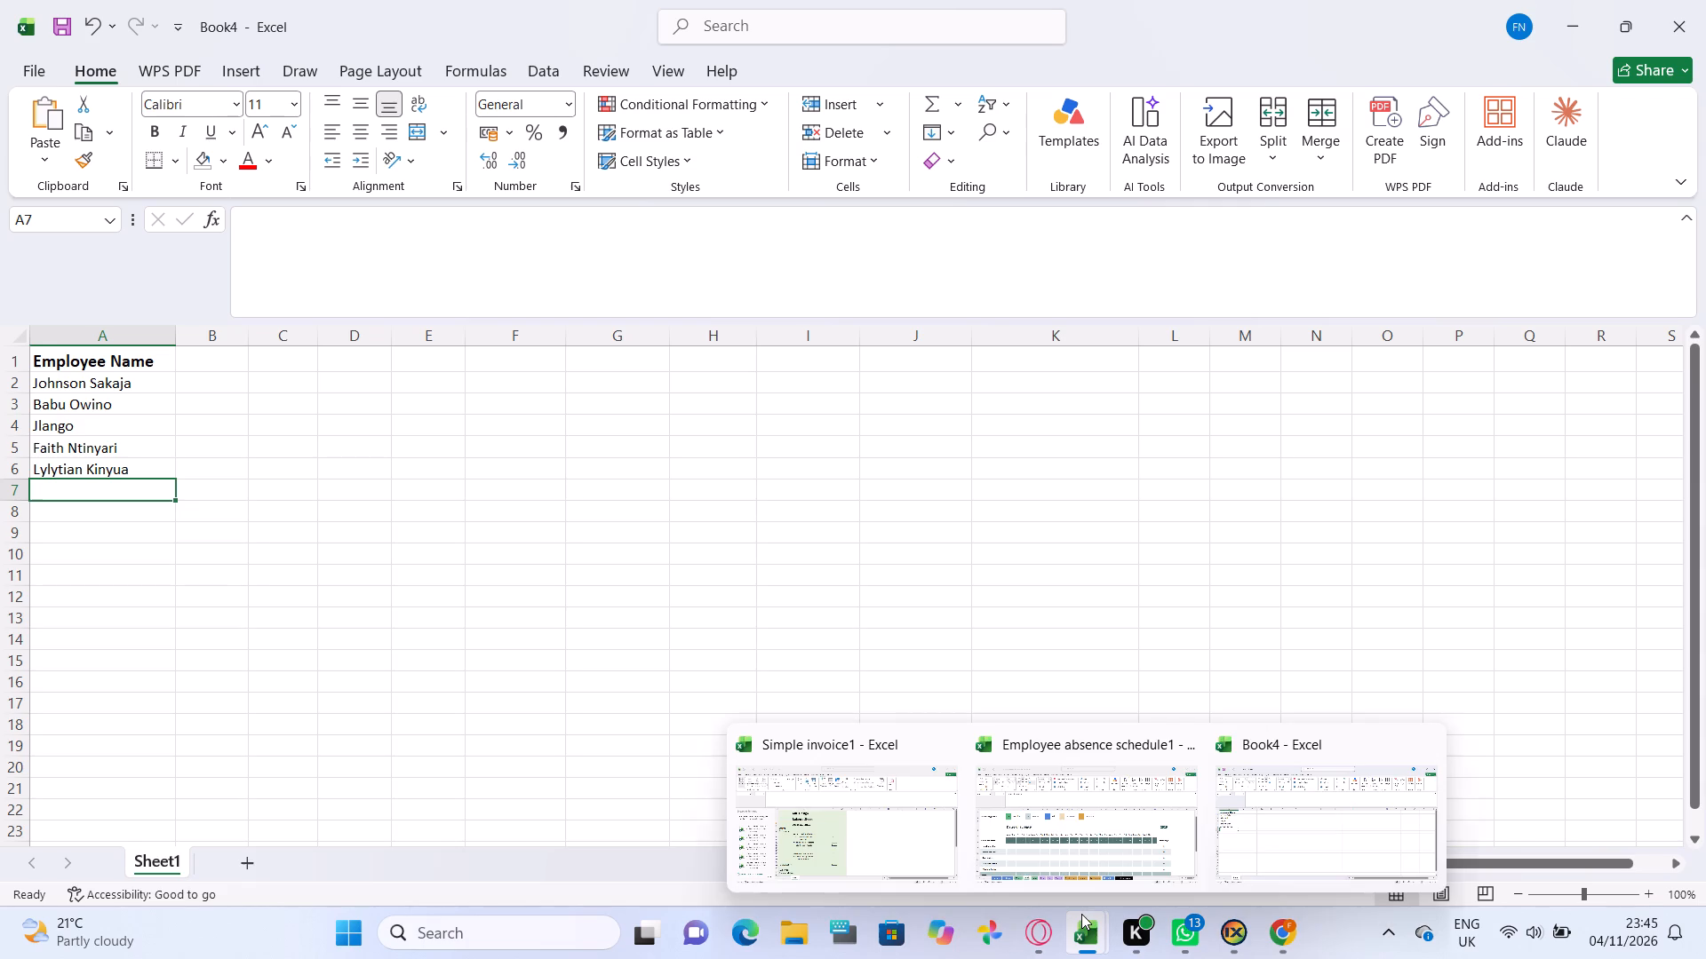
Check the April sheet's date columns and rows in the Employee absence schedule workbook, and return to Book4.
click(1068, 876)
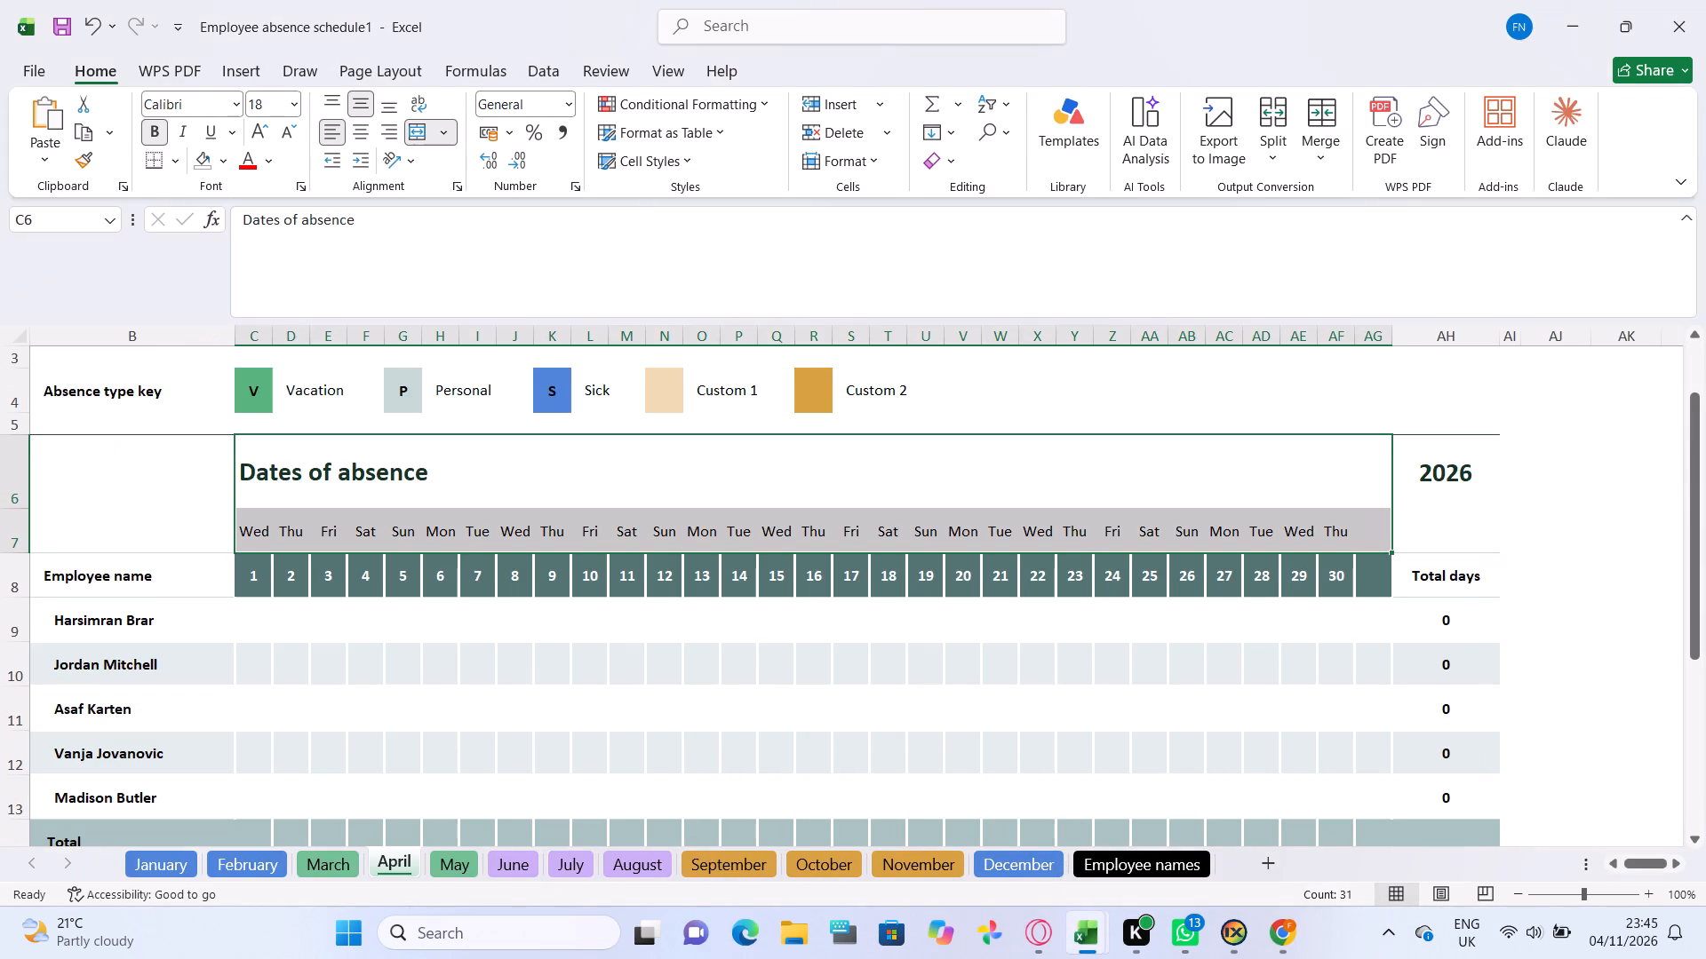
scroll(801, 745, down, 1)
scroll(801, 745, up, 1)
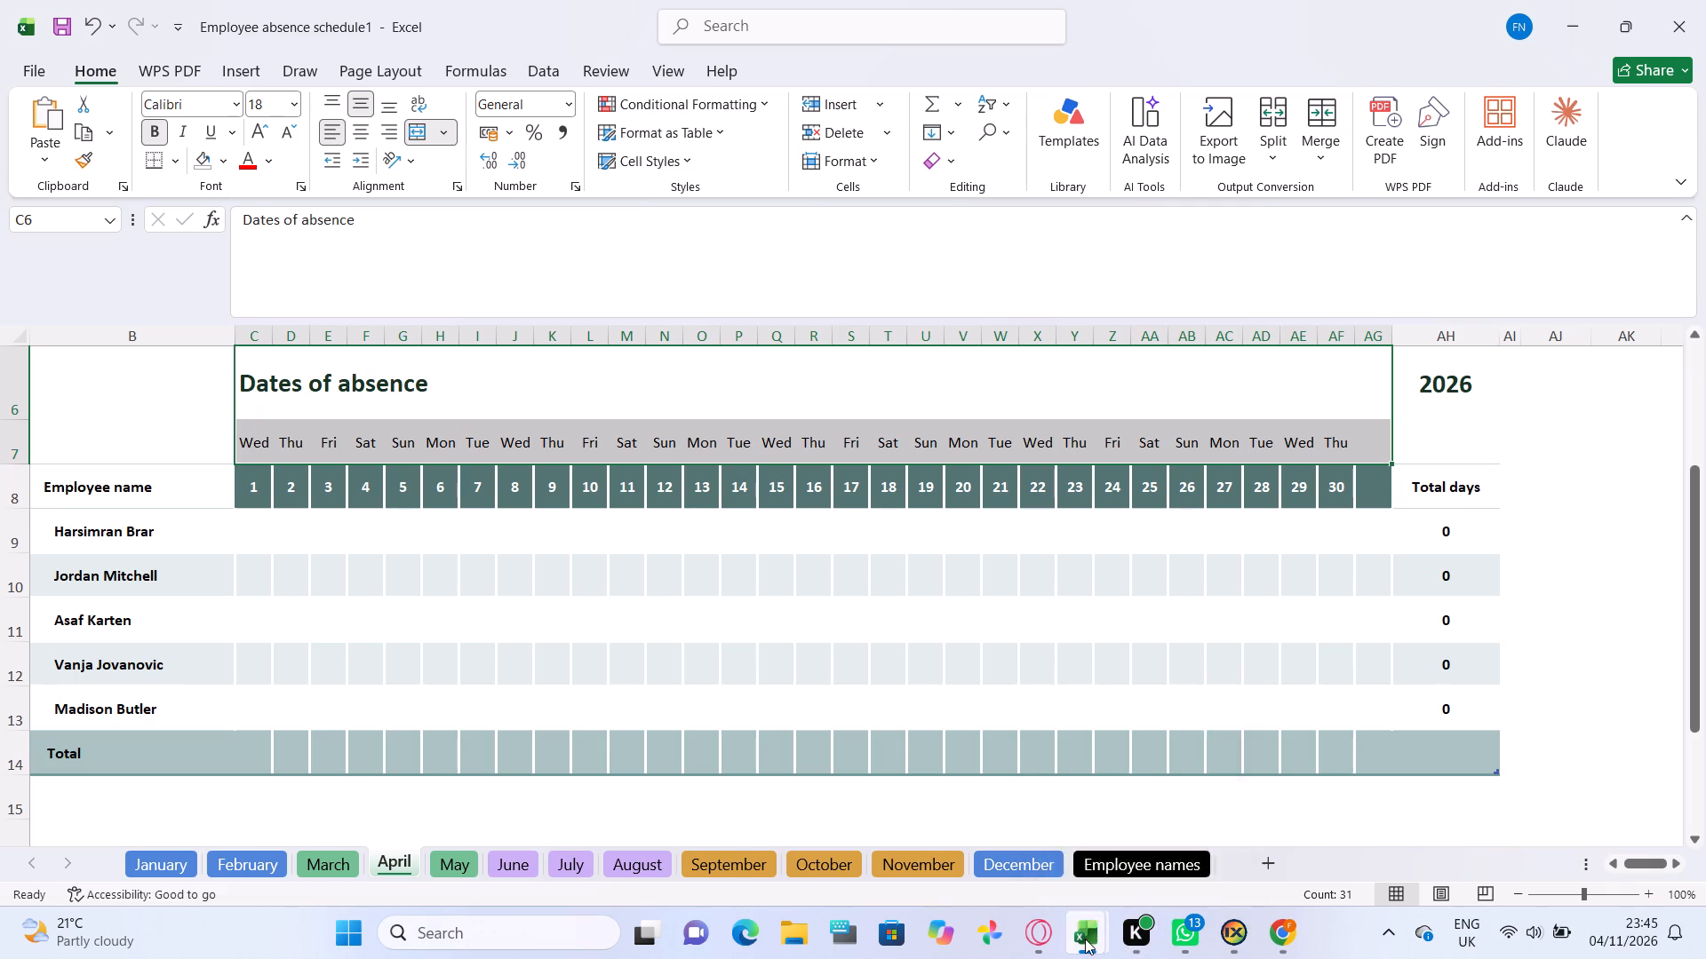
click(1288, 812)
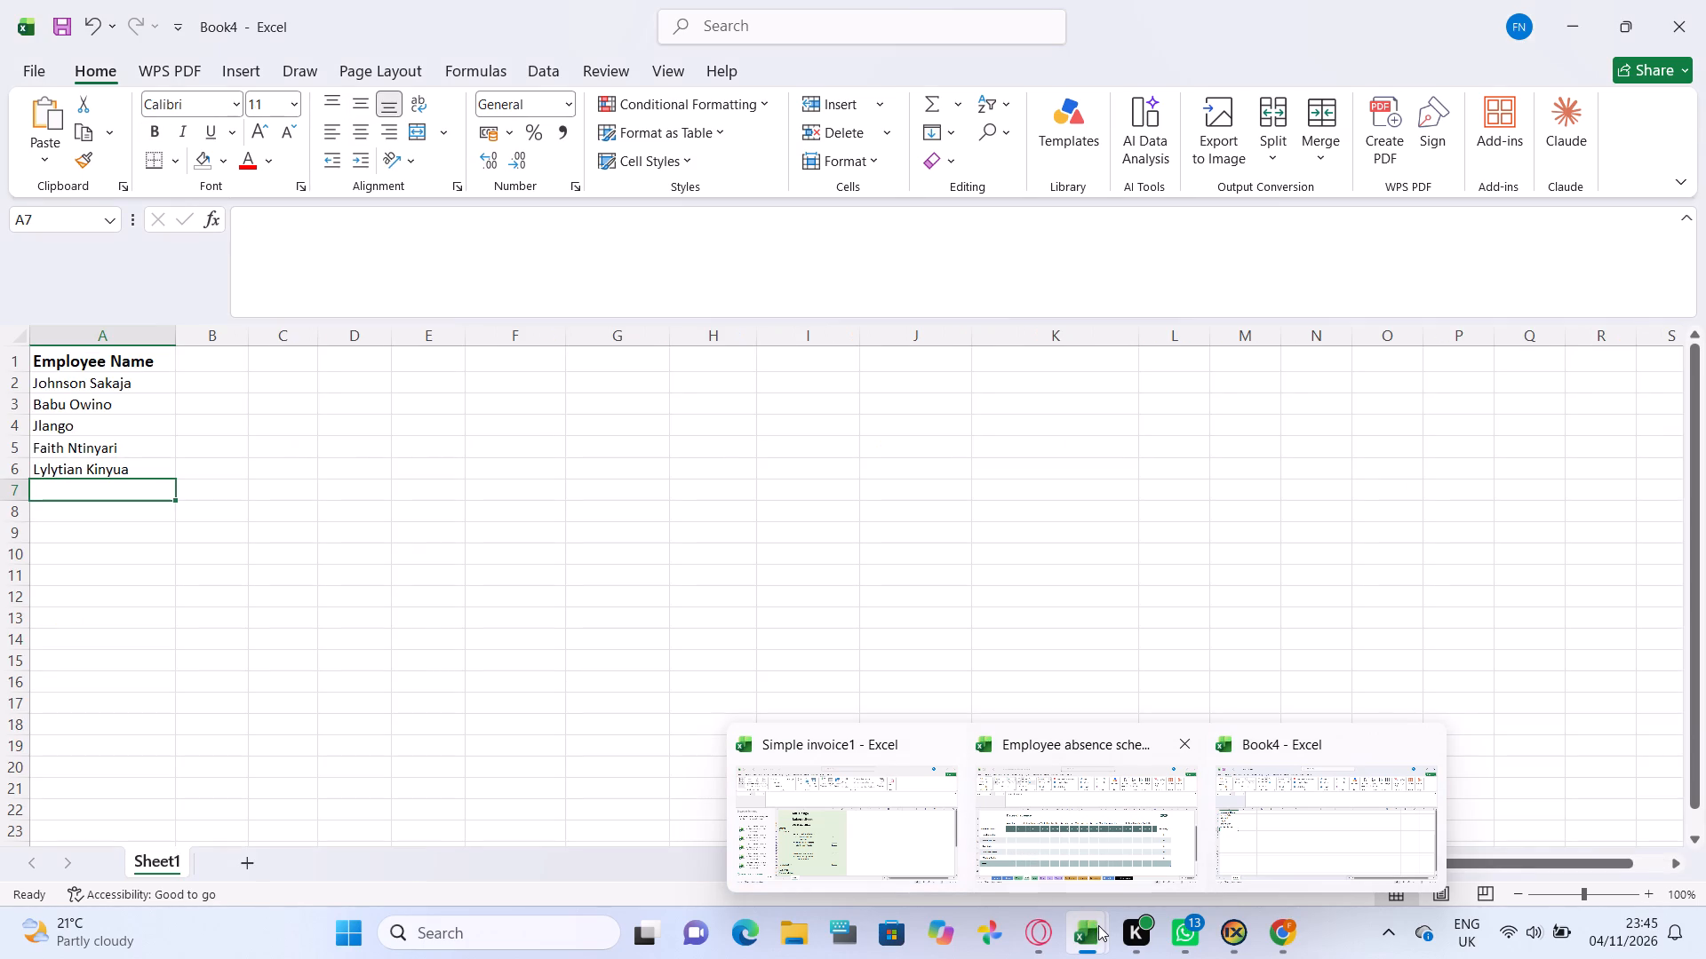
click(1276, 832)
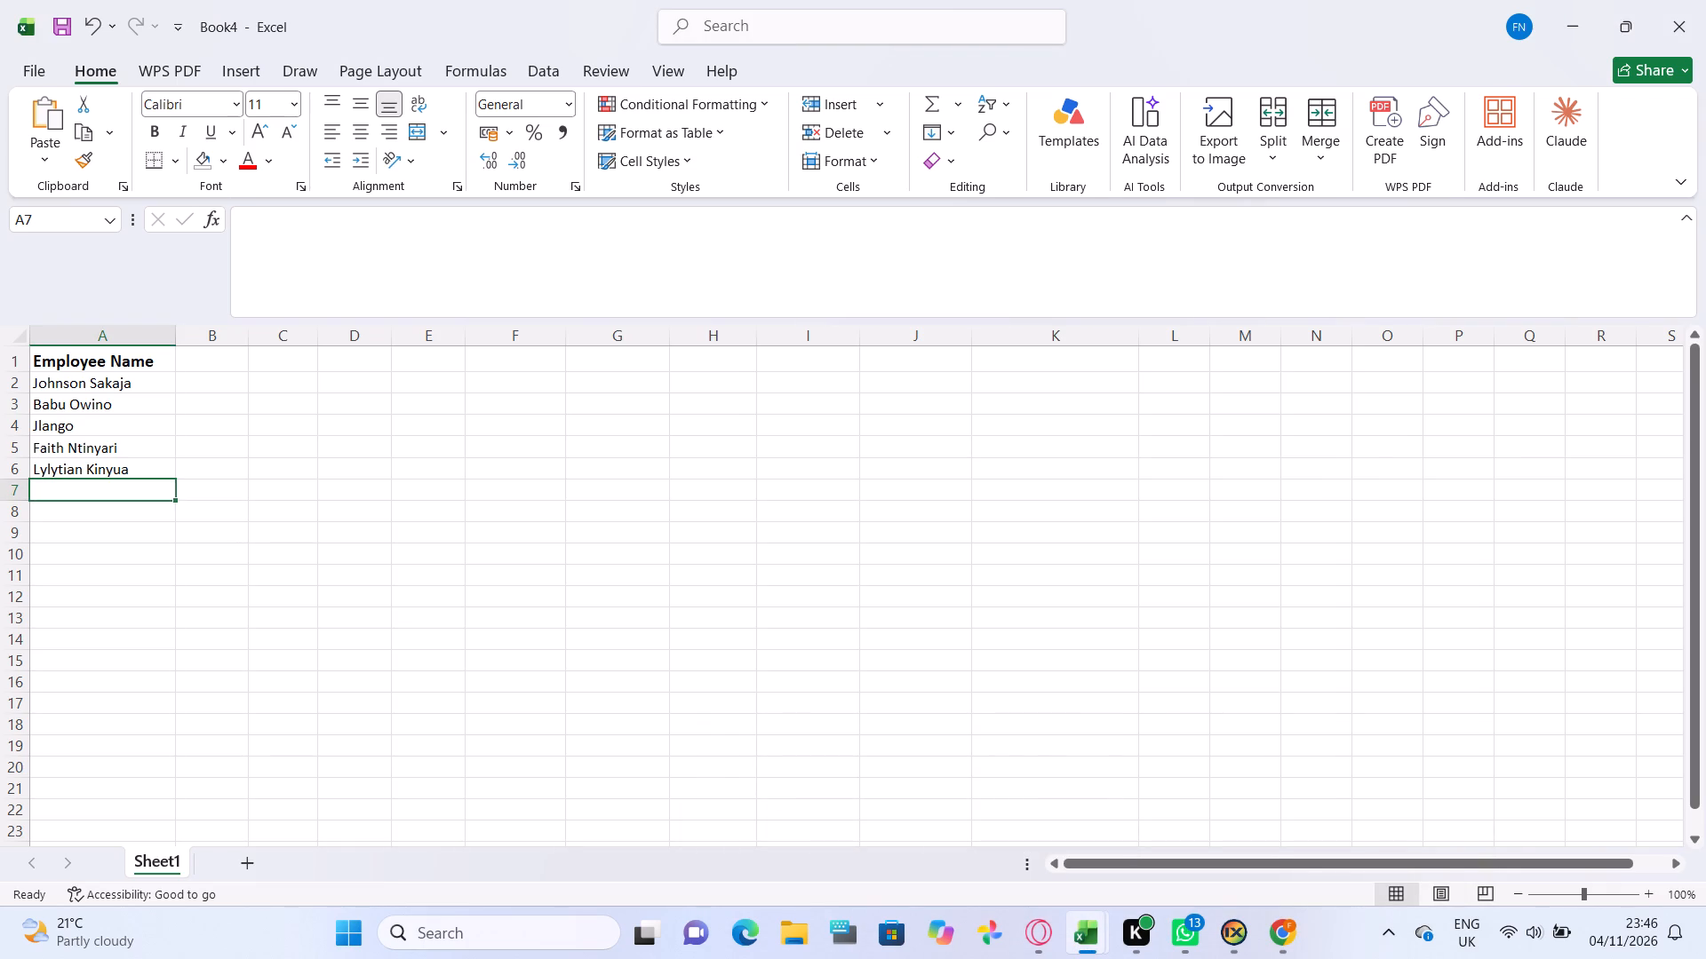
Narrow columns B through I individually to just fit short day labels.
drag(249, 341, 228, 342)
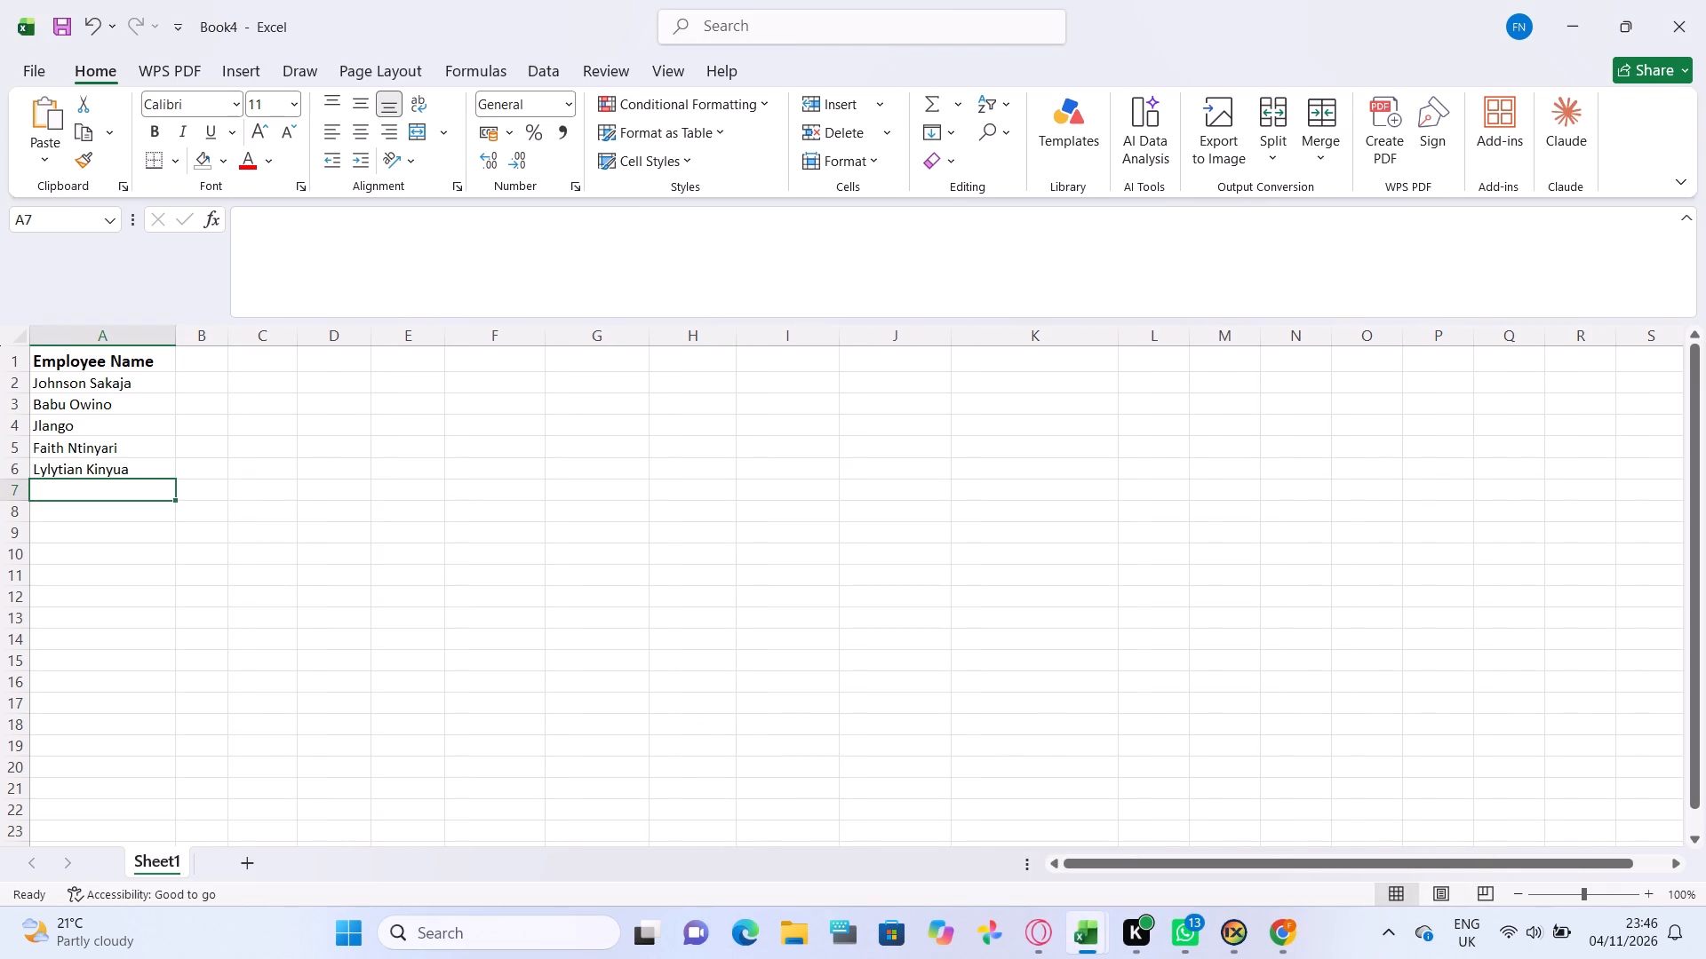
drag(300, 338, 276, 338)
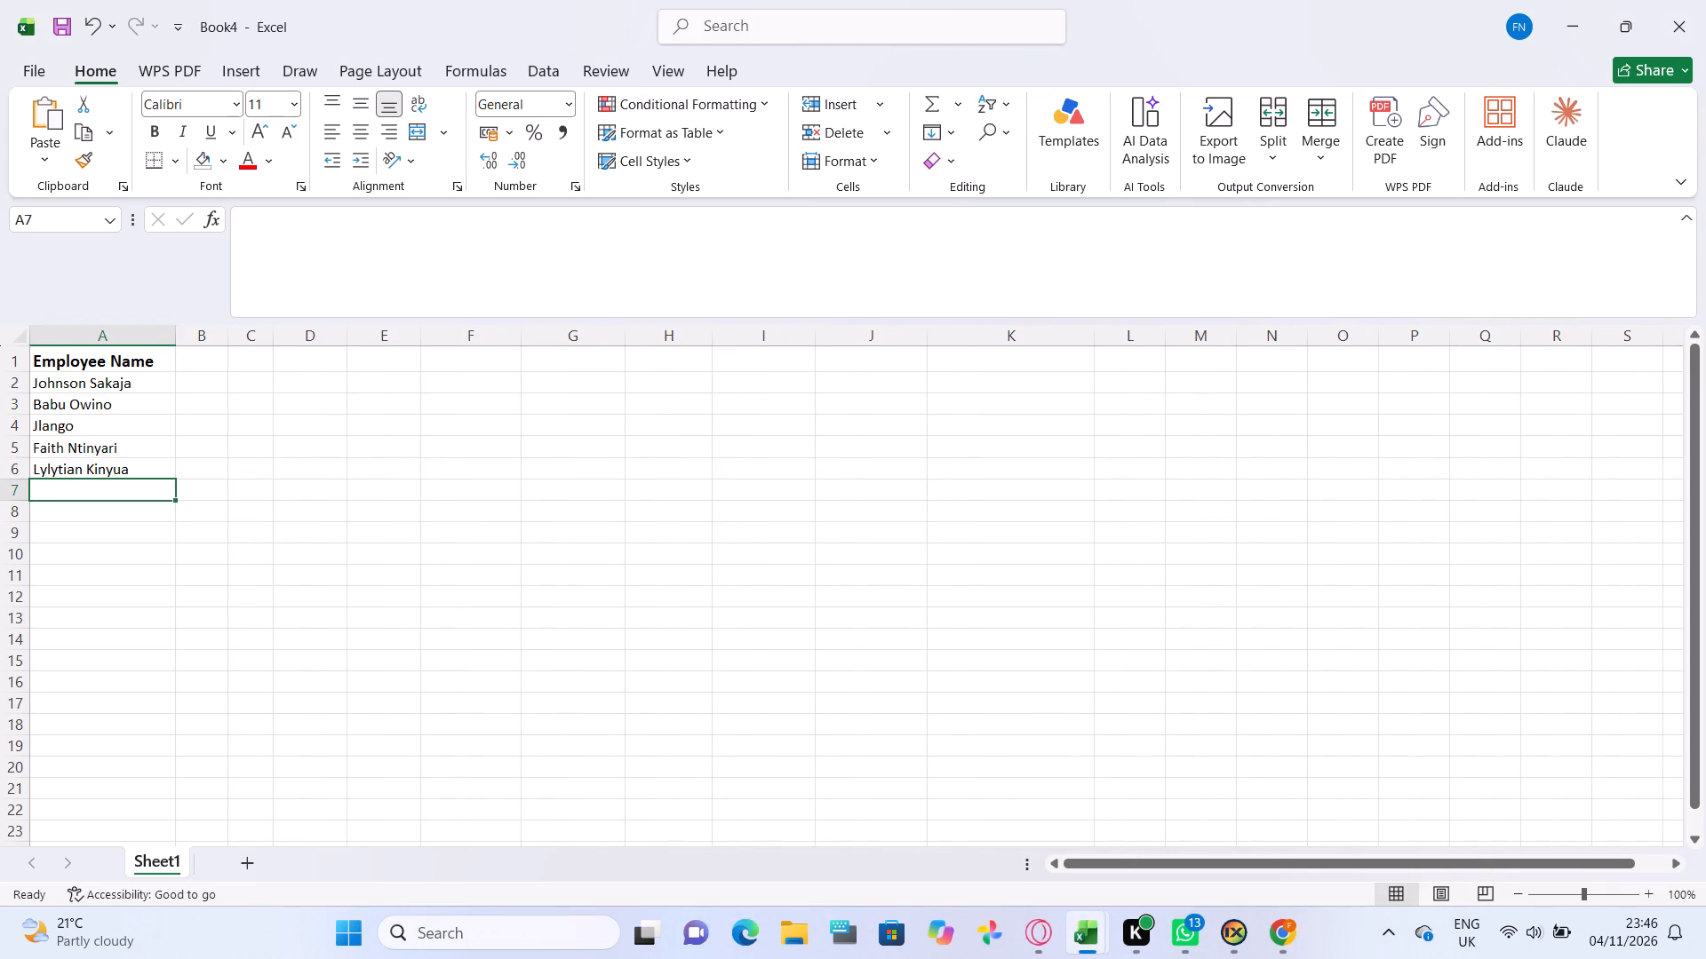
drag(342, 338, 315, 345)
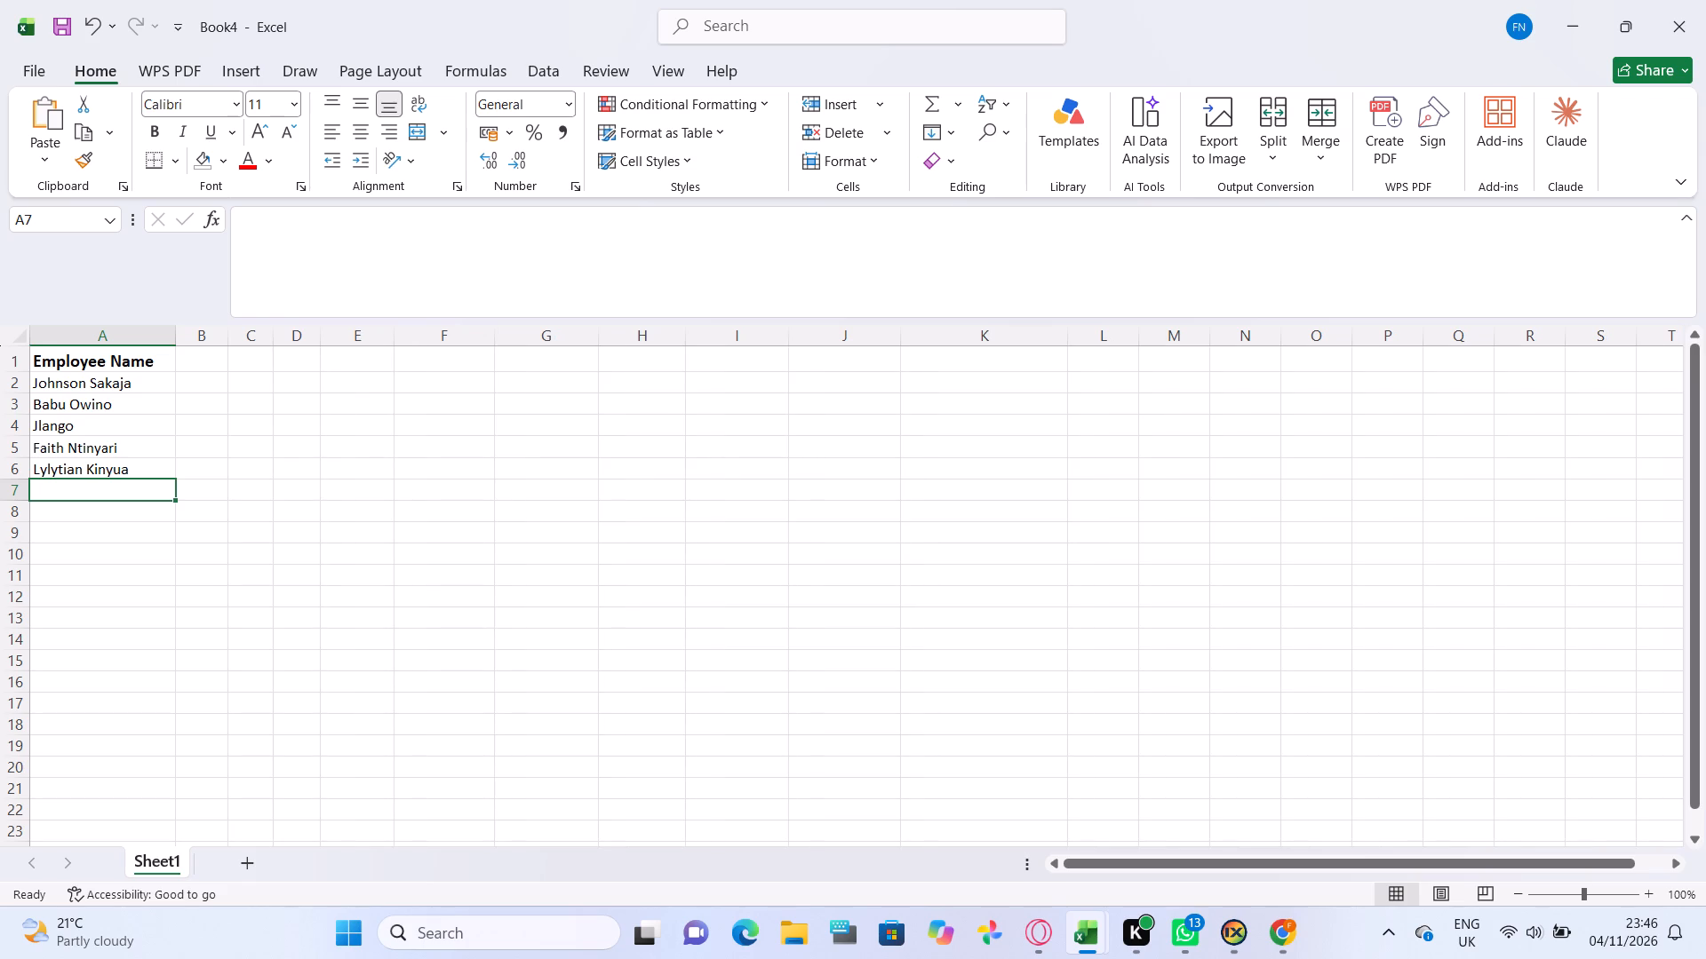
drag(391, 344, 366, 344)
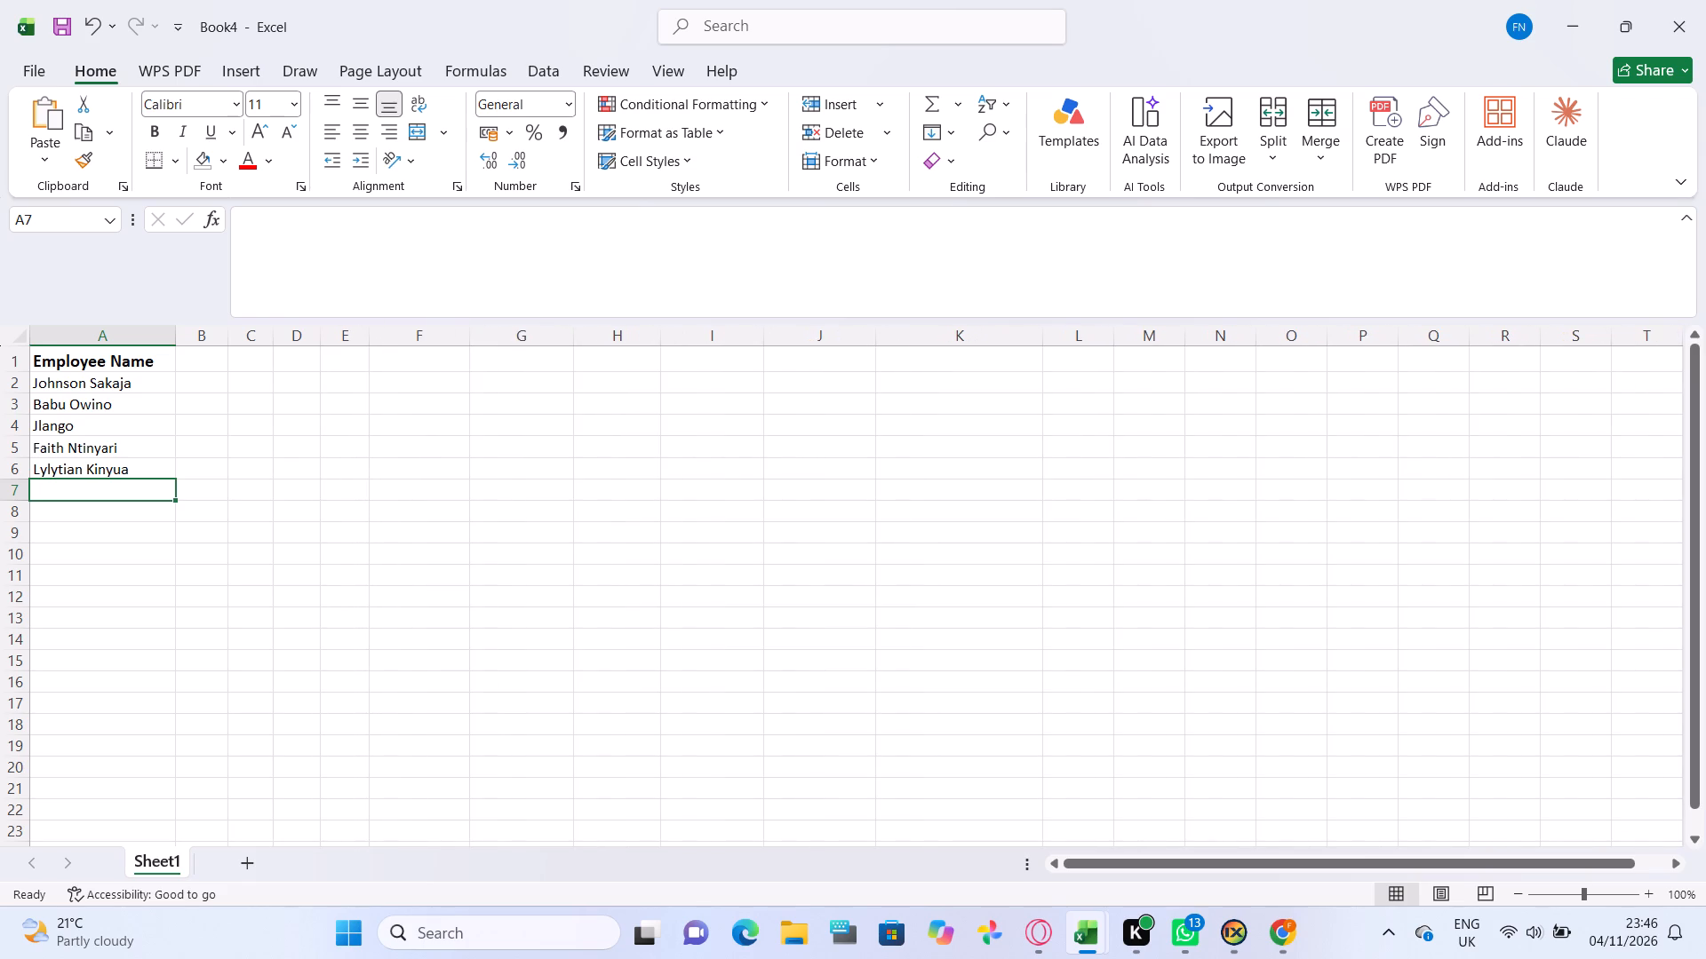
drag(466, 347, 438, 345)
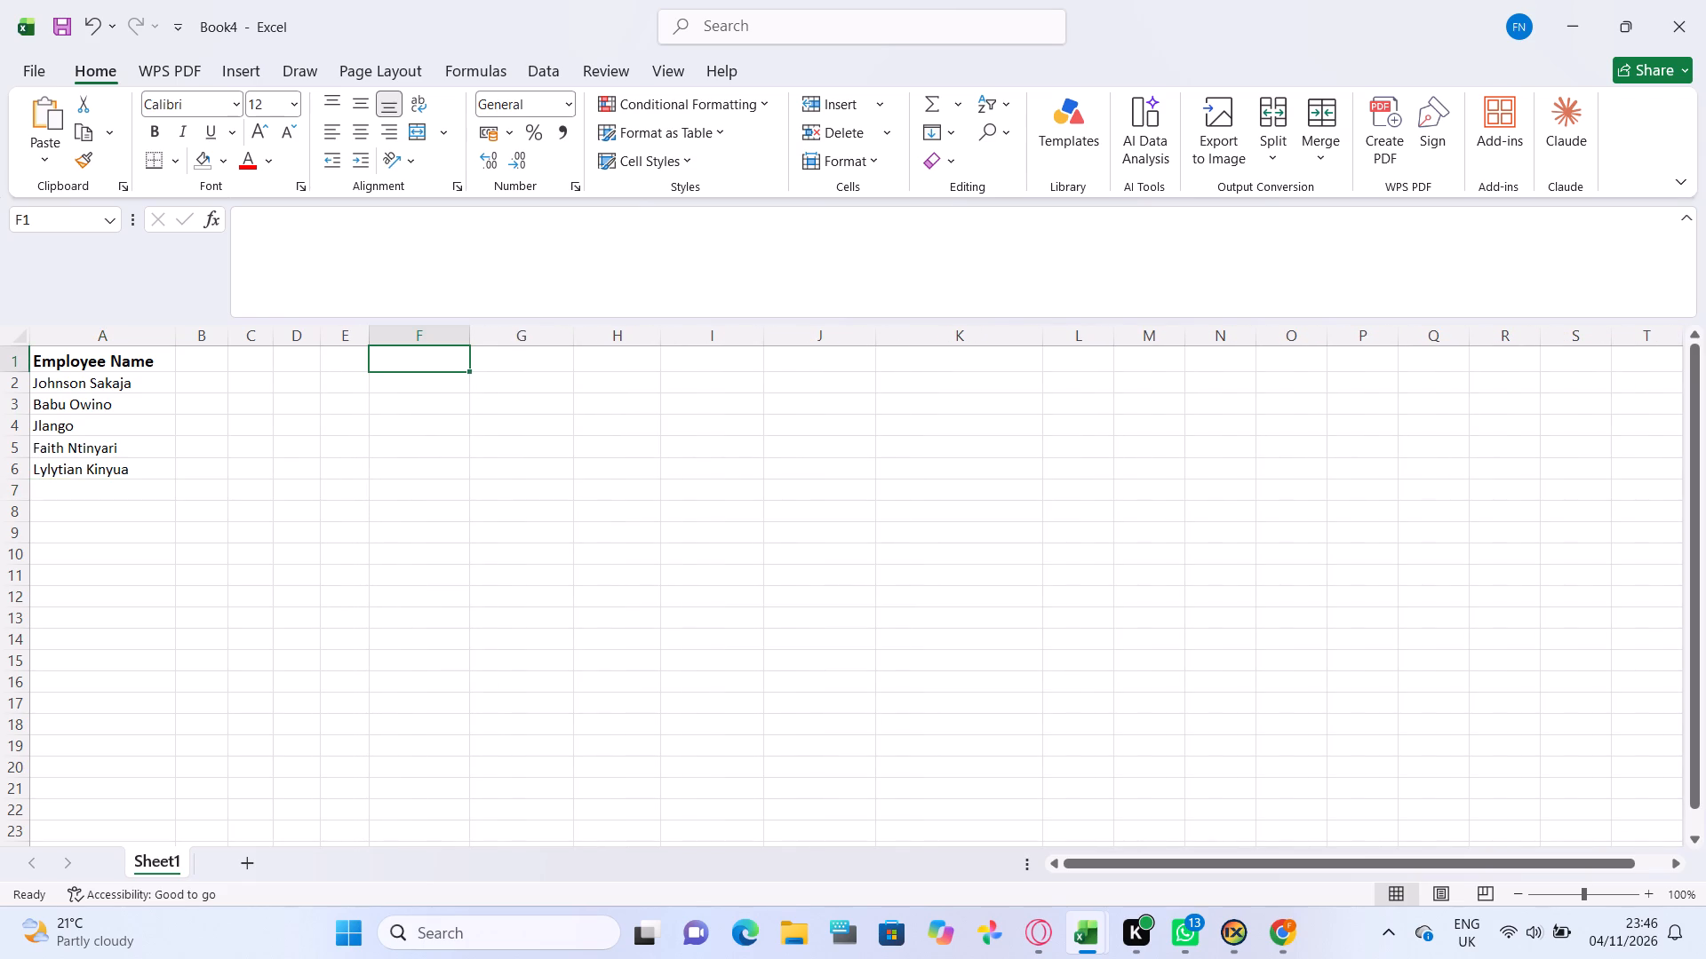
drag(469, 338, 414, 336)
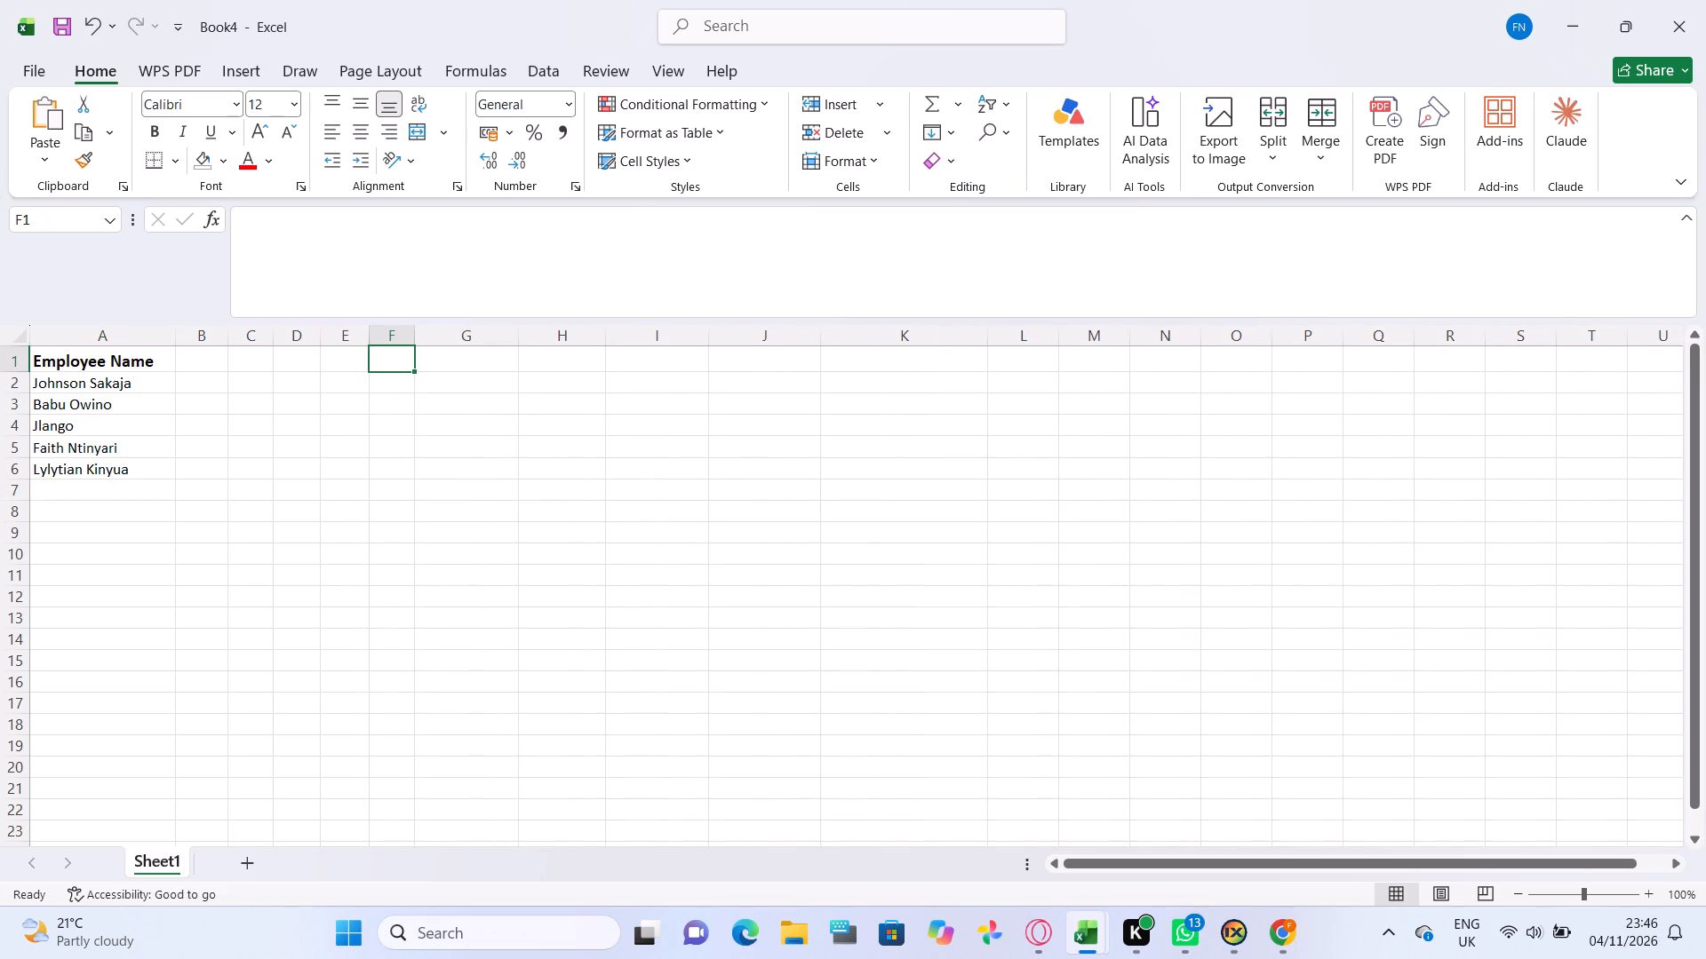
drag(520, 344, 462, 353)
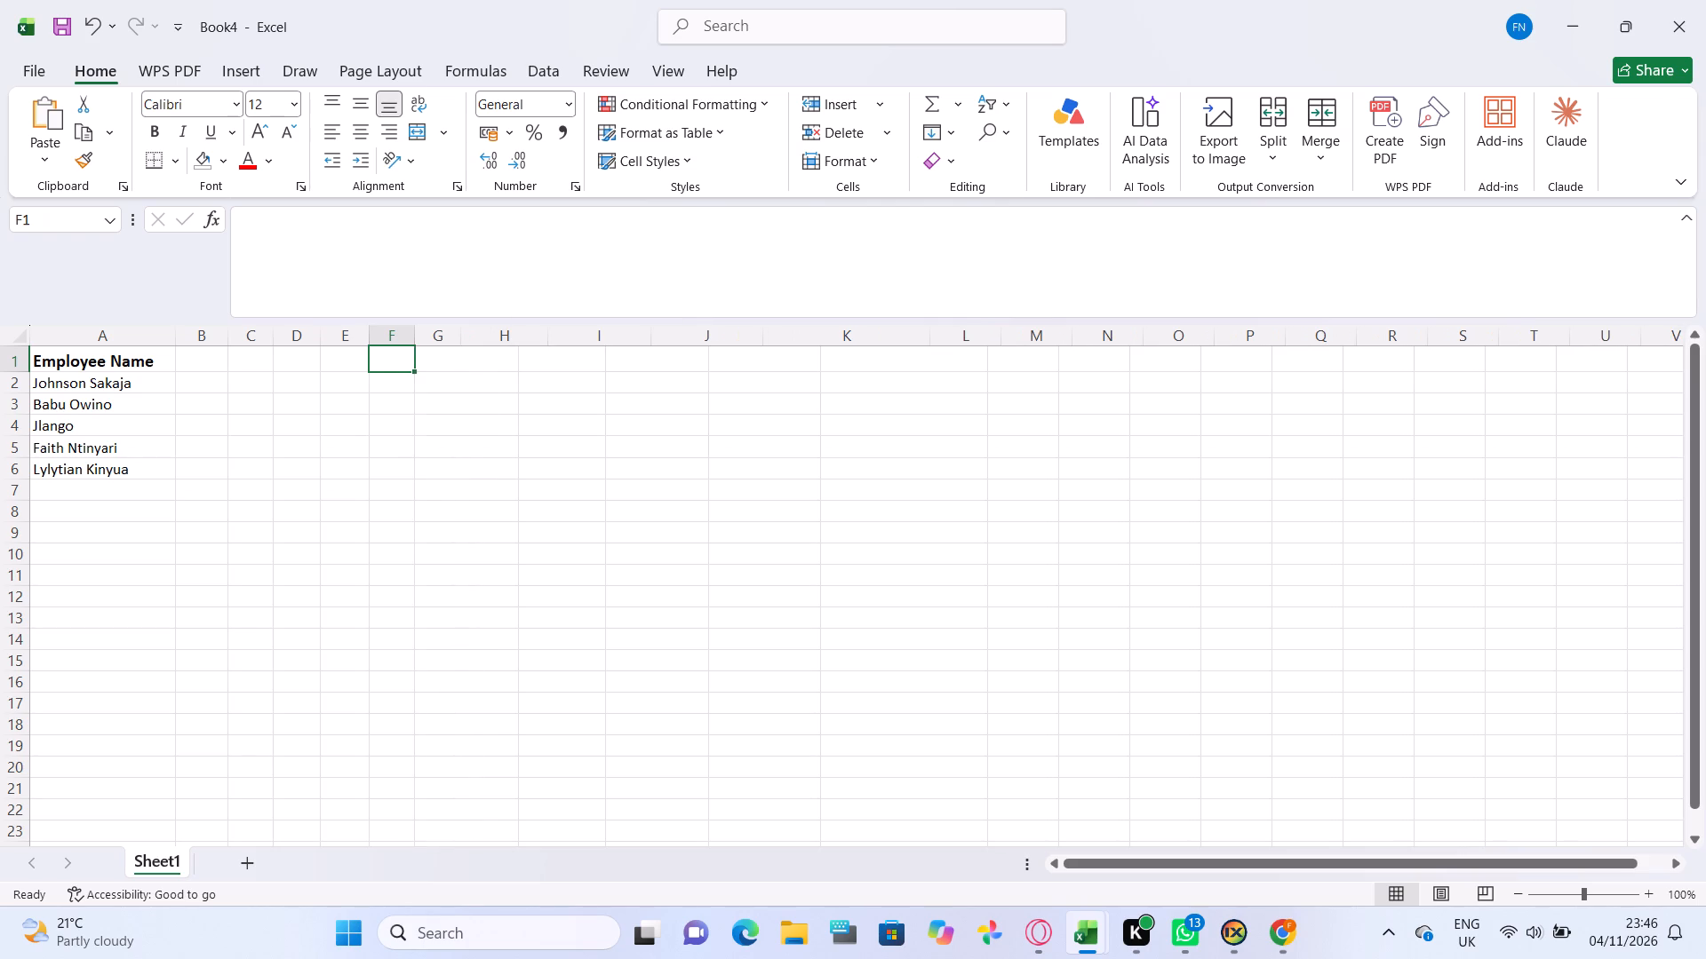
drag(552, 342, 530, 345)
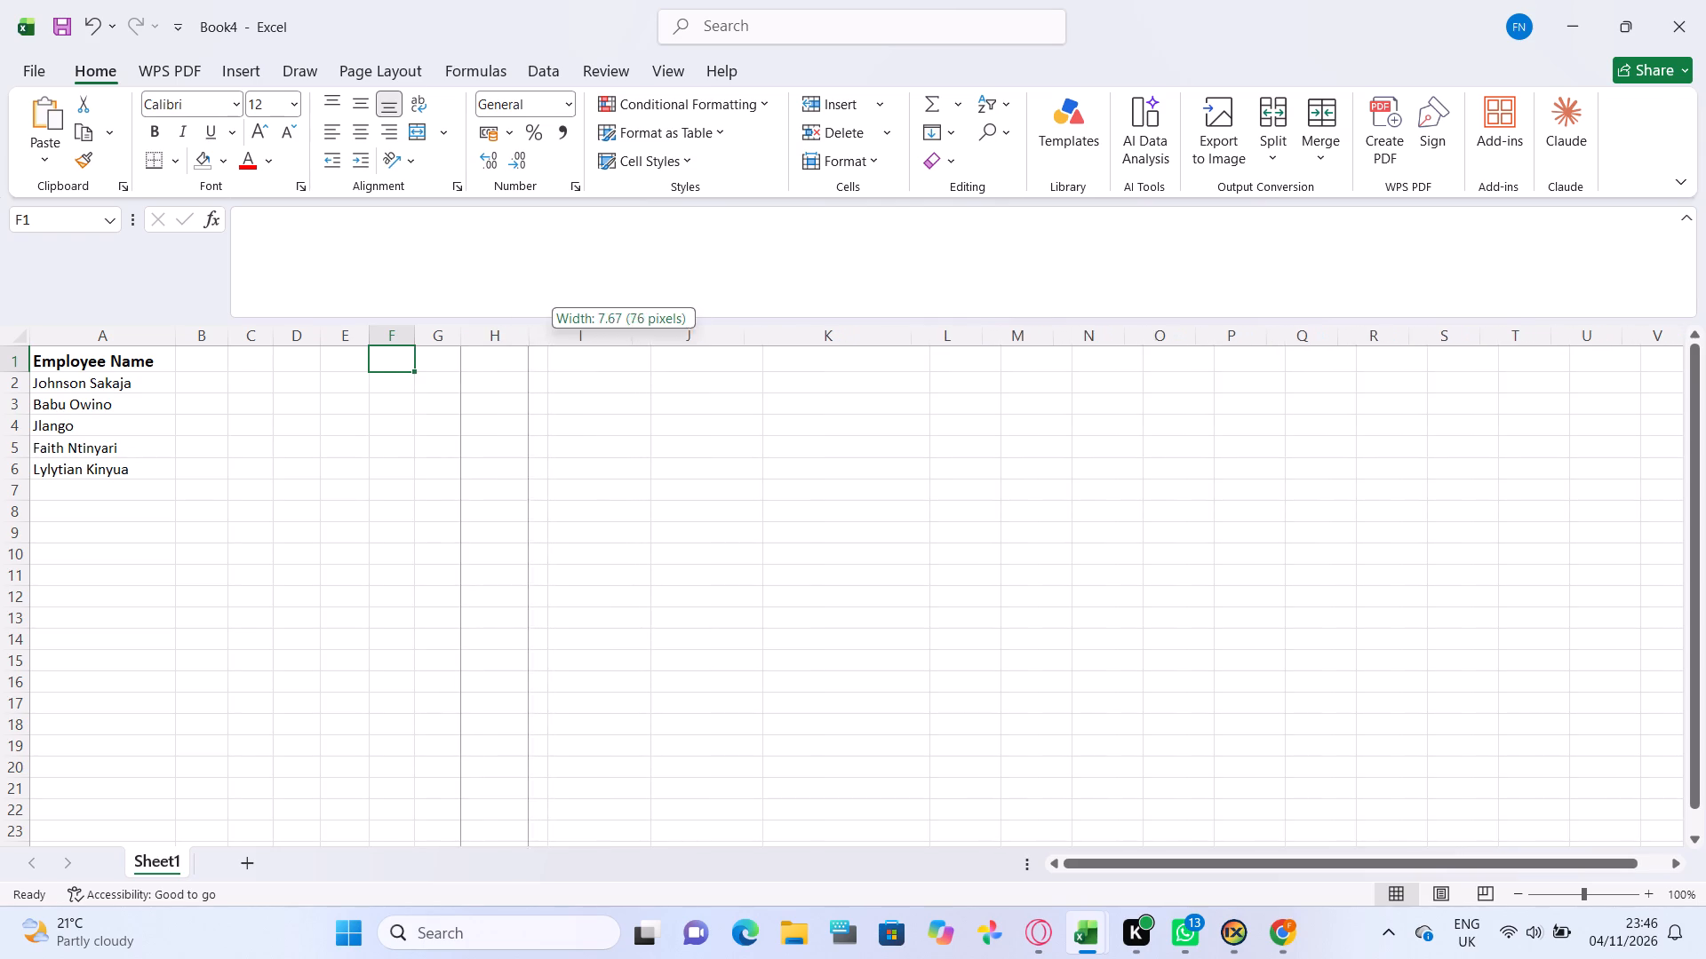
drag(530, 345, 506, 348)
drag(602, 345, 565, 347)
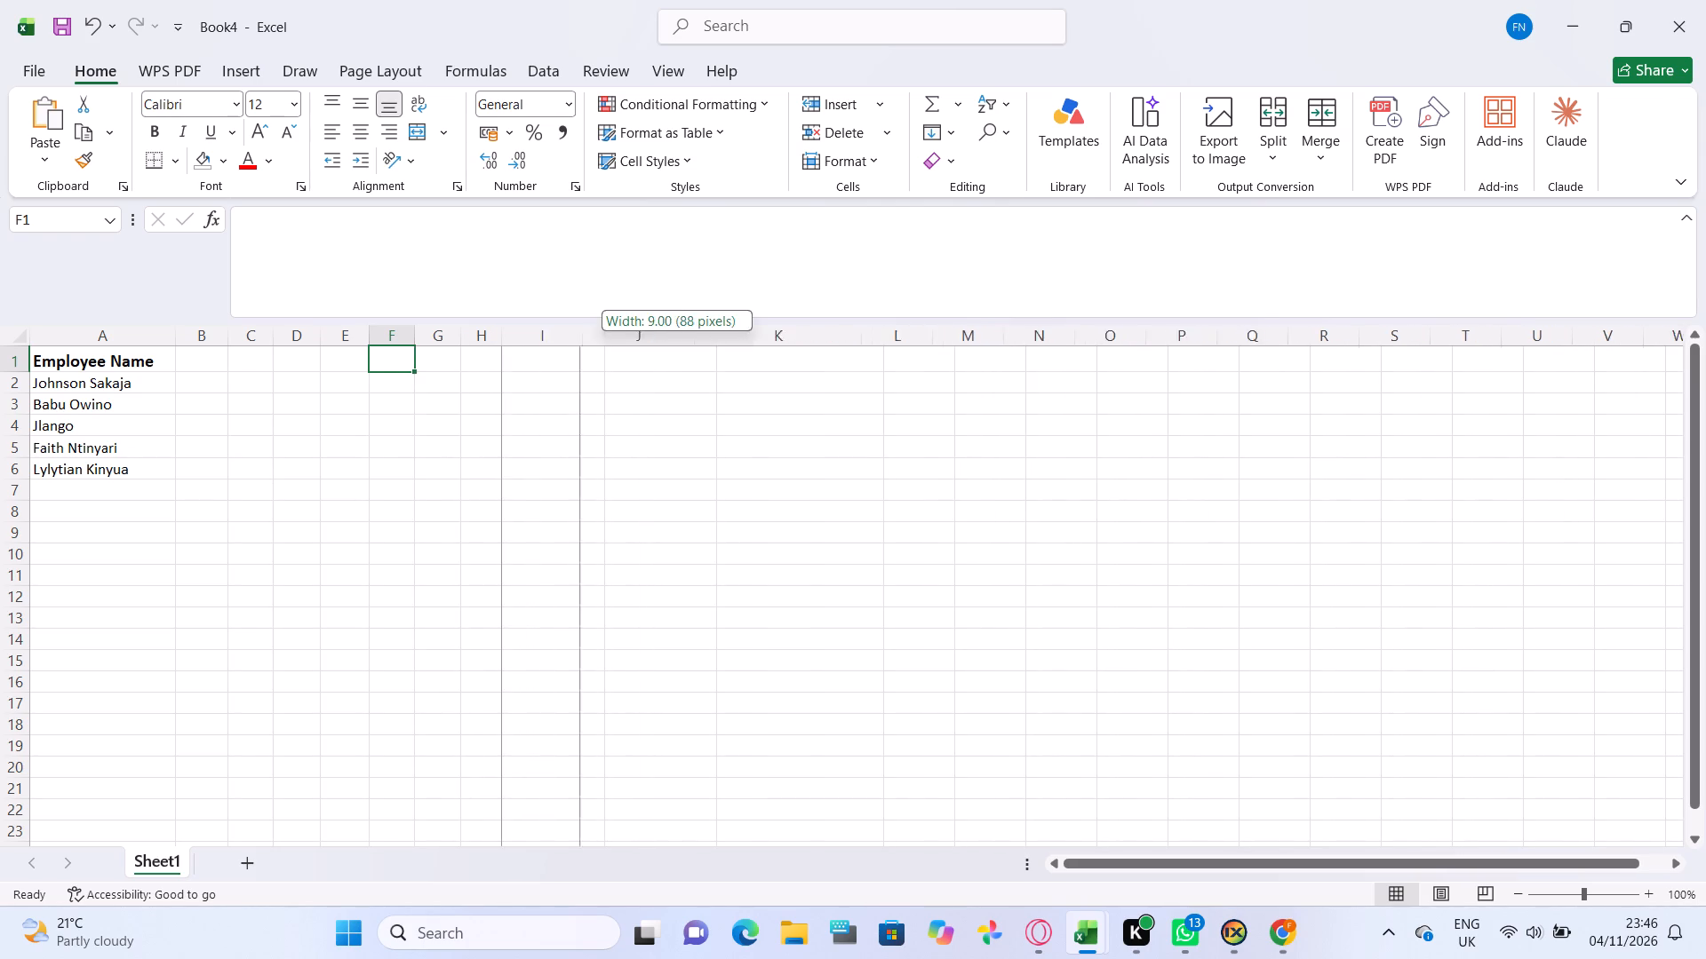
drag(565, 347, 552, 347)
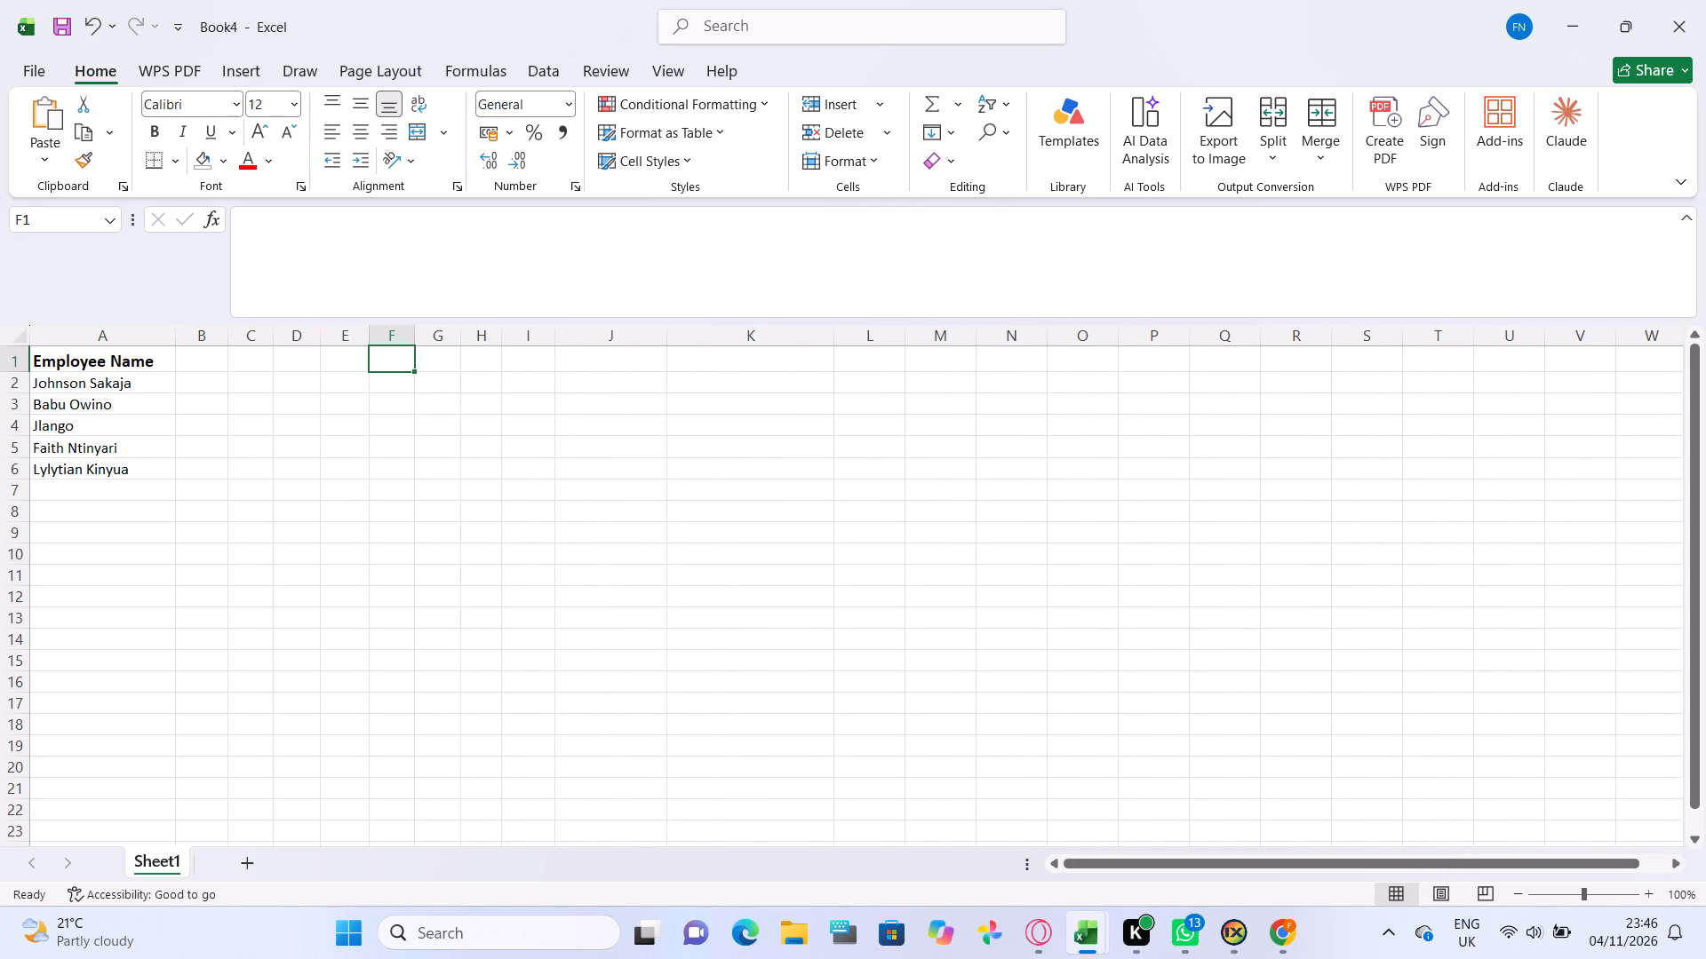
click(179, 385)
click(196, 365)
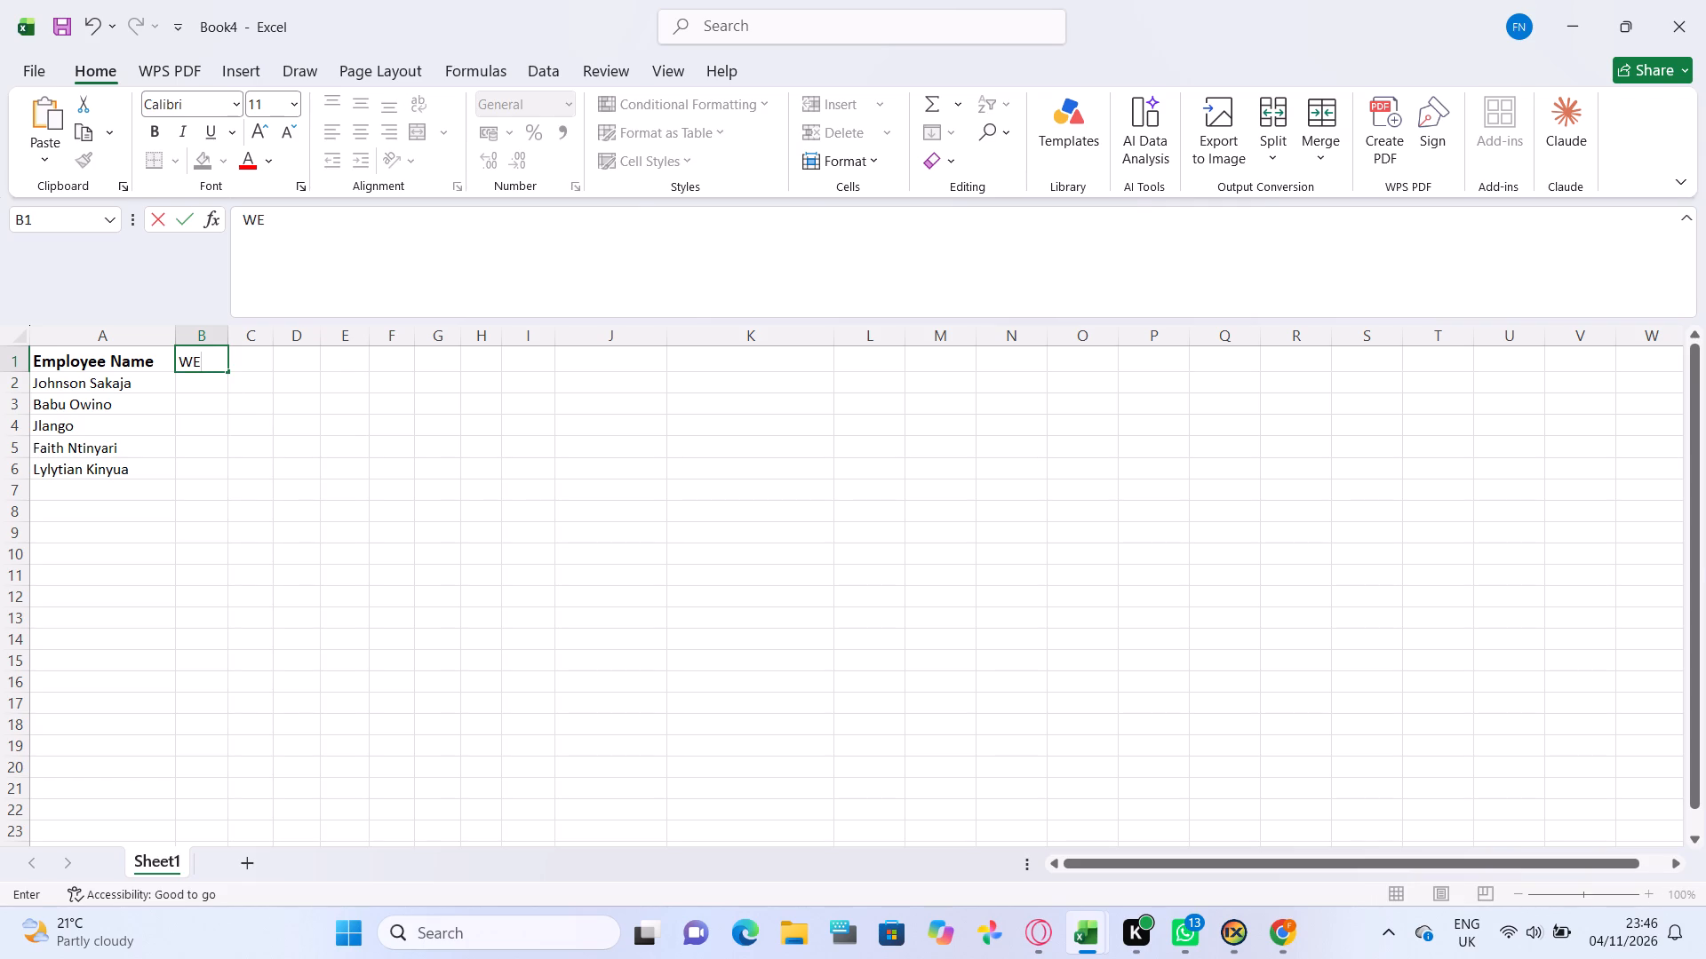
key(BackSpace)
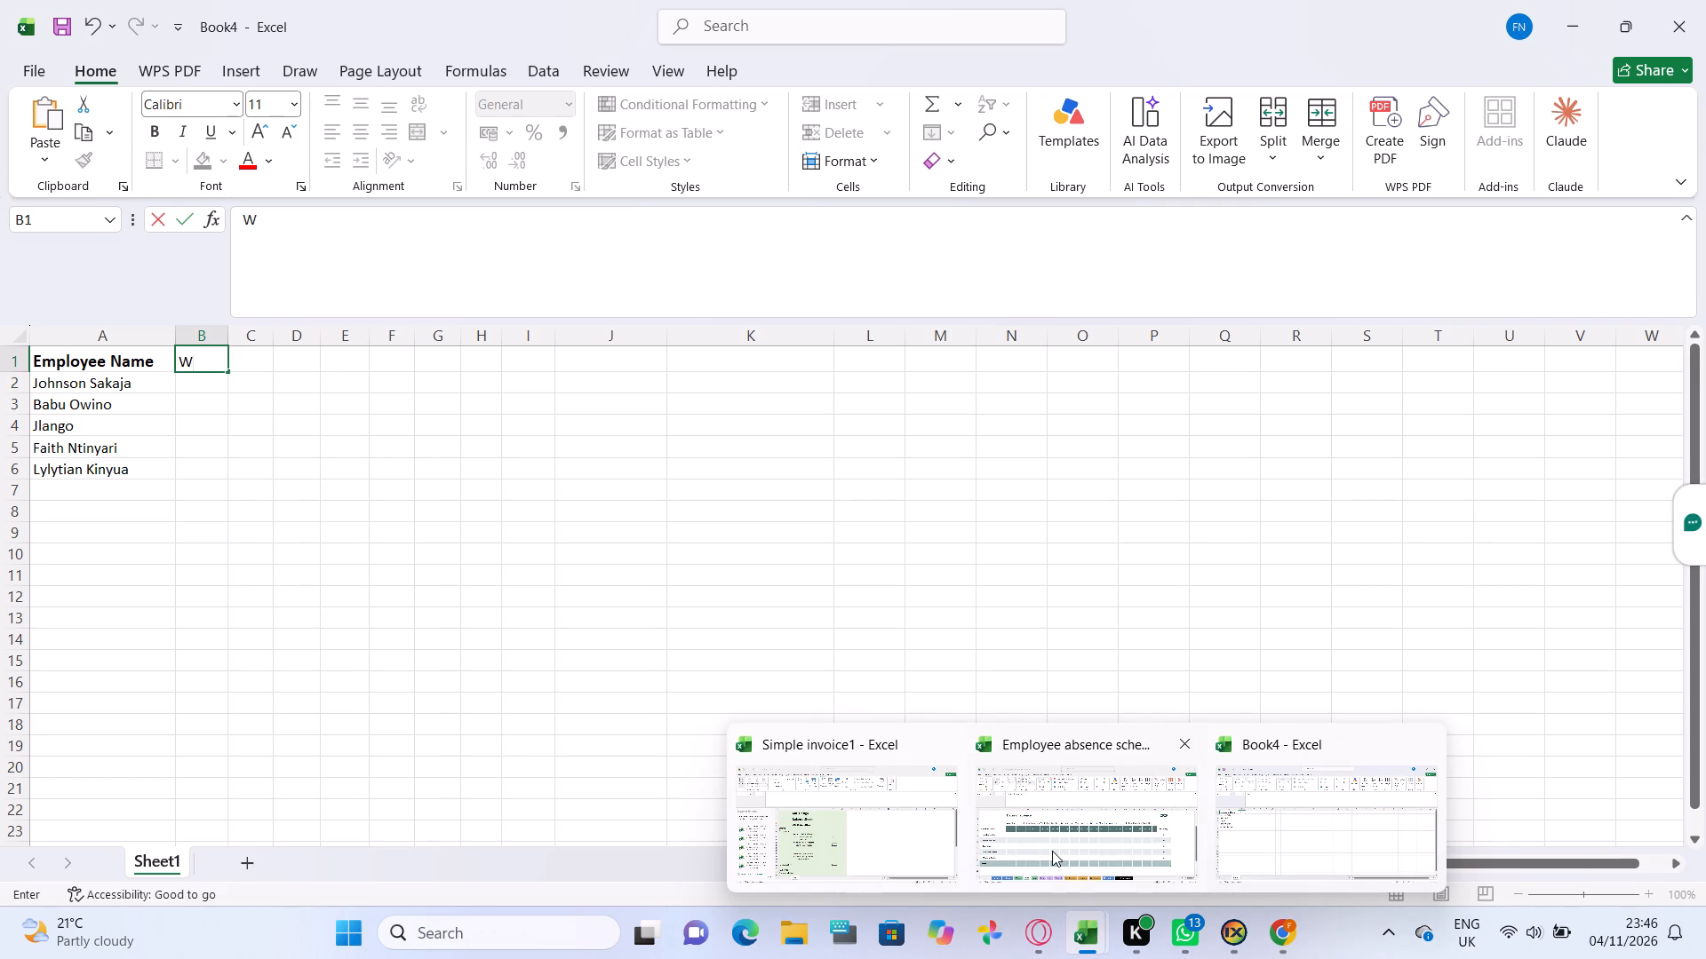
Check the weekday row on the April sheet of the Employee absence schedule, and move Book4's Employee Name list A1:A6 down to start at A2.
click(1052, 851)
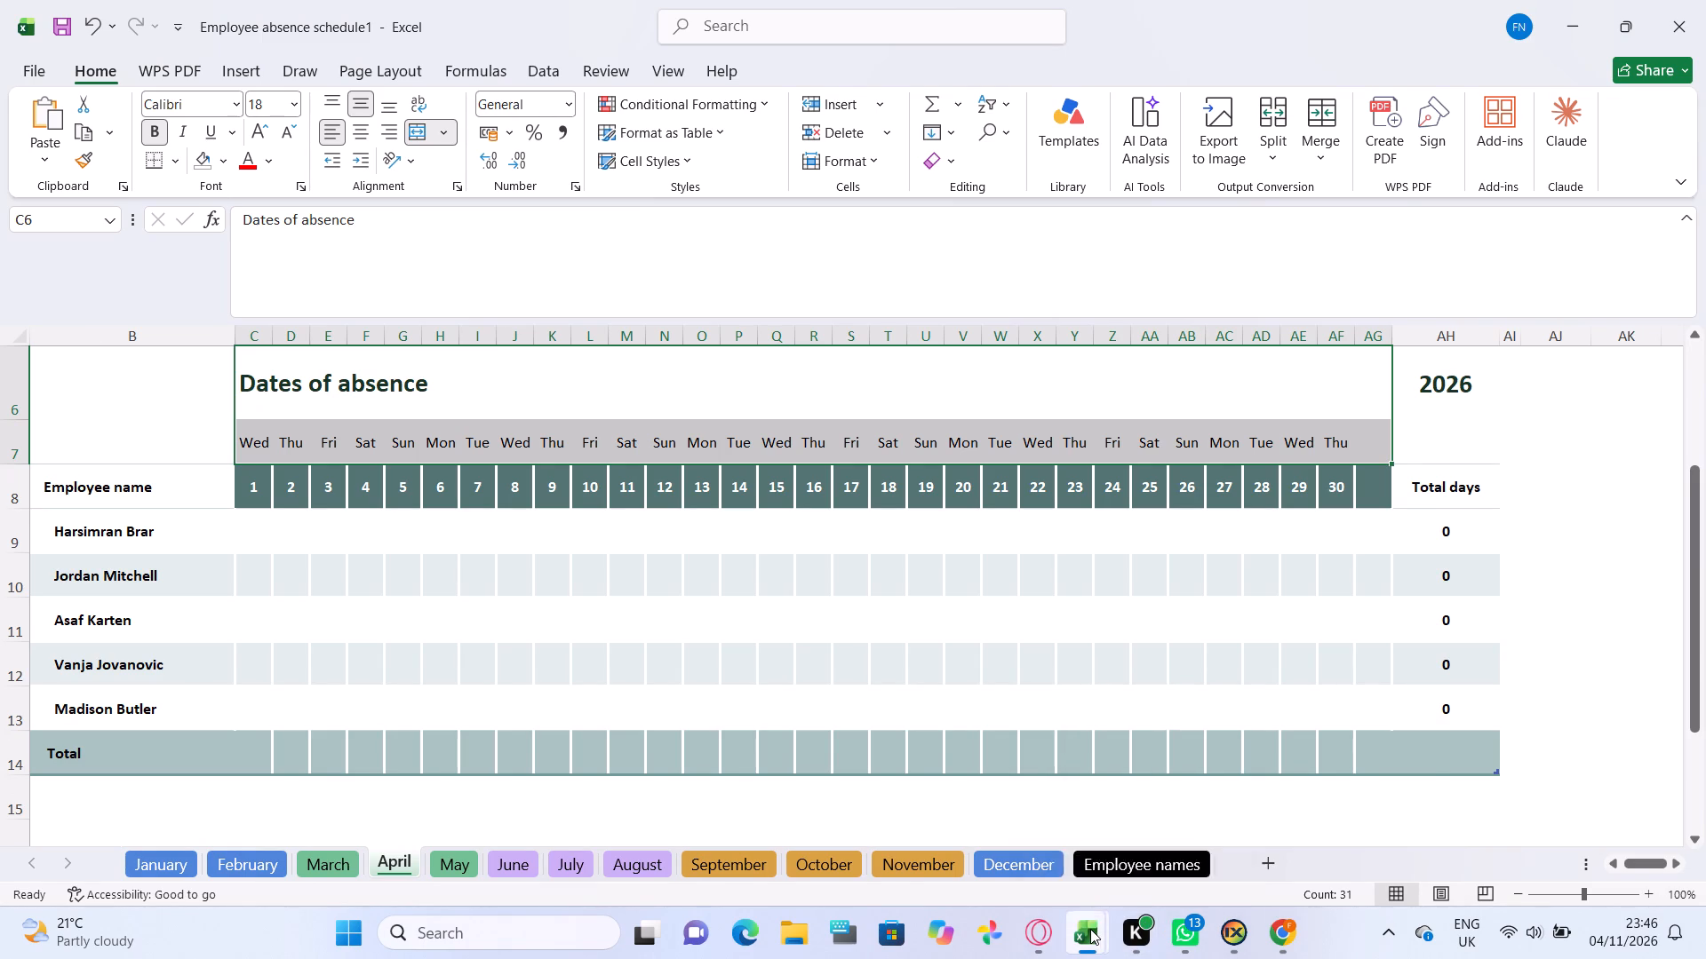
double_click(1293, 806)
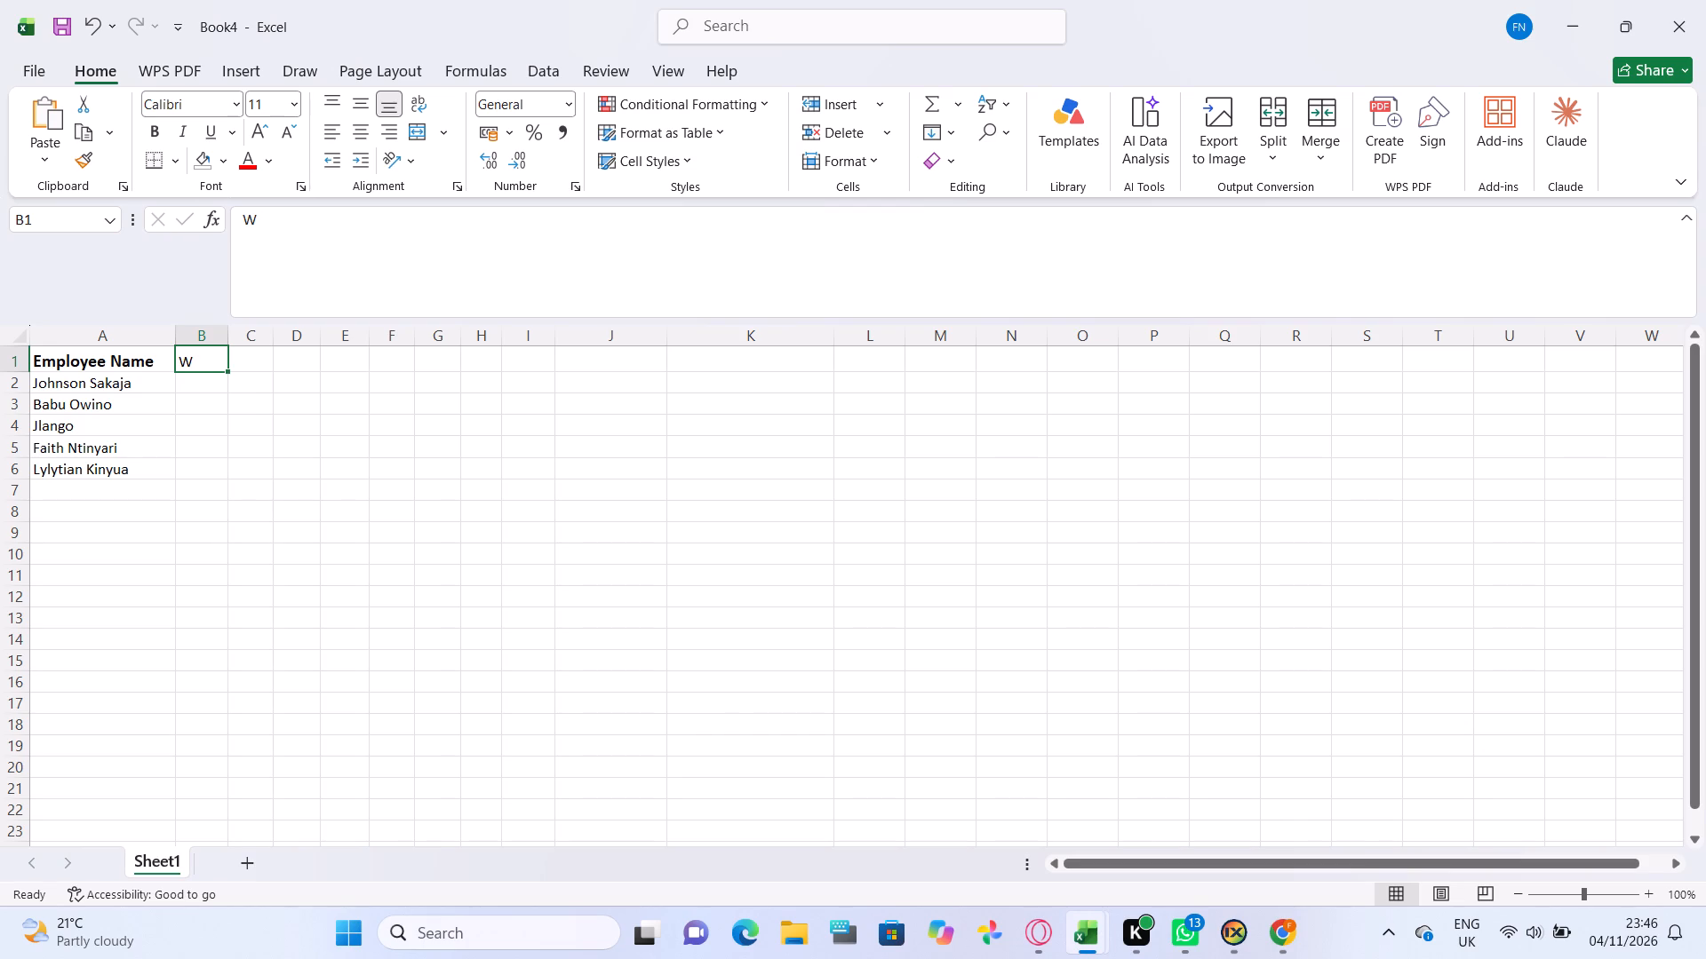
drag(34, 350, 115, 352)
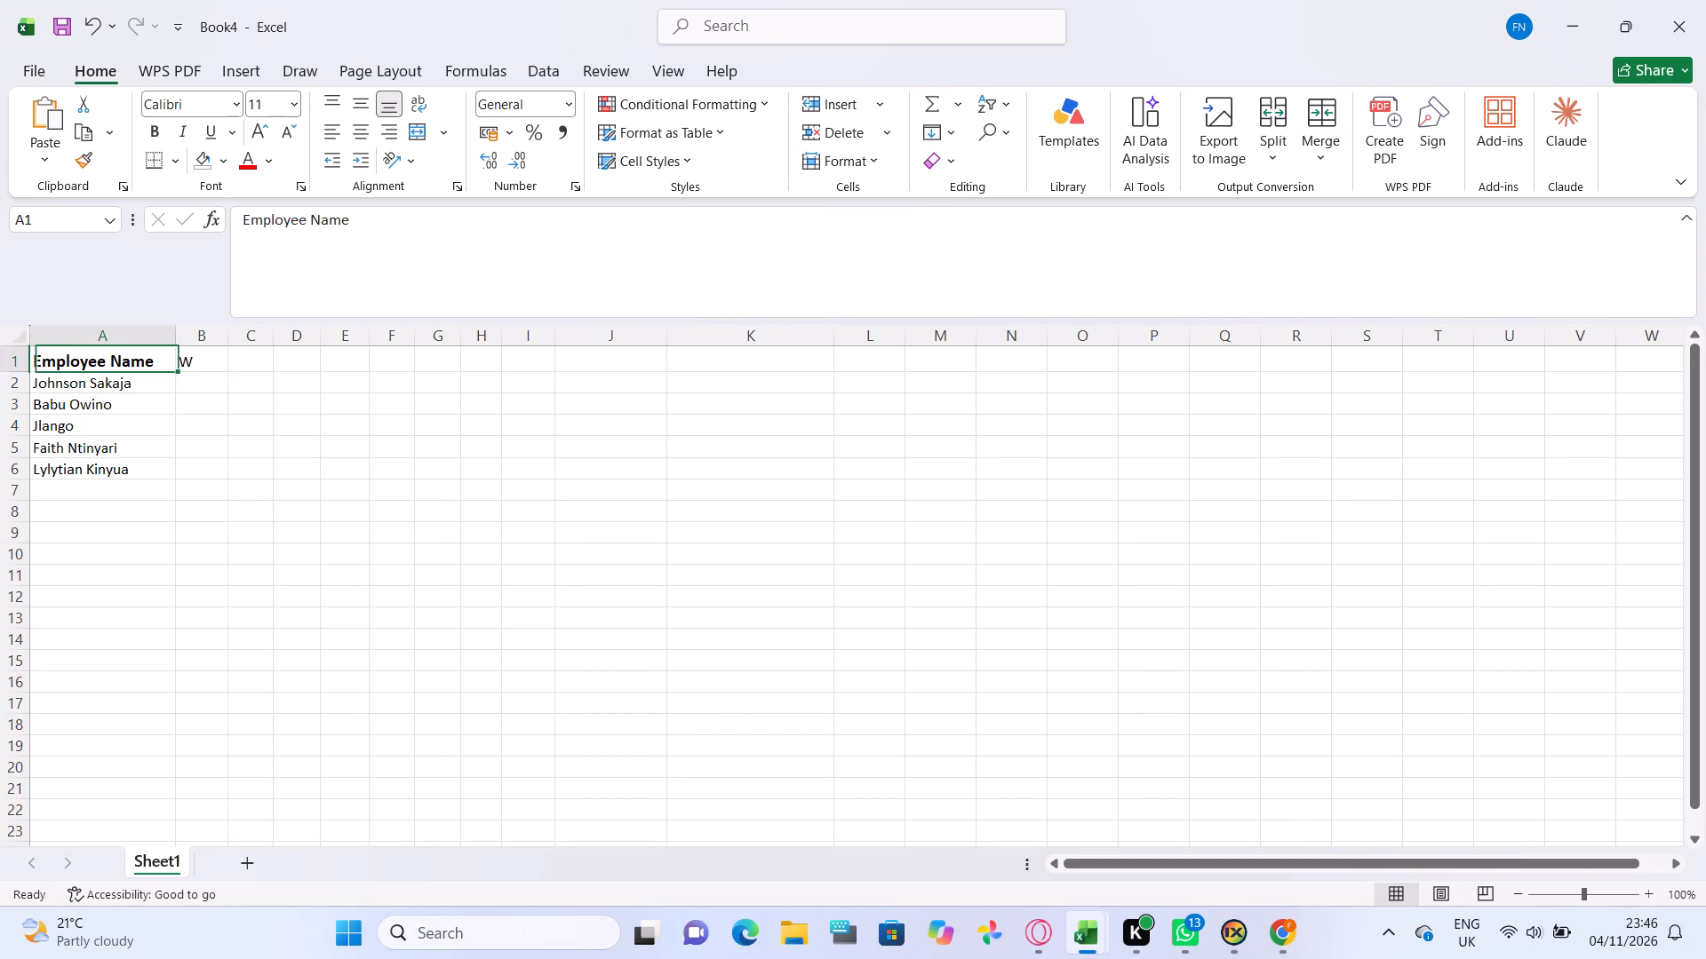
drag(115, 352, 130, 472)
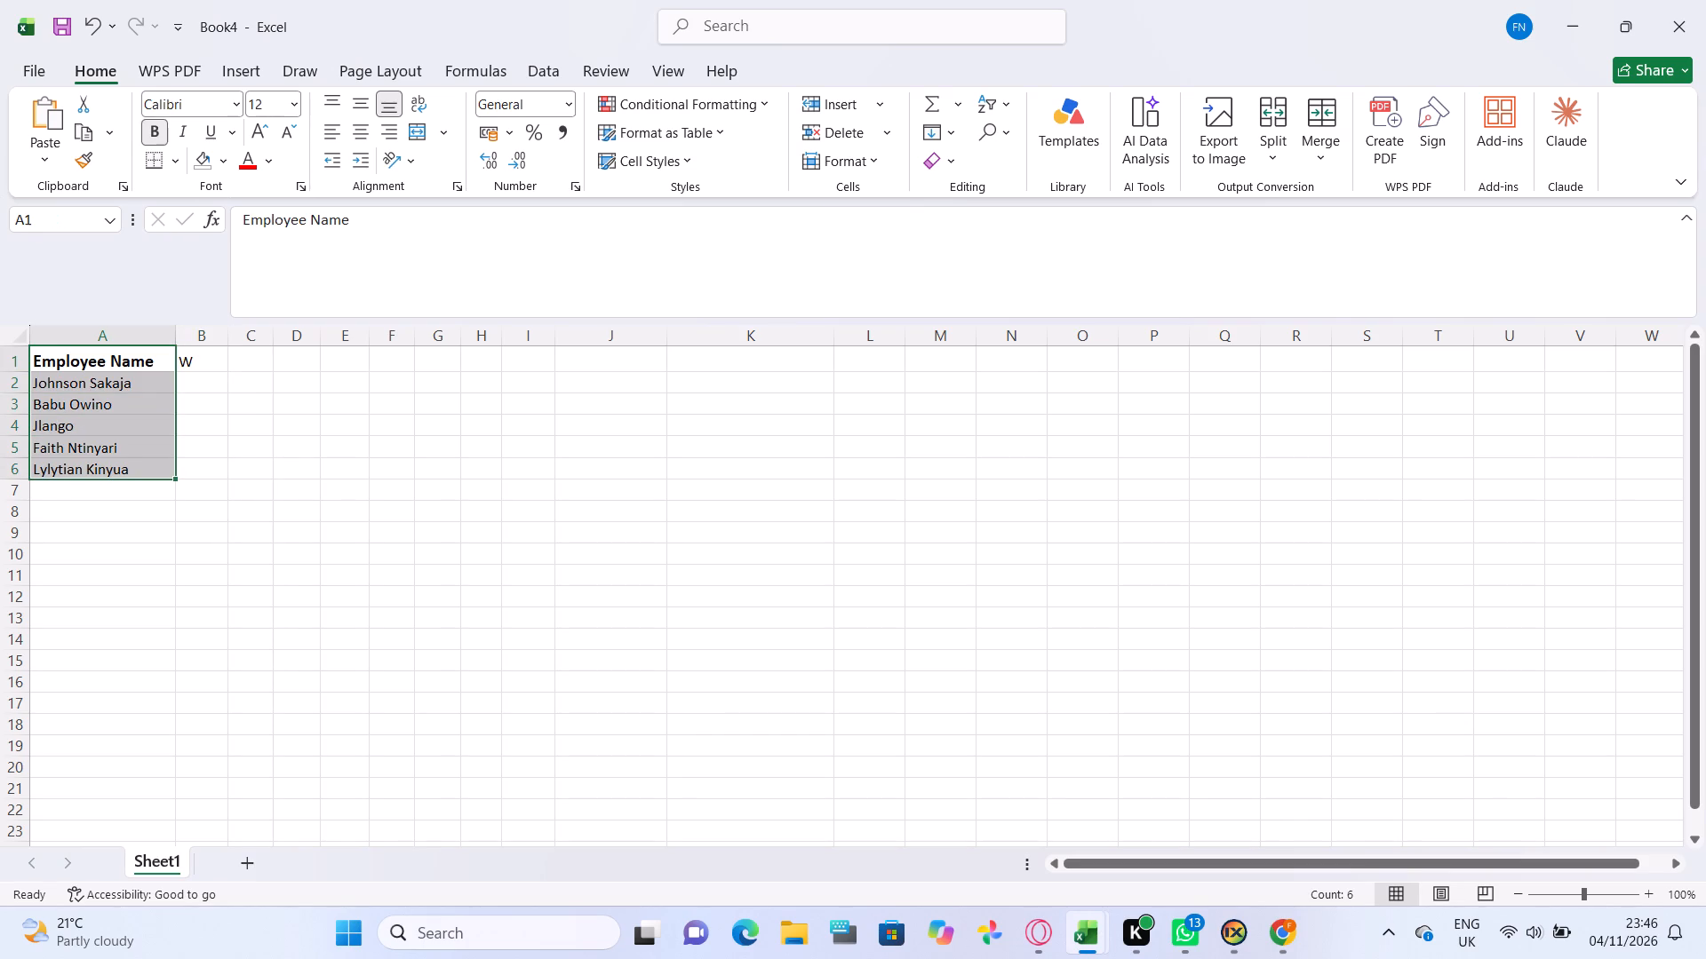
key(ctrl+x)
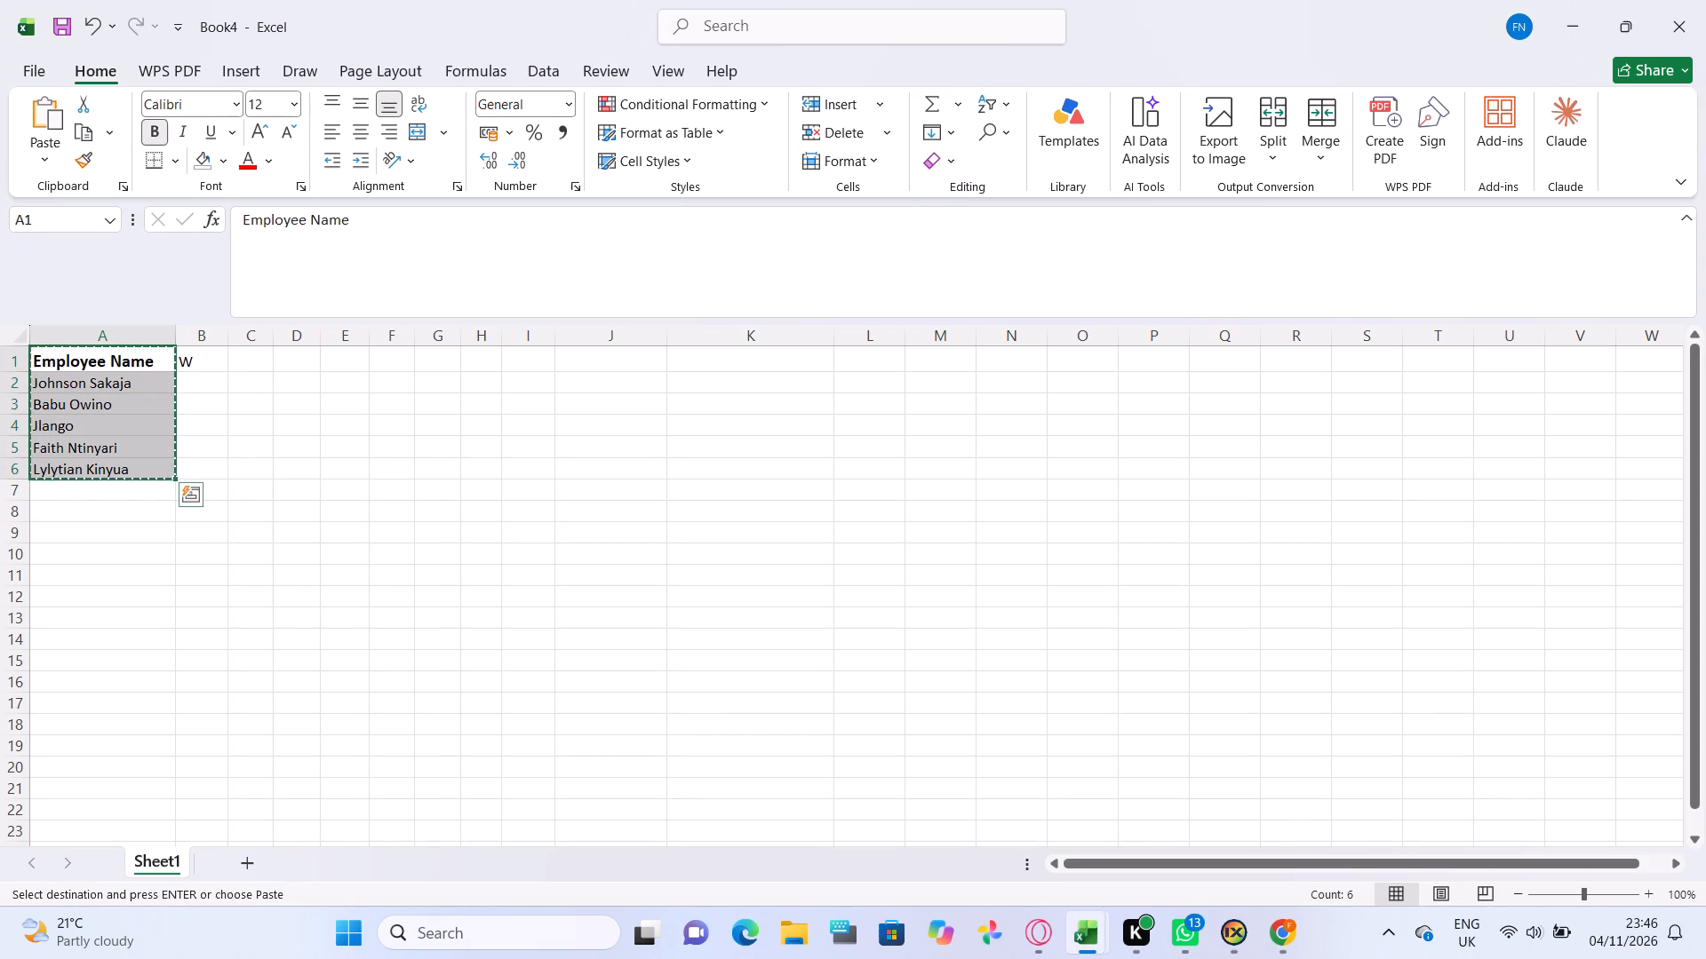
click(99, 375)
key(Return)
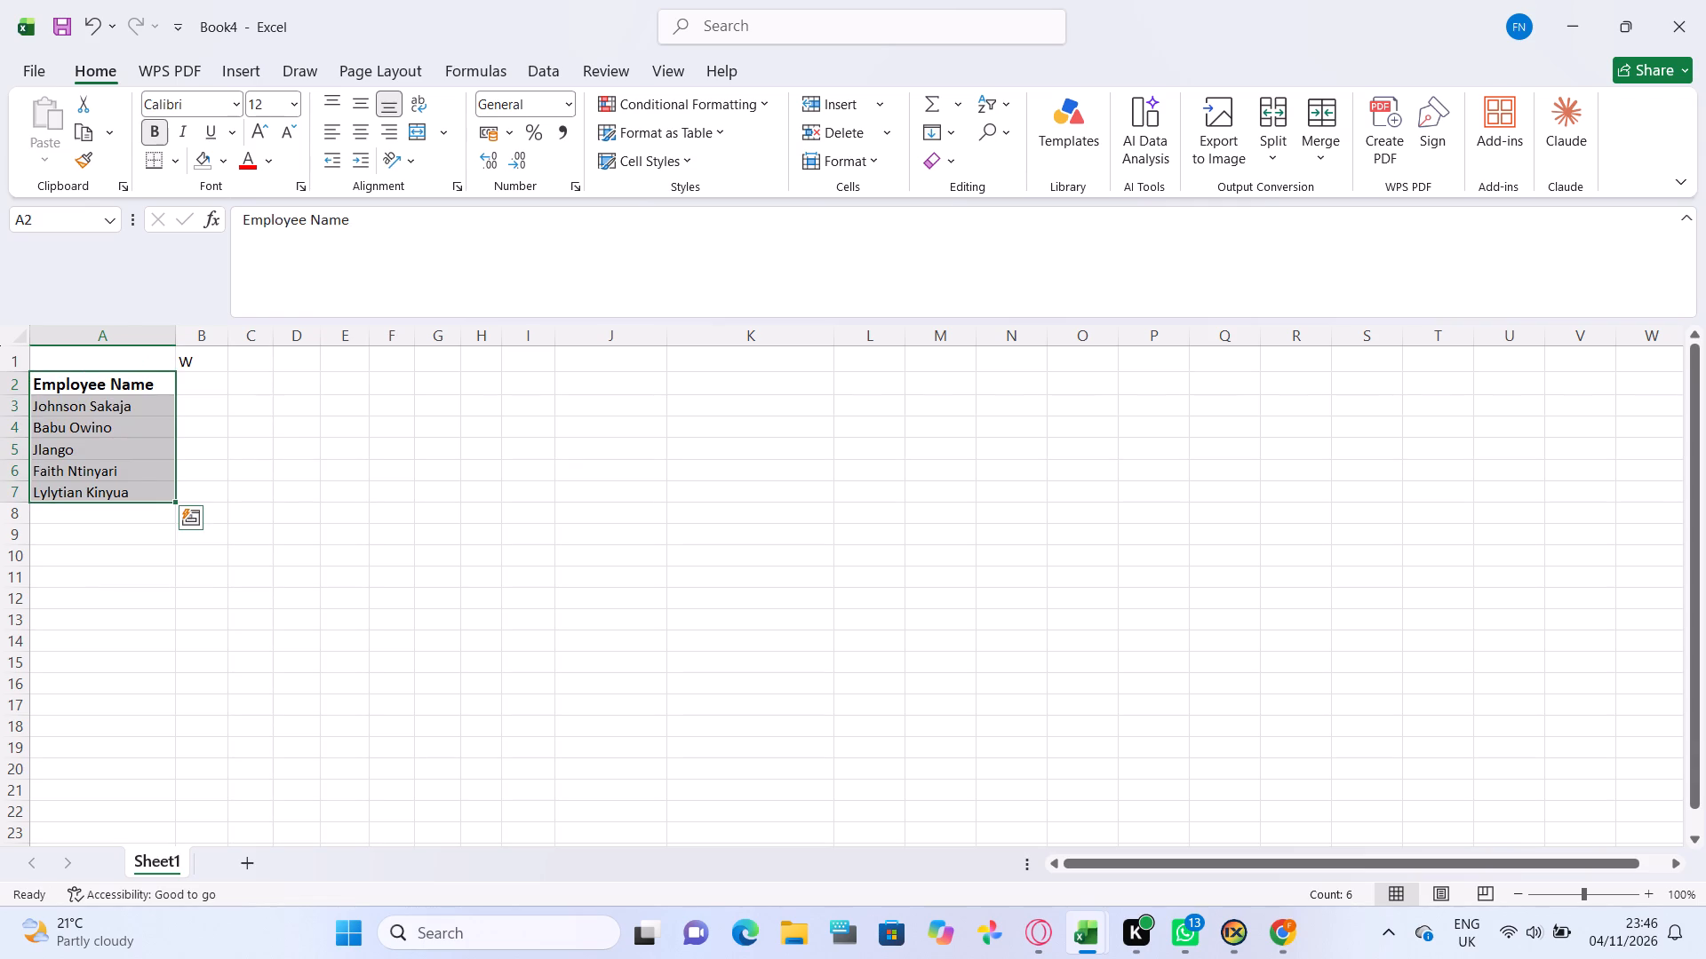
Replace the entry in cell B1 with the weekday heading Wed.
click(211, 365)
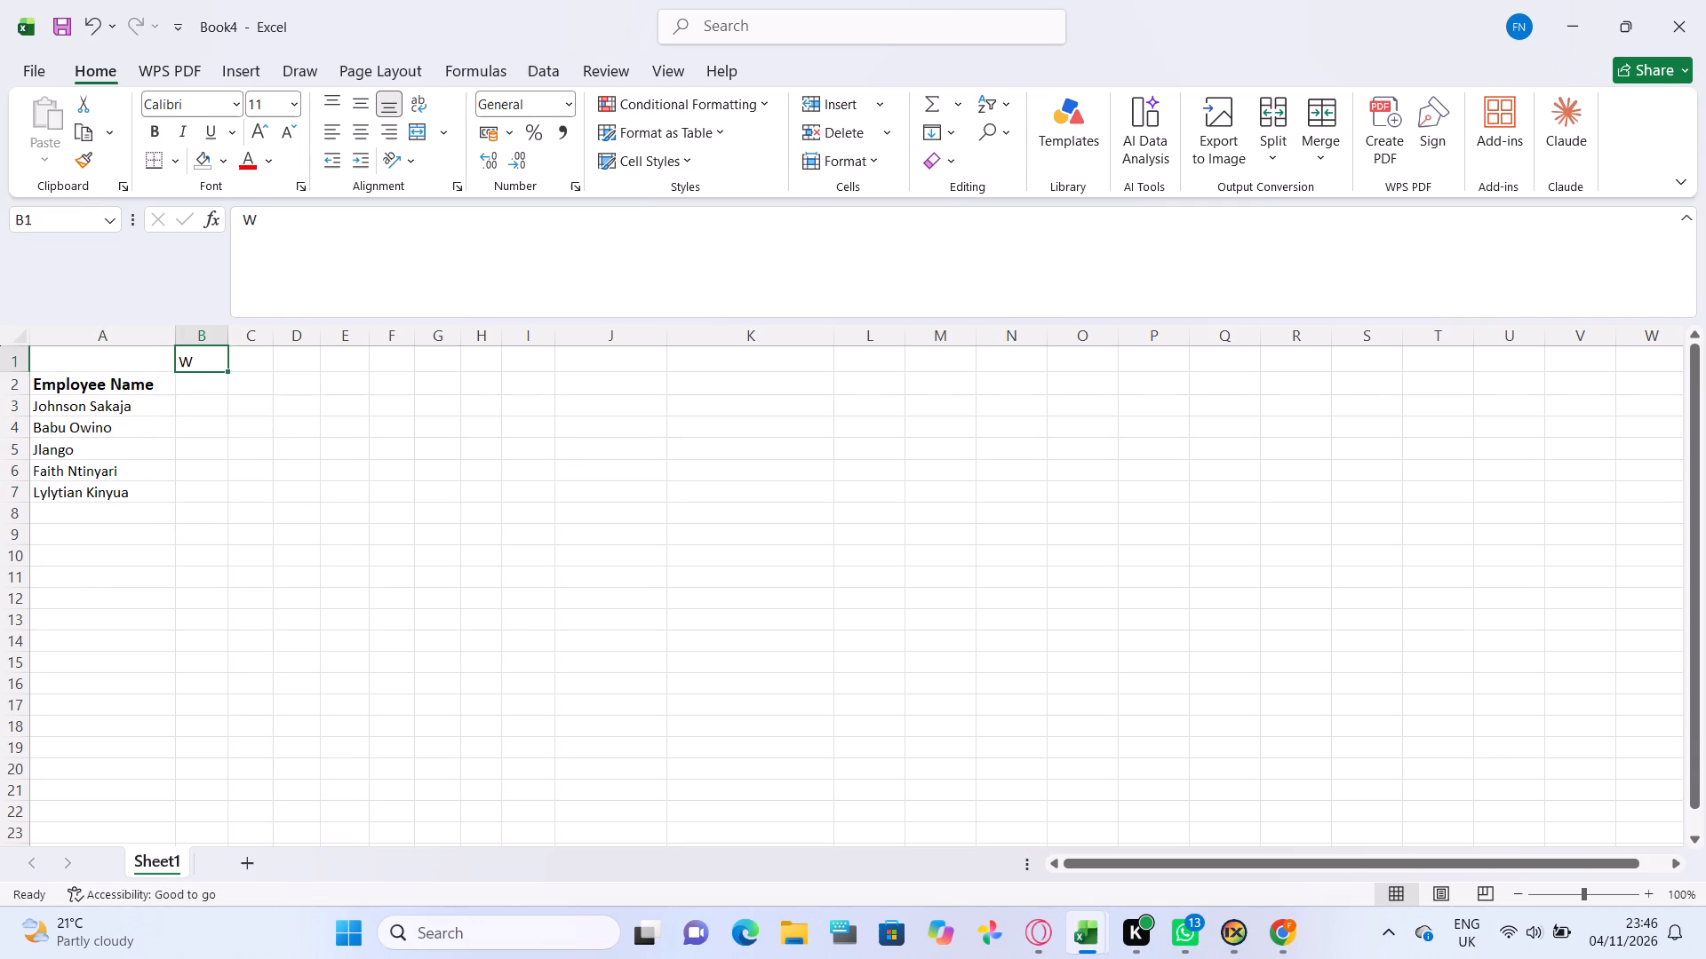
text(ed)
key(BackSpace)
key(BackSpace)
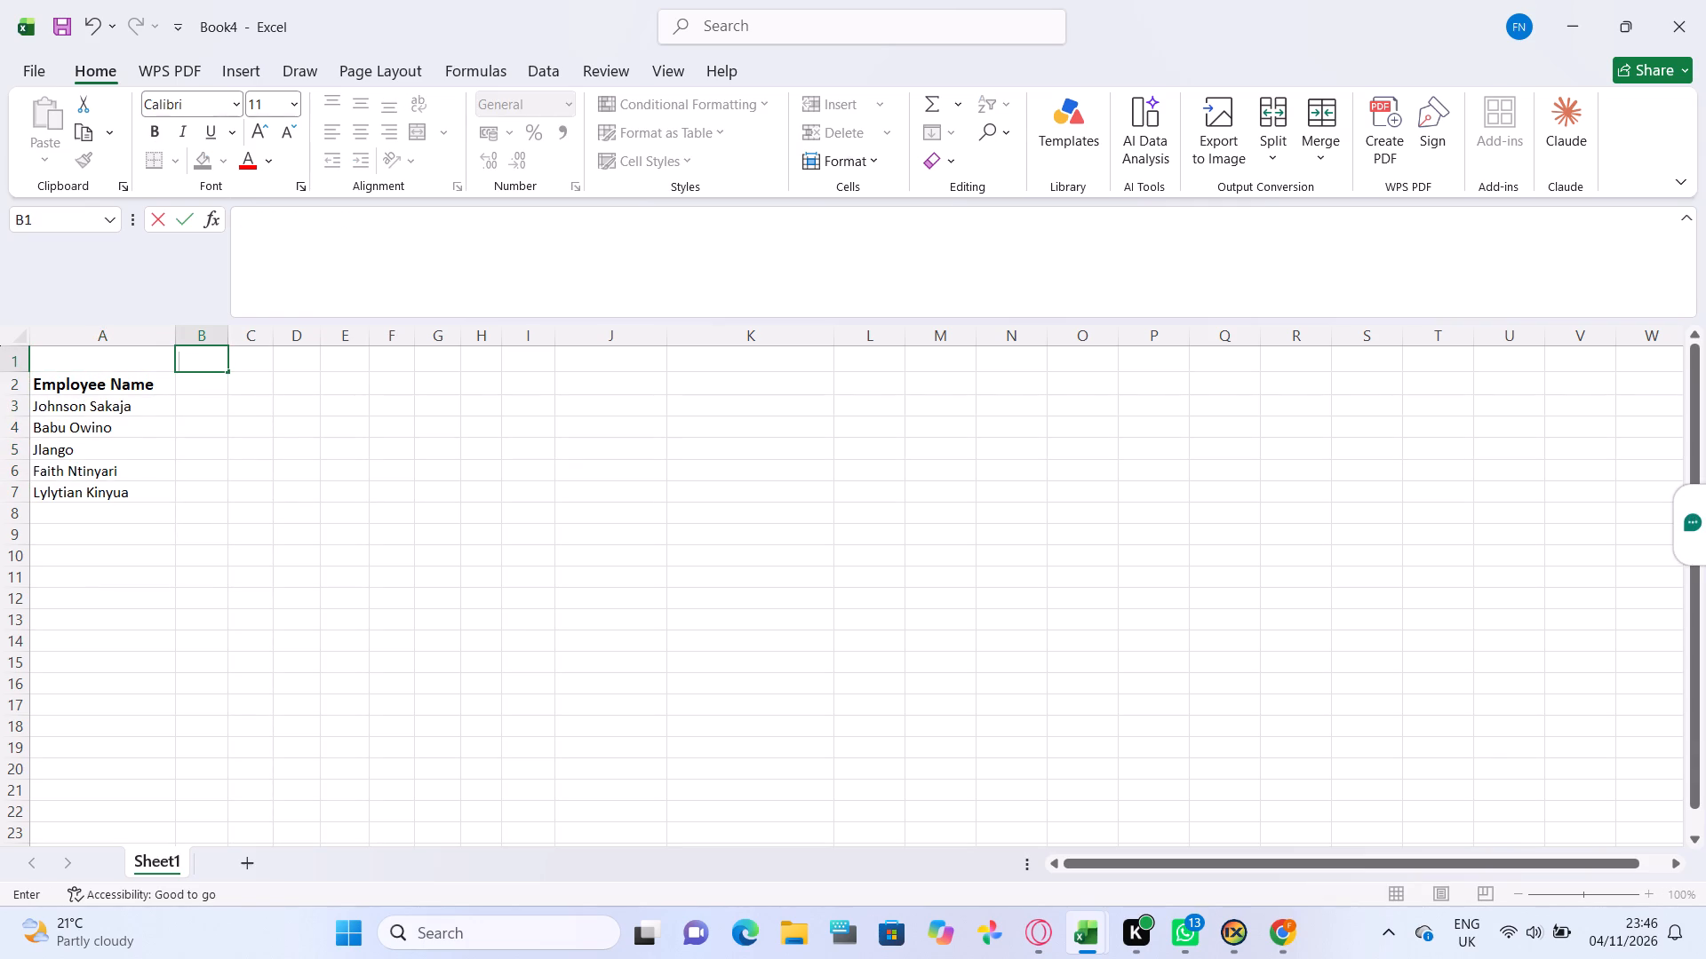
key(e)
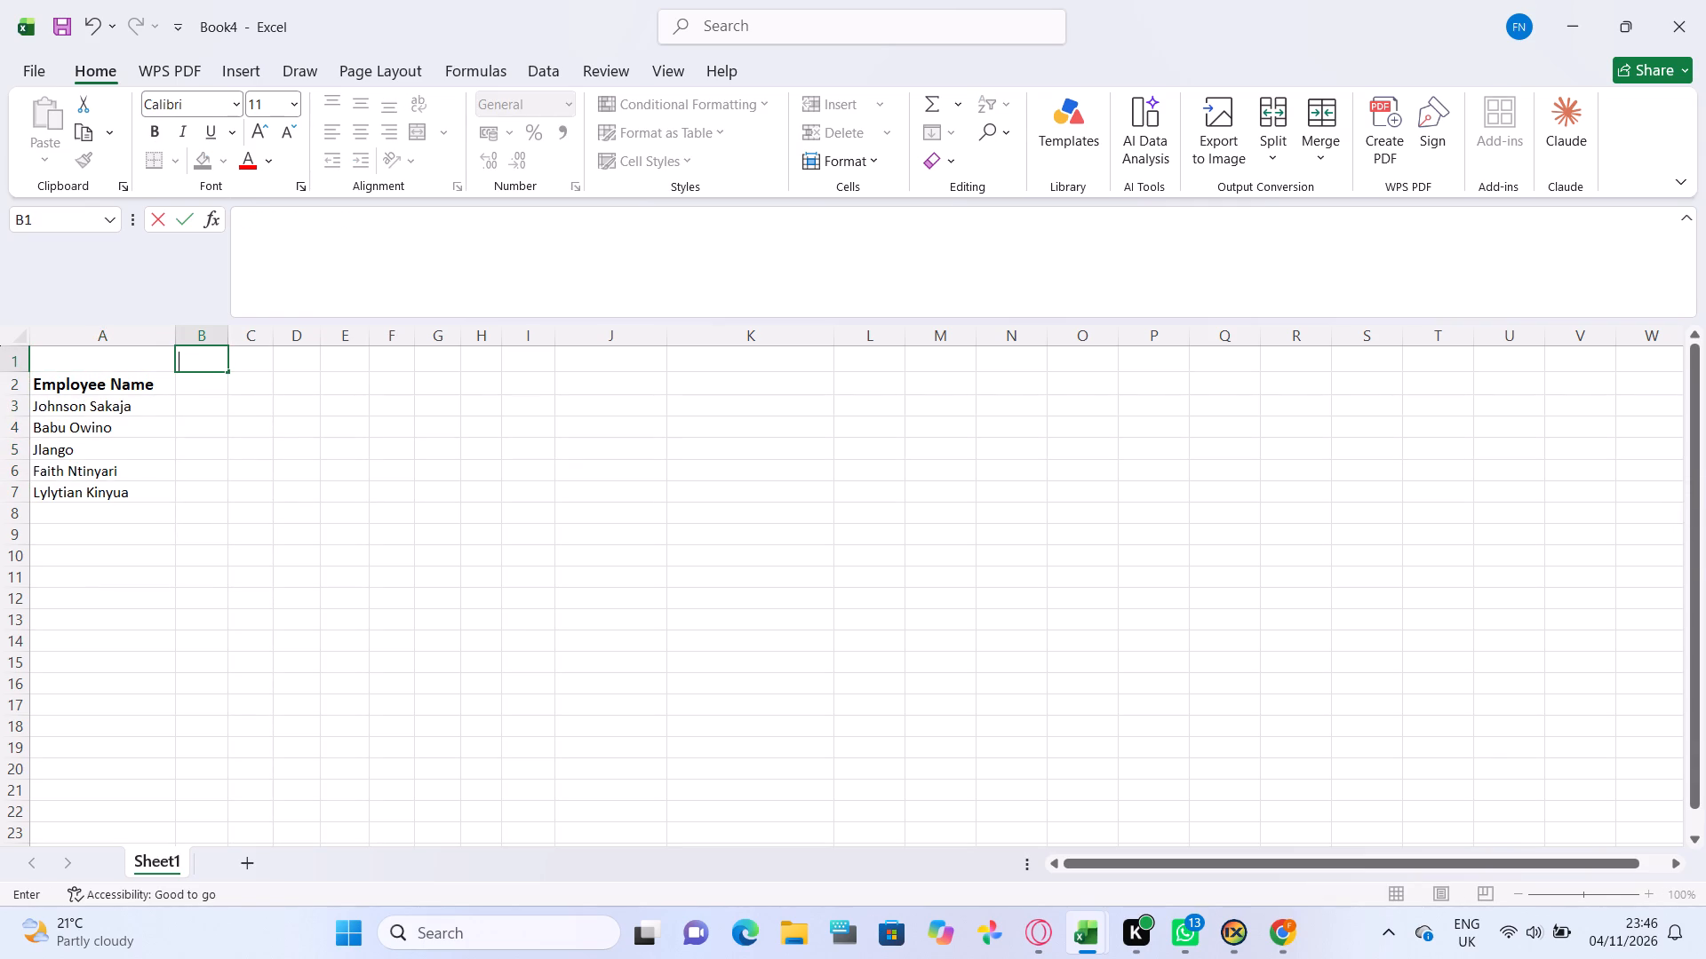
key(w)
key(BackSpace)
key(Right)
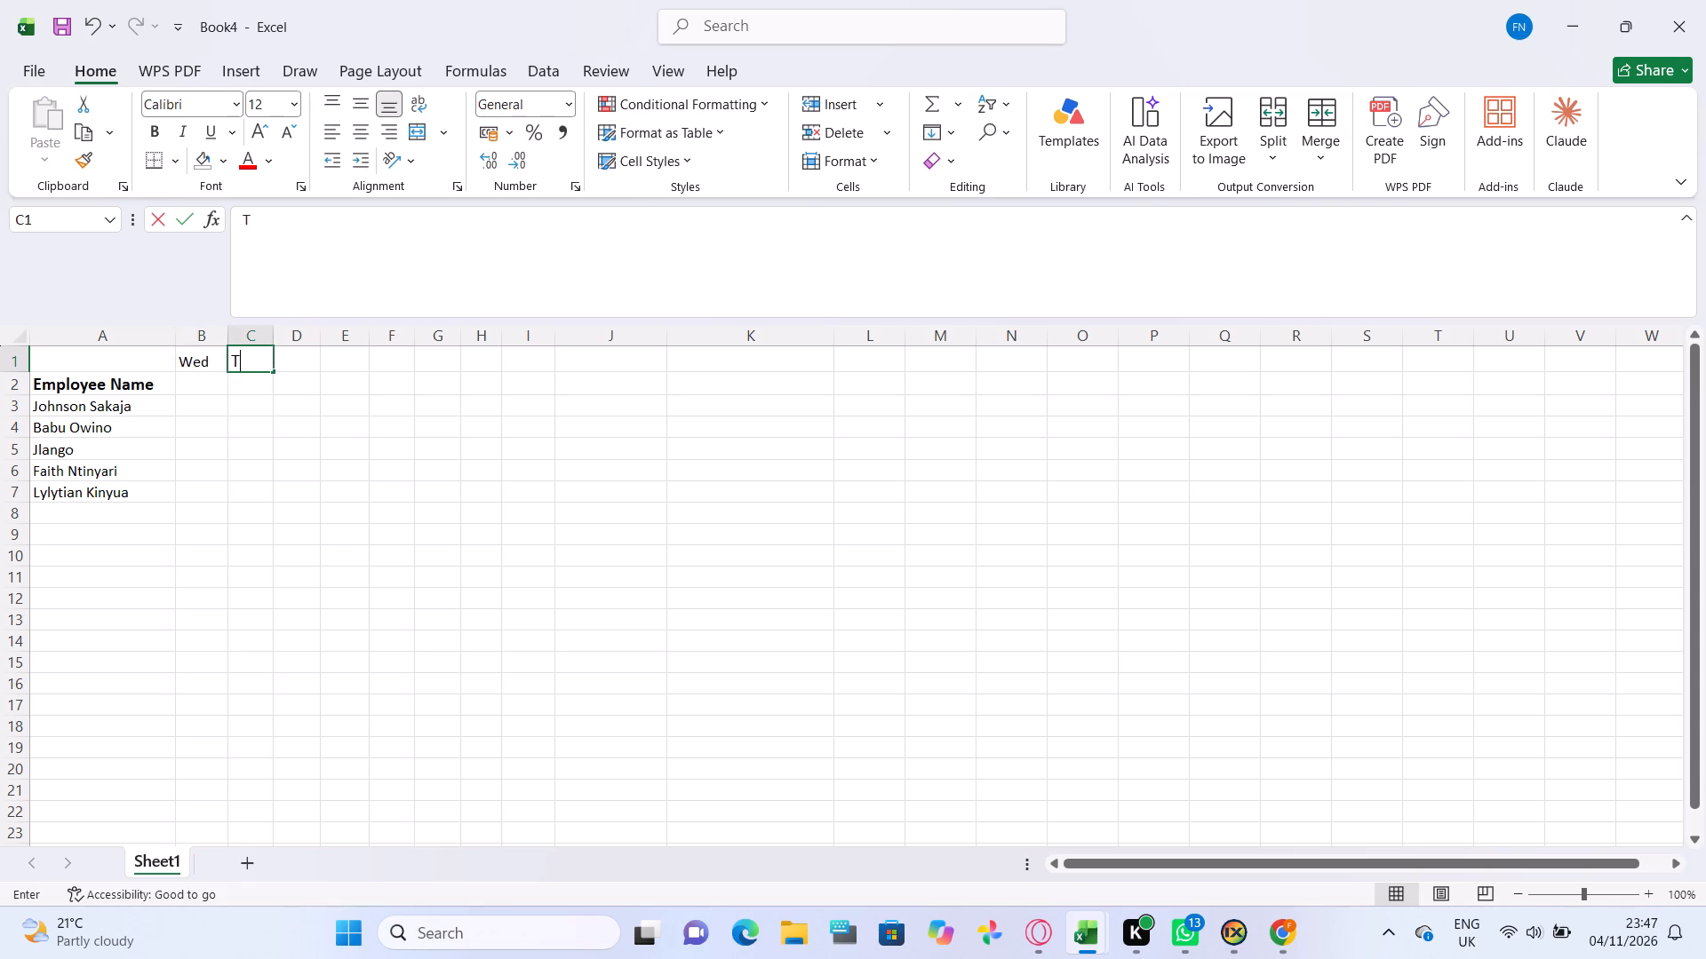
Enter the weekday headings Thur, Fri, Satur, Sun, Mon, Tue and Wed across cells C1 to I1.
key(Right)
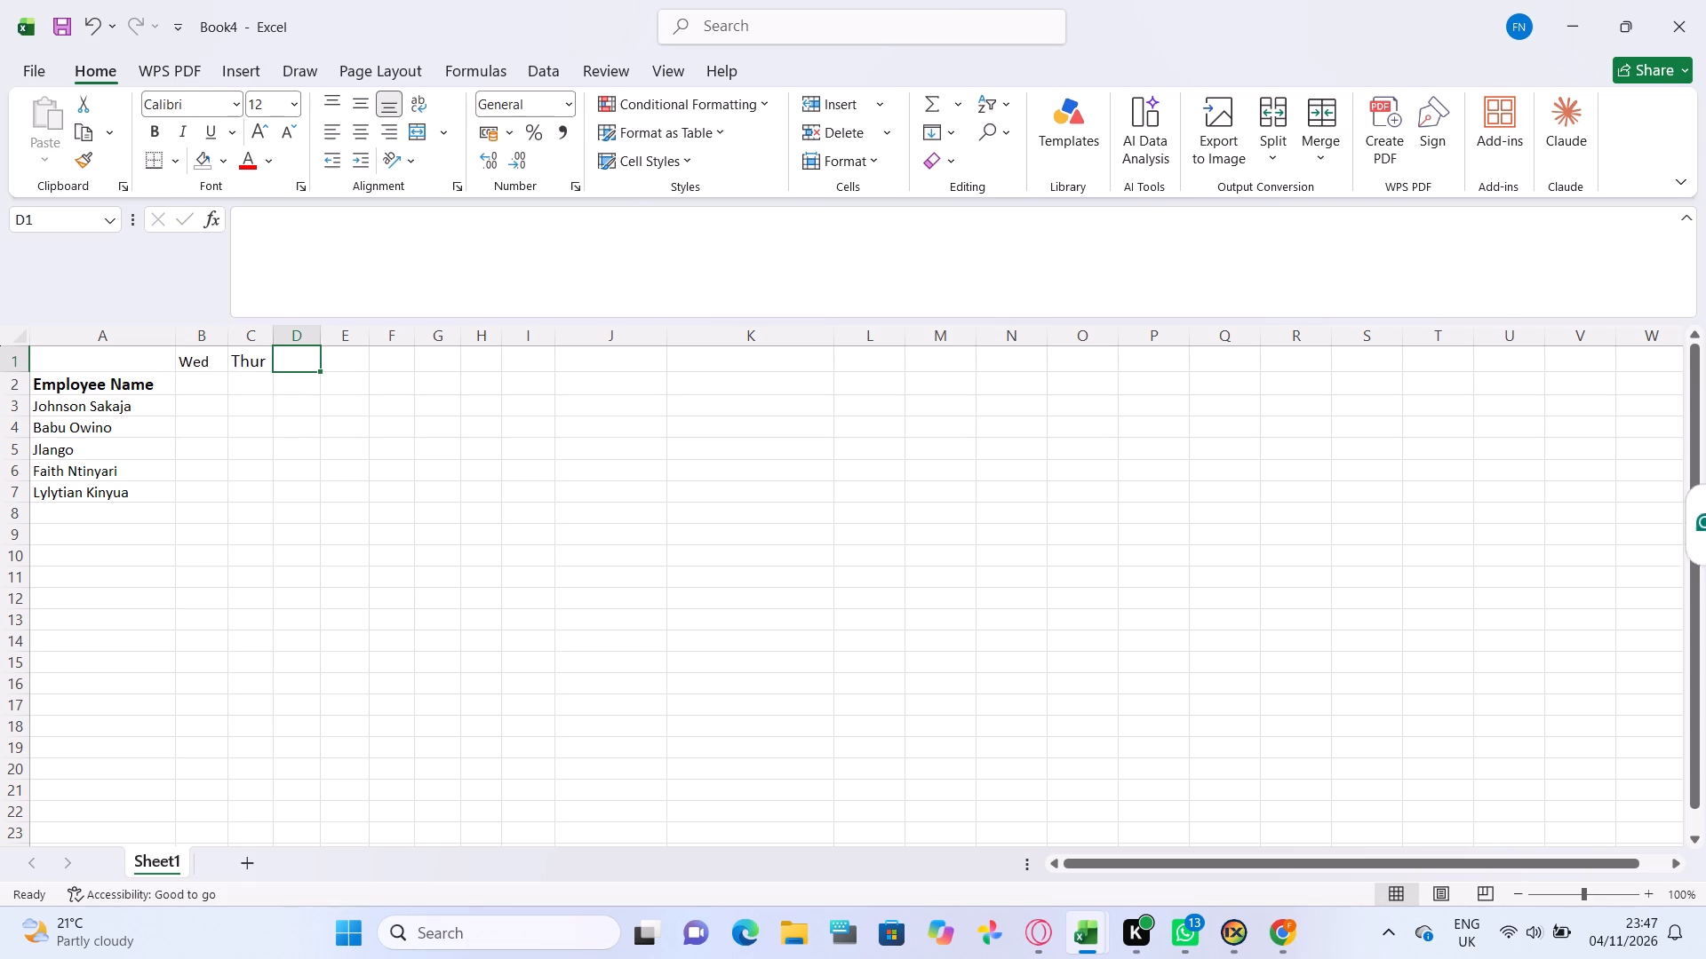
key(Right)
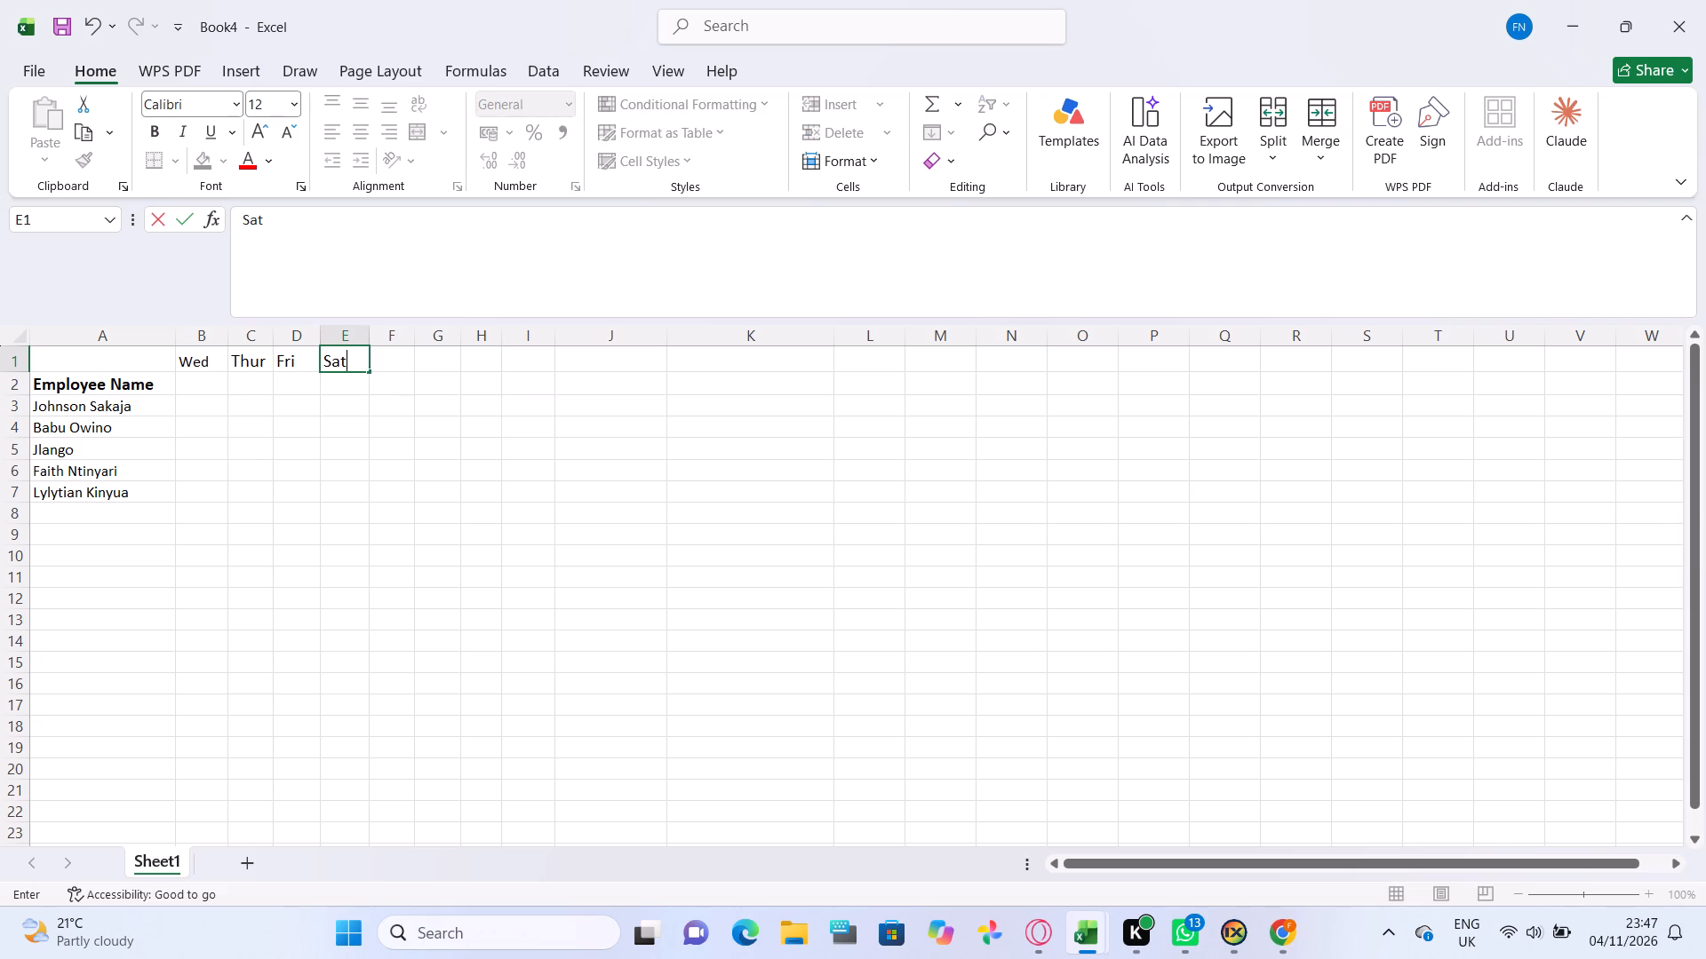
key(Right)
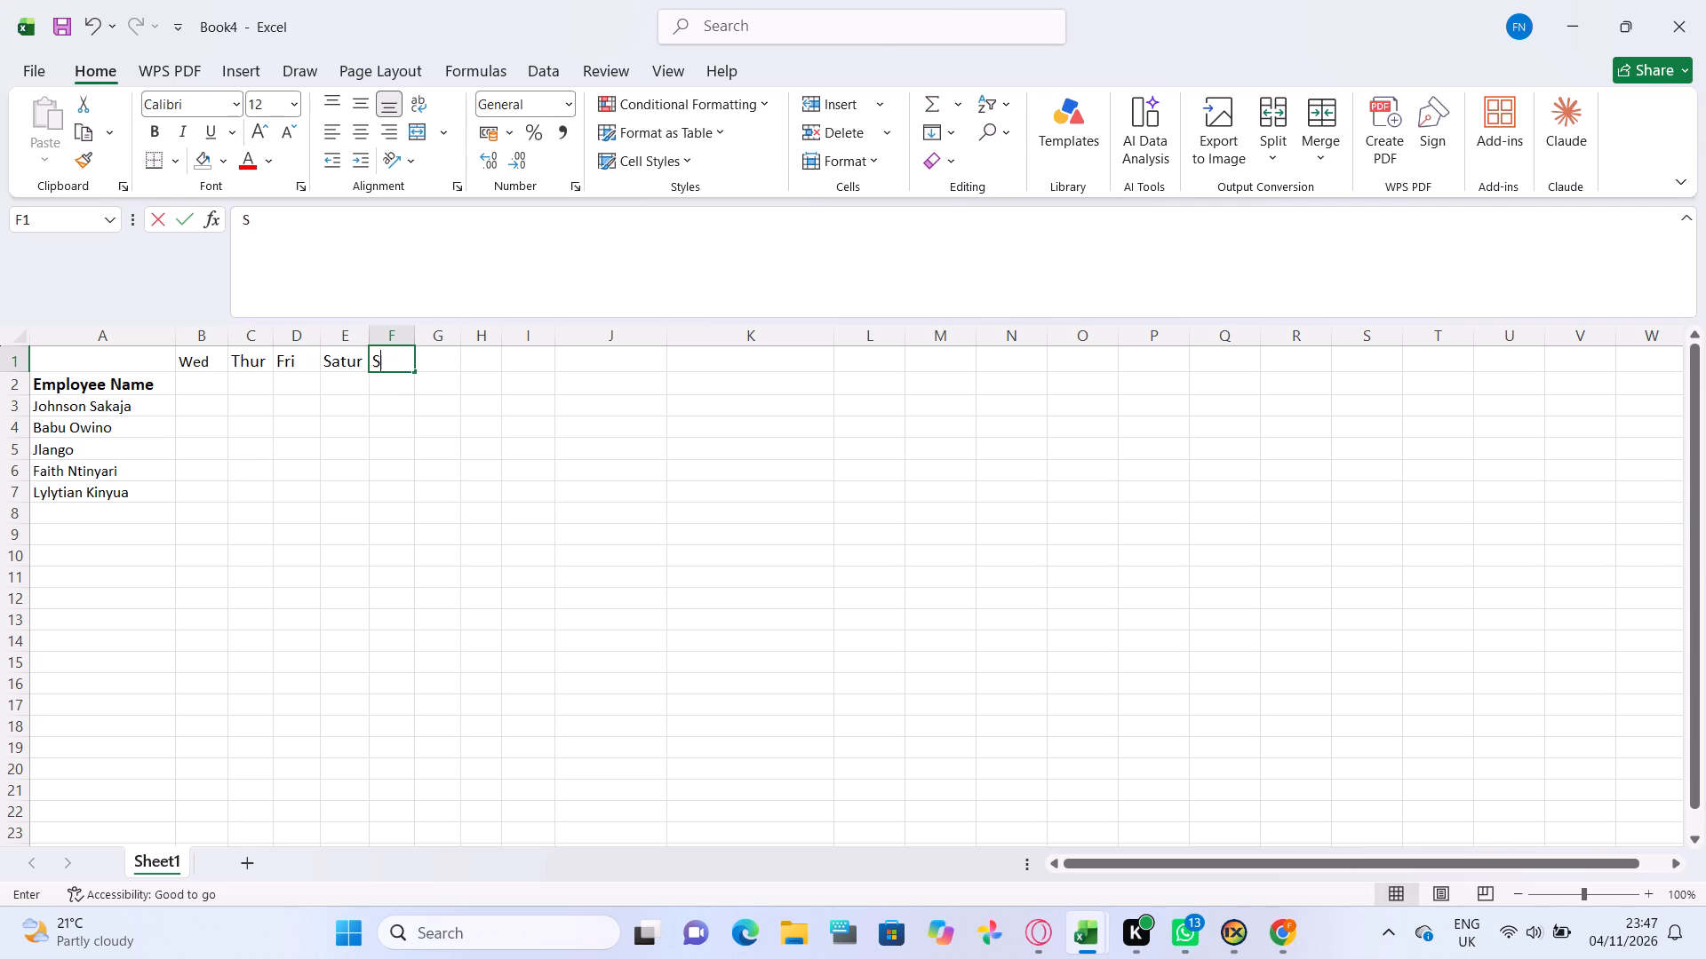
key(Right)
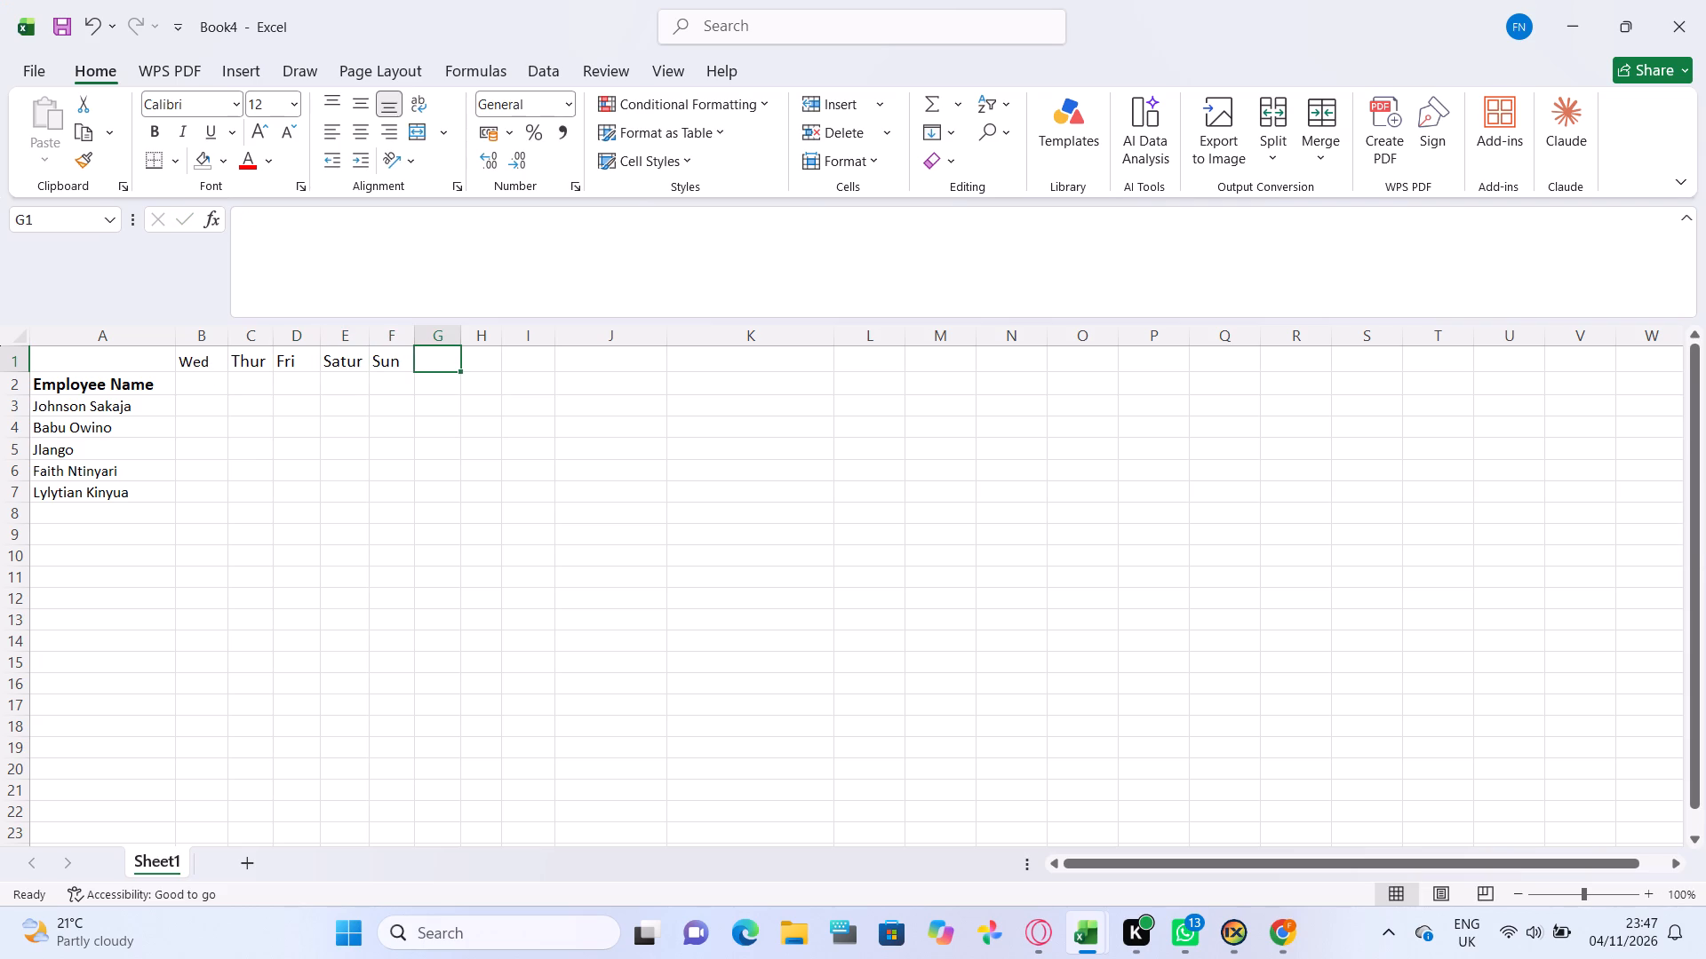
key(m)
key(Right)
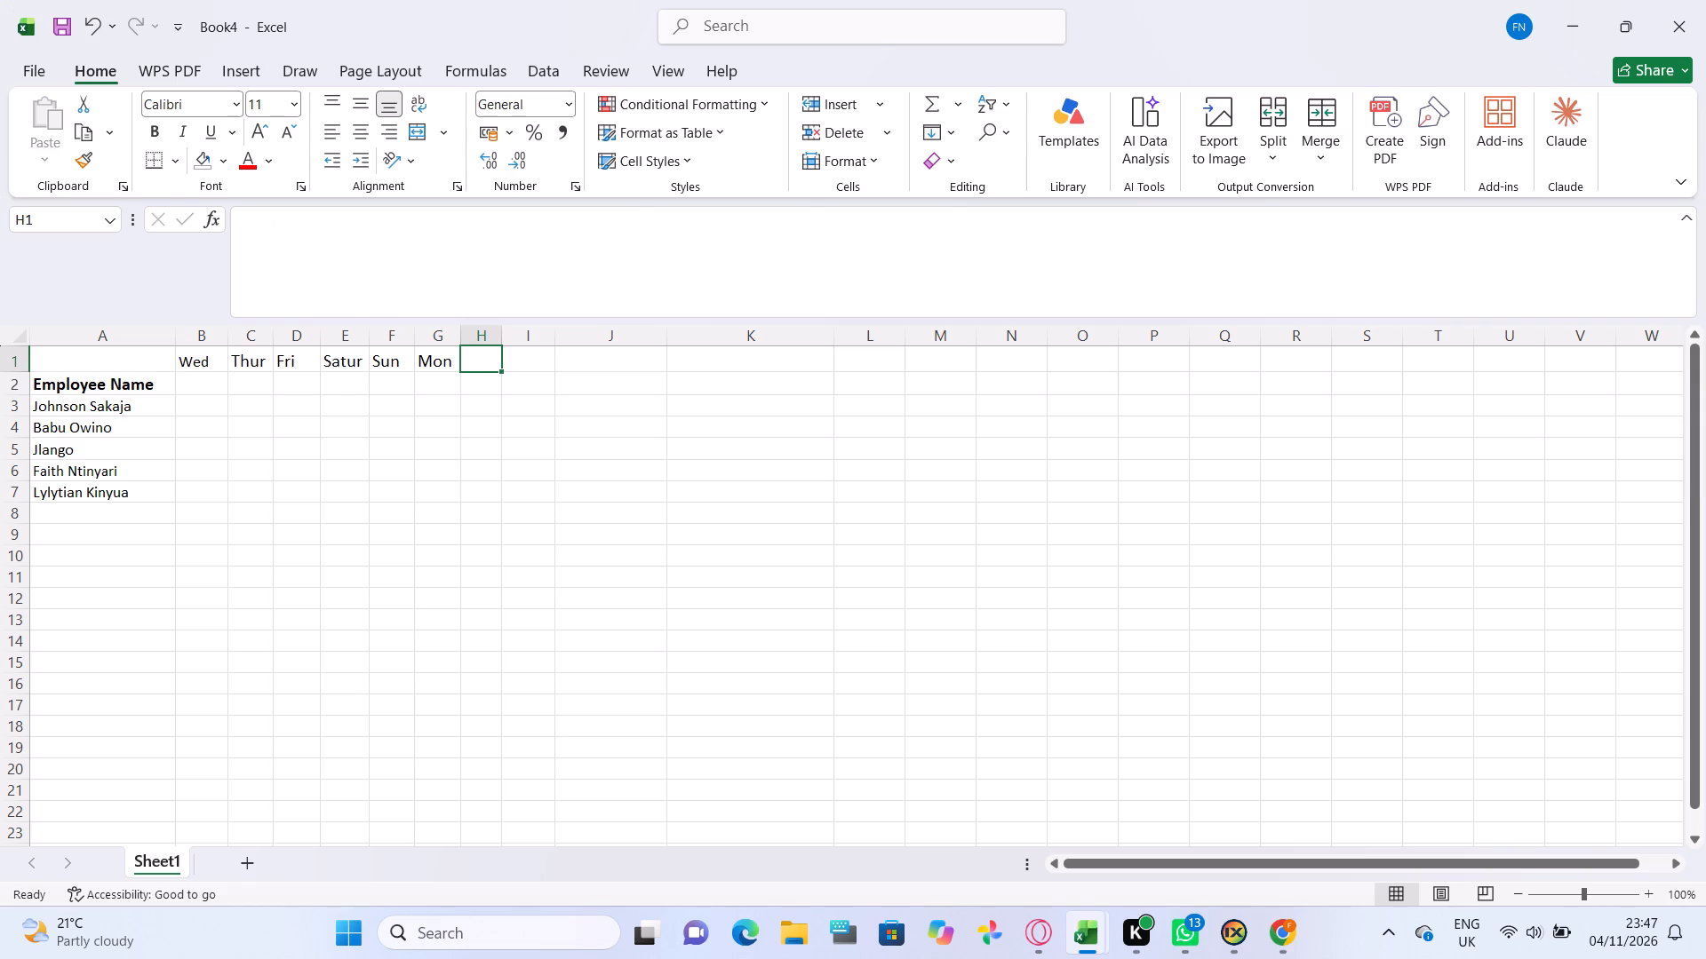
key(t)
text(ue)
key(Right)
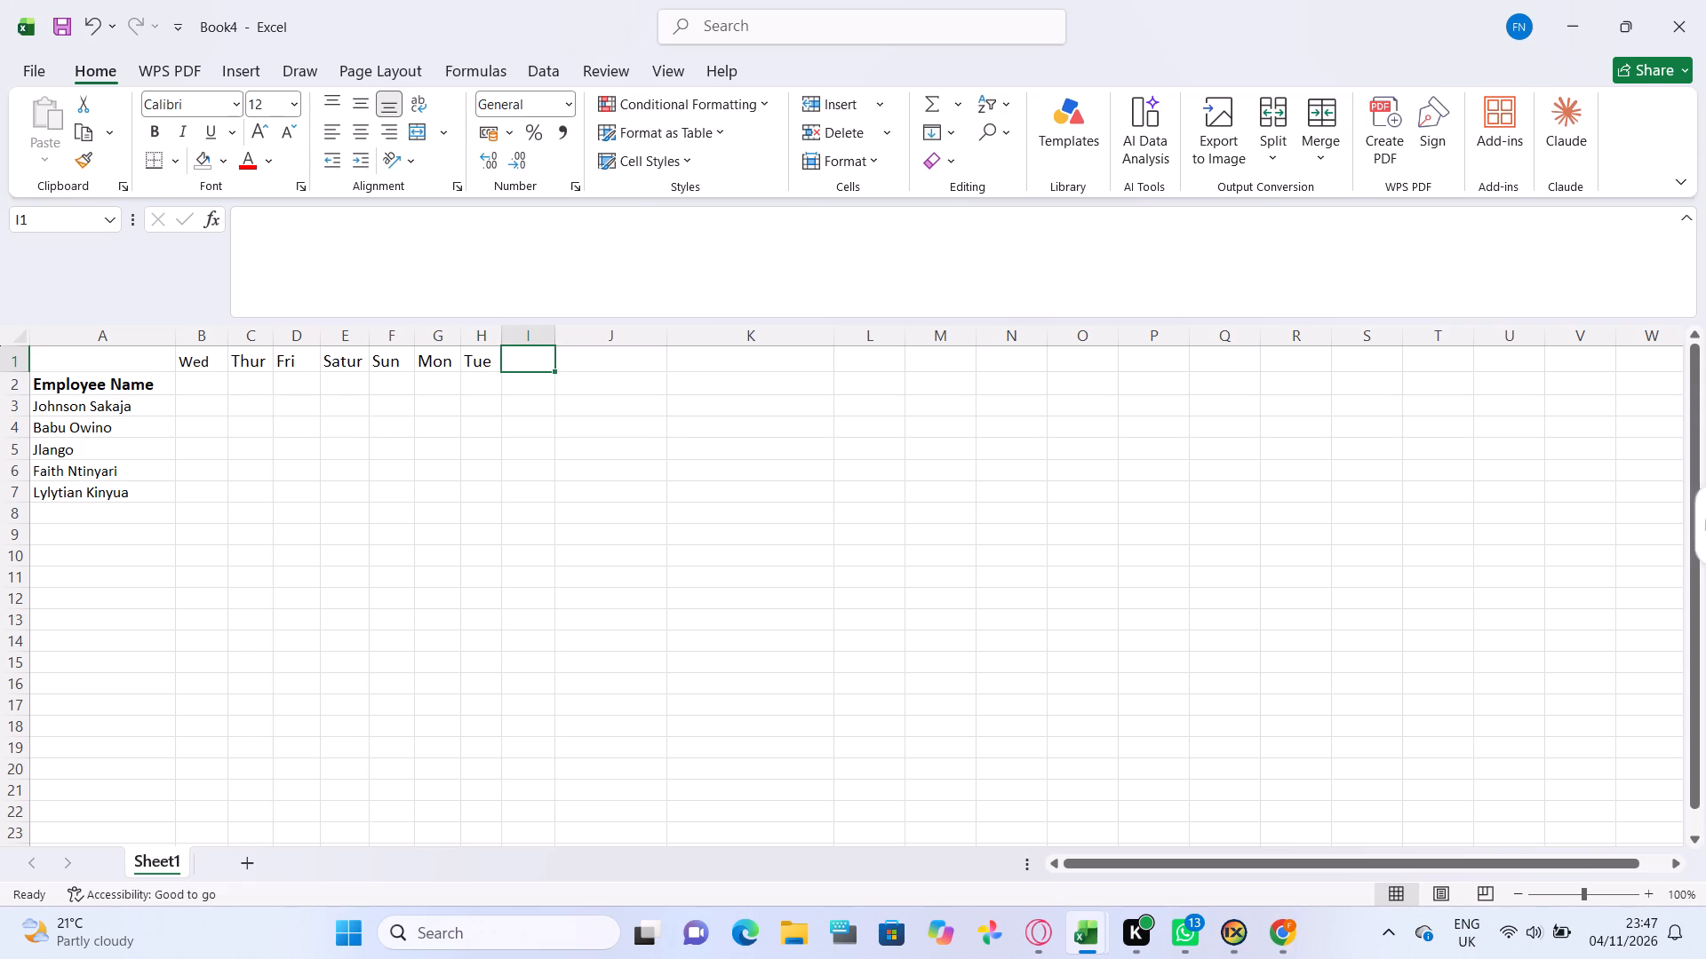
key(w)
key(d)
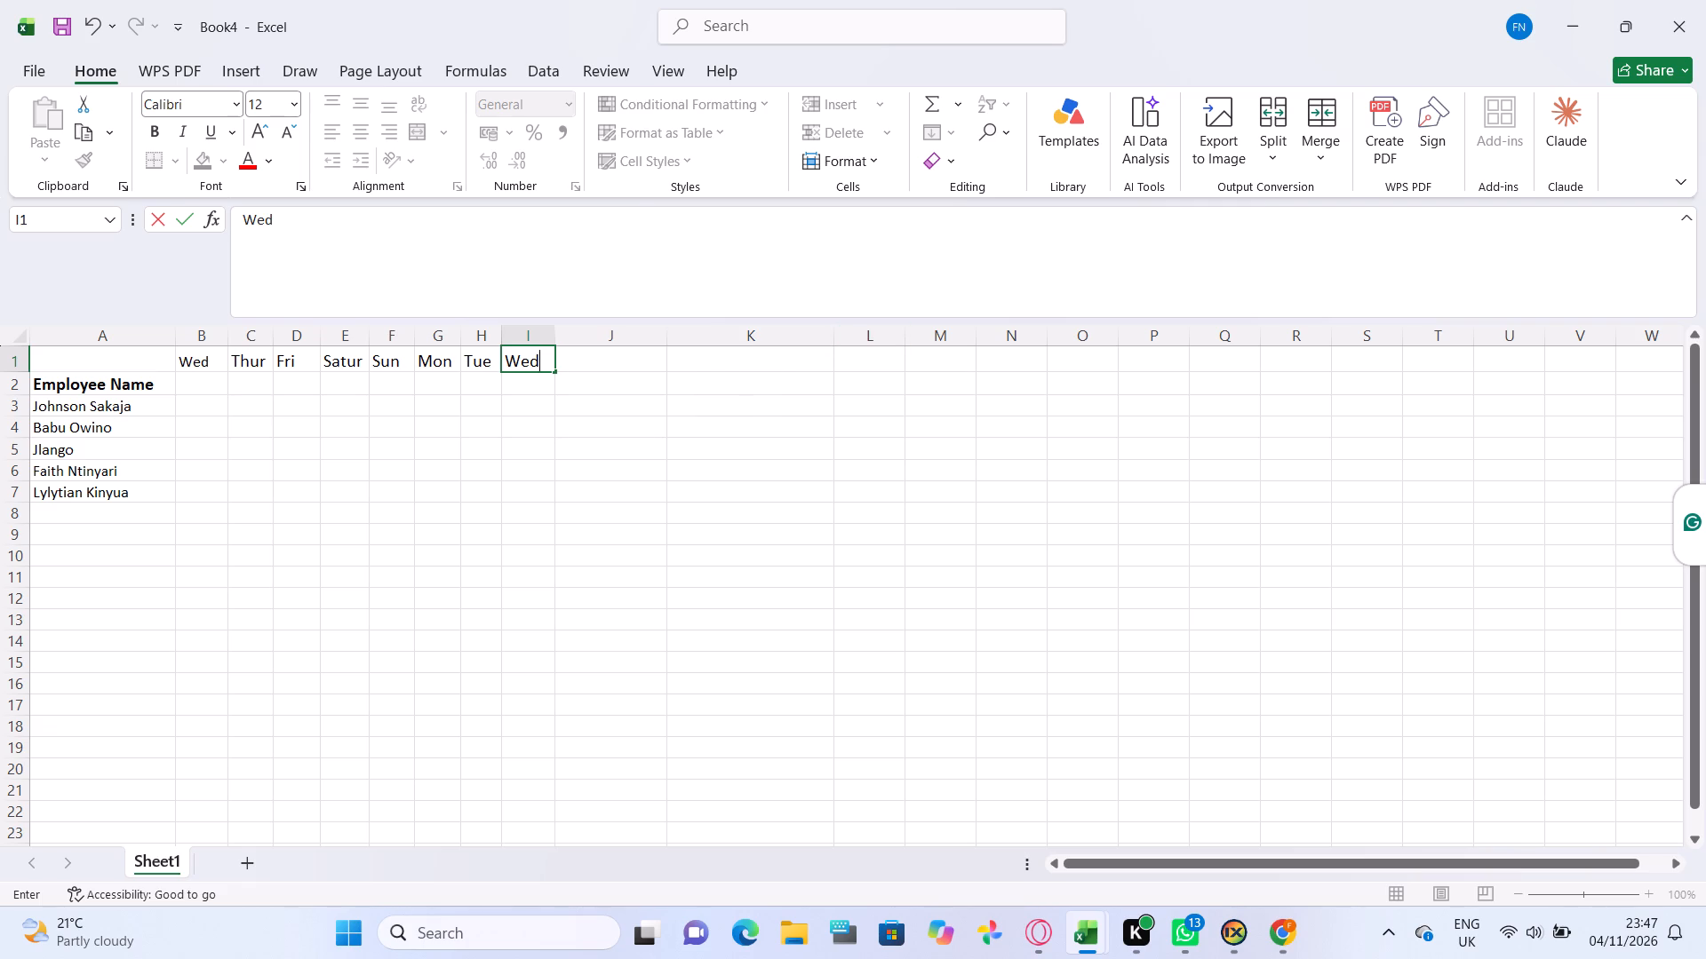
click(641, 381)
Narrow columns J and K to about the width of the weekday columns beside them.
drag(667, 325, 666, 325)
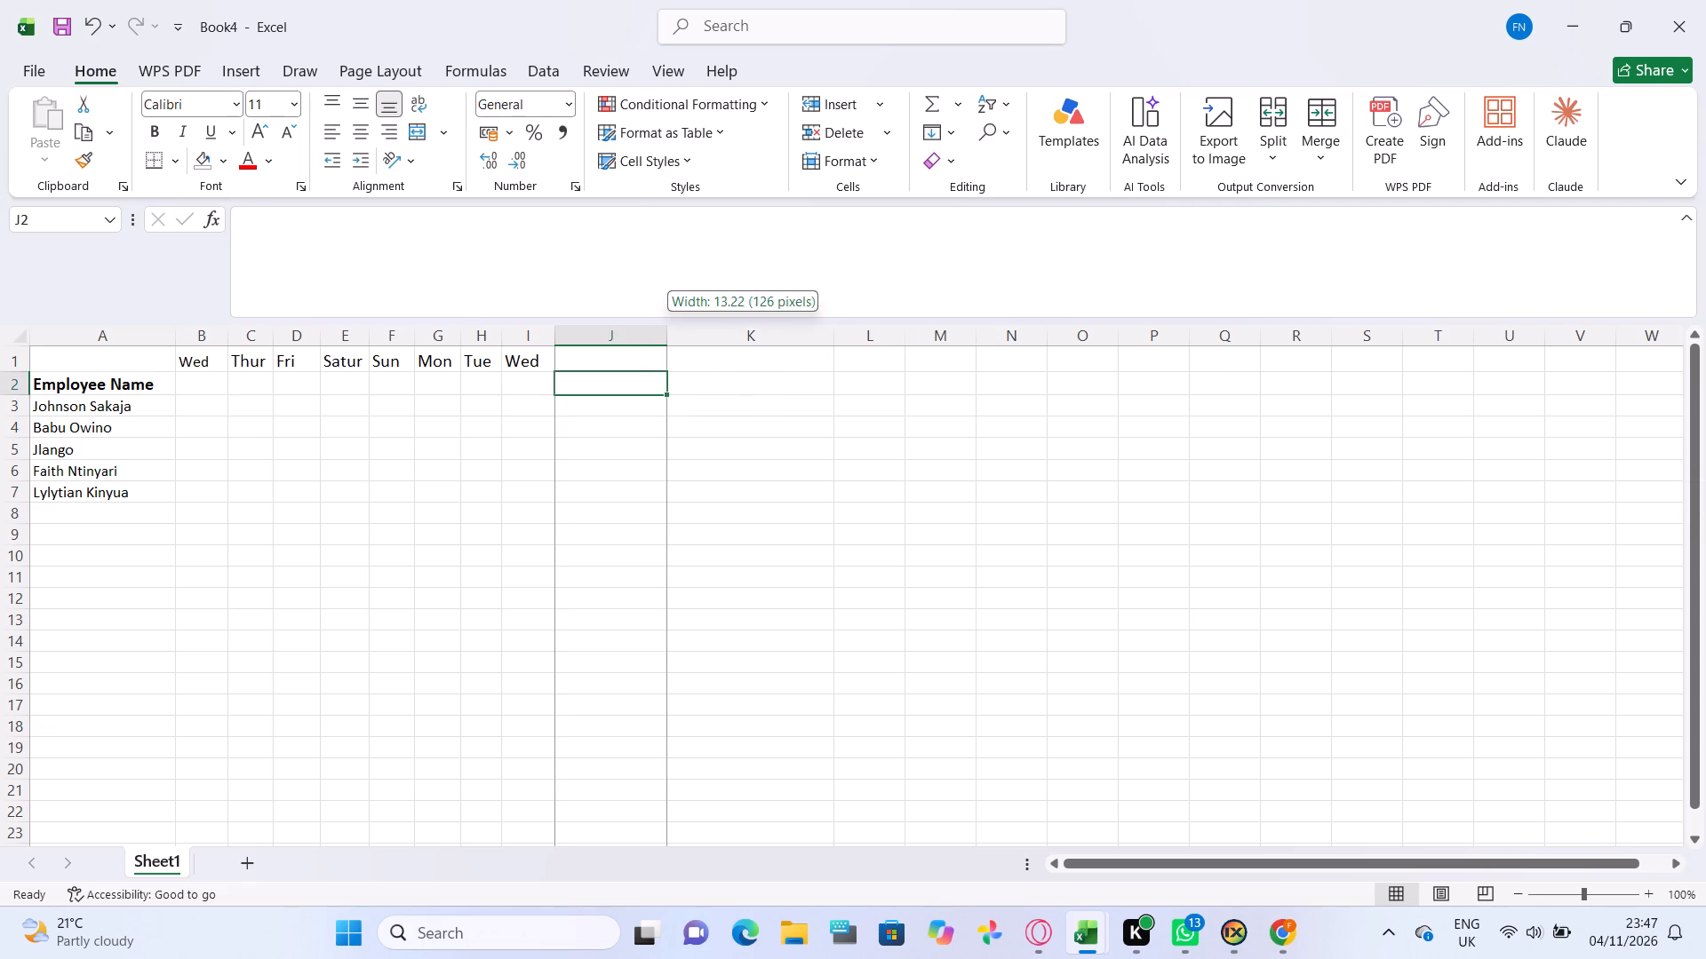
drag(666, 325, 604, 335)
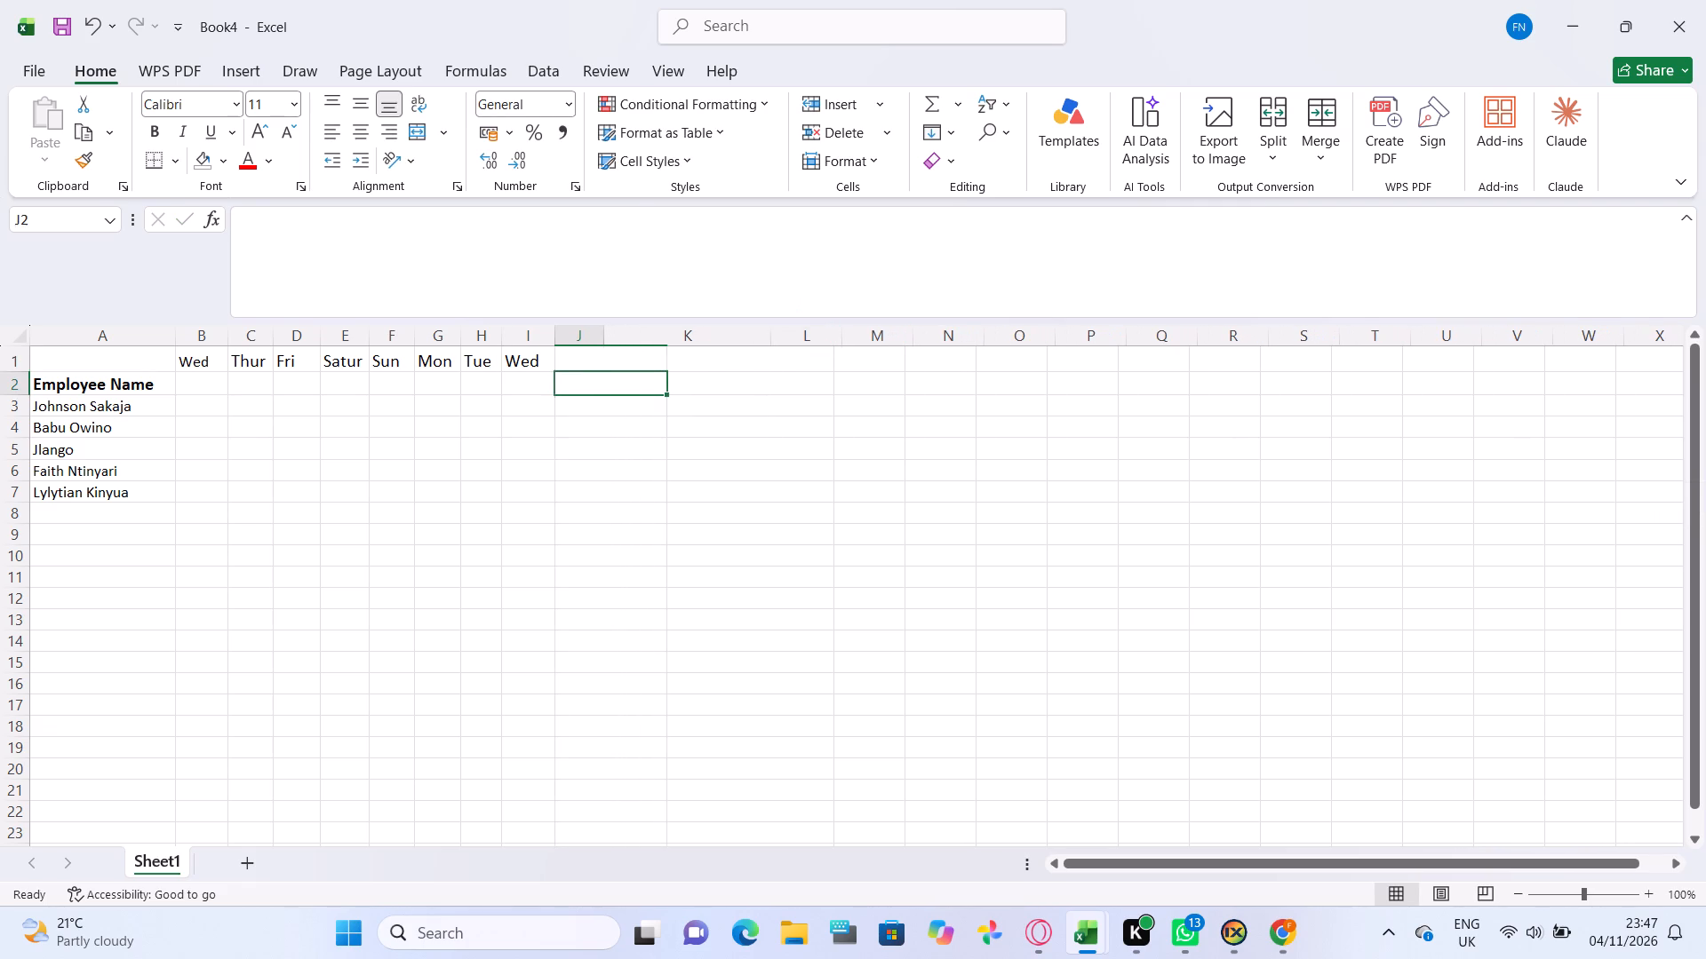
click(777, 335)
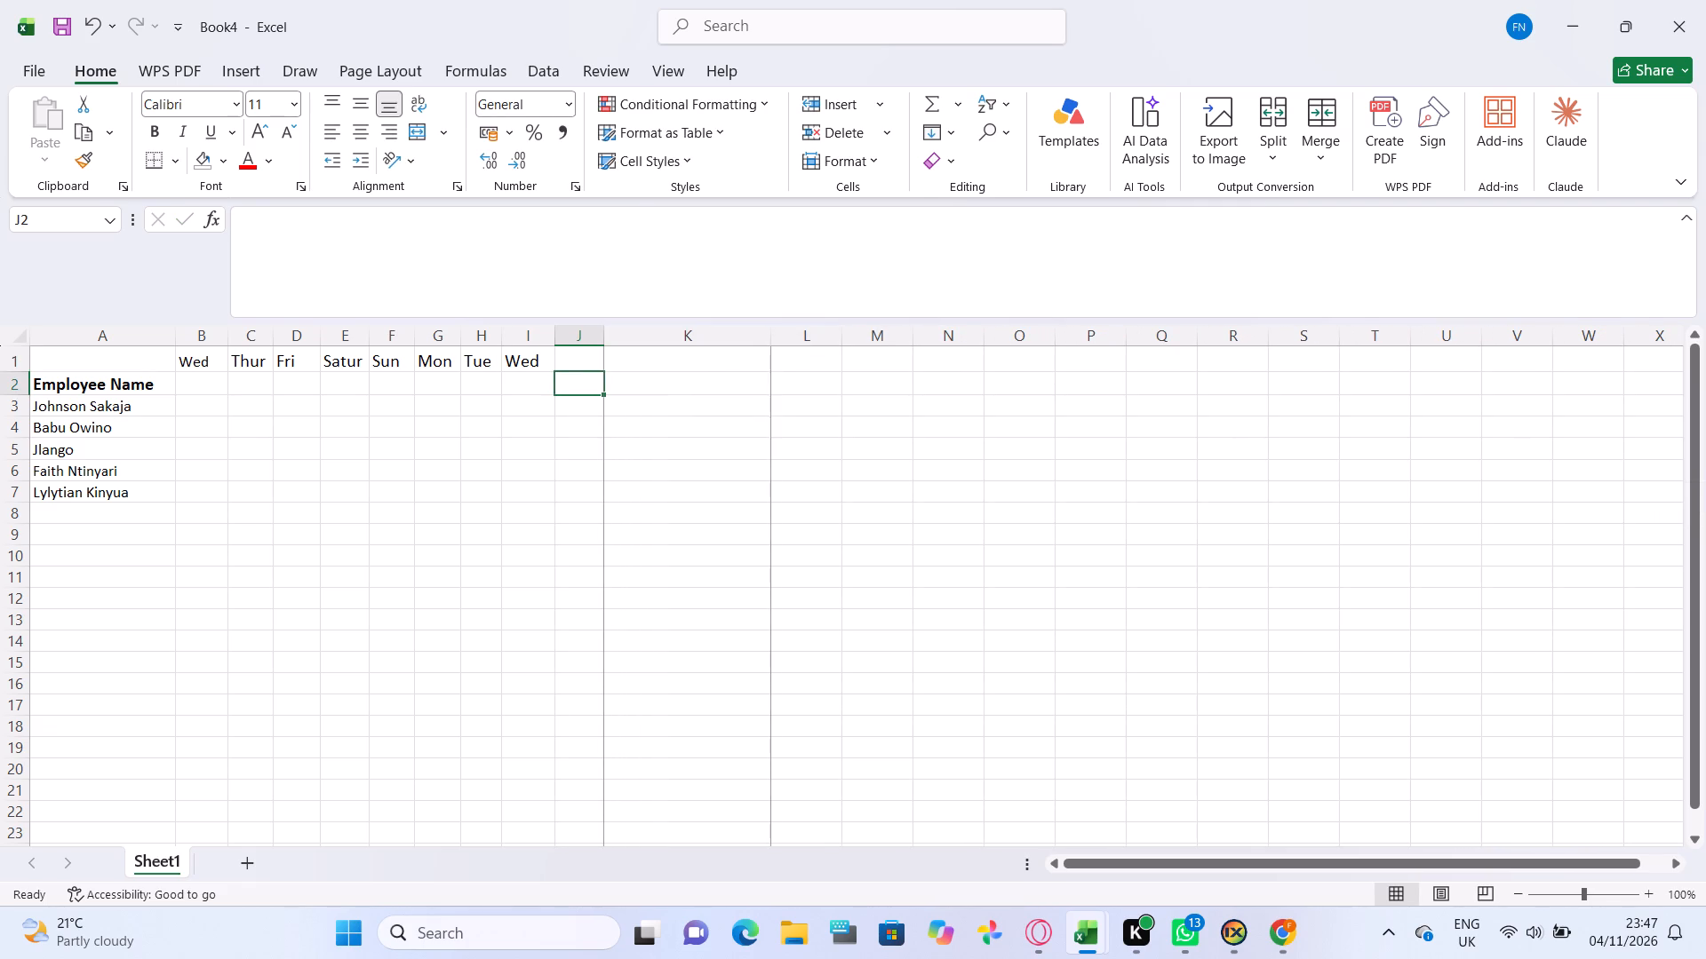
drag(777, 335, 731, 344)
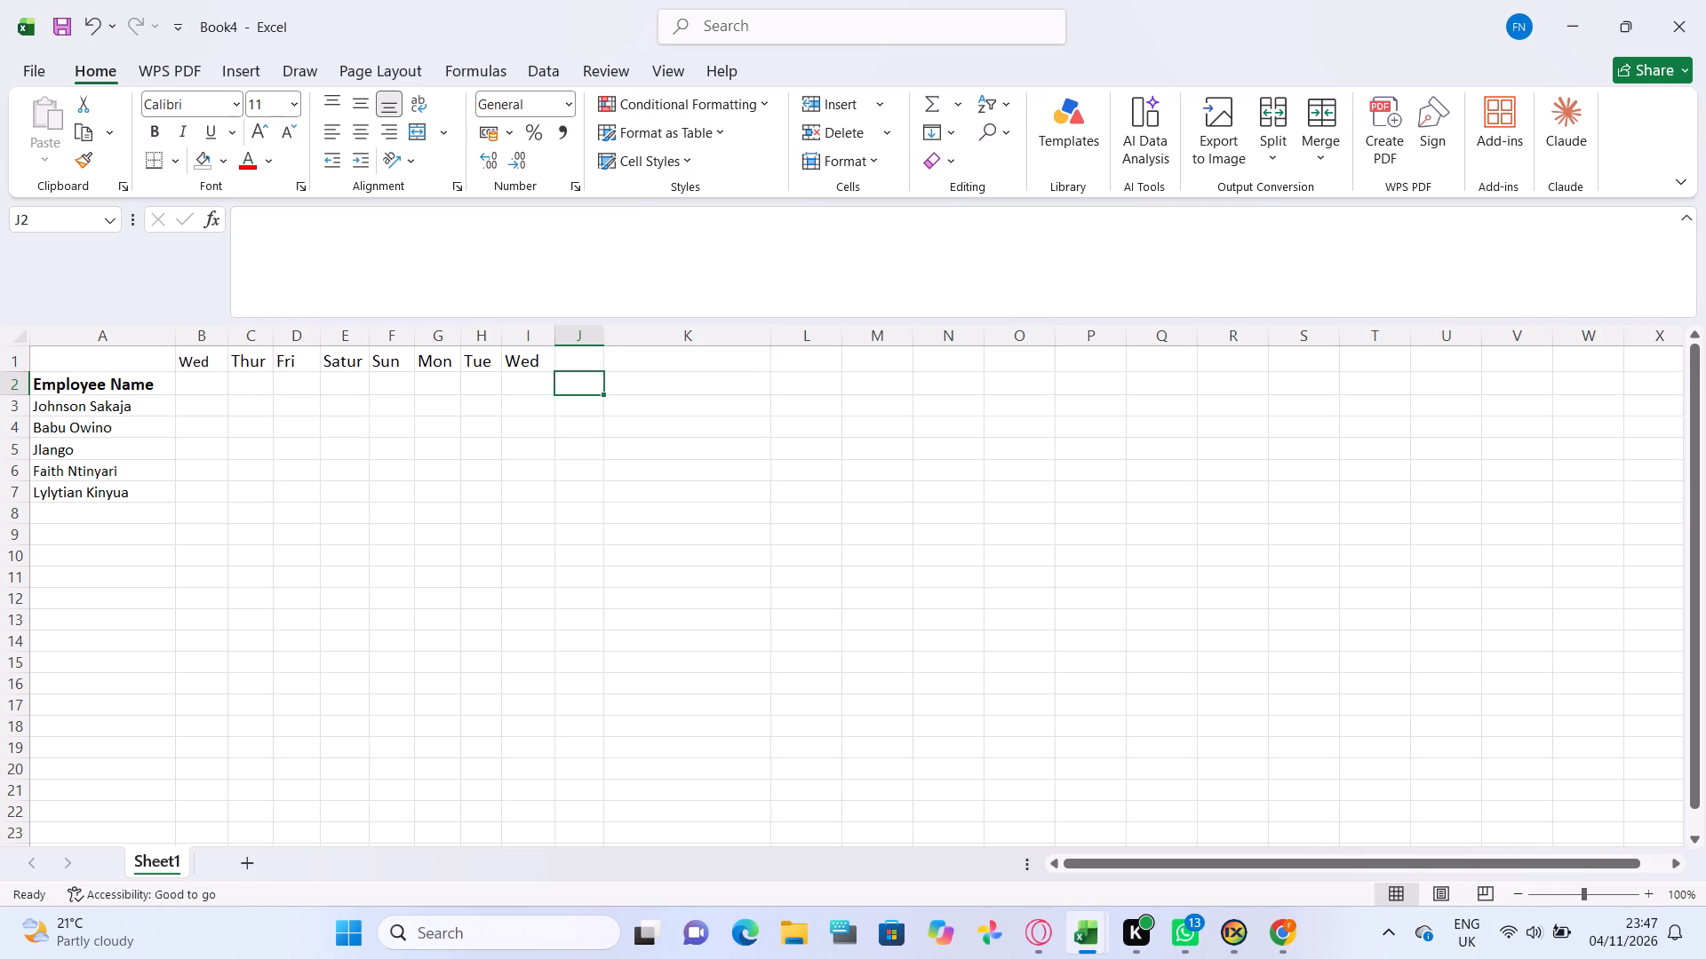
drag(774, 333, 658, 337)
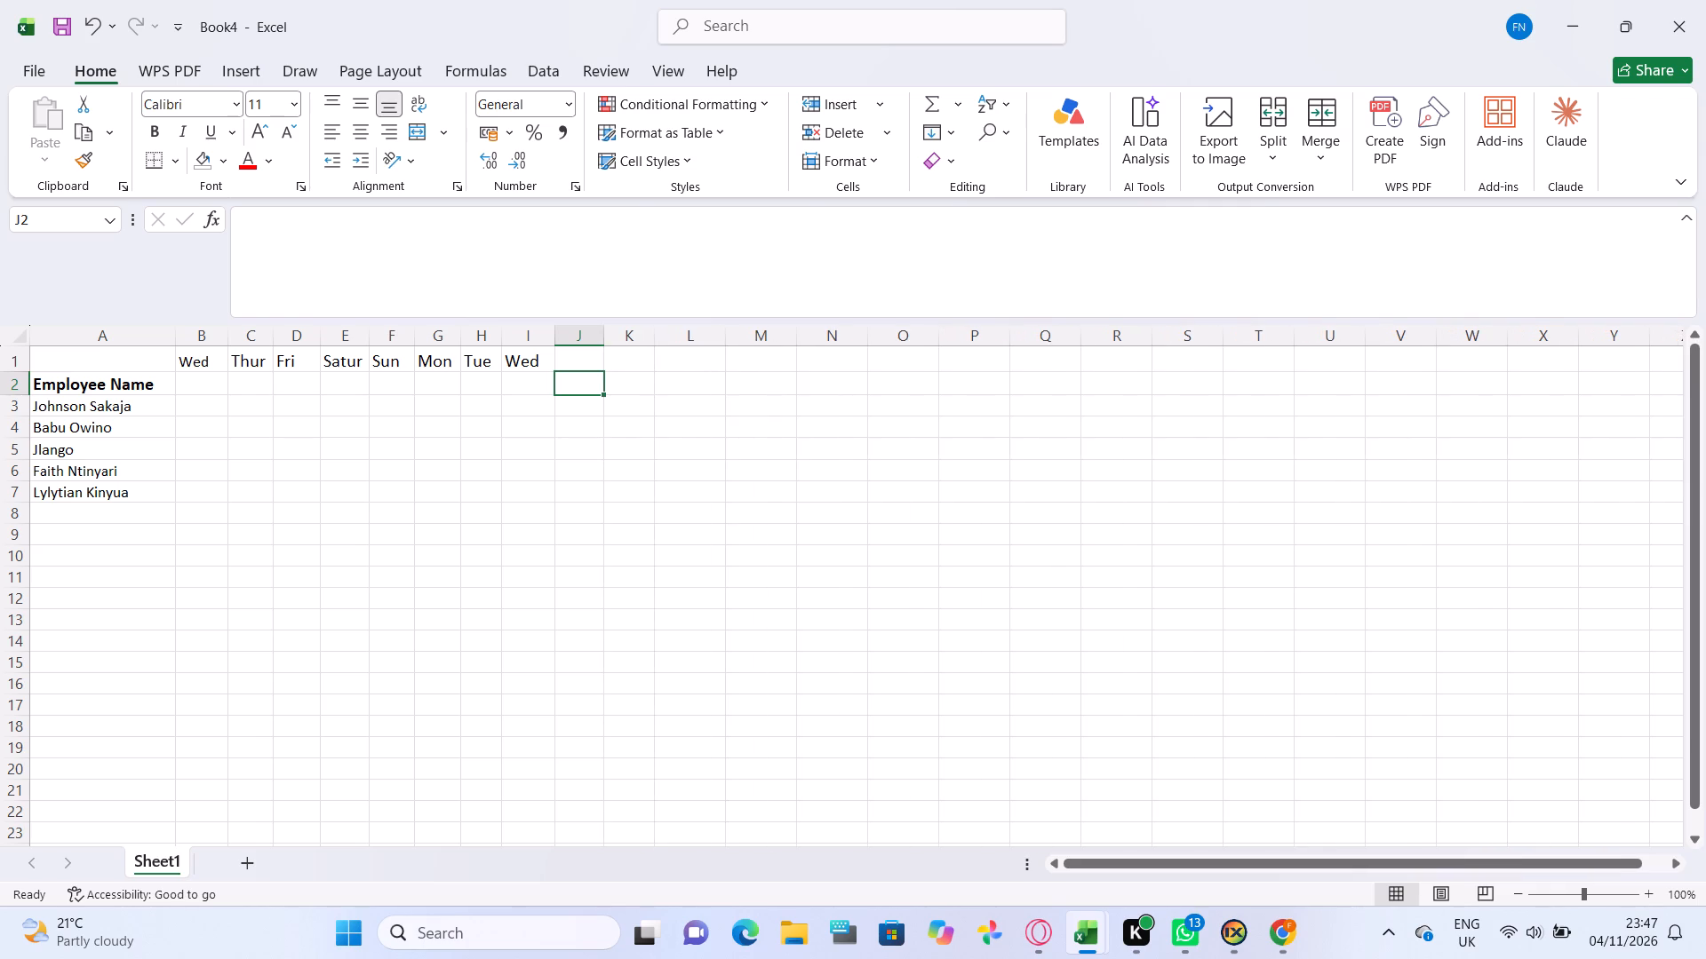
Narrow columns L through R to about the width of the weekday columns beside them.
drag(729, 330, 716, 331)
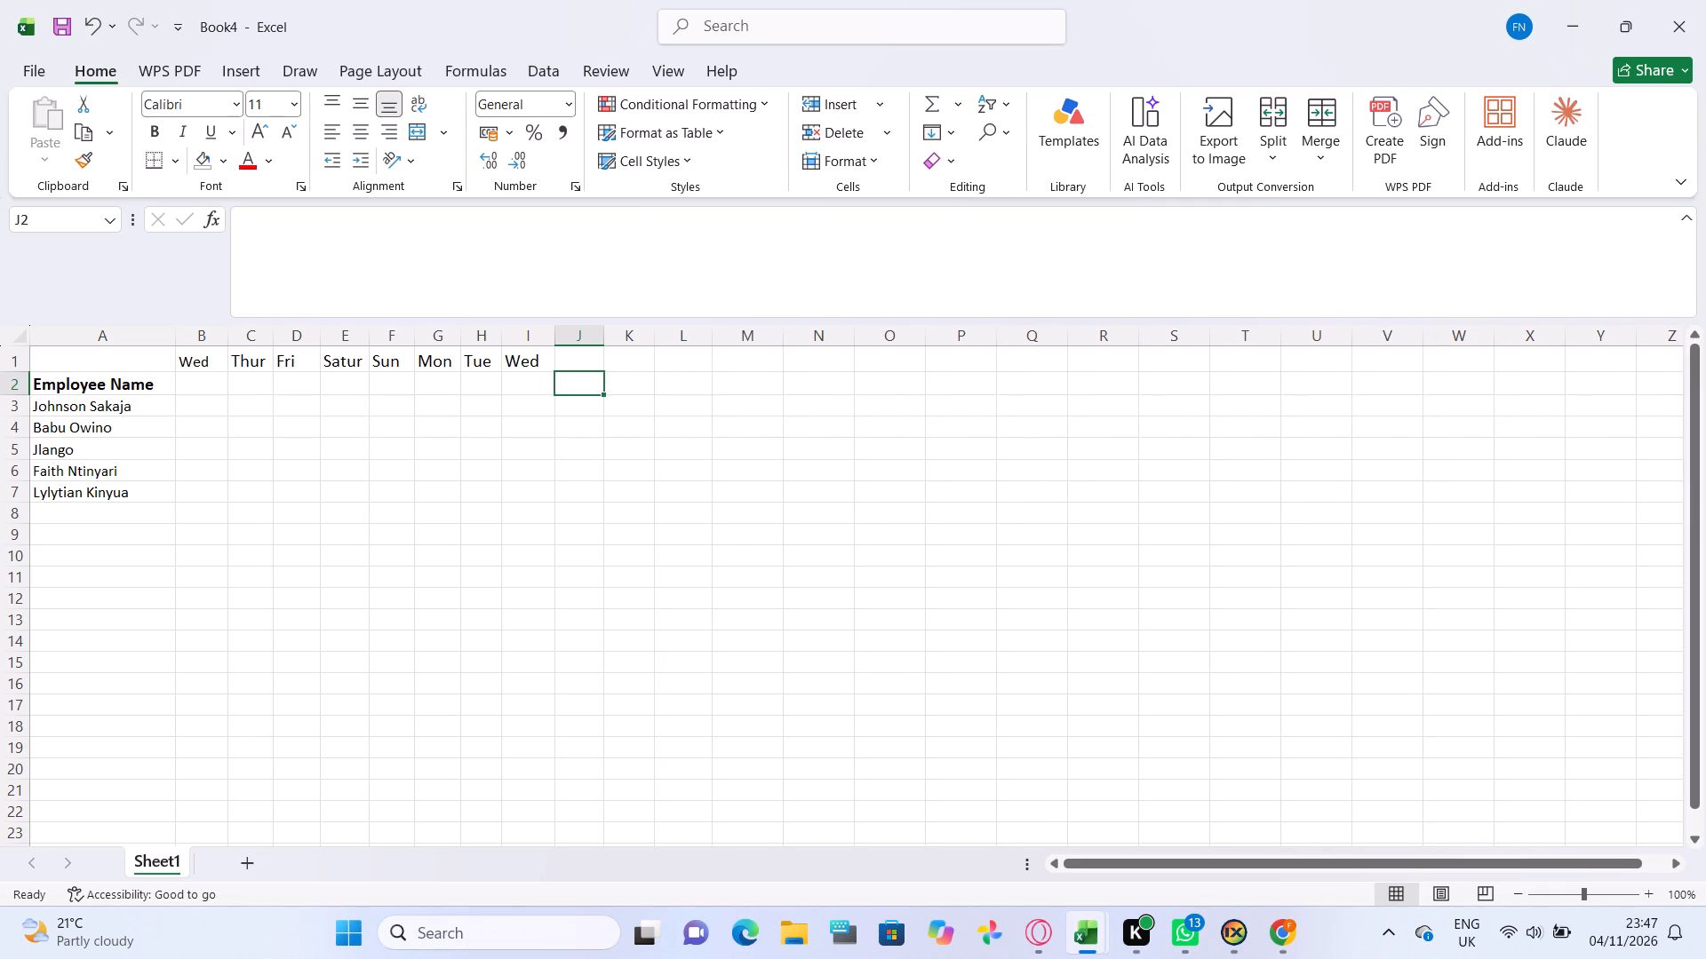
drag(786, 329, 761, 335)
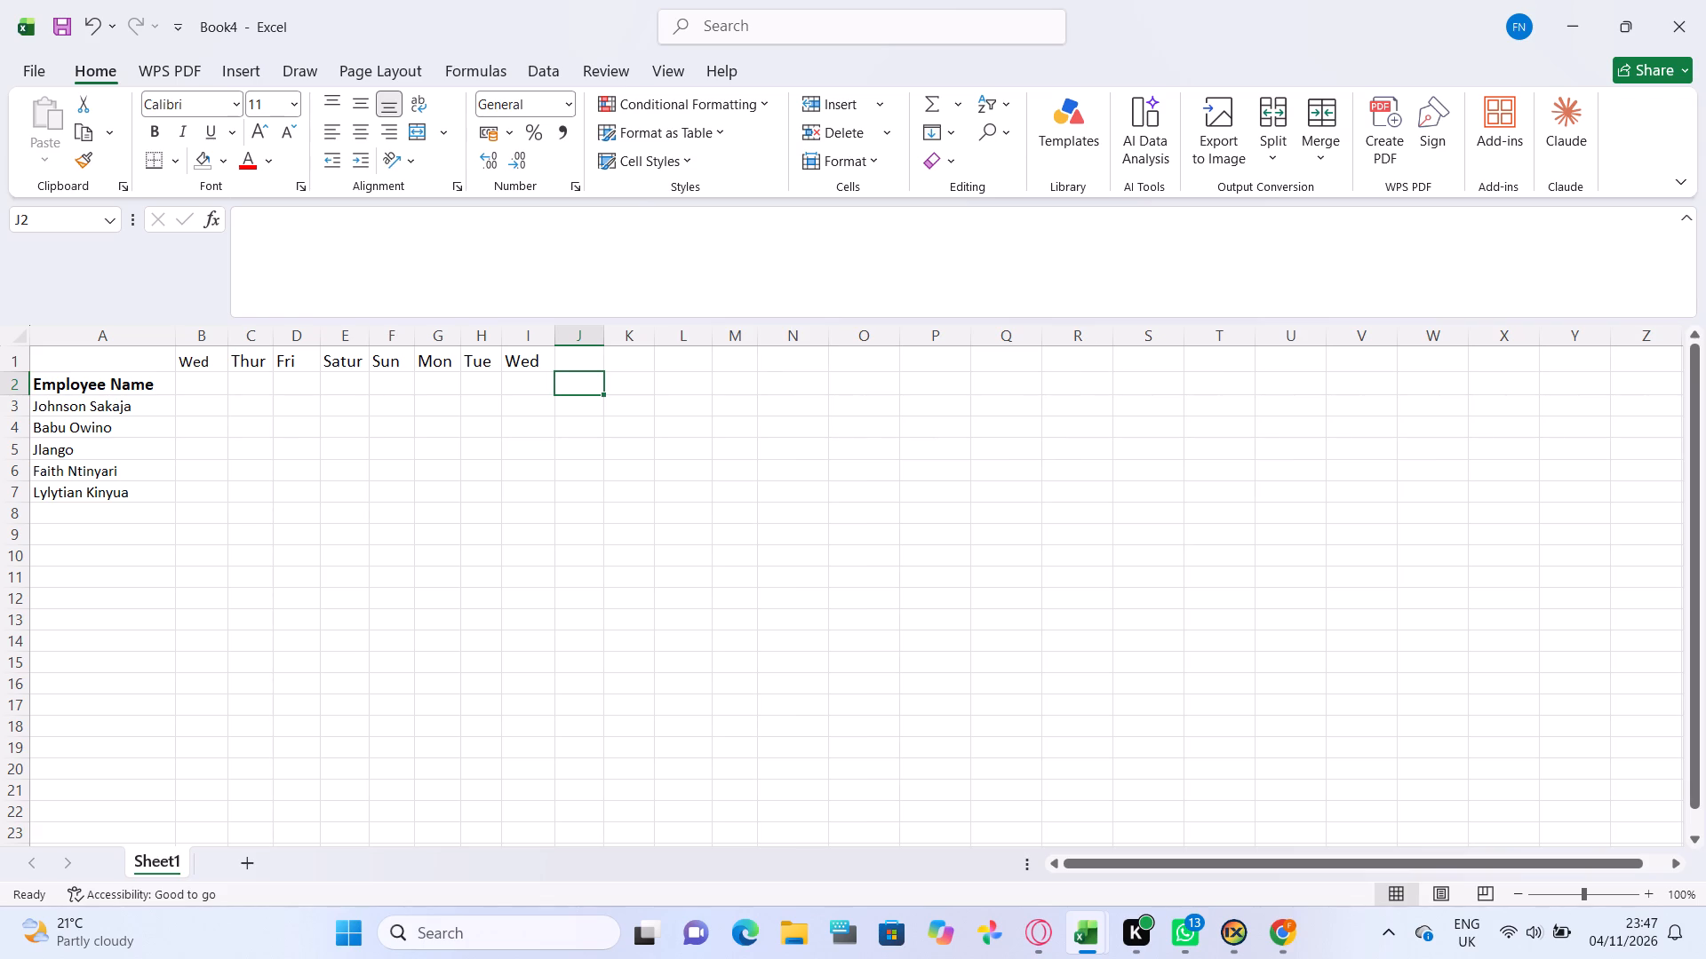
drag(826, 339, 813, 342)
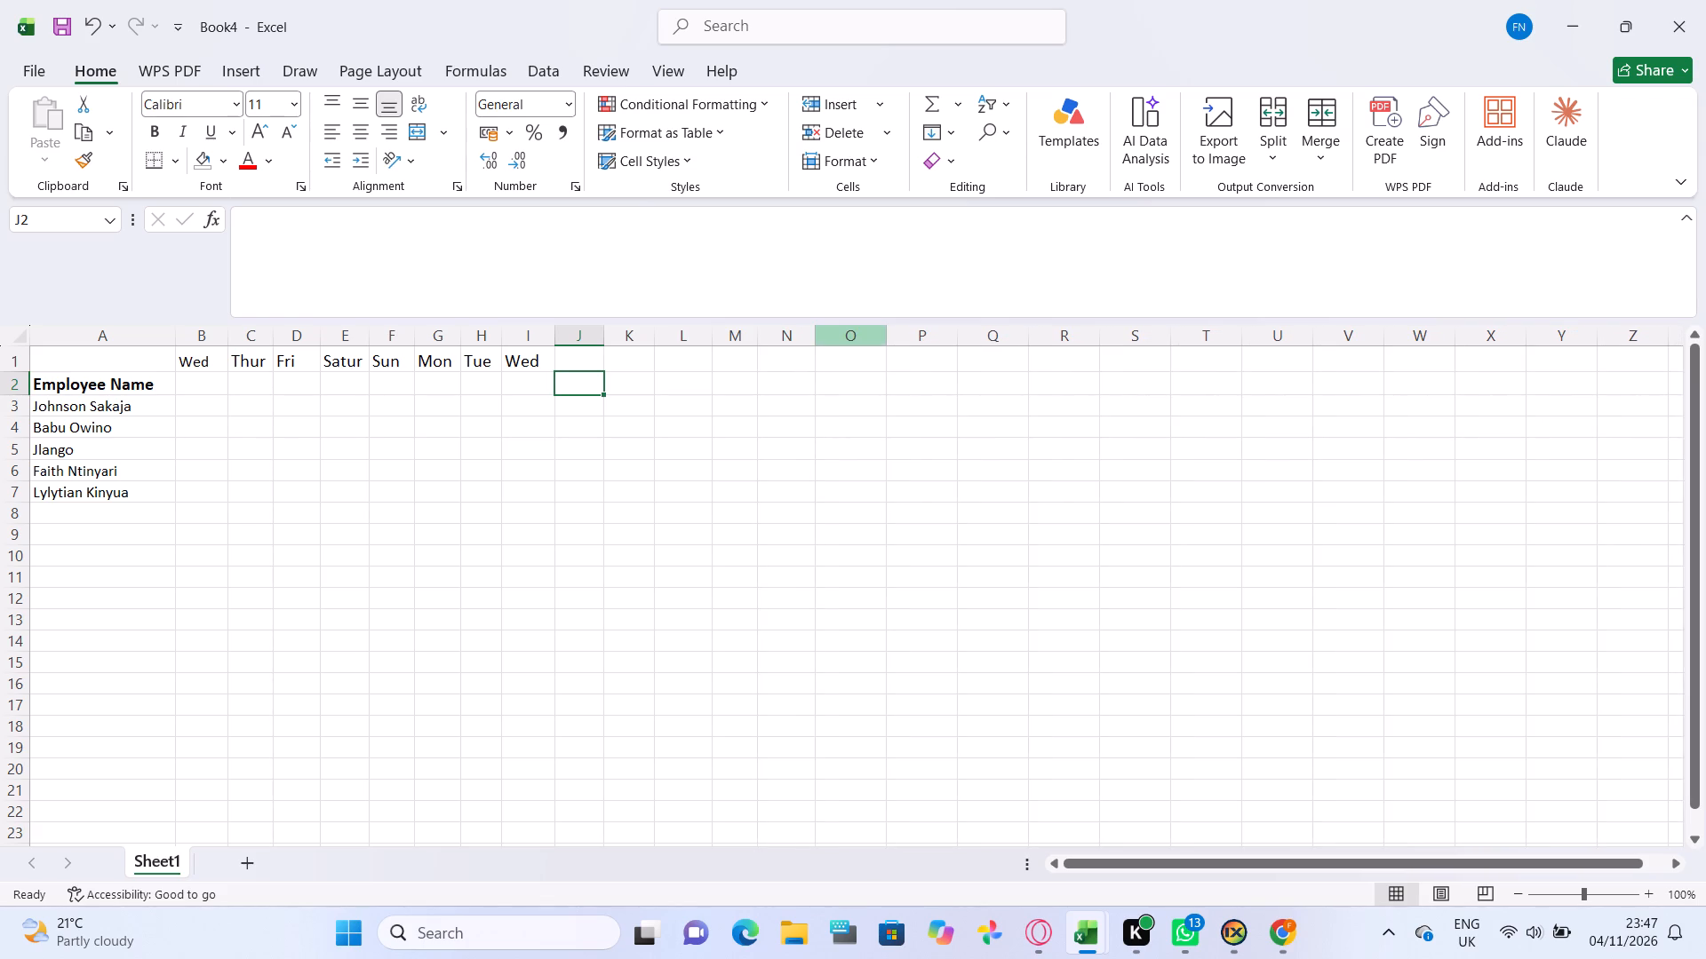
drag(885, 337, 862, 340)
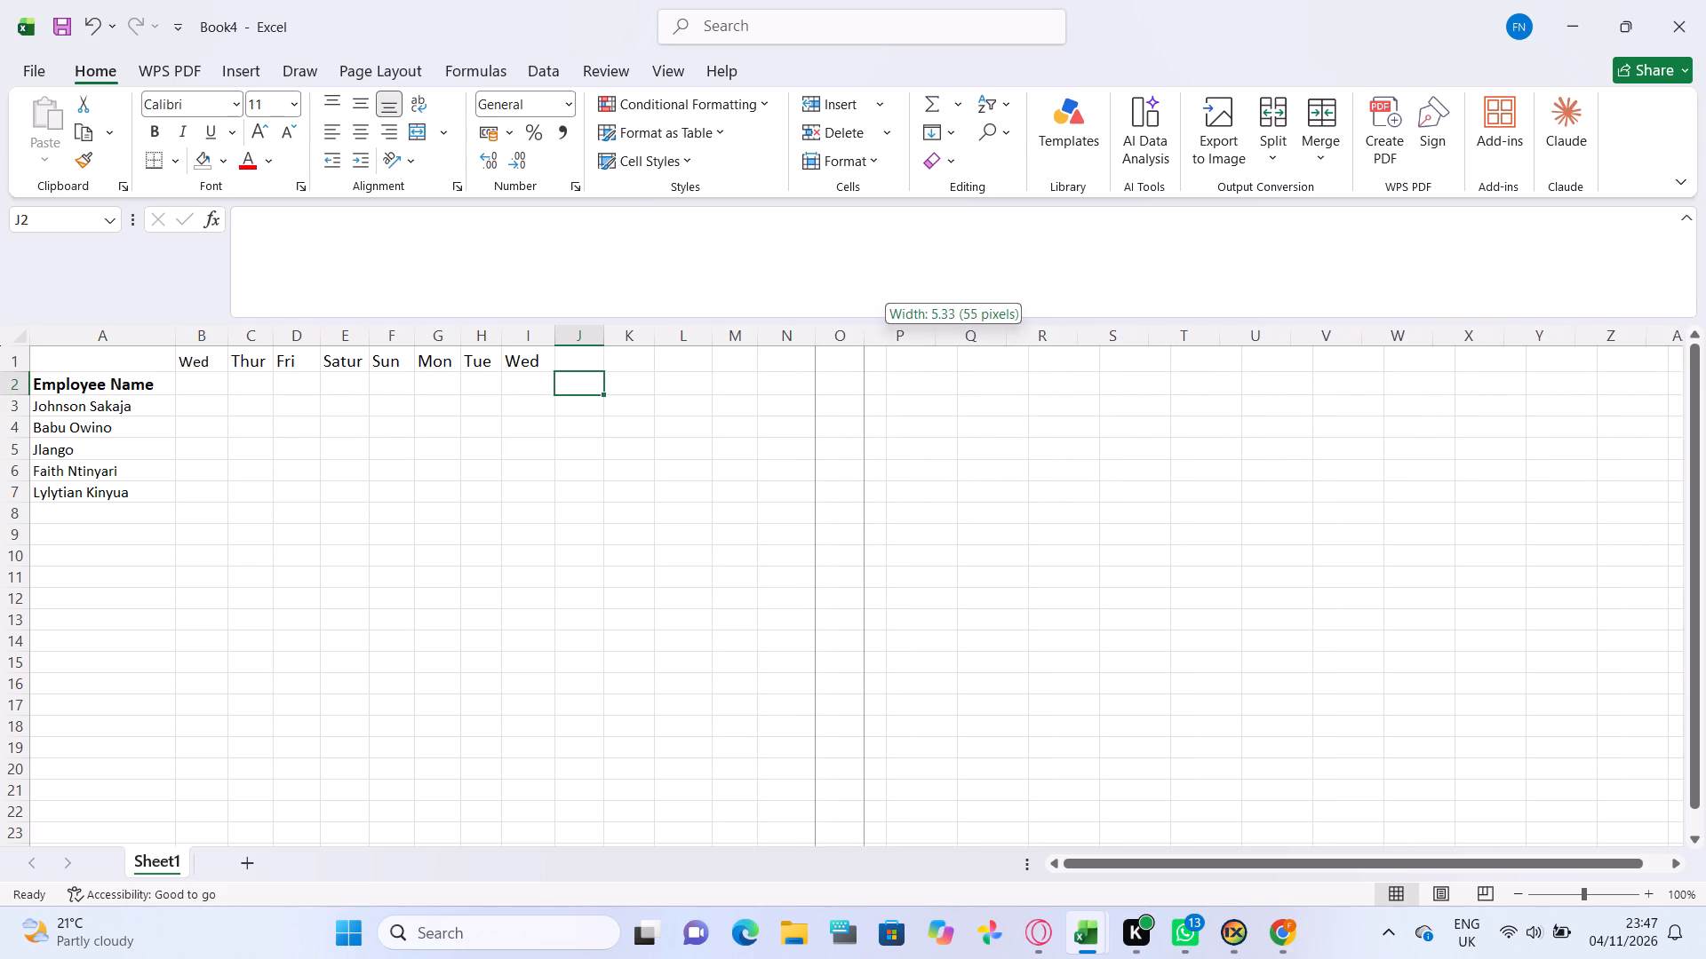
drag(862, 340, 861, 340)
drag(939, 343, 913, 345)
drag(977, 345, 955, 358)
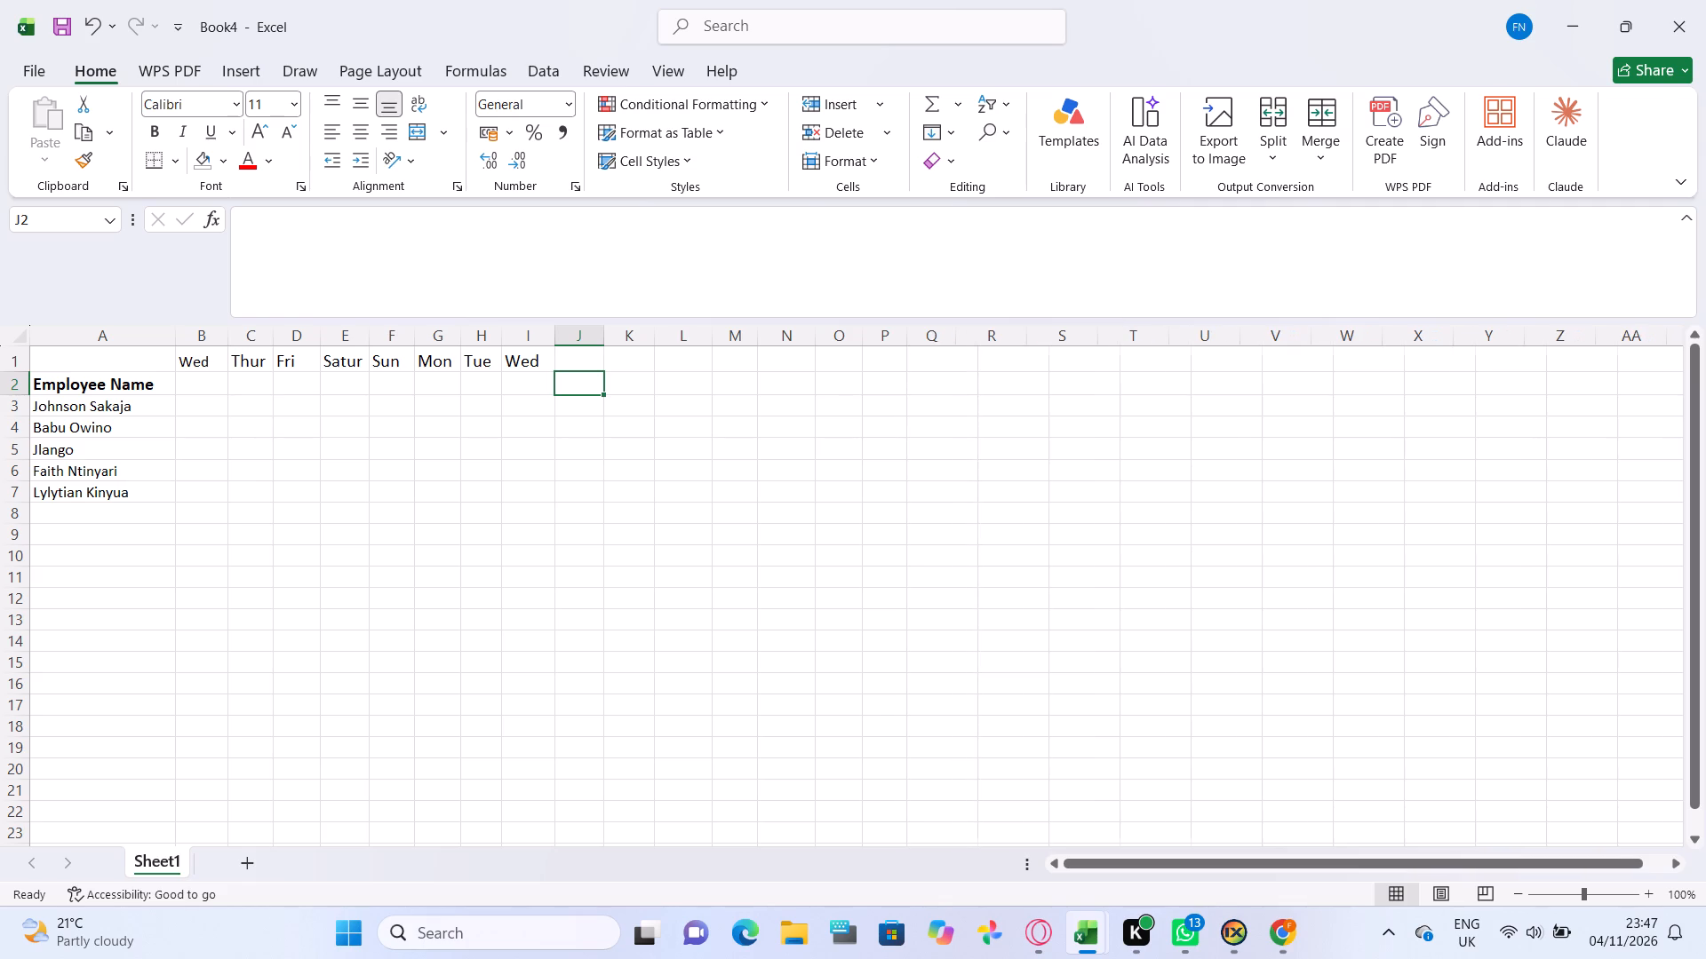
drag(1024, 339, 993, 348)
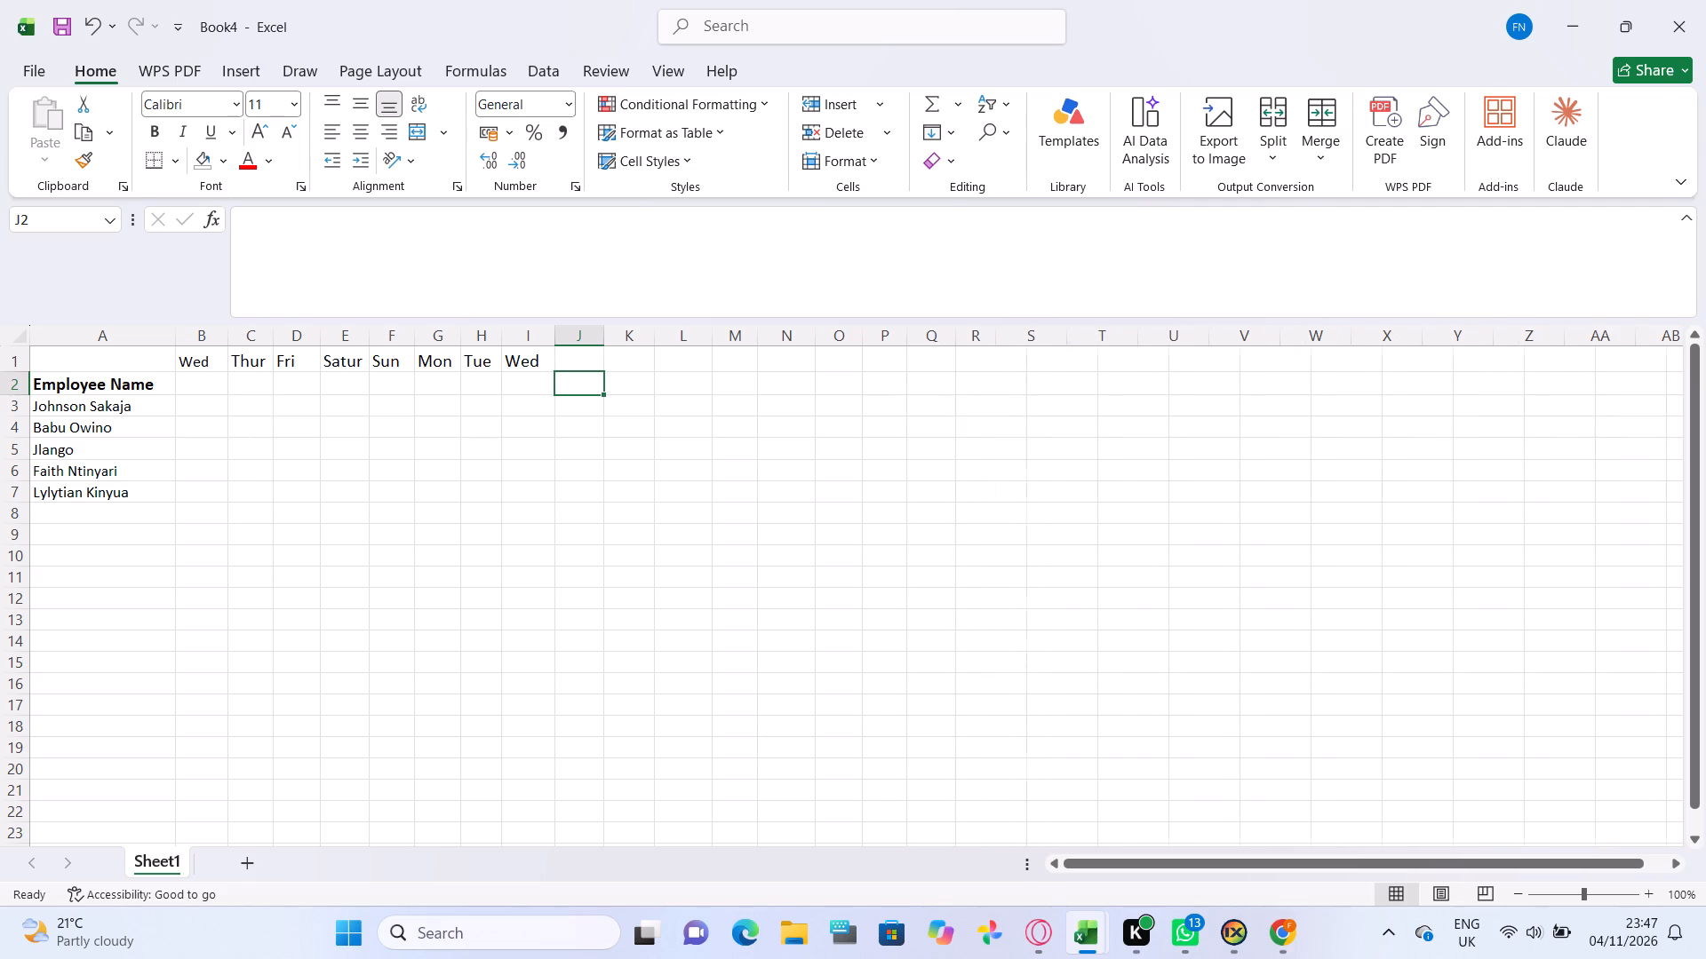
Enter the weekday headings Thur, Fri, Satur, Sun, Mon, Tue, Wed, Thur, Fri, Satur and Sun across cells J1 to T1.
click(573, 362)
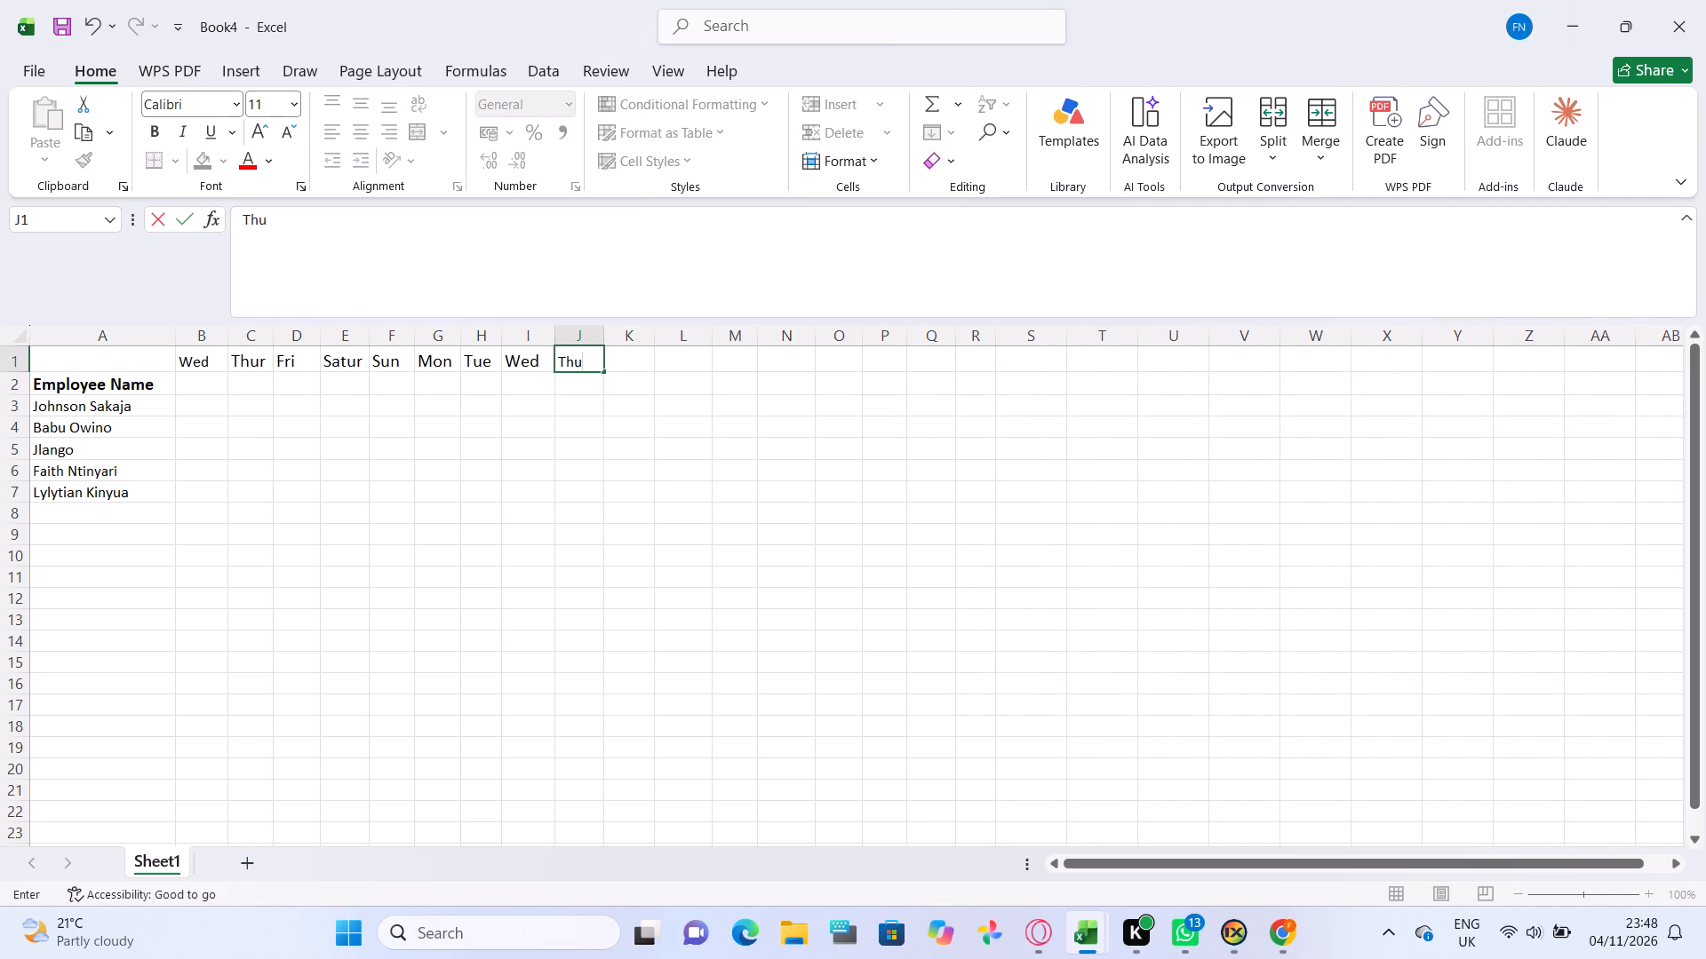
key(Right)
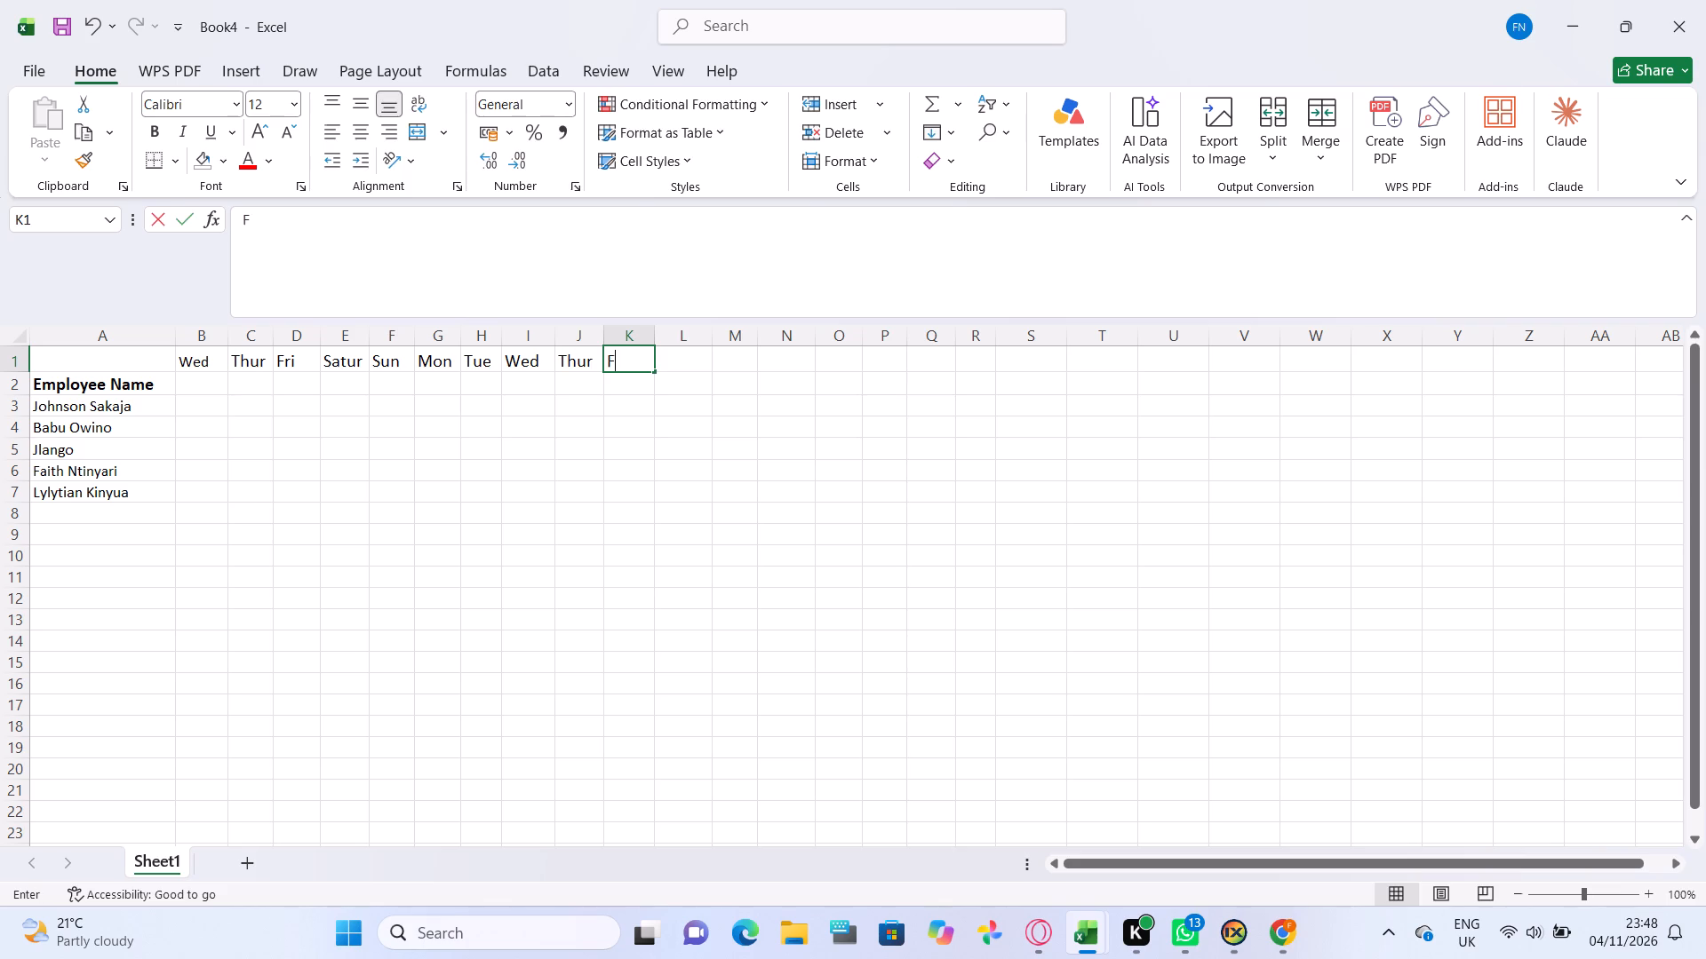
key(Right)
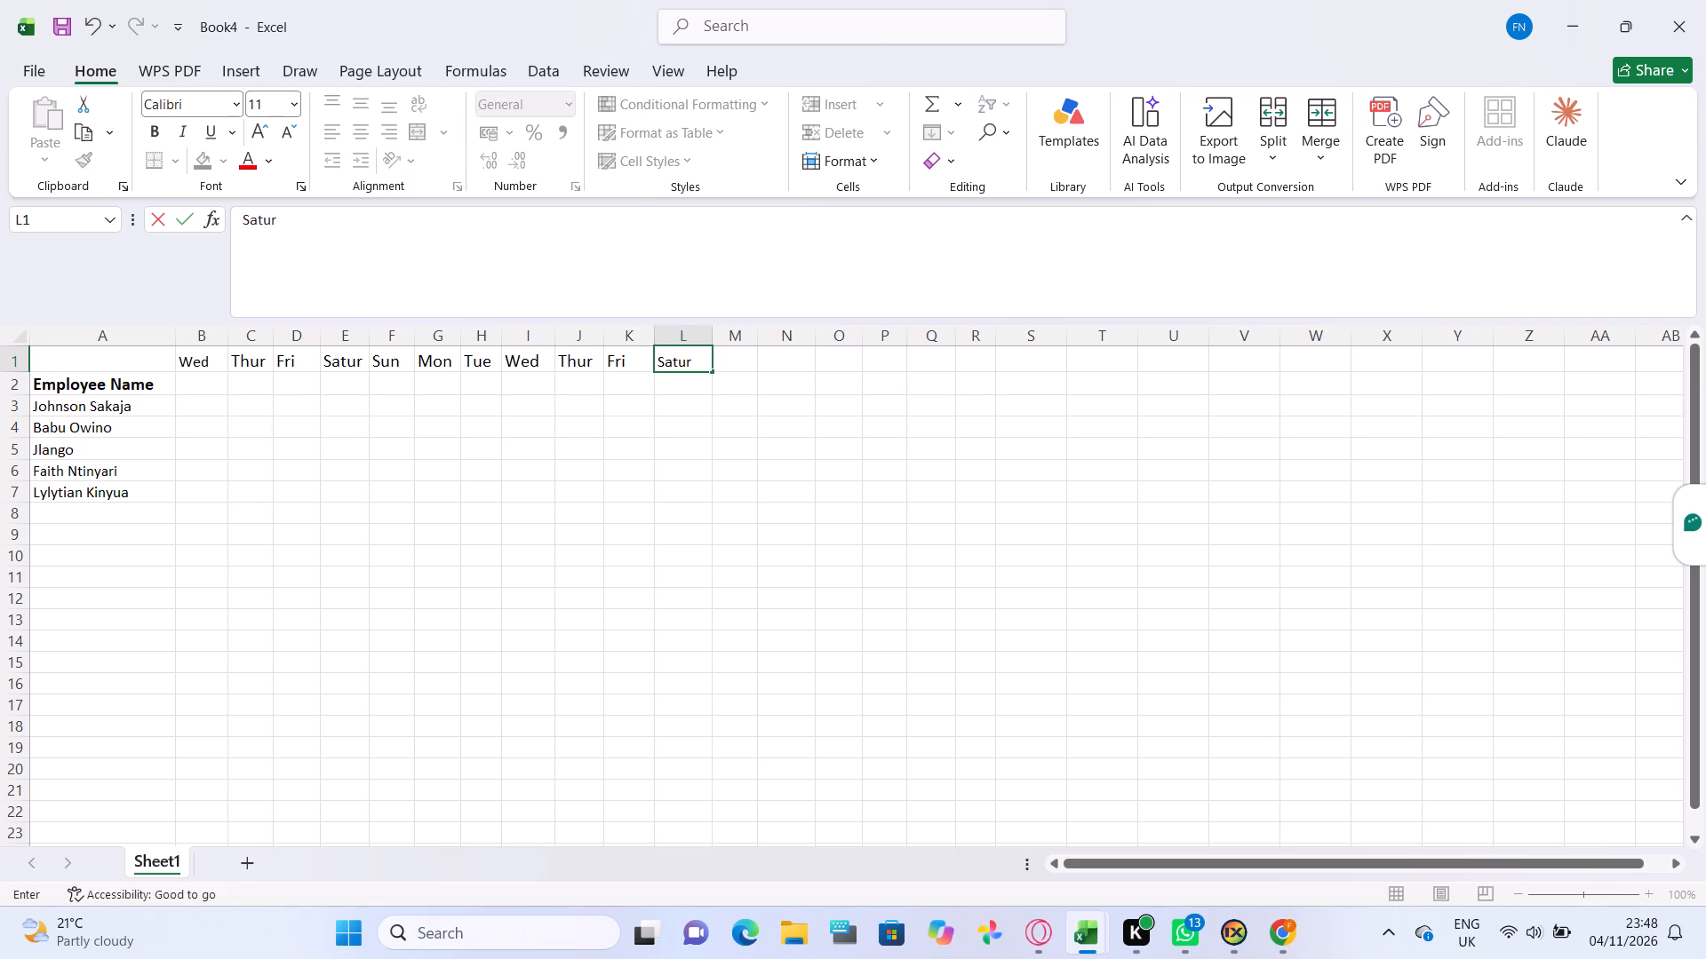
key(Right)
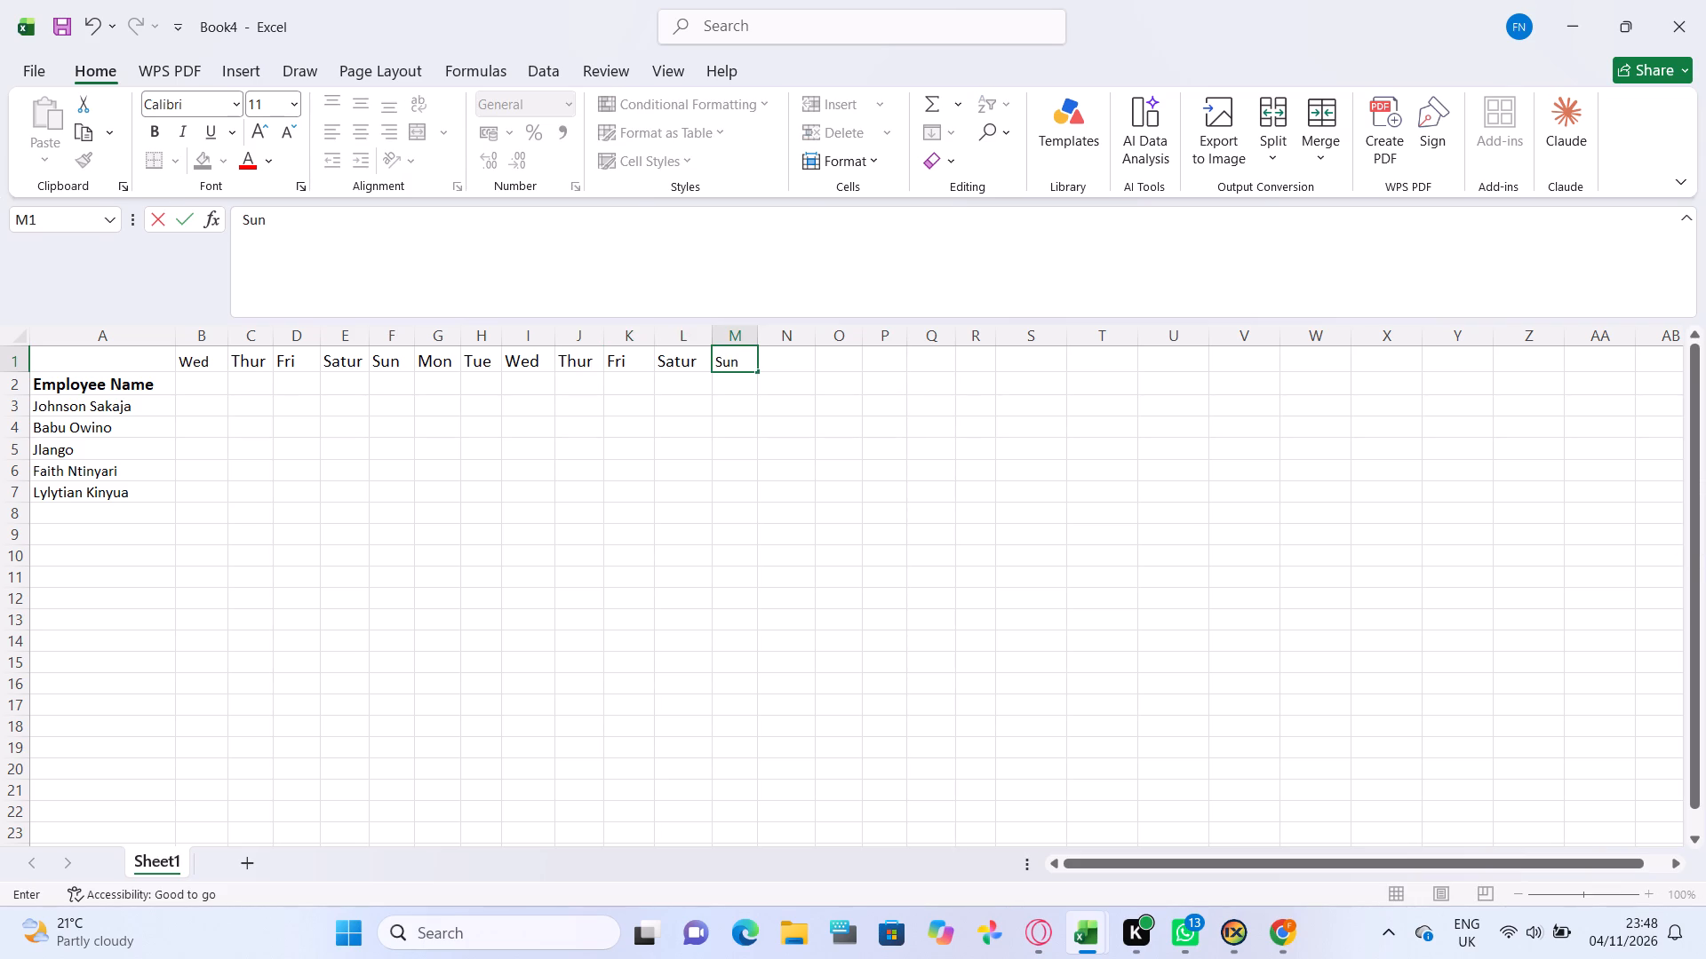
key(Right)
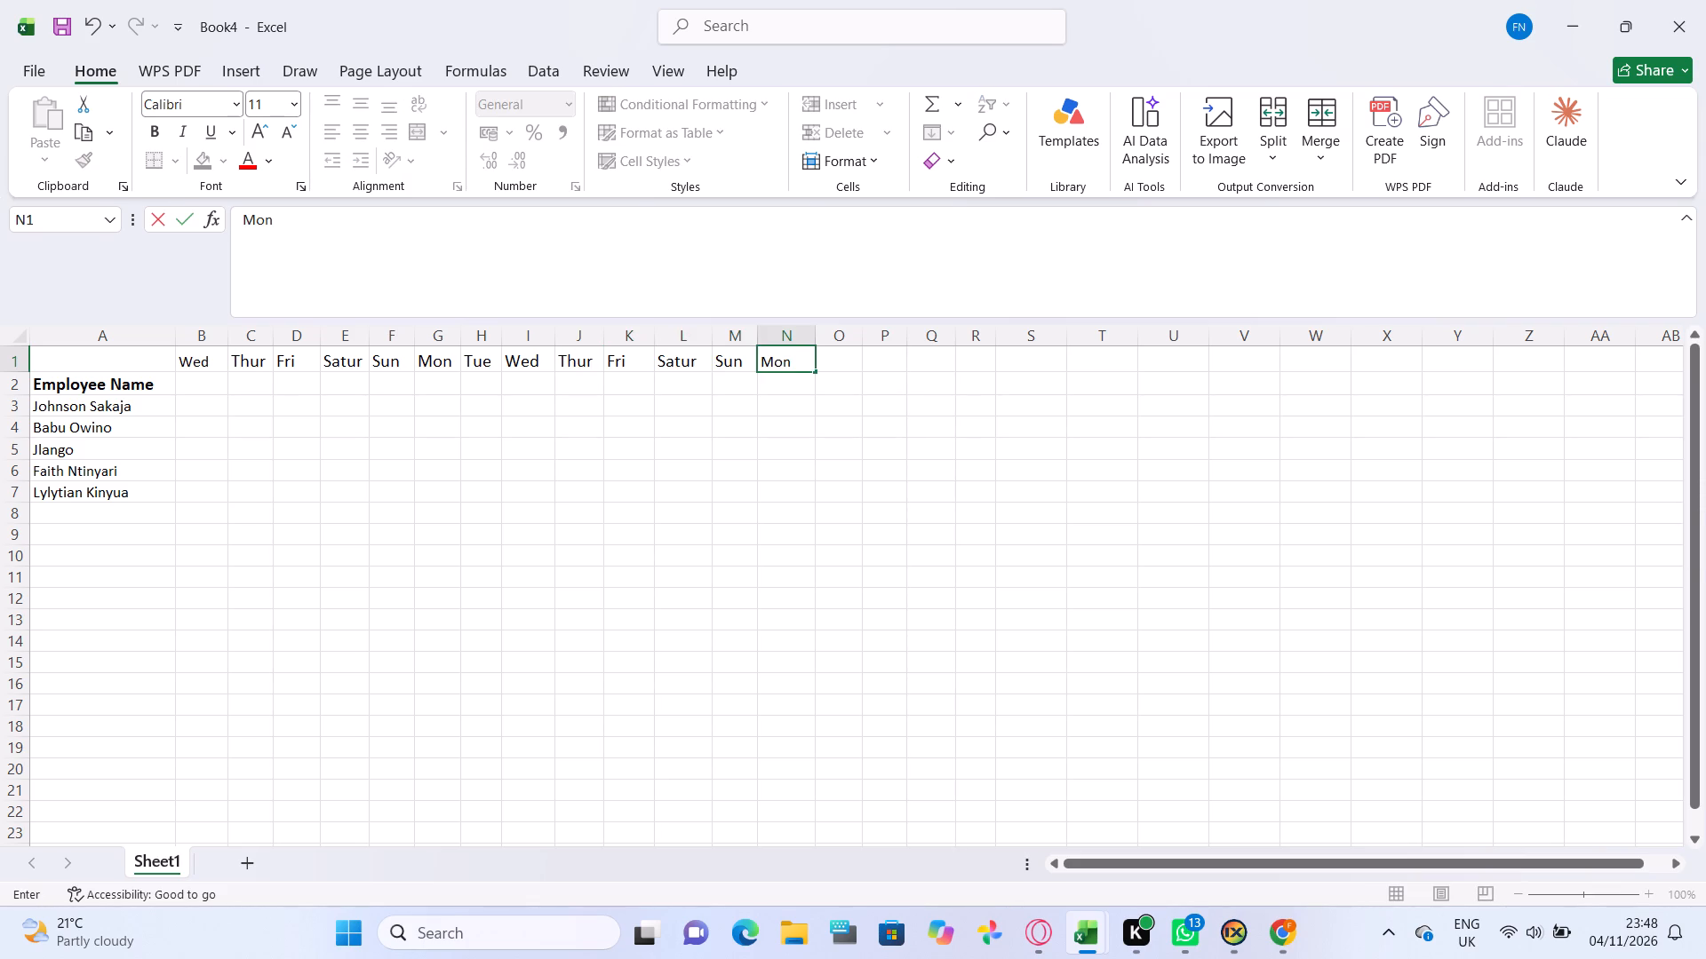
key(Right)
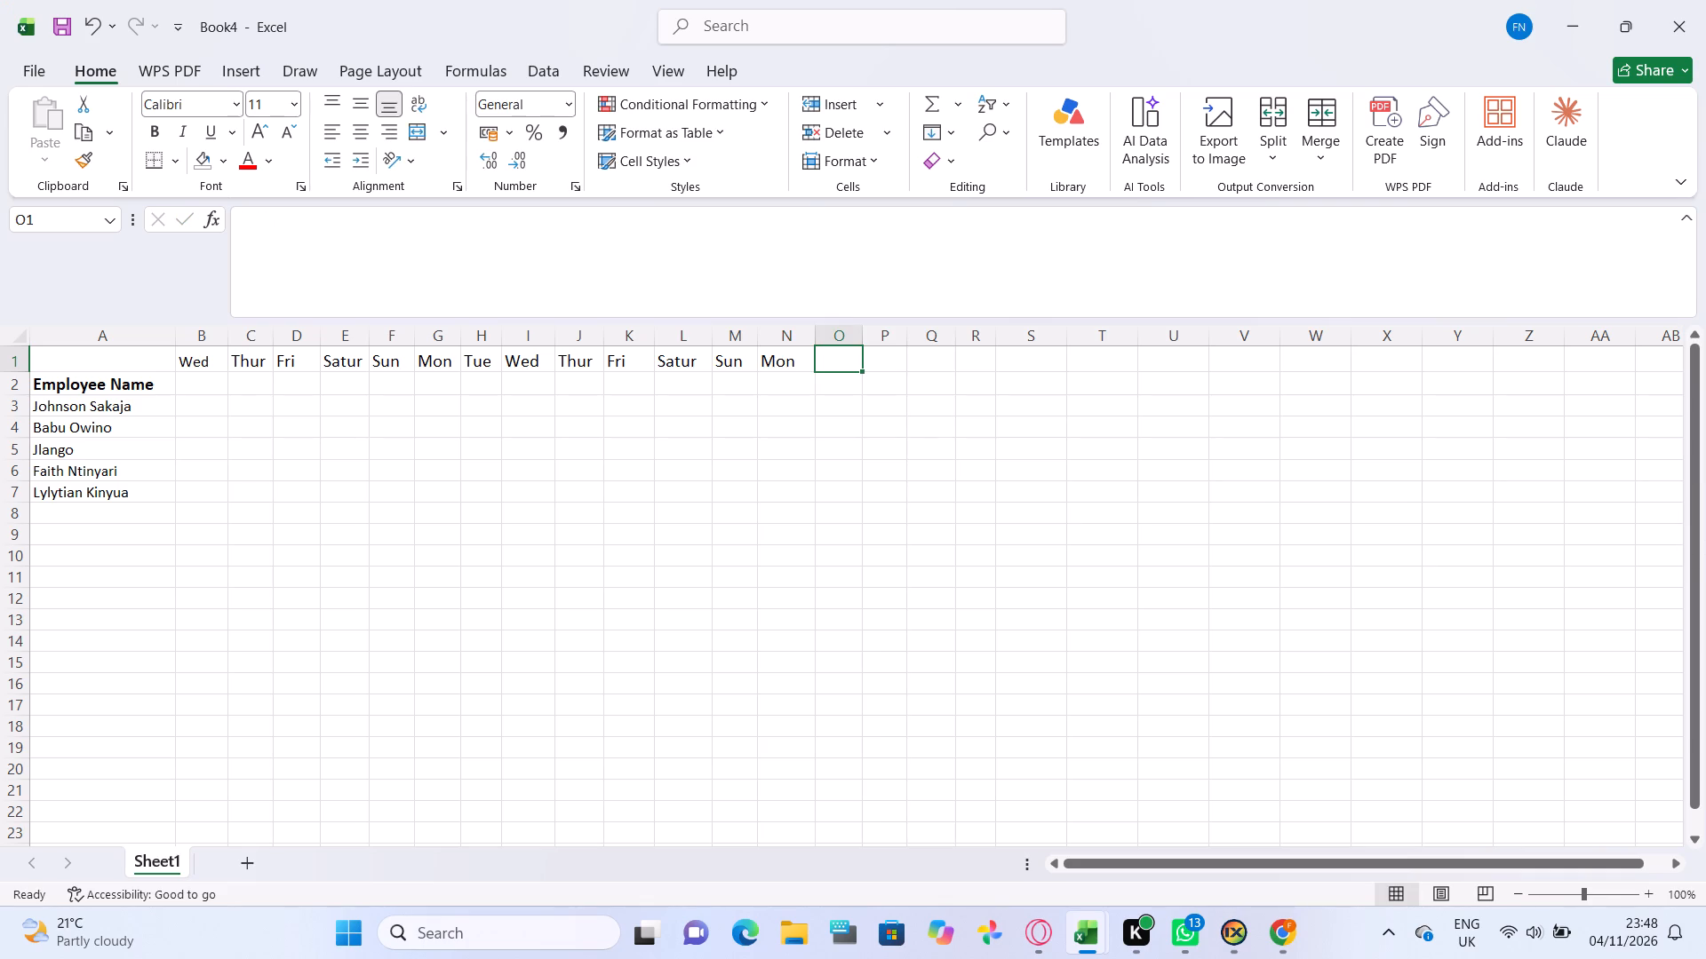
key(Right)
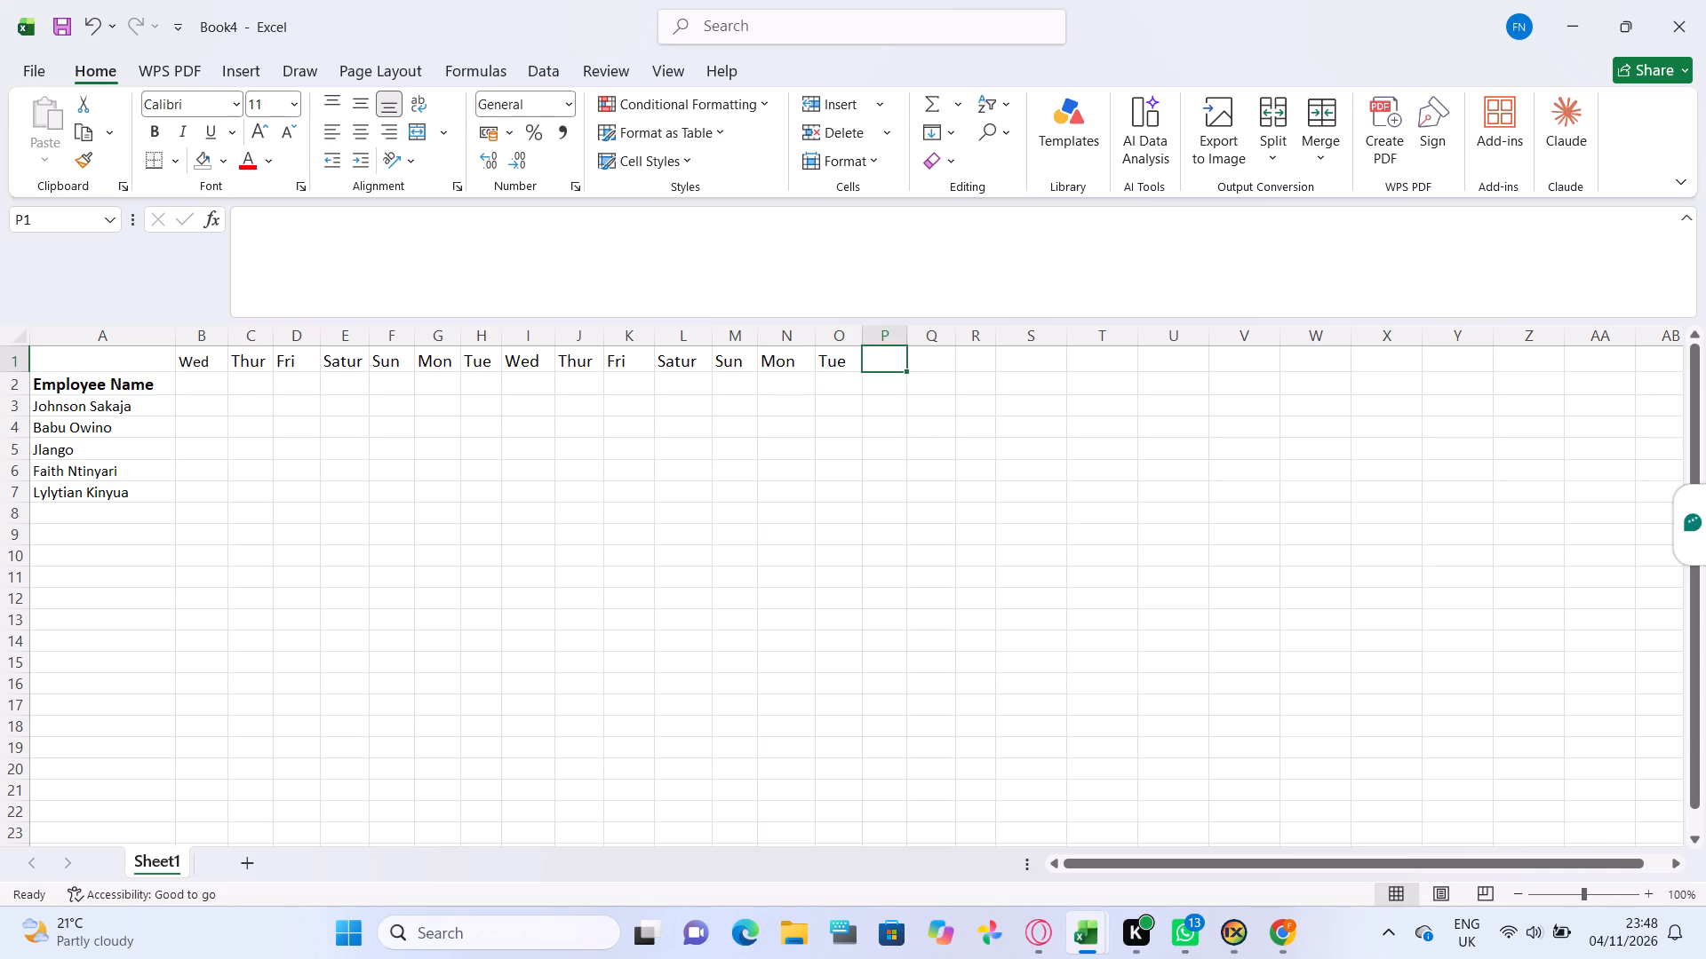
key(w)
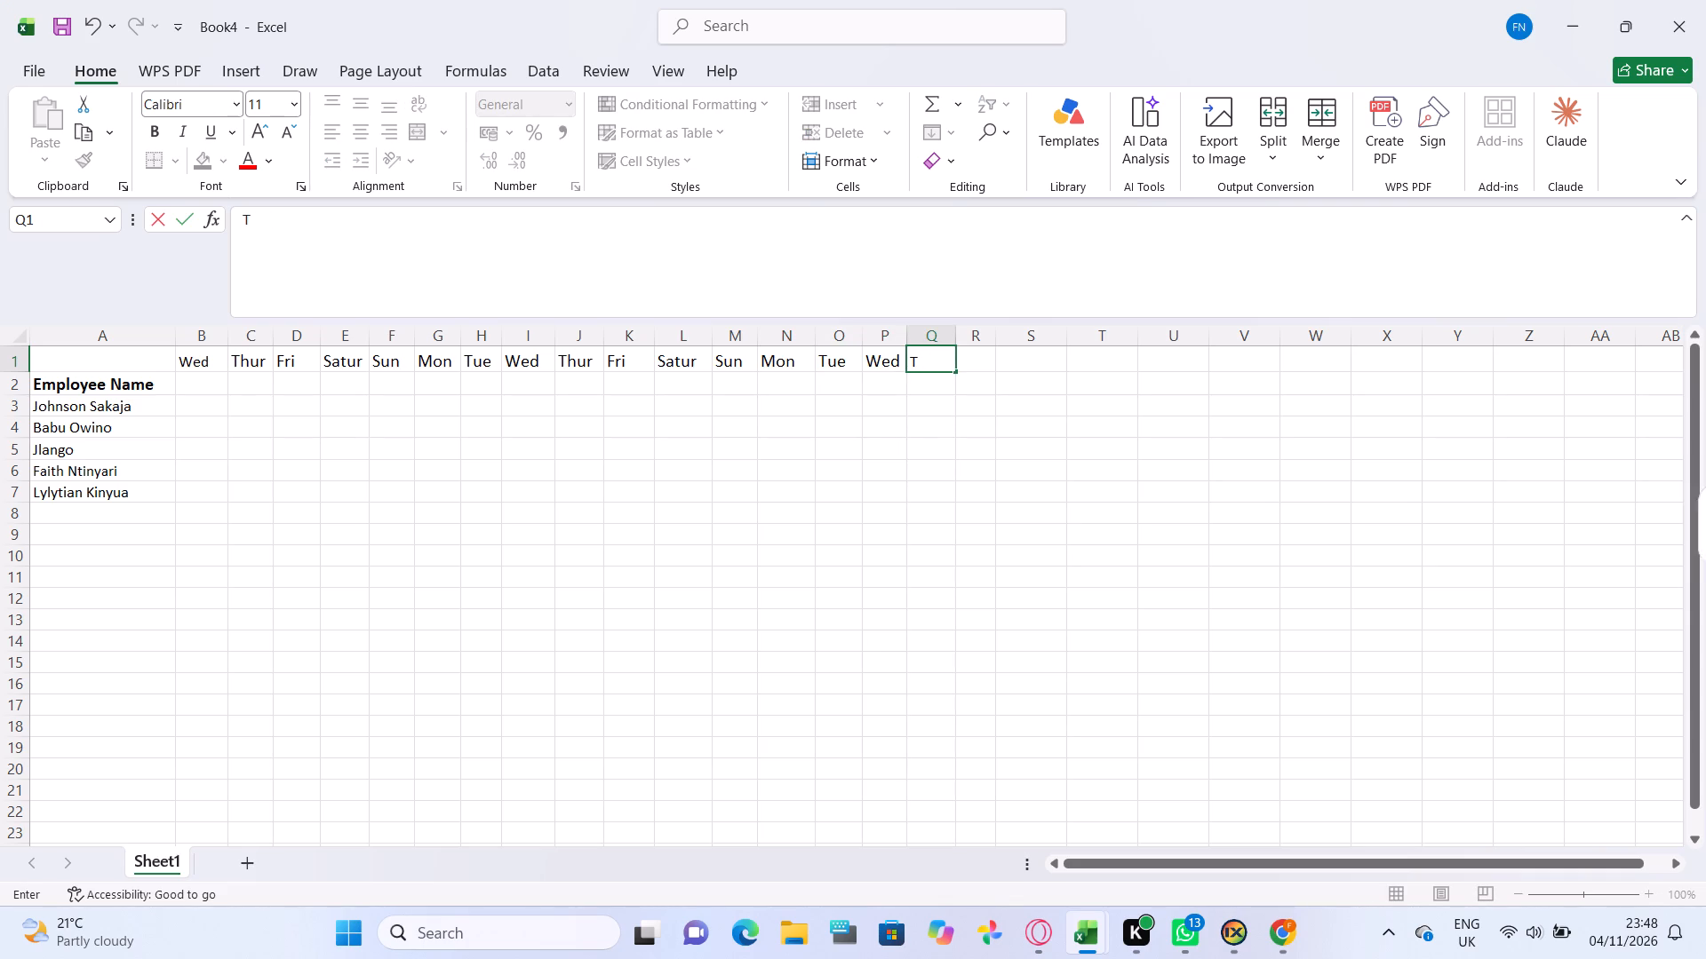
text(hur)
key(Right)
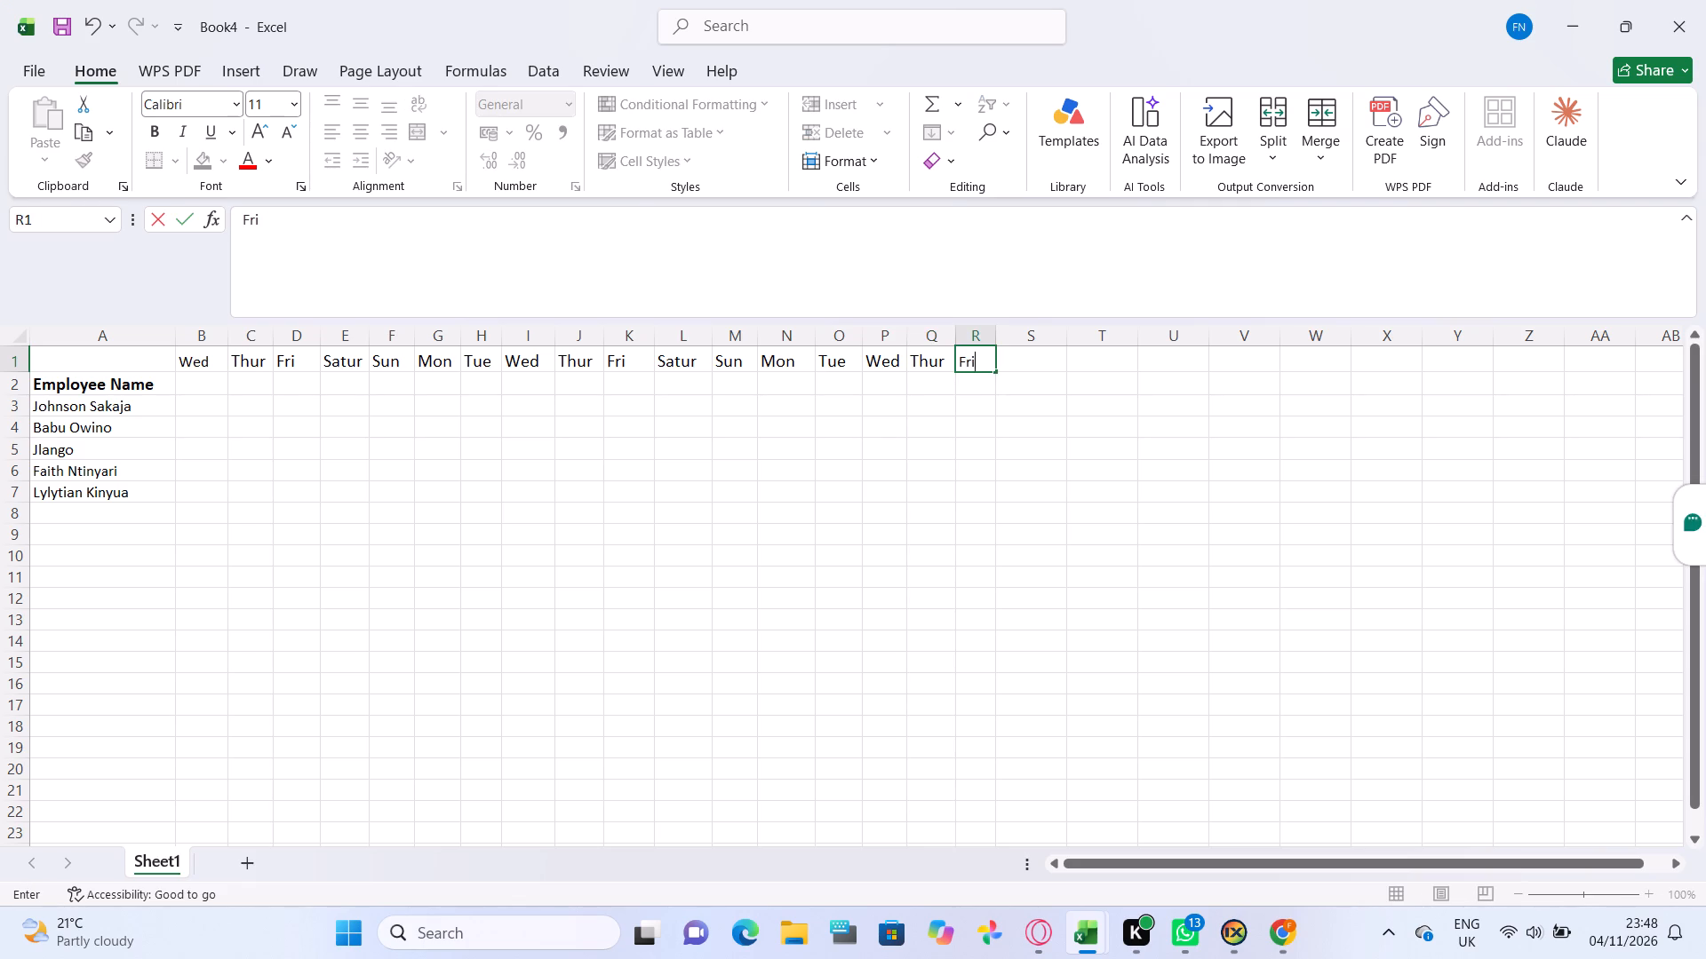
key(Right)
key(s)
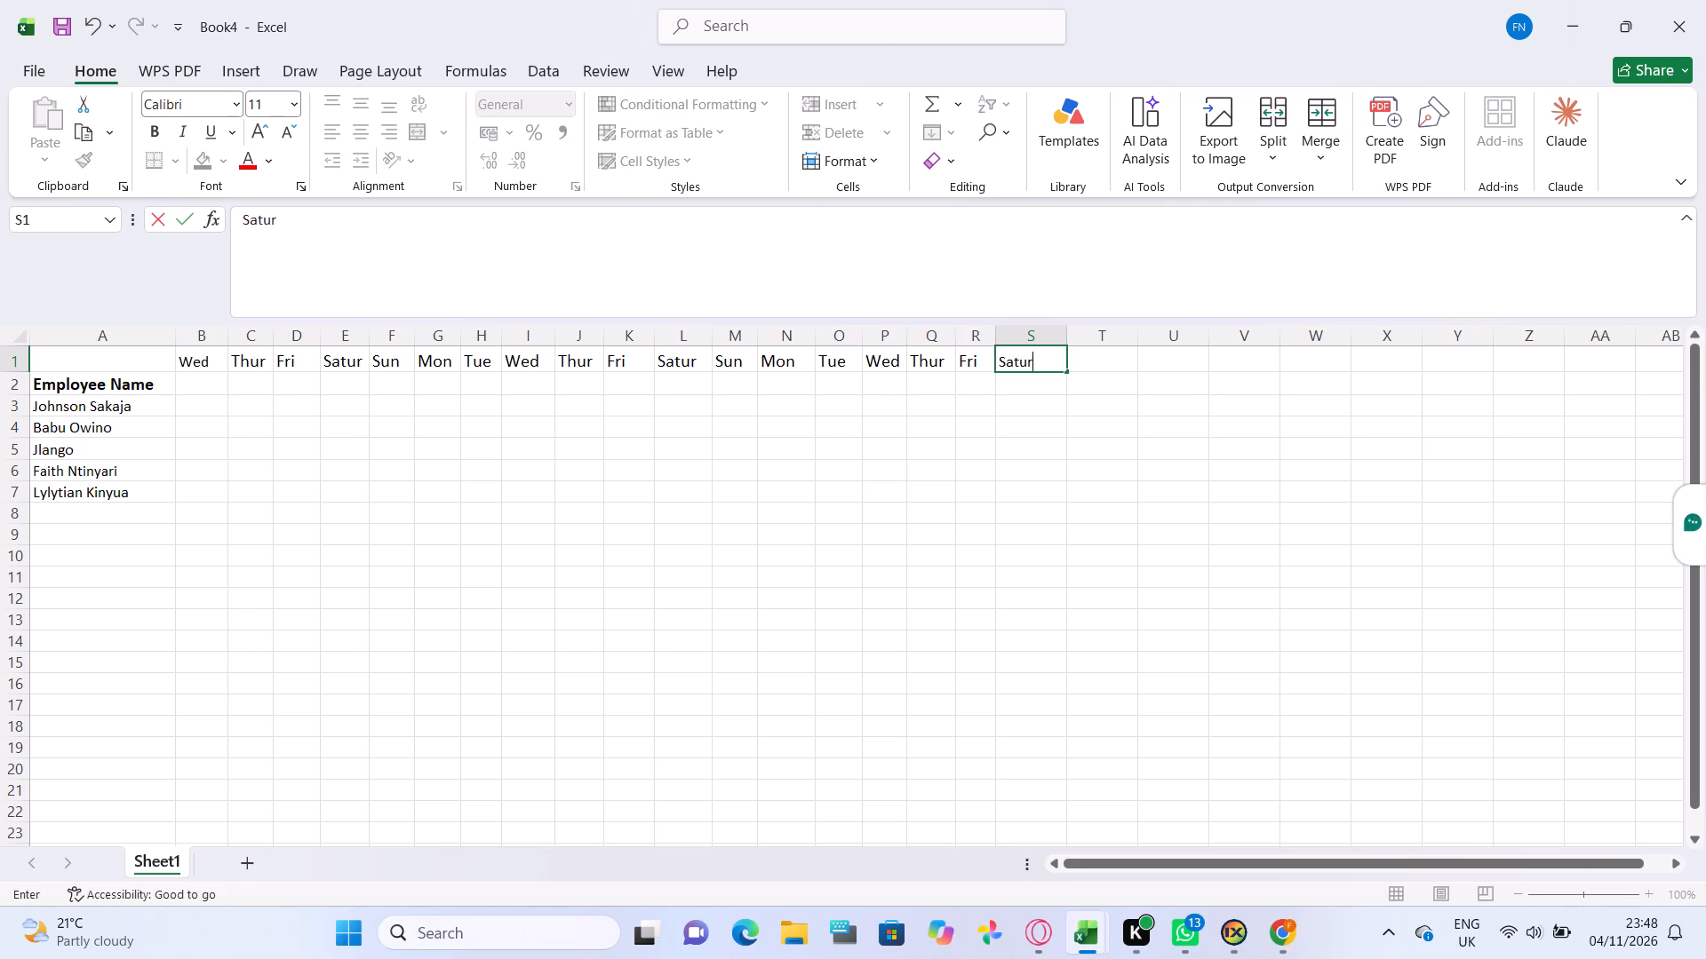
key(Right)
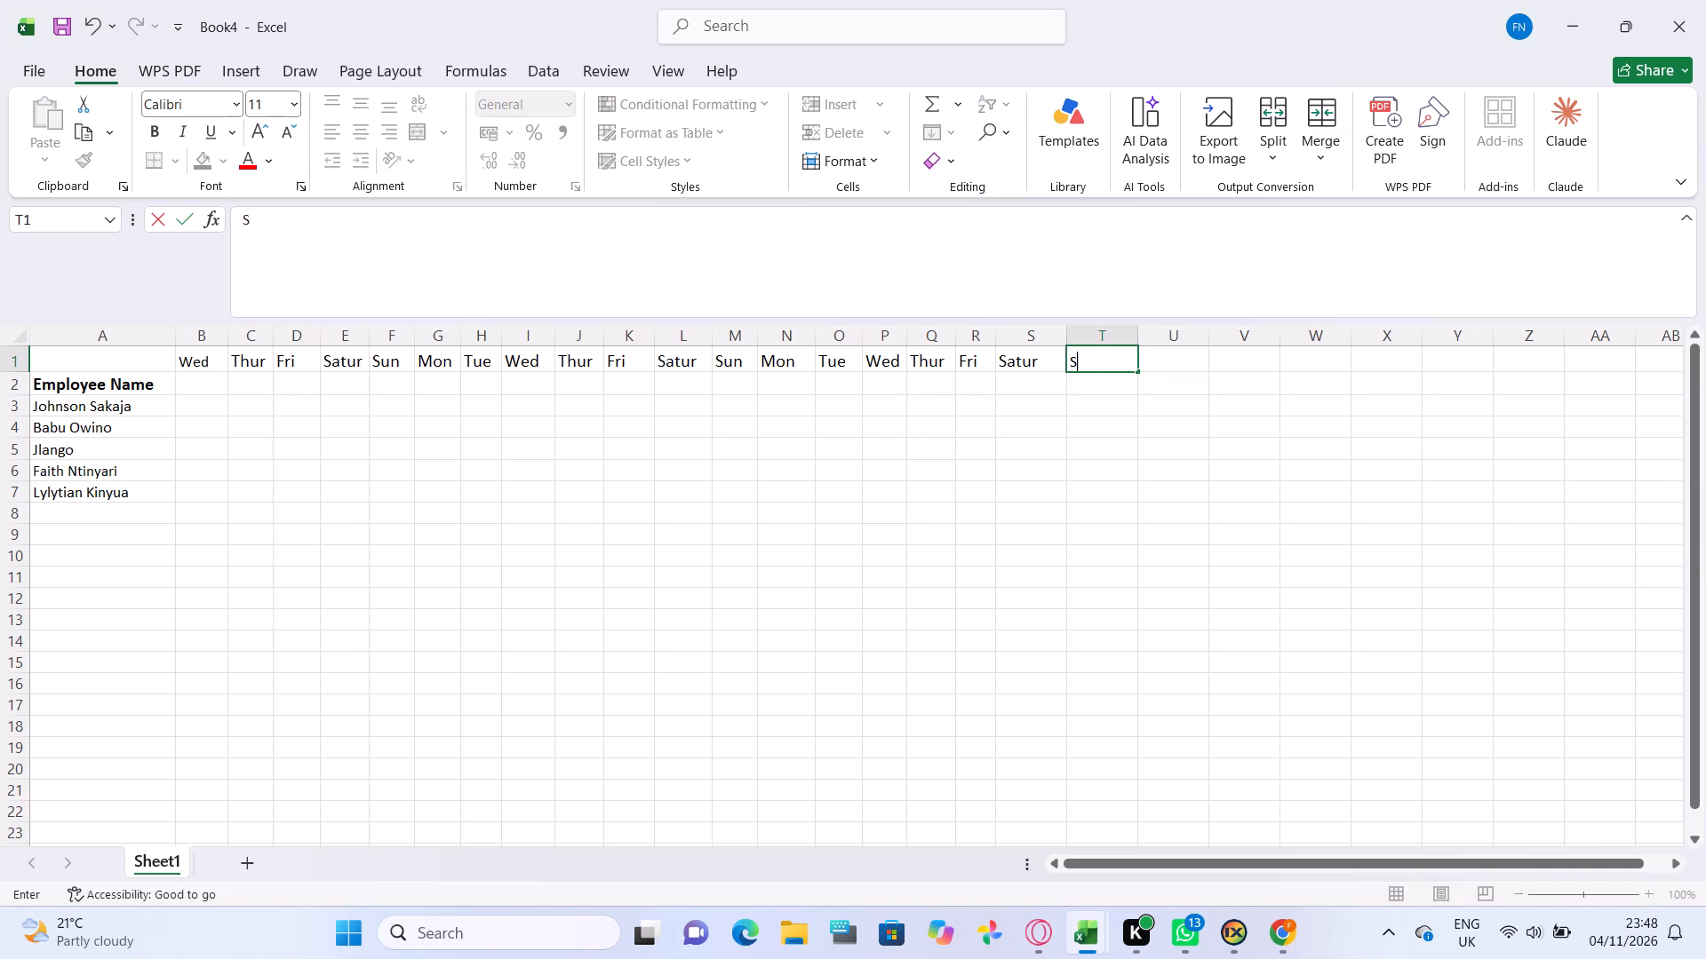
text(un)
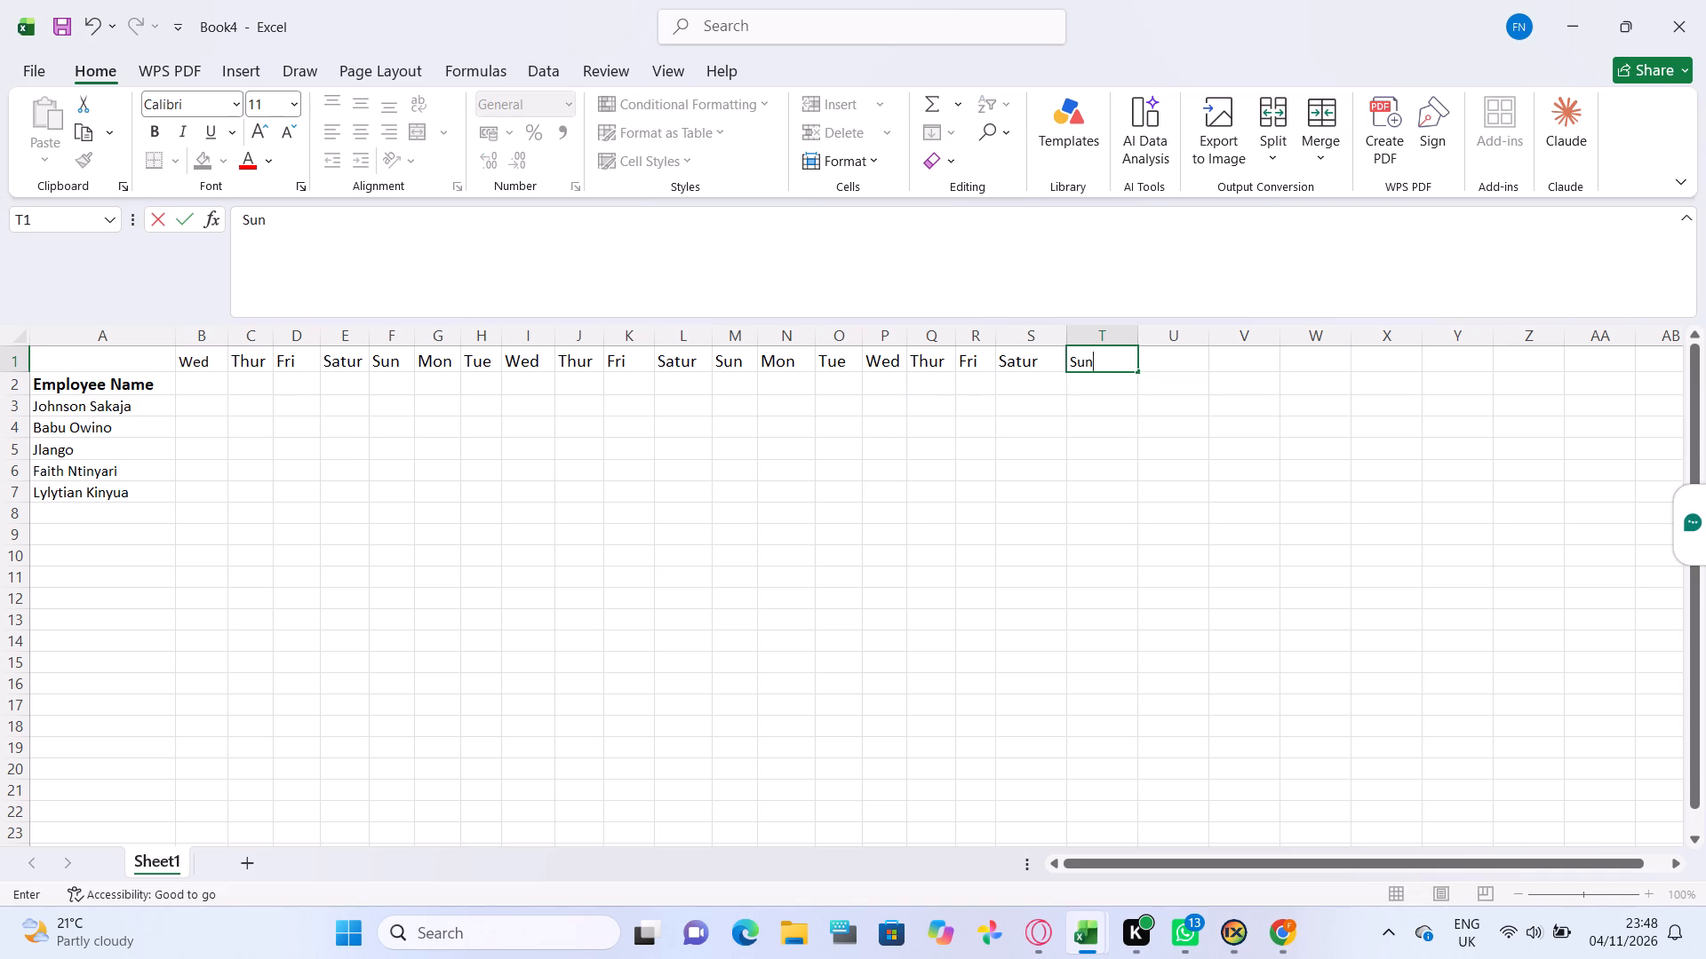
Enter the day numbers 1 to 6 beneath the weekday headings in cells B2 to G2.
click(211, 388)
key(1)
key(Right)
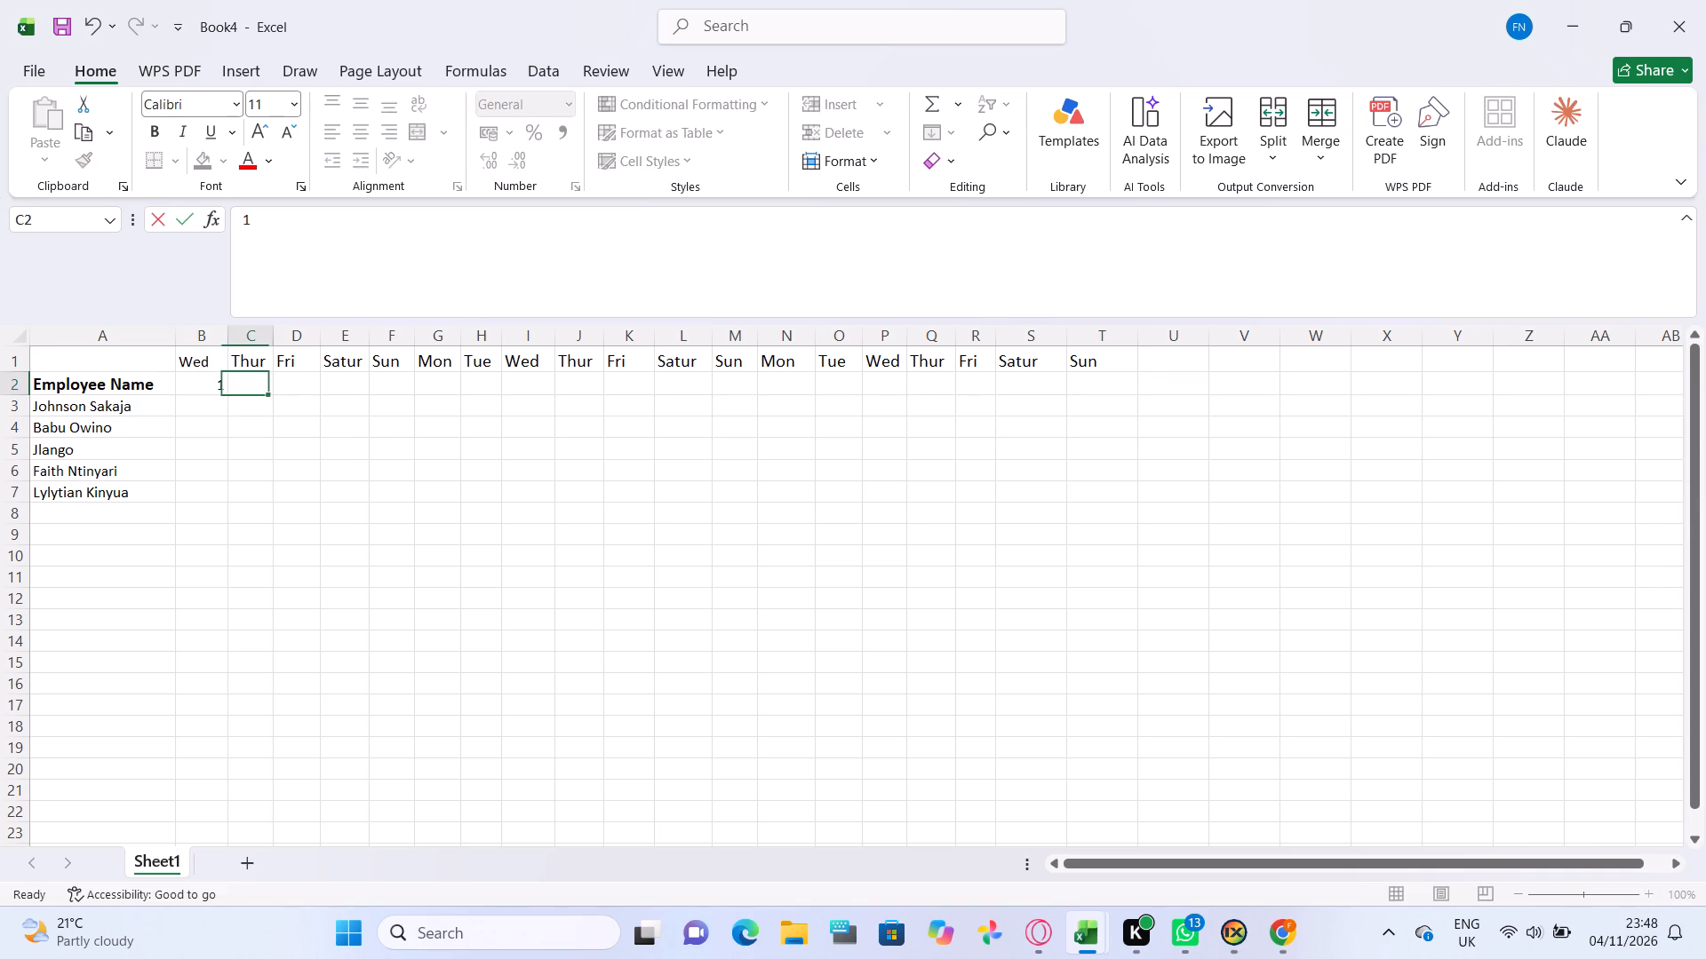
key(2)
key(Right)
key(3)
key(Right)
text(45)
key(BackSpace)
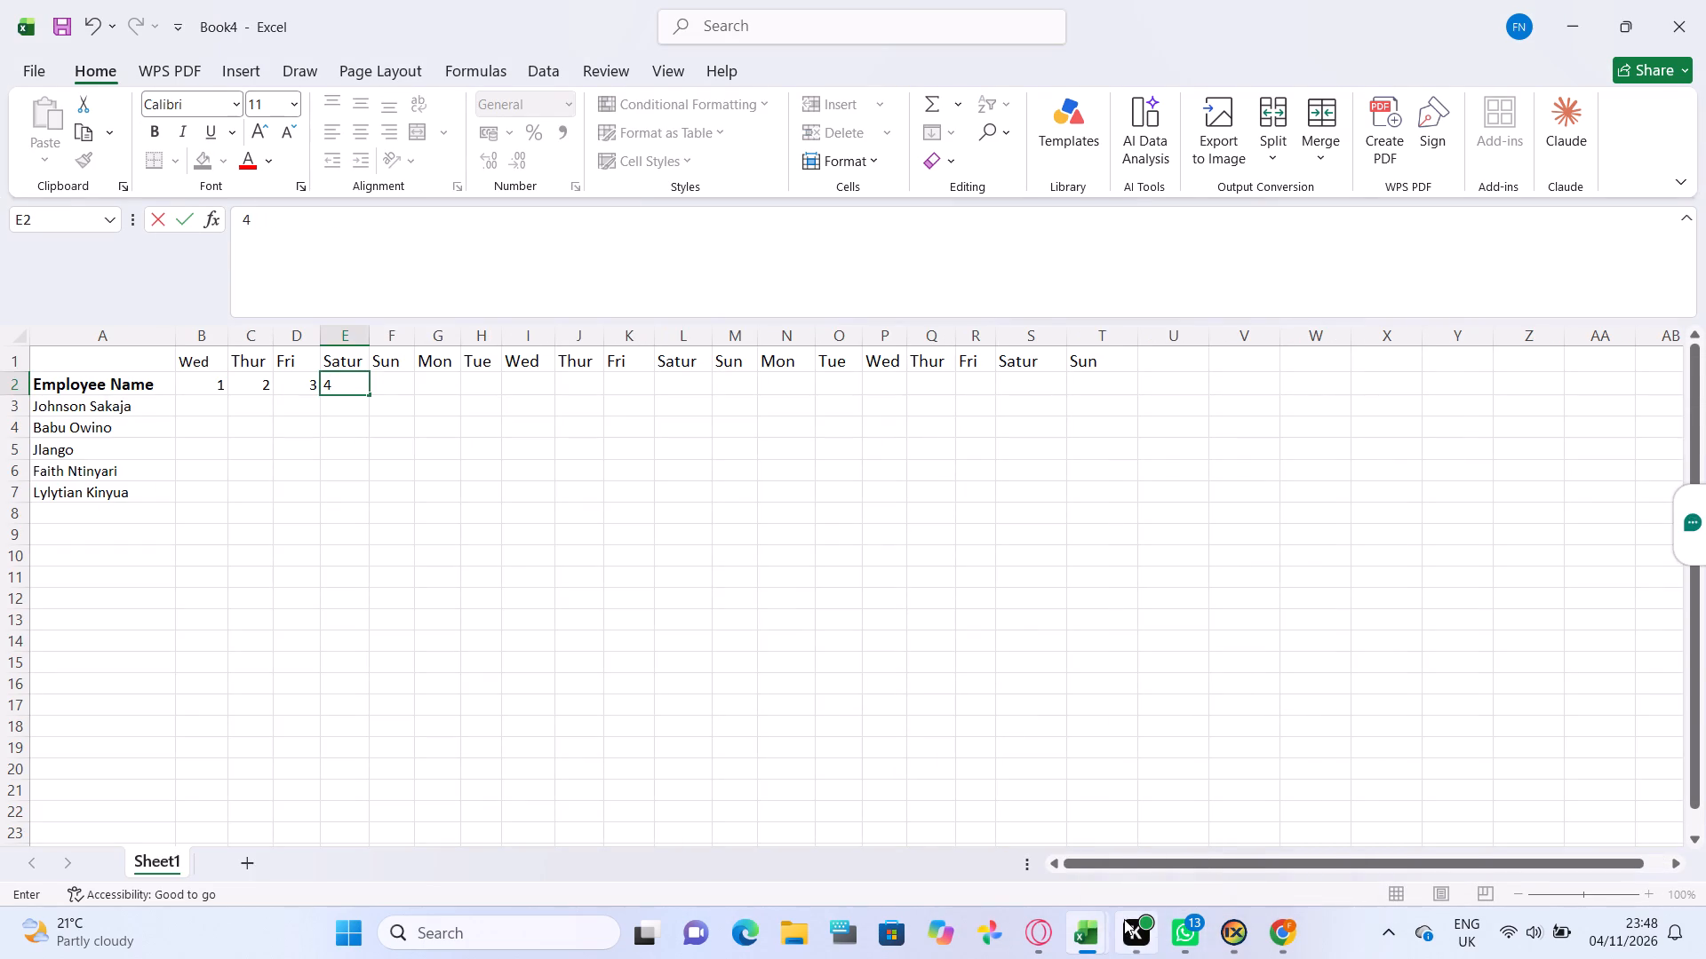
click(1291, 807)
key(Right)
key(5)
key(Right)
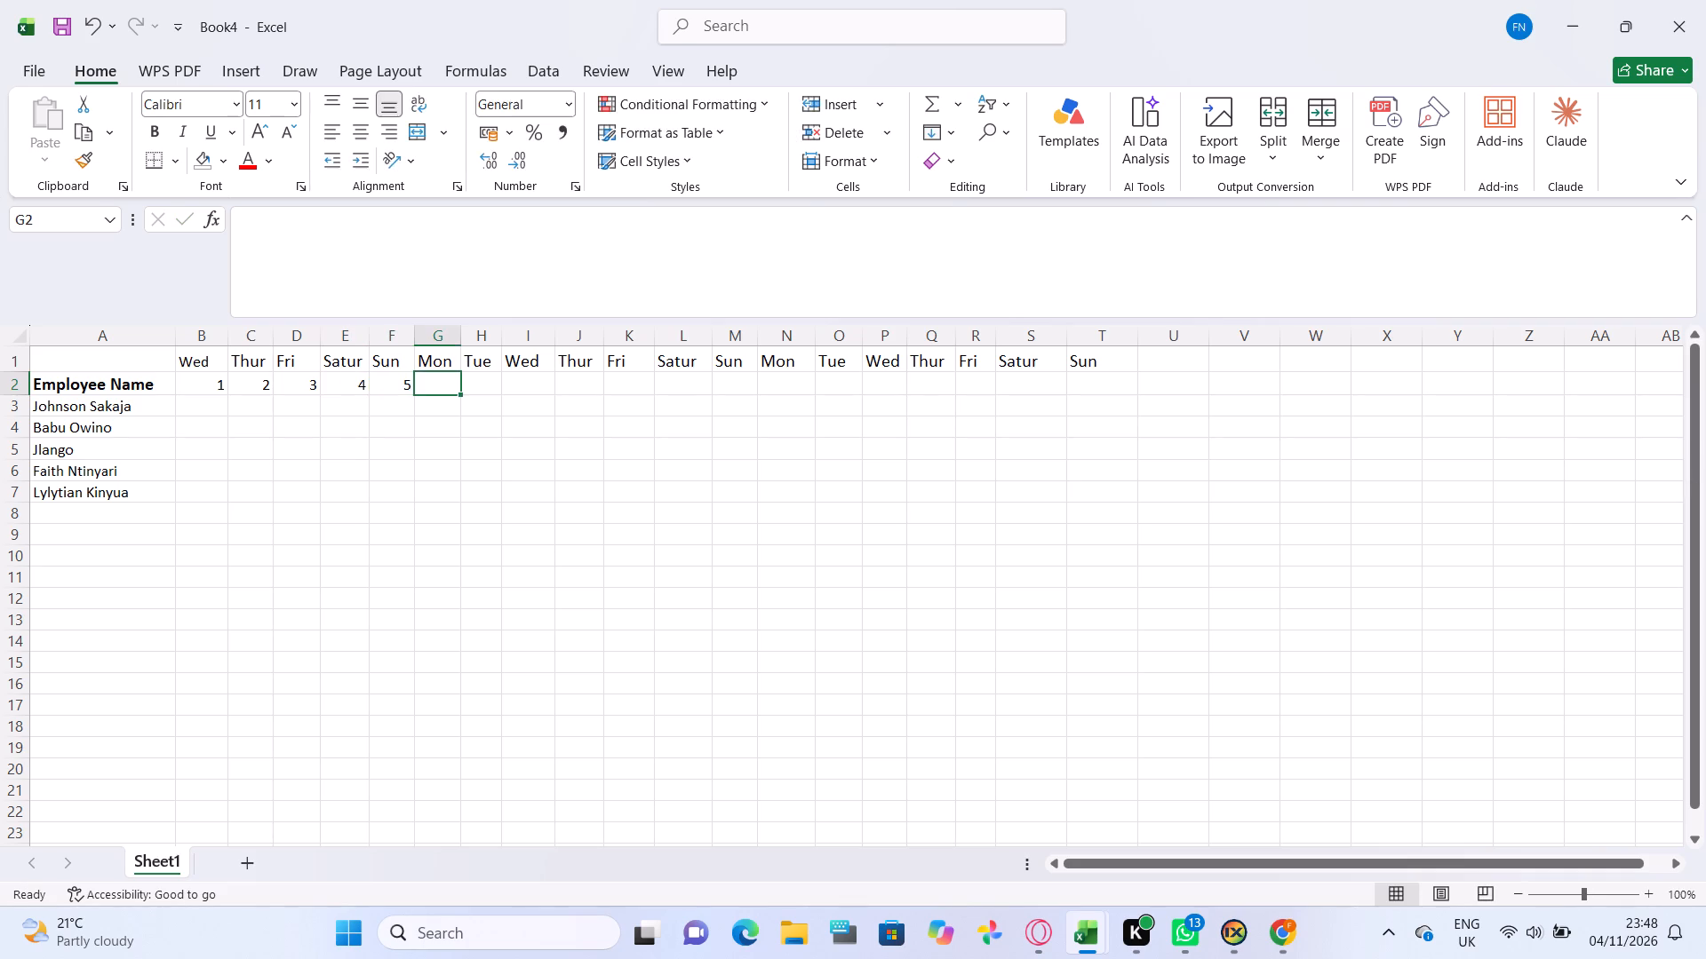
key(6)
key(Left)
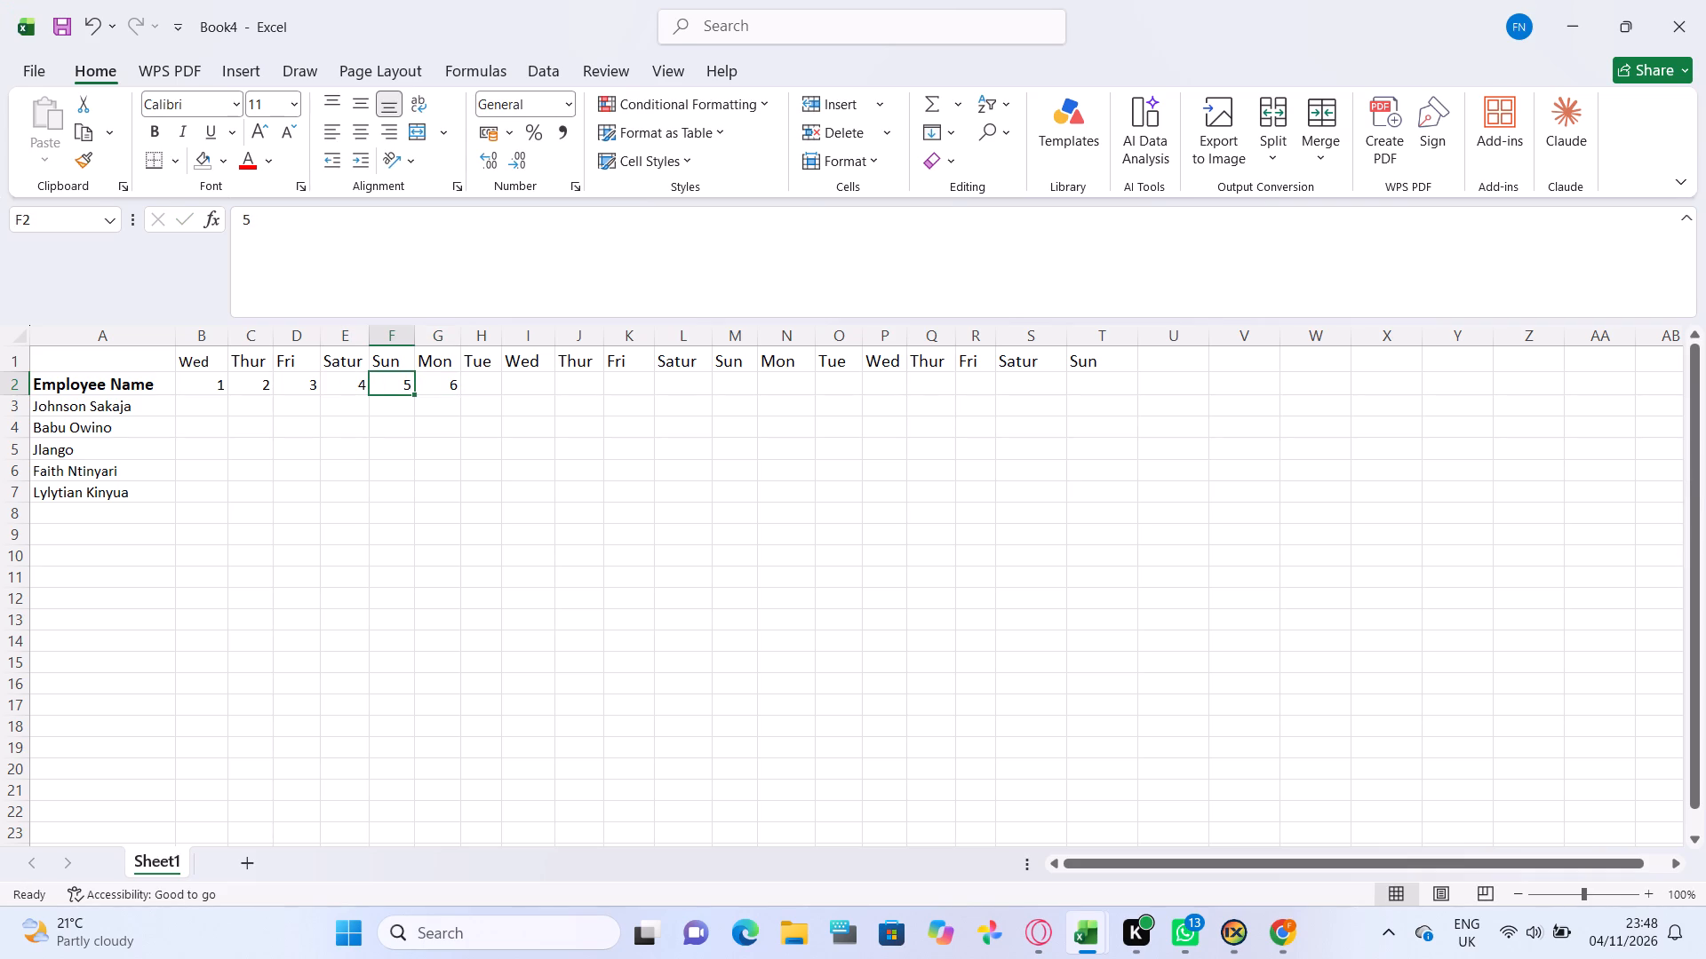
Replace the day numbers in cells F2 and G2 with 6 and 7.
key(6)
key(Down)
key(Up)
key(Right)
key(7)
key(Right)
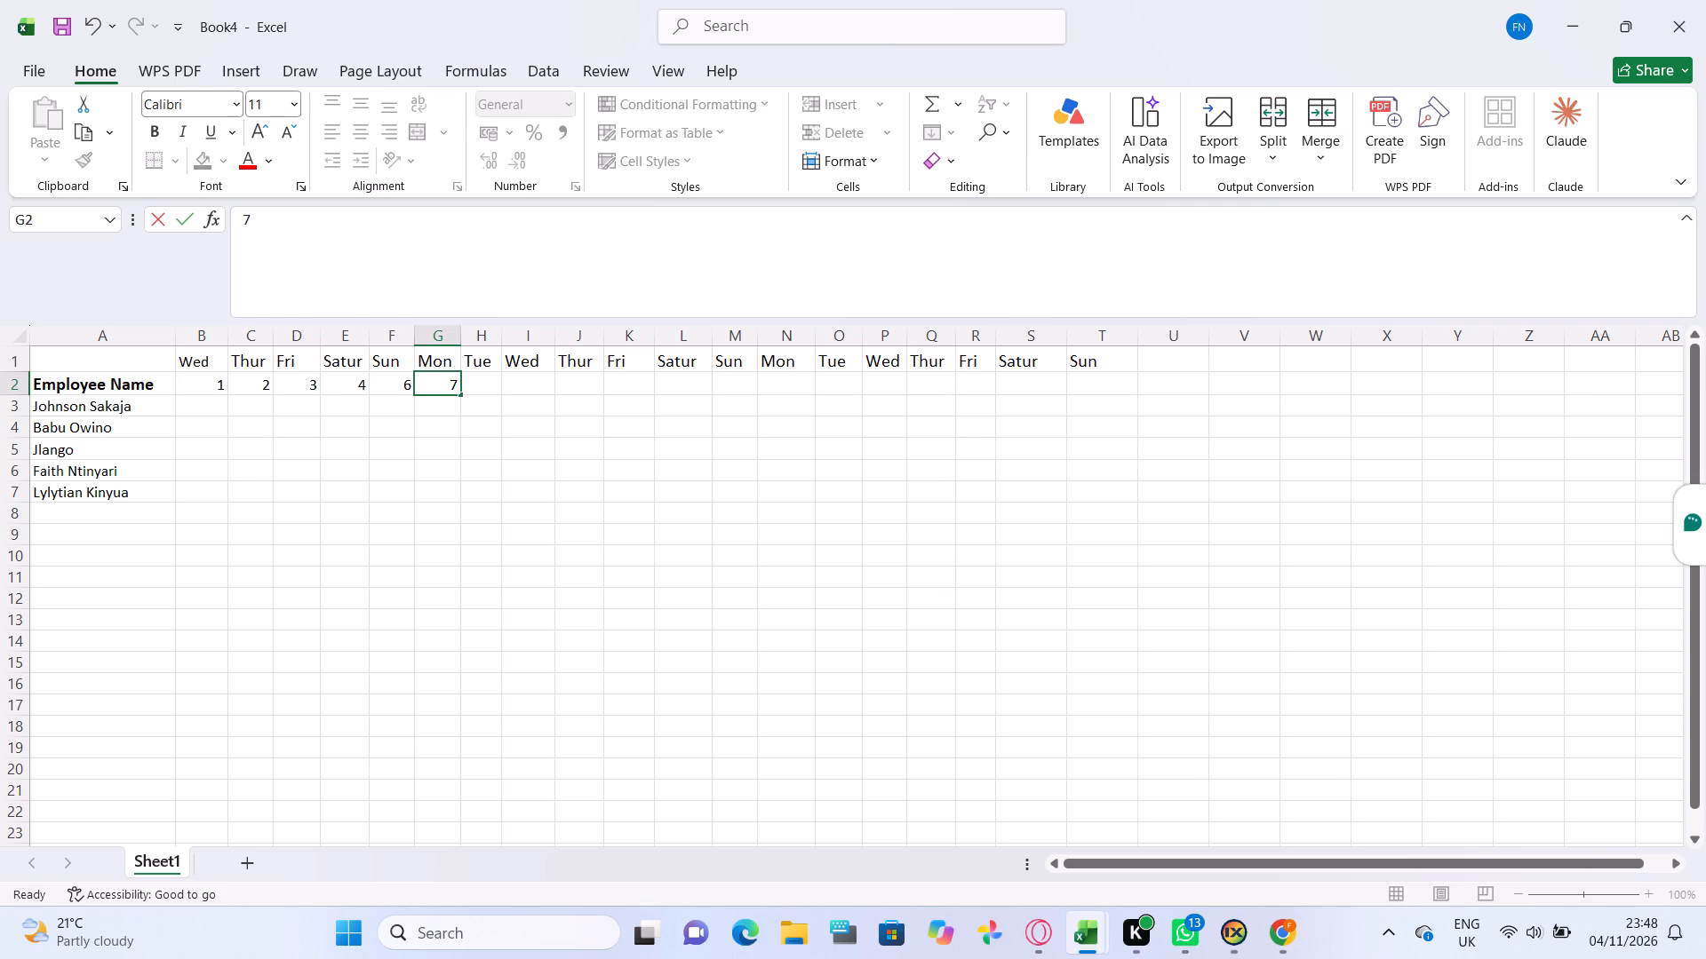
key(Right)
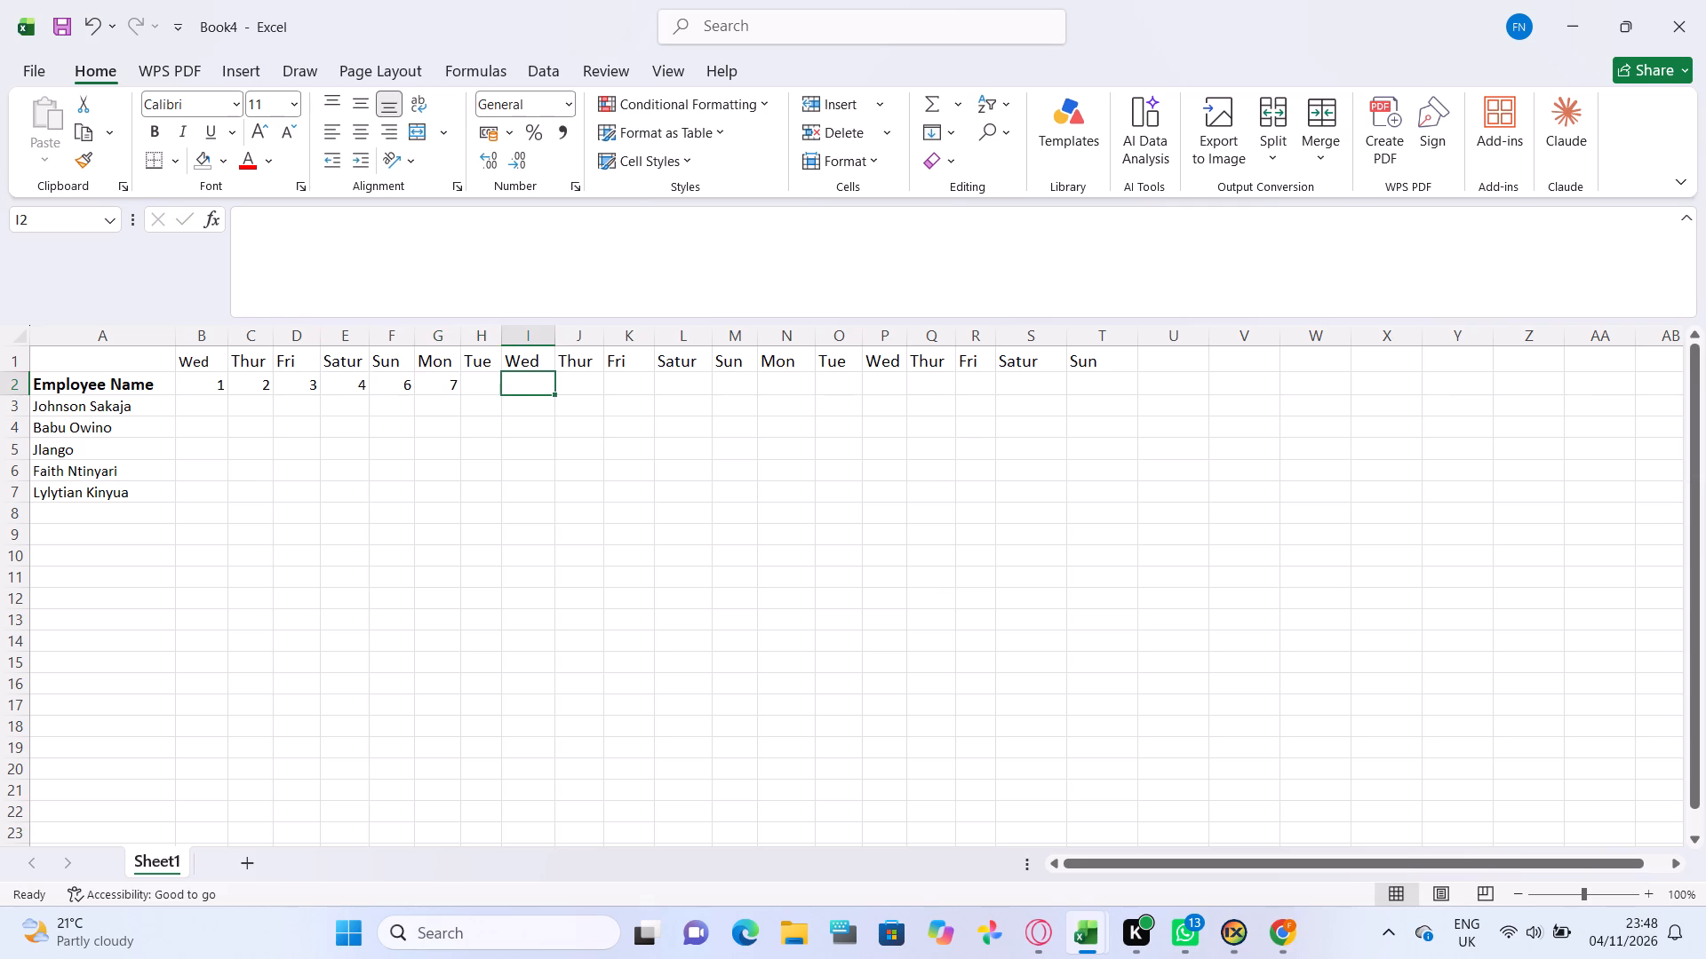
Enter the day numbers 8, 9, 10 and 11 in cells I2 to L2, leaving H2 empty.
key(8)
key(Right)
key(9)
key(Right)
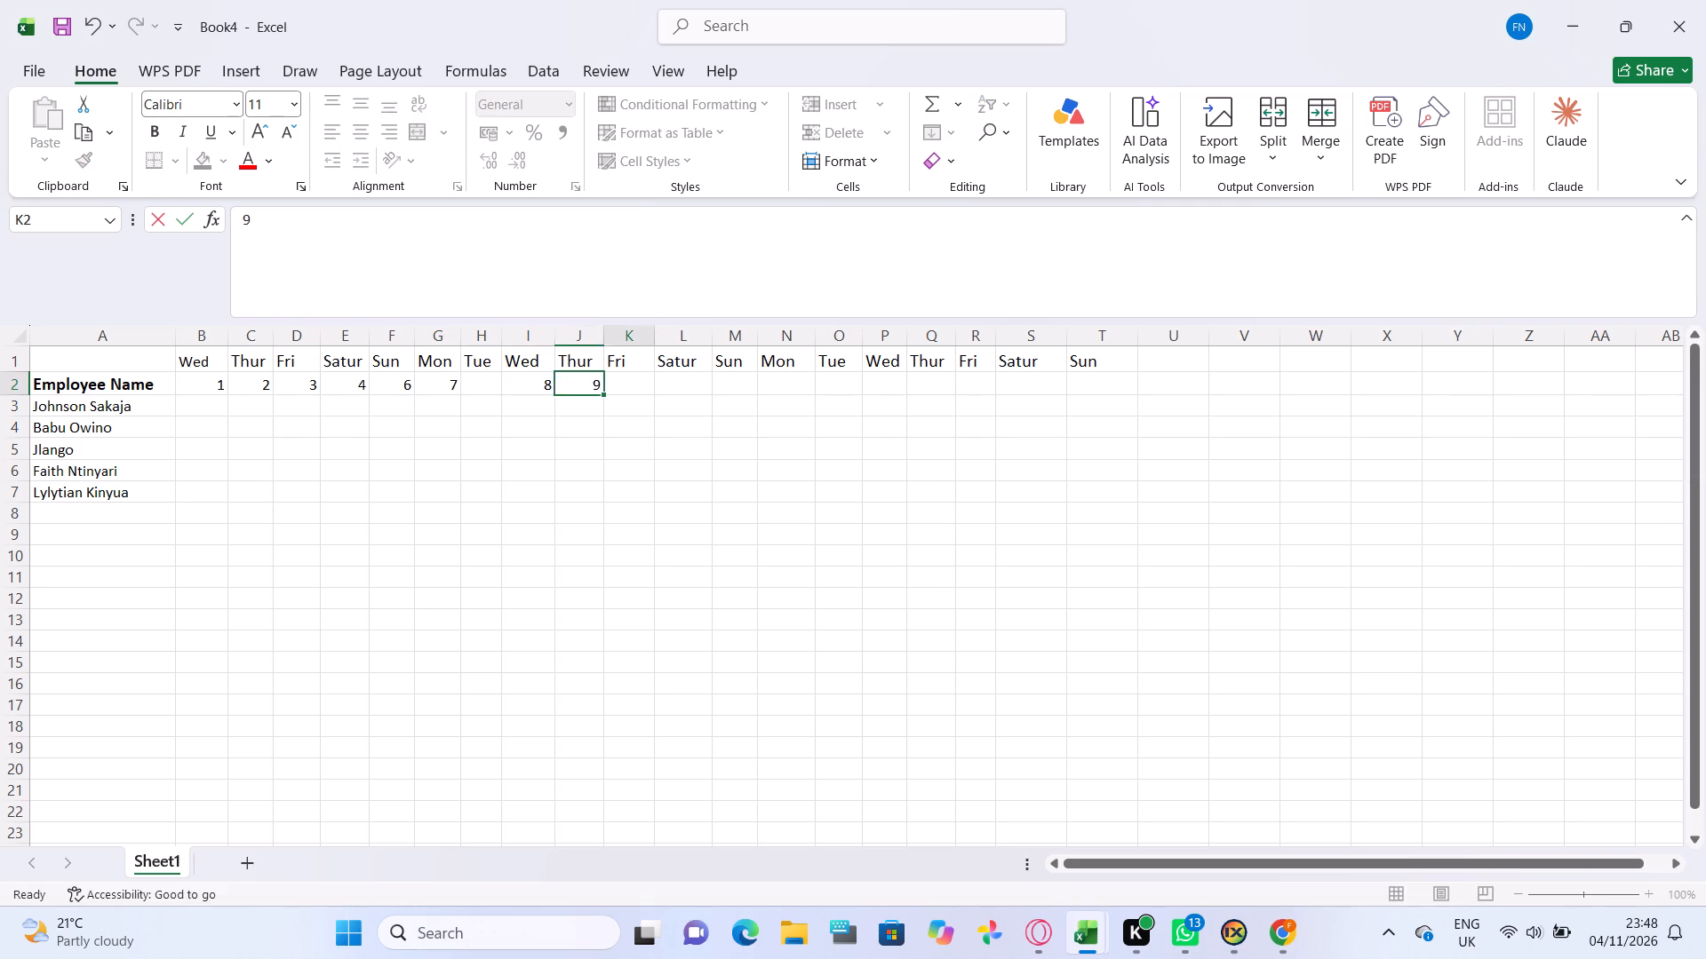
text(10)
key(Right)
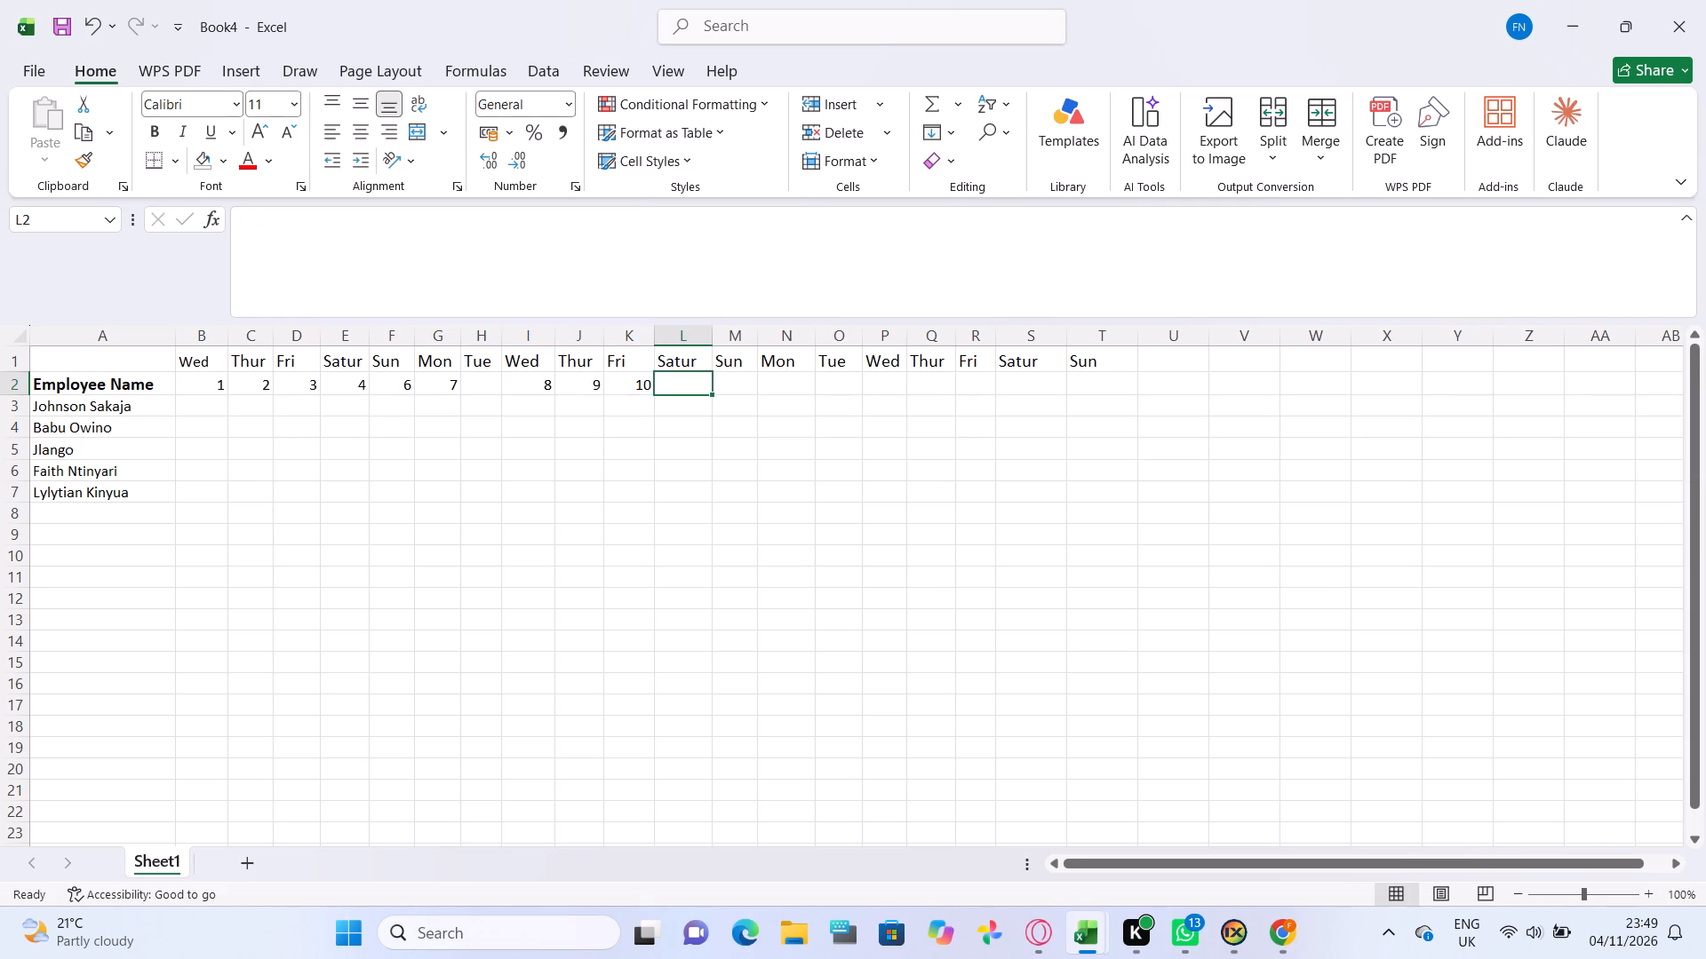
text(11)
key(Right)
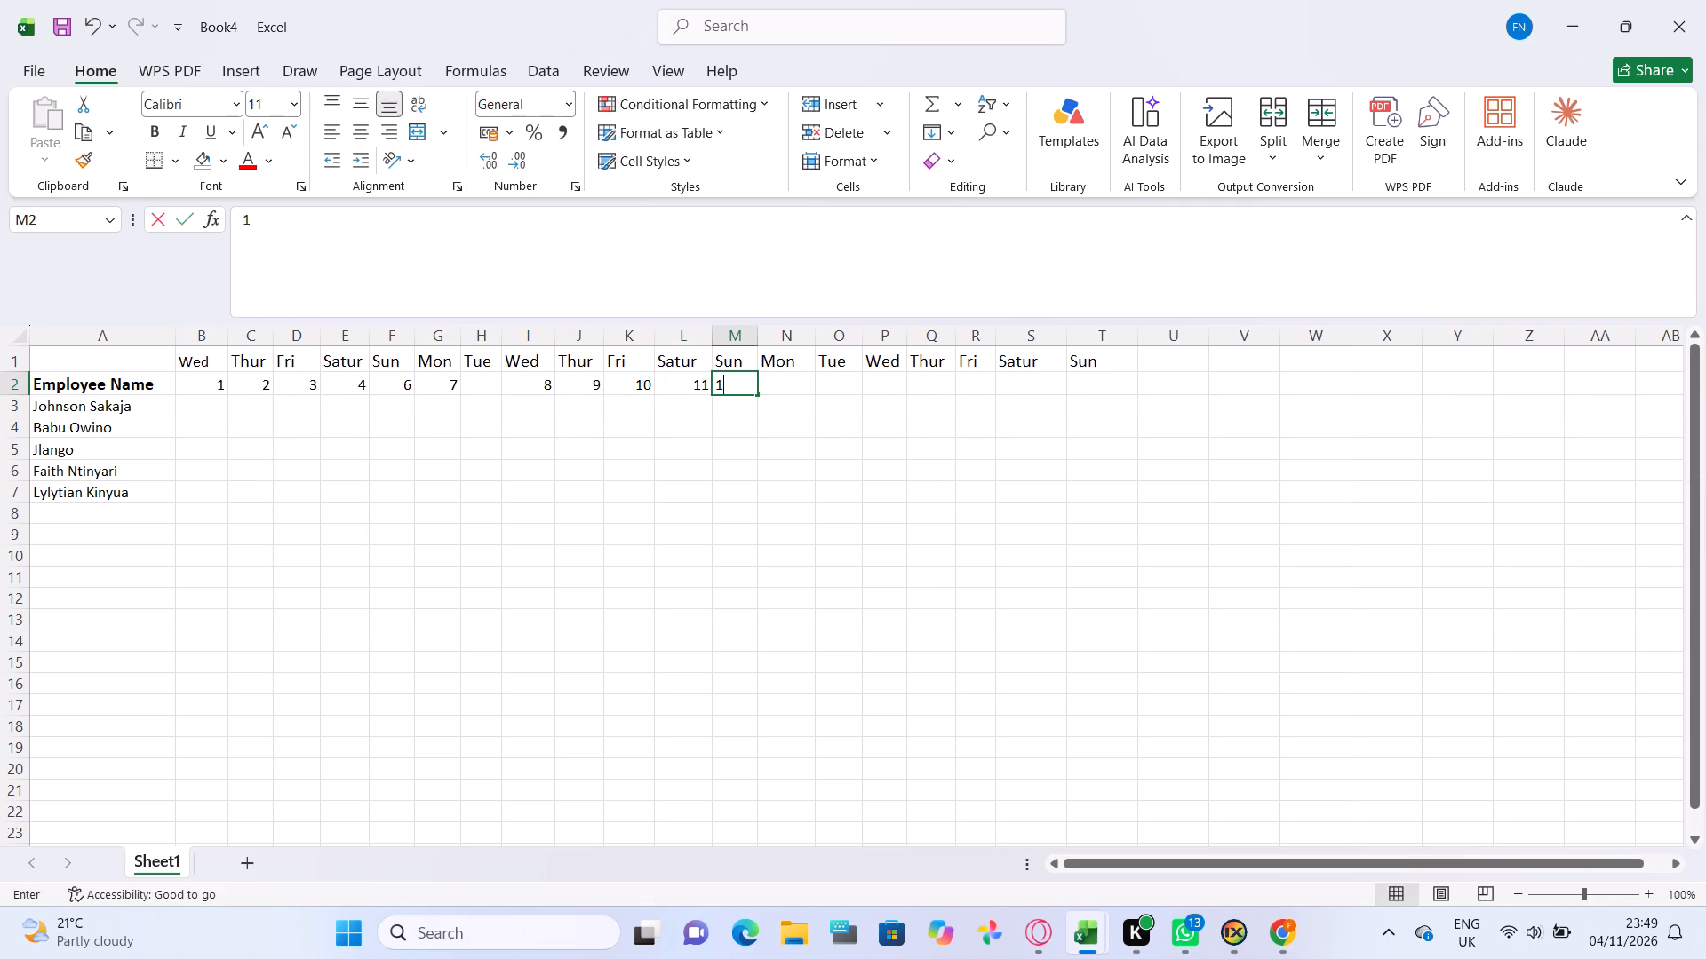
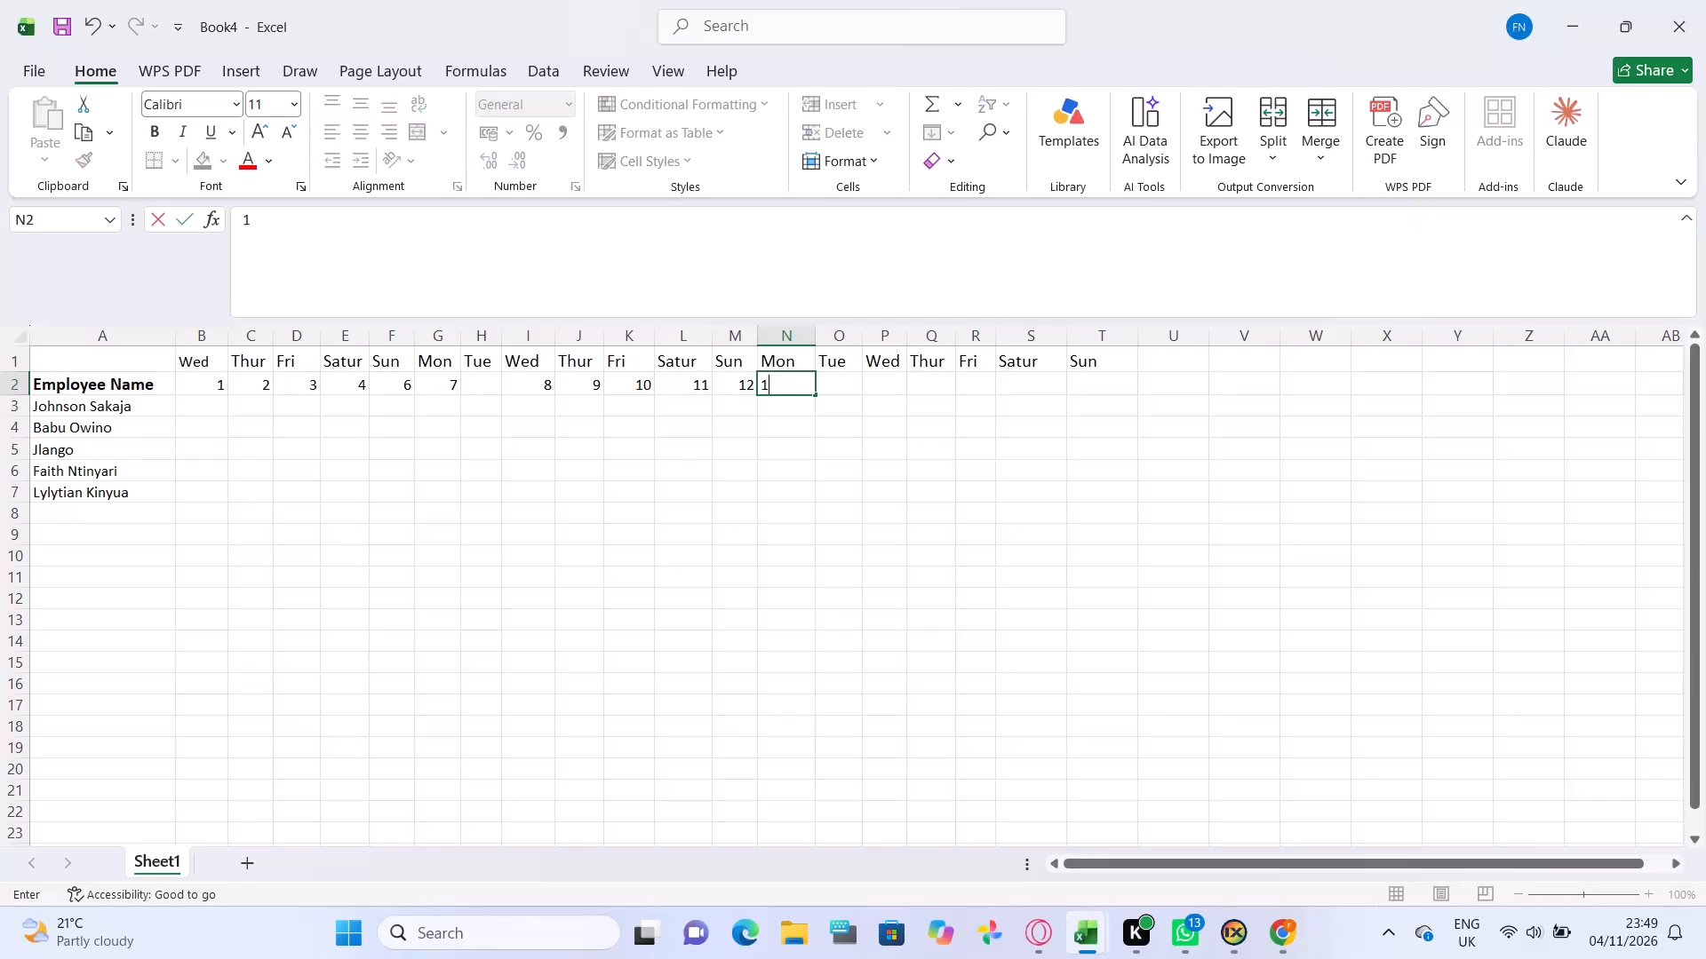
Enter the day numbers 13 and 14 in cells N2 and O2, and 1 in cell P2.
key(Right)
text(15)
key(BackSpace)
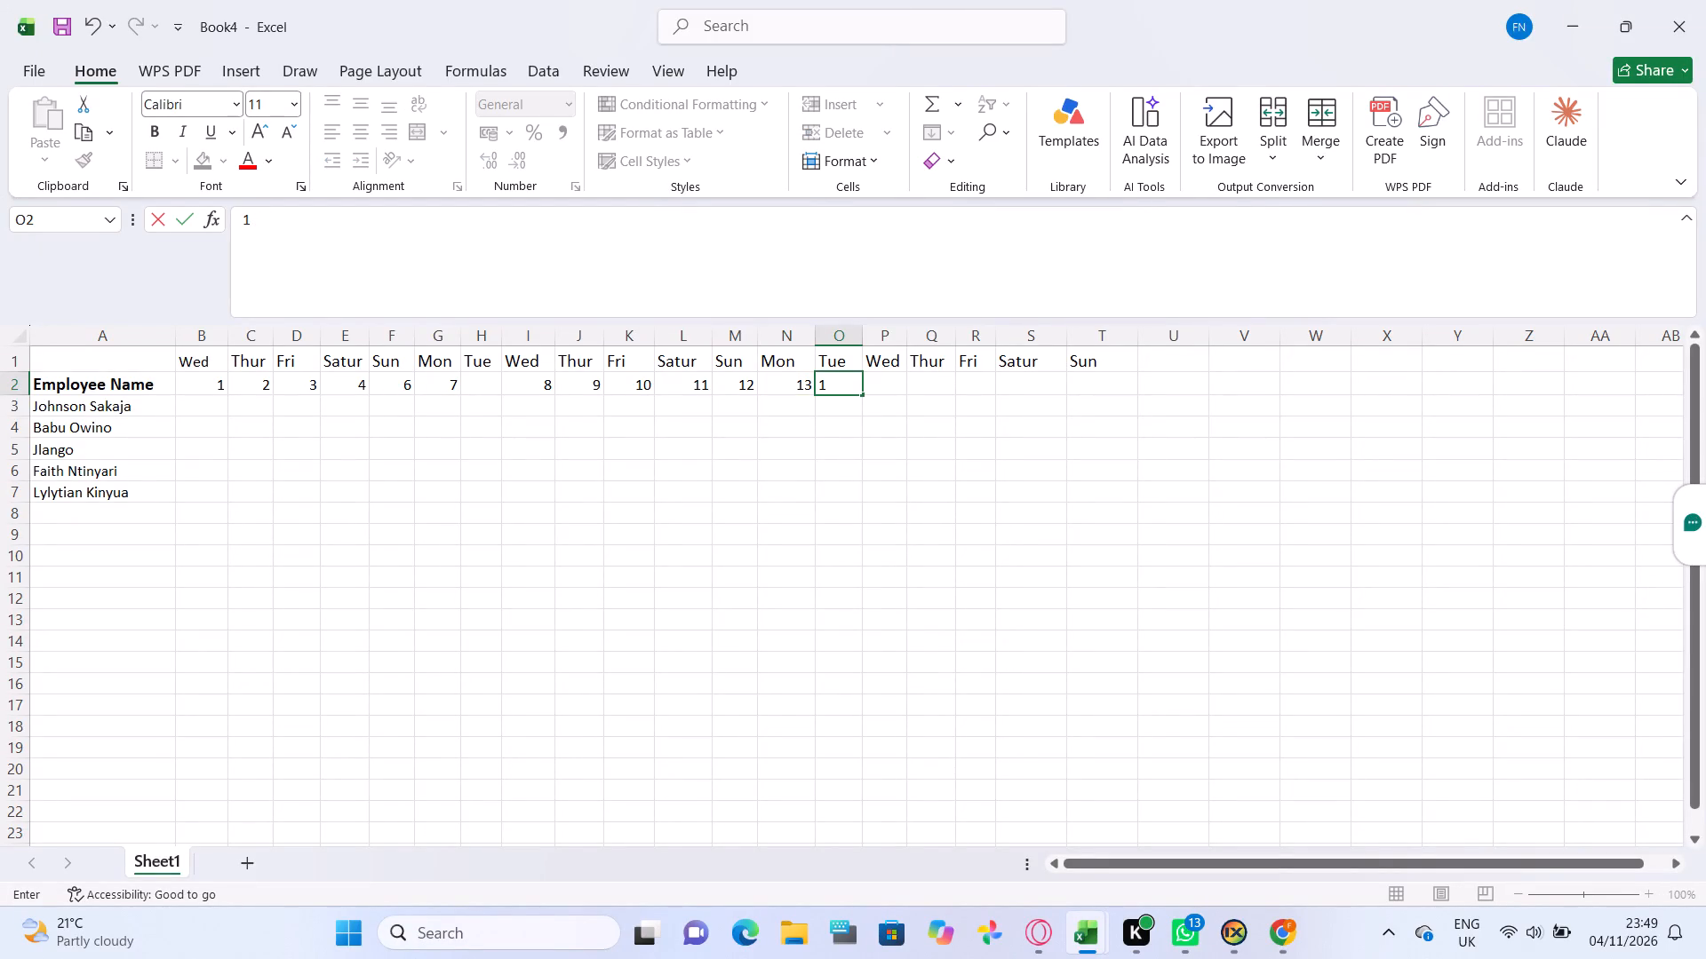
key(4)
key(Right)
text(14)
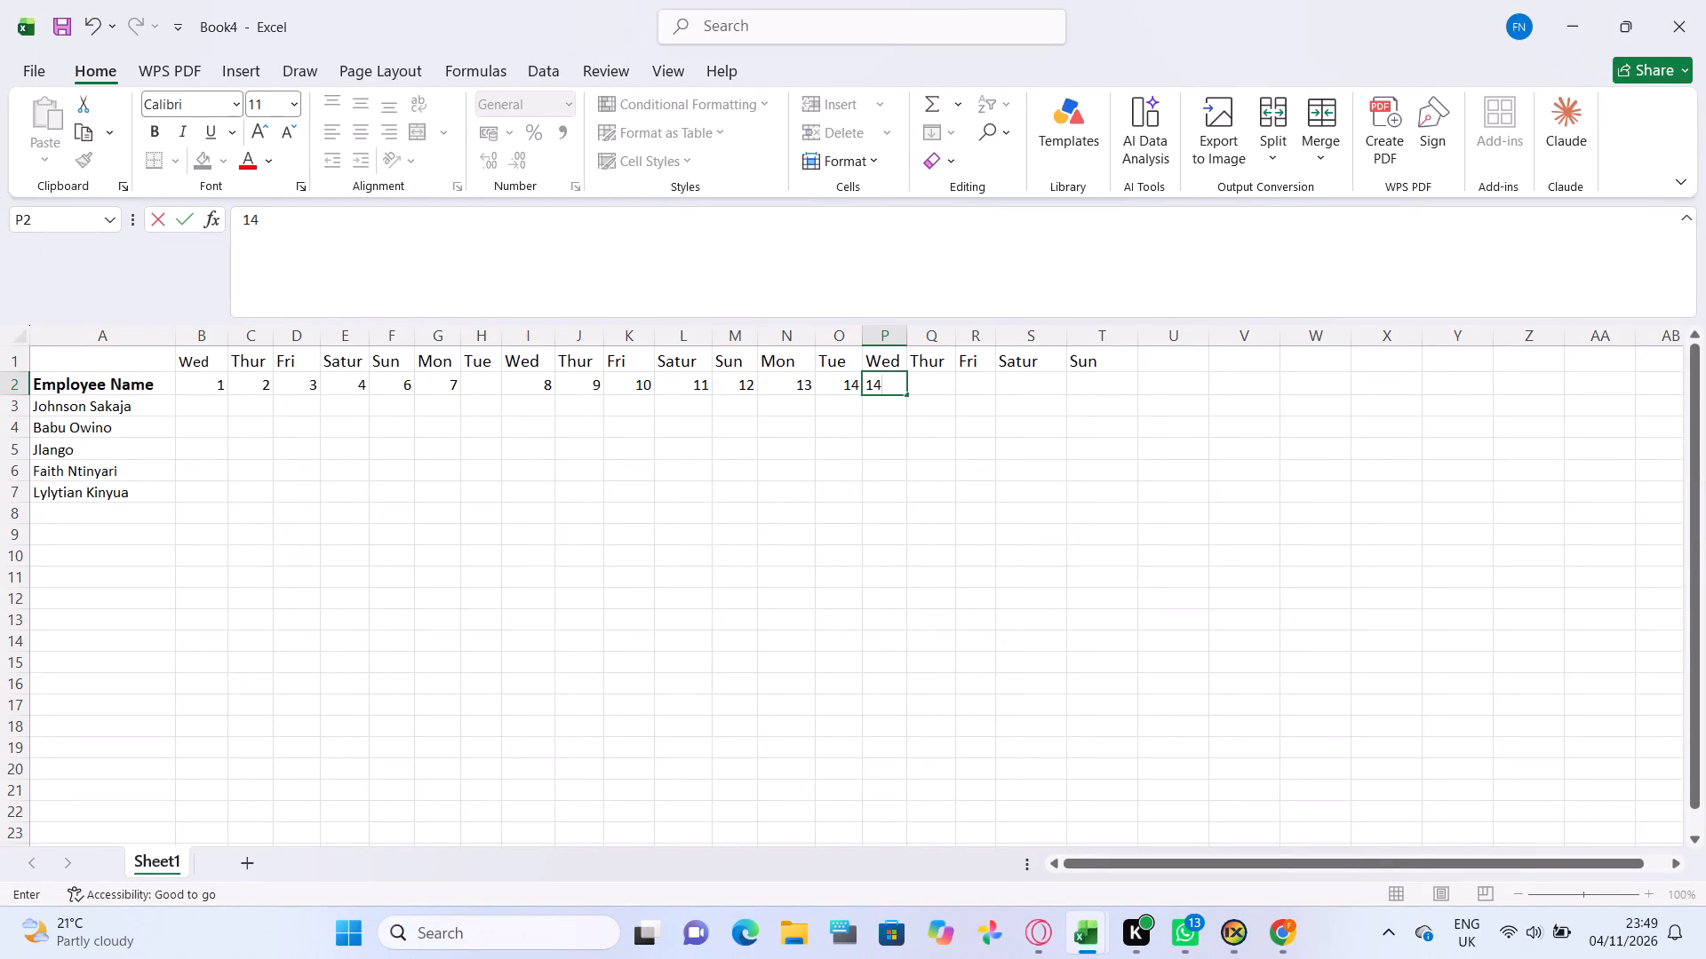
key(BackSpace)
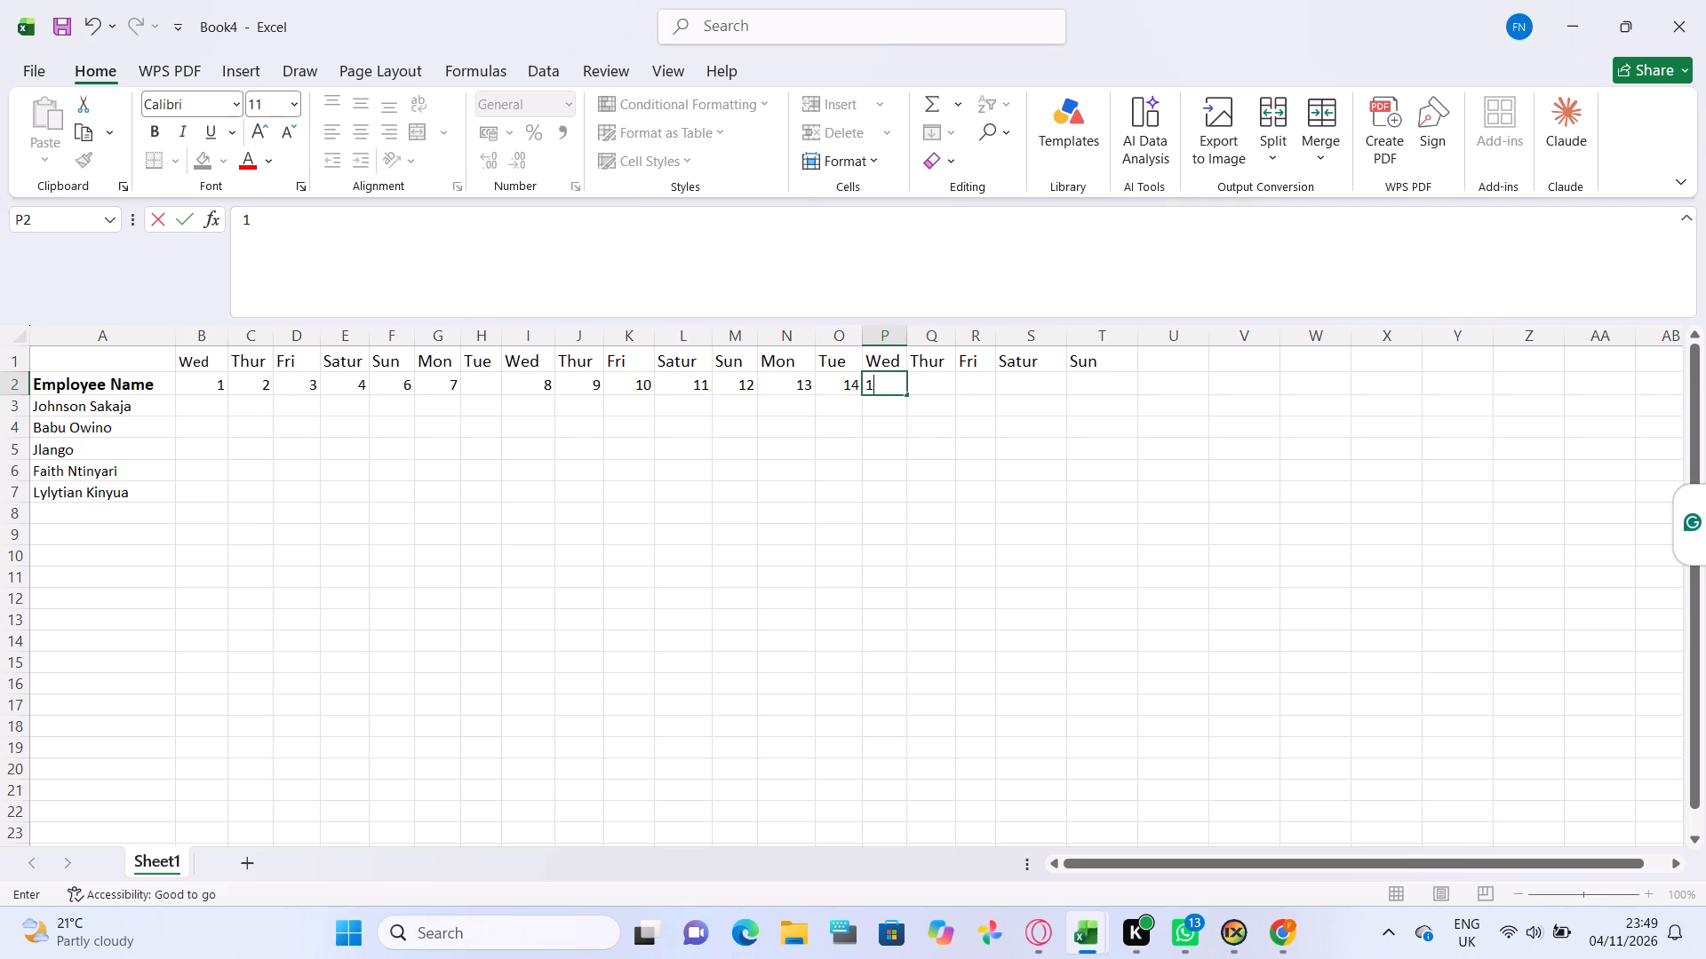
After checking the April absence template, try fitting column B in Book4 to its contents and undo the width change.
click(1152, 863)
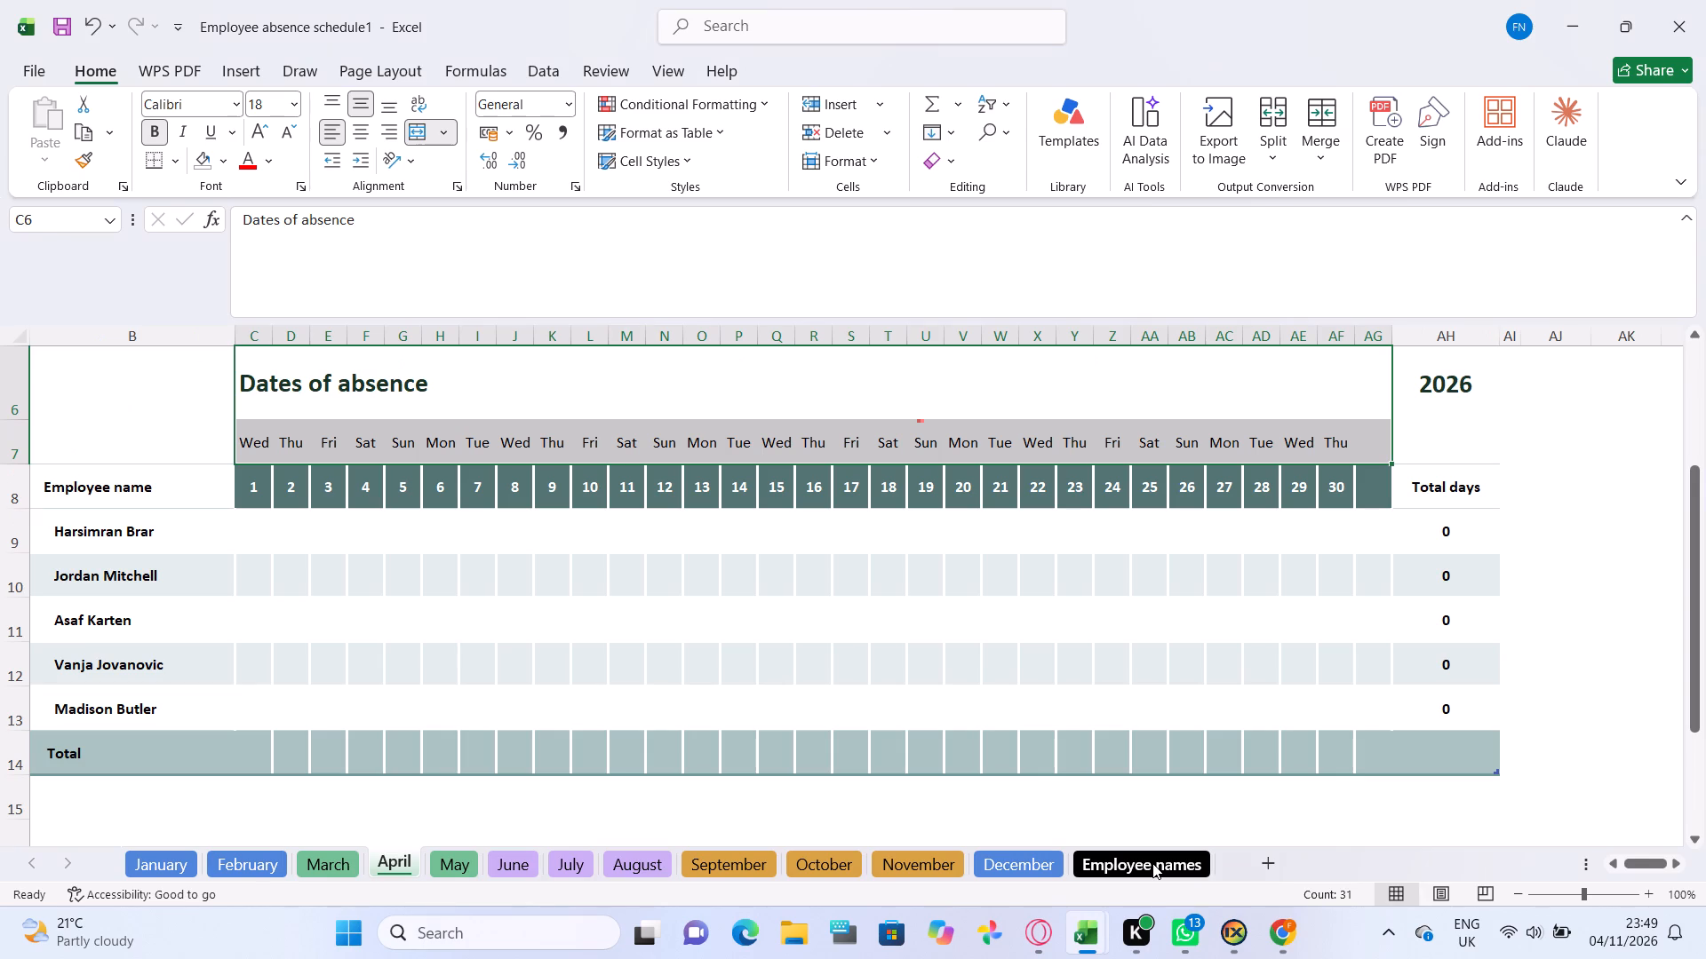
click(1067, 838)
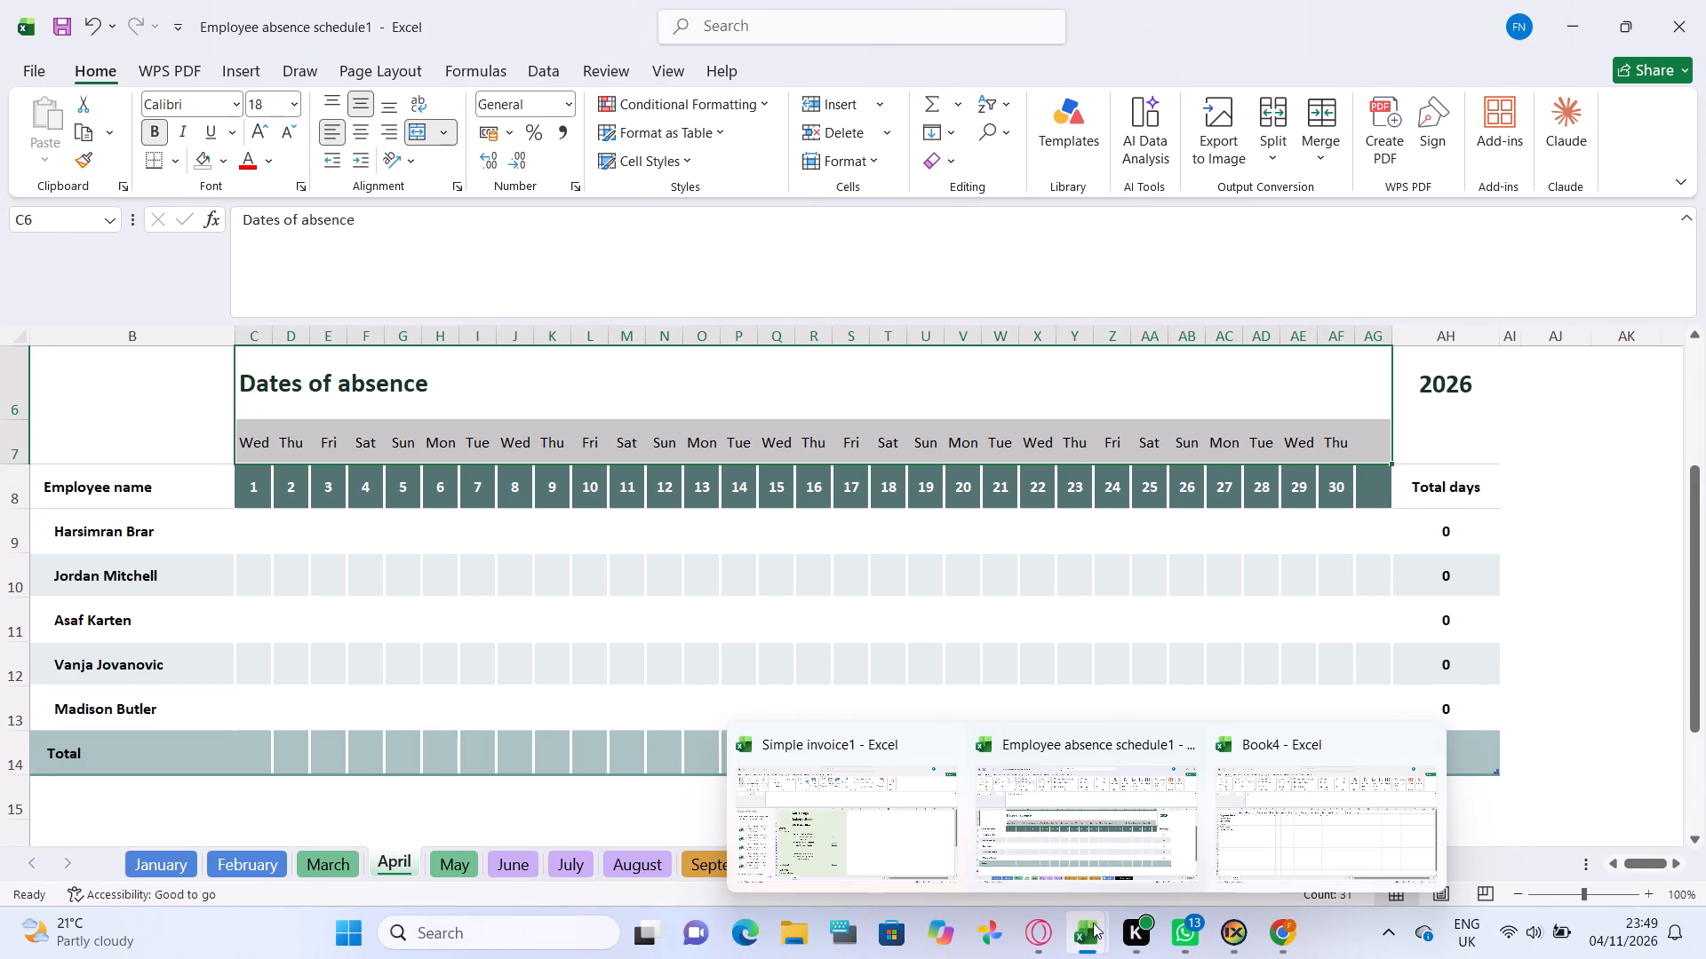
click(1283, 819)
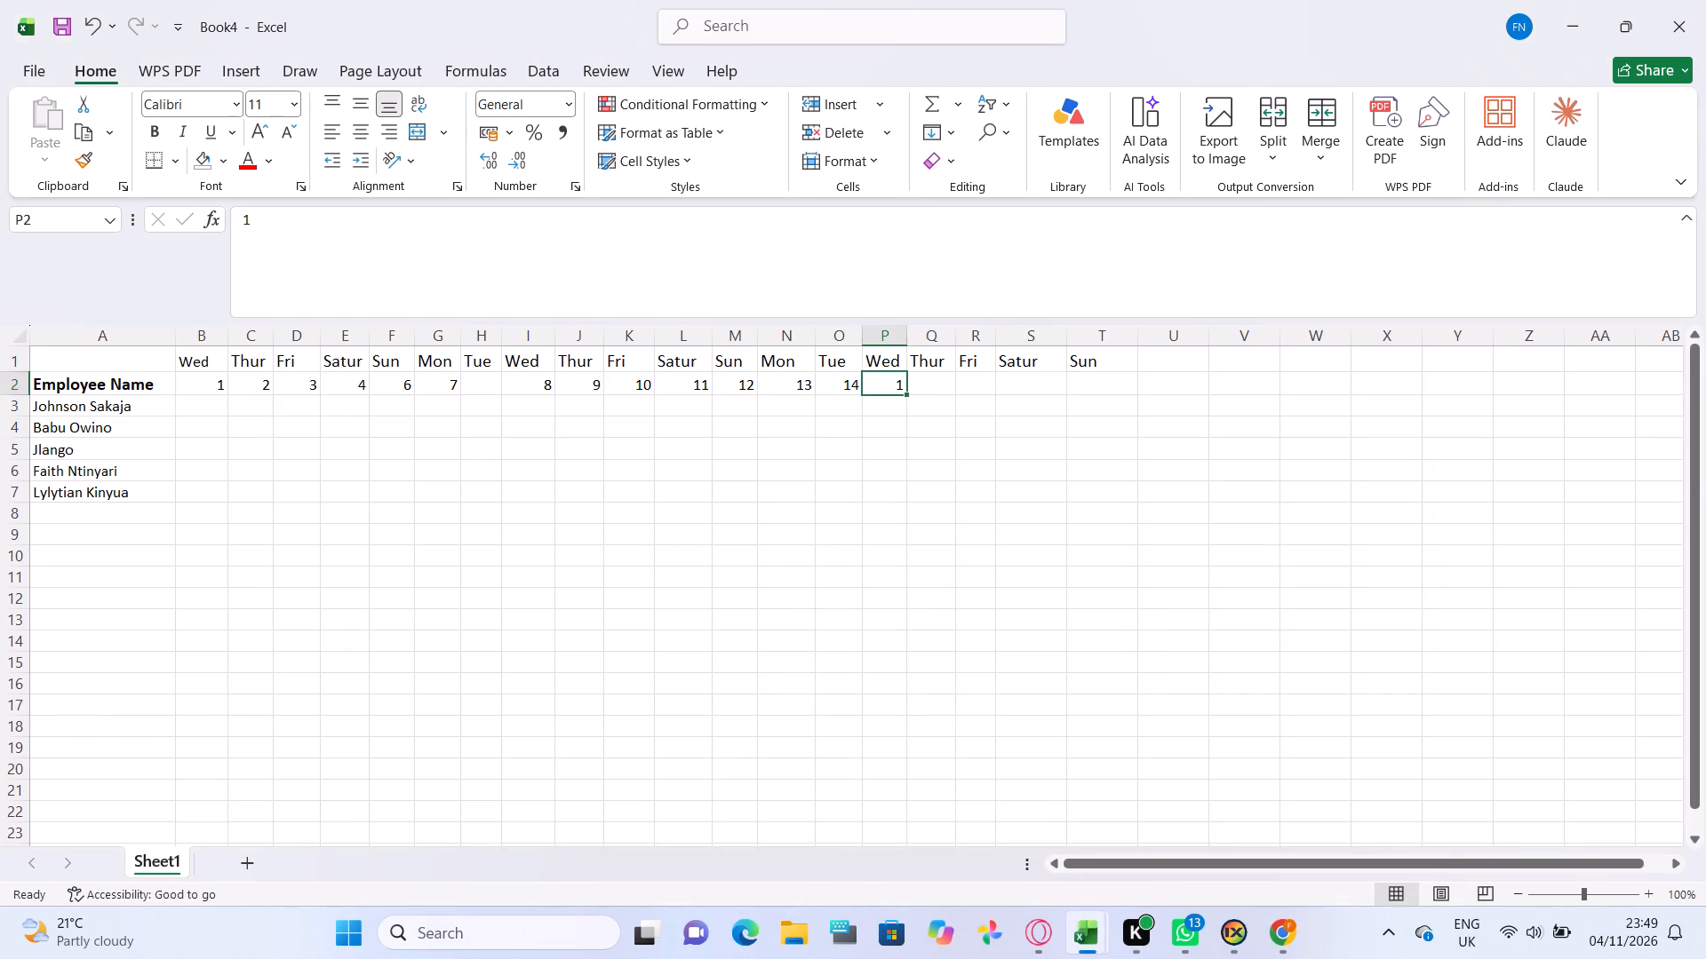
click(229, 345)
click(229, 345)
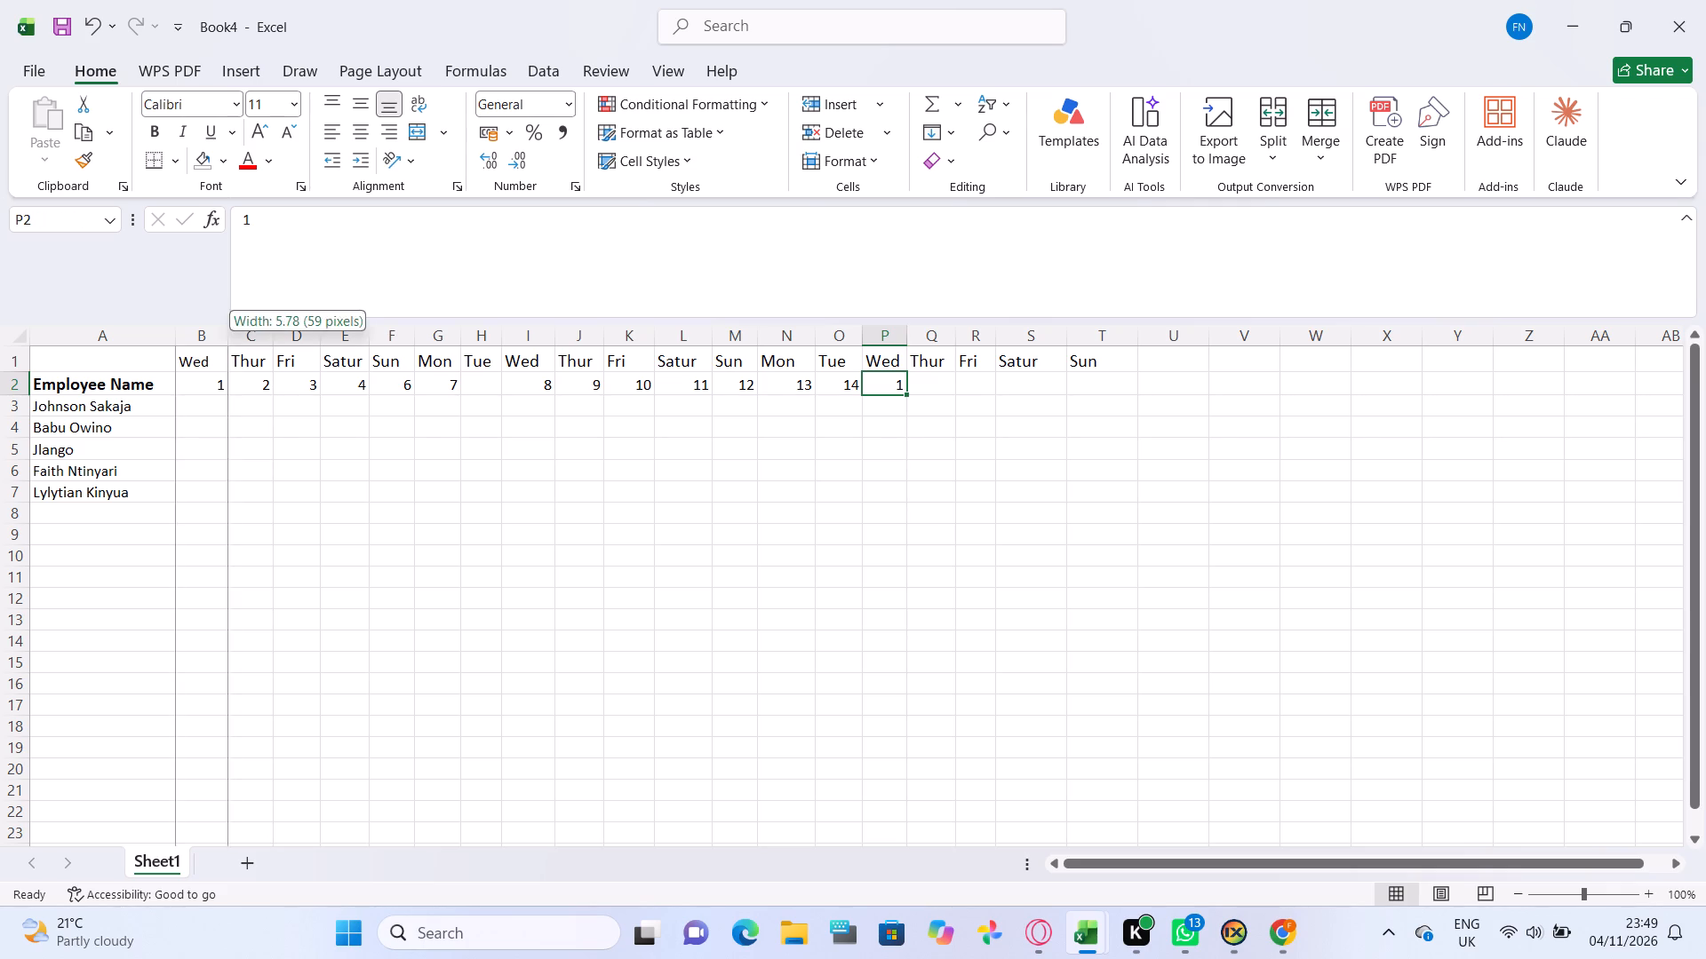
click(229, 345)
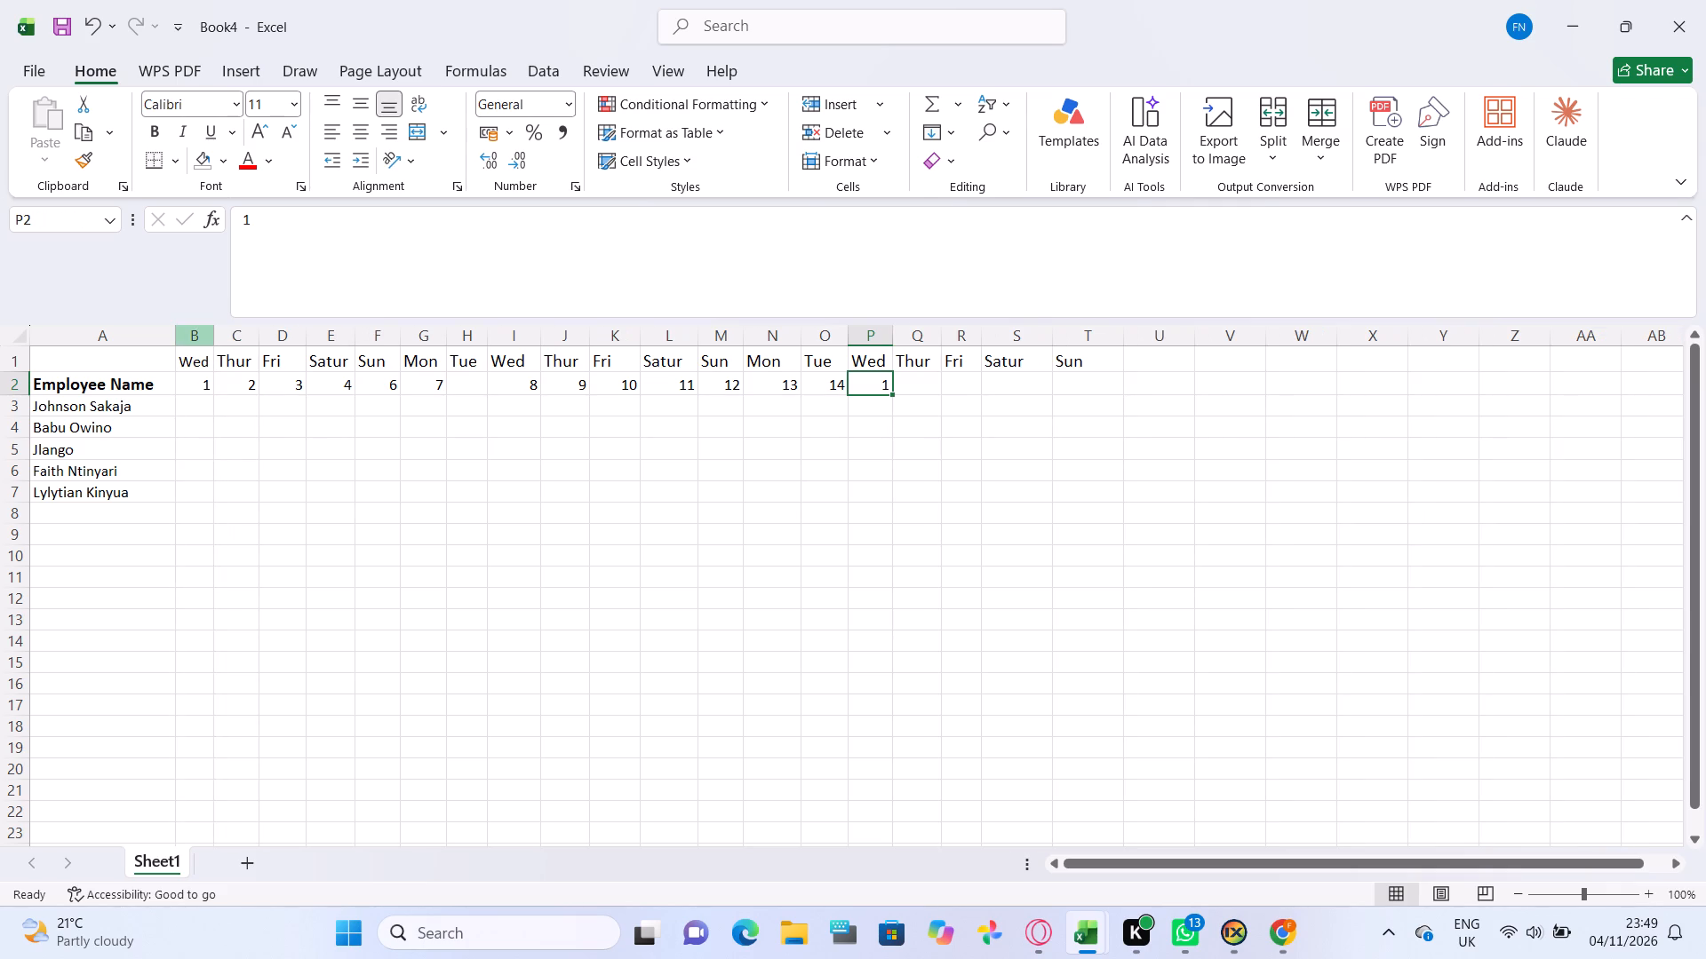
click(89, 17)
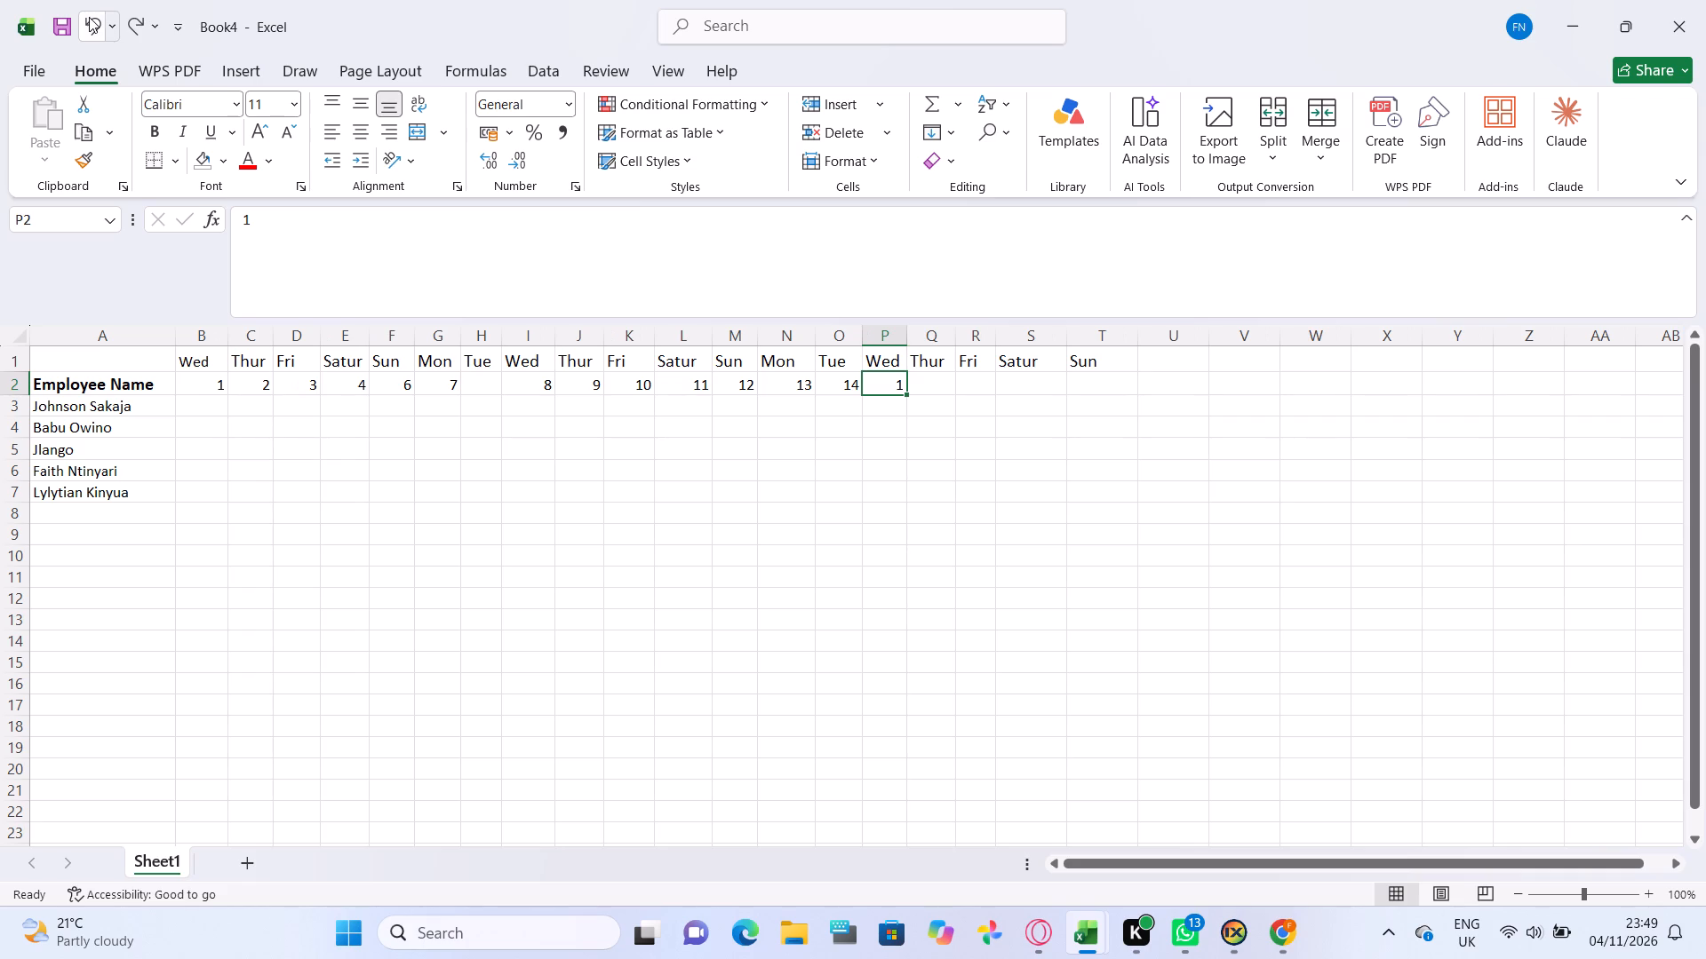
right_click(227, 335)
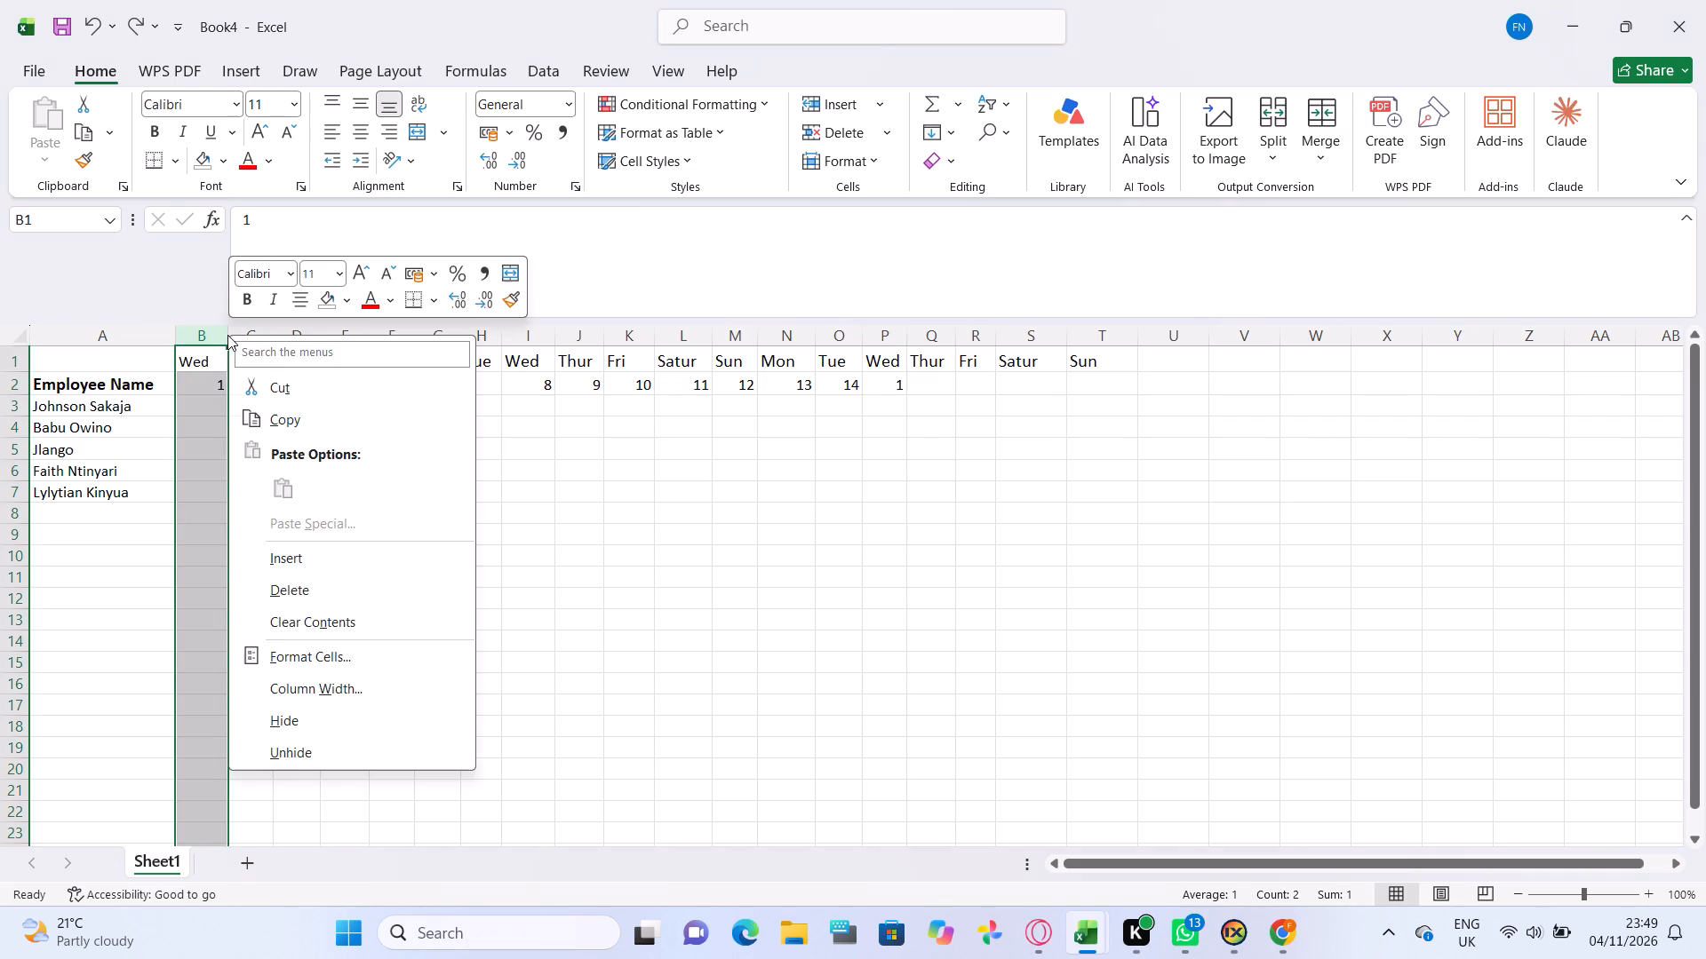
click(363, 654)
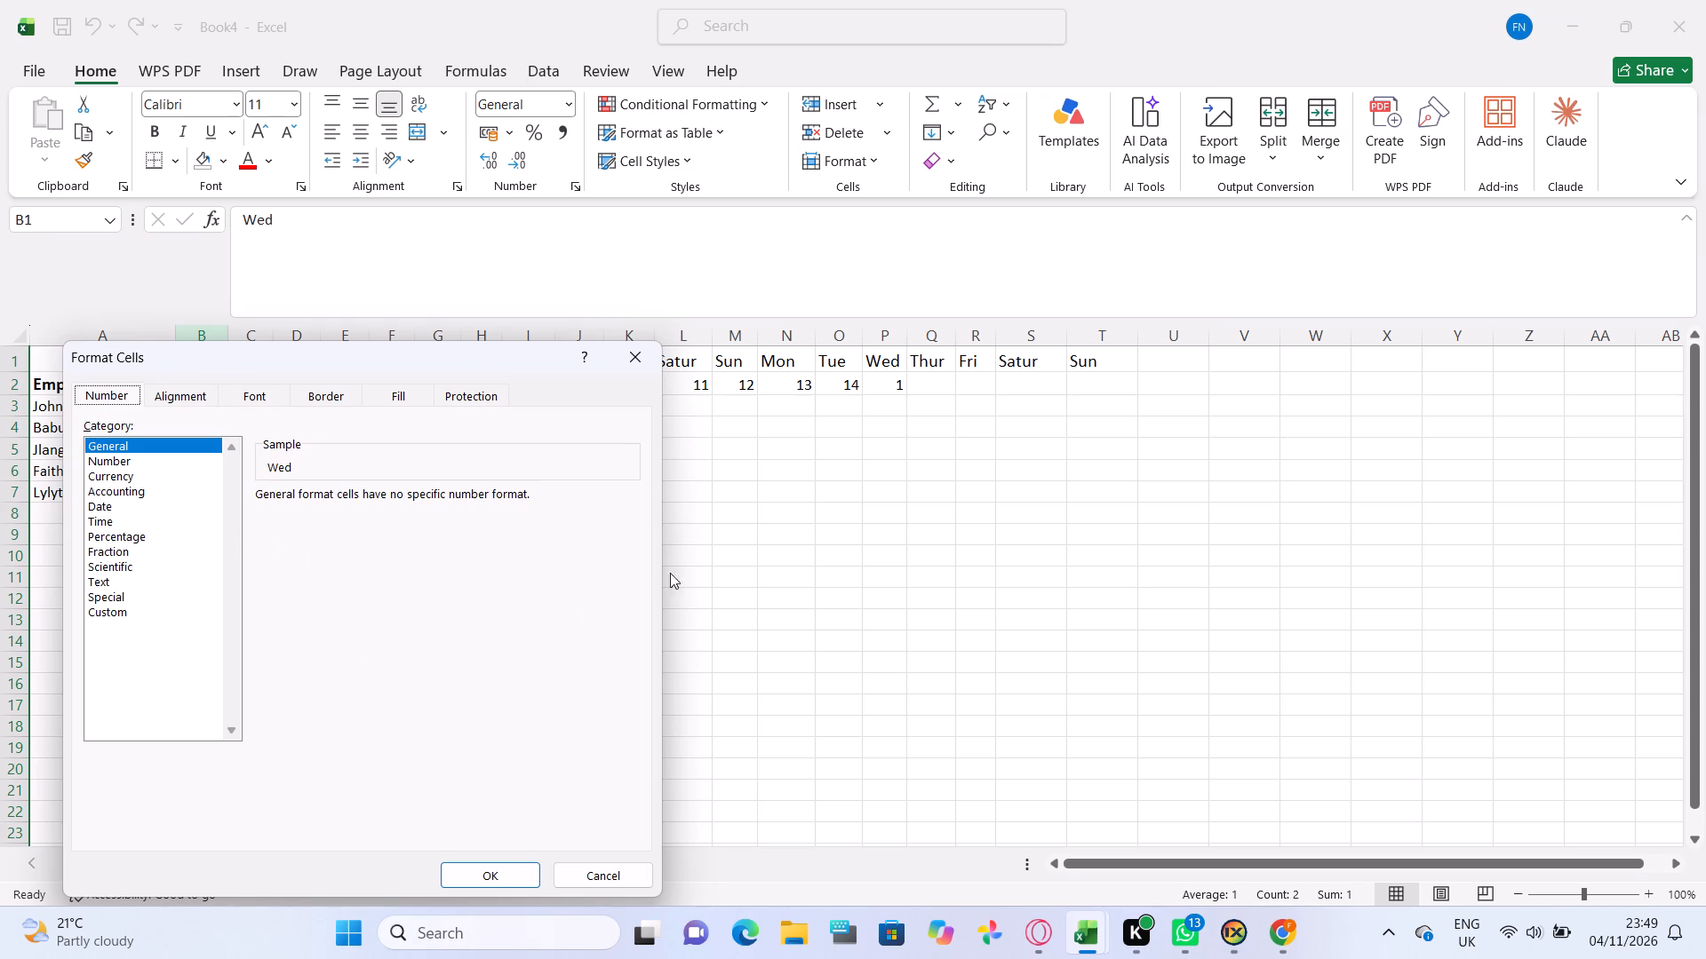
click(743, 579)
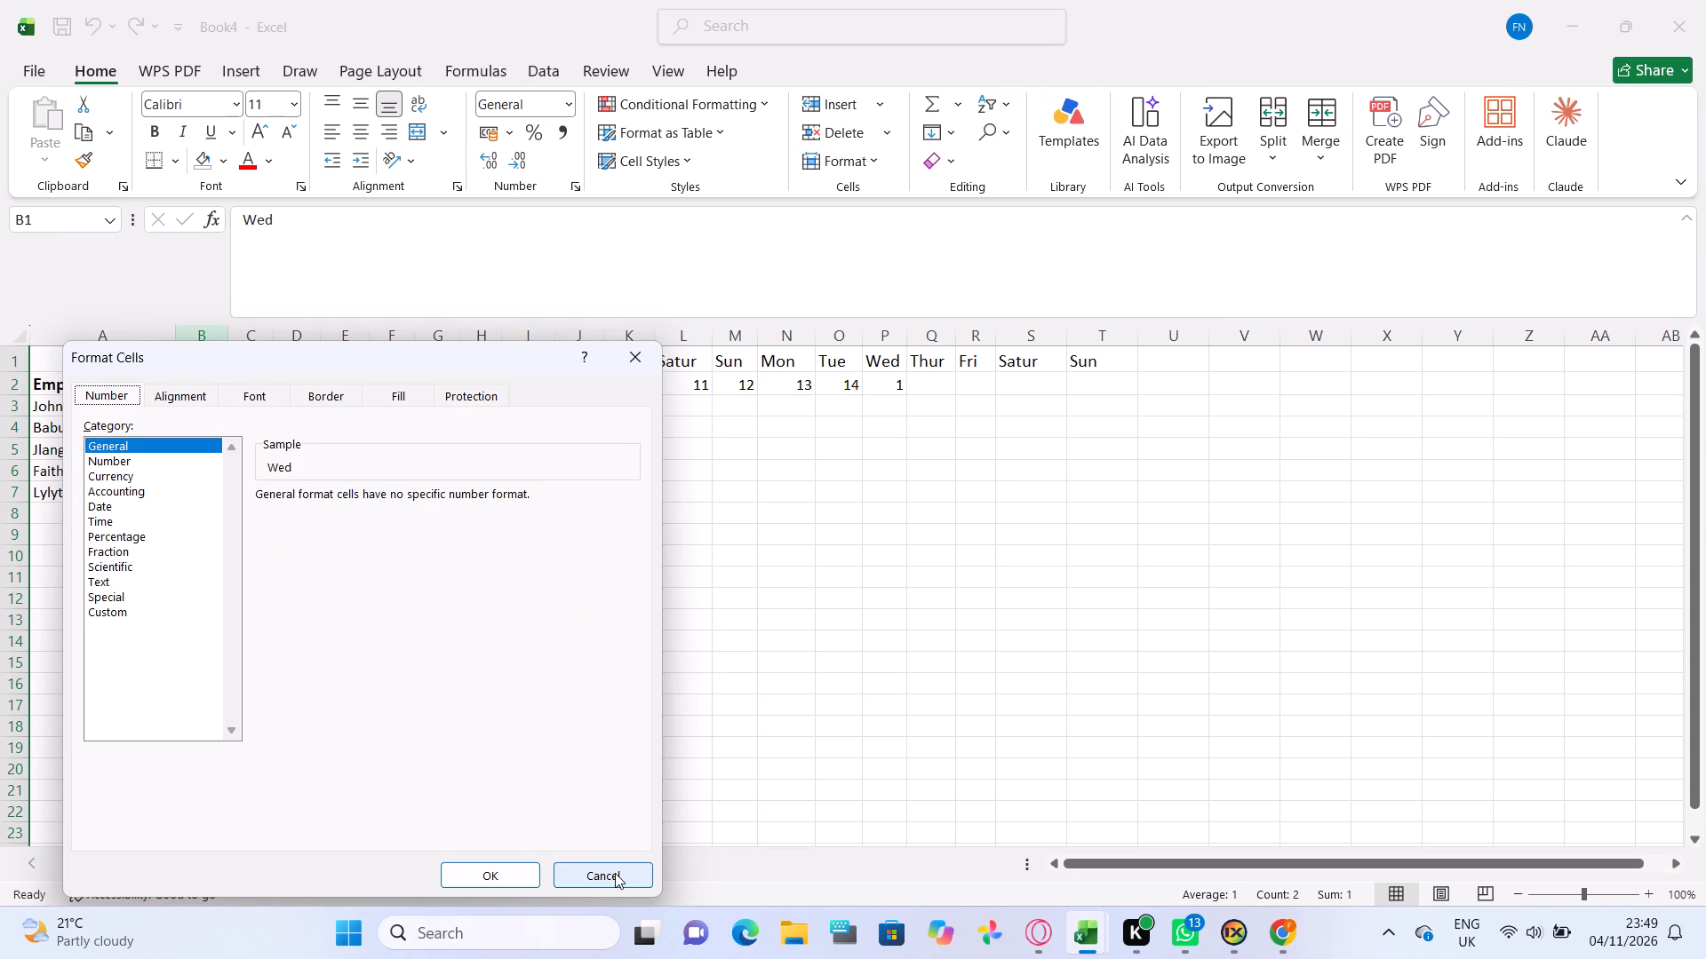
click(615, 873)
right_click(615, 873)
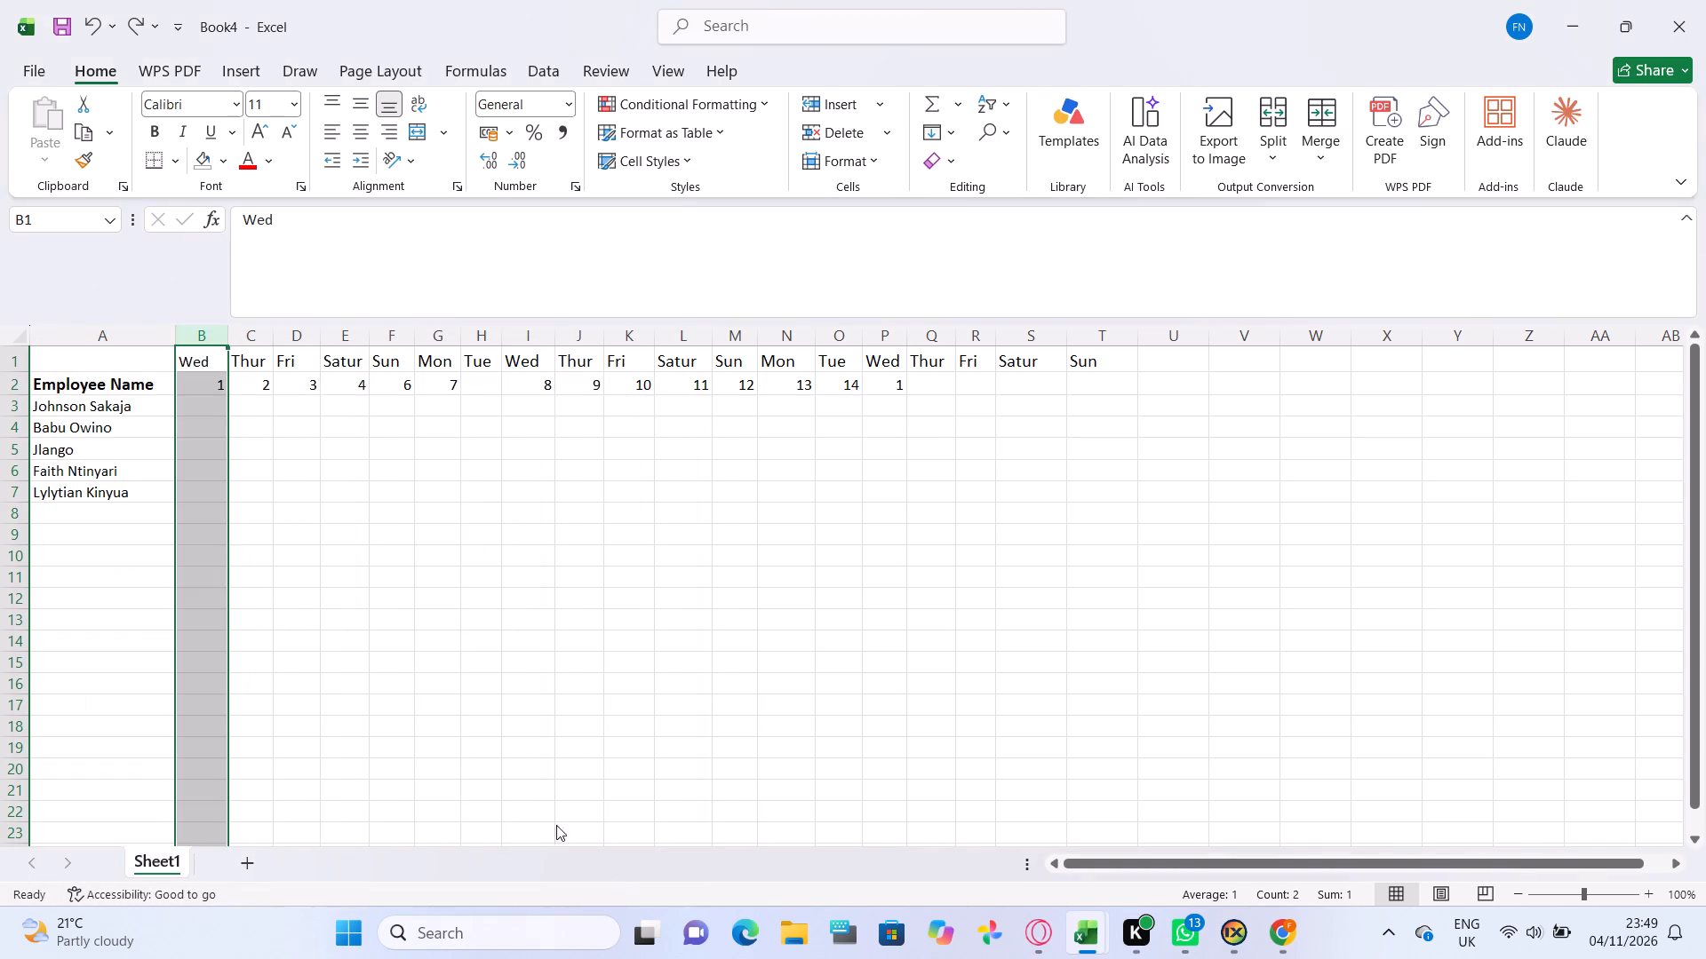
Fit the width of column B to its contents.
click(225, 321)
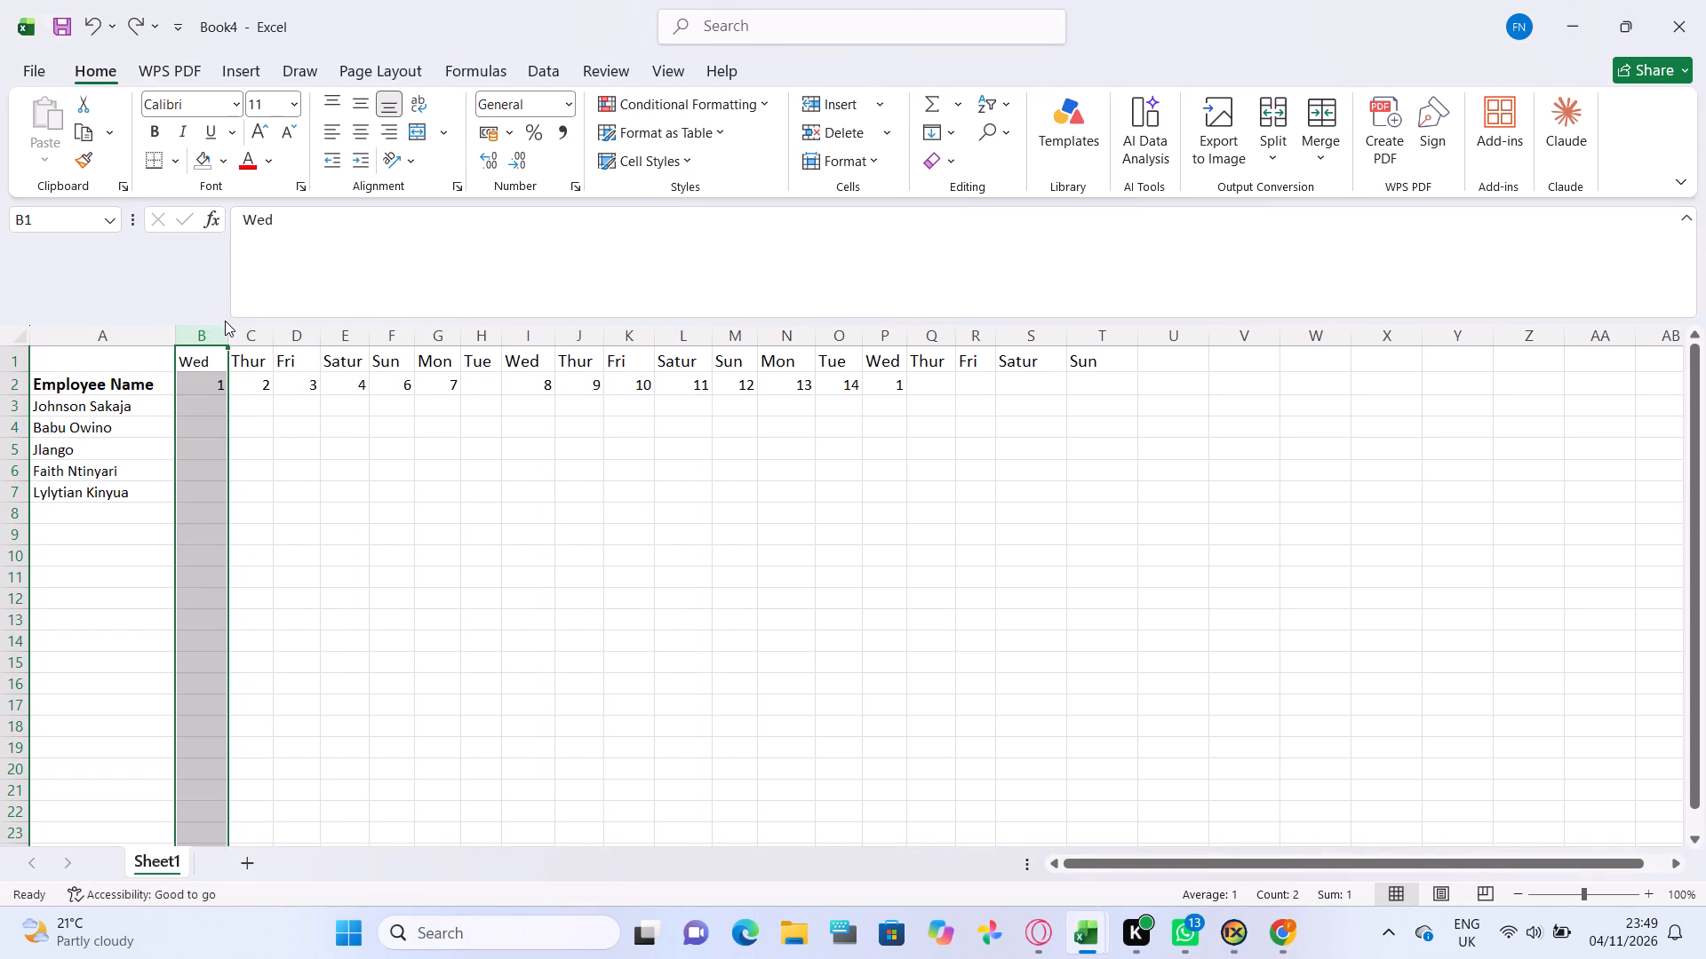
double_click(225, 321)
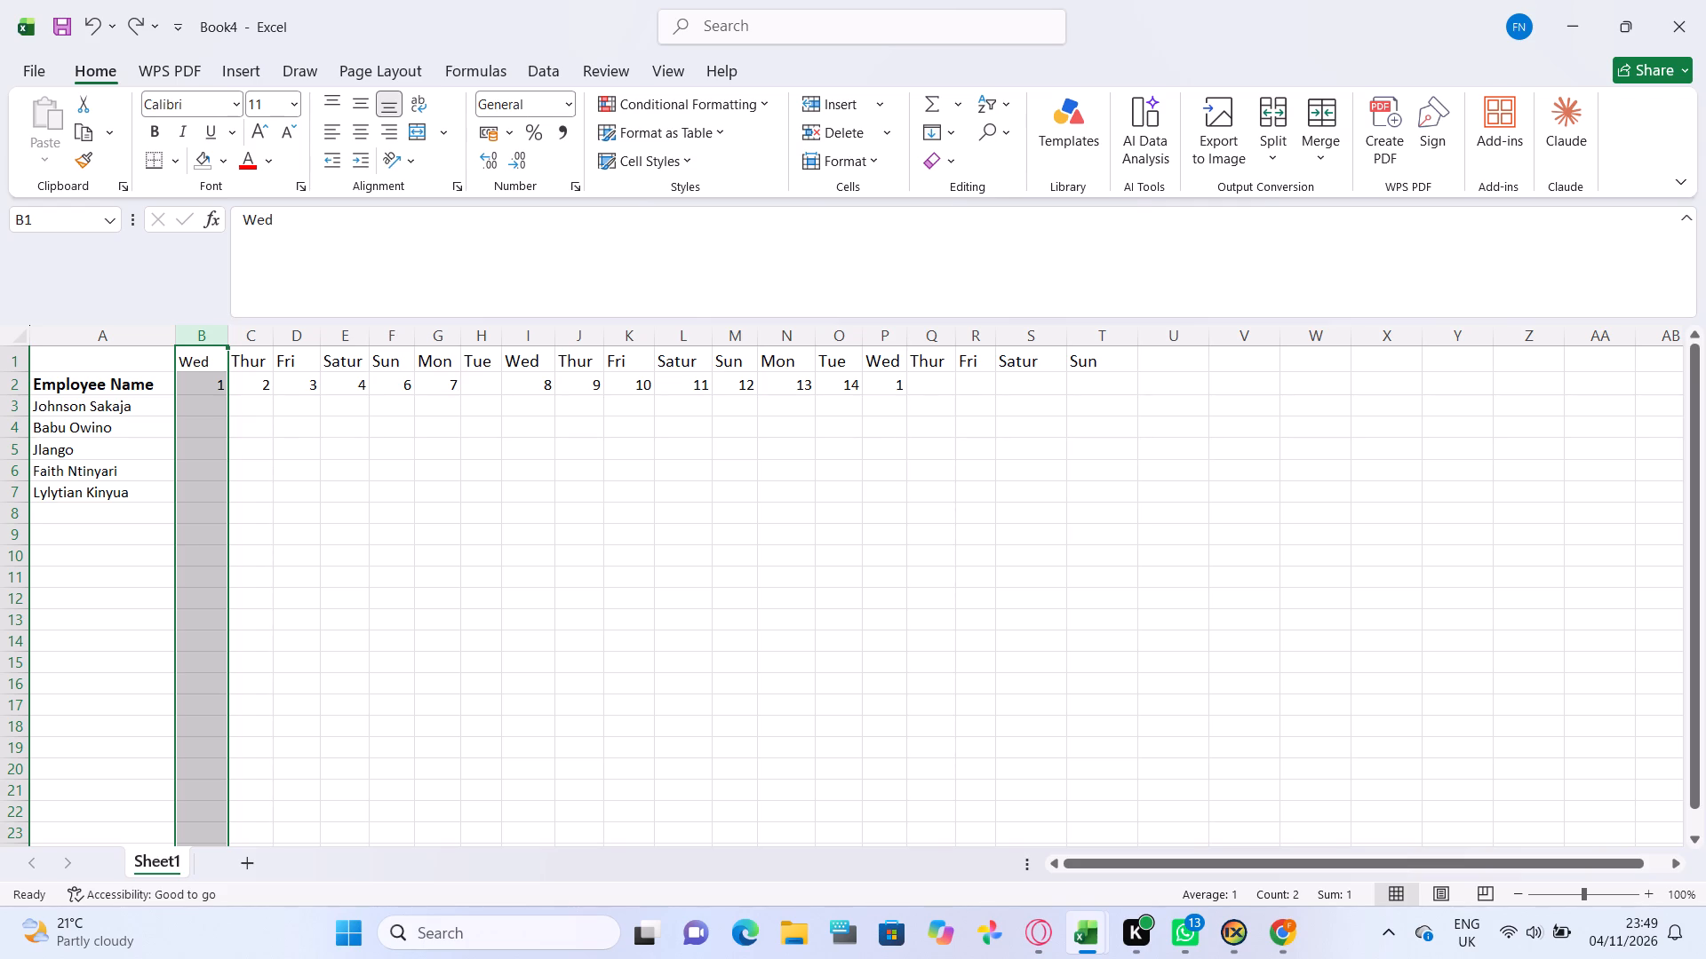
click(229, 348)
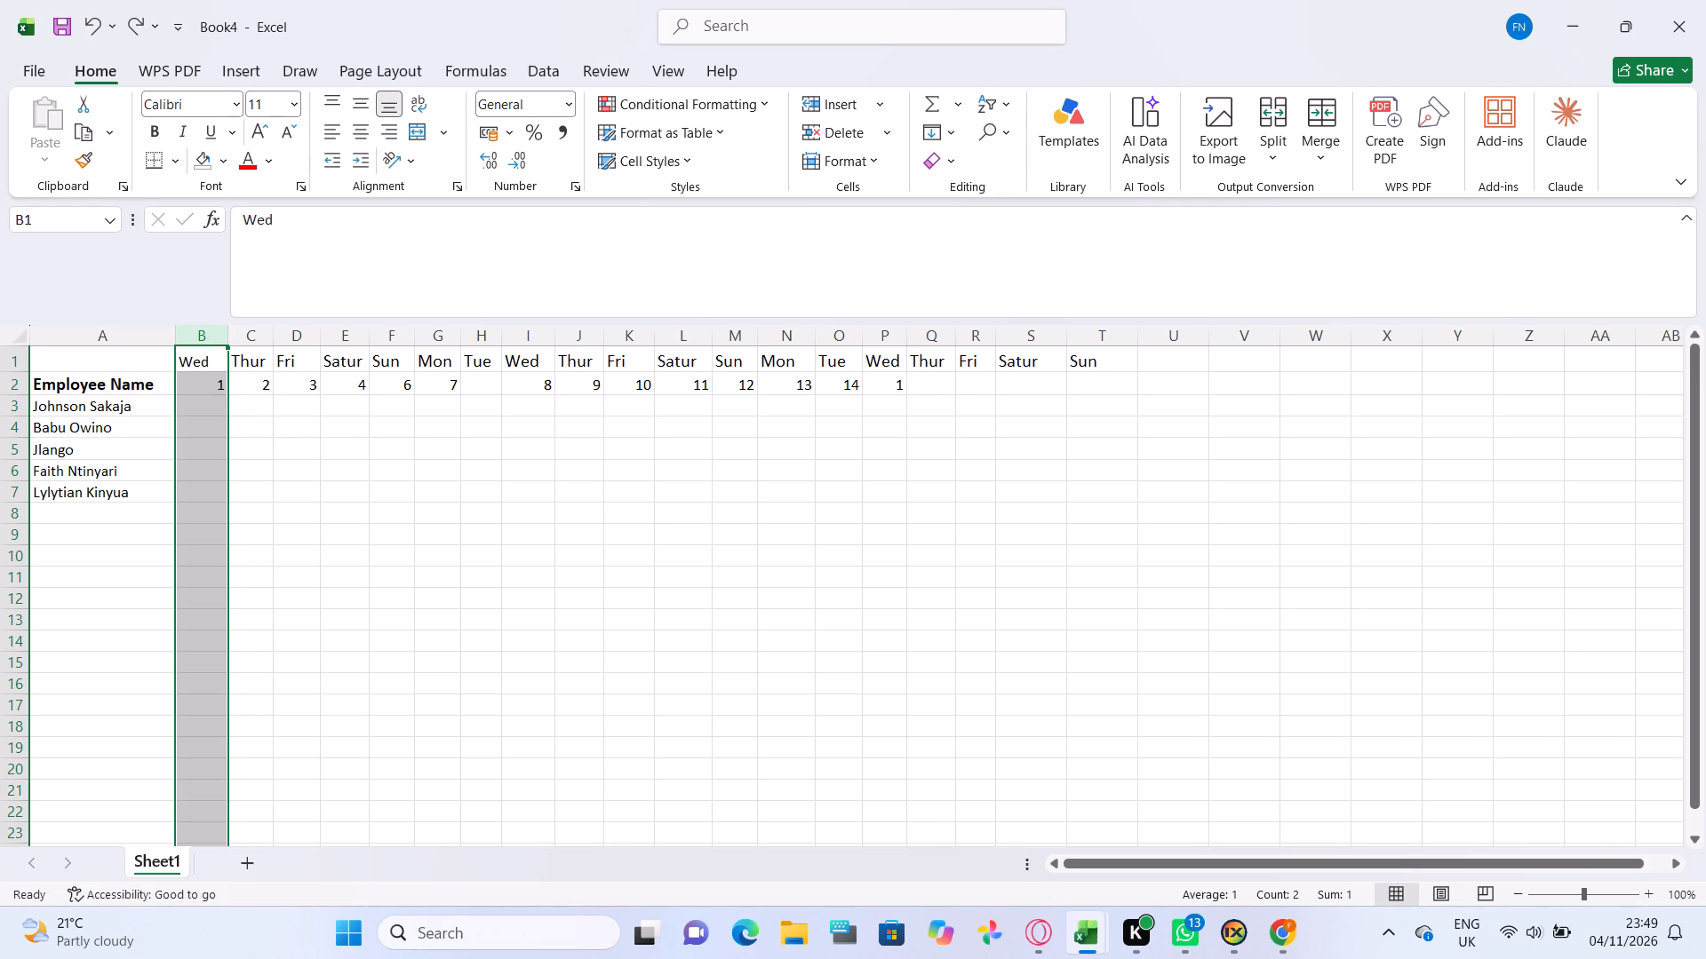
double_click(226, 340)
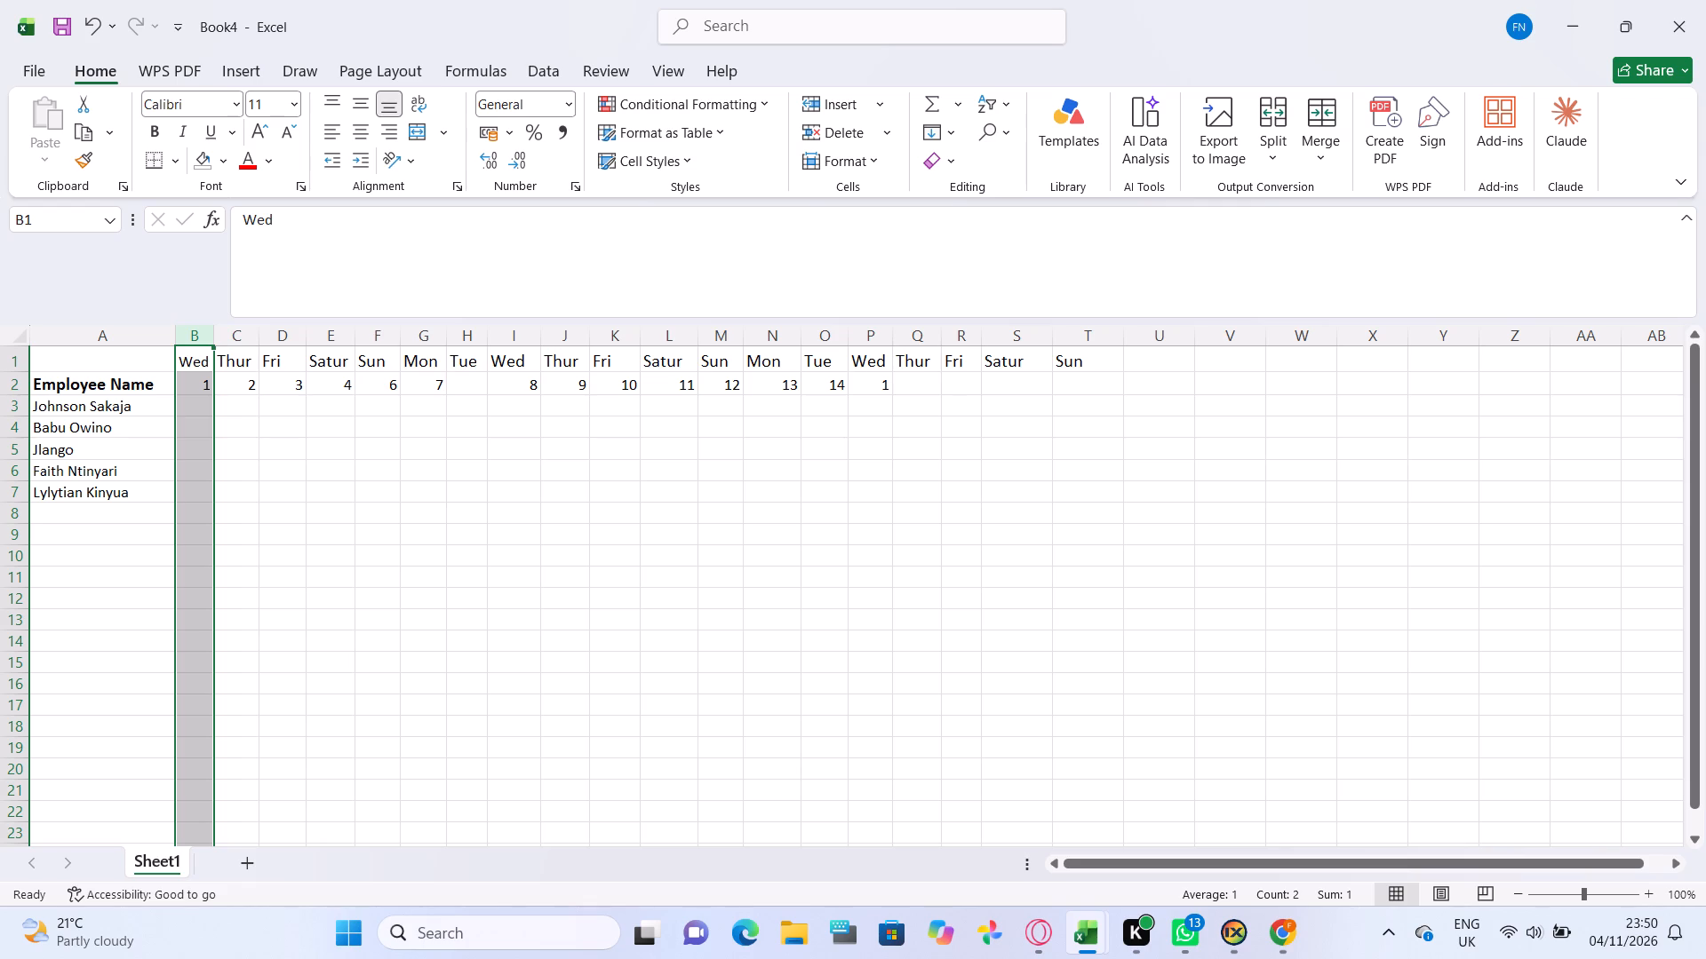
Delete the weekday headings and day numbers from cells C1 to T2, keeping only column B's heading.
drag(223, 351, 484, 371)
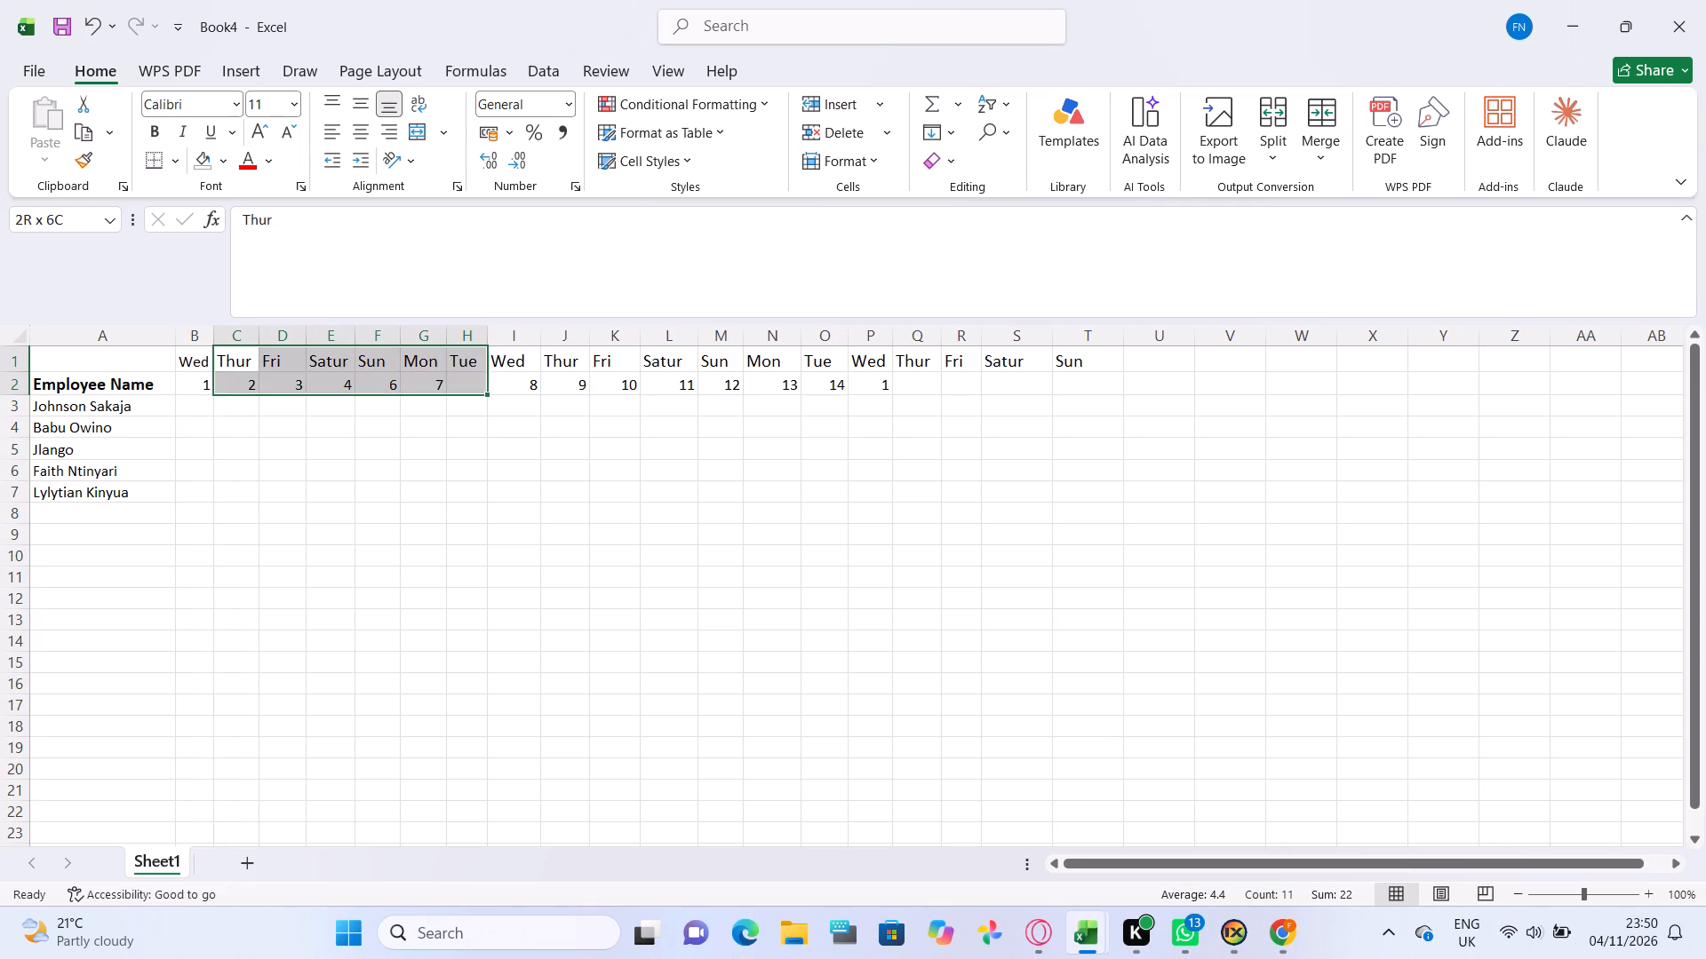
drag(484, 371, 1067, 376)
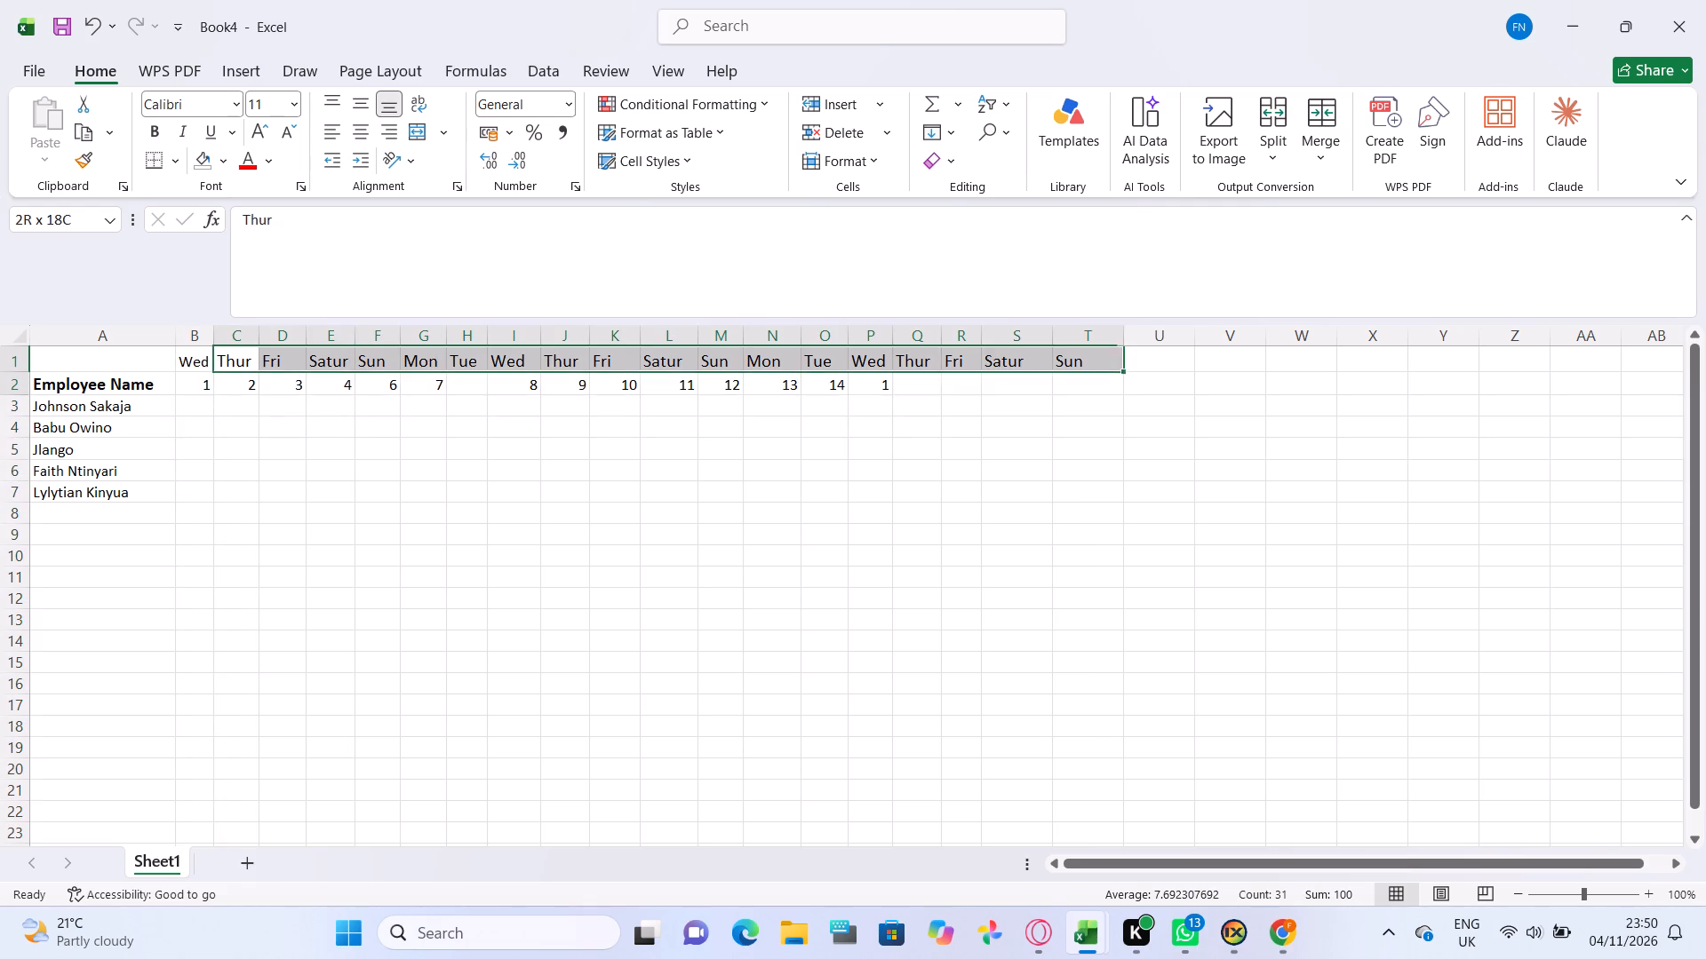
drag(1067, 376, 1079, 379)
key(Delete)
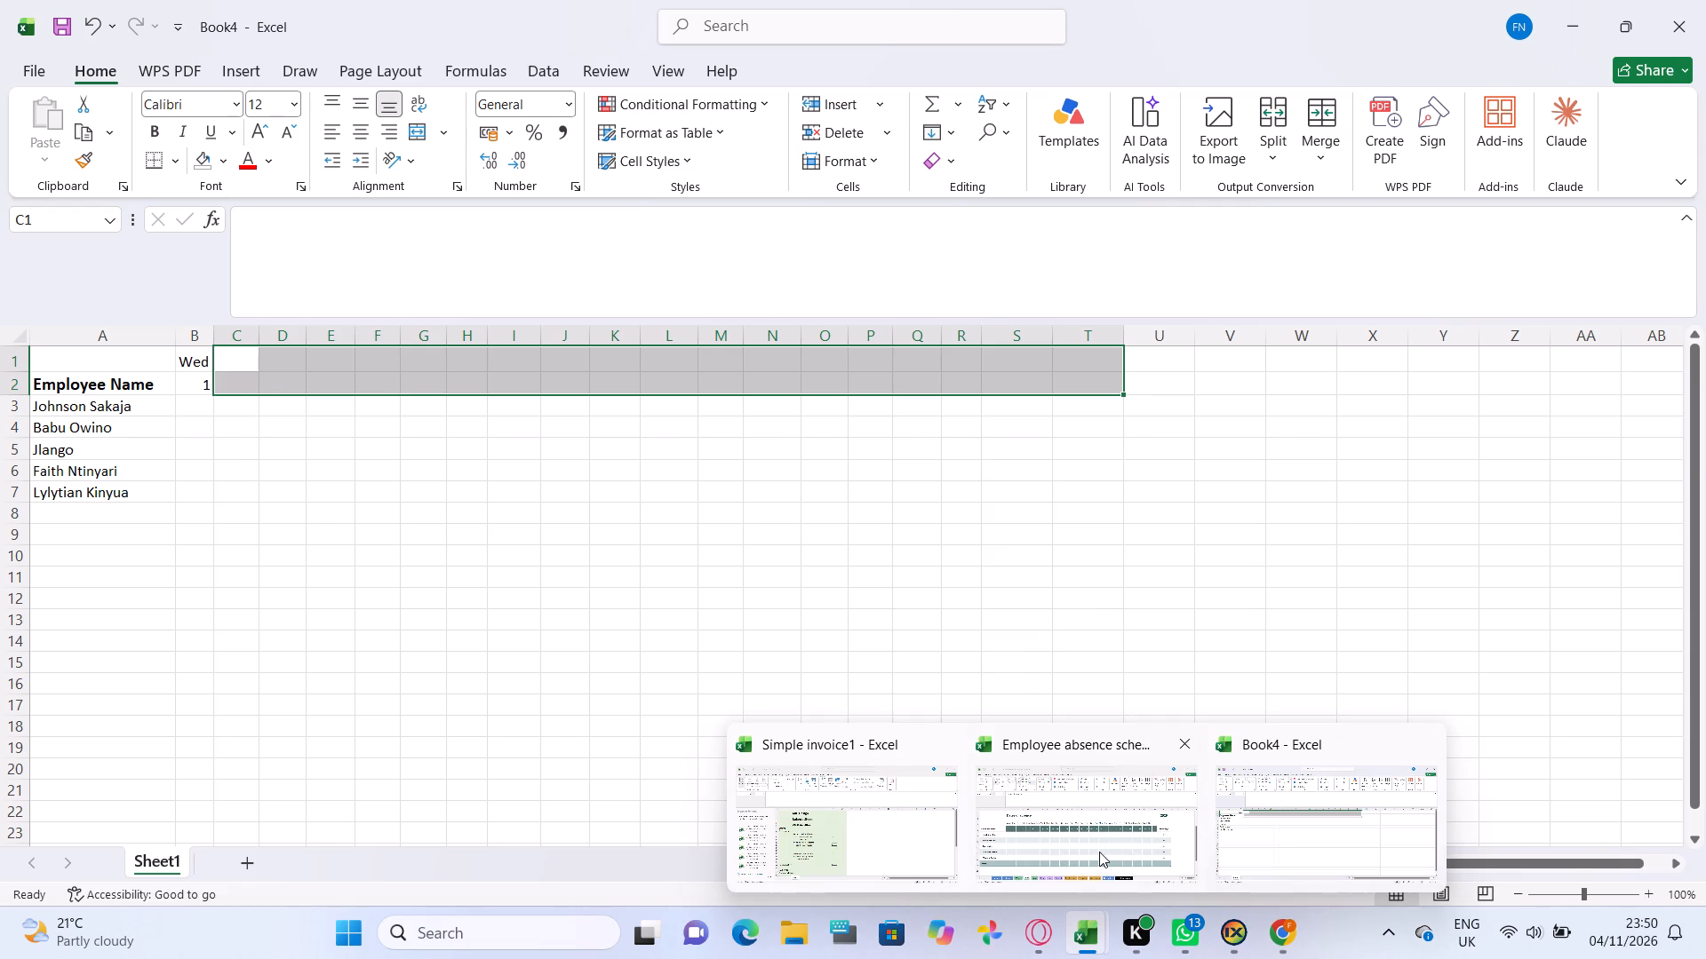
Using the April absence template as reference, narrow column C in Book4 to a thin spacer about 0.75 wide.
click(1099, 852)
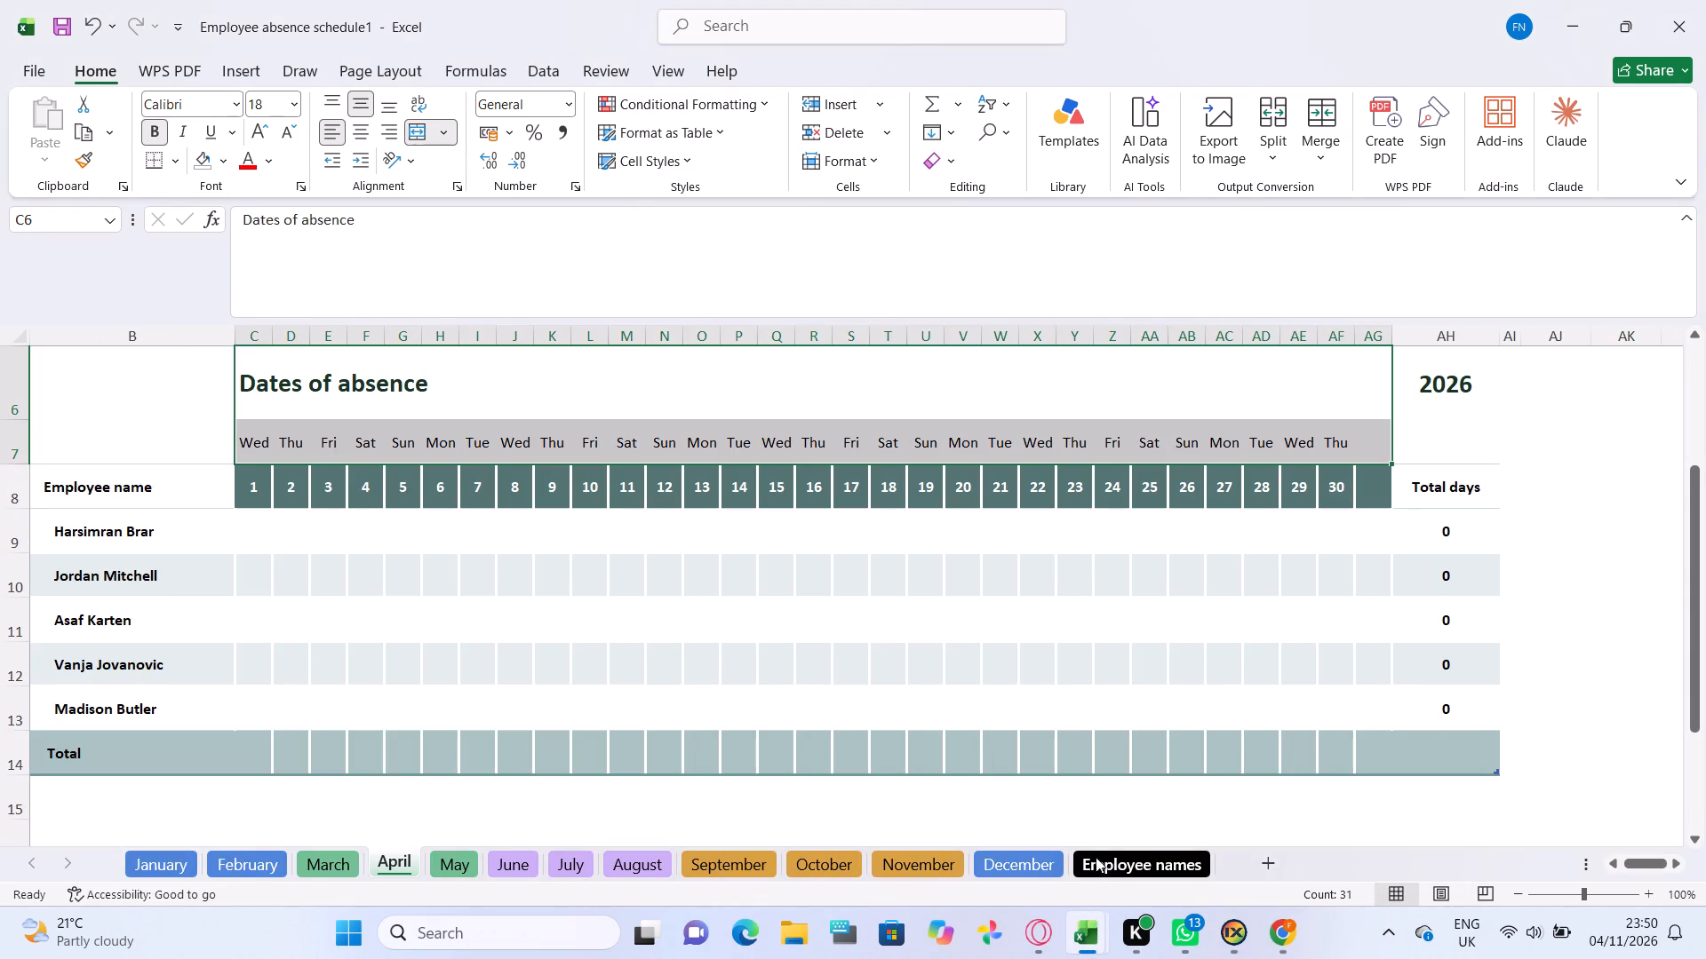
click(1215, 832)
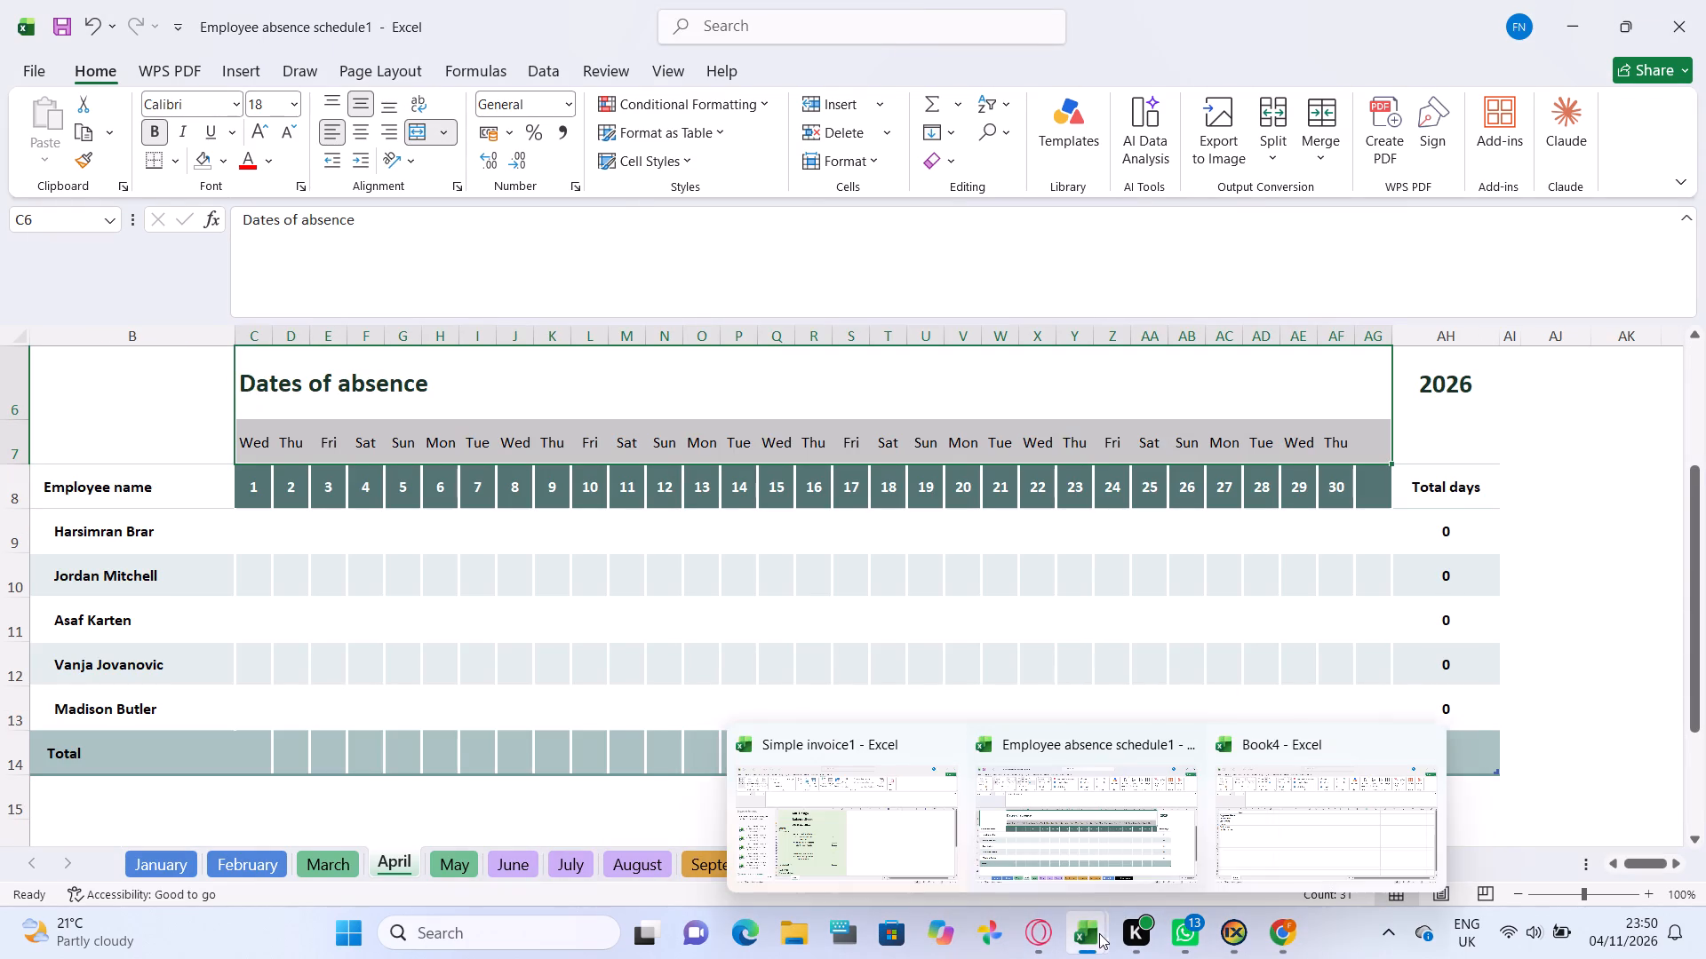
click(1283, 819)
click(210, 415)
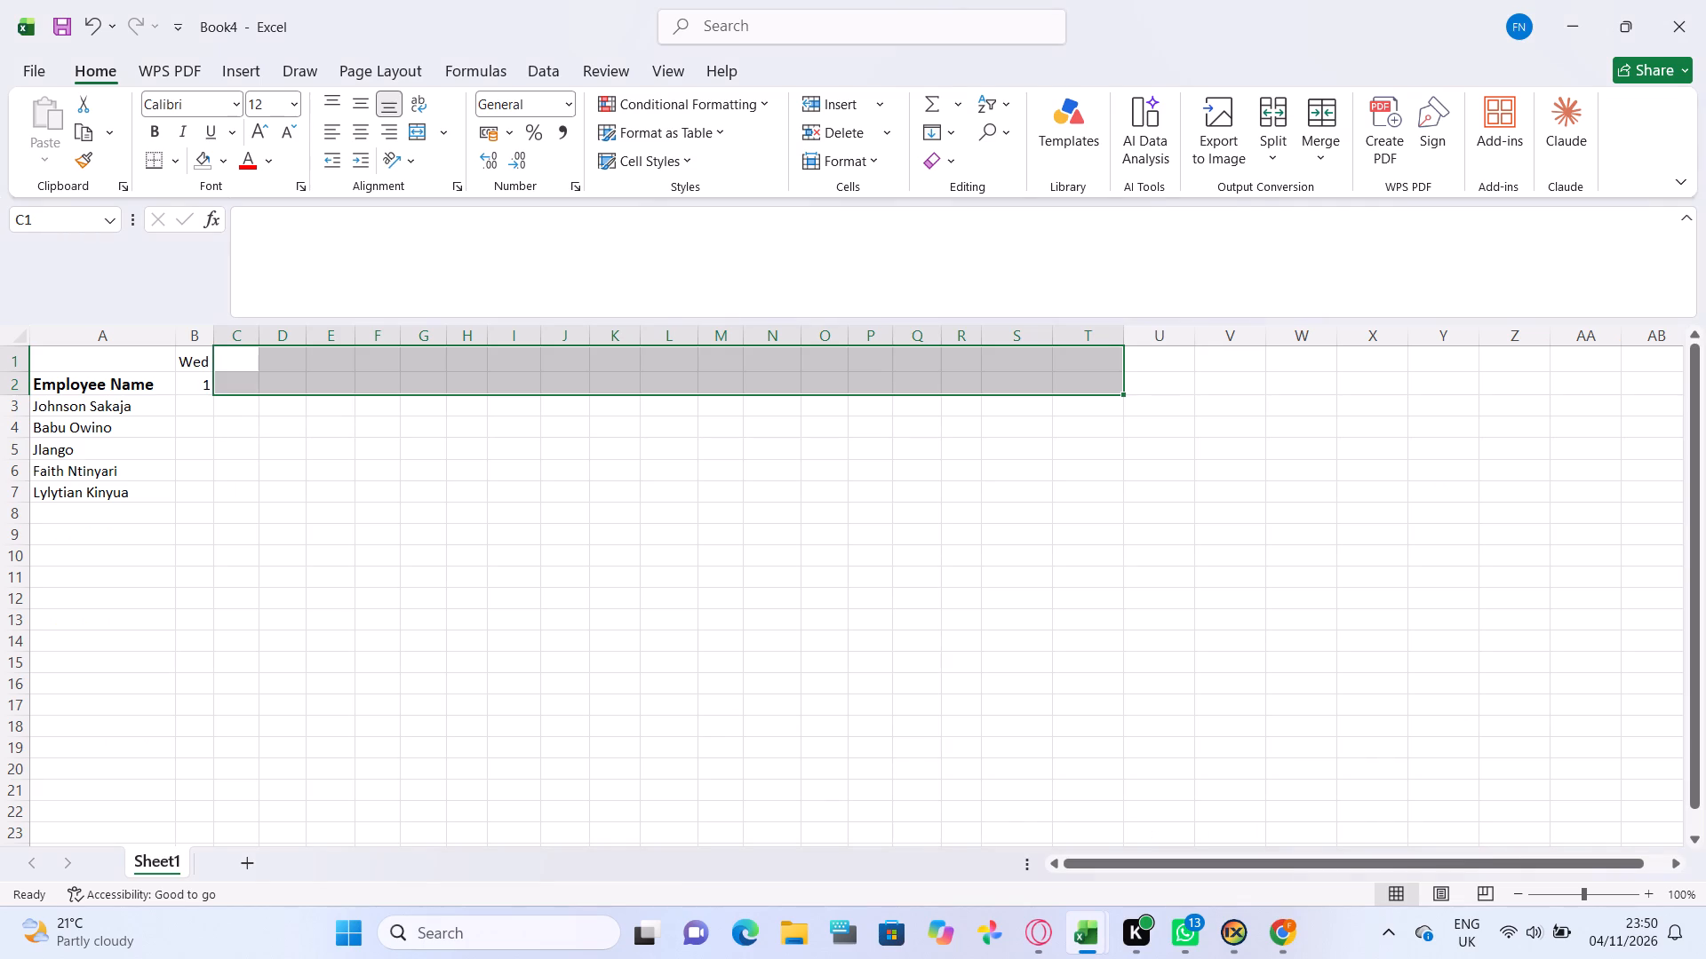
click(259, 361)
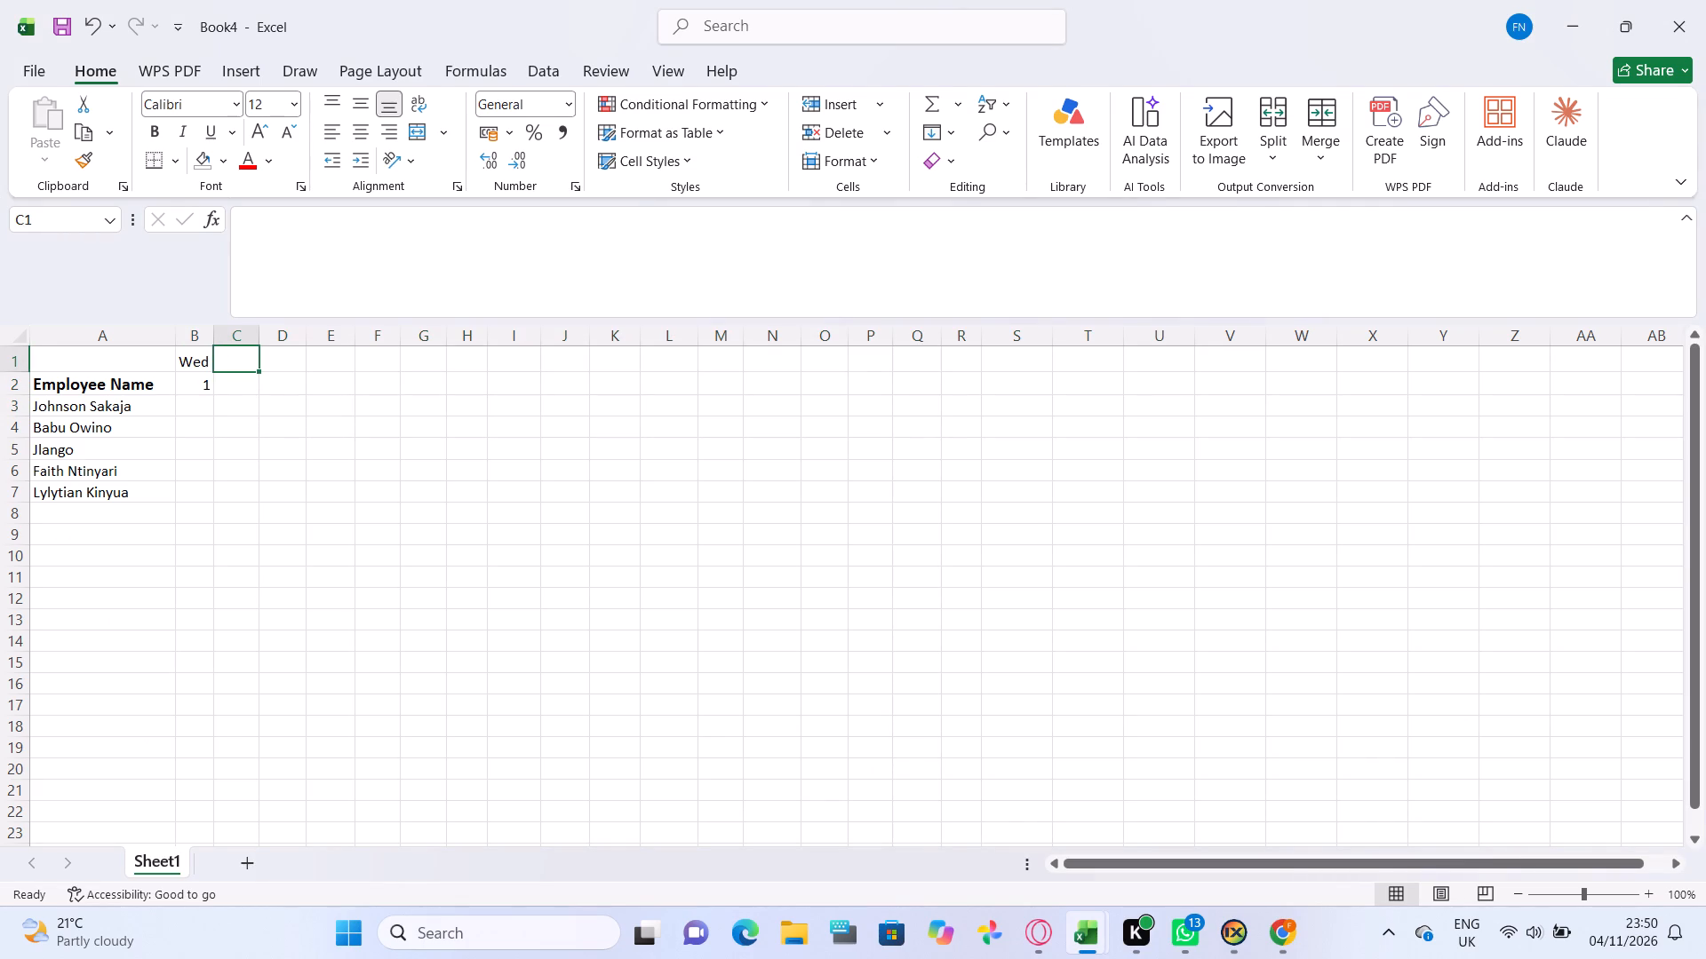
drag(257, 326, 221, 330)
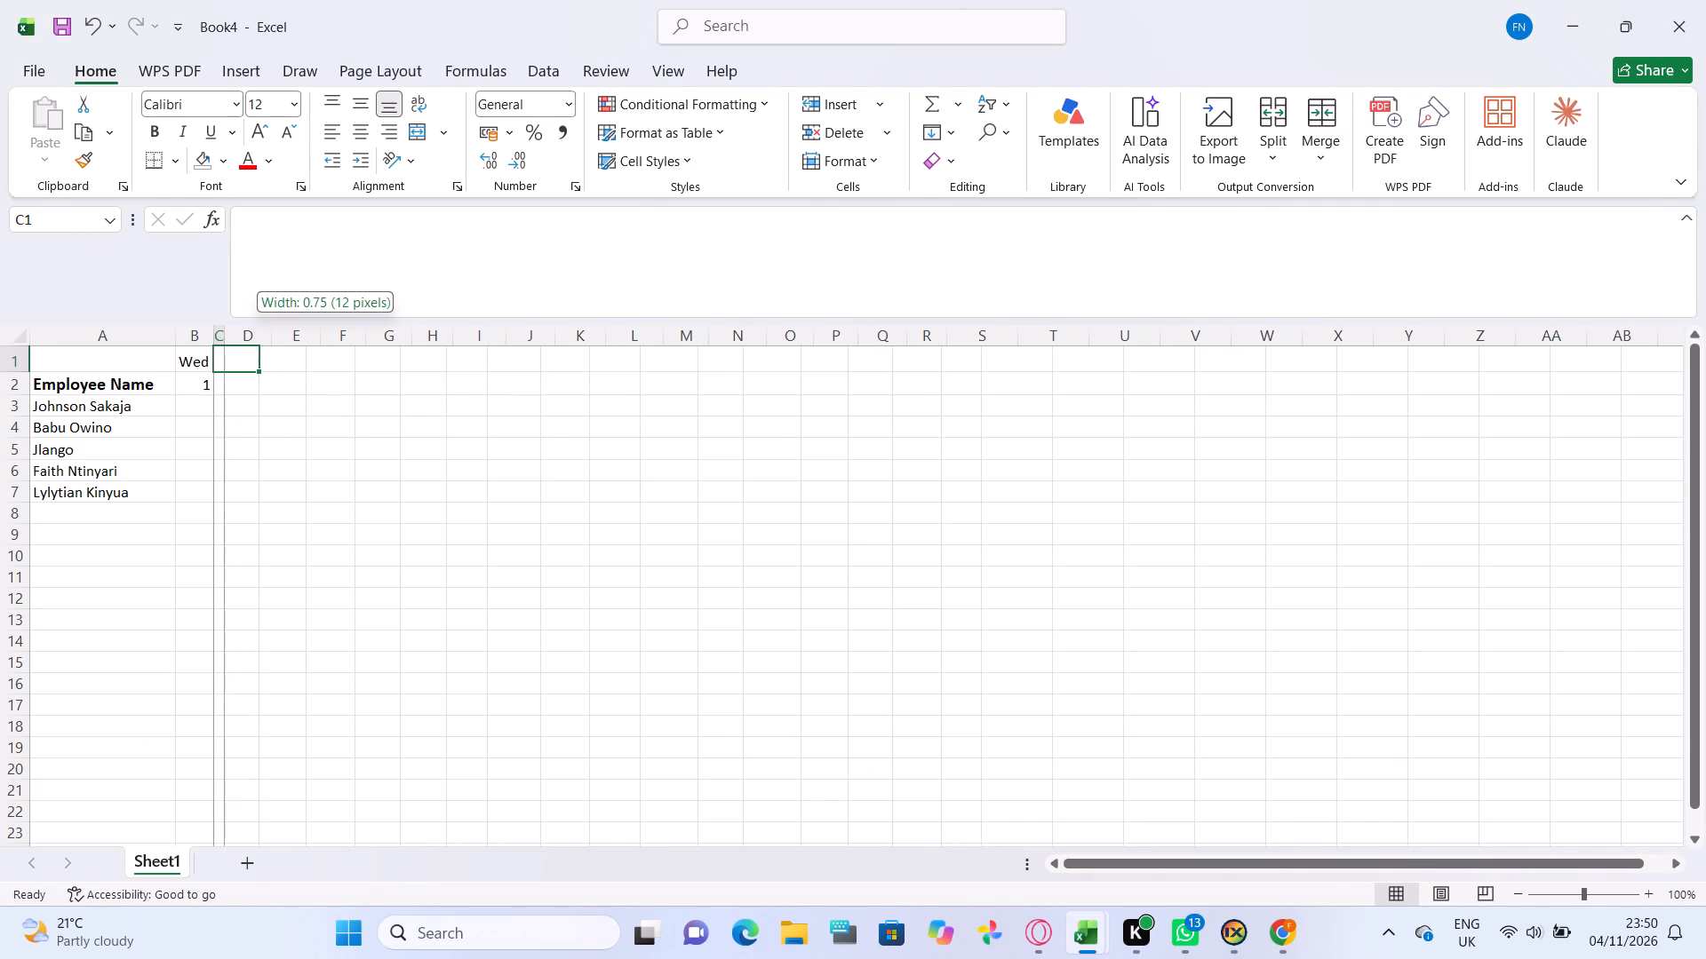
drag(221, 330, 221, 331)
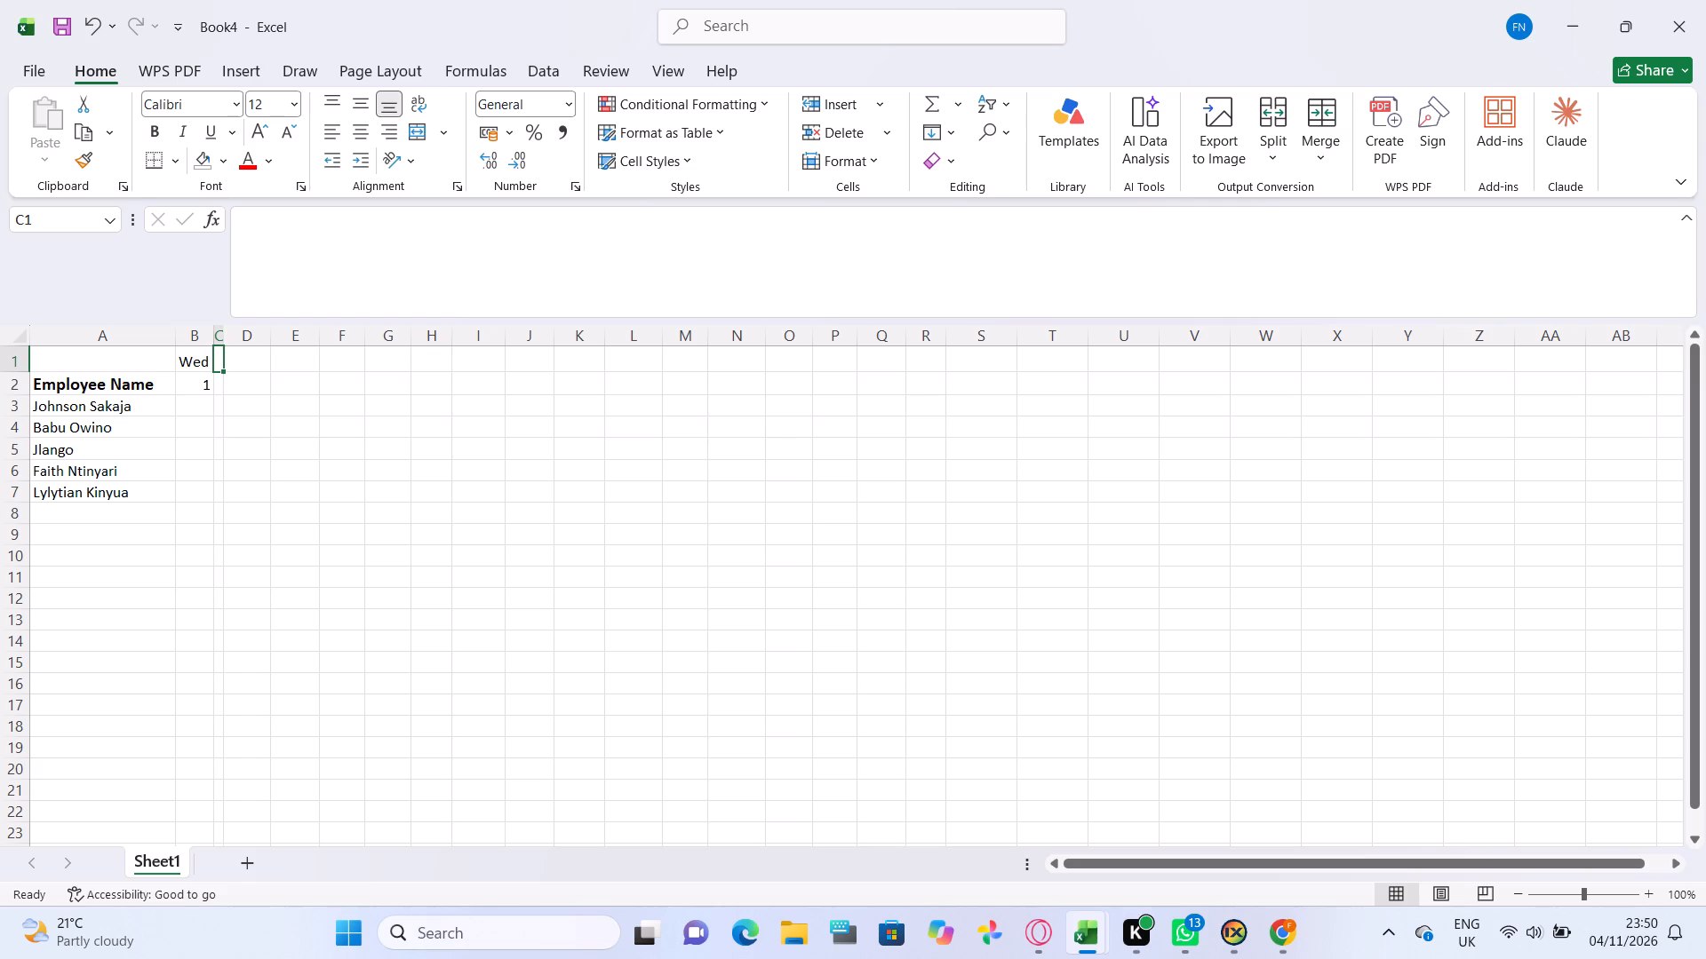
Narrow every second column from E through Q (E, G, I, K, M, O and Q) to thin spacers like column C.
drag(321, 340, 283, 344)
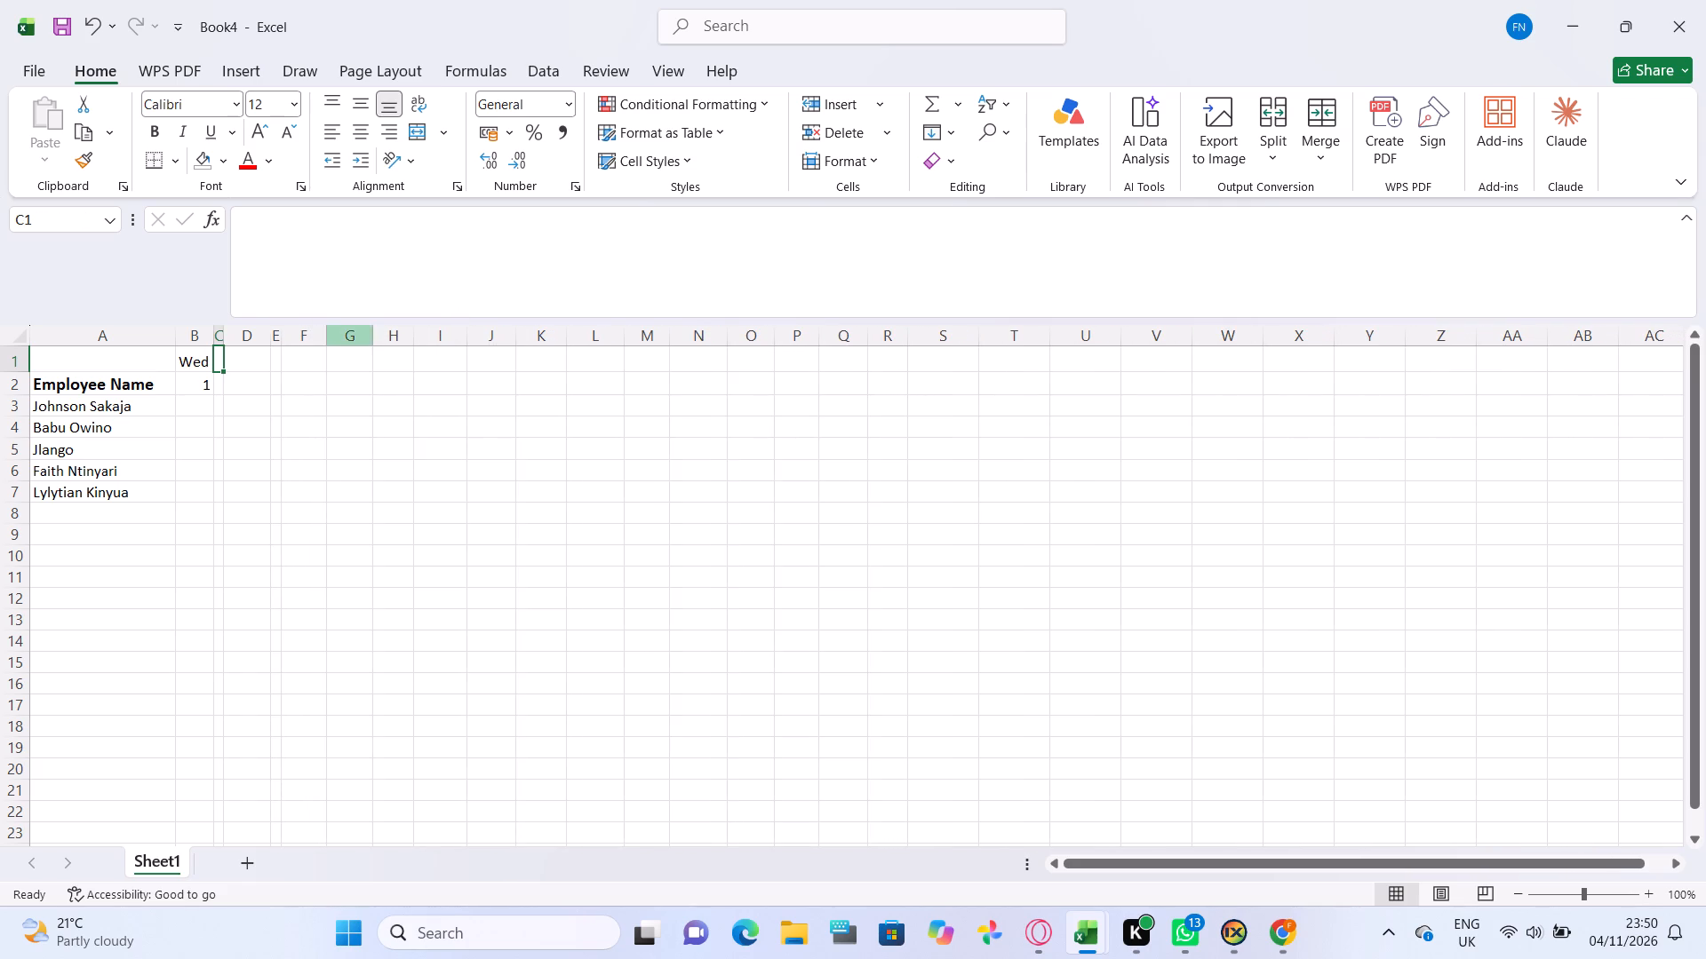
drag(370, 343, 335, 343)
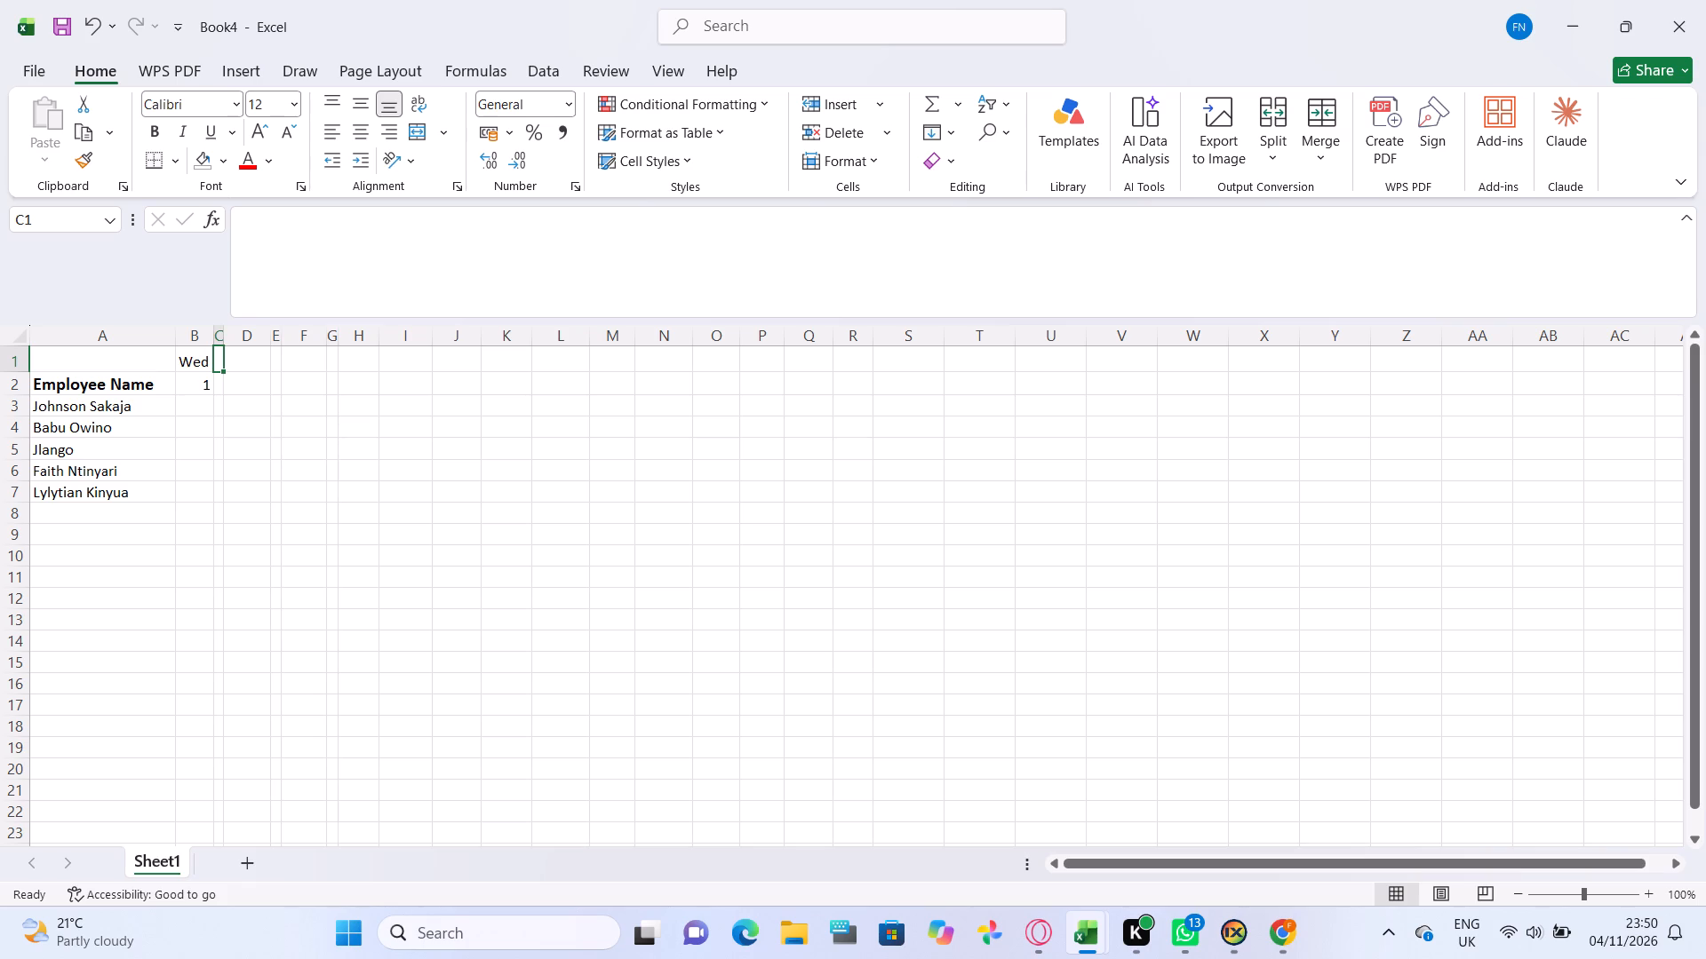
drag(427, 345, 392, 345)
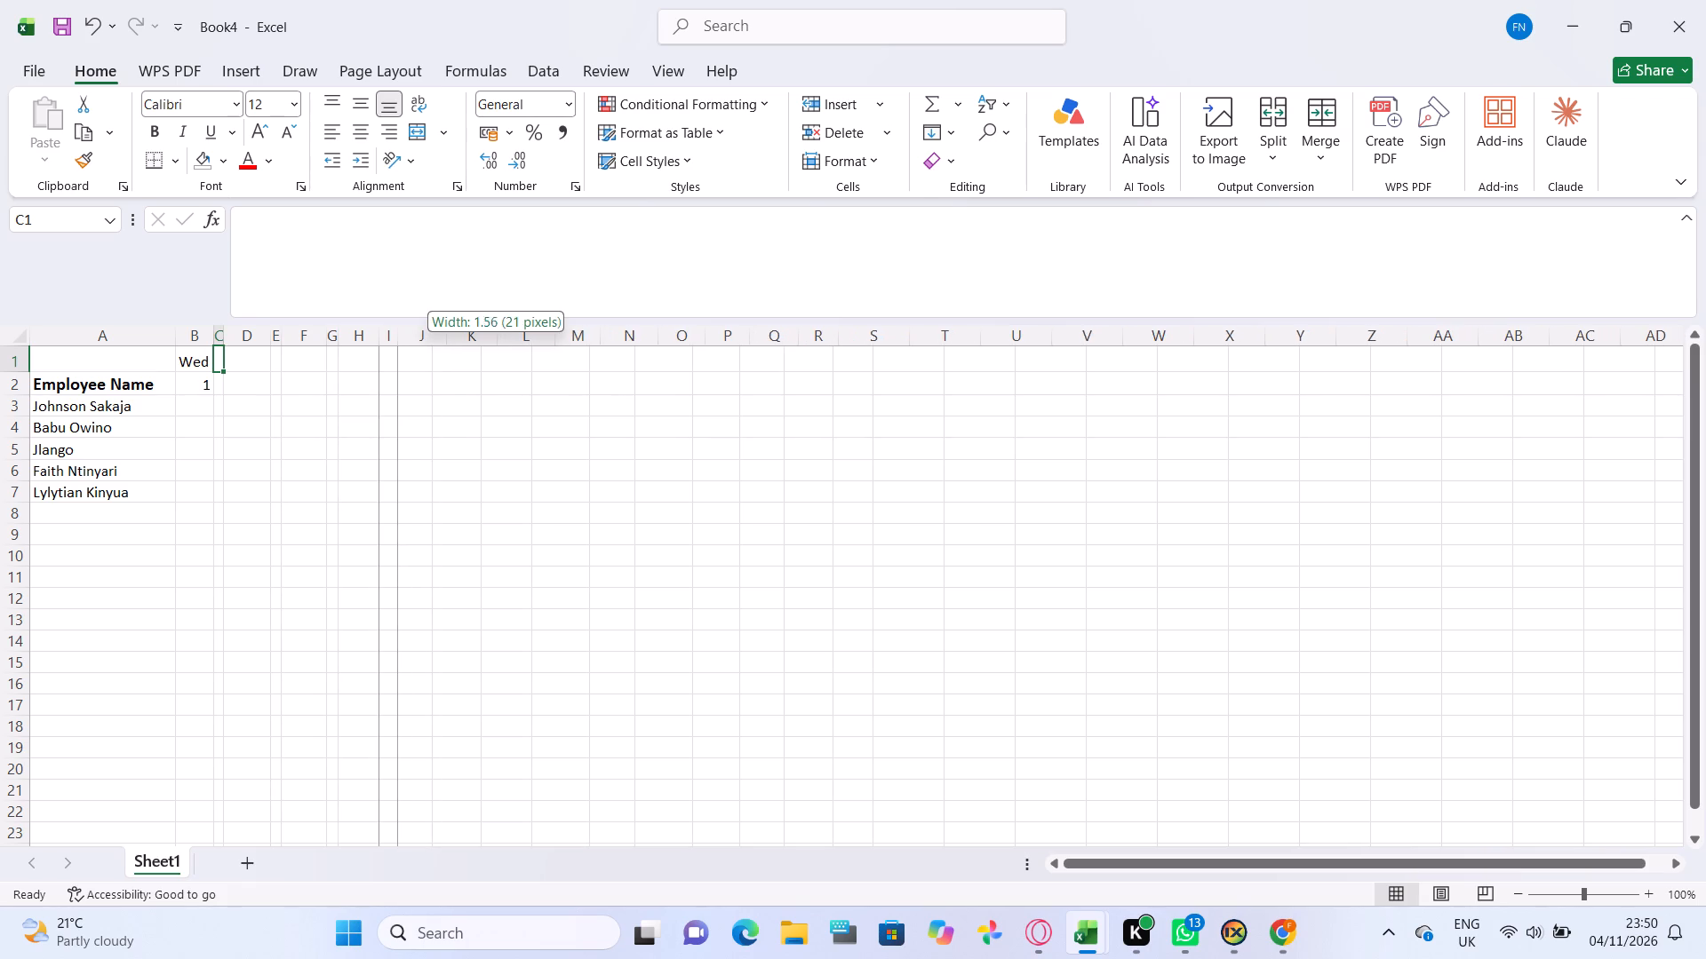
drag(392, 345, 386, 345)
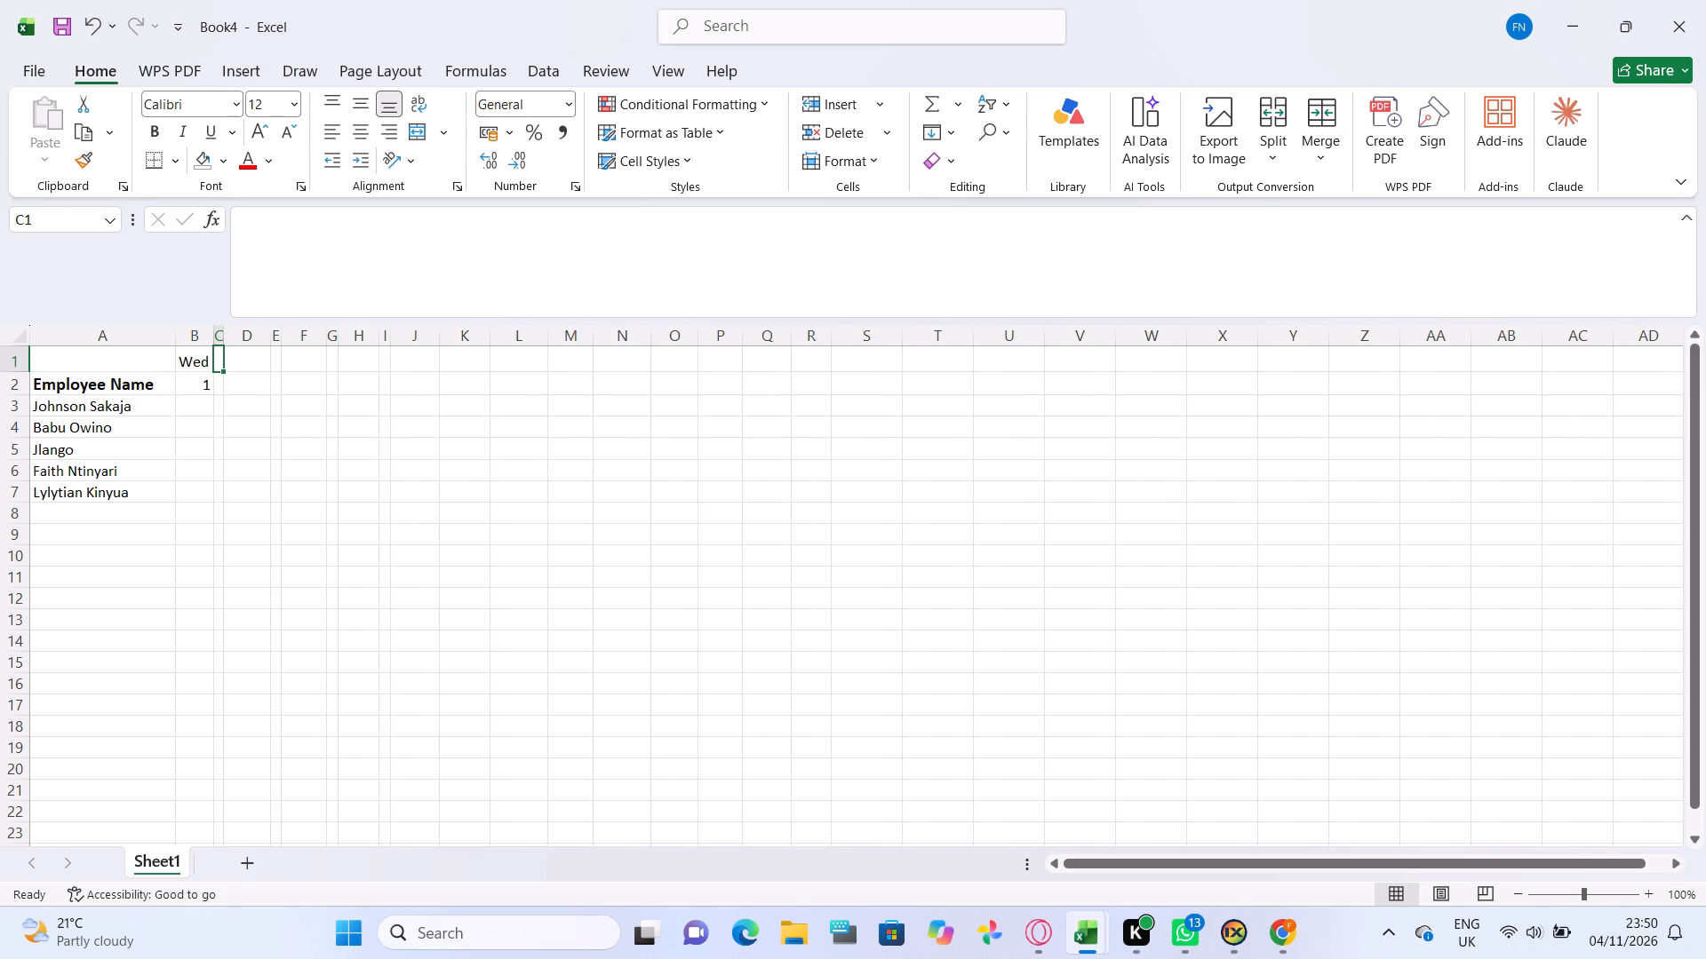
drag(492, 343, 450, 344)
drag(554, 337, 514, 341)
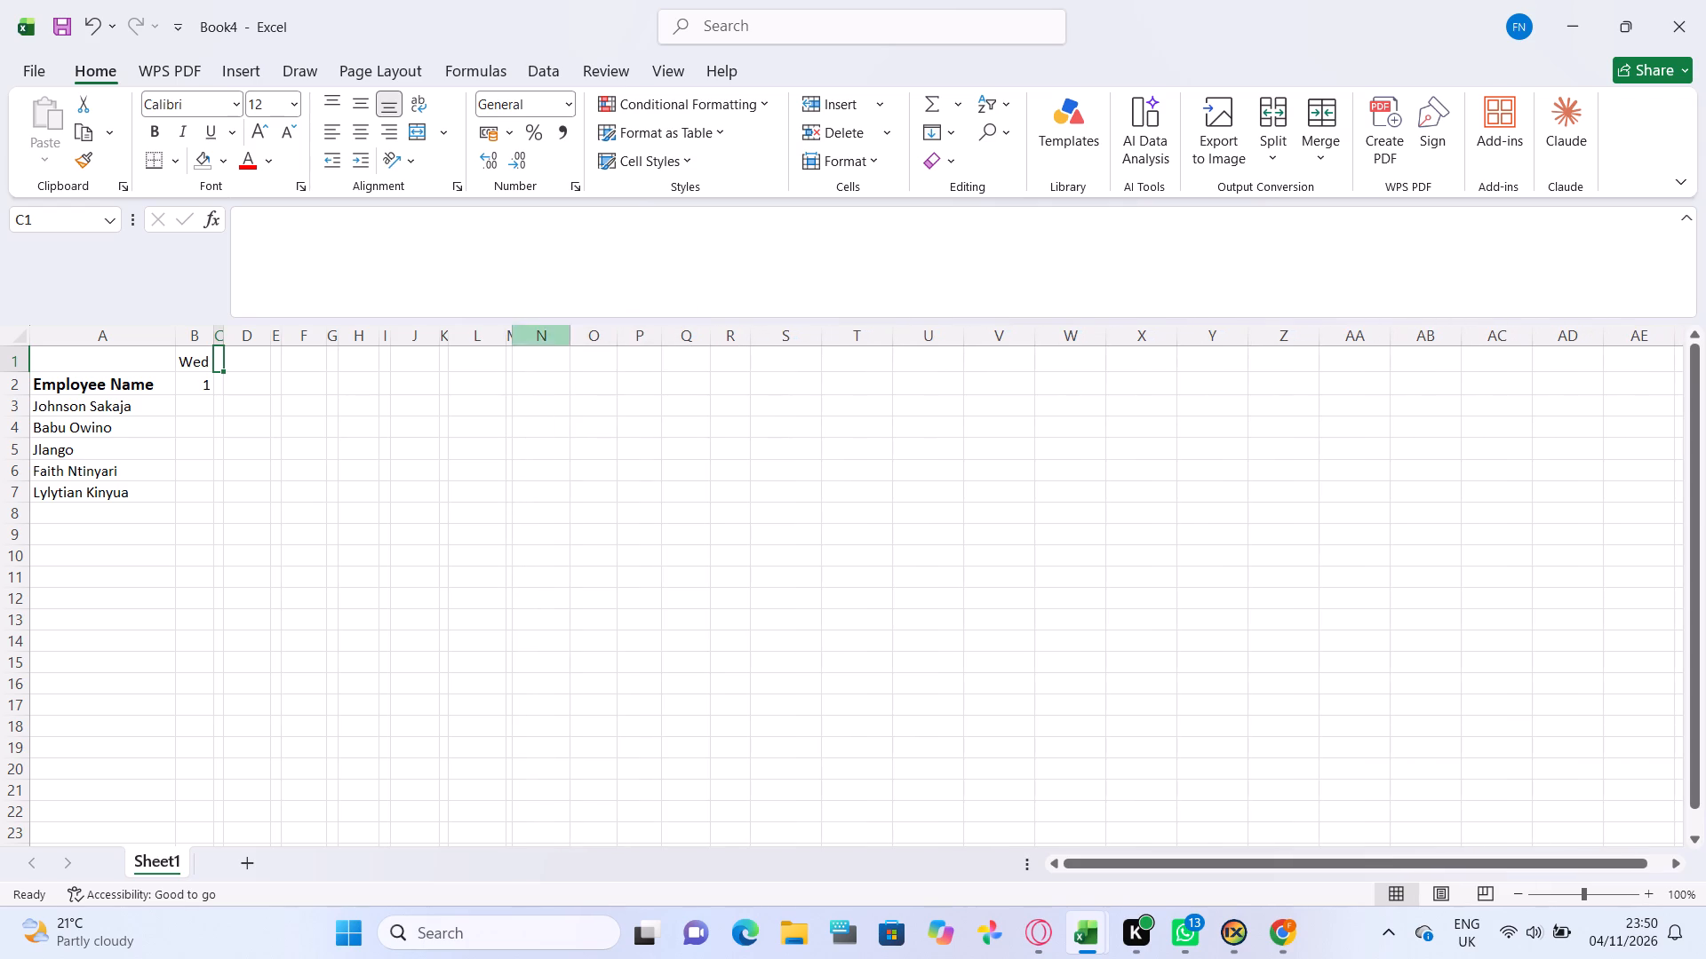
drag(615, 340, 614, 340)
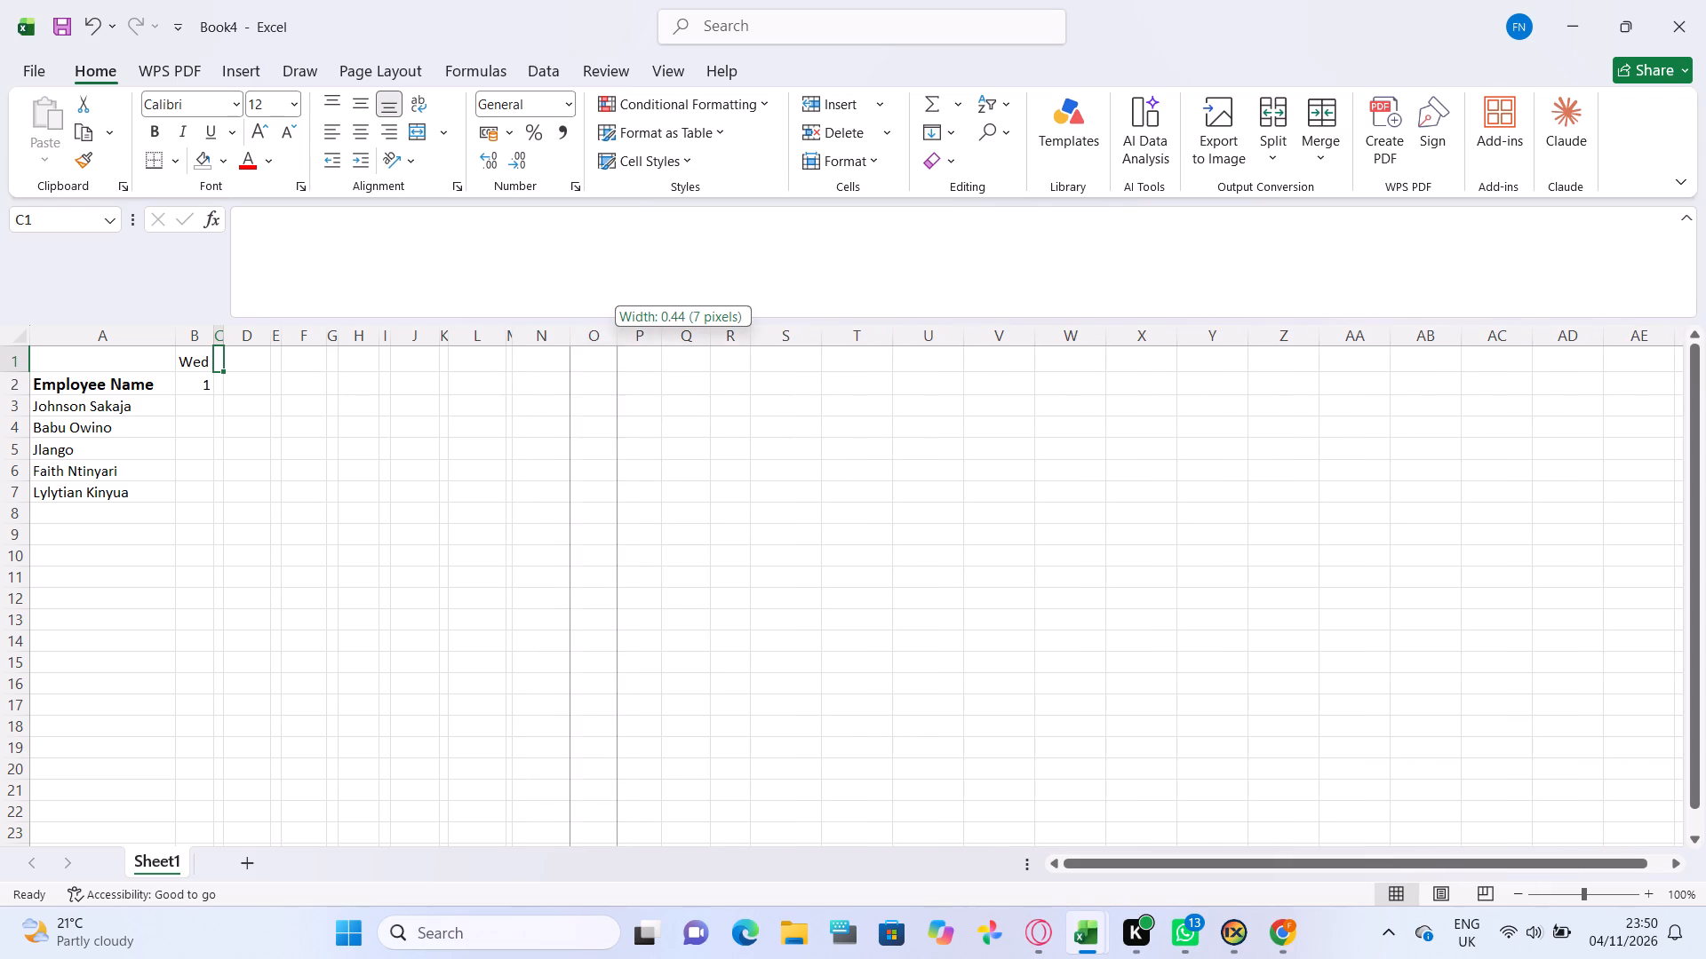
drag(614, 340, 576, 342)
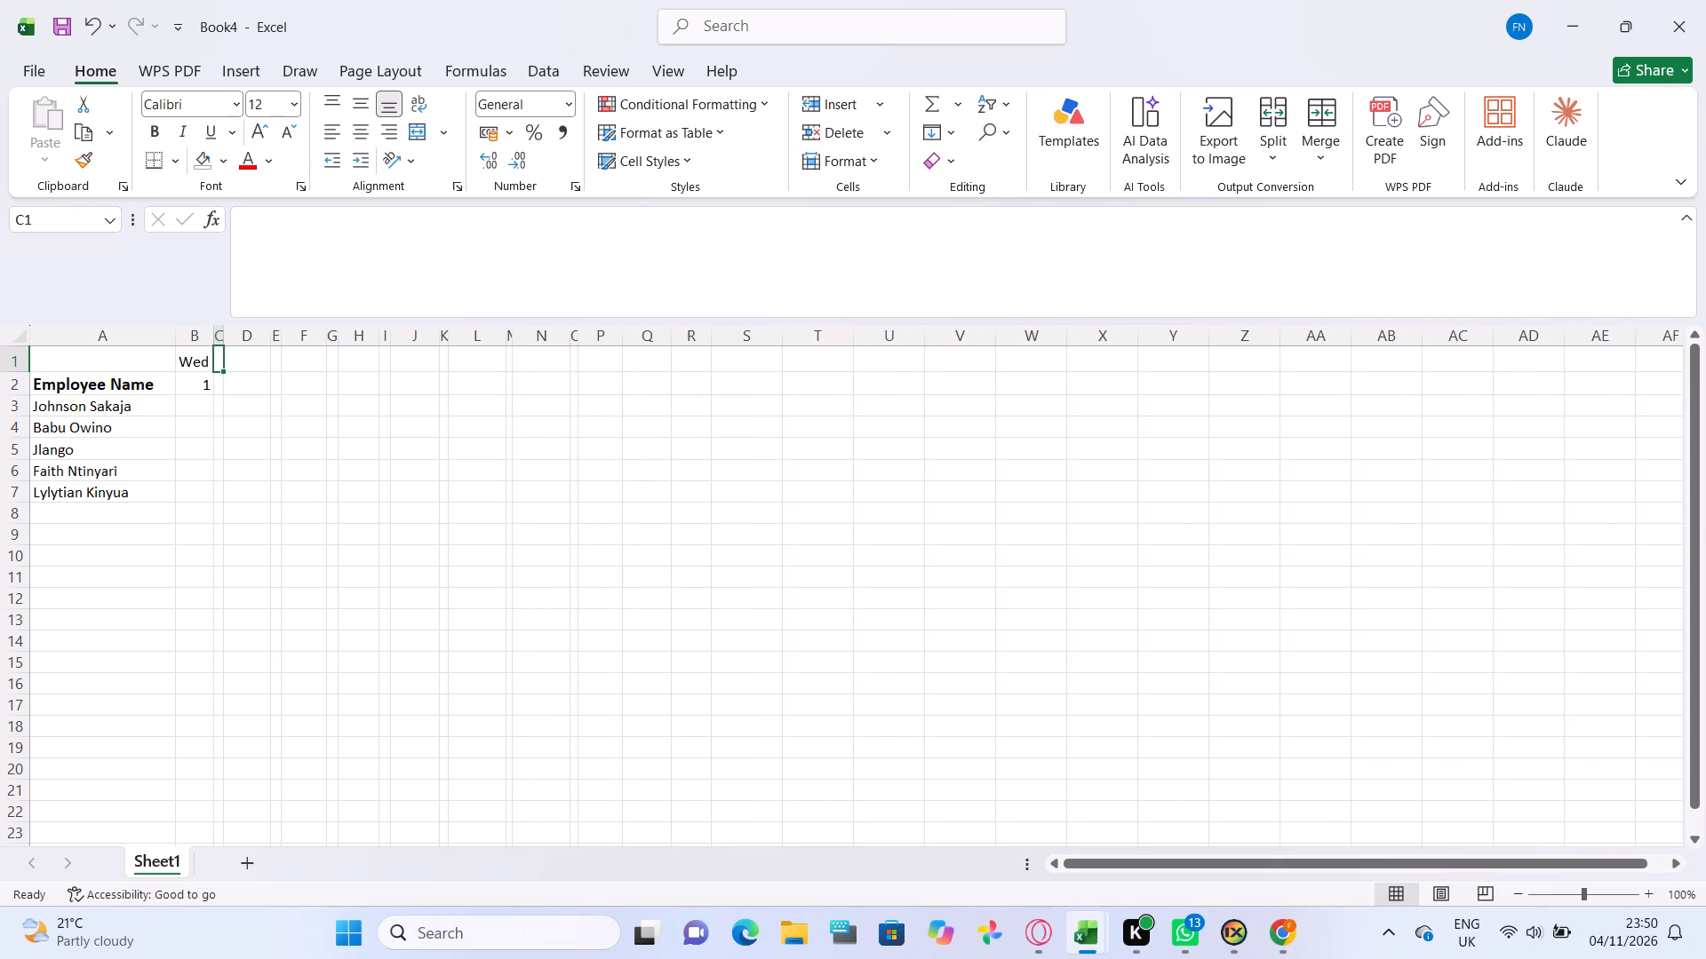
drag(670, 344, 626, 344)
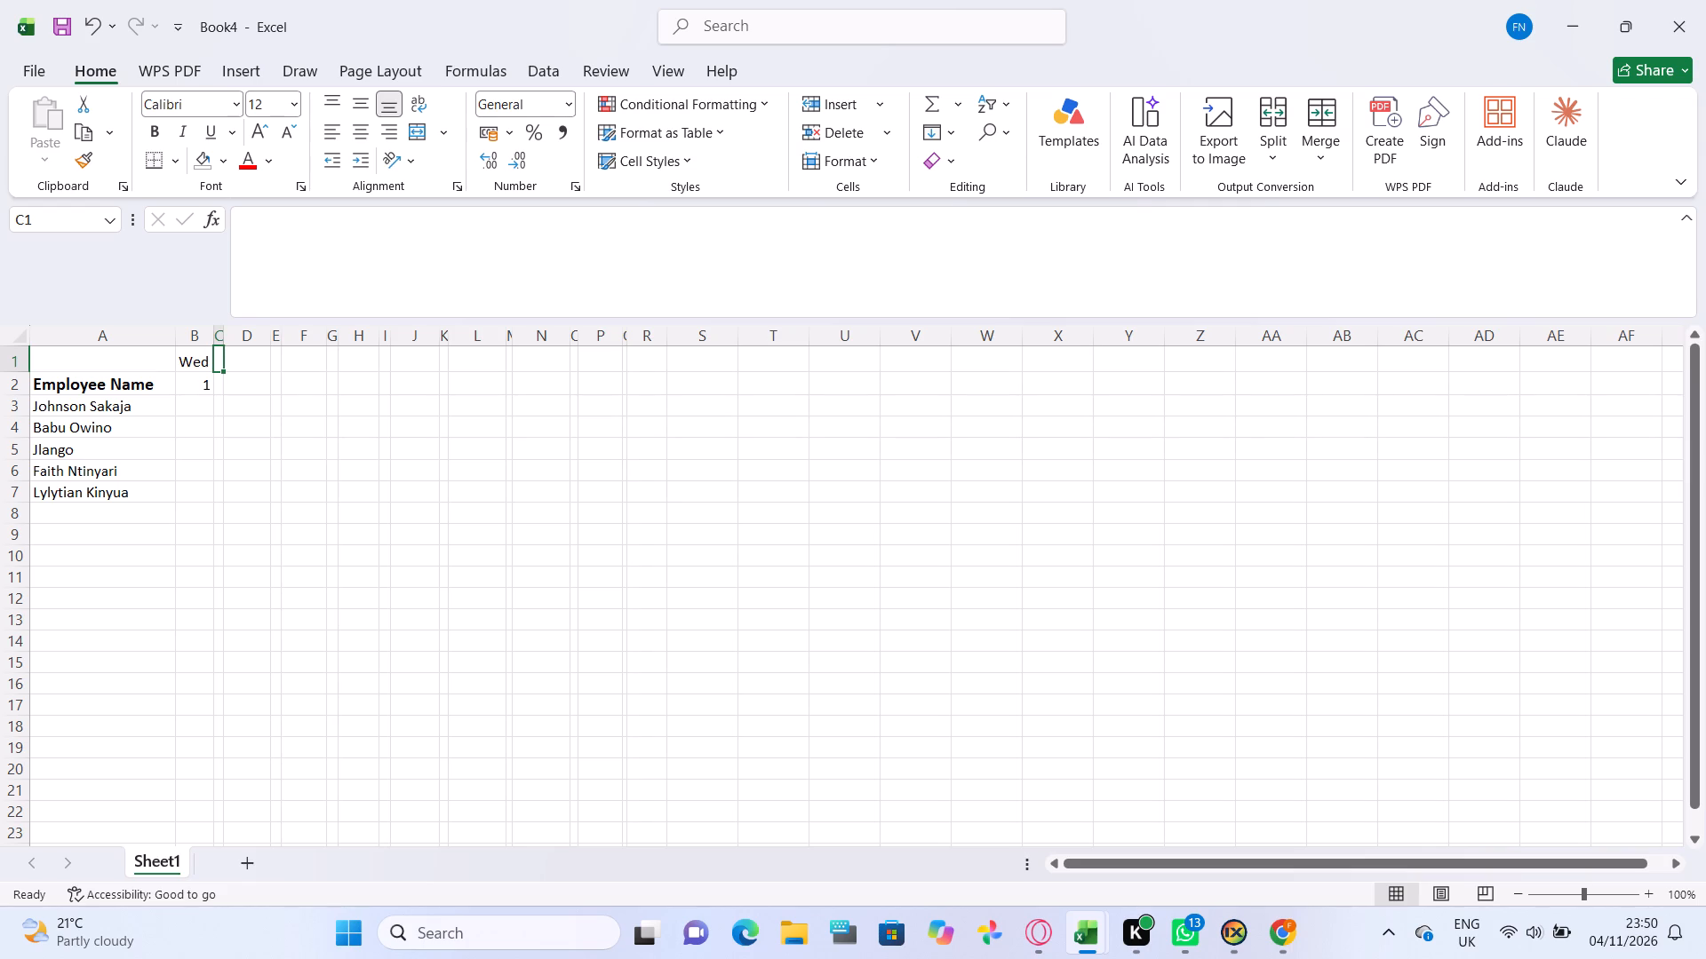
click(627, 330)
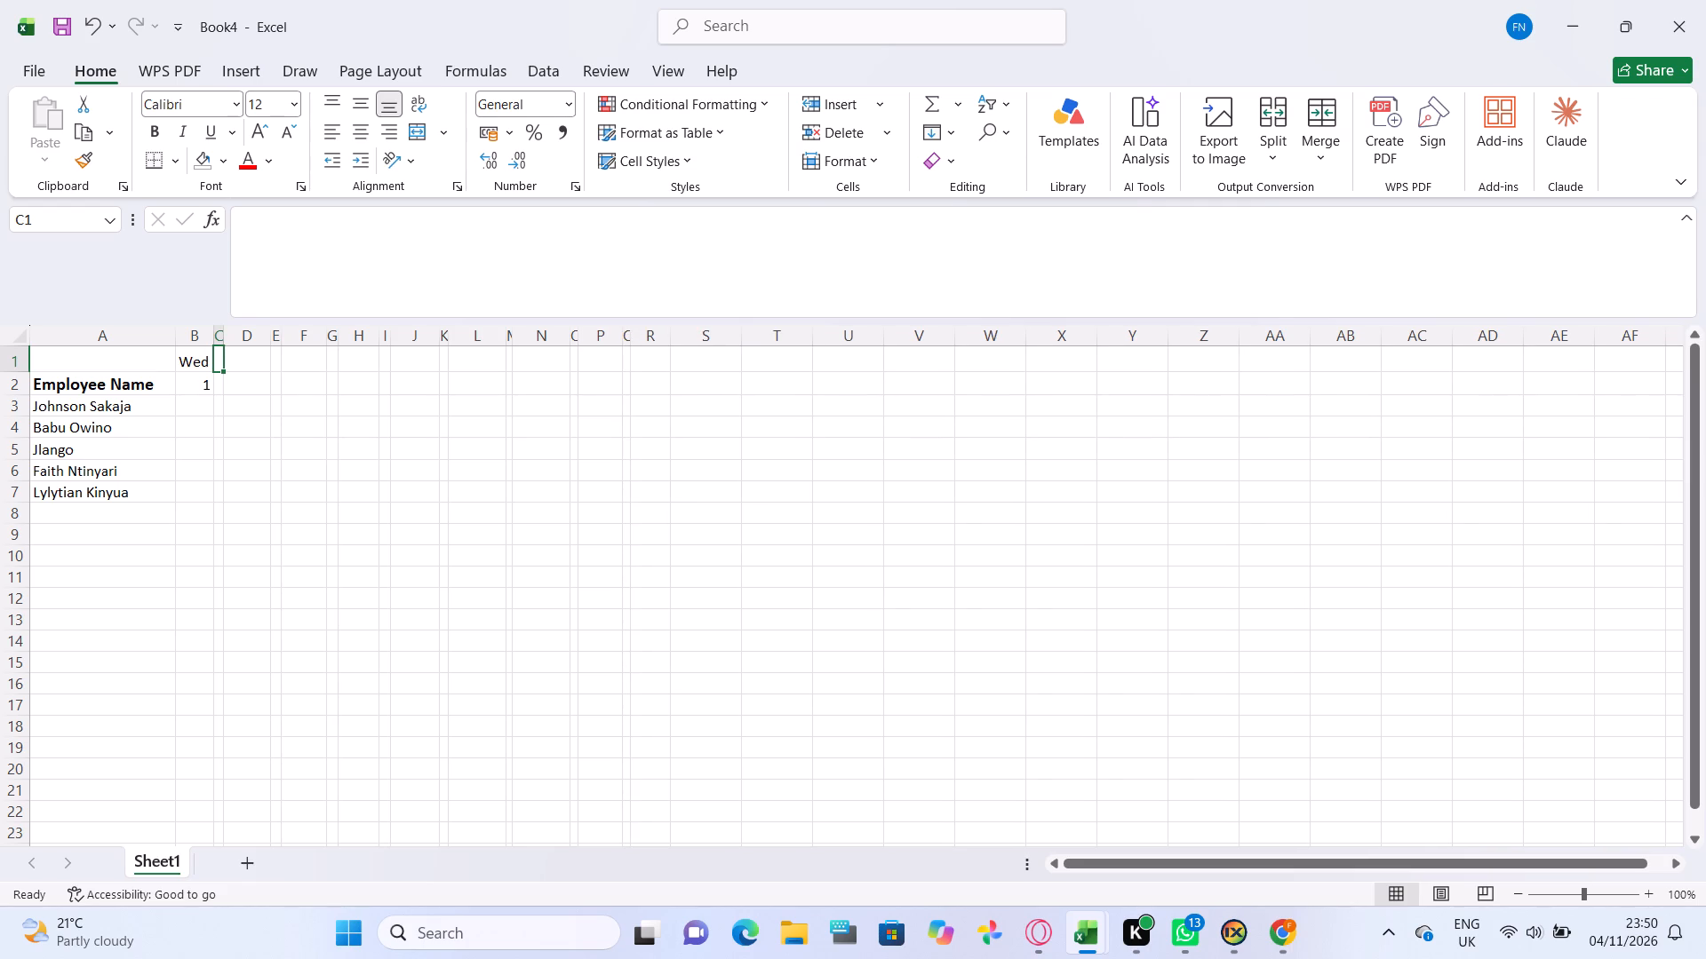
Continue the alternating layout by narrowing columns S, U, W and Y to thin spacers.
drag(737, 324, 745, 313)
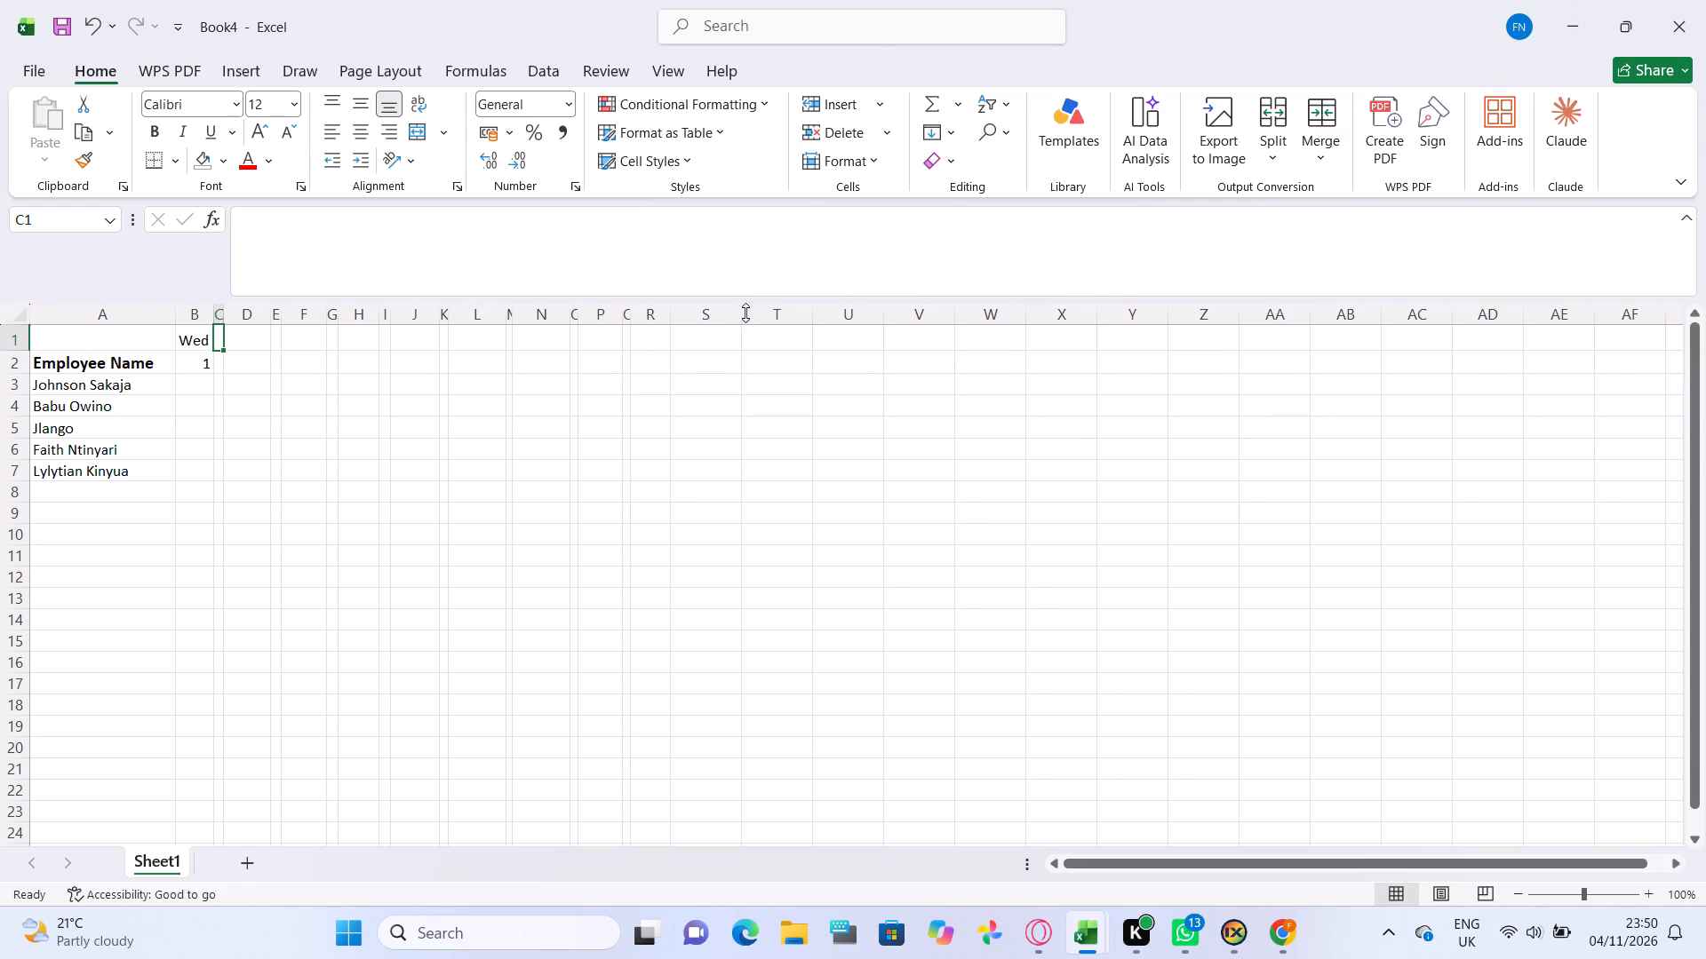
drag(745, 313, 745, 321)
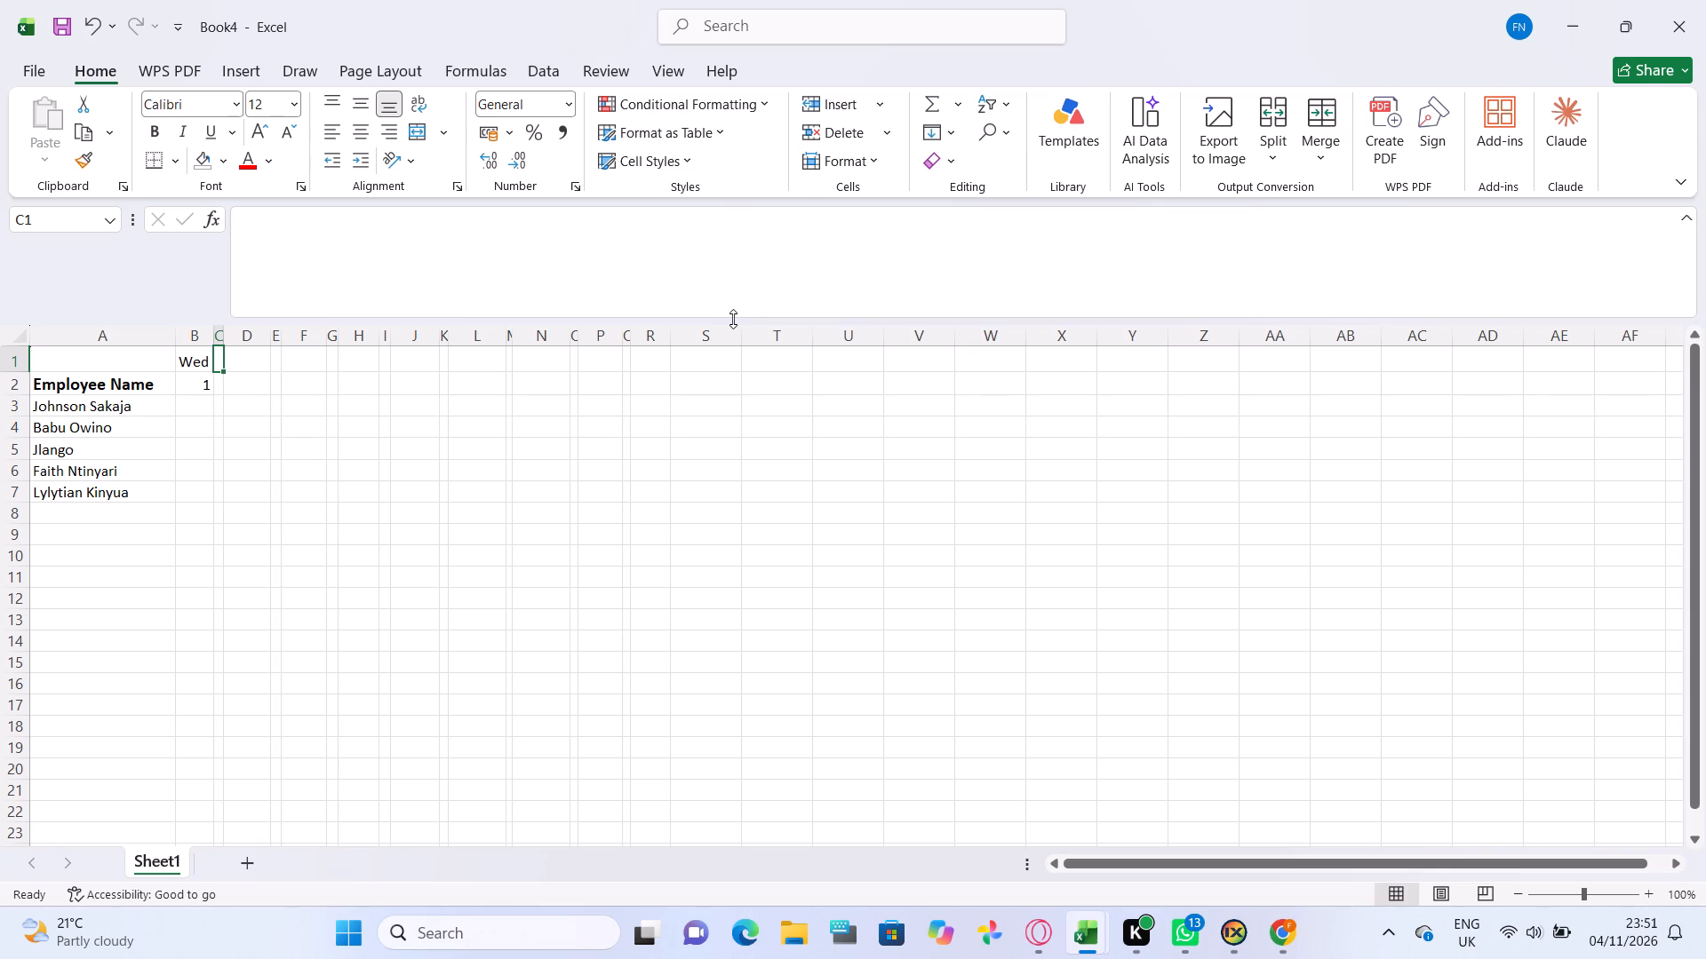
drag(741, 337, 683, 342)
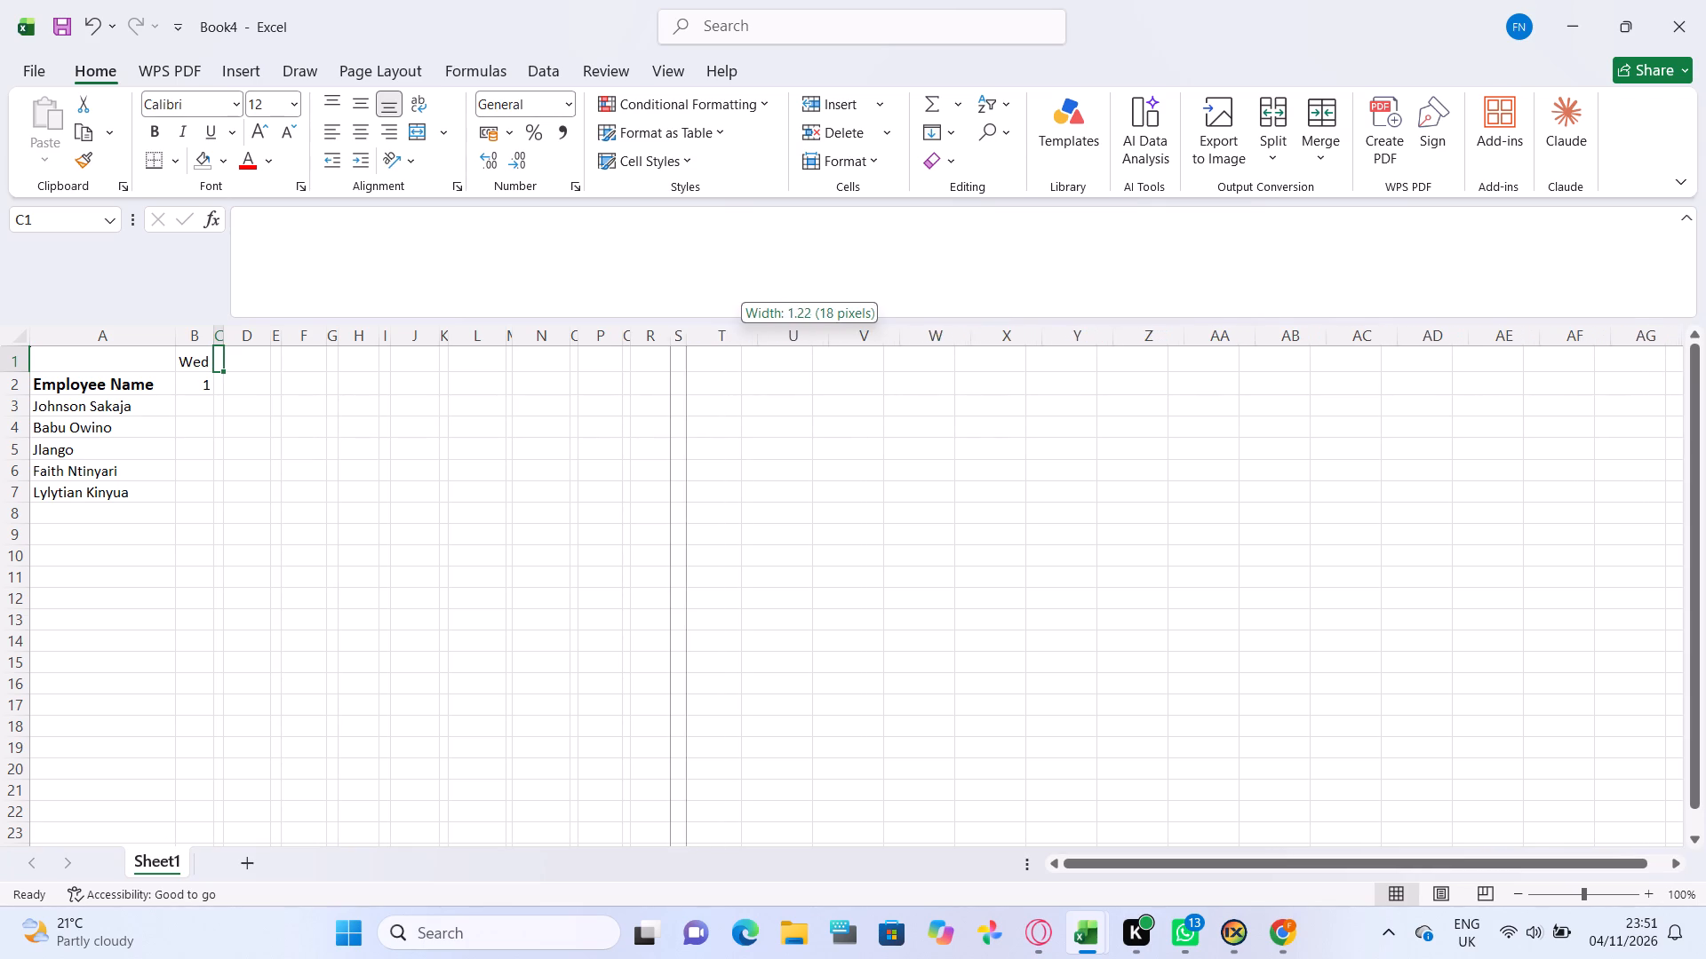
drag(683, 342, 678, 342)
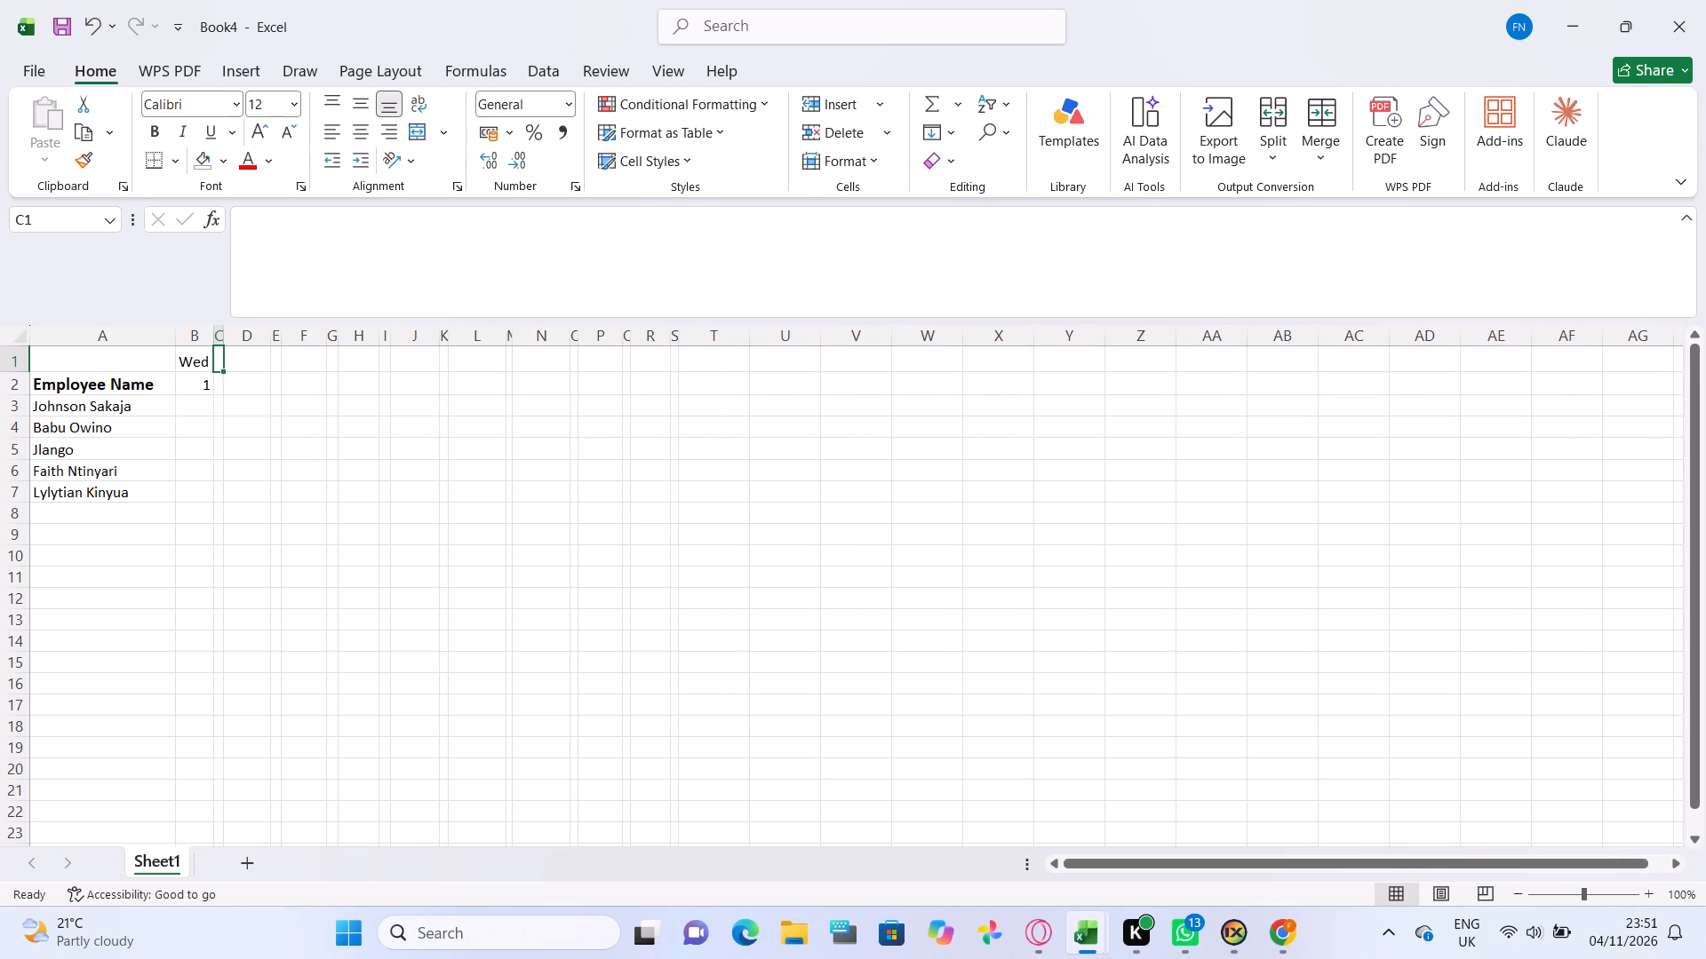
drag(825, 342, 761, 345)
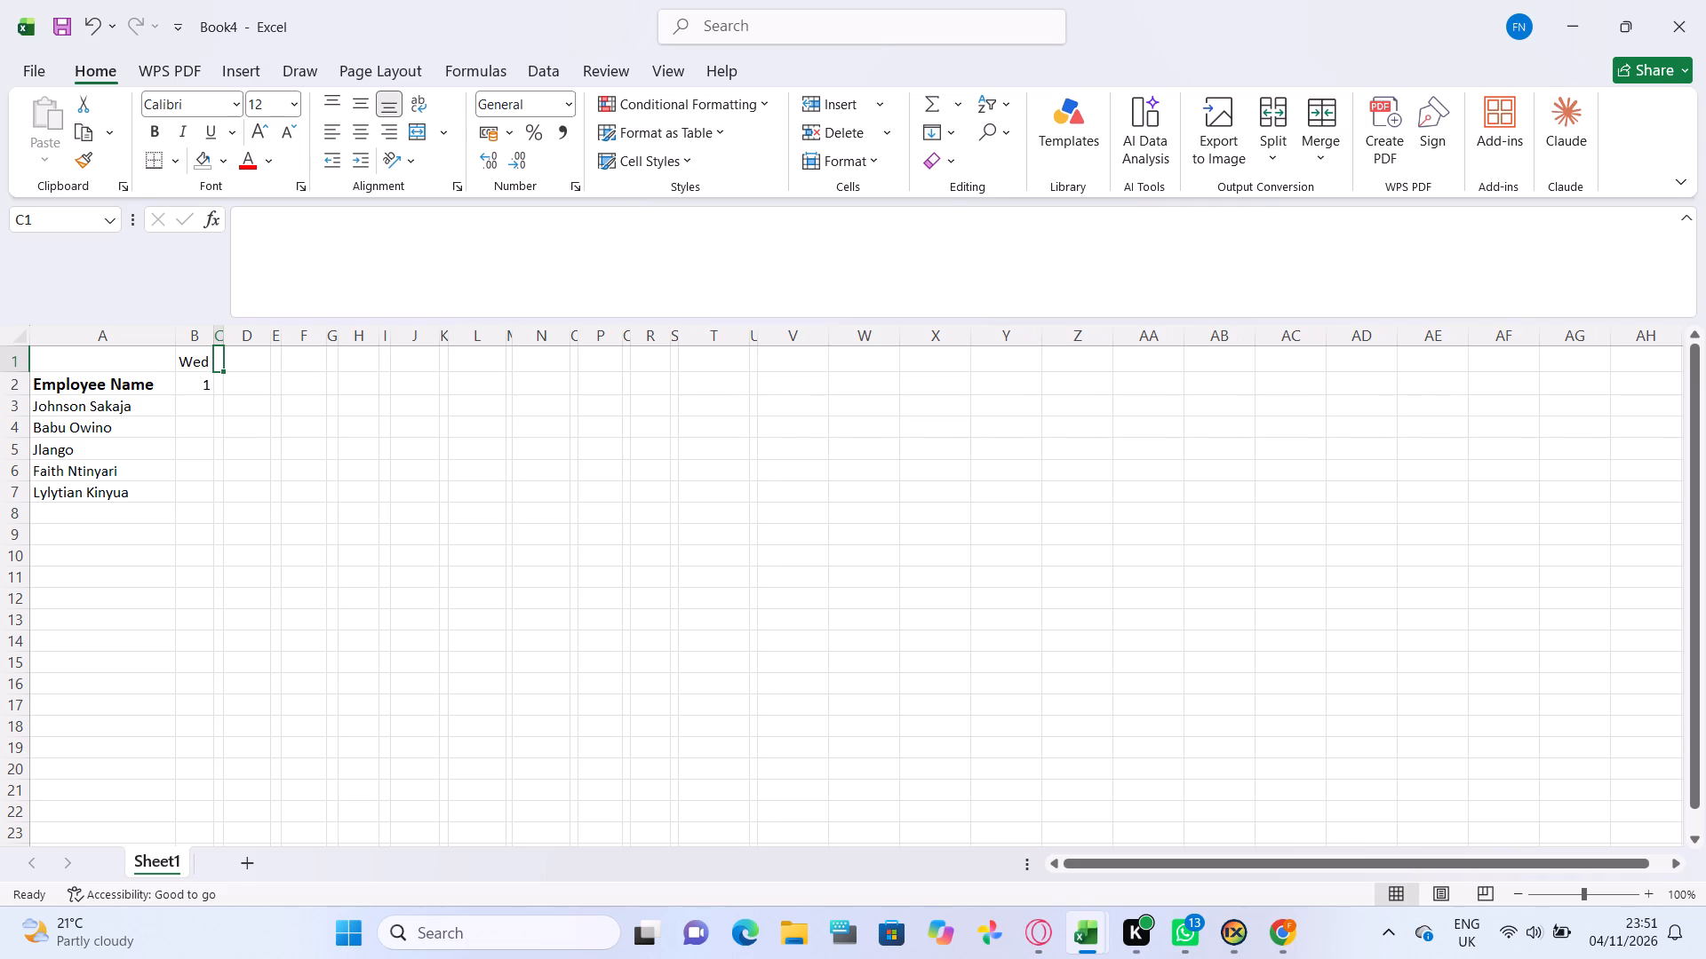
drag(897, 335, 833, 341)
drag(976, 334, 961, 337)
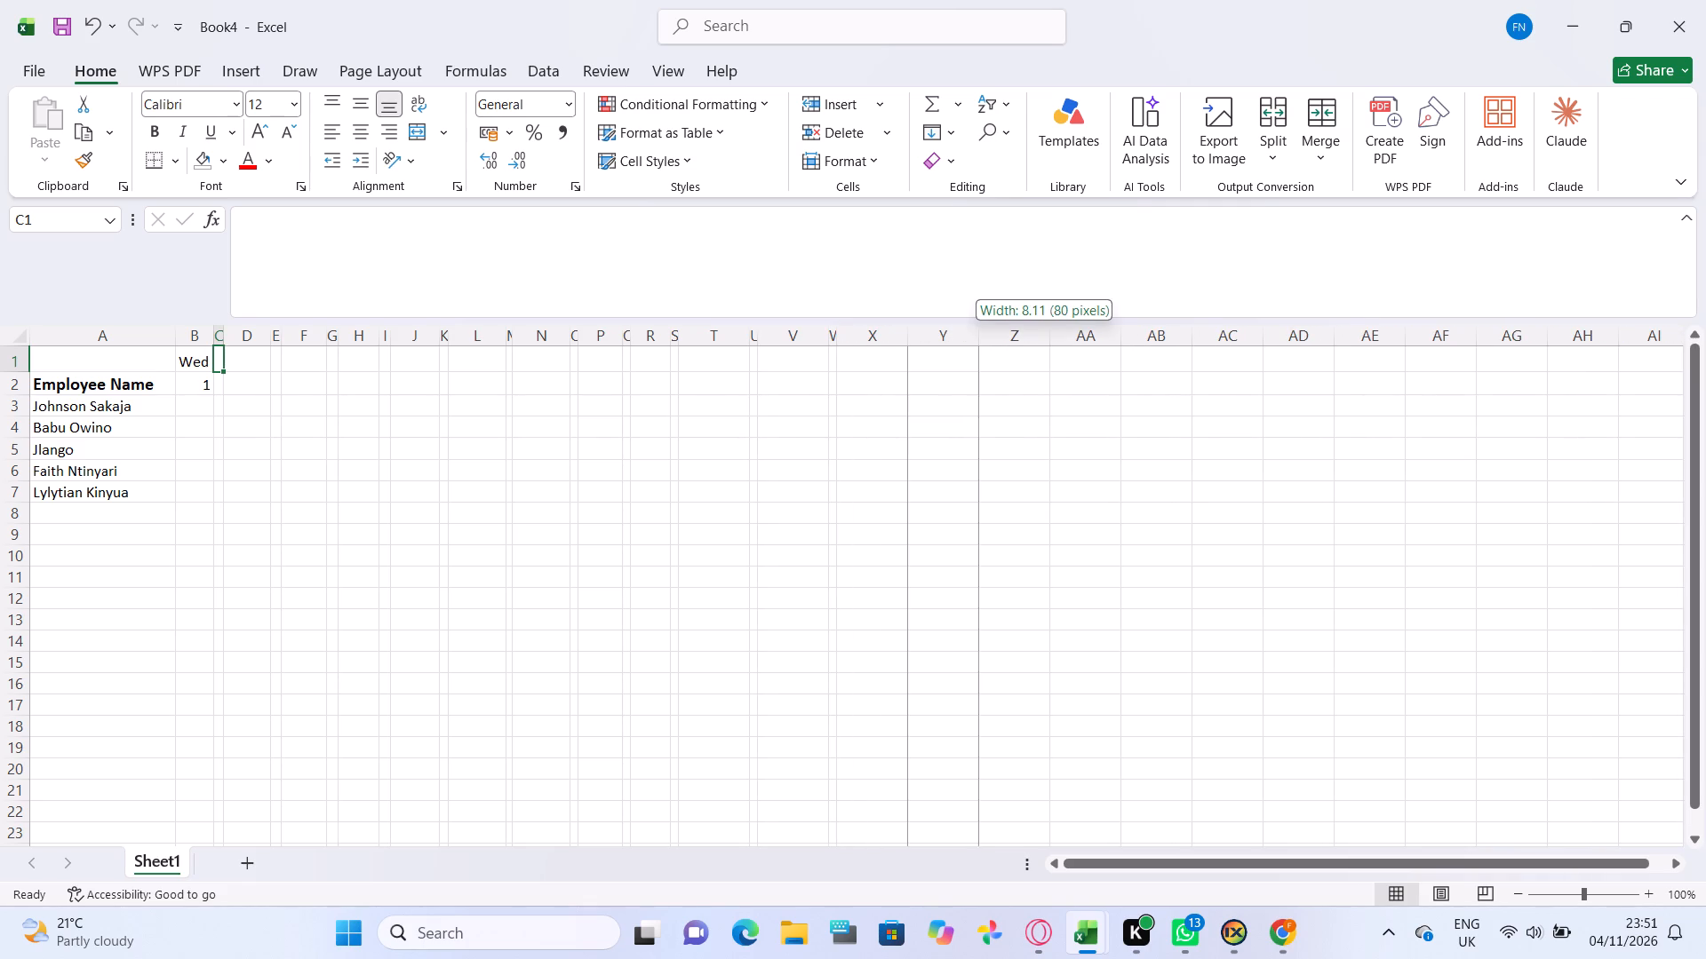
drag(961, 337, 918, 347)
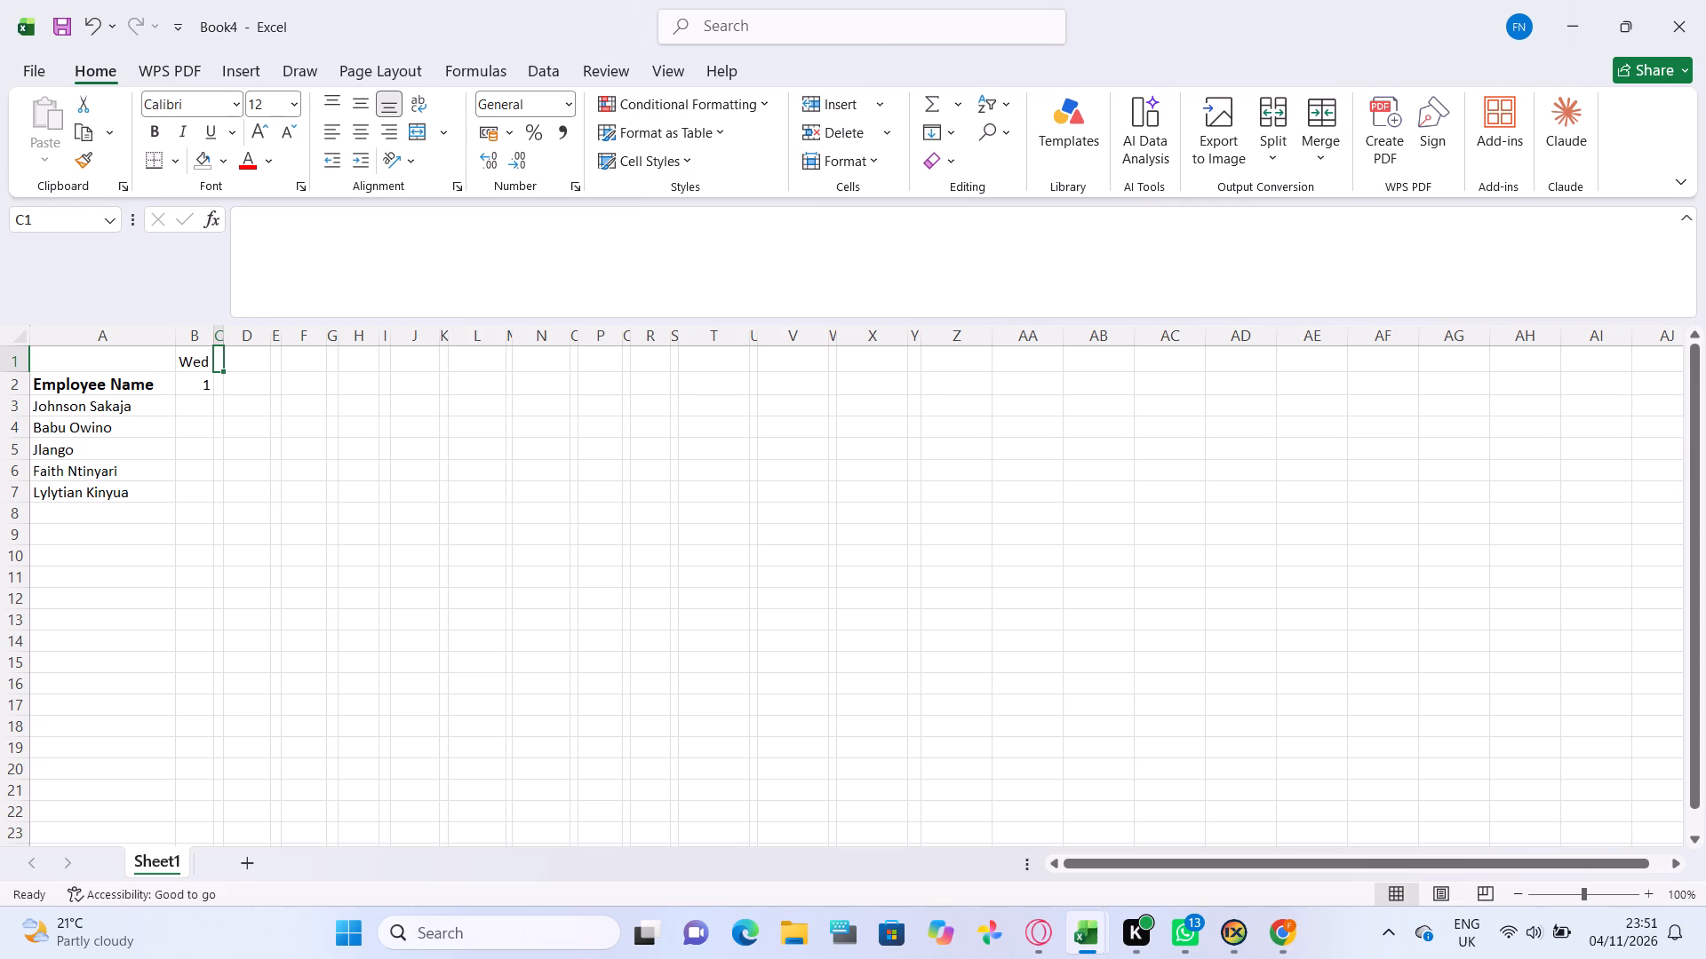
Narrow date columns L, N, T, V, X and Z to roughly the same width as the earlier date columns.
drag(505, 345, 494, 345)
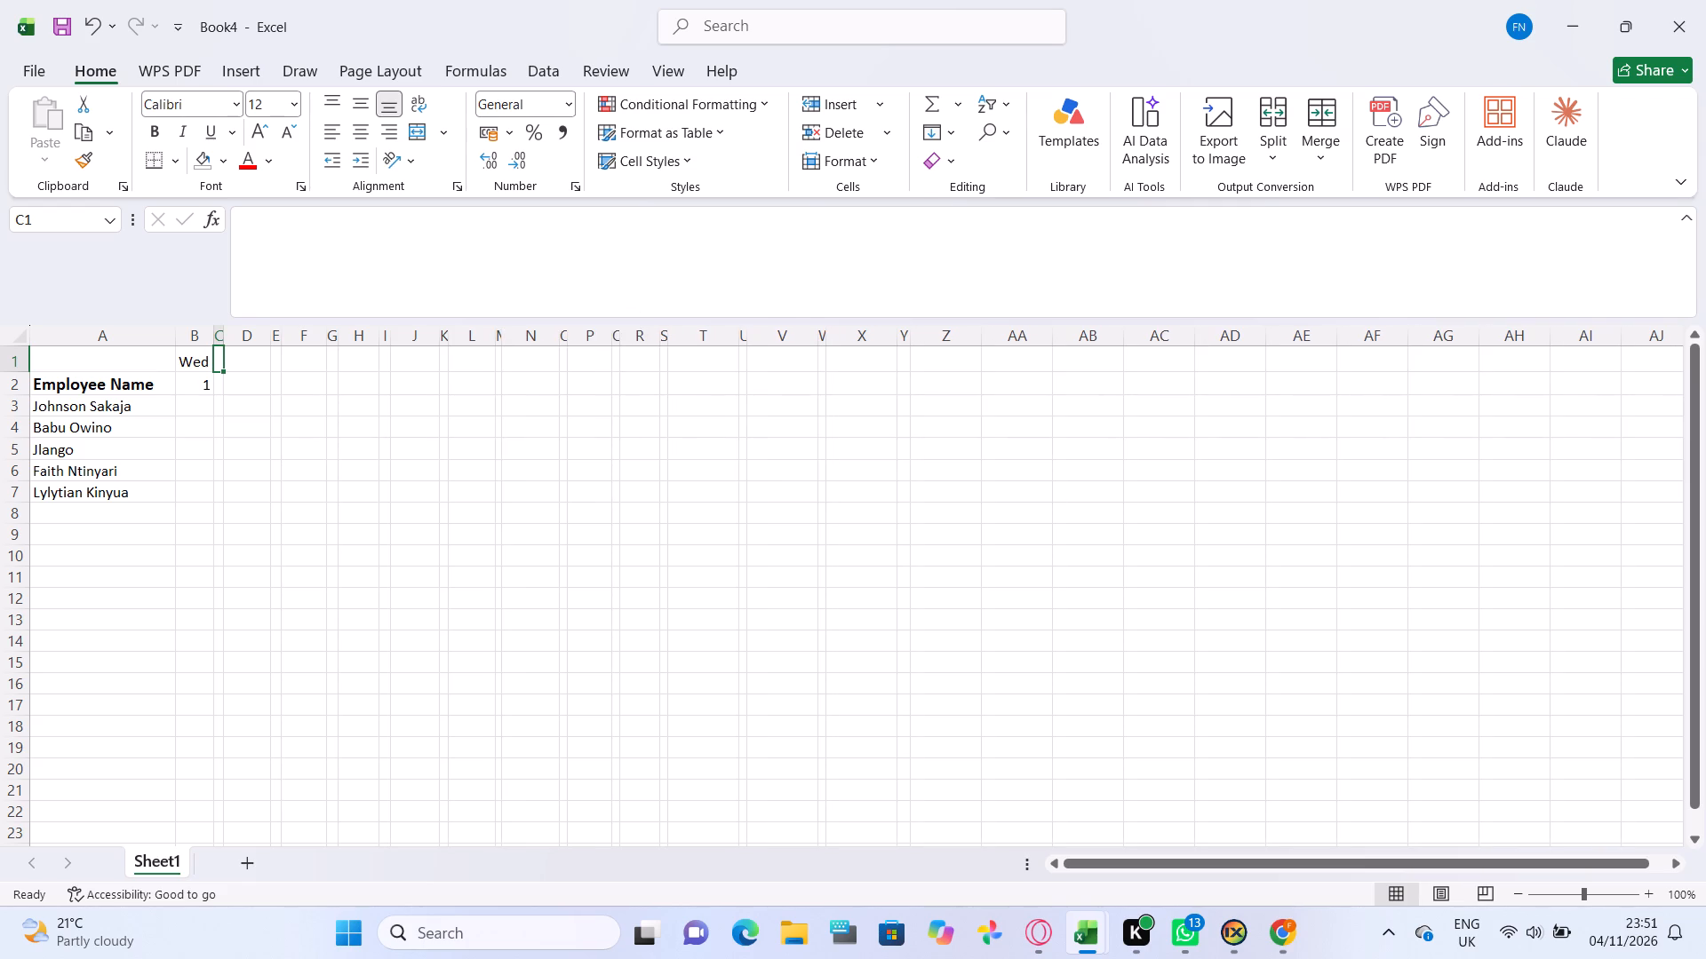
drag(557, 341, 548, 341)
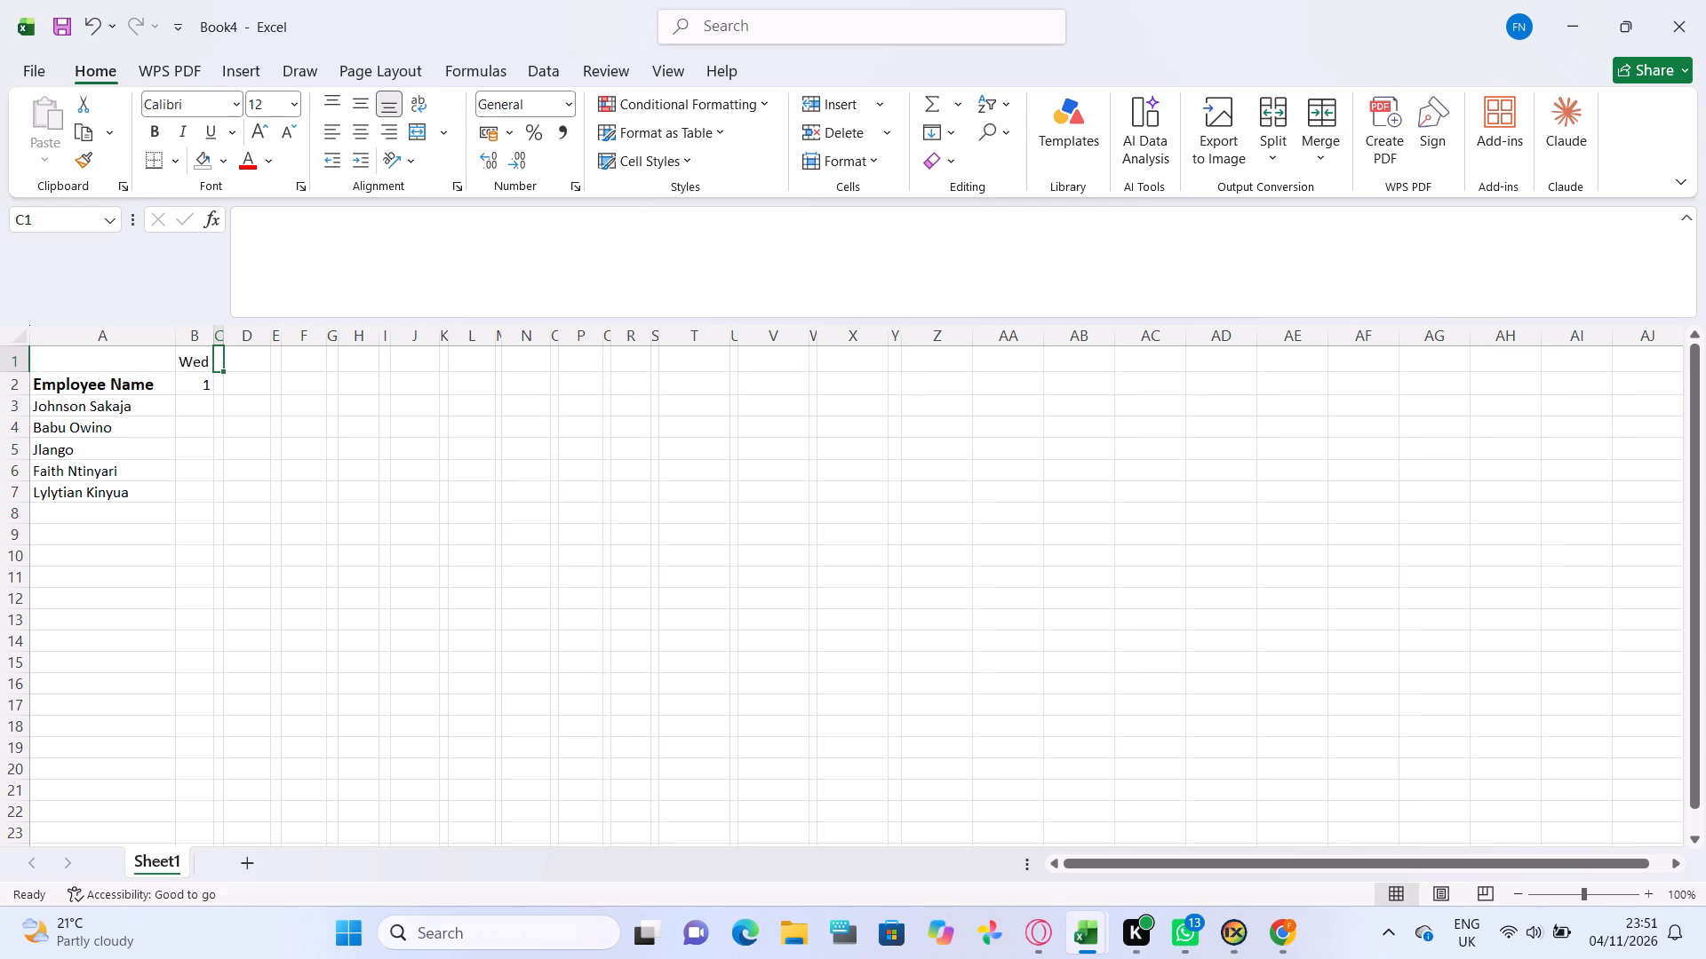
drag(728, 344, 705, 352)
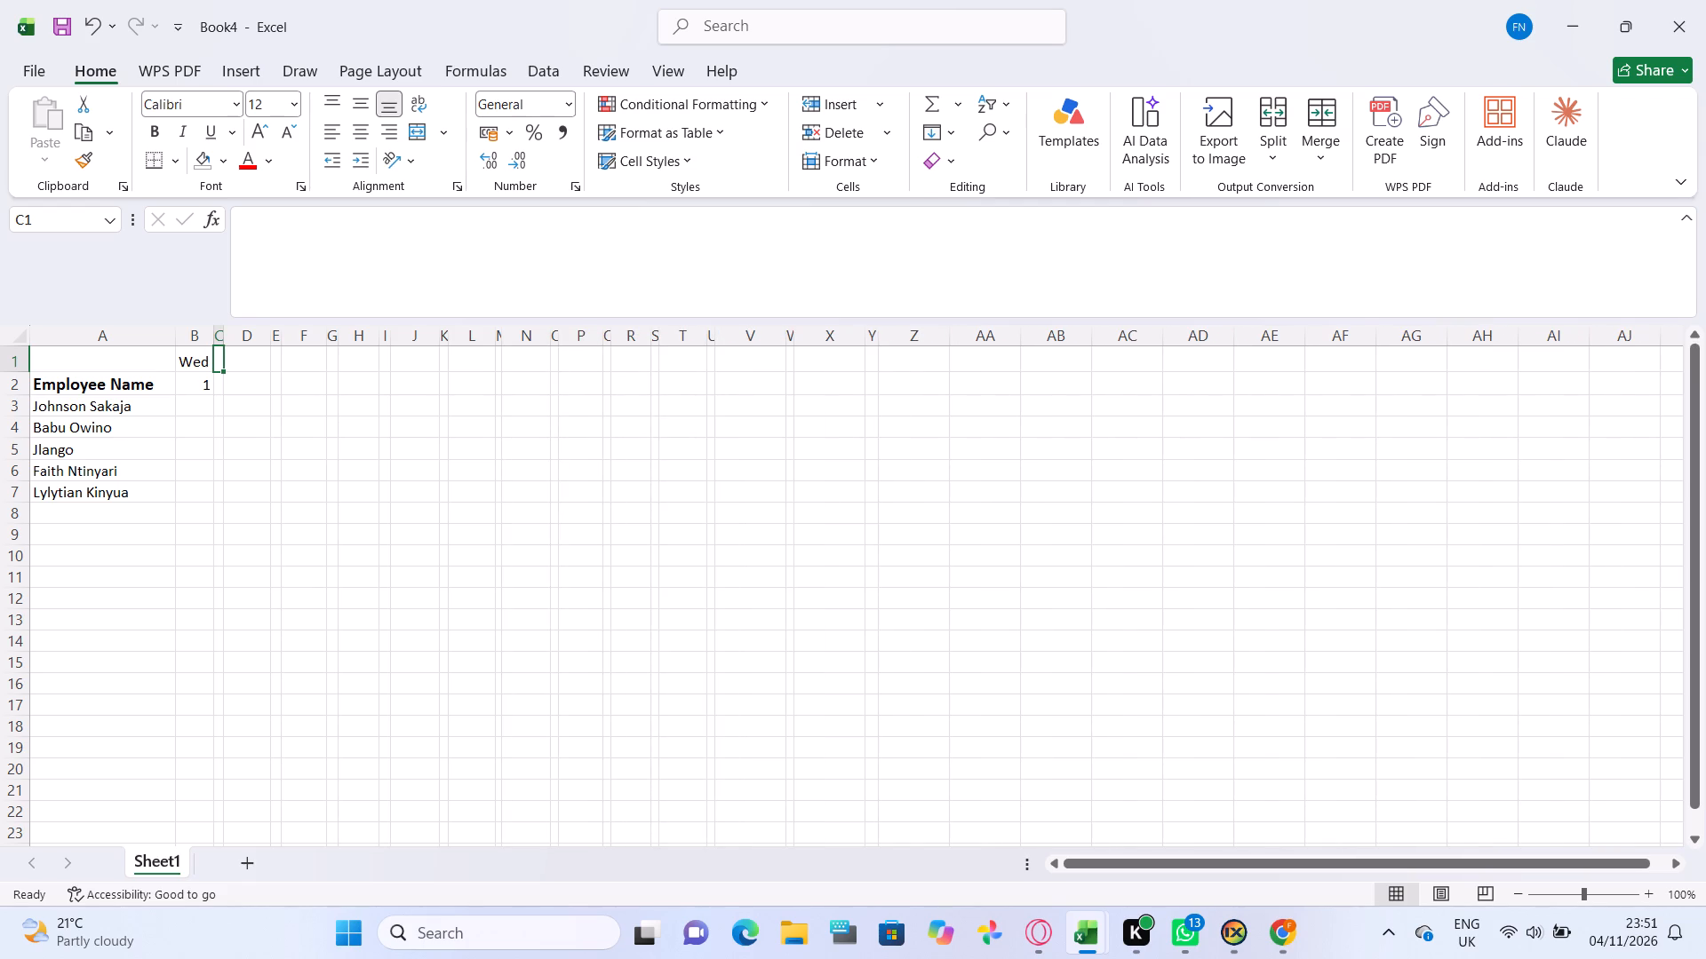
drag(784, 345, 777, 347)
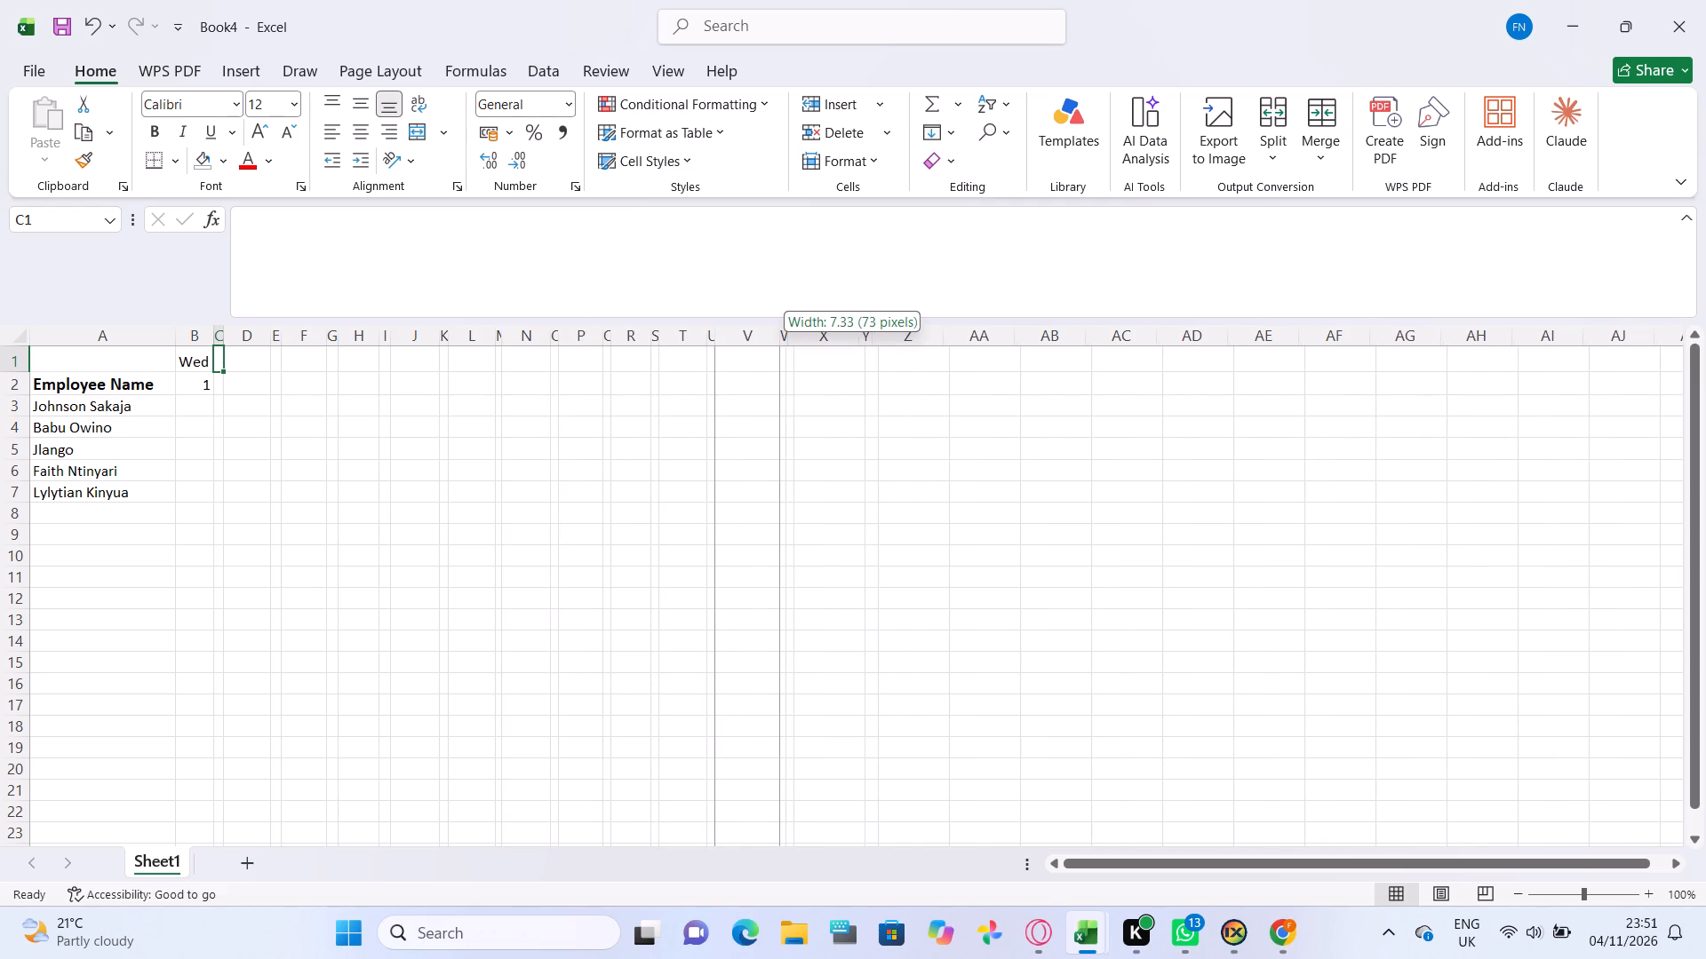
drag(777, 347, 772, 347)
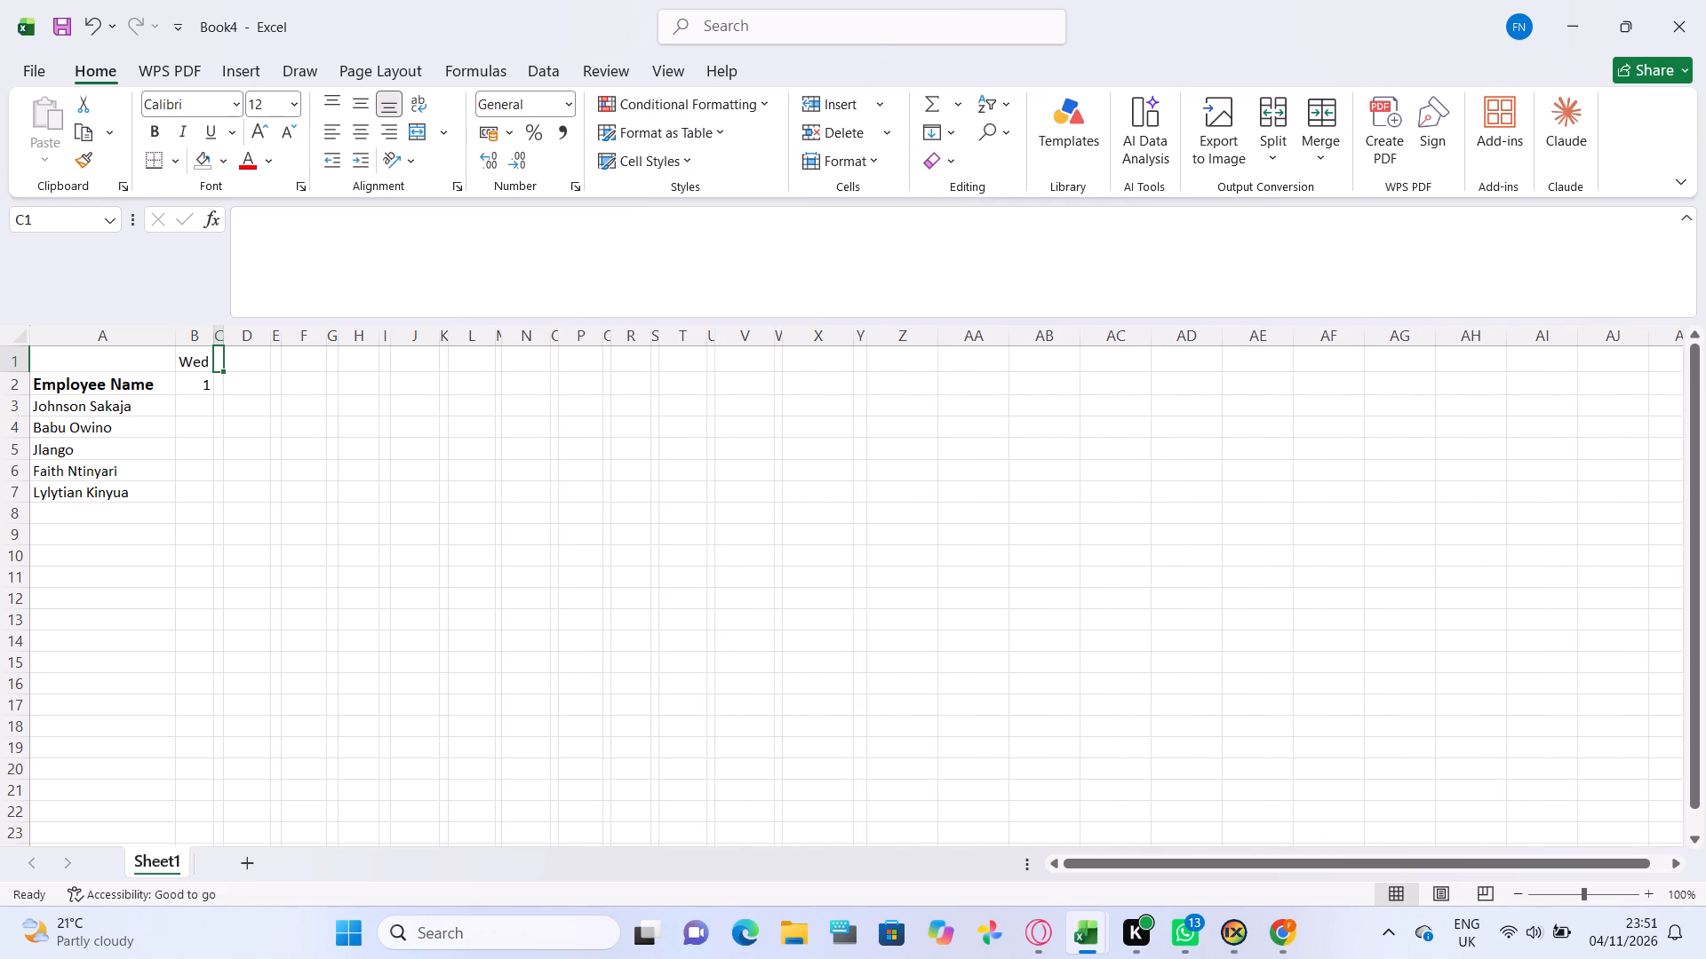
drag(852, 343, 835, 348)
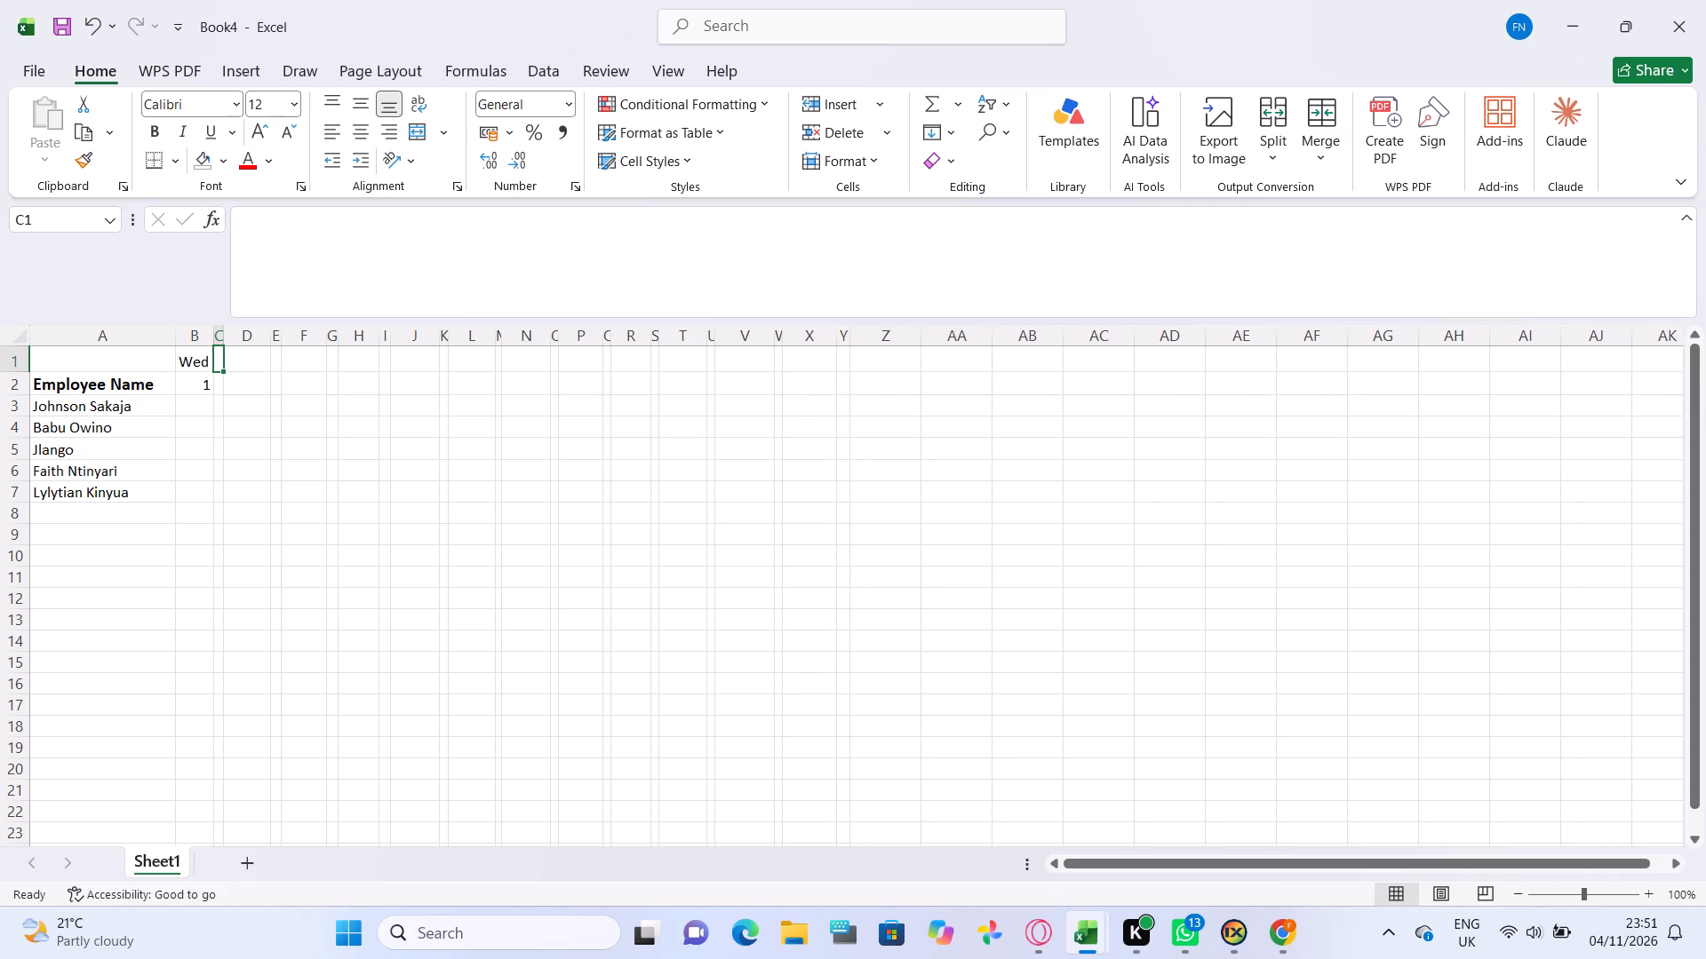
click(849, 345)
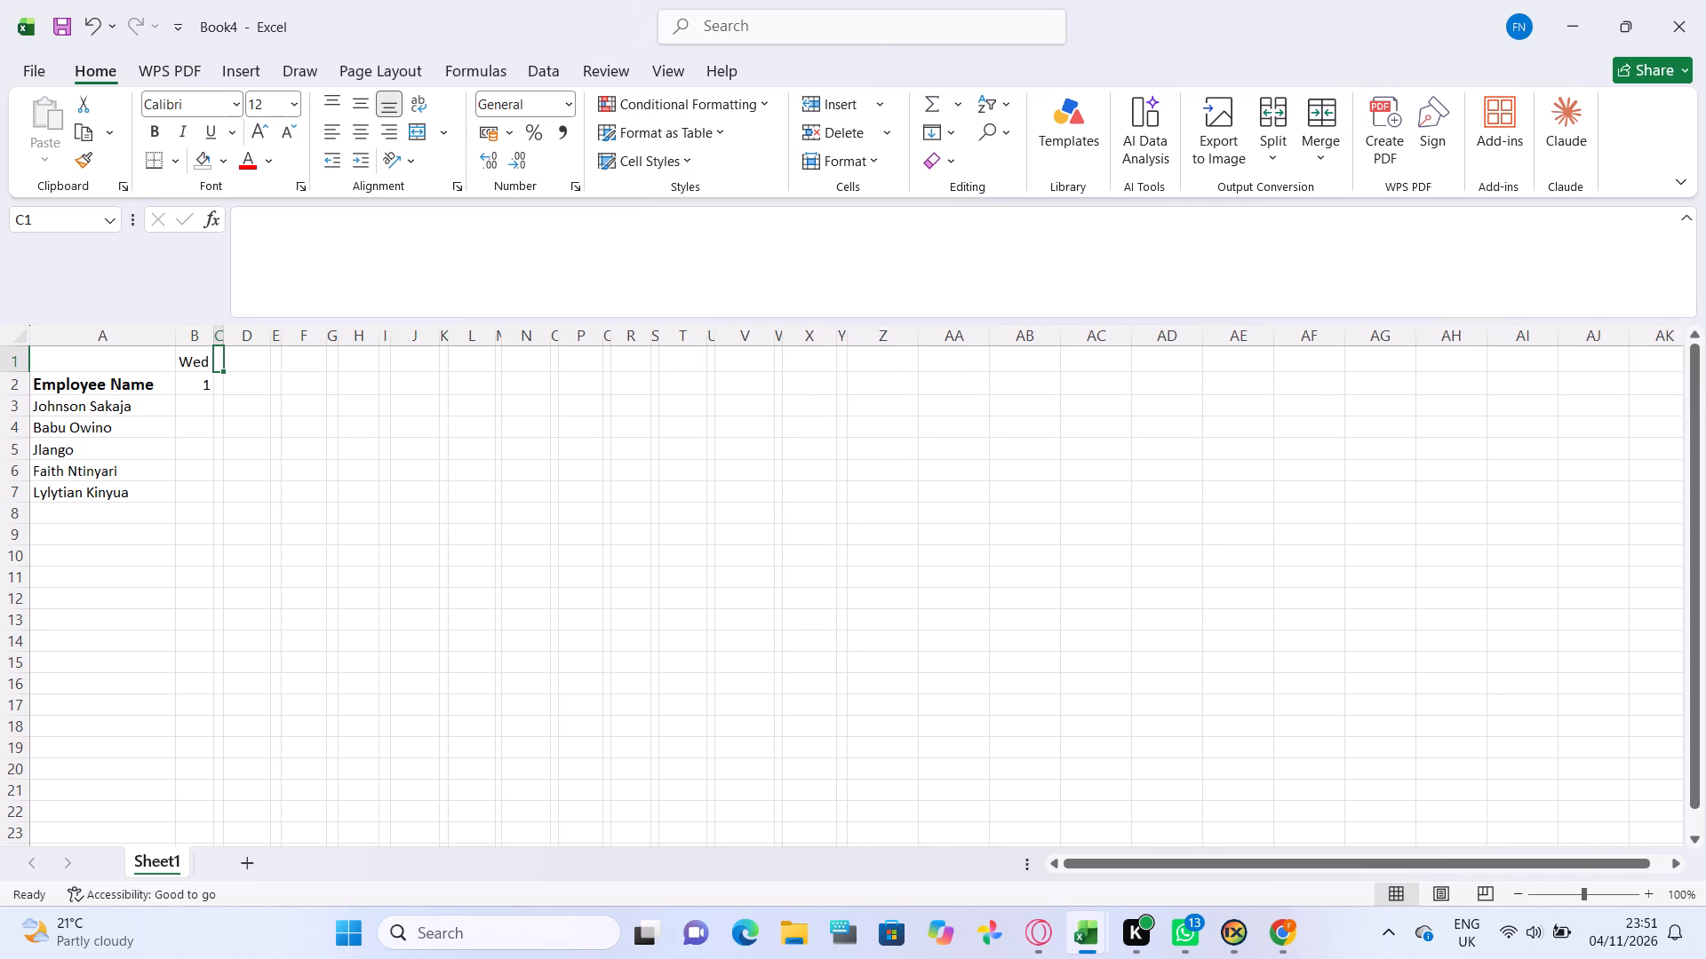
drag(911, 332, 893, 334)
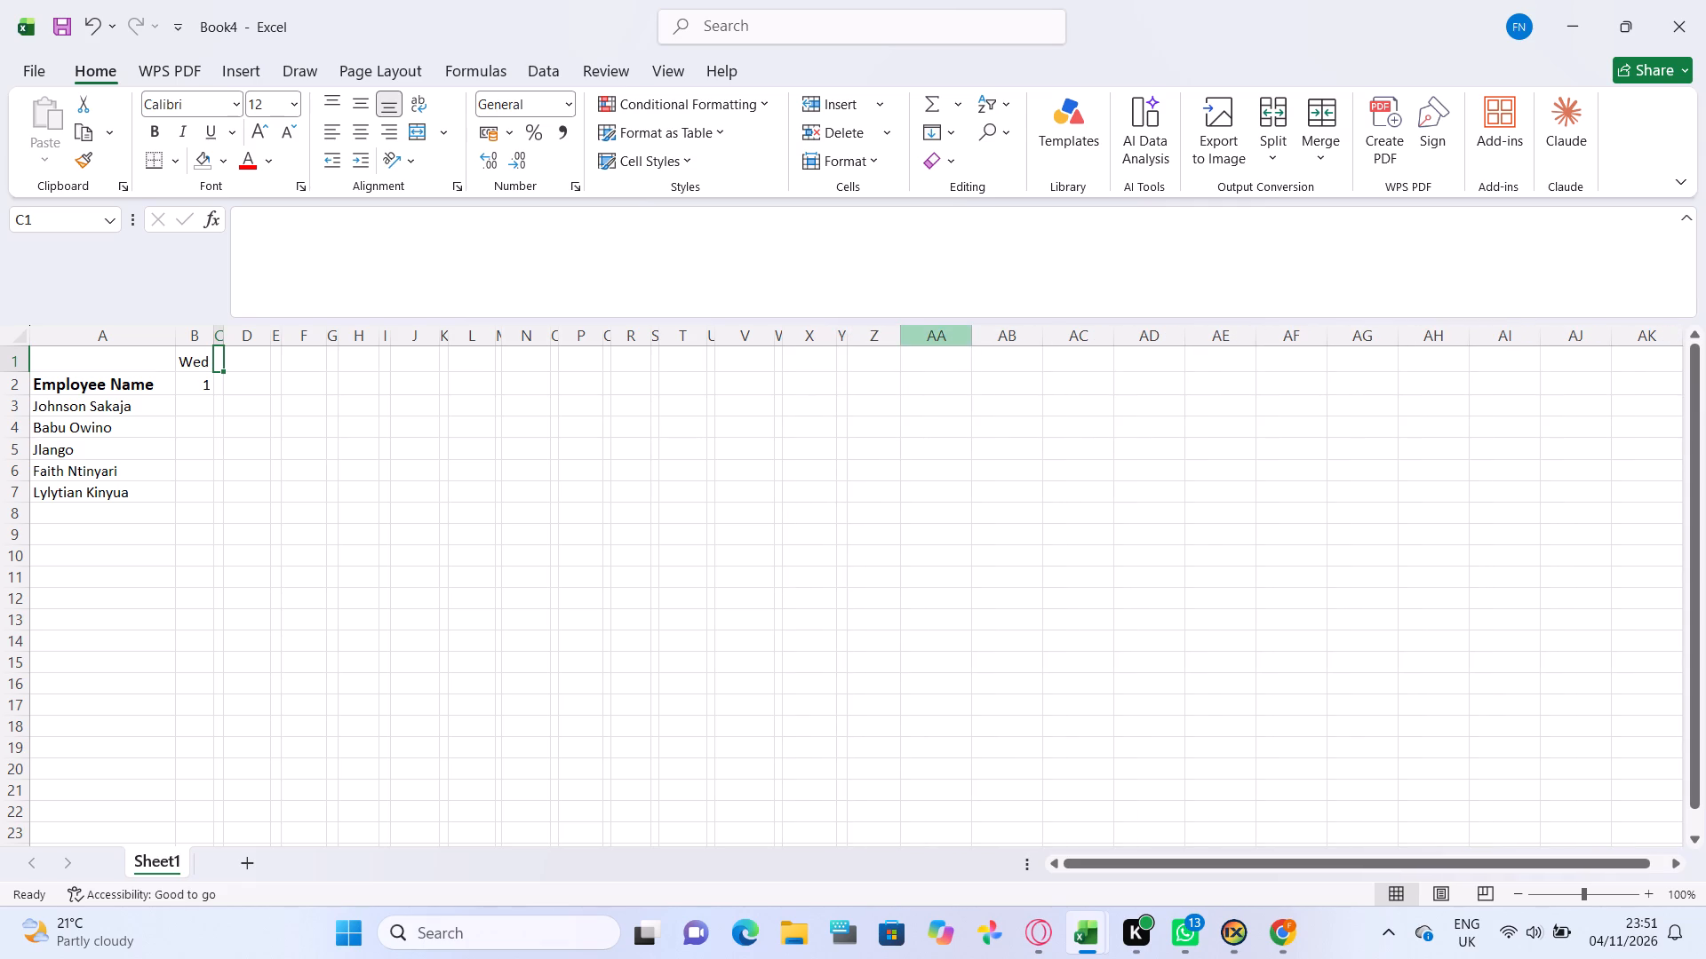
Narrow columns AA, AC, AE and AG to thin spacers, and trim date column AB to match the other date columns.
drag(973, 341, 918, 345)
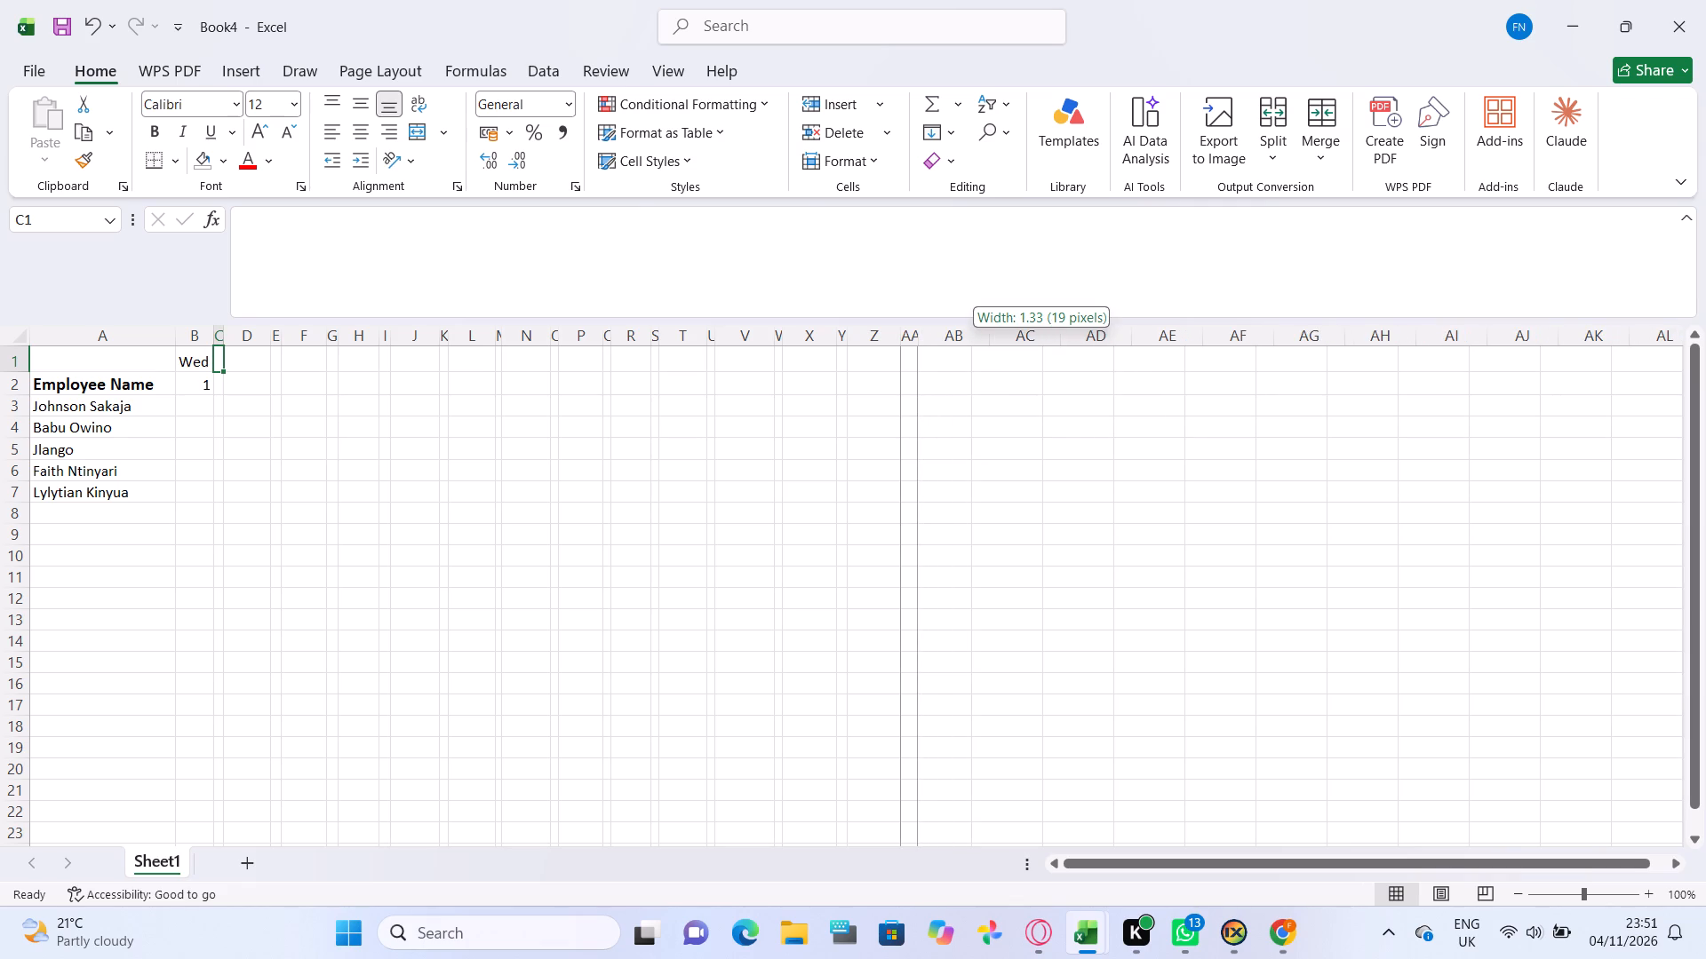
drag(918, 345, 913, 345)
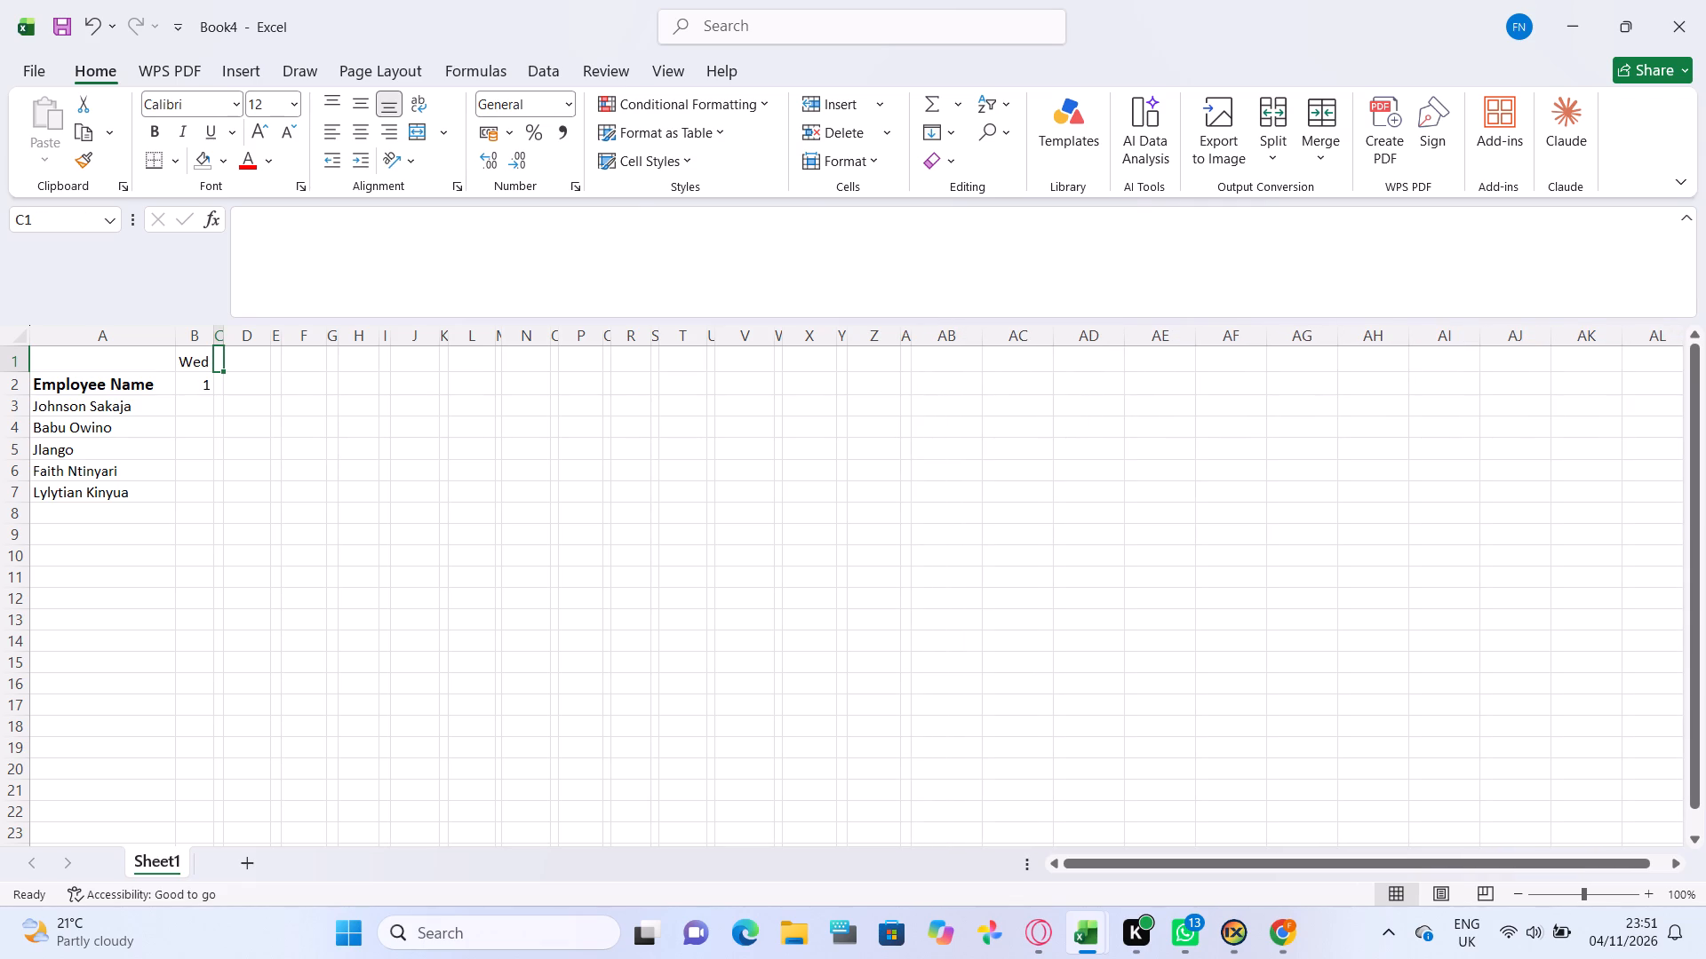
drag(983, 341, 964, 343)
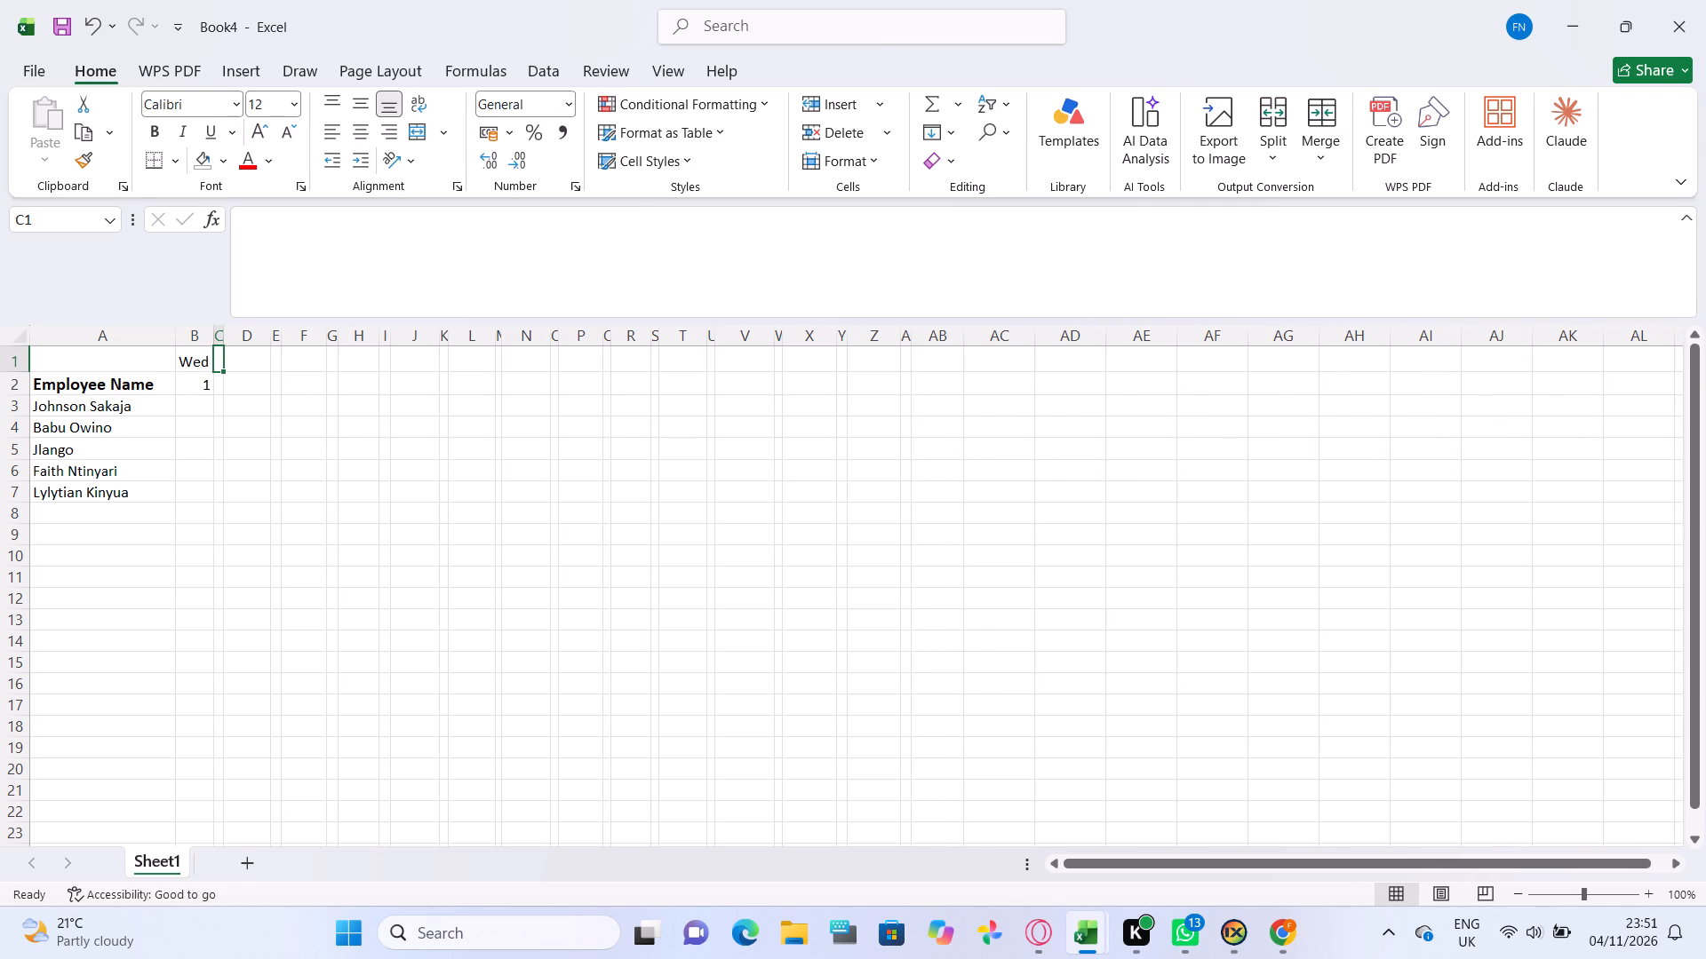
drag(1039, 345, 976, 346)
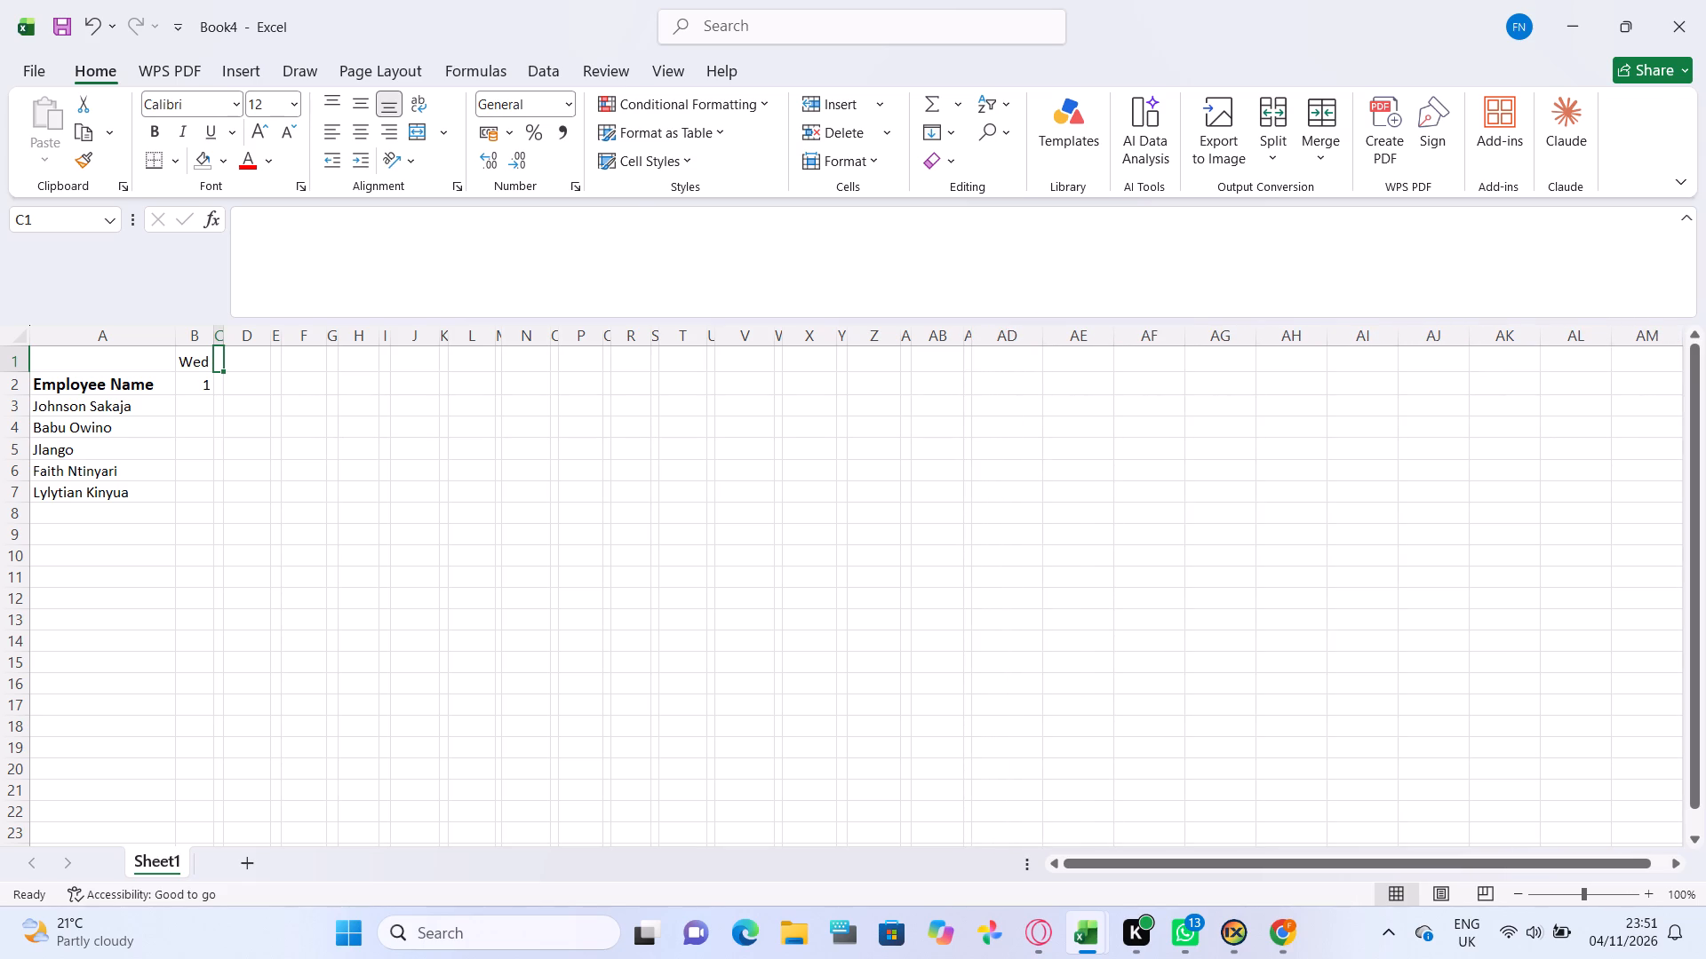
drag(1112, 337, 1048, 354)
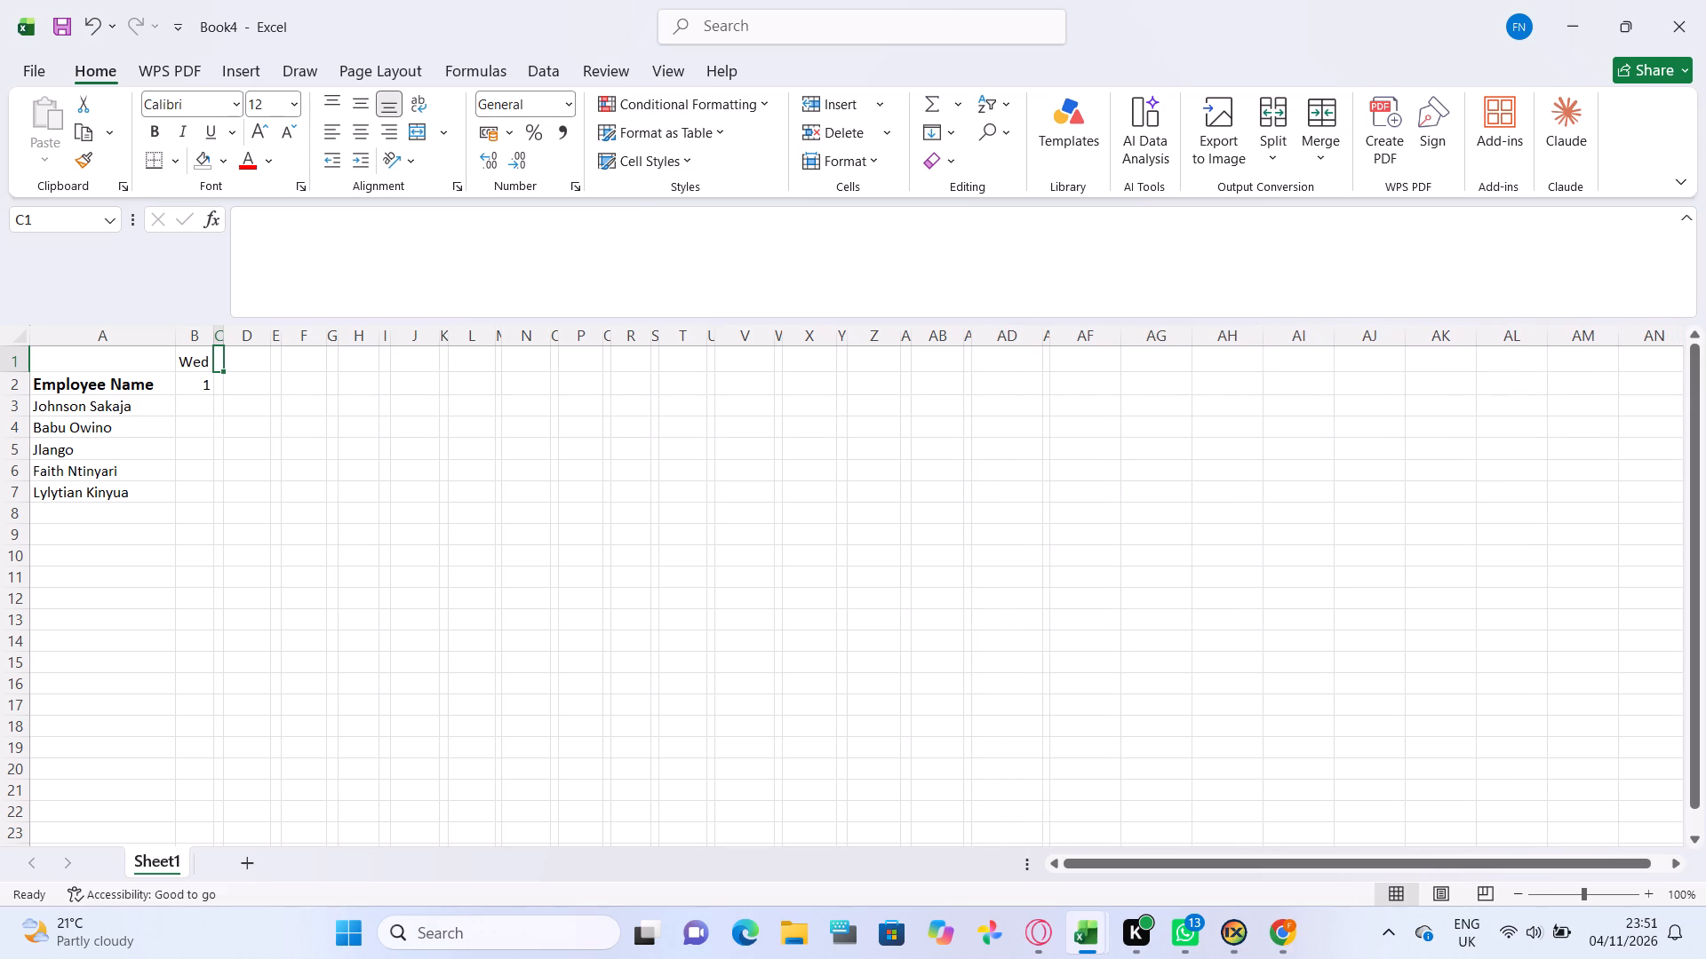
drag(1191, 342, 1129, 359)
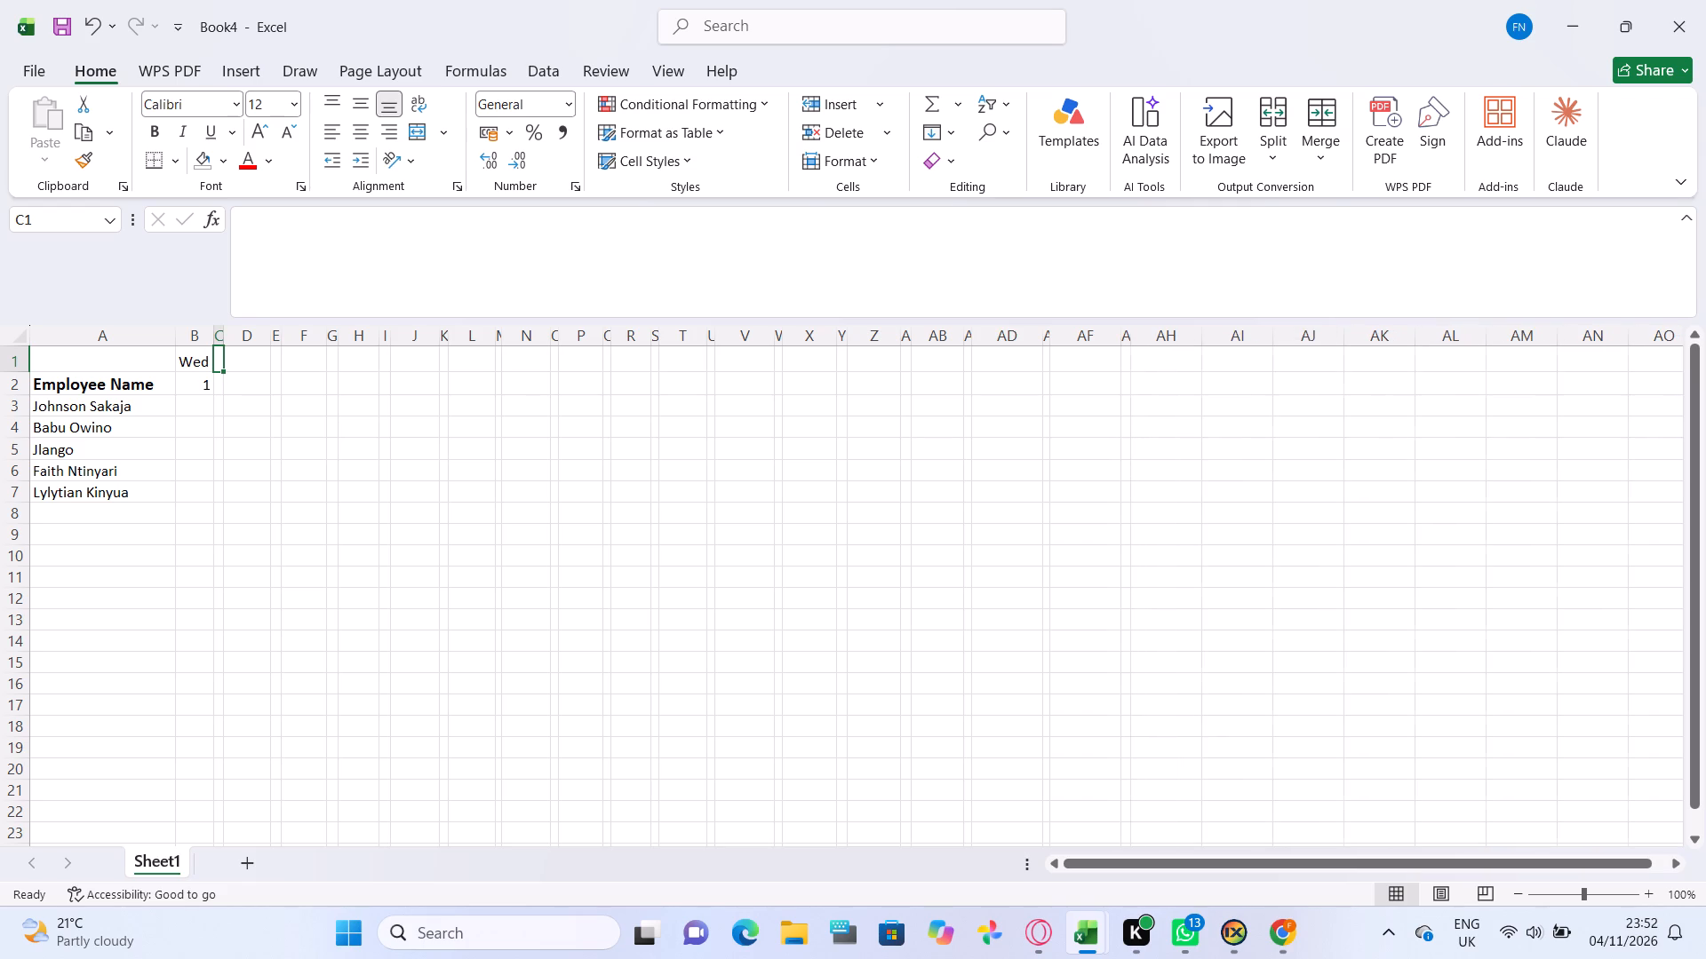
Trim date columns AD, AF and AH to match the other date columns, and slightly thin spacer column AG.
drag(1038, 335, 1030, 337)
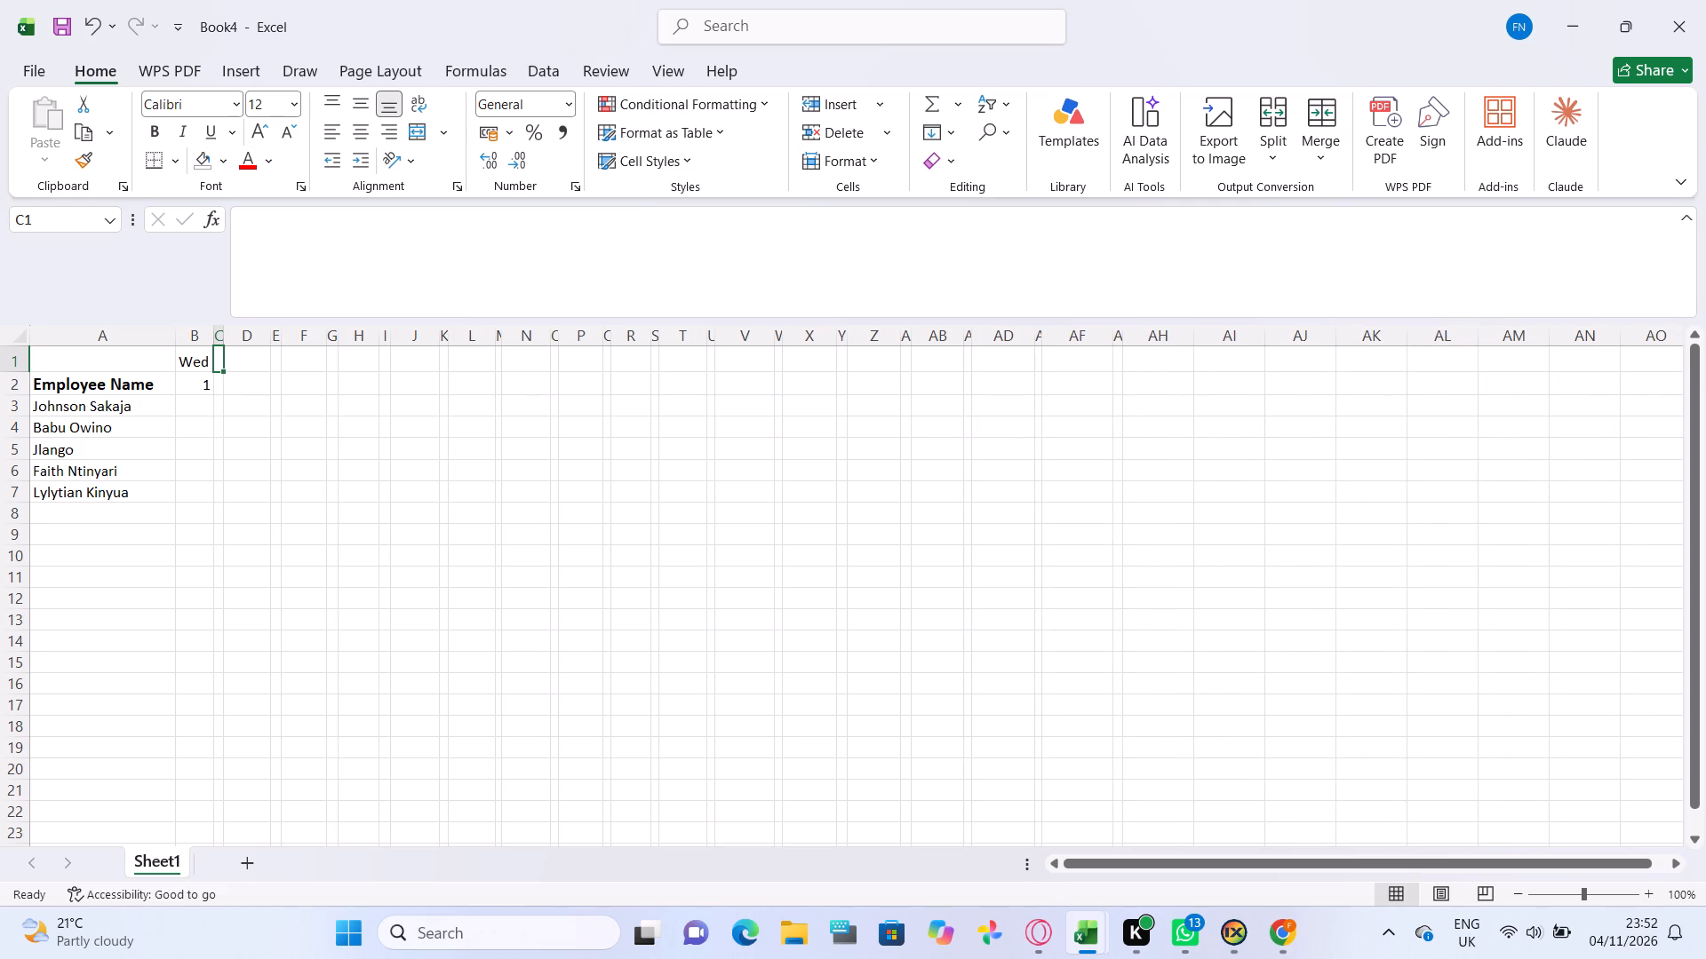
click(1108, 338)
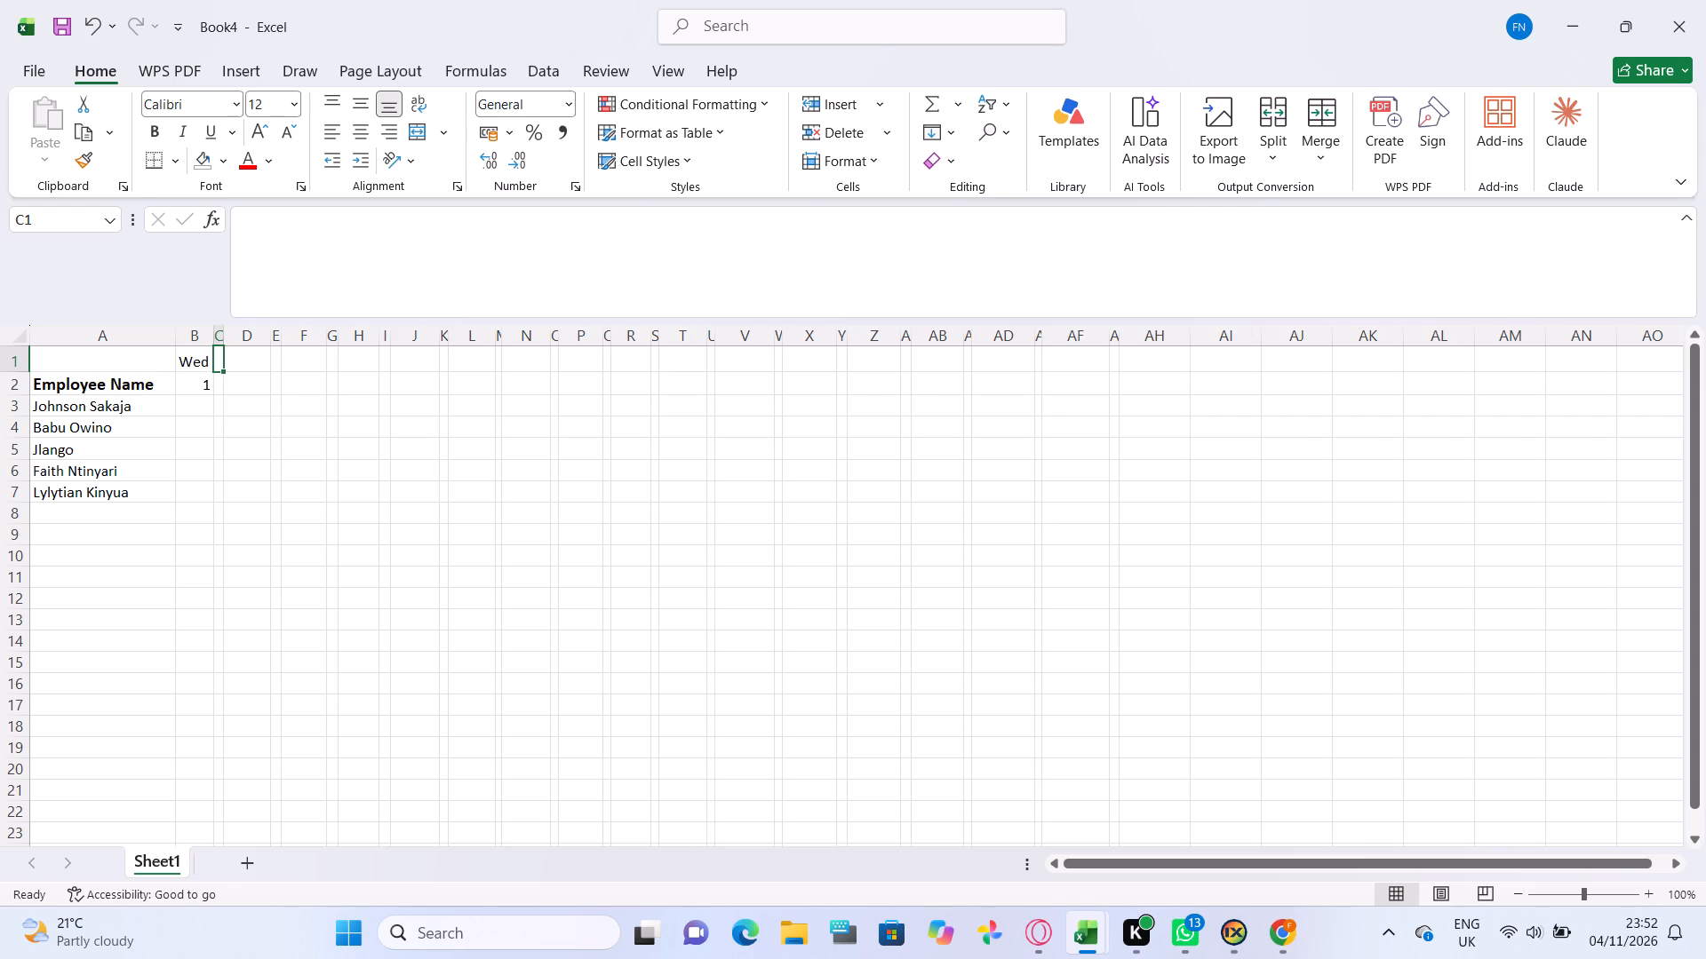
click(1118, 339)
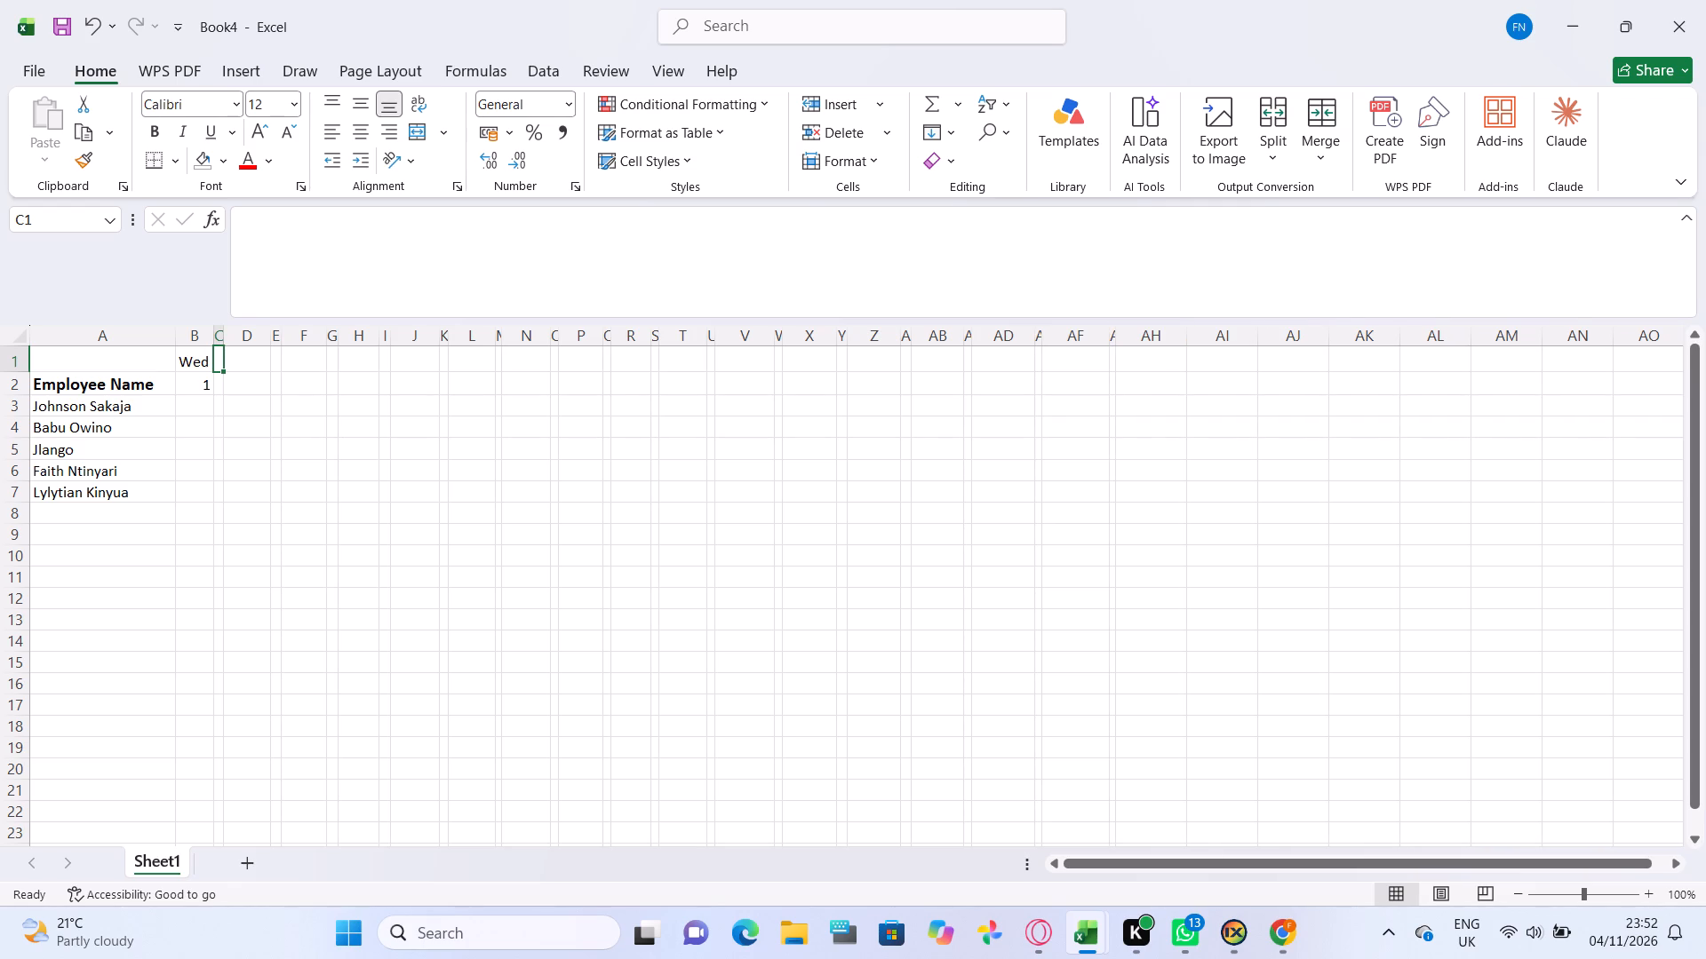
drag(1177, 338, 1159, 342)
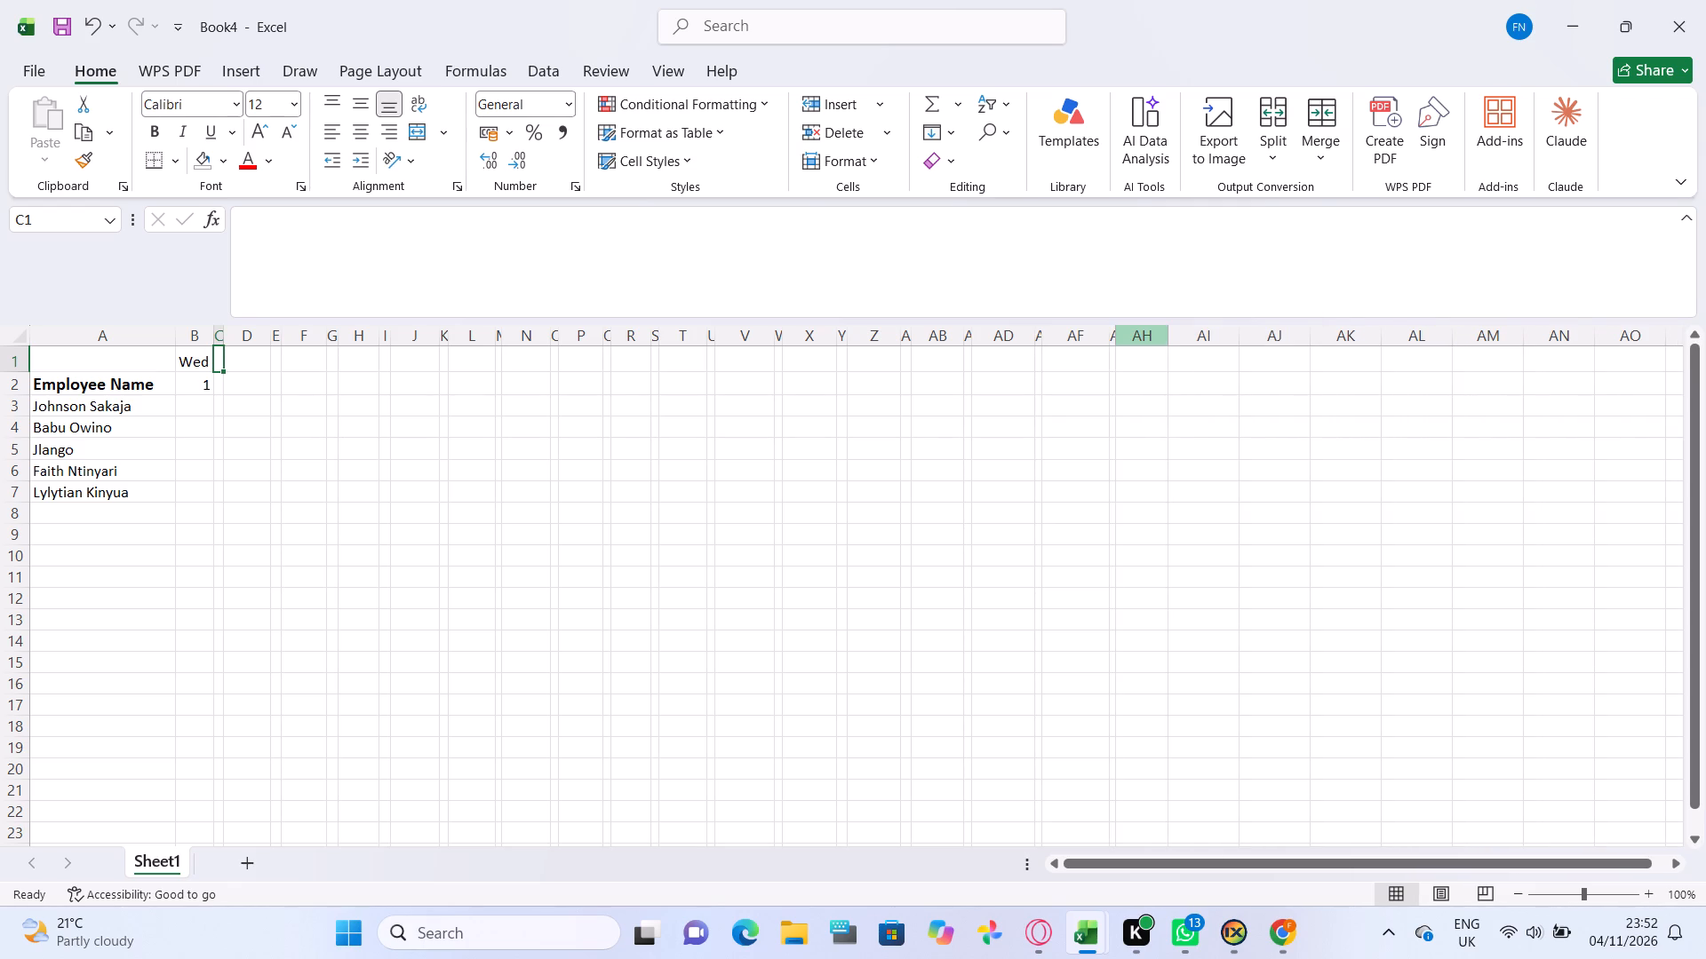
click(1170, 342)
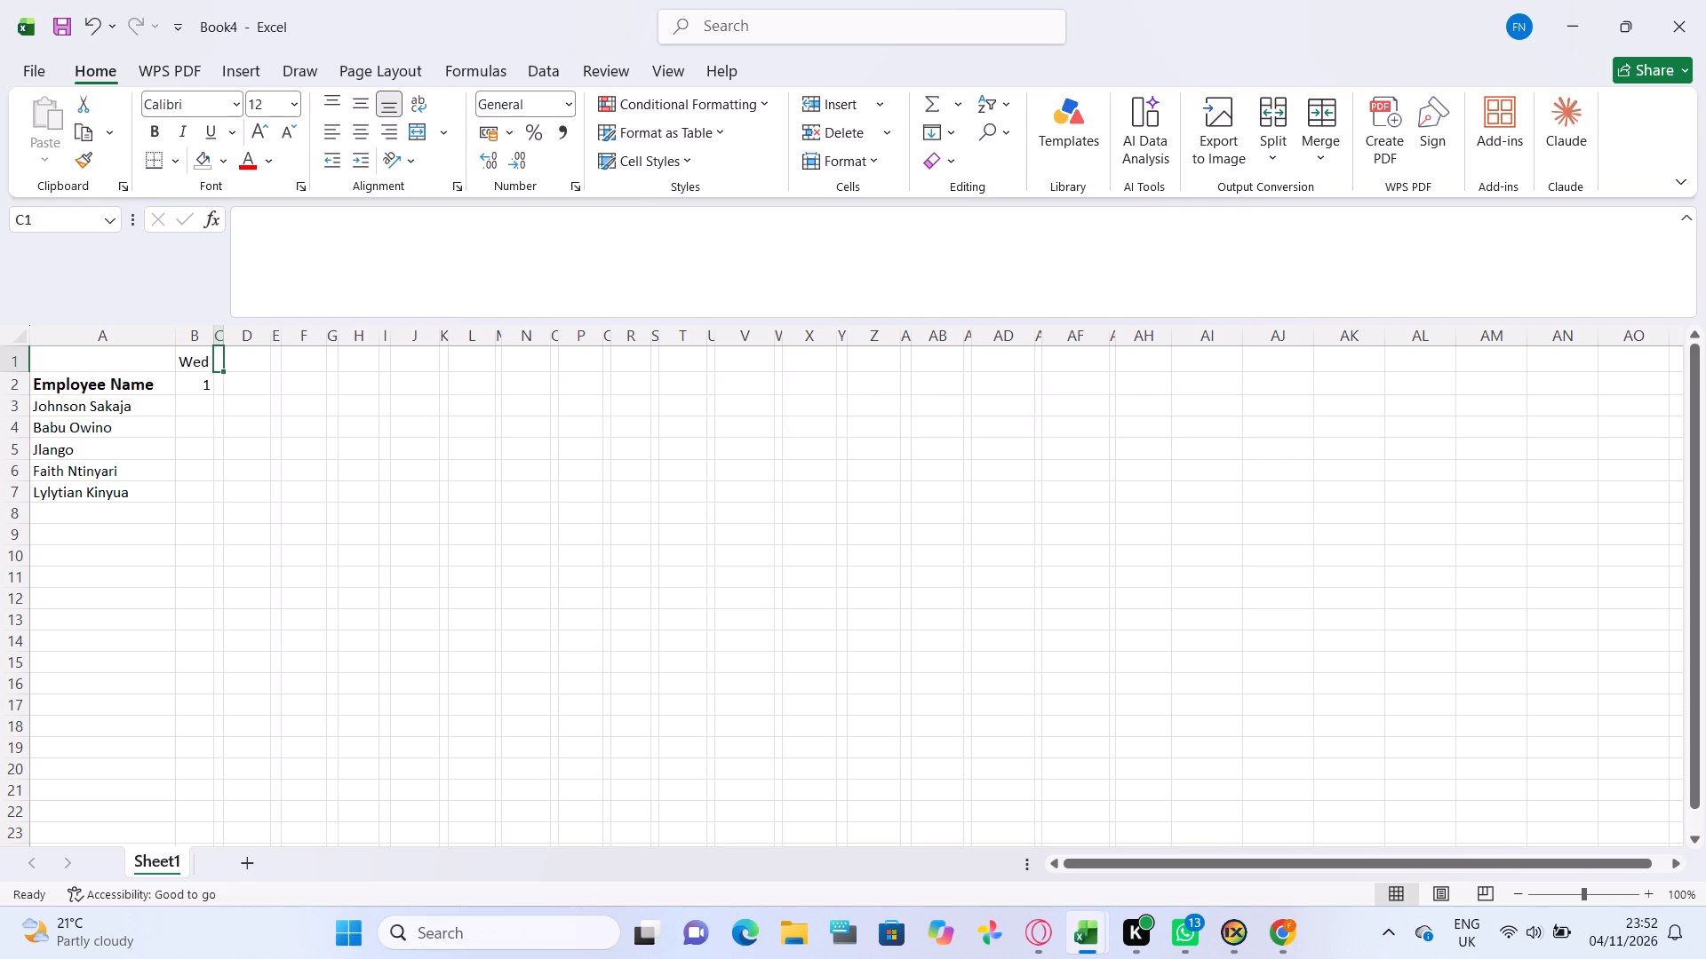
Narrow columns AI and AK to thin spacers, and trim date column AJ to match the other date columns.
drag(1240, 344, 1183, 359)
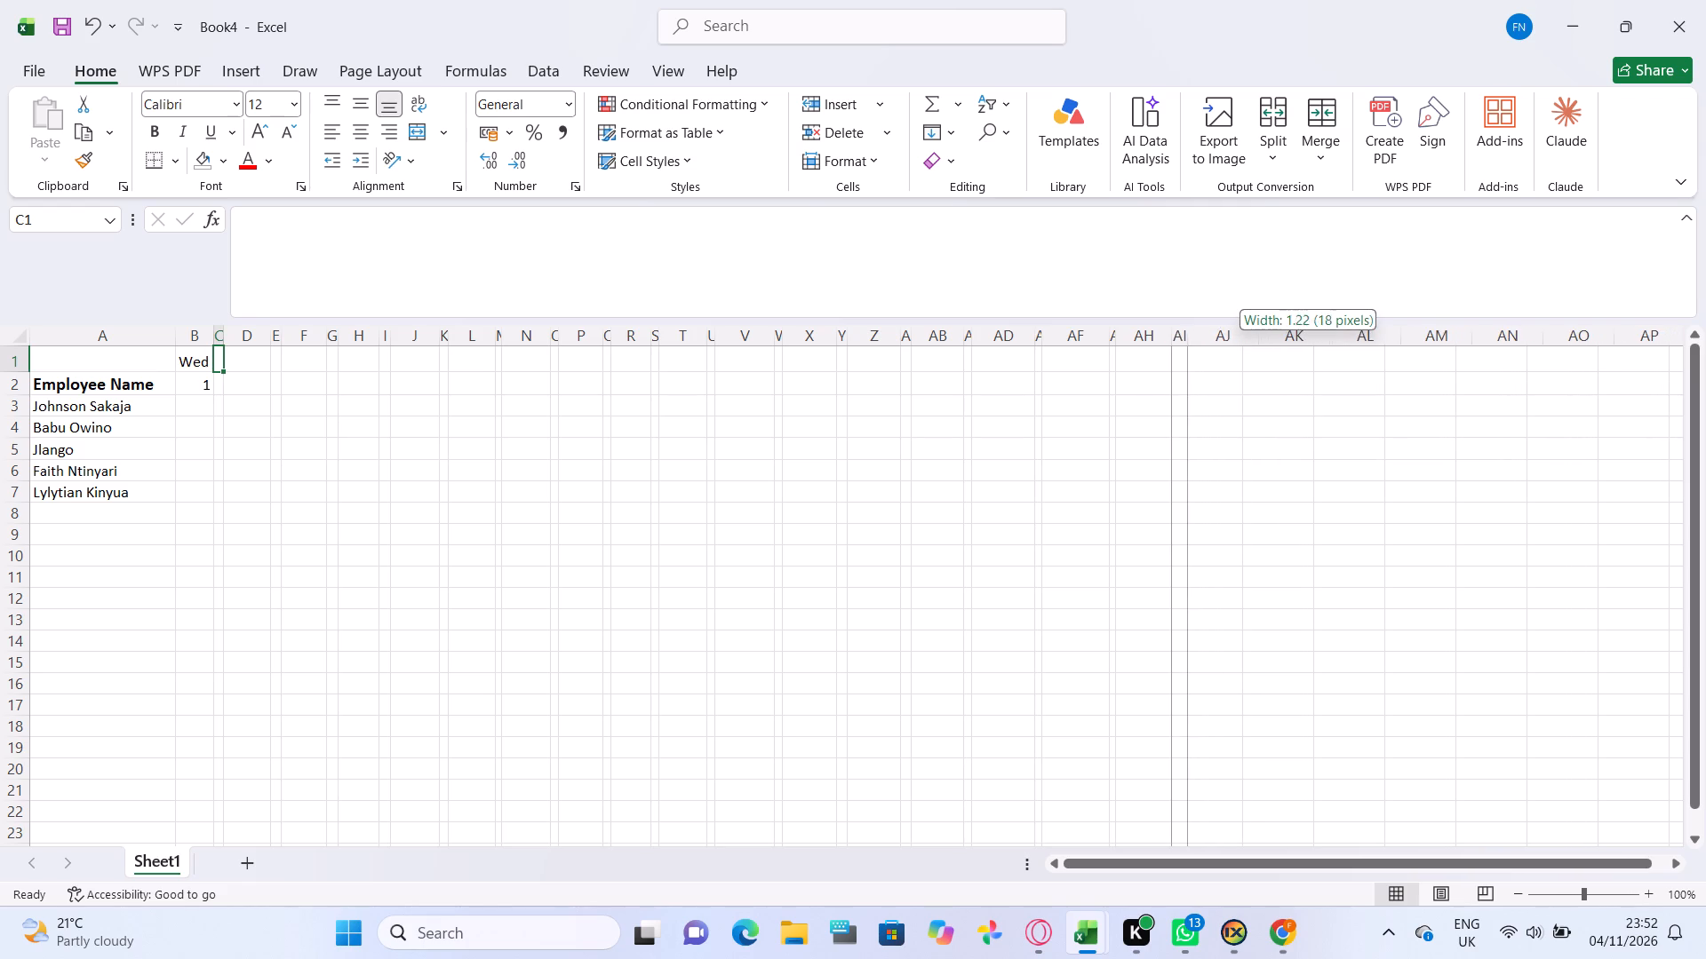
drag(1183, 359, 1174, 359)
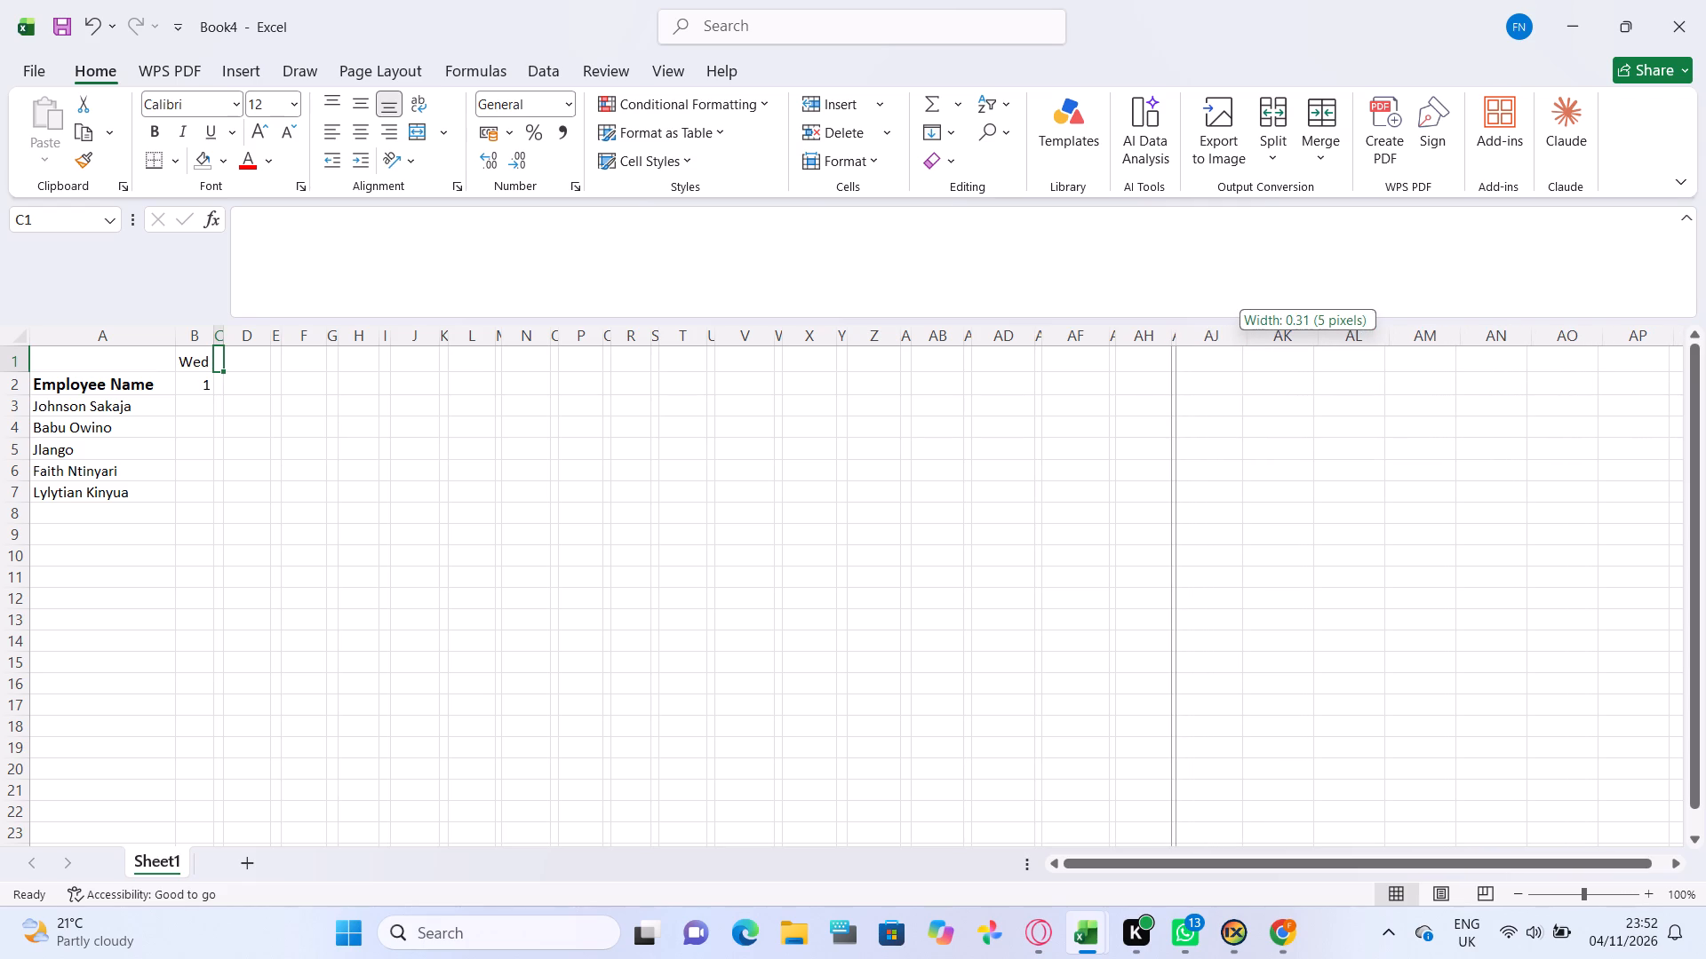
drag(1174, 359, 1176, 358)
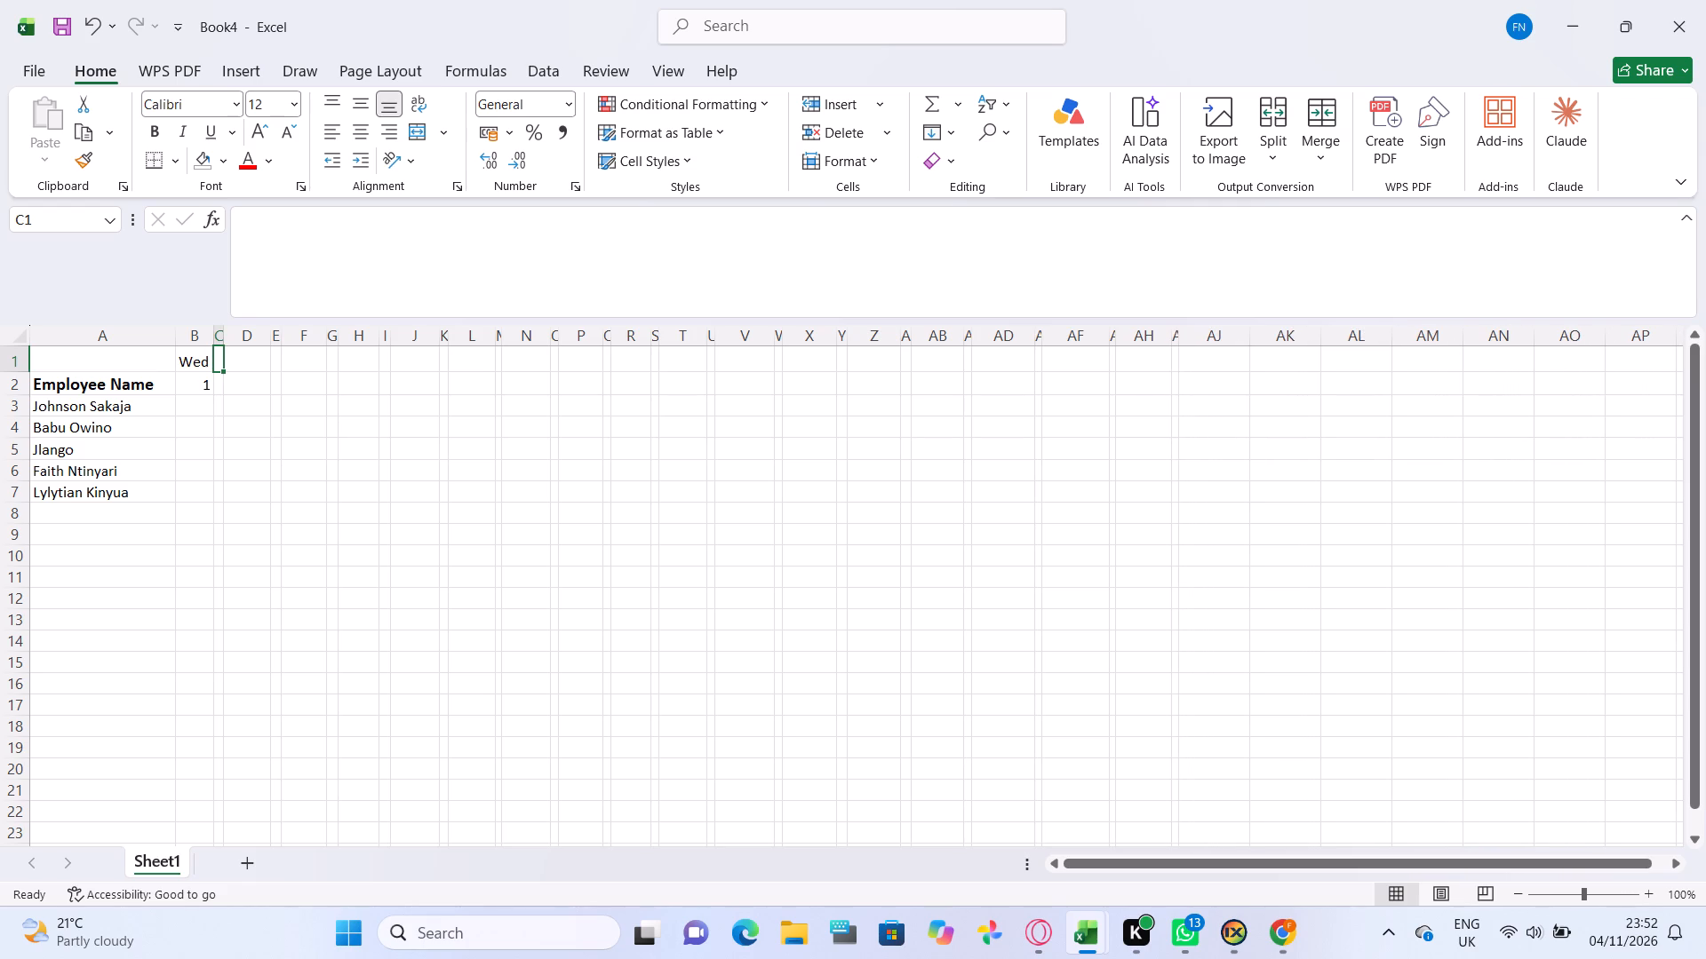
drag(1246, 343, 1228, 348)
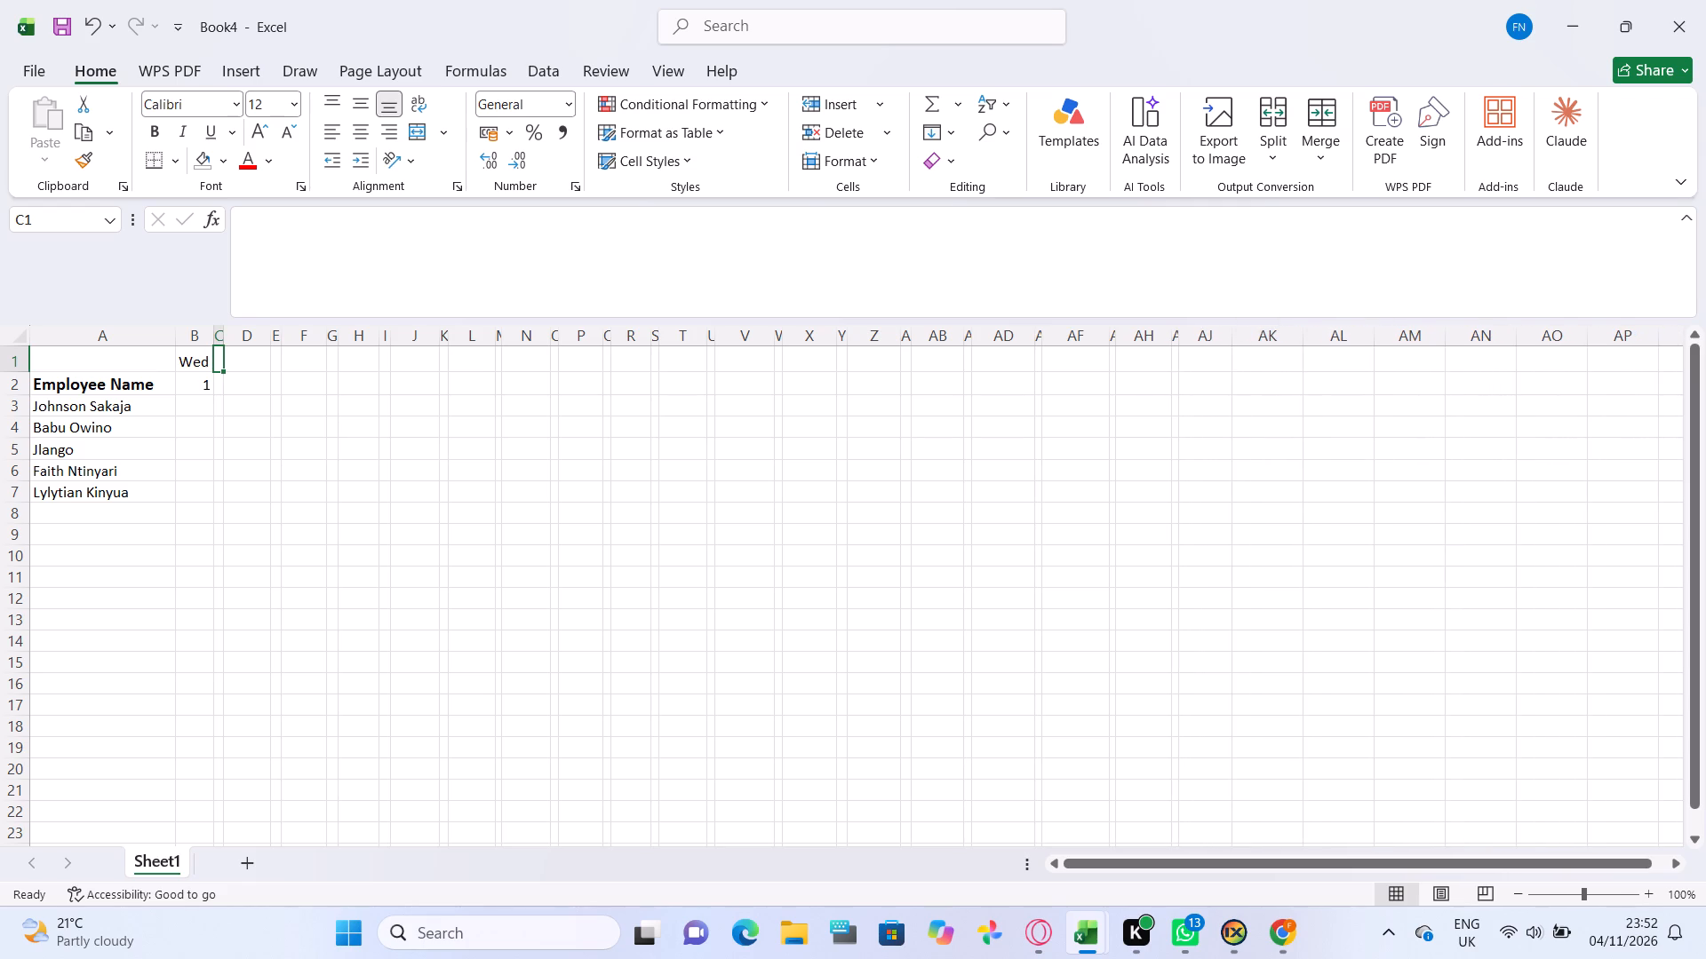
drag(1301, 337, 1241, 361)
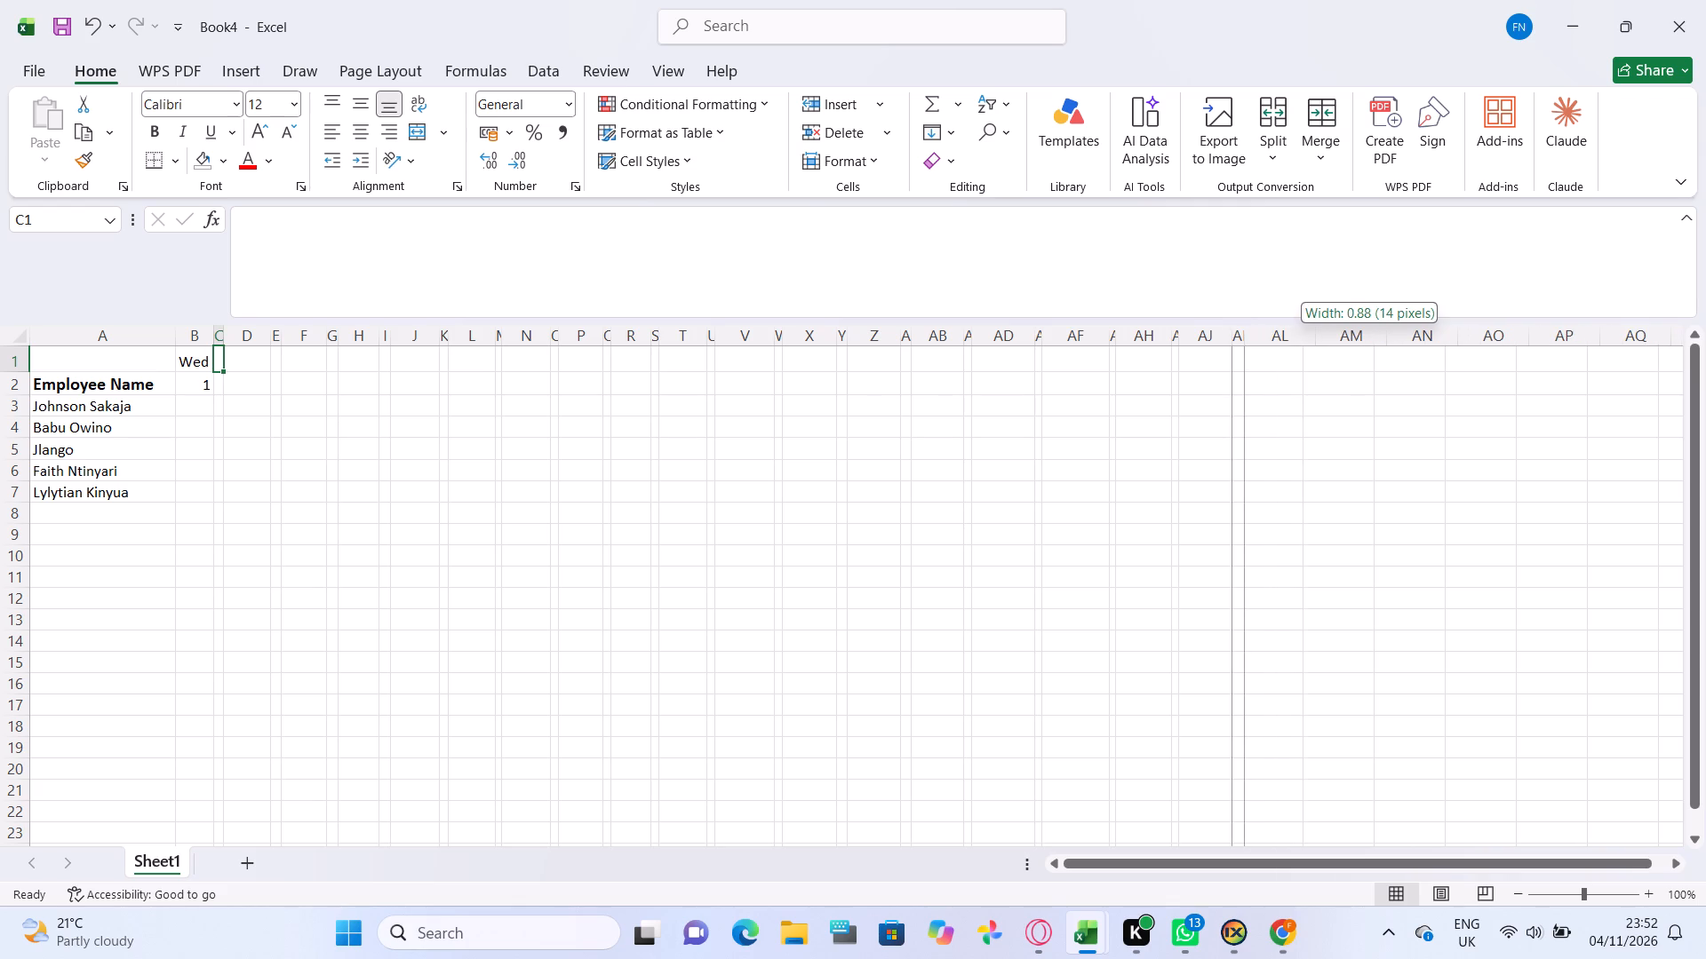
drag(1241, 361, 1240, 361)
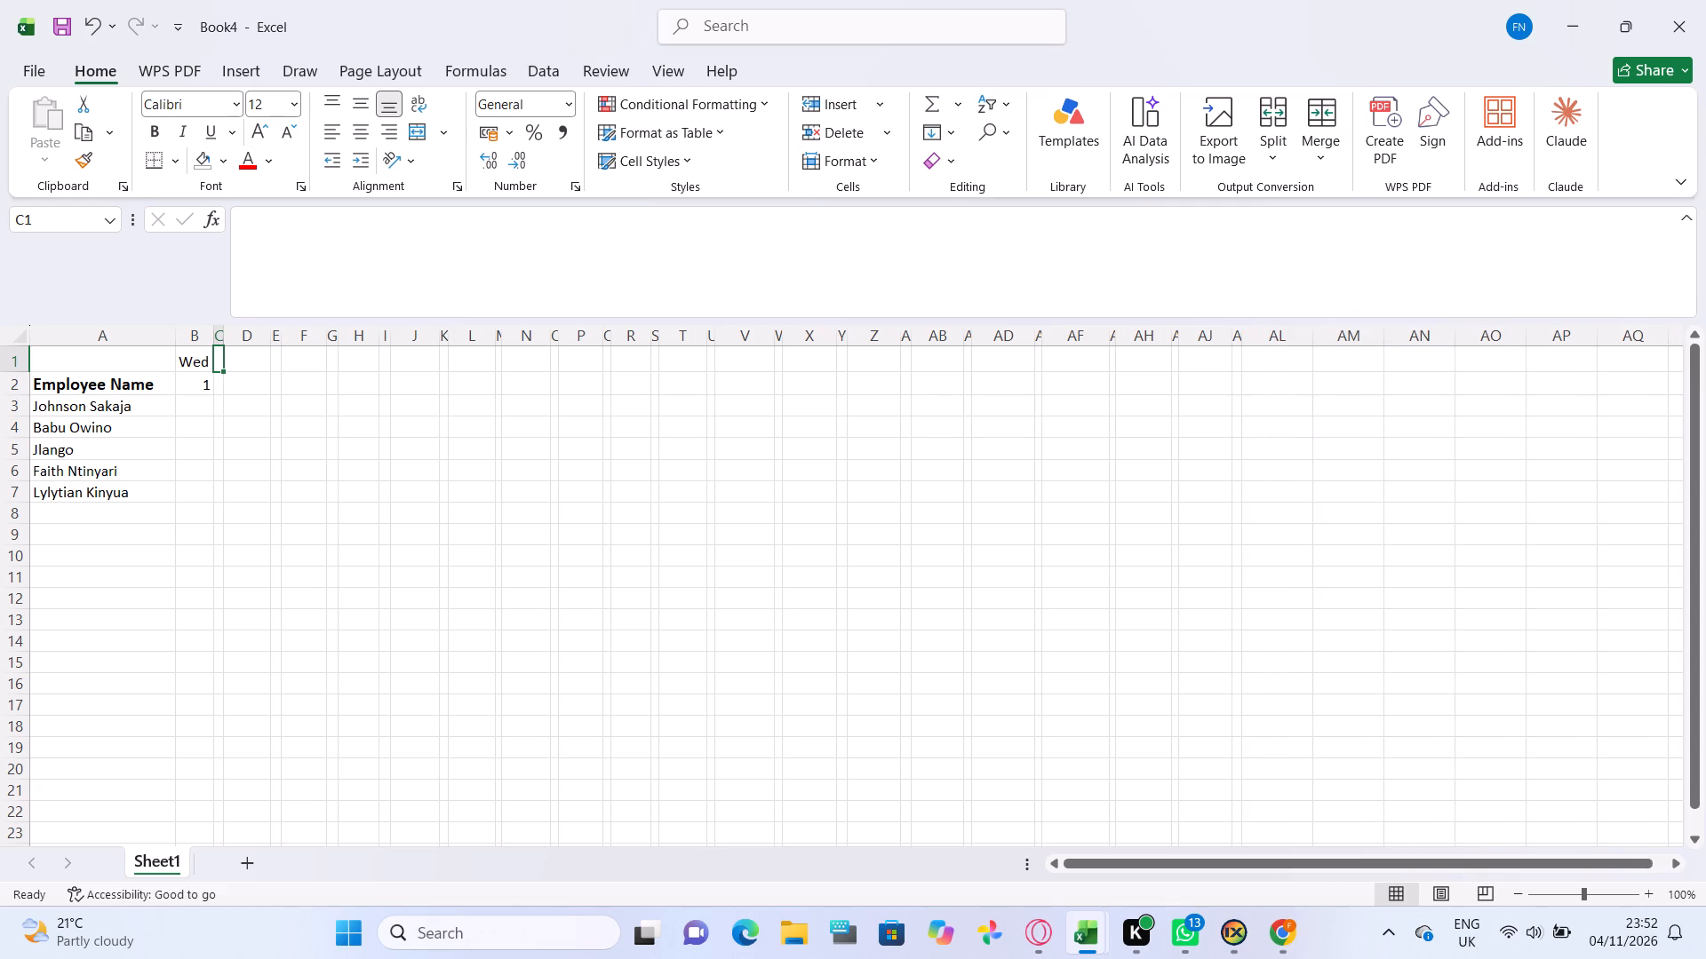
click(1245, 347)
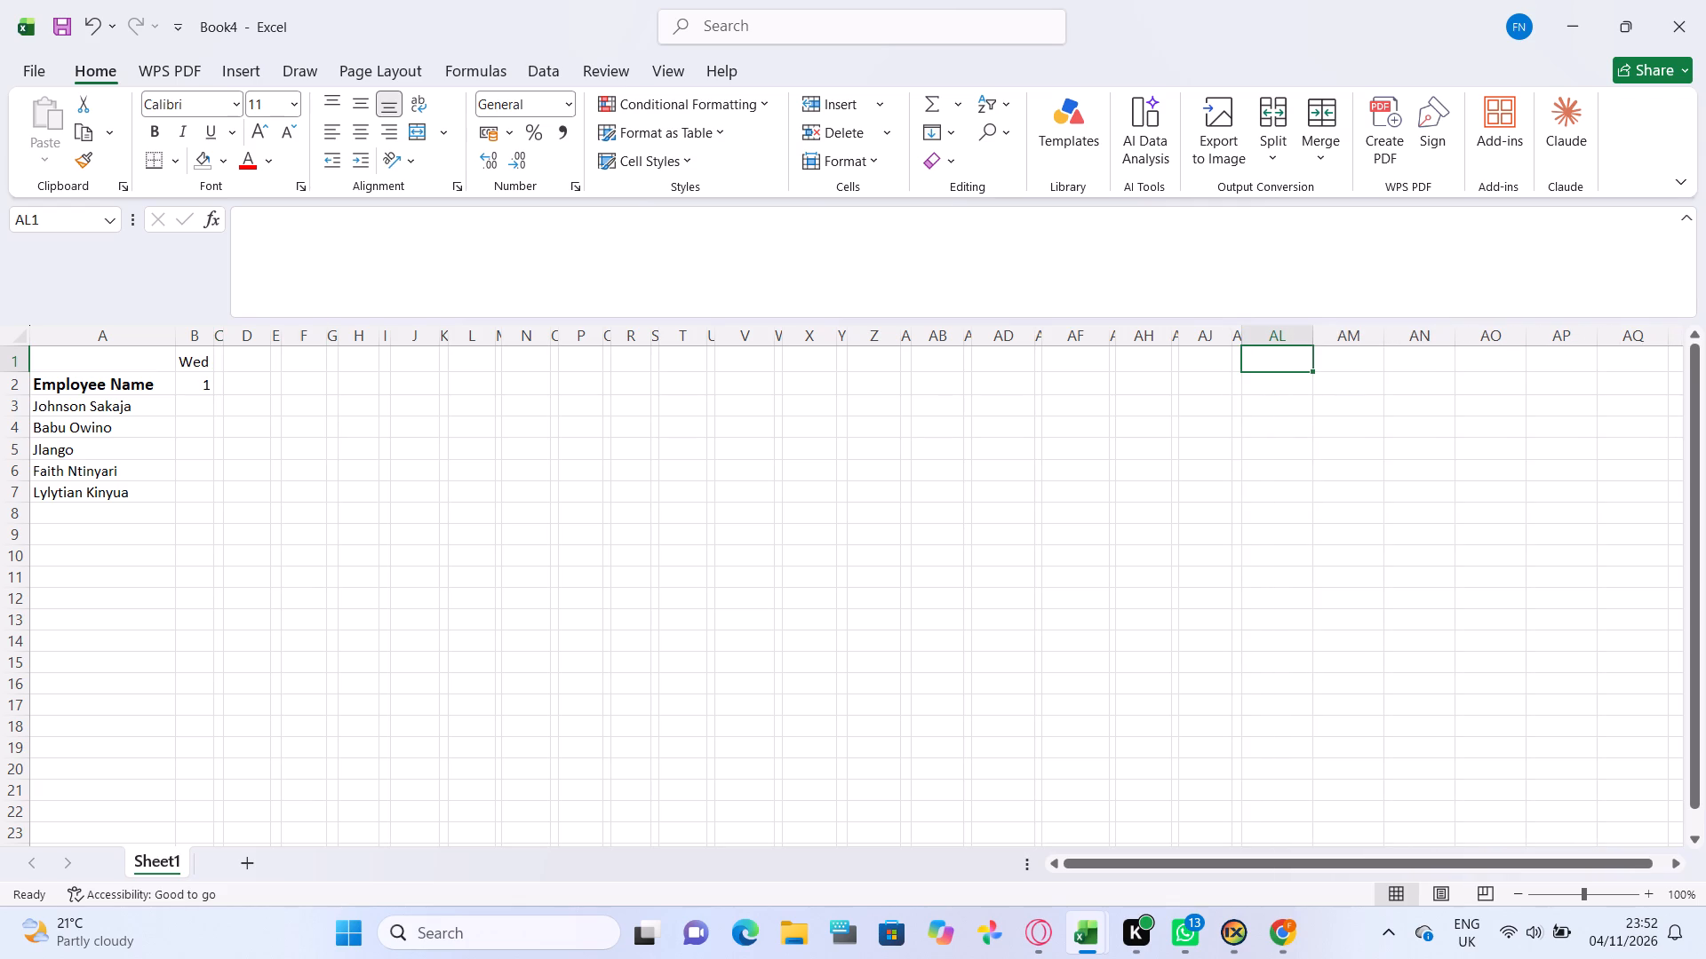
Enter the row 1 day headings Thur in D1, Fri in F1, Satur in G1 and Sun in J1.
click(235, 361)
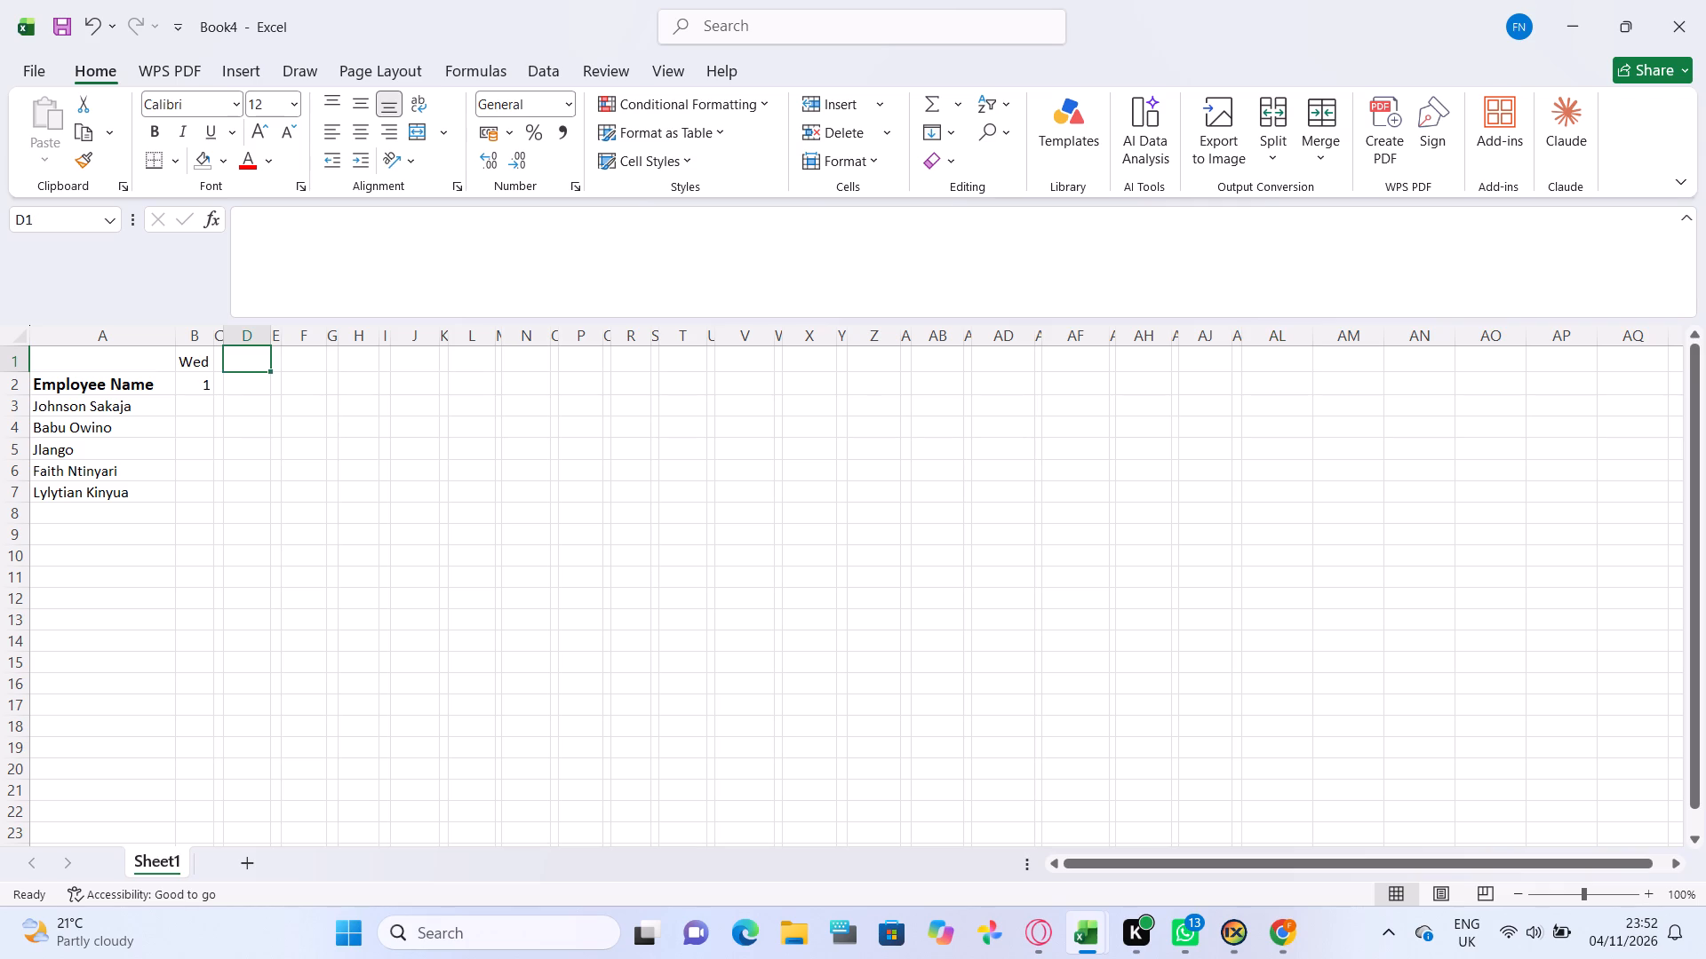
key(Right)
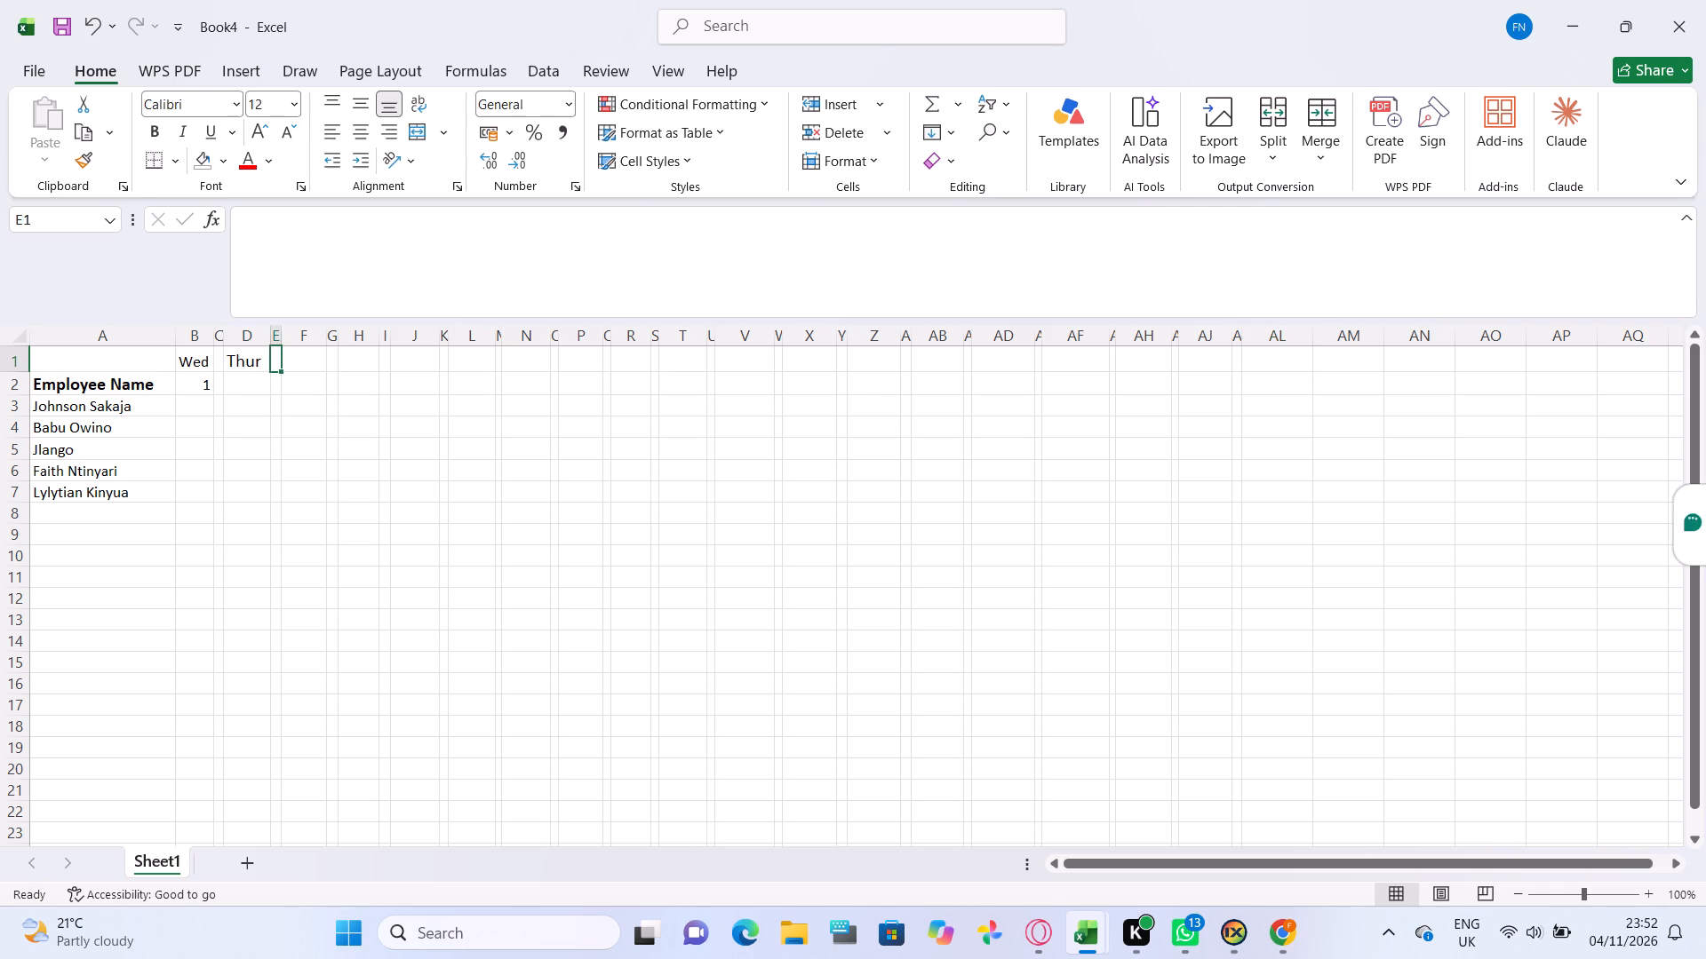
key(Right)
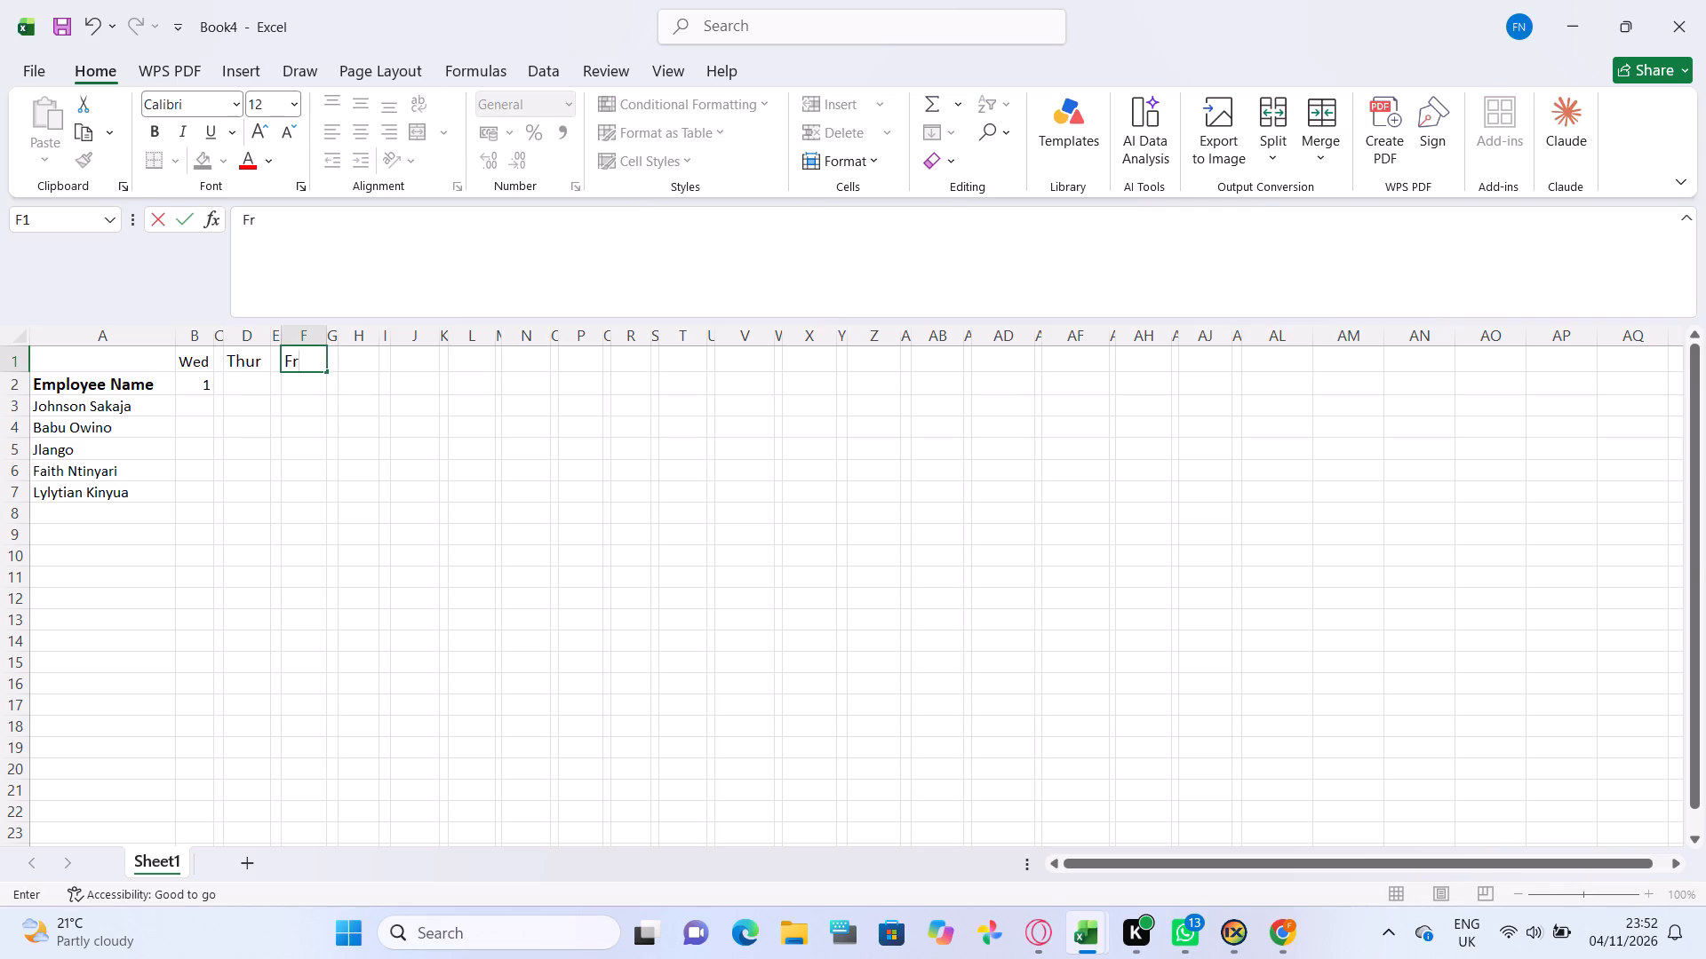
key(i)
key(Right)
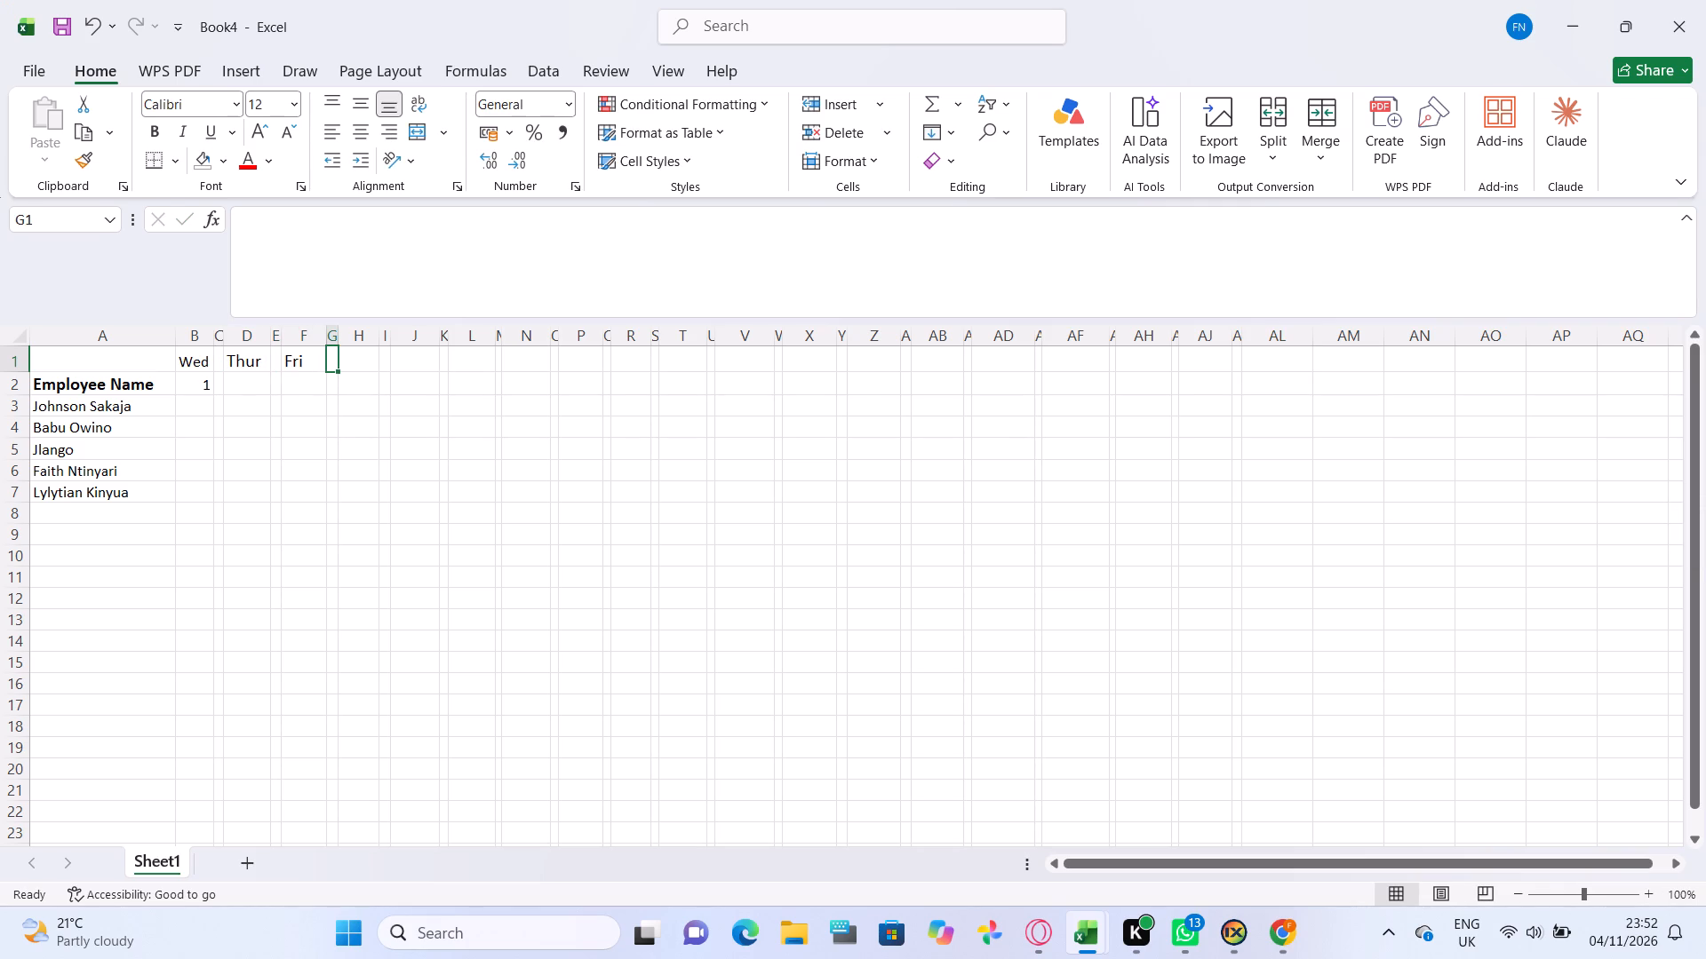
key(s)
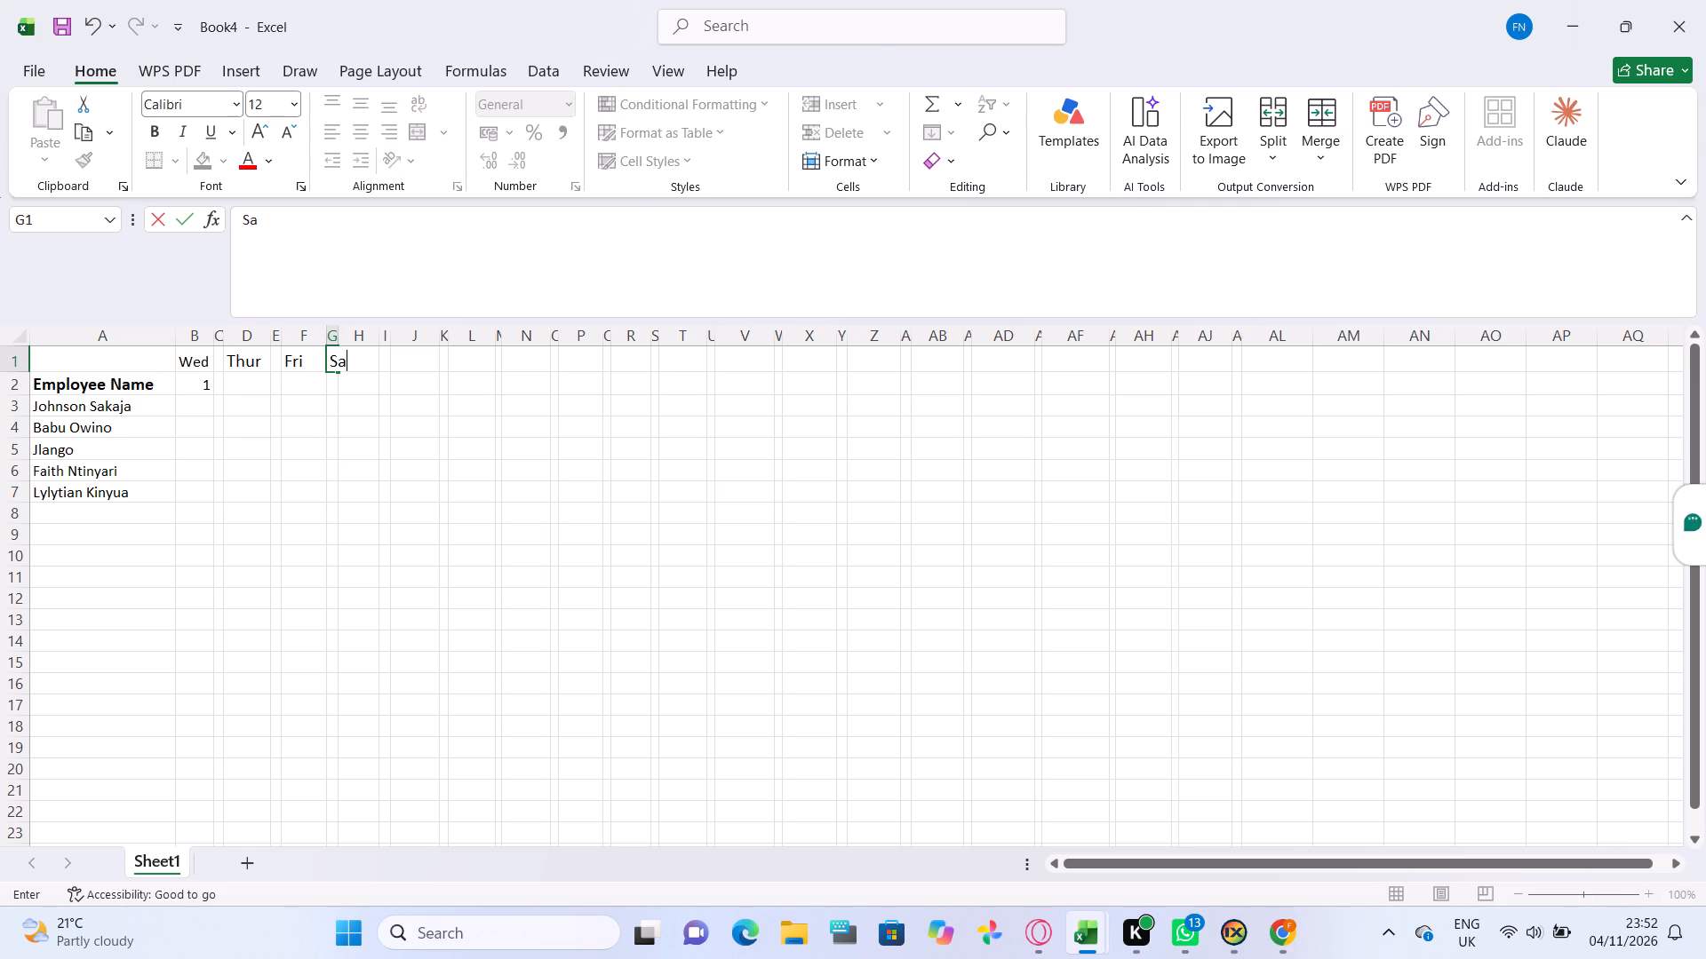
text(tur)
key(Right)
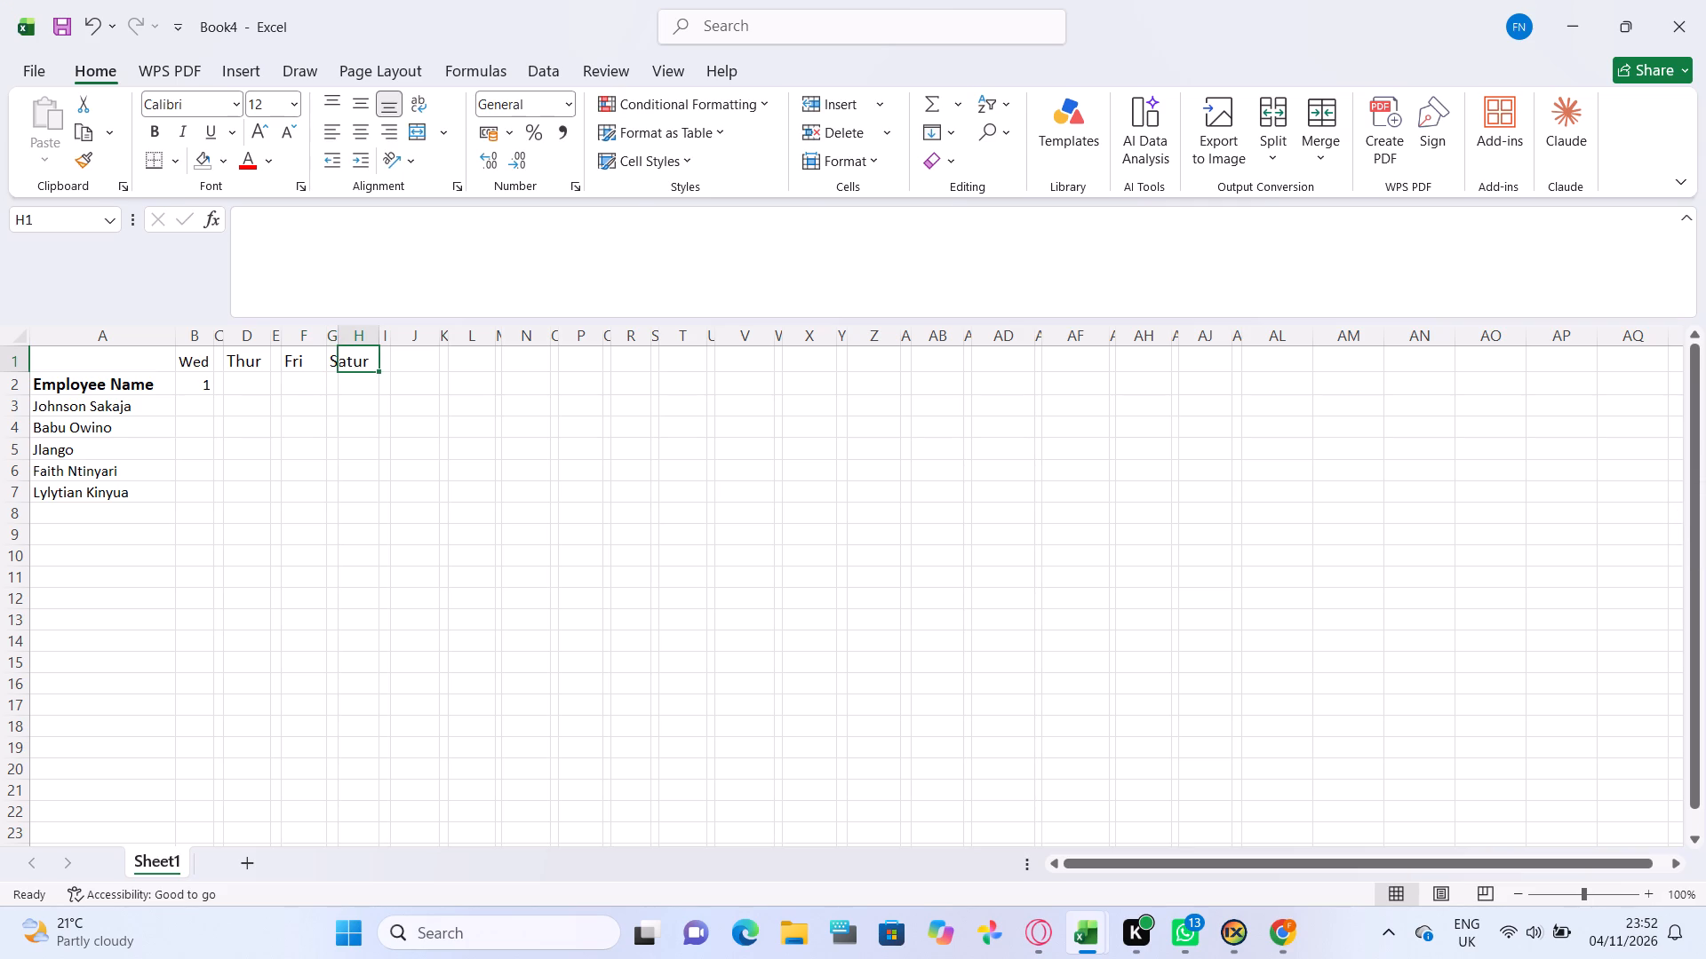
key(Right)
key(Right)
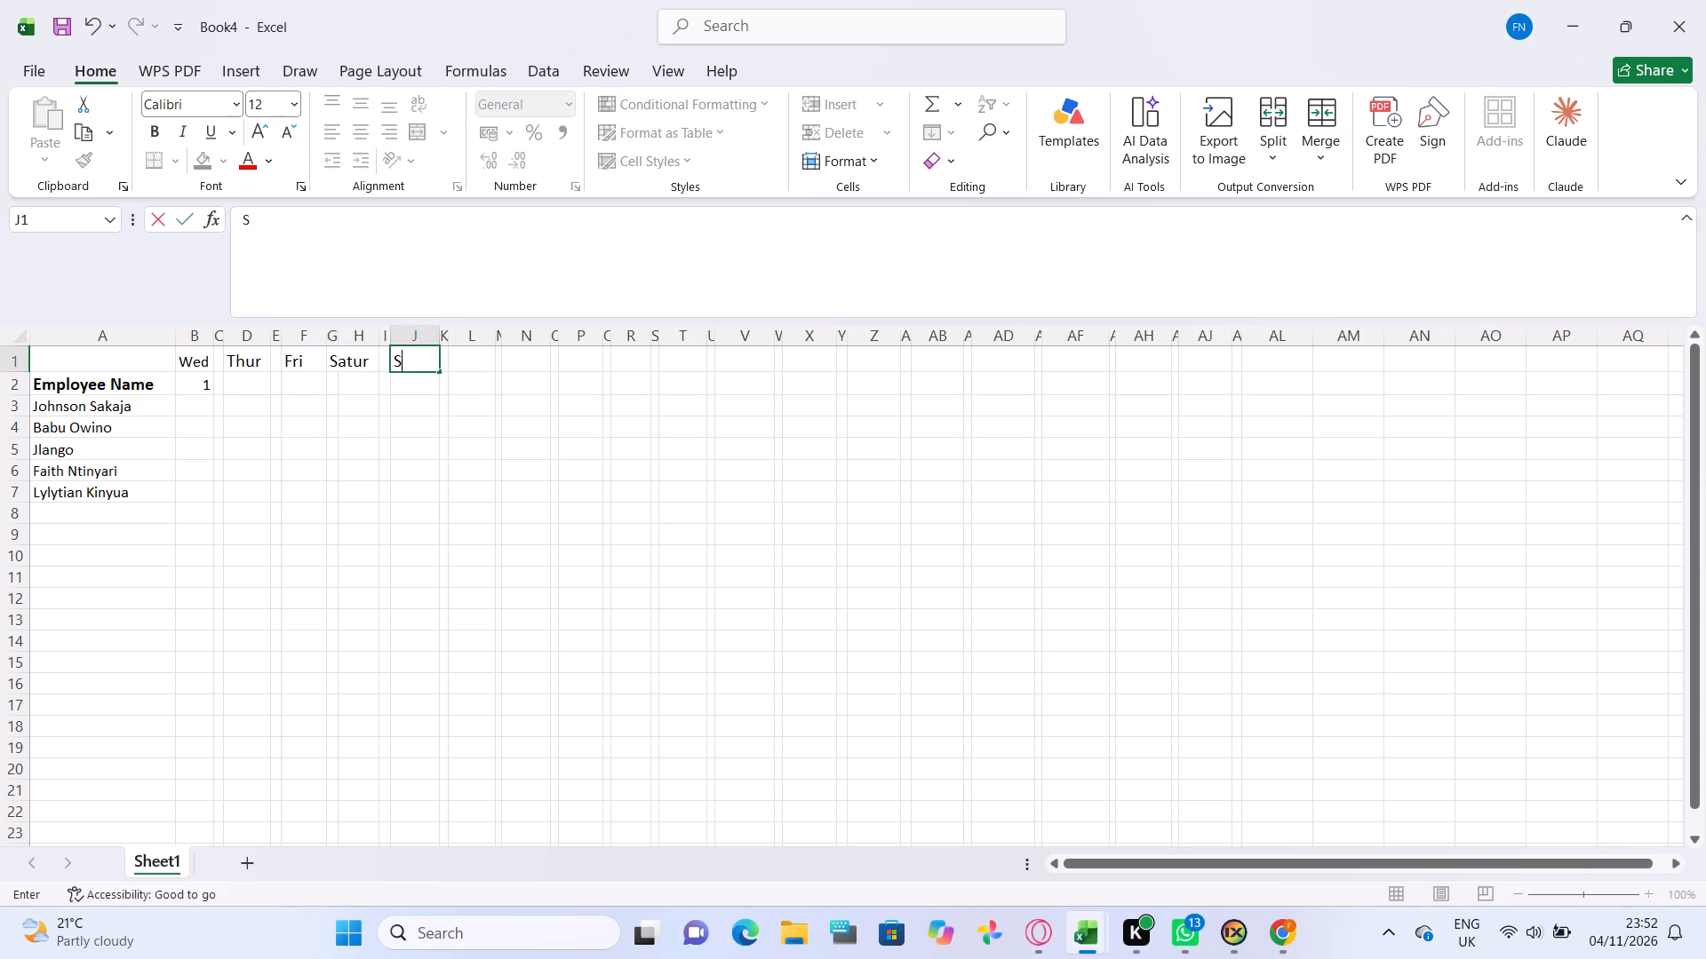
key(Right)
Enter the next week's day headings Mon, Tue, Wed, Thur, Fri, Satur and Sun in row 1 of date columns L through X, skipping spacers.
key(Right)
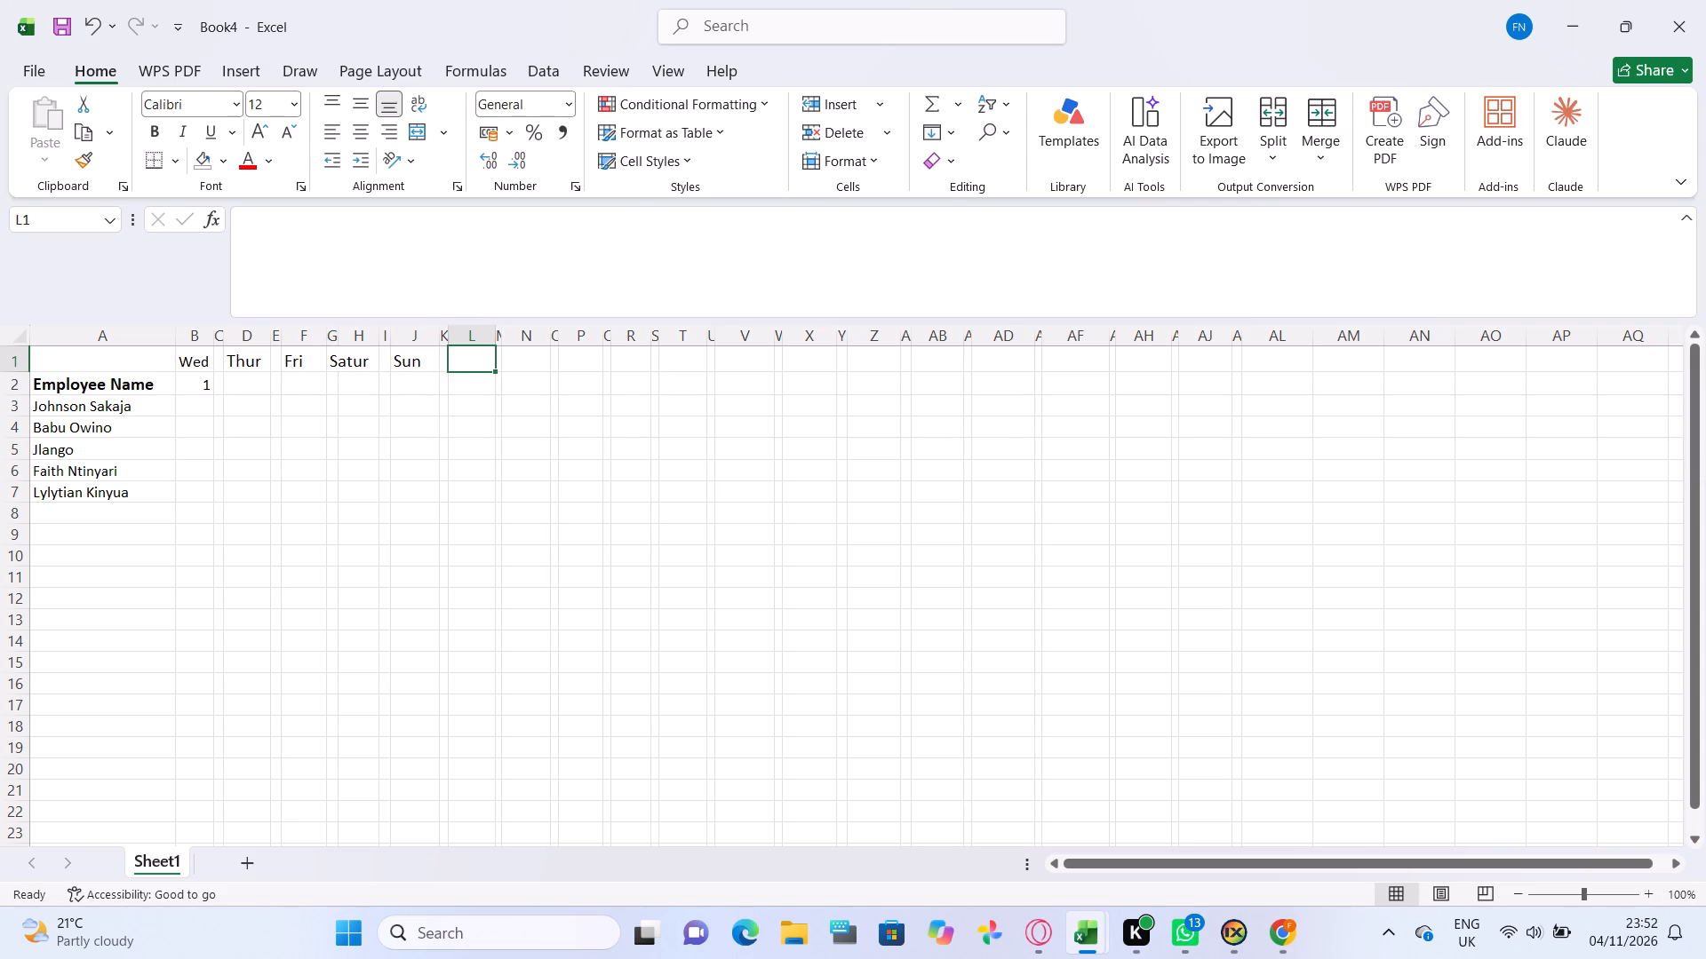
text(on)
key(Right)
key(Right)
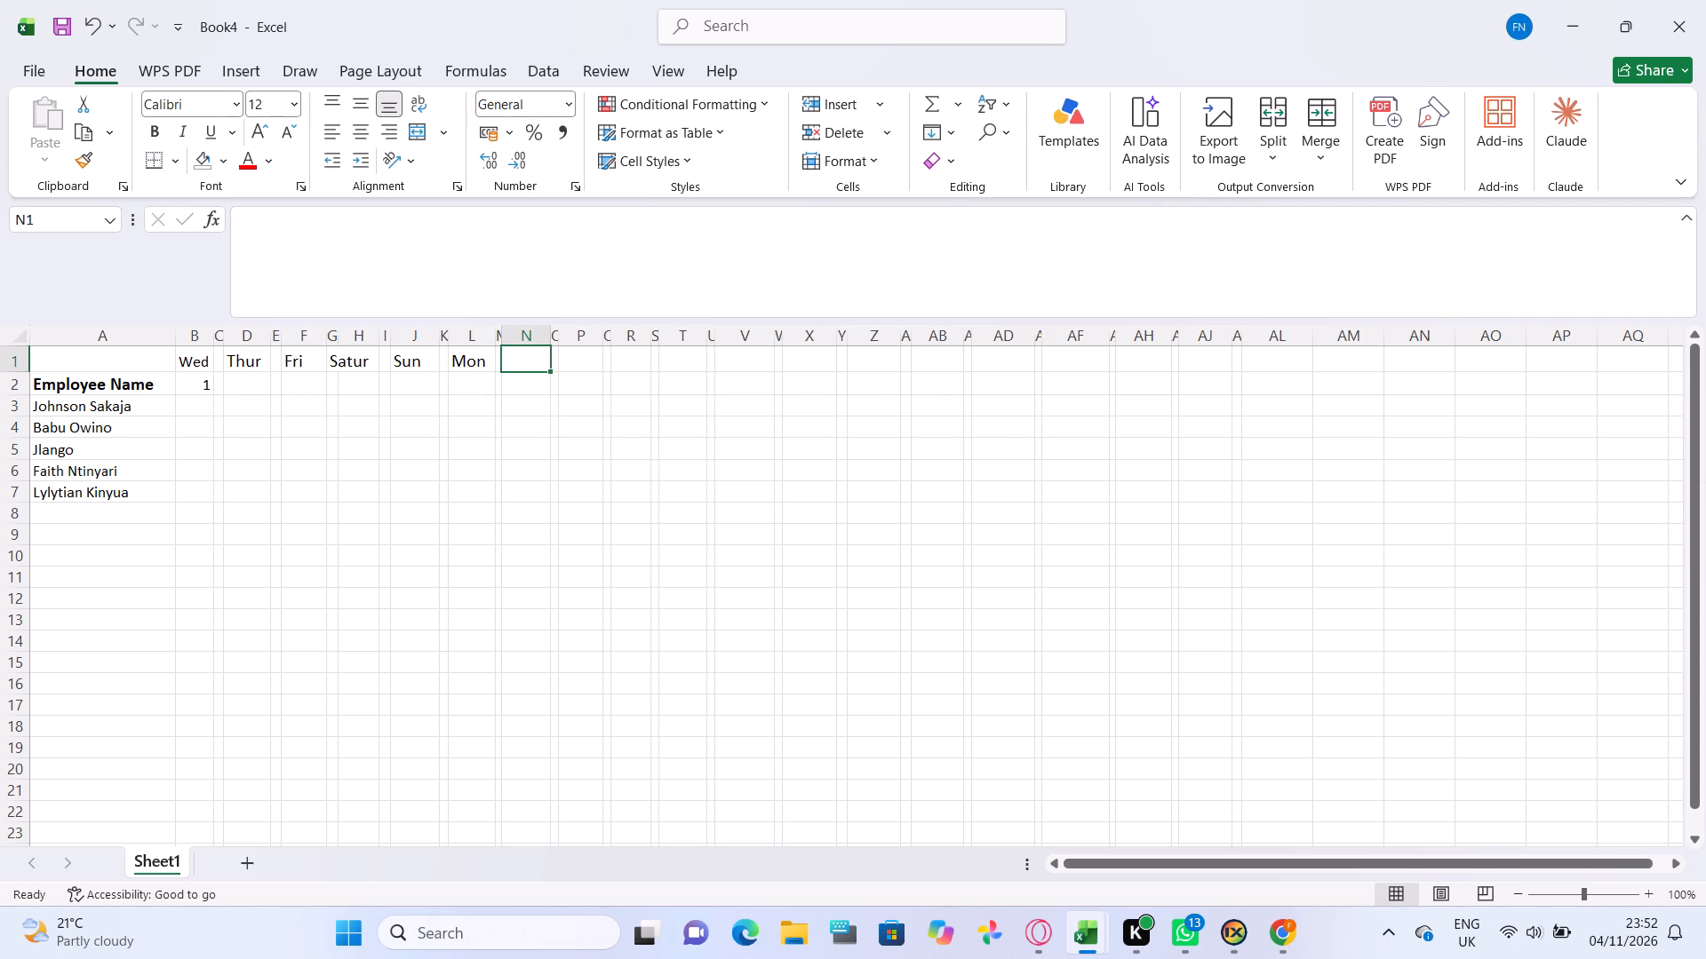
key(Right)
key(Right)
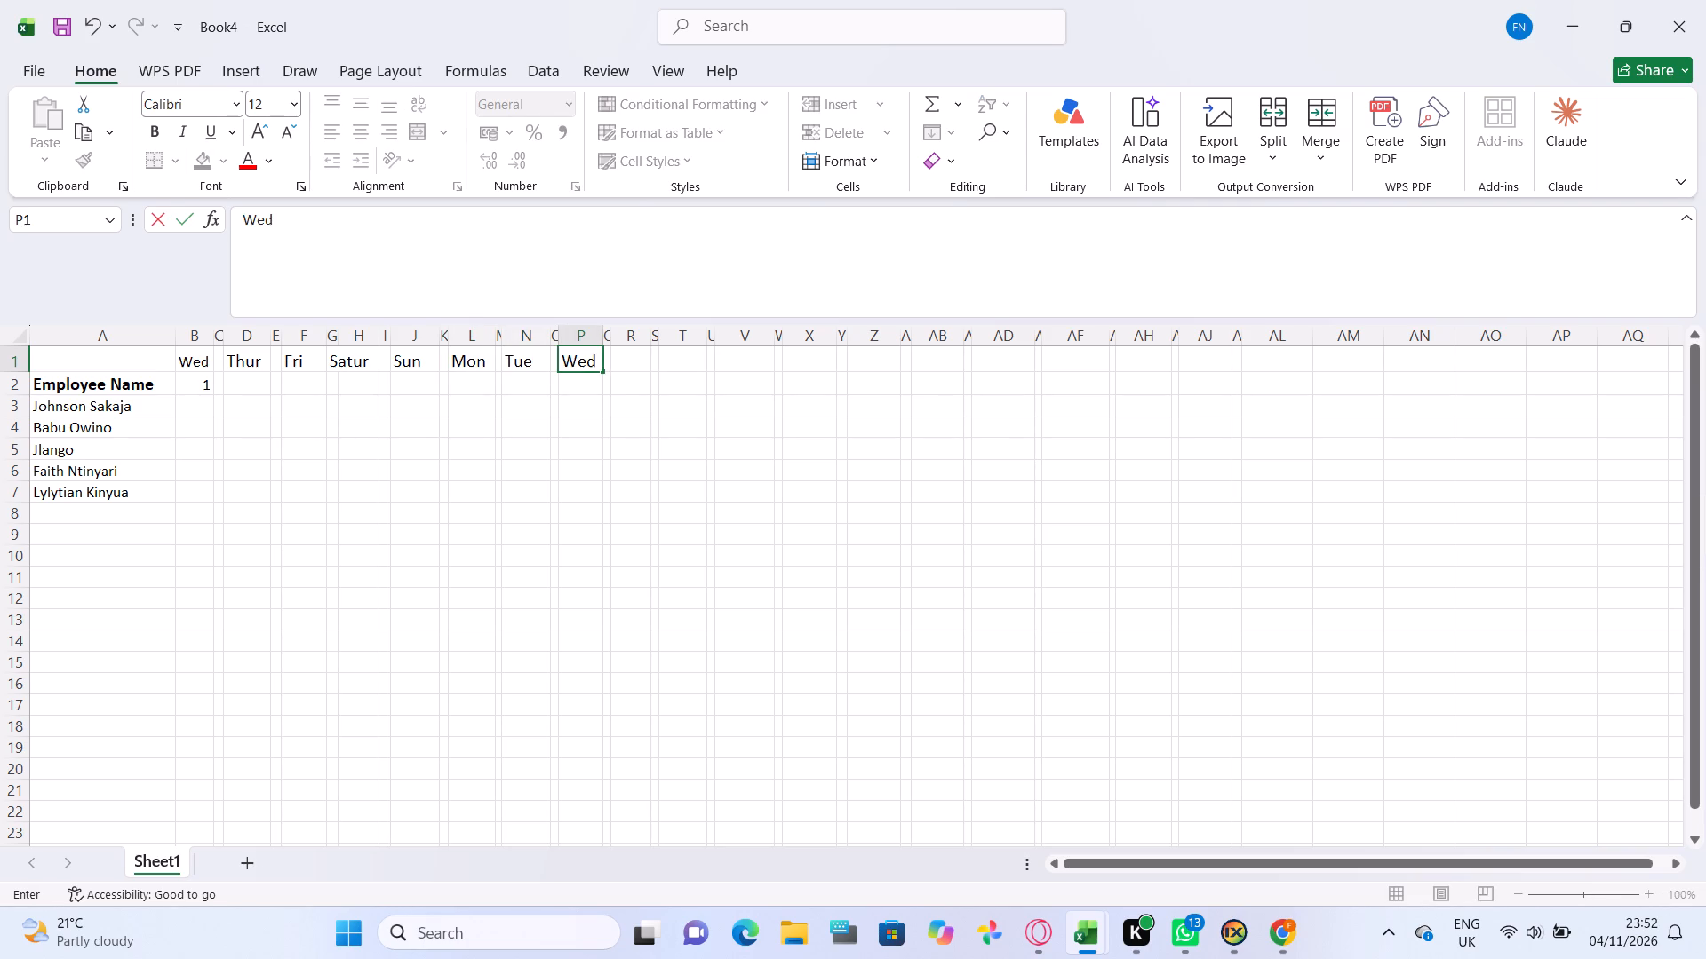
key(Right)
key(Right)
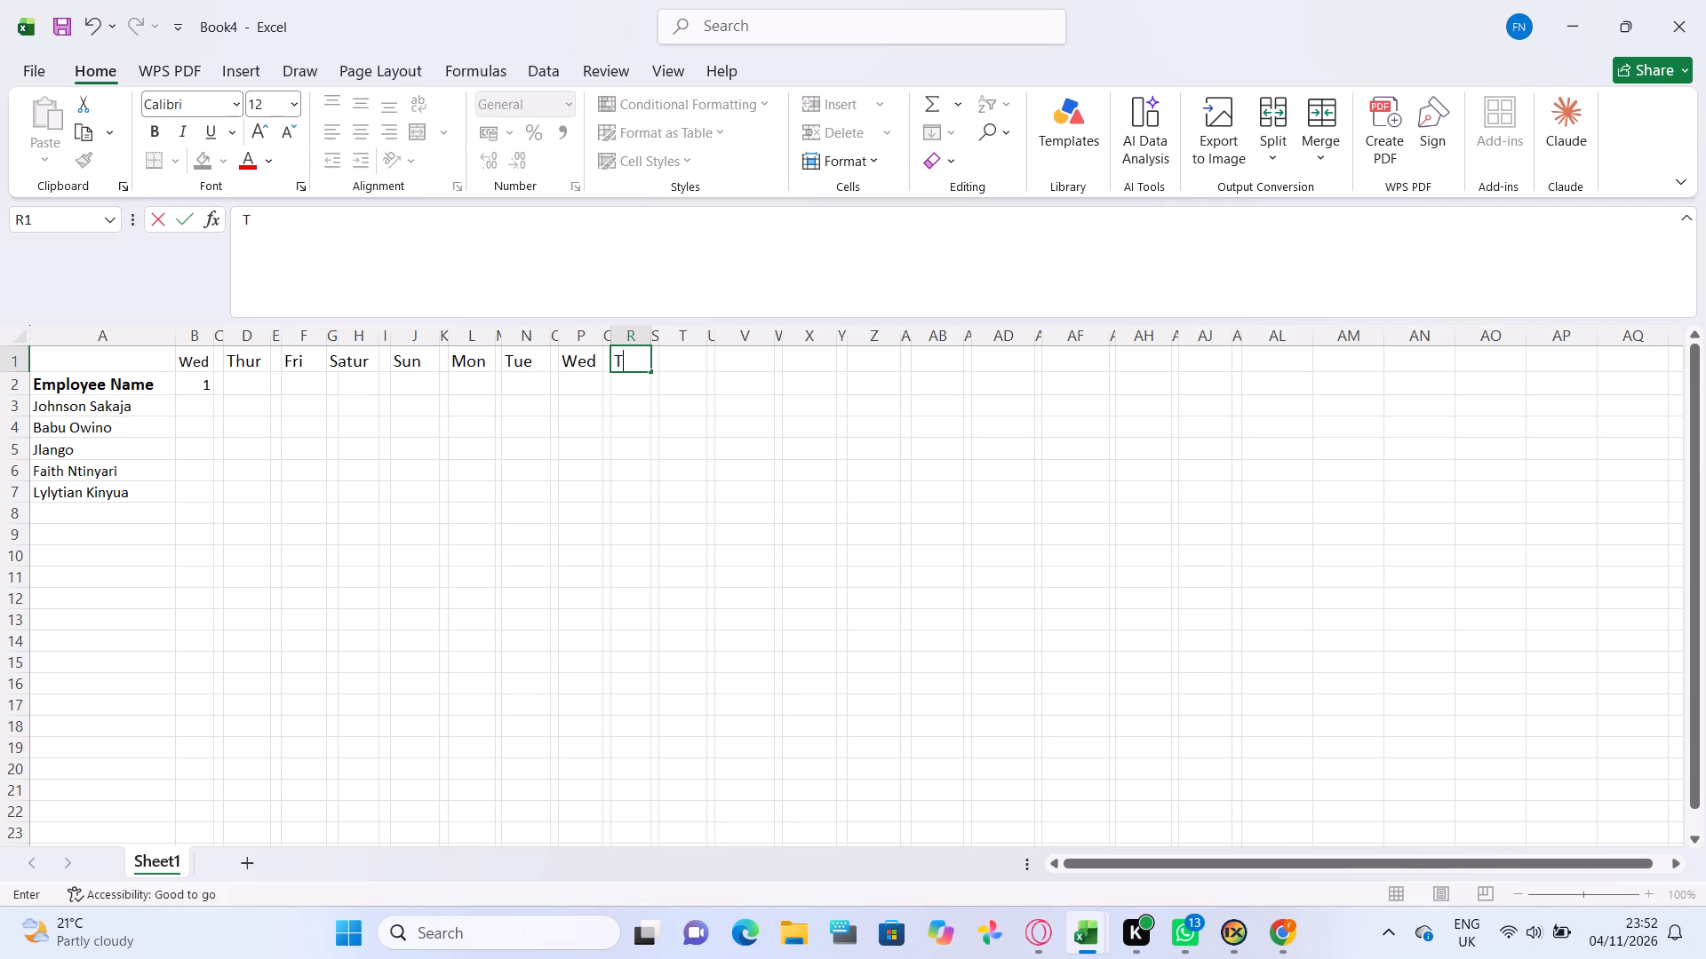
key(BackSpace)
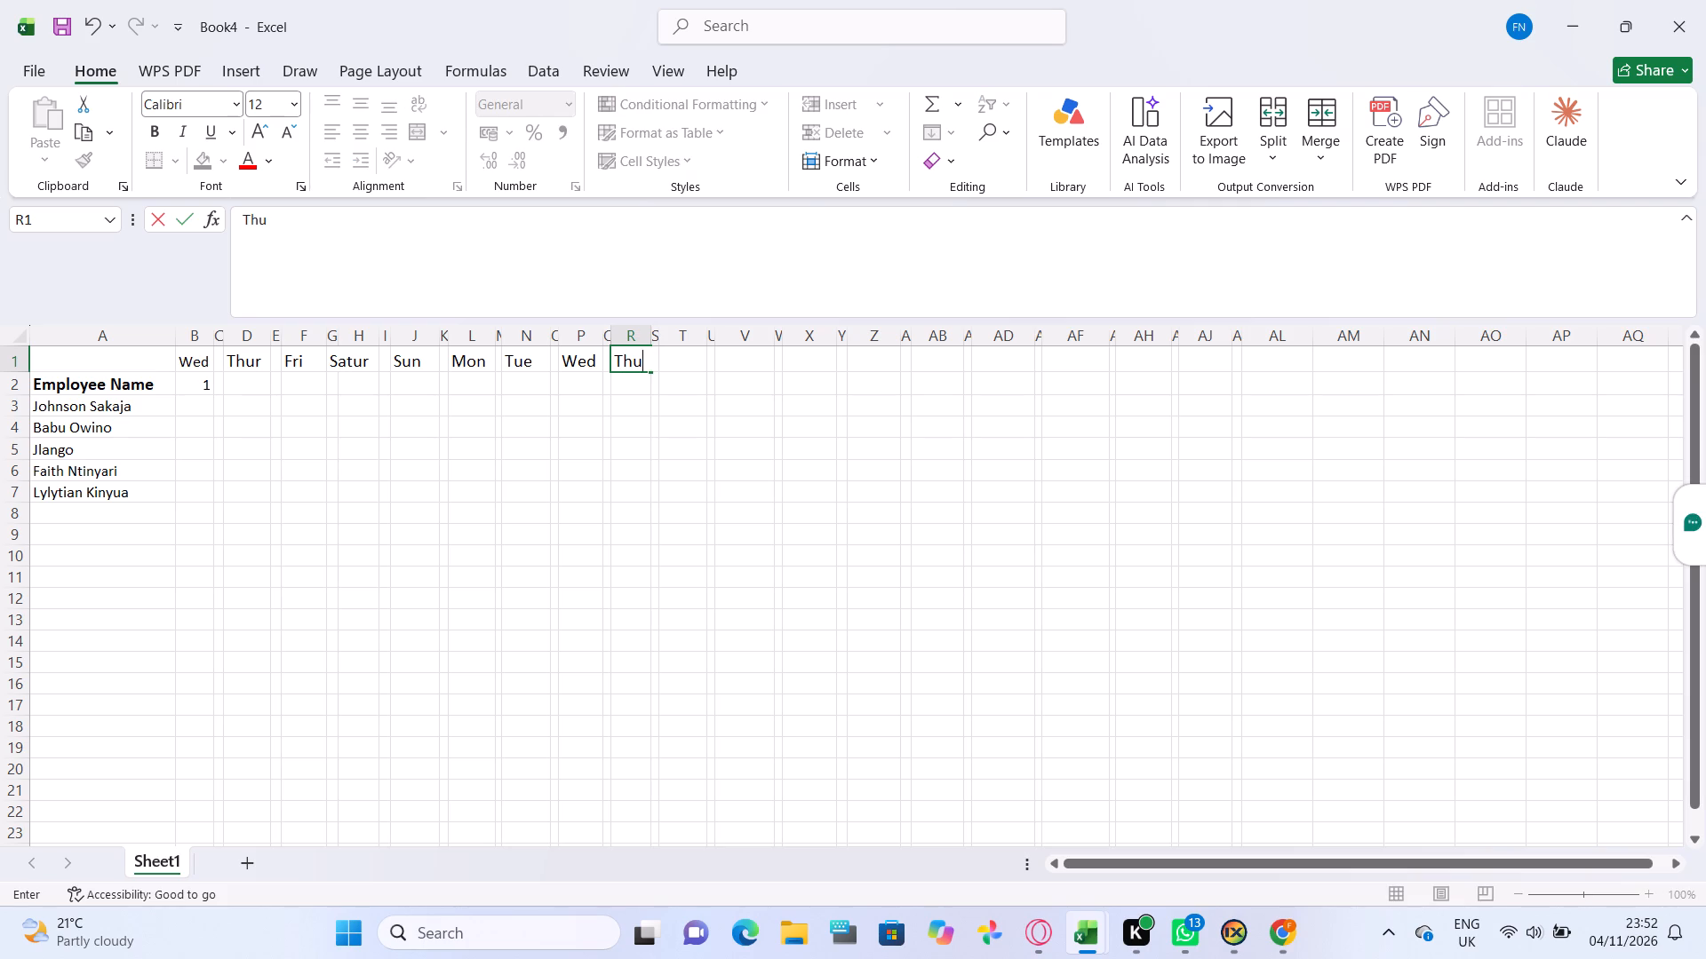
key(r)
key(Right)
key(Right)
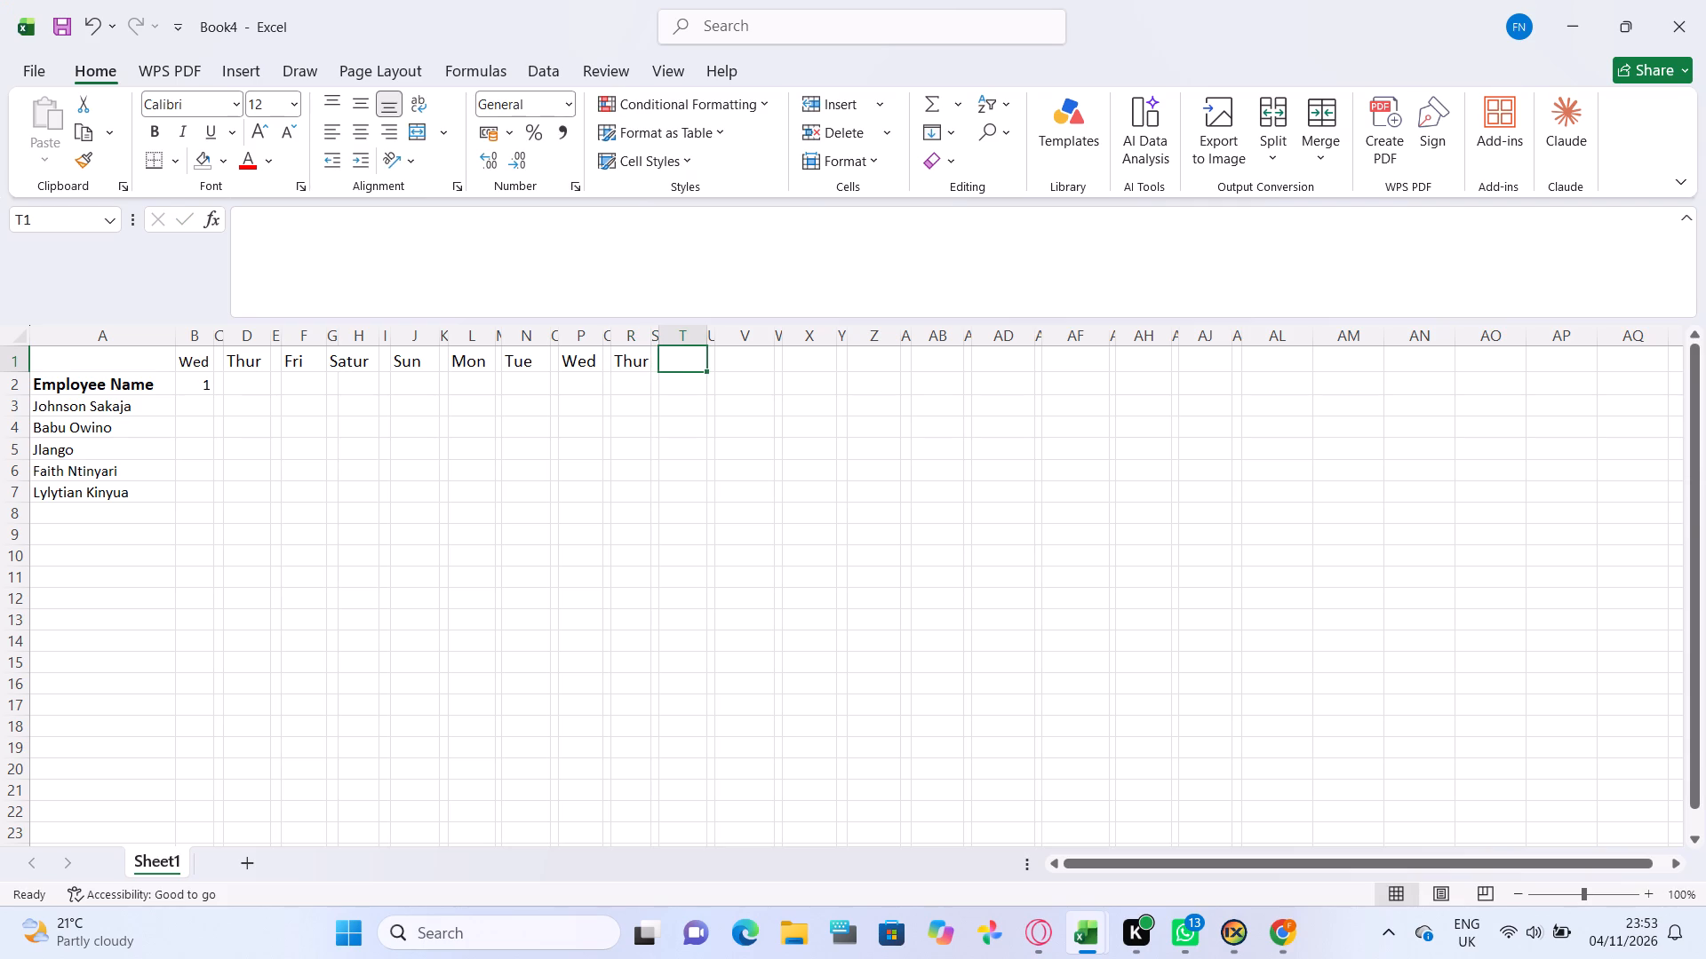
key(Right)
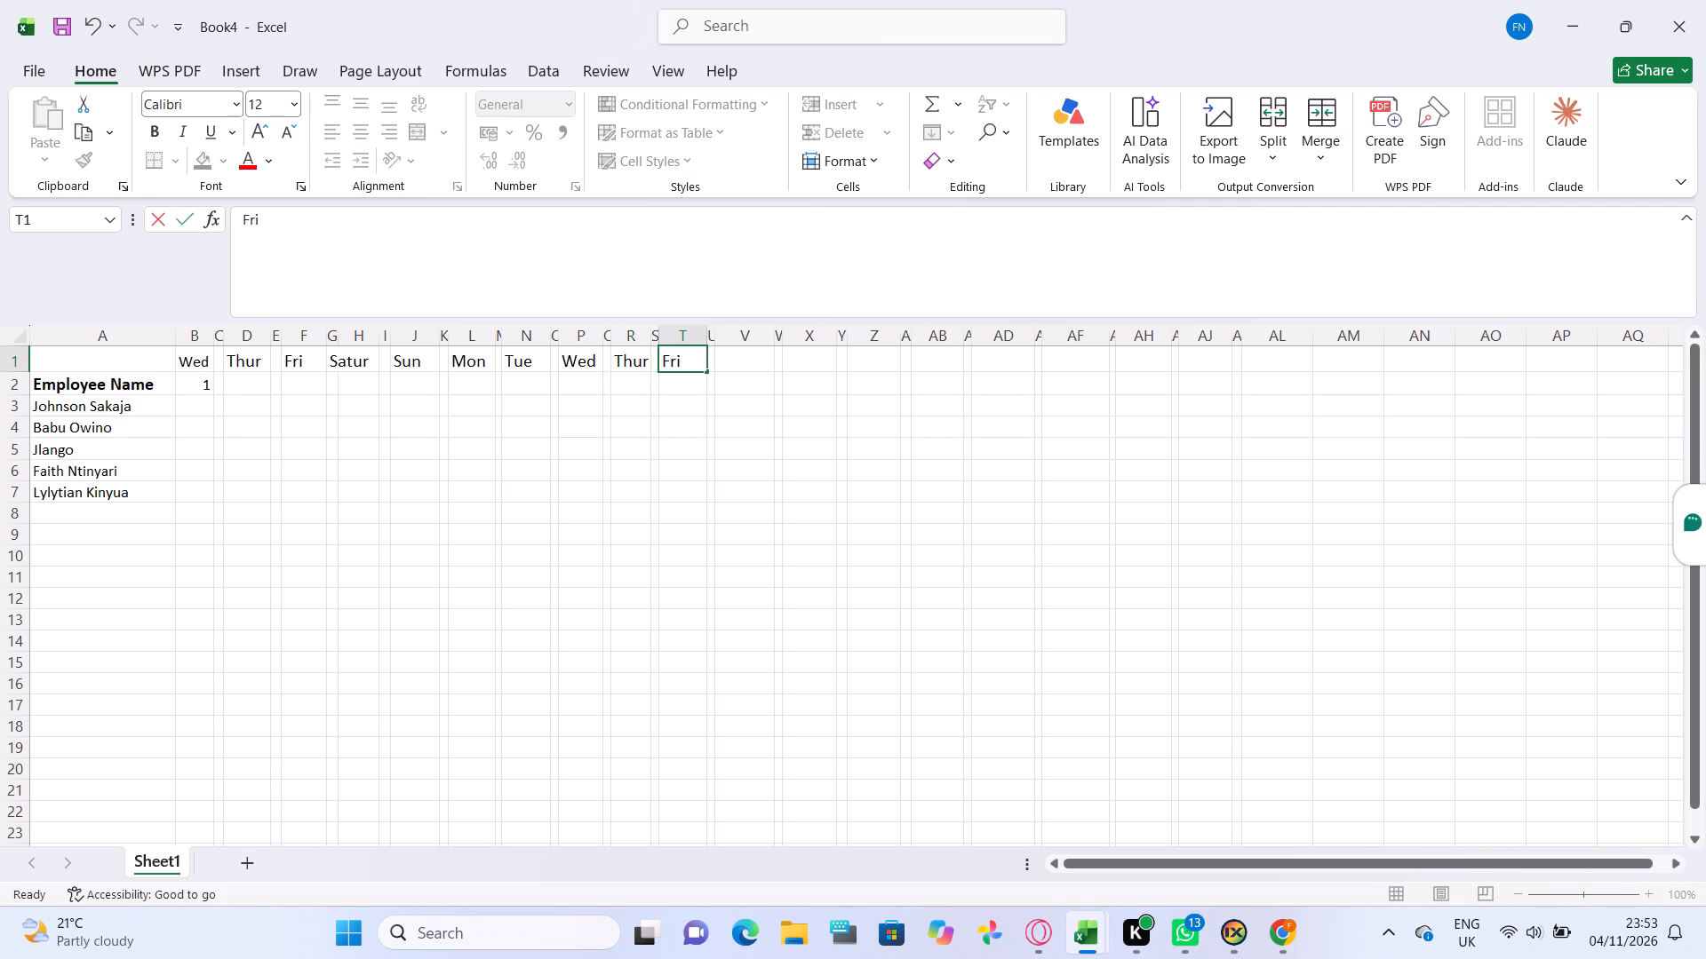
key(Right)
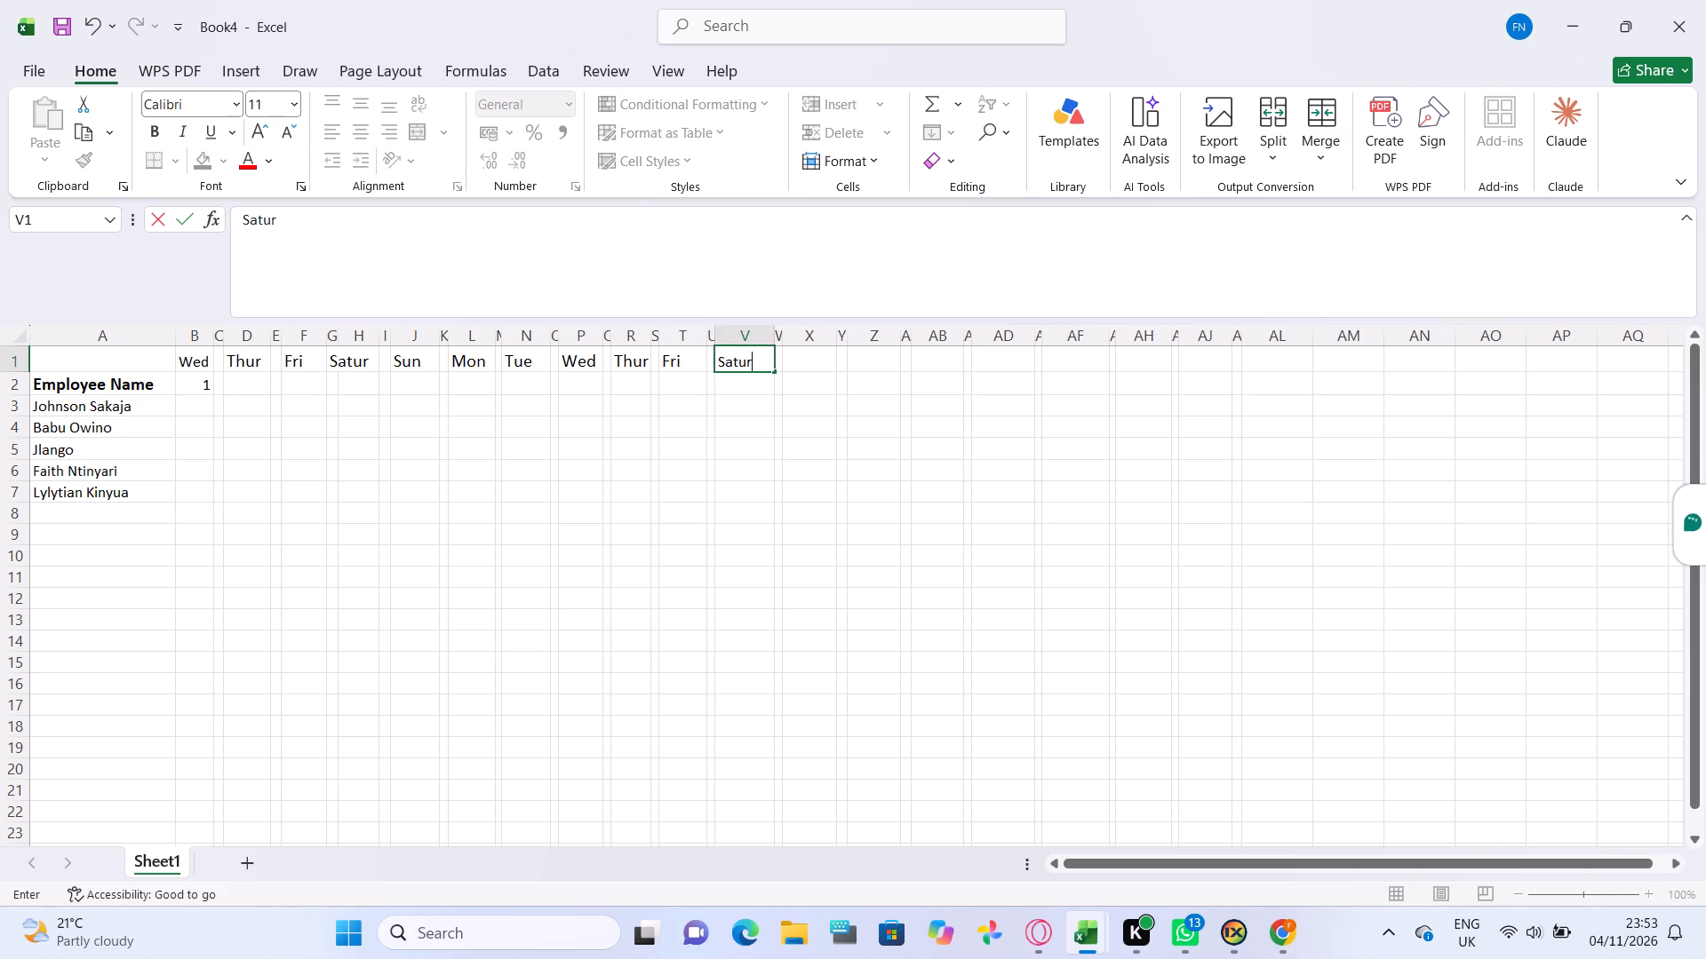
key(Right)
key(Right)
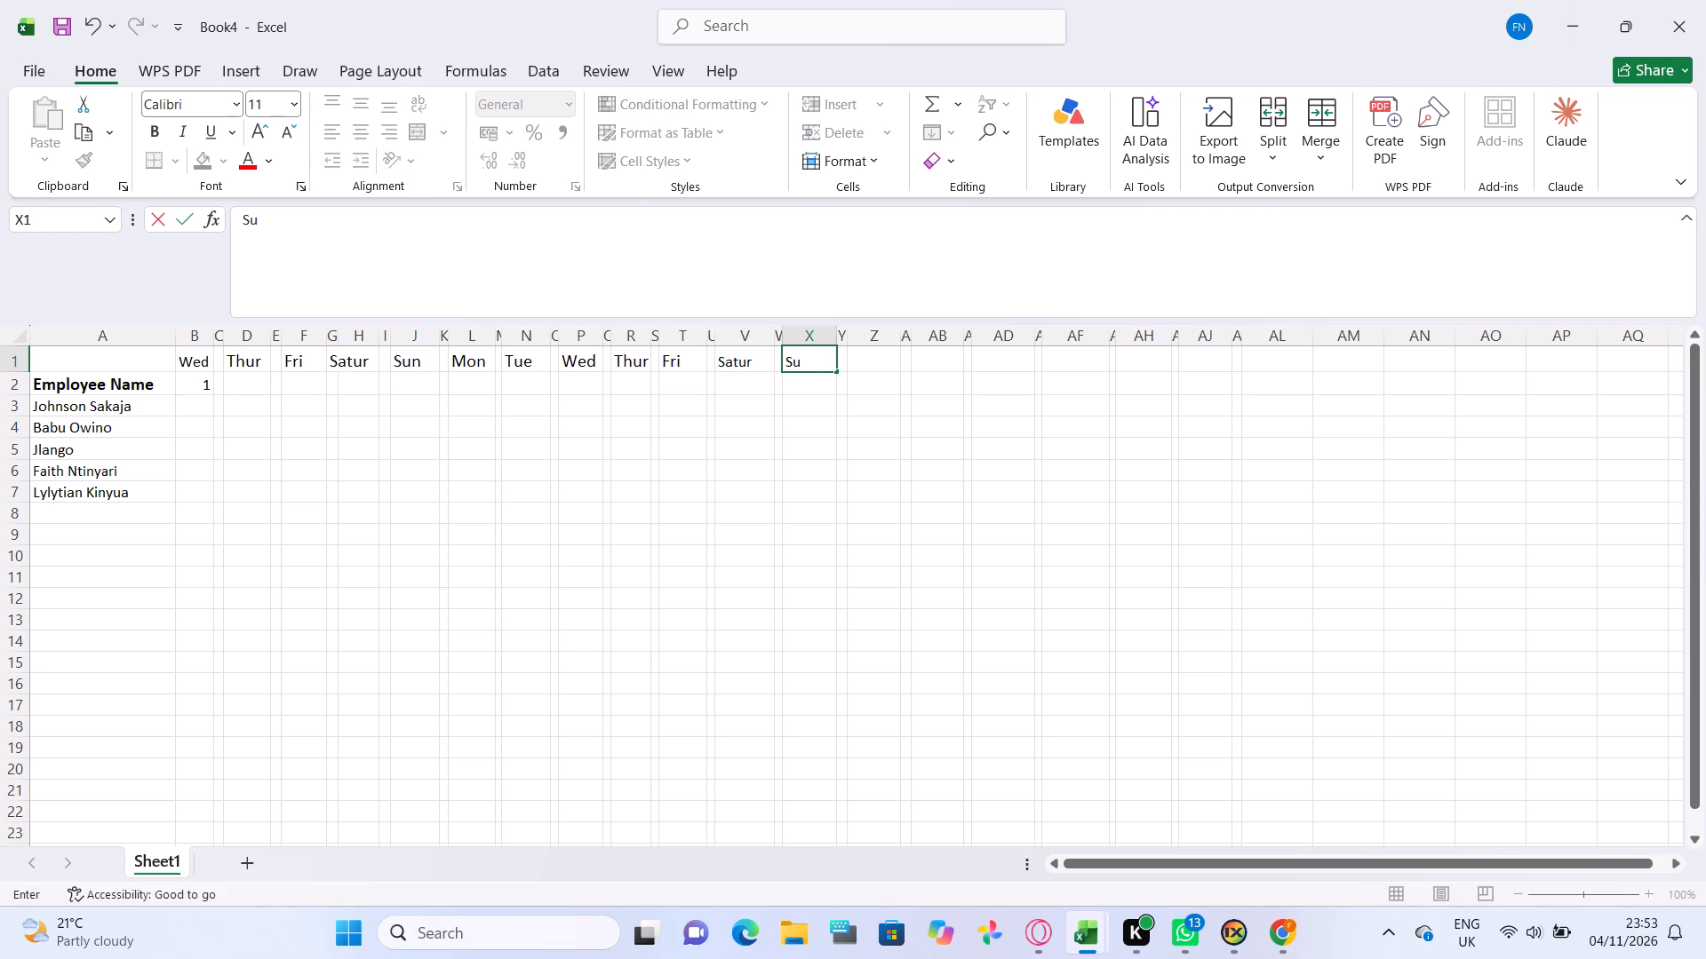
key(Right)
Enter the following week's headings Mon, Tue, Wed, Thur, Fri, Satur and Sun in row 1 of date columns Z through AL, skipping spacers.
key(Right)
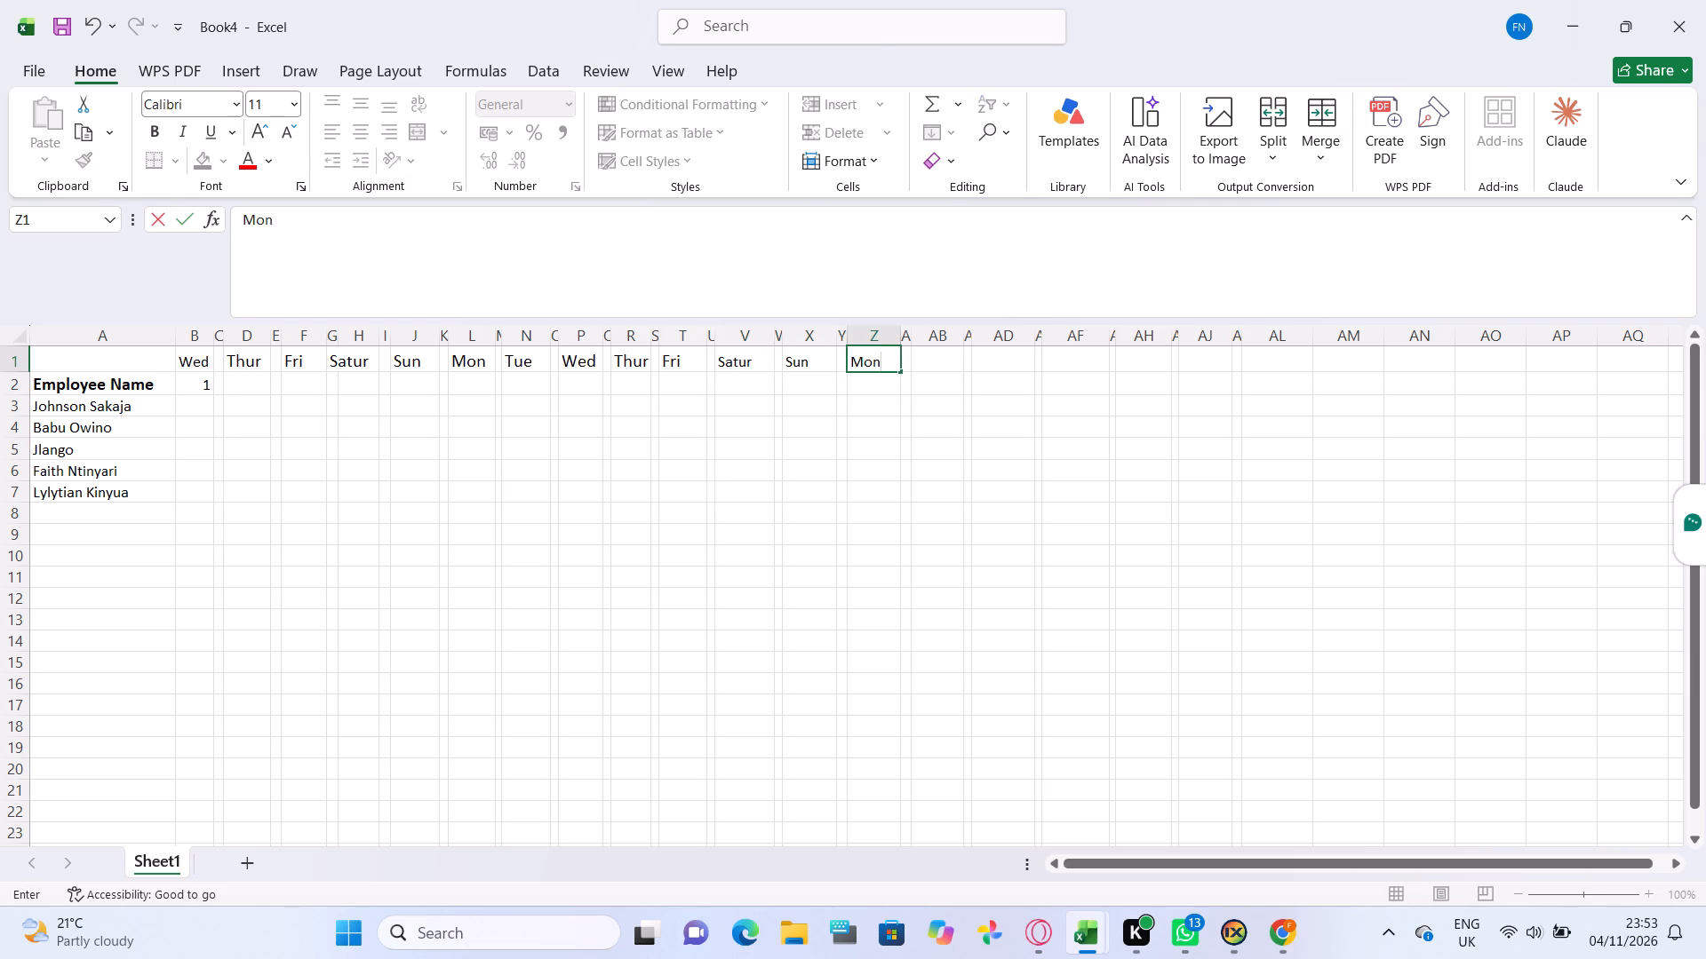
key(Right)
key(Right)
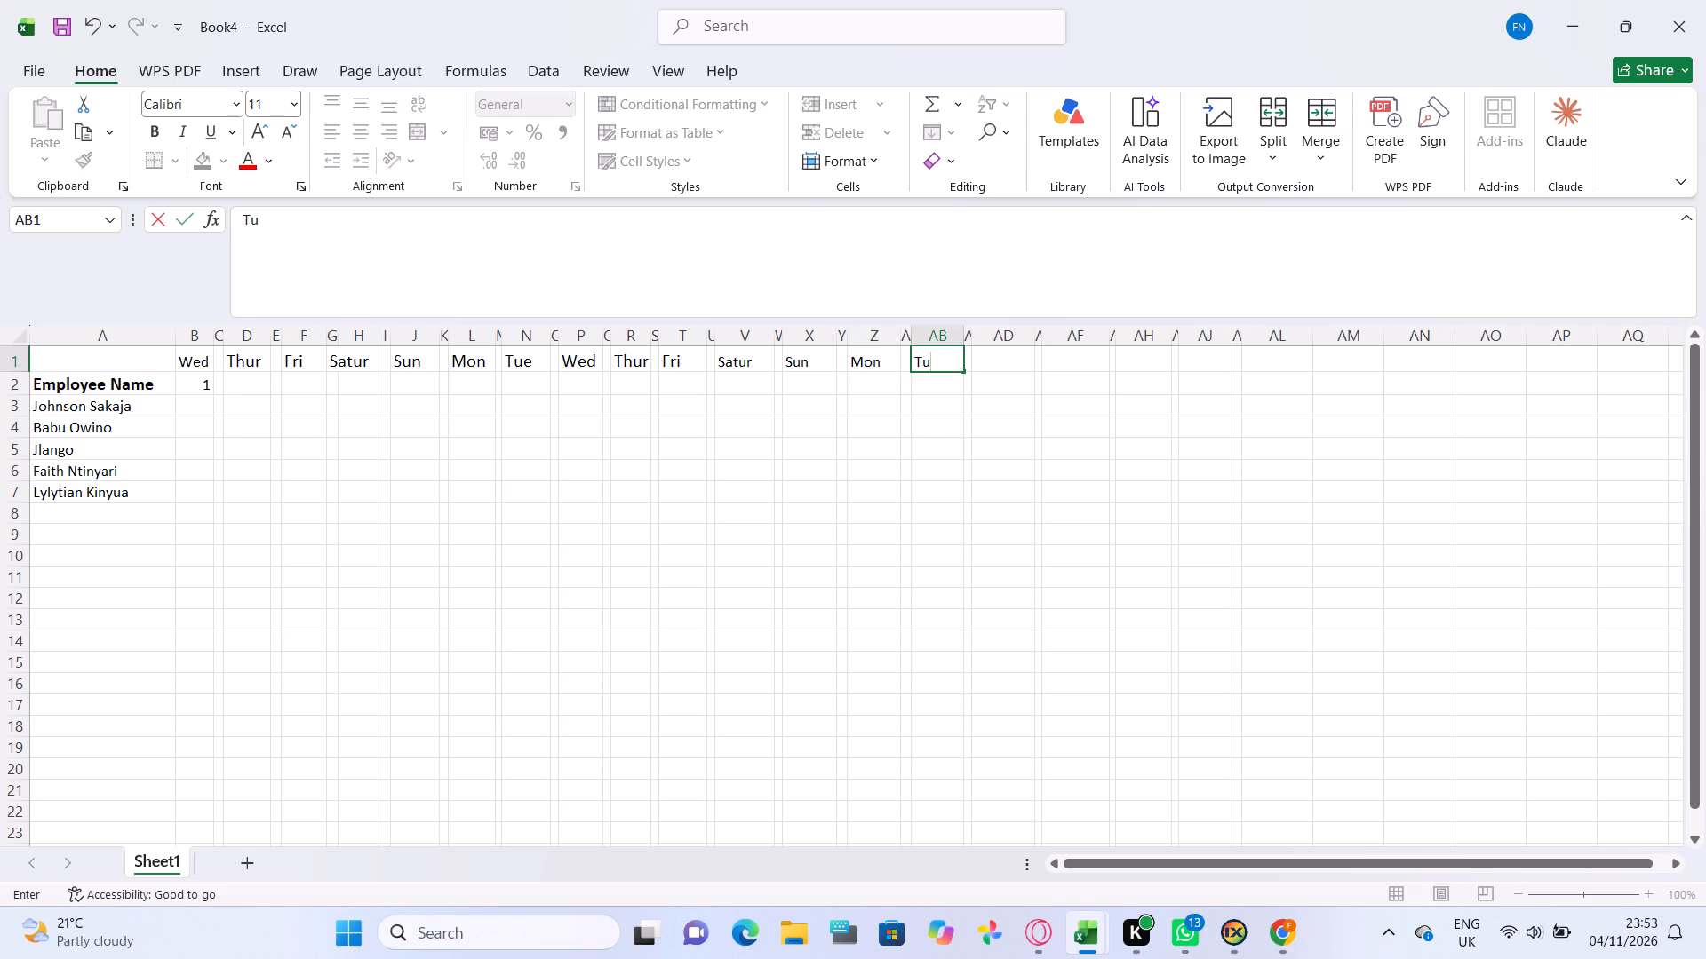
key(Right)
key(Right)
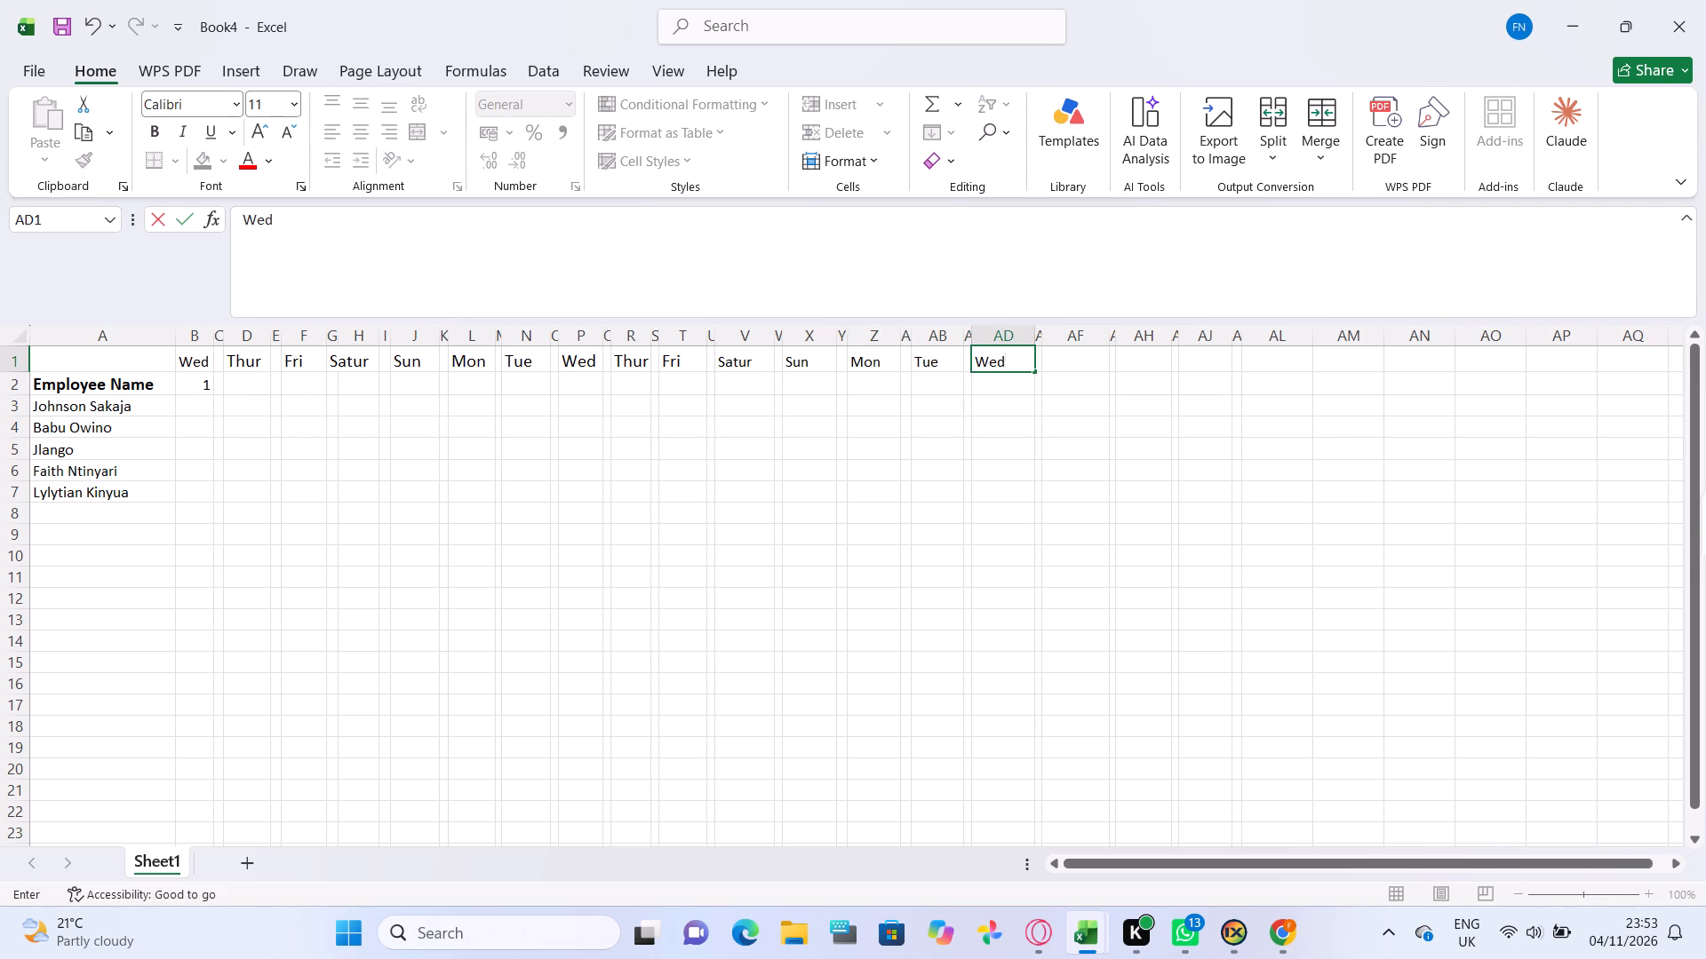
key(Right)
key(Right)
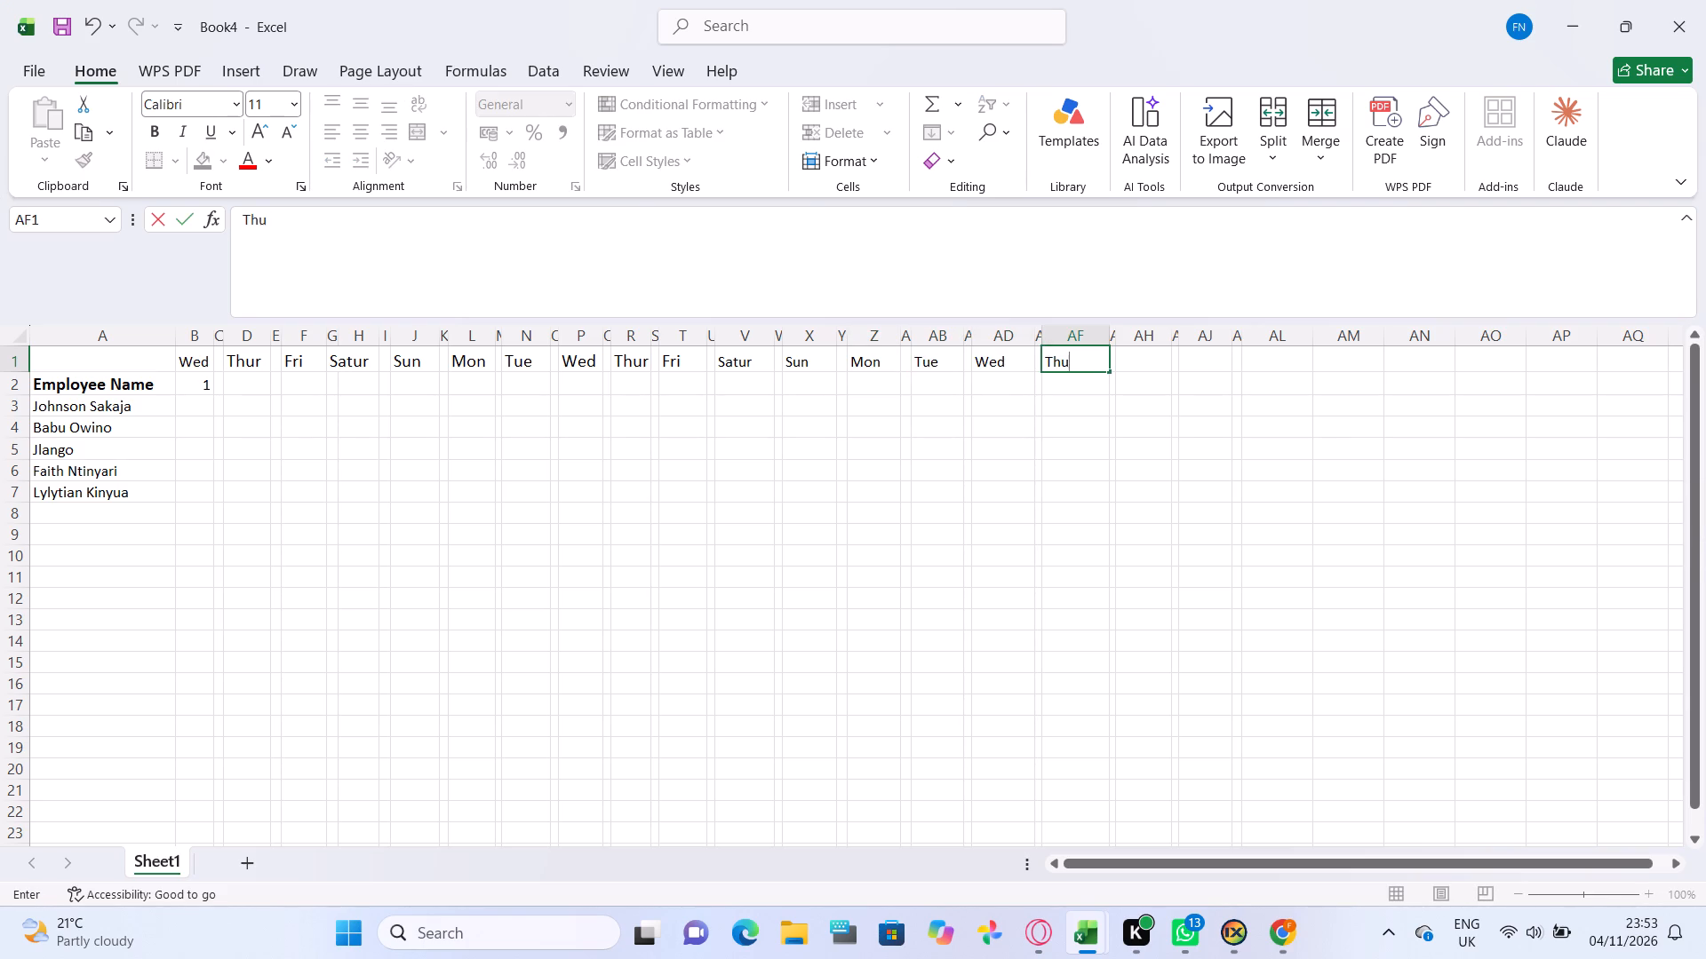
key(Right)
key(Right)
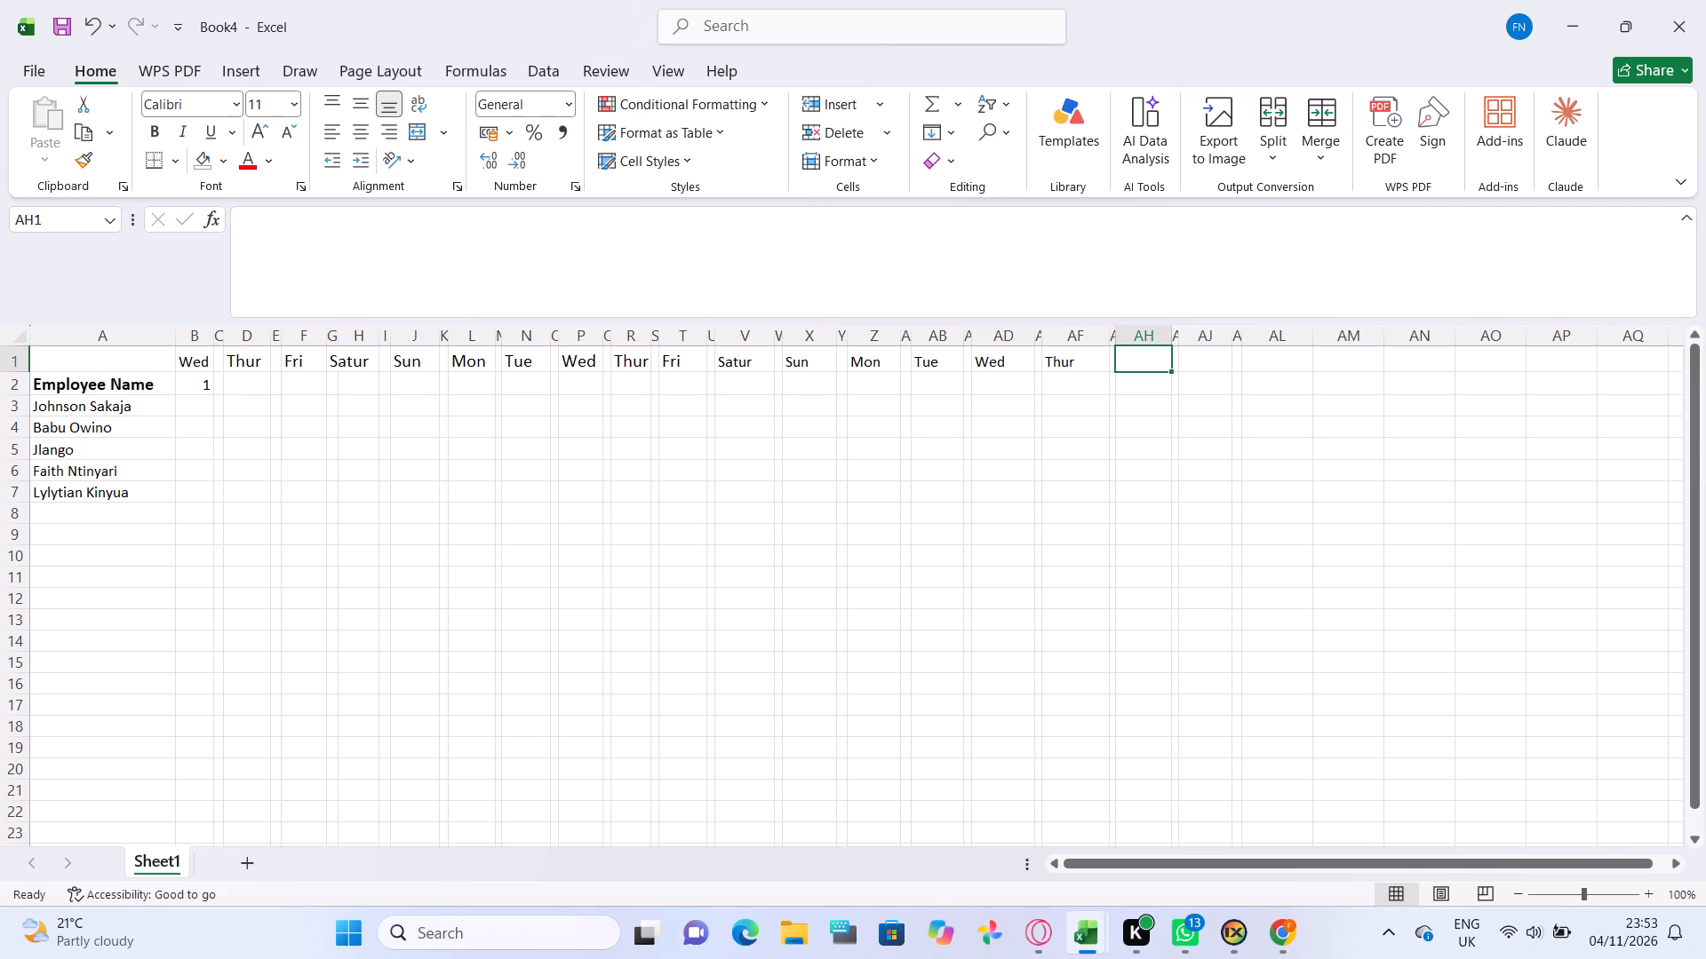
key(Right)
key(Right)
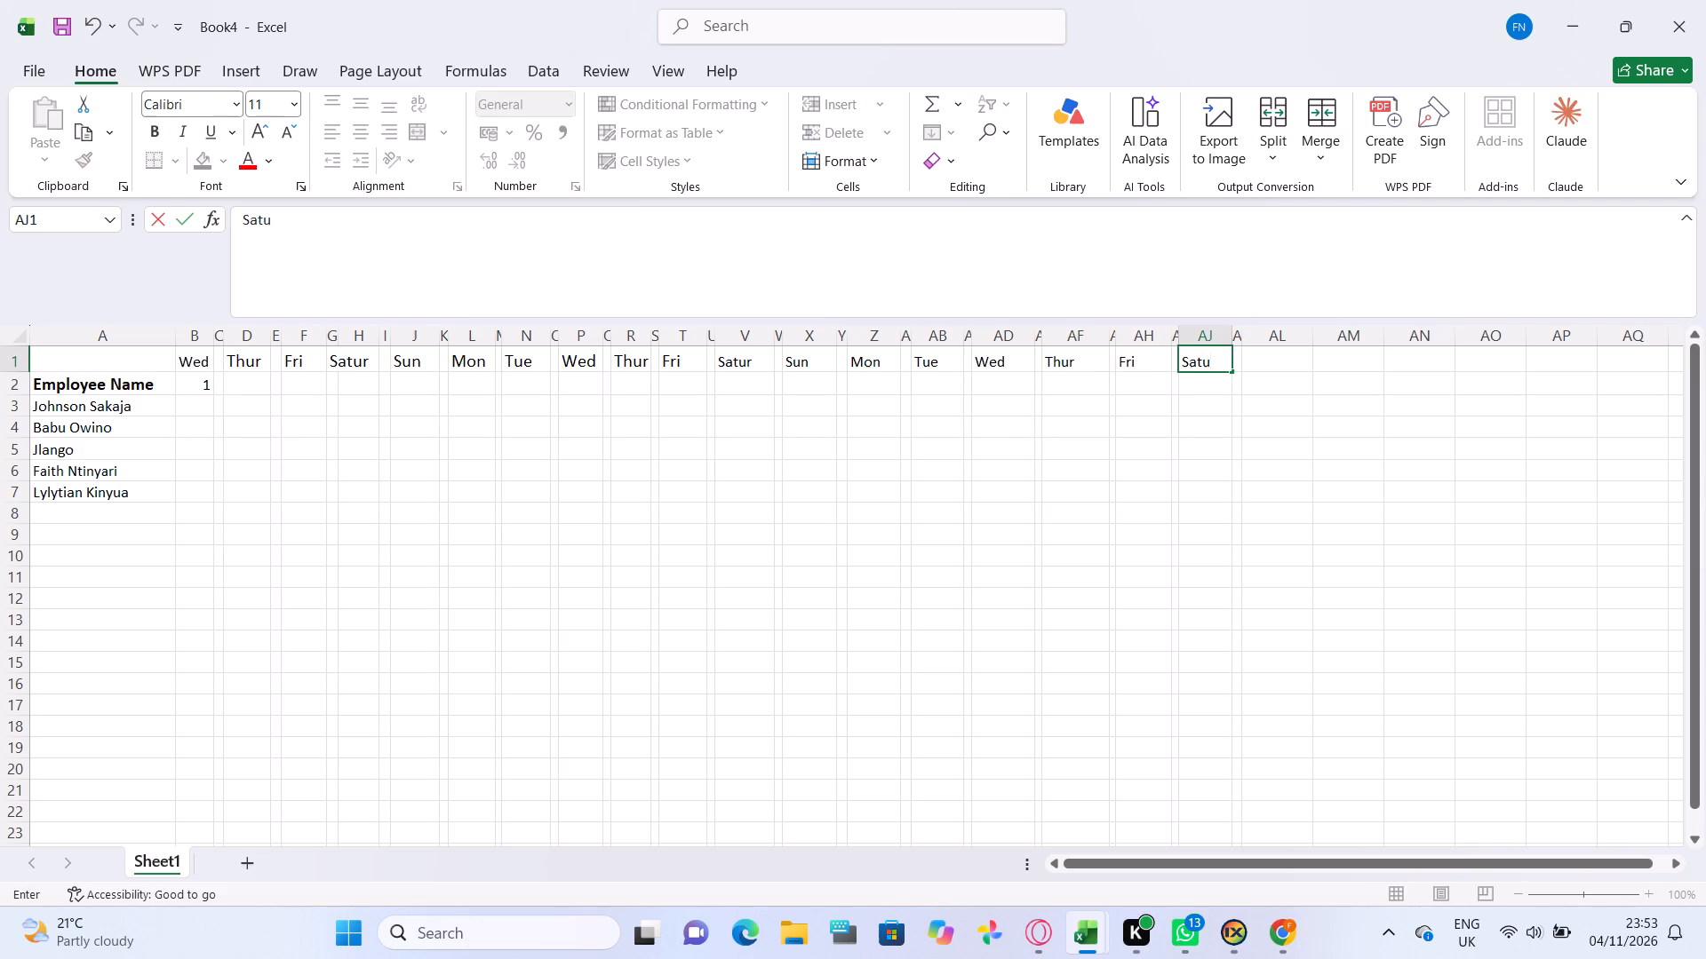
key(Right)
key(Right)
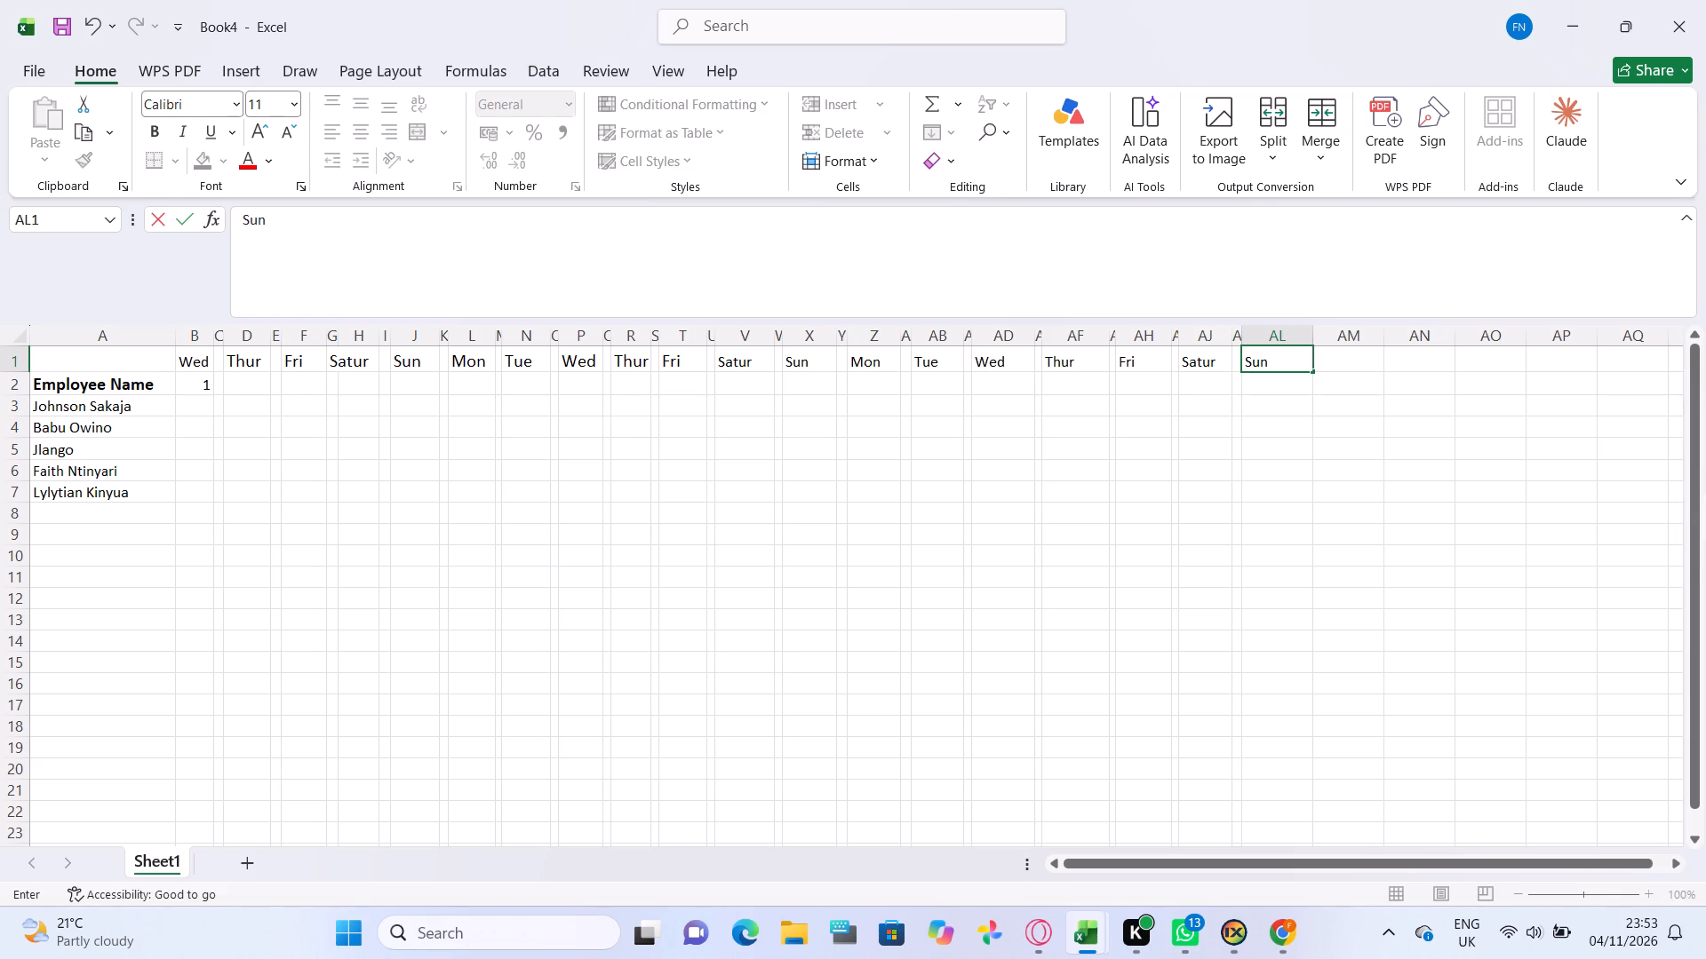
key(Right)
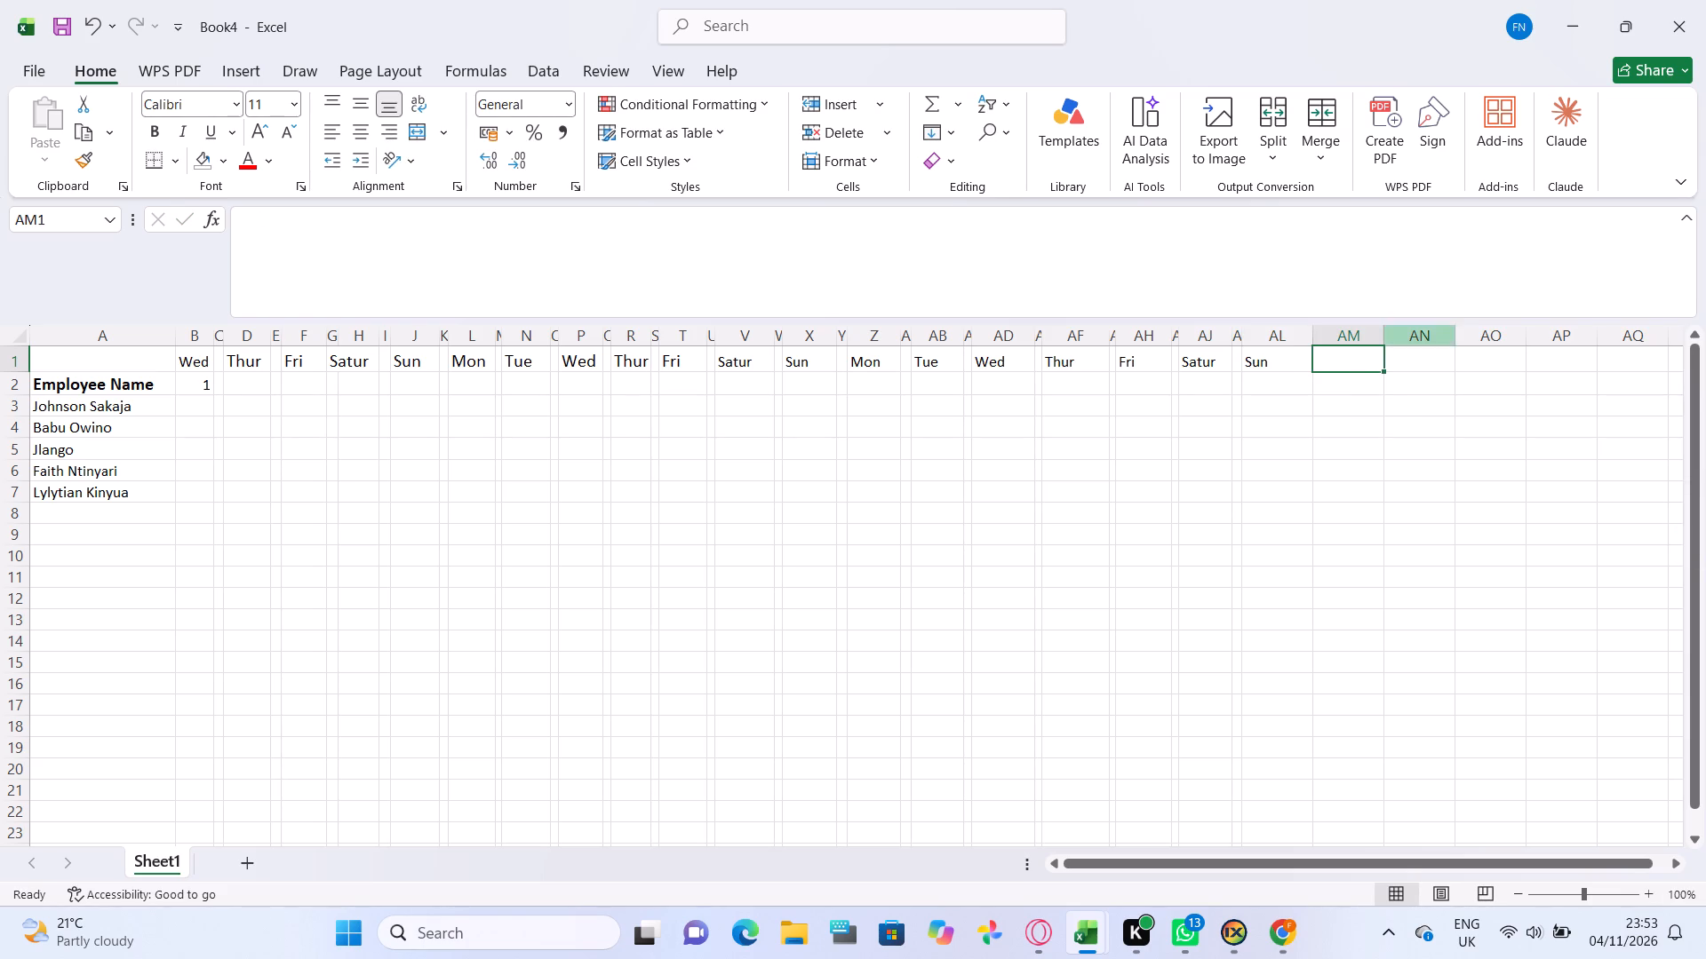
Narrow column AM to a thin spacer and trim date column AL to match the other date columns.
drag(1384, 334, 1345, 348)
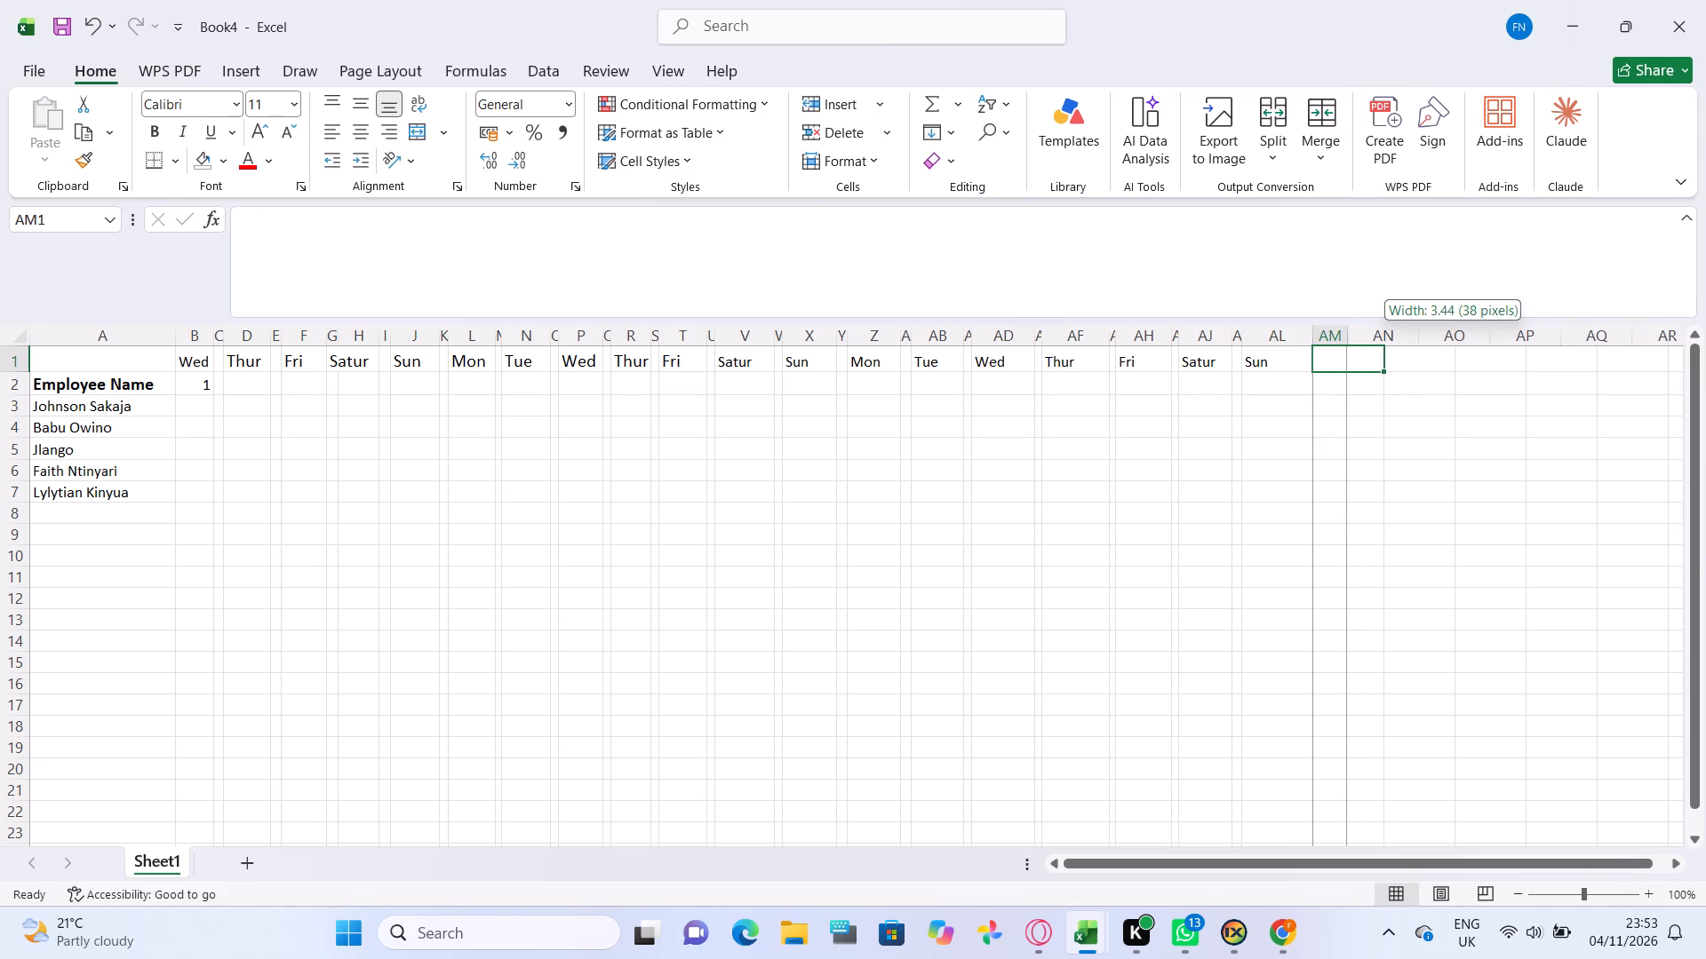
drag(1345, 348, 1322, 348)
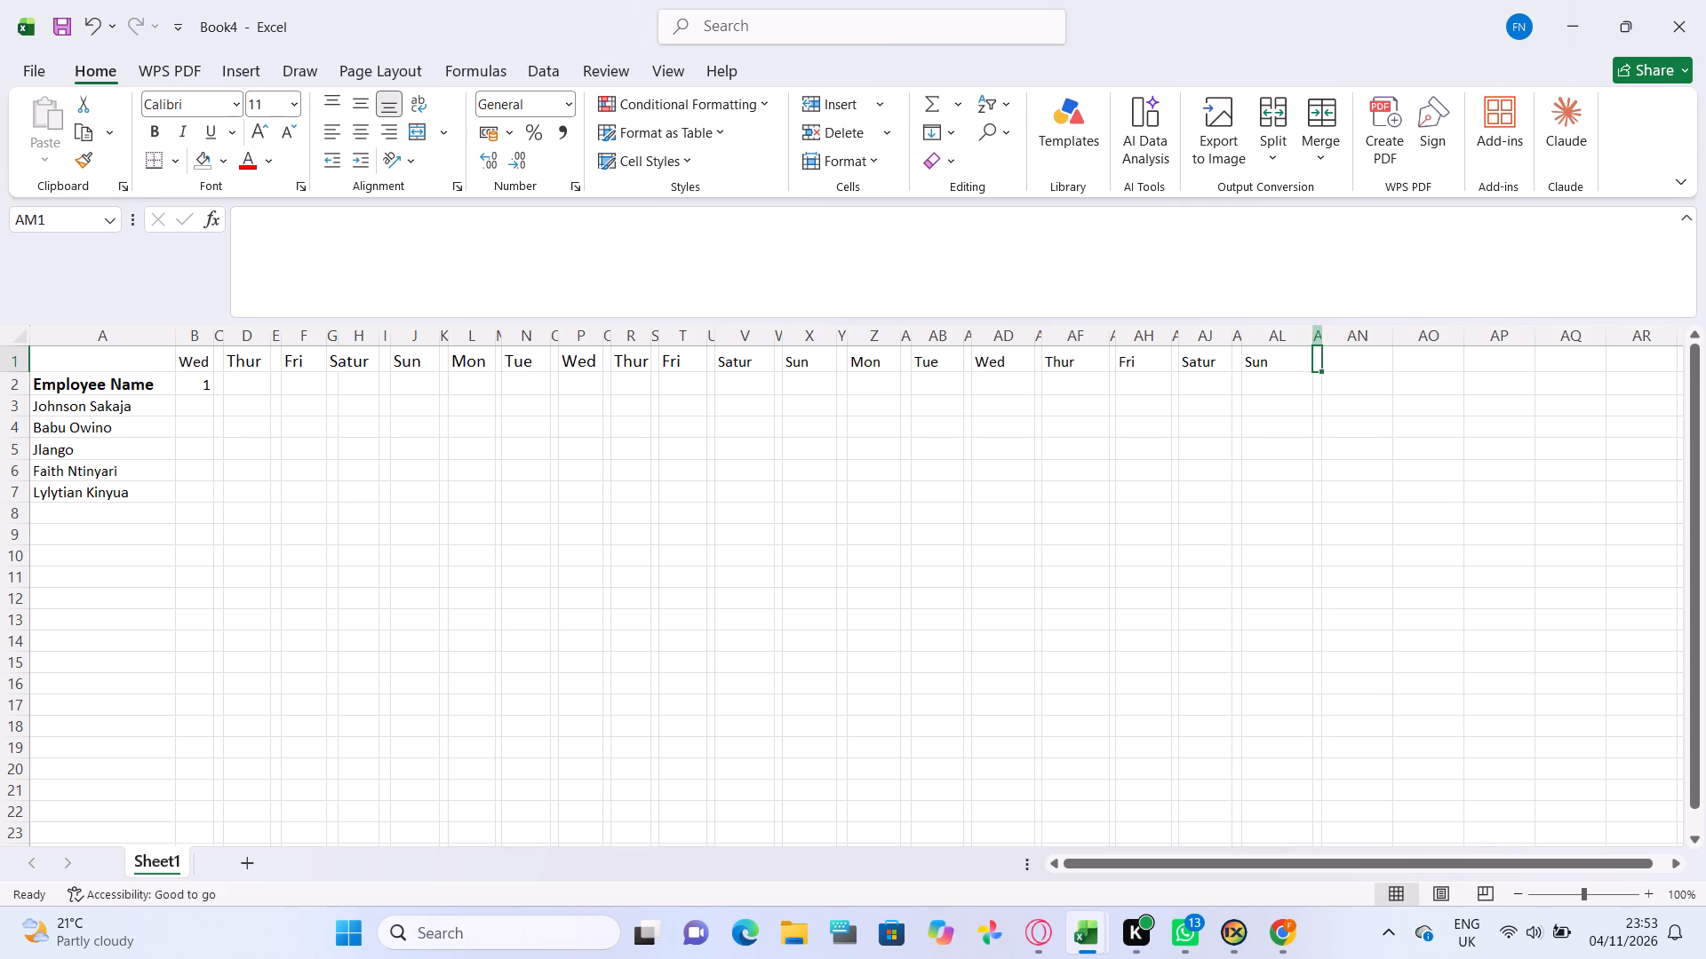
drag(1311, 342, 1294, 346)
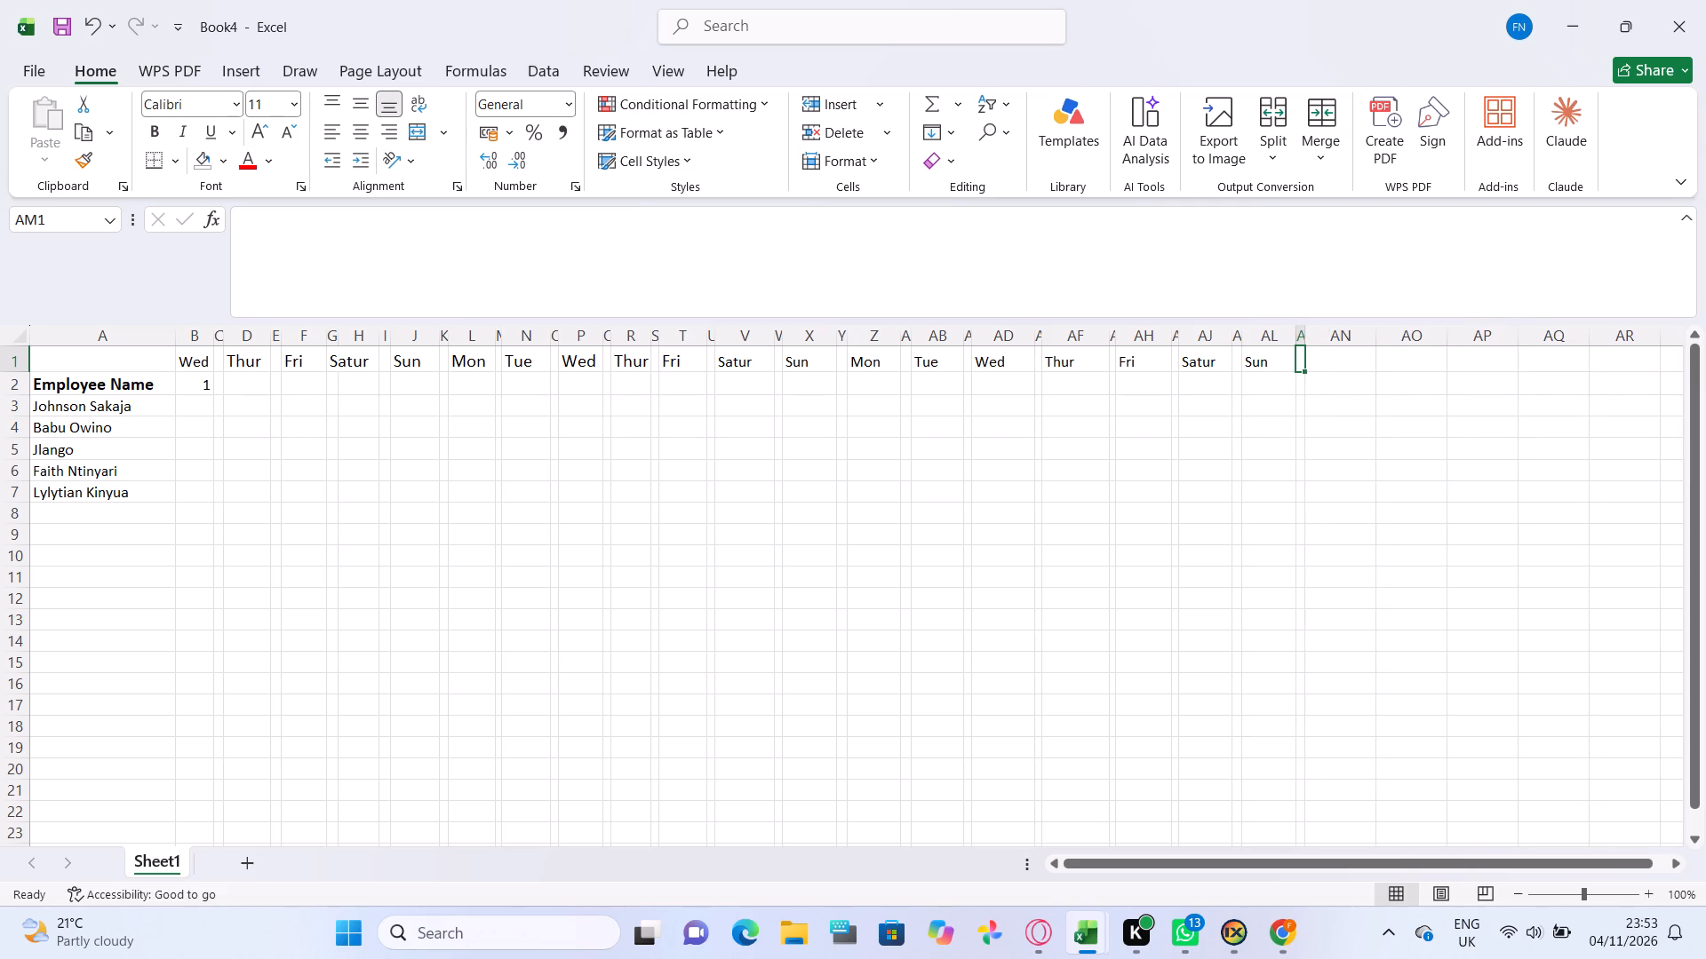
click(1228, 341)
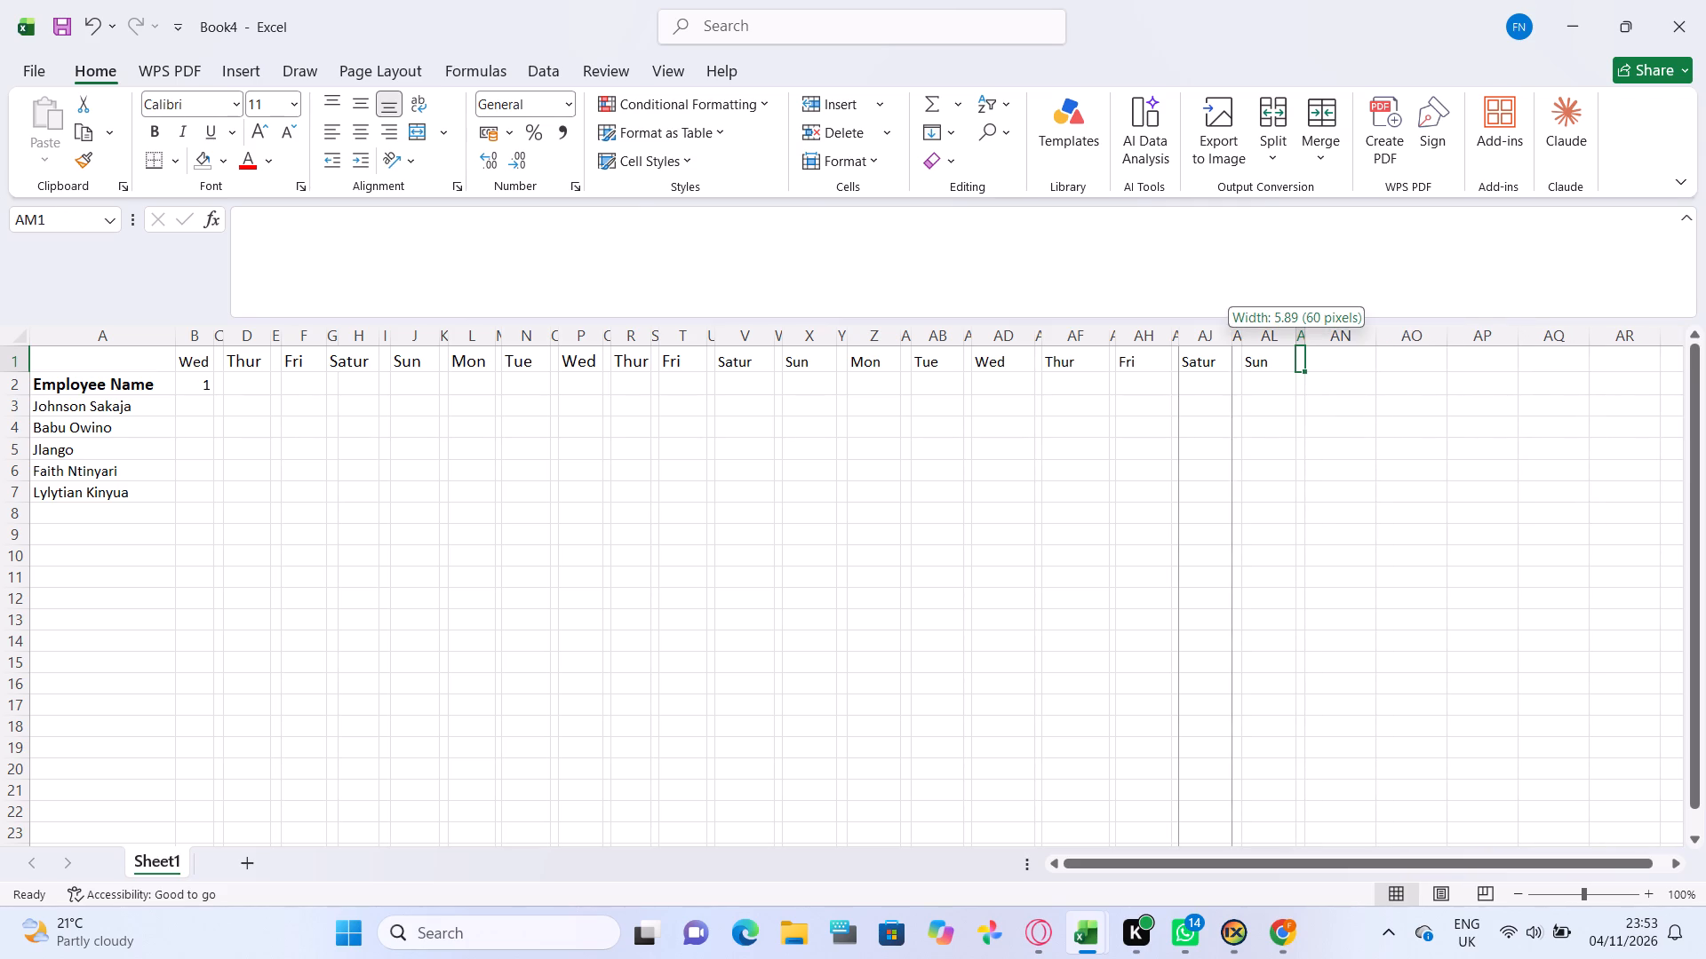
Trim date columns AL and AN to match the other date columns and narrow columns AM and AO to thin spacers.
drag(1292, 342, 1286, 342)
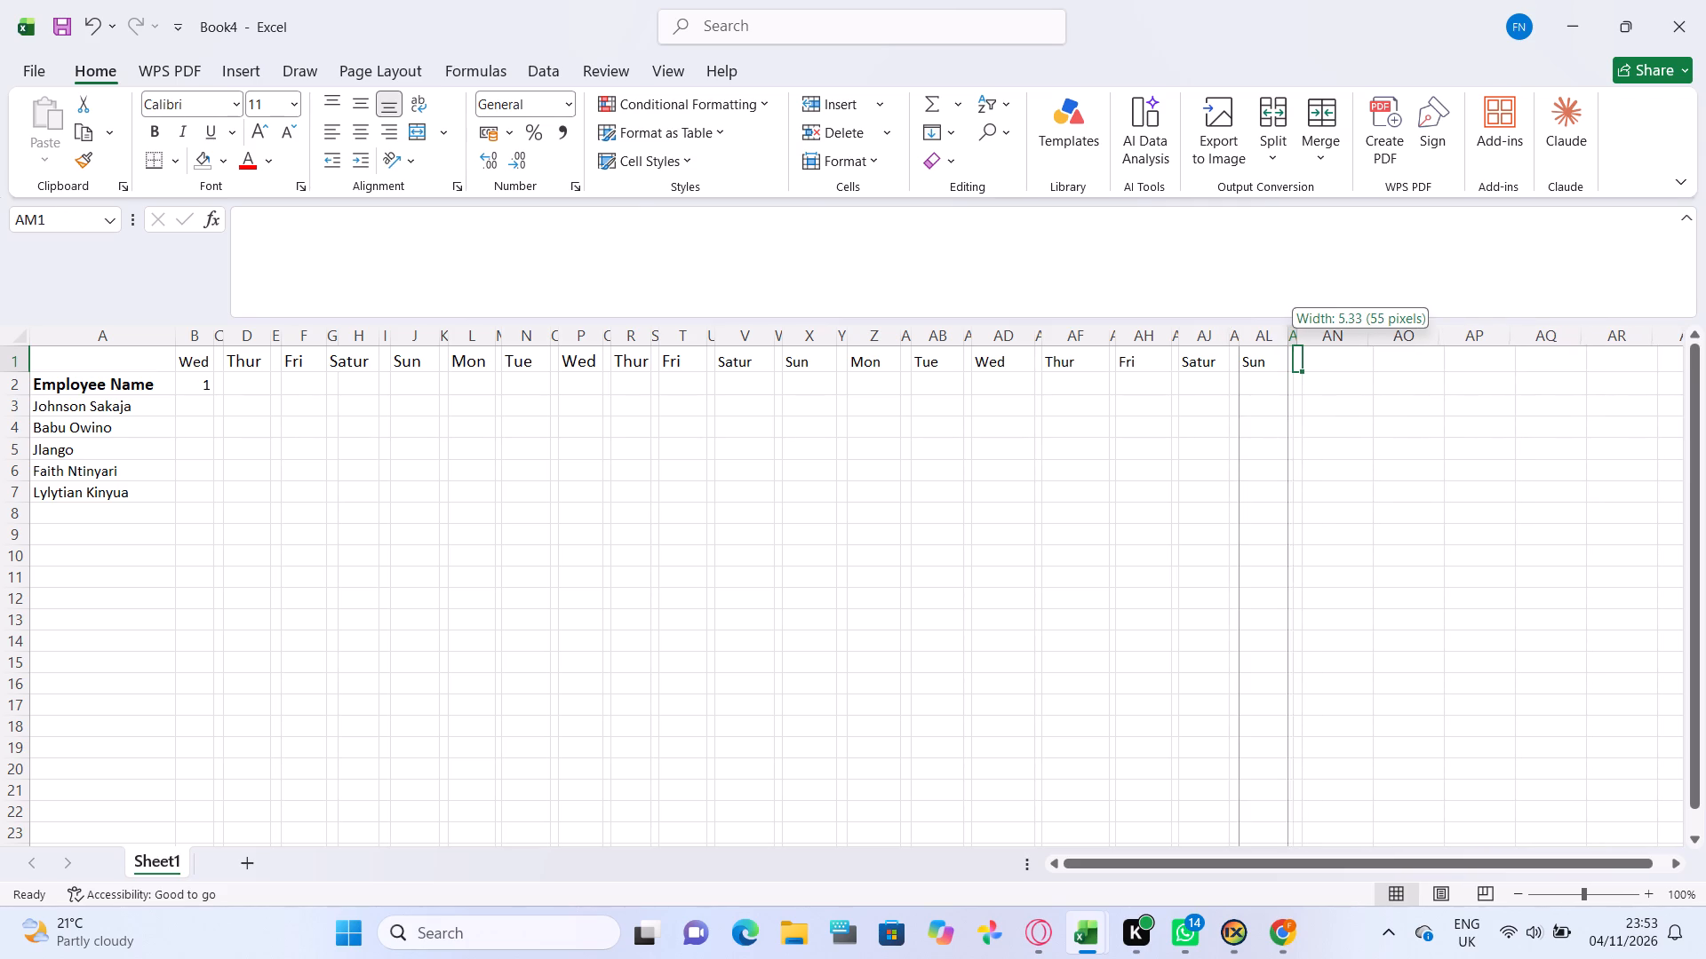
drag(1286, 342, 1279, 342)
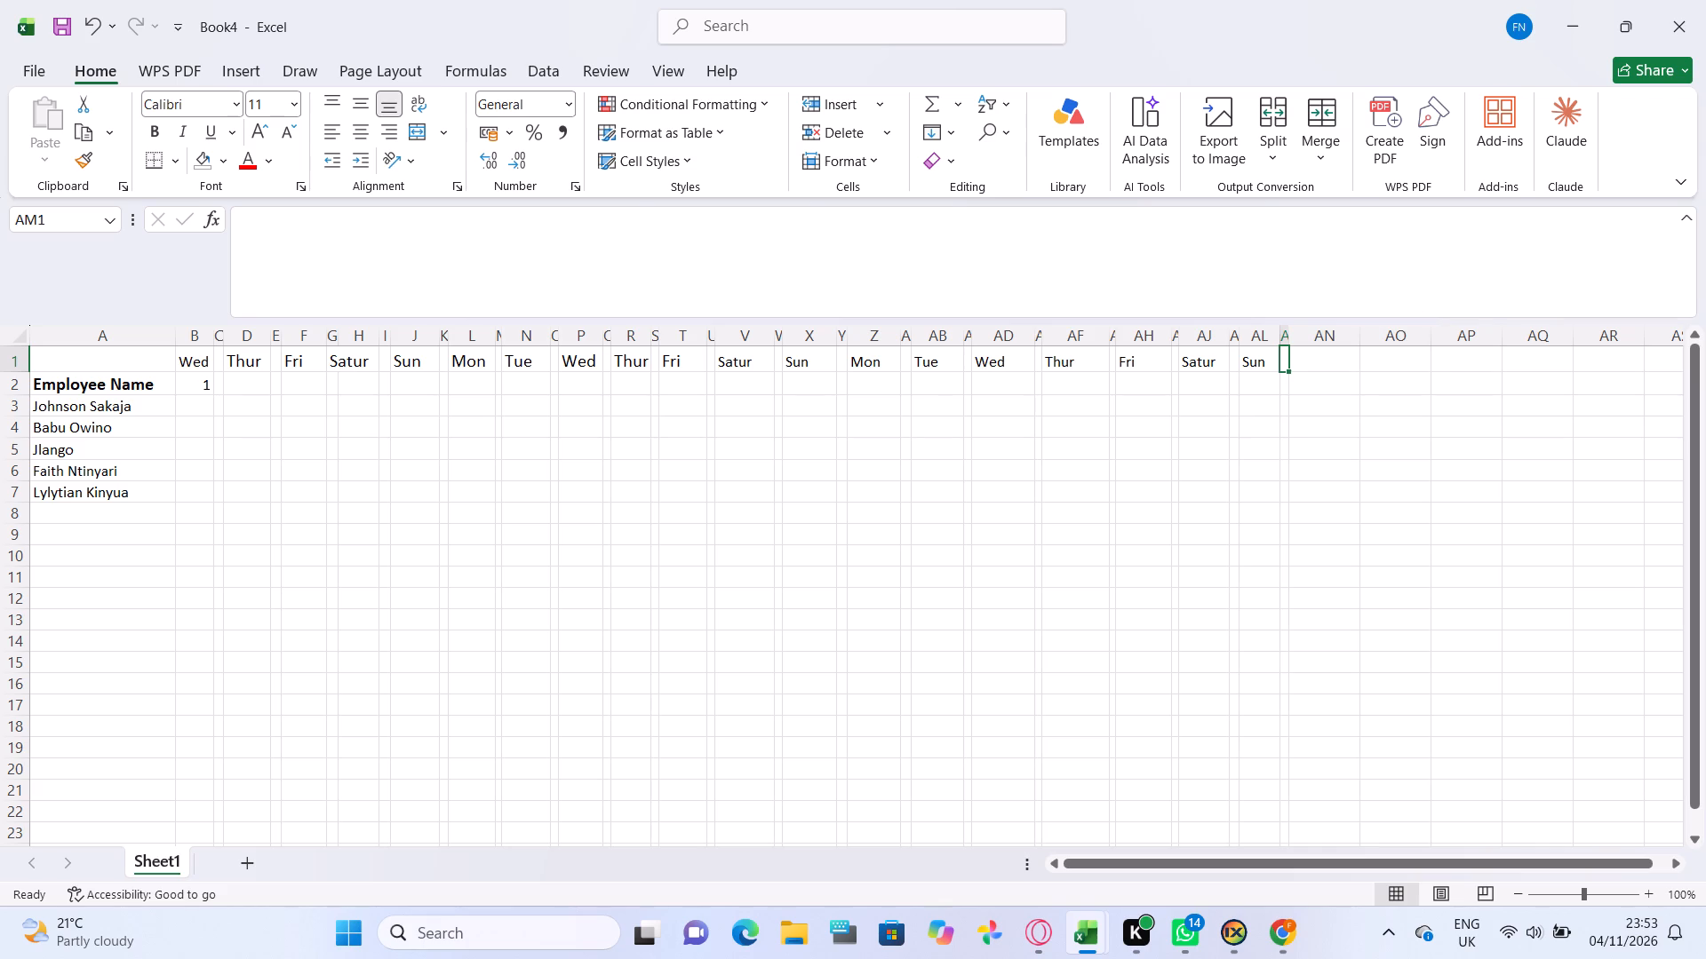
drag(1356, 343, 1342, 345)
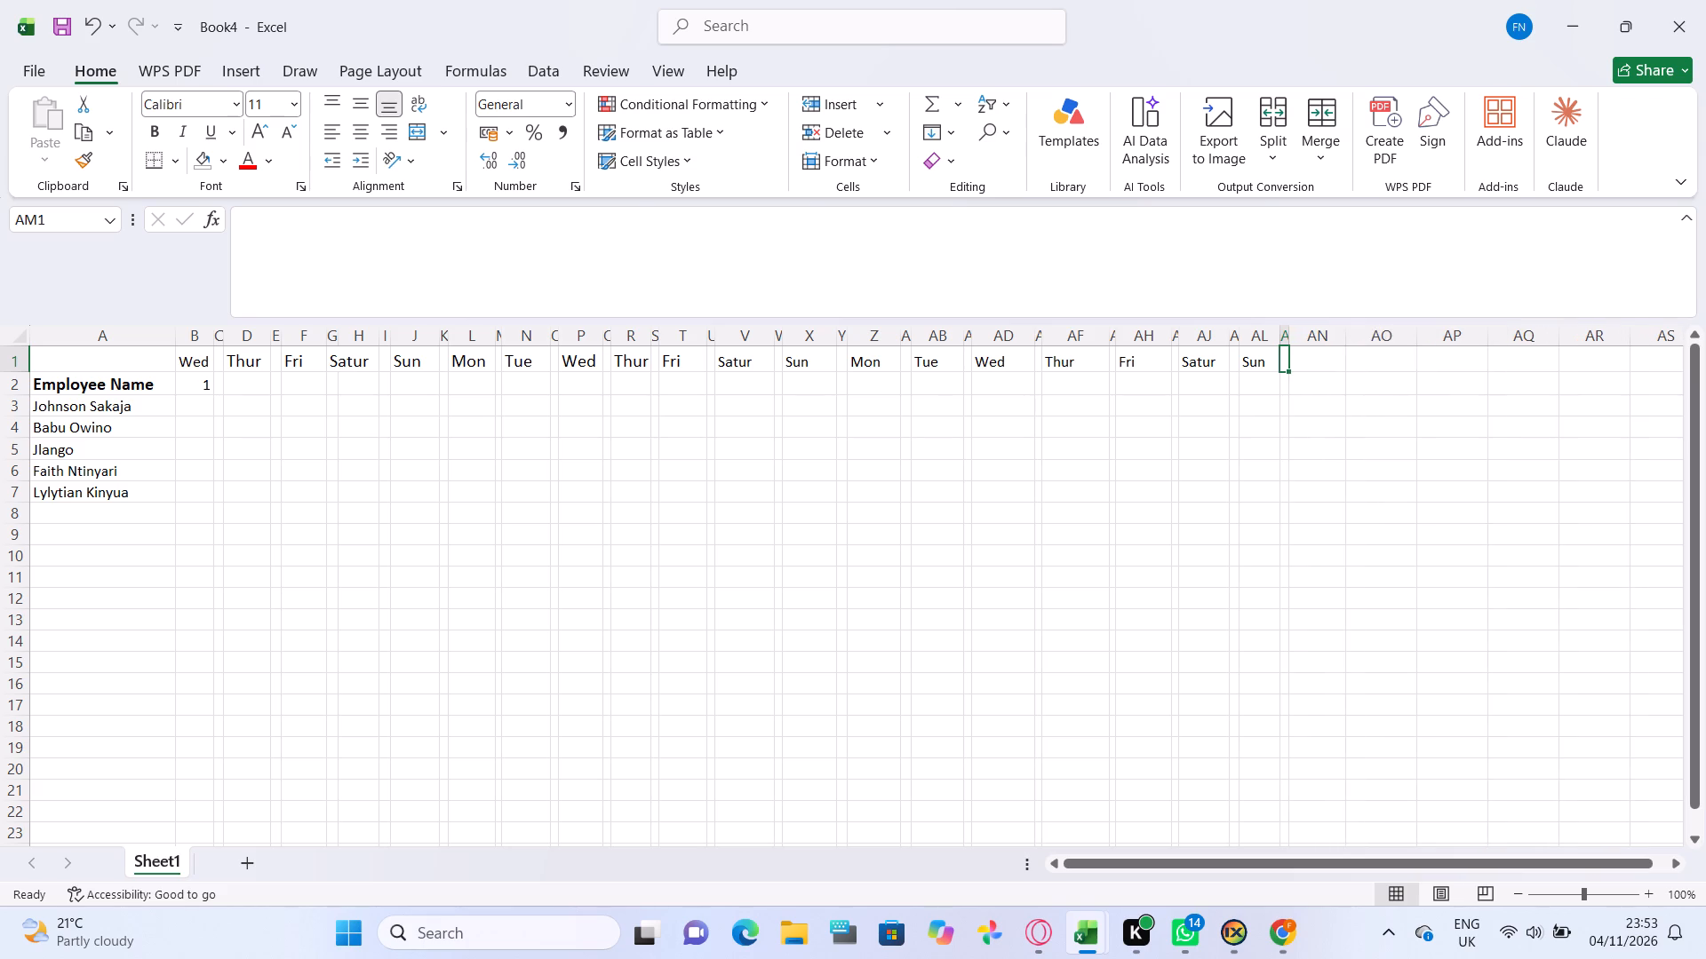
drag(1421, 338, 1362, 349)
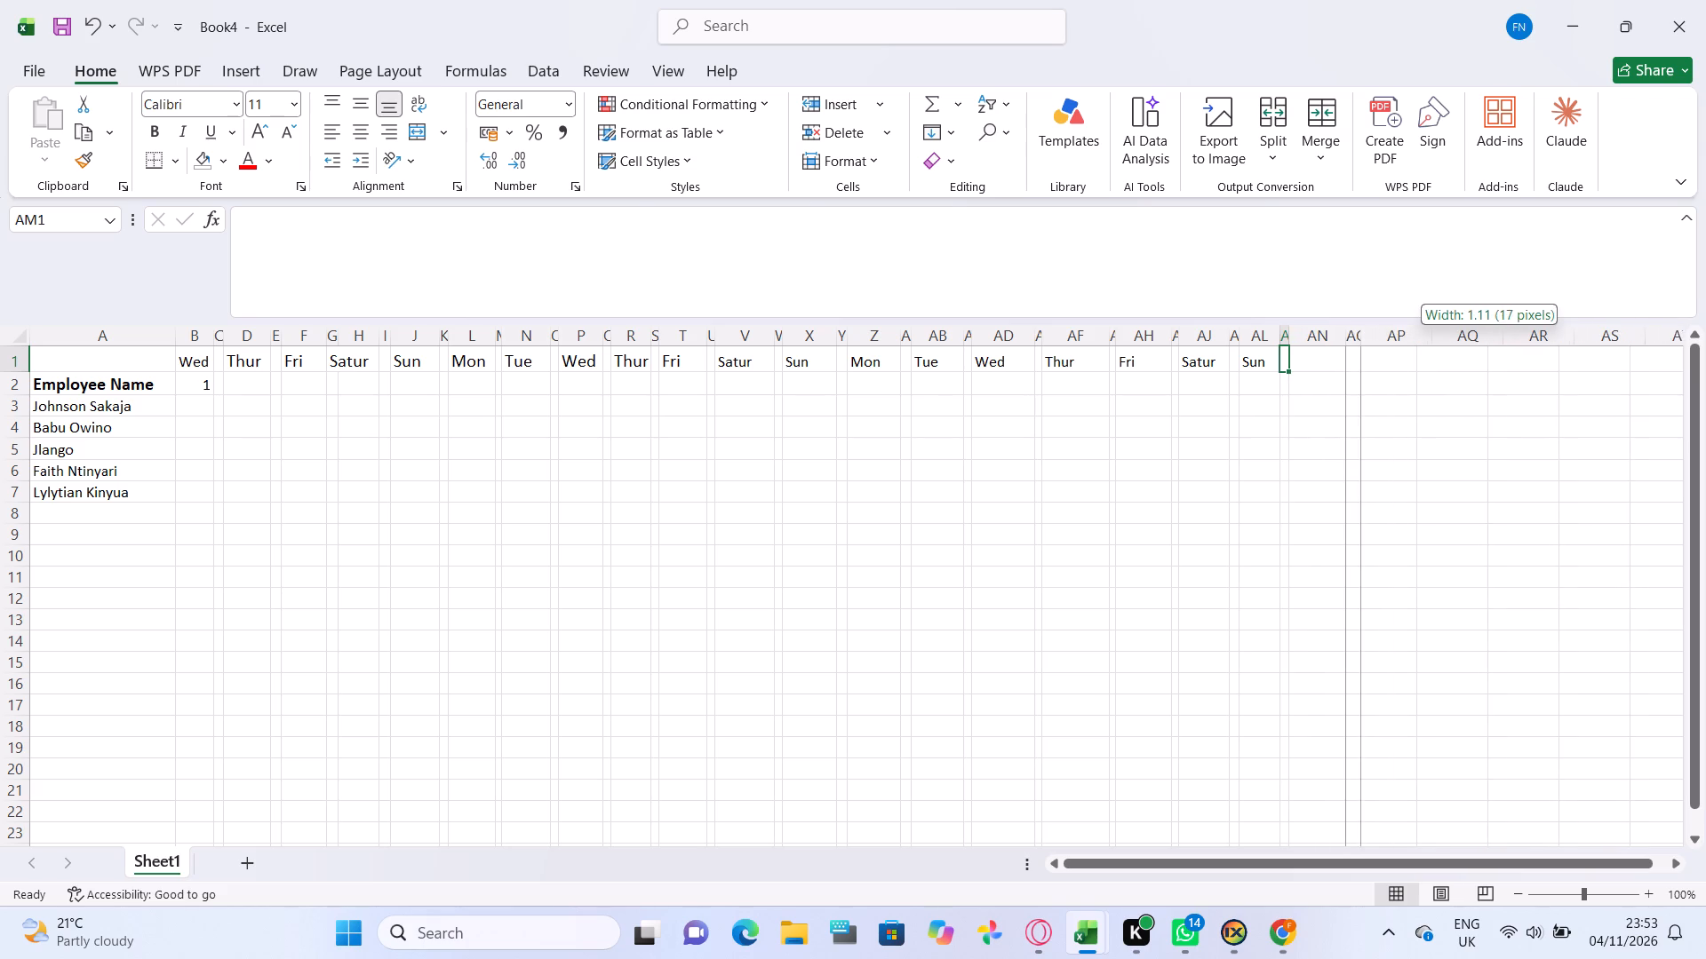
drag(1362, 349, 1355, 349)
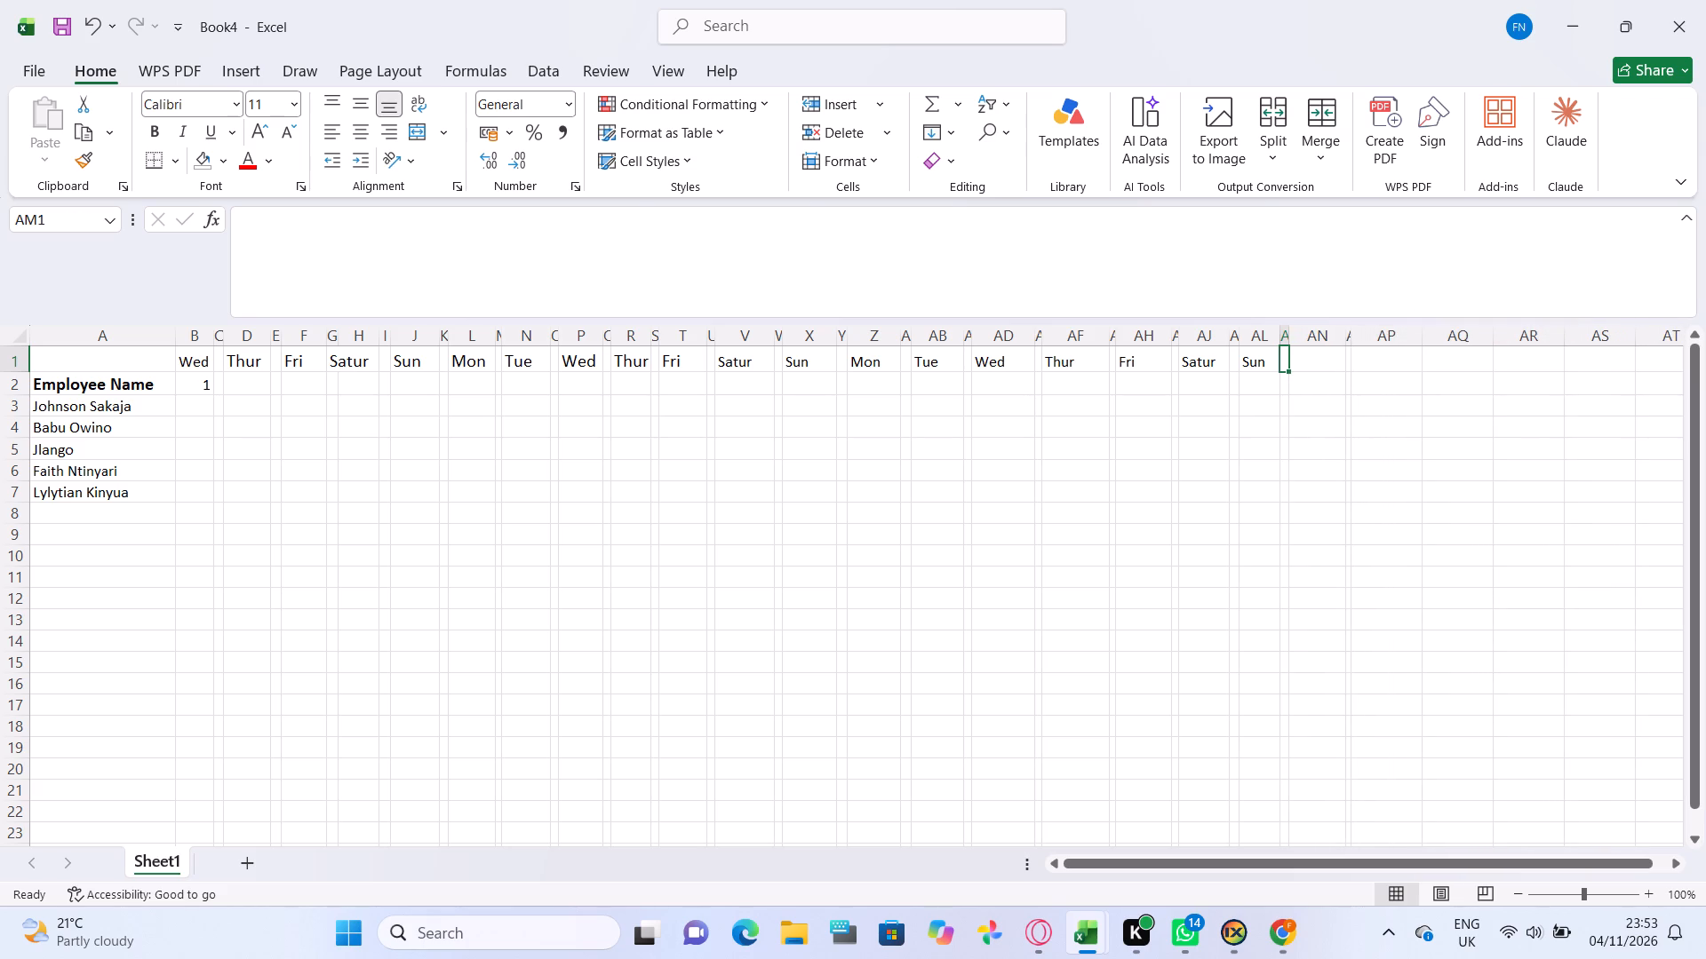
click(1287, 338)
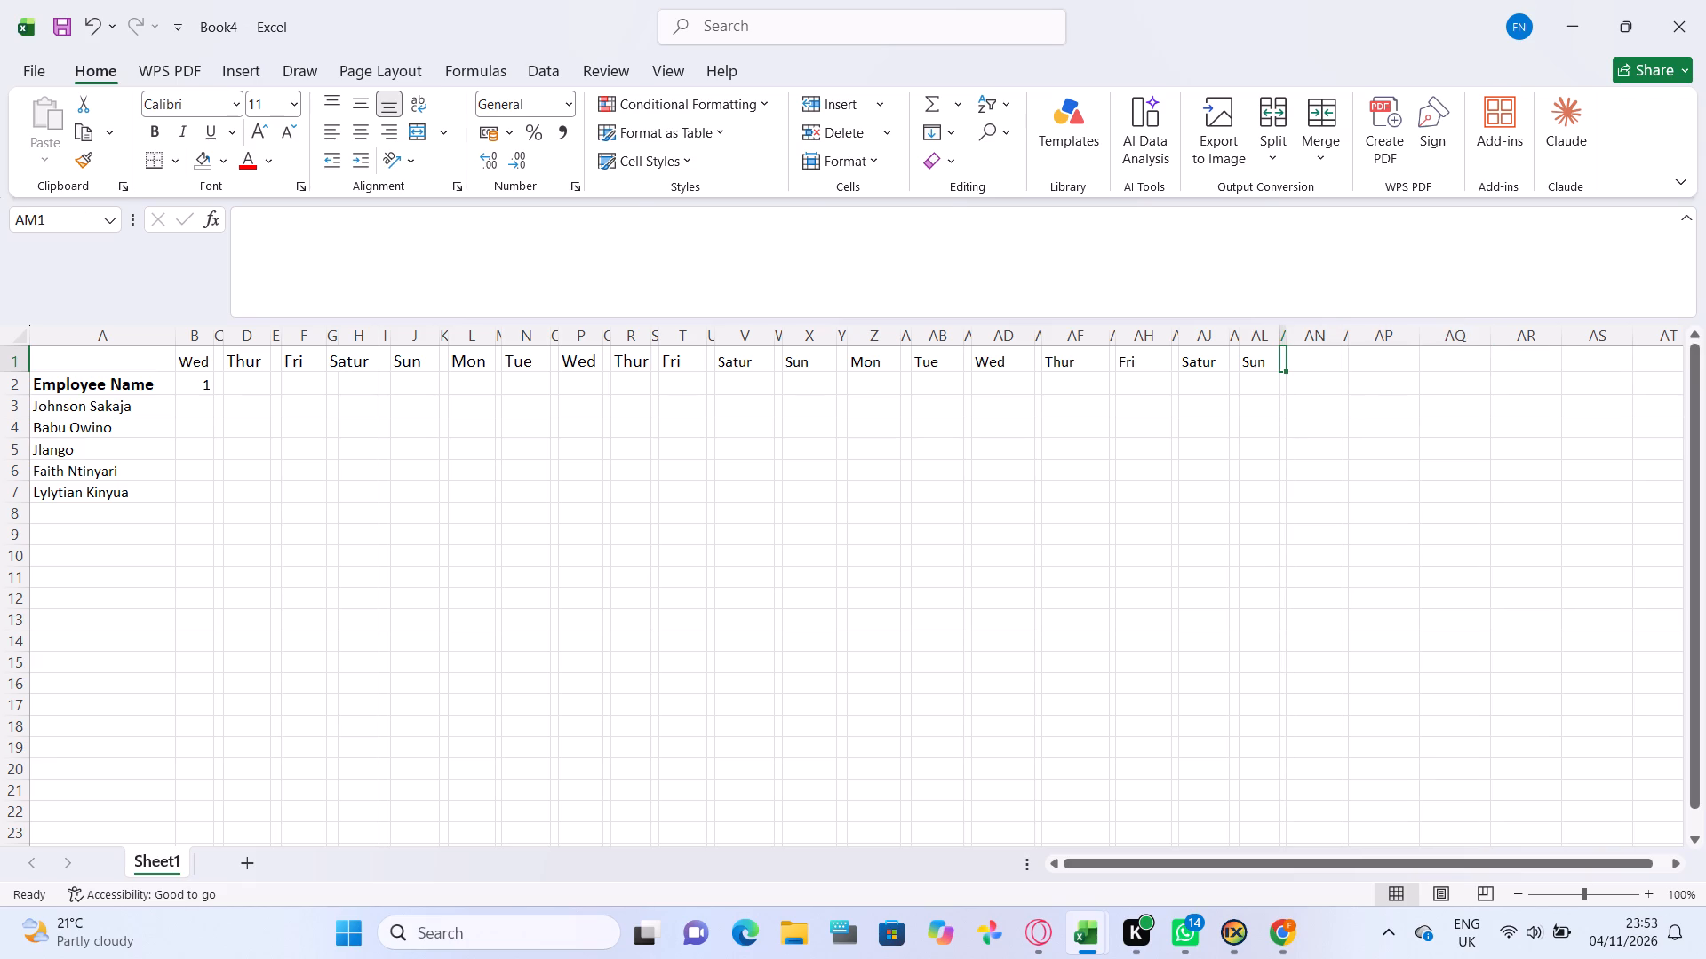
Trim date columns AP, AR, AT and AV, and narrow columns AQ, AS, AU and AW to thin spacers.
drag(1418, 345, 1406, 345)
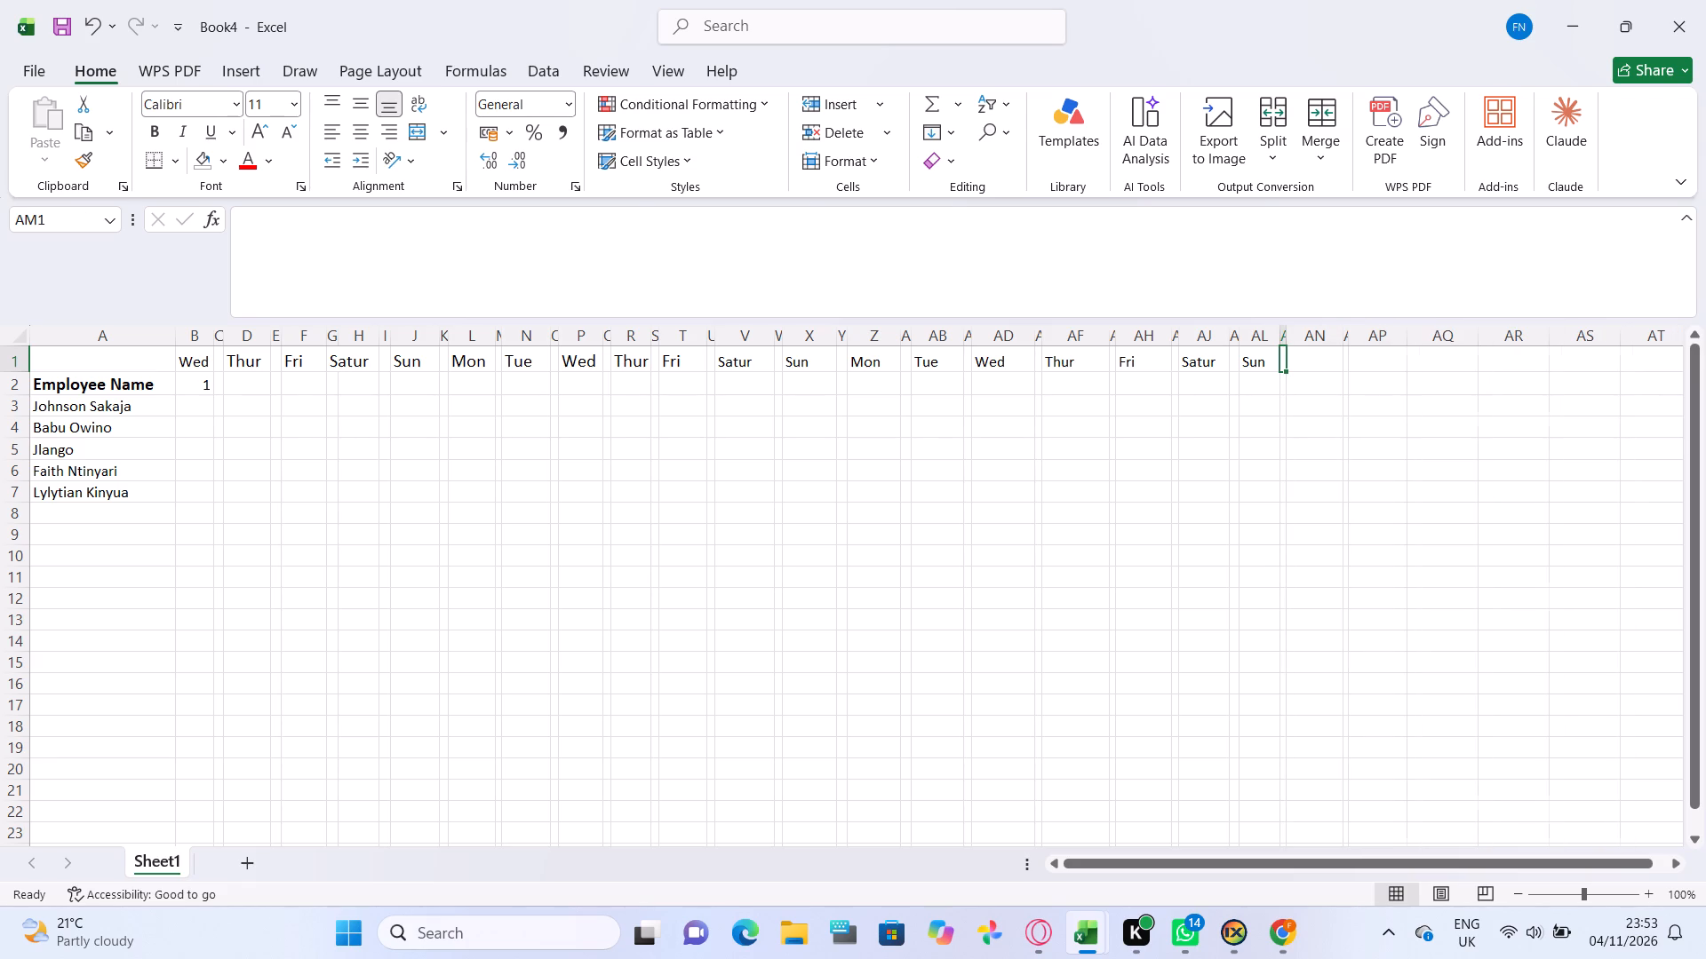
drag(1479, 345, 1431, 353)
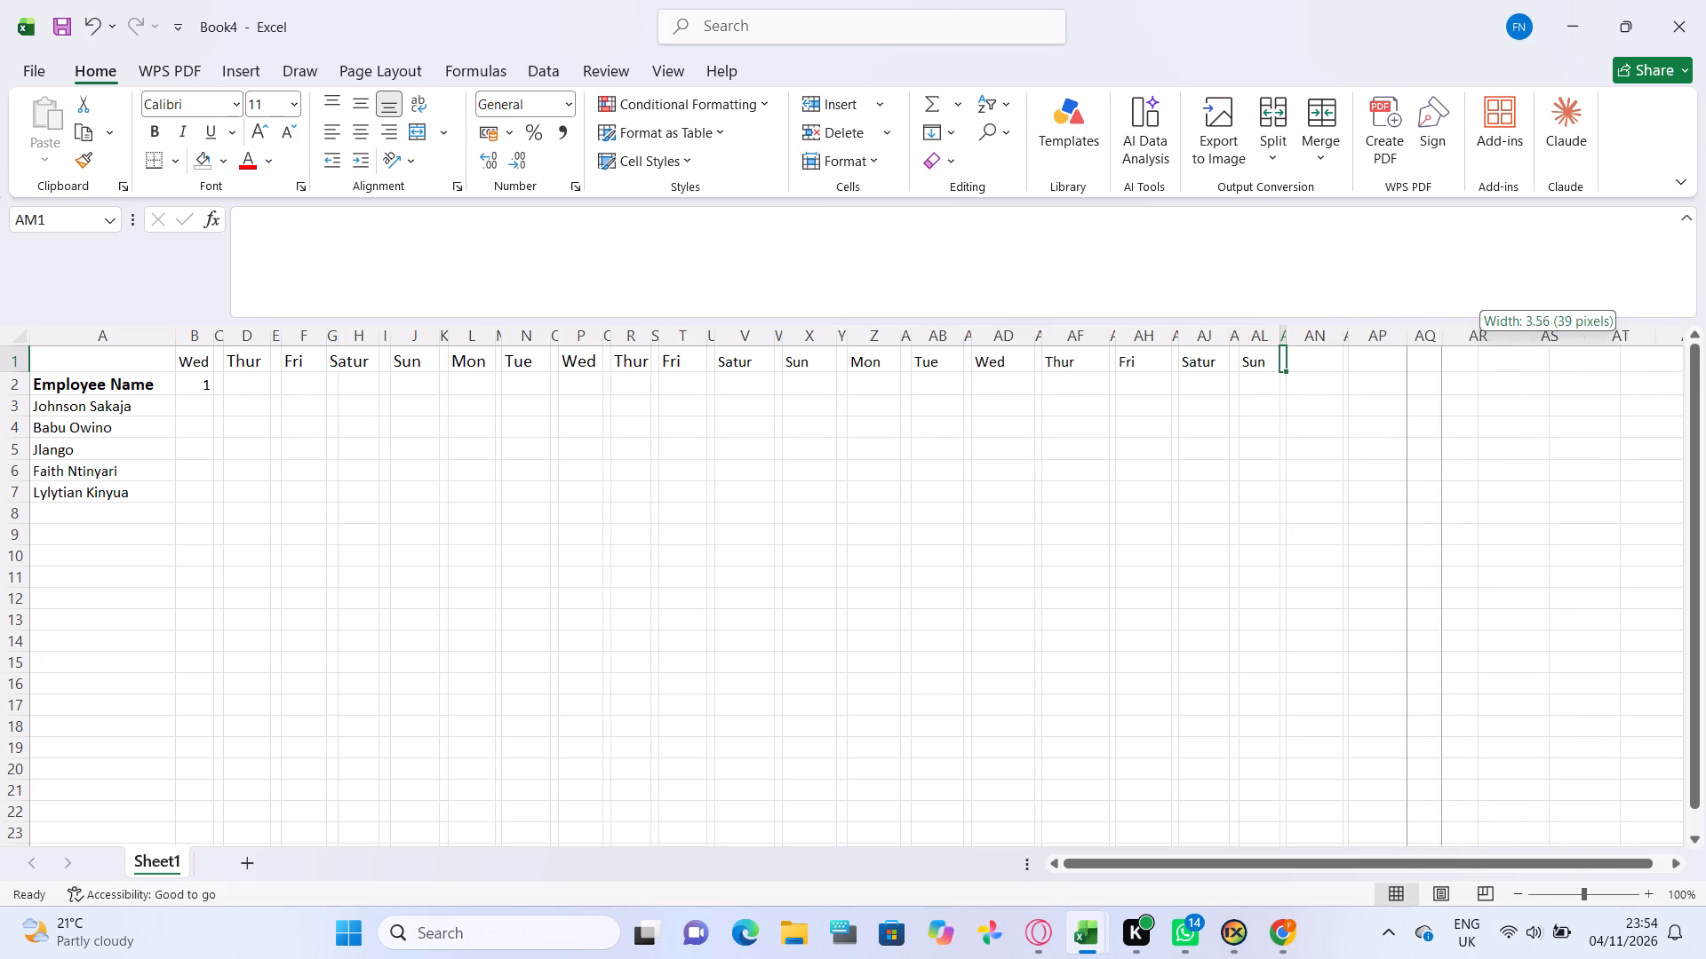
drag(1431, 353, 1415, 354)
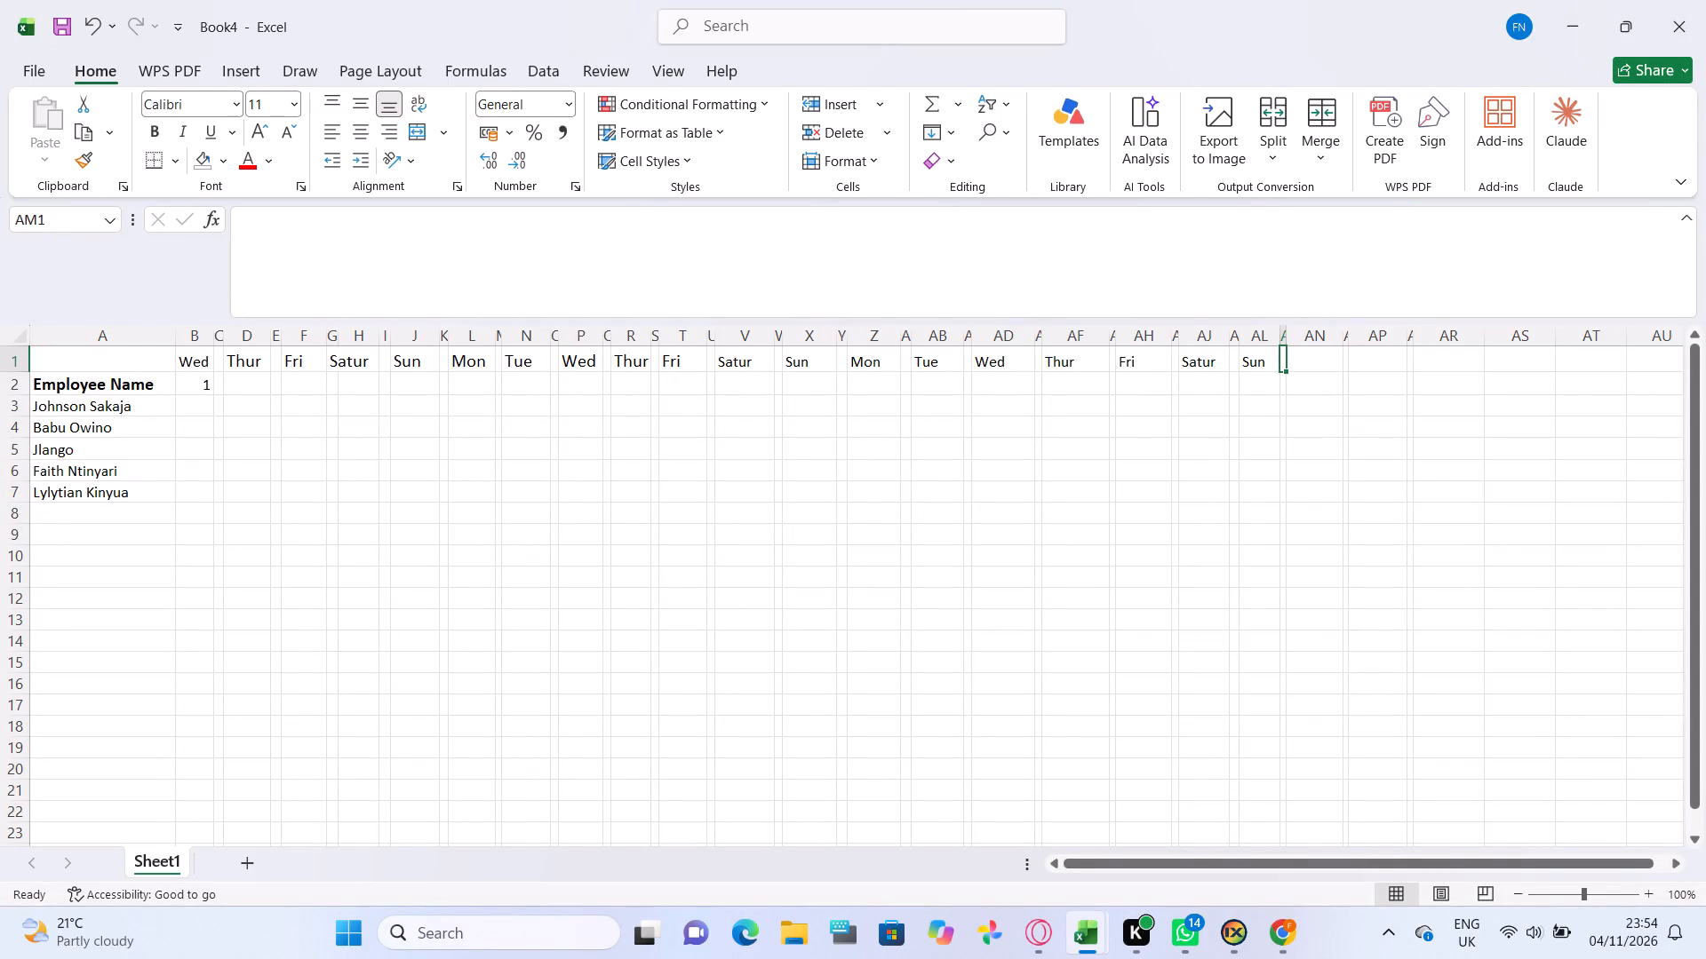
drag(1477, 333, 1463, 339)
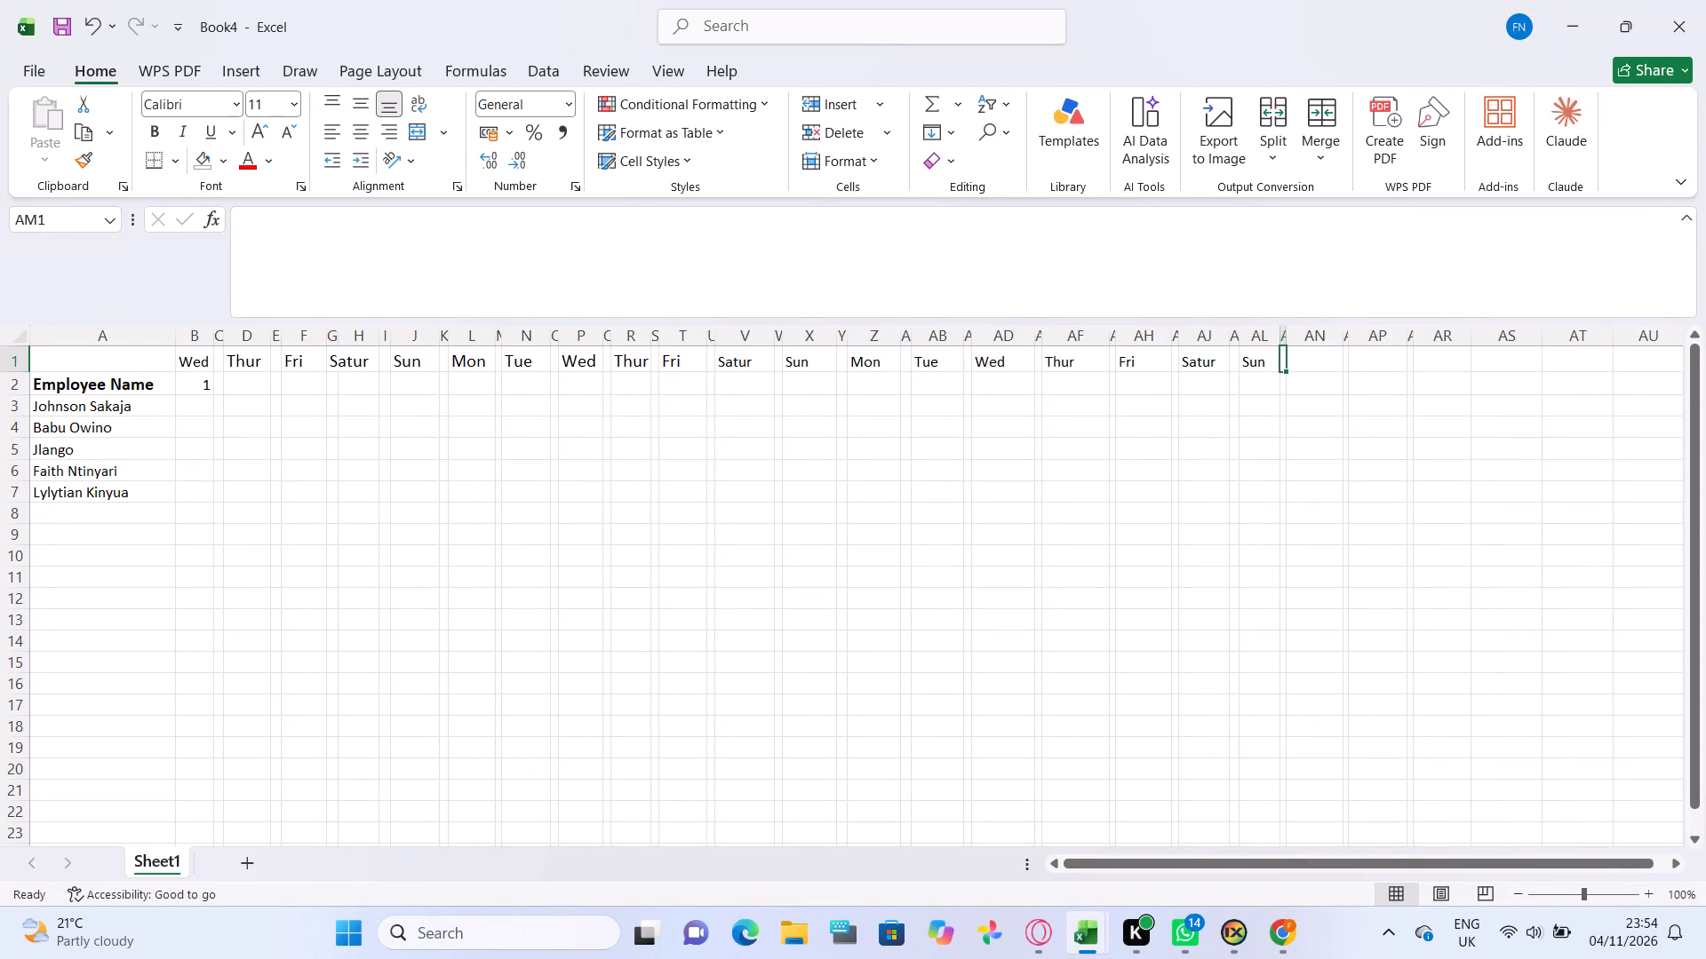
drag(1541, 343, 1477, 360)
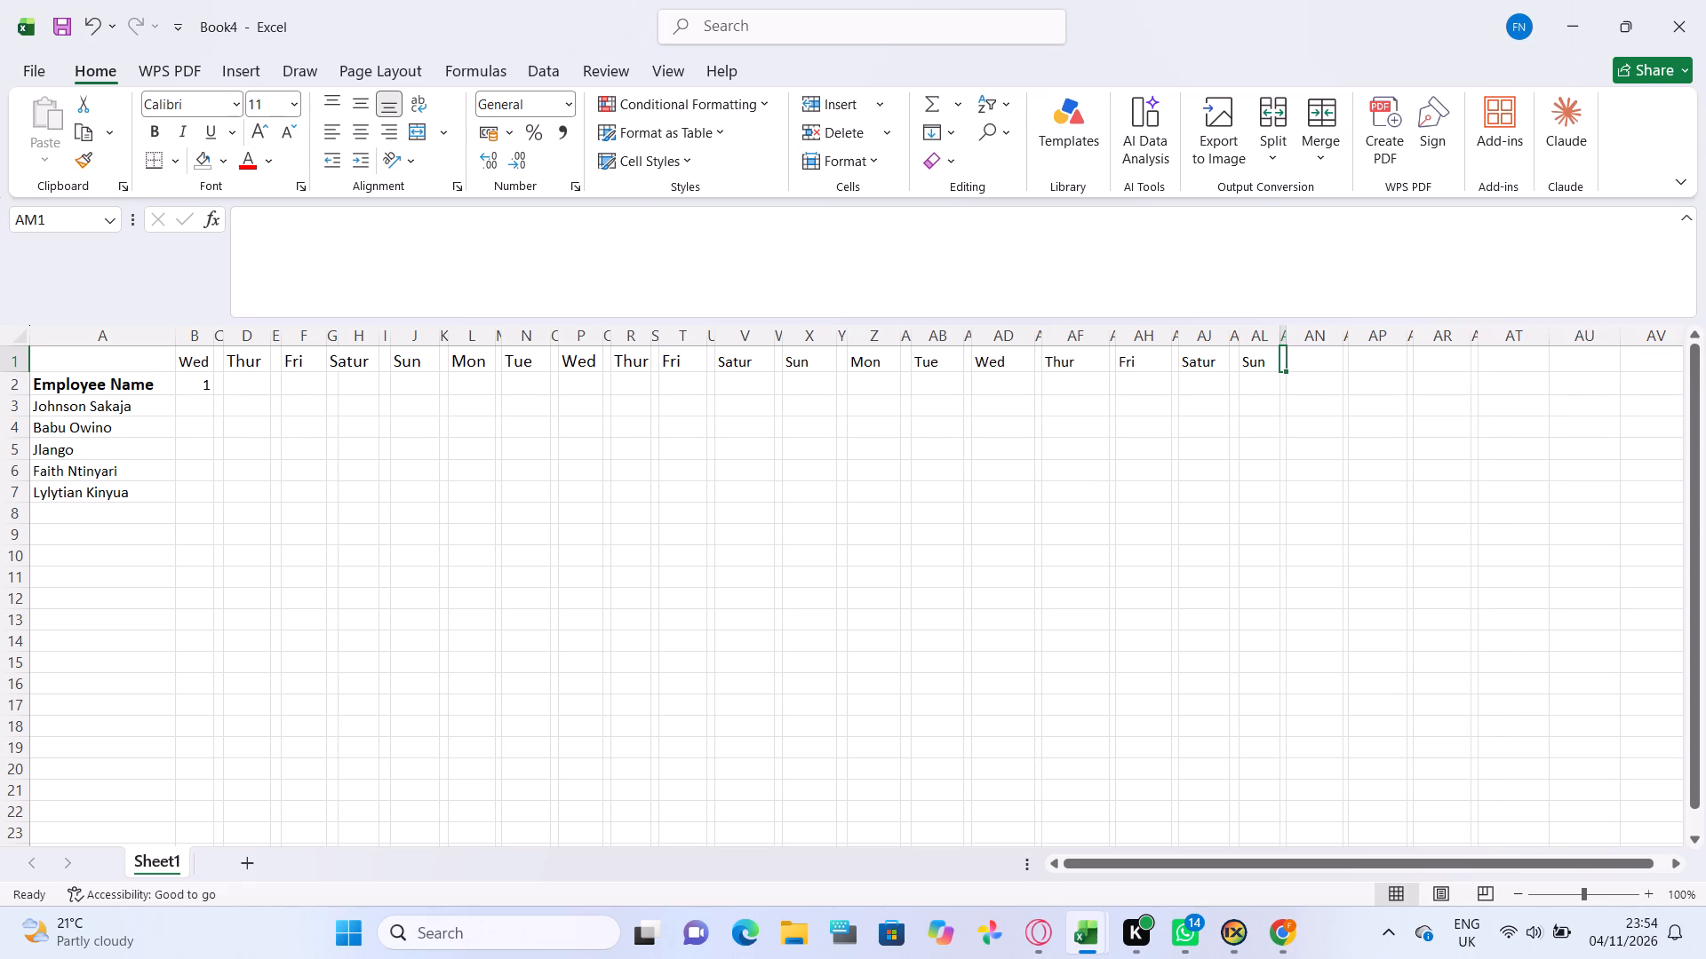
drag(1546, 341, 1521, 353)
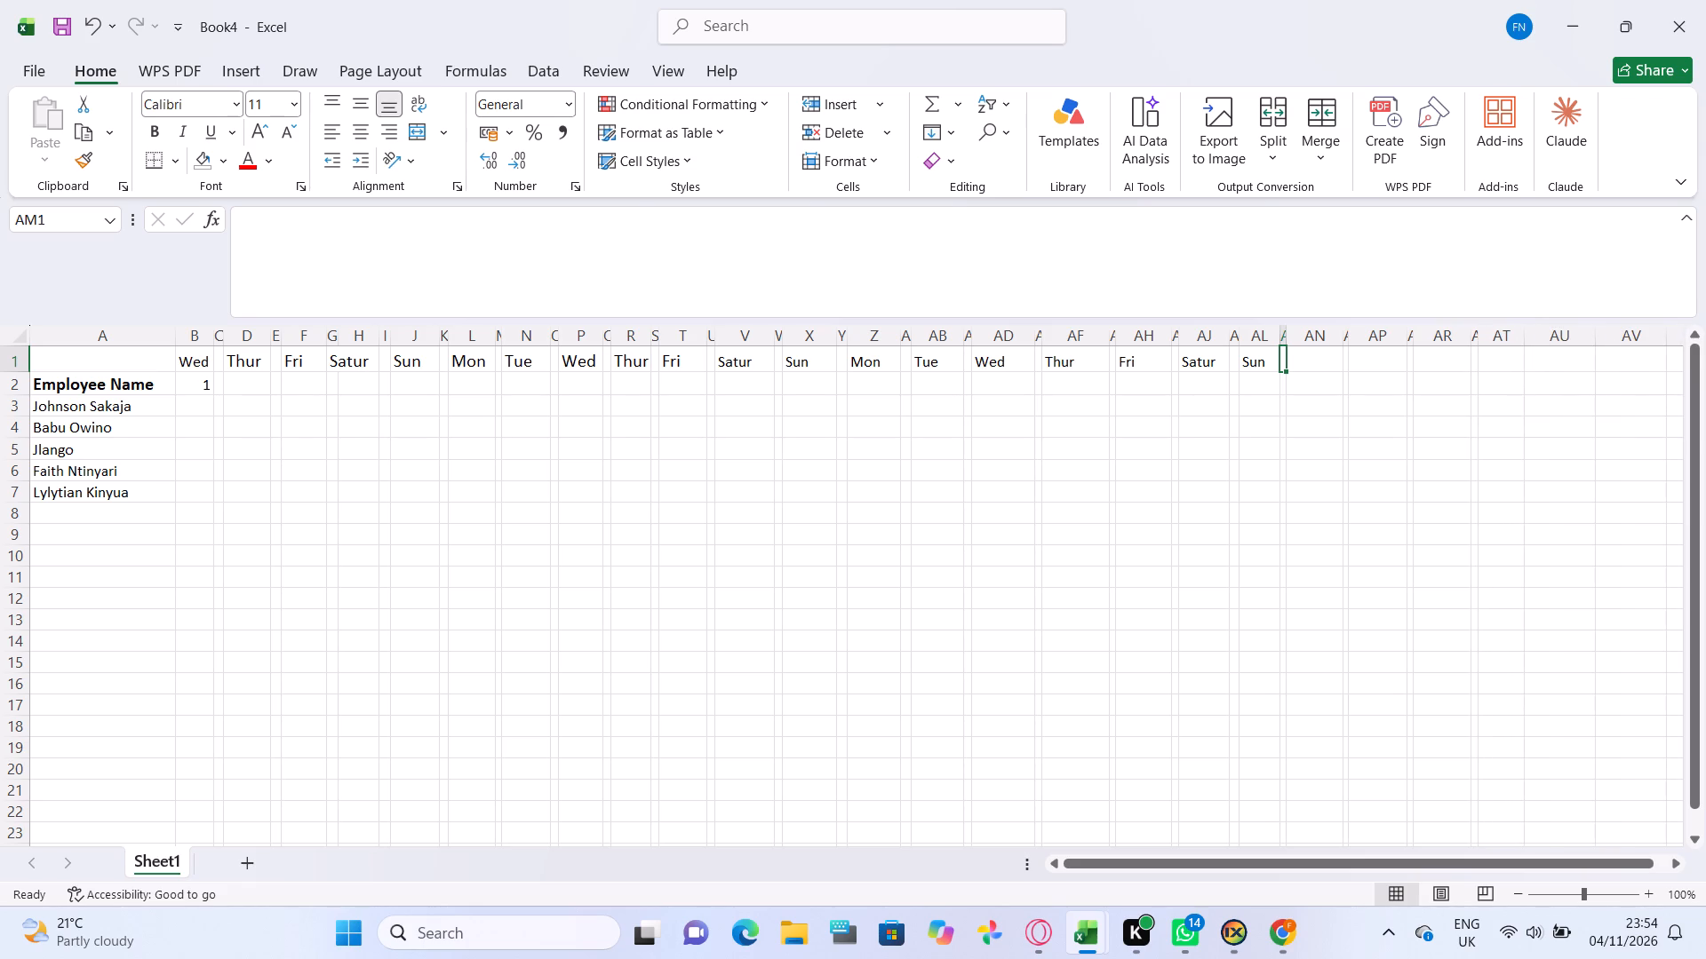
drag(1596, 330, 1534, 345)
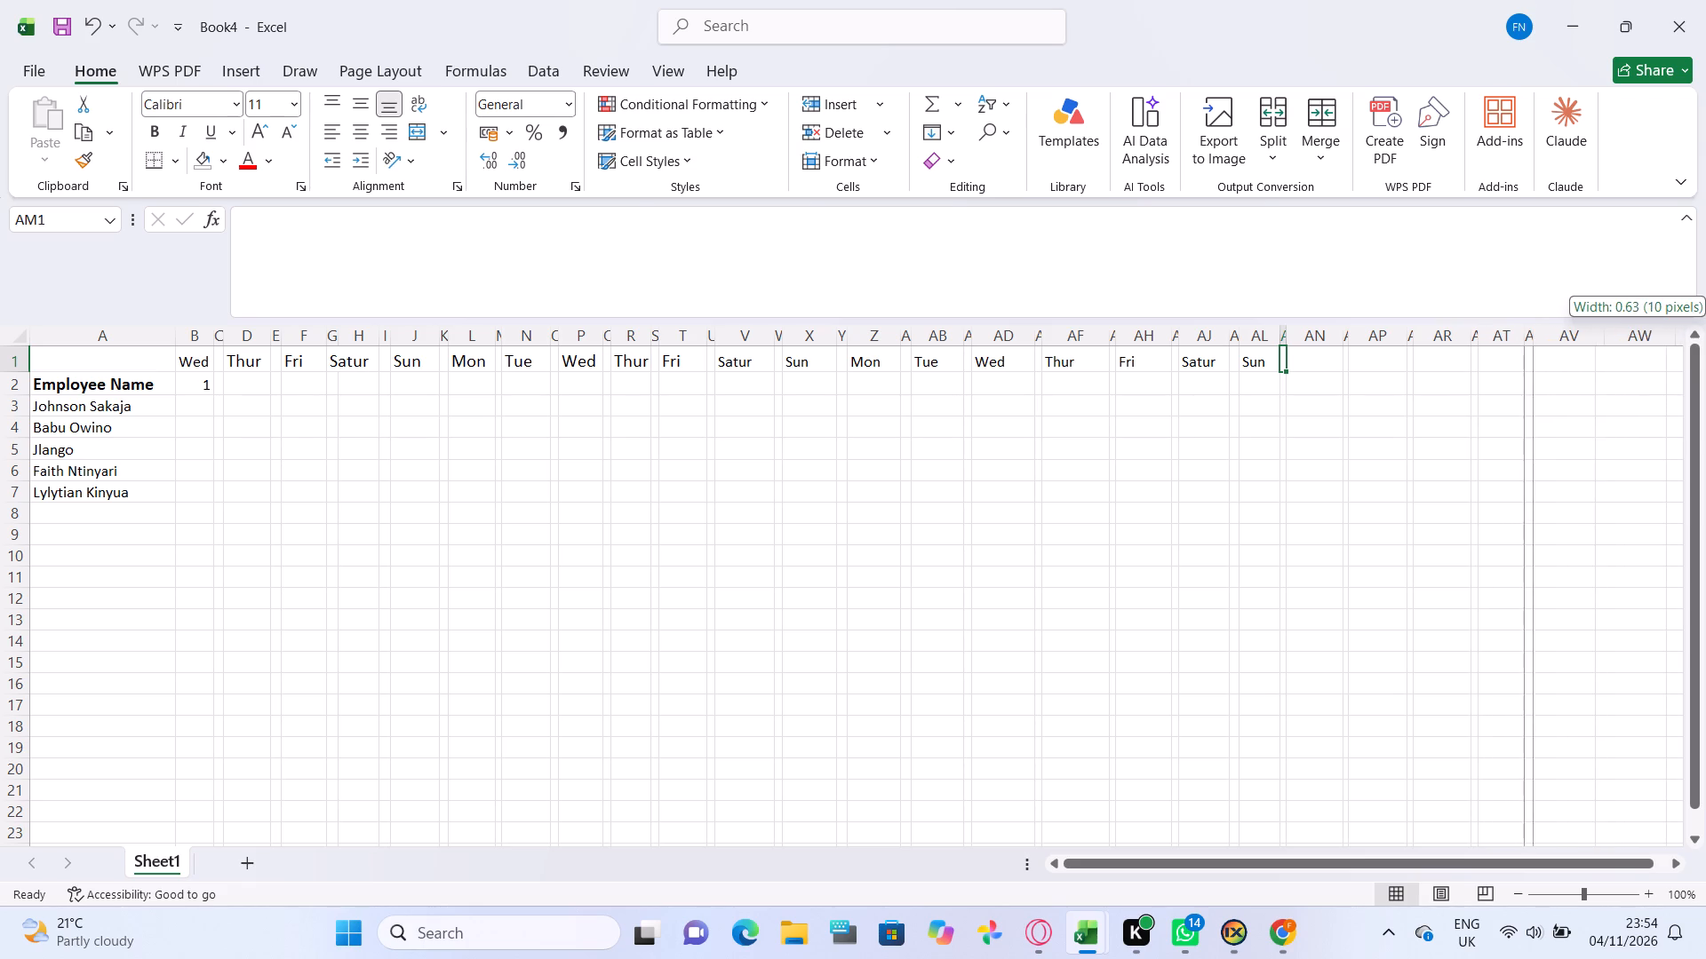
drag(1534, 345, 1533, 345)
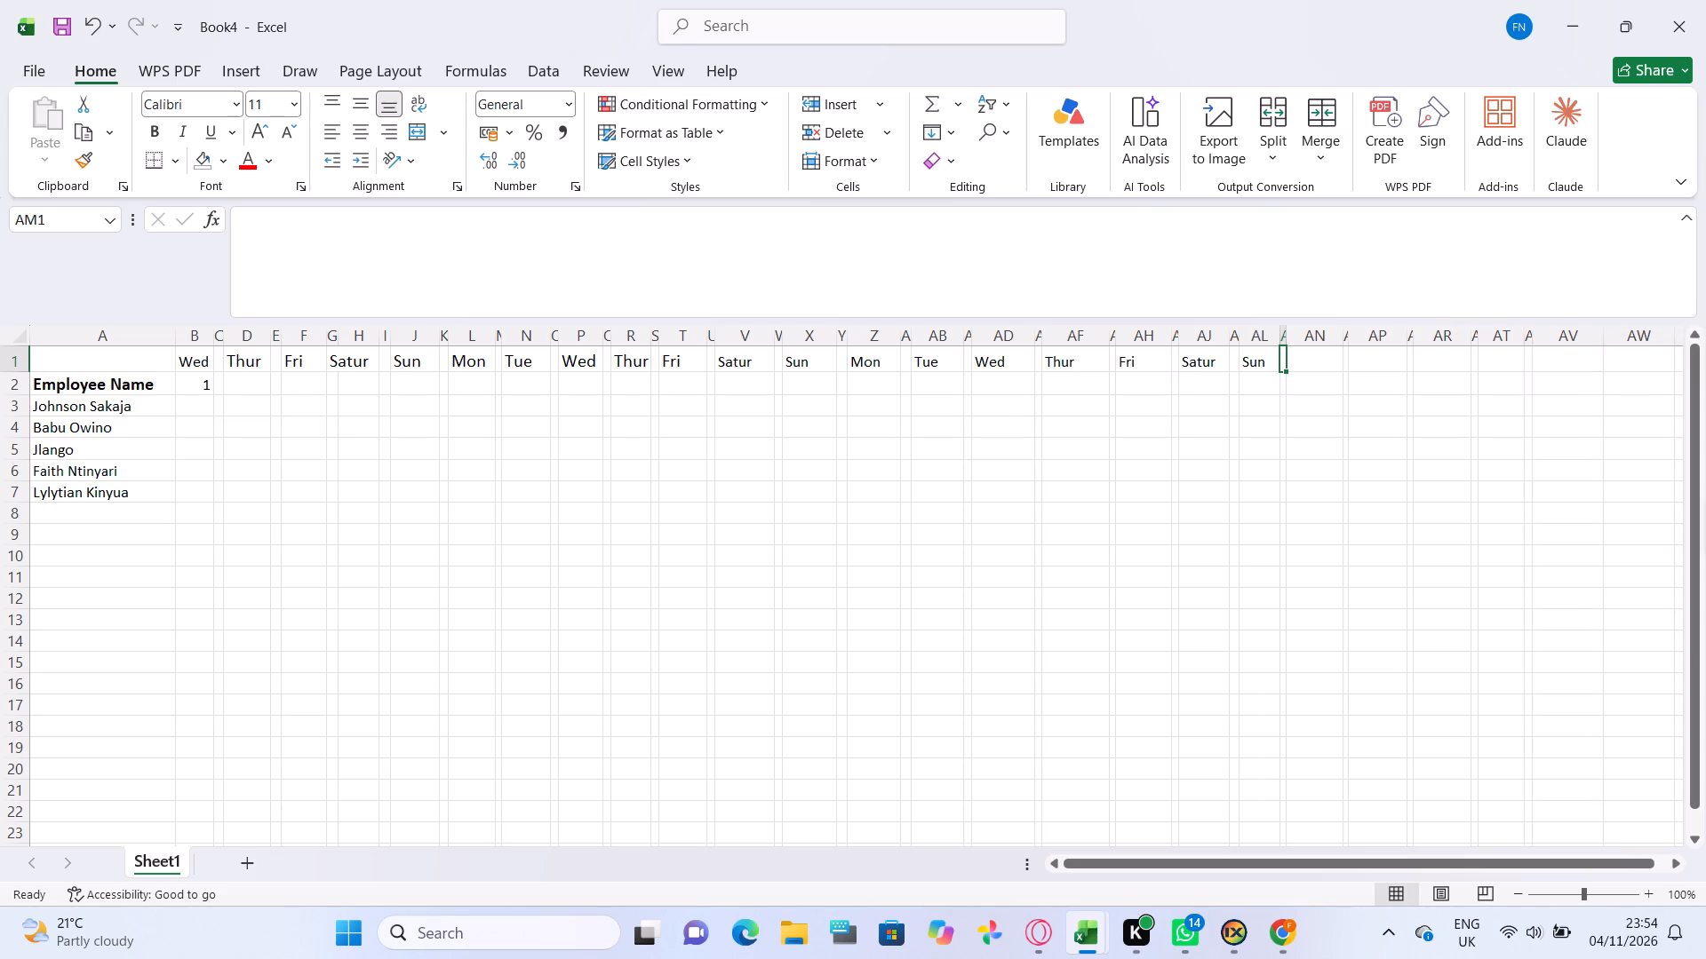
drag(1673, 343, 1609, 376)
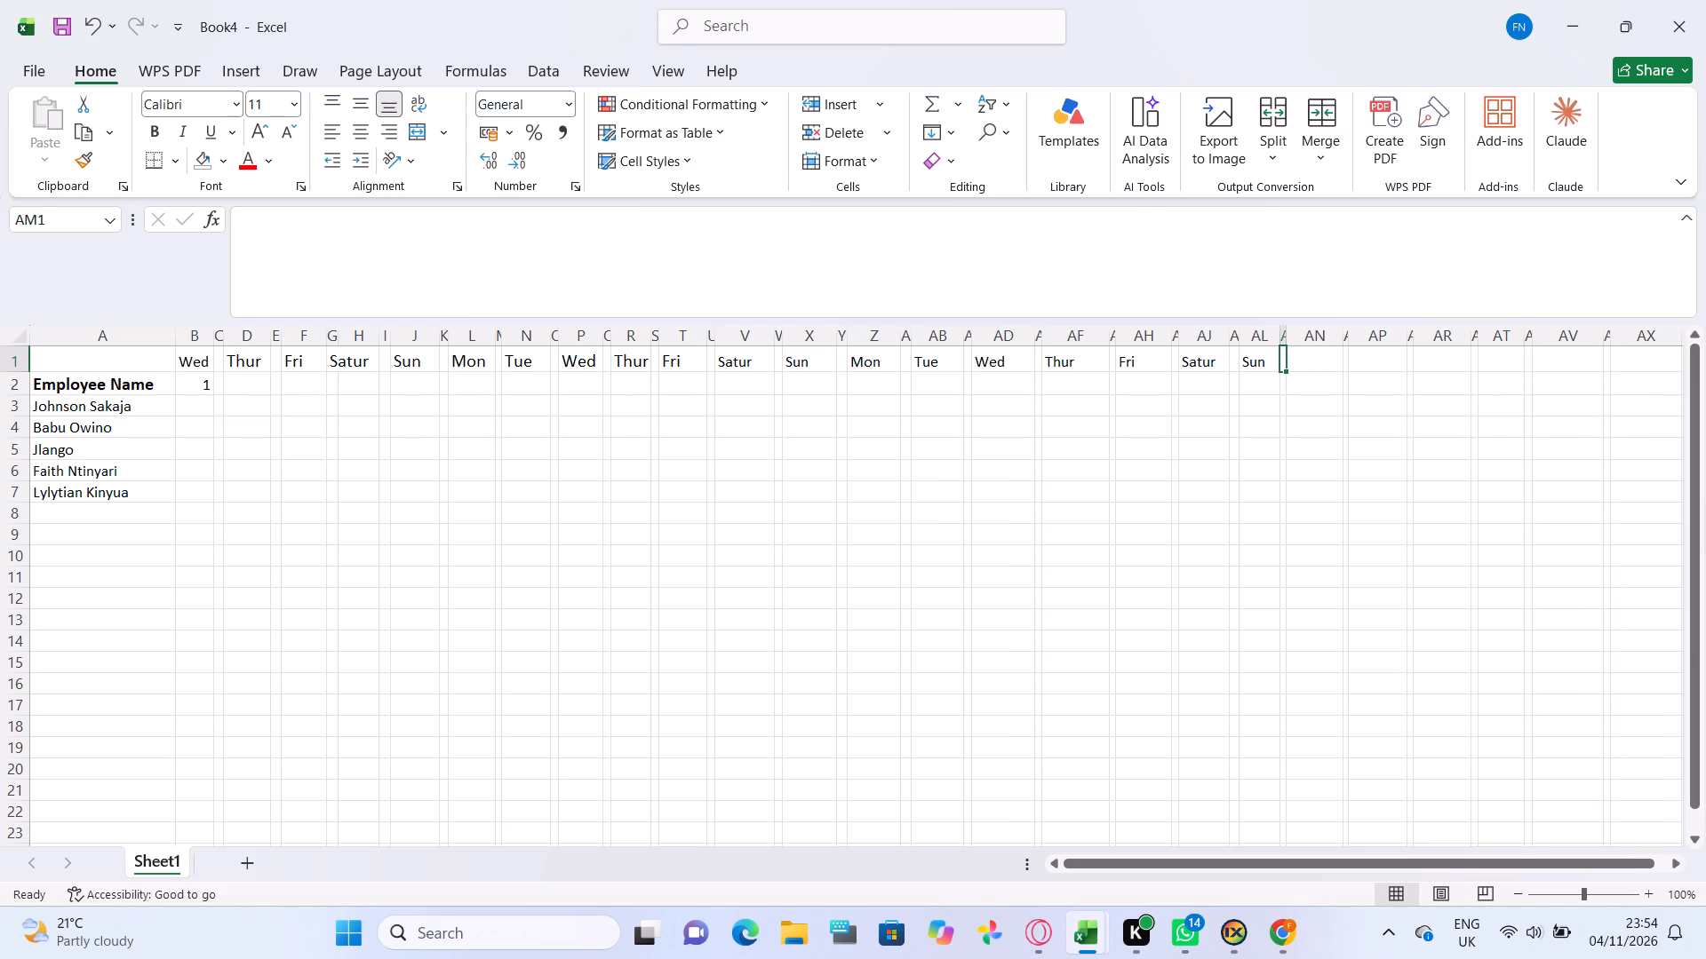
click(1601, 342)
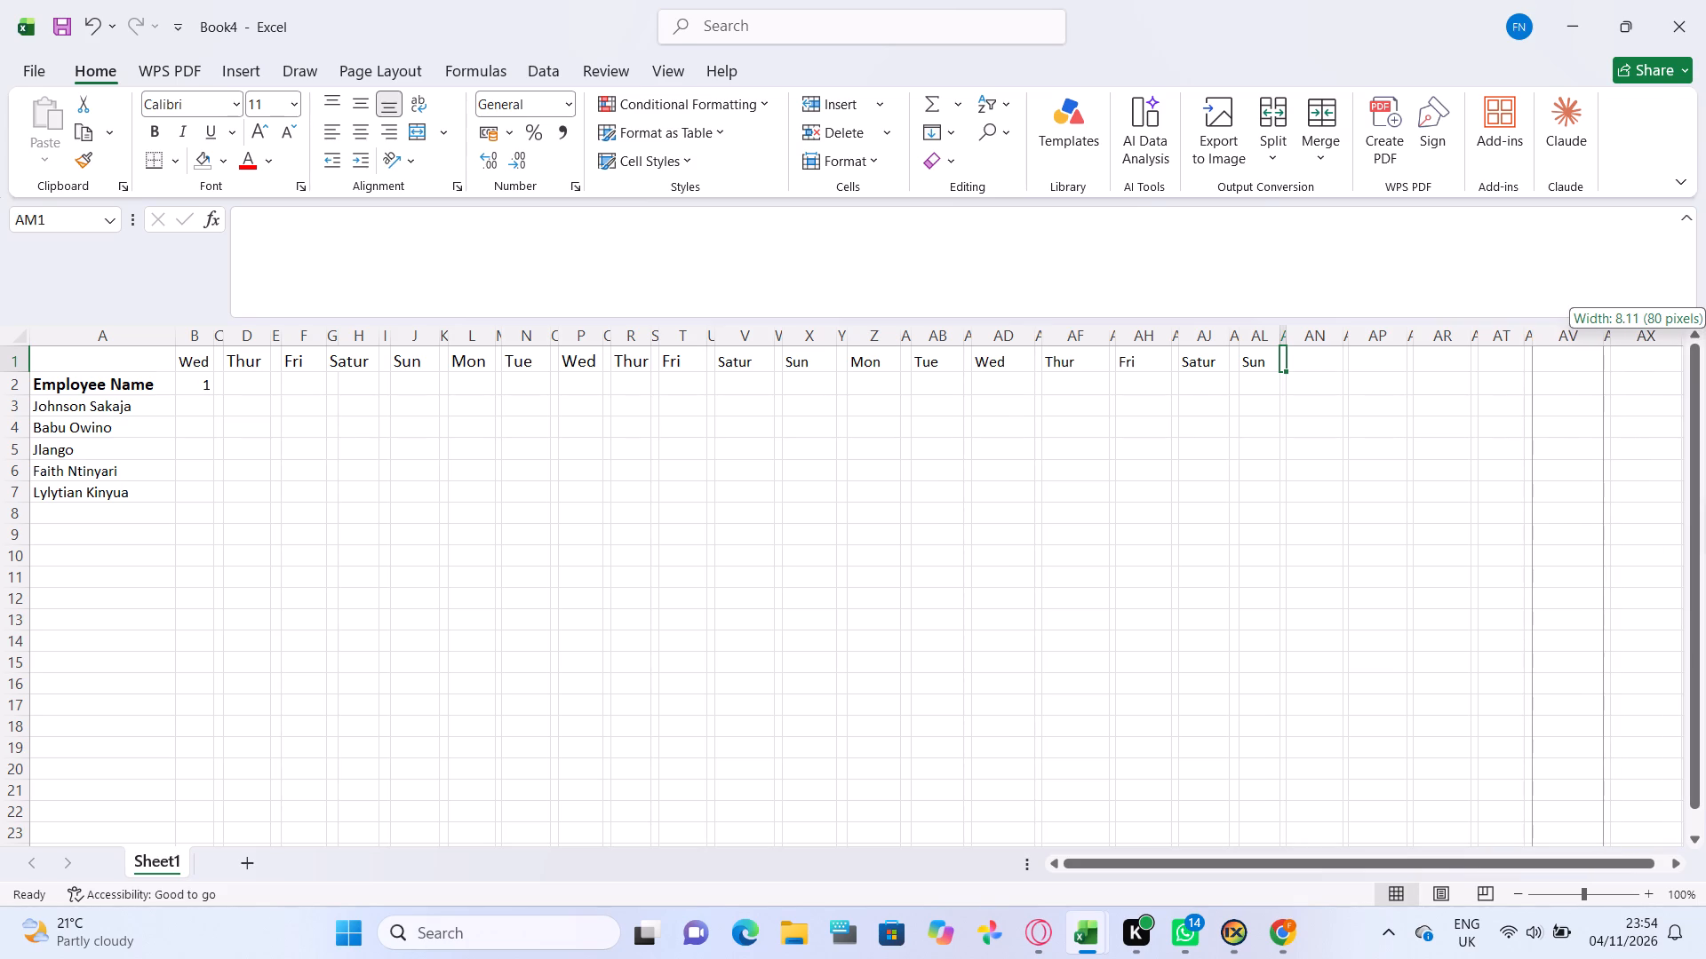
Enter the row 1 day headings Mon, Tue, Wed, Thur and Fri in date columns AN through AV, skipping spacers.
click(1319, 364)
key(m)
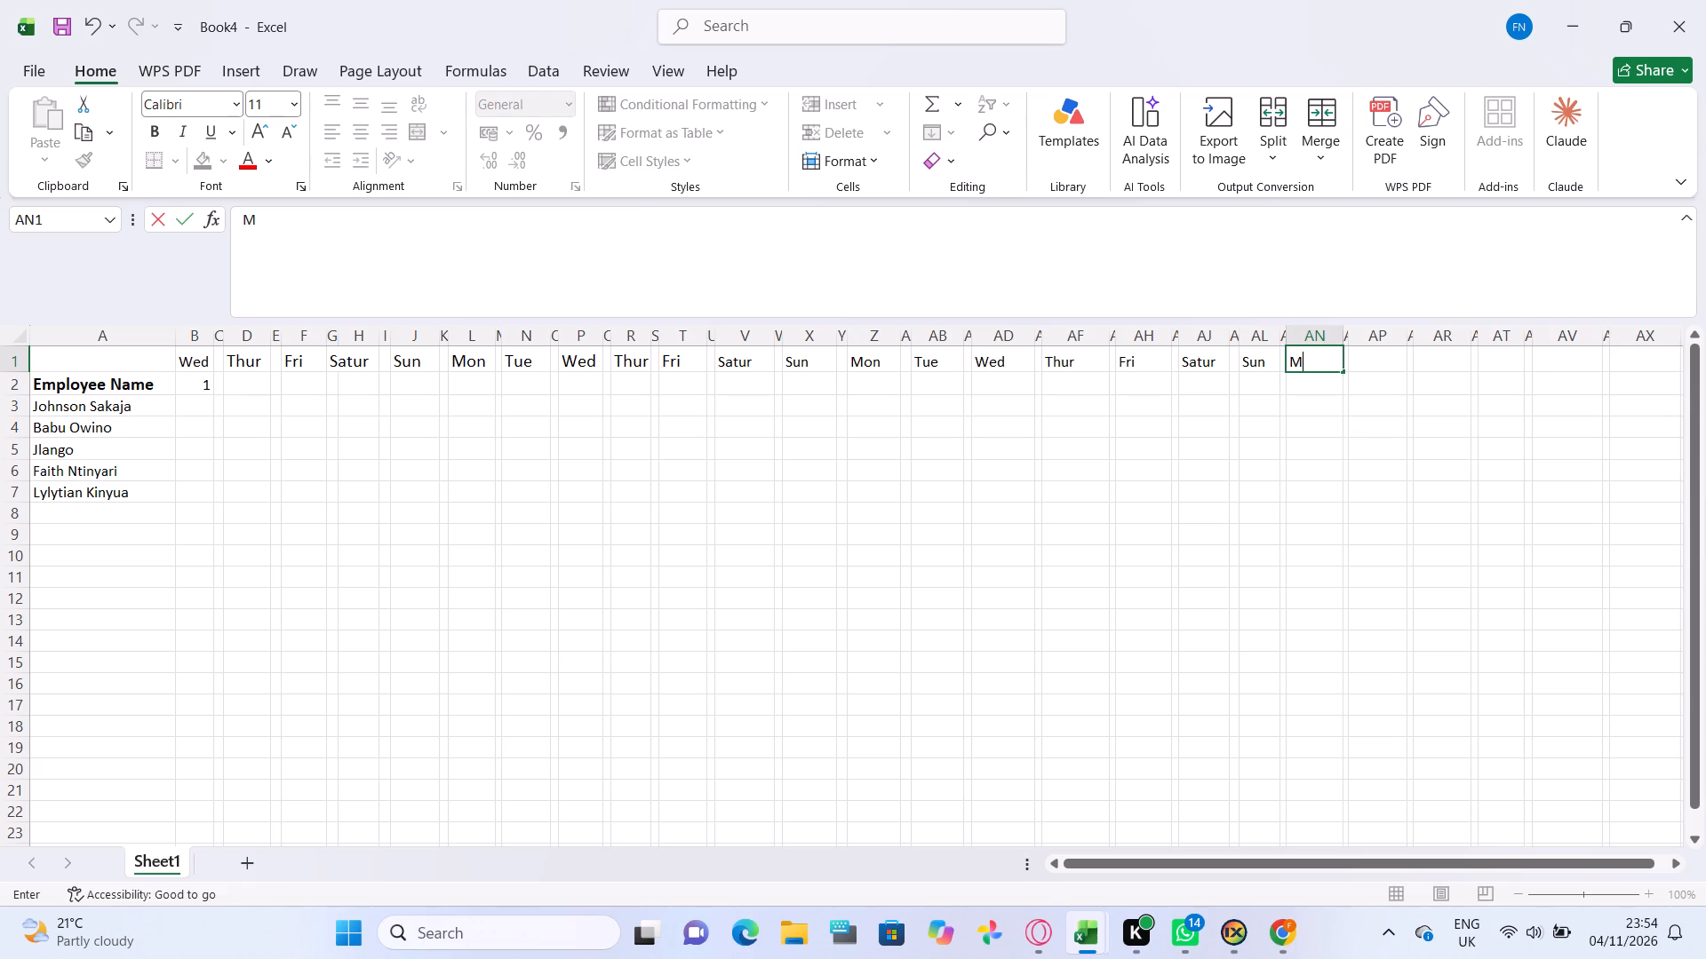
text(on)
key(Right)
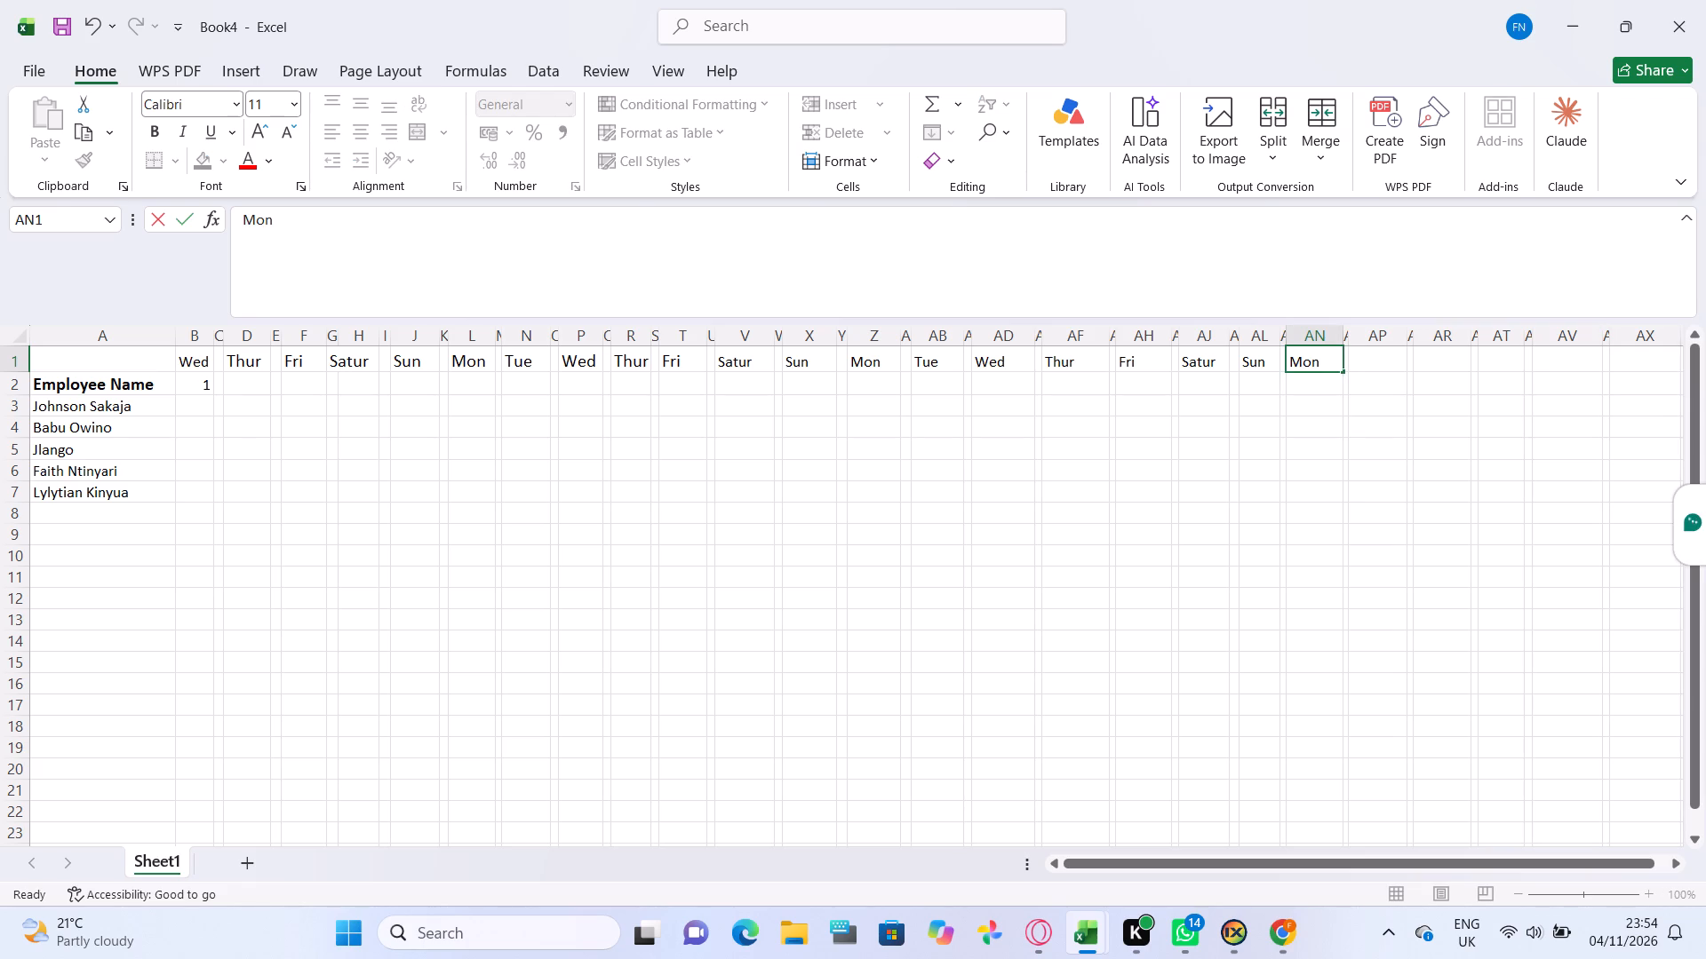
key(Right)
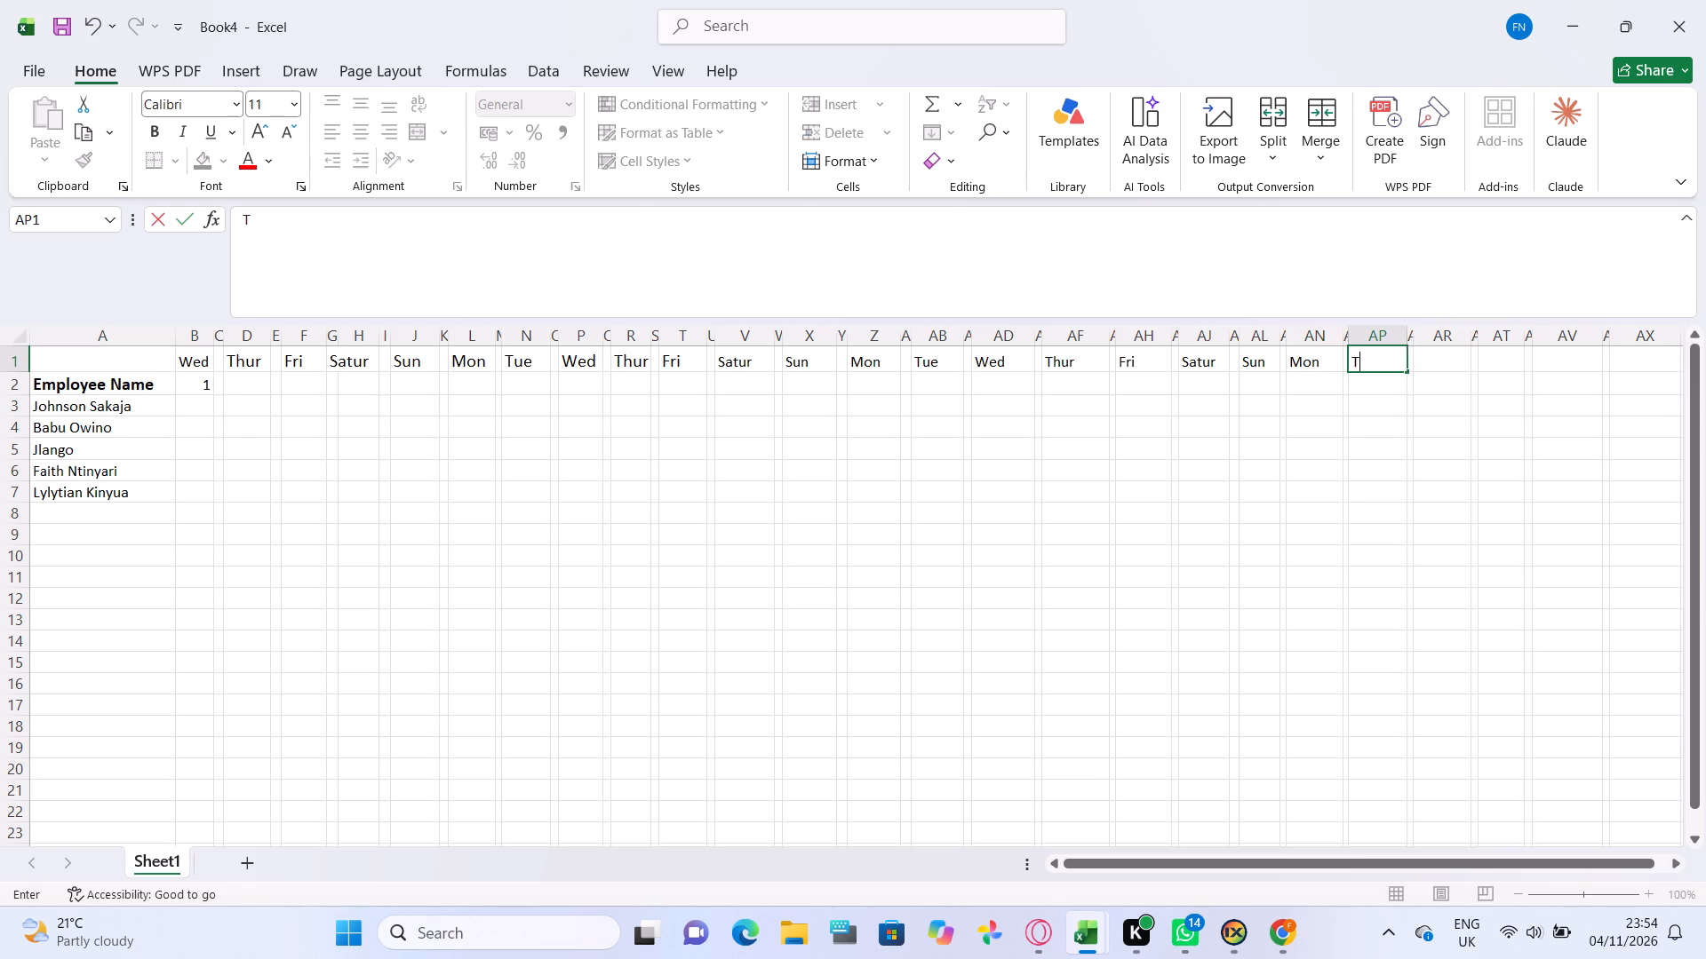
key(Right)
key(Right)
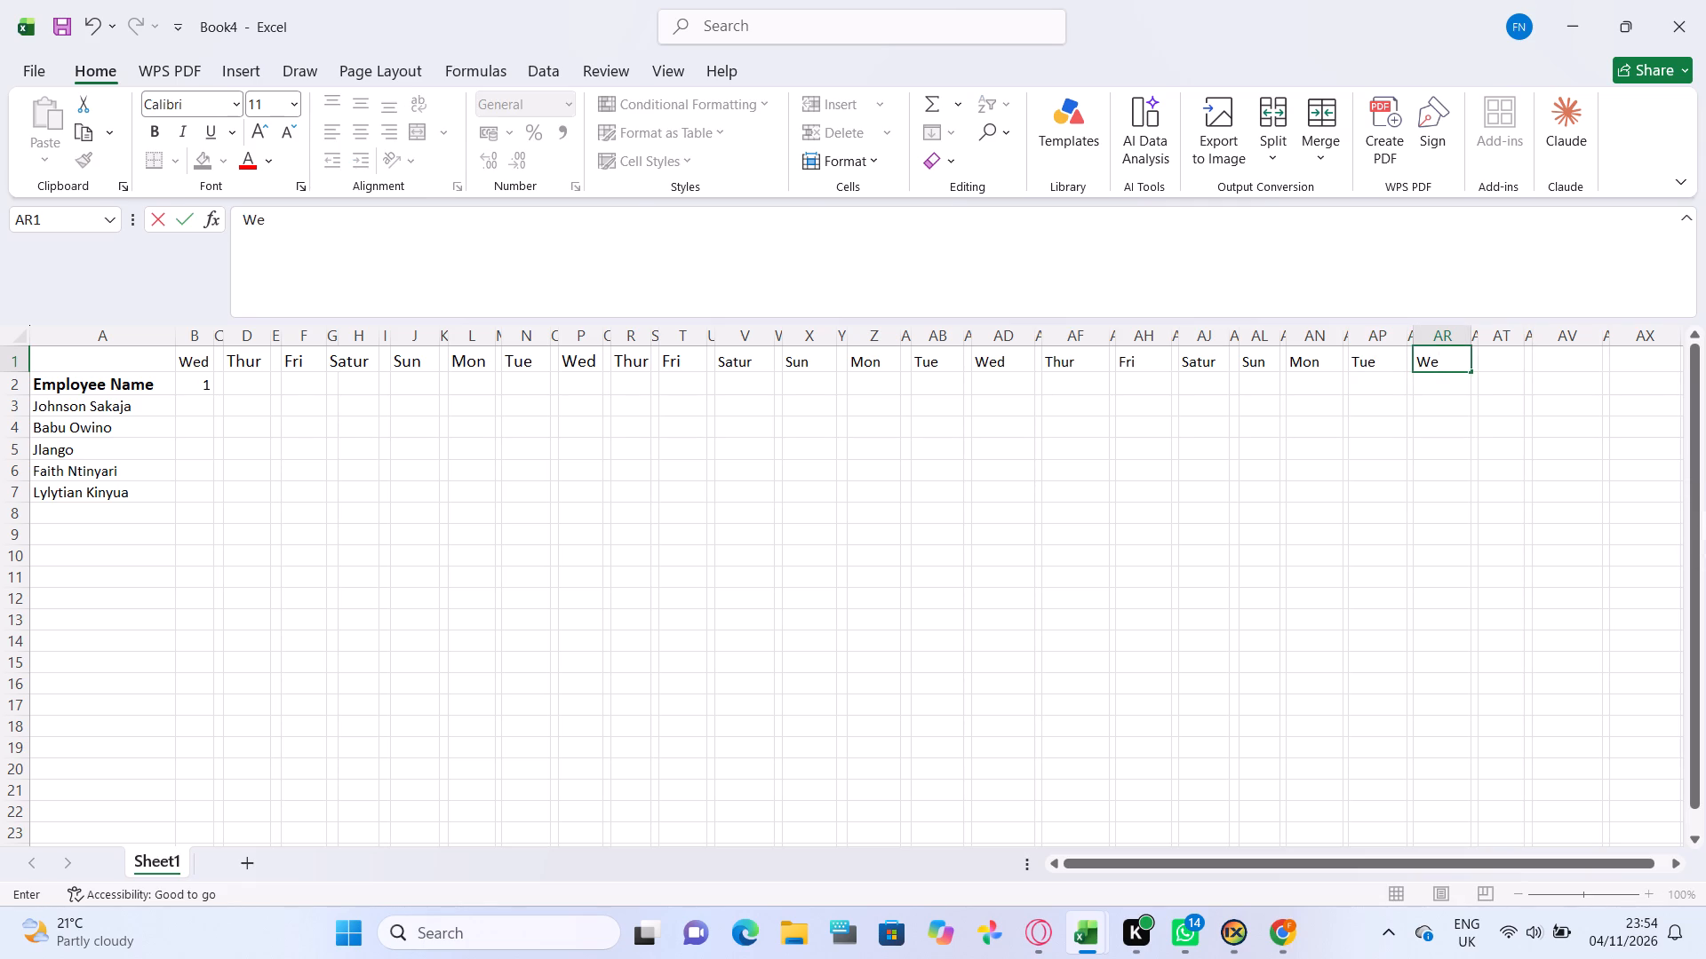
key(d)
key(Right)
key(Right)
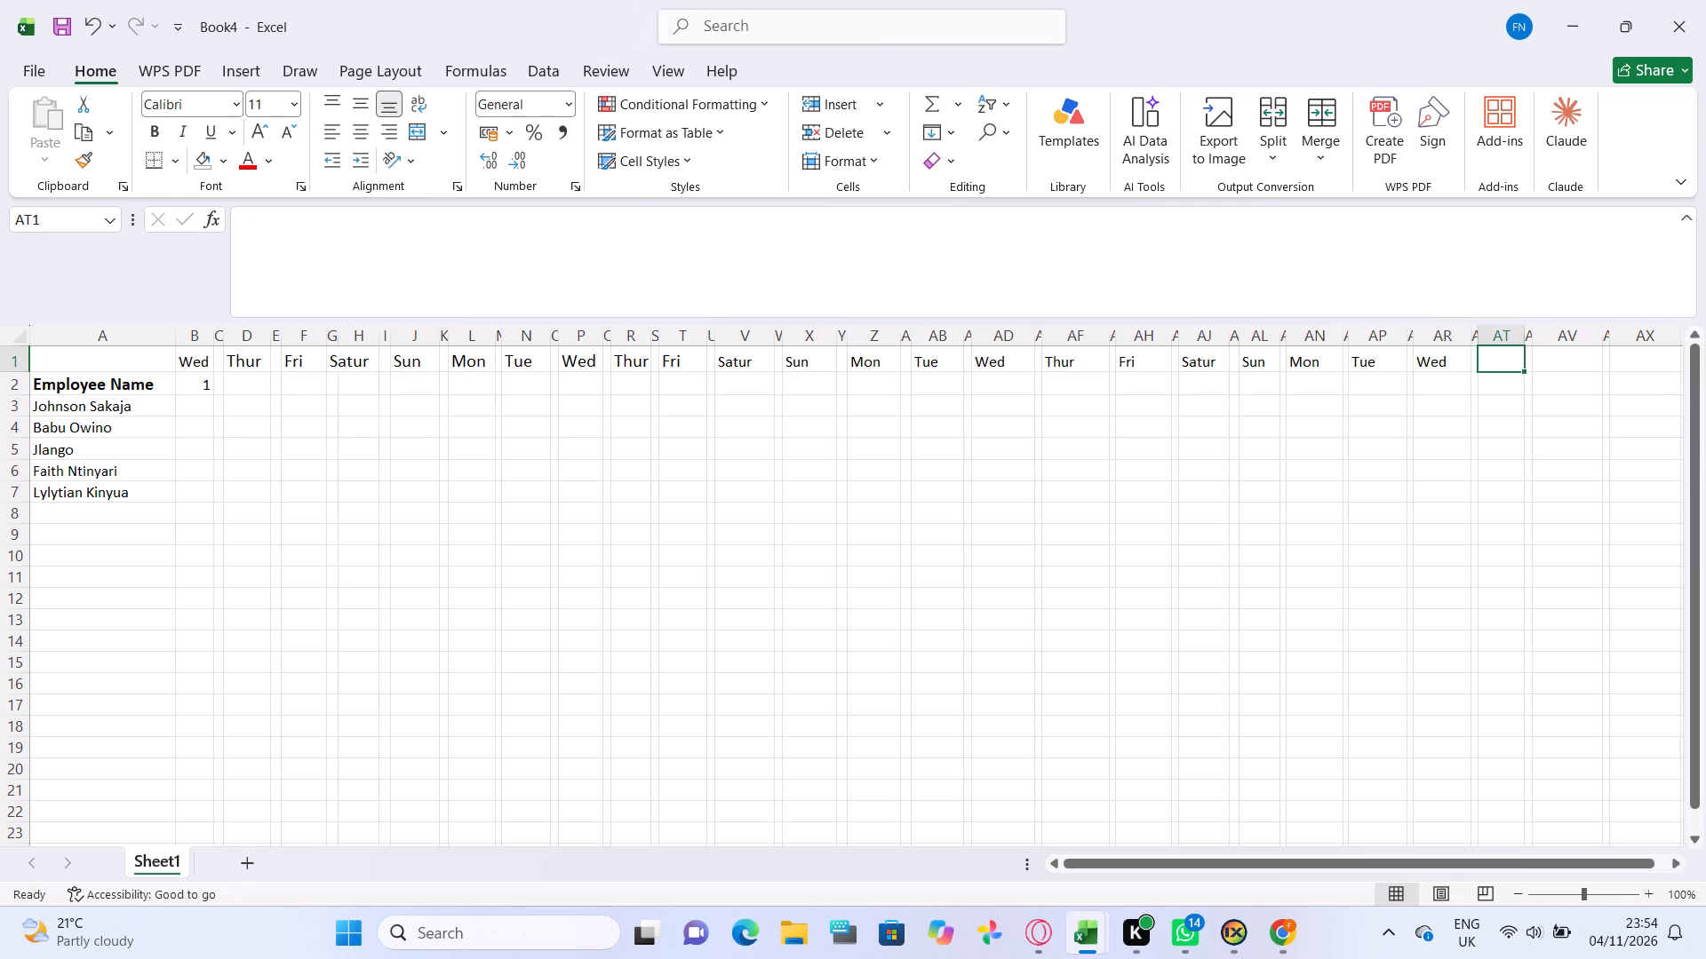
text(hu)
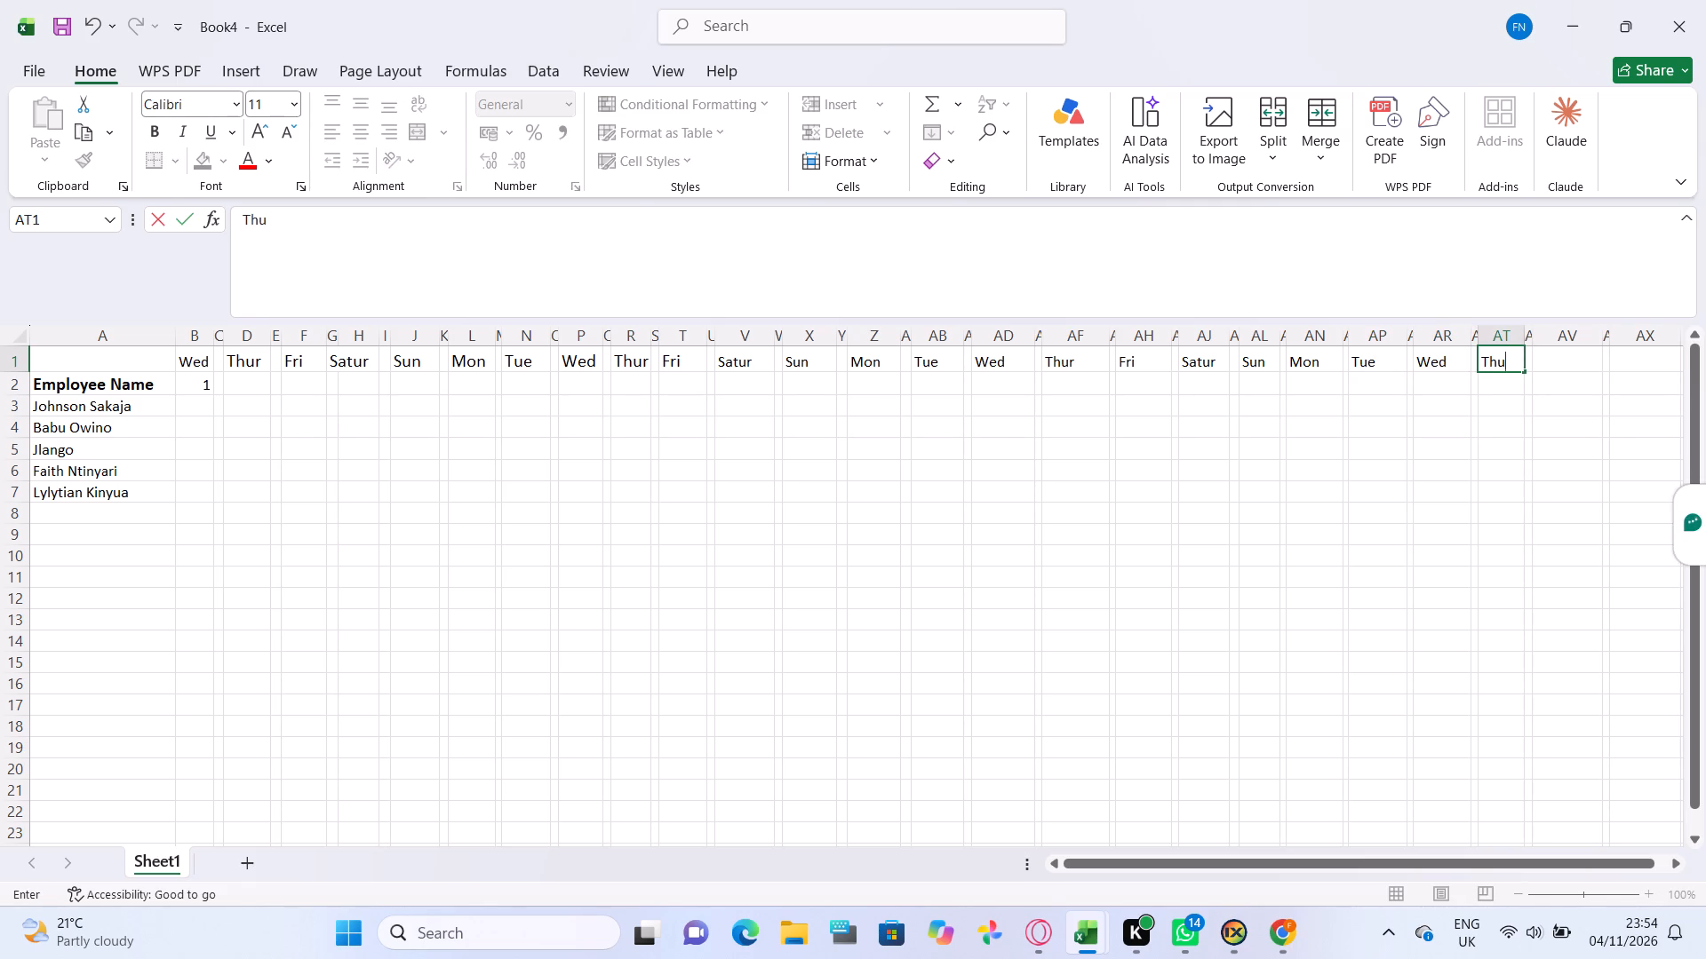
key(r)
key(Right)
key(Right)
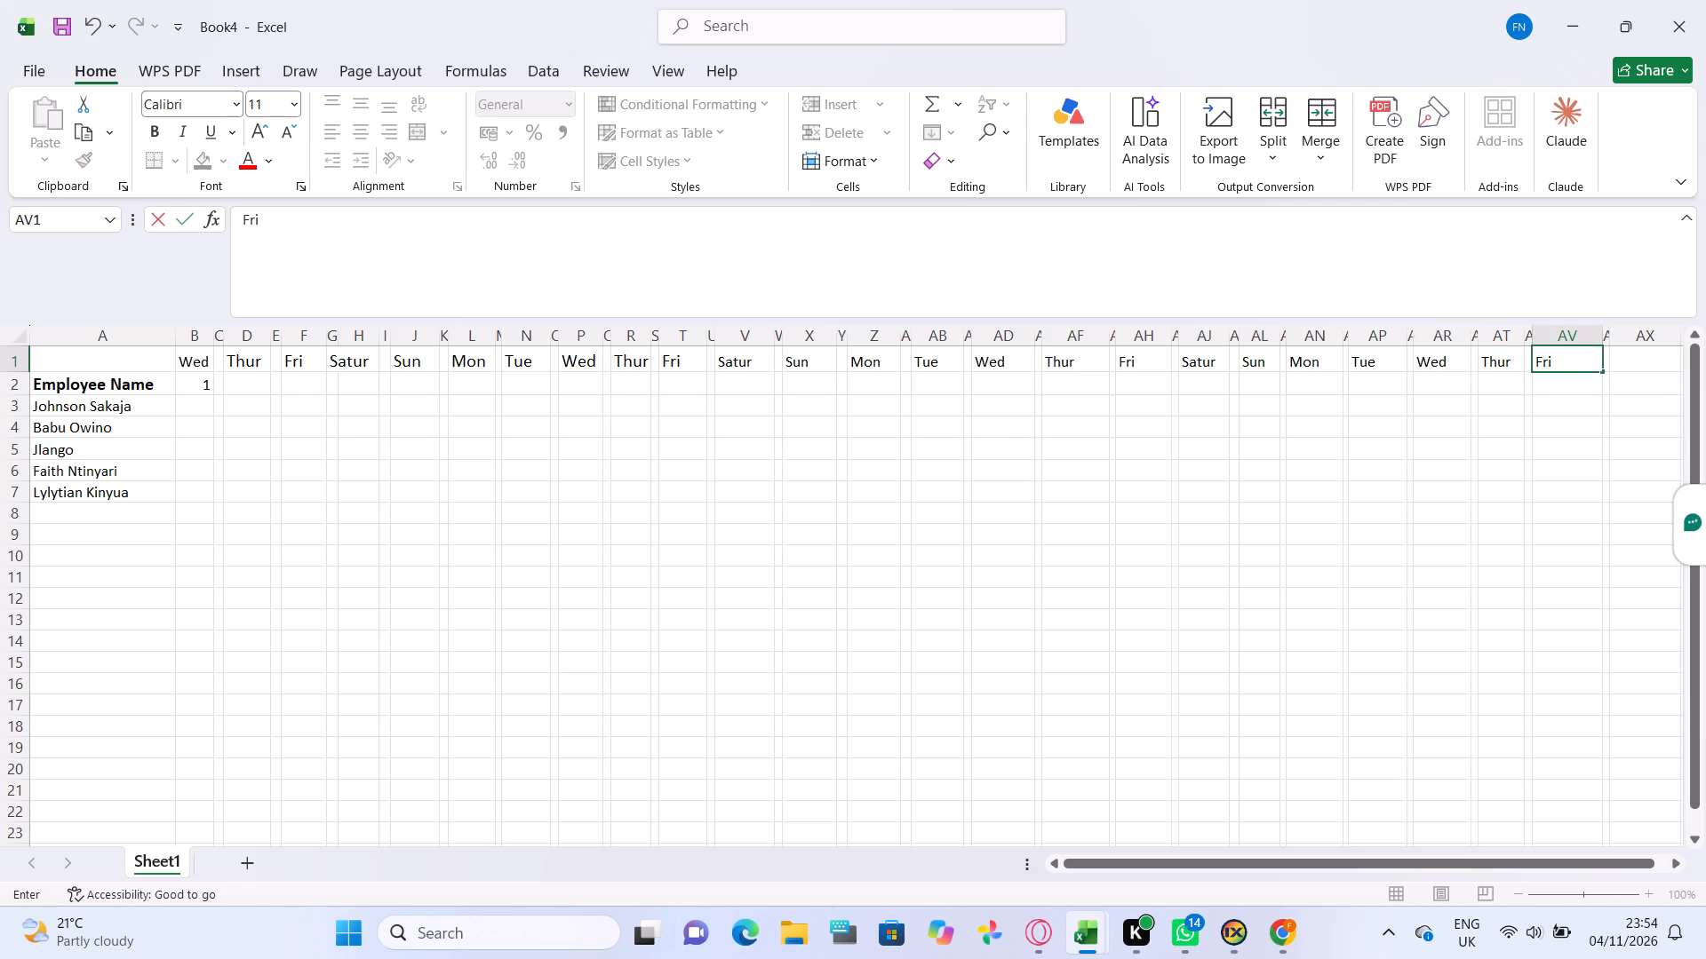
Enter the row 2 date numbers 2, 3, 4 and 5 in D2, F2, H2 and J2 under Thur through Sun.
click(240, 392)
key(2)
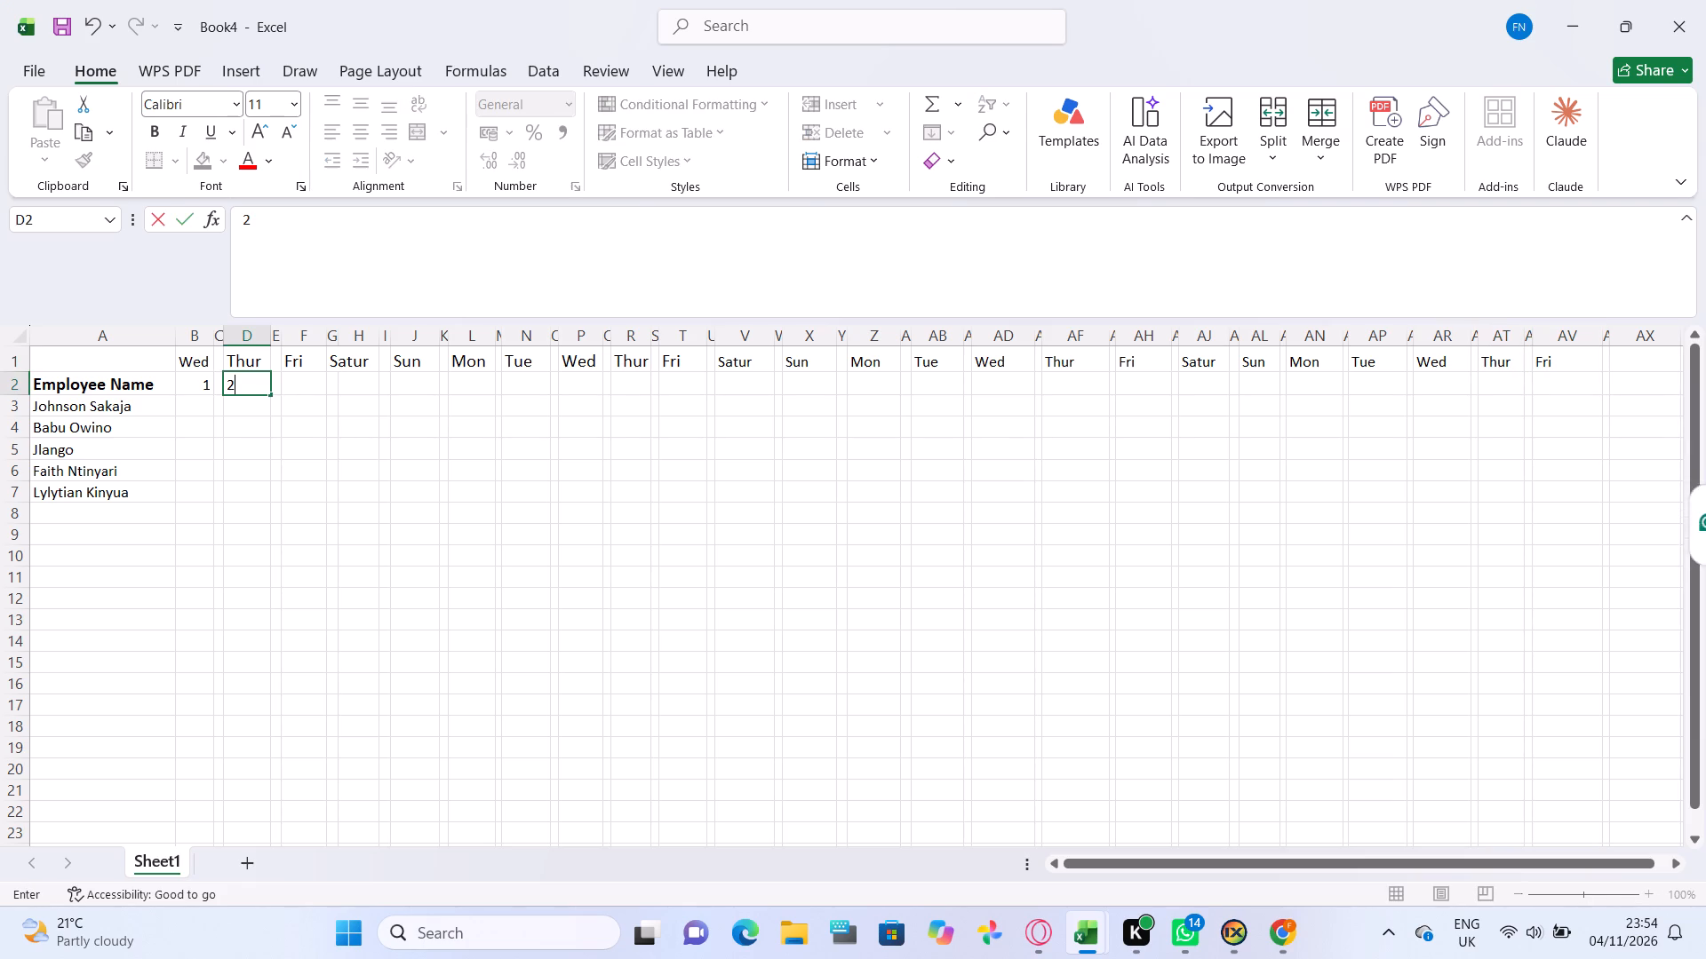
key(Right)
key(Right)
key(3)
key(Right)
key(Right)
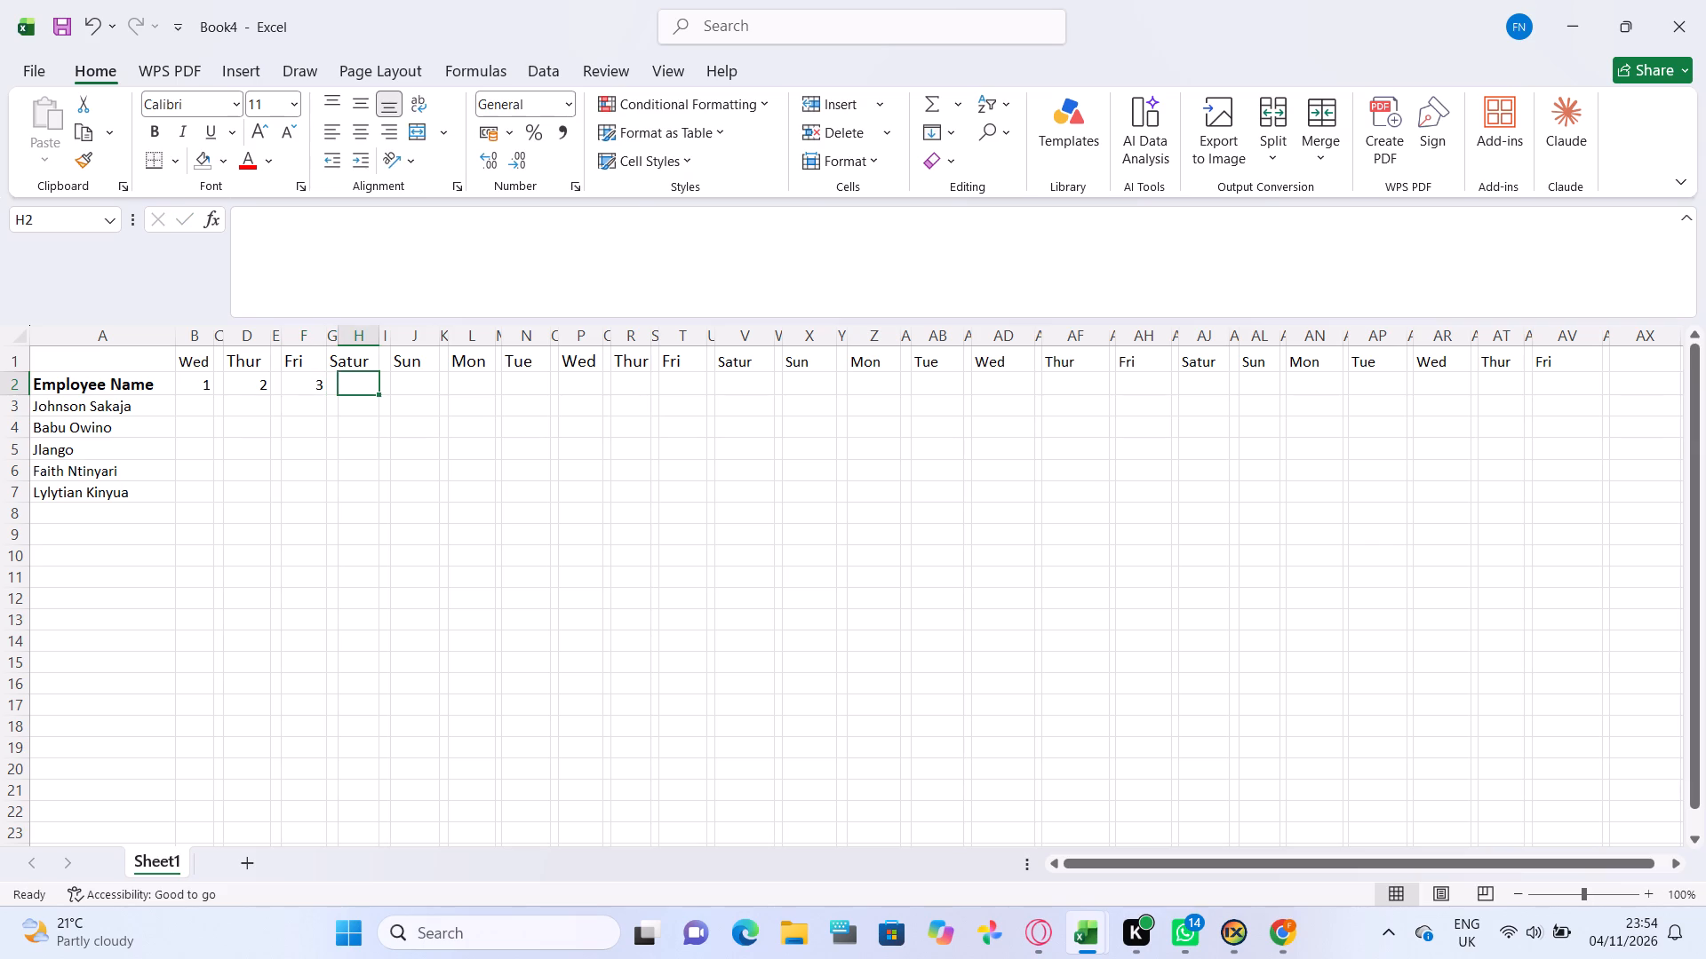
key(4)
key(Right)
key(Right)
key(5)
key(Right)
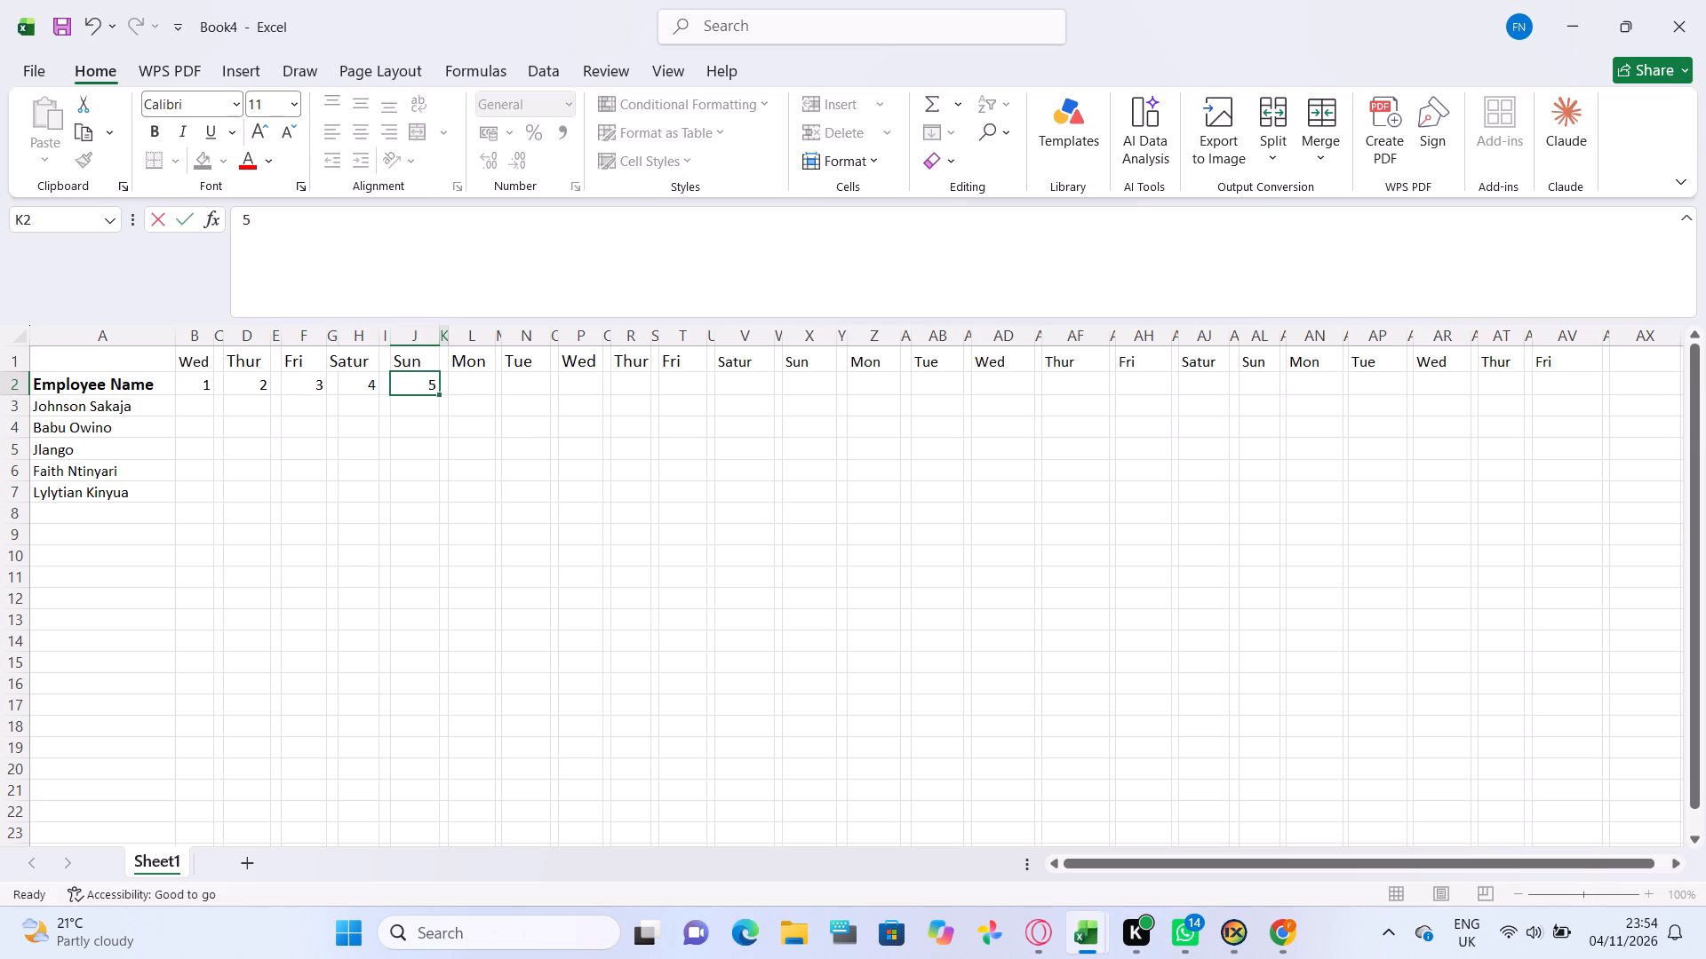
key(Right)
Enter the next week's date numbers 6 through 12 in row 2 of date columns L through X, skipping spacers.
key(6)
key(Right)
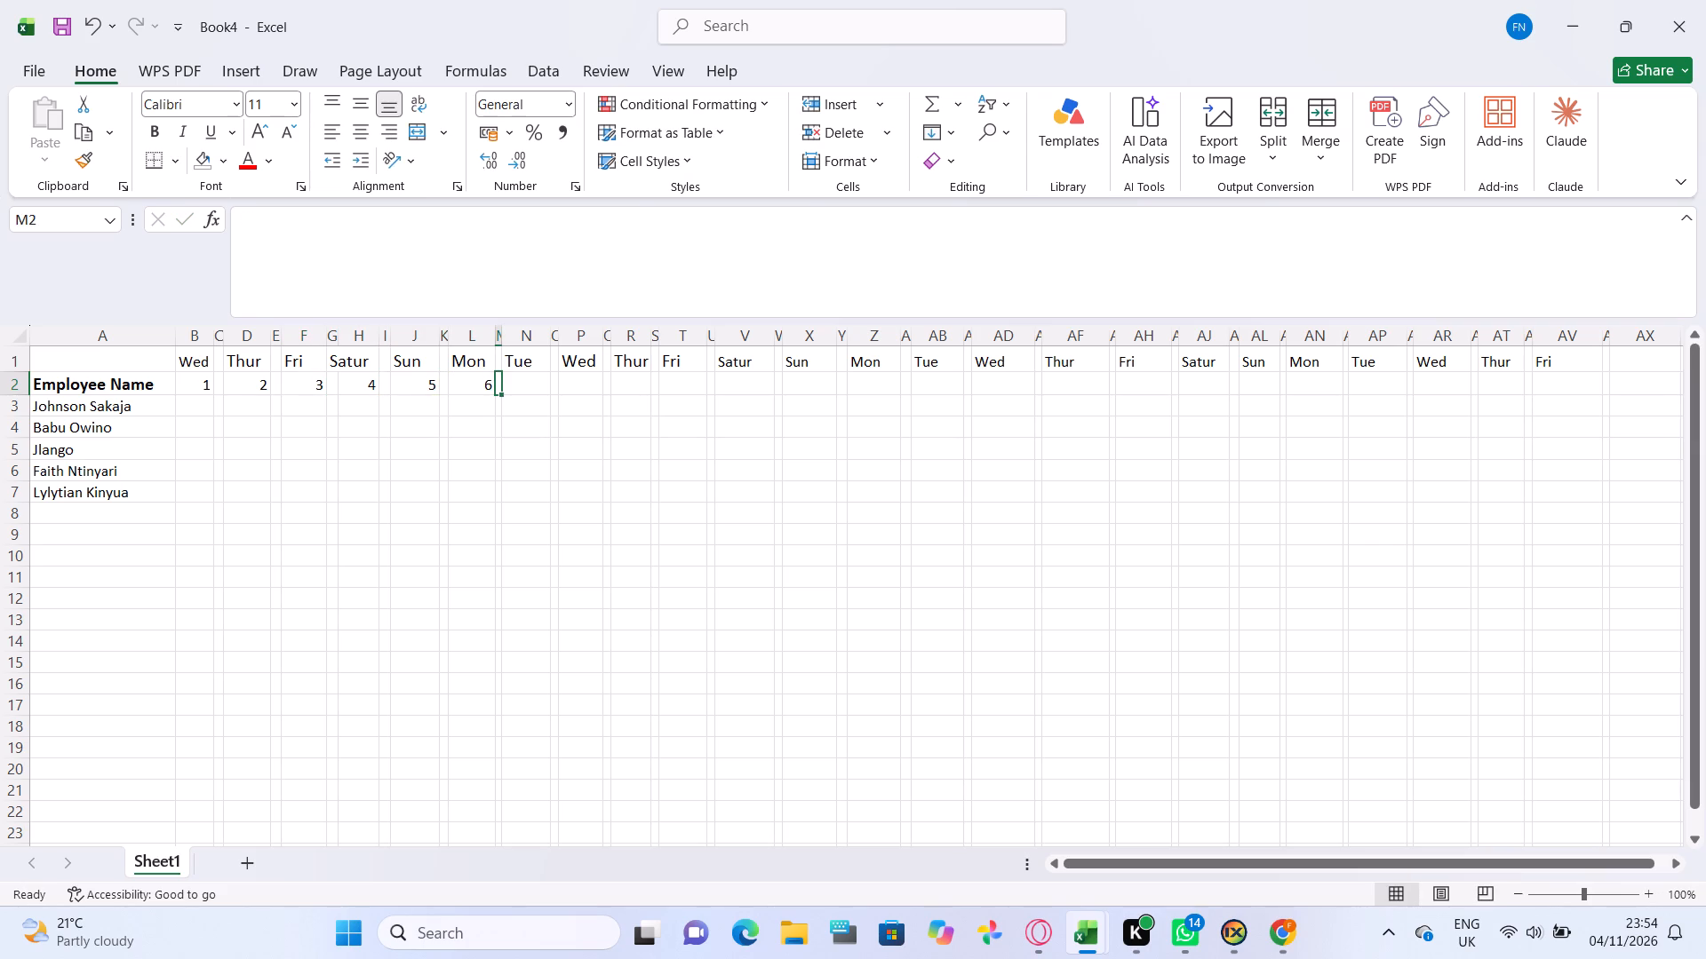
key(Right)
key(7)
key(Right)
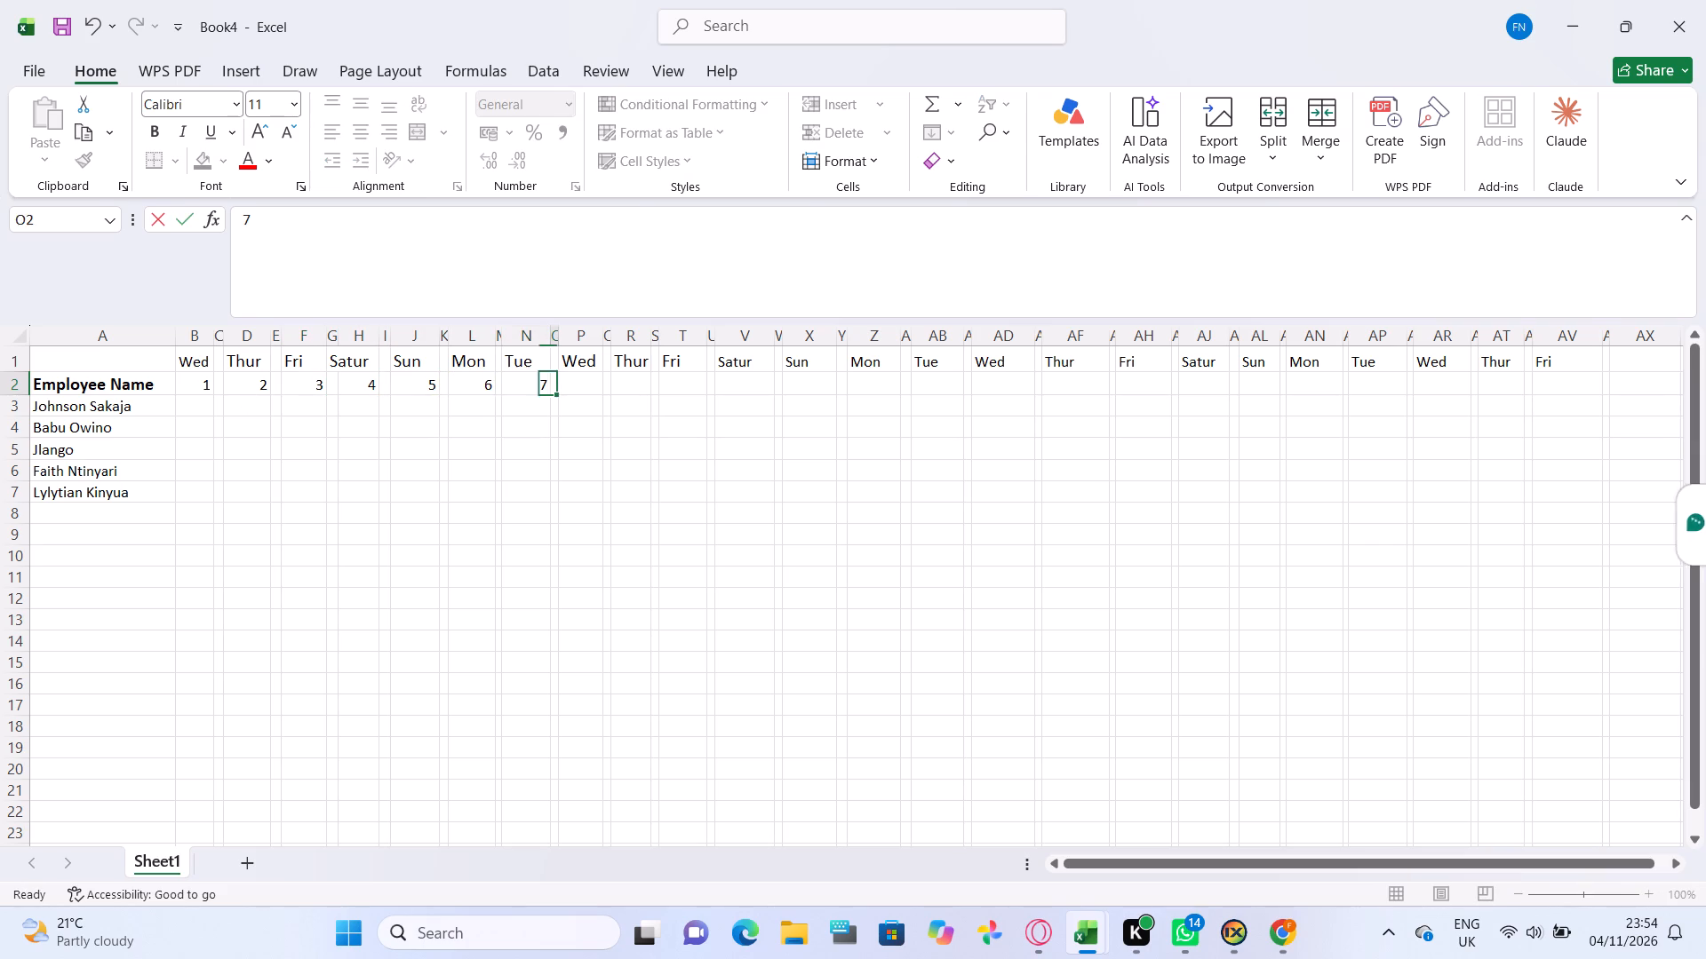
key(Right)
key(8)
key(Right)
key(Right)
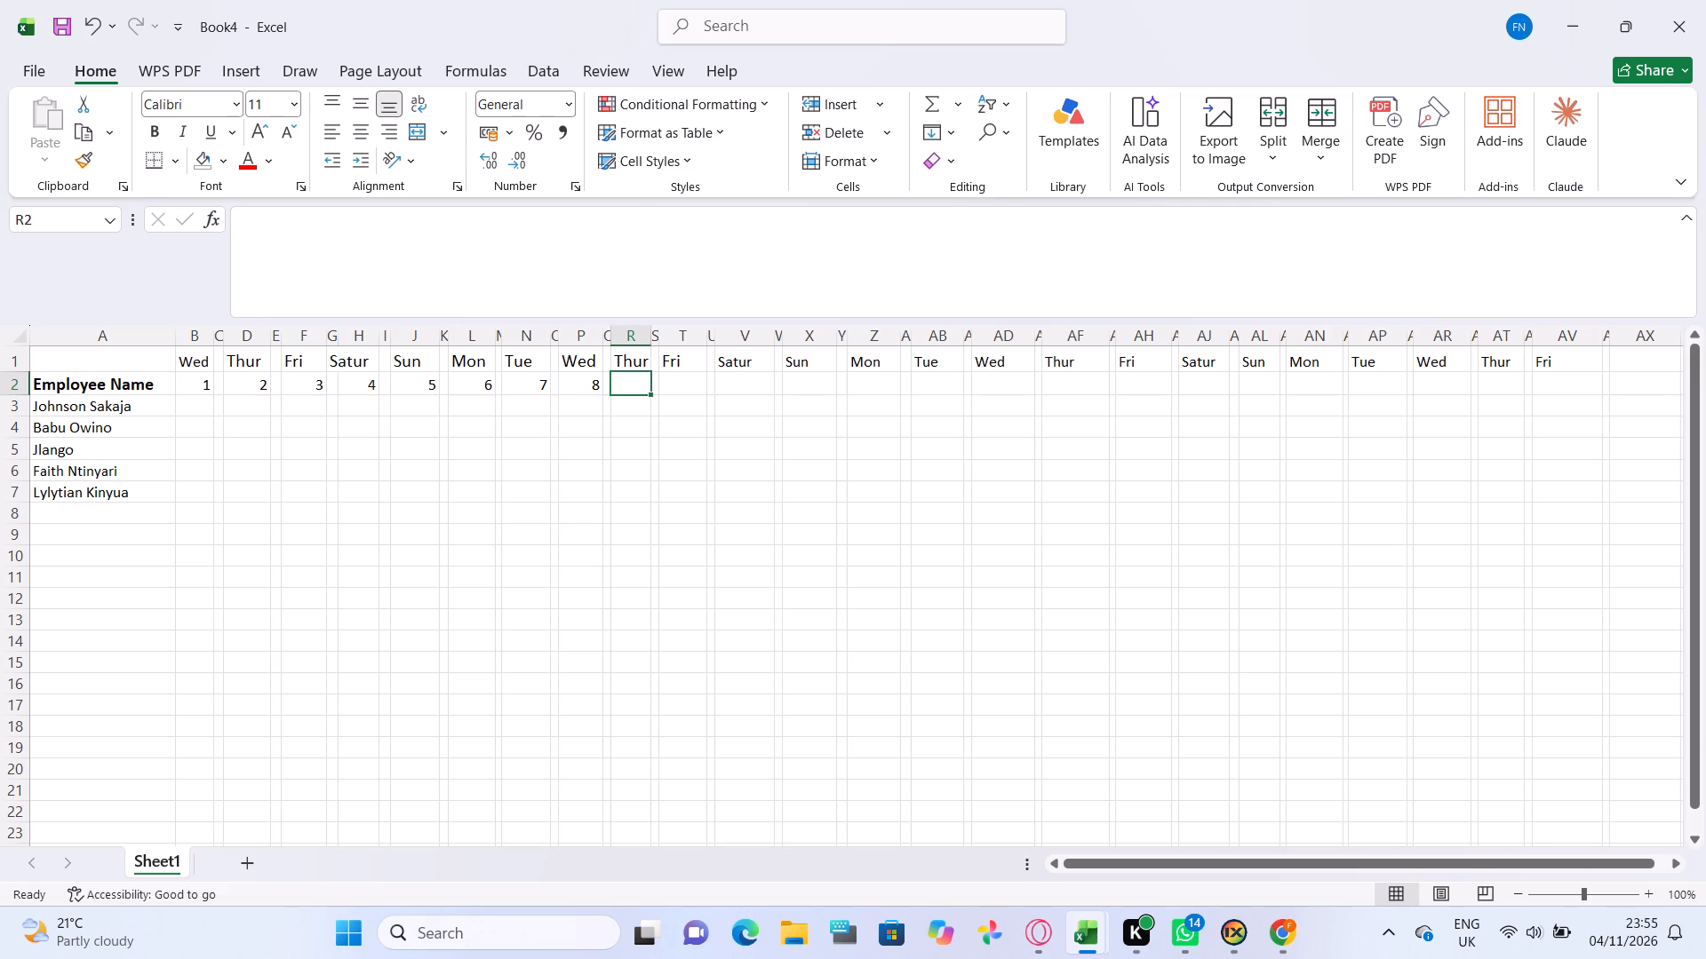
key(9)
key(Right)
key(Right)
text(10)
key(Right)
key(Right)
text(11)
key(Right)
key(Right)
text(12)
key(Right)
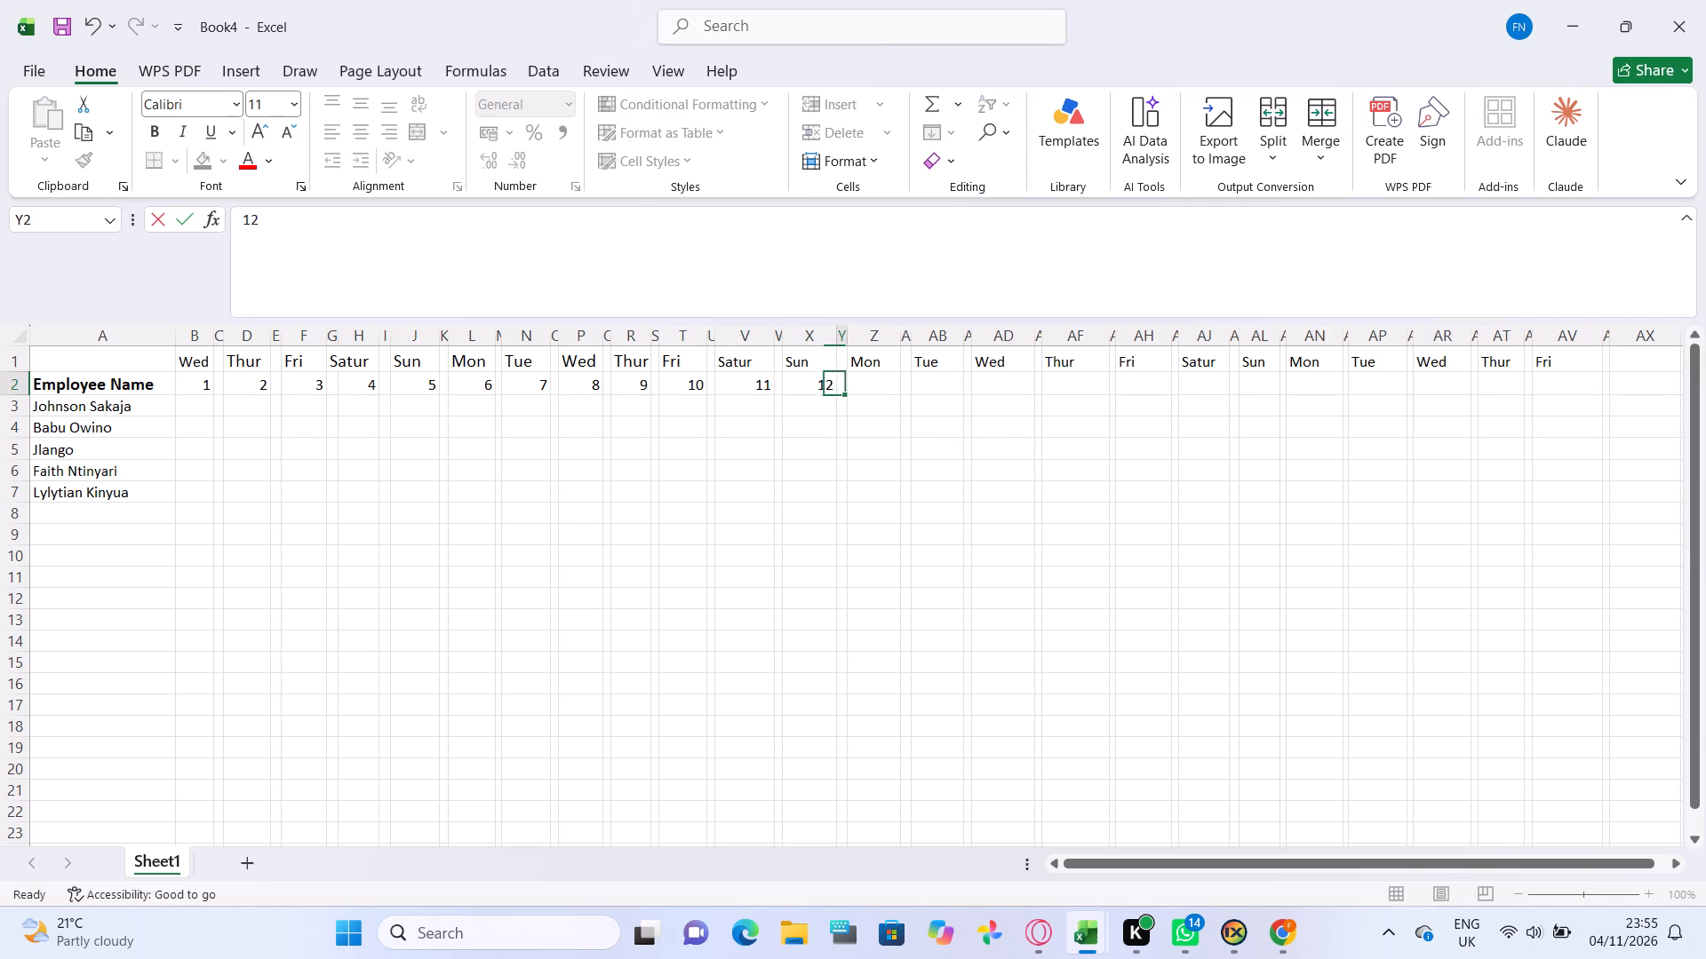
key(Right)
Enter the row 2 date numbers 13, 14 and 15 in Z2, AB2 and AD2 under Mon through Wed, skipping spacers.
text(13)
key(Right)
key(Right)
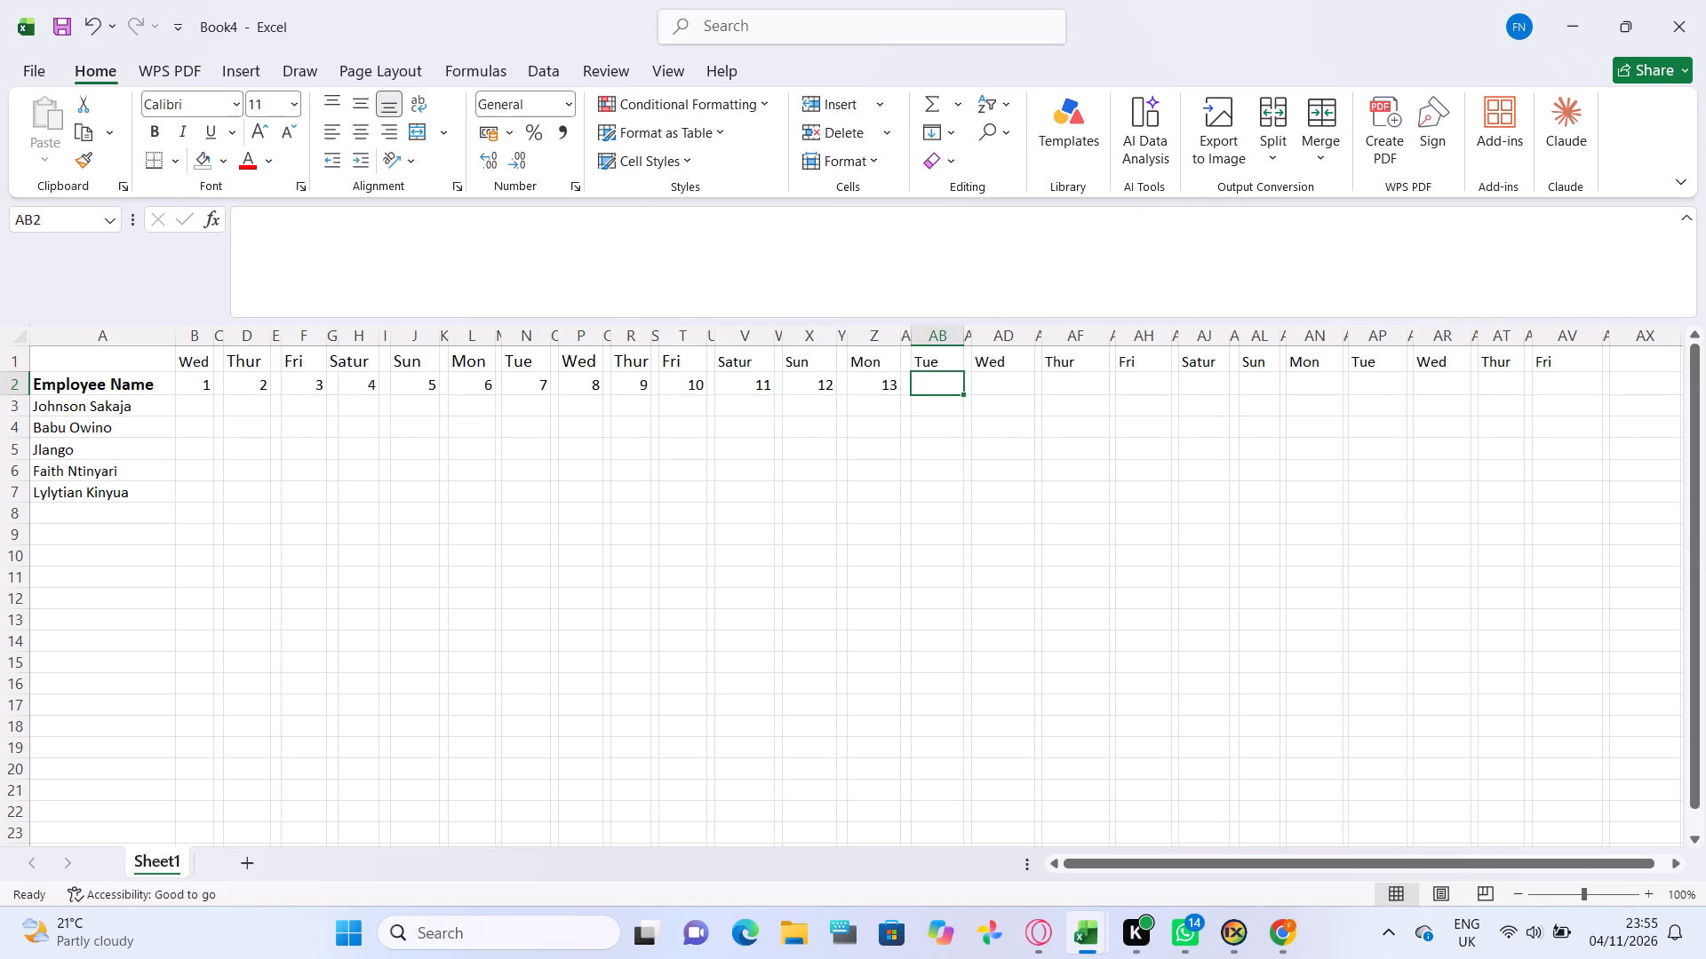
text(14)
key(Right)
key(Right)
key(grave)
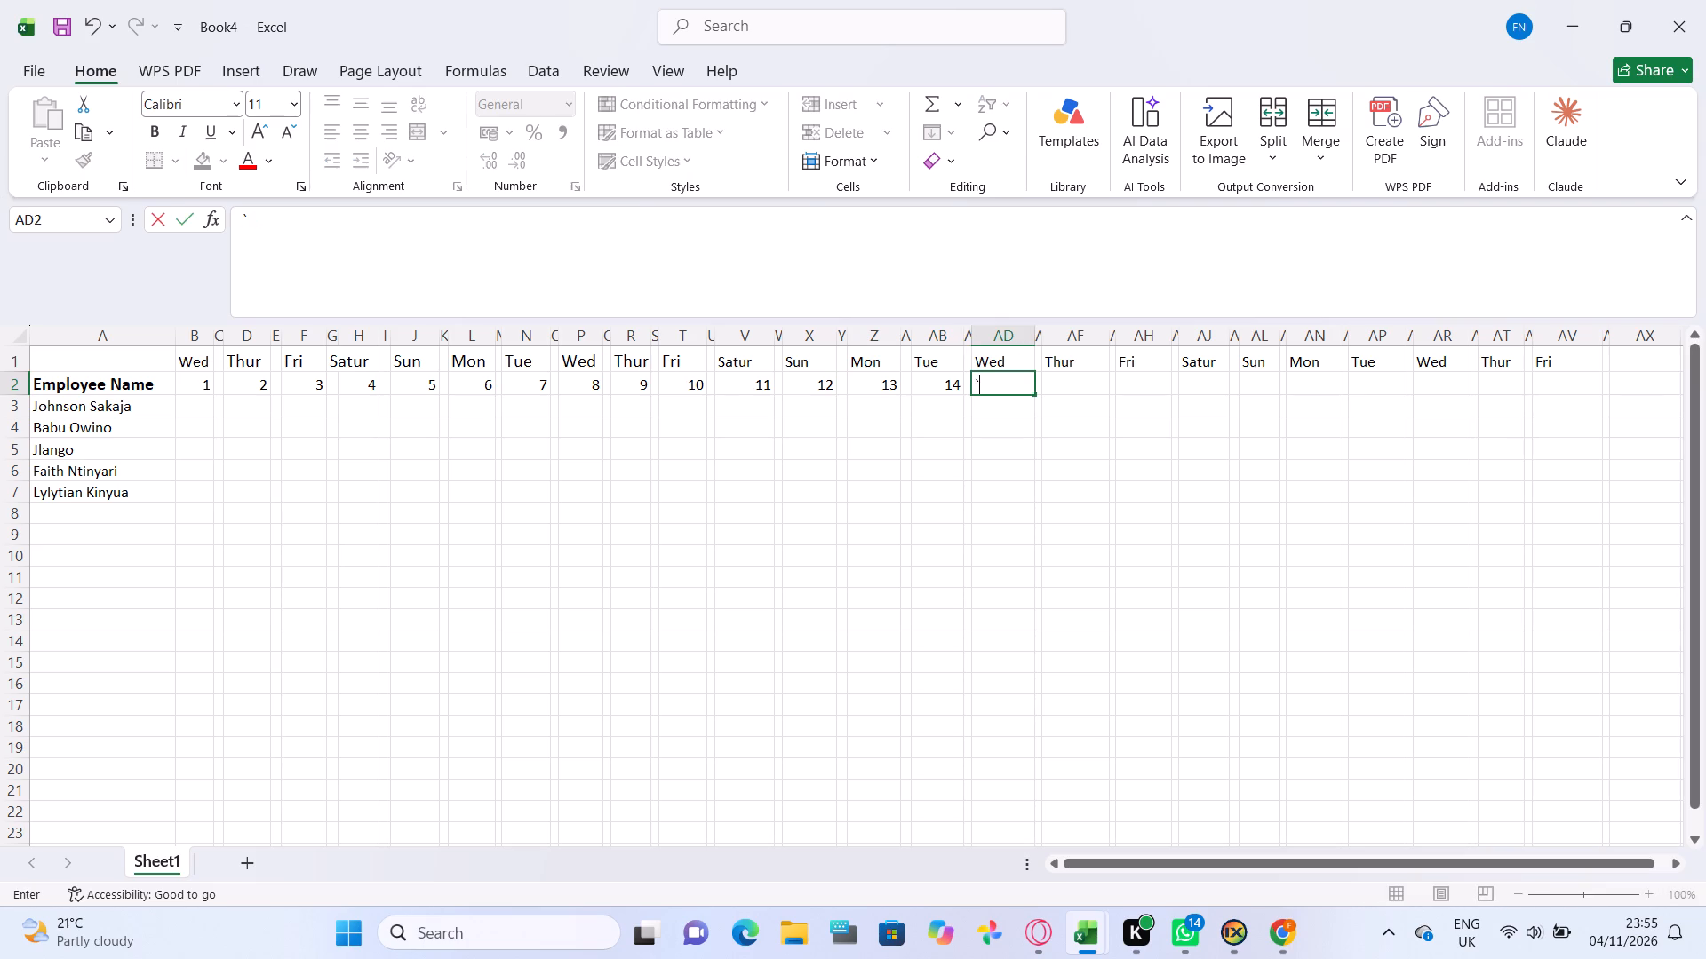
key(1)
key(BackSpace)
key(BackSpace)
text(15)
key(Right)
key(Right)
Enter the row 2 date numbers 16 and 17 in AF2 and AH2 under Thur and Fri.
text(16)
key(Right)
key(Right)
key(Right)
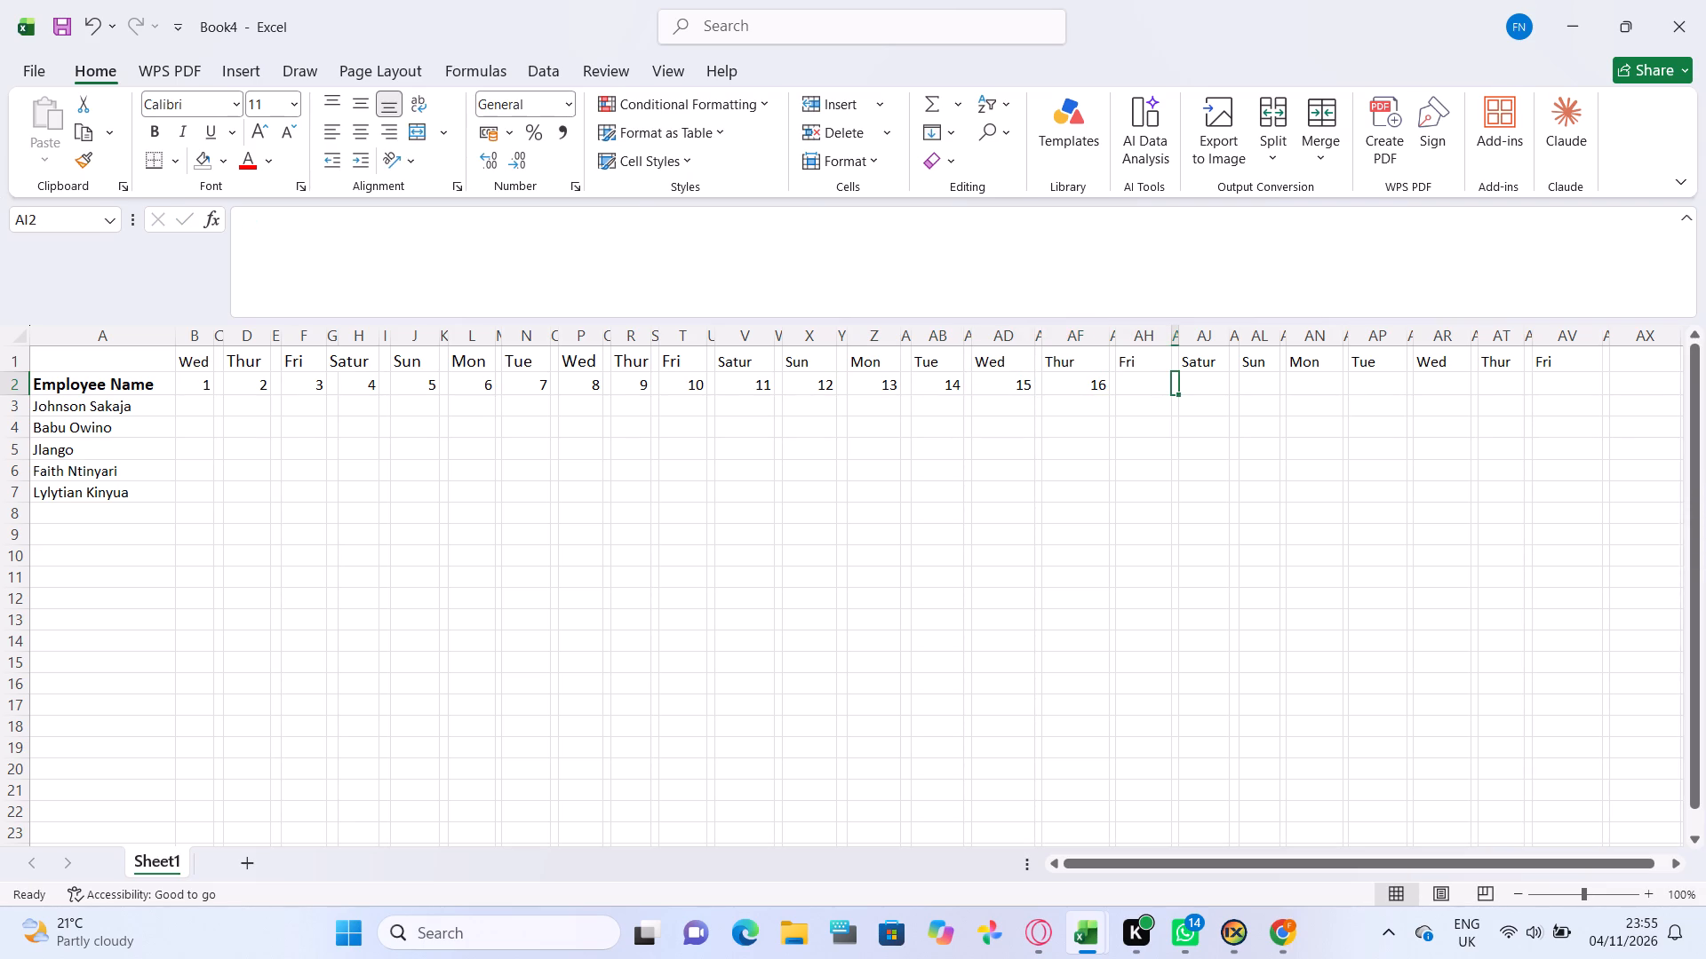
key(Left)
text(17)
key(Right)
key(Right)
Enter the row 2 date numbers 18 and 19 in AJ2 and AL2 under Satur and Sun.
key(grave)
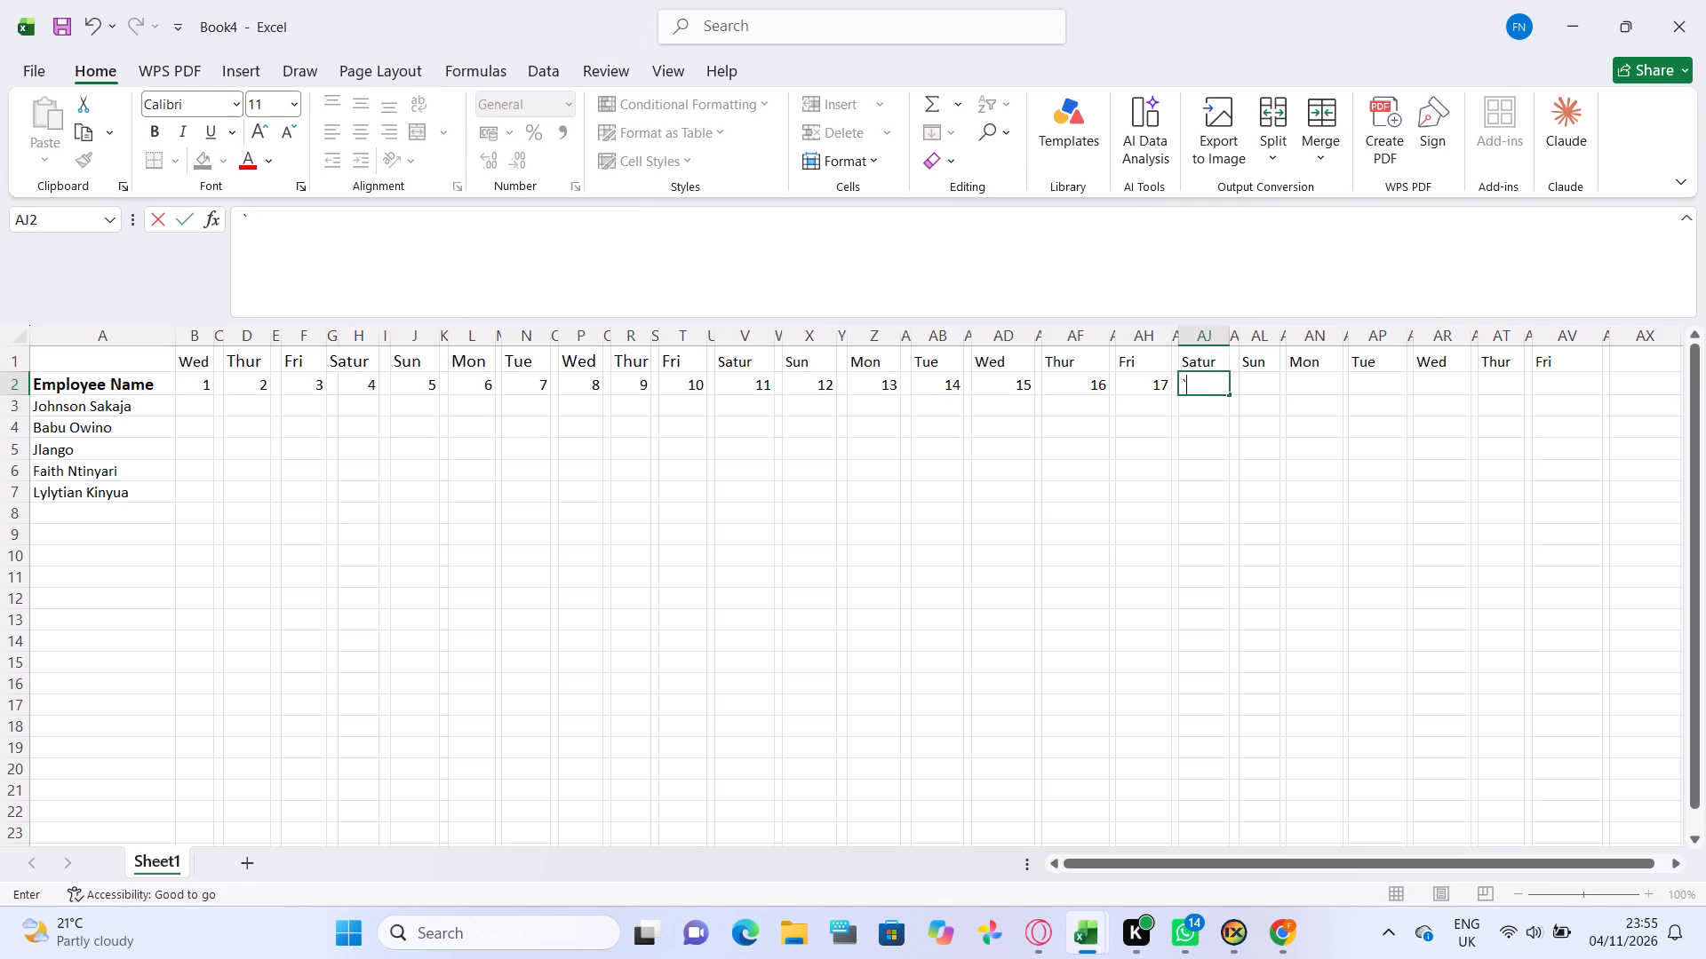
key(8)
key(Right)
key(Right)
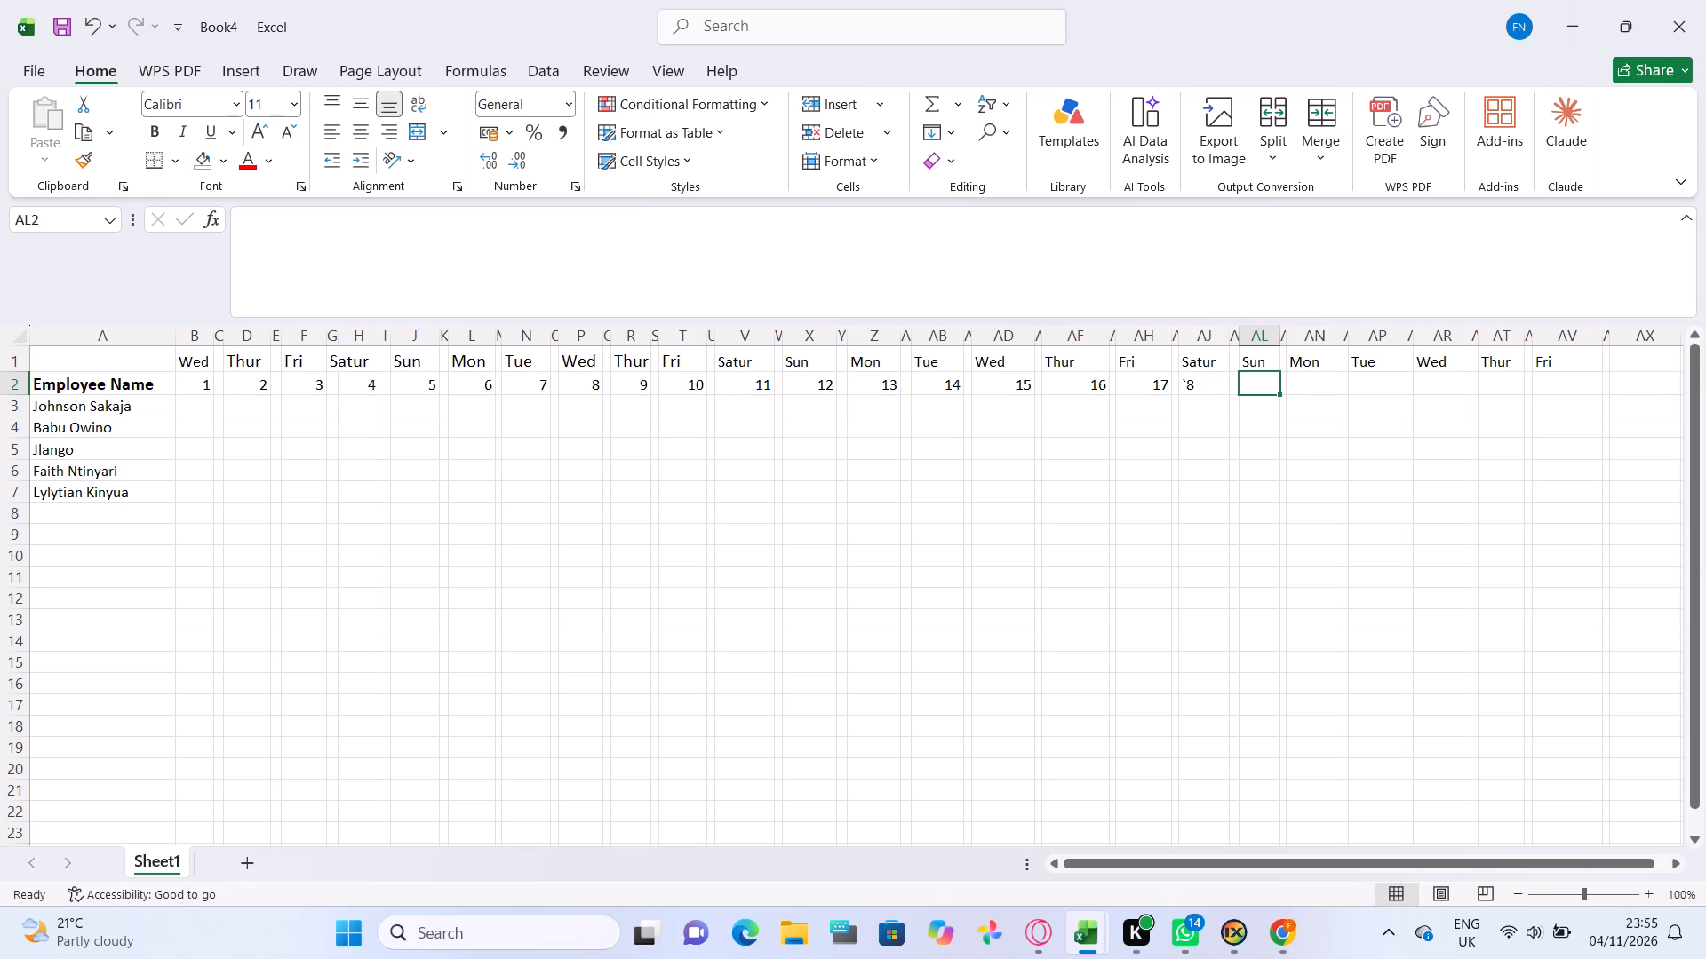
key(Left)
key(Left)
key(BackSpace)
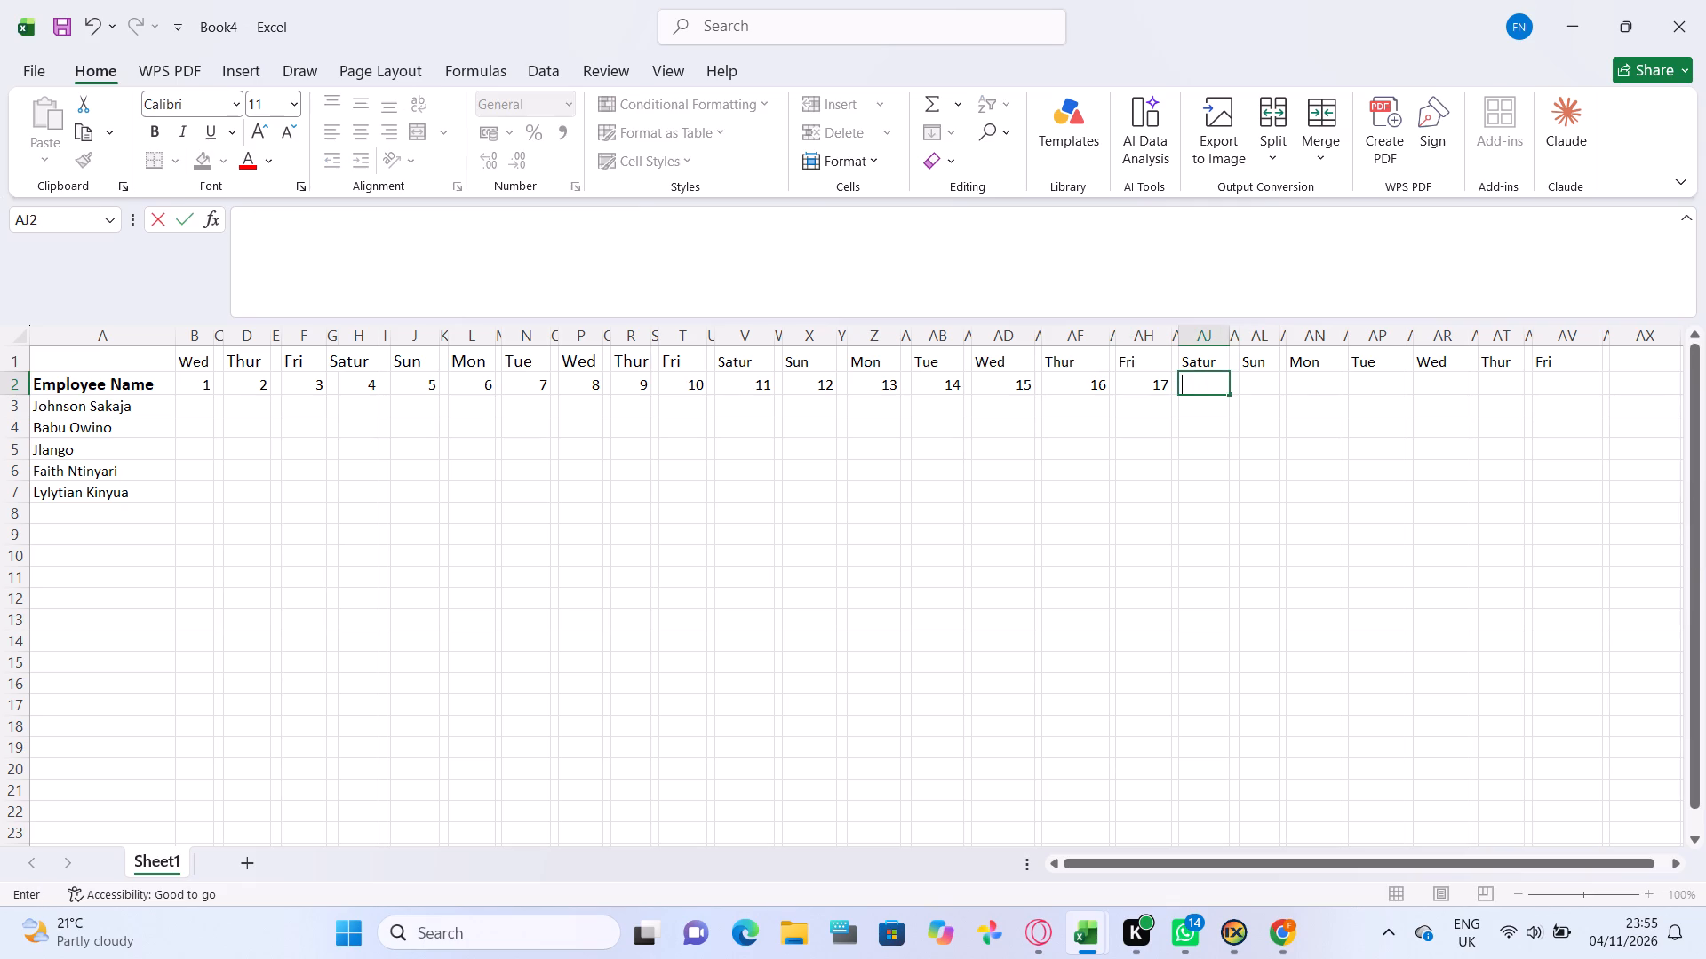
text(18)
key(Right)
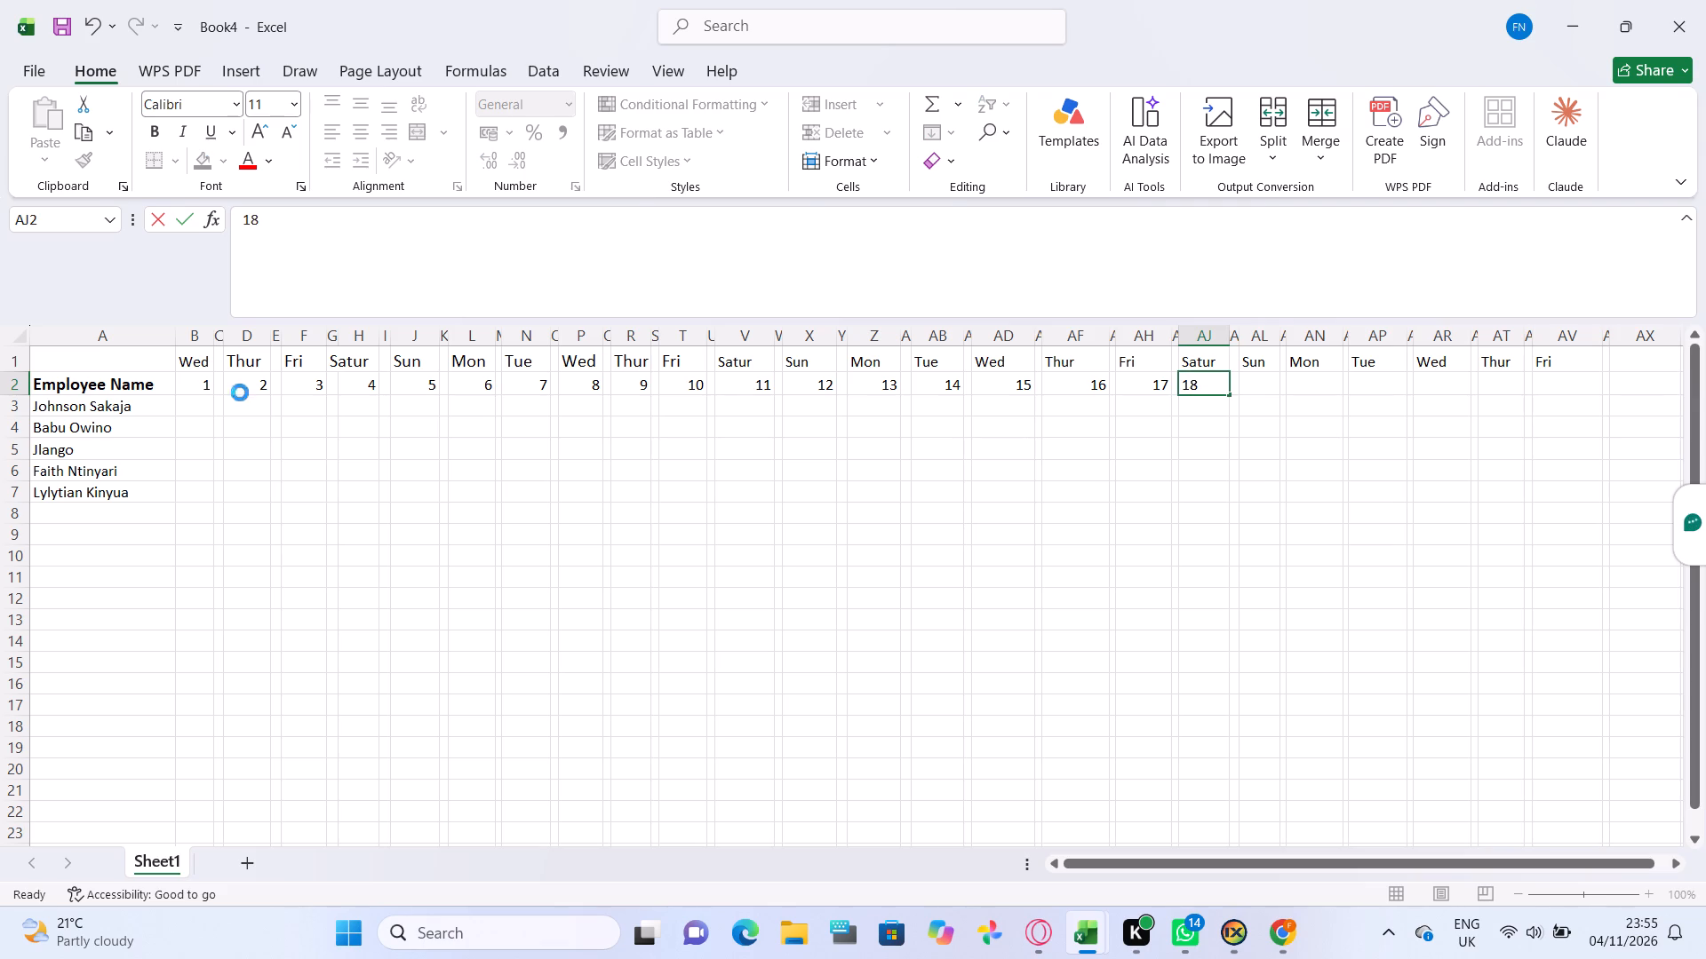
key(Right)
text(19)
key(Right)
key(Right)
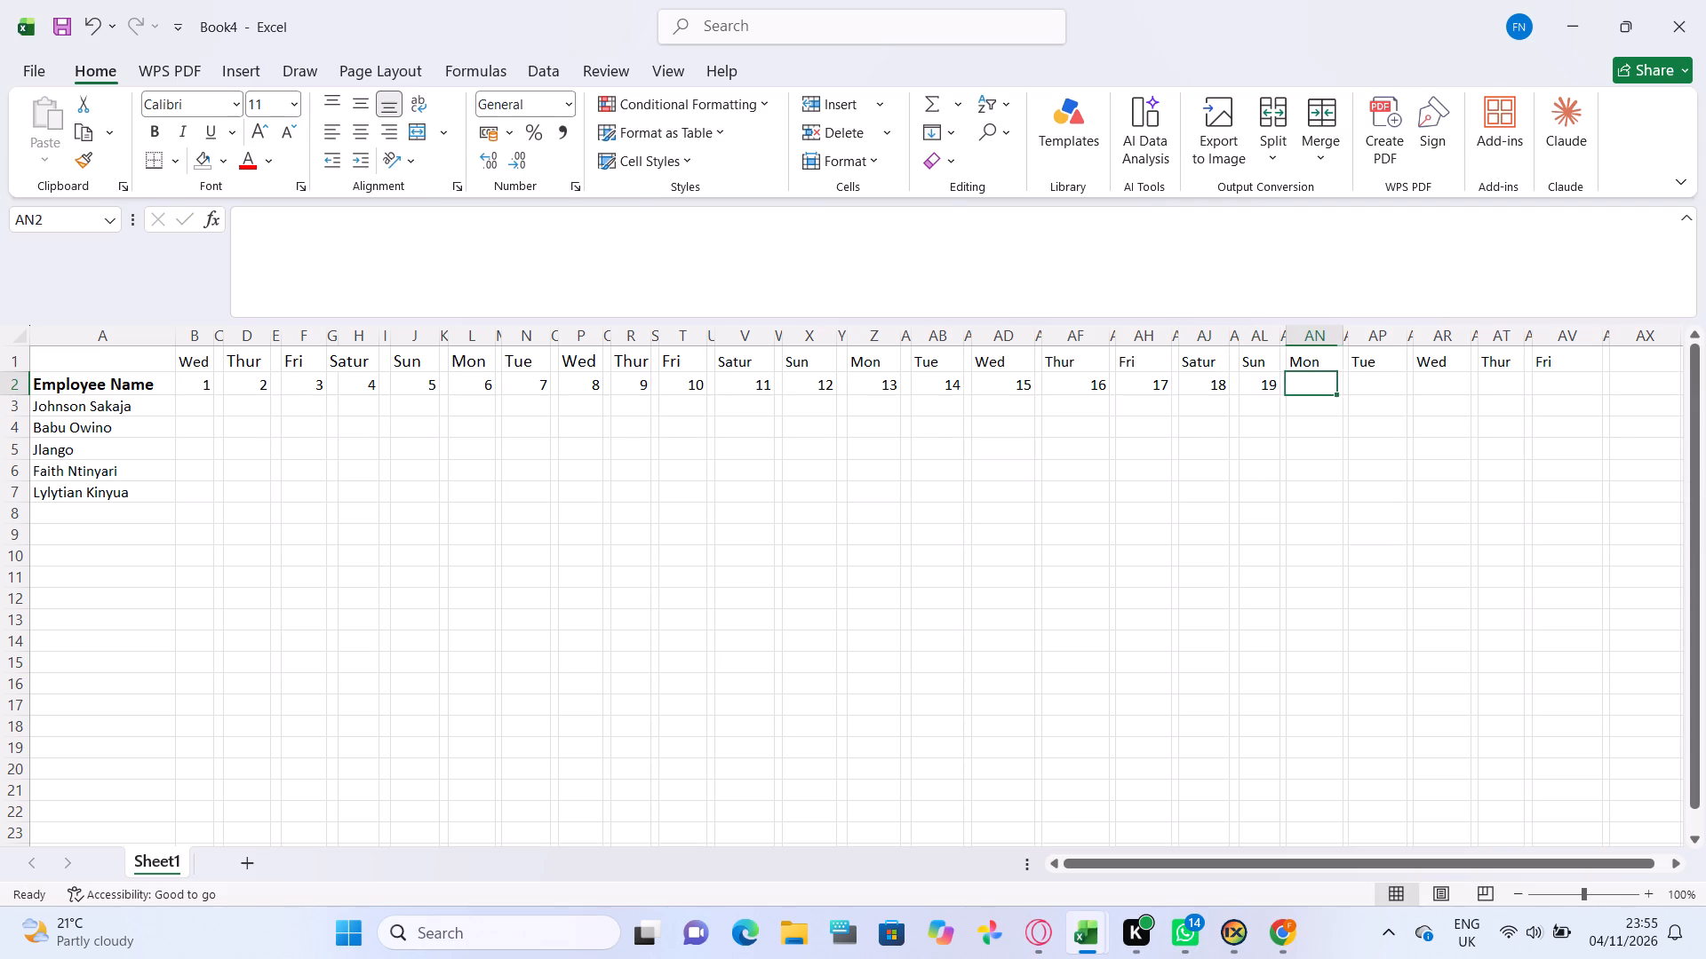
Enter the row 2 date numbers 20 through 24 in date columns AN through AV, skipping spacers.
text(20)
key(Right)
key(Right)
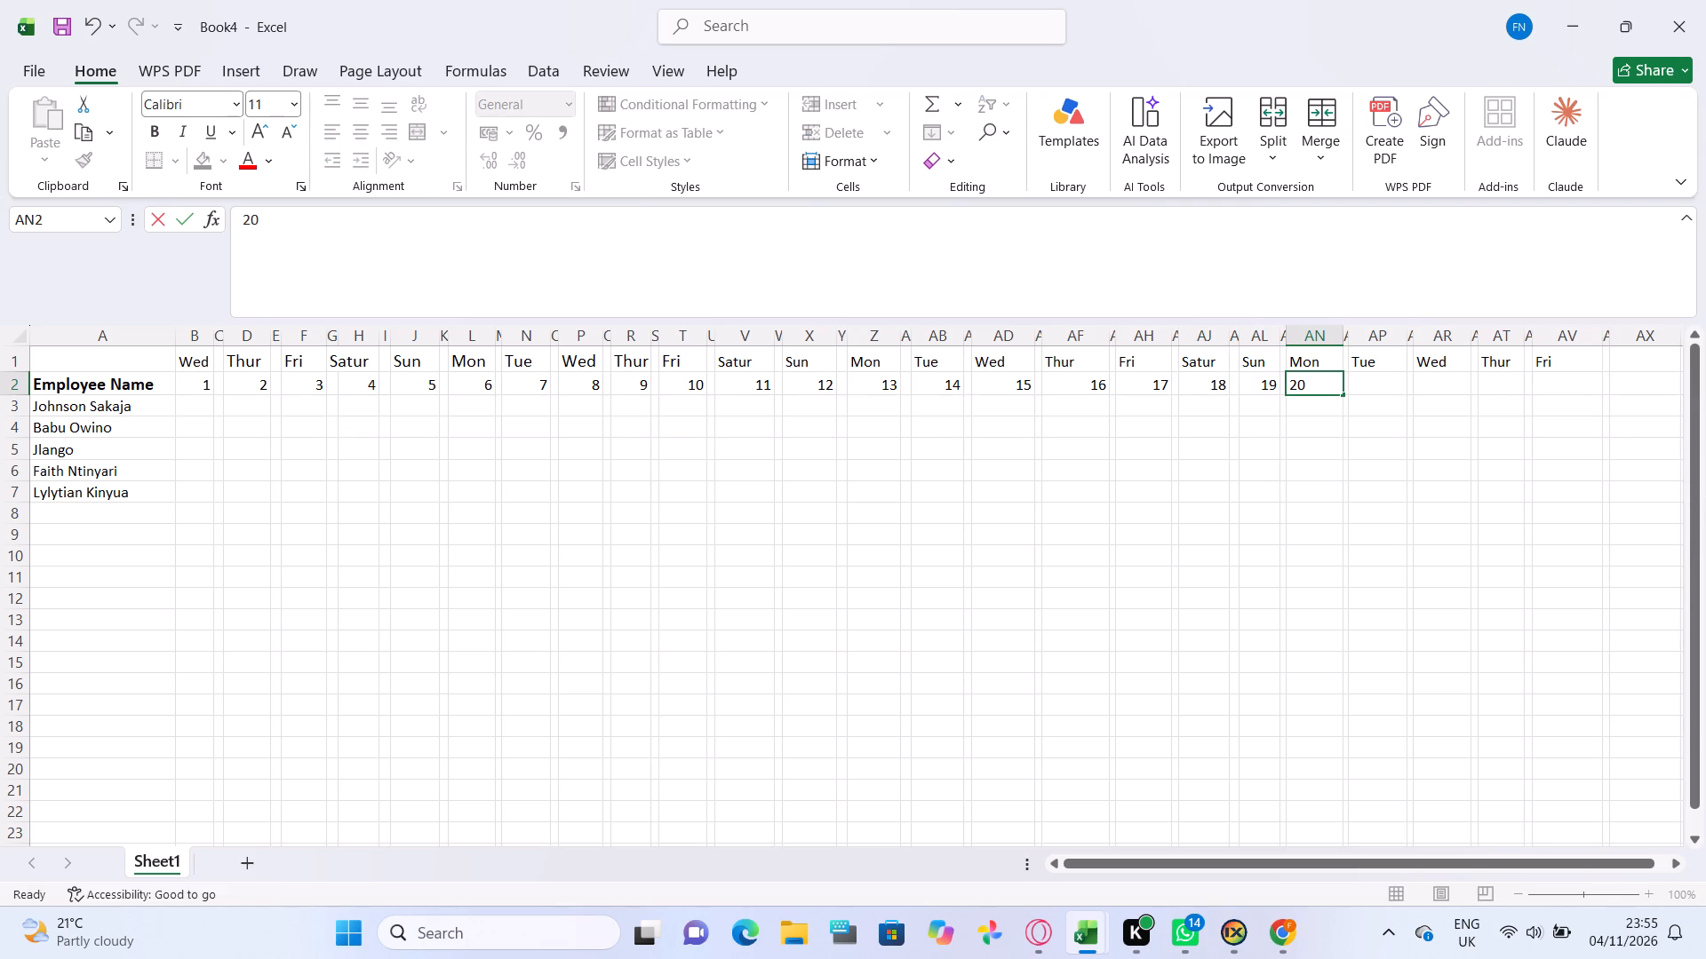
text(21)
key(Right)
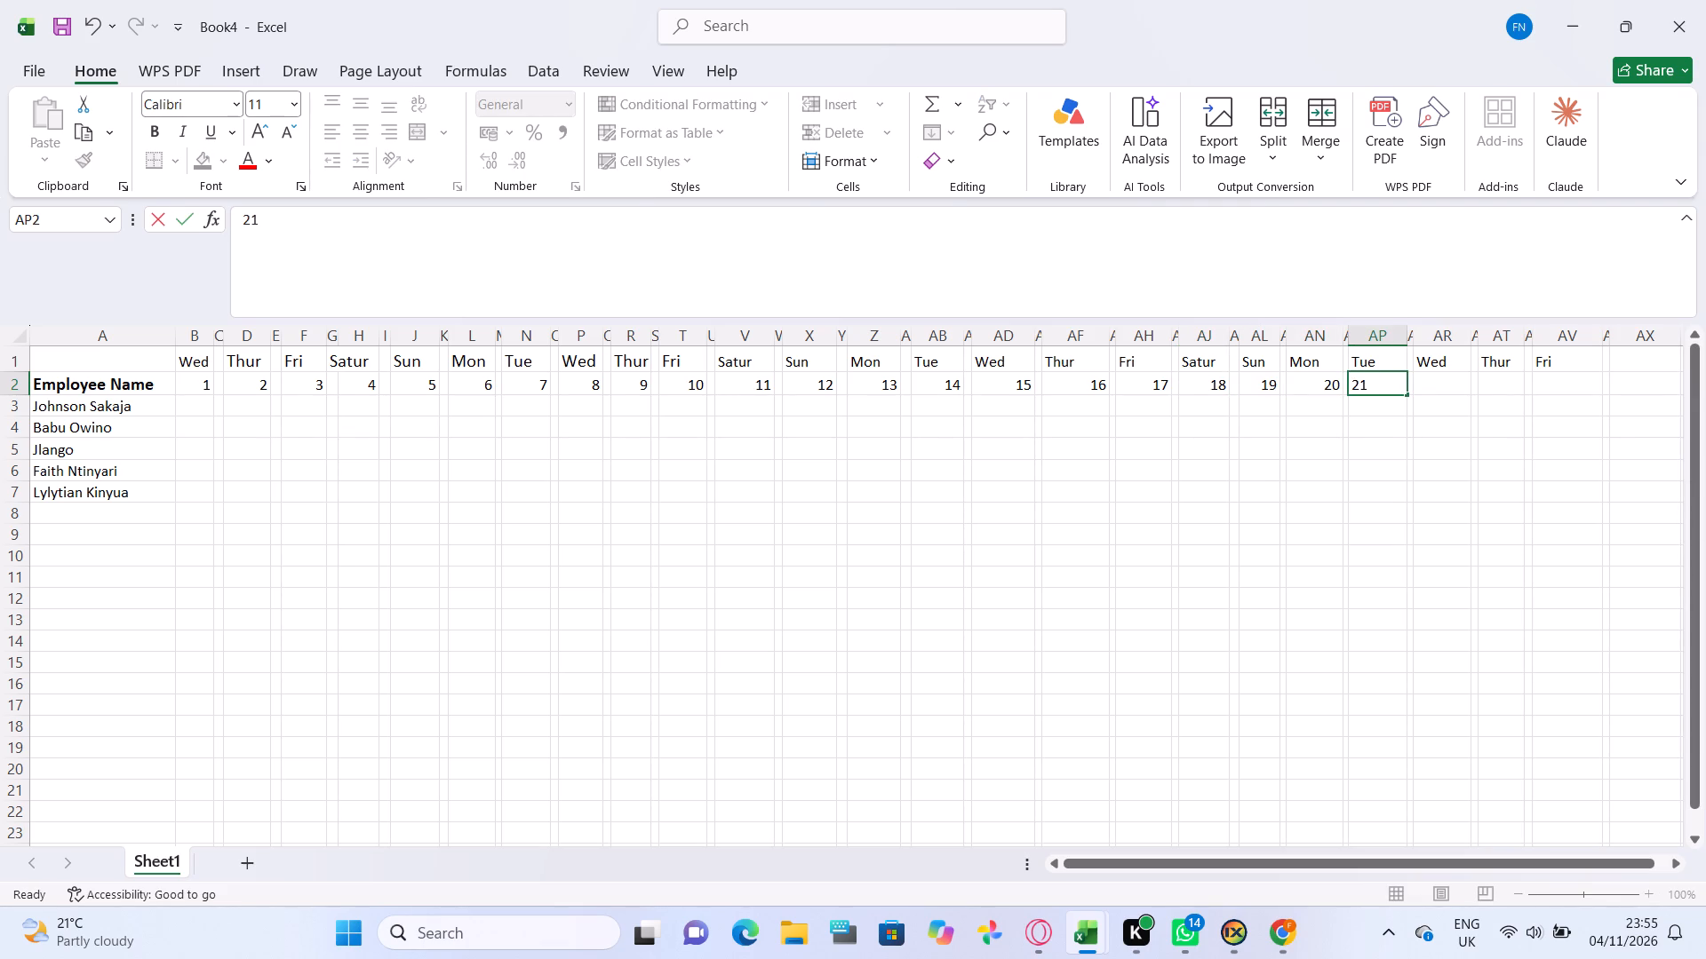
key(Right)
text(22)
key(Right)
key(Right)
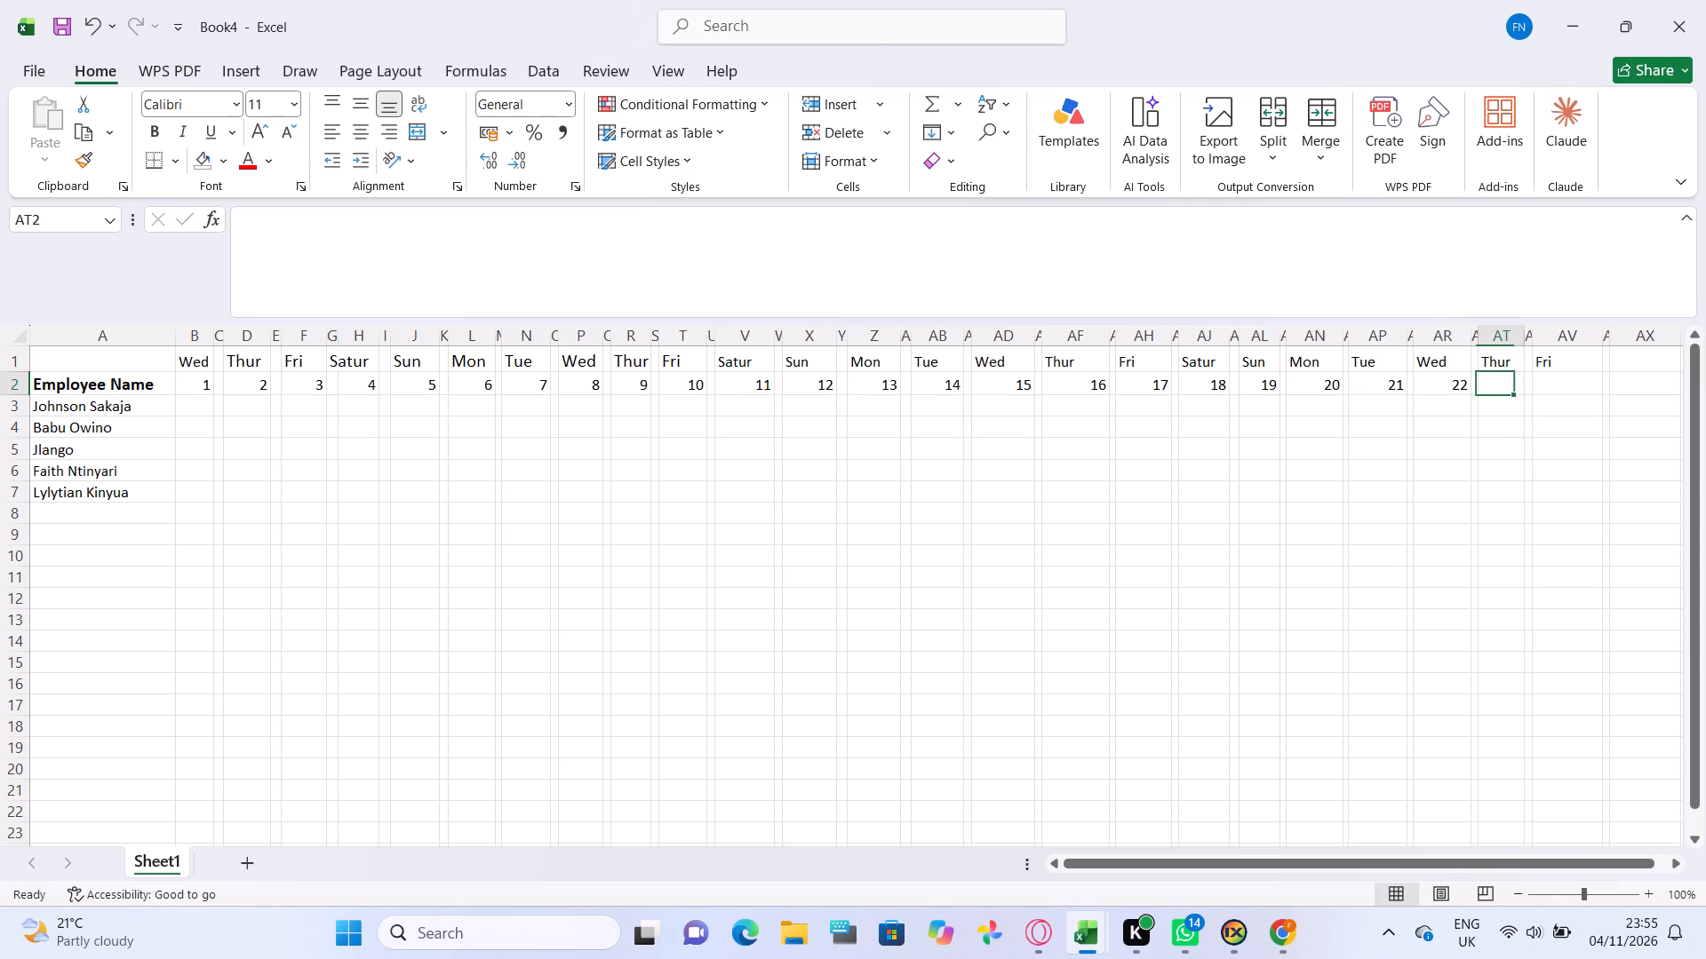
text(23)
key(Right)
key(Right)
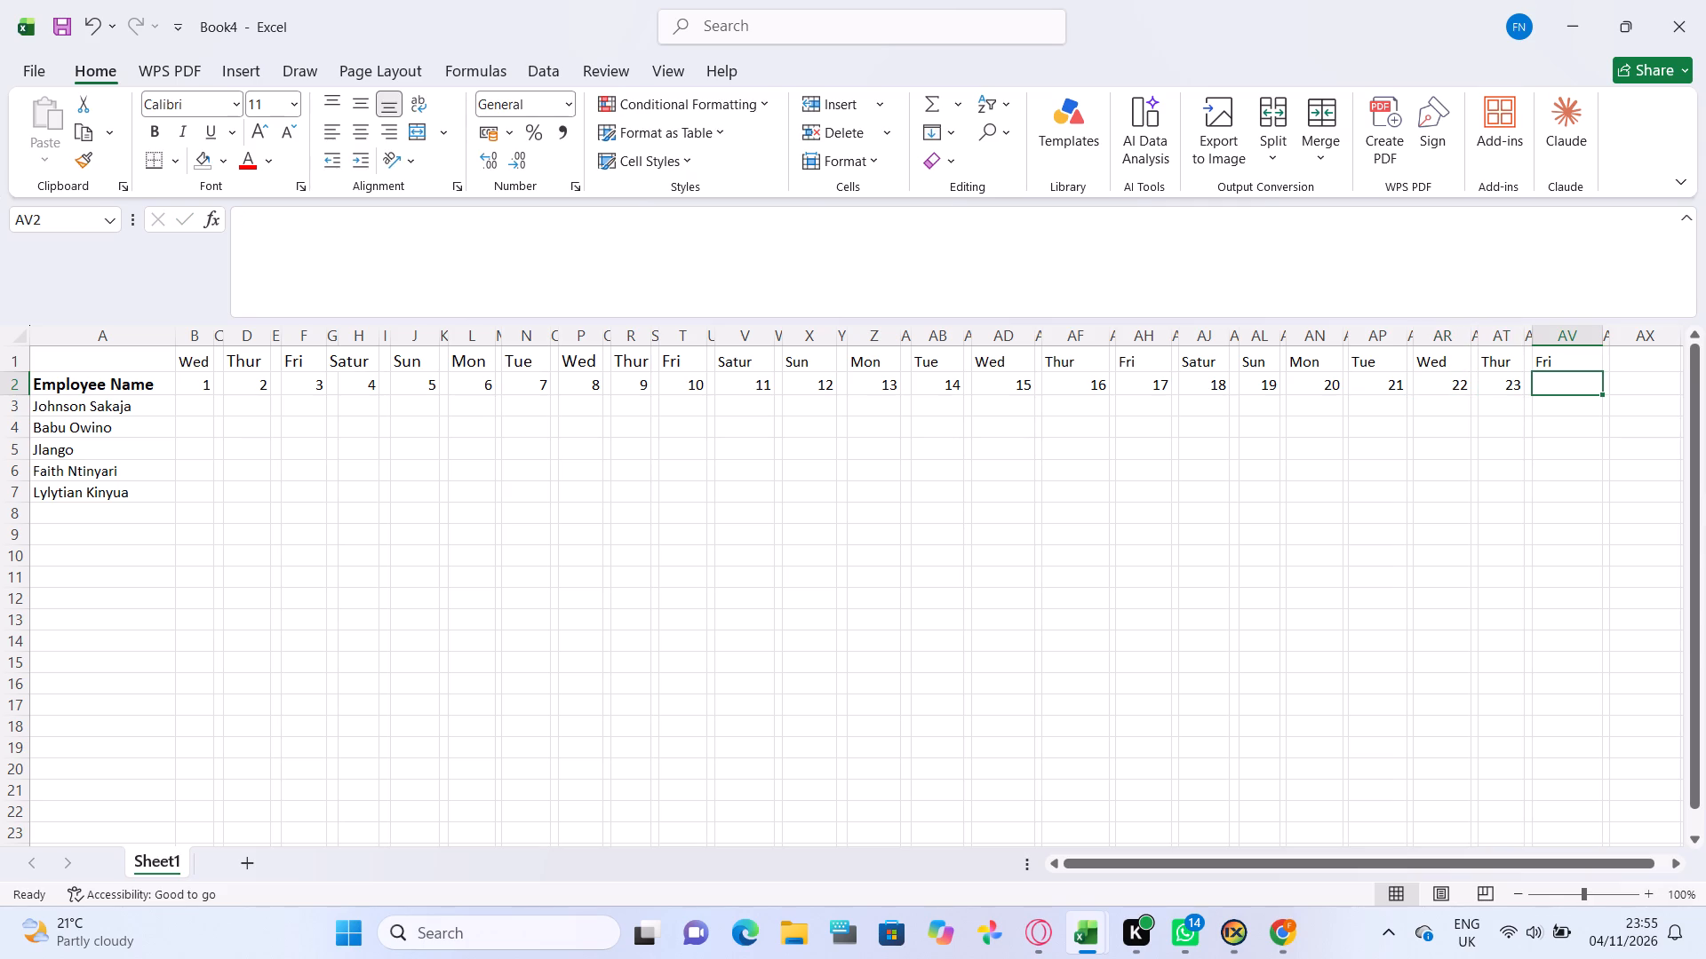
text(24)
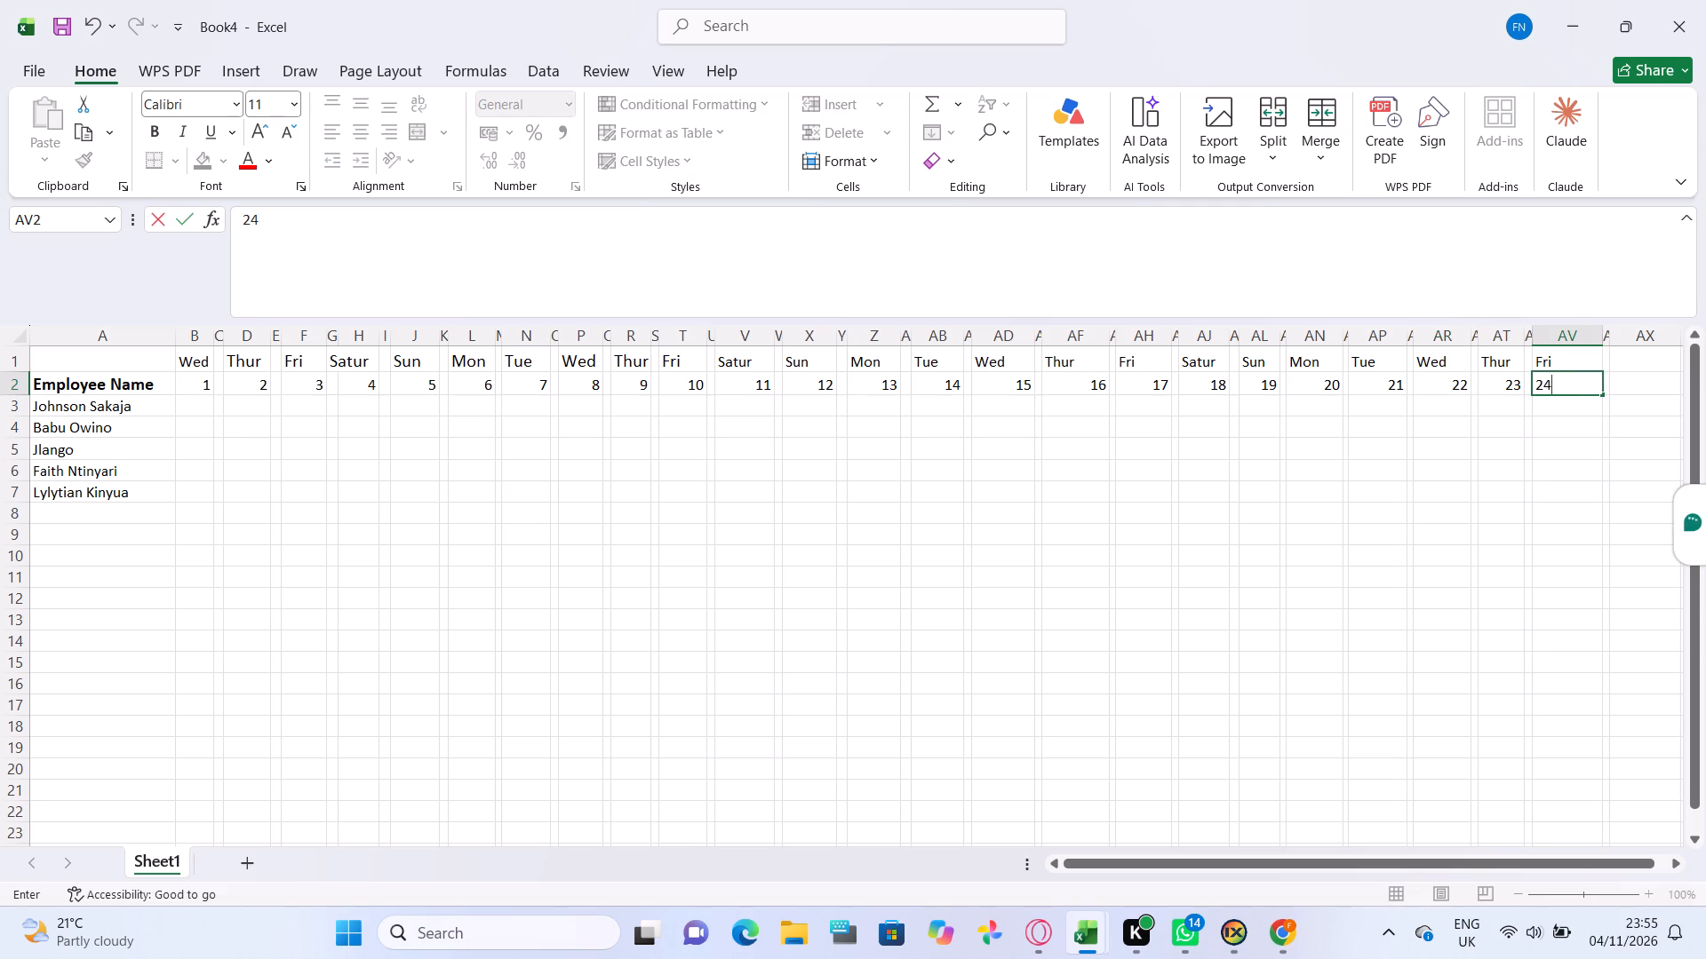
Narrow date columns AV and AX to fit two-digit date numbers.
click(1602, 327)
drag(1604, 333, 1600, 339)
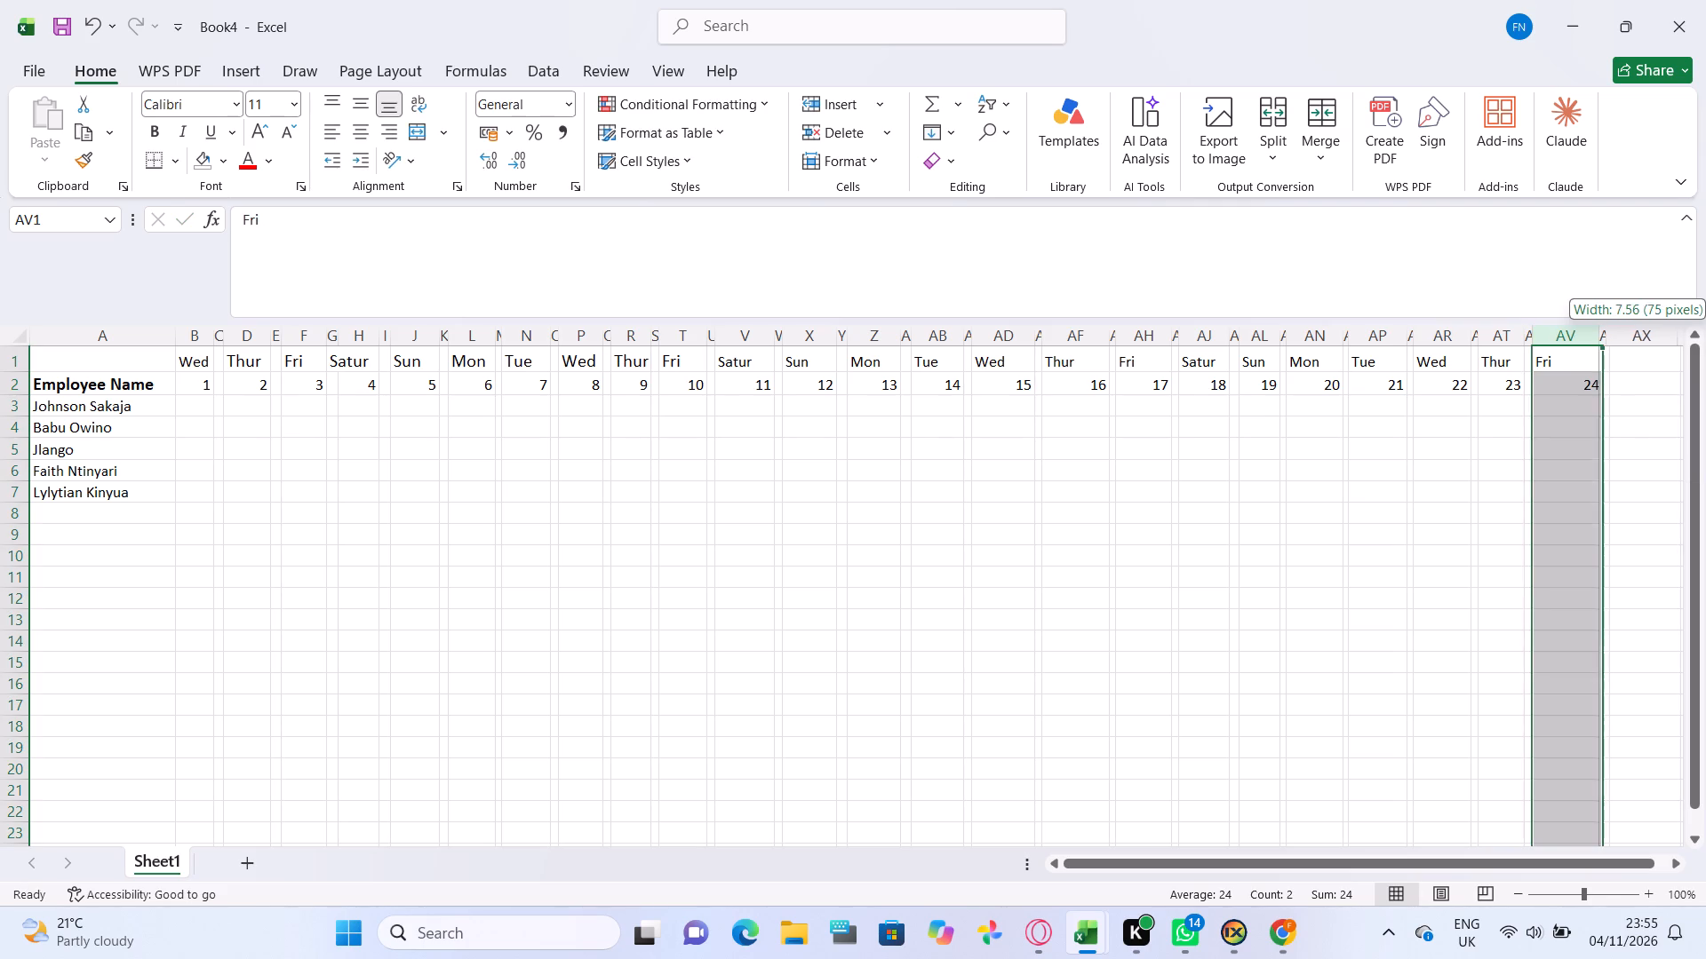
drag(1600, 339, 1572, 338)
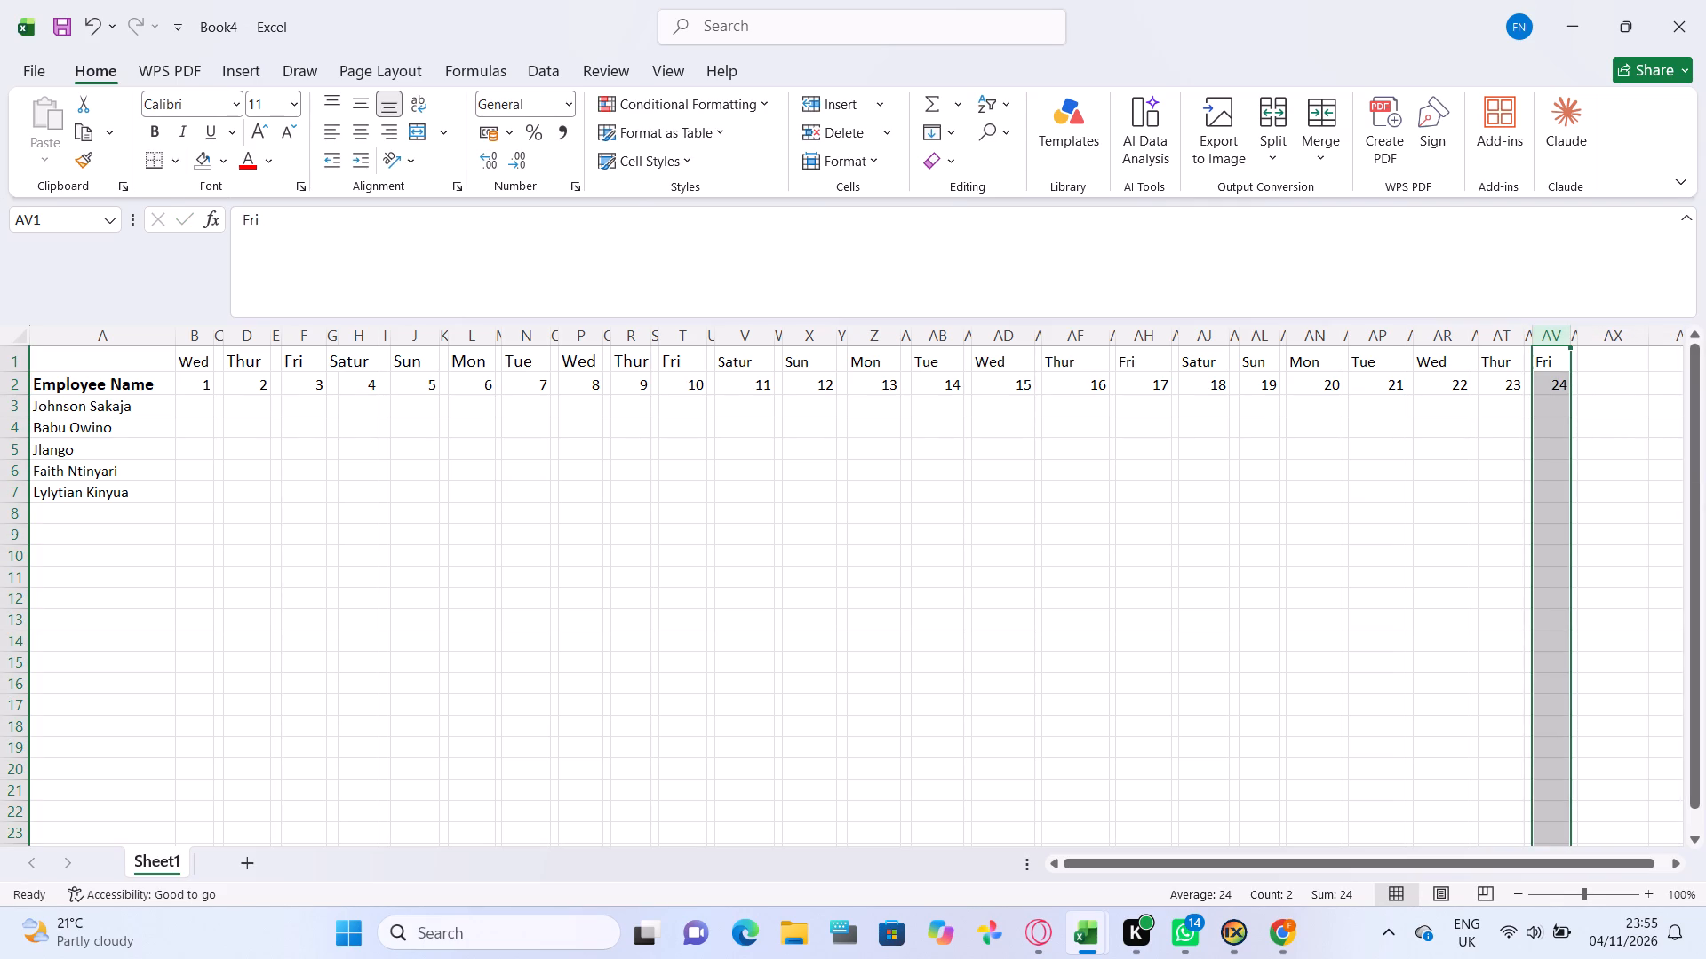
drag(1650, 344, 1644, 349)
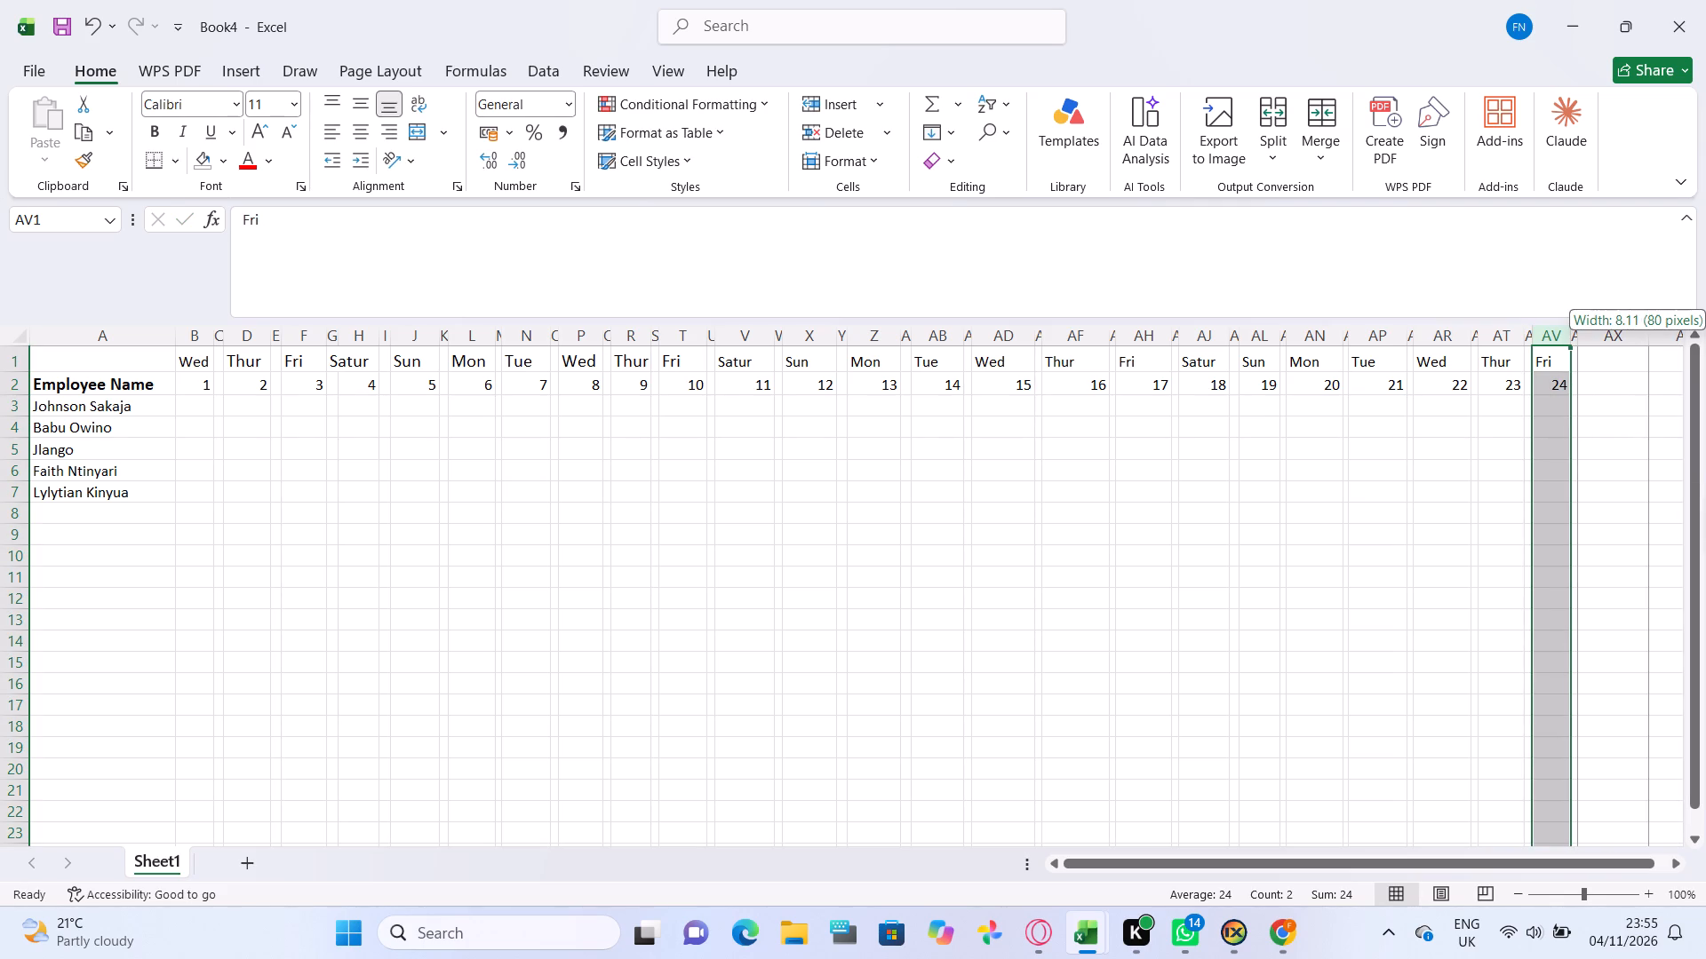
drag(1644, 349, 1620, 353)
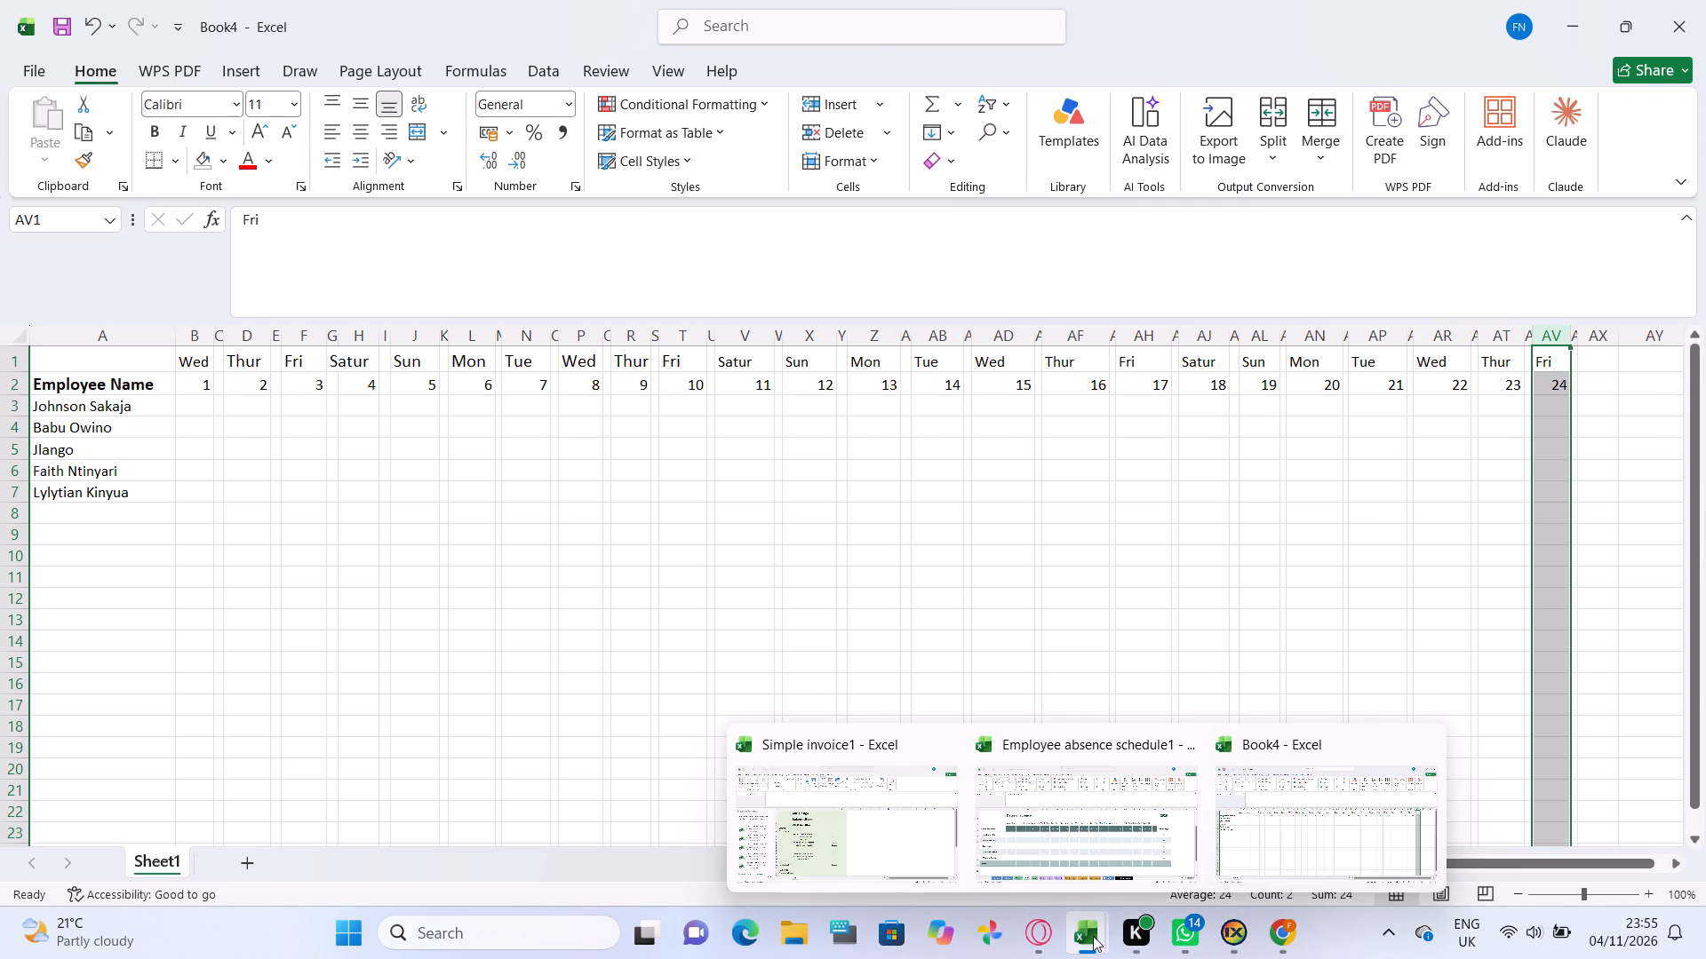
Check the Employee absence schedule1 workbook, and in Book4 narrow date columns V, X, Z and AB and thin spacers W, Y, AA and AC.
click(1078, 857)
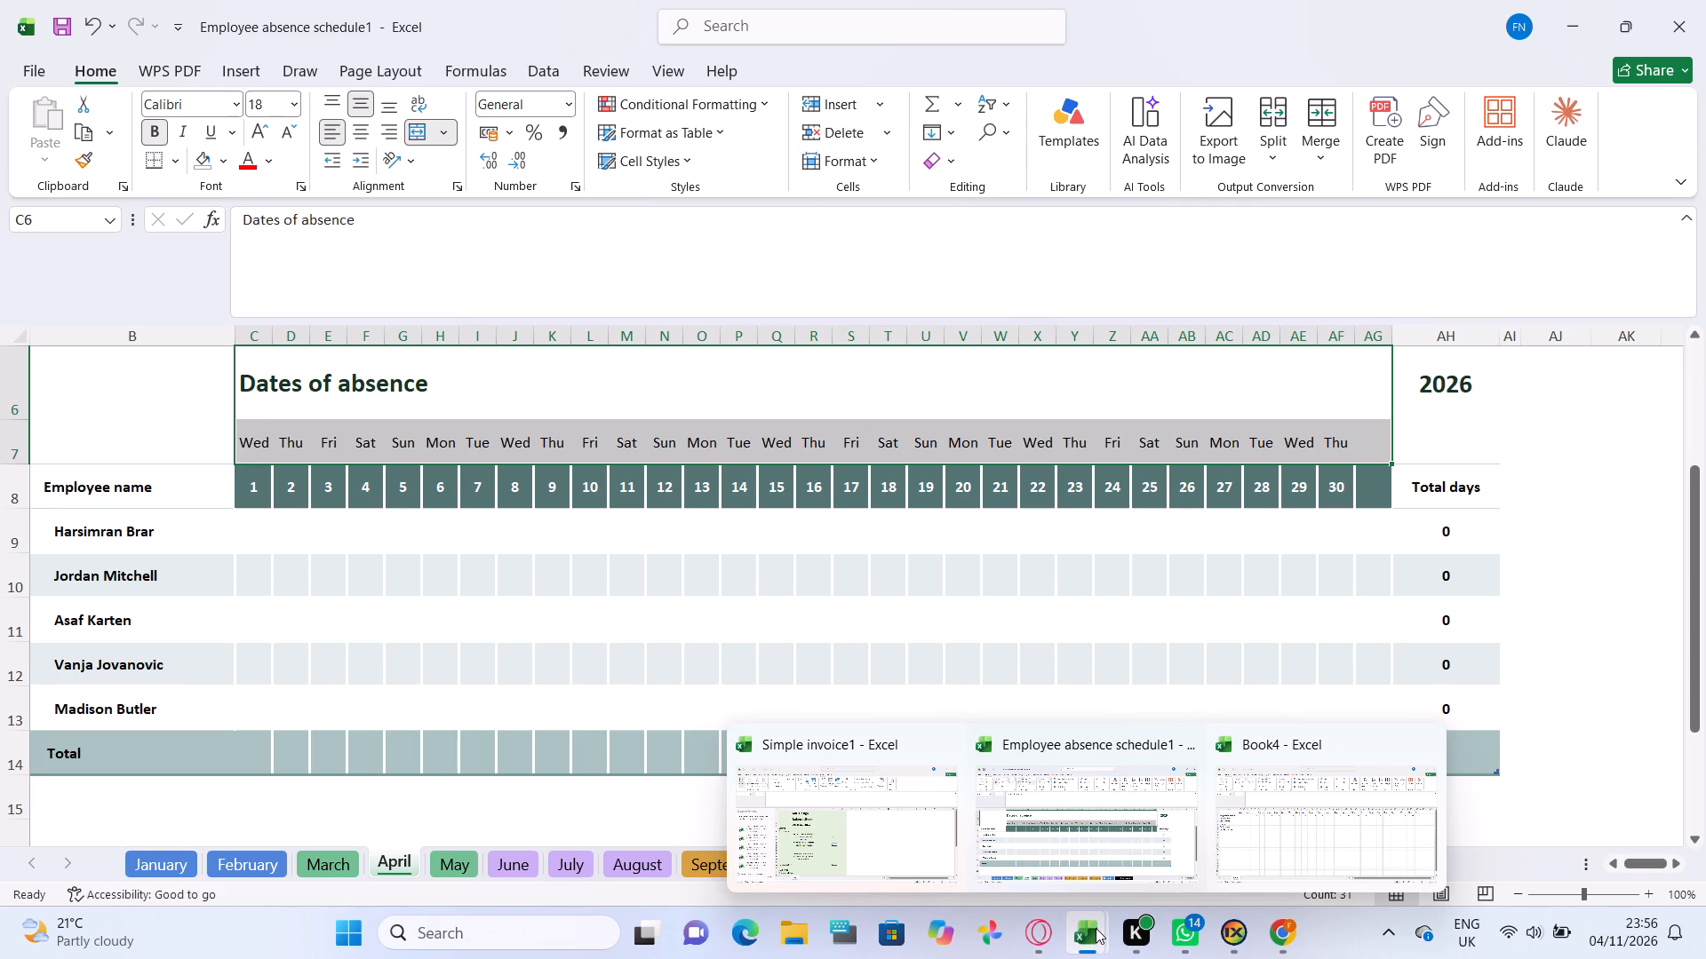
click(1309, 838)
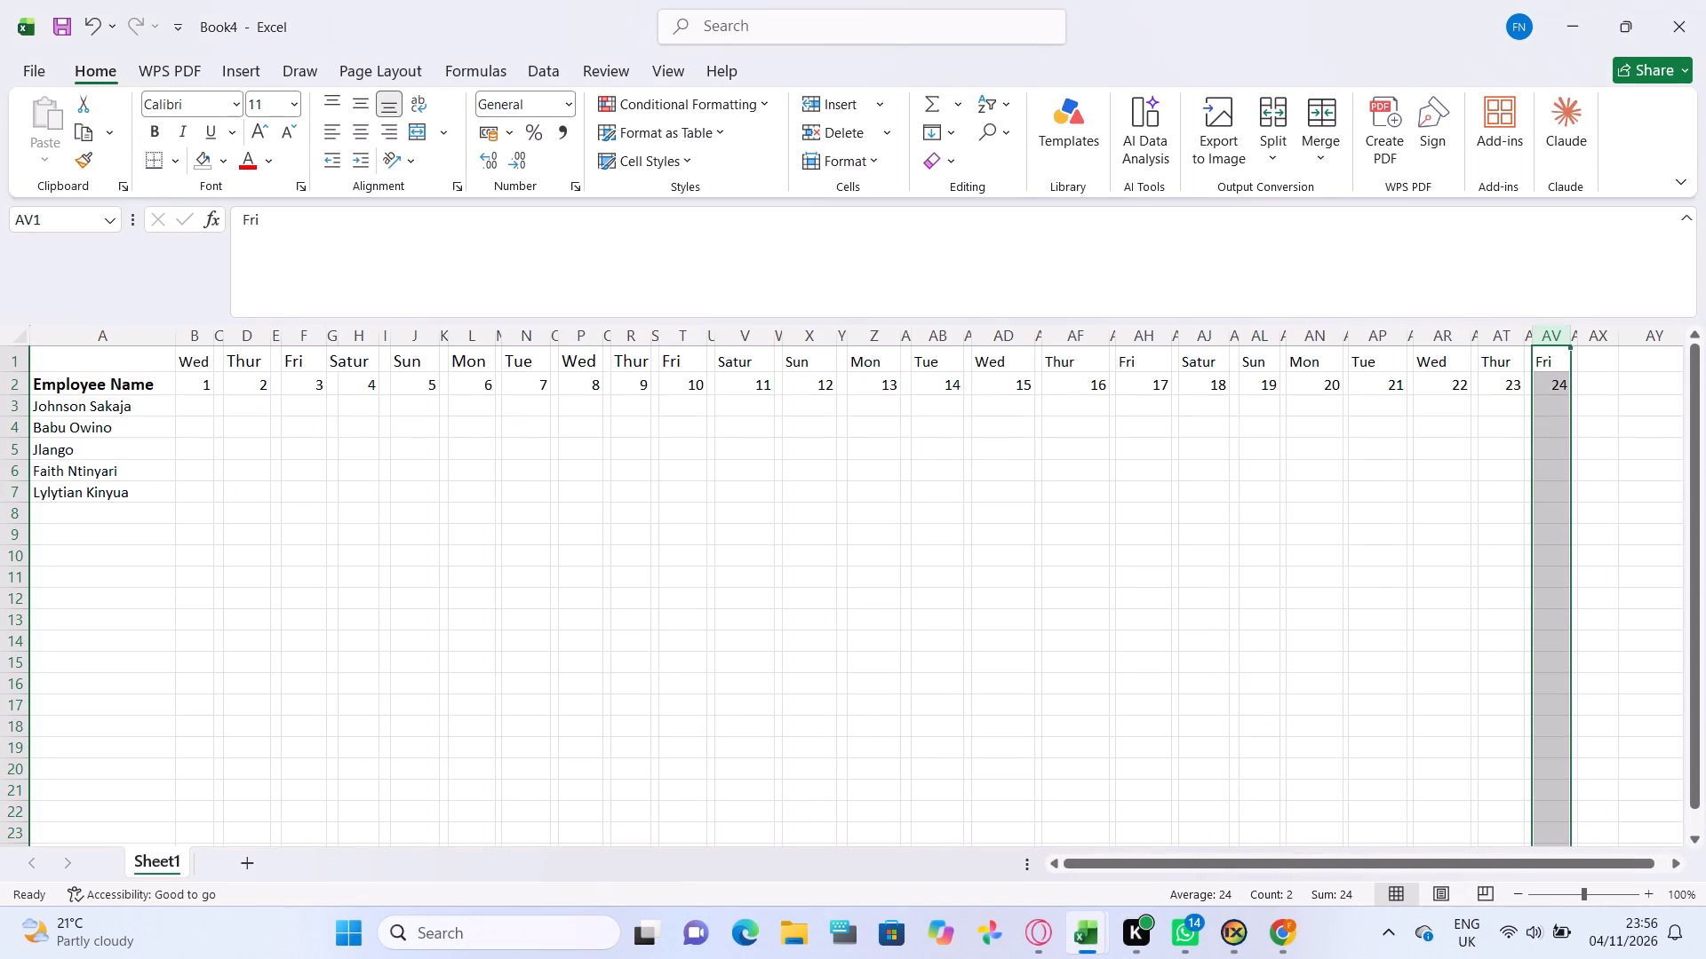
drag(775, 335, 765, 343)
click(773, 343)
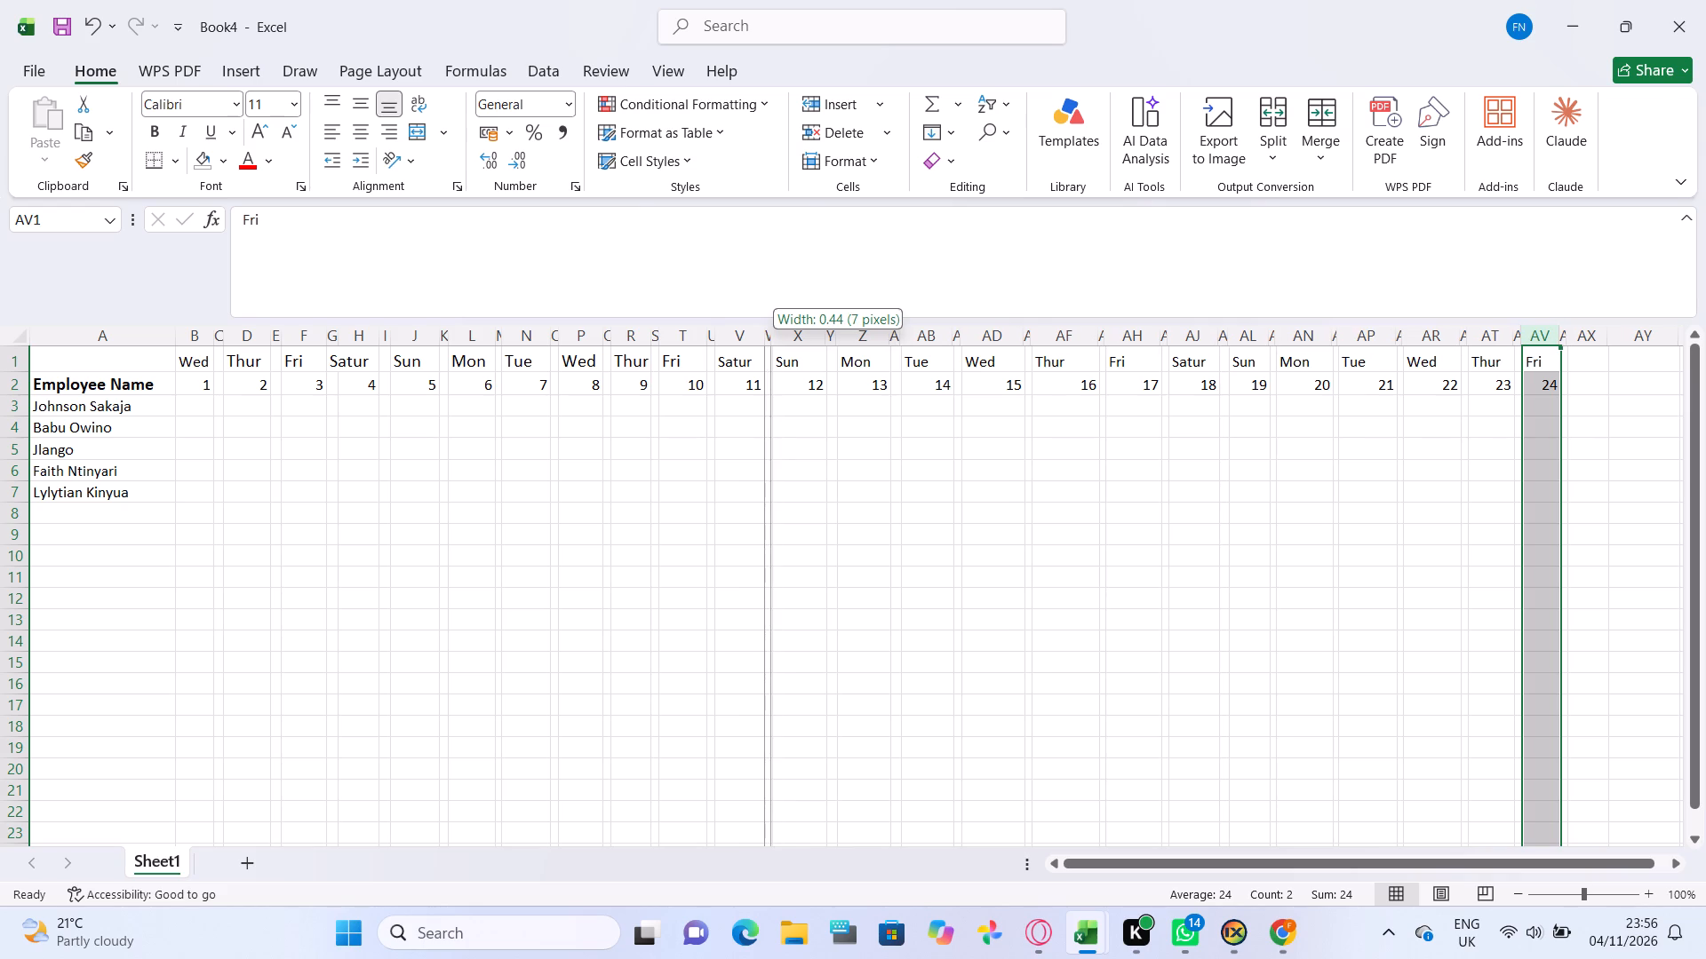
drag(825, 345, 817, 348)
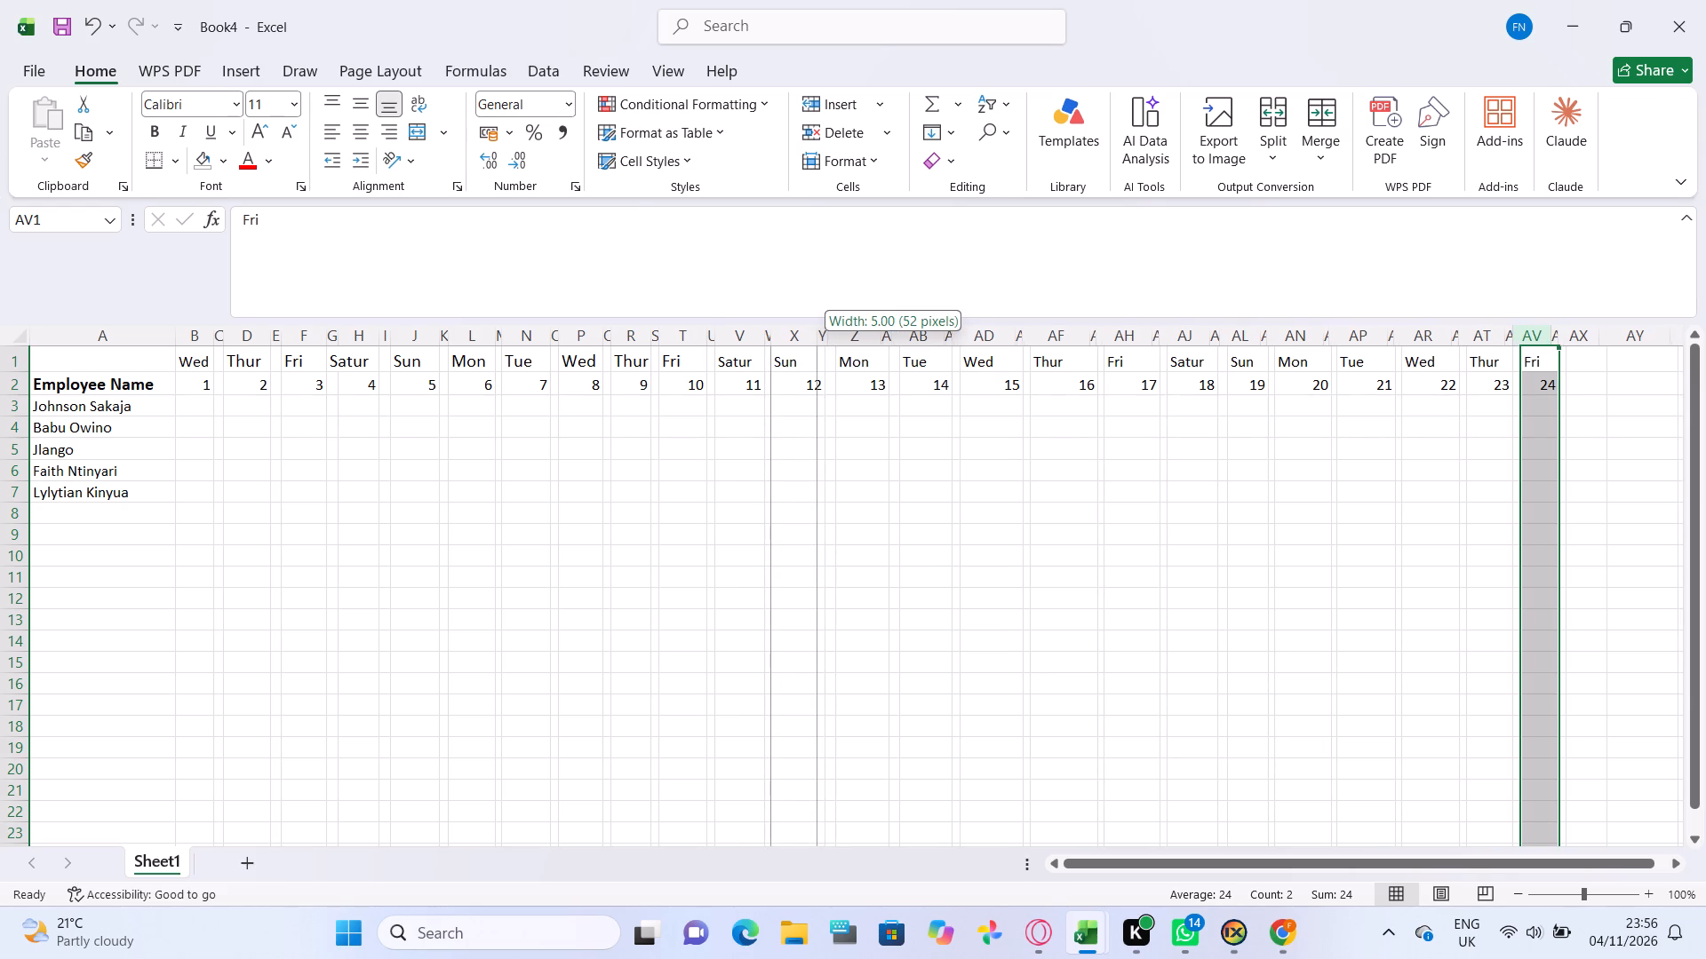
drag(817, 348, 817, 346)
click(825, 340)
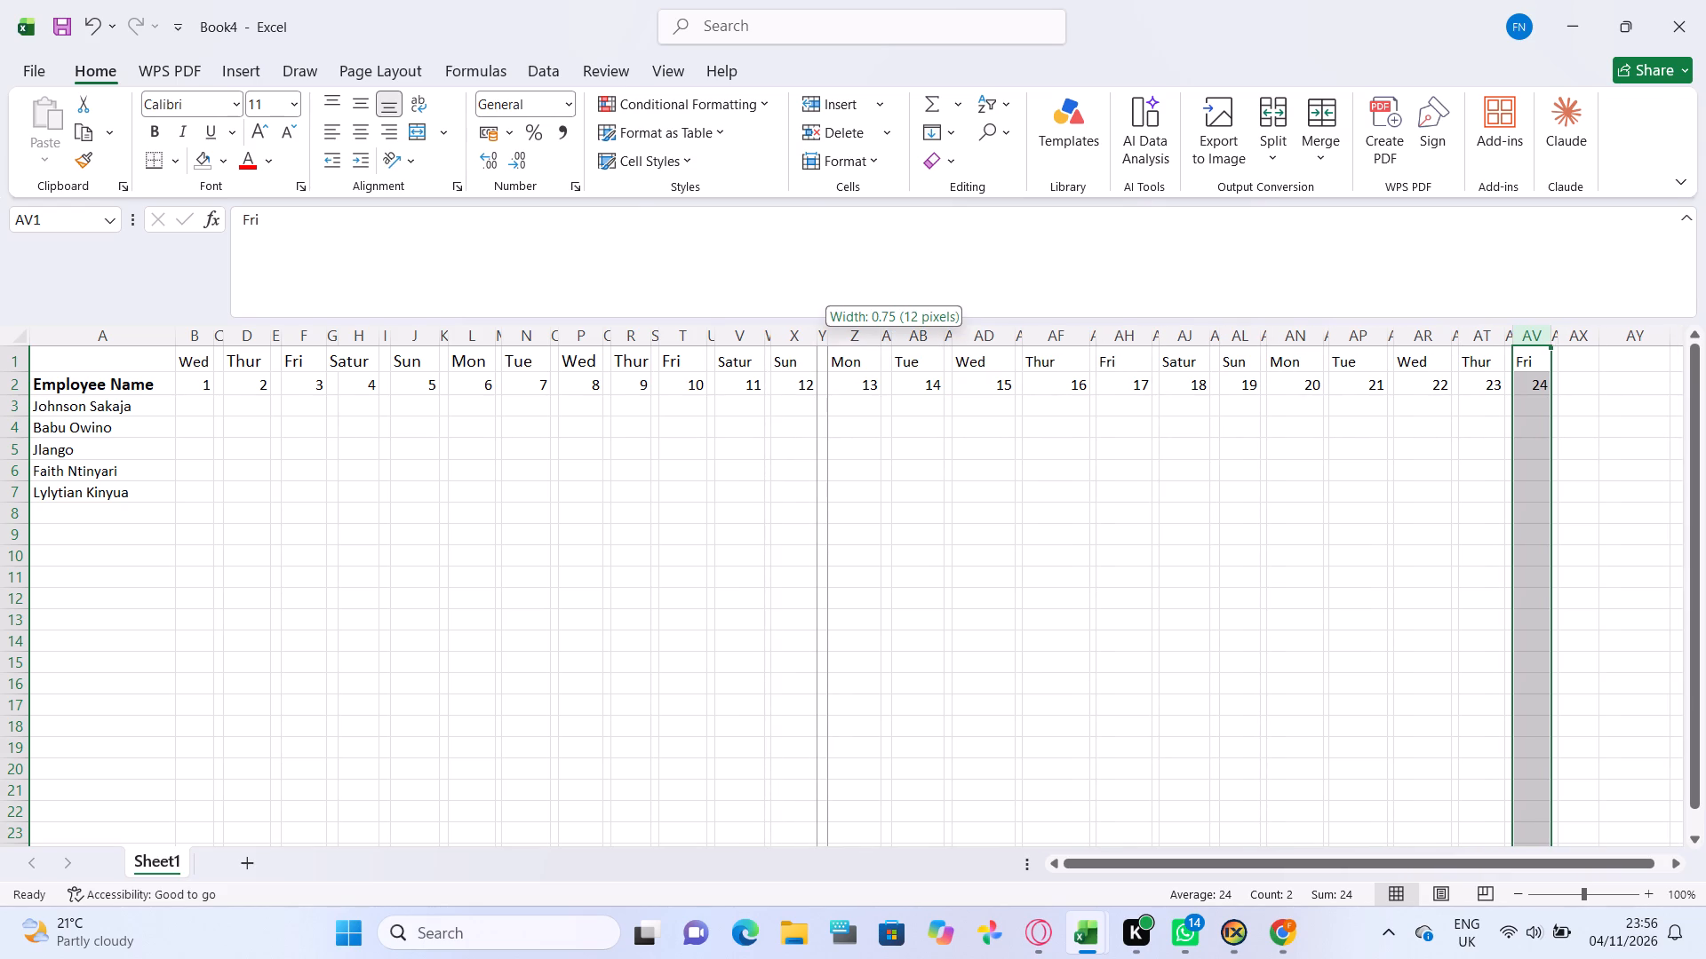
click(873, 338)
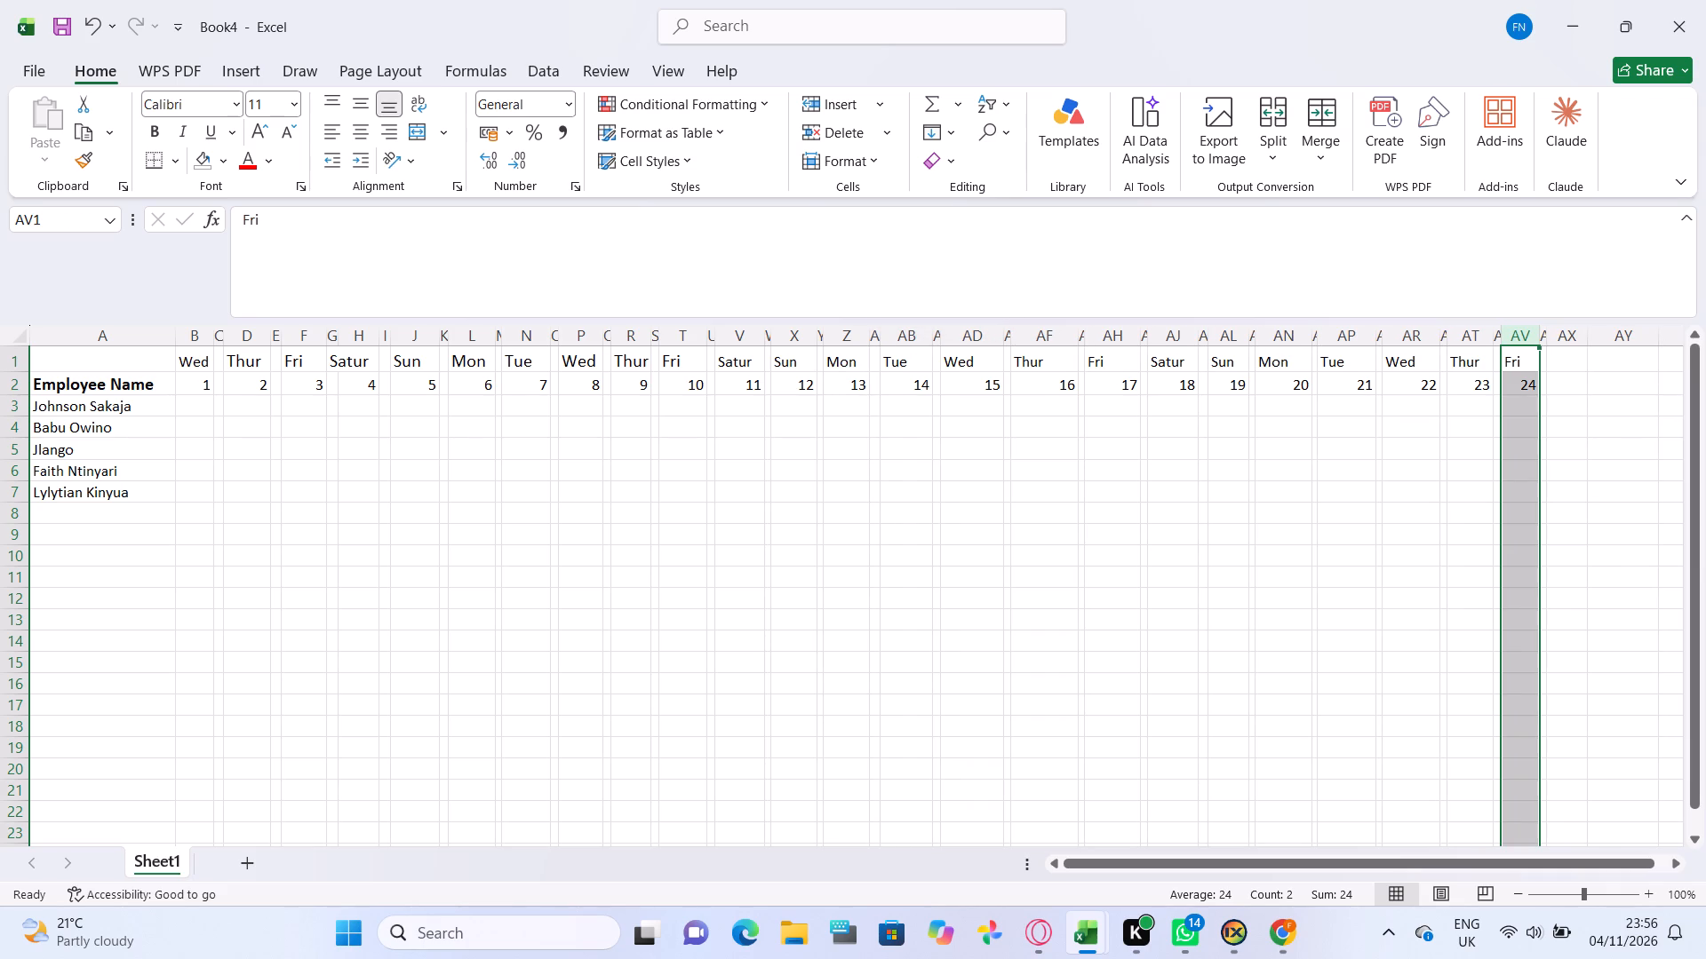
click(881, 344)
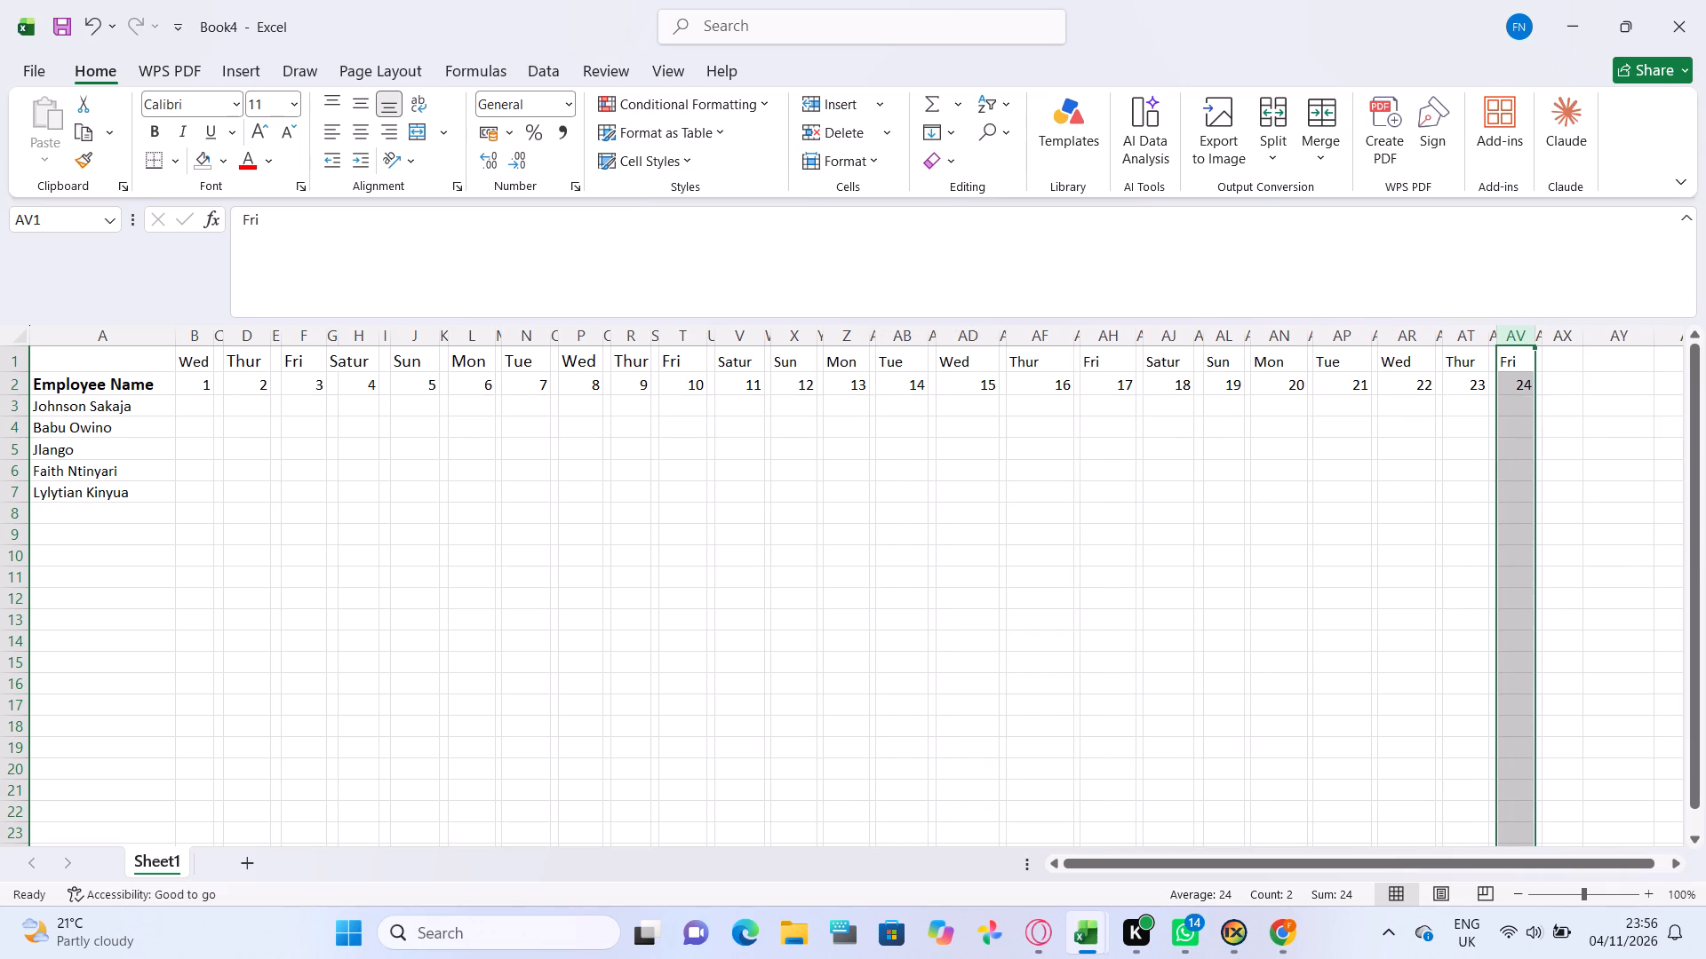
click(929, 342)
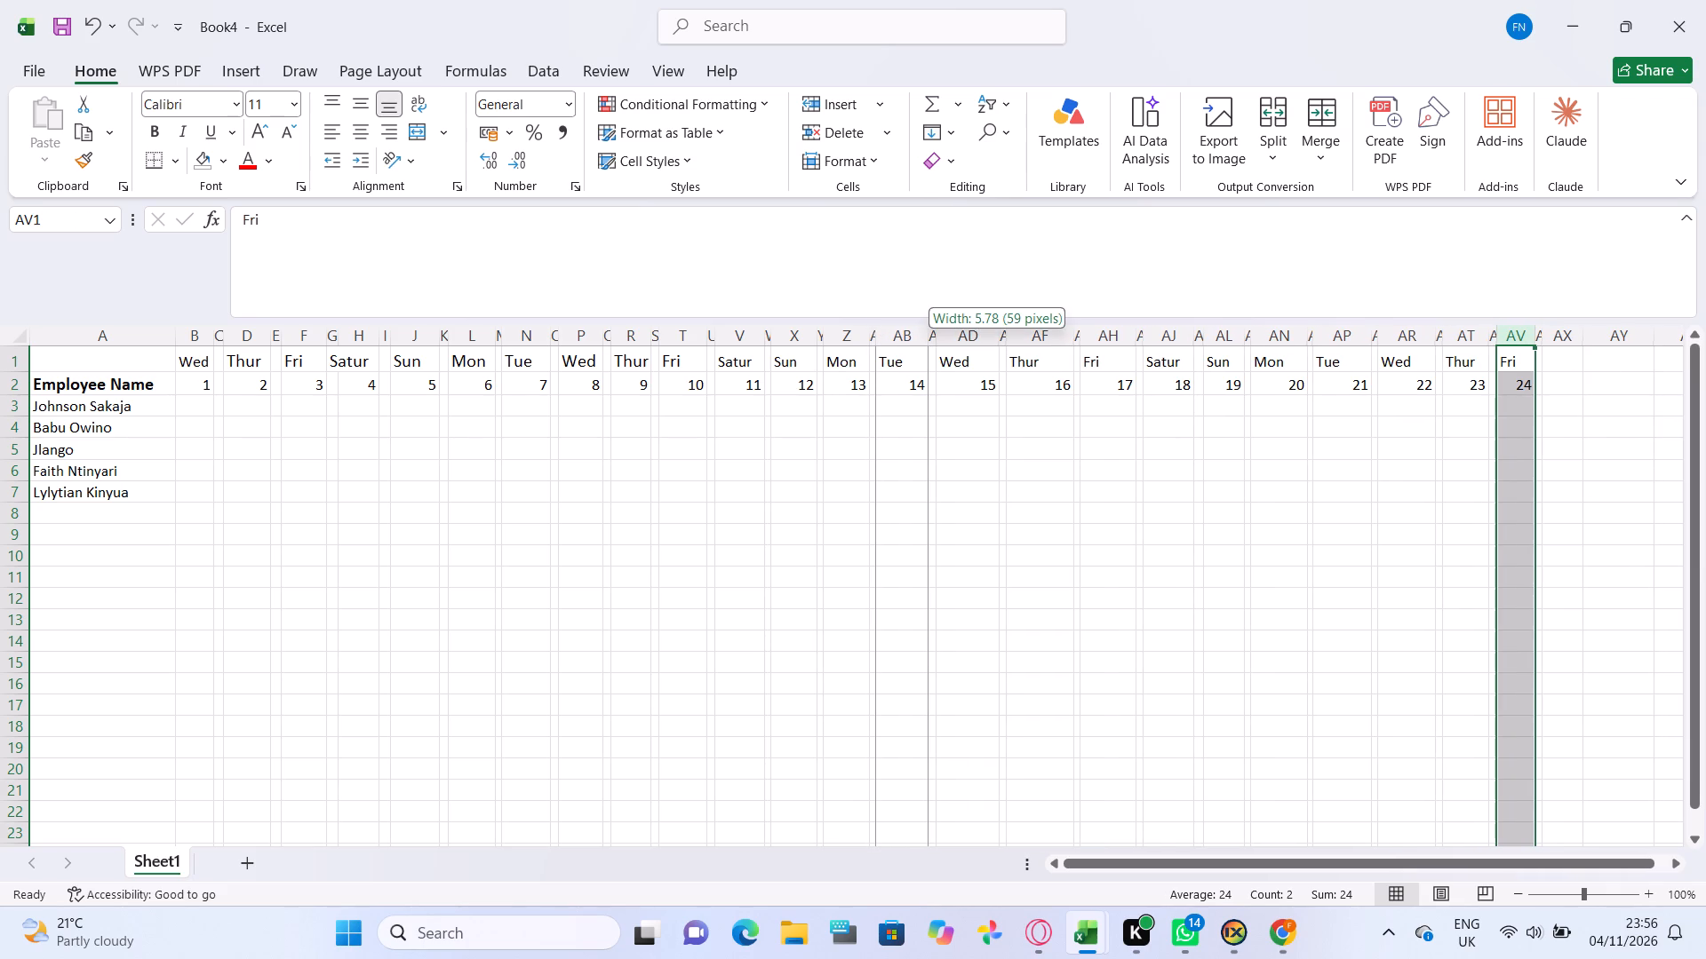
click(931, 345)
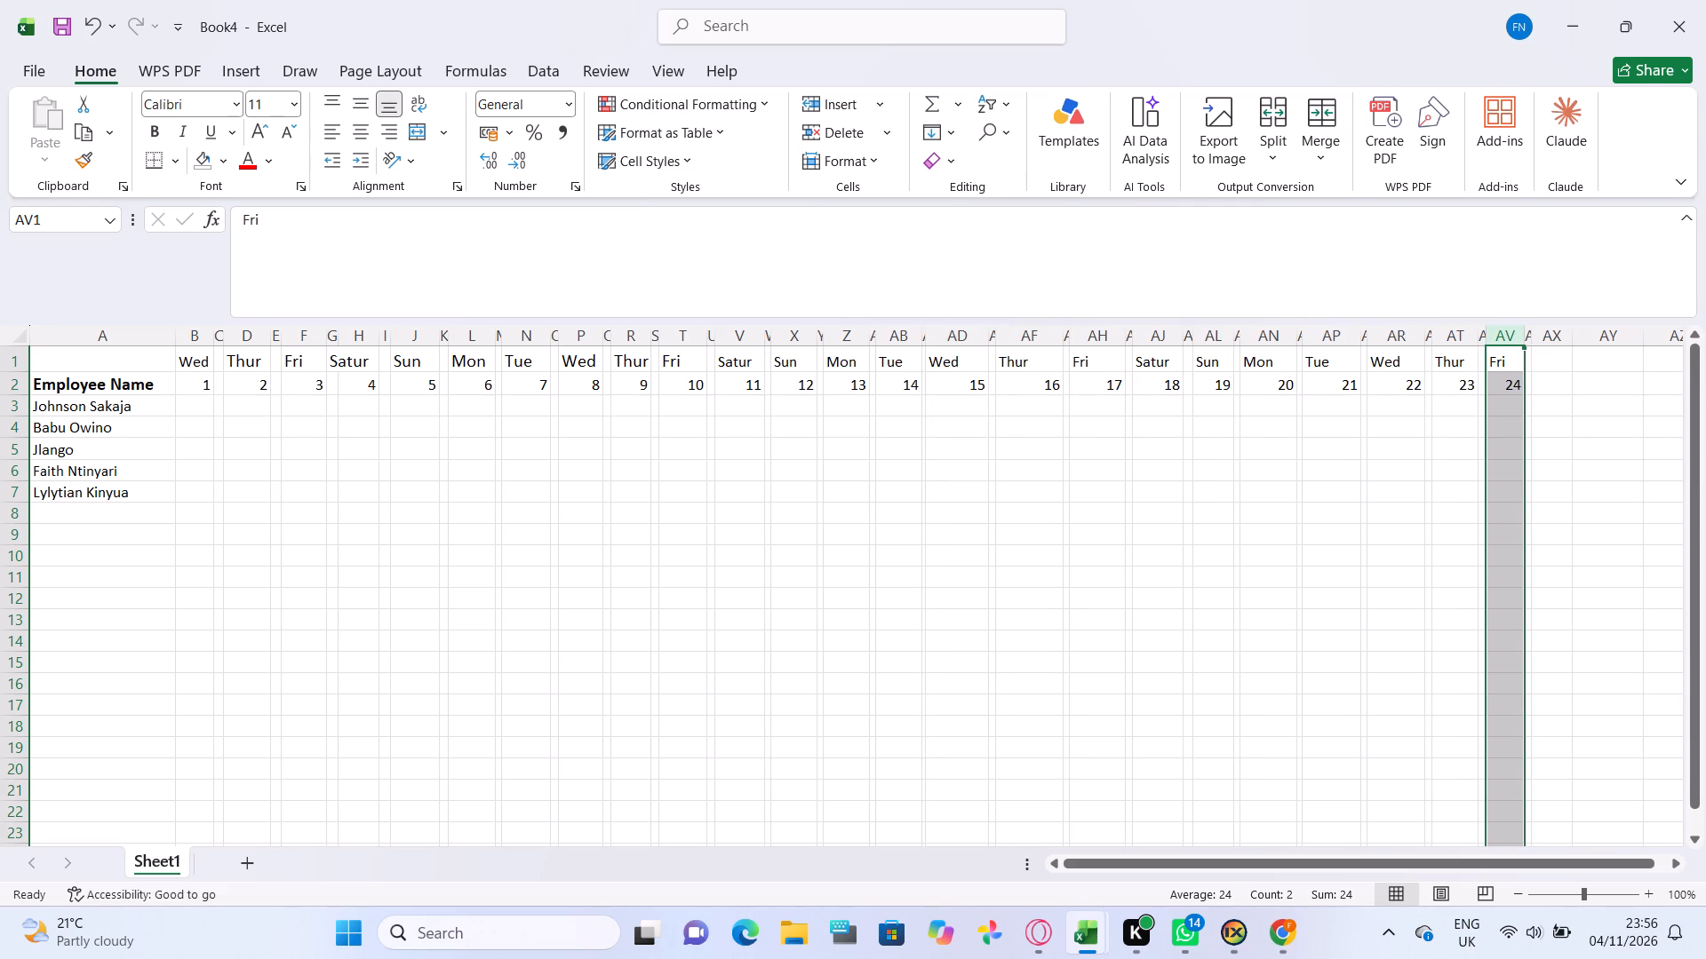
Narrow date columns AD, AF and AH to fit their headings, and thin spacer columns AE and AG.
drag(989, 341, 977, 342)
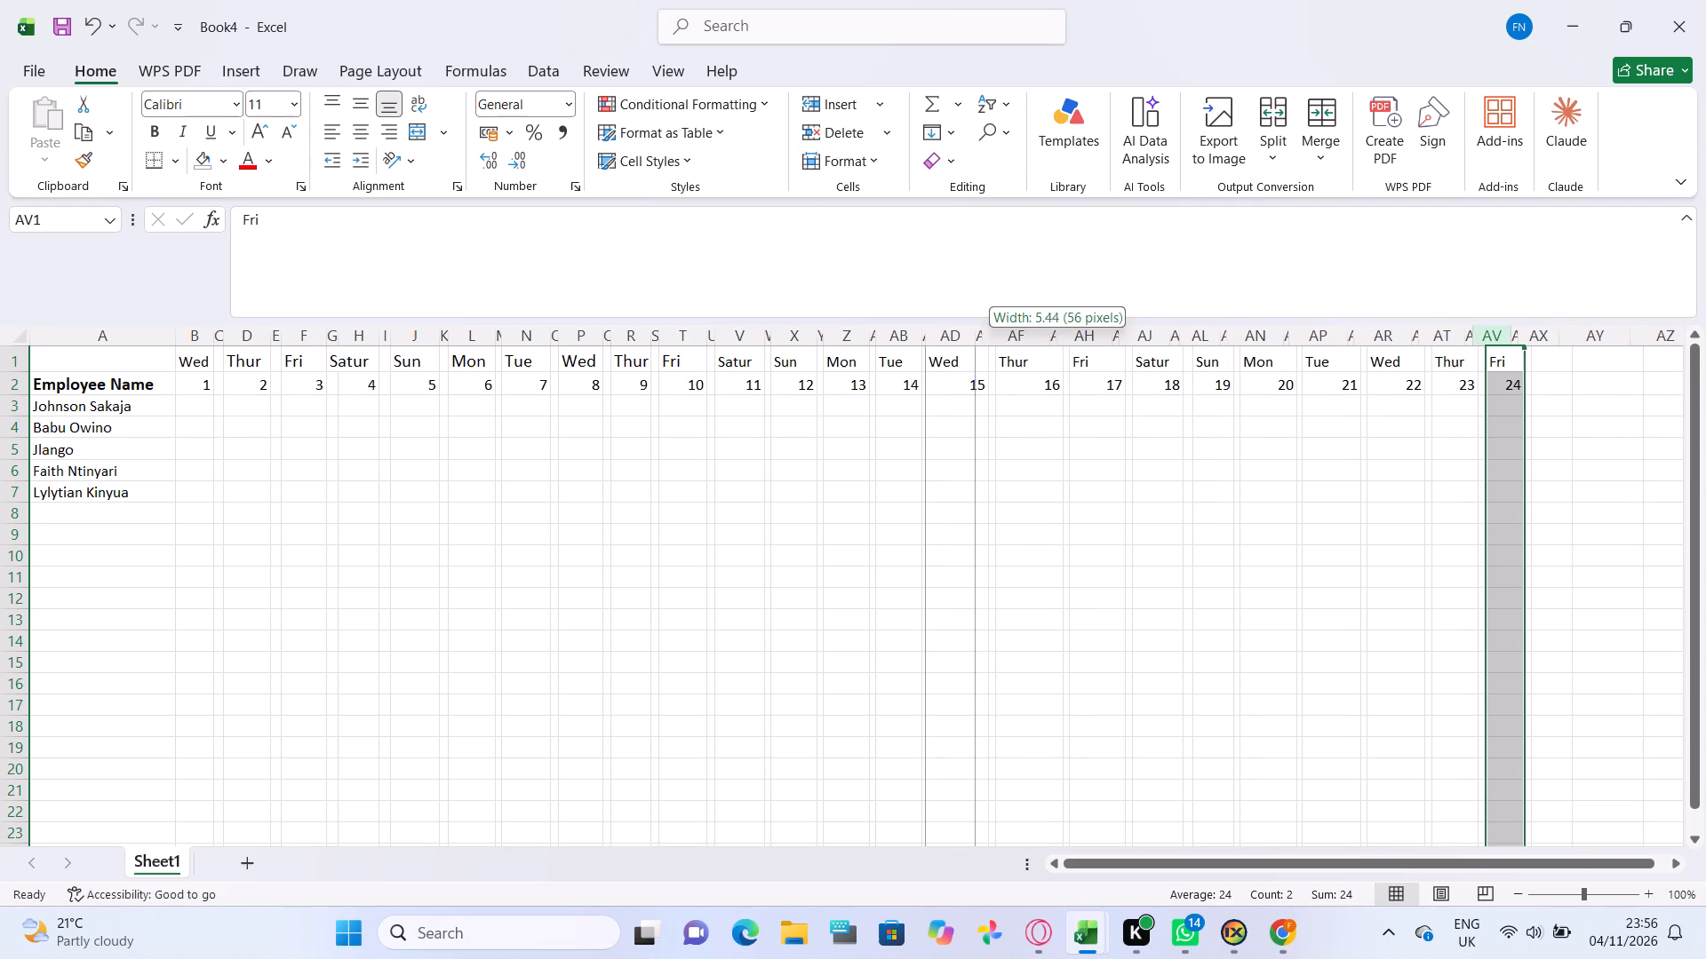
drag(977, 342, 977, 341)
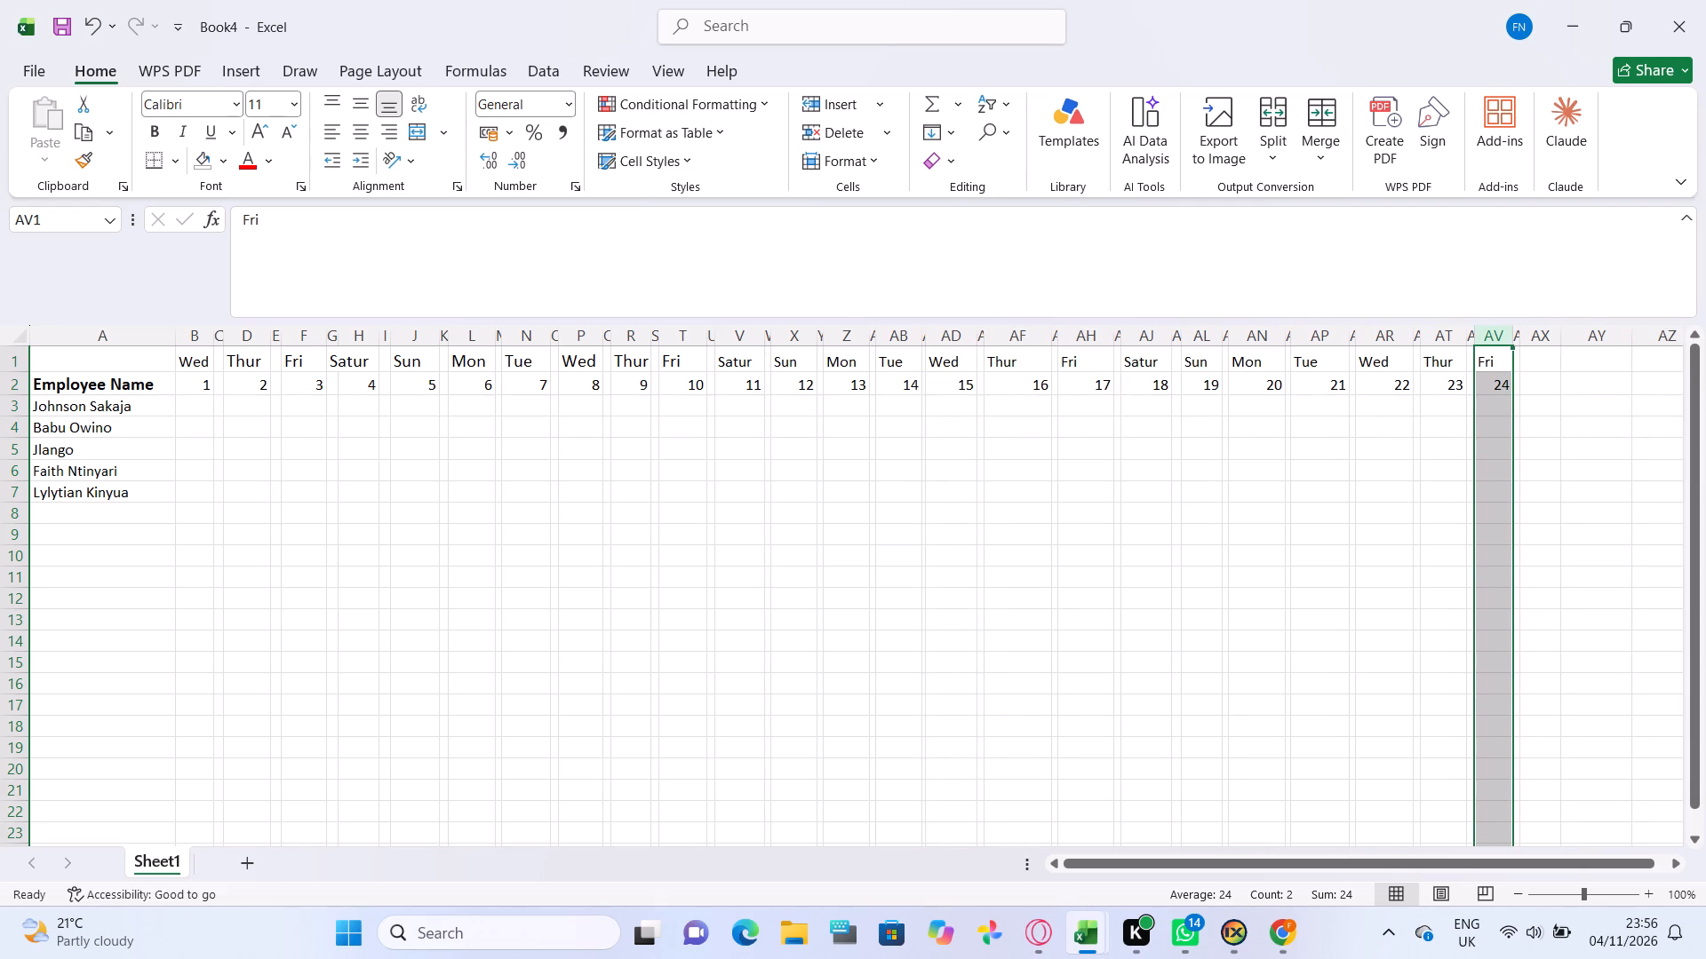
click(985, 343)
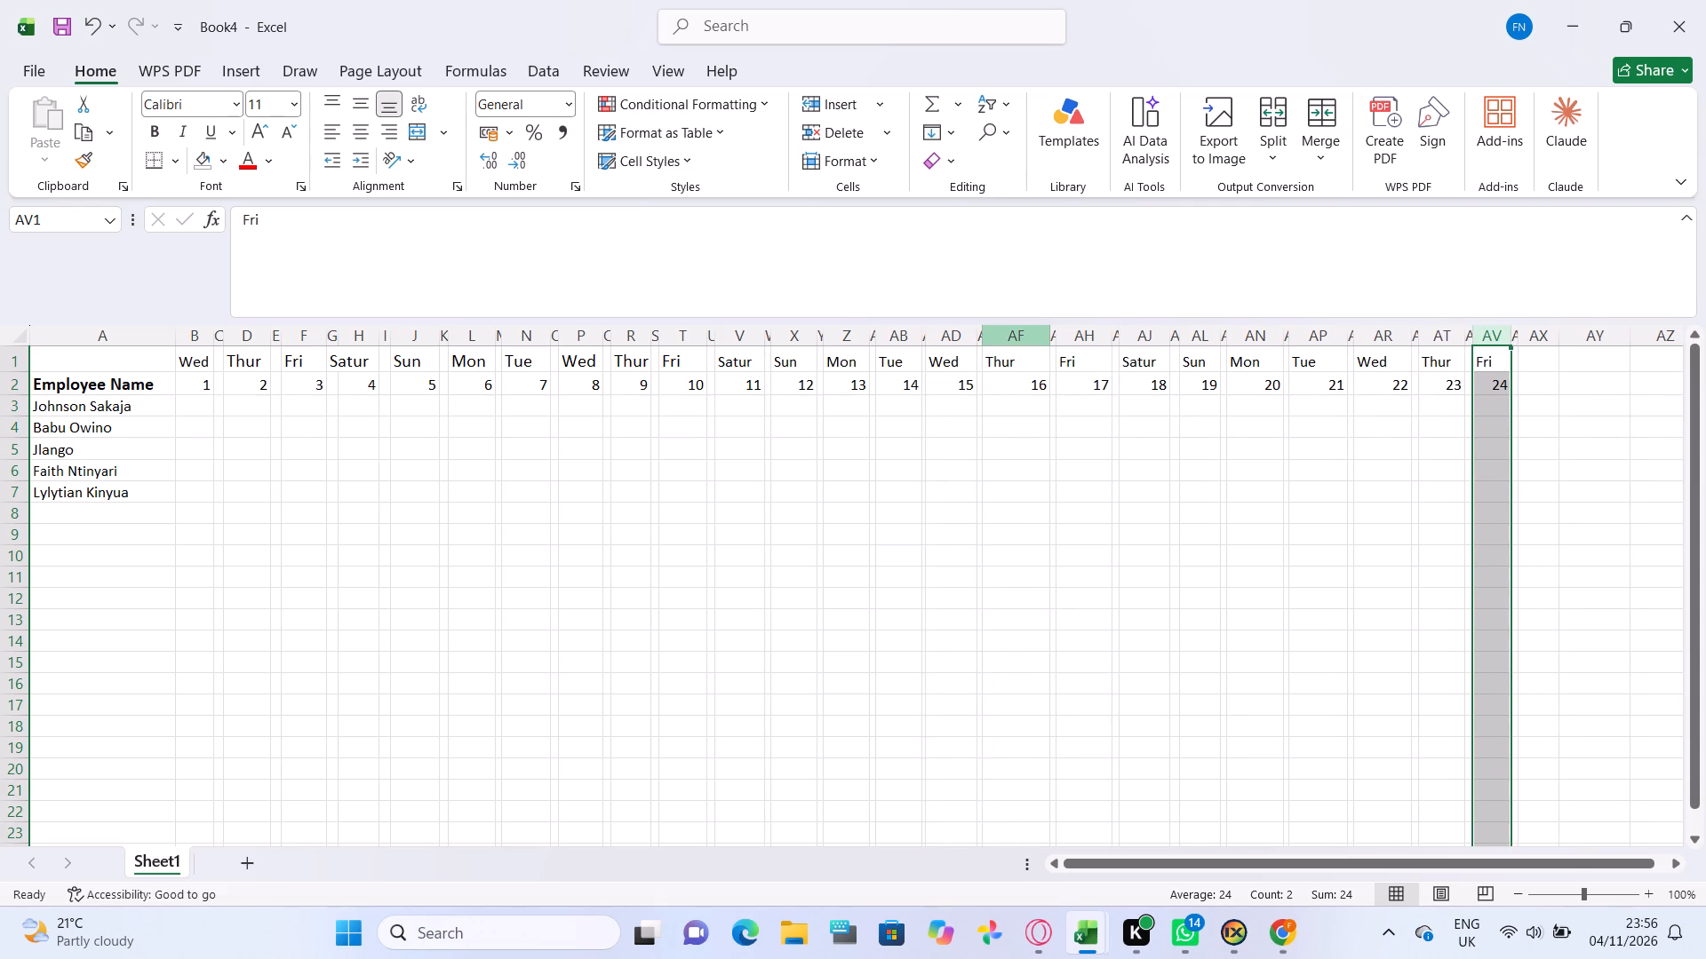
drag(1049, 339, 1042, 340)
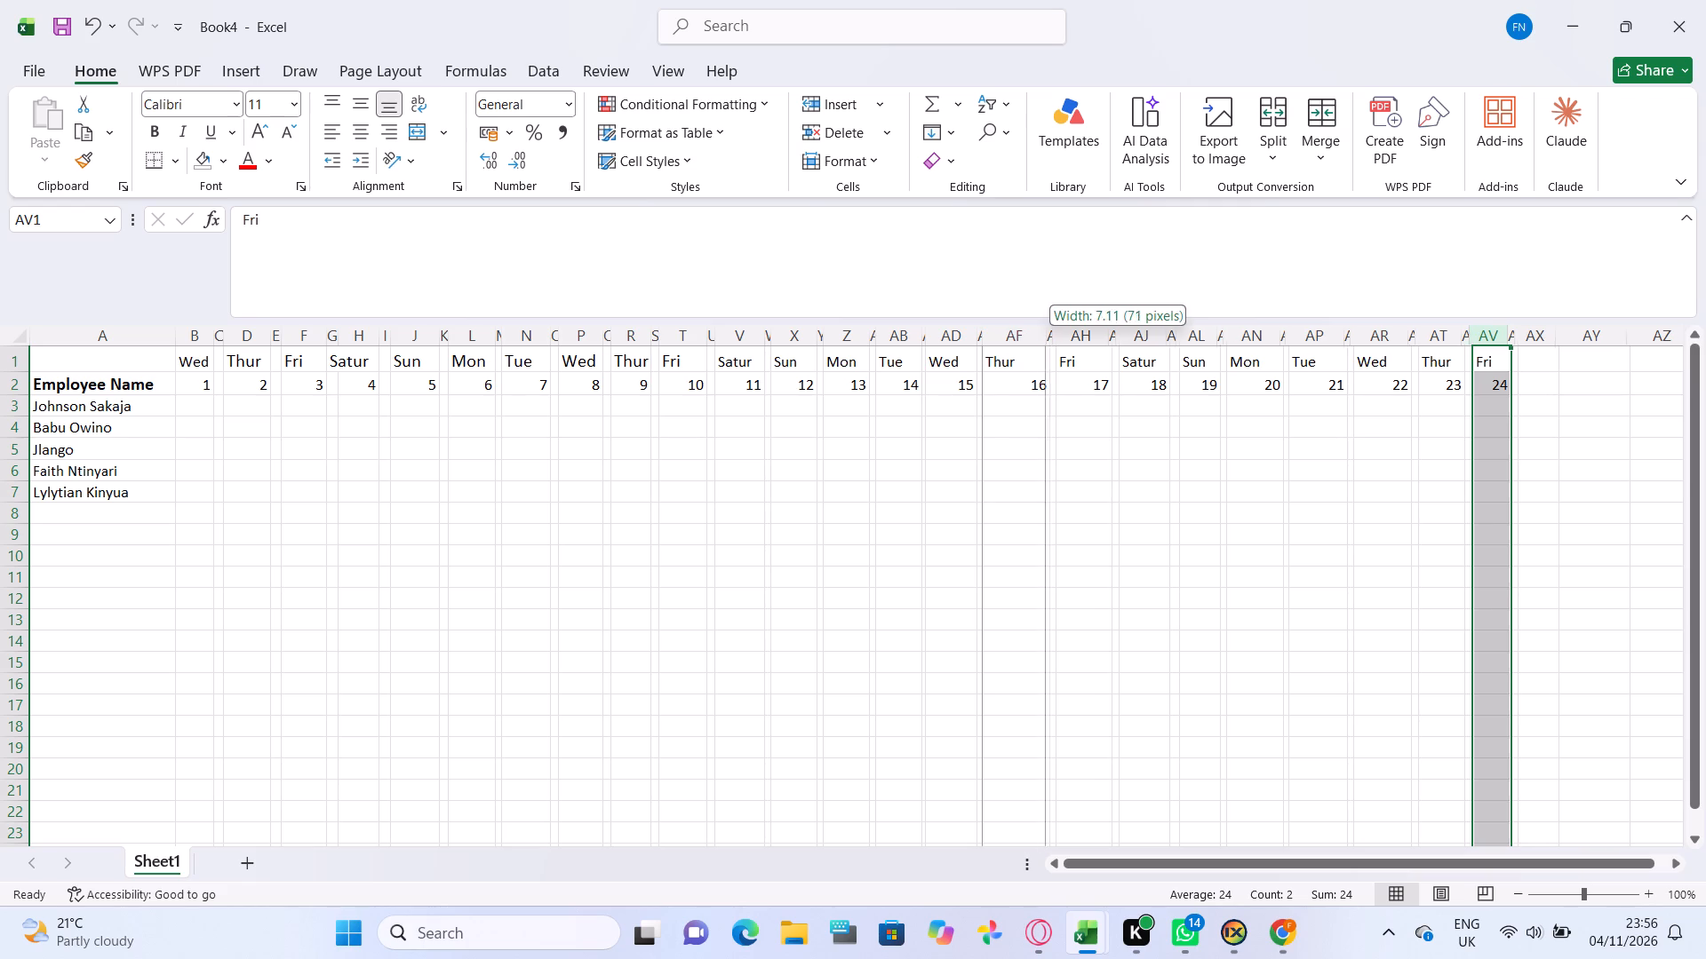
drag(1042, 340, 1033, 341)
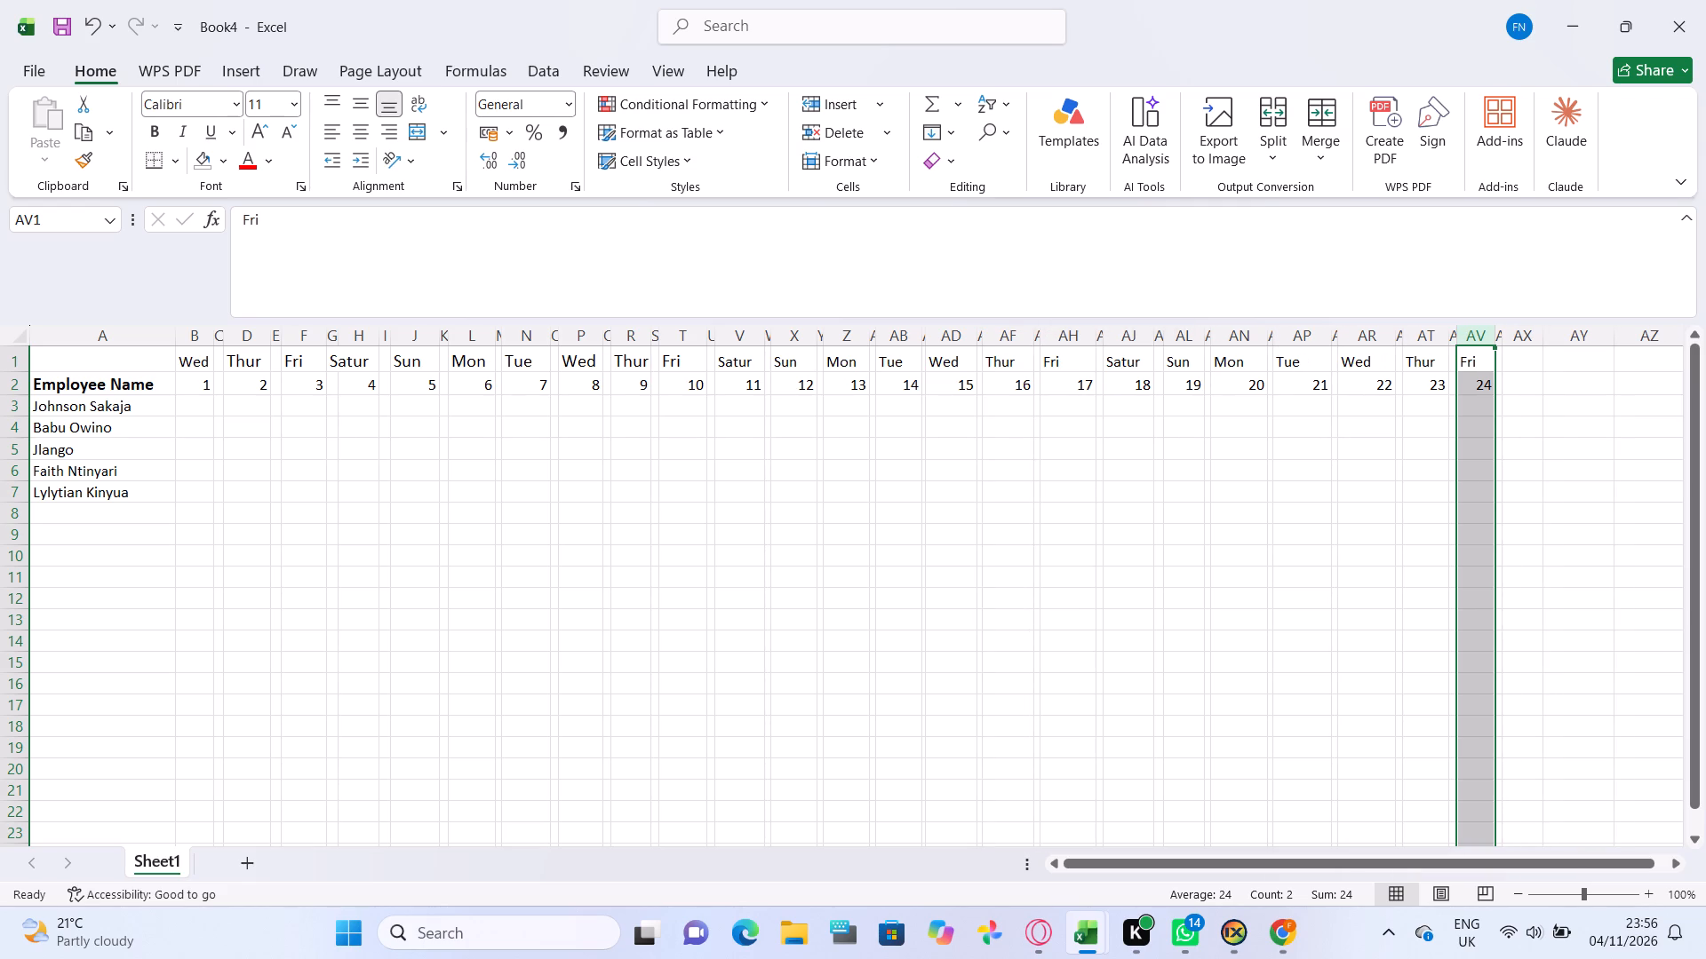
click(1043, 343)
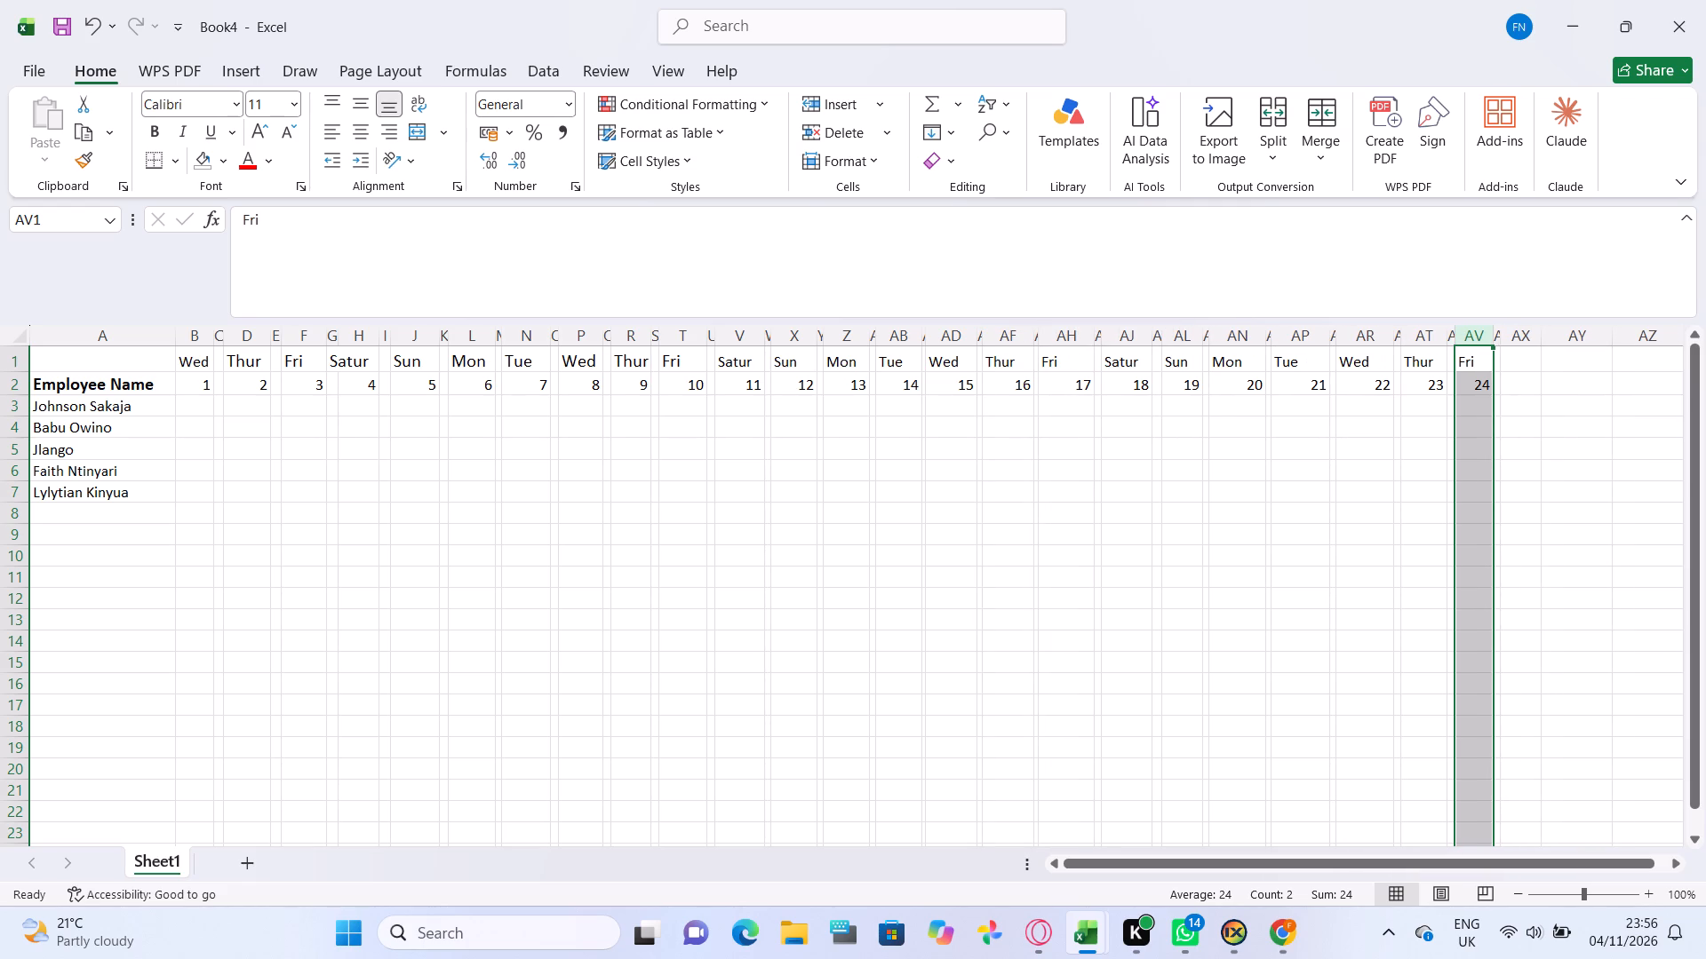
drag(1090, 337, 1087, 337)
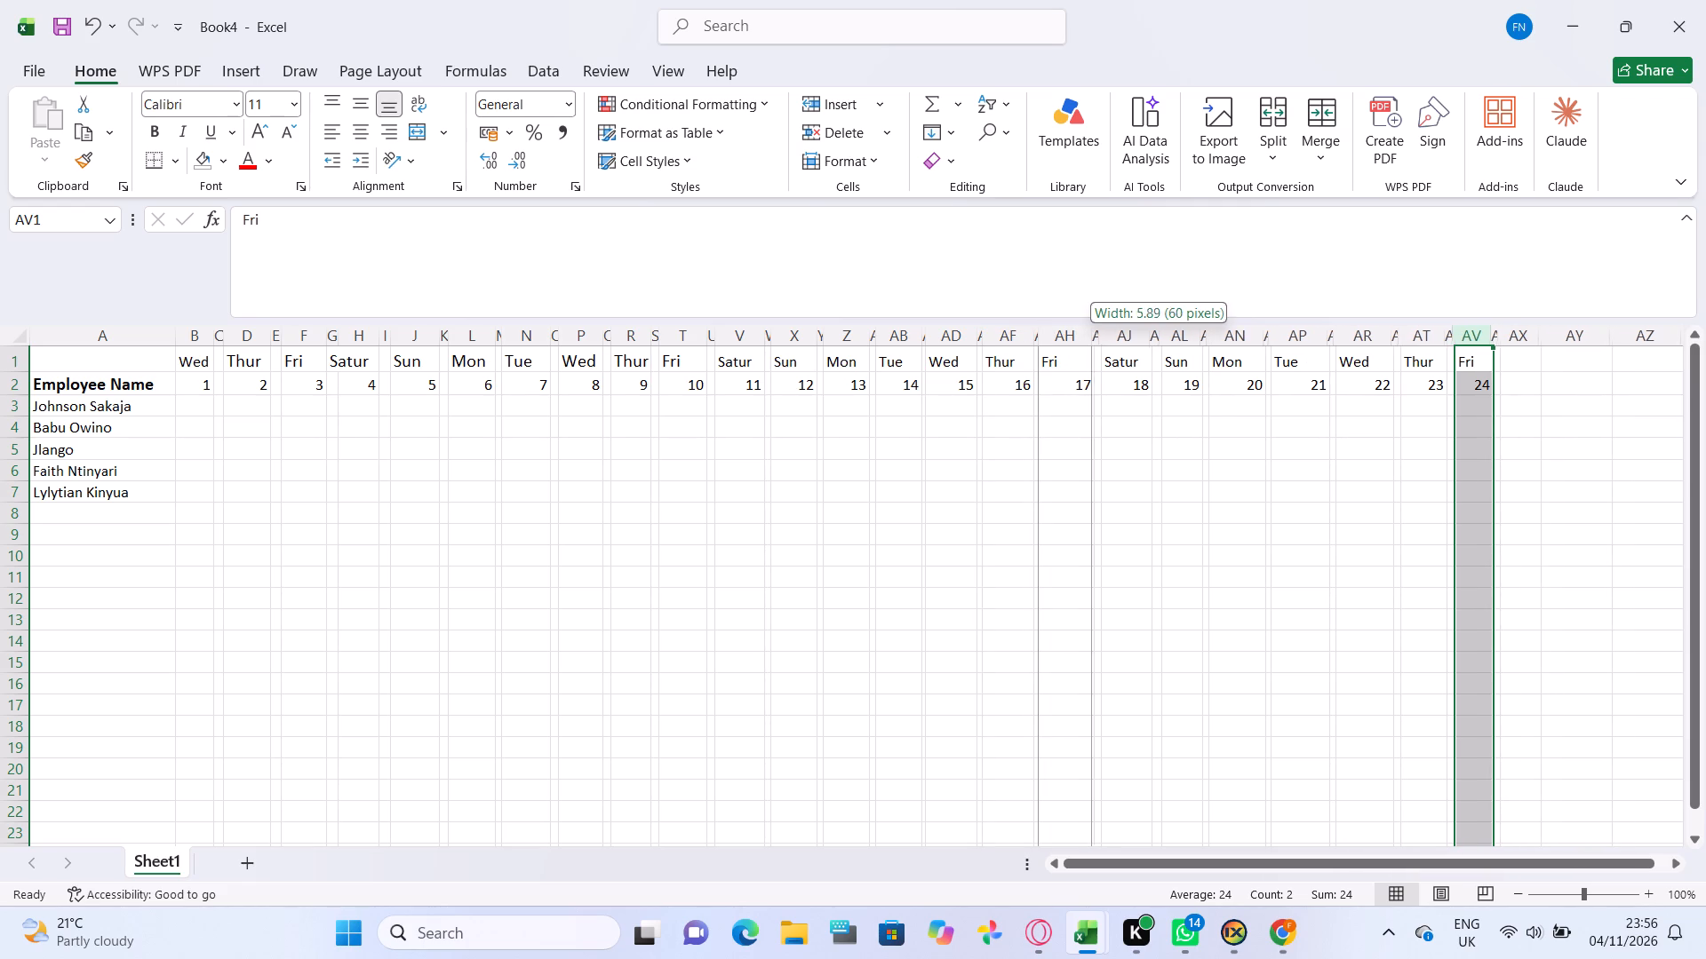
drag(1087, 337, 1075, 337)
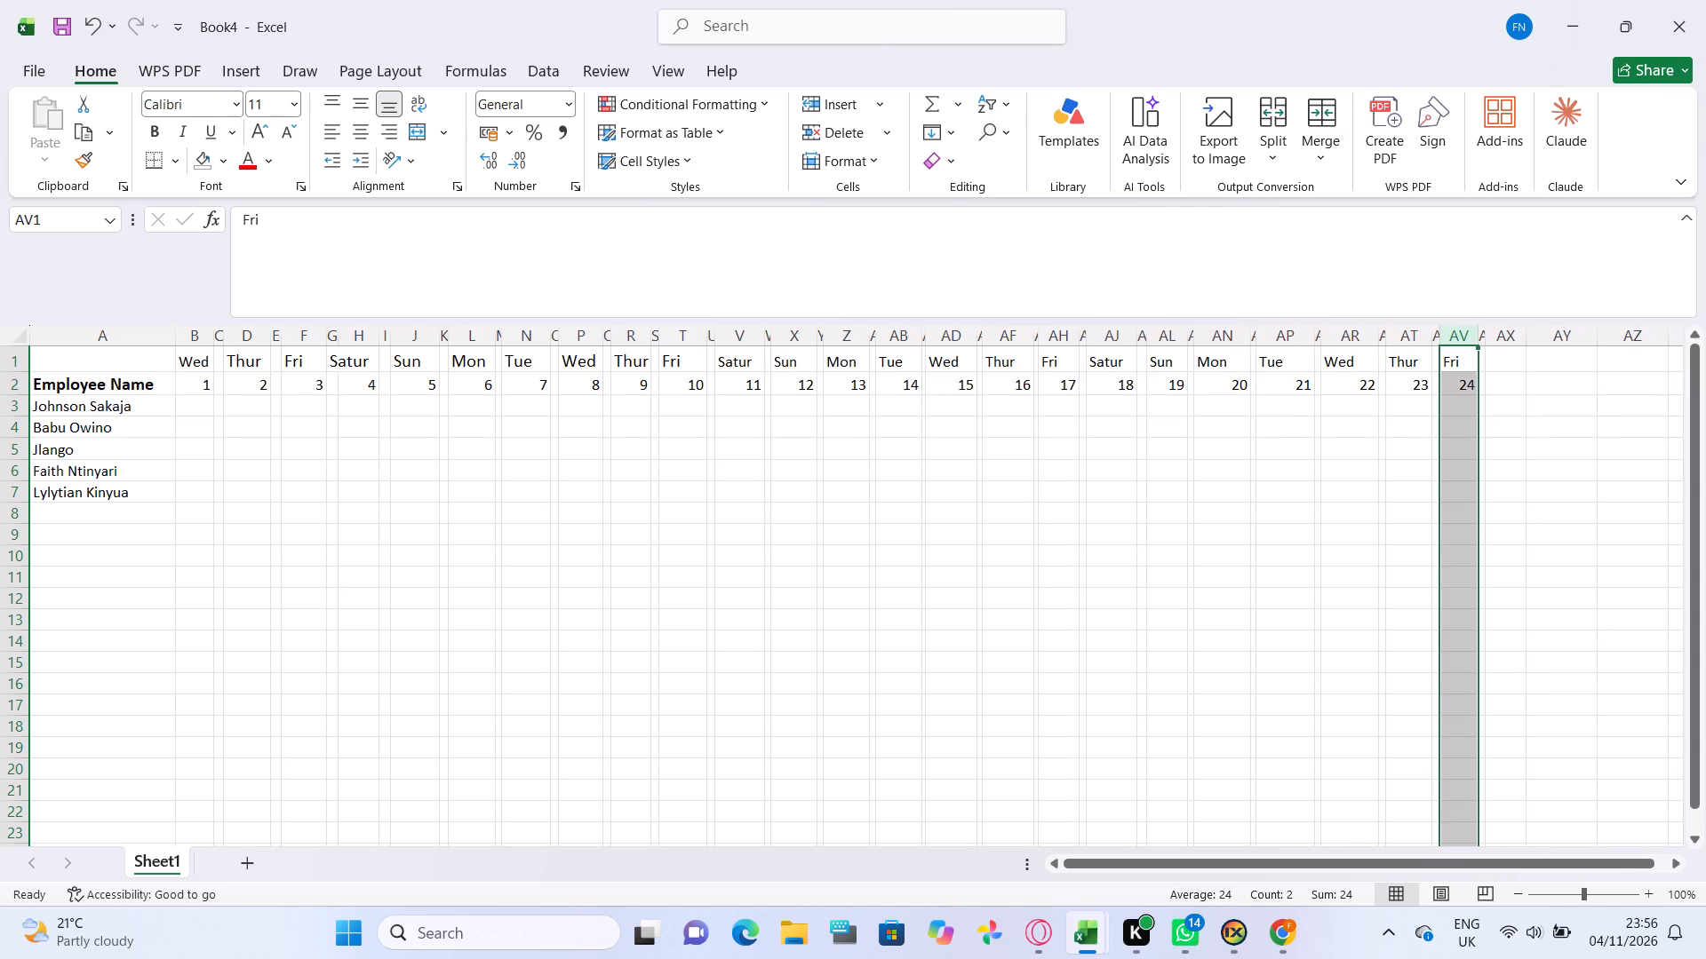
Narrow date column AJ to fit its Satur heading, and adjust the thin spacer columns AI and AK beside it.
click(1088, 343)
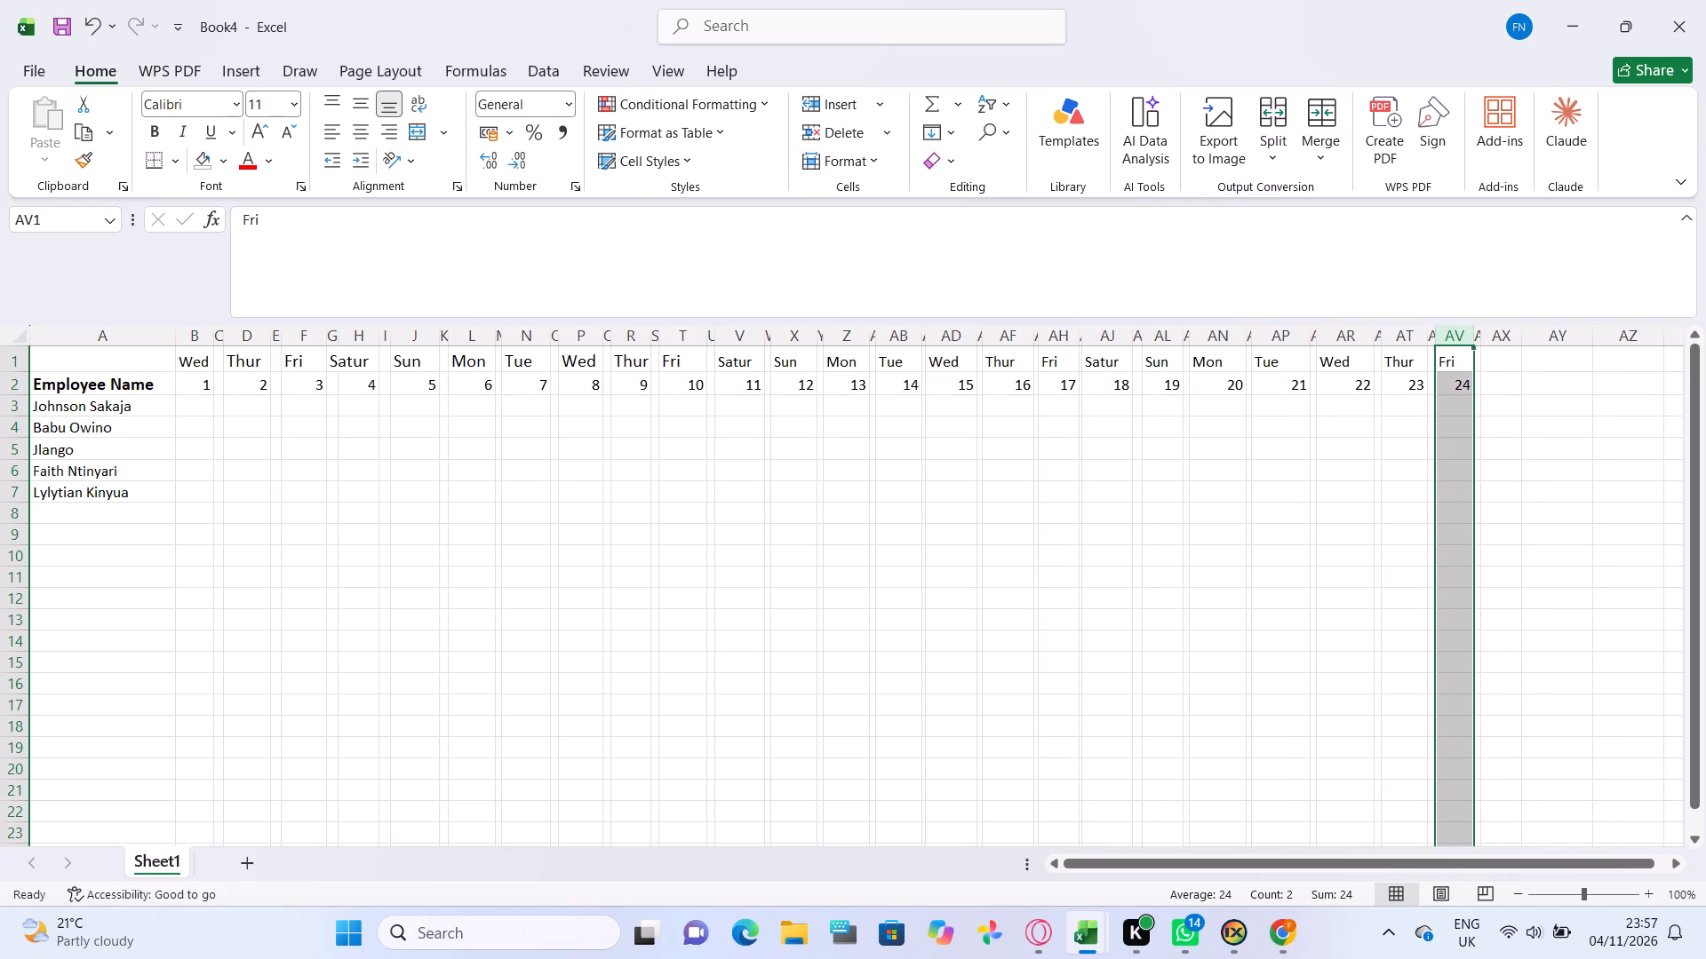
click(1081, 334)
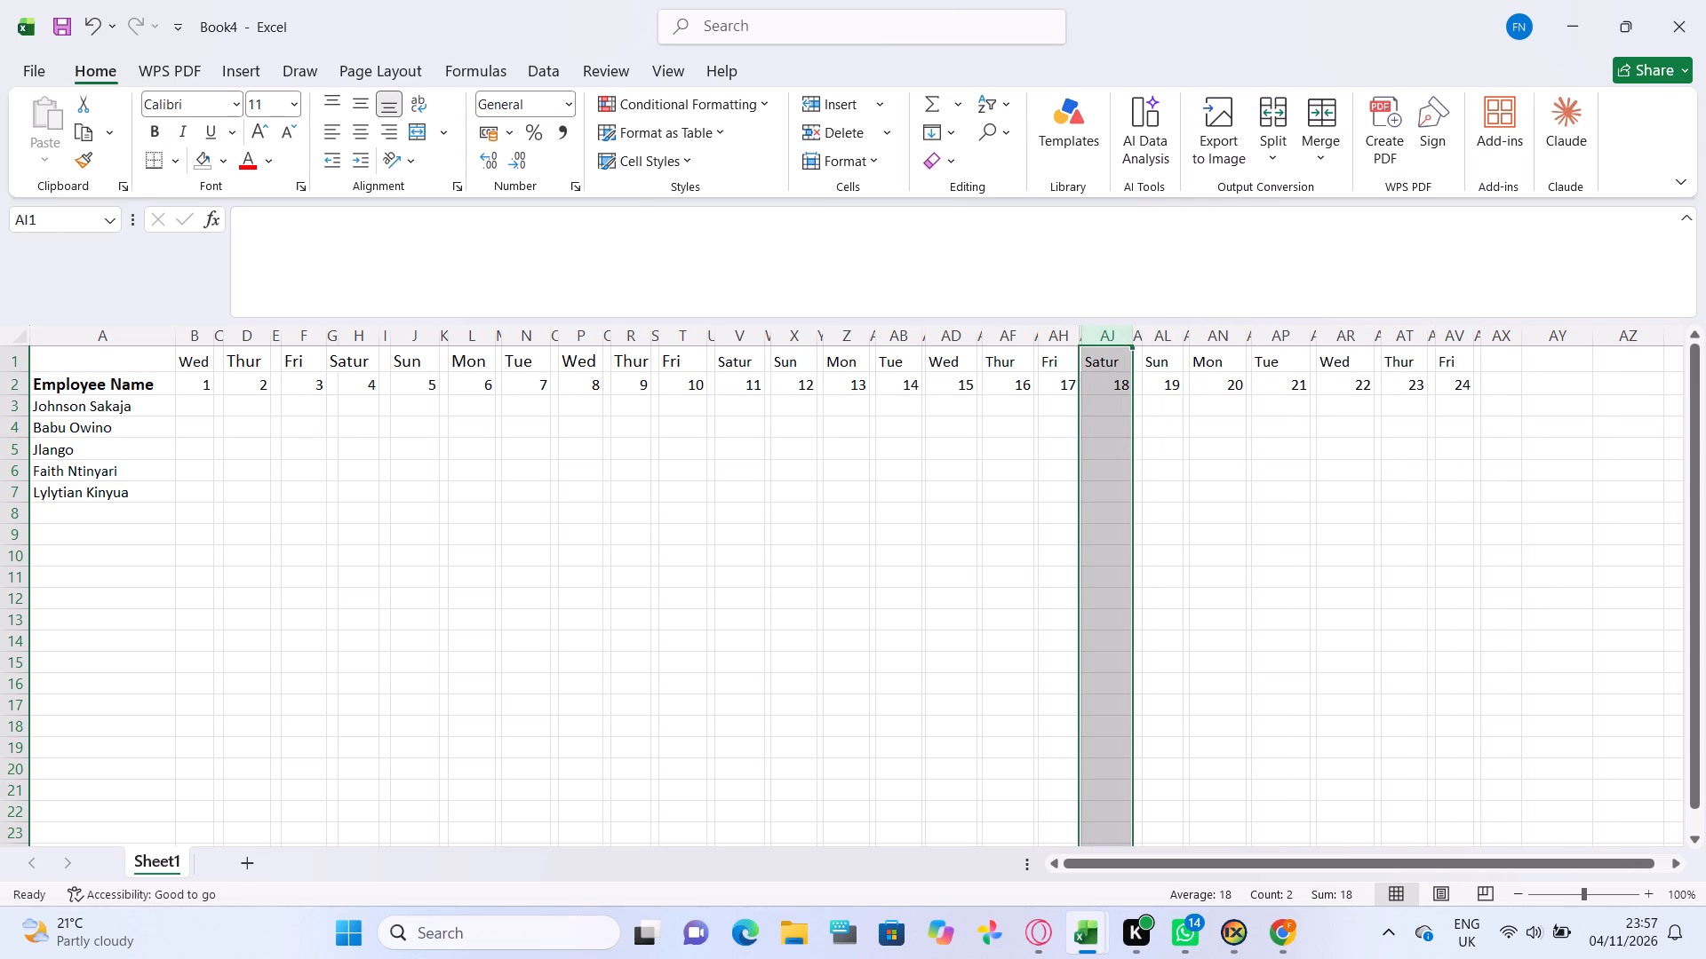
click(1100, 374)
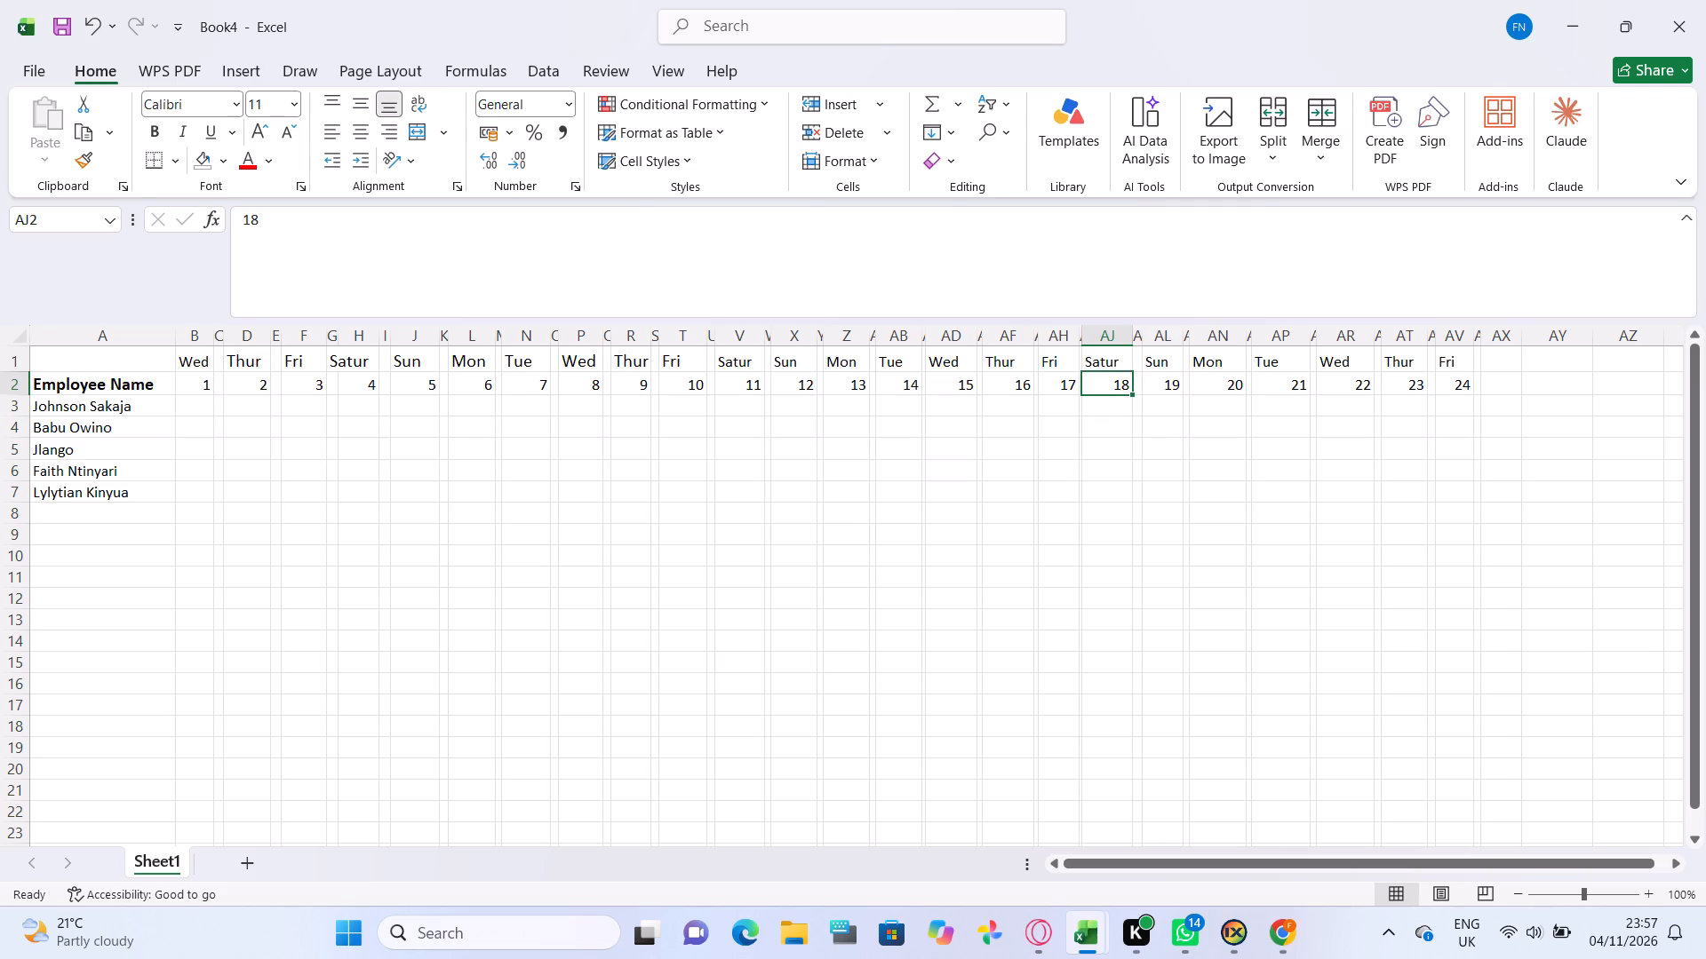
click(1086, 342)
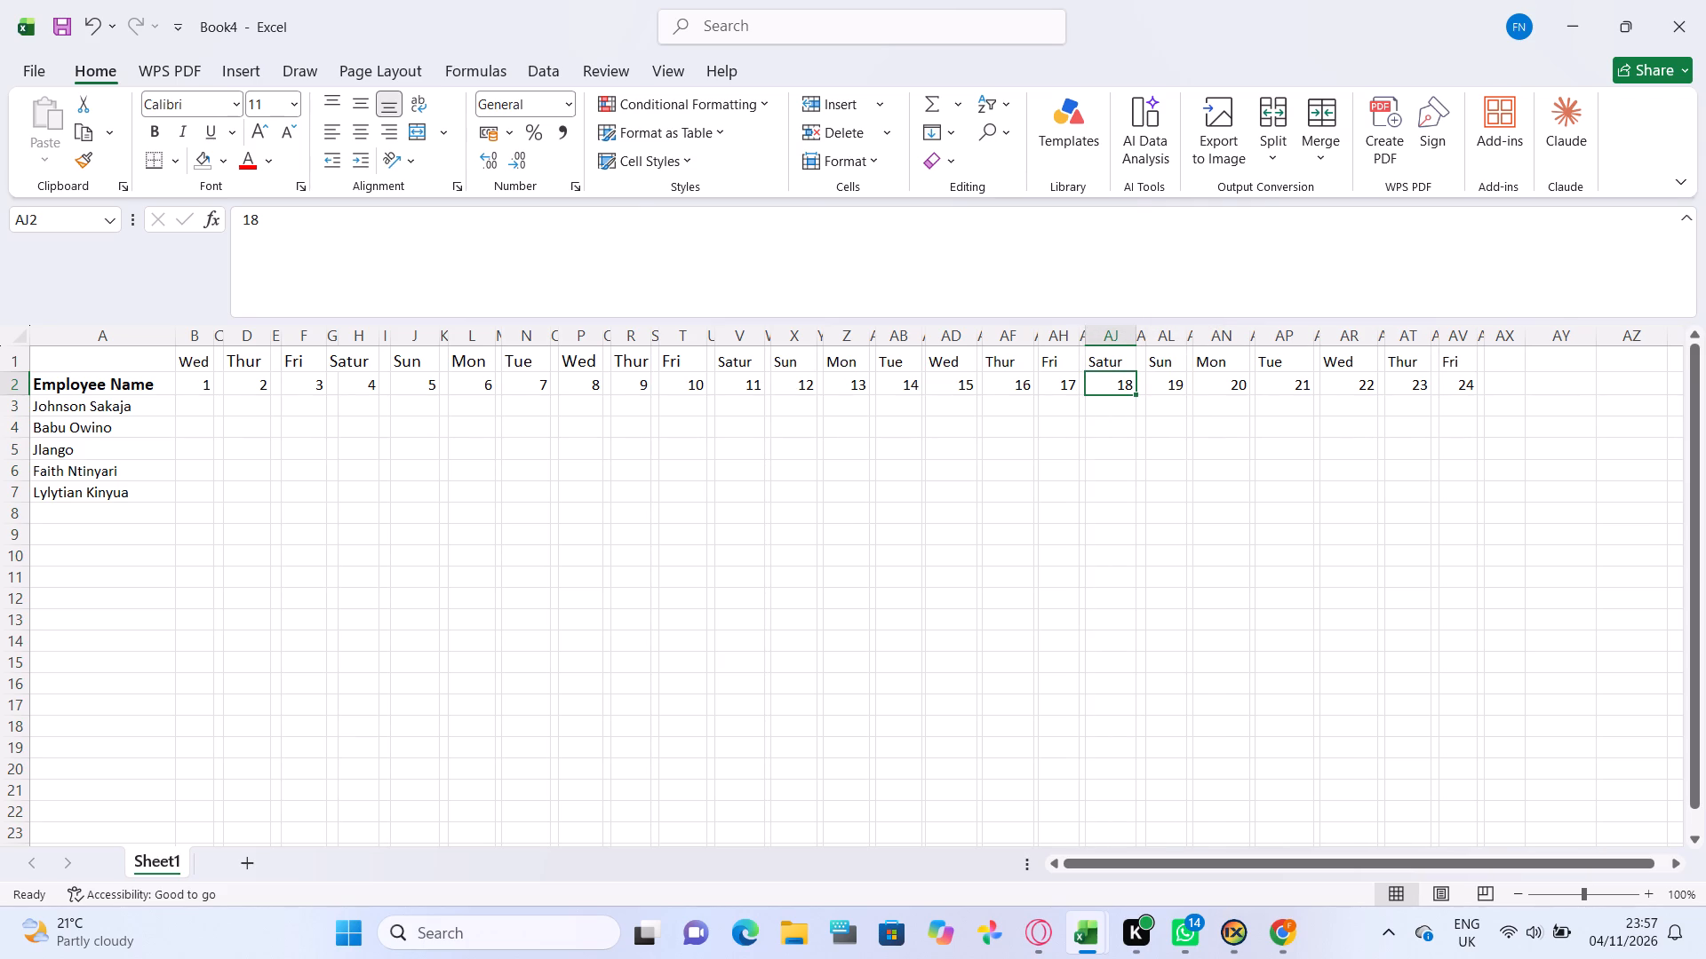
click(1132, 335)
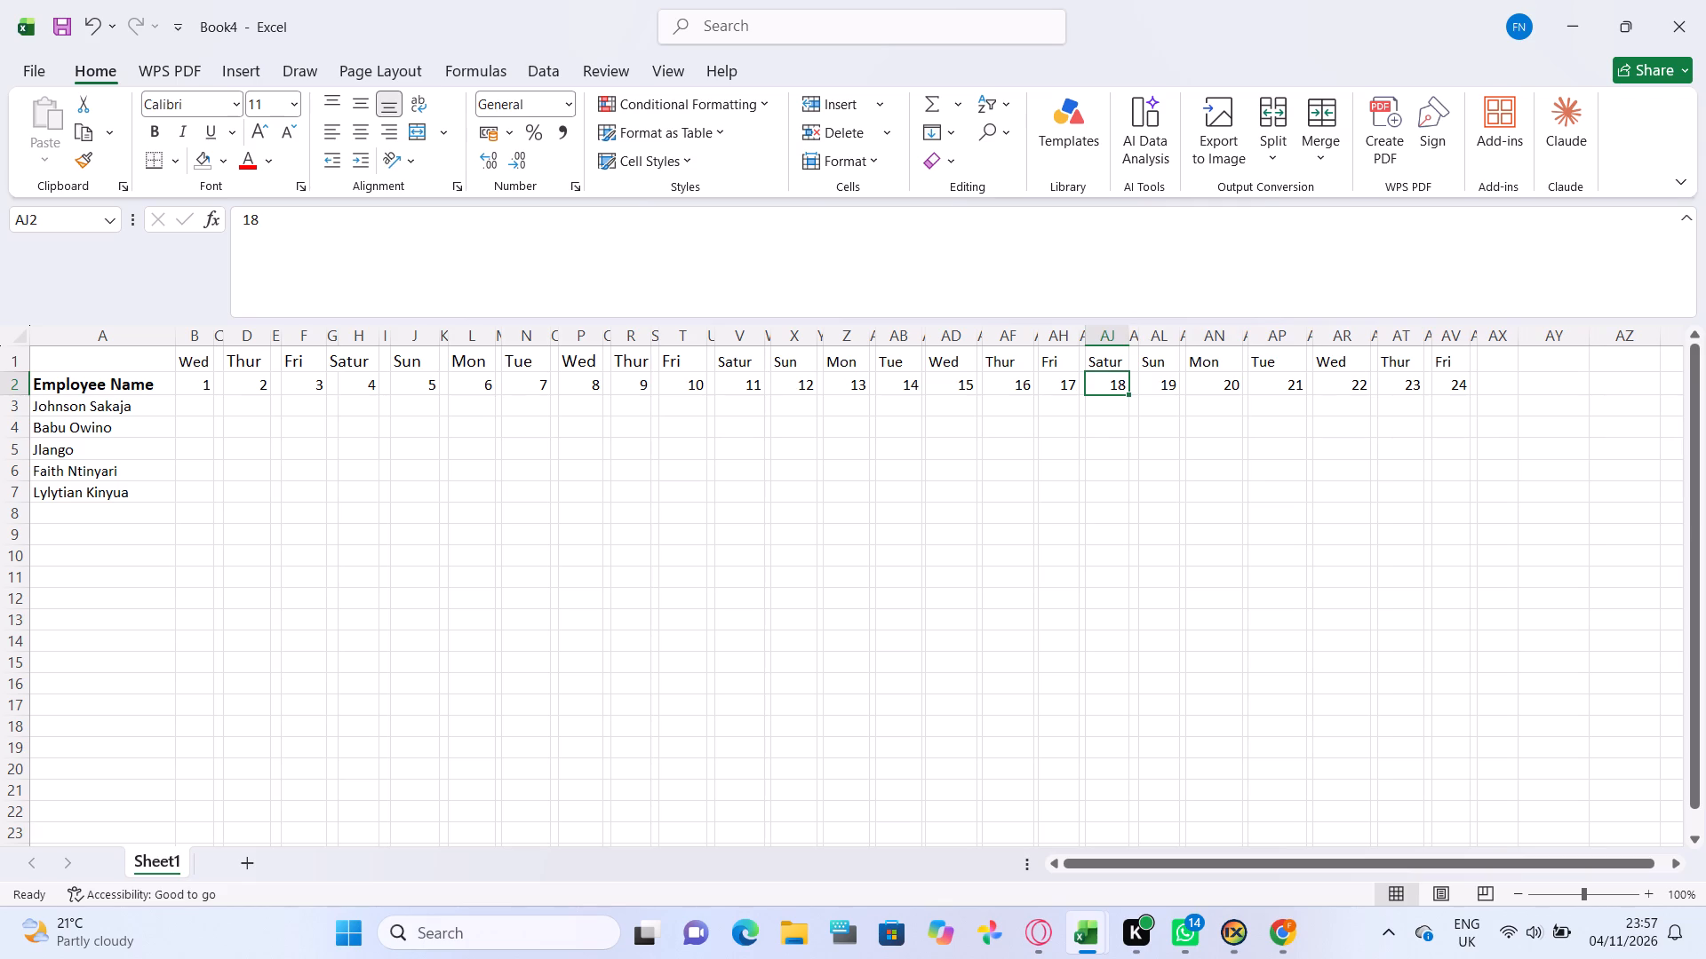
click(1140, 336)
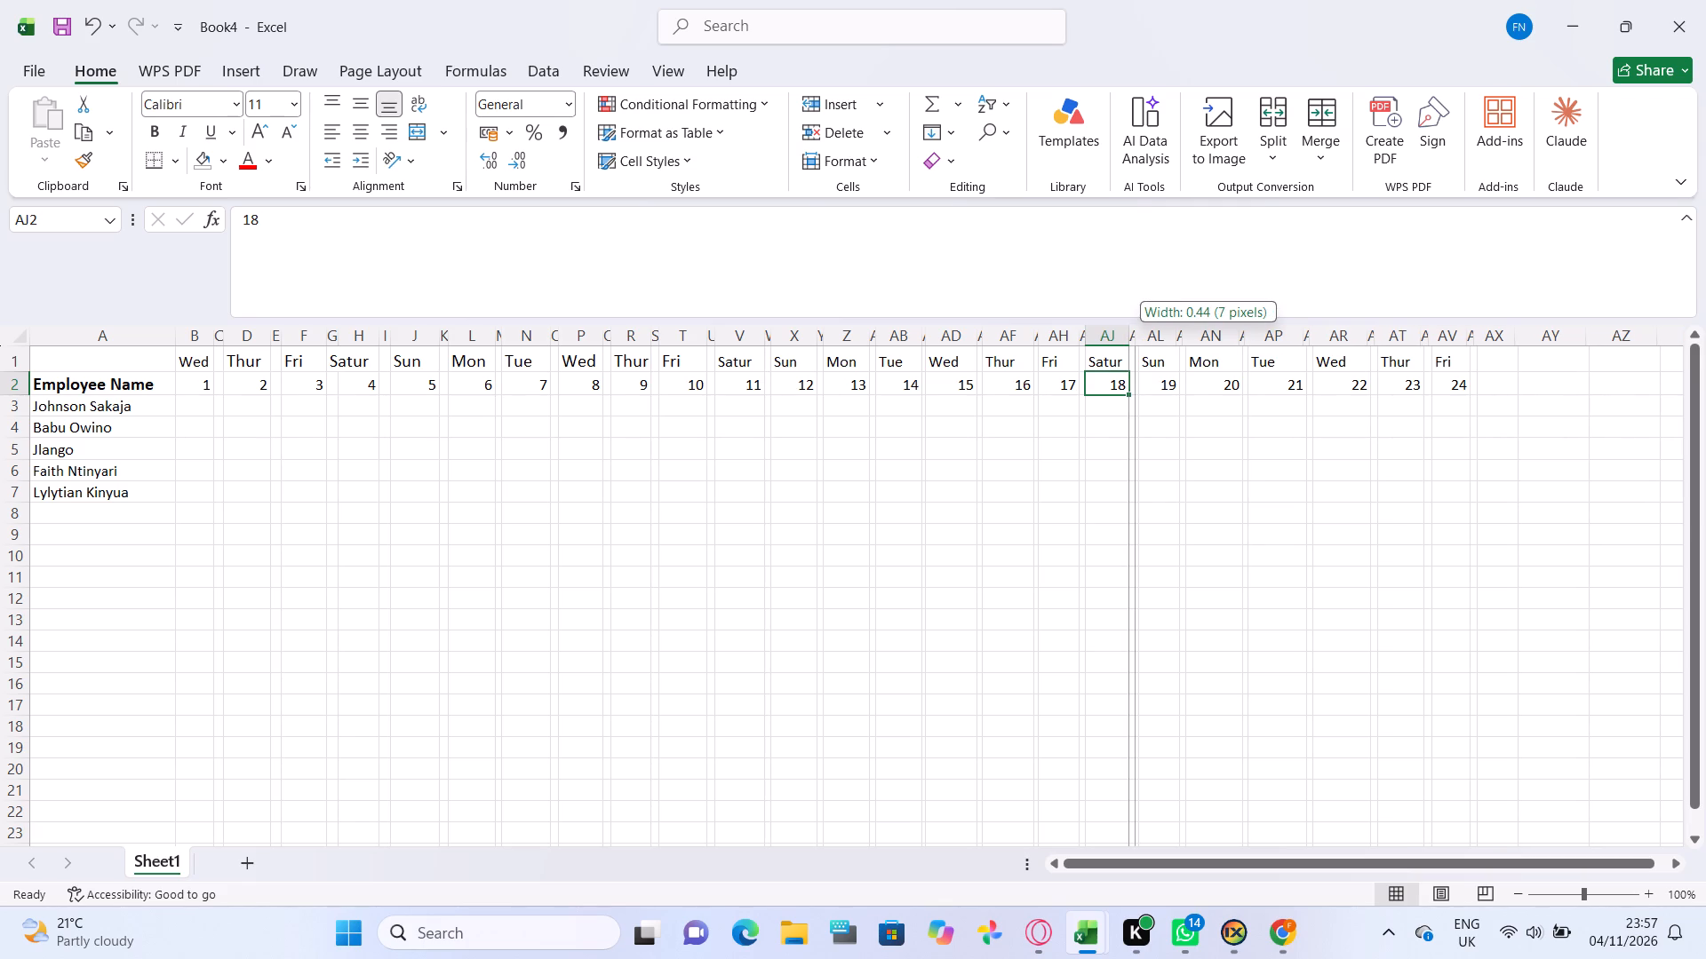
Narrow date columns AN, AP and AR to fit their Mon, Tue and Wed headings, keeping the spacers between them thin.
click(1239, 345)
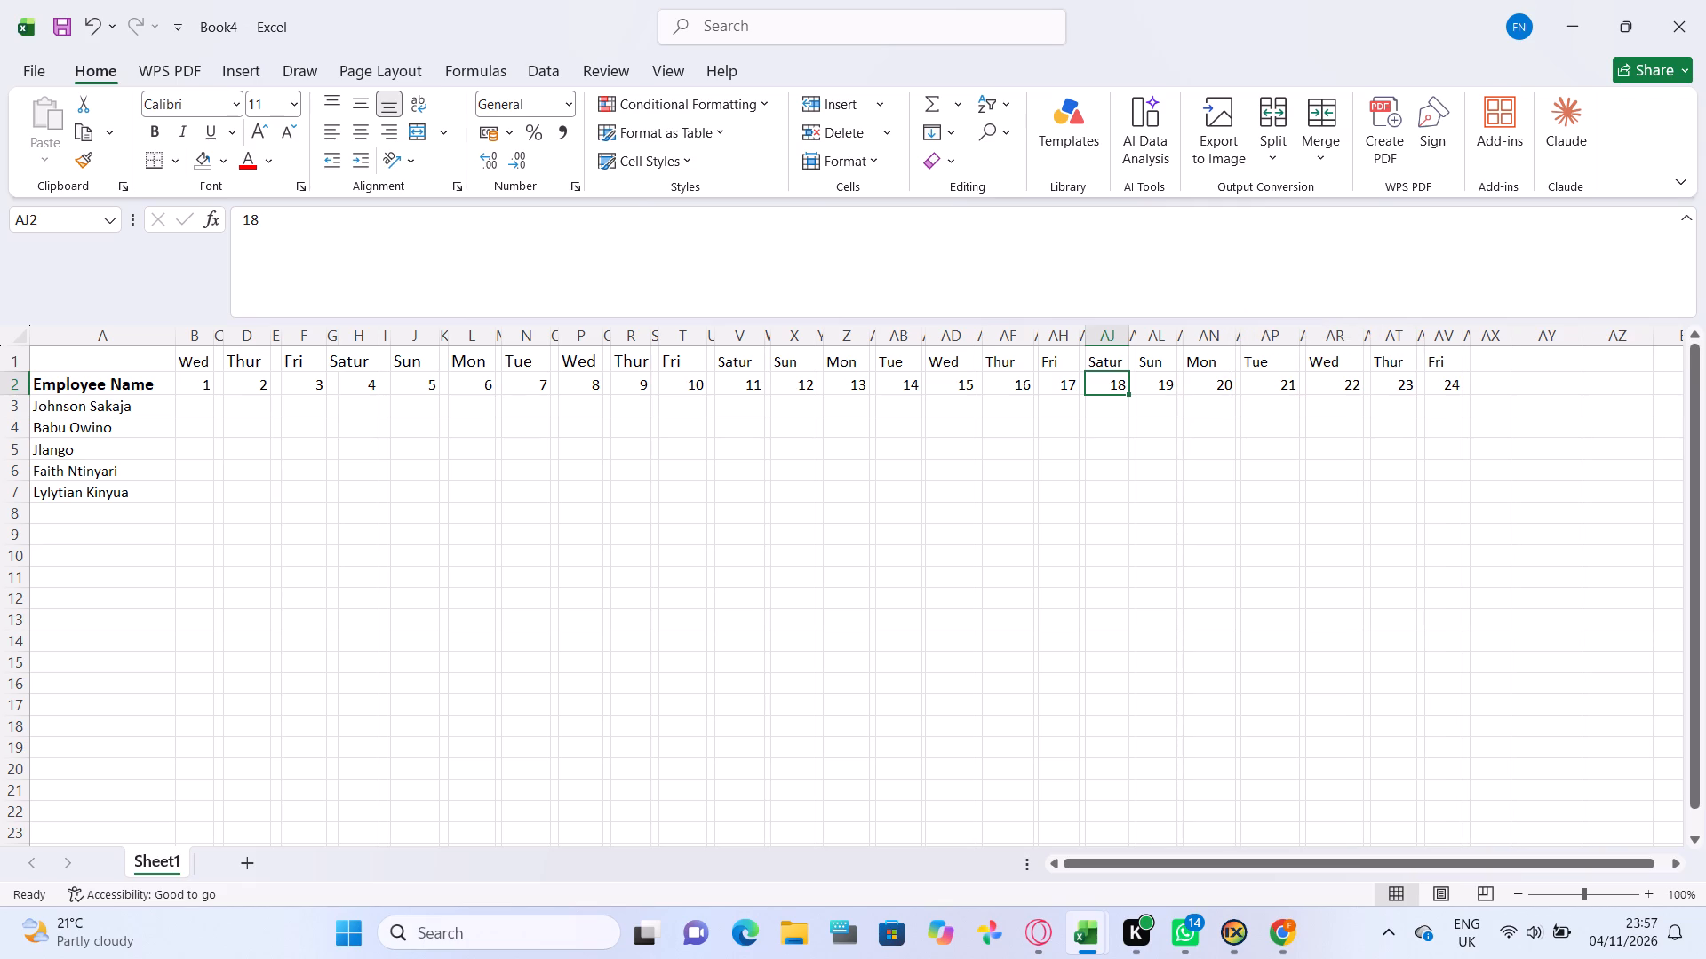
click(1298, 339)
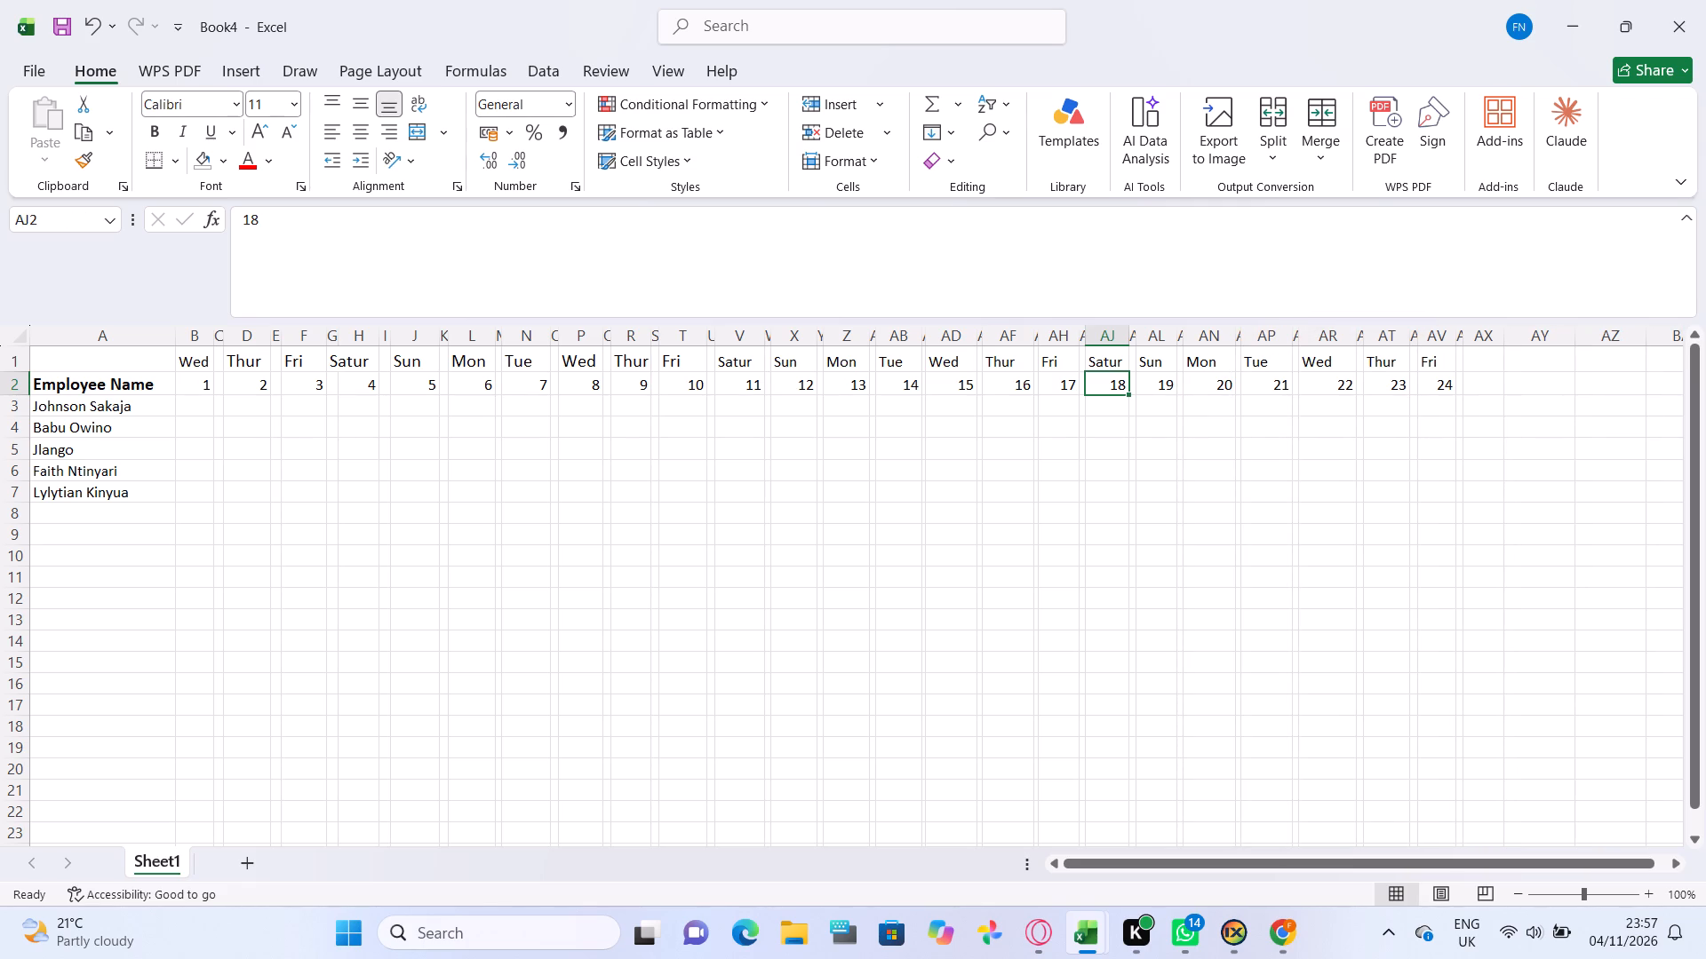
click(1300, 343)
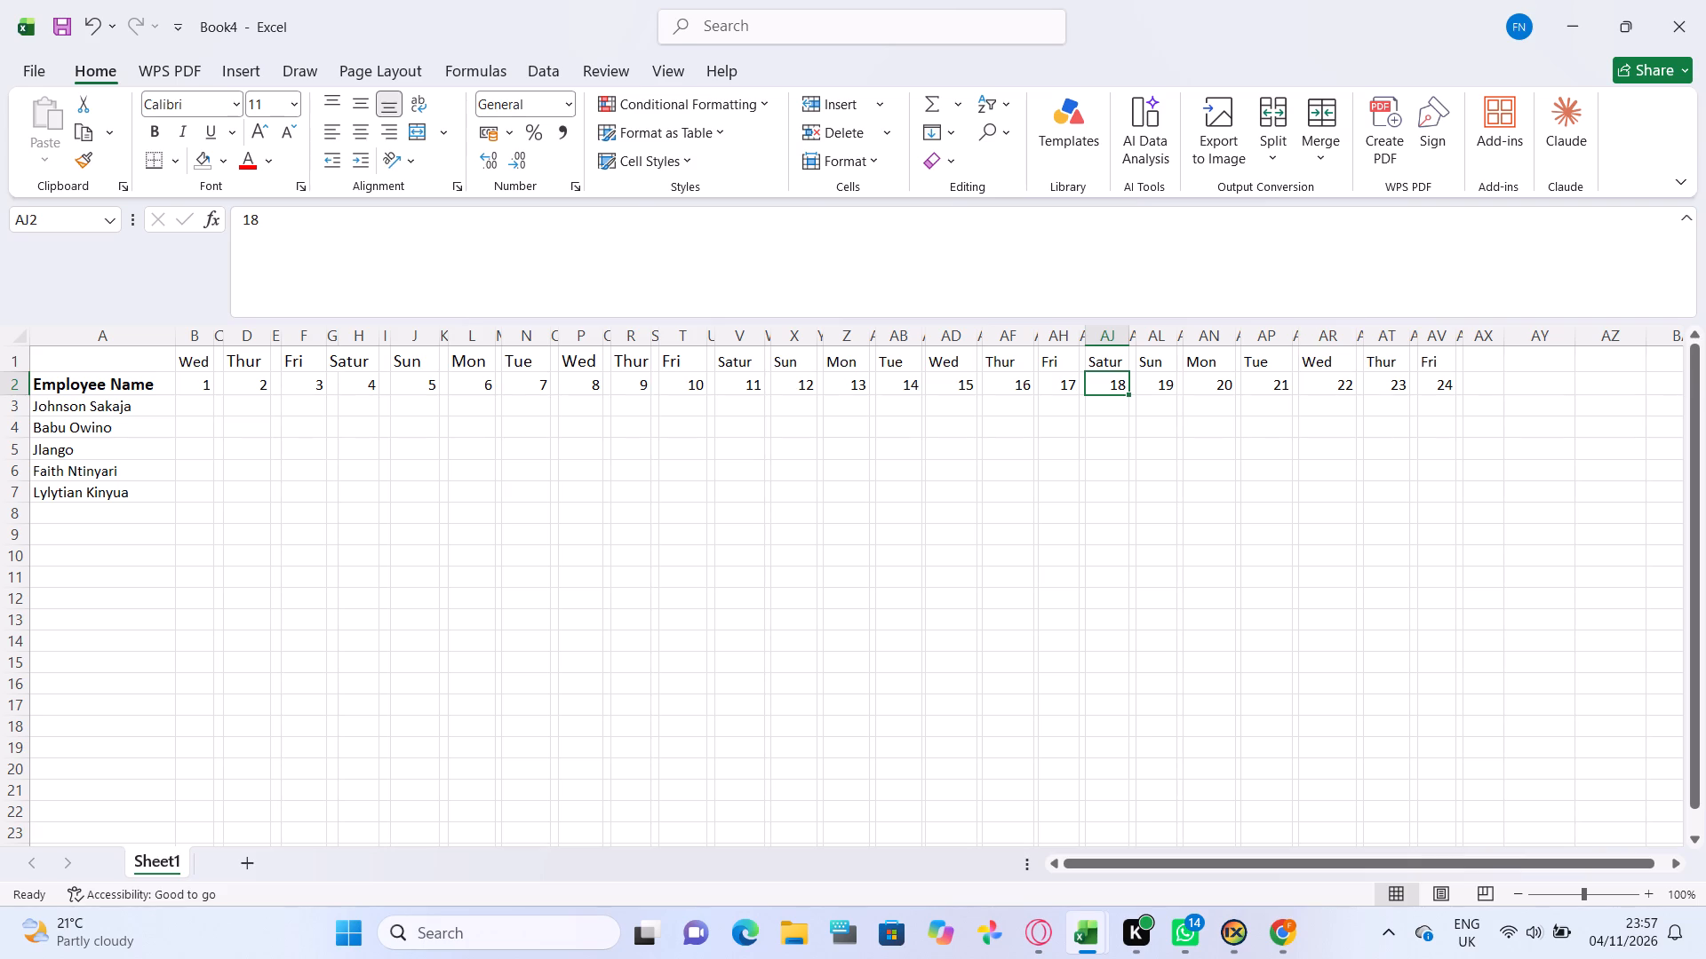
click(1359, 338)
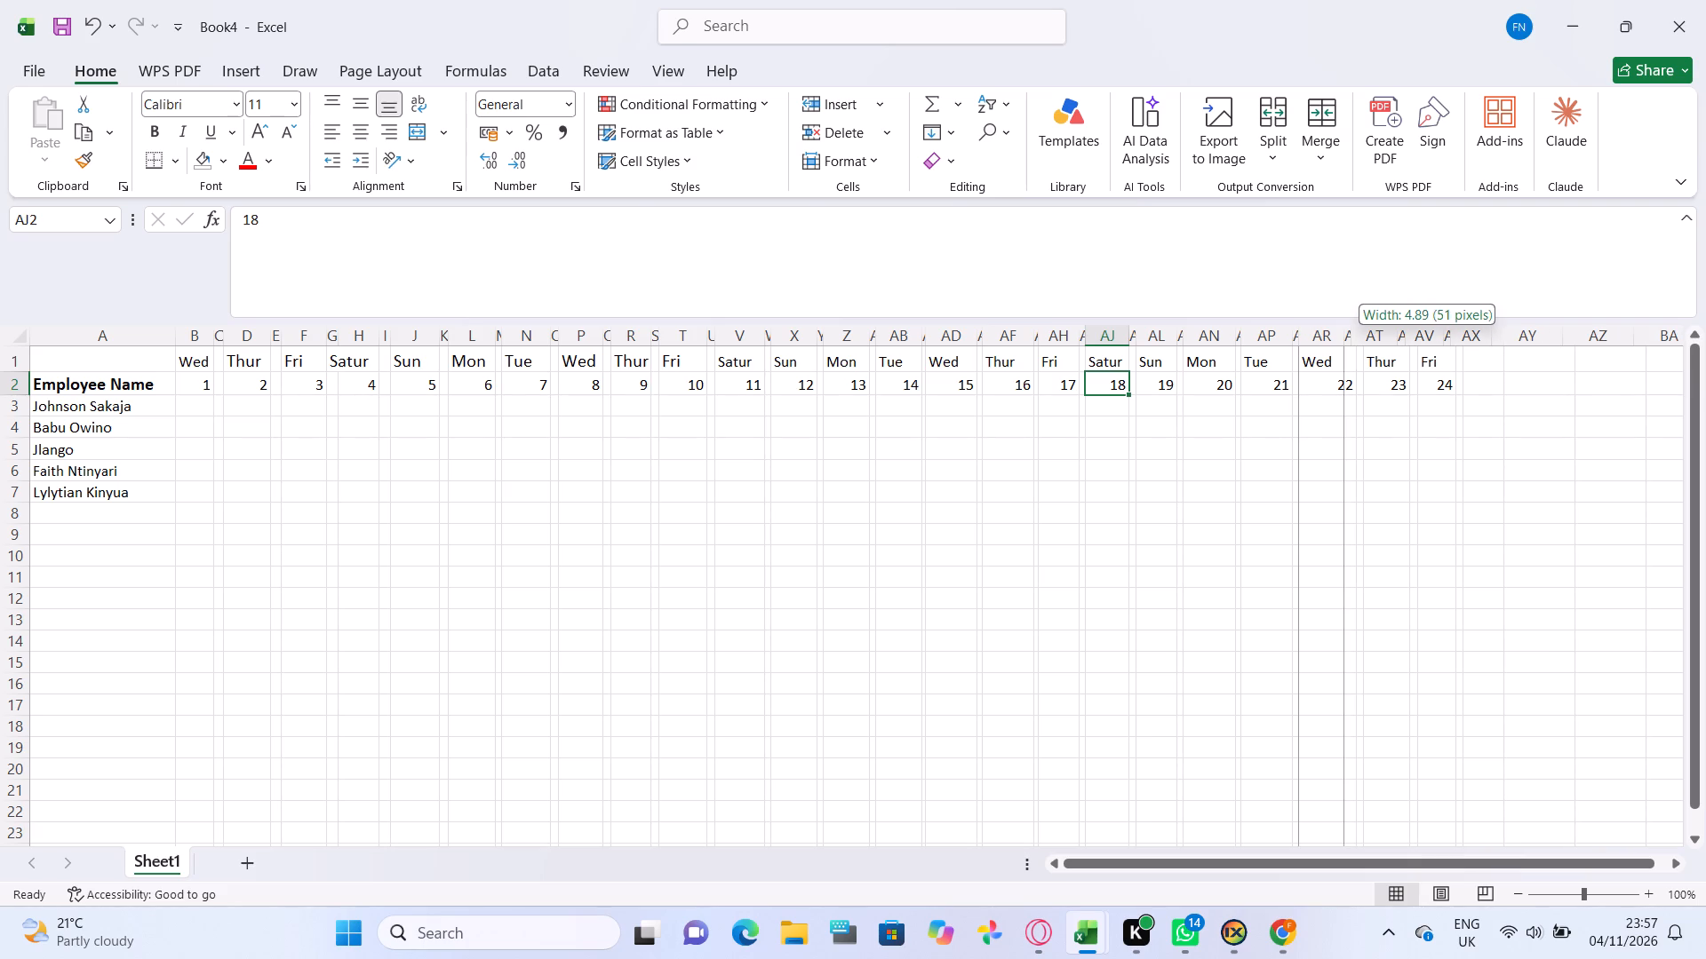
click(1361, 344)
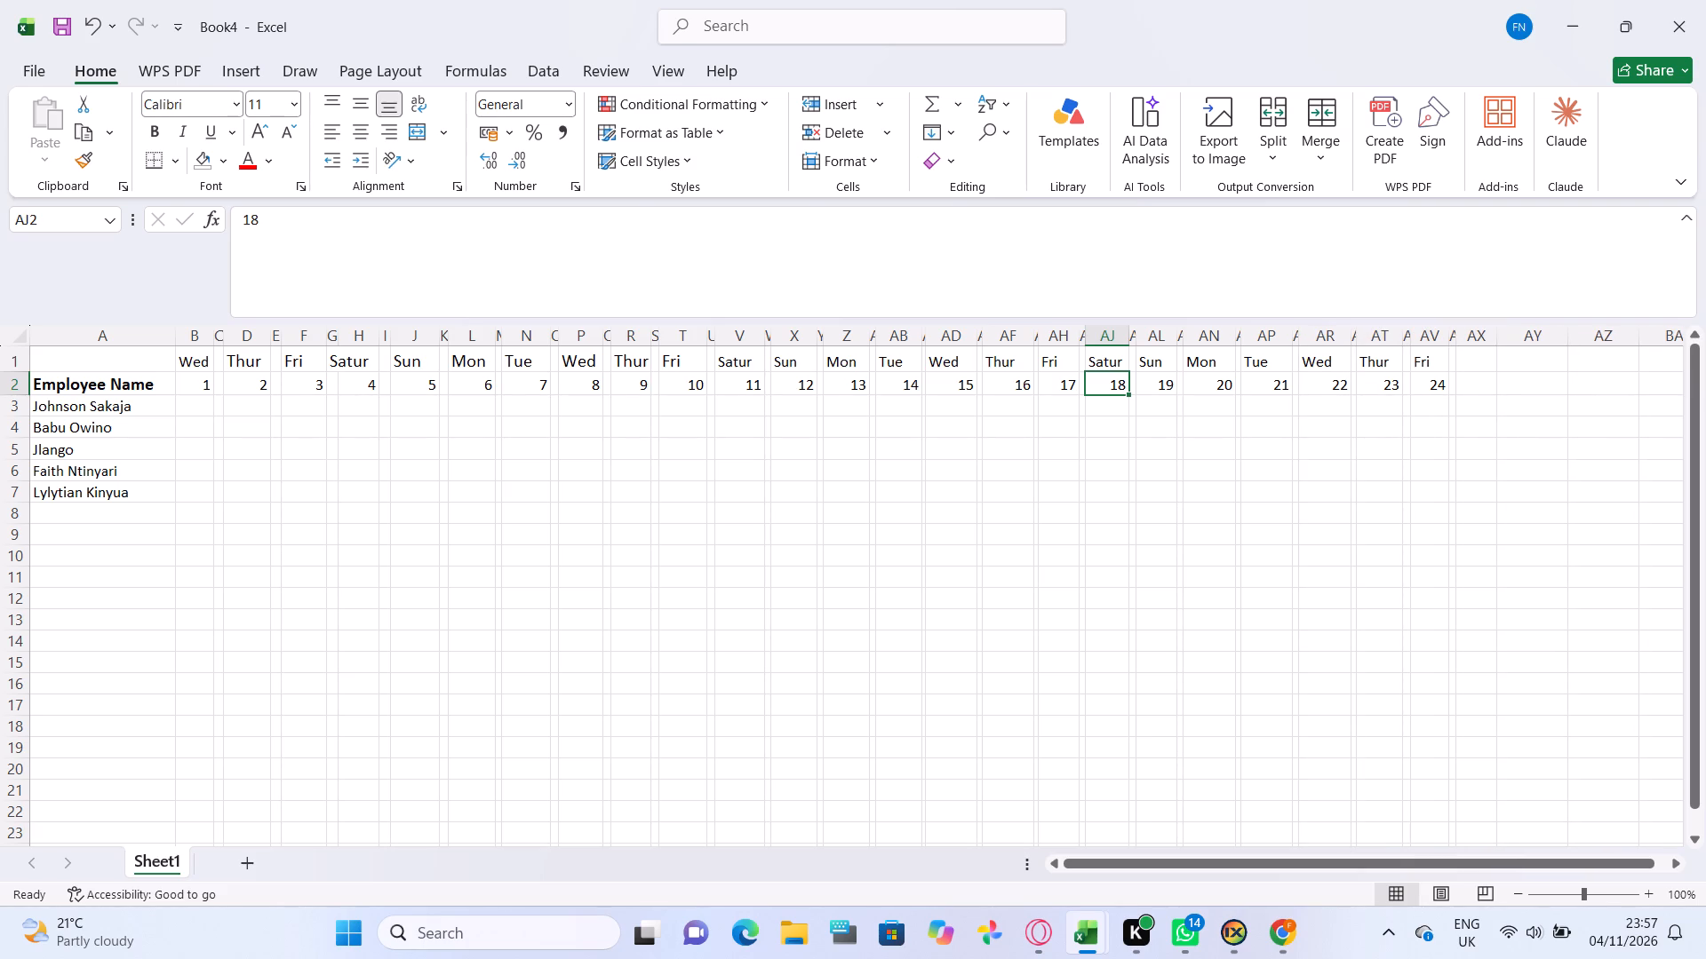
Tighten the columns around date 4 by slightly narrowing date column F and thin spacers G and I.
click(376, 335)
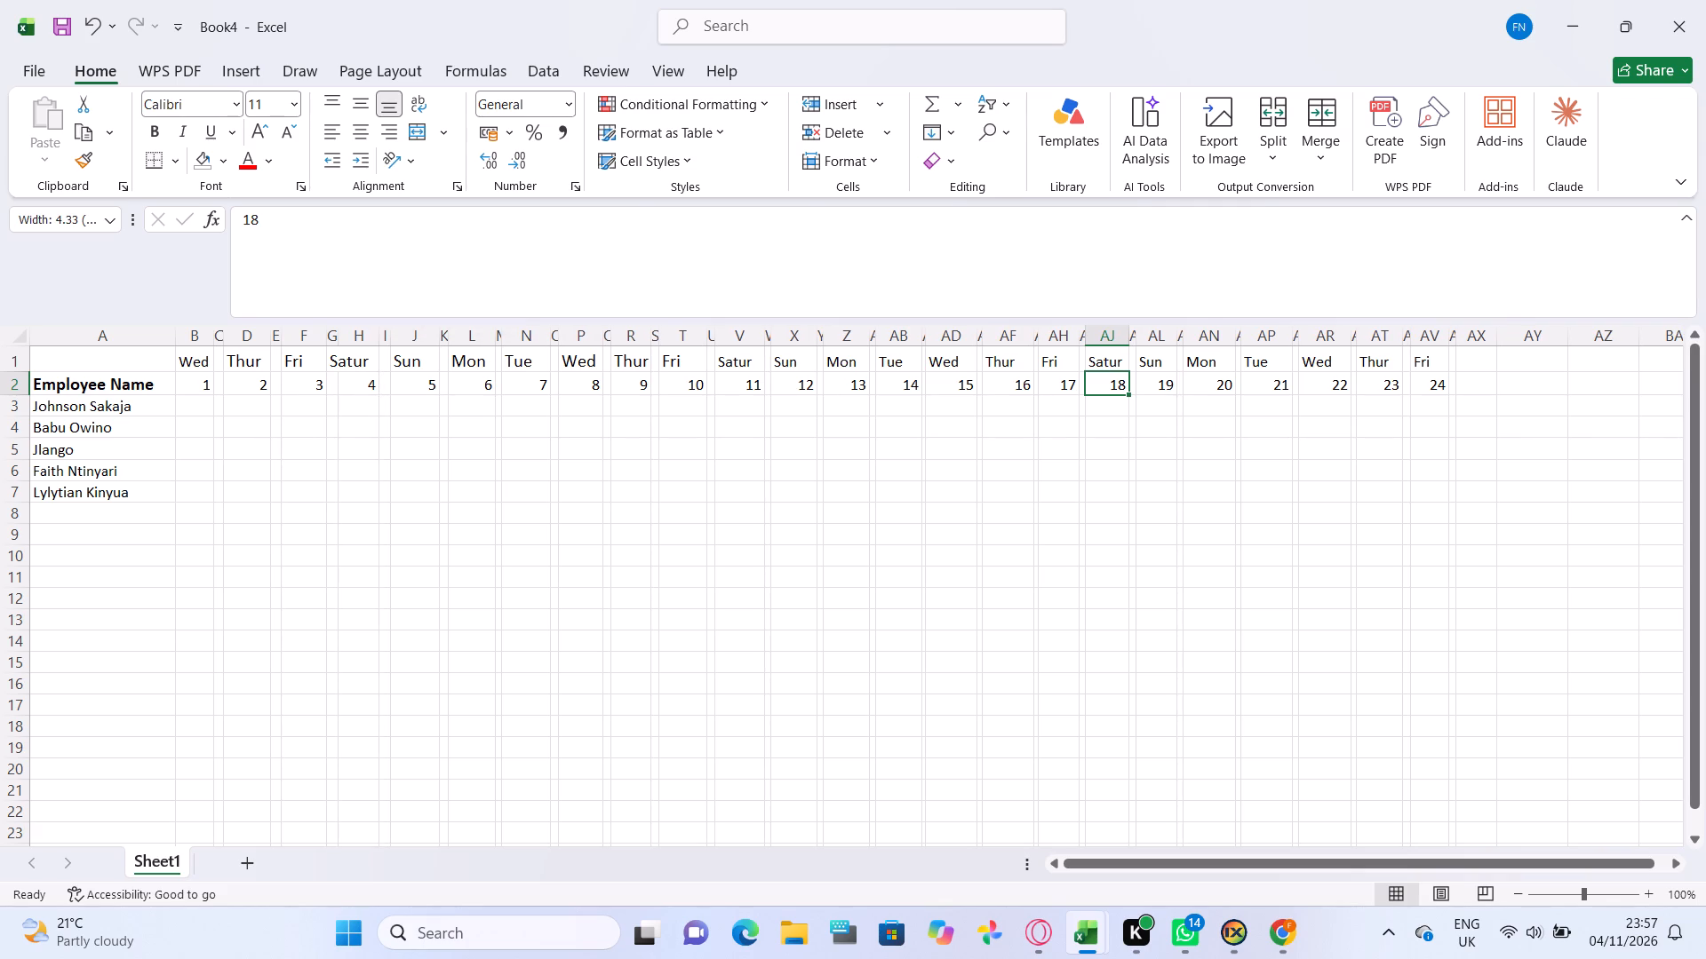
click(390, 342)
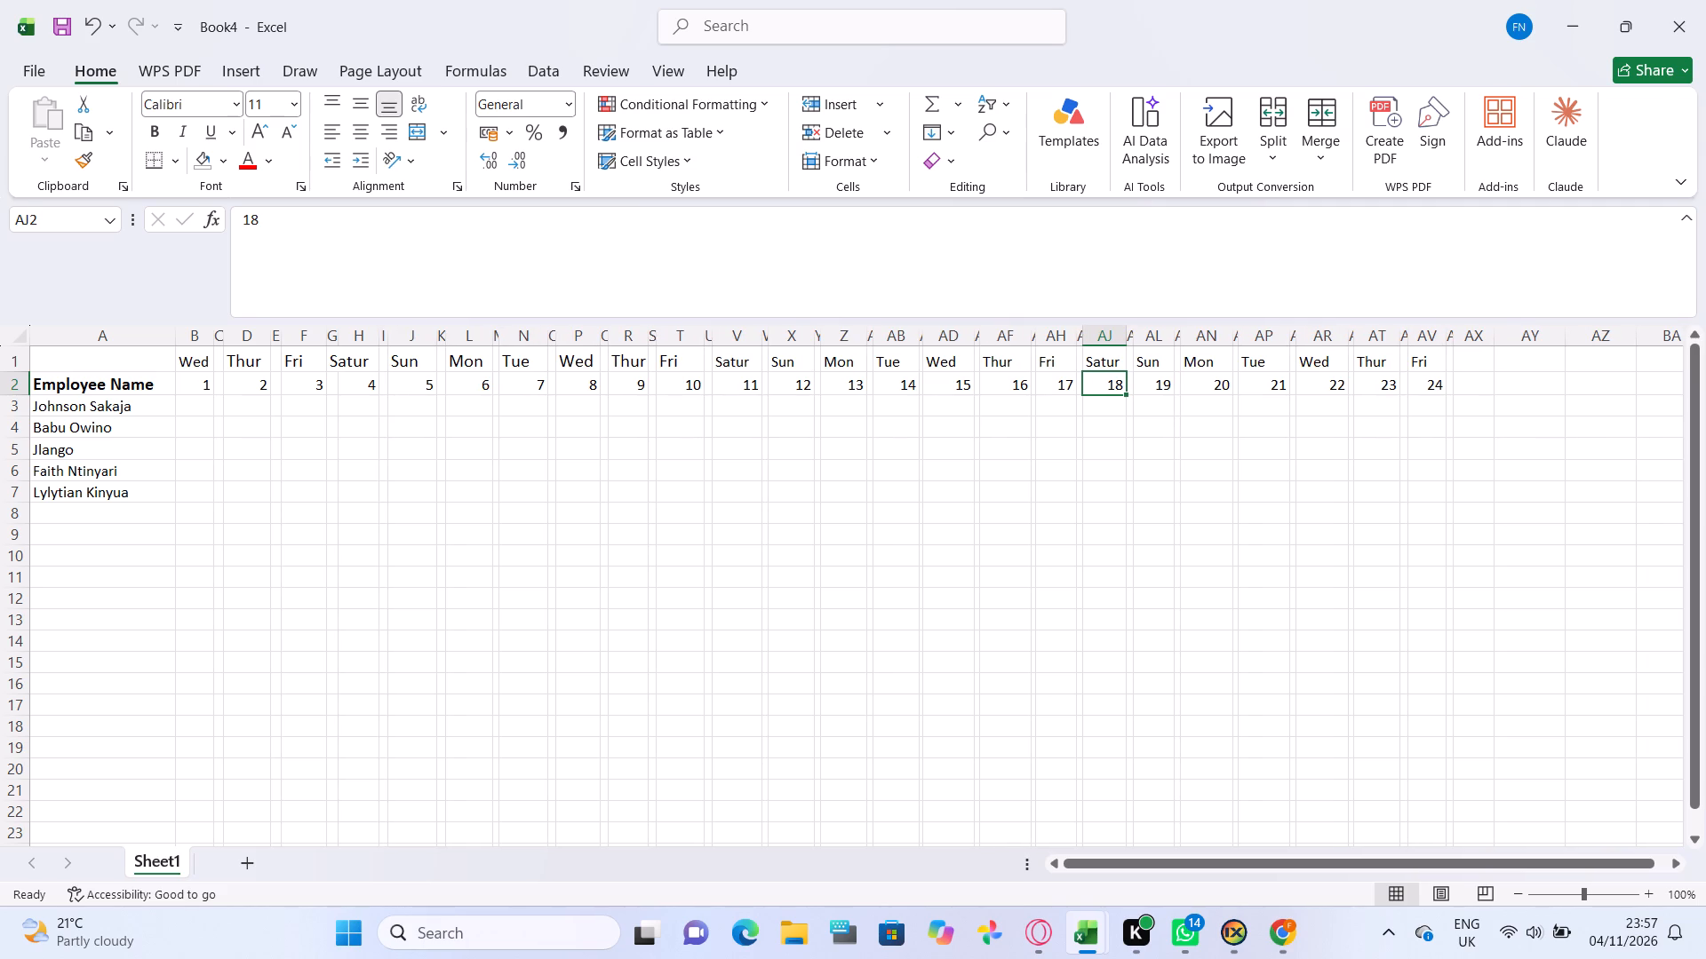
click(340, 345)
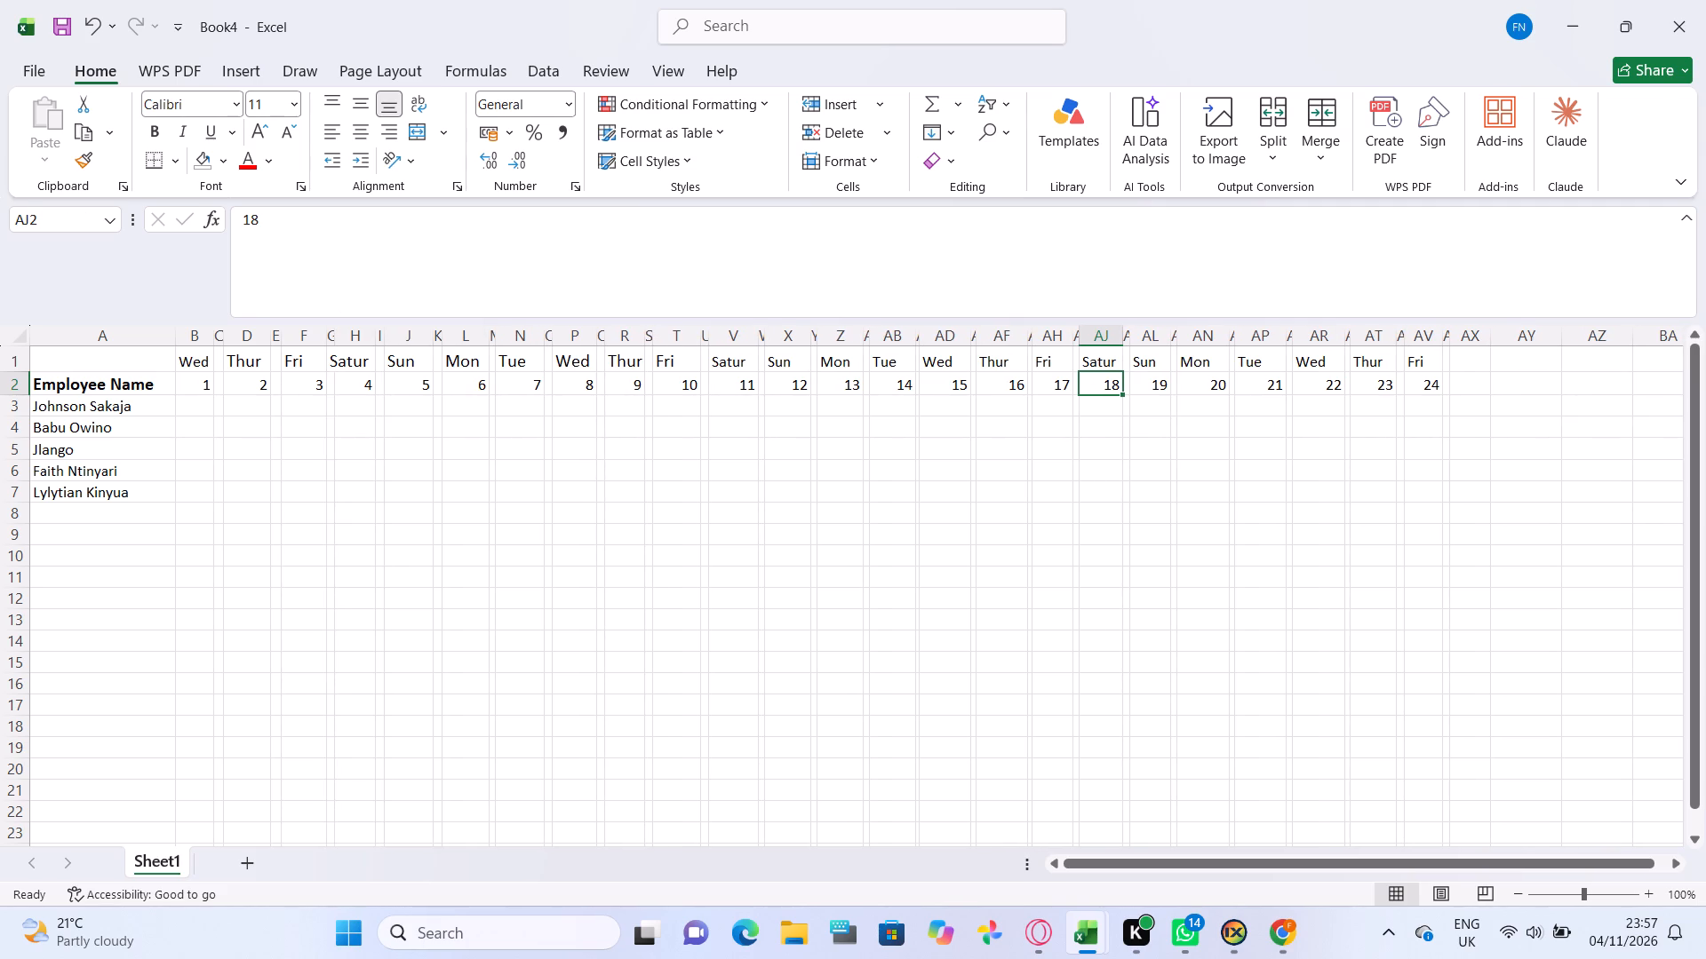
click(328, 345)
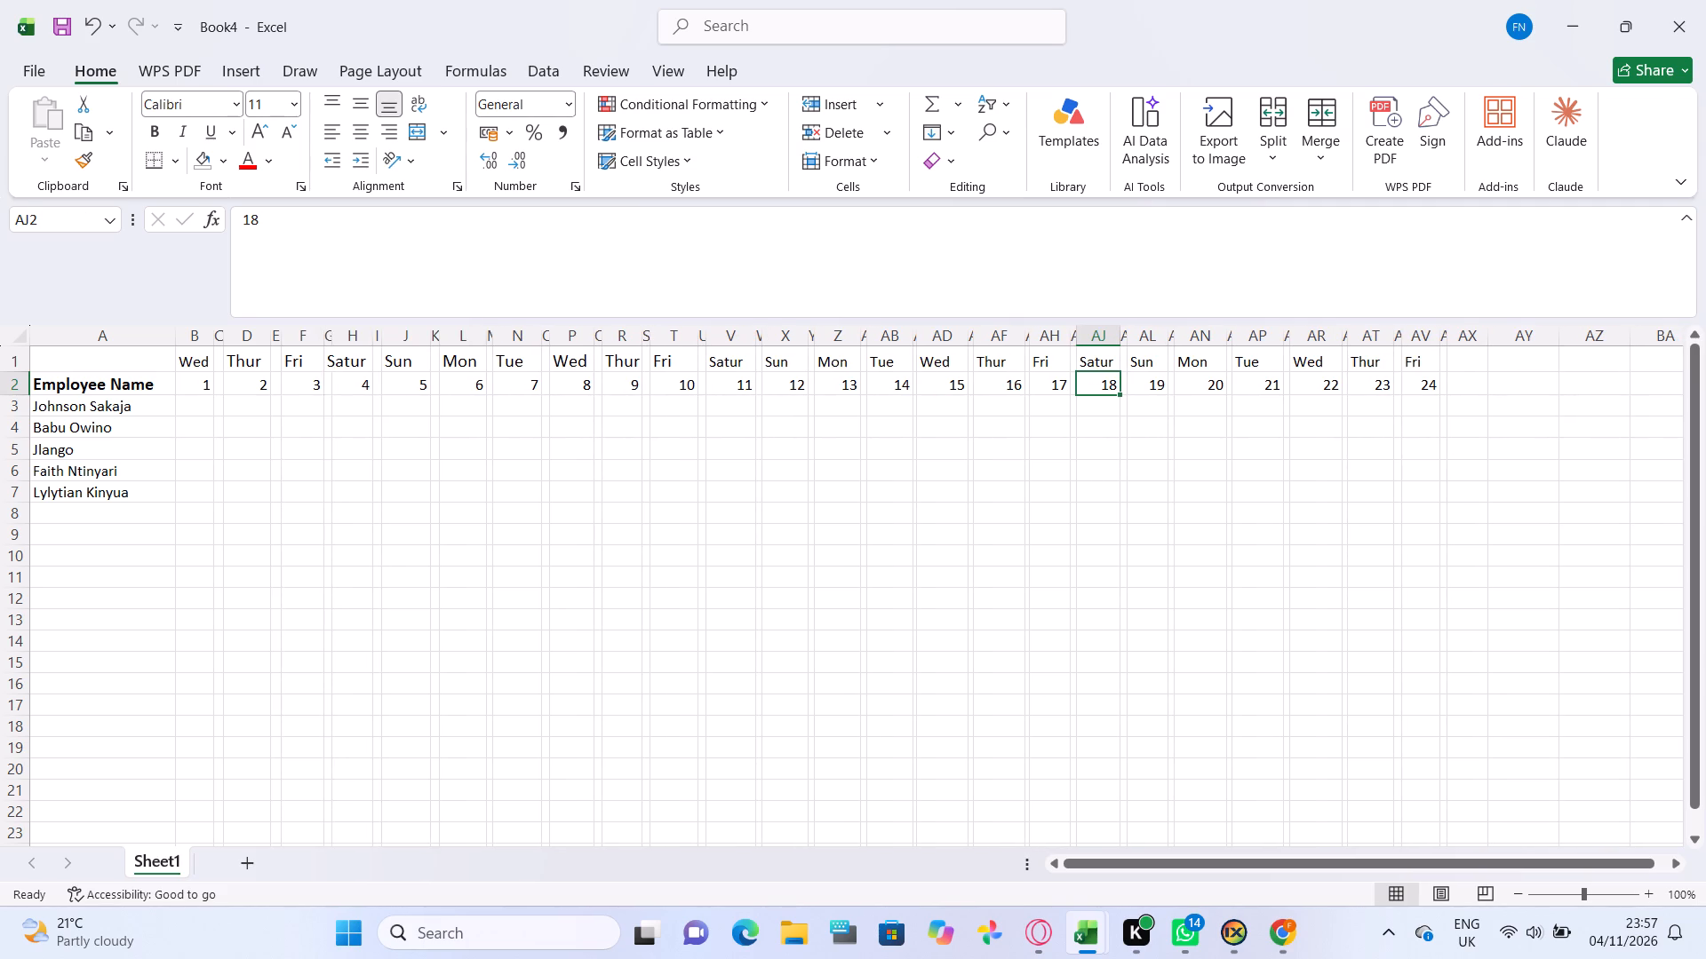
Remove the weekday heading from spacer cell G1 and enter Satur in H1 above date number 4.
click(331, 348)
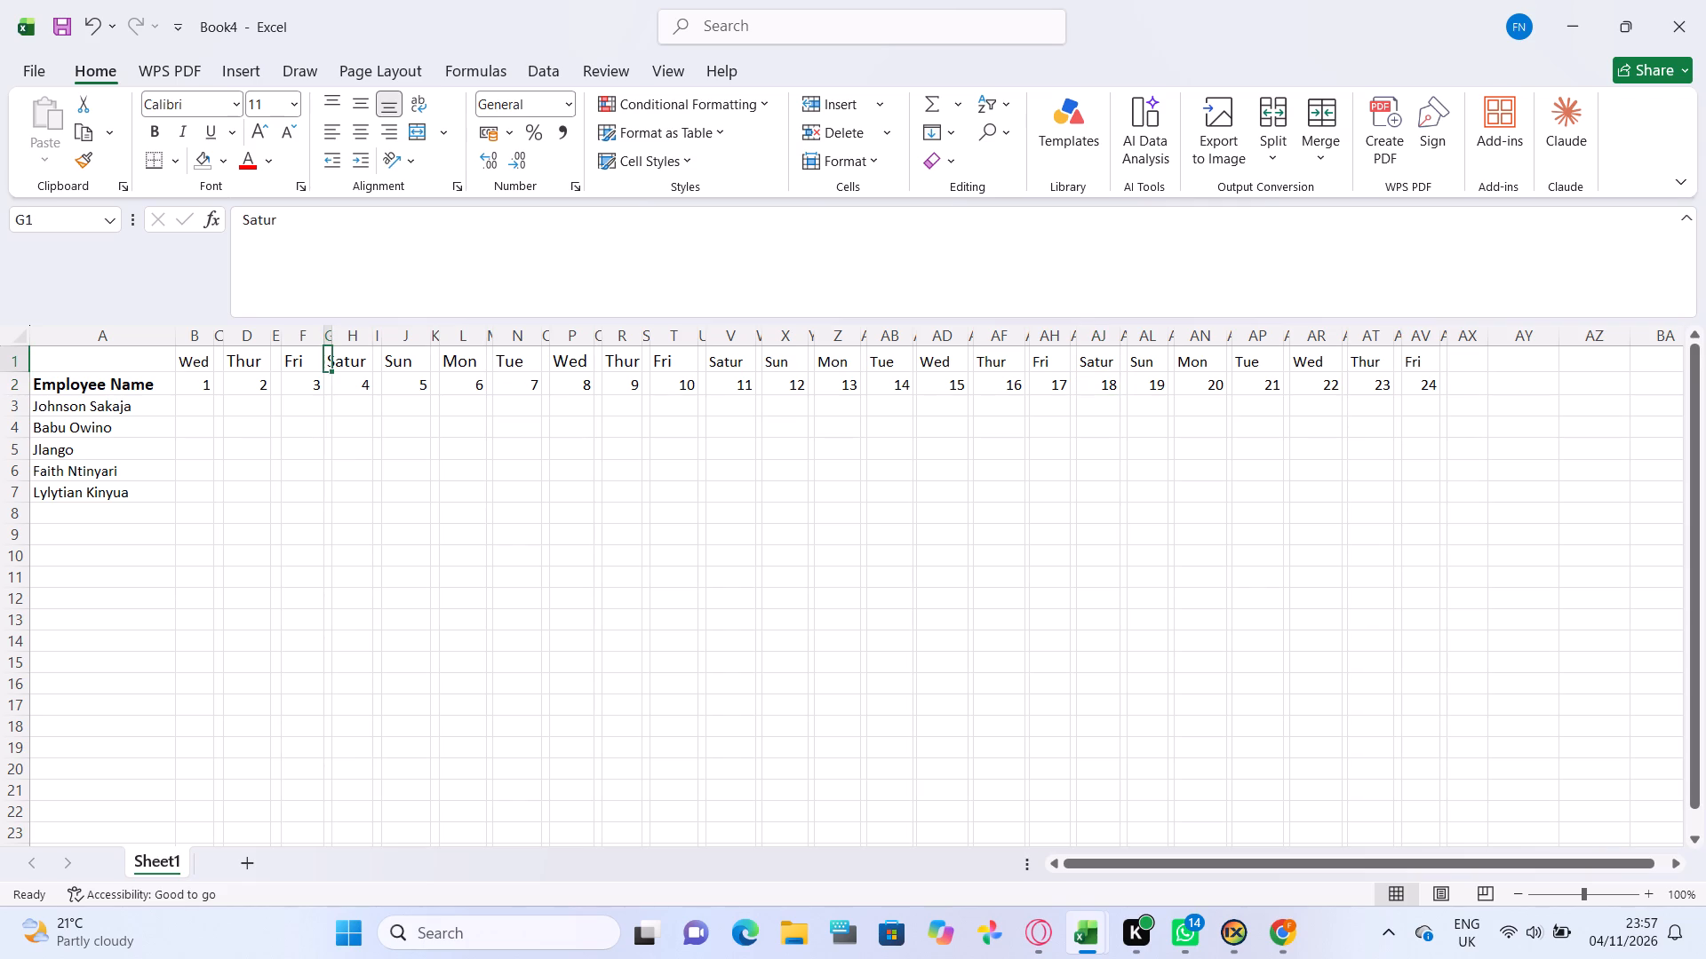
click(336, 352)
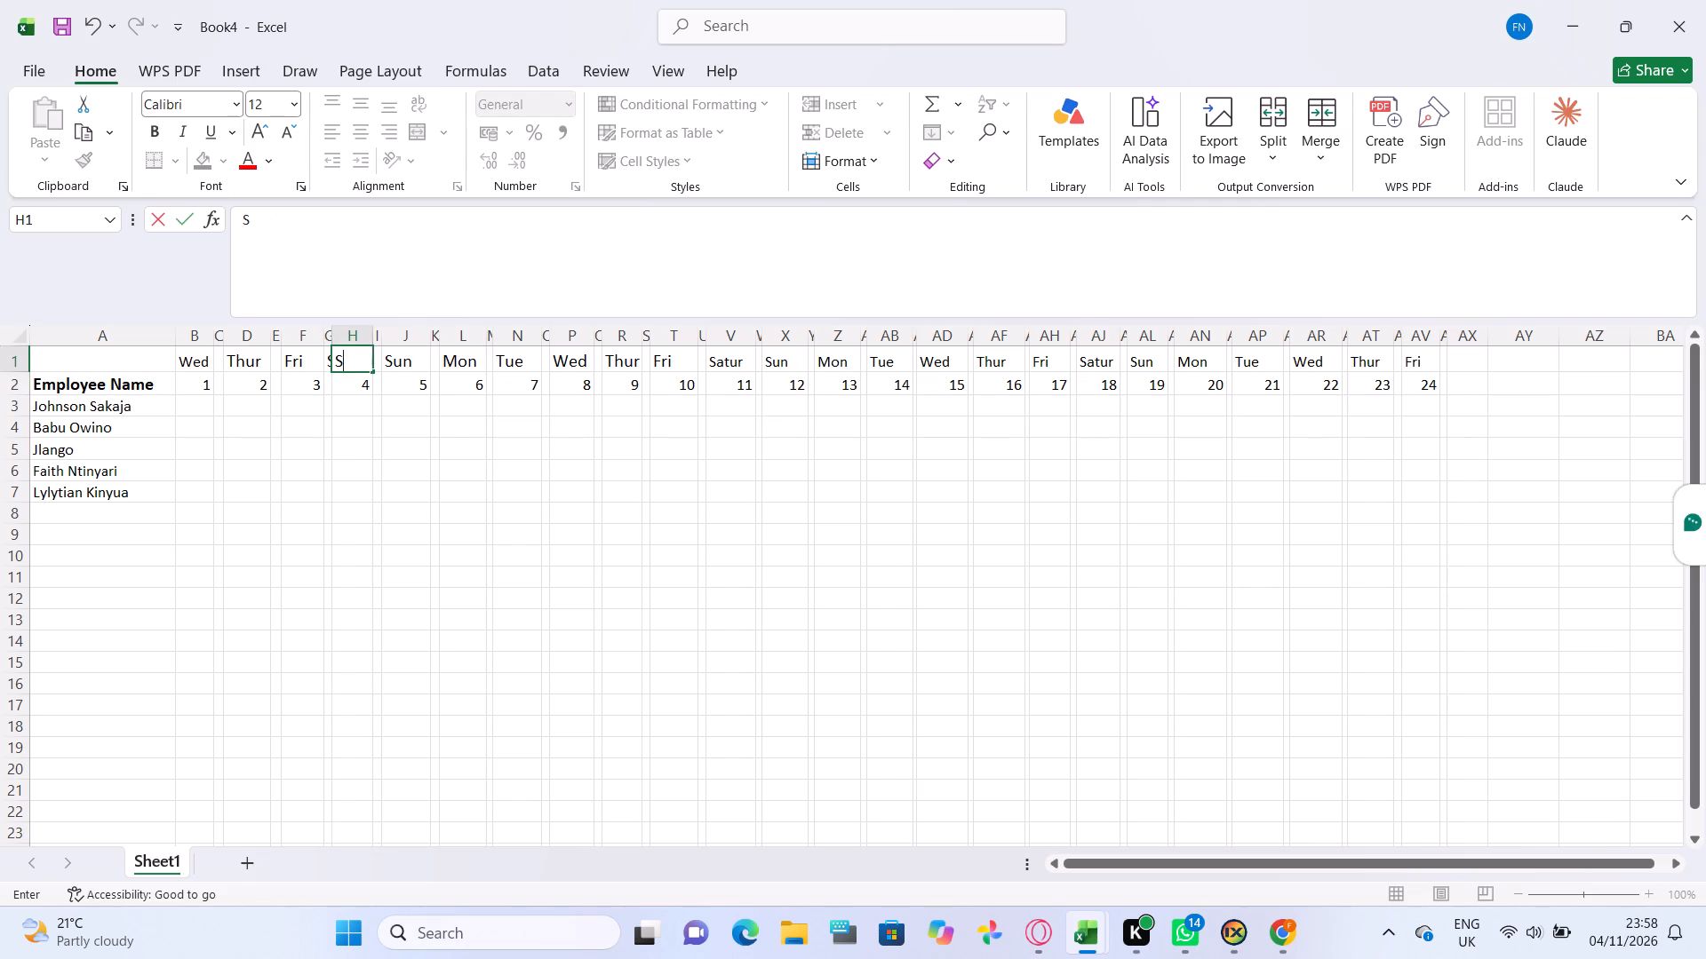
key(BackSpace)
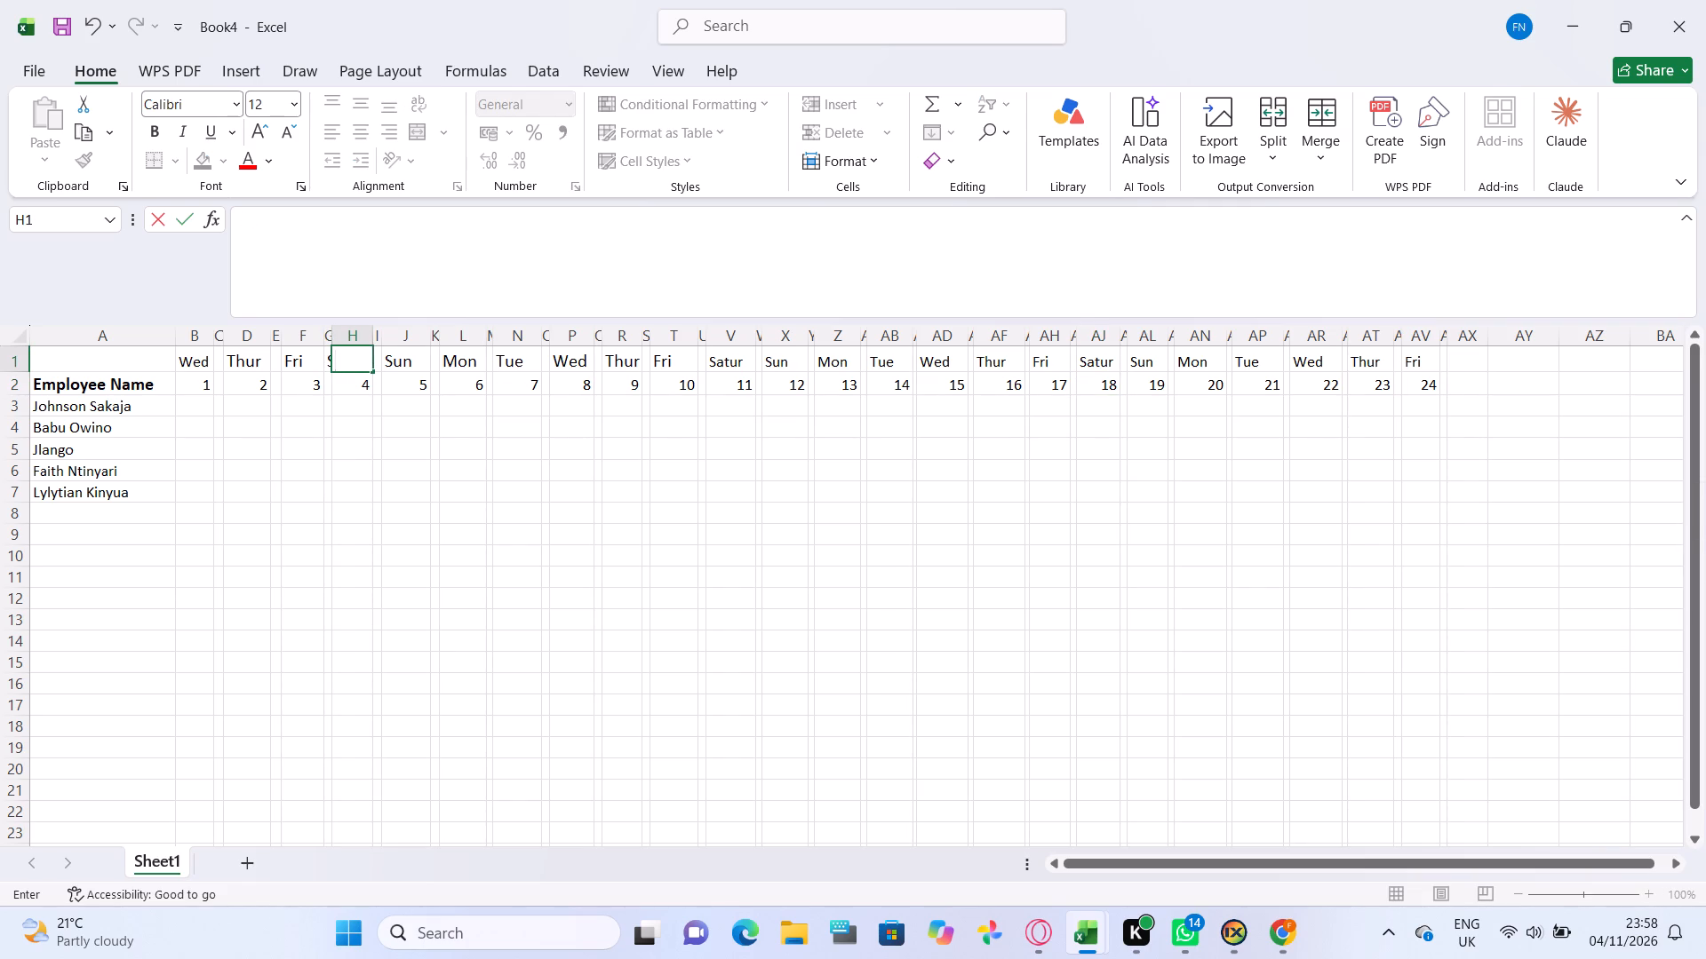
click(326, 369)
key(BackSpace)
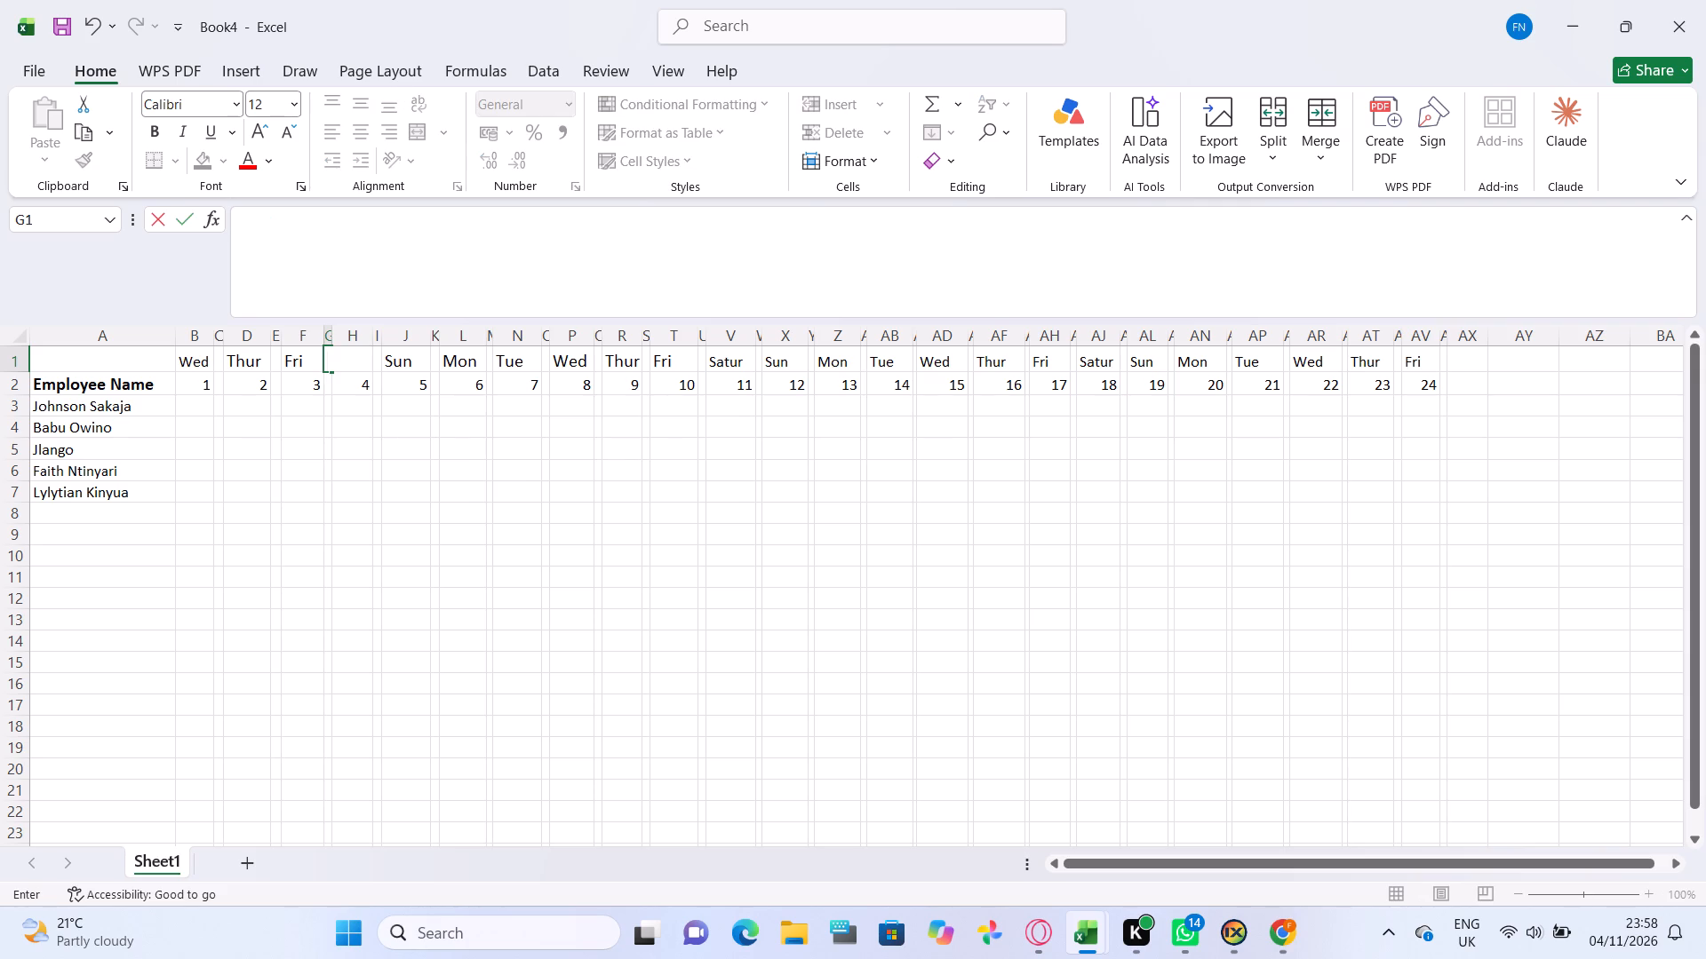
click(347, 369)
drag(355, 383, 355, 379)
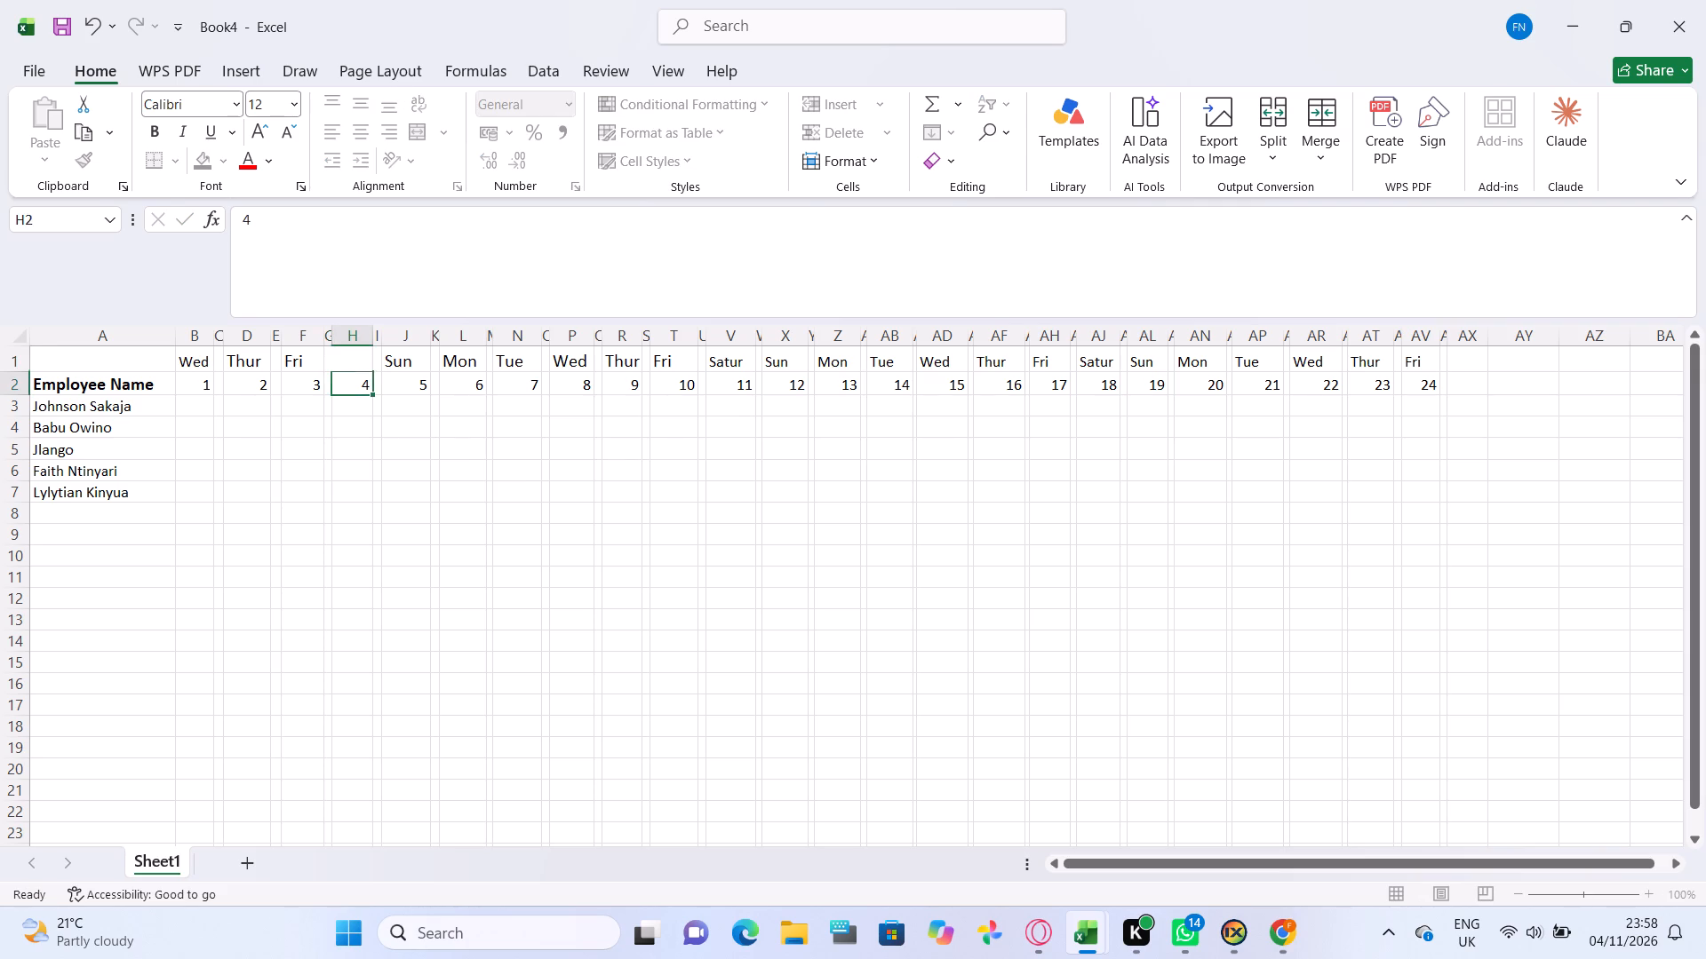
drag(355, 379, 355, 364)
click(355, 364)
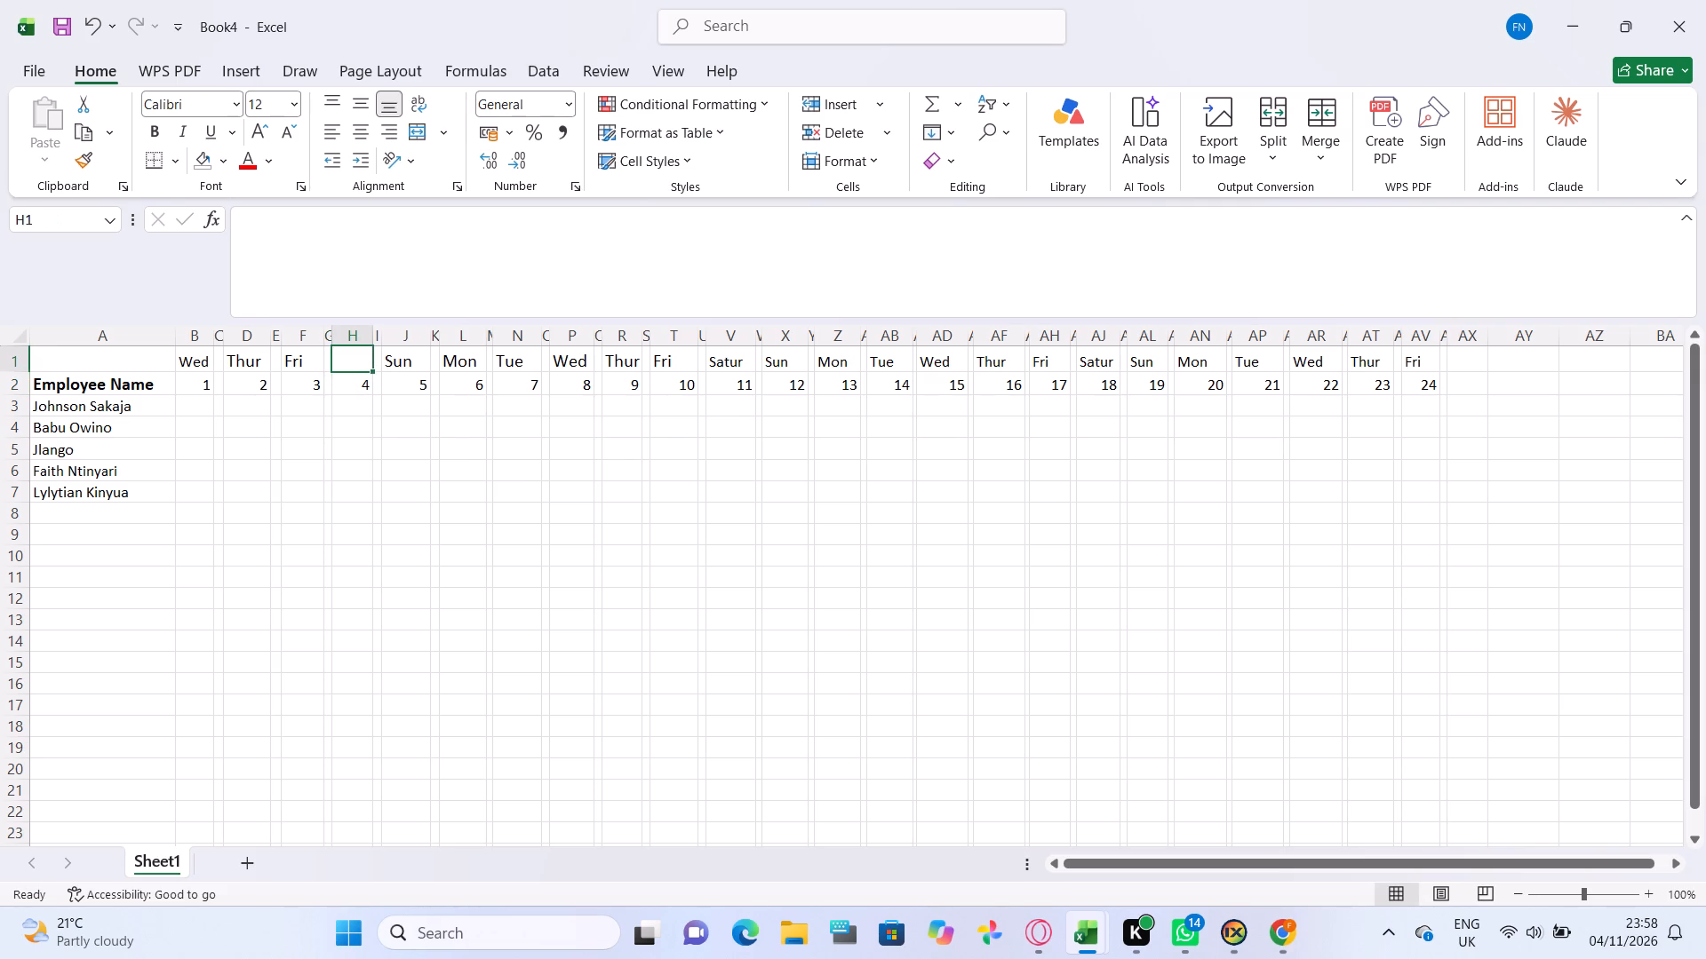
key(s)
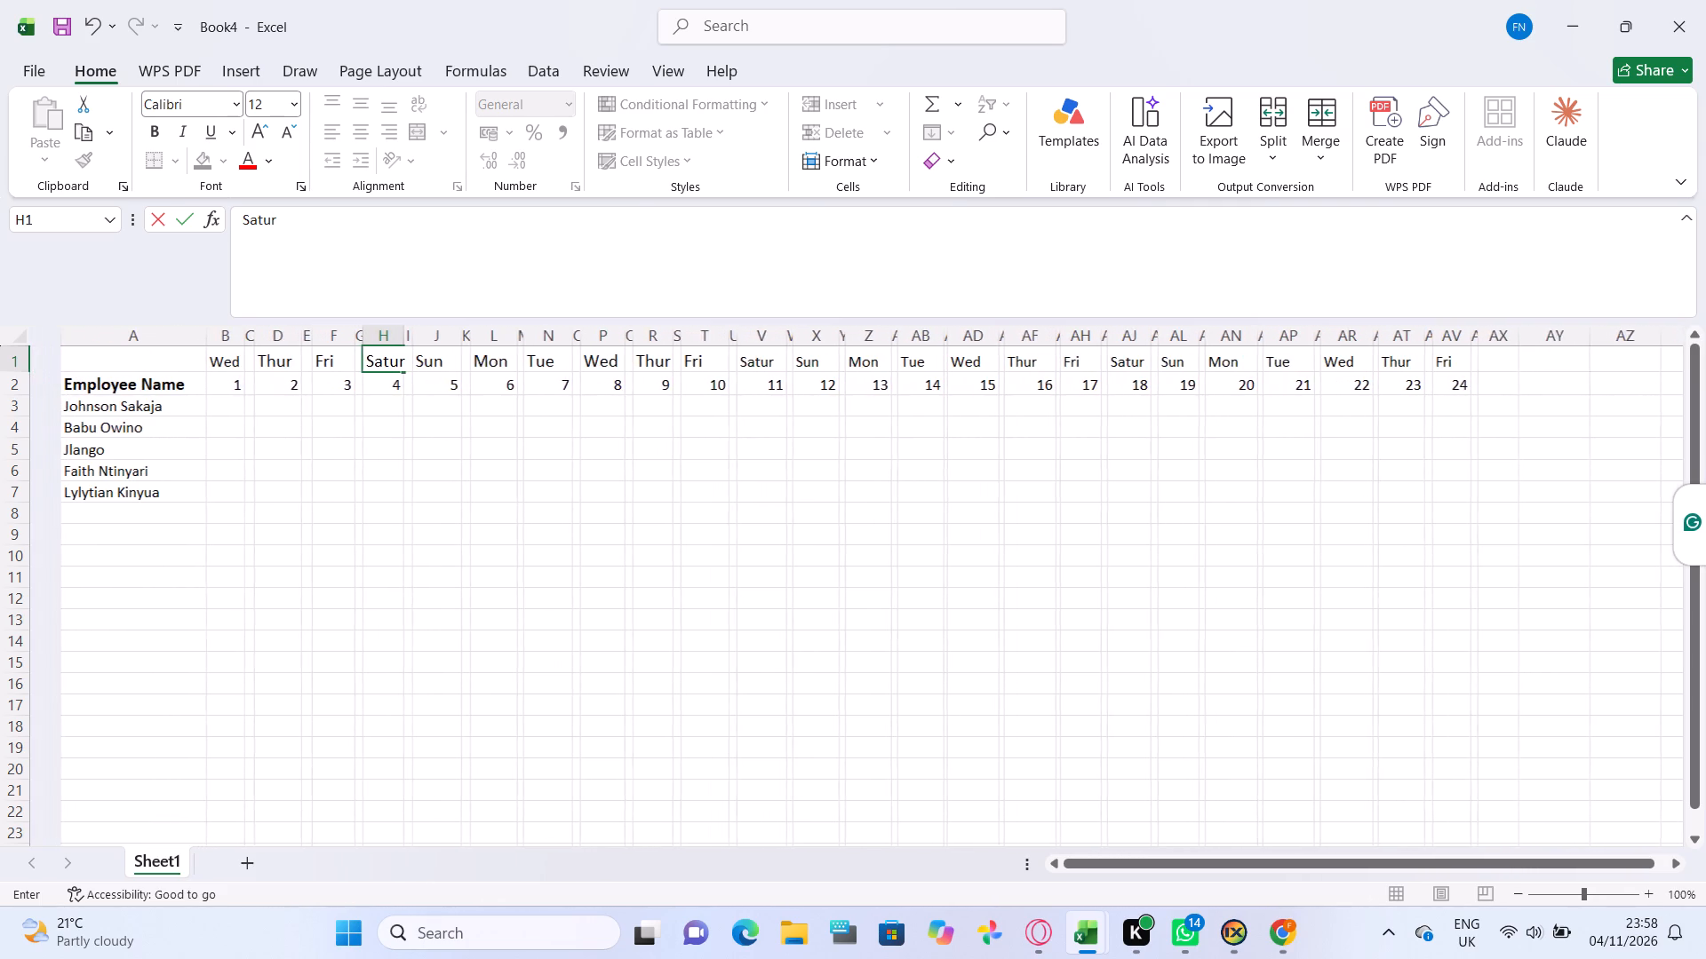
click(1529, 401)
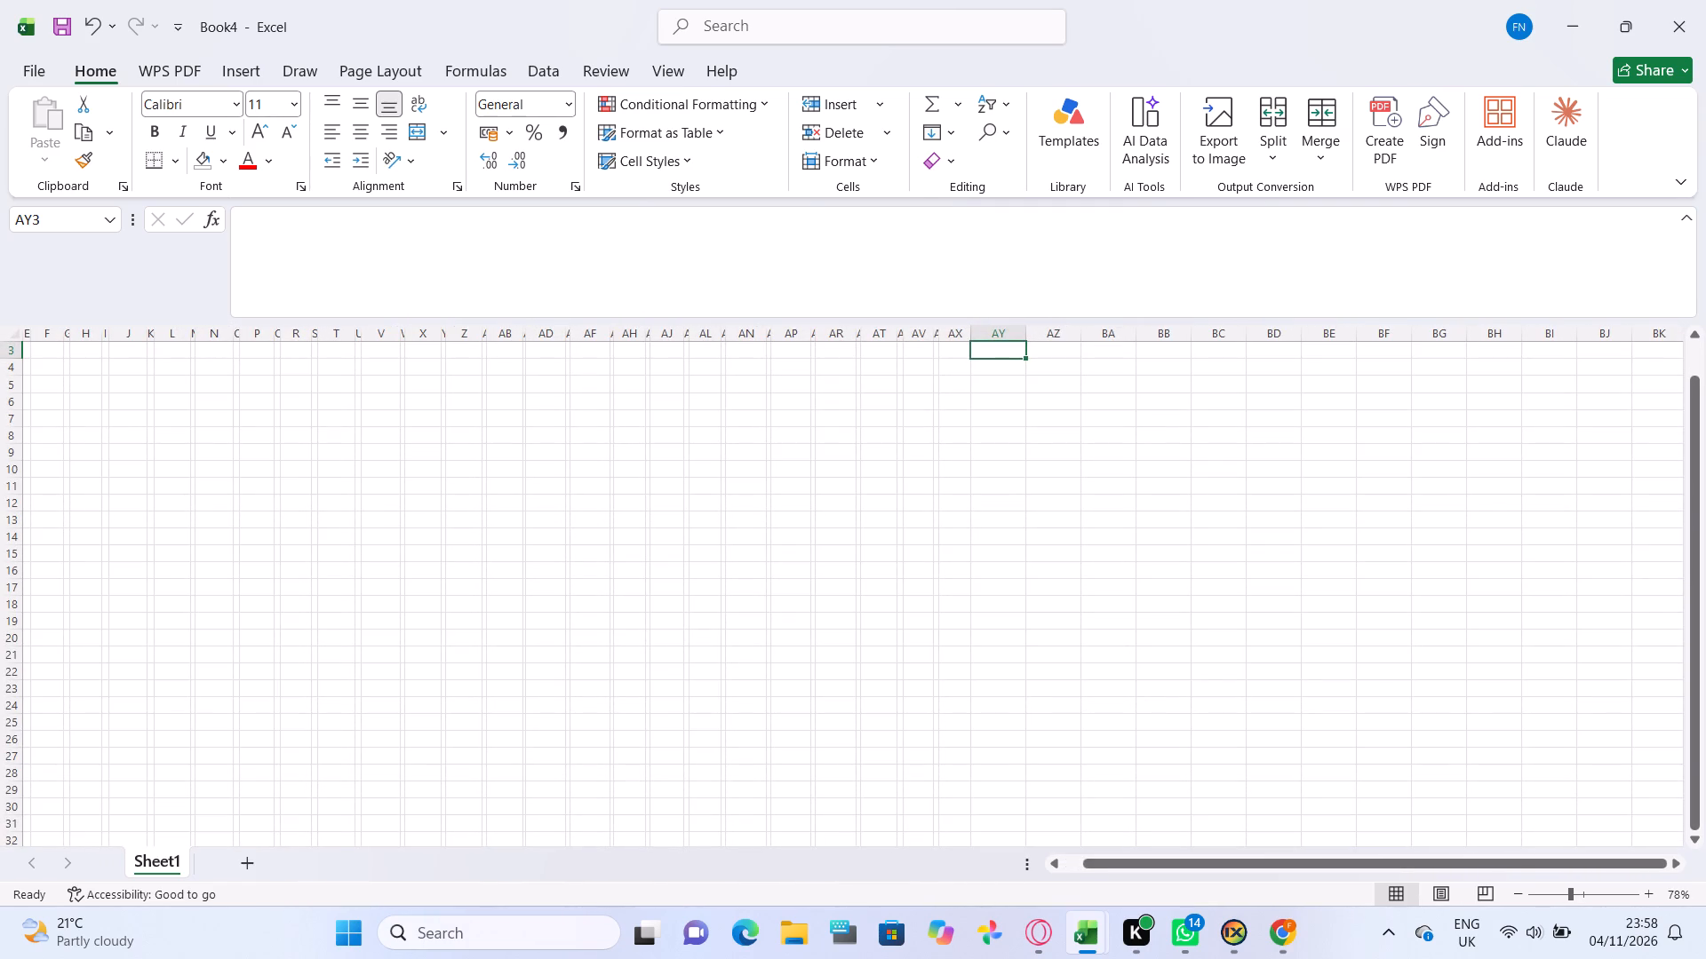
Make columns AY and BA thin spacers, and narrow column AZ between them to date-column width.
scroll(833, 541, right, 2)
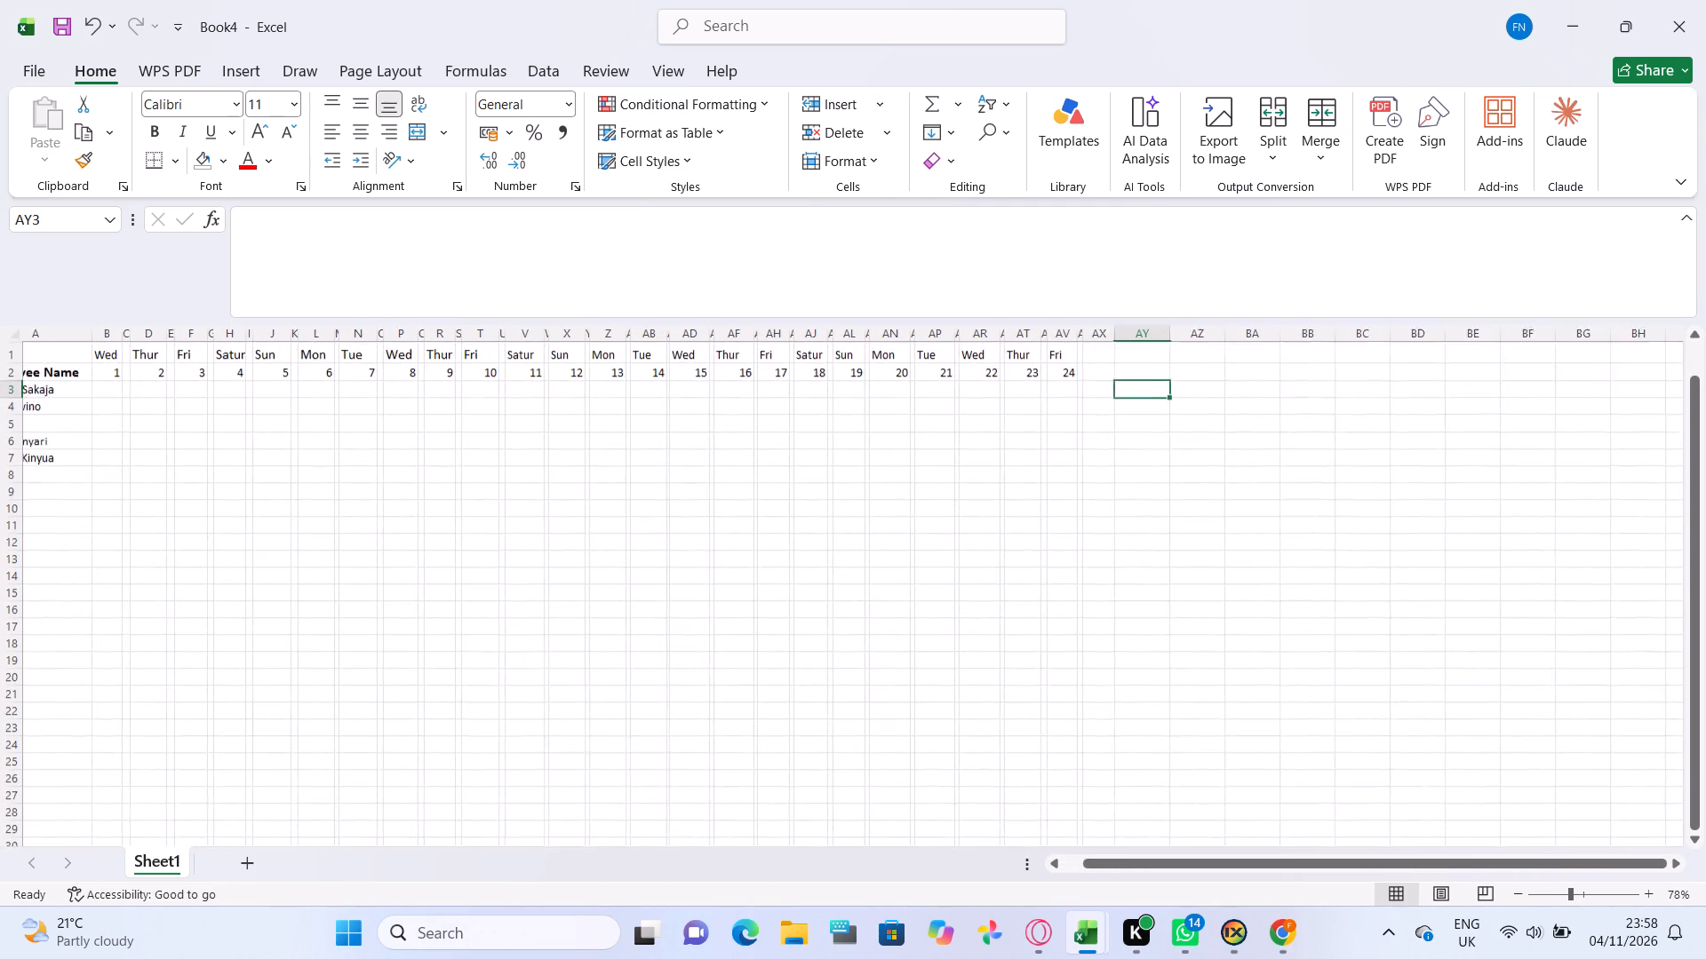
scroll(833, 541, right, 2)
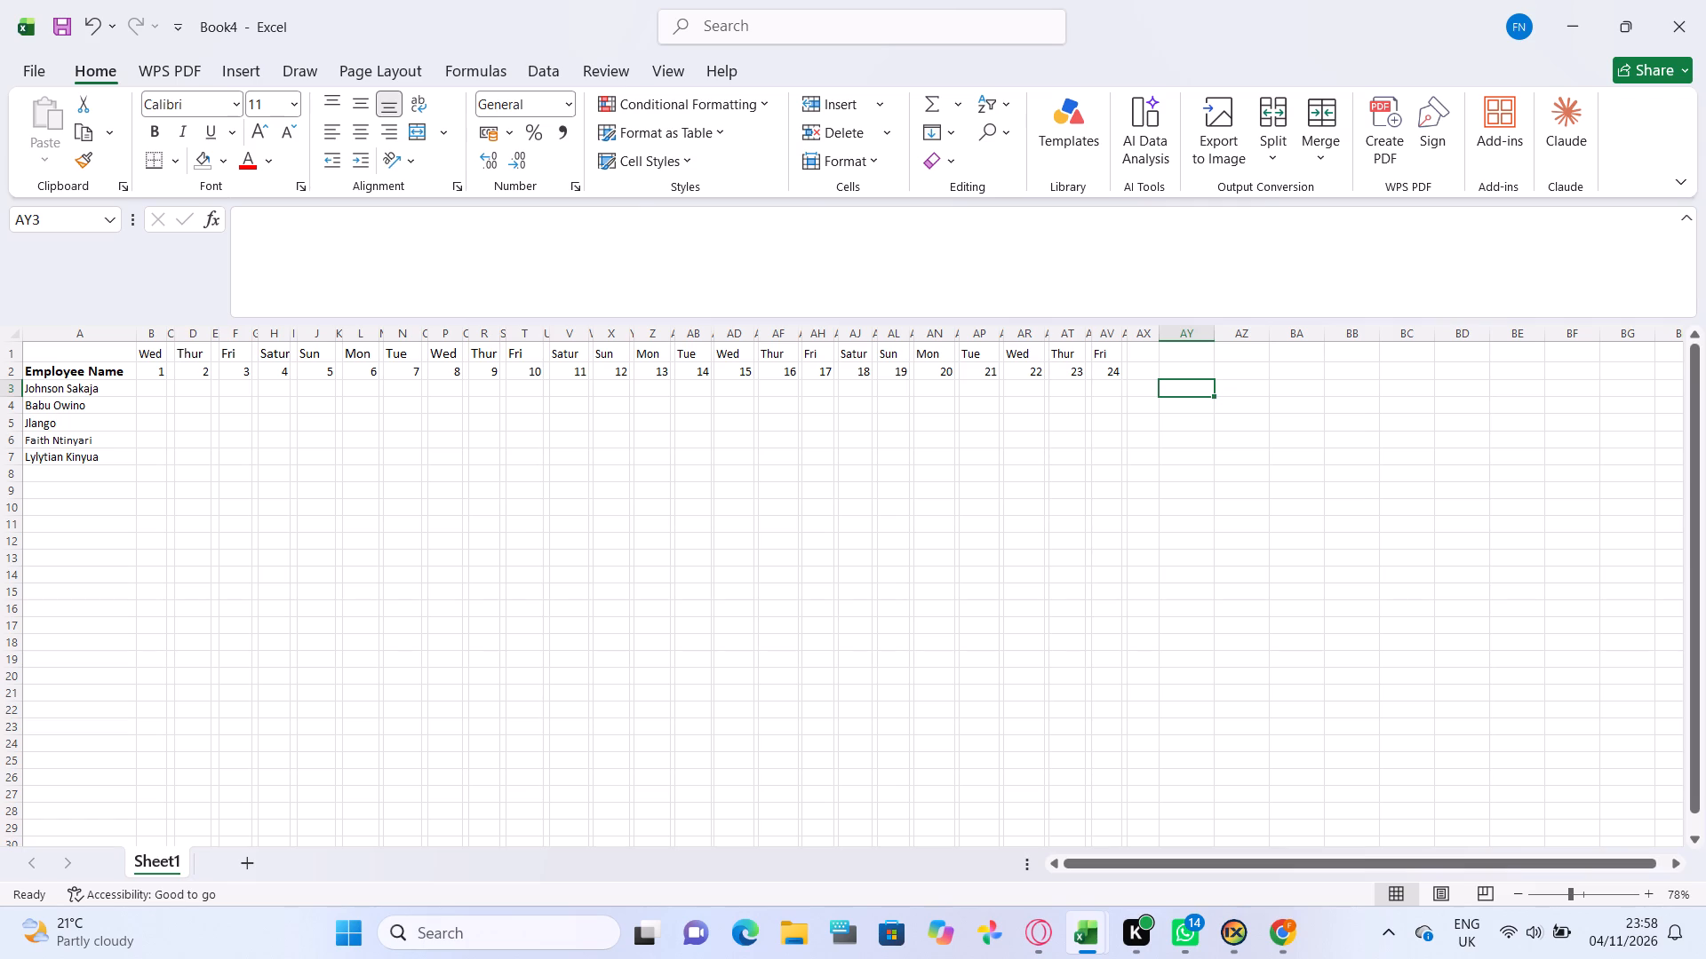
drag(1216, 326, 1179, 337)
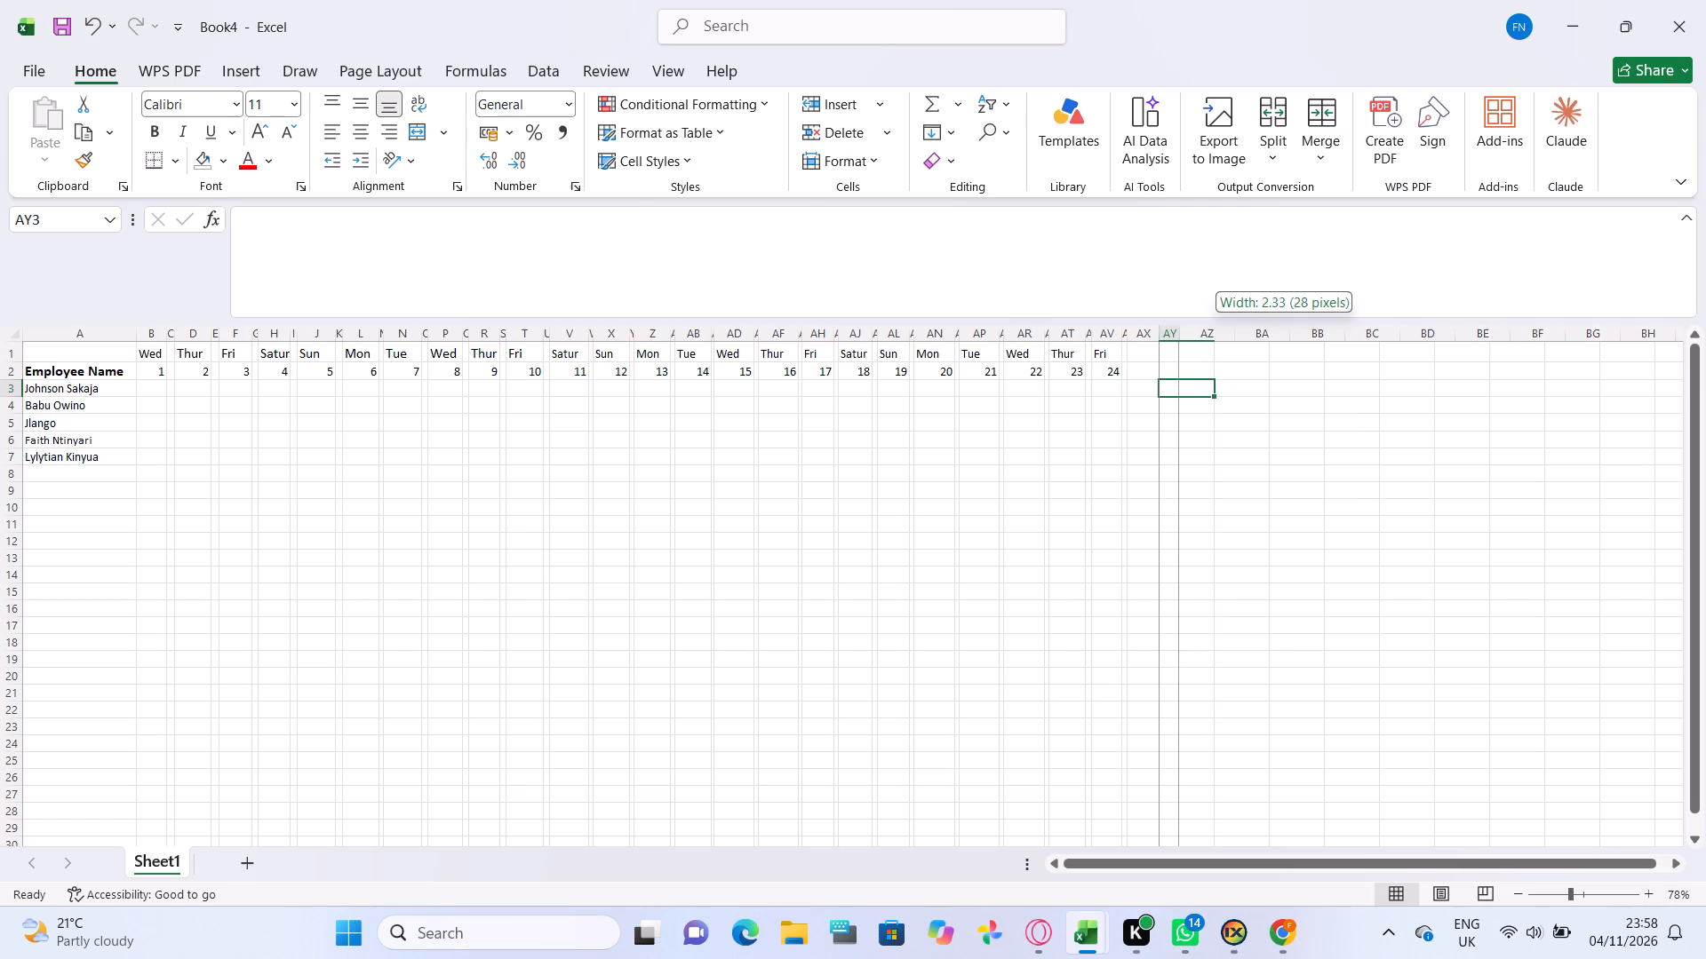
drag(1179, 337, 1162, 330)
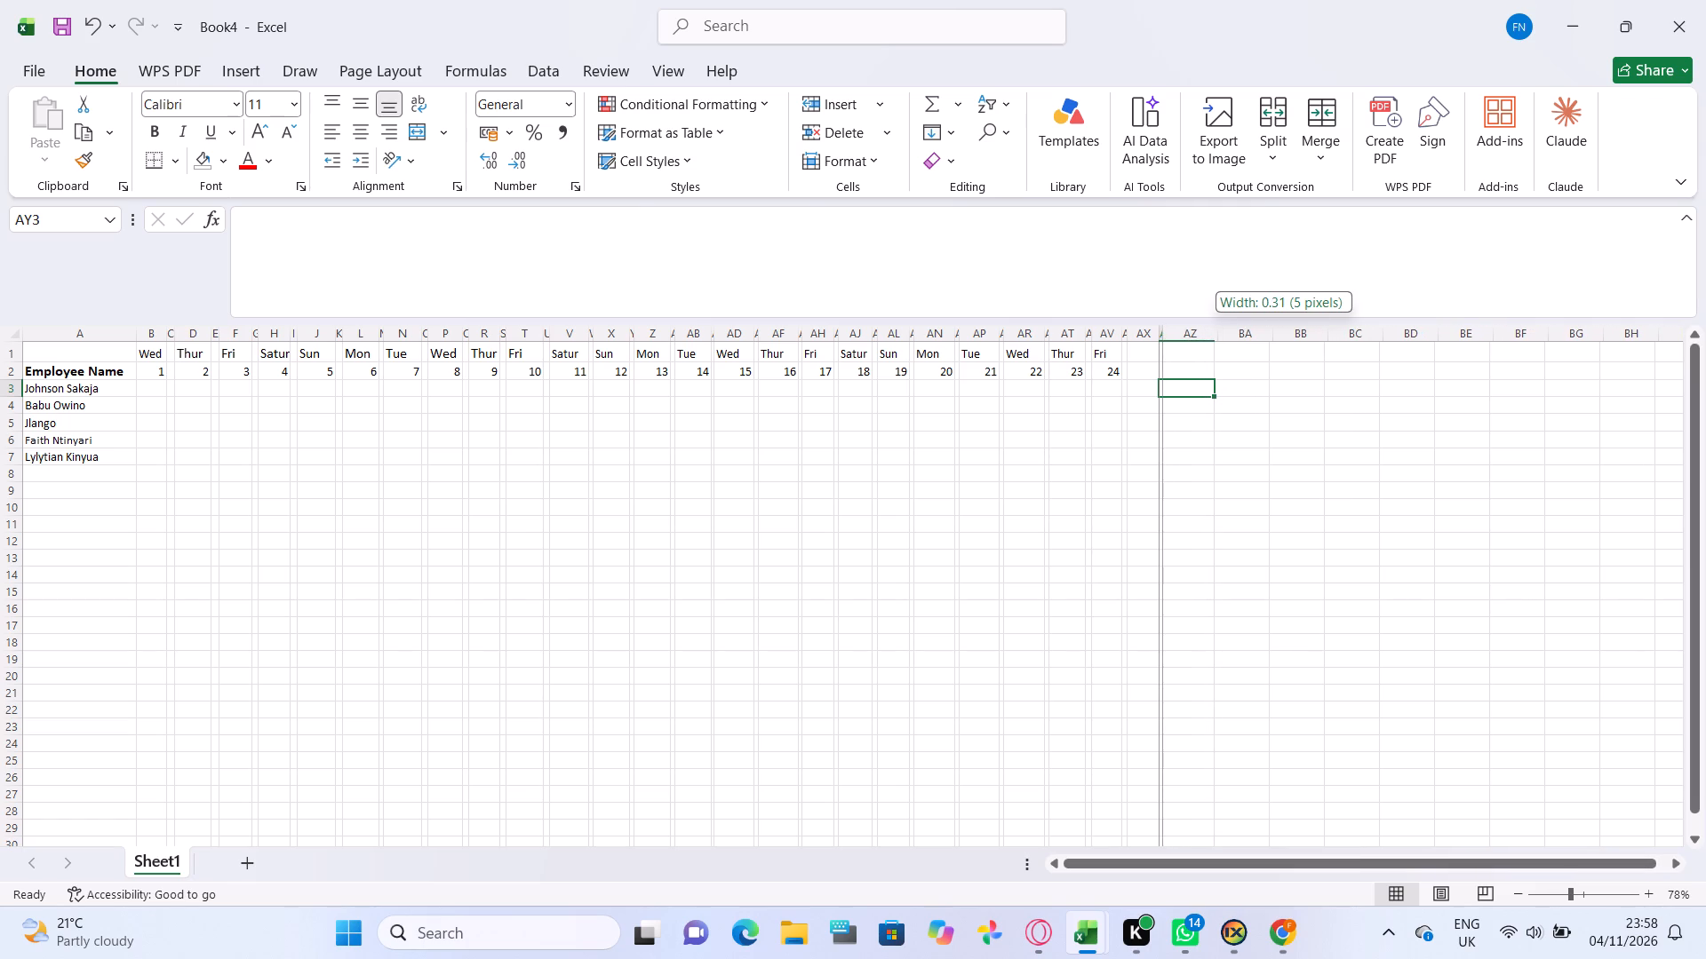
drag(1162, 330, 1165, 325)
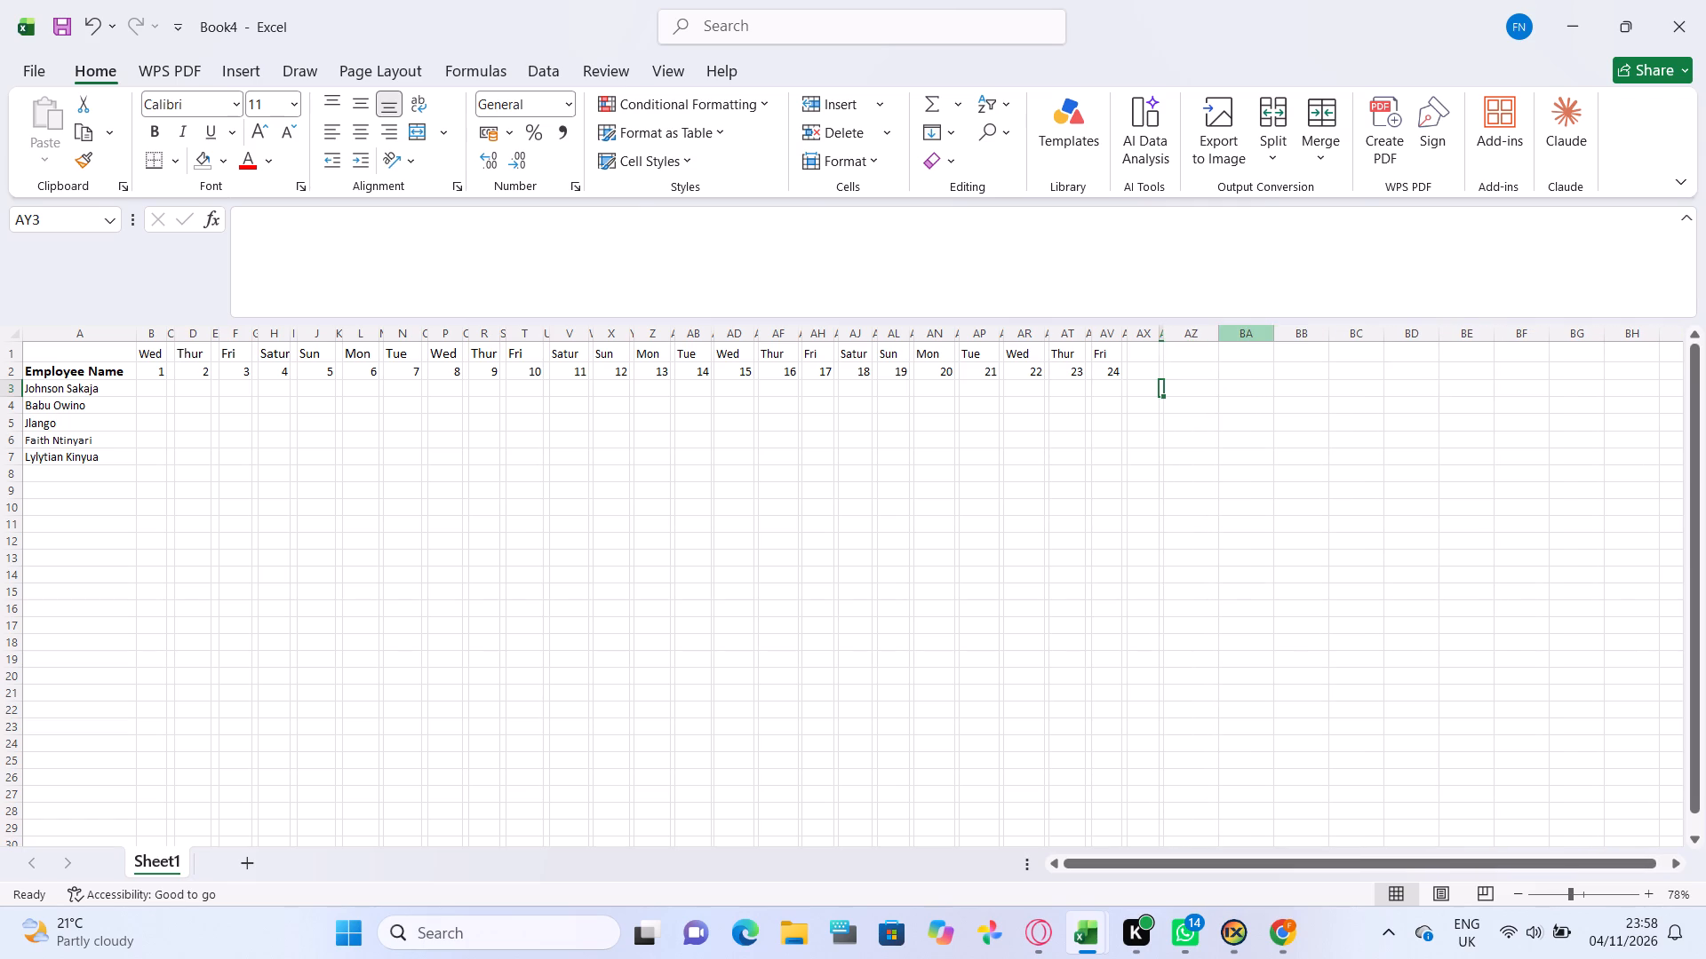
drag(1274, 328, 1223, 326)
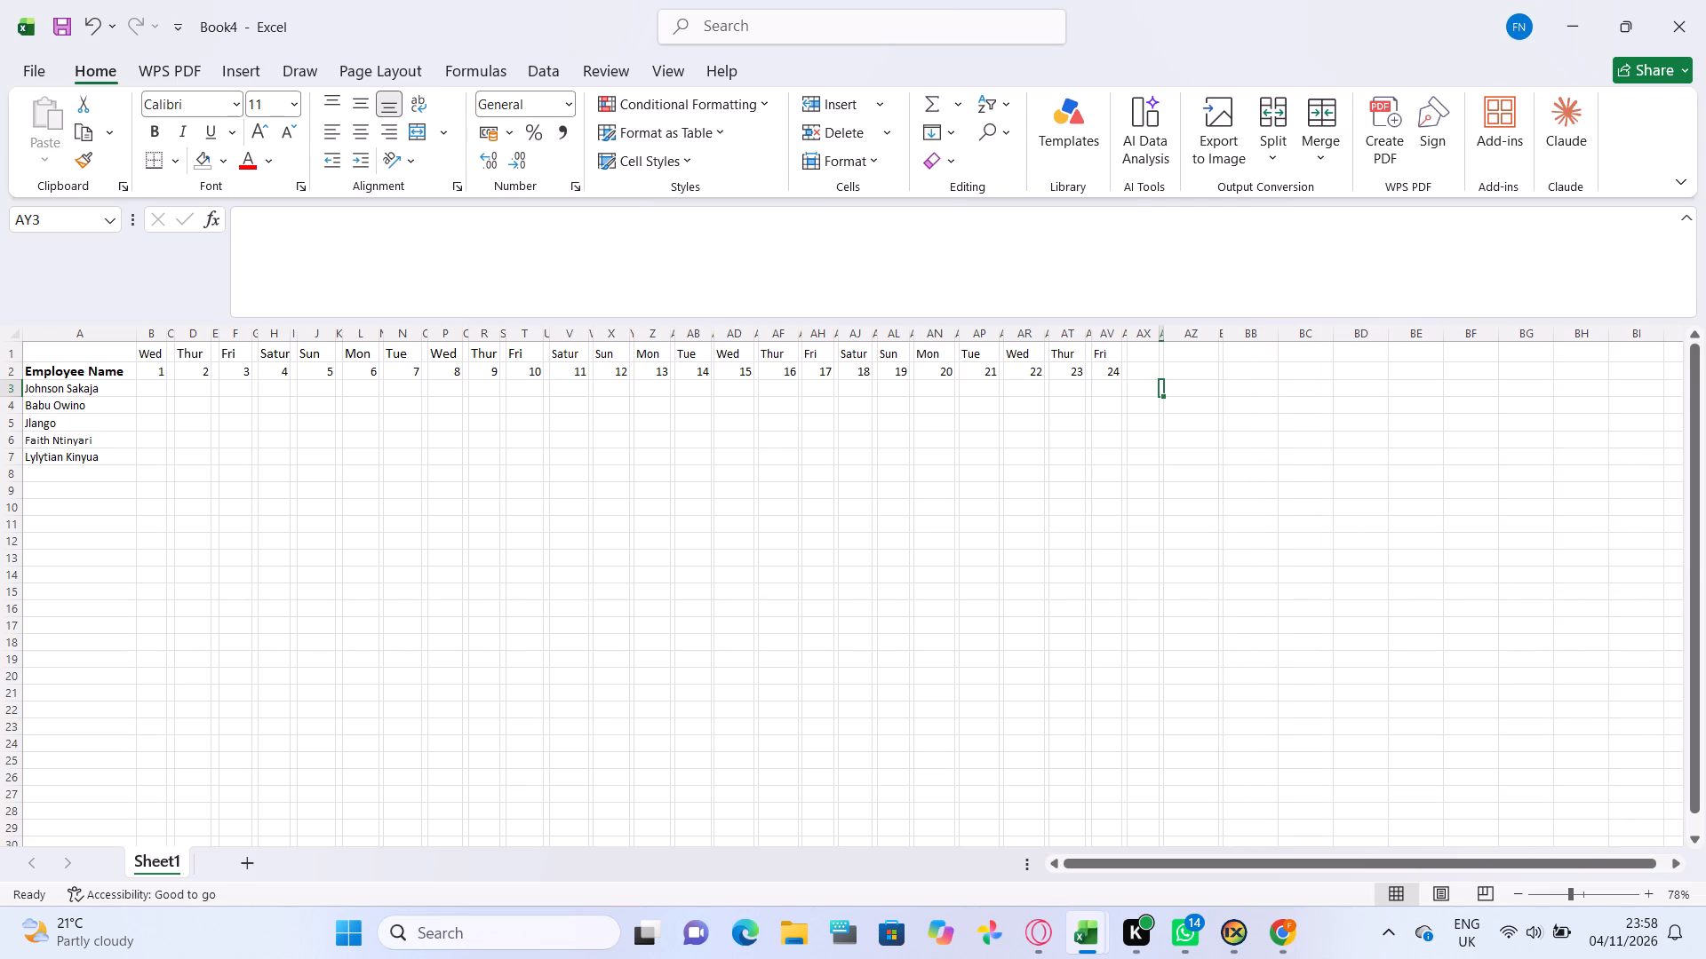
drag(1219, 335, 1211, 335)
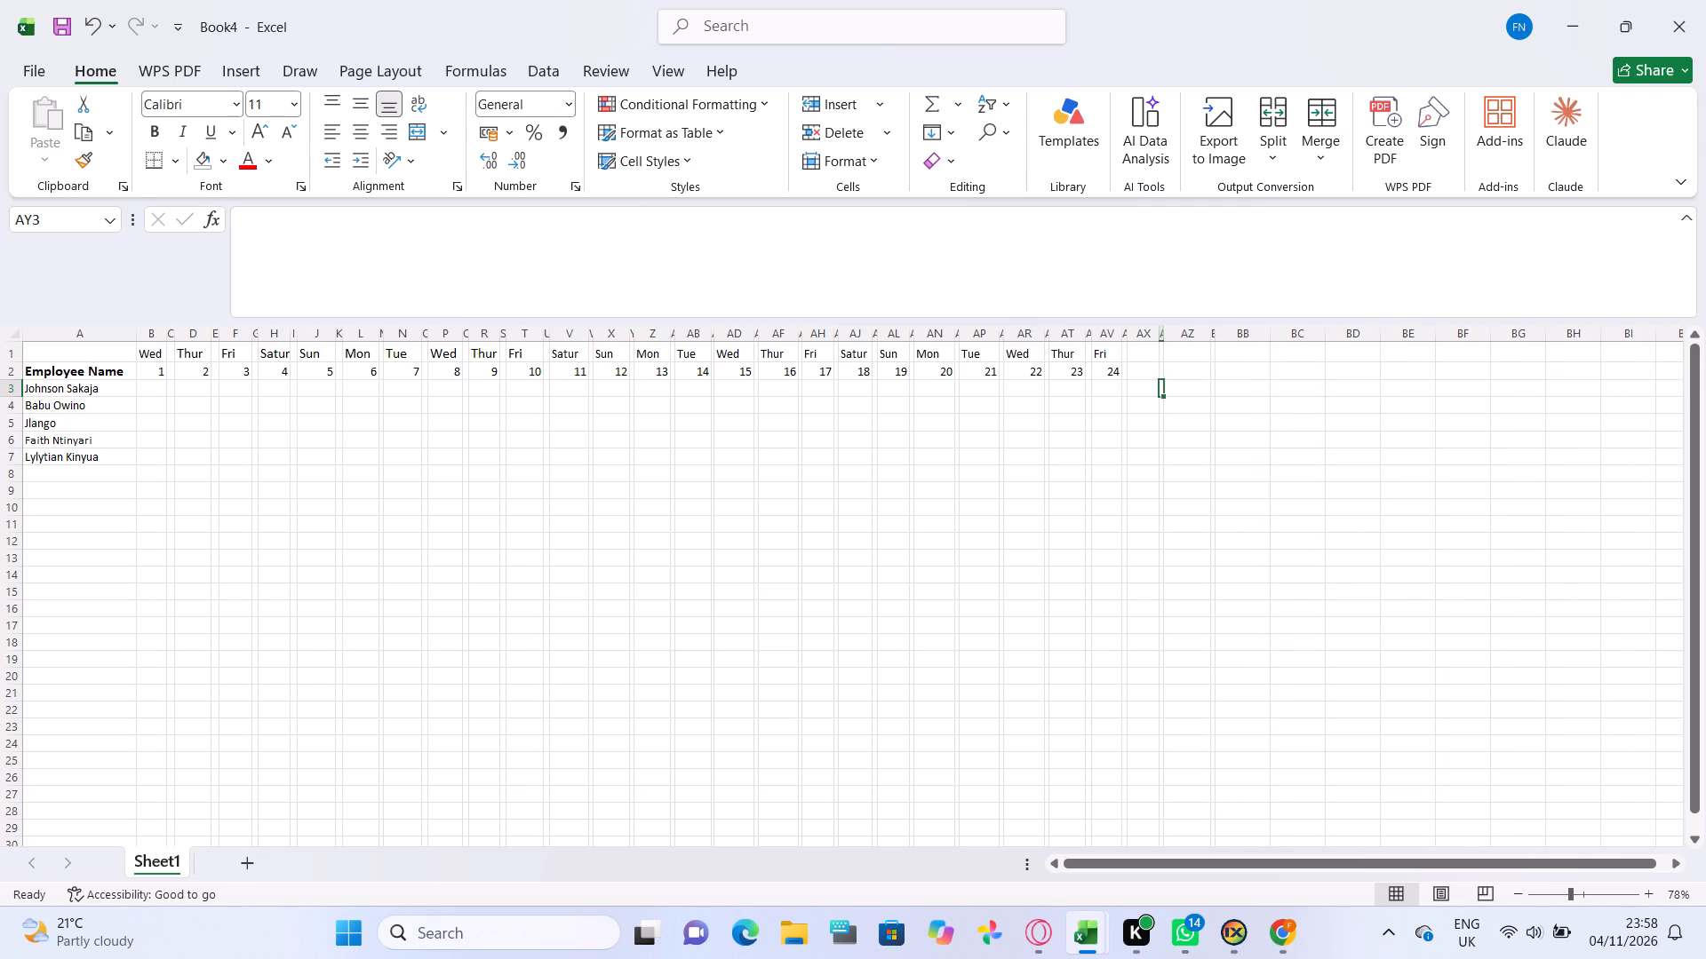
Narrow date columns BB, BD, BF and BH, and make columns BC, BE, BG and BI thin spacers.
drag(1270, 329, 1249, 329)
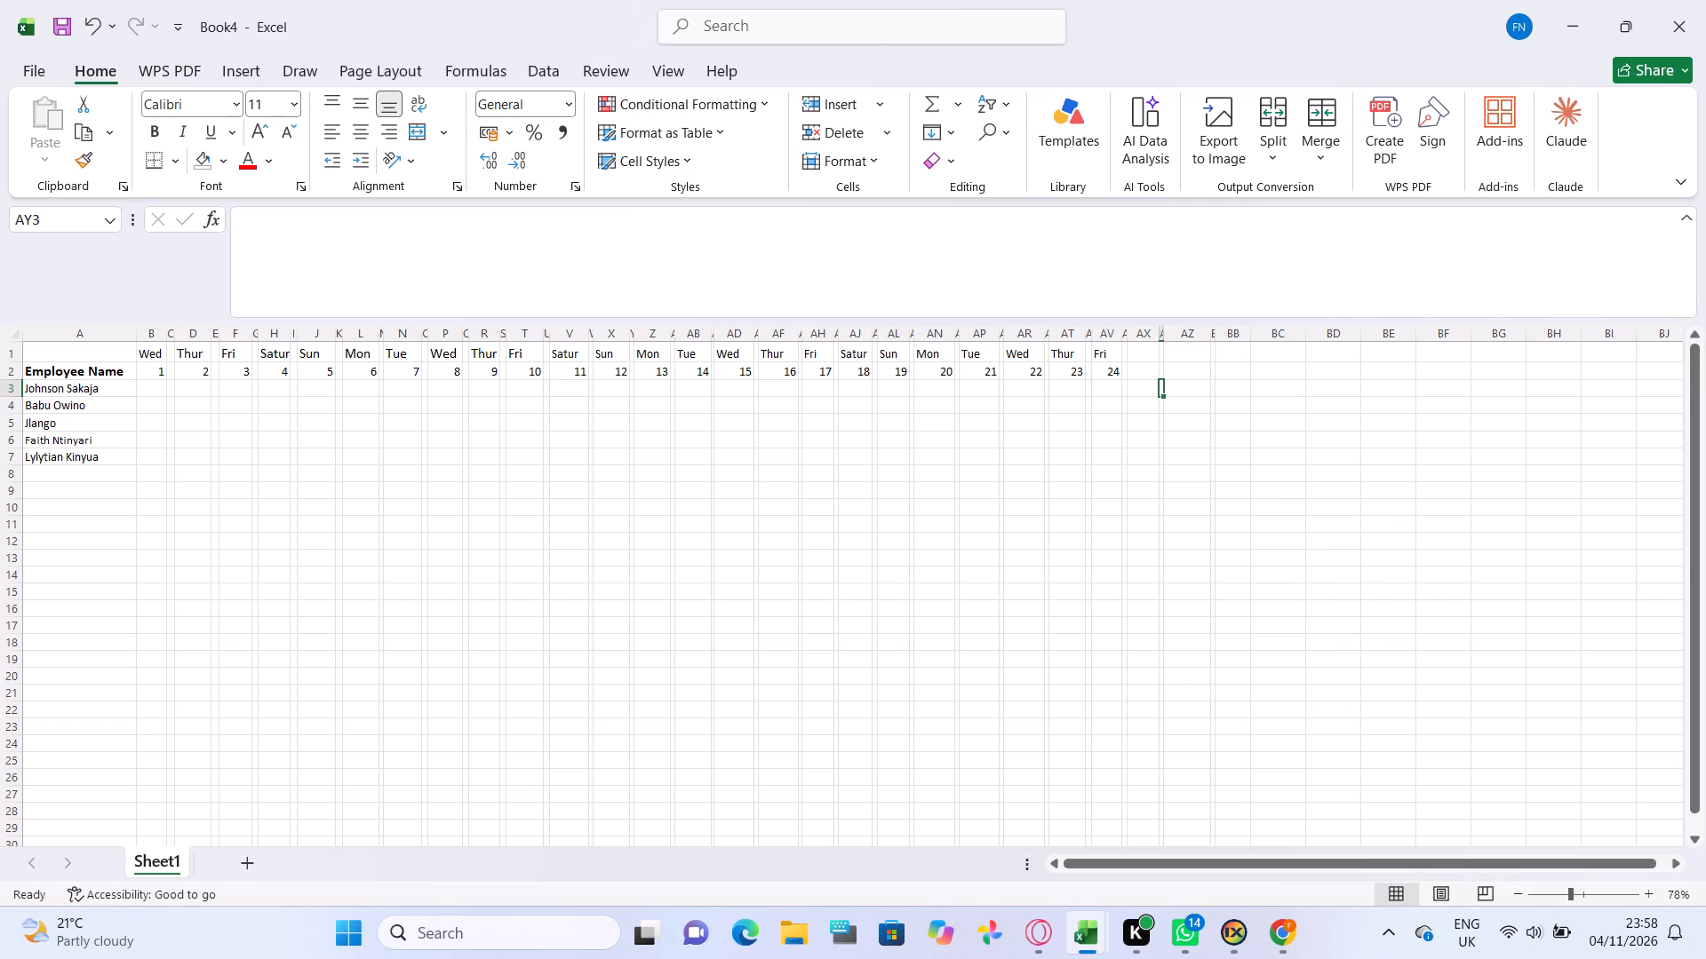
drag(1302, 329, 1256, 335)
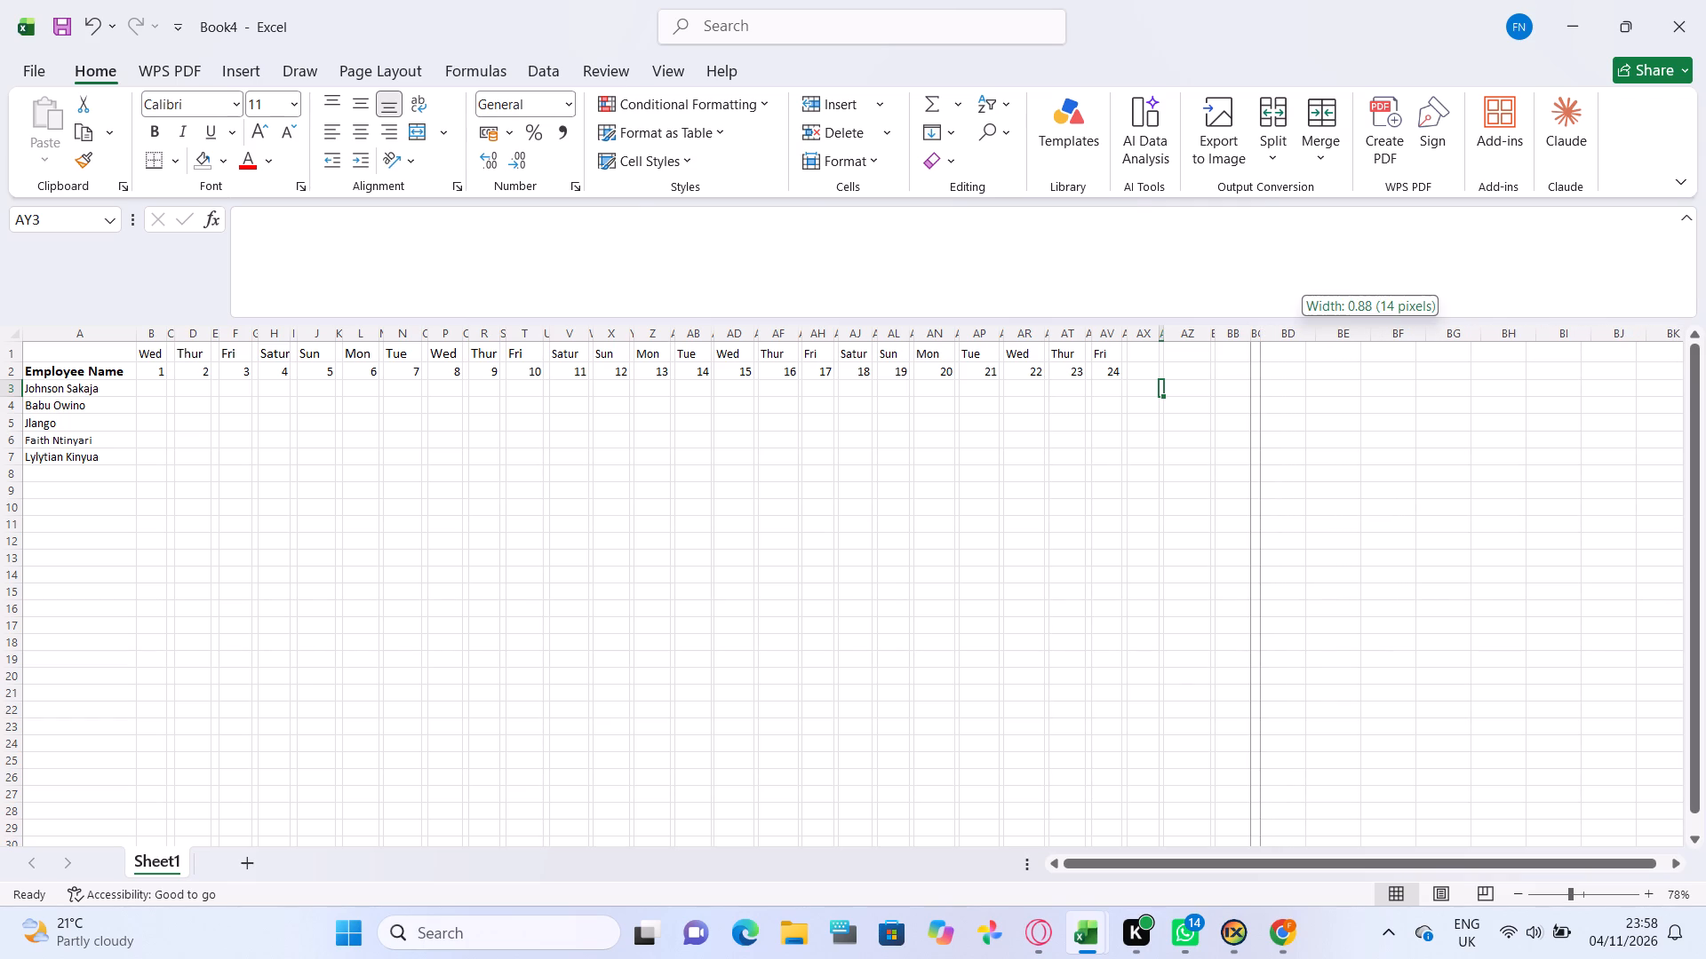
drag(1256, 335, 1251, 333)
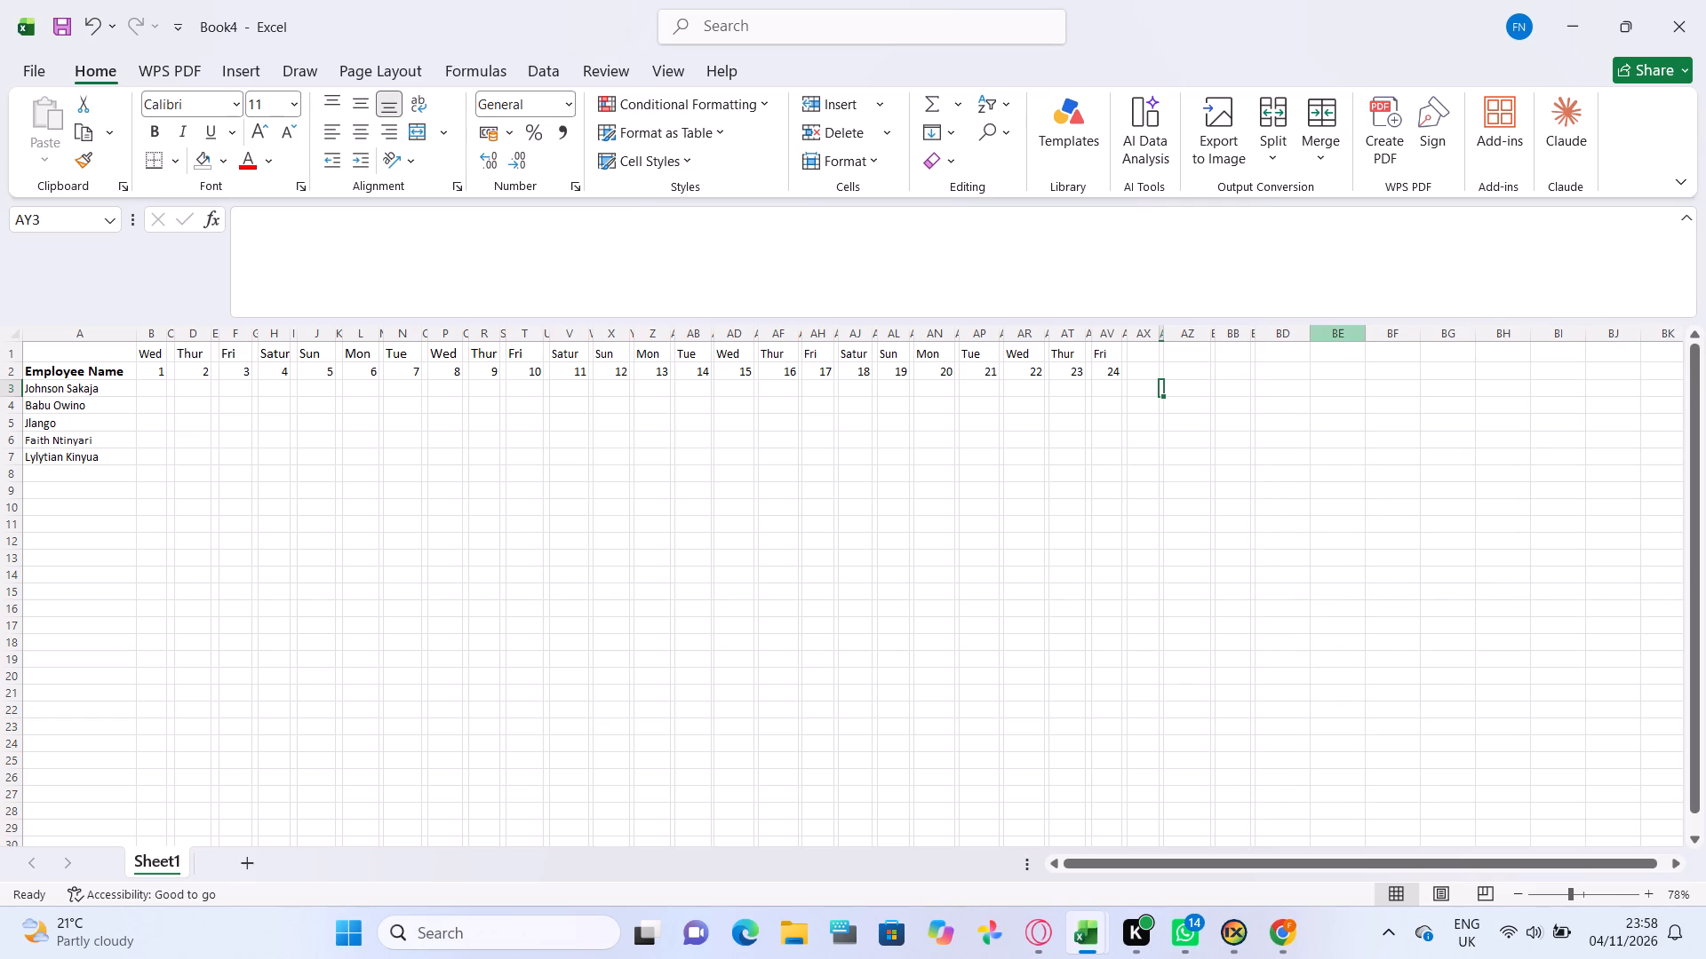
drag(1313, 330, 1298, 333)
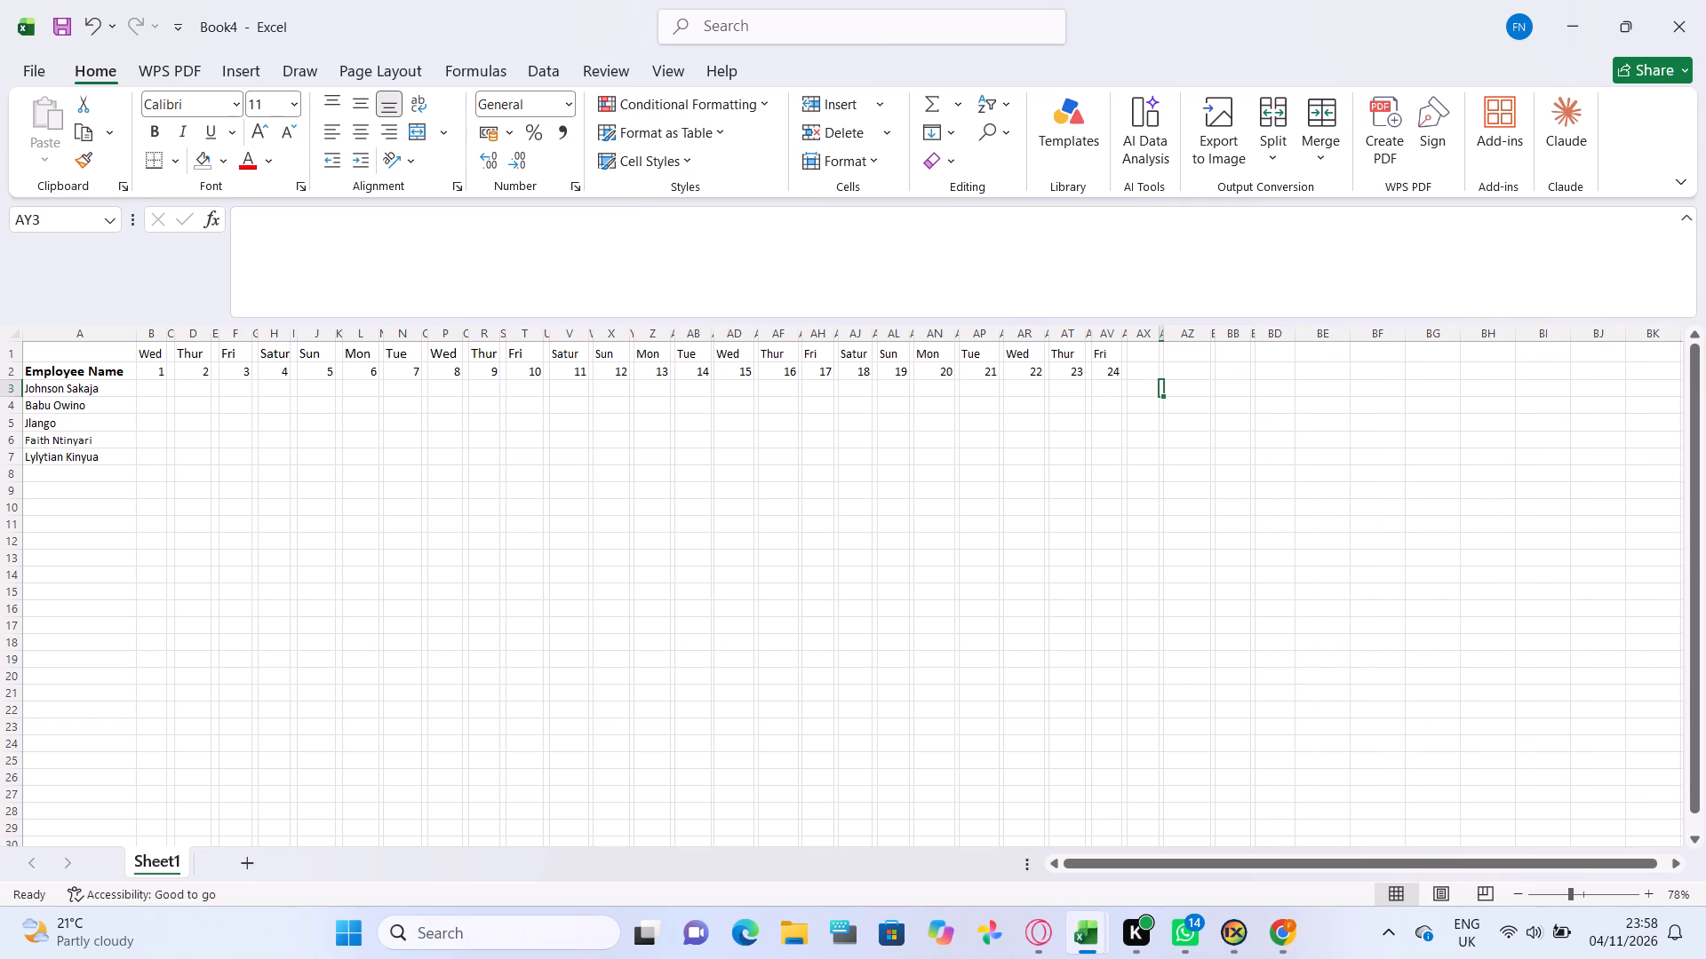
drag(1347, 333, 1301, 345)
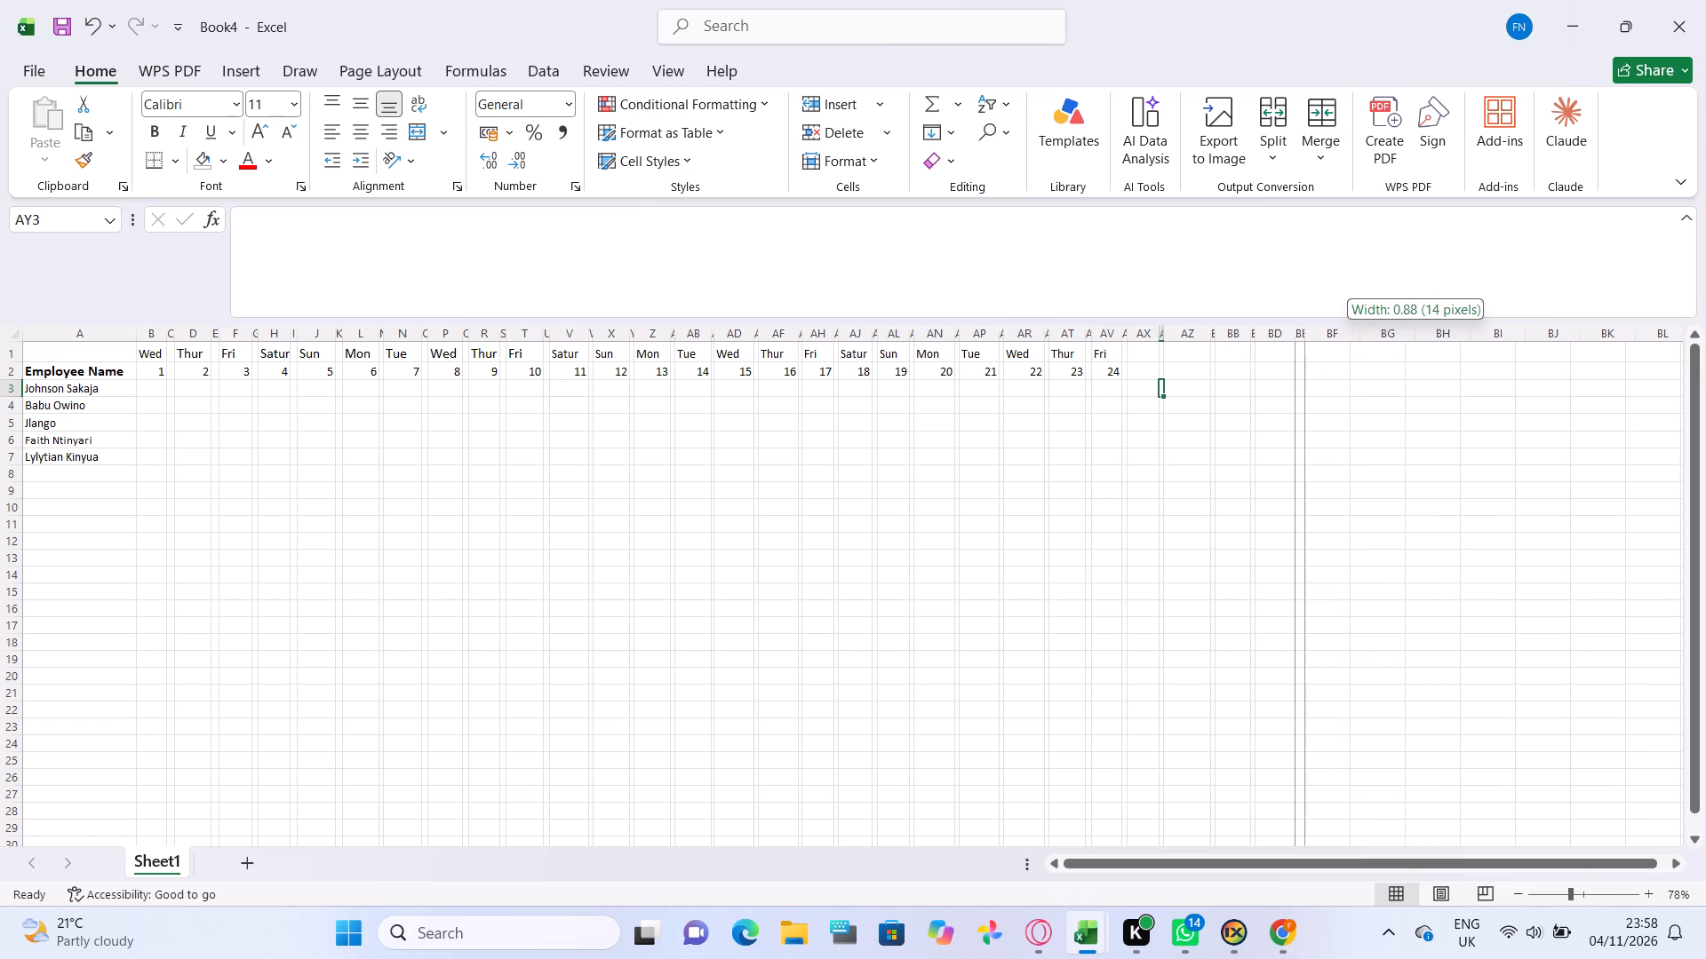
drag(1301, 345, 1297, 345)
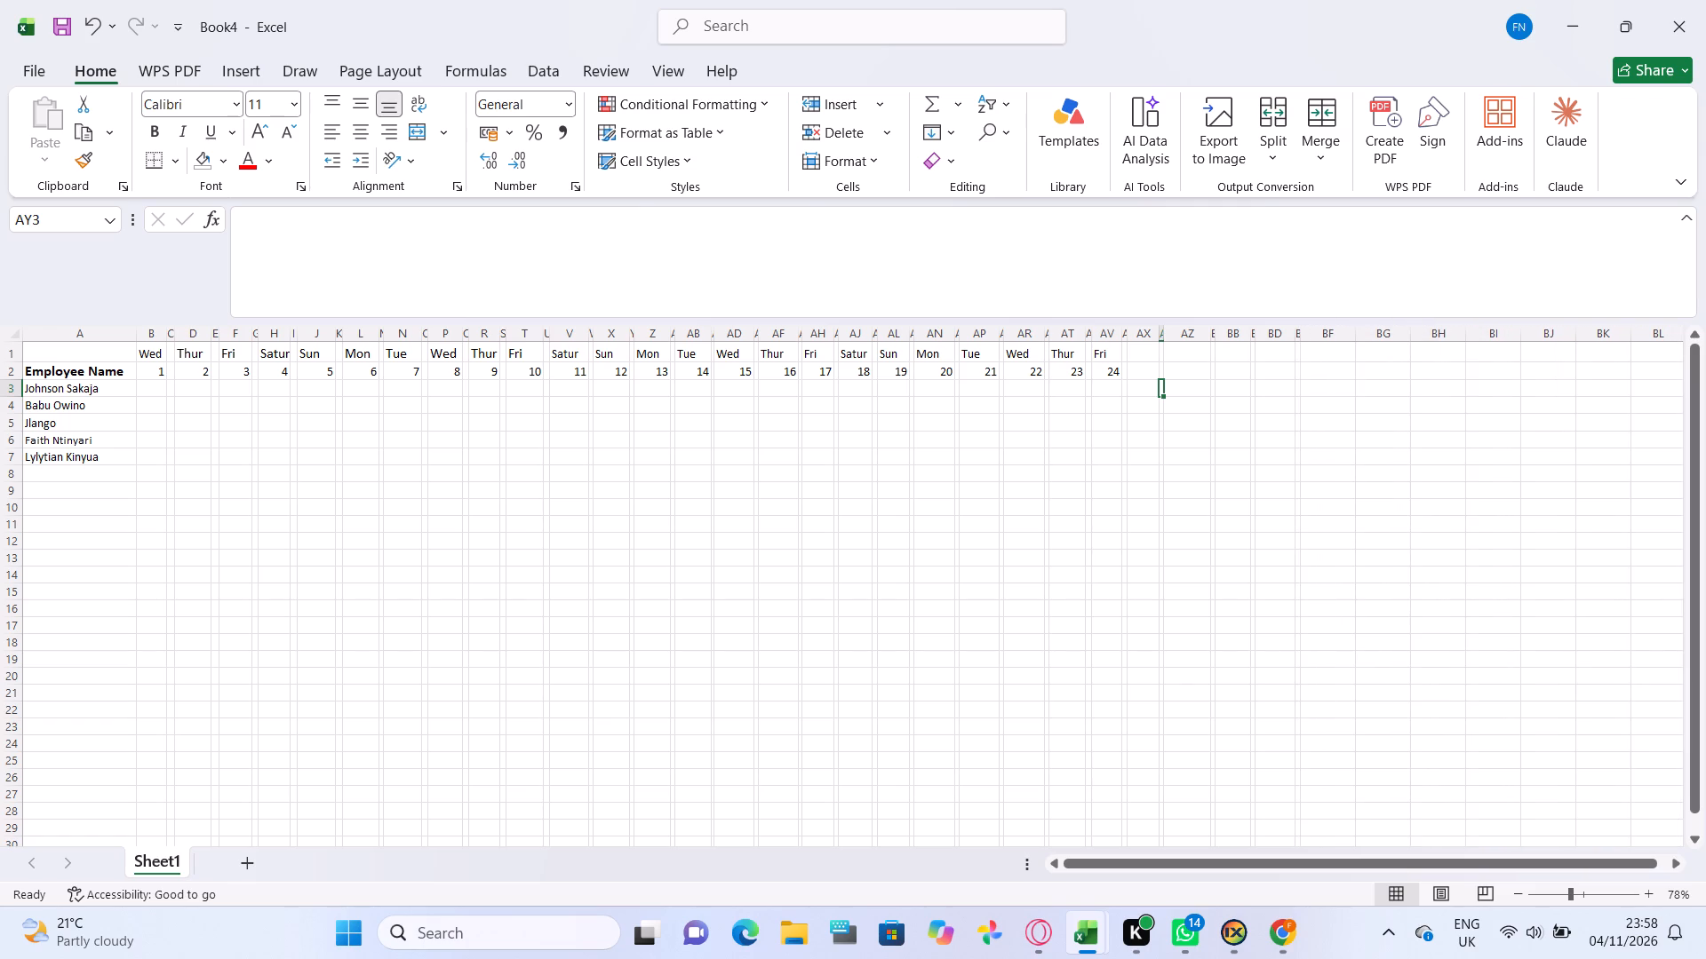
drag(1409, 338, 1359, 347)
drag(1354, 341, 1344, 341)
drag(1407, 341, 1396, 342)
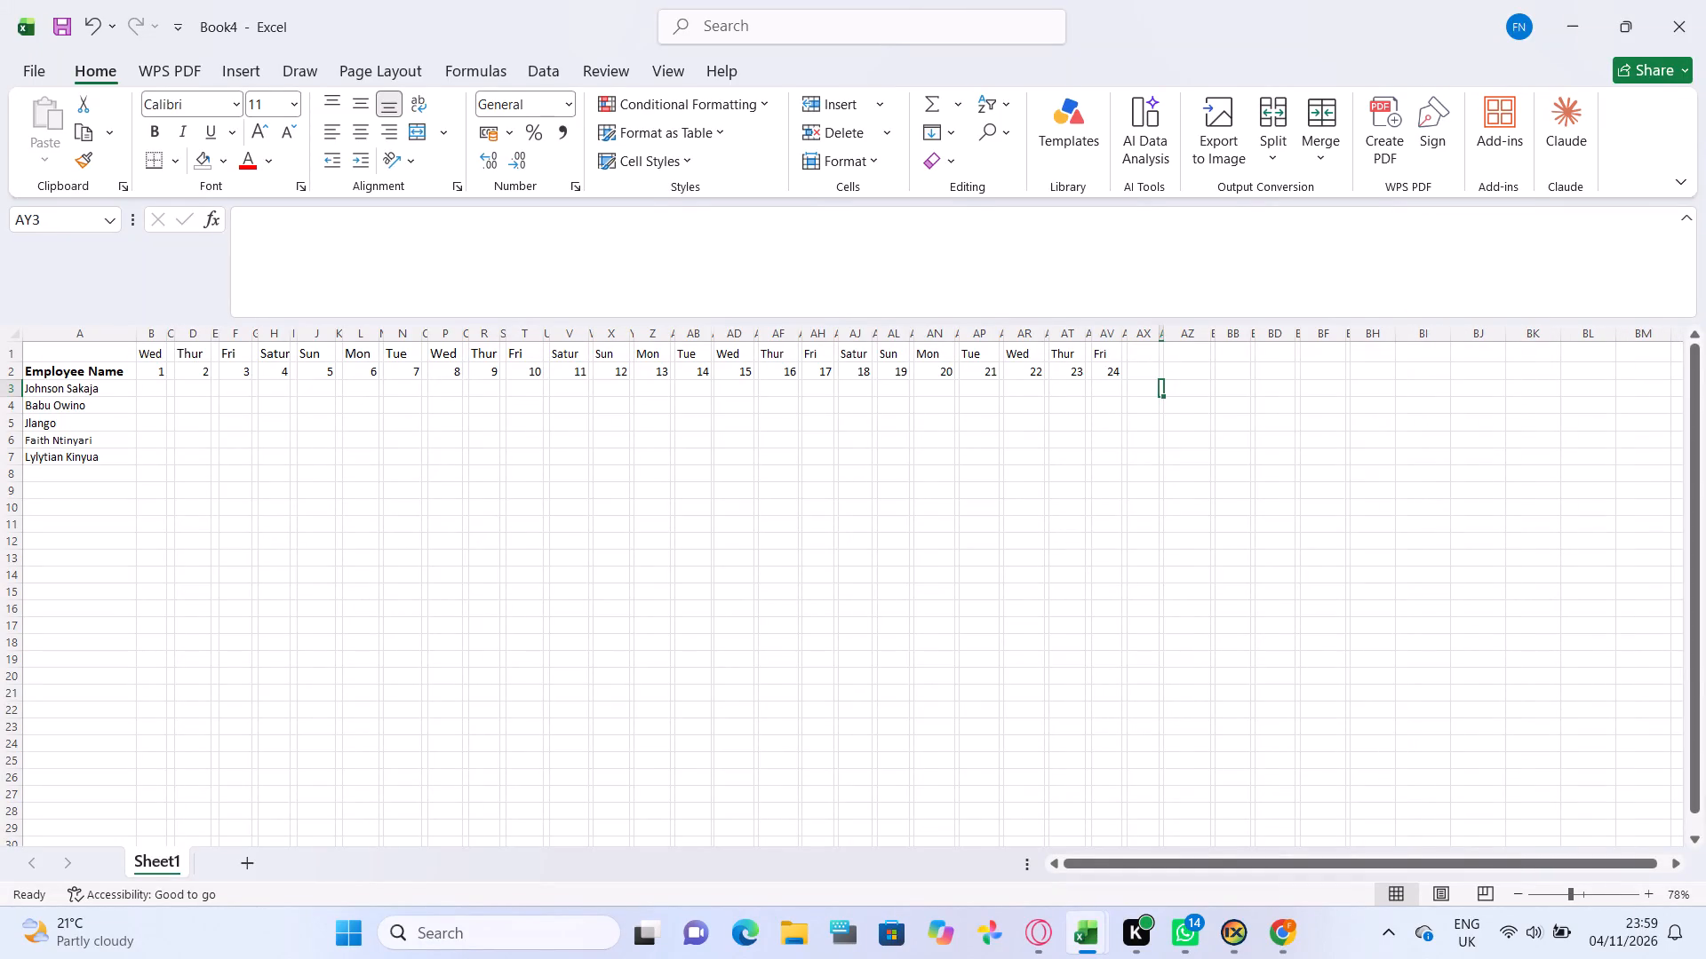
drag(1448, 331, 1399, 336)
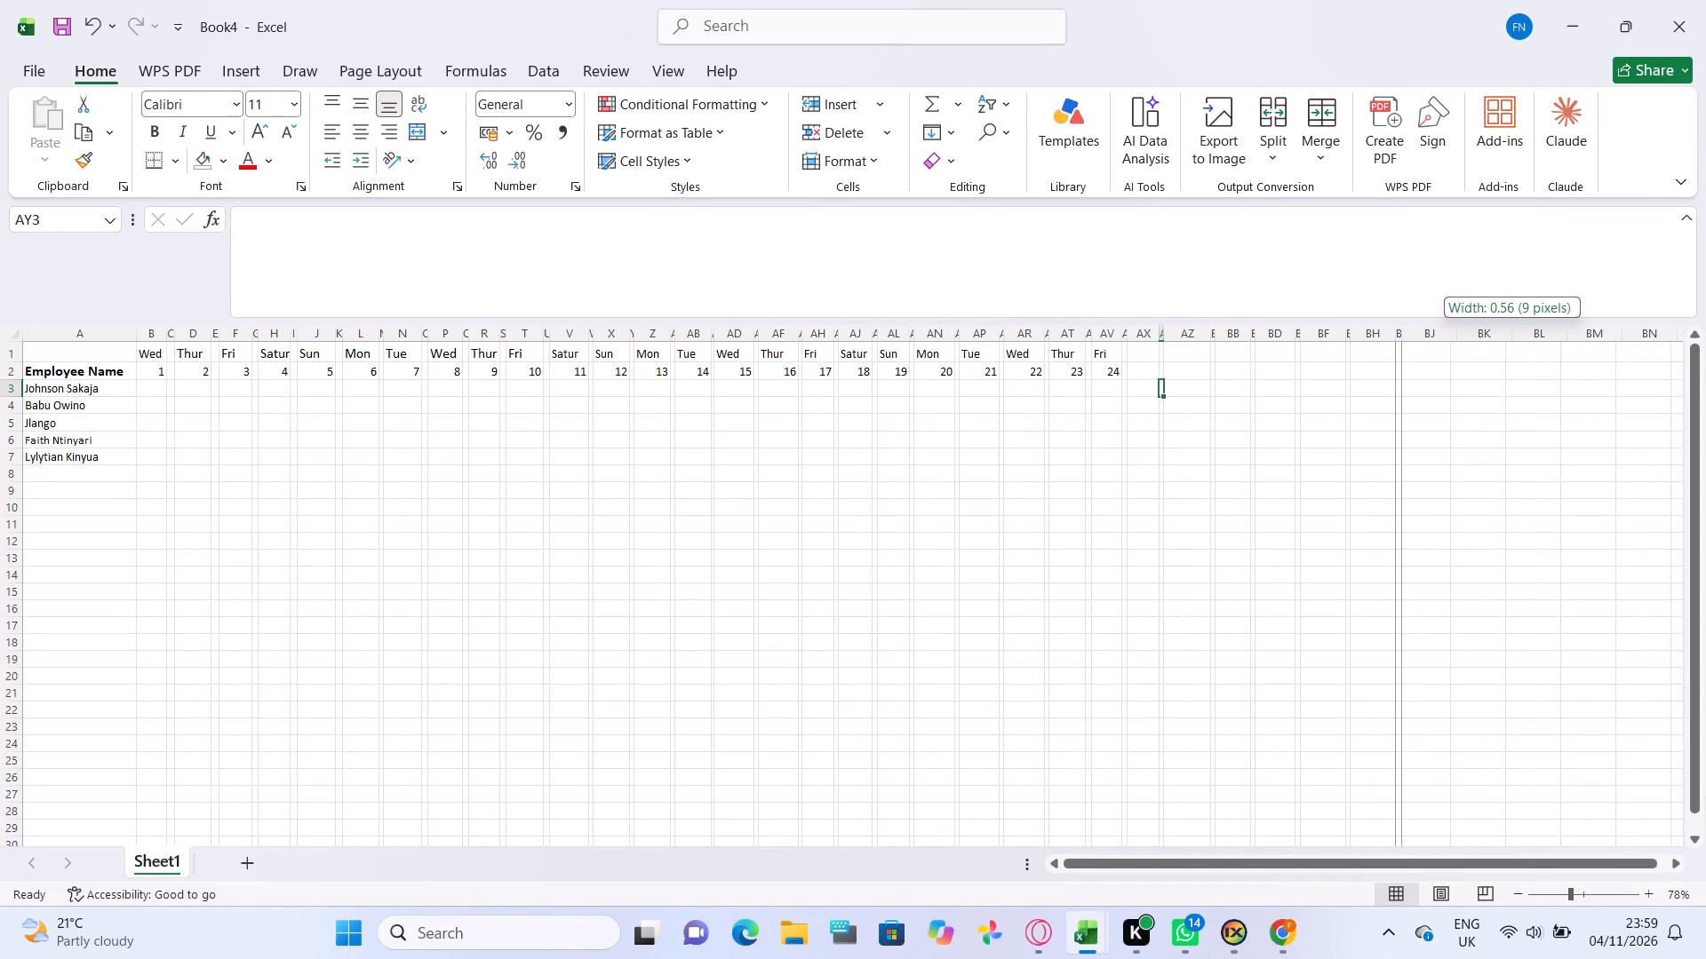
drag(1399, 336, 1398, 329)
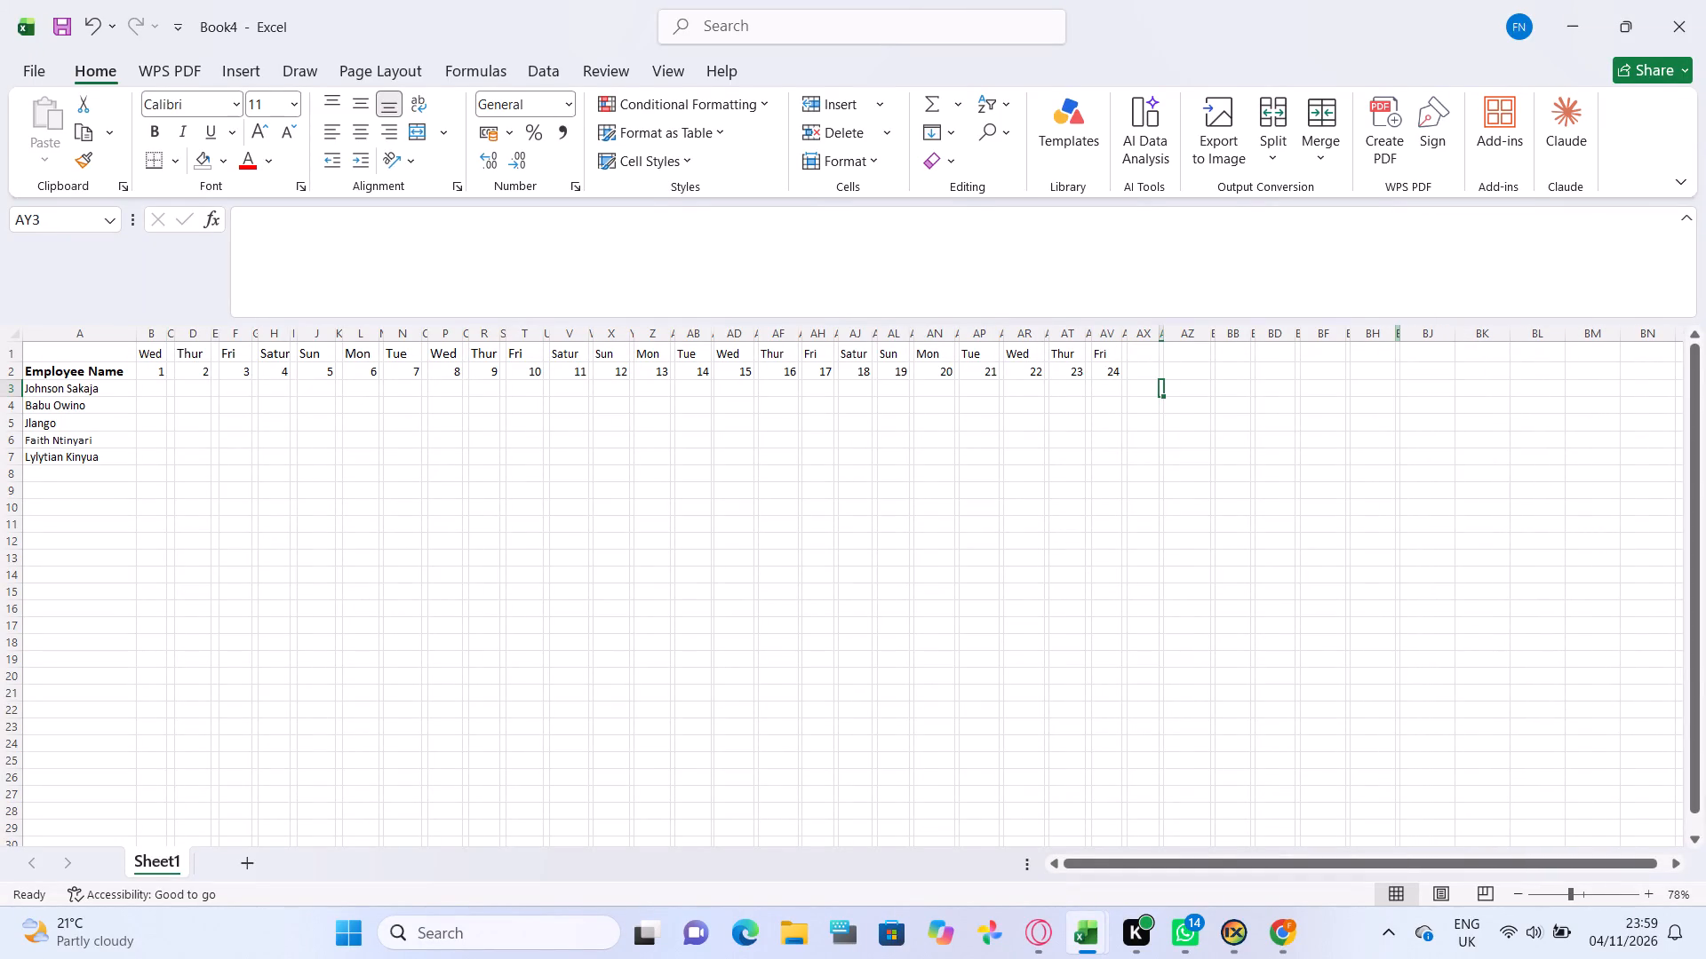
Enter the weekday headings Satur, Sun, Mon, Tue, Wed, Thur and Fri in row 1 of date columns AX through BJ, skipping the spacers.
click(1136, 357)
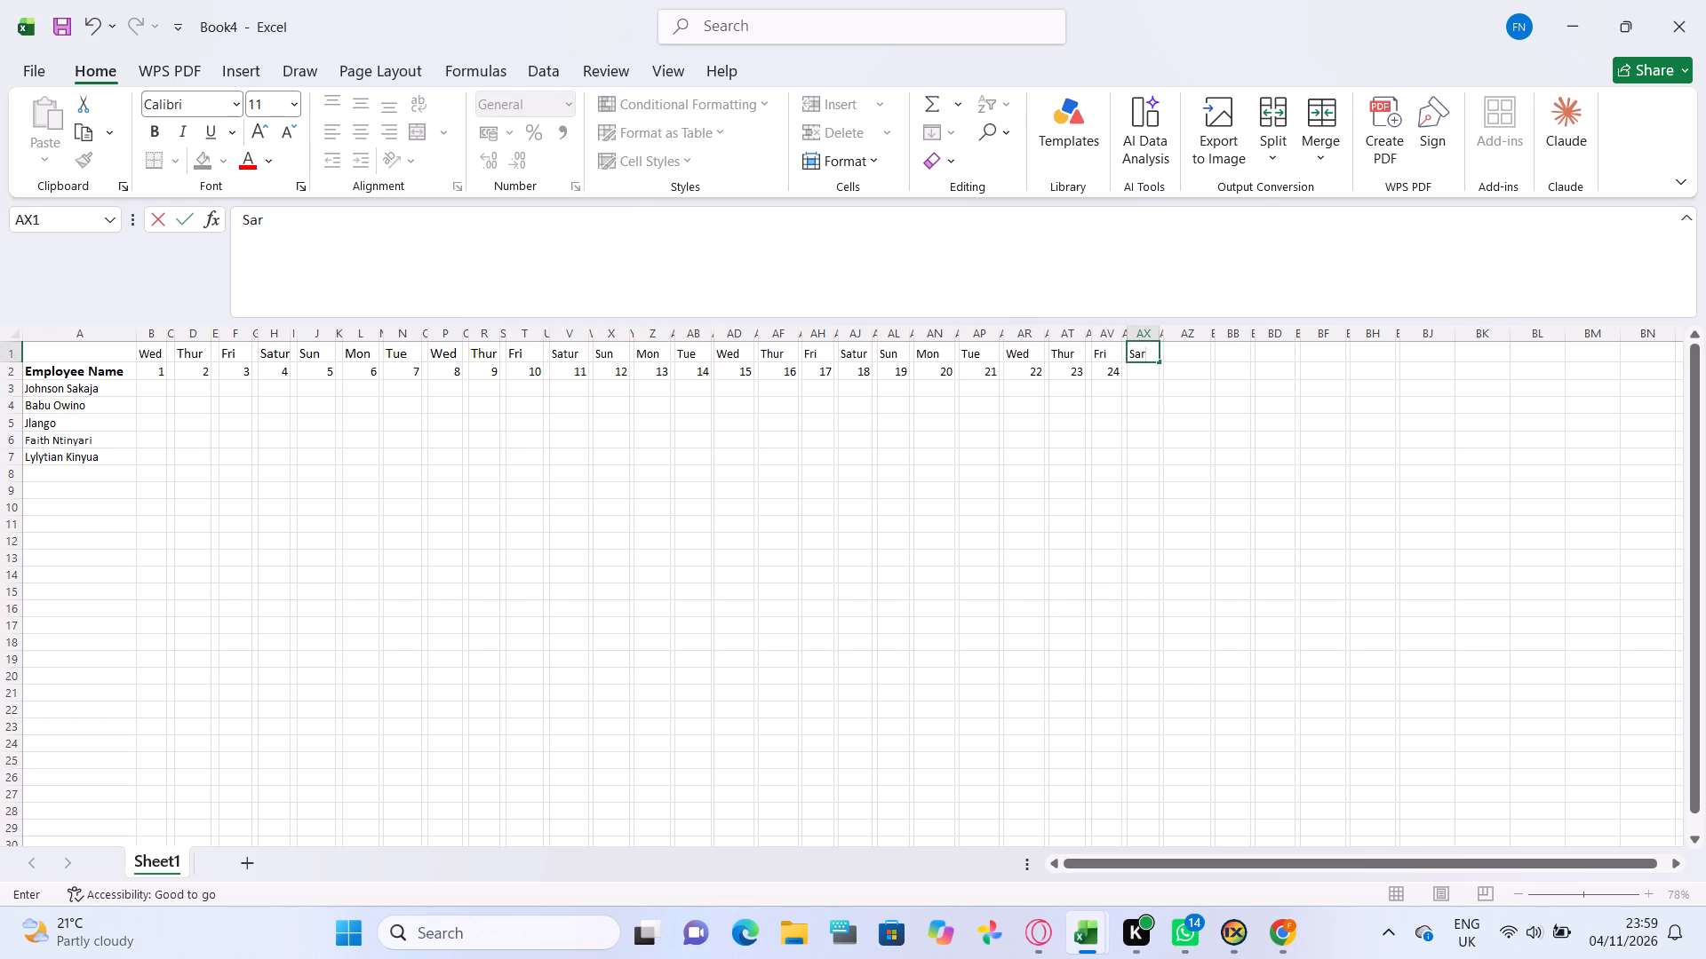
key(BackSpace)
text(tur)
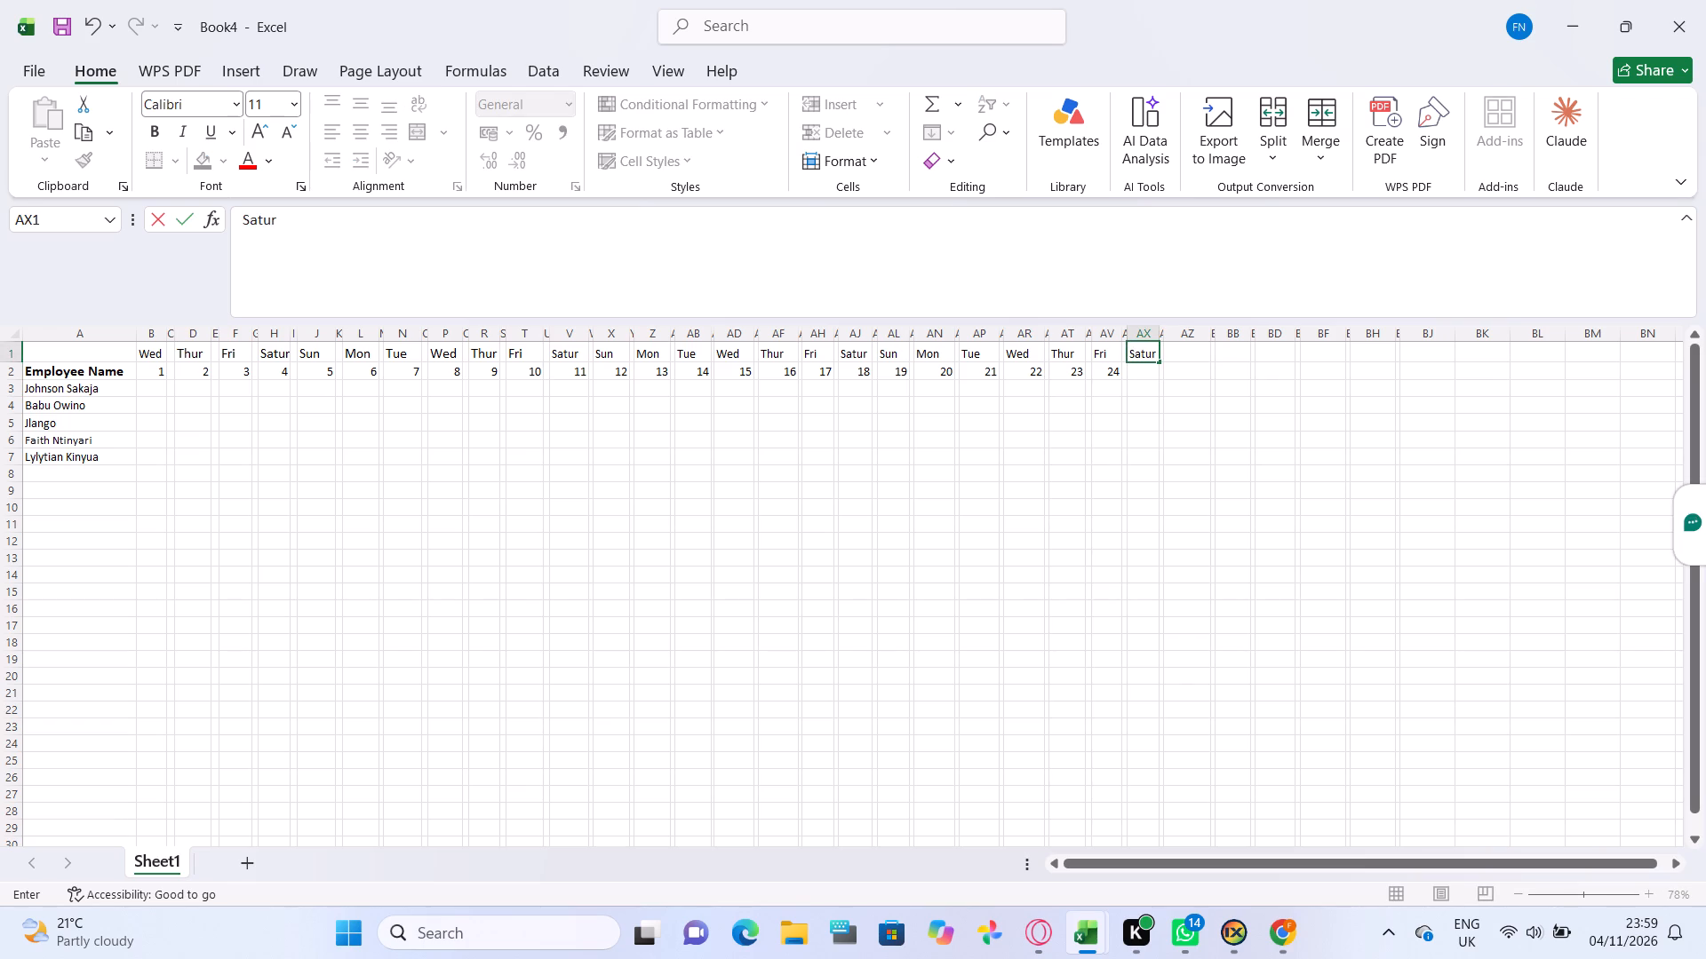
key(Right)
key(Right)
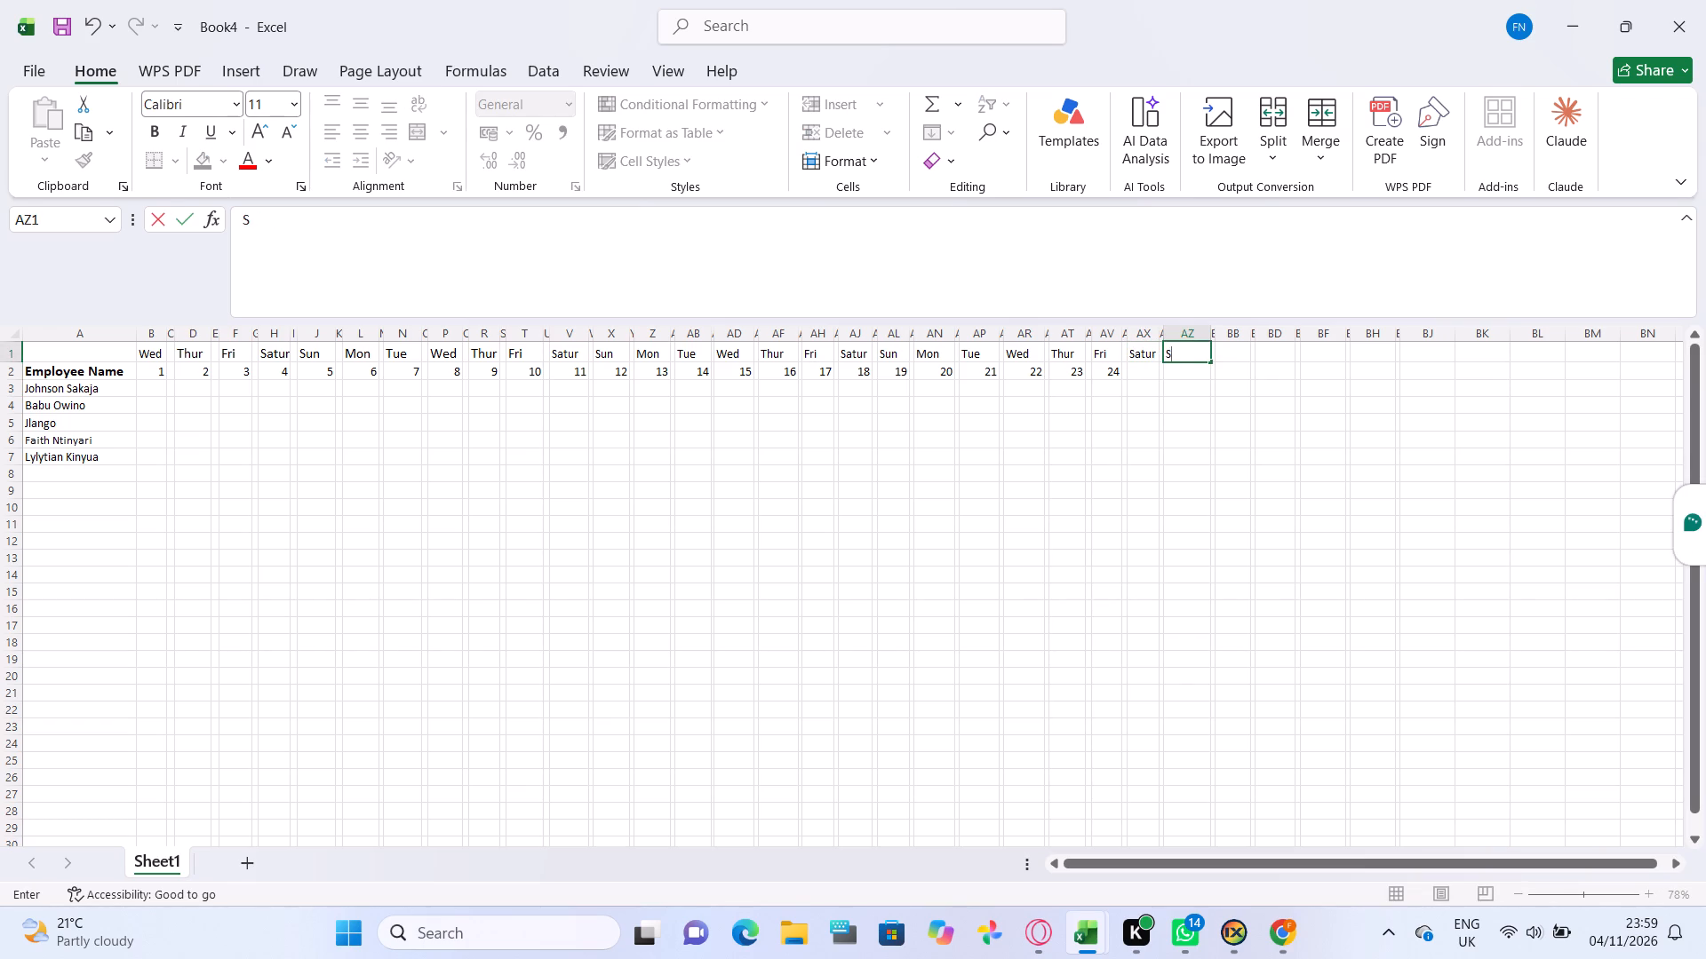
text(un)
key(Right)
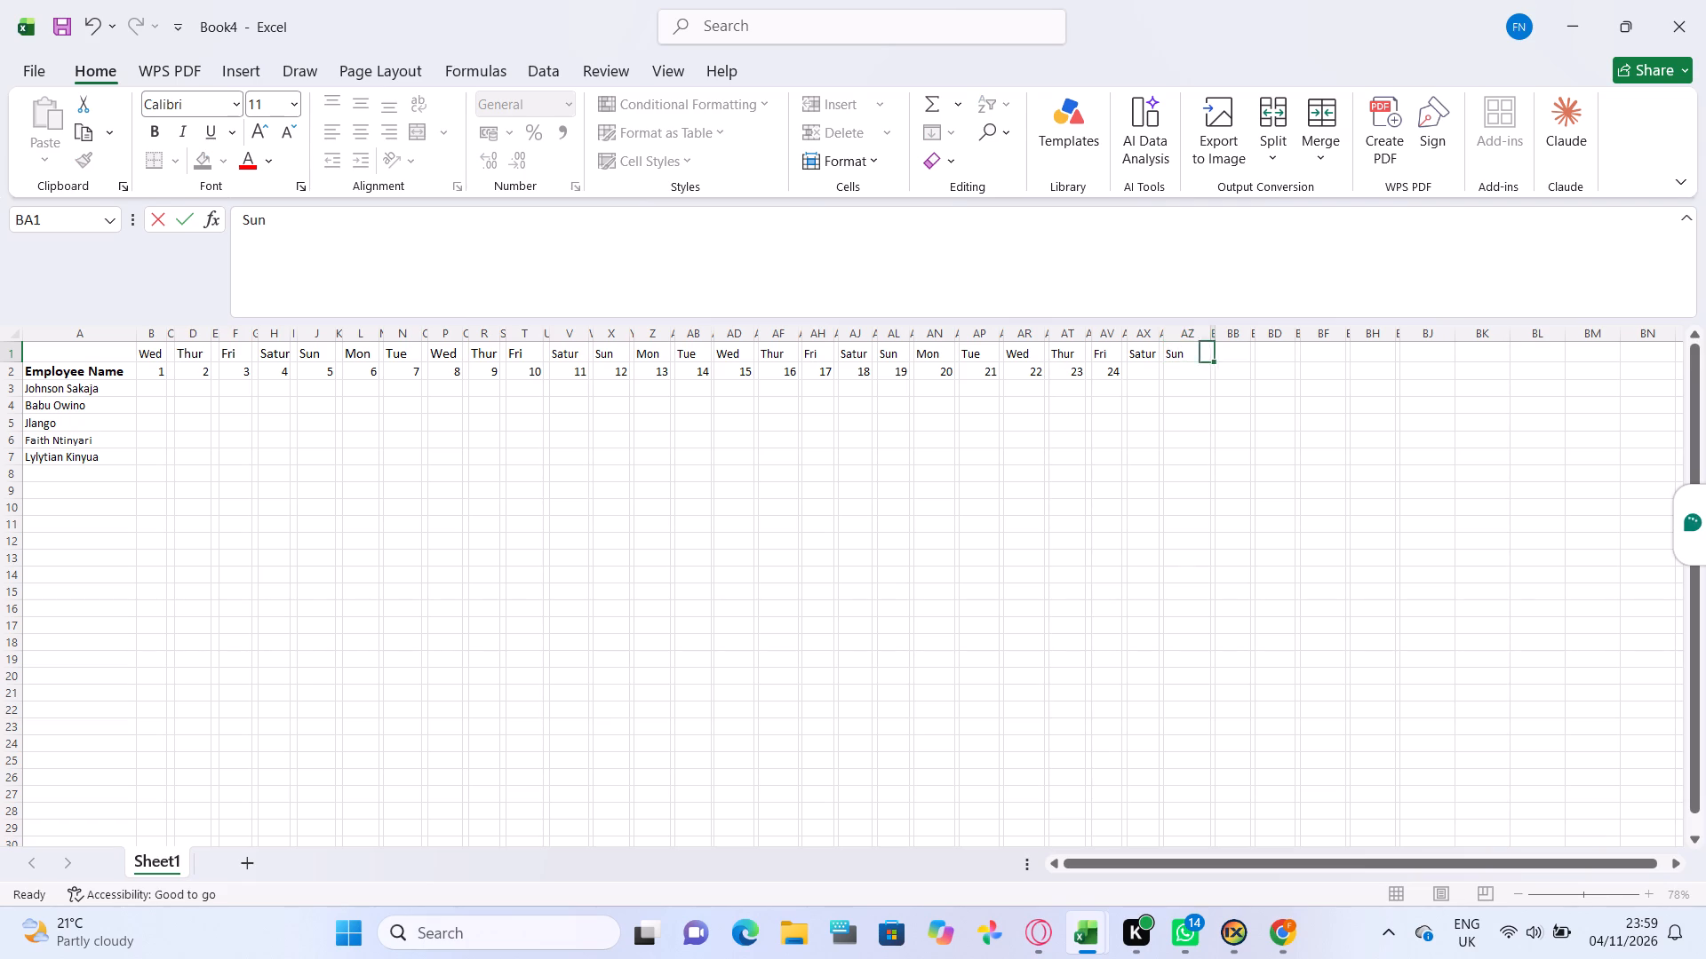
key(Right)
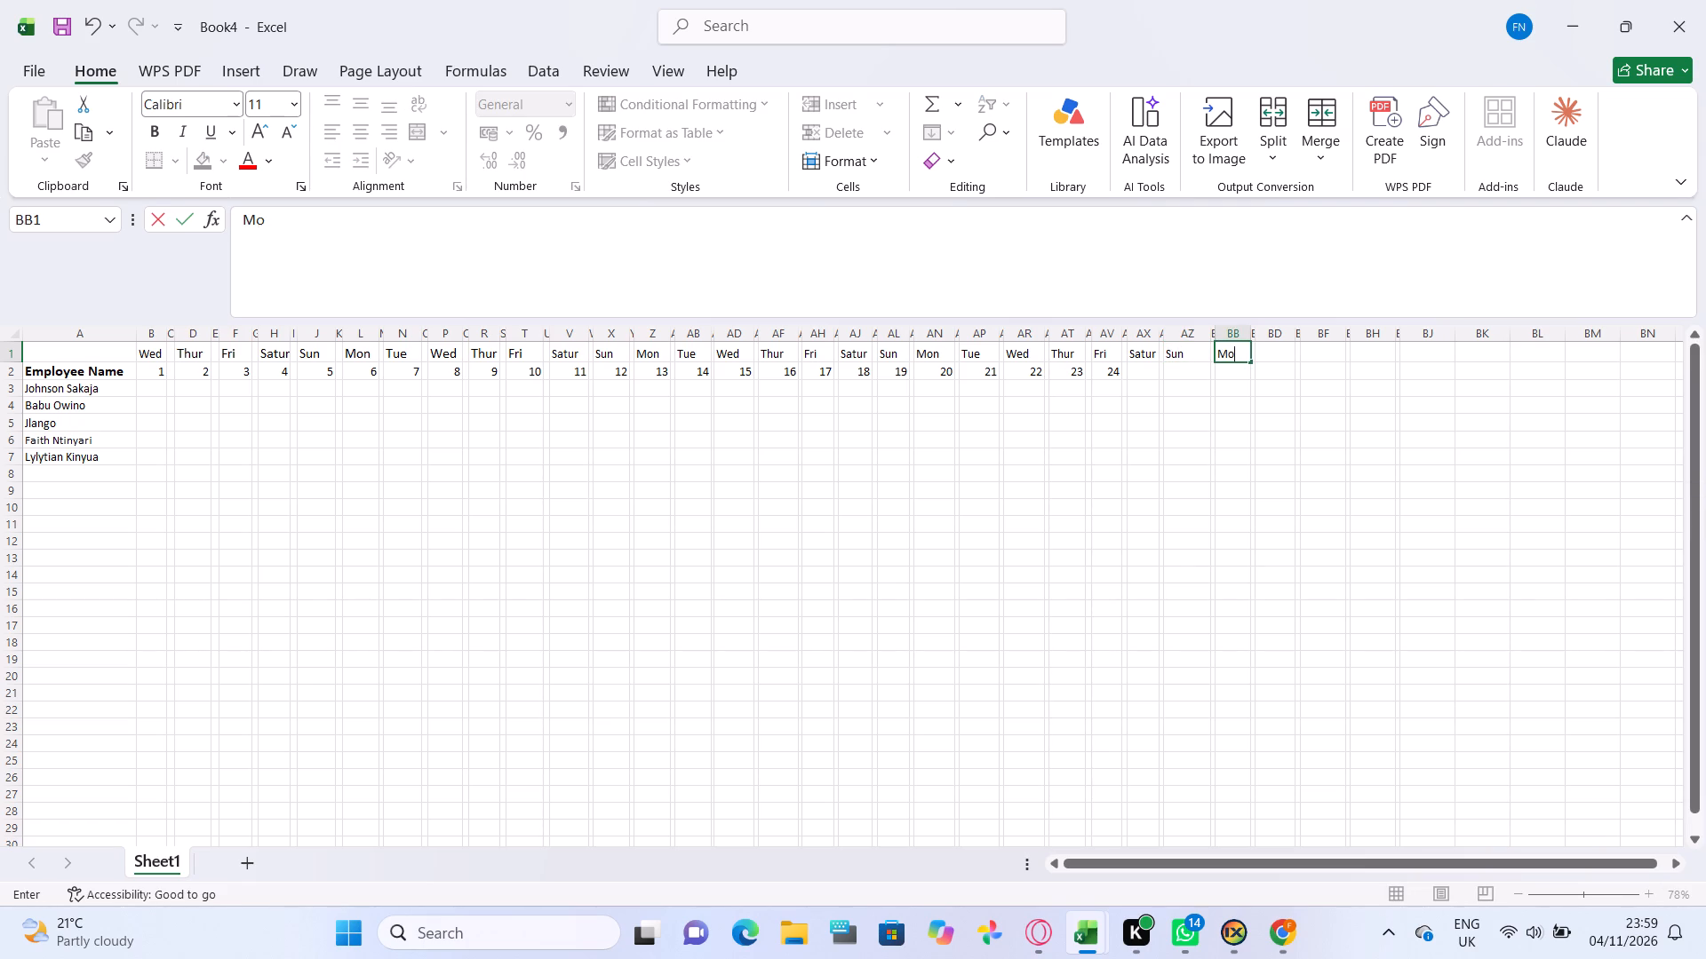
key(Right)
key(Right)
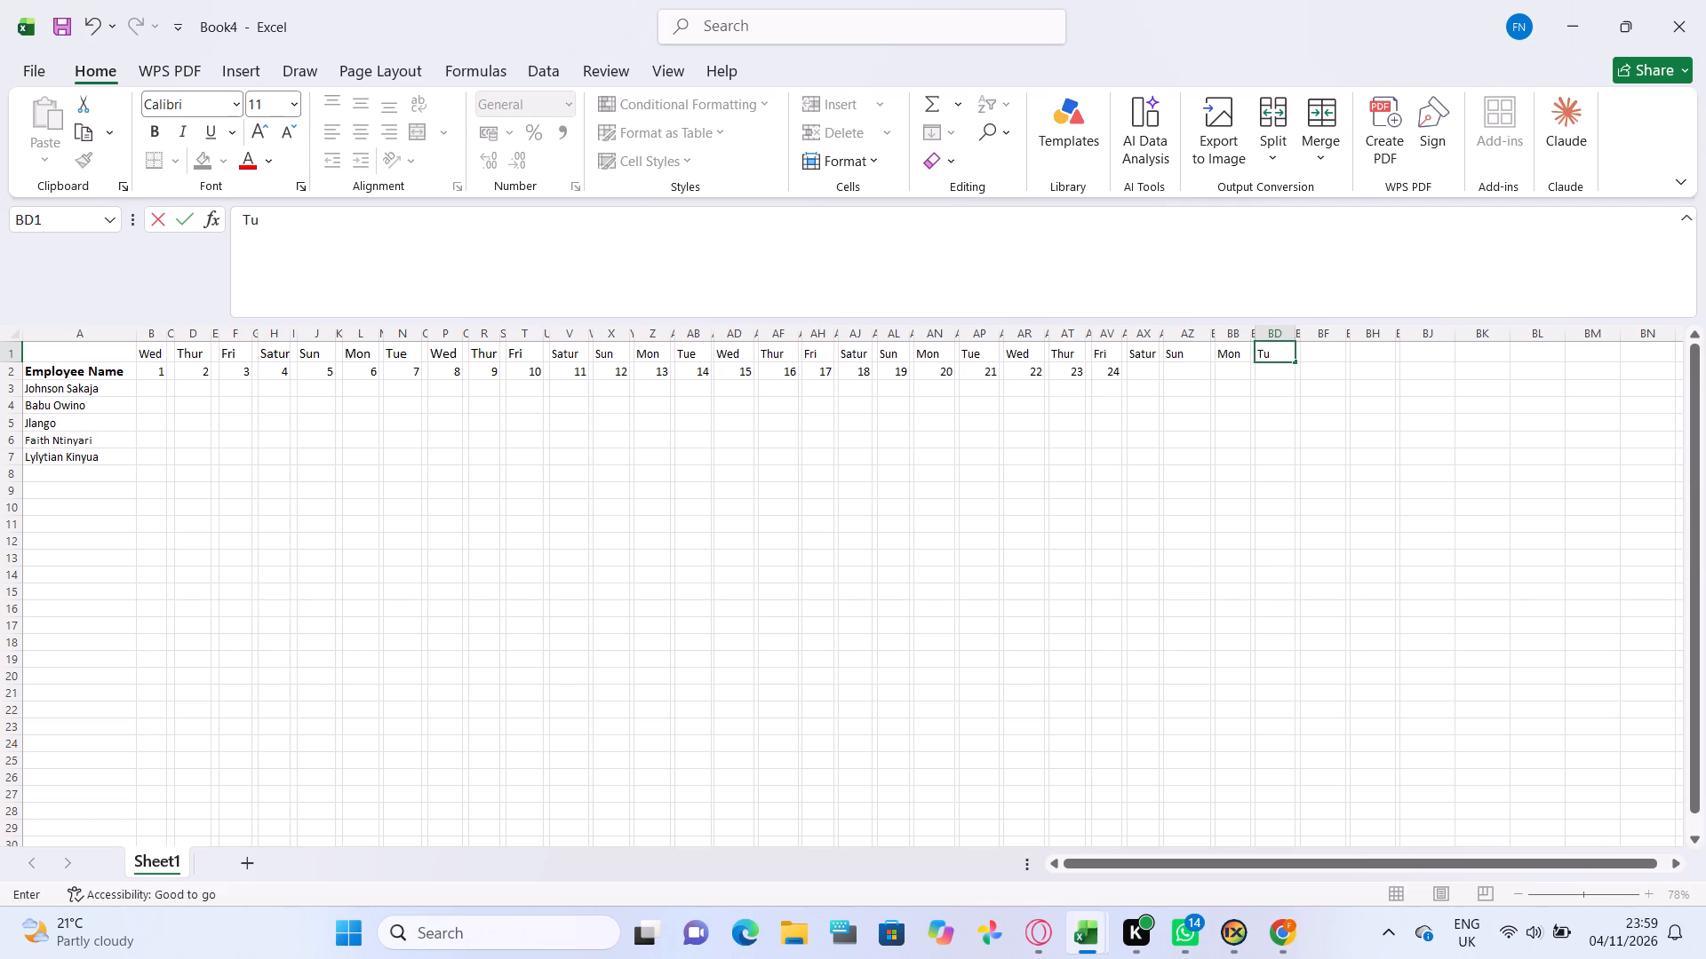
key(Right)
key(Right)
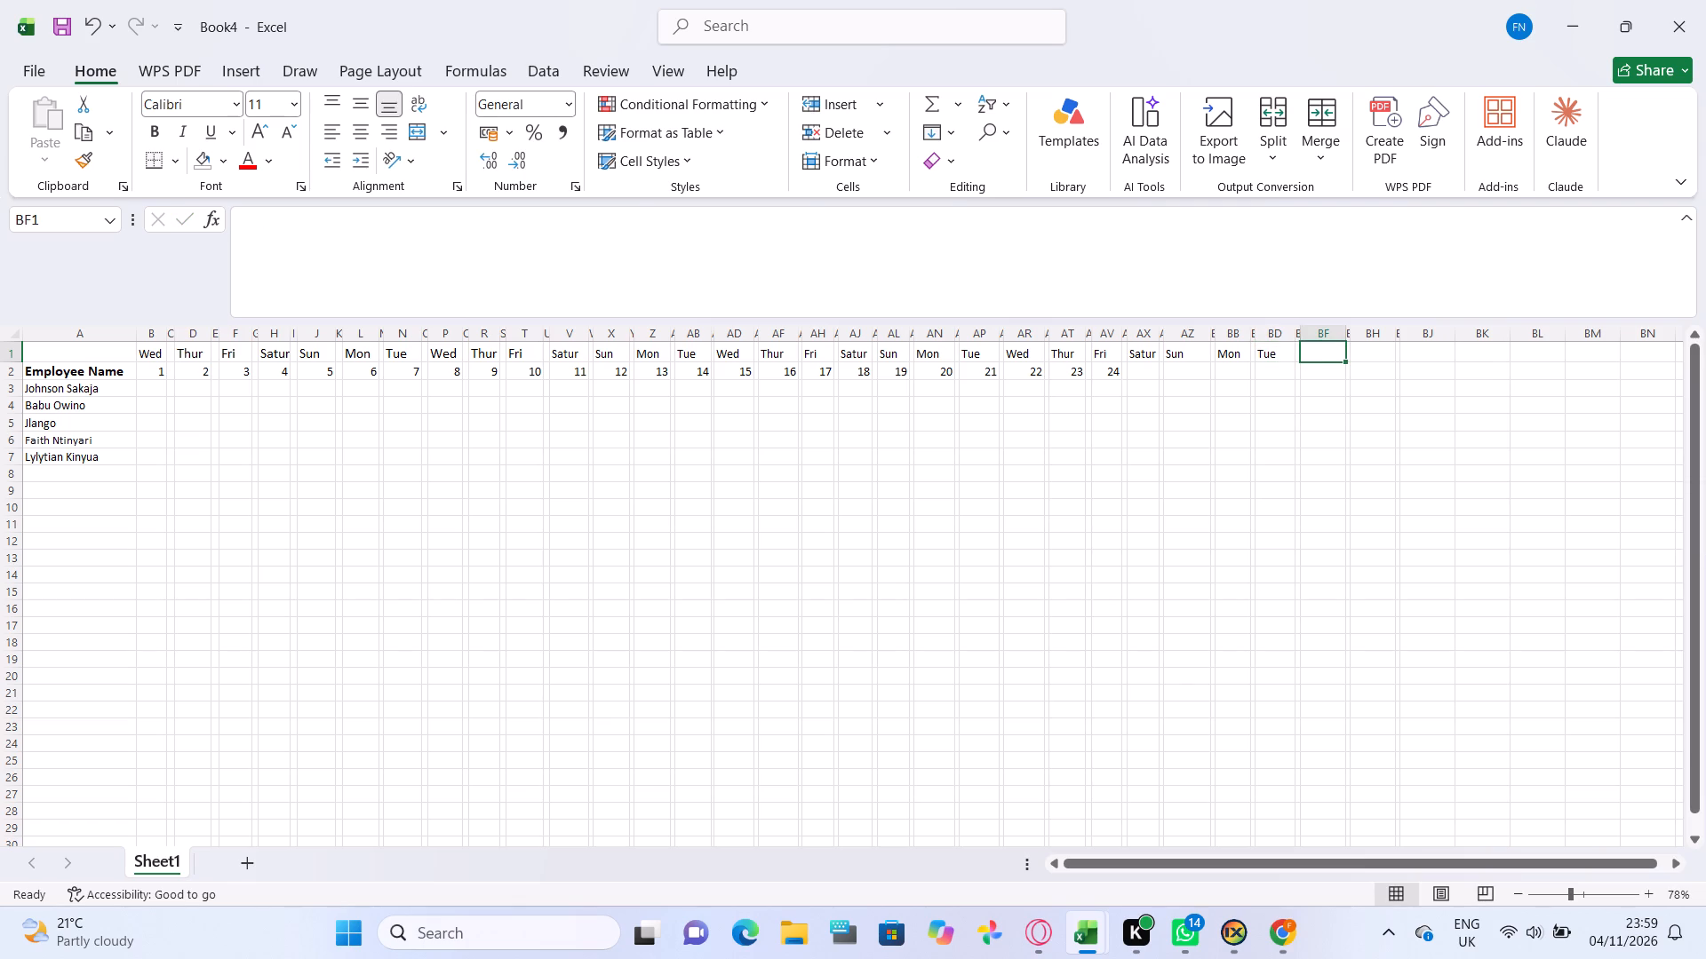
key(Right)
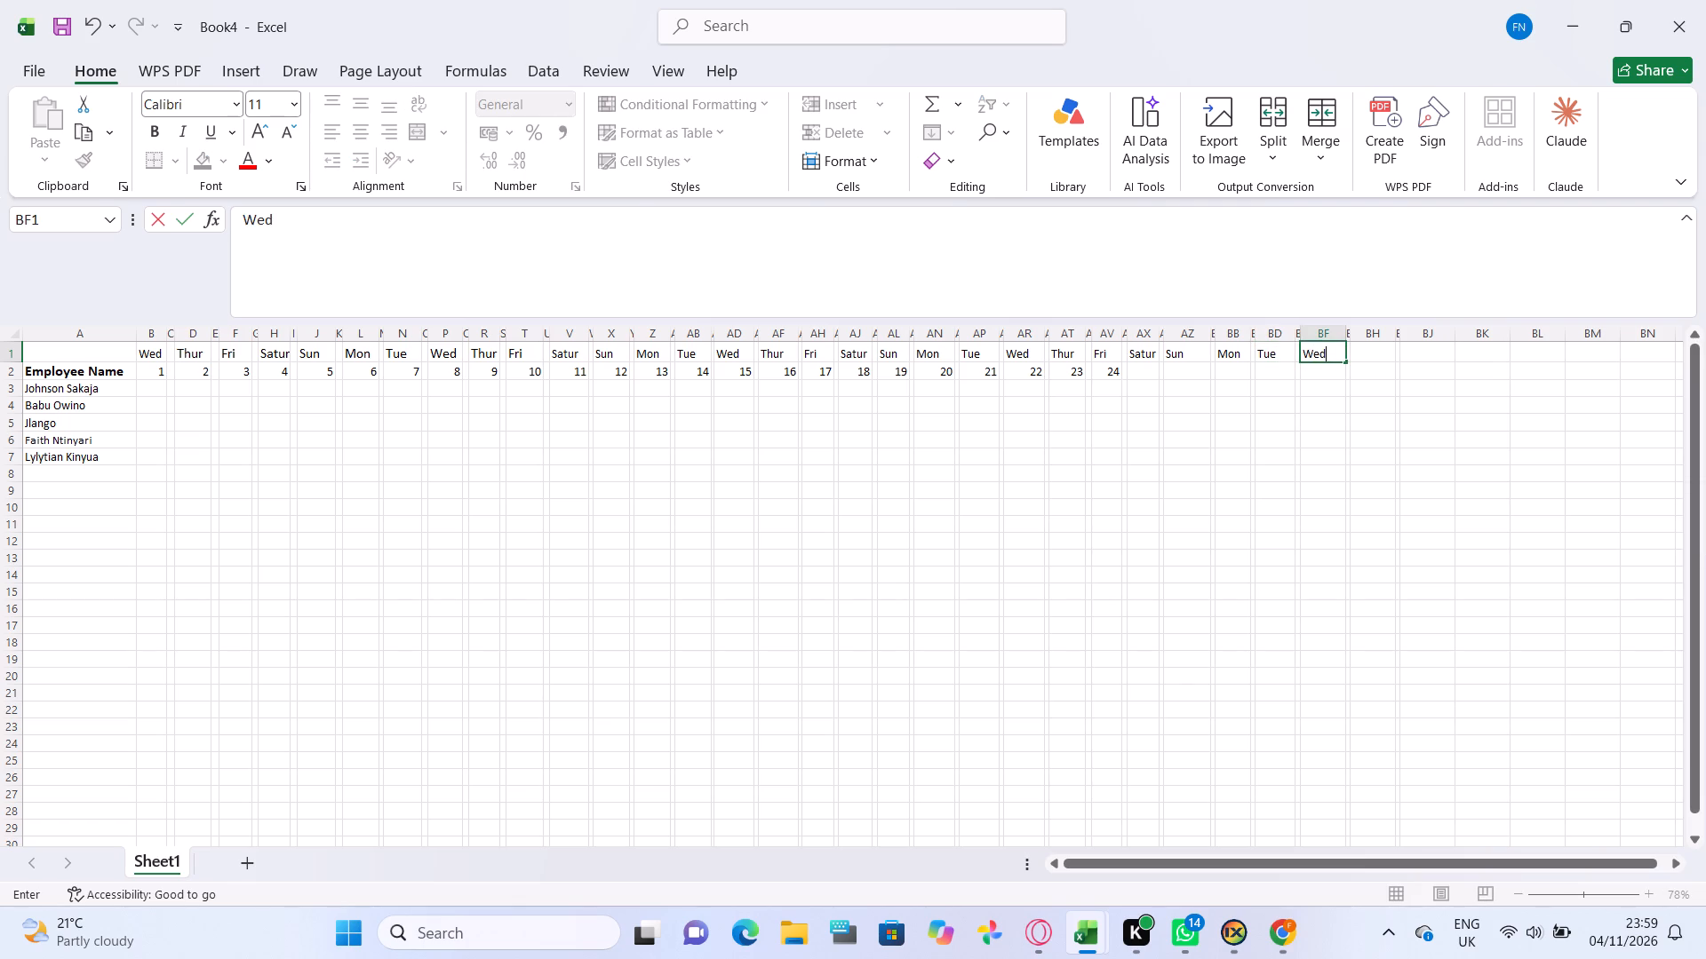
key(Right)
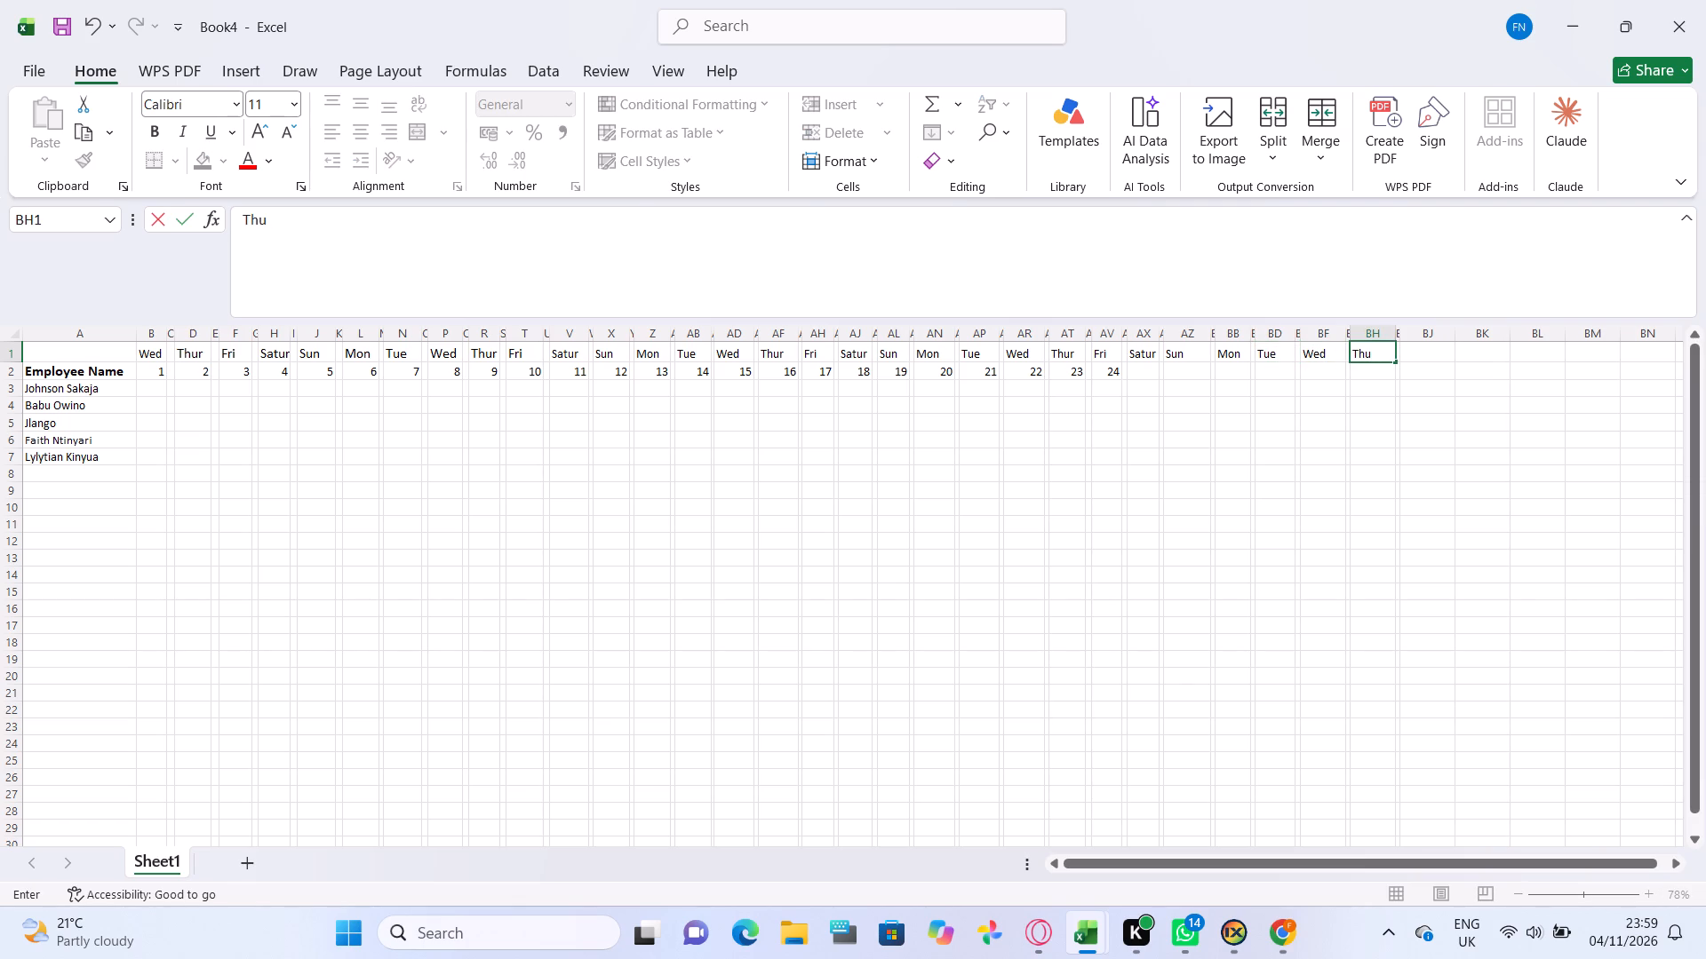
key(Right)
key(Right)
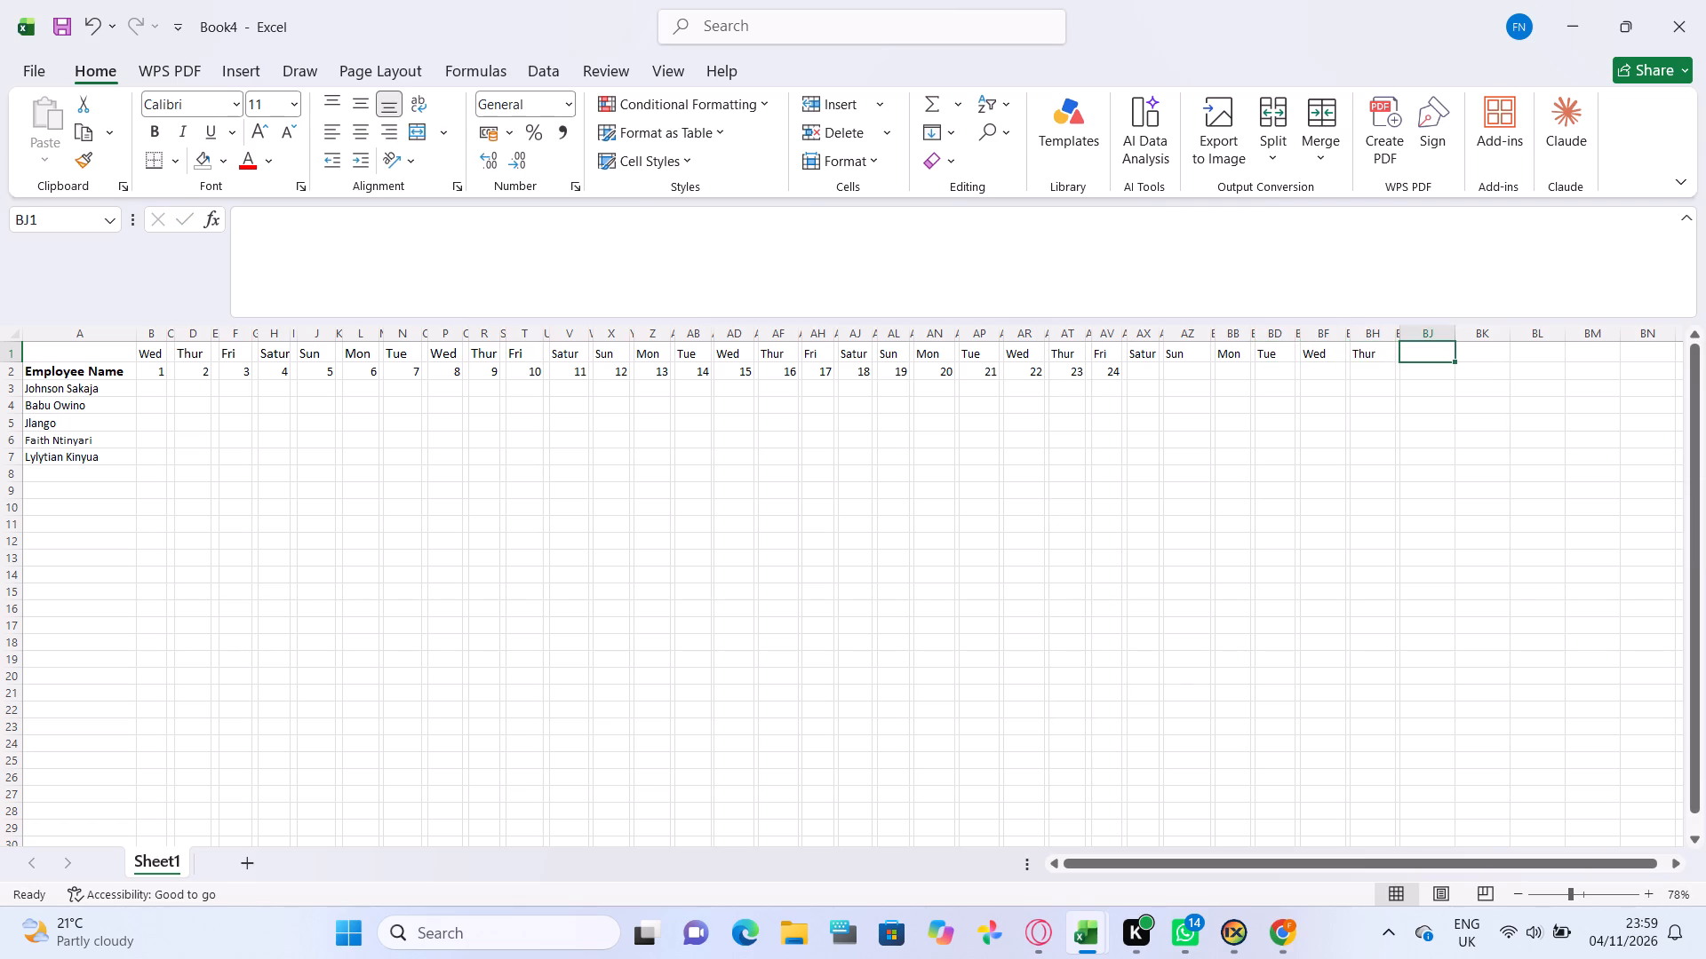
key(Right)
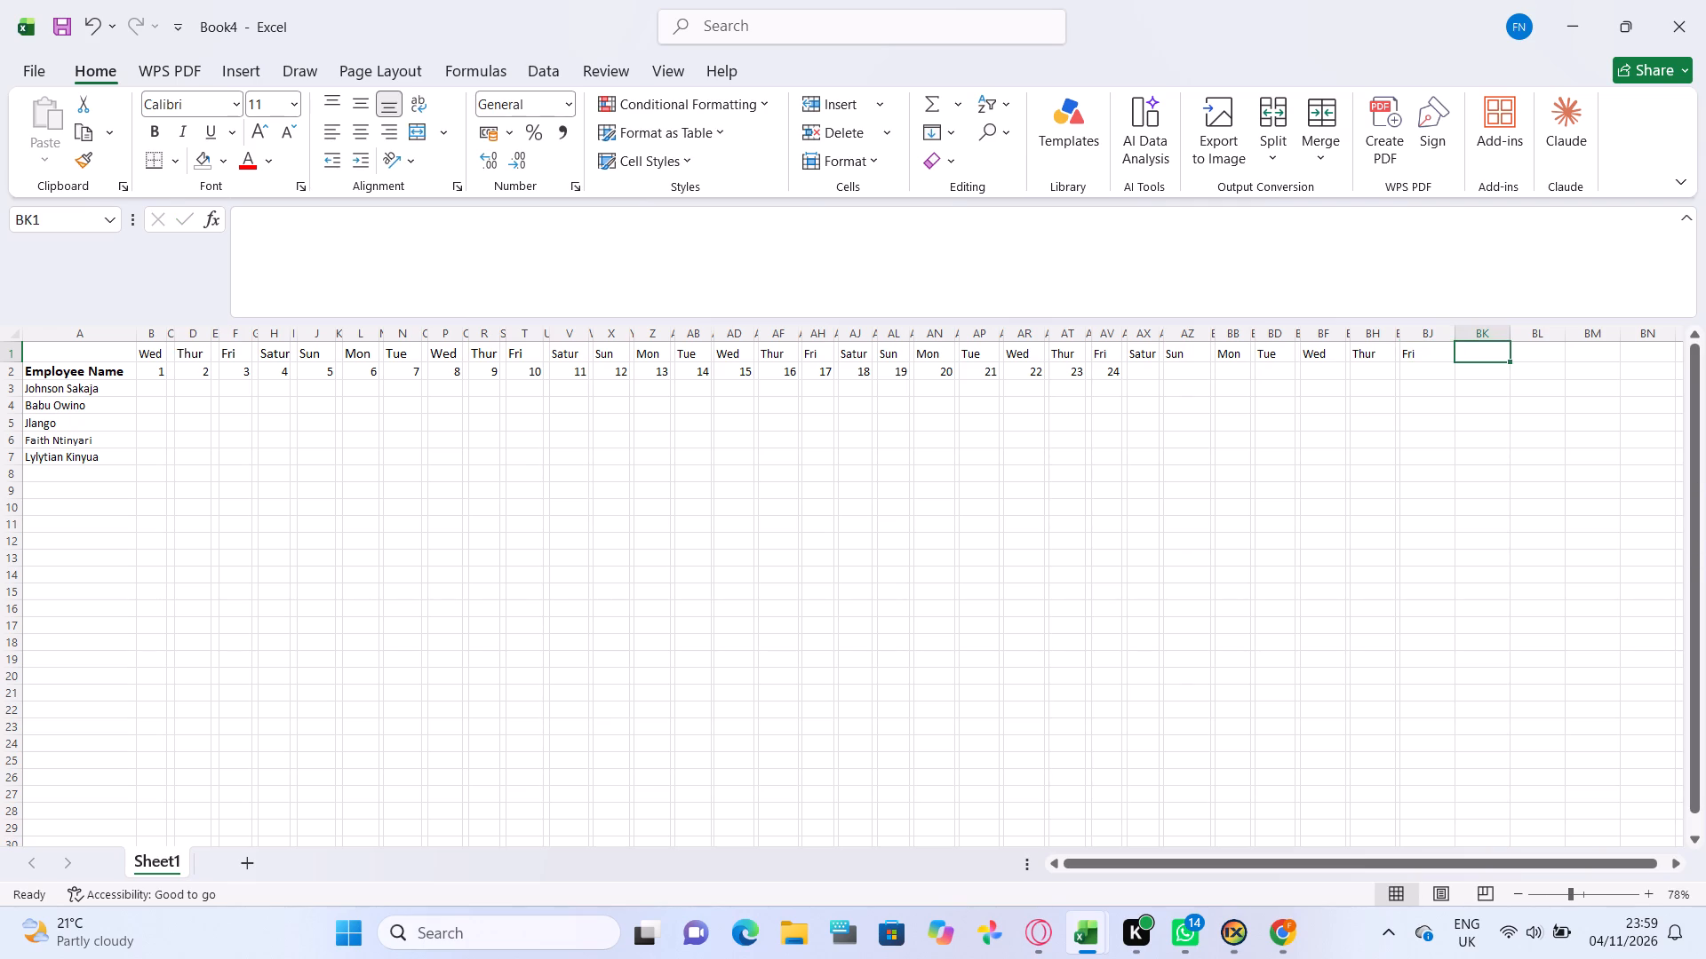
Enter date numbers 25 to 30 in row 2 beneath the Satur to Thur headings, from AX2 to BH2, skipping the spacers.
click(1167, 359)
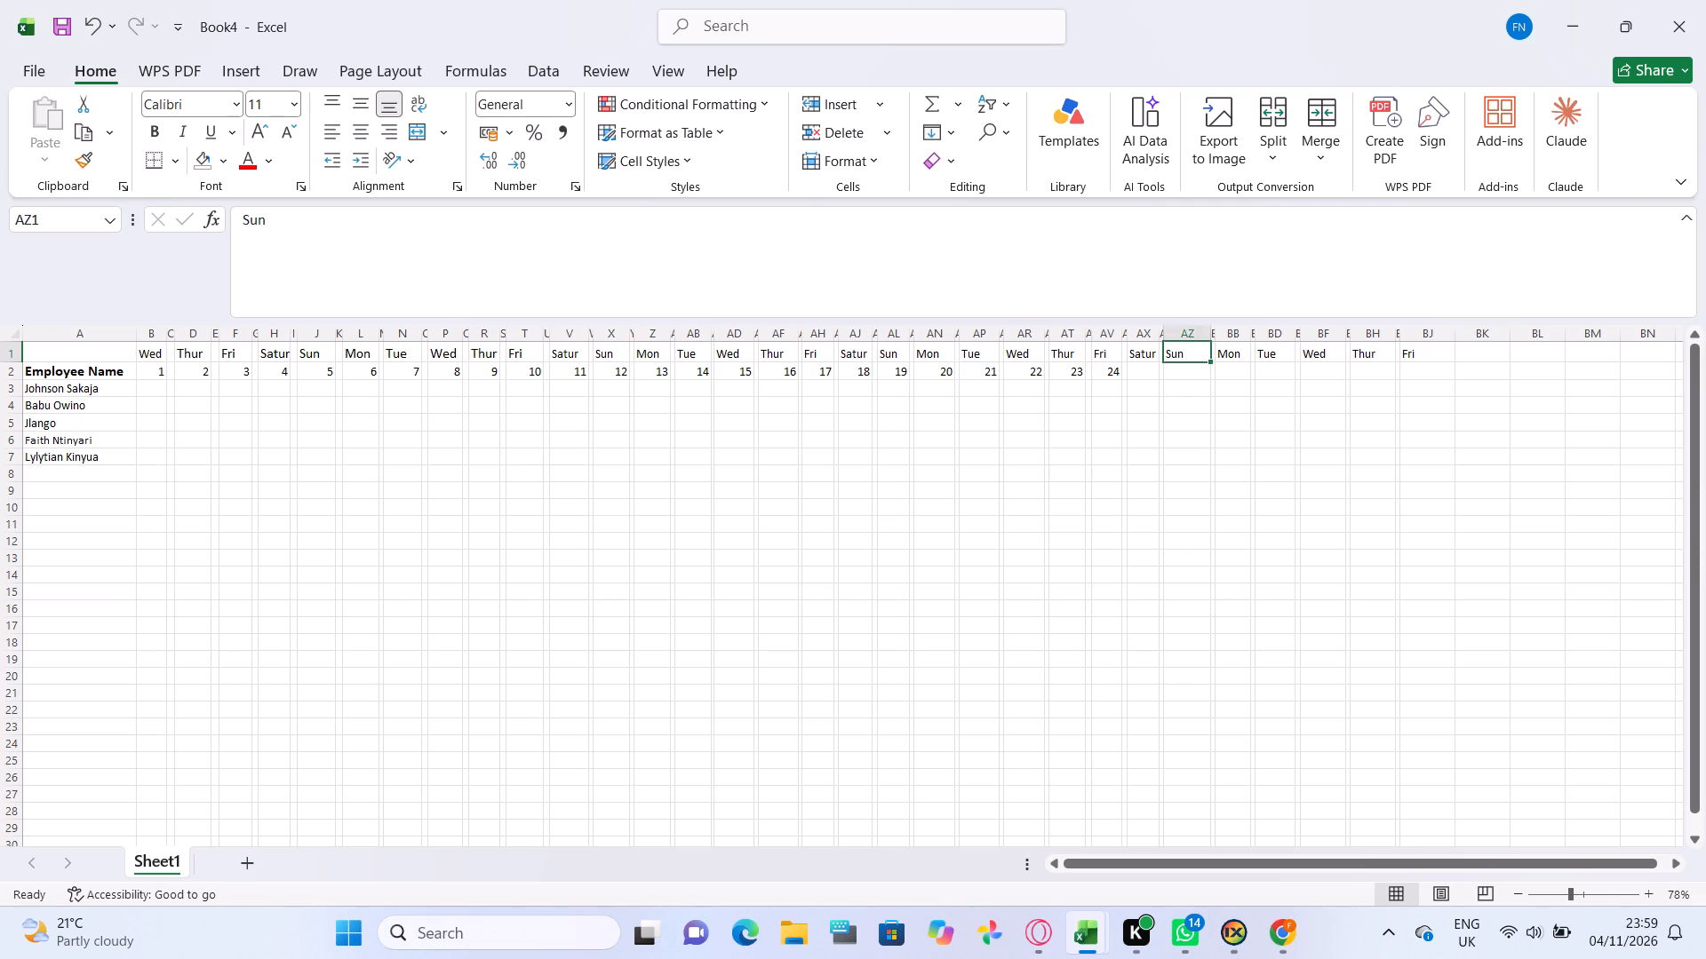
click(1145, 373)
text(25)
key(Right)
key(Right)
text(26)
key(Right)
key(Right)
text(27)
key(Right)
key(Right)
text(28)
key(Right)
key(Right)
text(29)
key(Right)
key(Right)
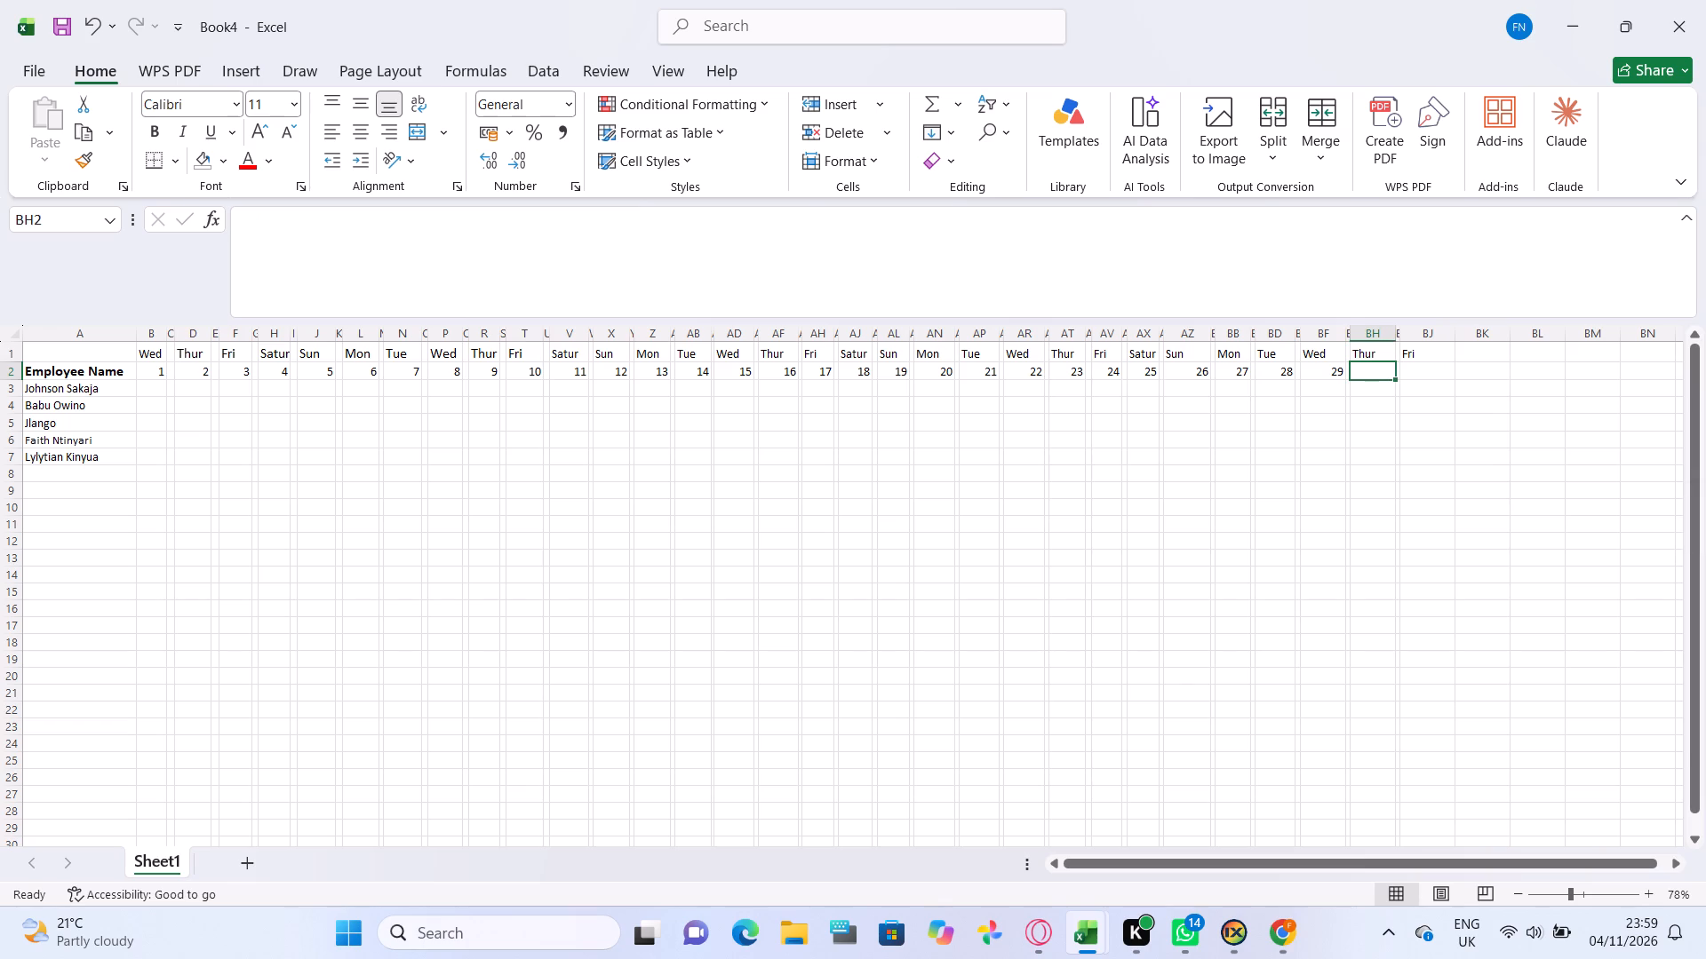
text(30)
key(Right)
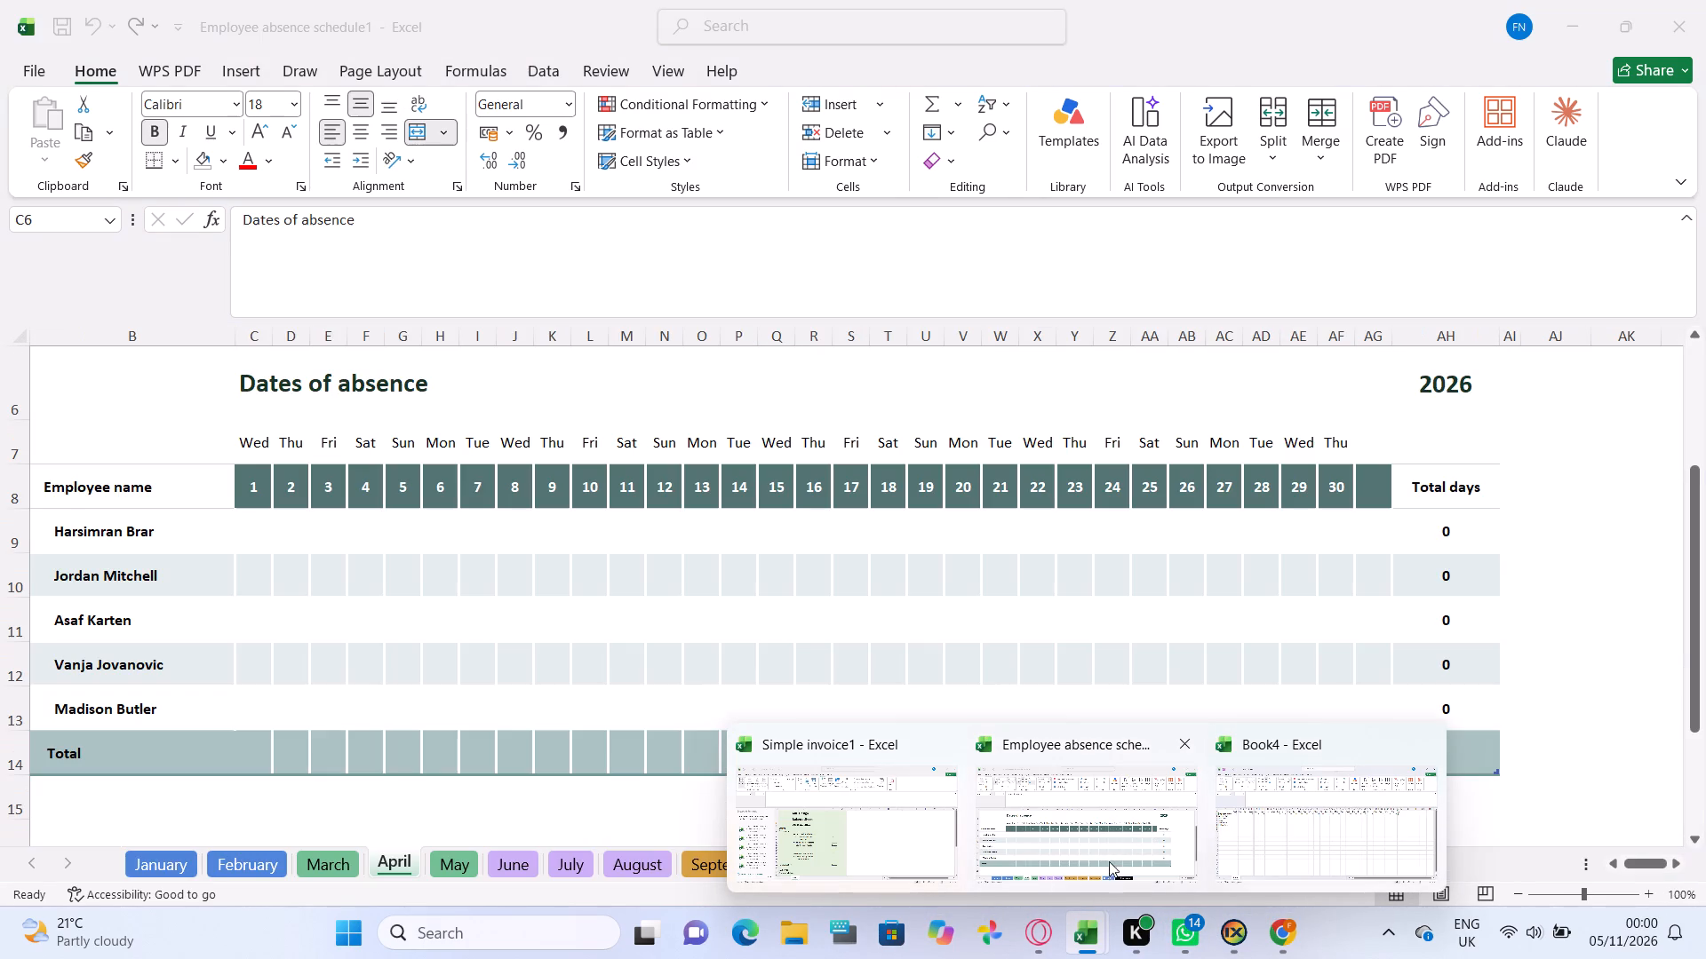
Check the Employee absence schedule template, and replace the Fri heading in Book4's cell BJ1 with Total Days.
click(1097, 923)
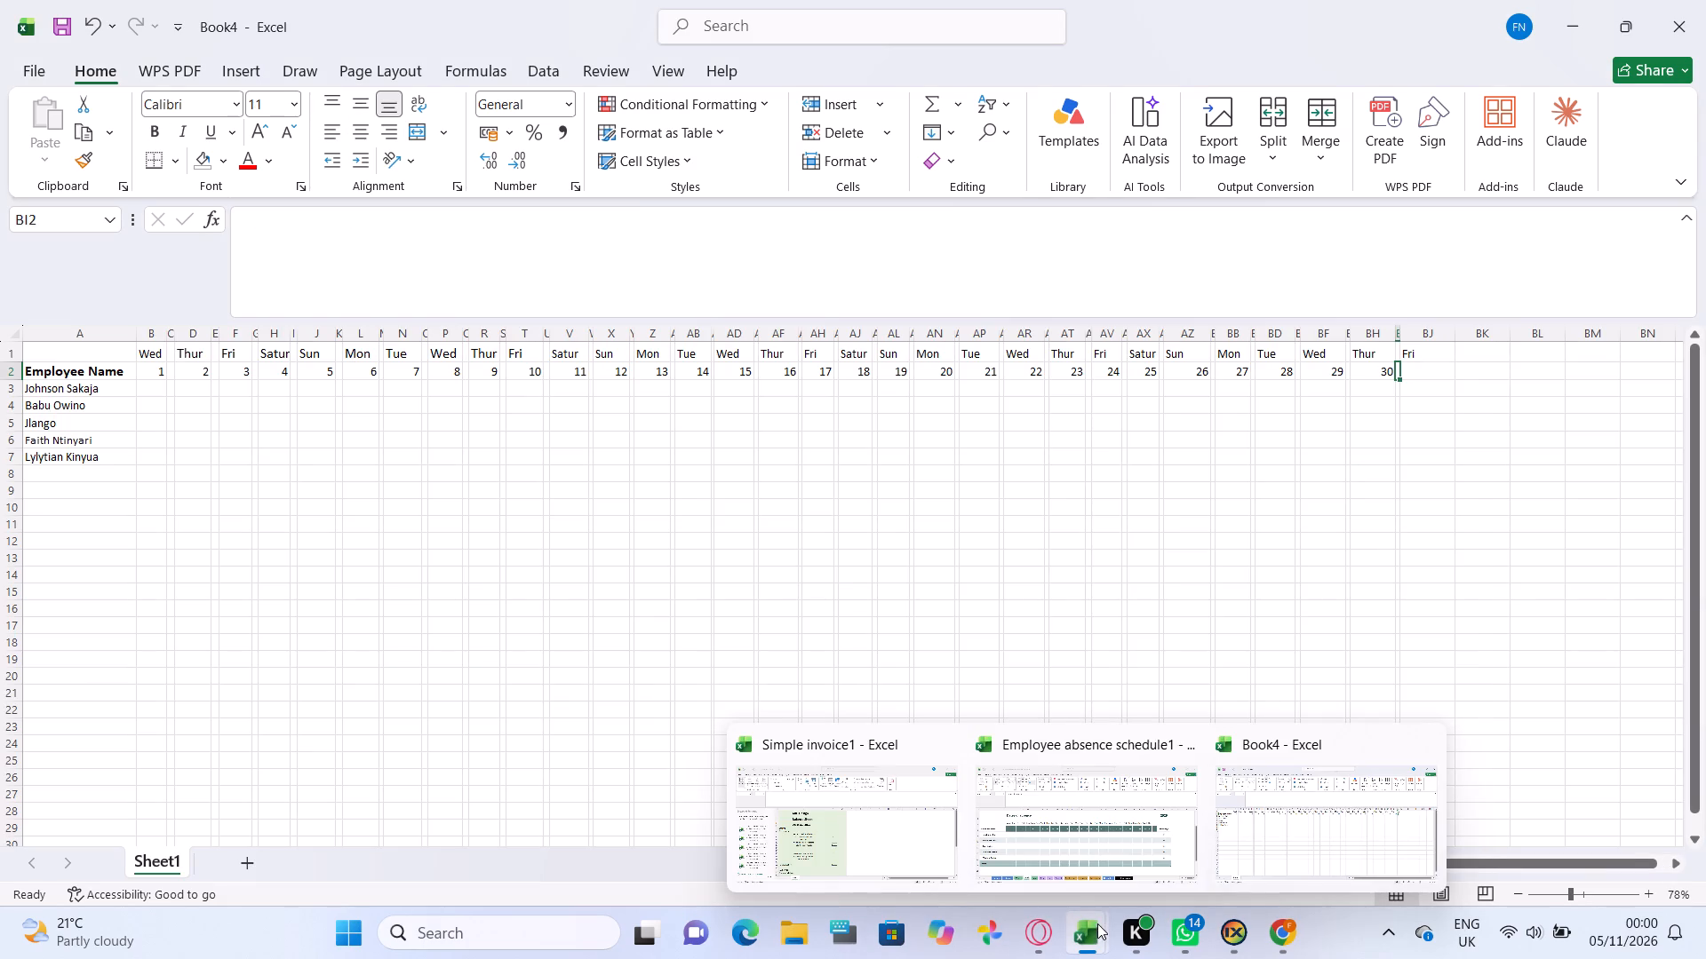
drag(1483, 432, 1427, 359)
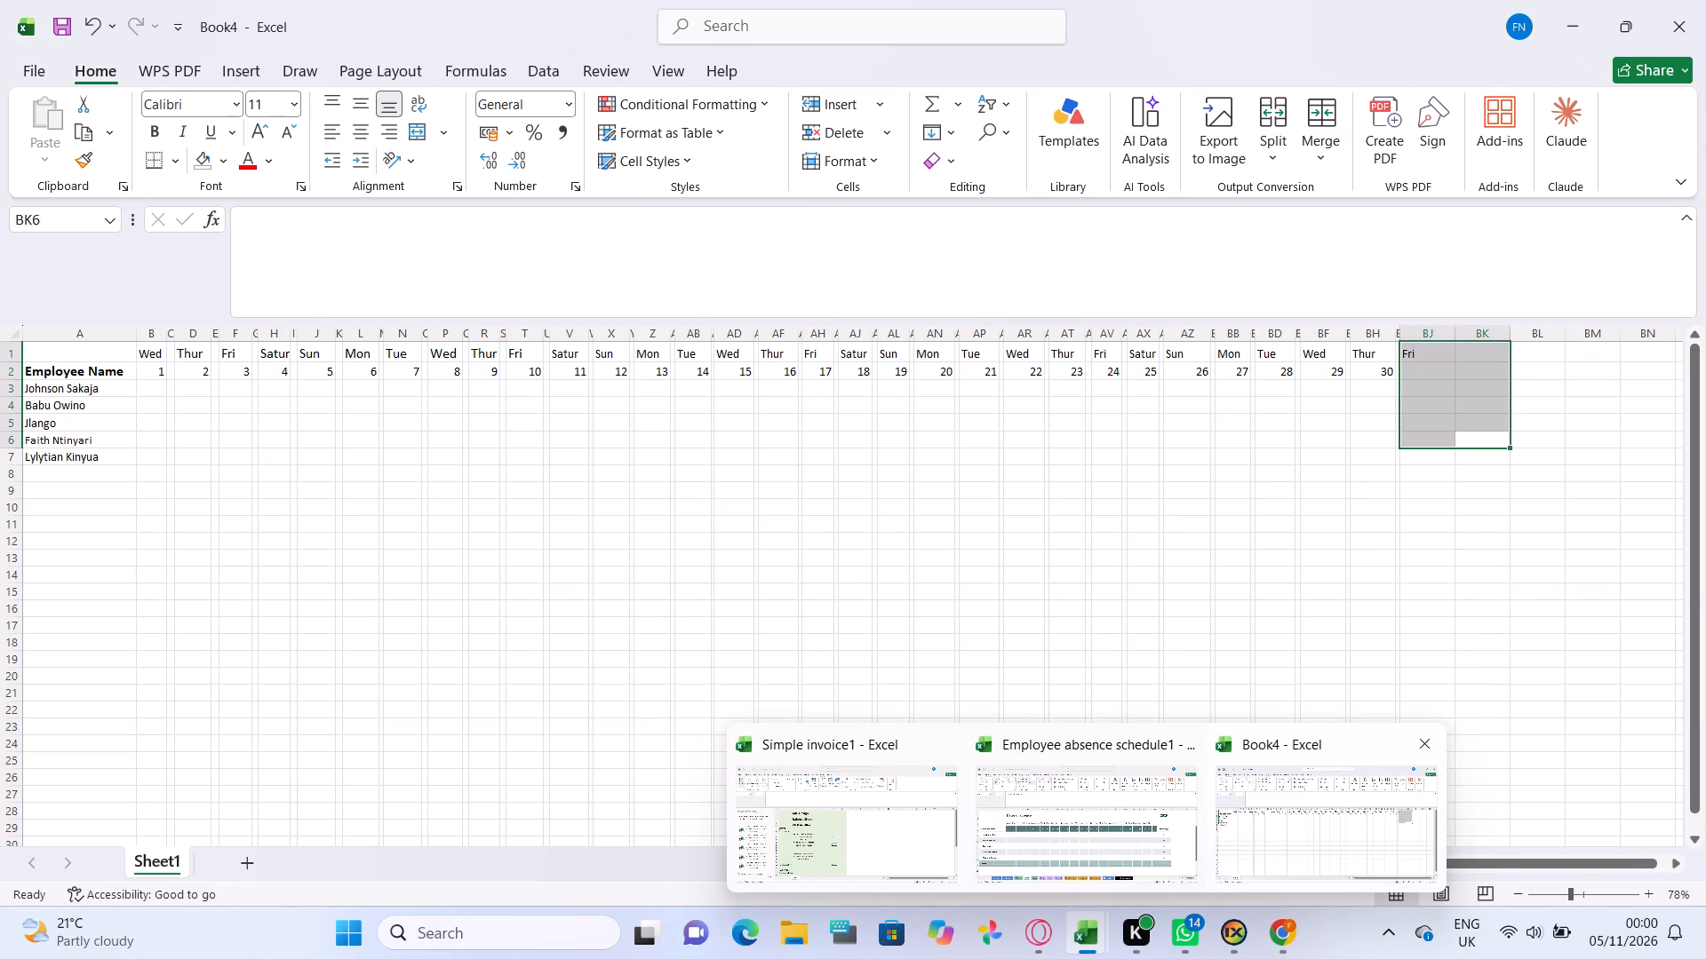
click(1427, 359)
click(1351, 479)
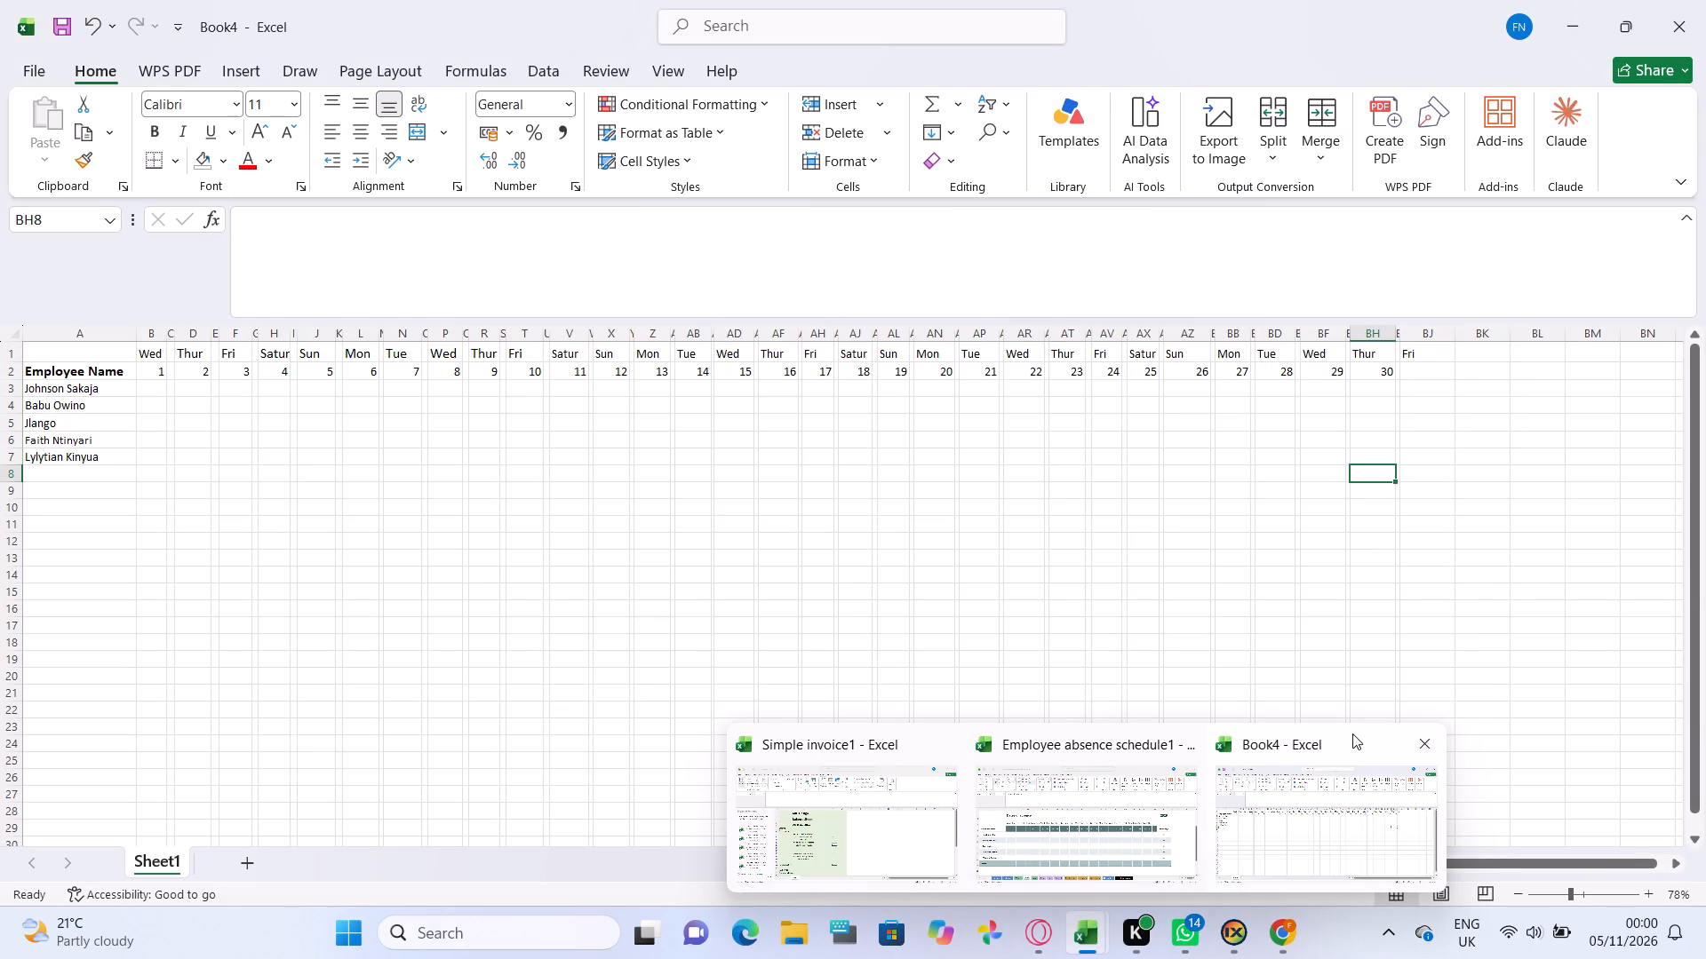
click(1325, 814)
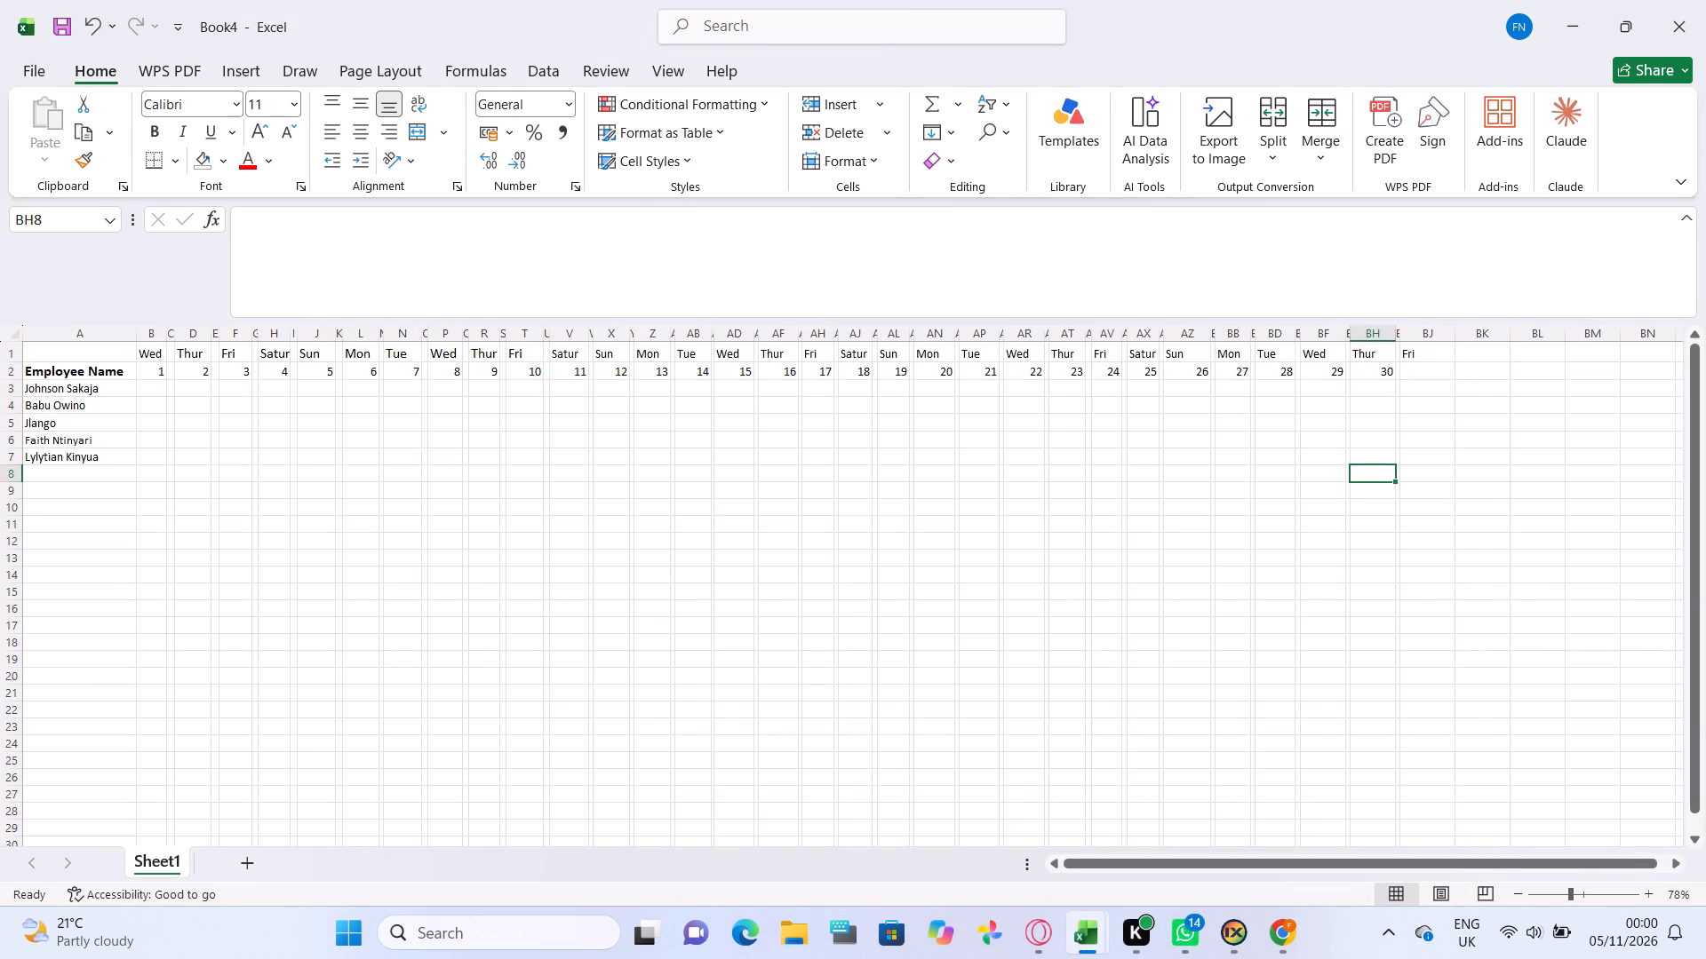
click(1433, 352)
key(BackSpace)
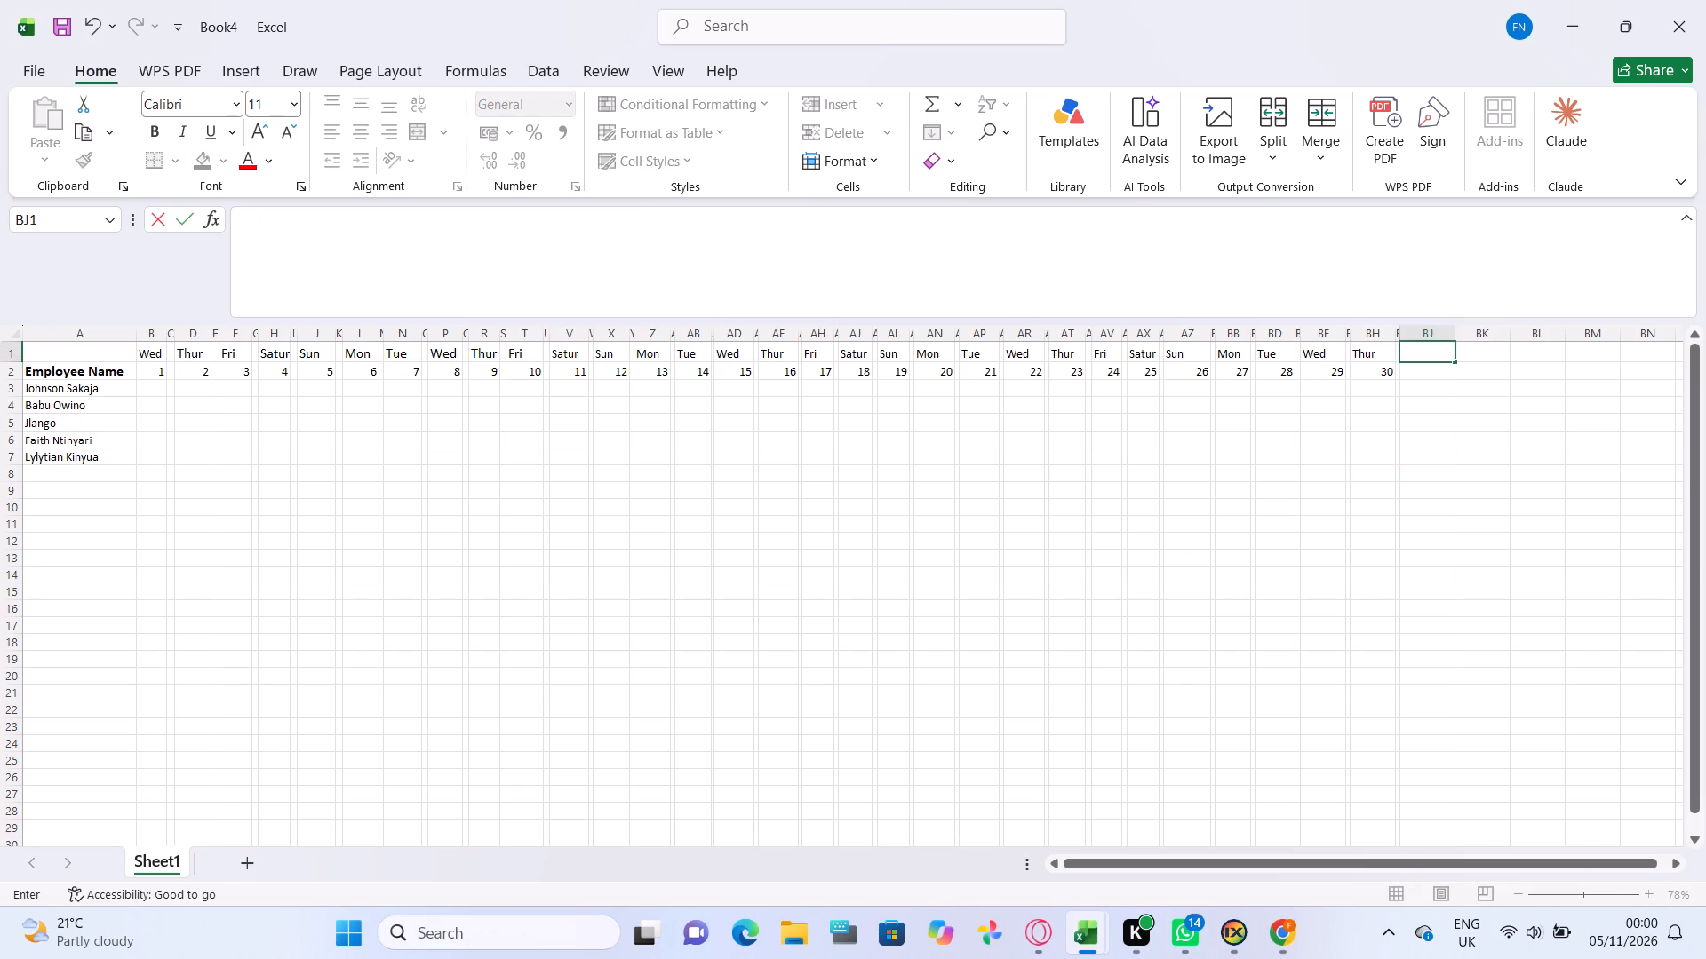
key(t)
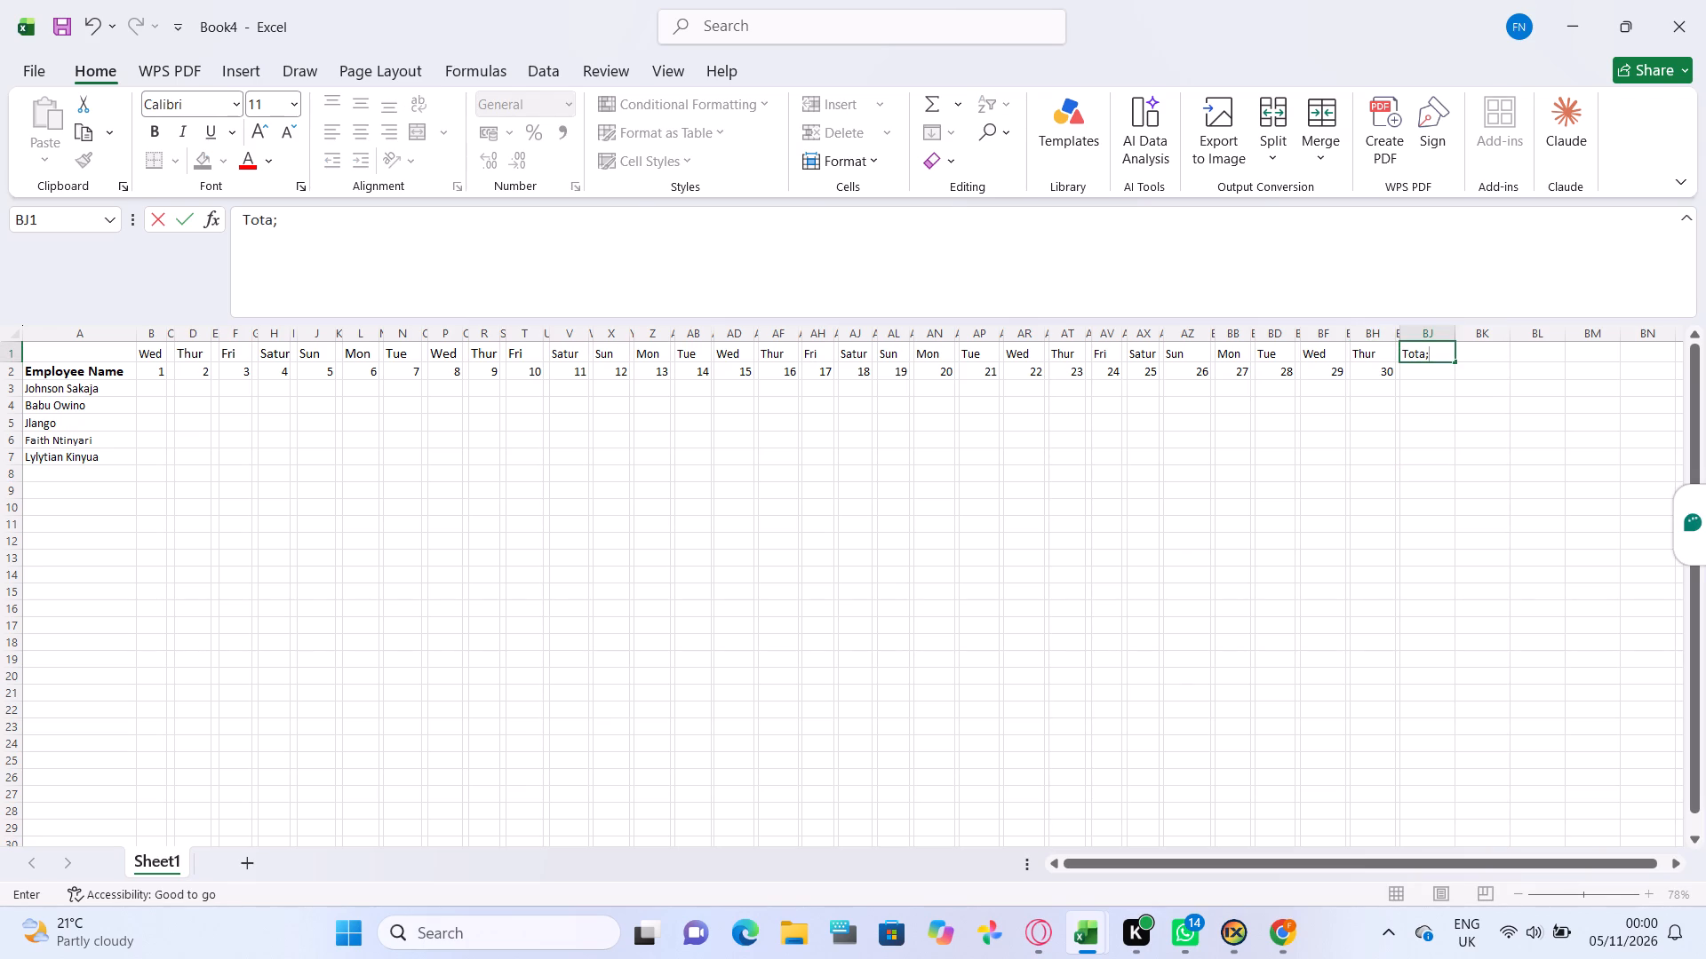
key(BackSpace)
text(ays)
key(Return)
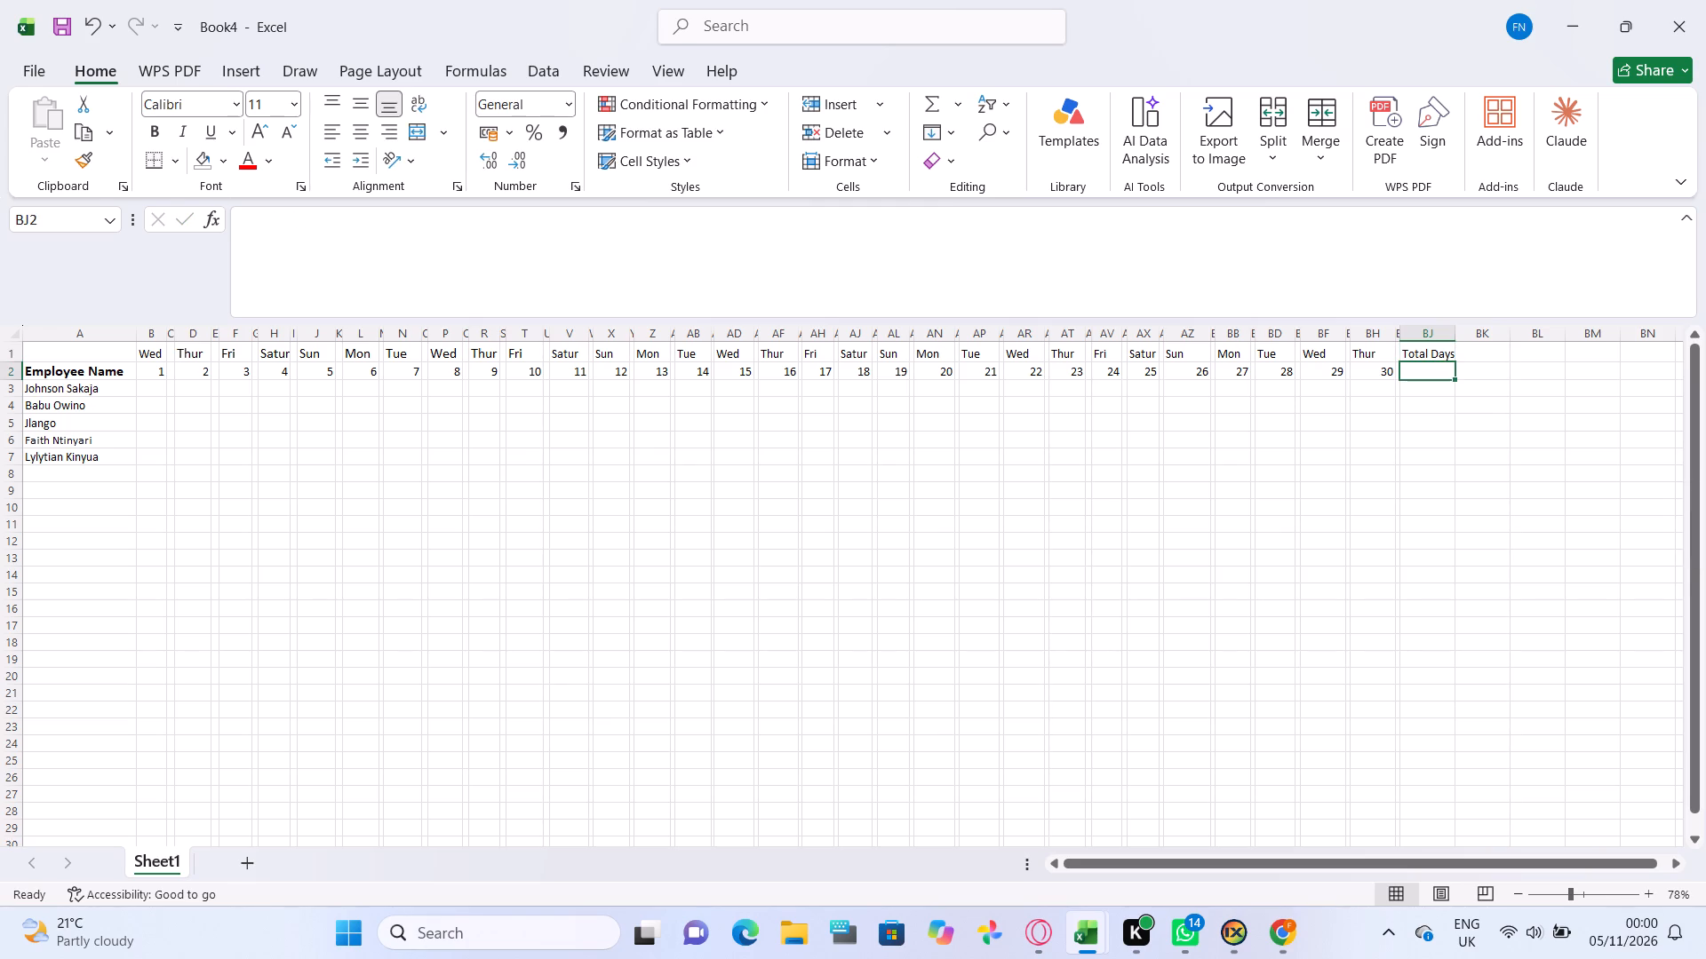
Widen the Total Days column BJ to a width of about 16.6.
drag(1458, 332, 1509, 332)
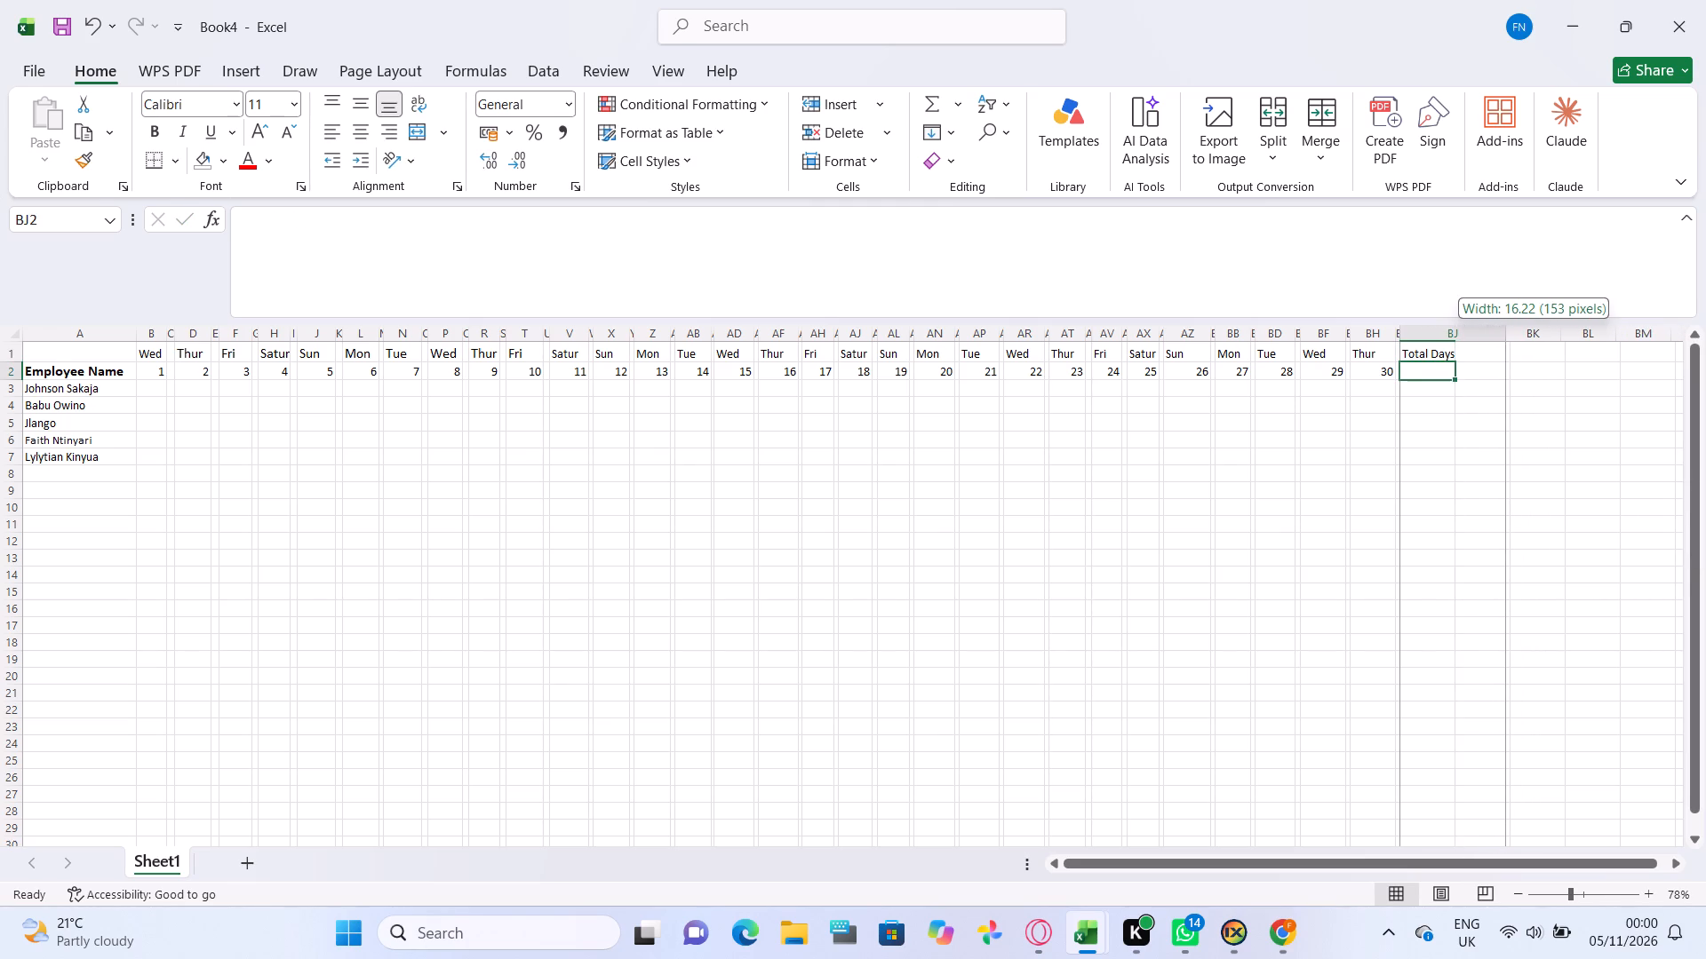
drag(1509, 332, 1511, 330)
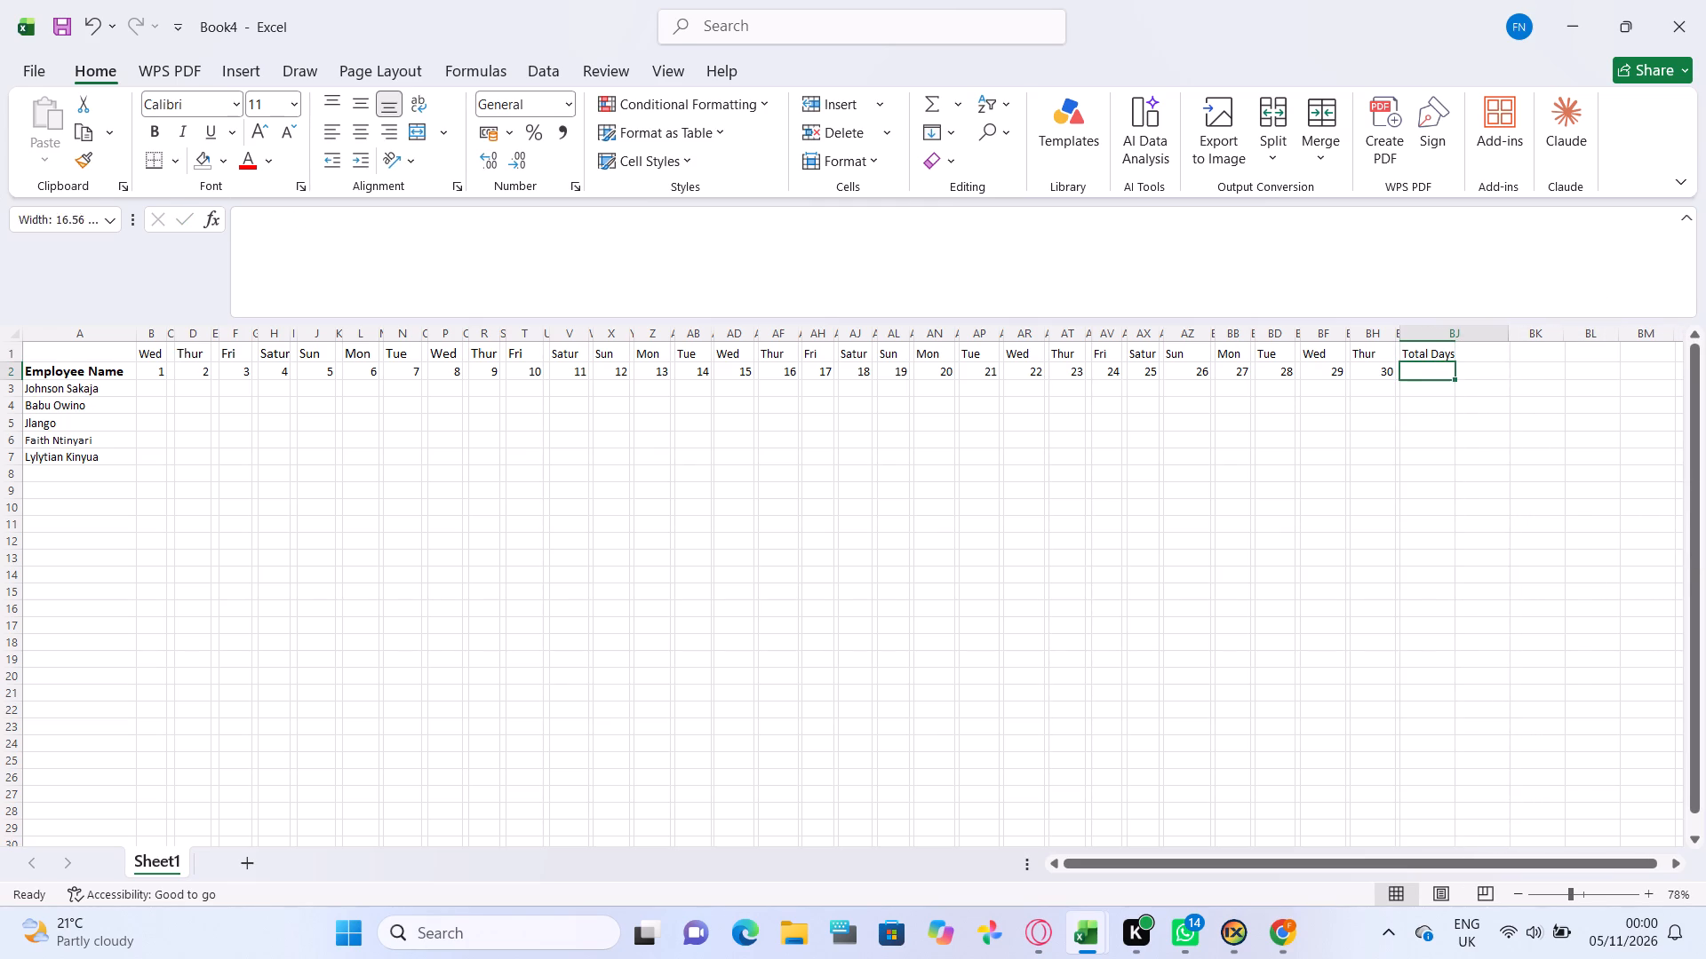
click(1432, 359)
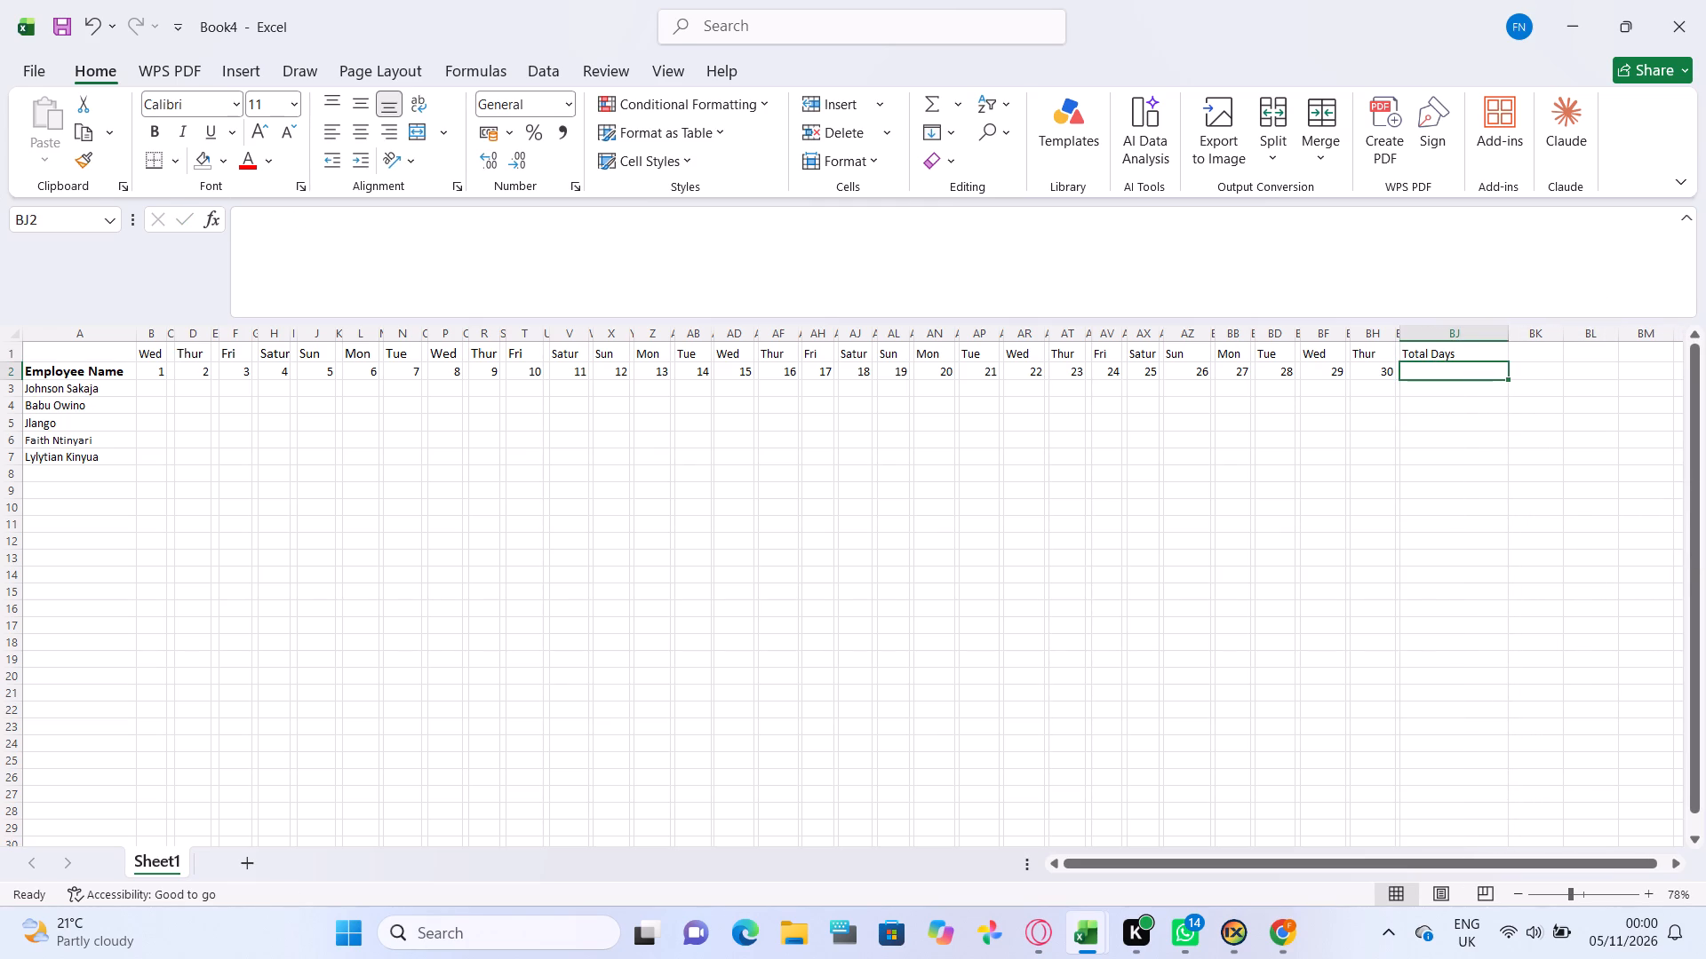
triple_click(1421, 351)
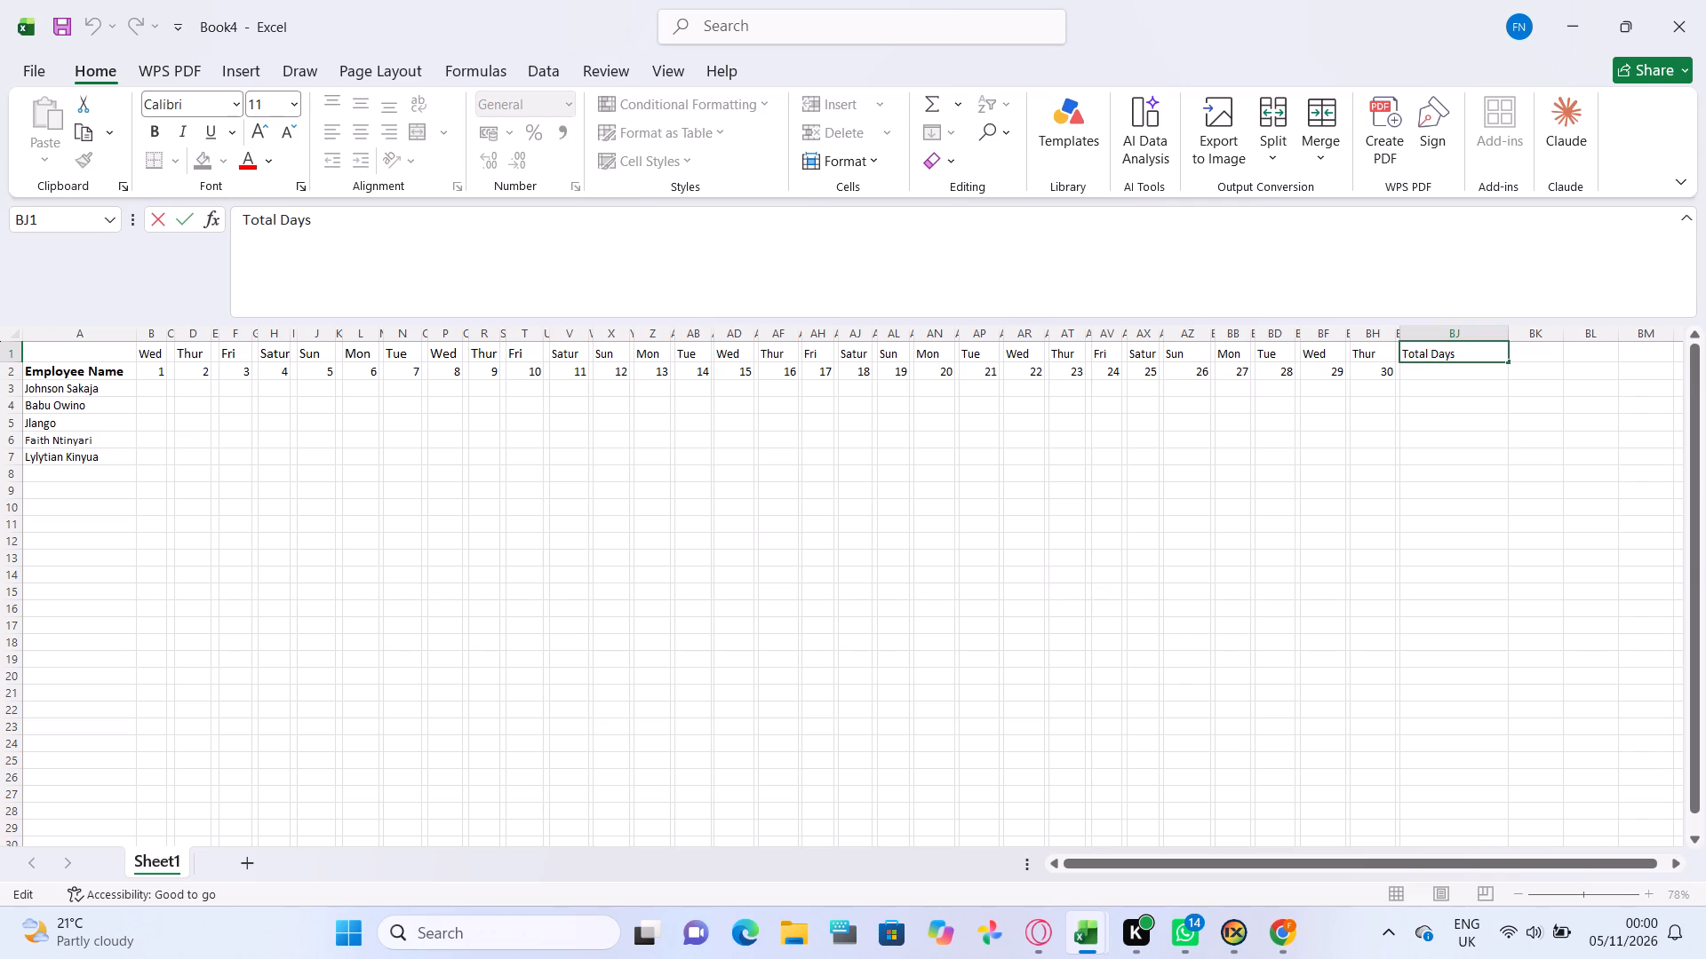
click(1421, 369)
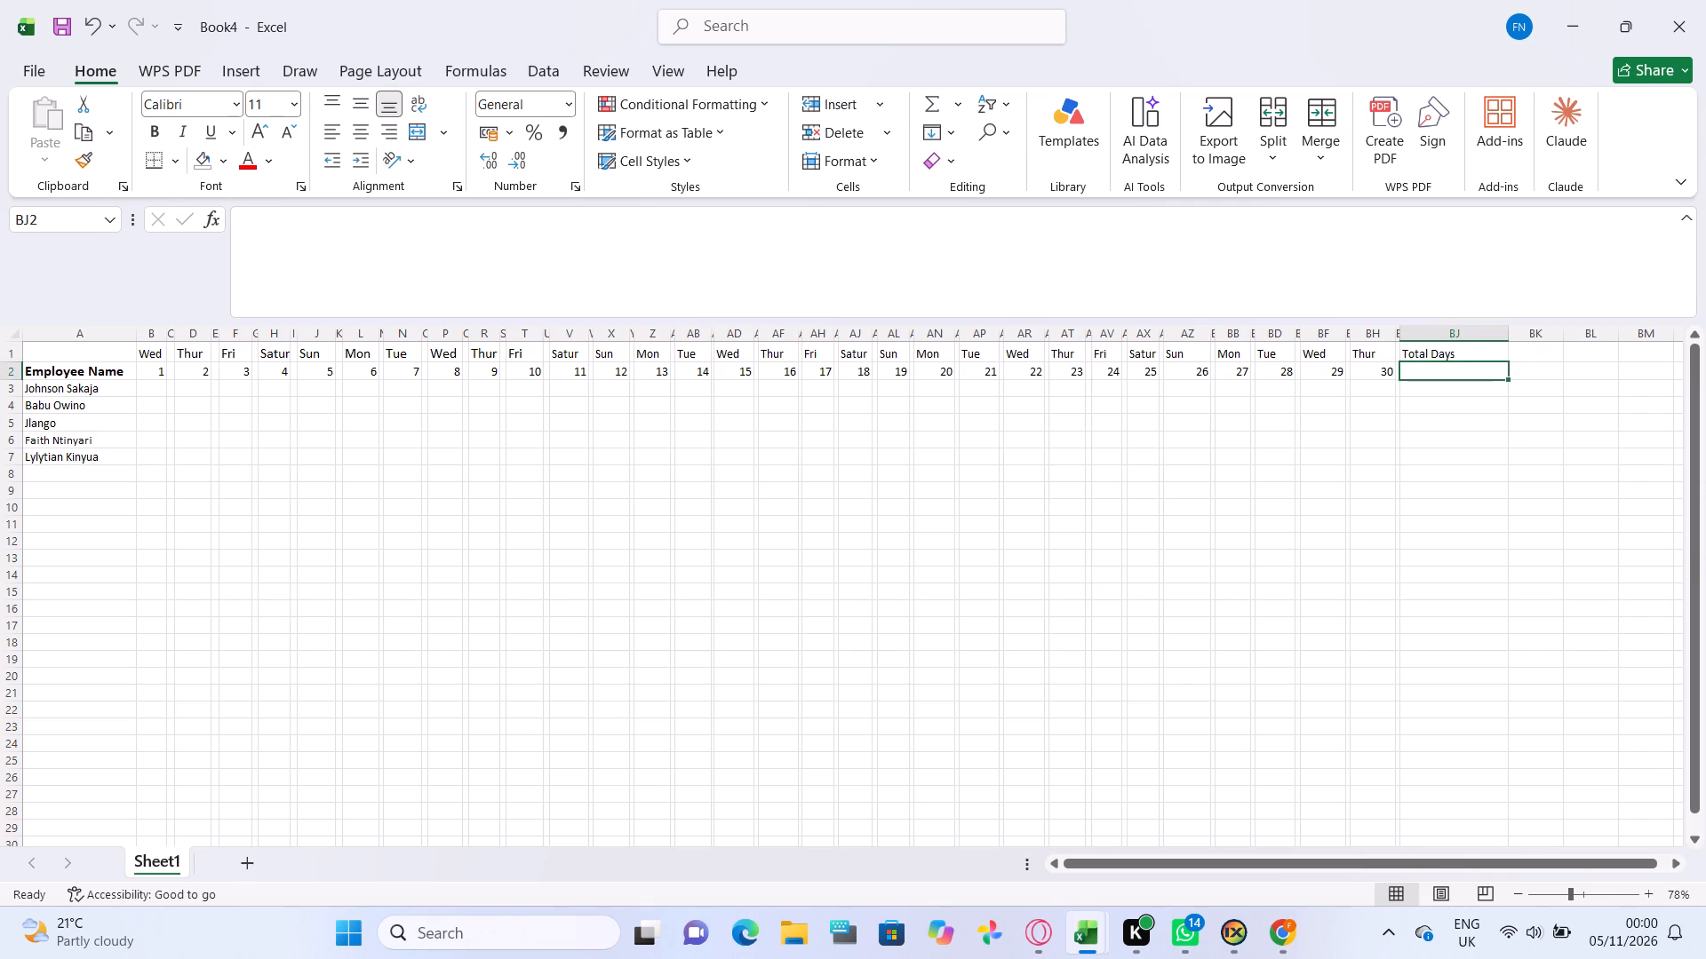
Make the Total Days heading in cell BJ1 bold.
click(1431, 347)
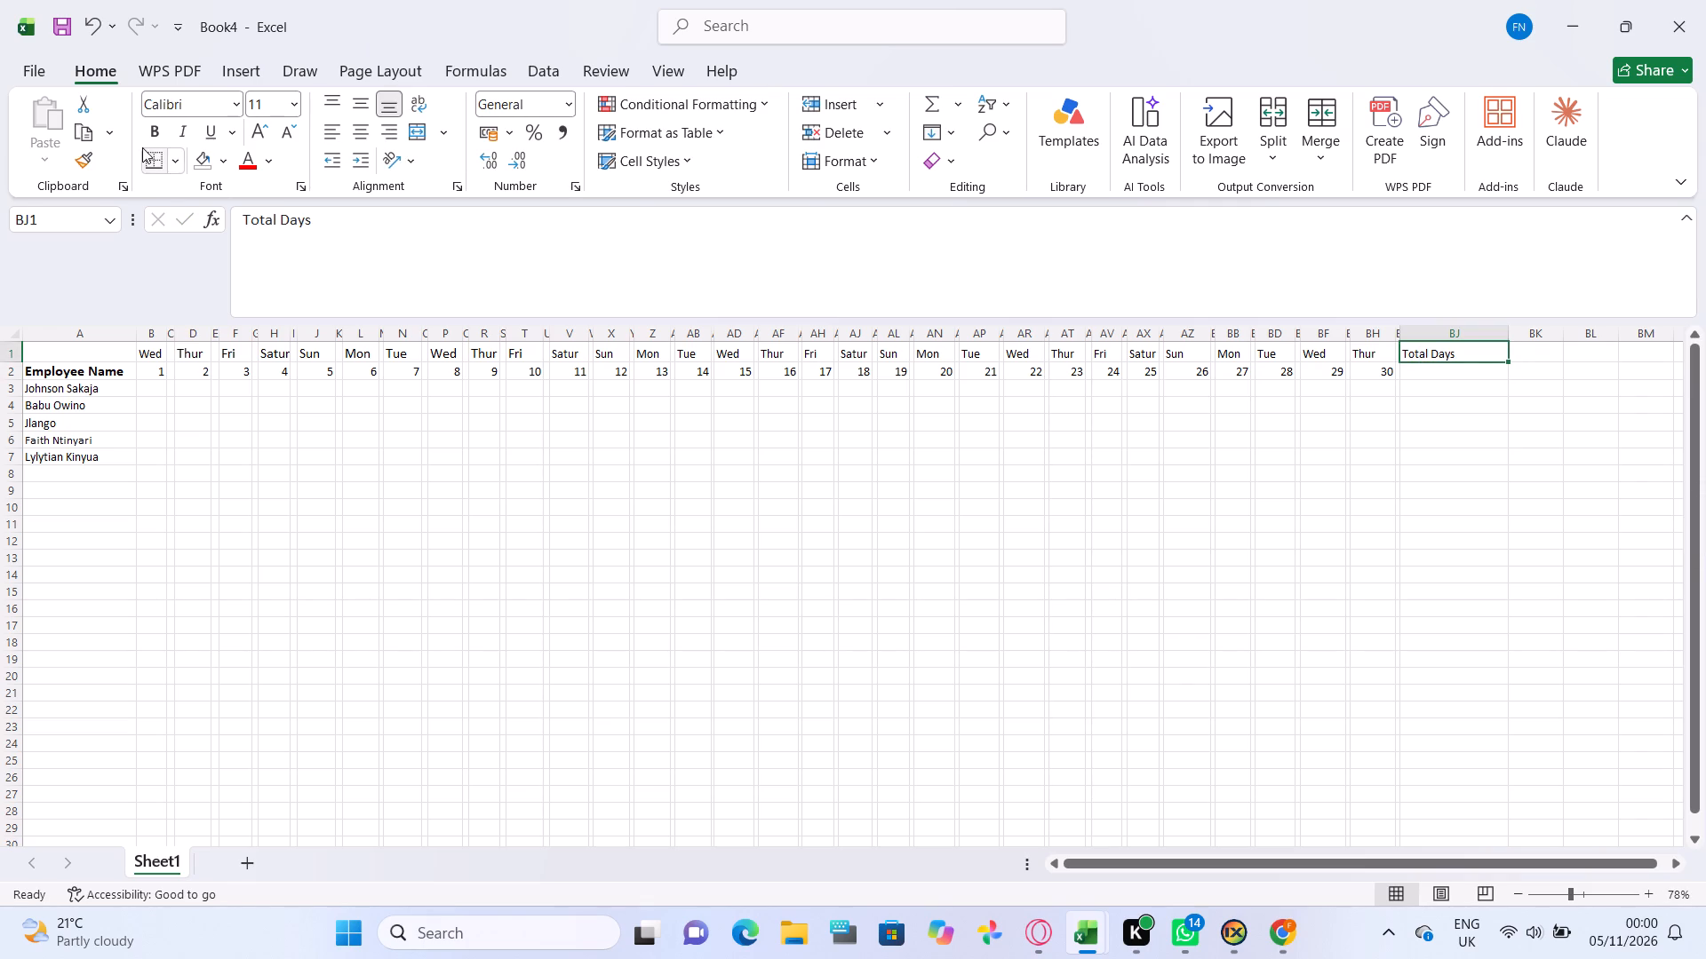
click(158, 133)
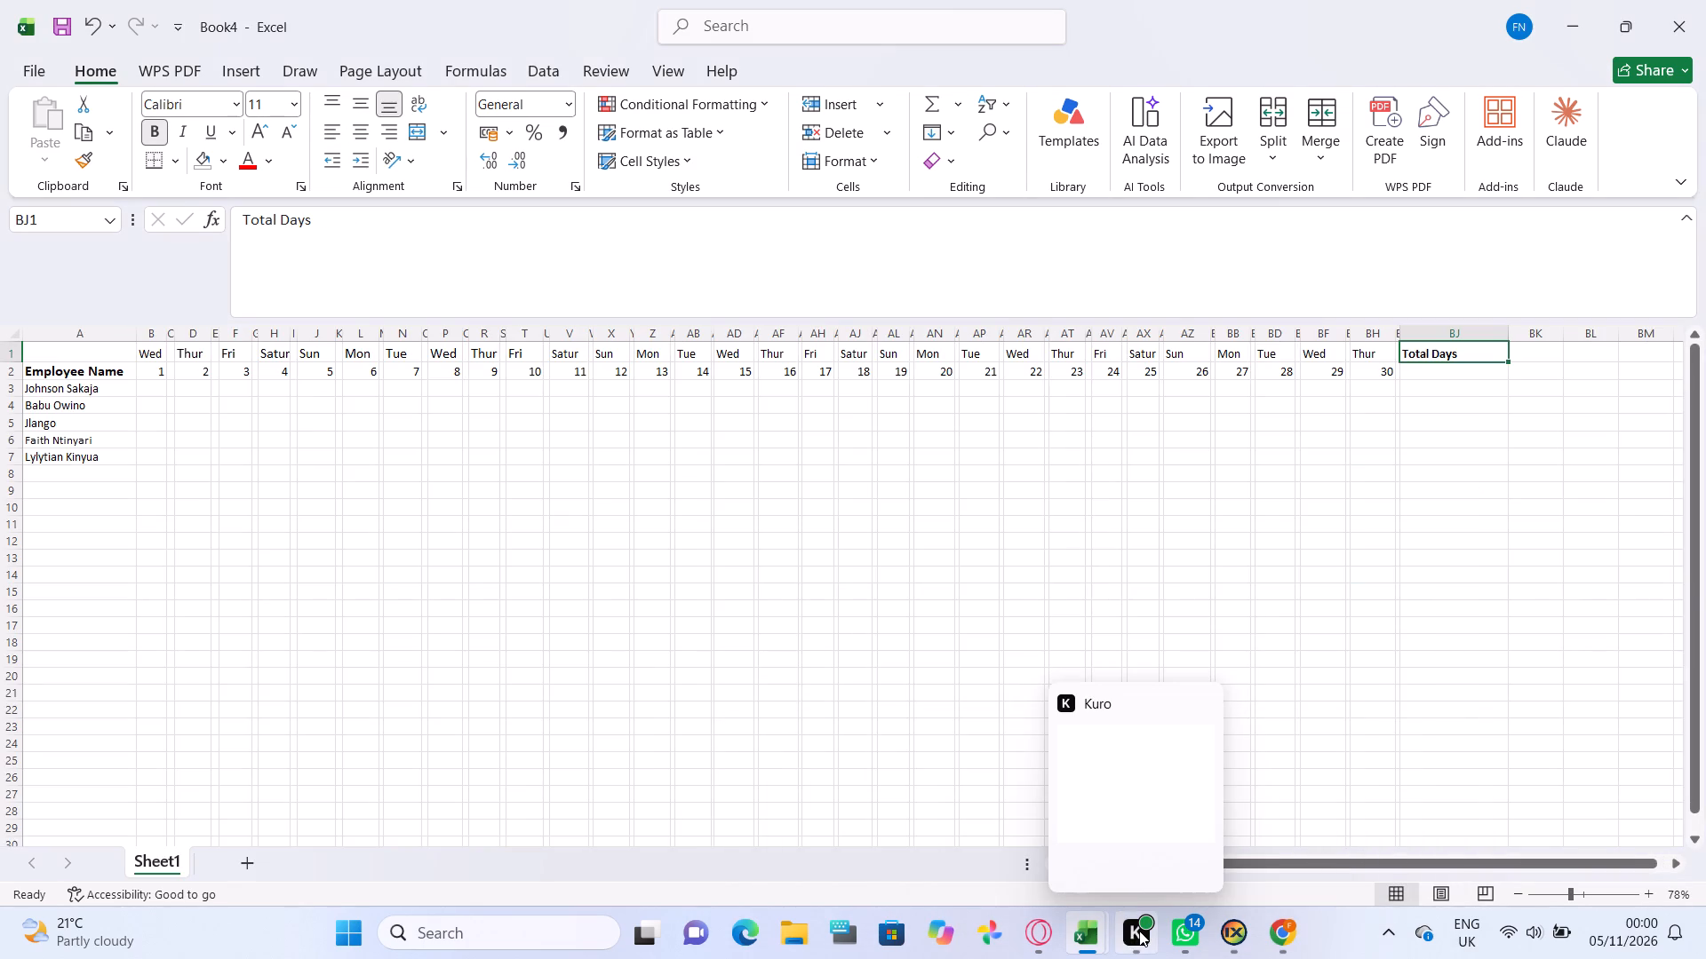
click(1292, 852)
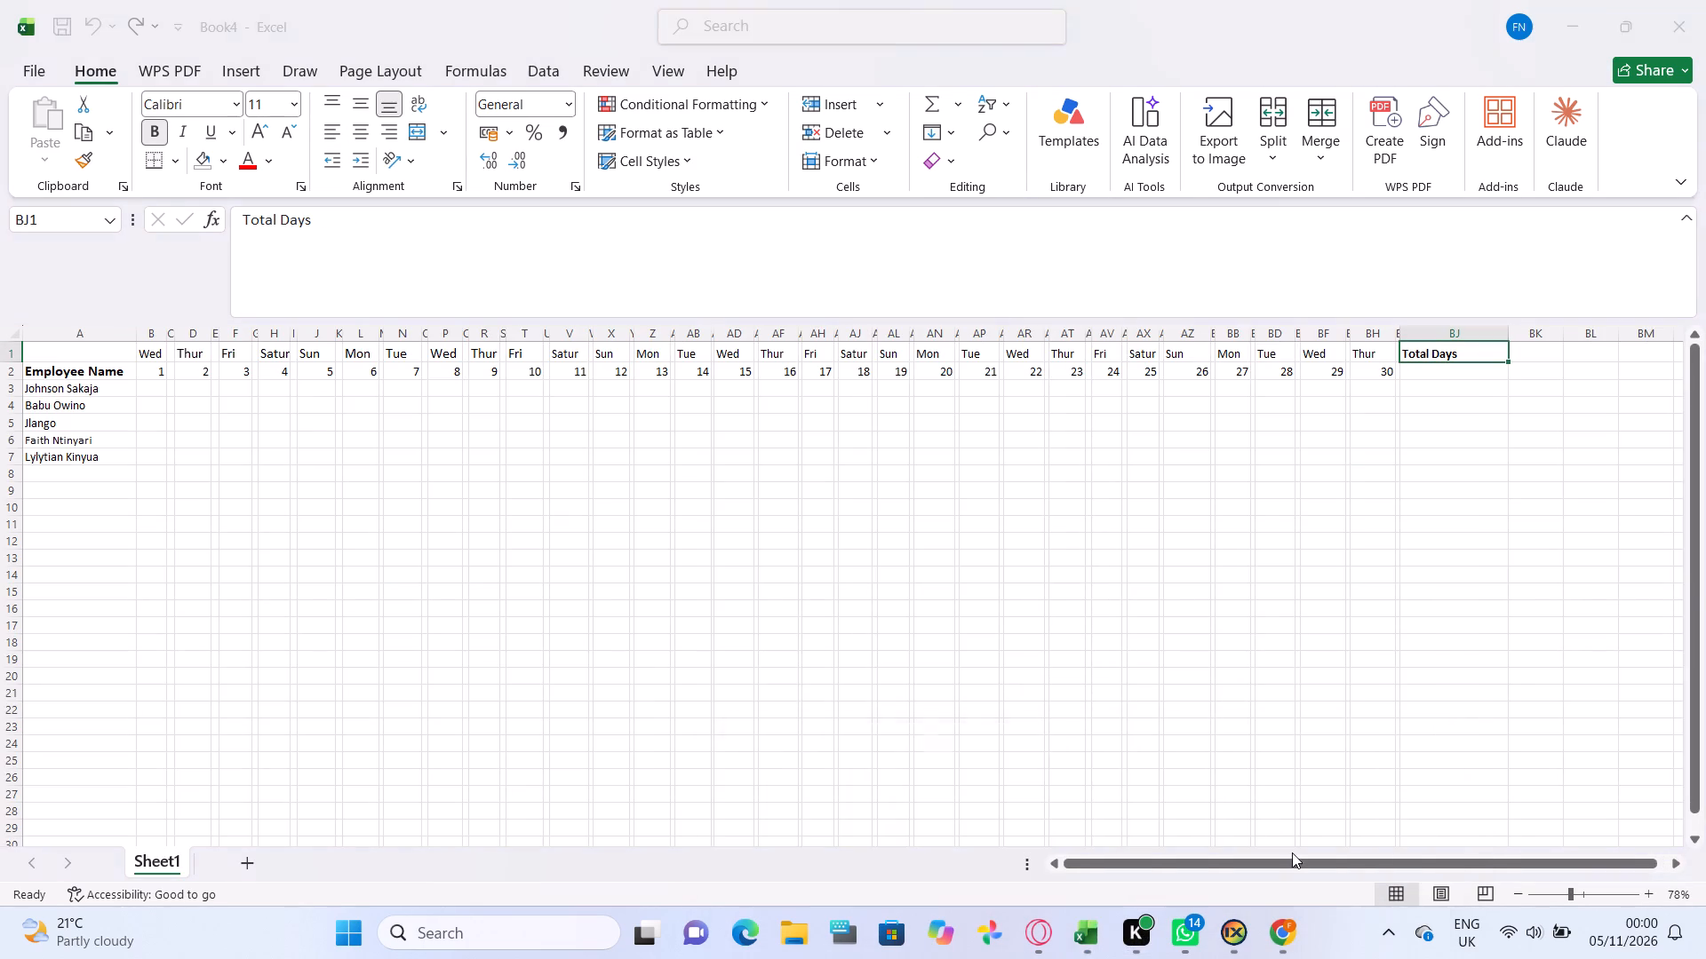
Try a dark green fill on date cell B2, and change it to a light green theme colour.
click(158, 376)
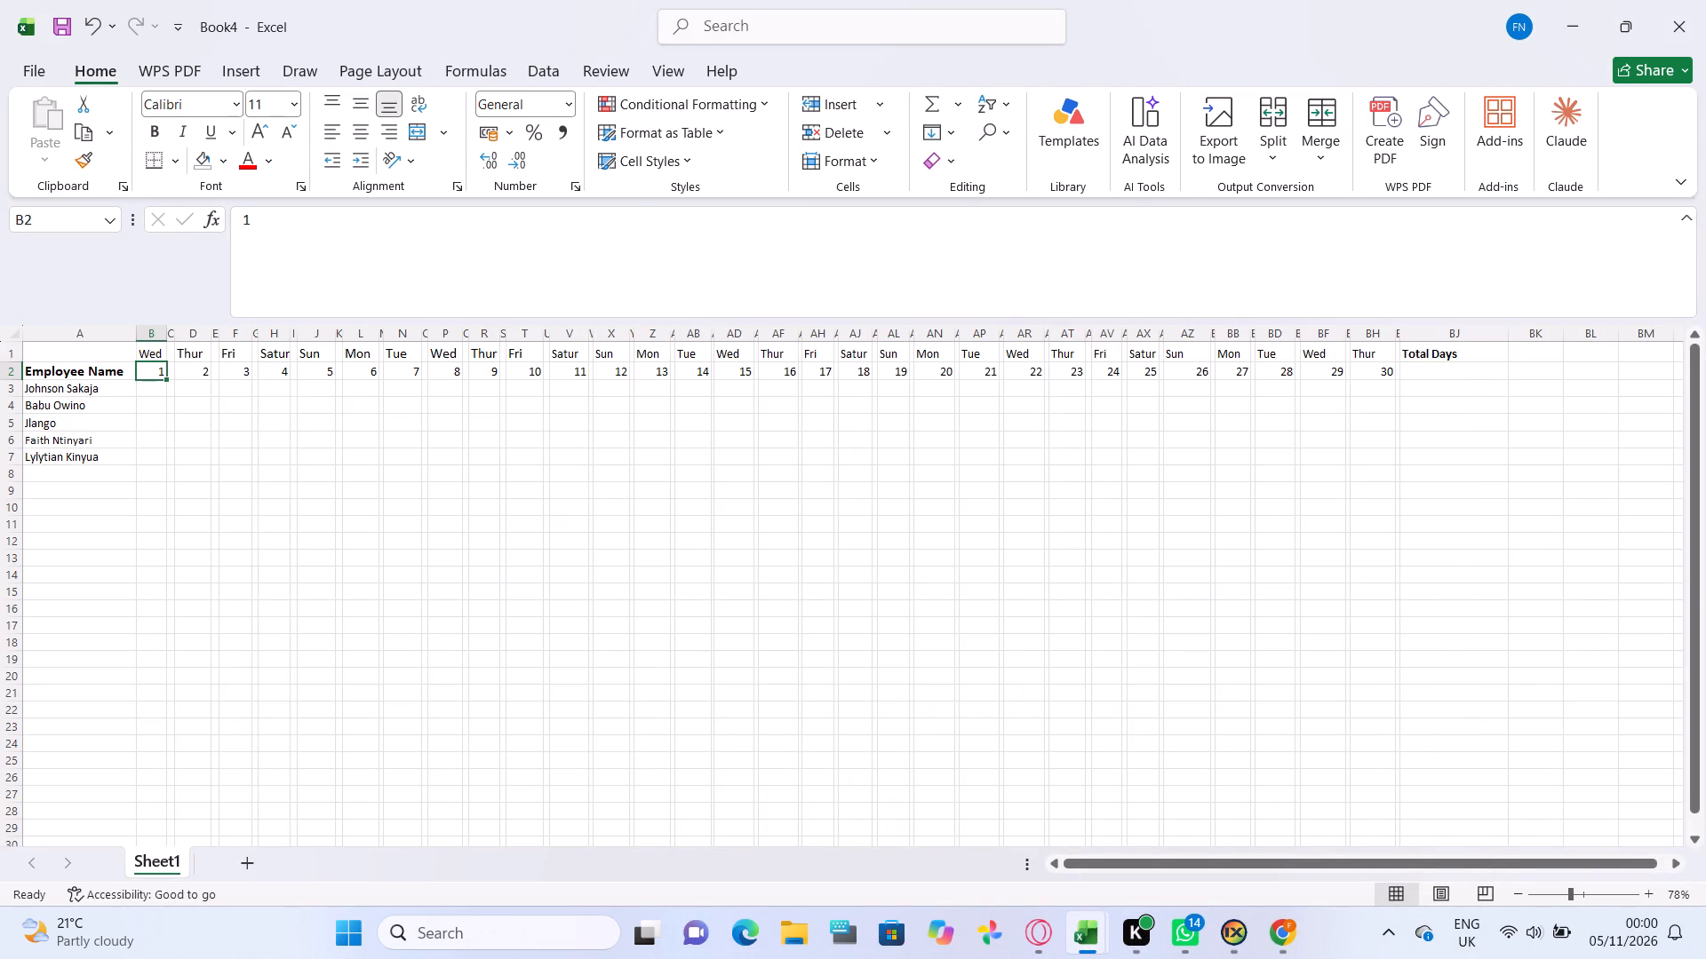
click(219, 160)
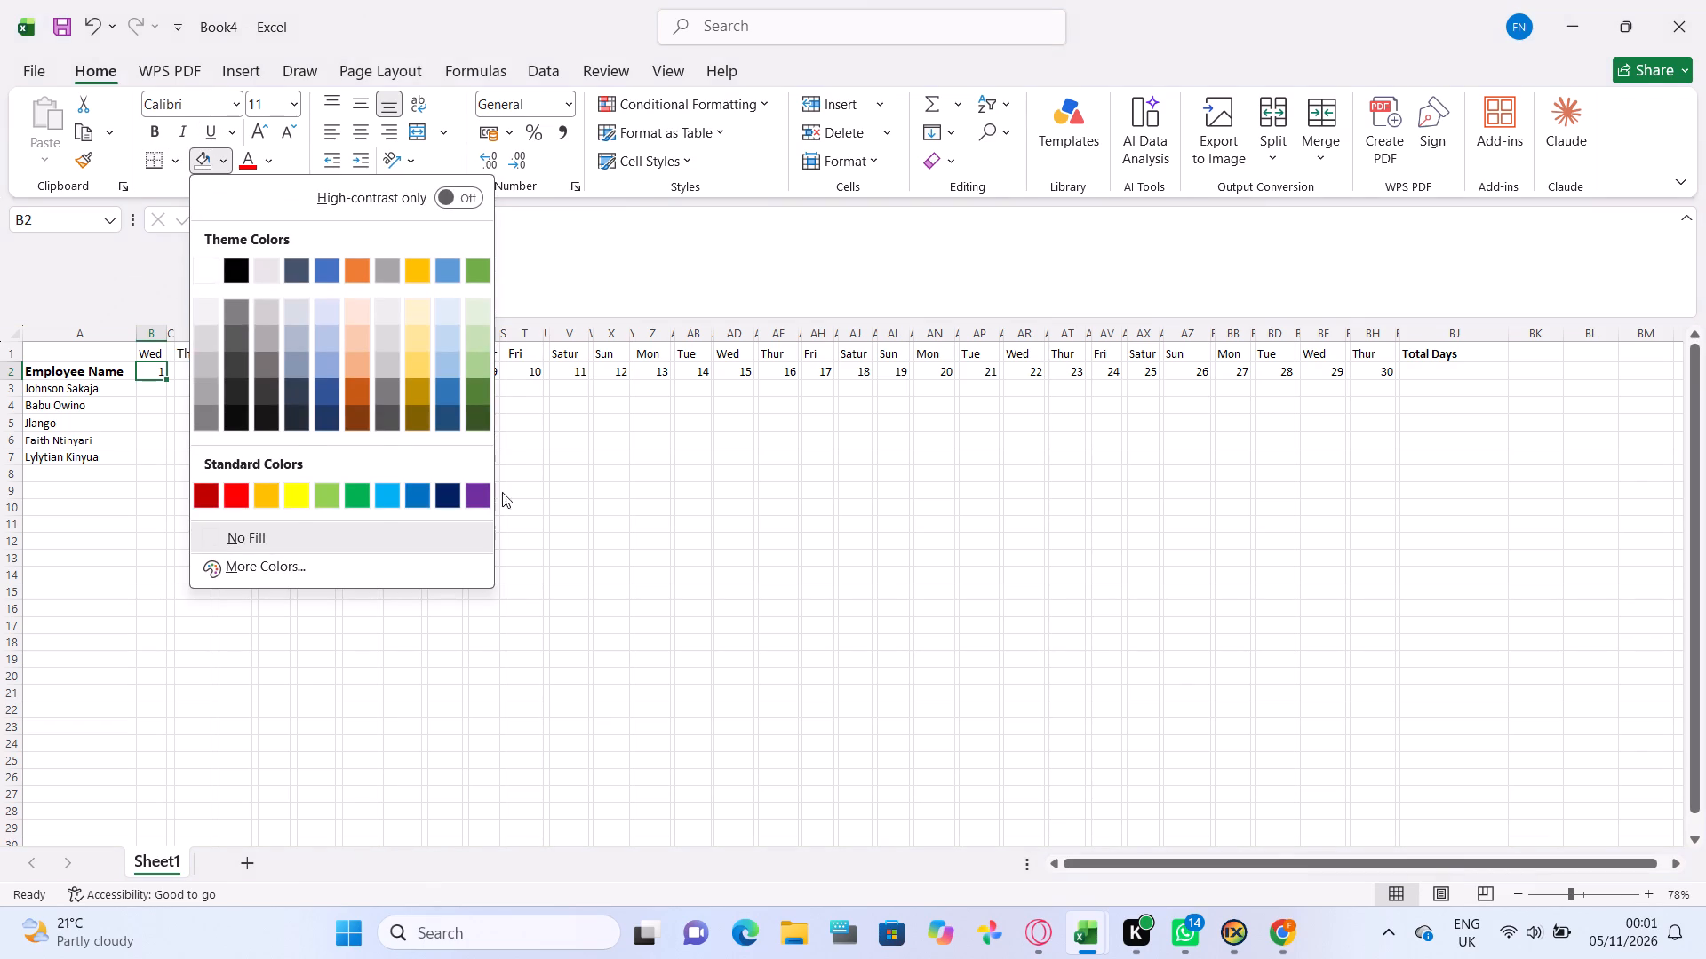
click(555, 515)
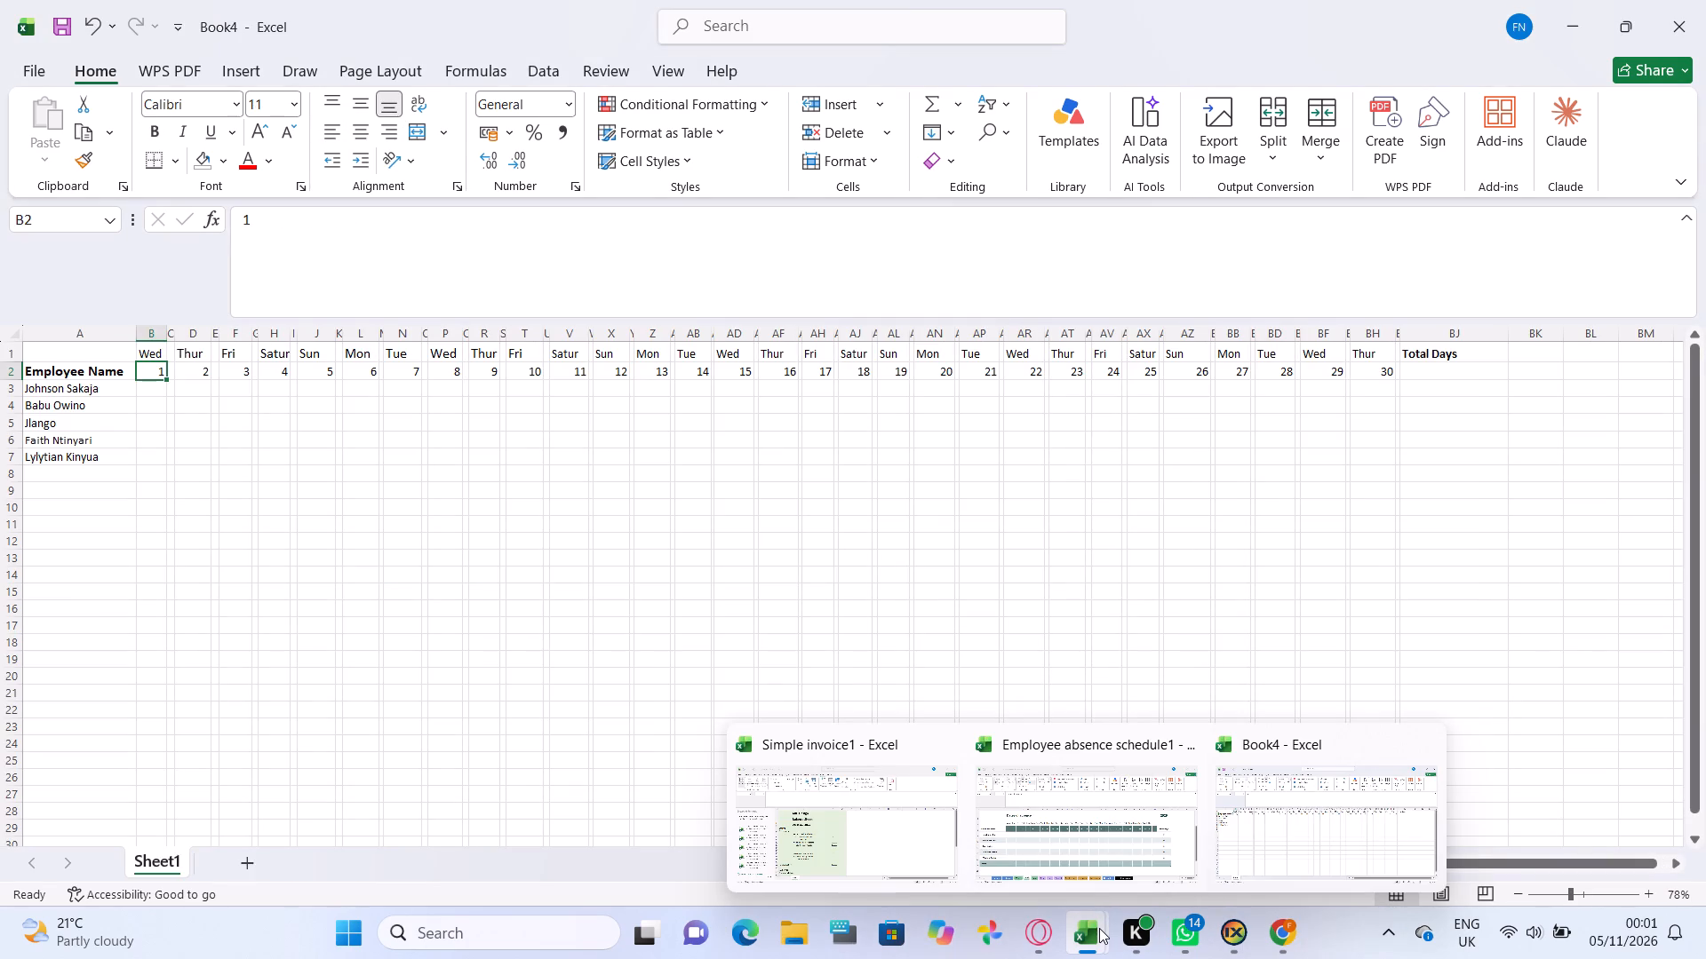
click(1099, 928)
click(1253, 821)
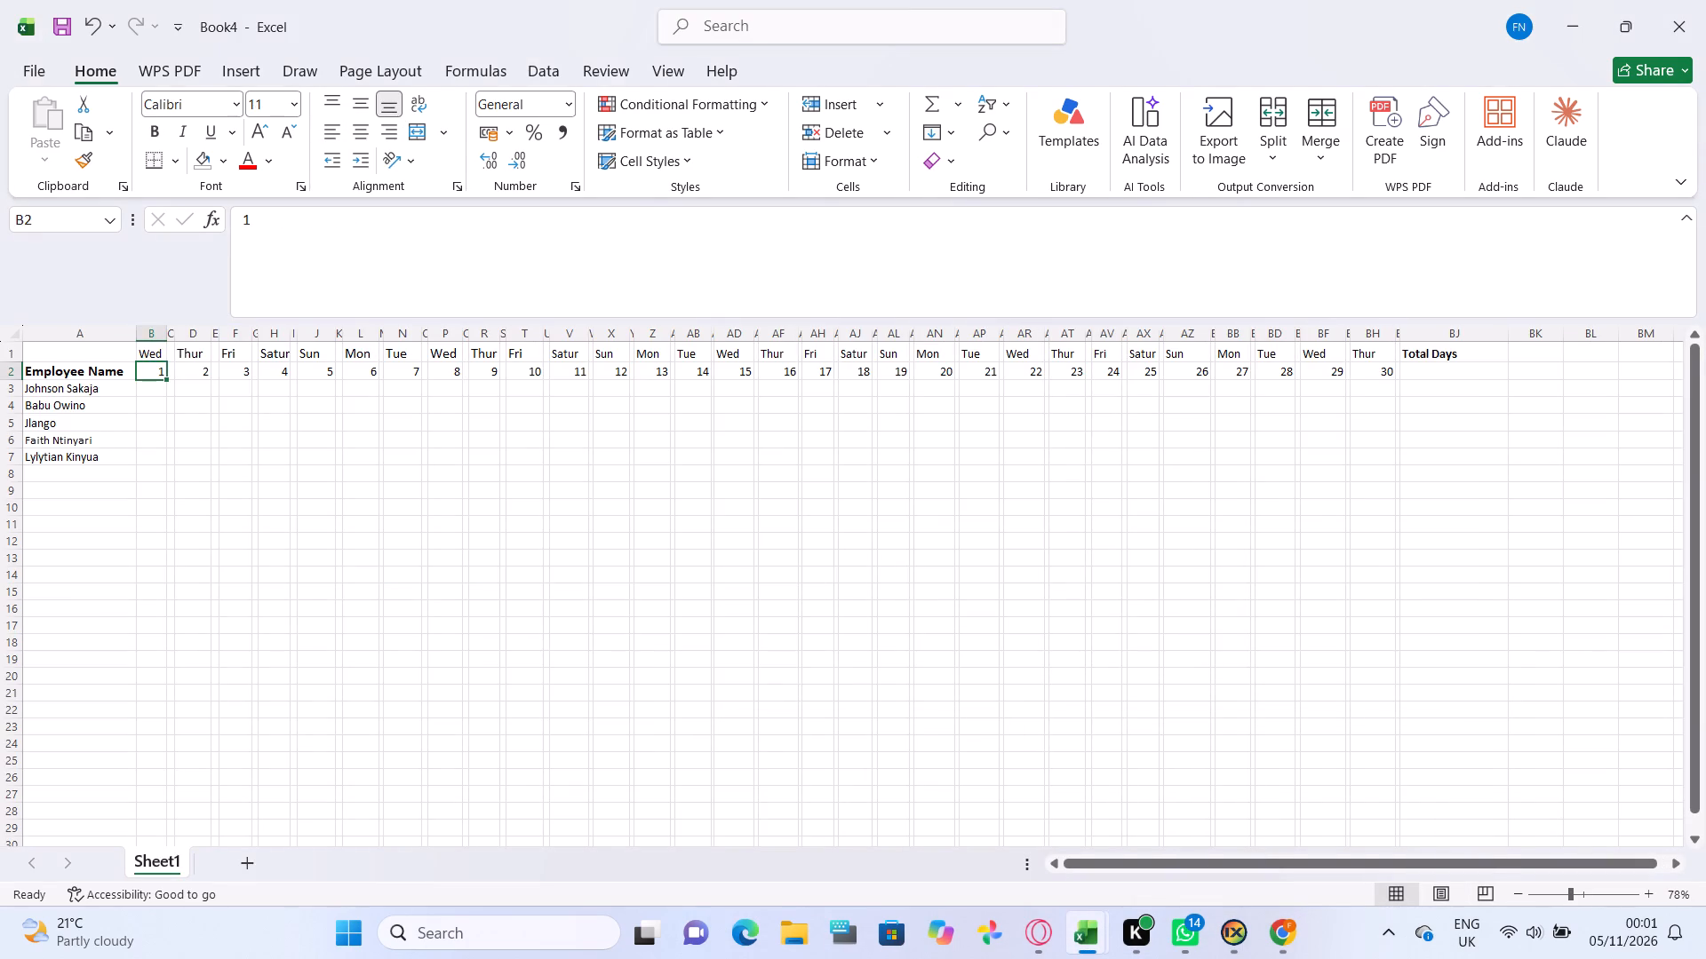
click(223, 158)
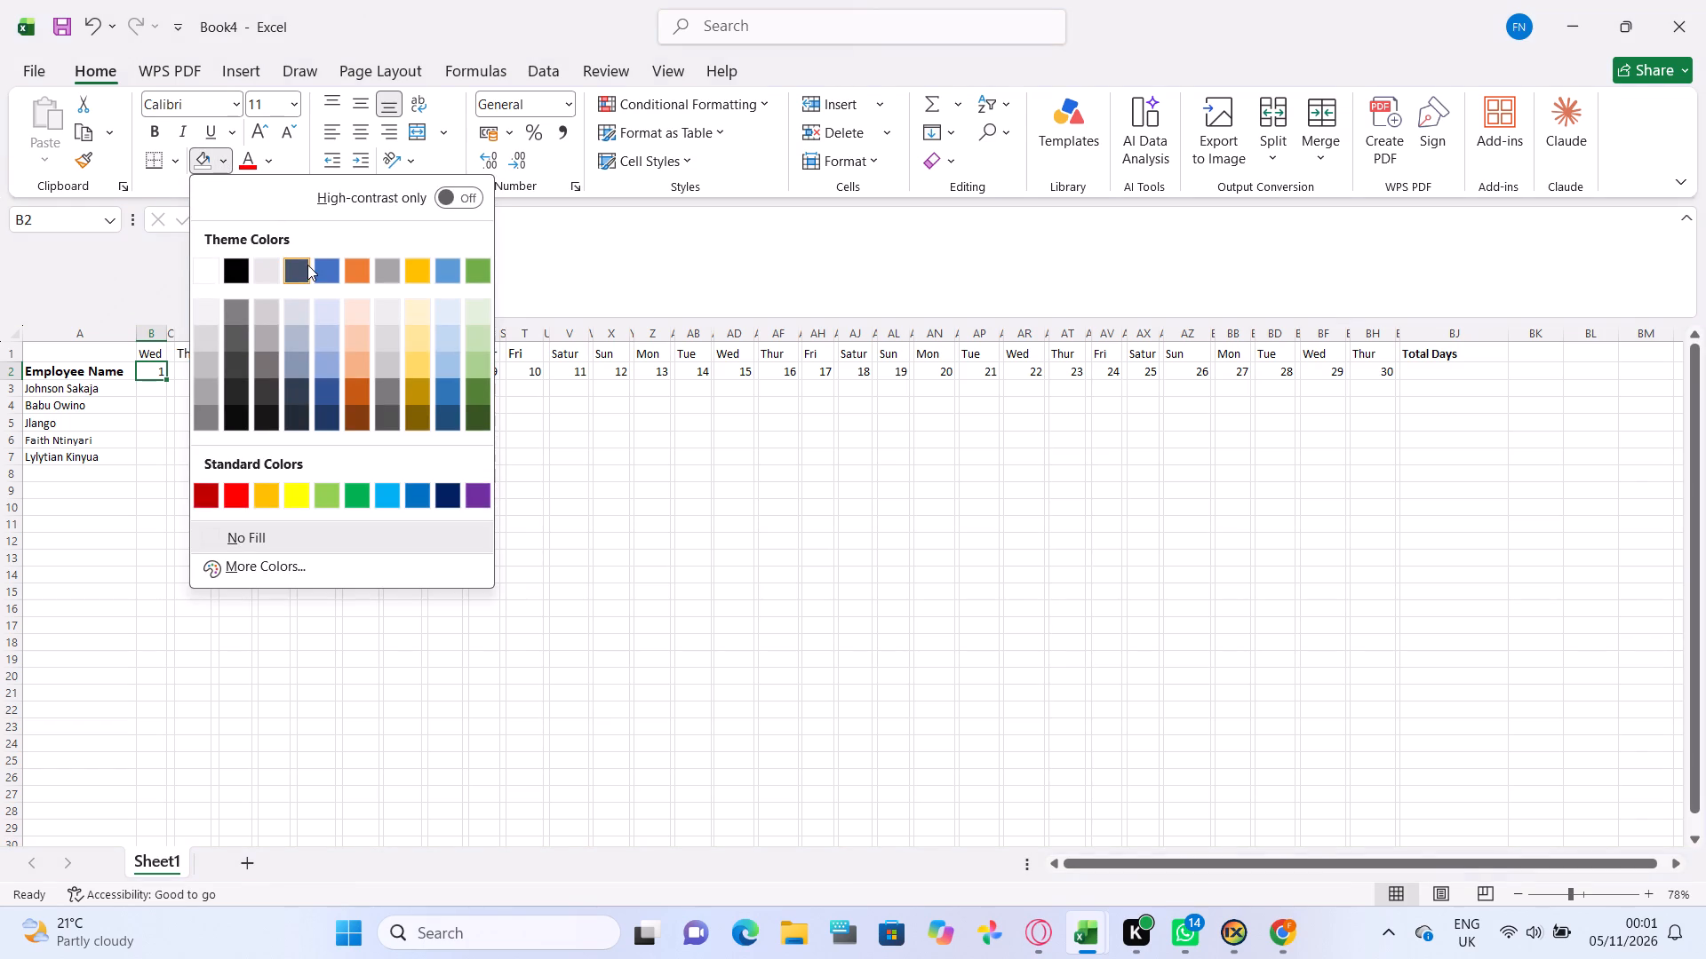
click(483, 389)
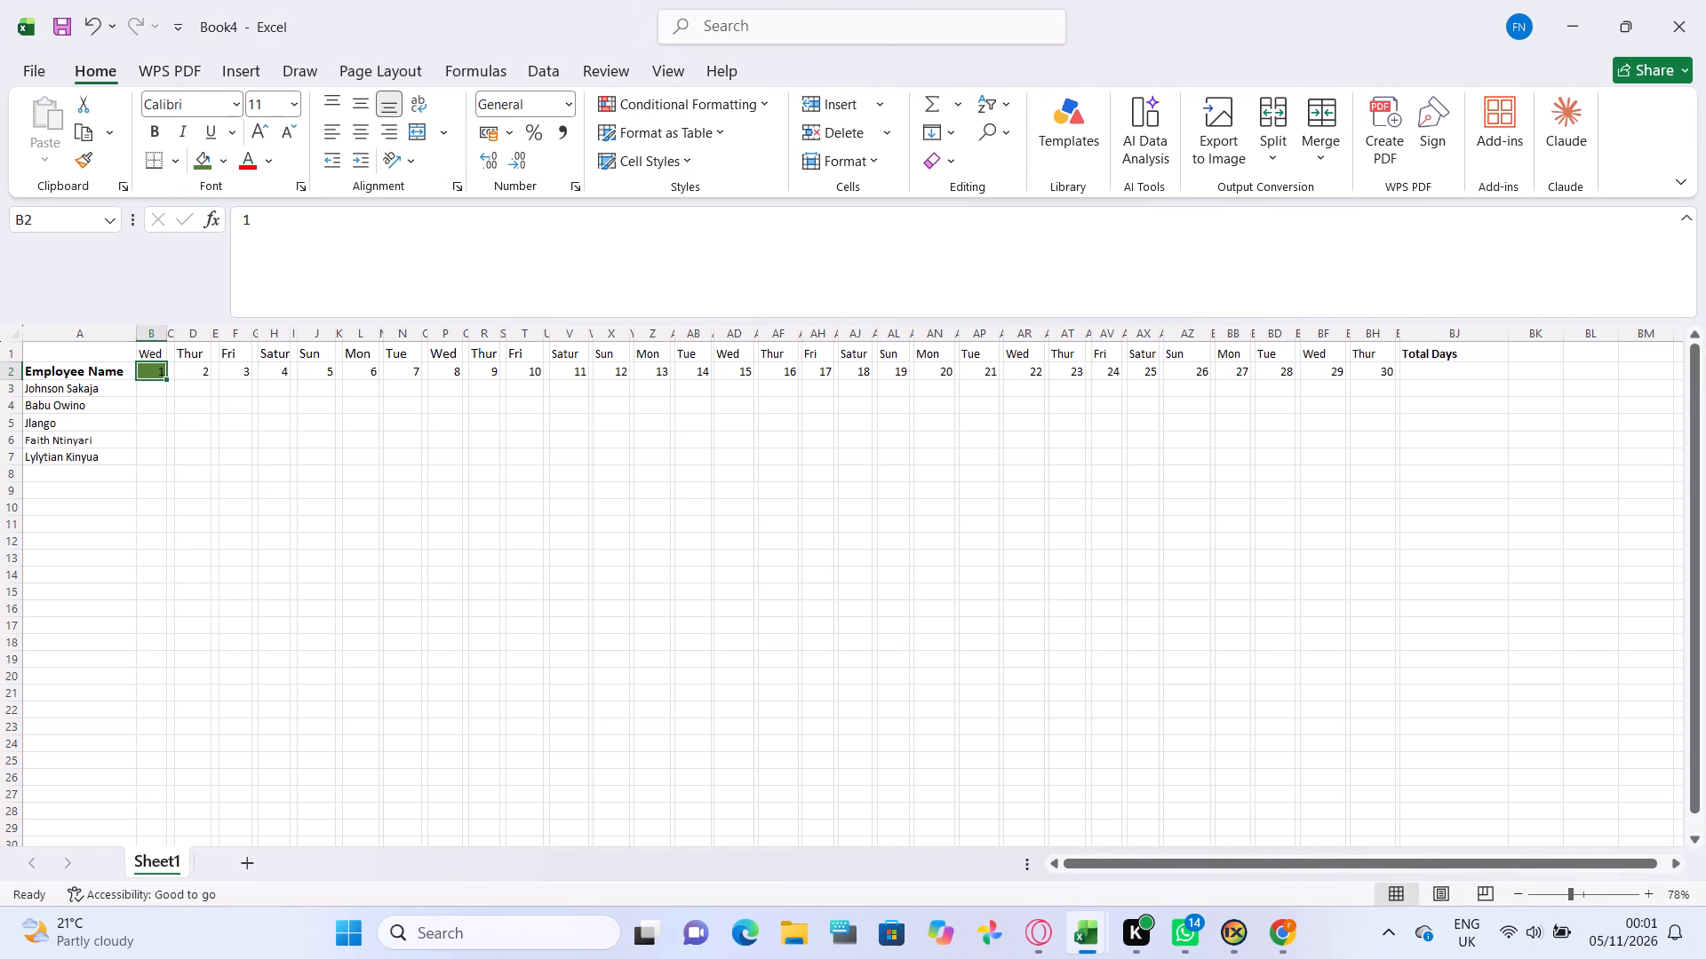
click(221, 159)
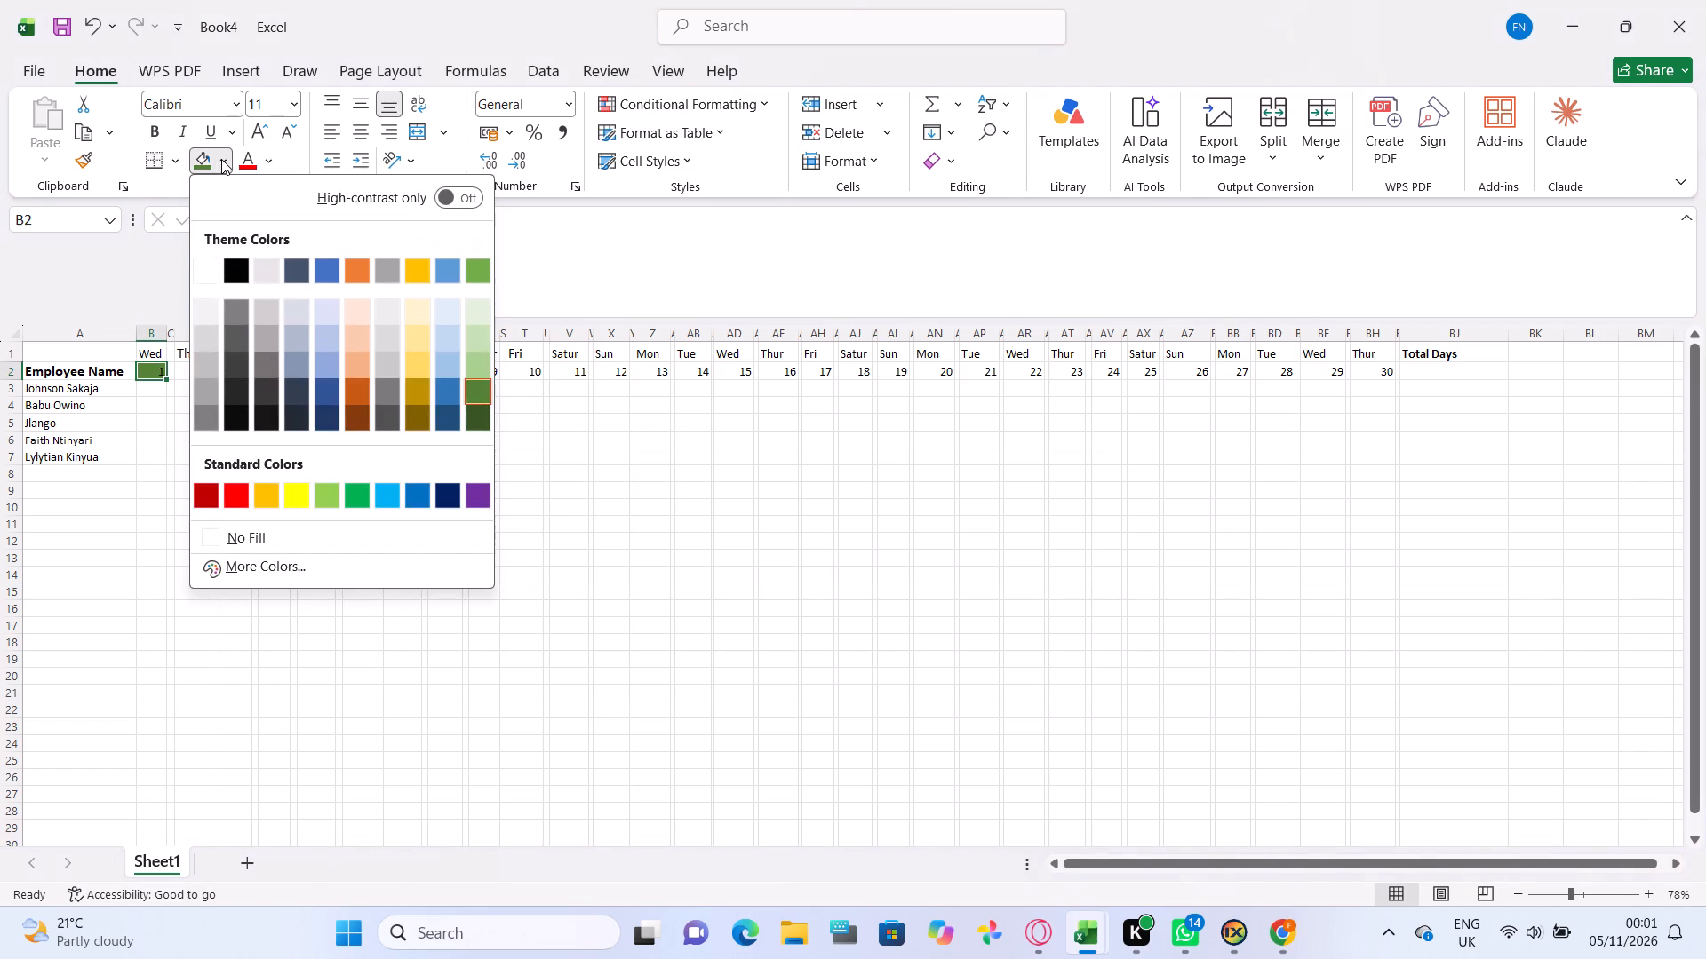
click(472, 355)
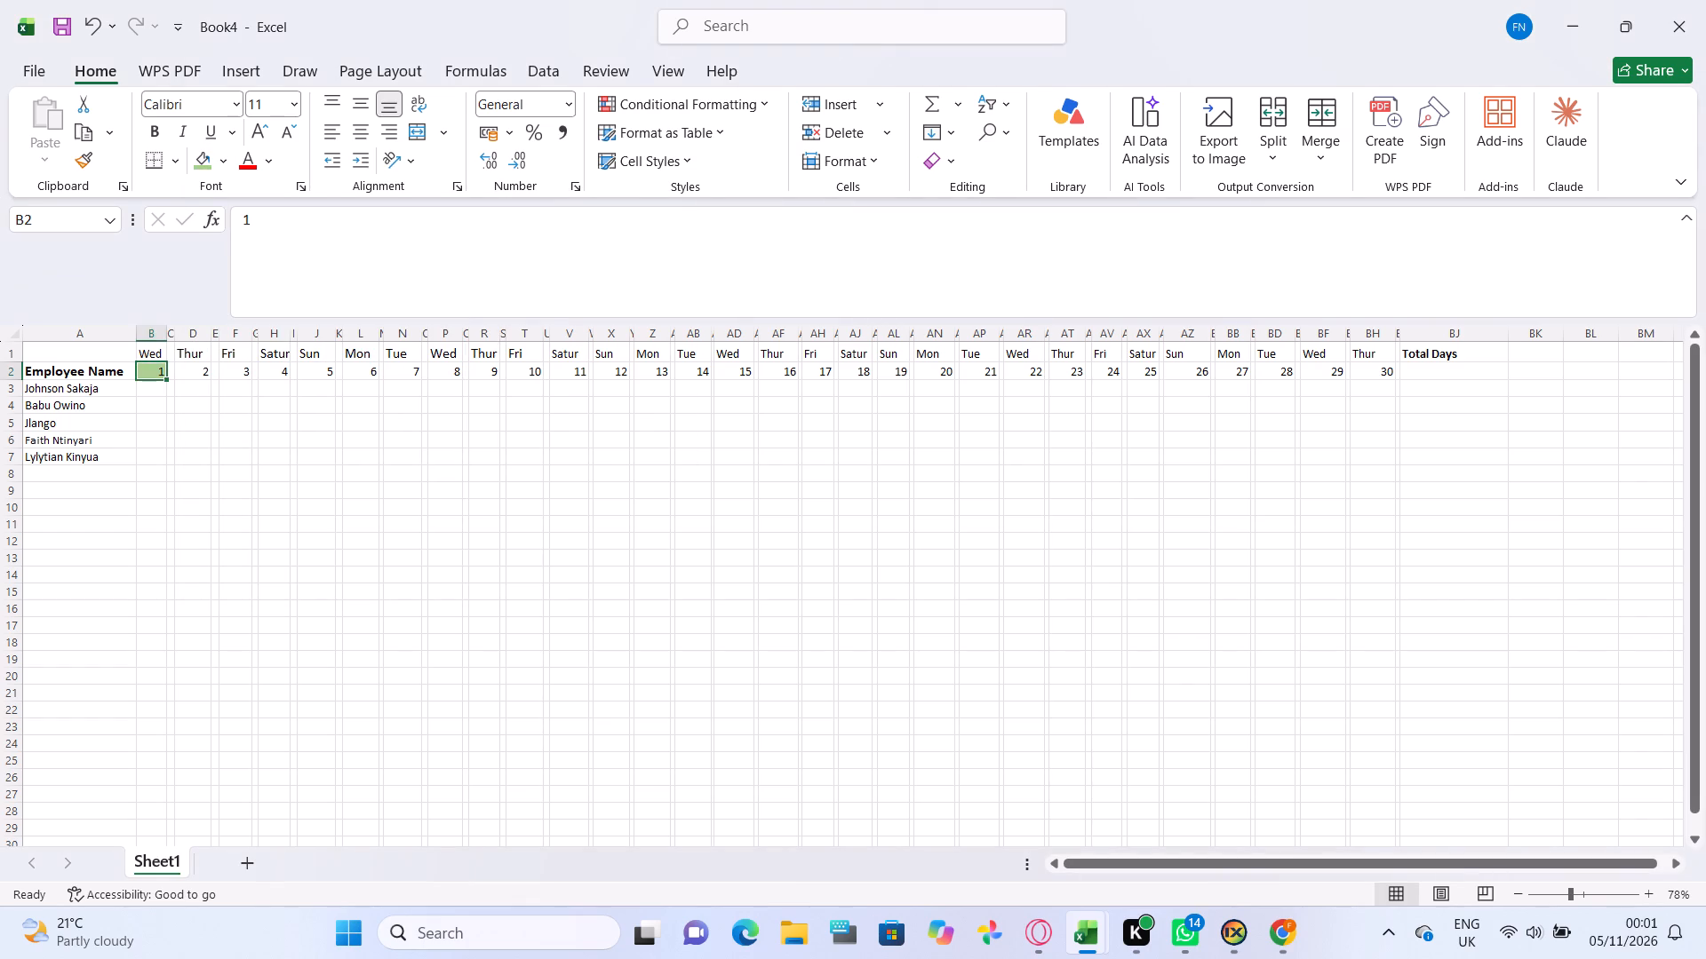
Apply the same light green fill to date cells 2 to 7, from D2 to N2, skipping the spacers.
click(191, 372)
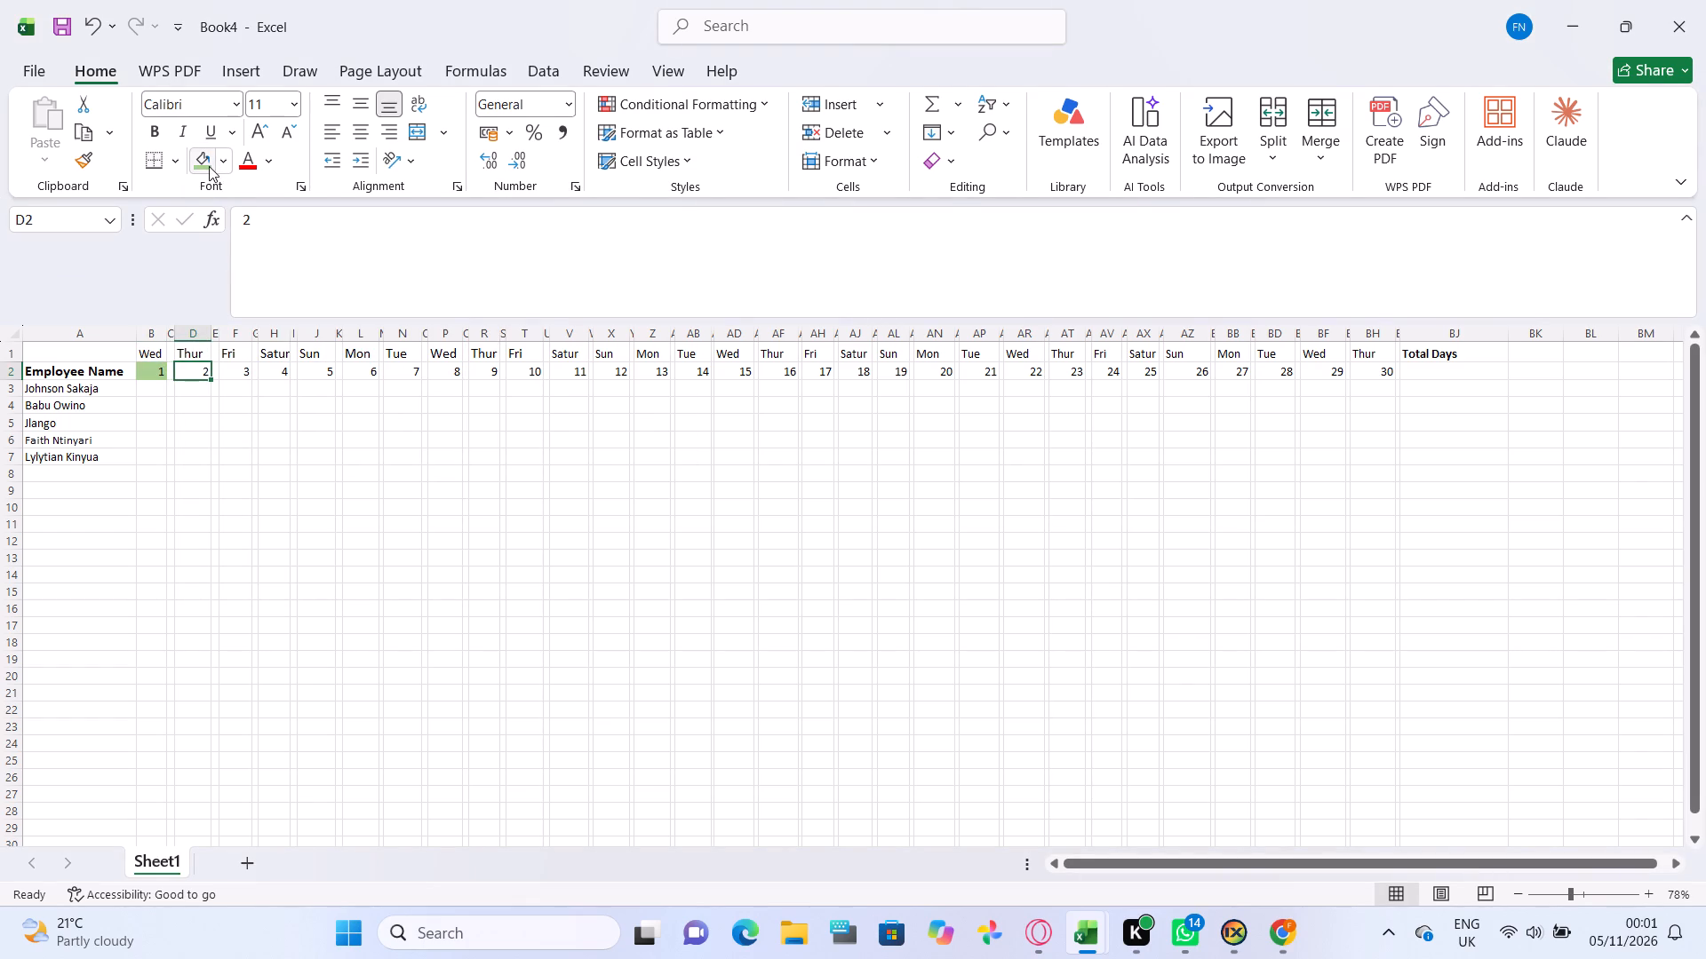
click(209, 166)
click(235, 376)
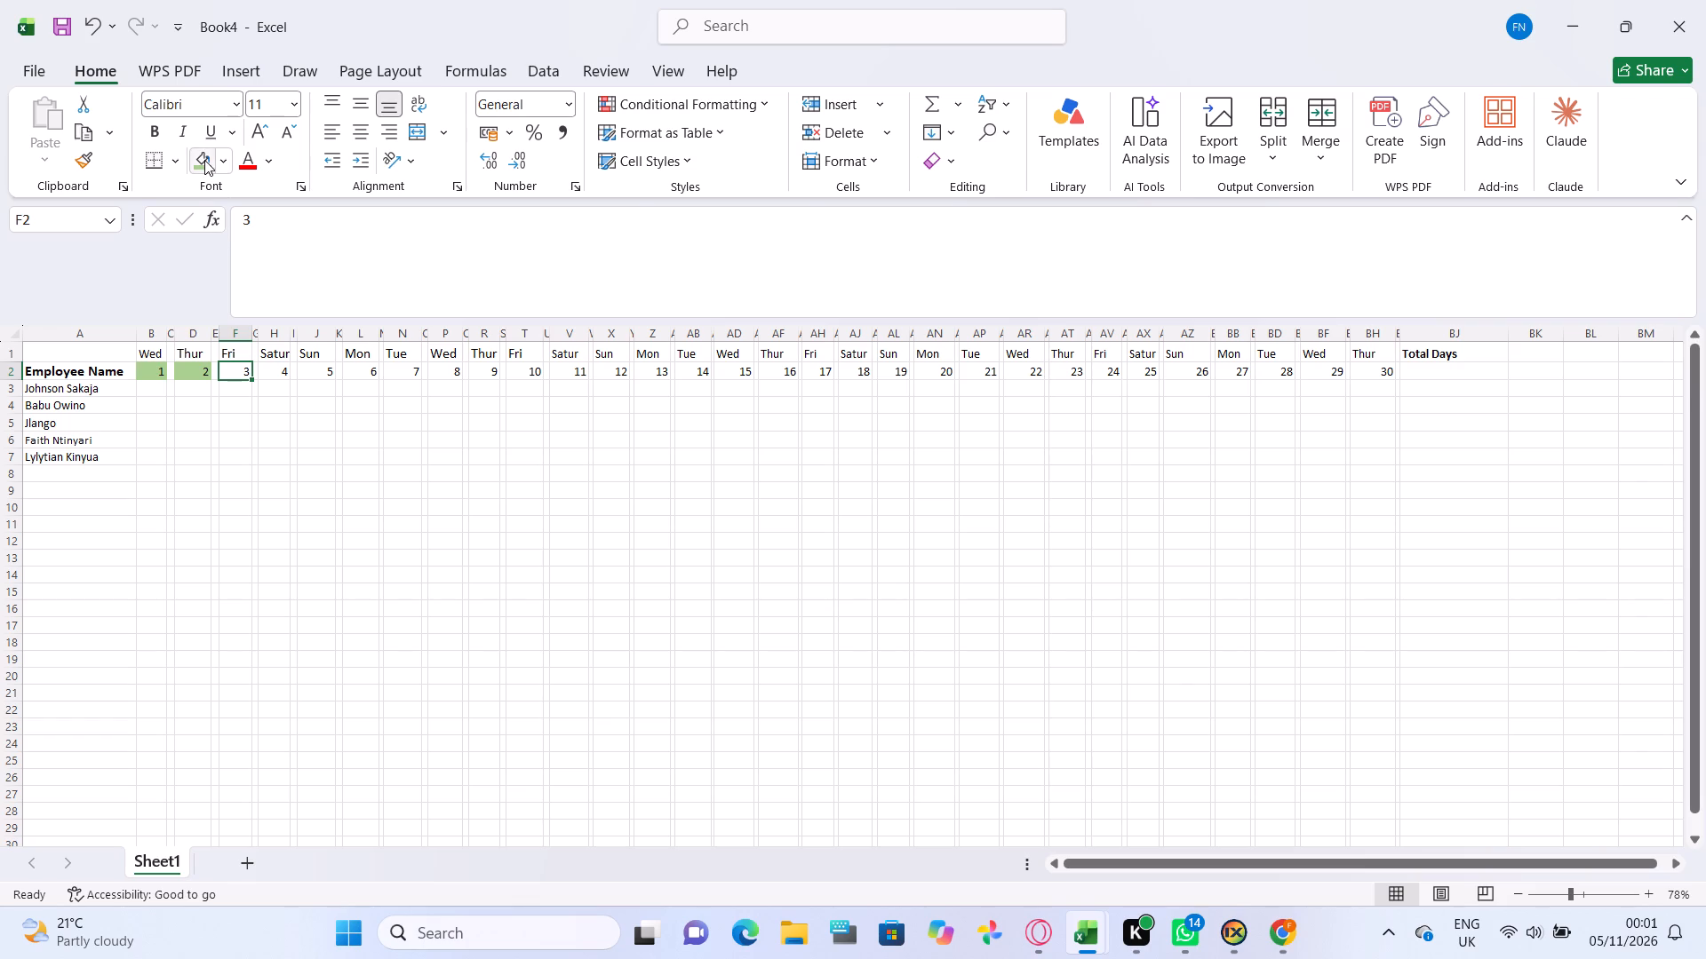
click(204, 160)
click(262, 369)
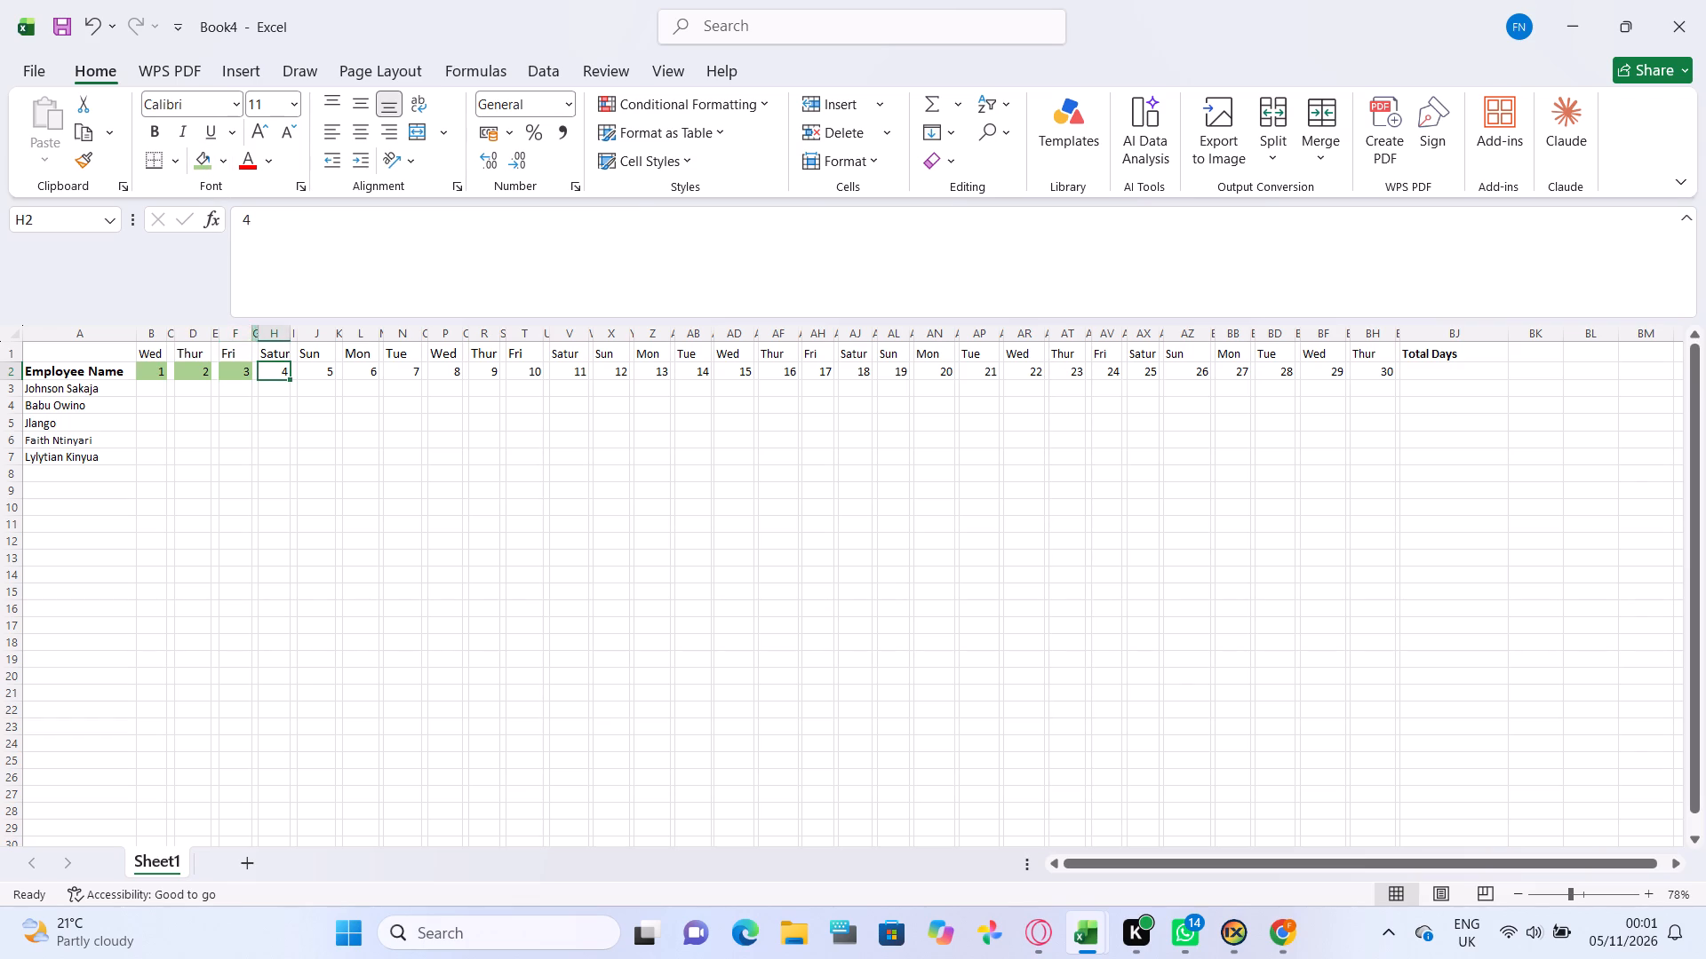
click(205, 170)
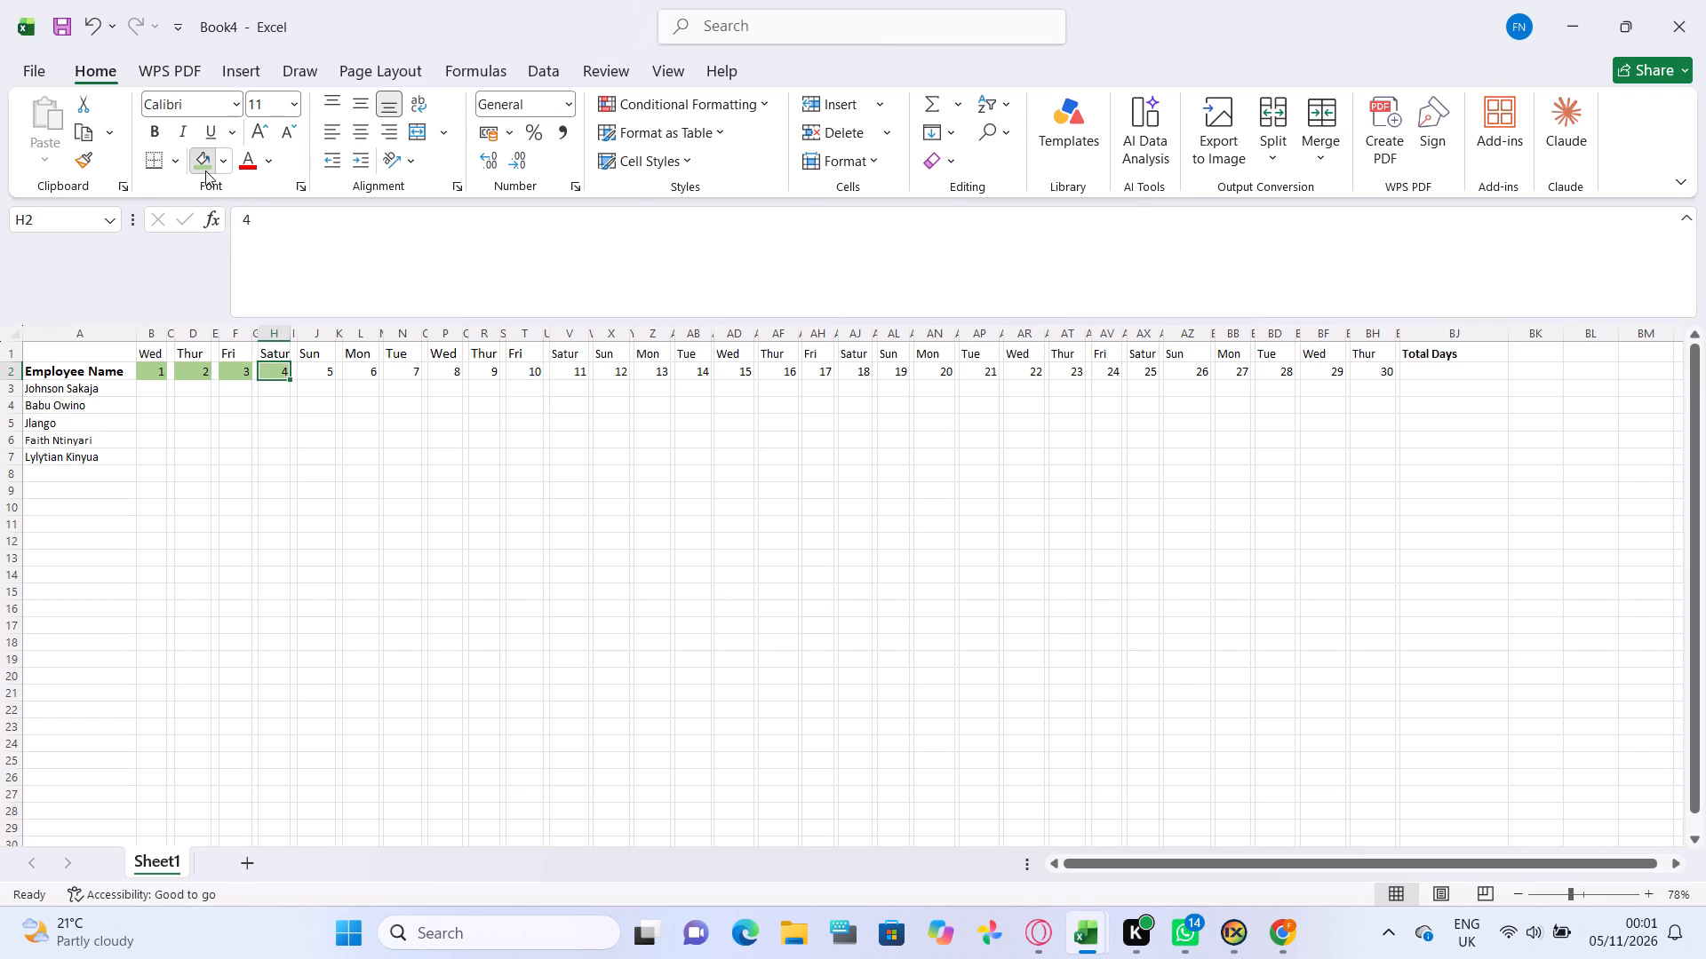
click(320, 376)
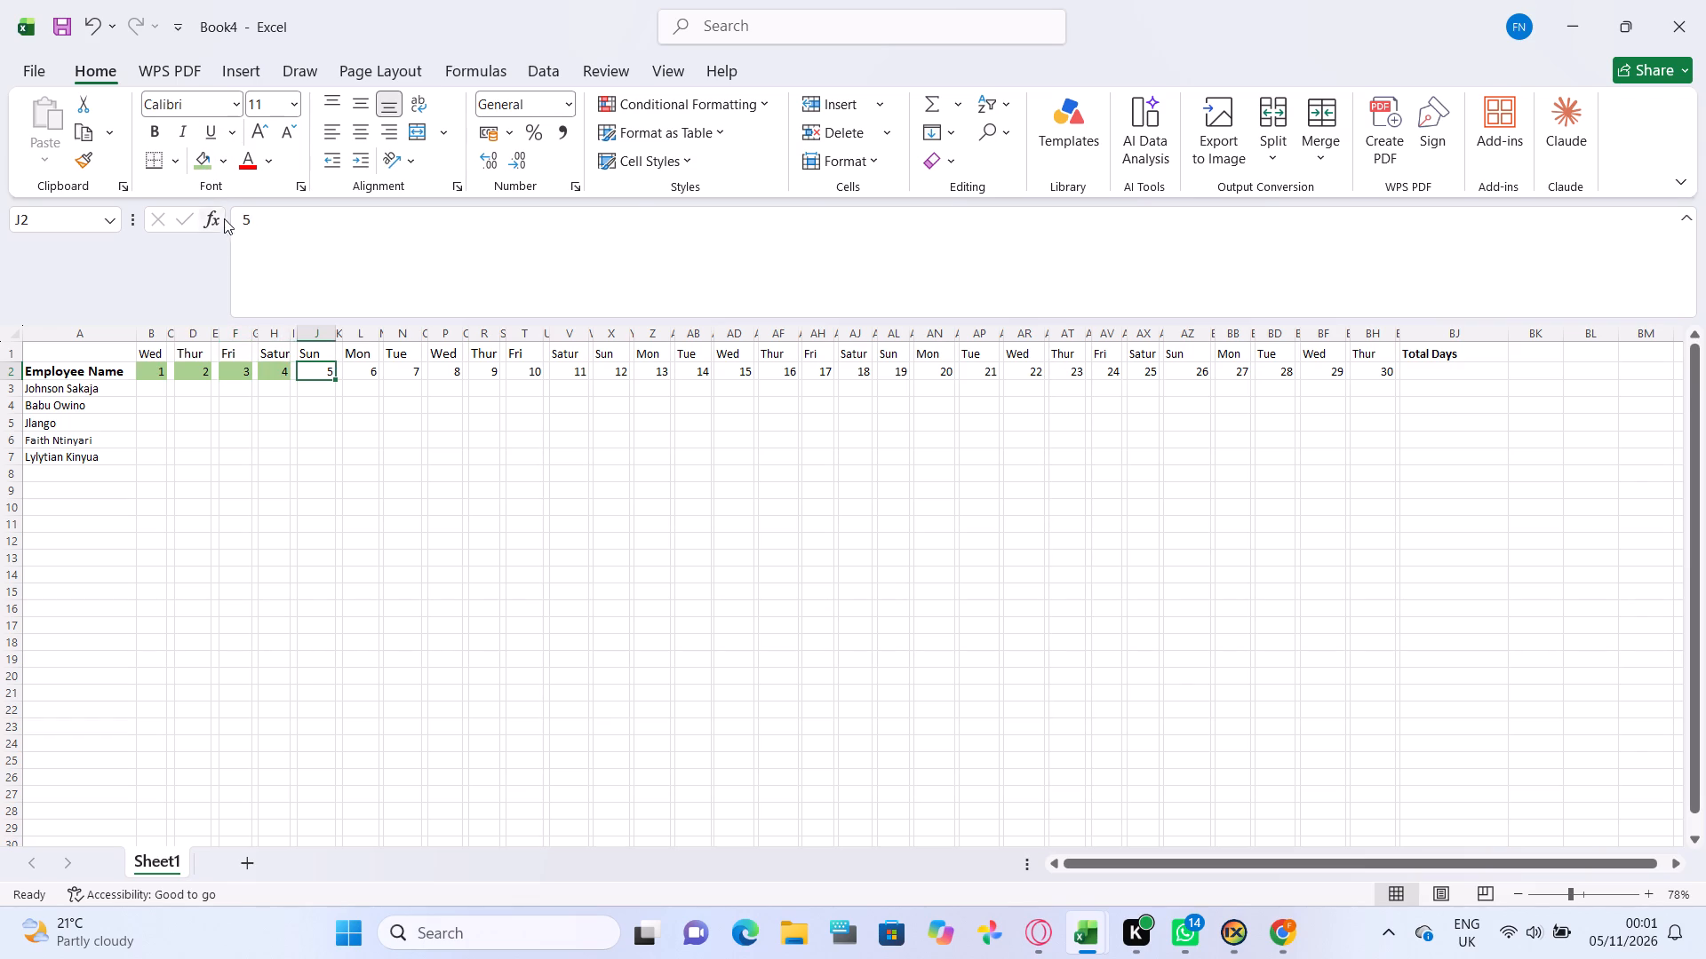
click(199, 162)
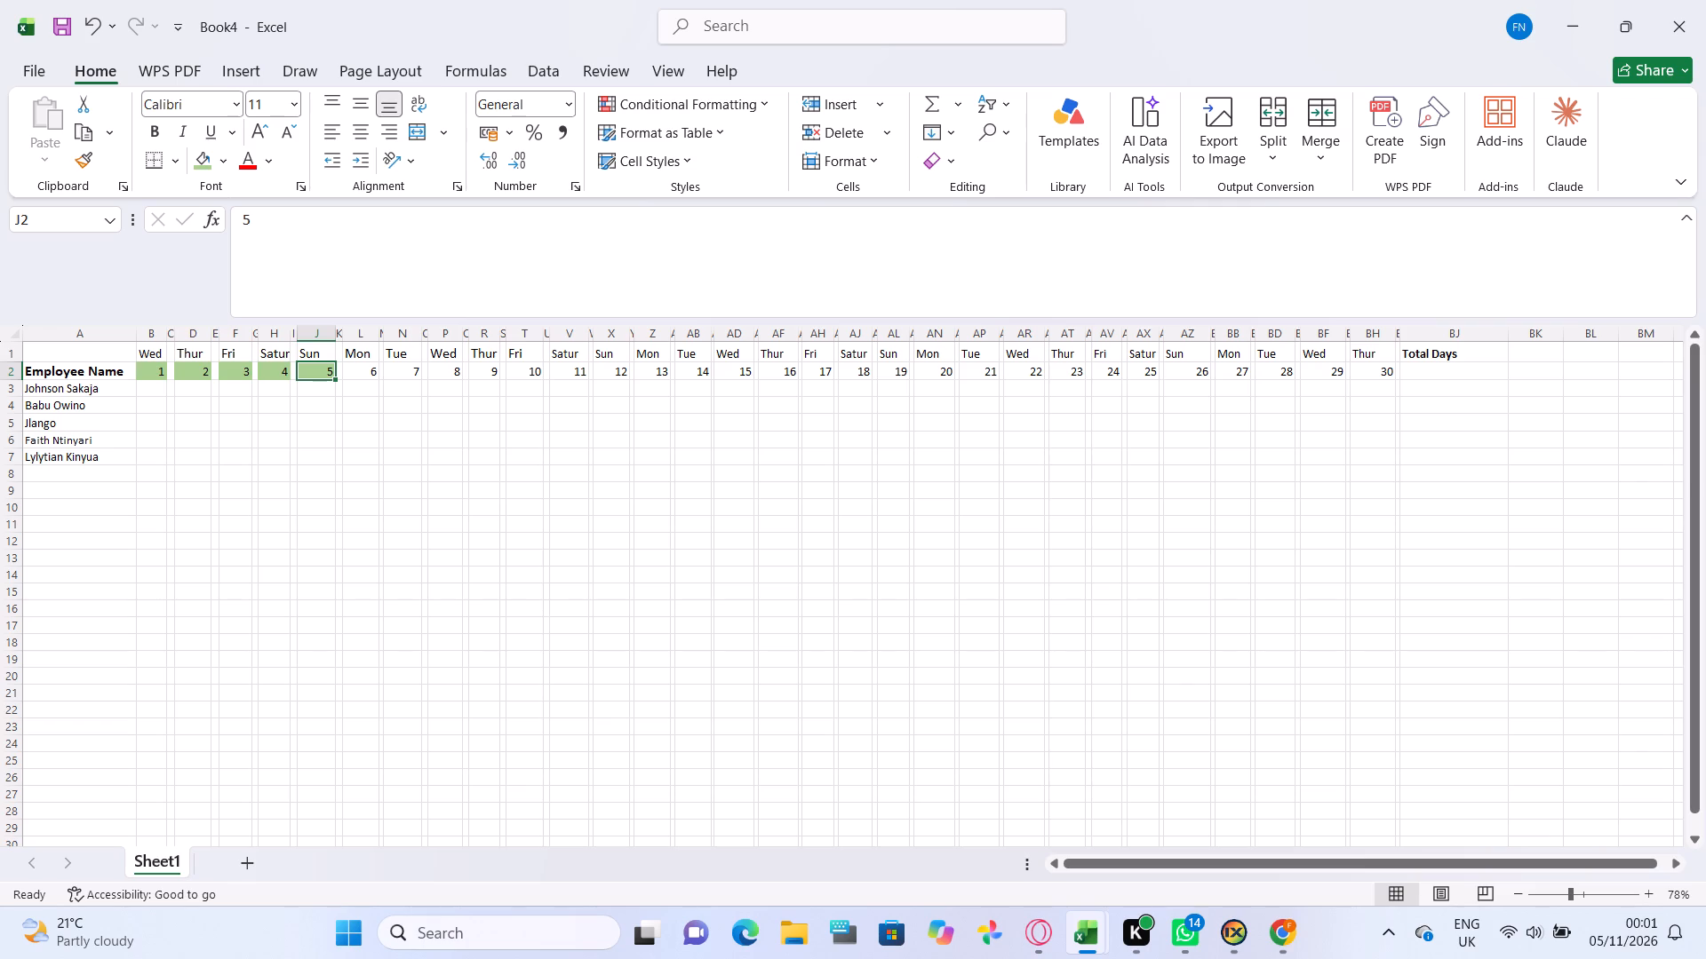
click(365, 365)
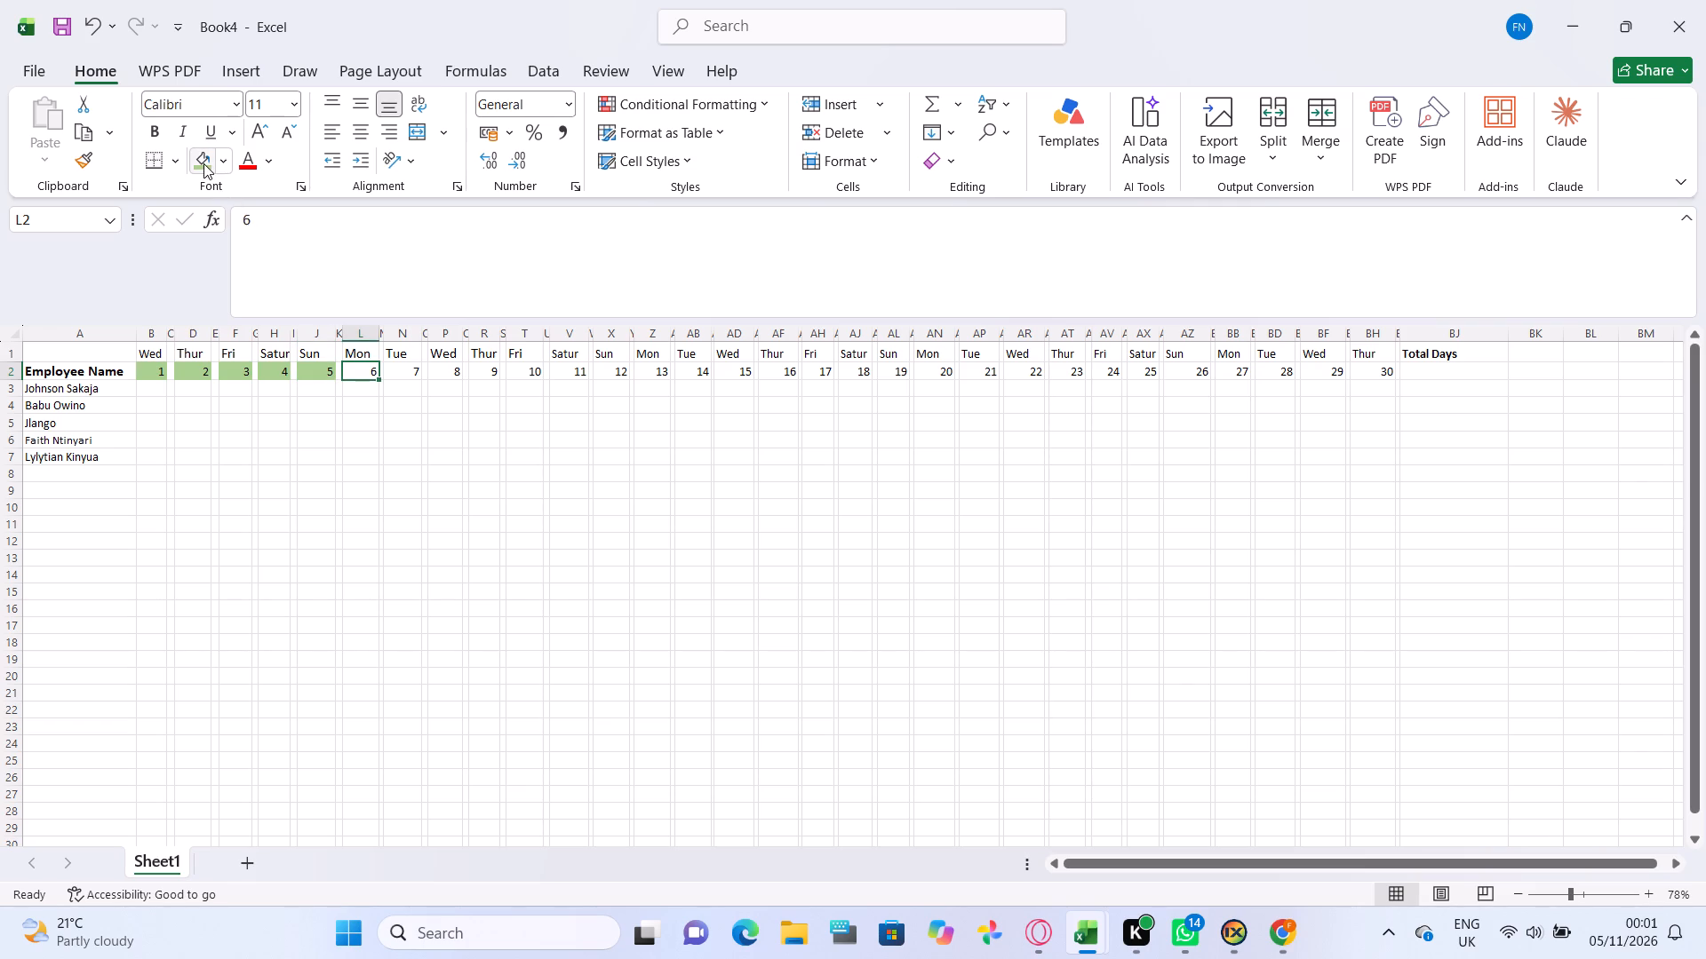
click(203, 163)
click(412, 376)
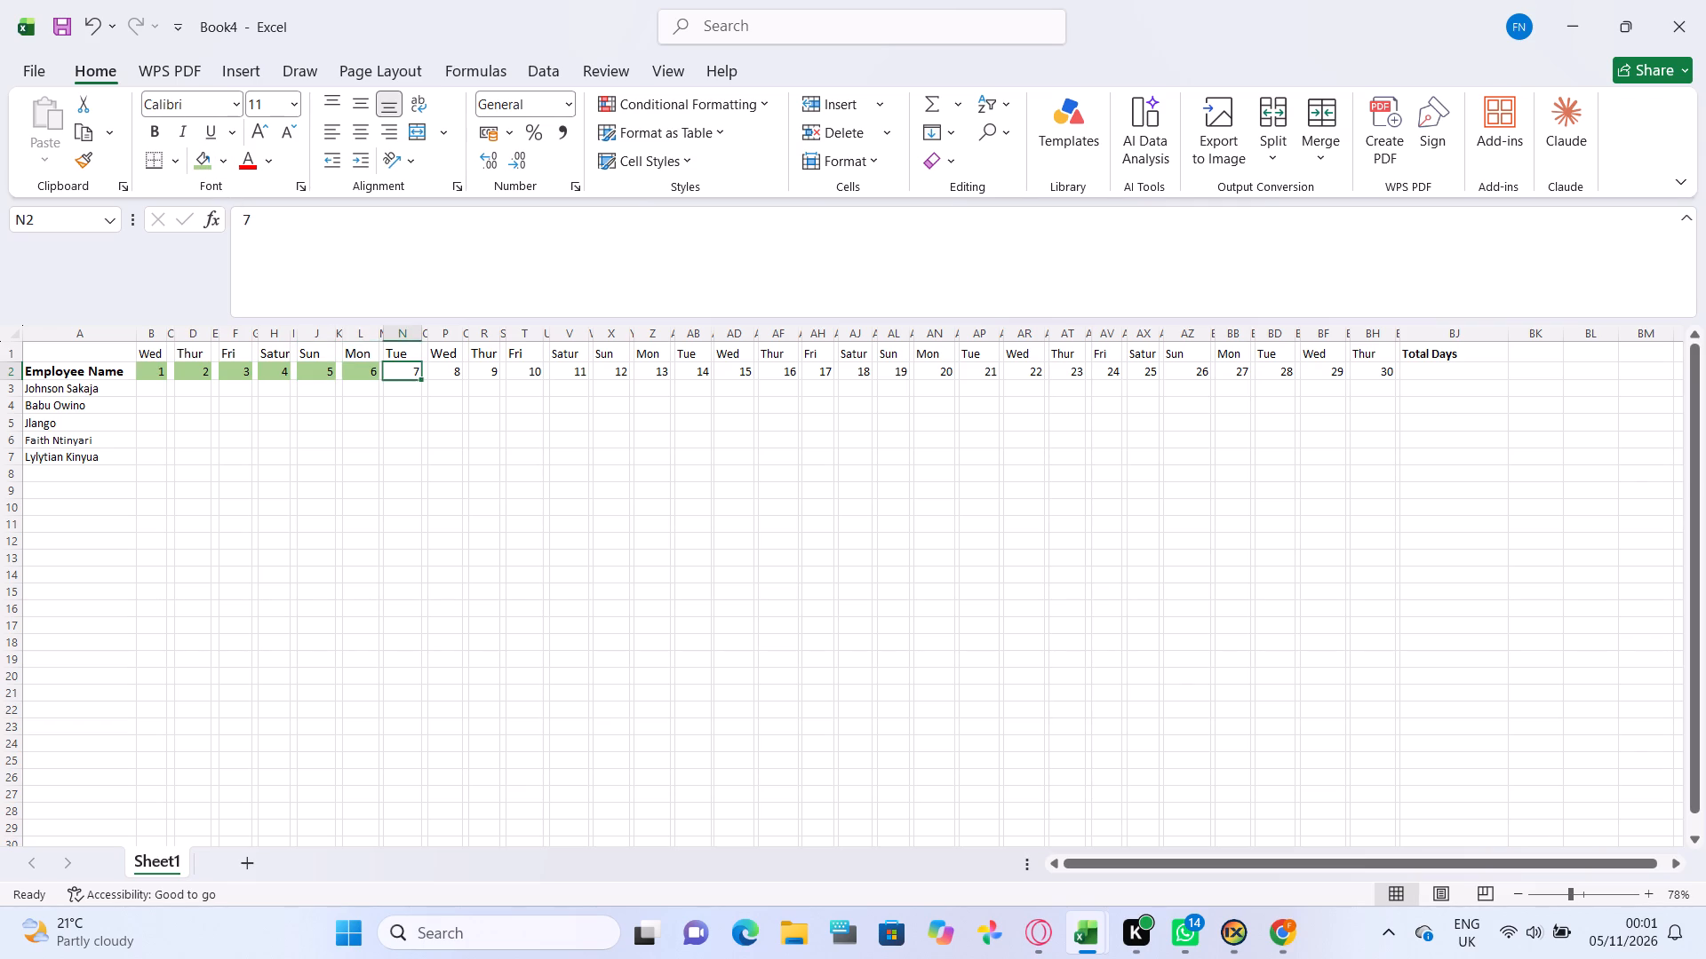
click(199, 163)
Apply the same light green fill to date cells 8, 9 and 10 in P2, R2 and T2.
click(446, 376)
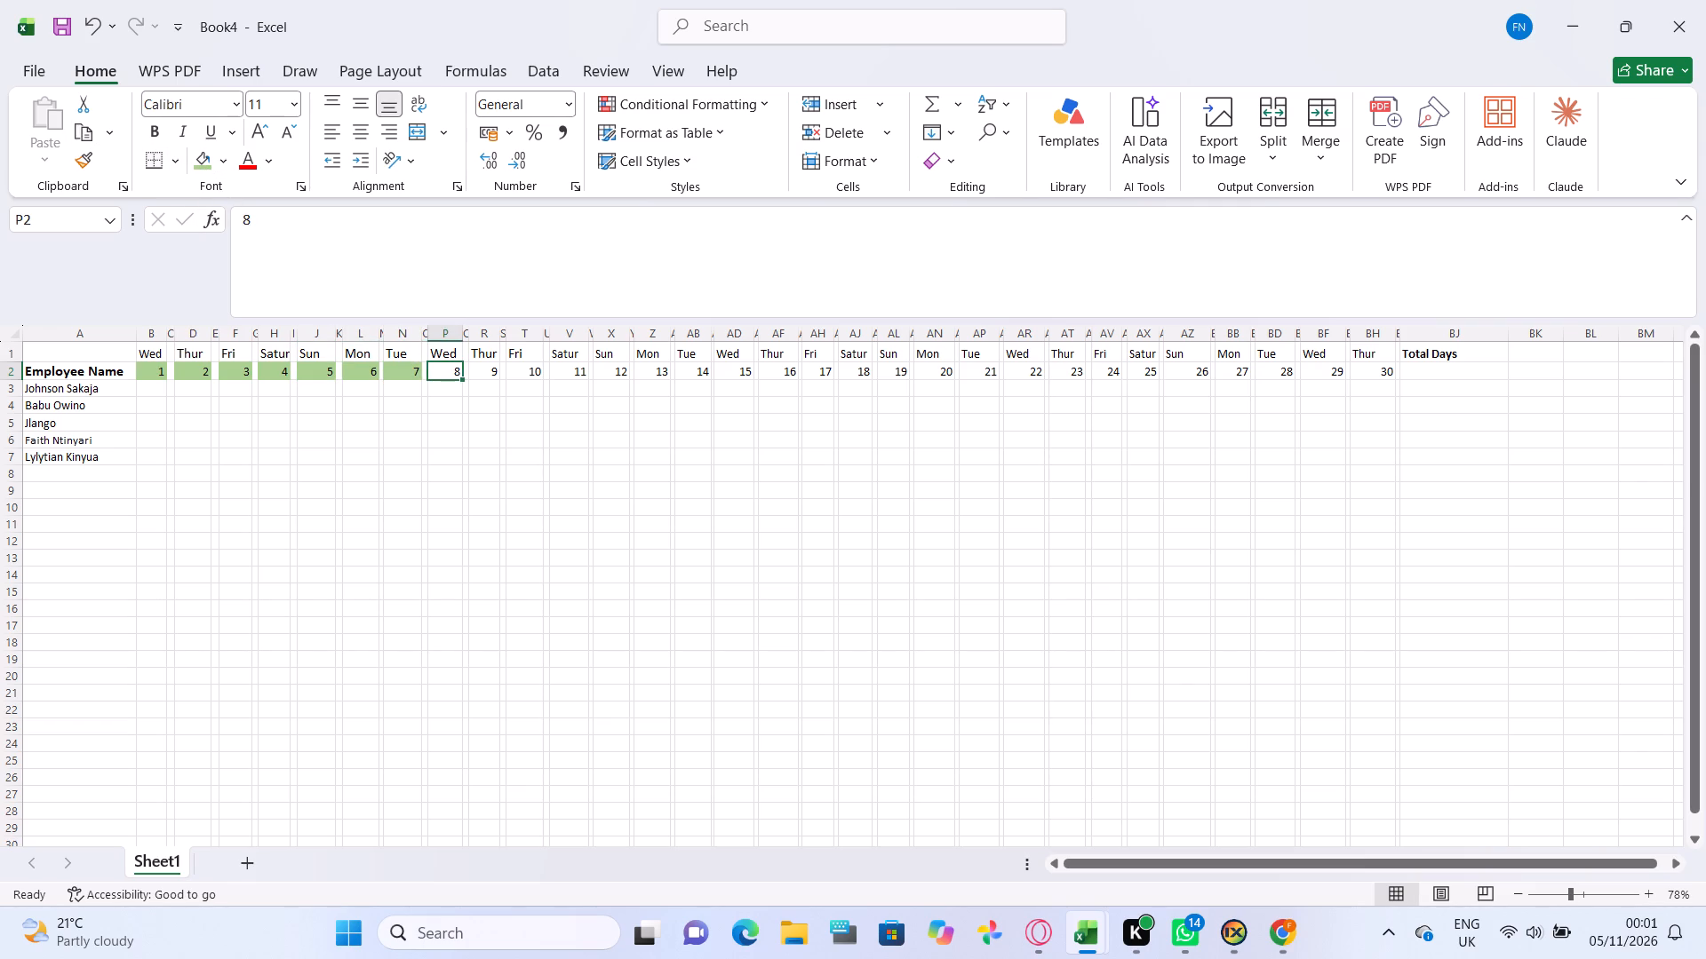
click(200, 157)
click(483, 369)
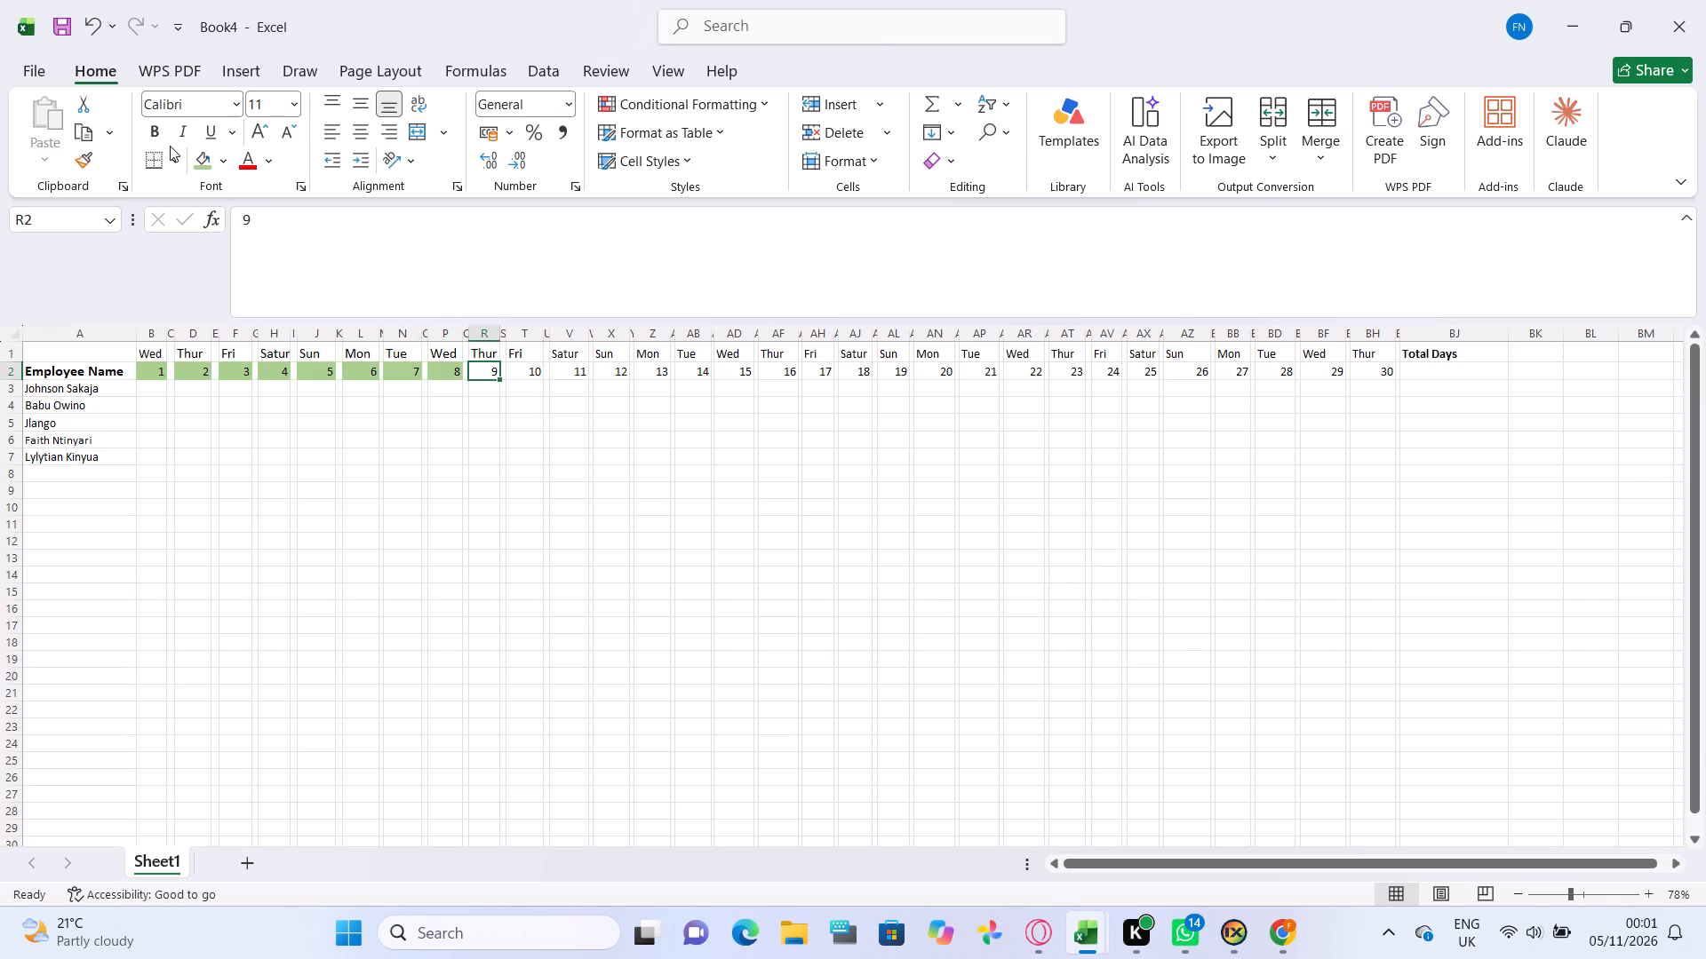
drag(203, 167, 470, 369)
drag(202, 164, 517, 378)
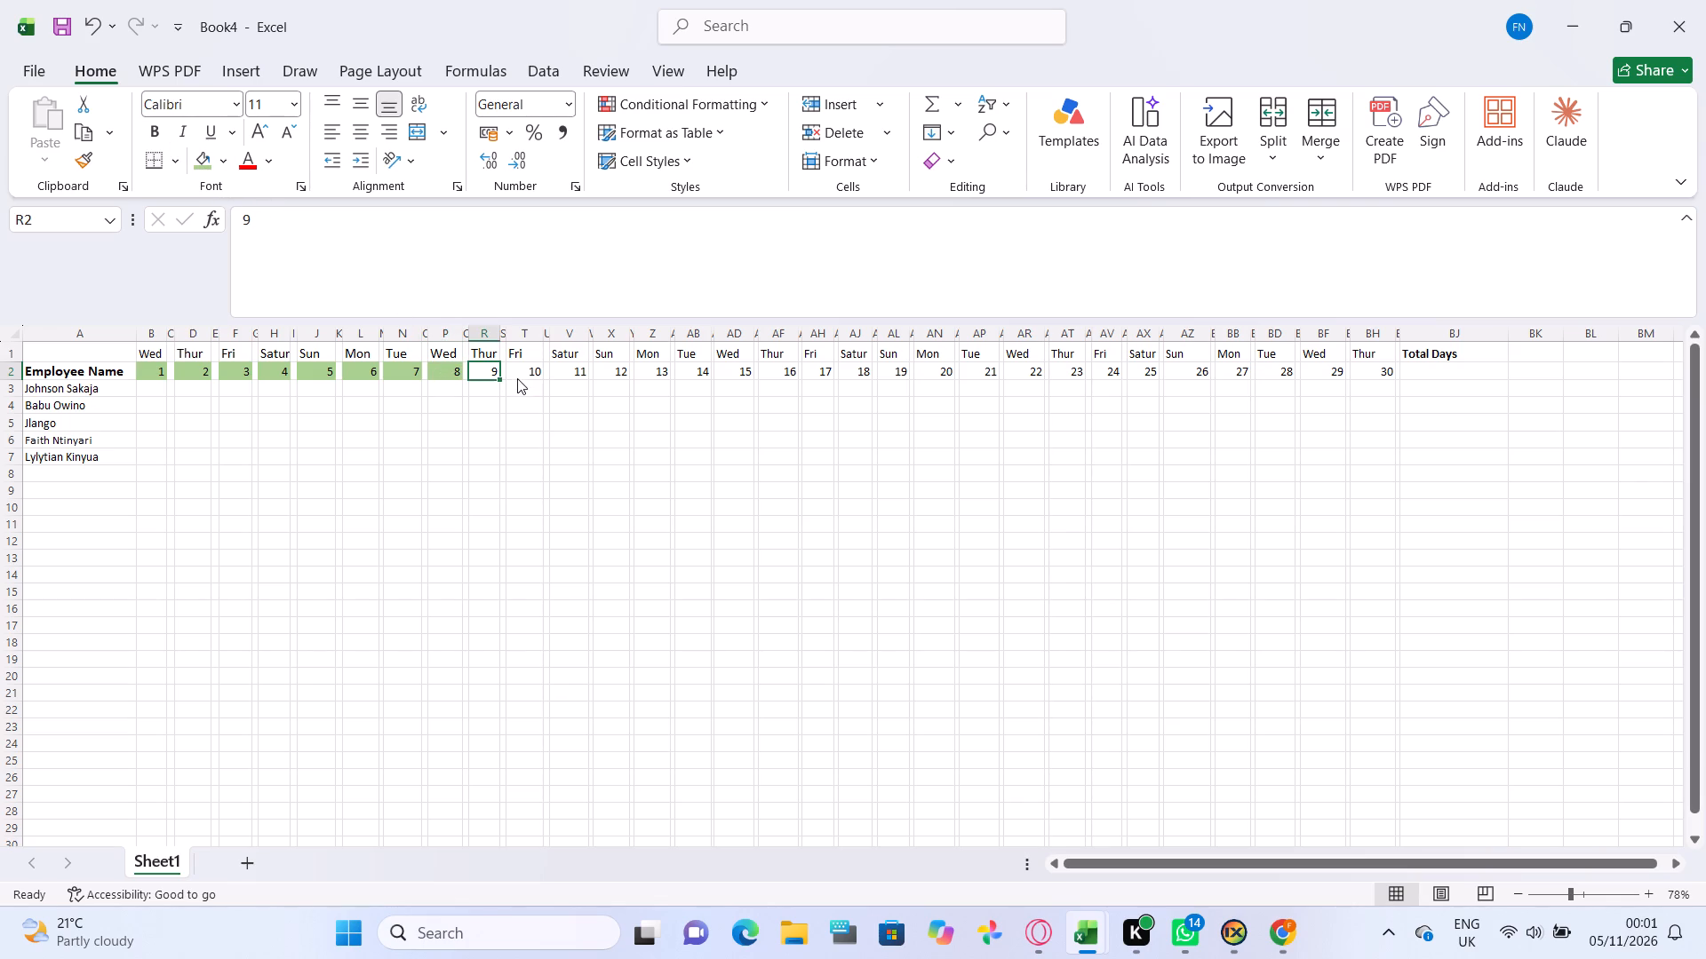
drag(517, 378, 517, 374)
click(517, 374)
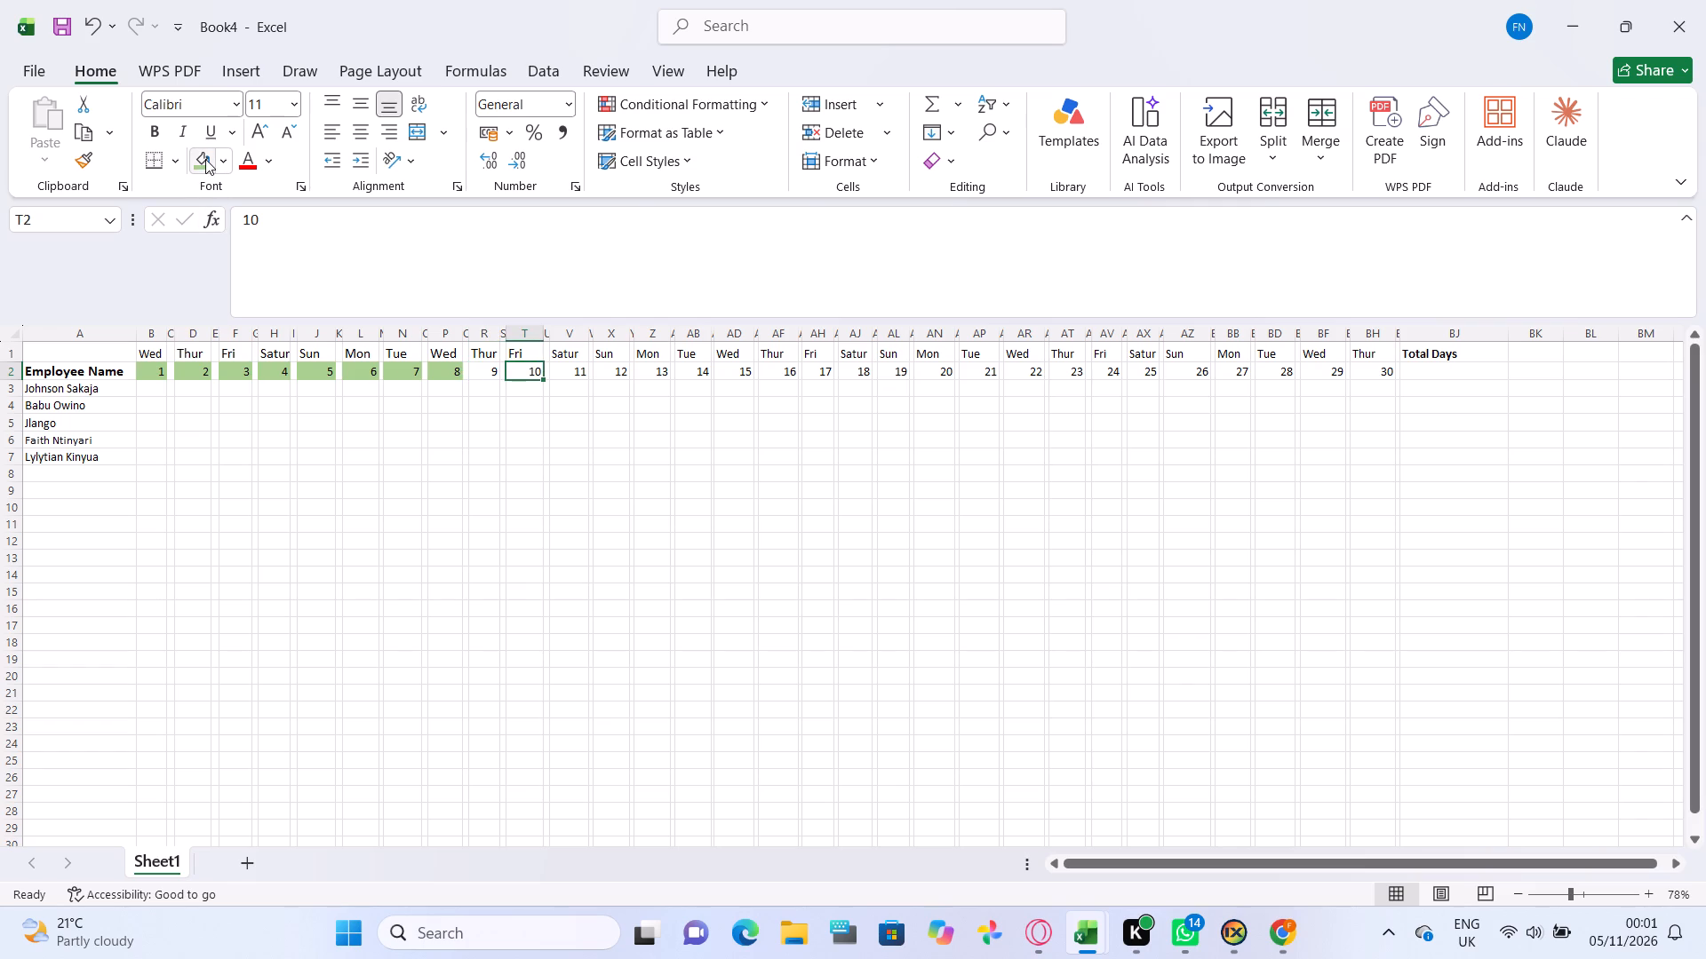
click(205, 159)
click(482, 365)
click(202, 164)
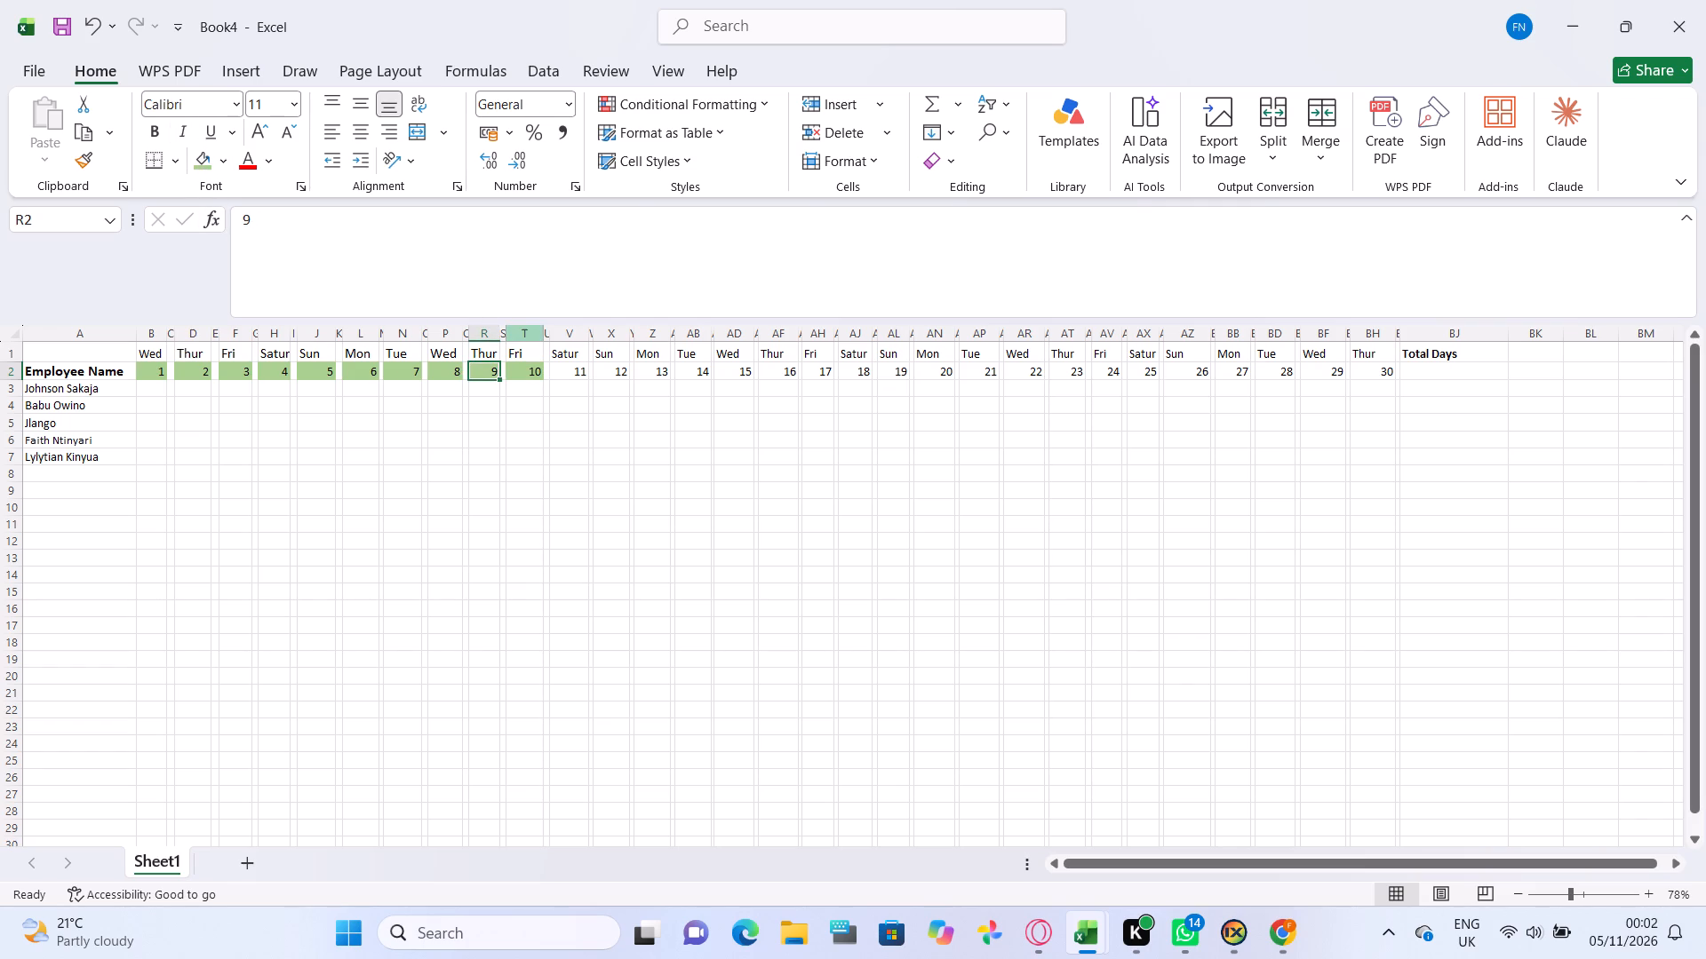
Apply the same light green fill to date cells 11, 12 and 13 in V2, X2 and Z2.
click(586, 370)
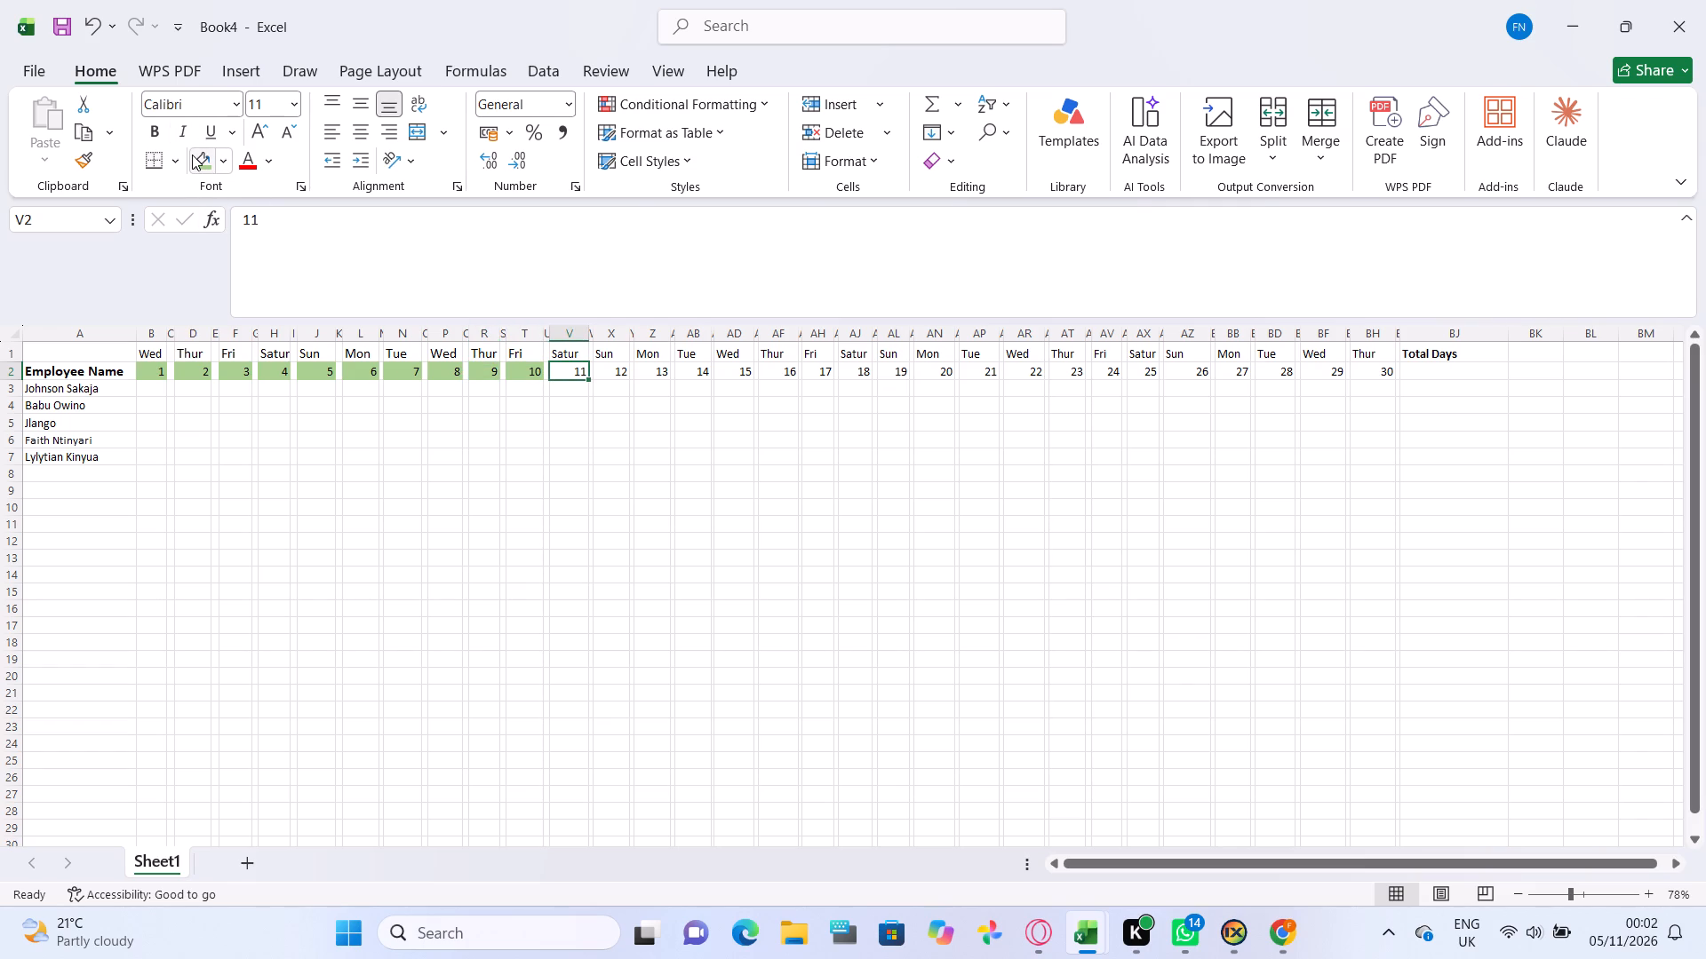
click(203, 163)
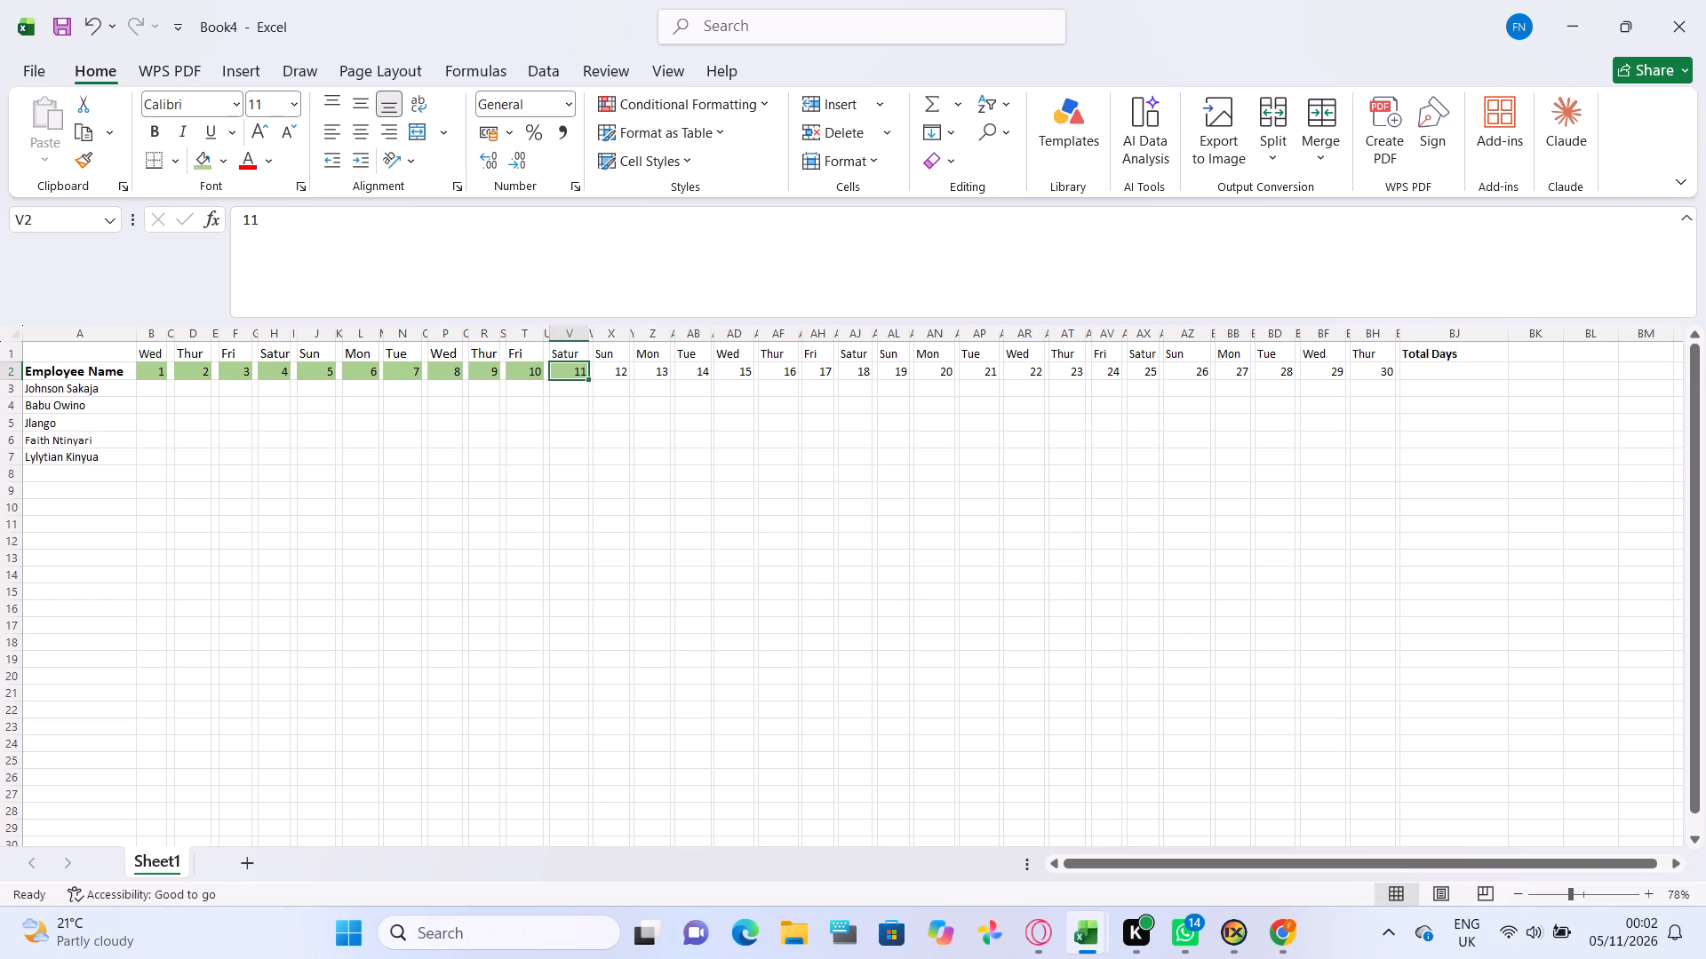
click(614, 376)
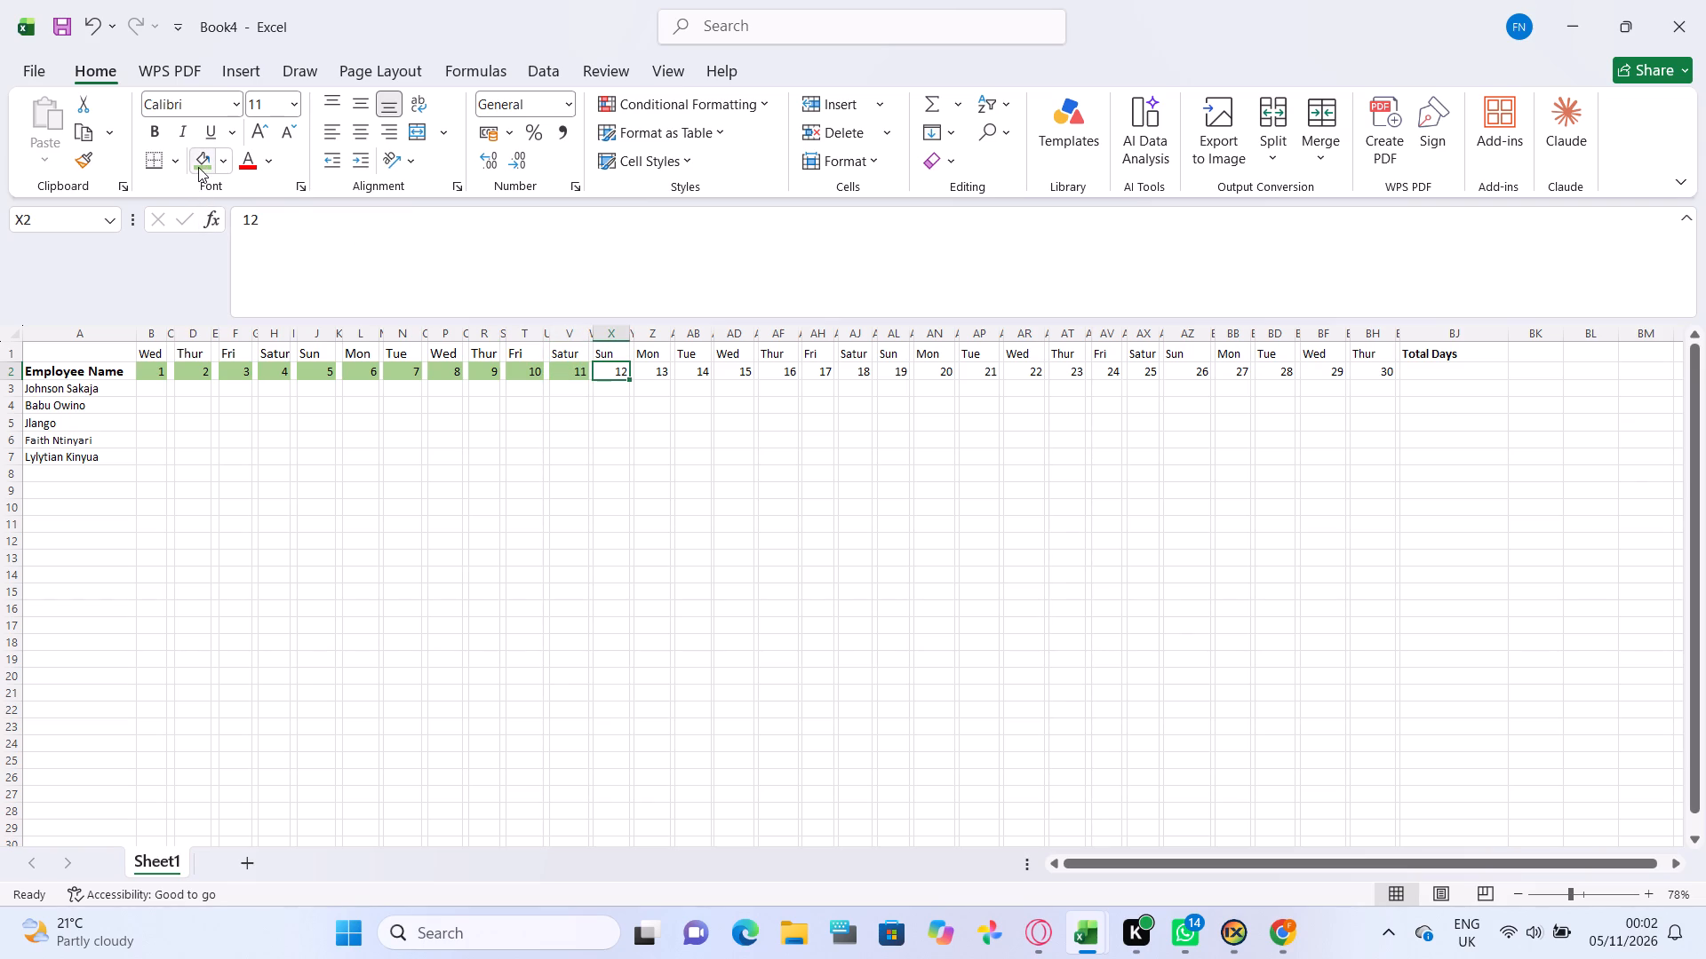
click(198, 167)
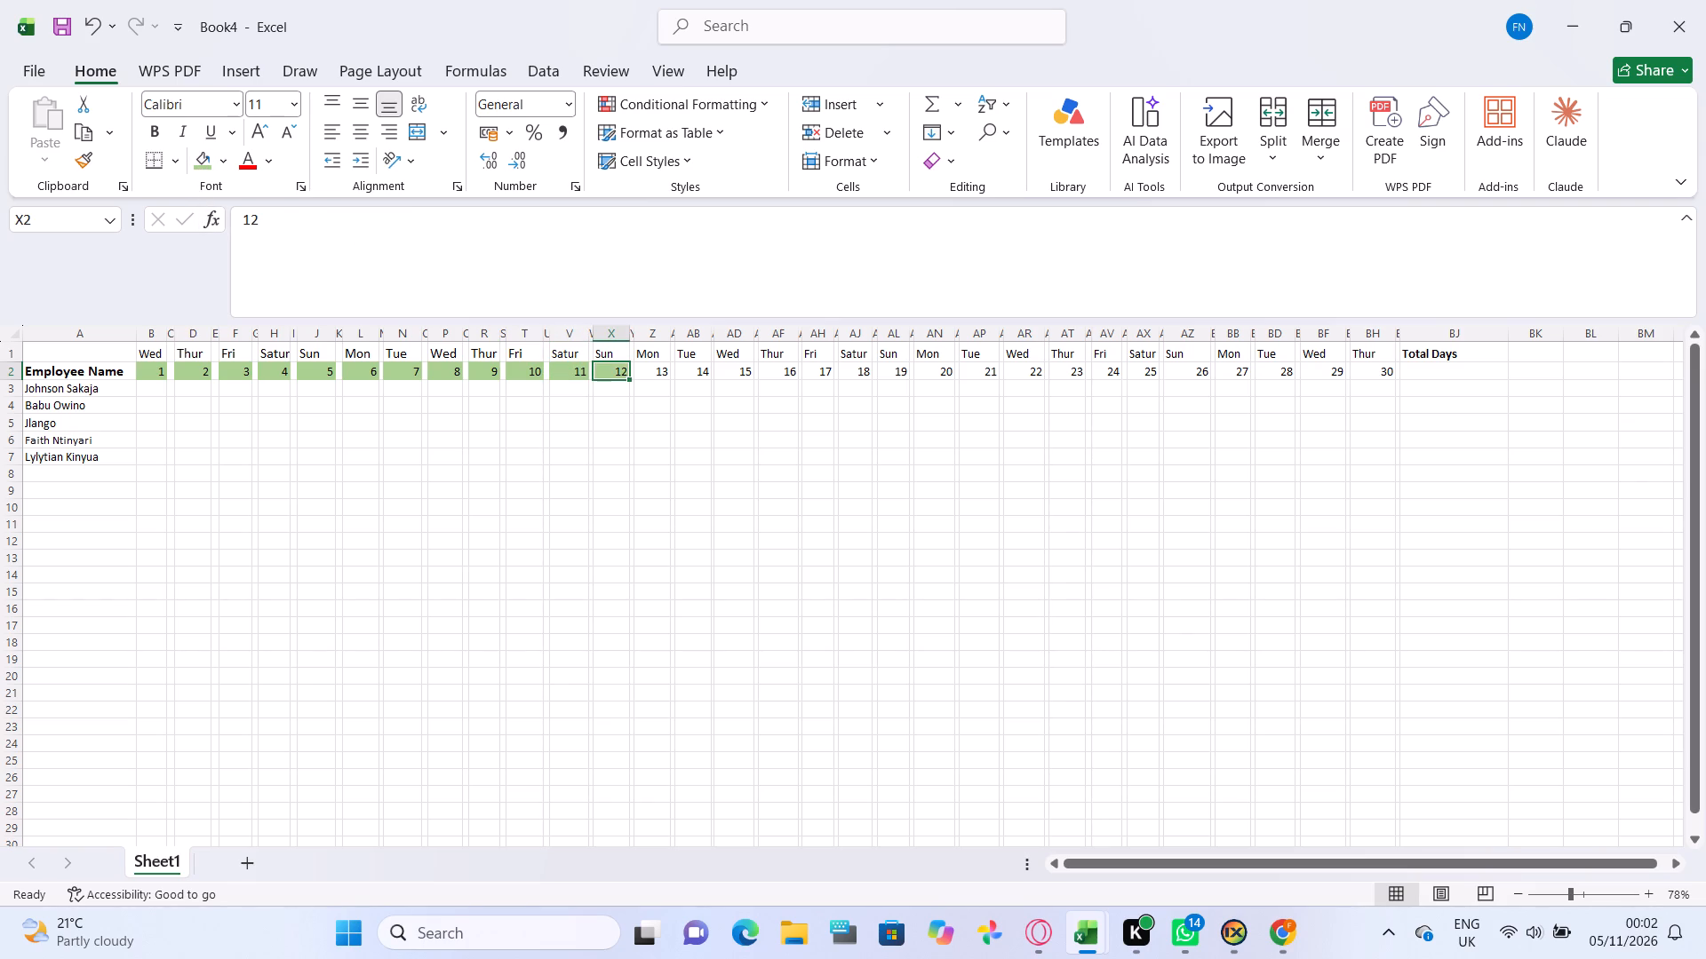
click(651, 376)
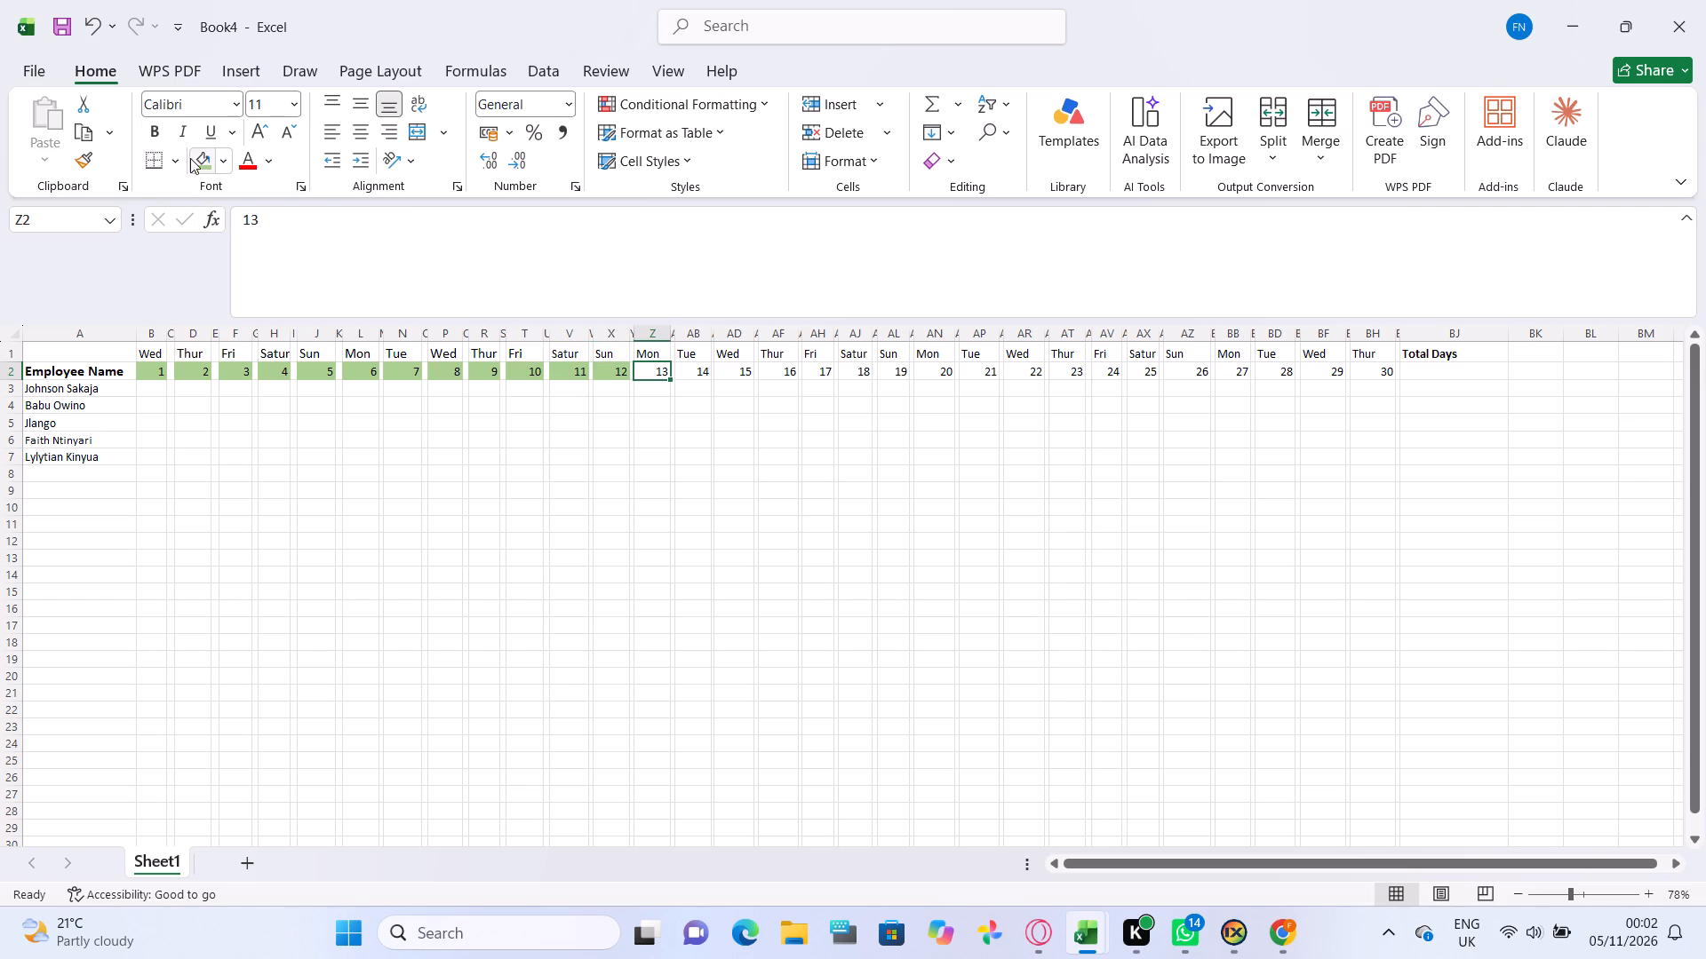
click(190, 158)
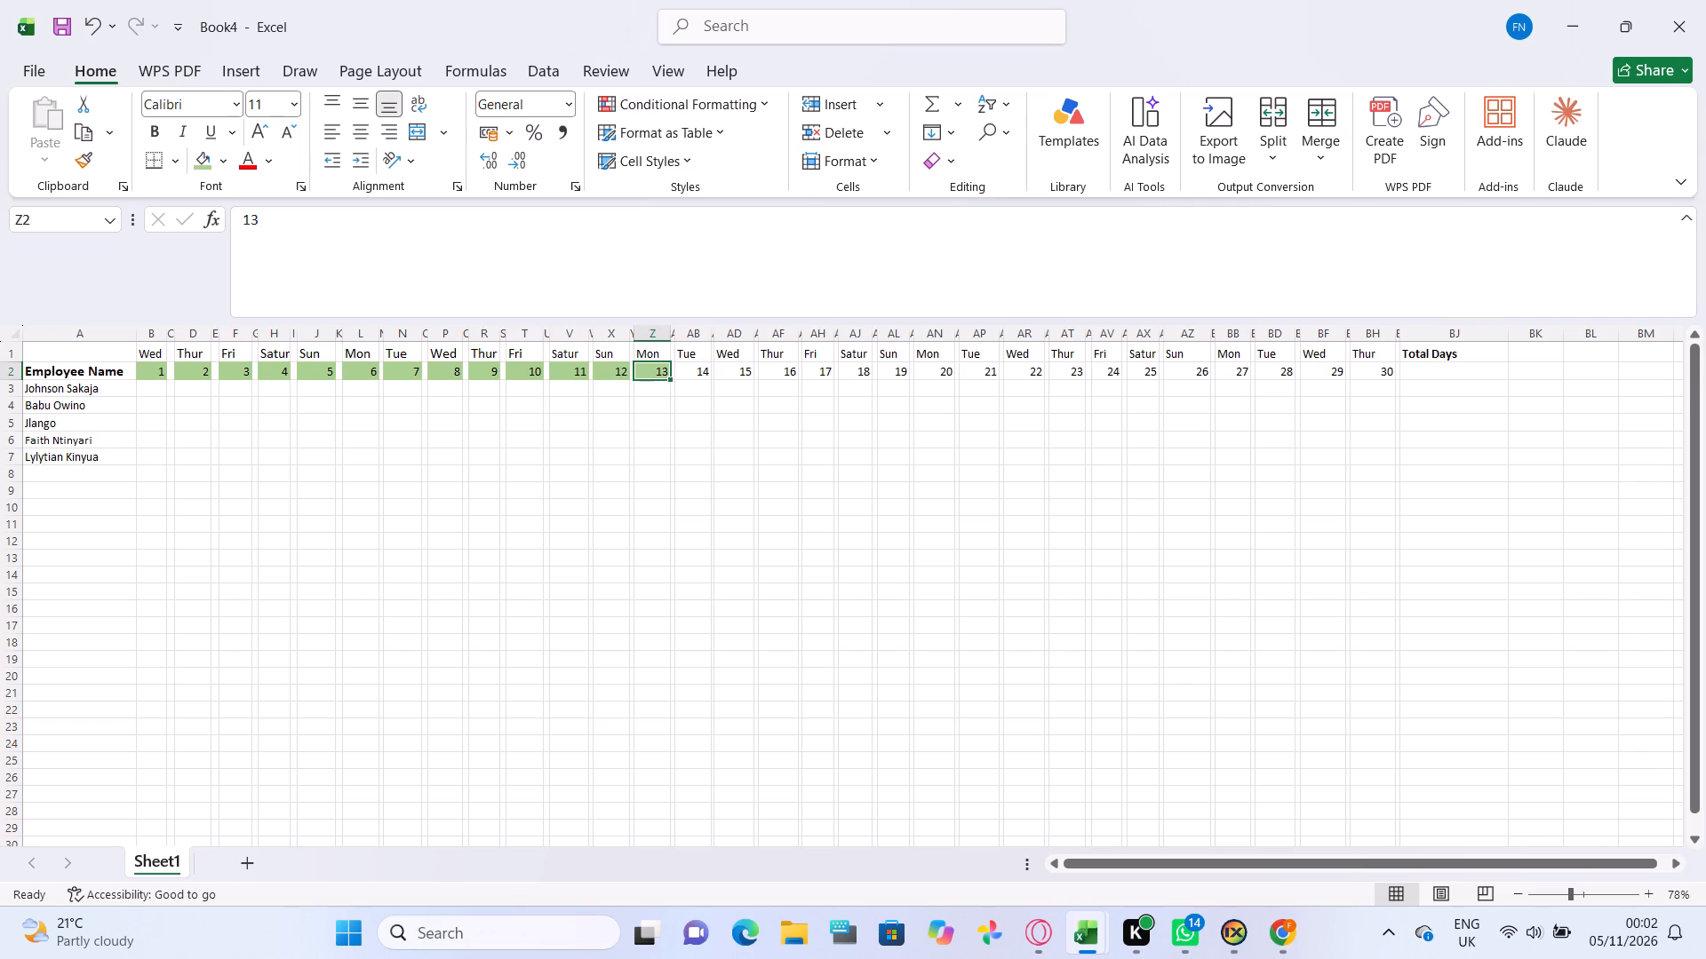
Apply the same light green fill to date cells 14 to 17 in AB2, AD2, AF2 and AH2.
click(689, 367)
click(197, 168)
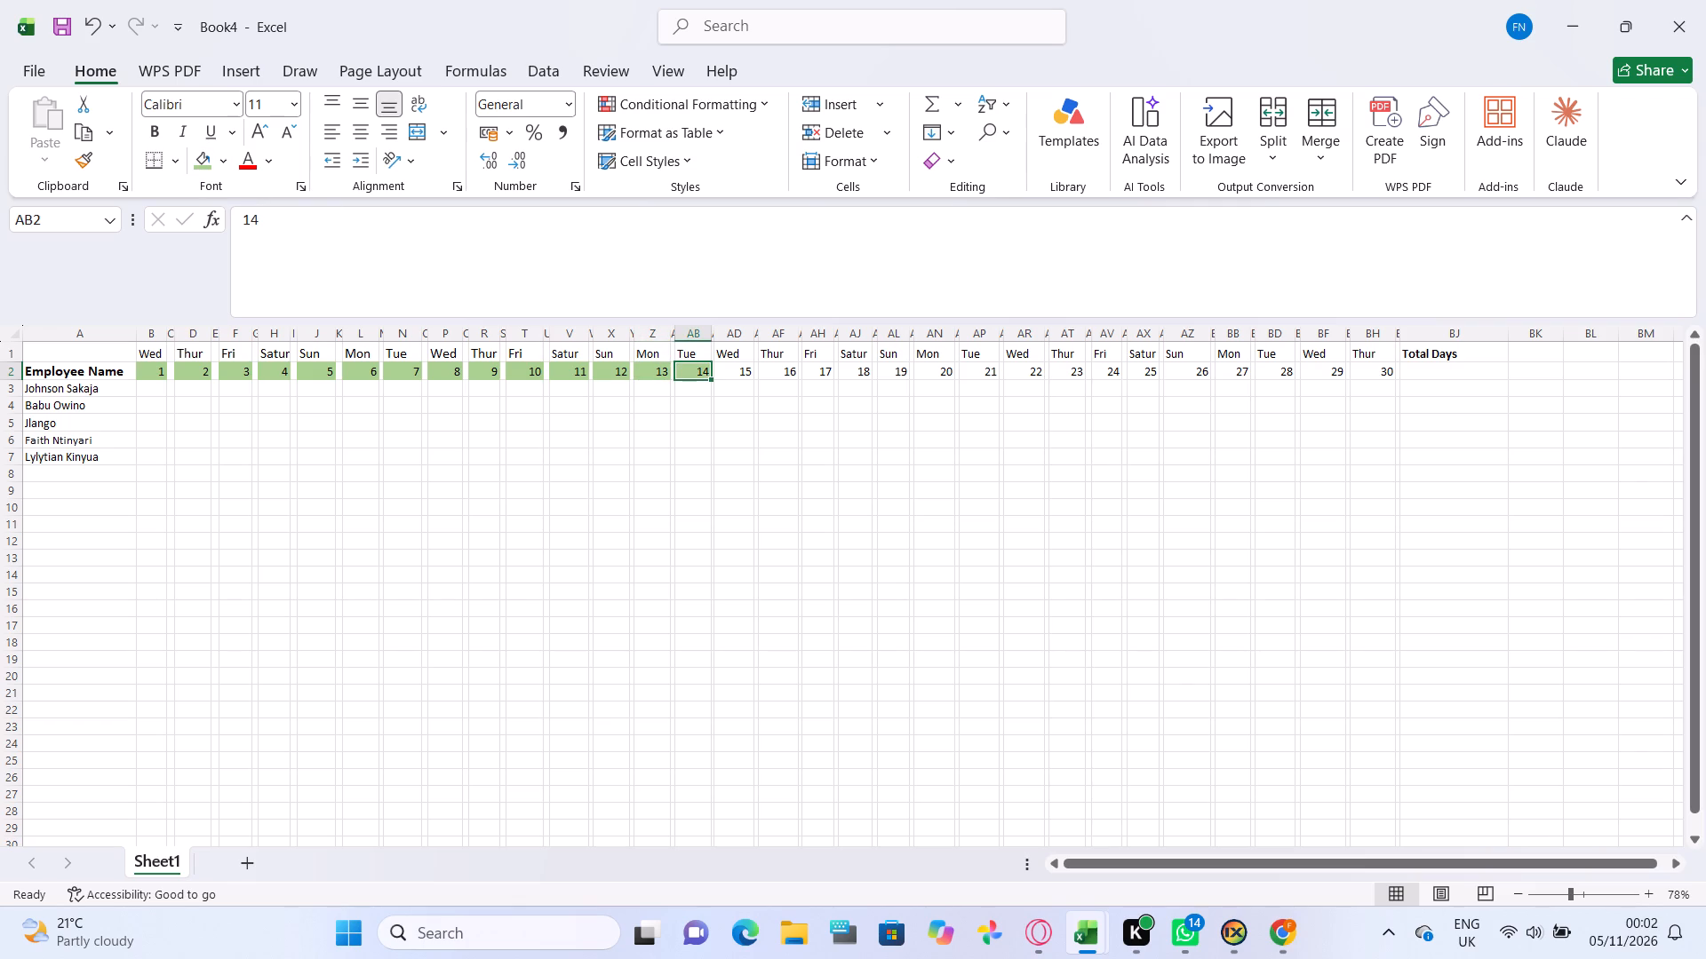
click(736, 366)
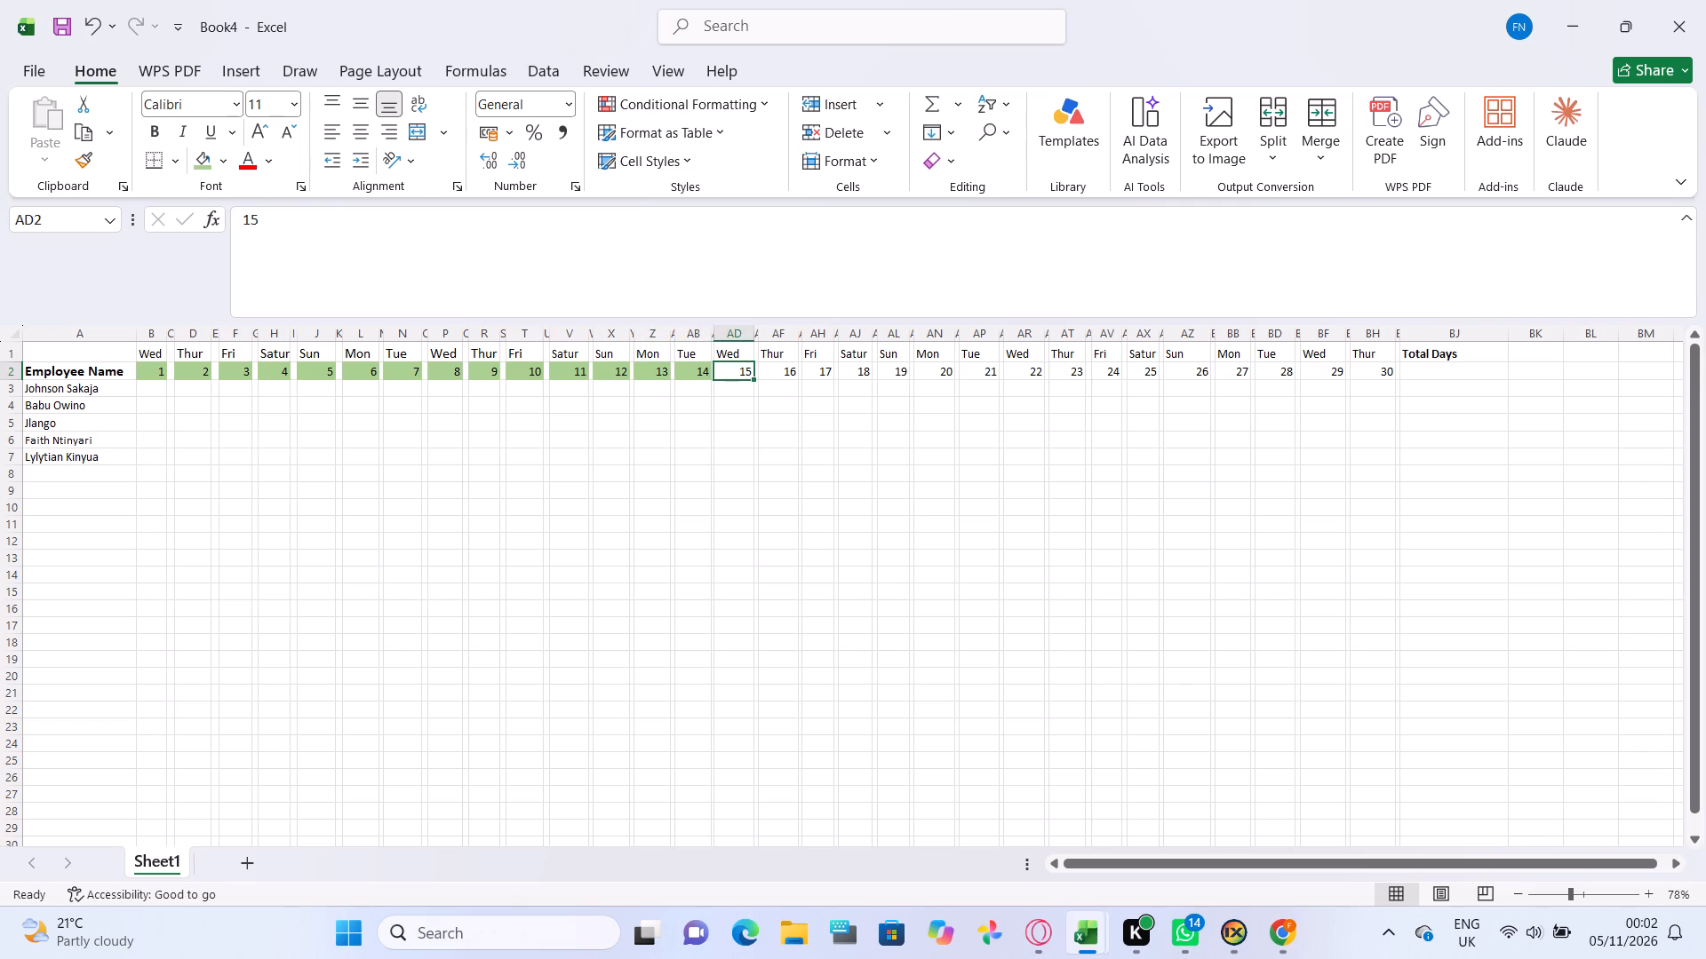
click(205, 167)
click(772, 371)
click(205, 147)
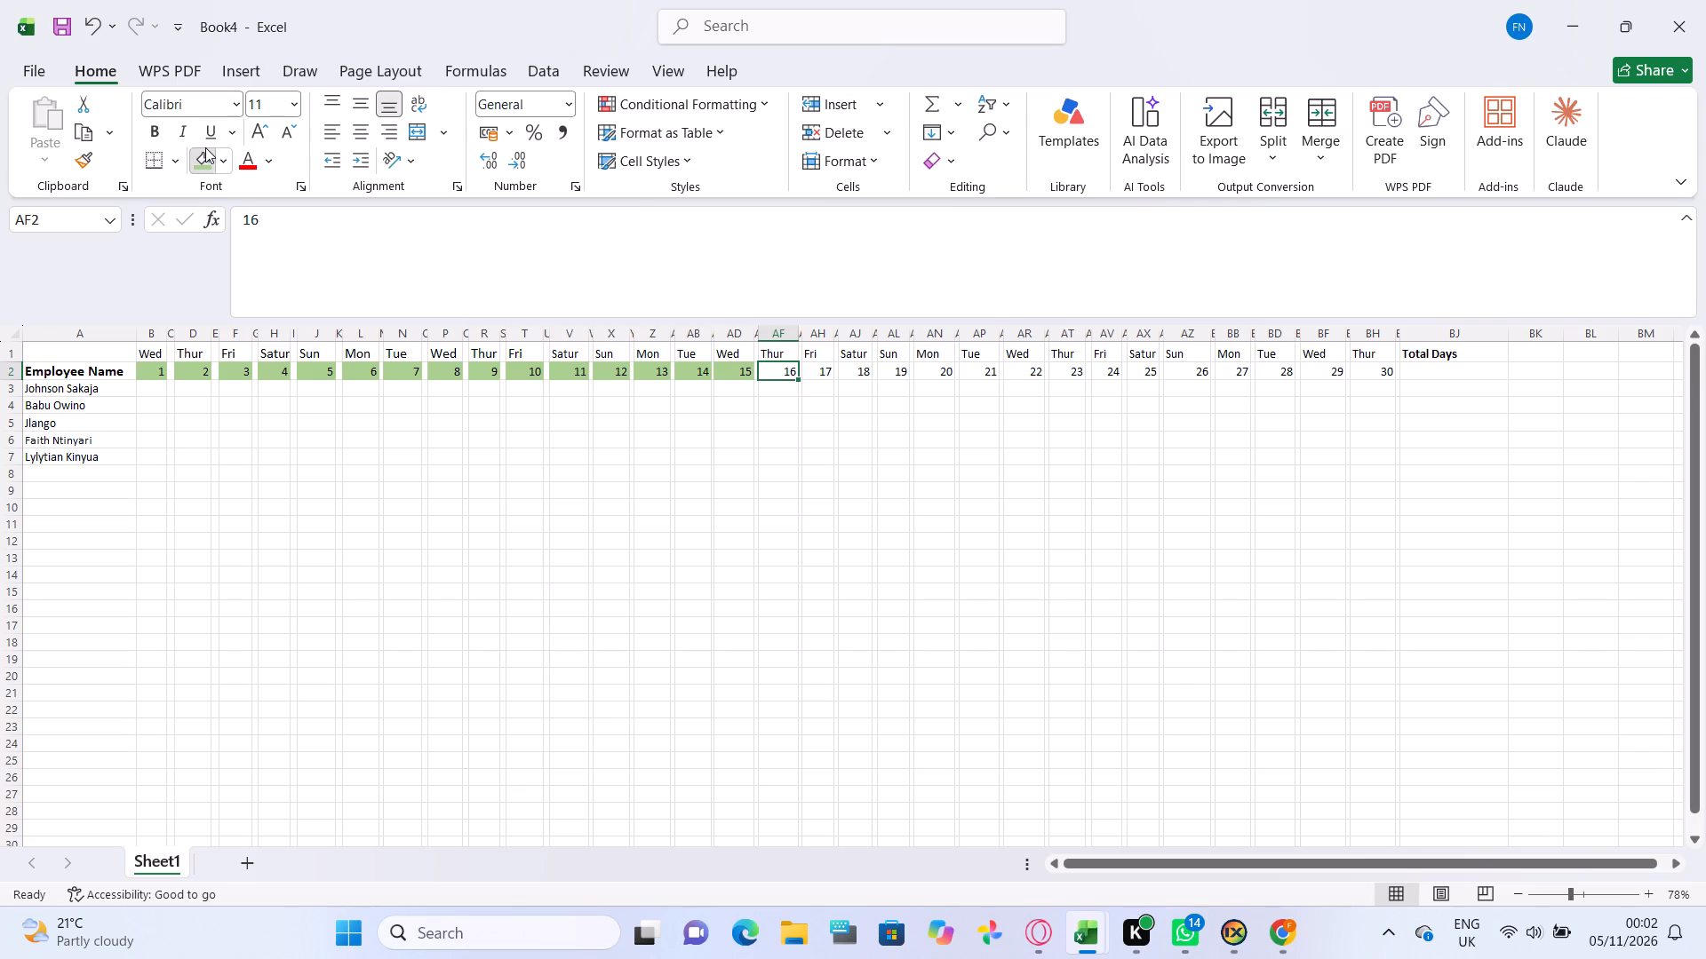
click(817, 372)
drag(206, 166, 790, 362)
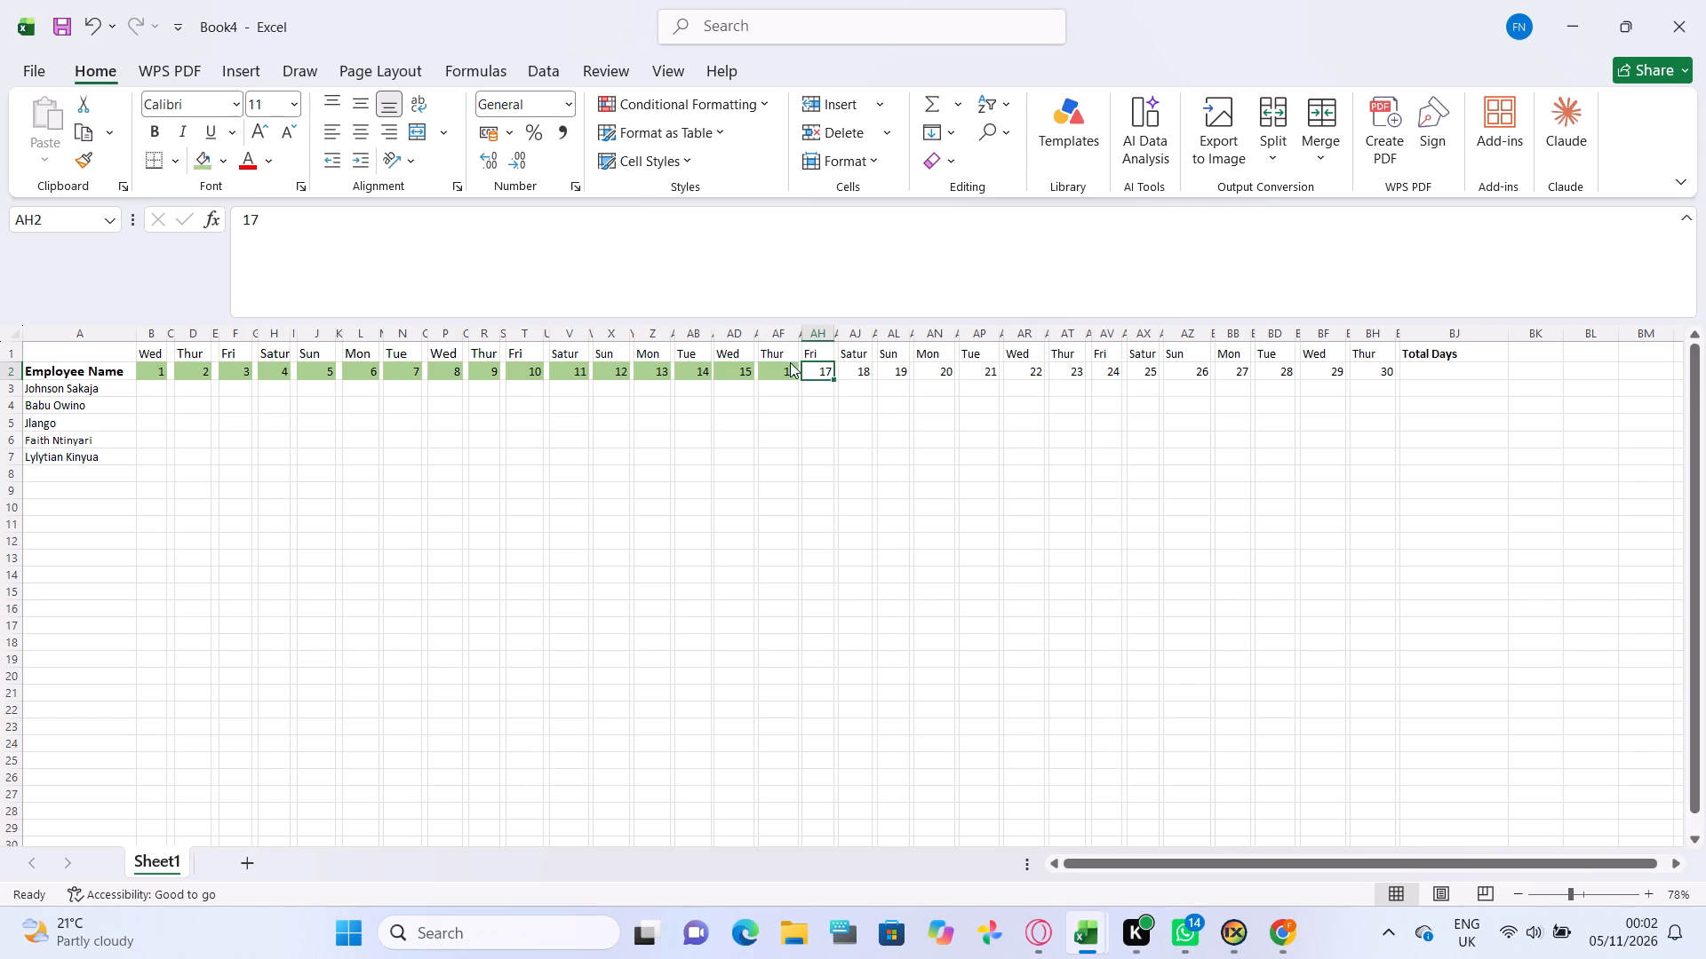
drag(790, 362, 195, 164)
click(195, 164)
Apply the same light green fill to date cells 18 to 22, from AJ2 to AR2, skipping the spacers.
click(846, 367)
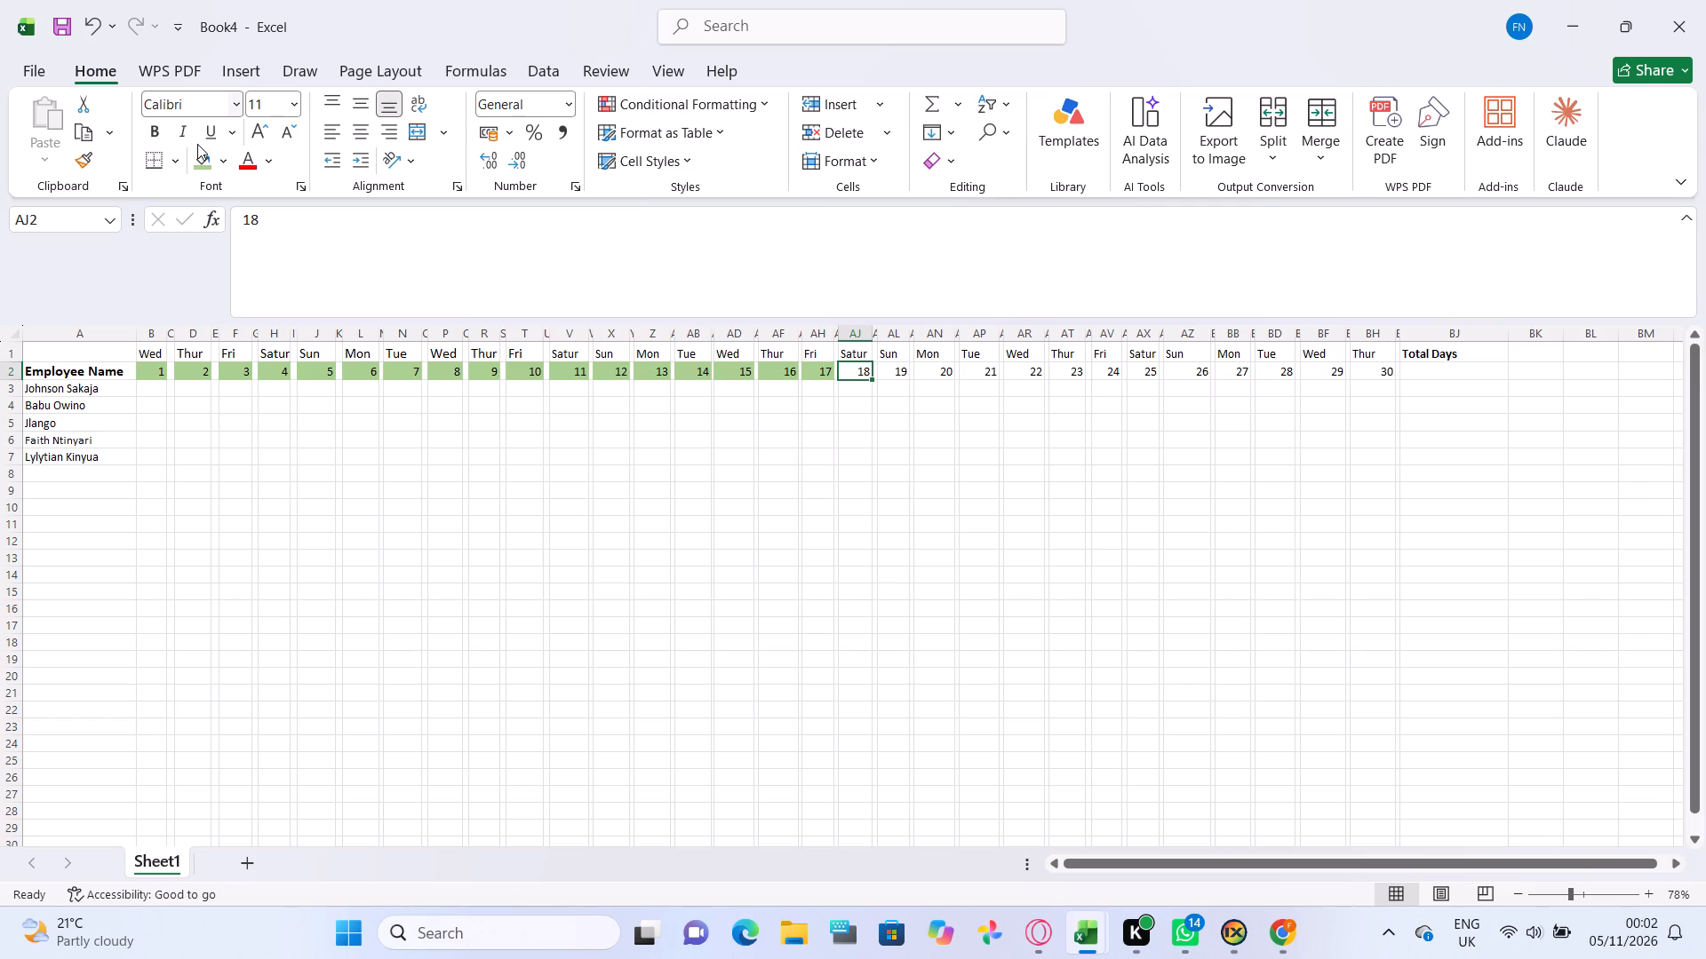
click(206, 167)
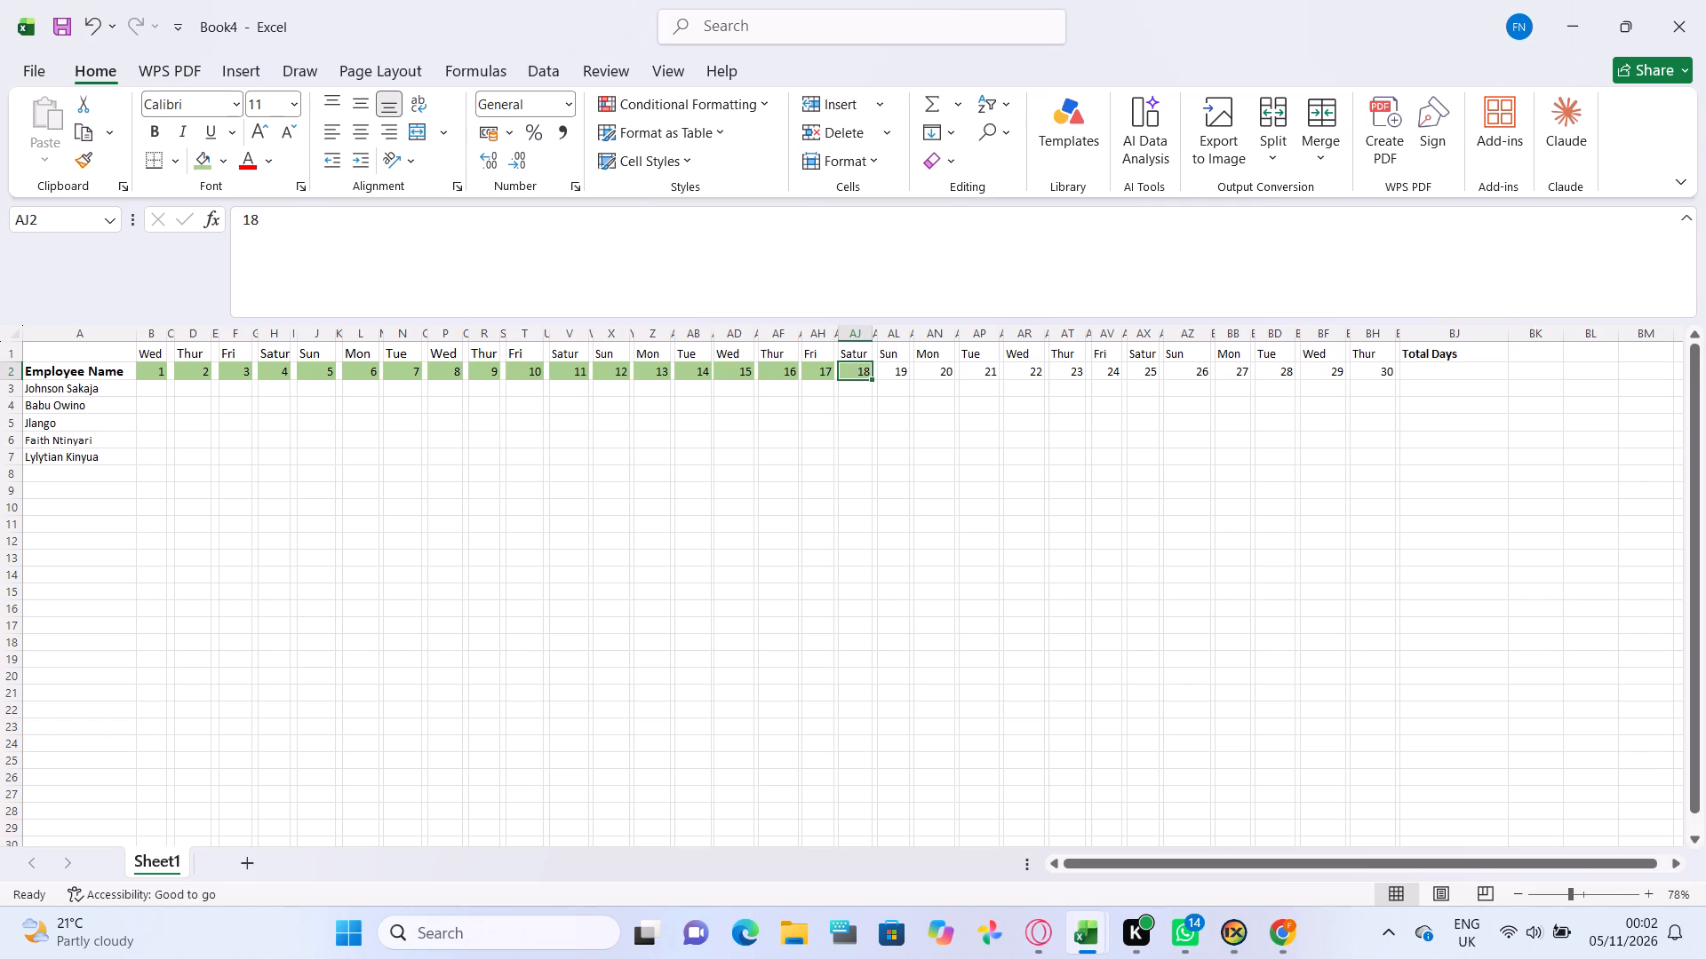
click(896, 374)
click(206, 173)
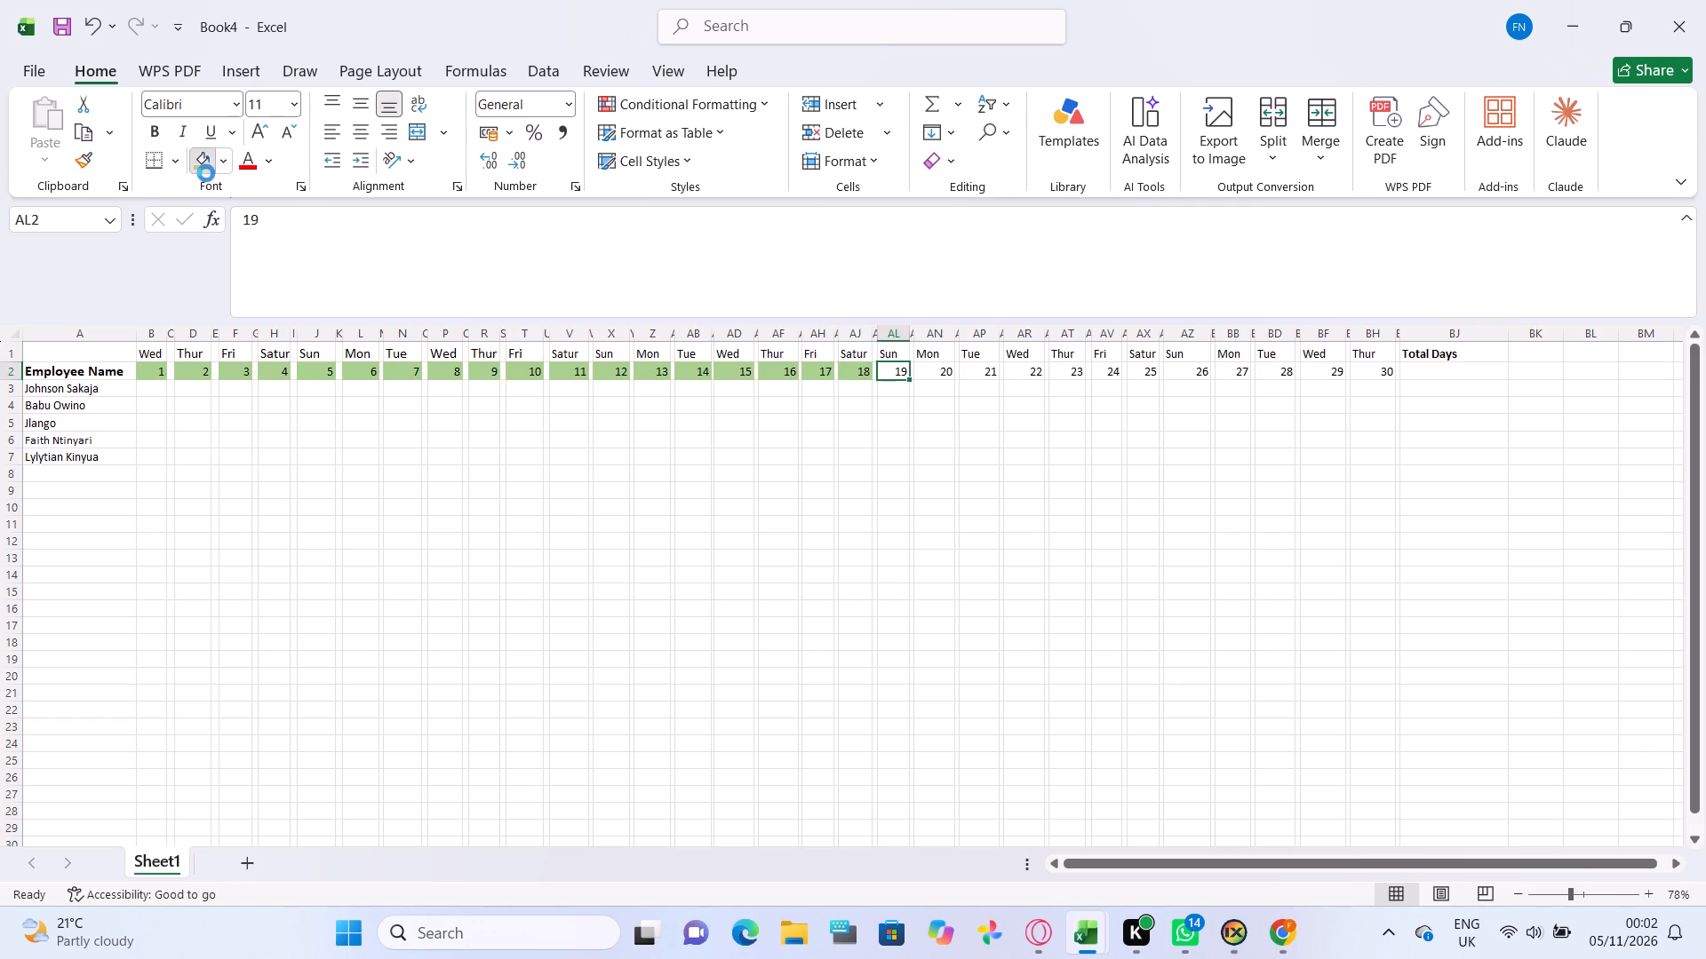
click(920, 367)
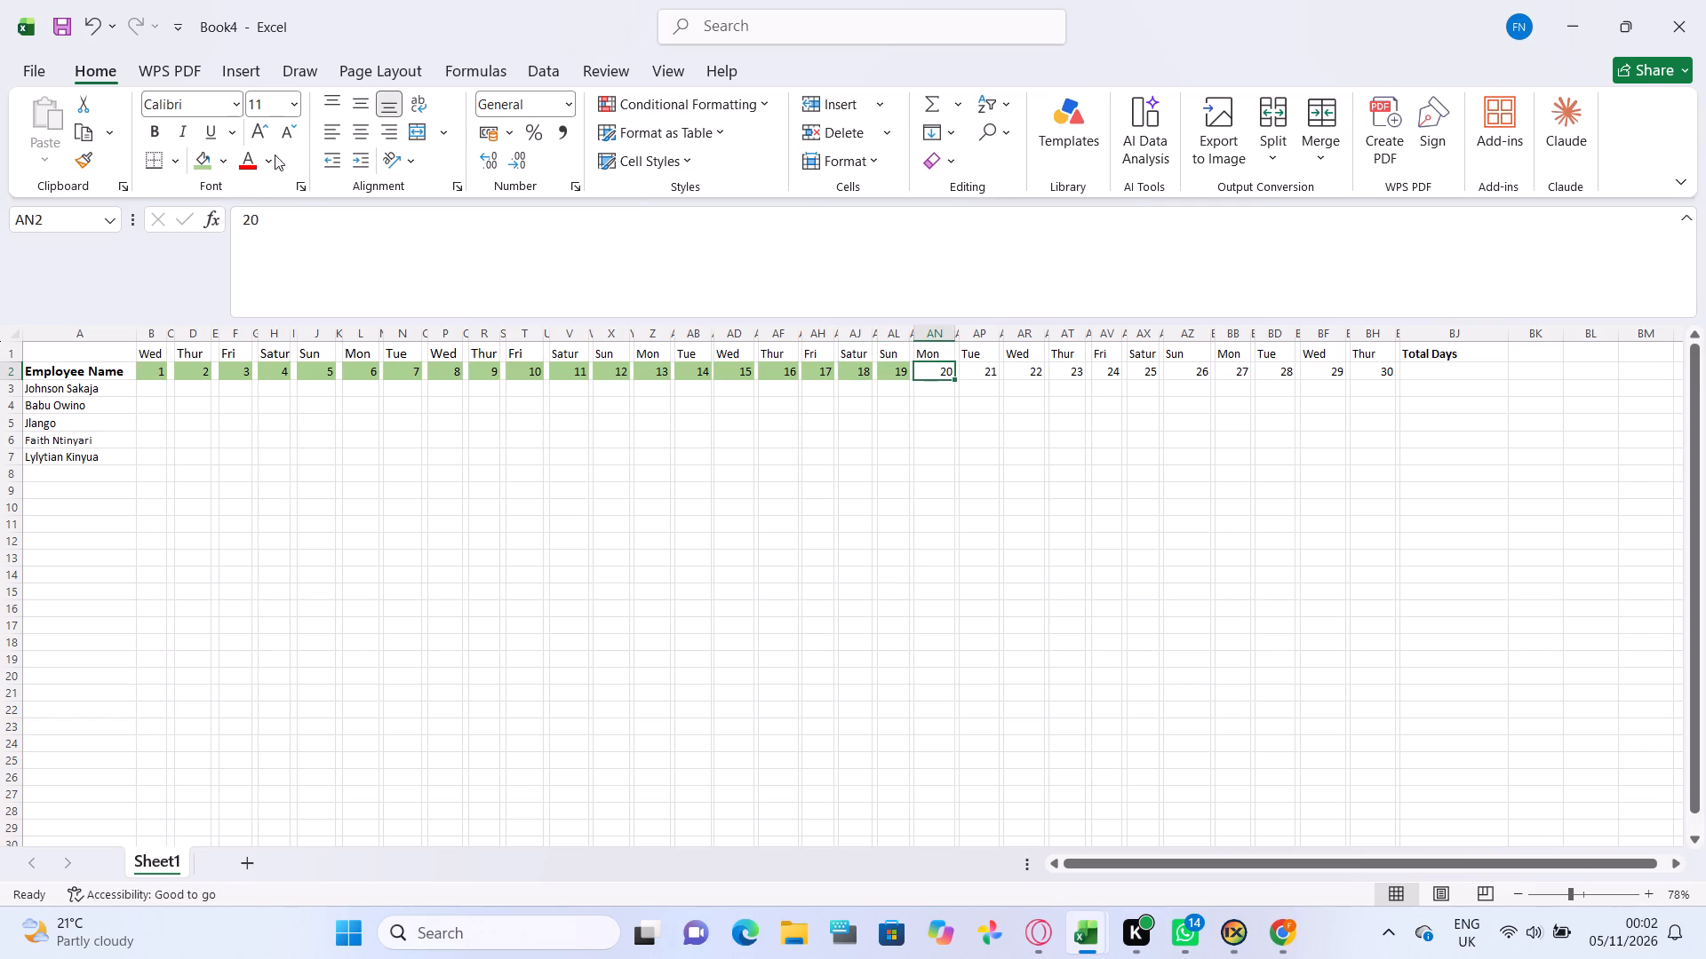
click(211, 166)
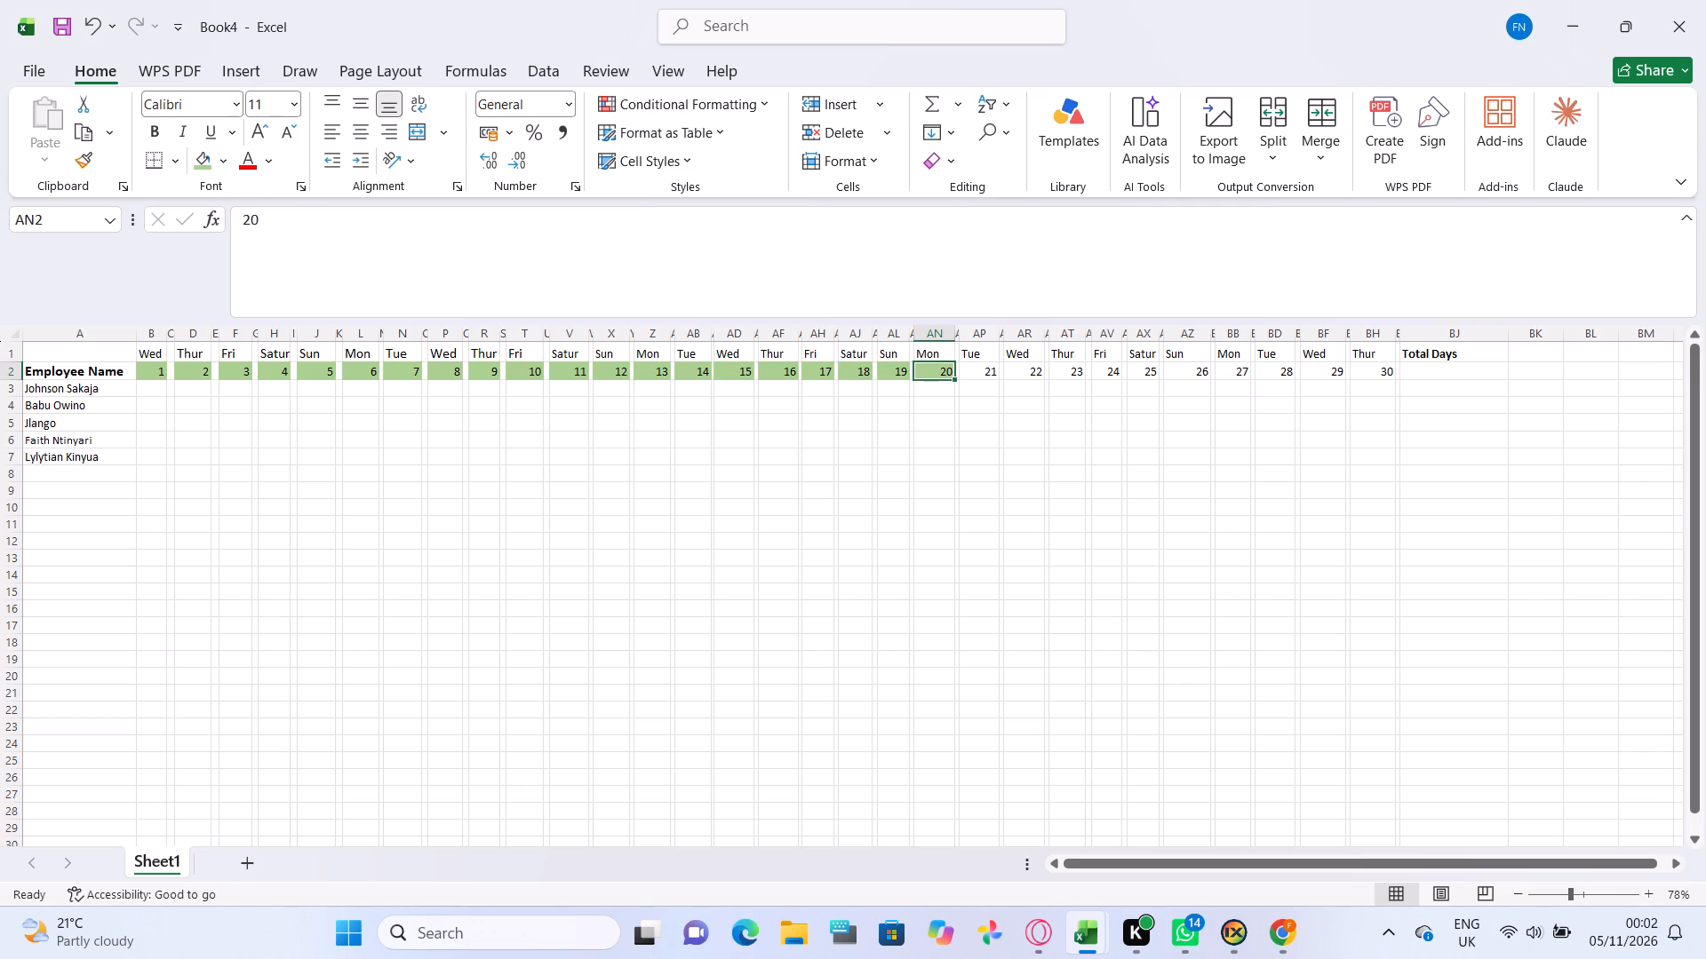
click(971, 371)
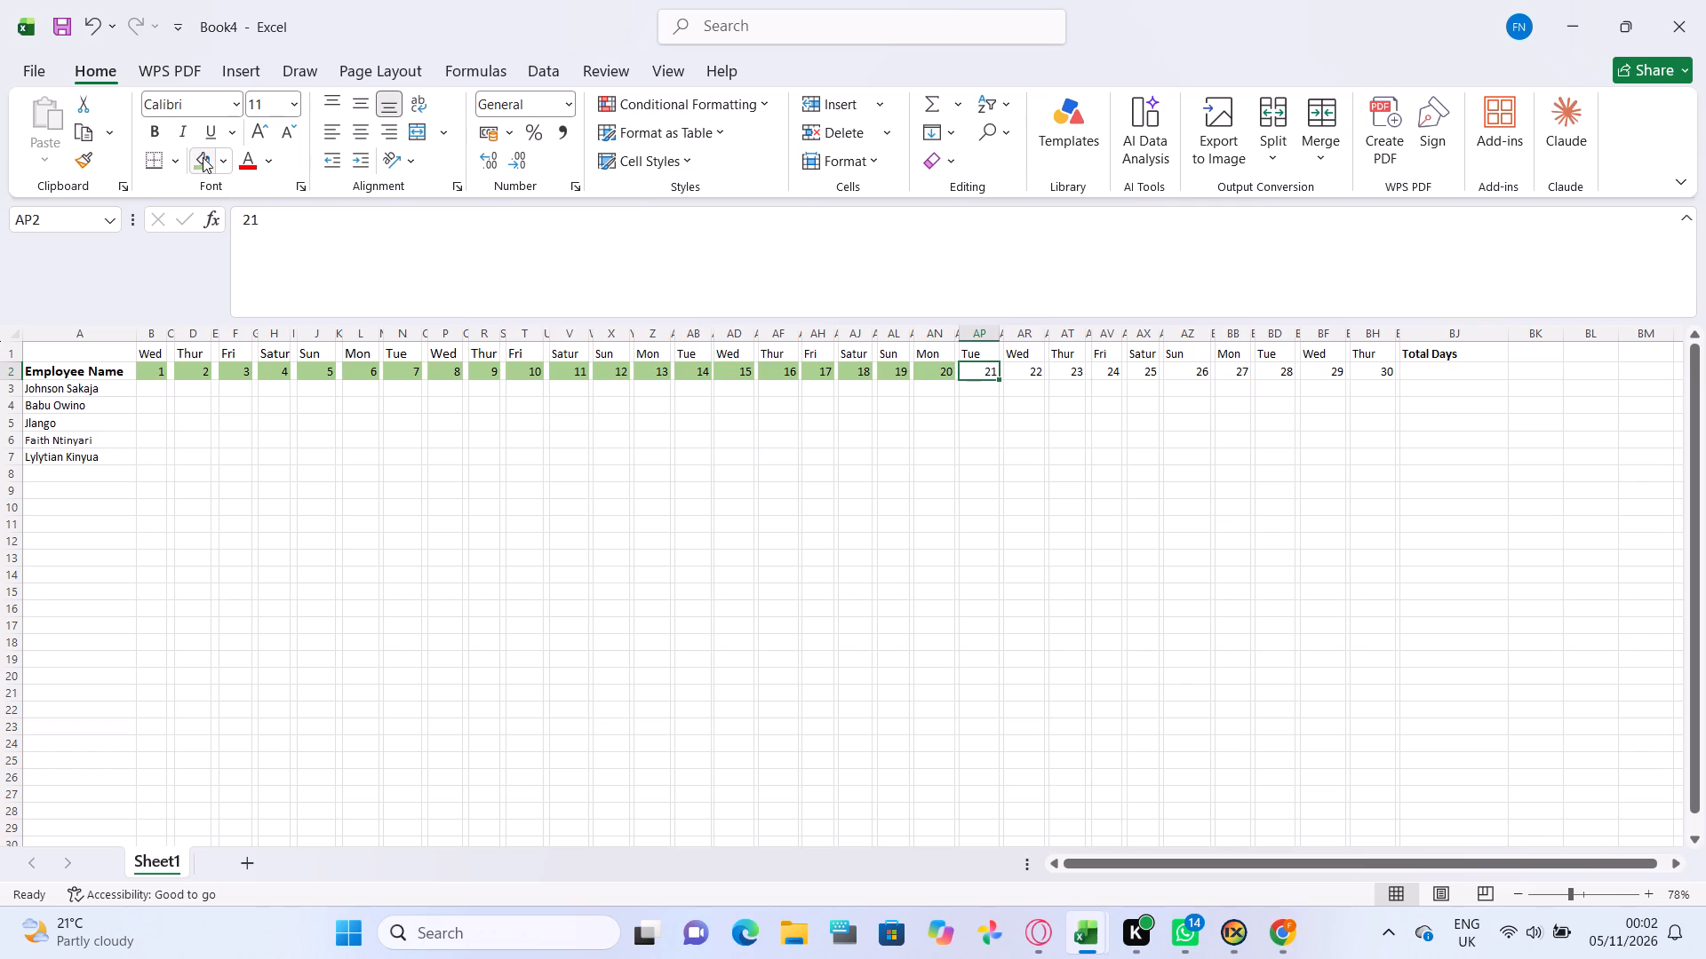
drag(203, 158, 913, 282)
drag(214, 163, 760, 327)
click(215, 170)
click(1024, 376)
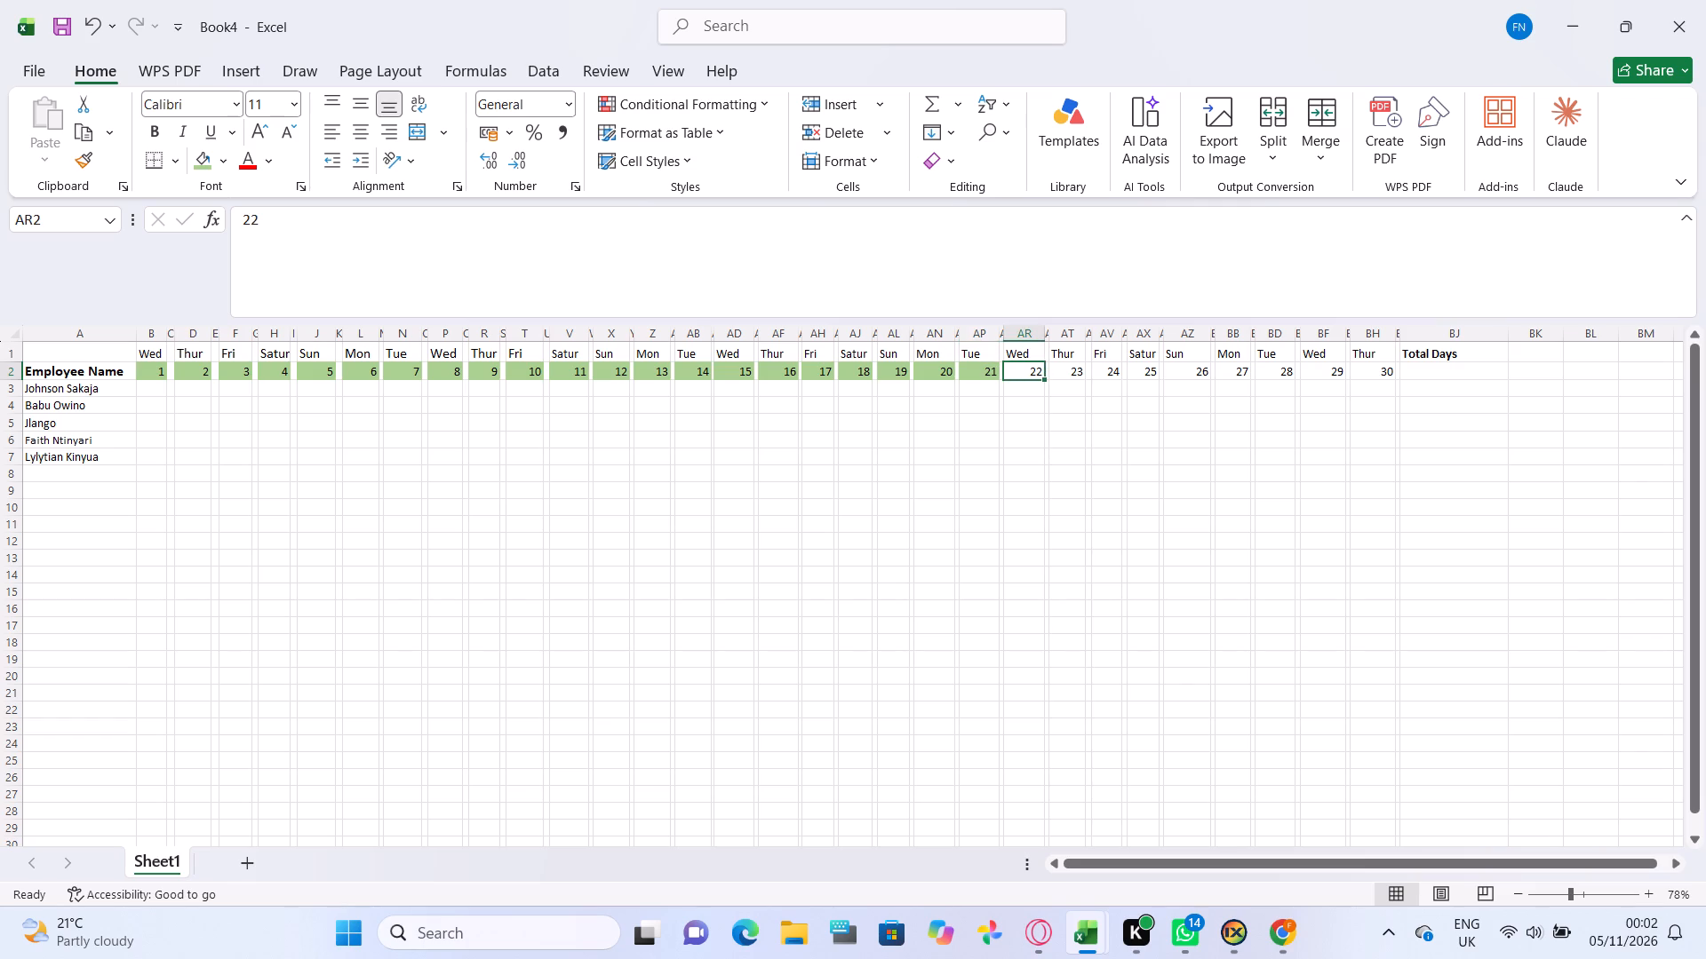
click(203, 162)
Apply the same light green fill to date cells 23 to 26 in AT2, AV2, AX2 and AZ2.
click(1080, 379)
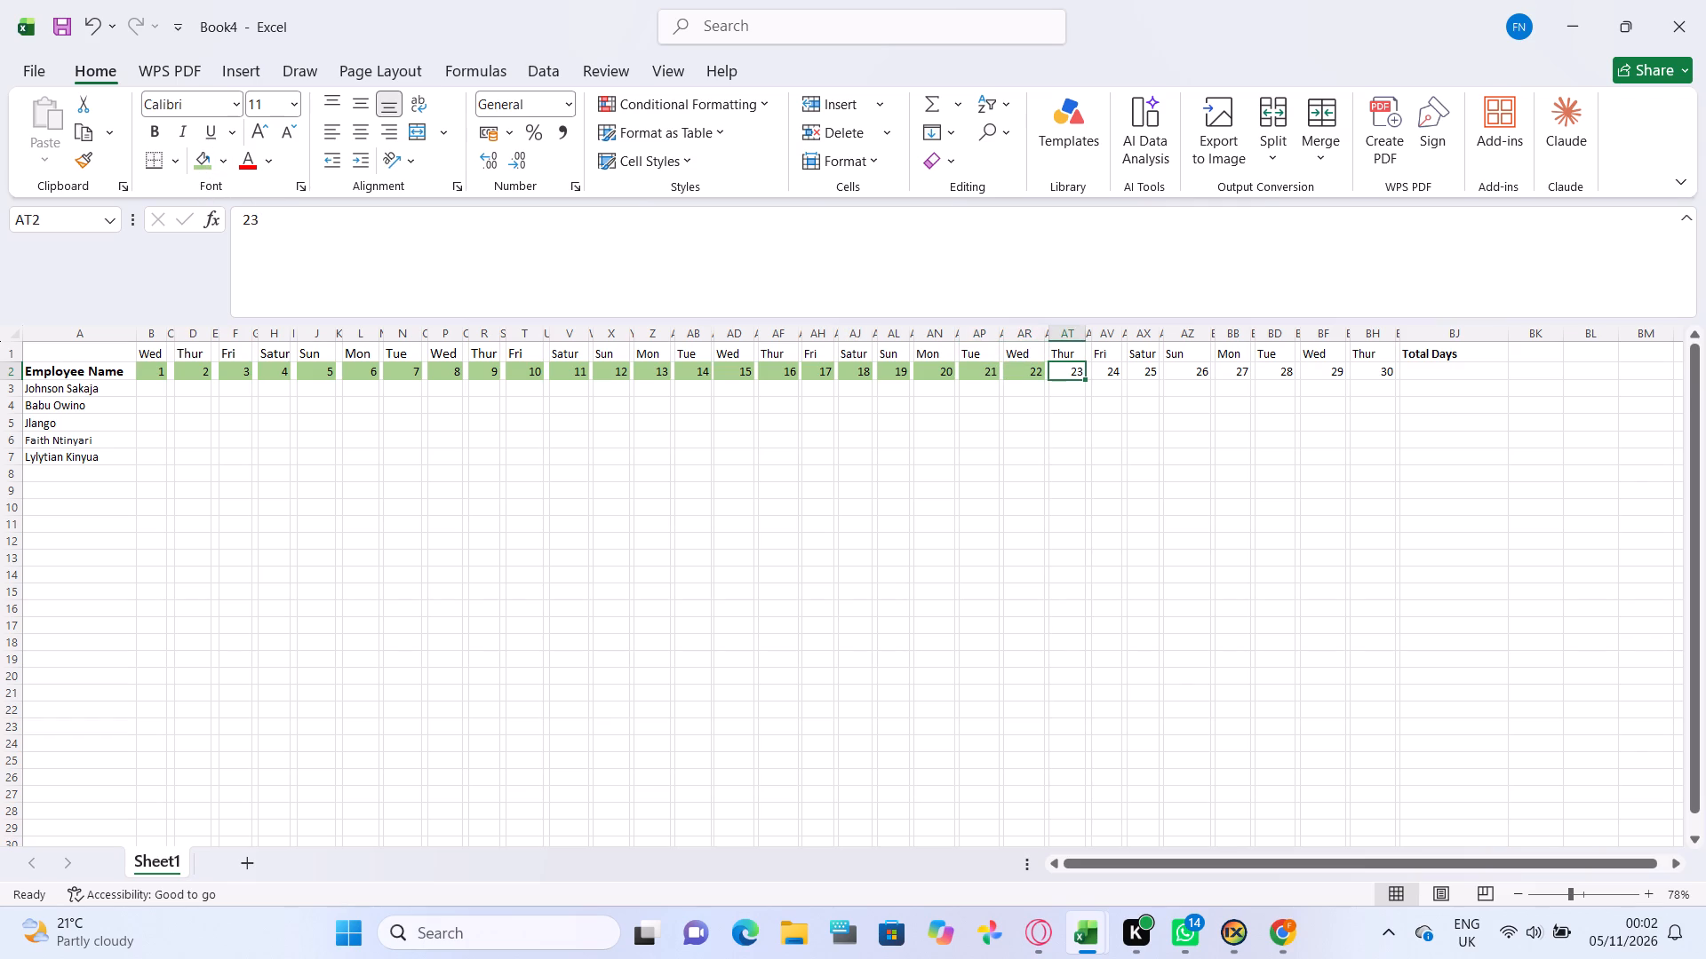
click(206, 169)
click(1116, 379)
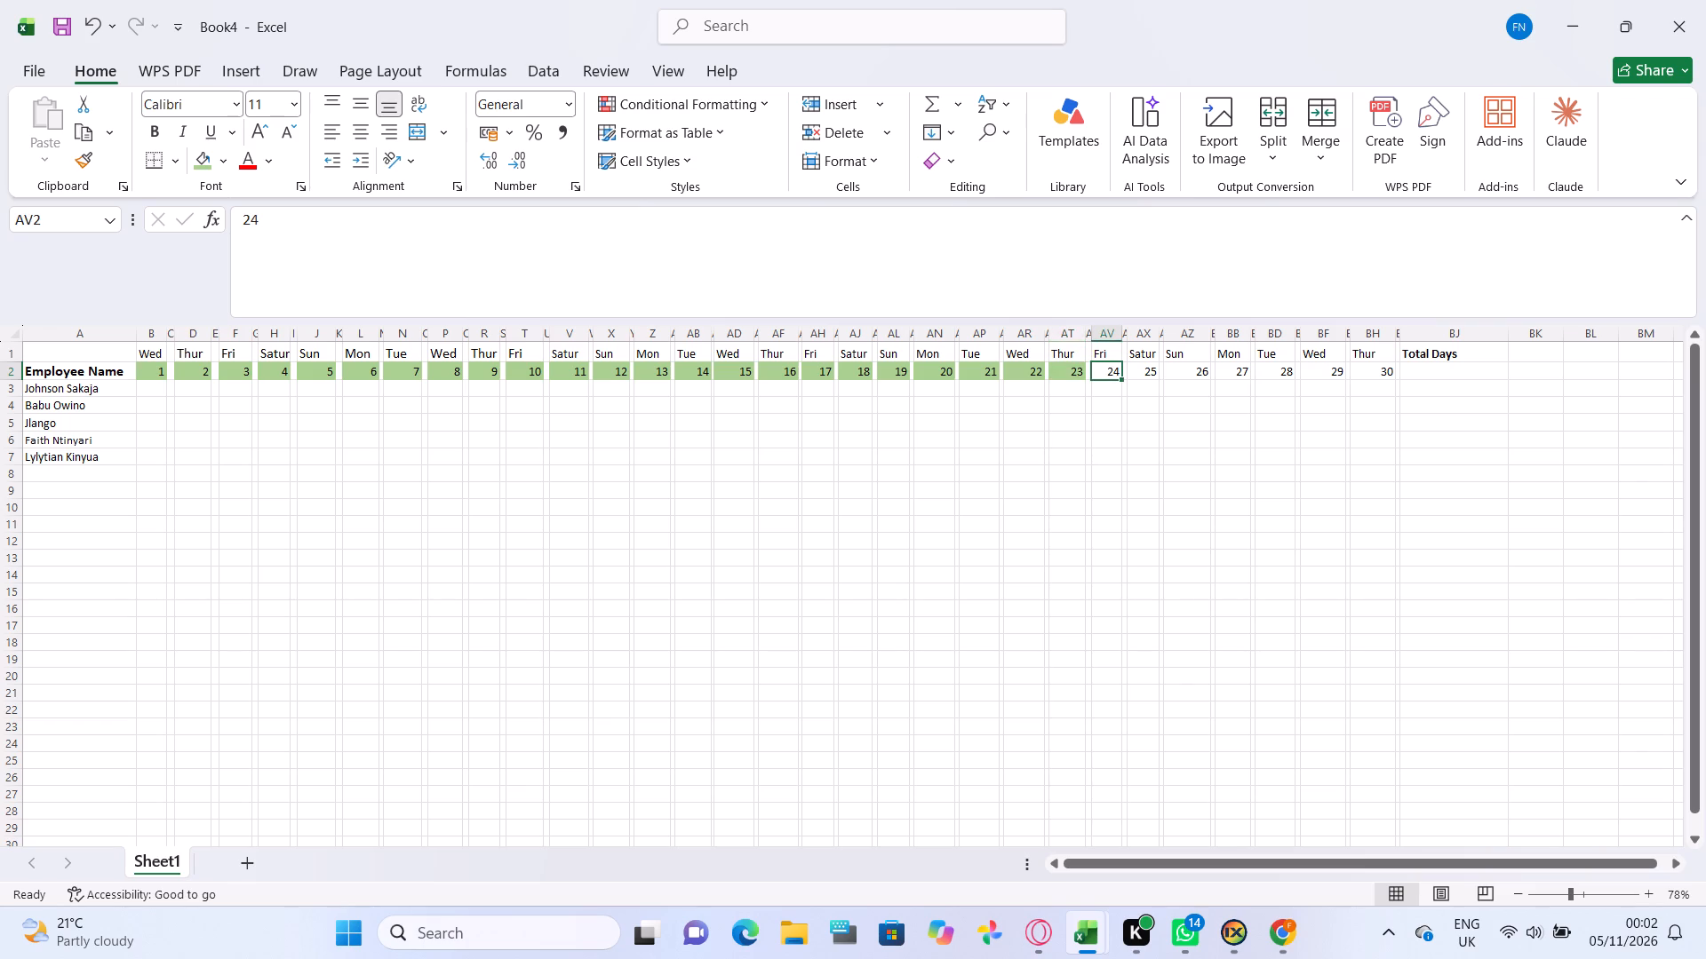
click(205, 165)
click(1138, 369)
click(203, 170)
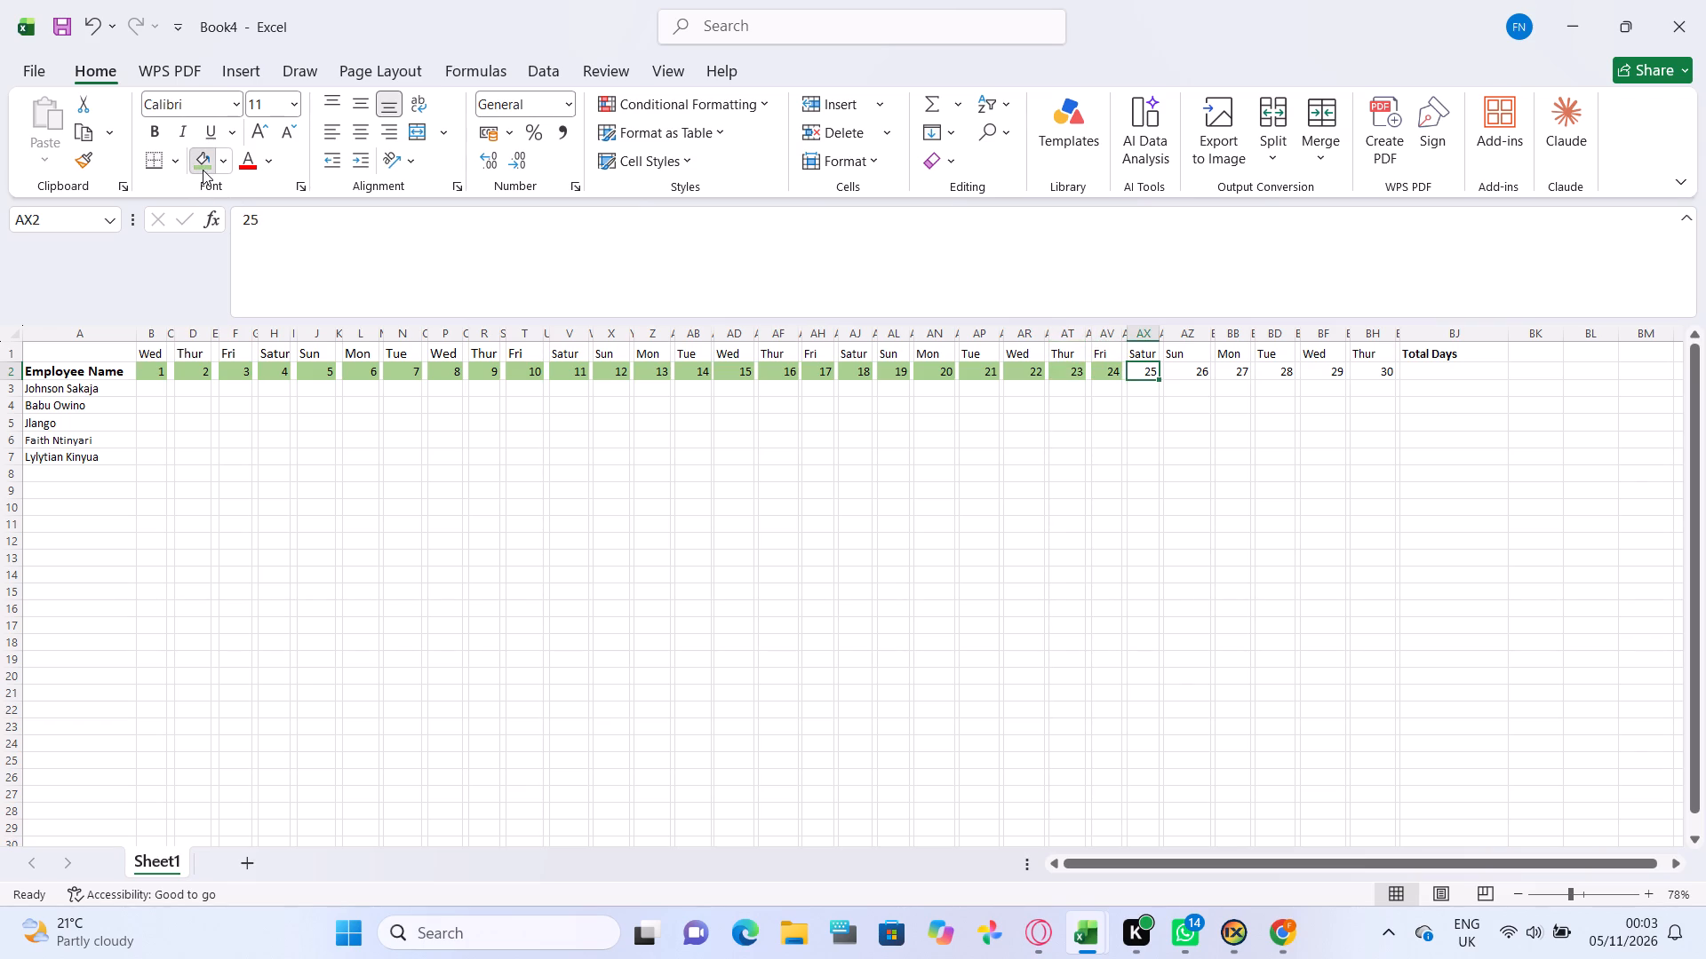
click(1188, 369)
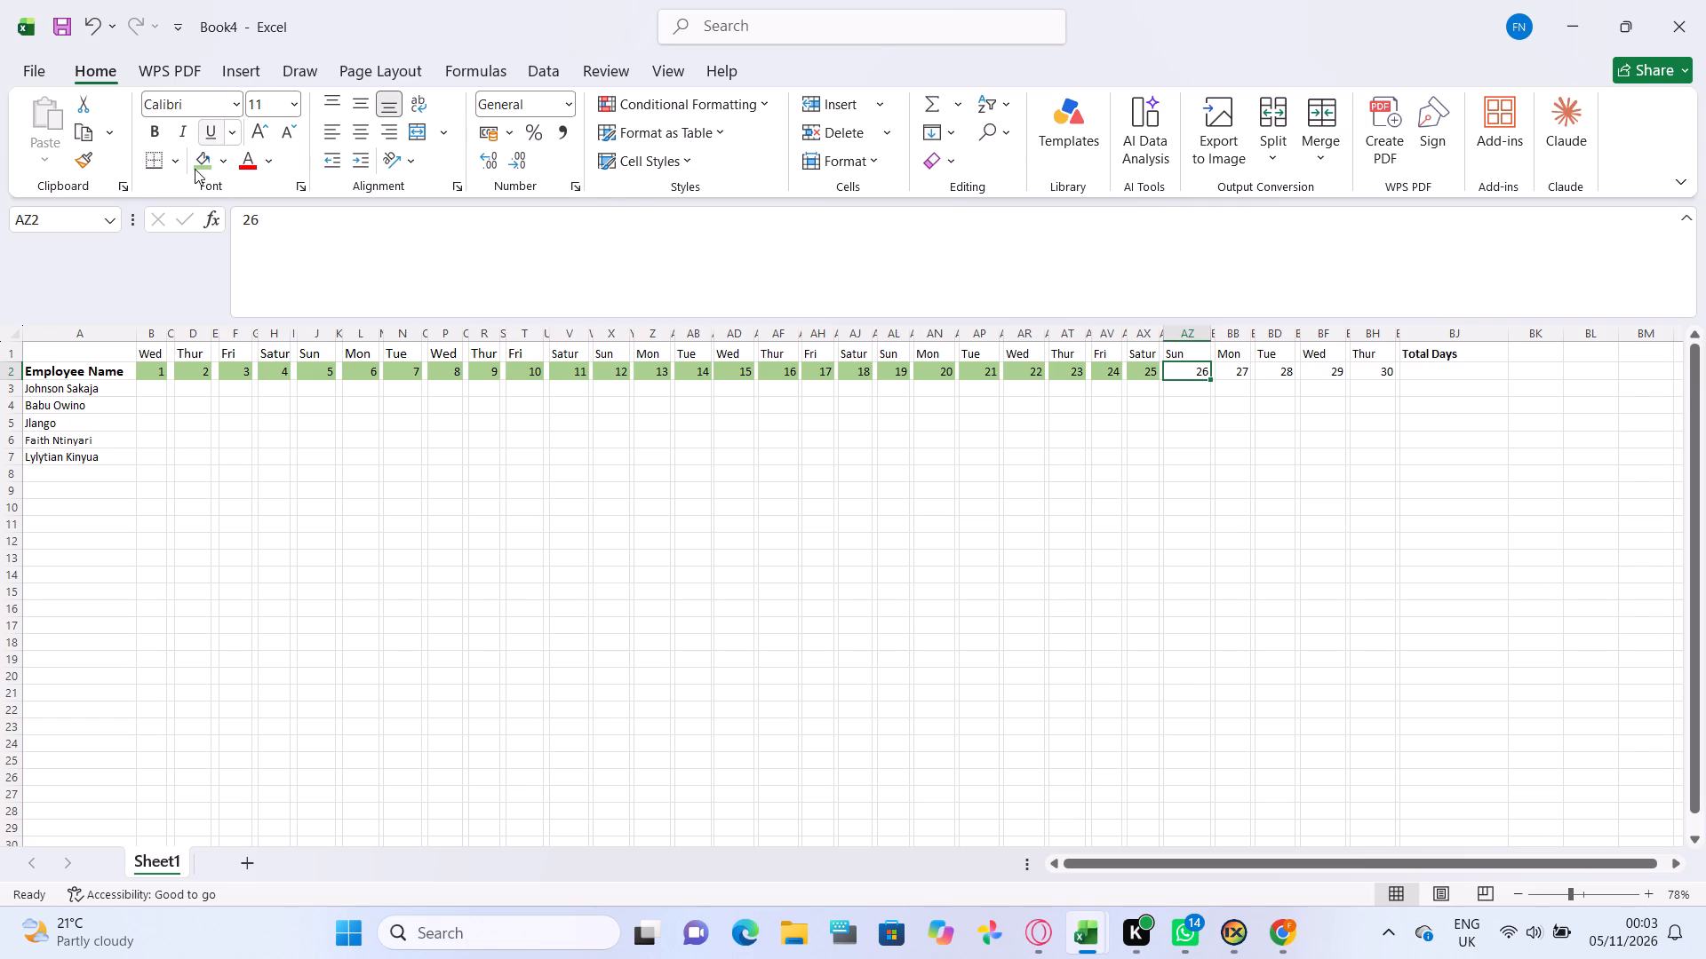
click(195, 169)
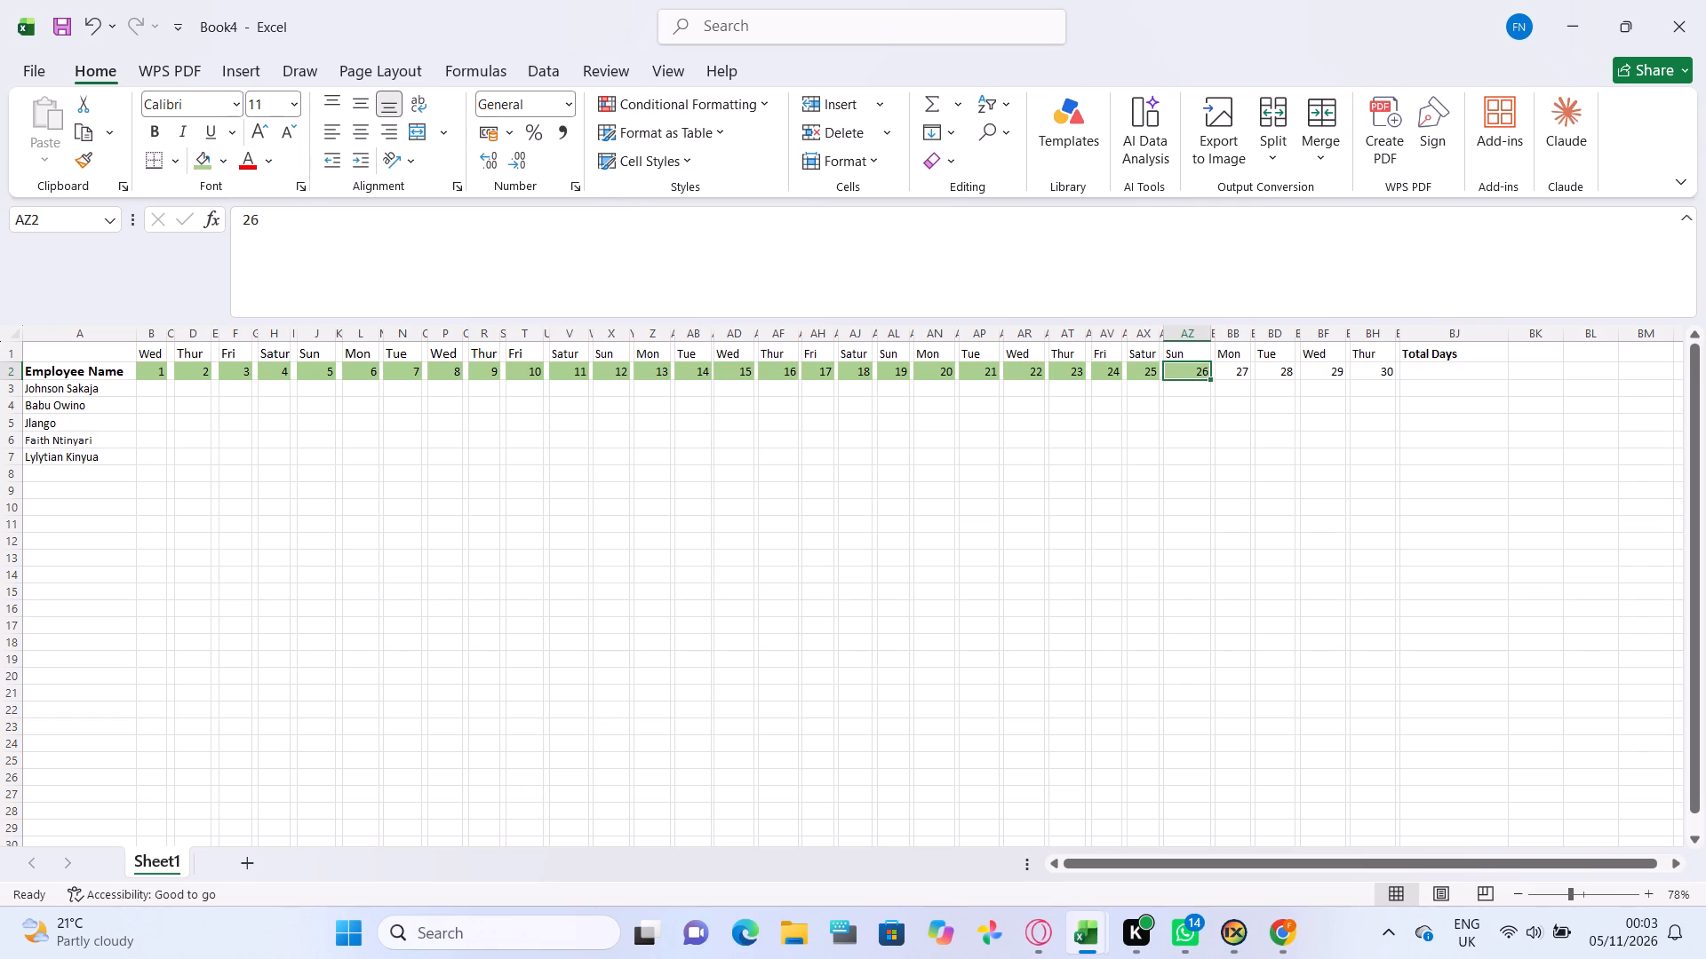
Apply the same light green fill to date cells 27 to 30 in BB2, BD2, BF2 and BH2.
click(1236, 376)
click(200, 161)
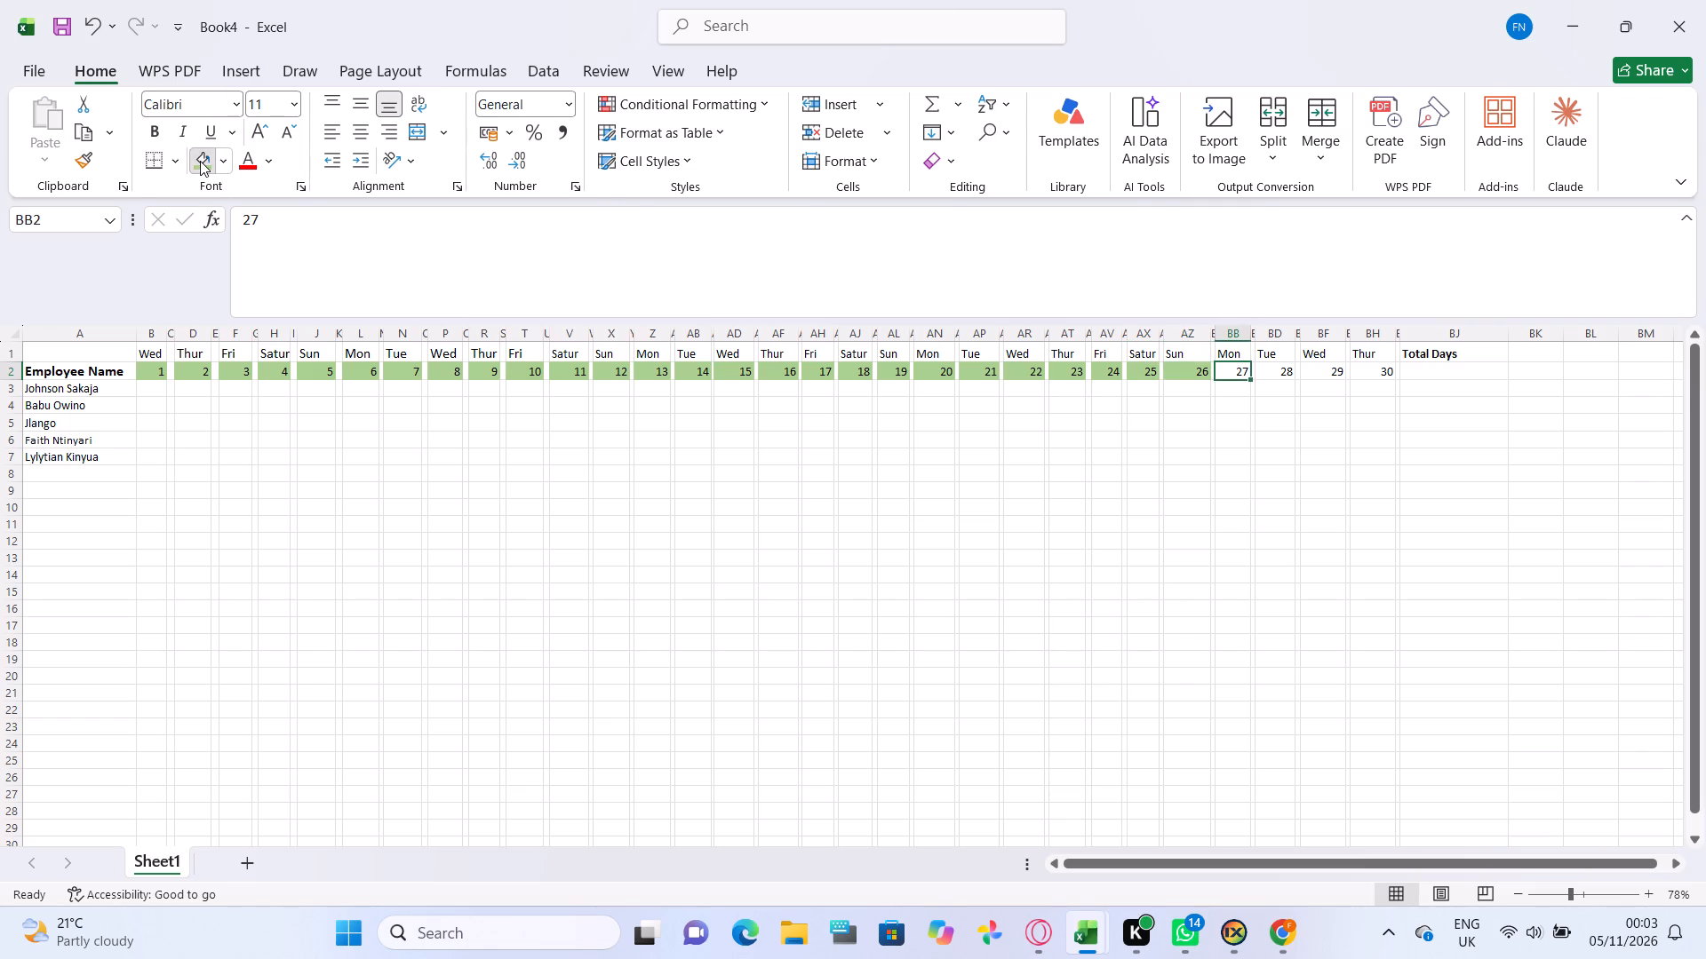
click(1272, 372)
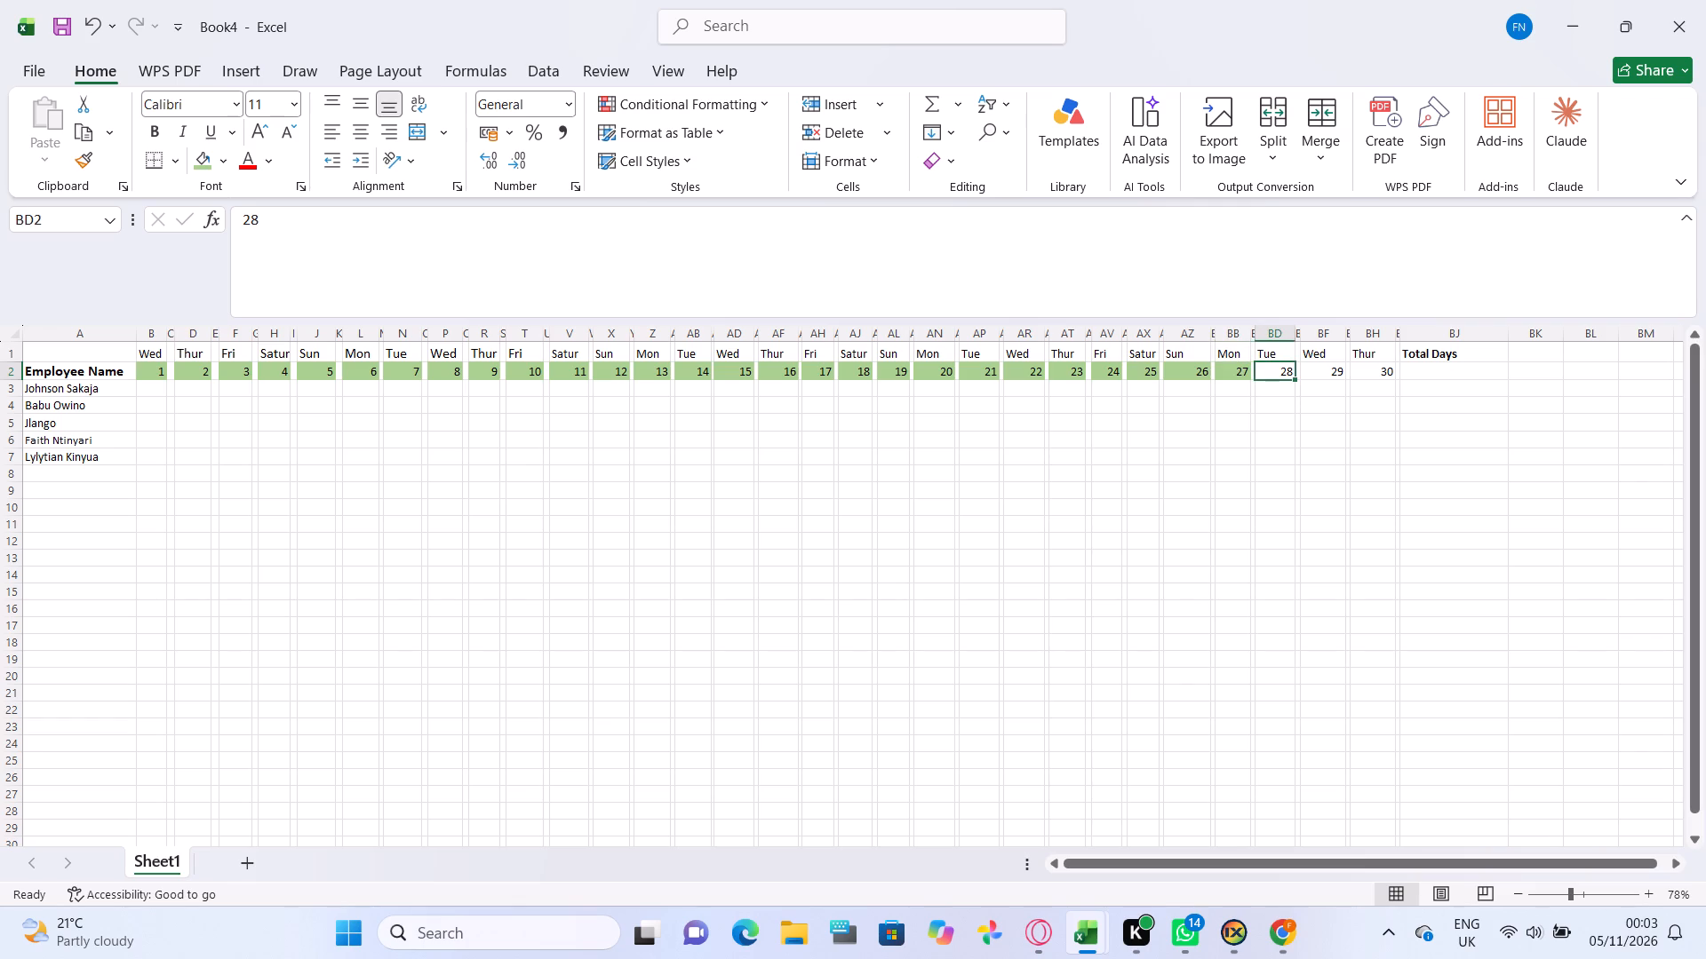
drag(207, 166, 1168, 503)
click(209, 152)
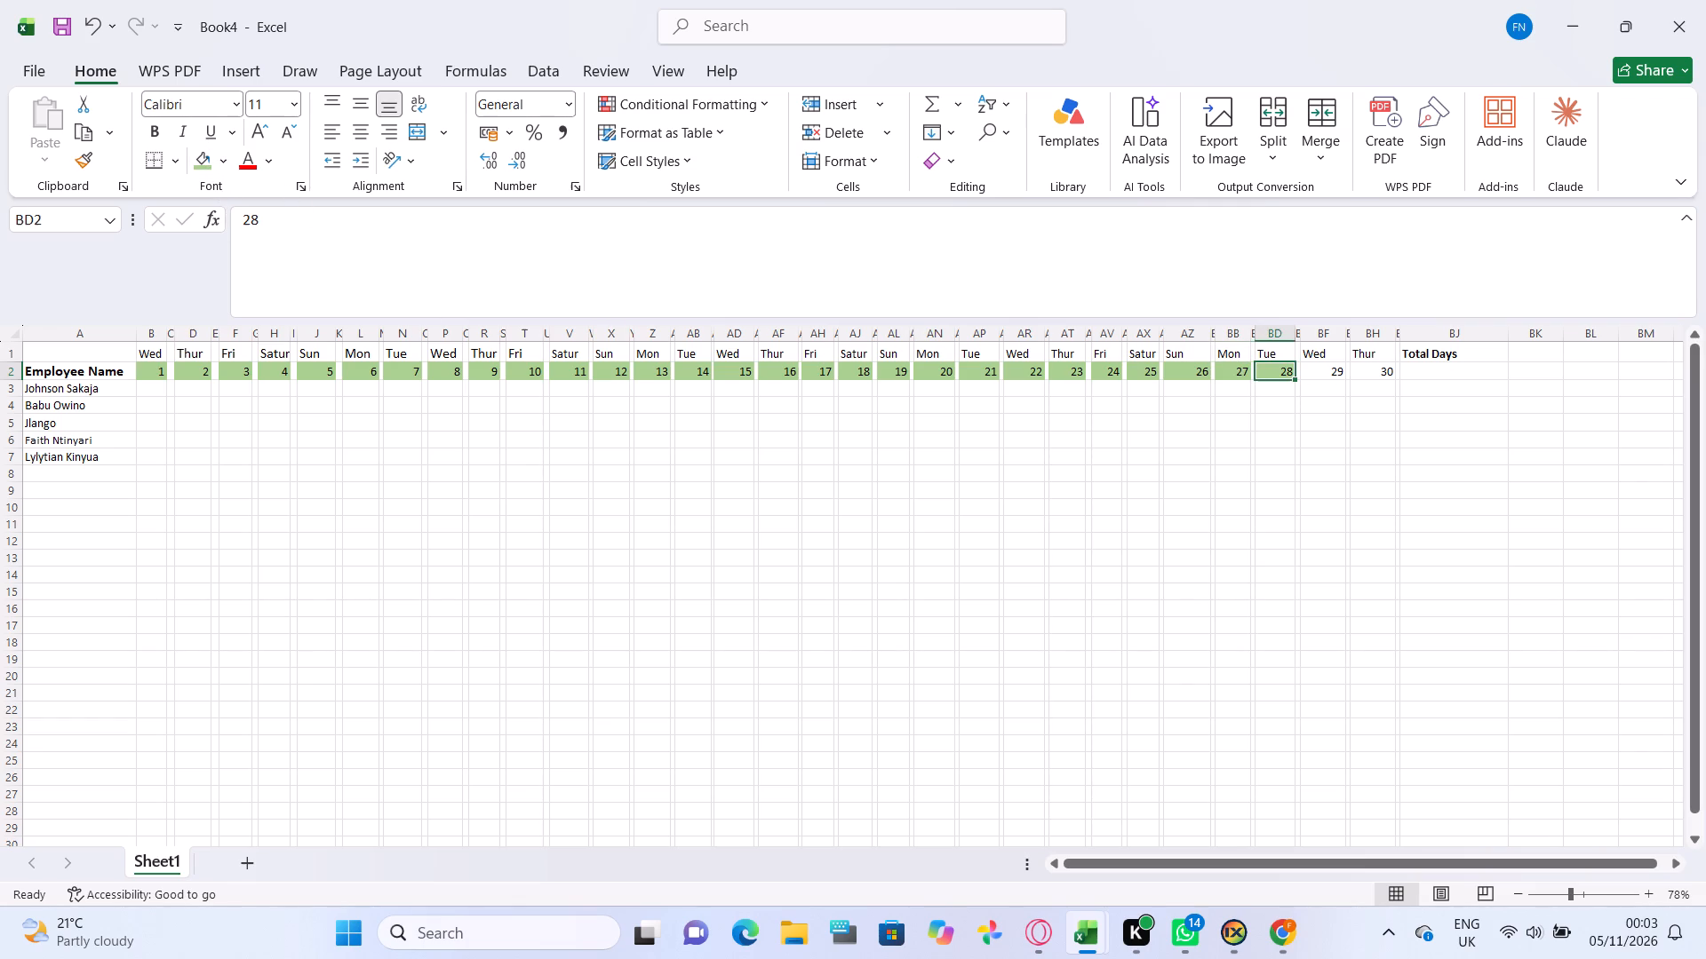
click(1324, 370)
click(199, 161)
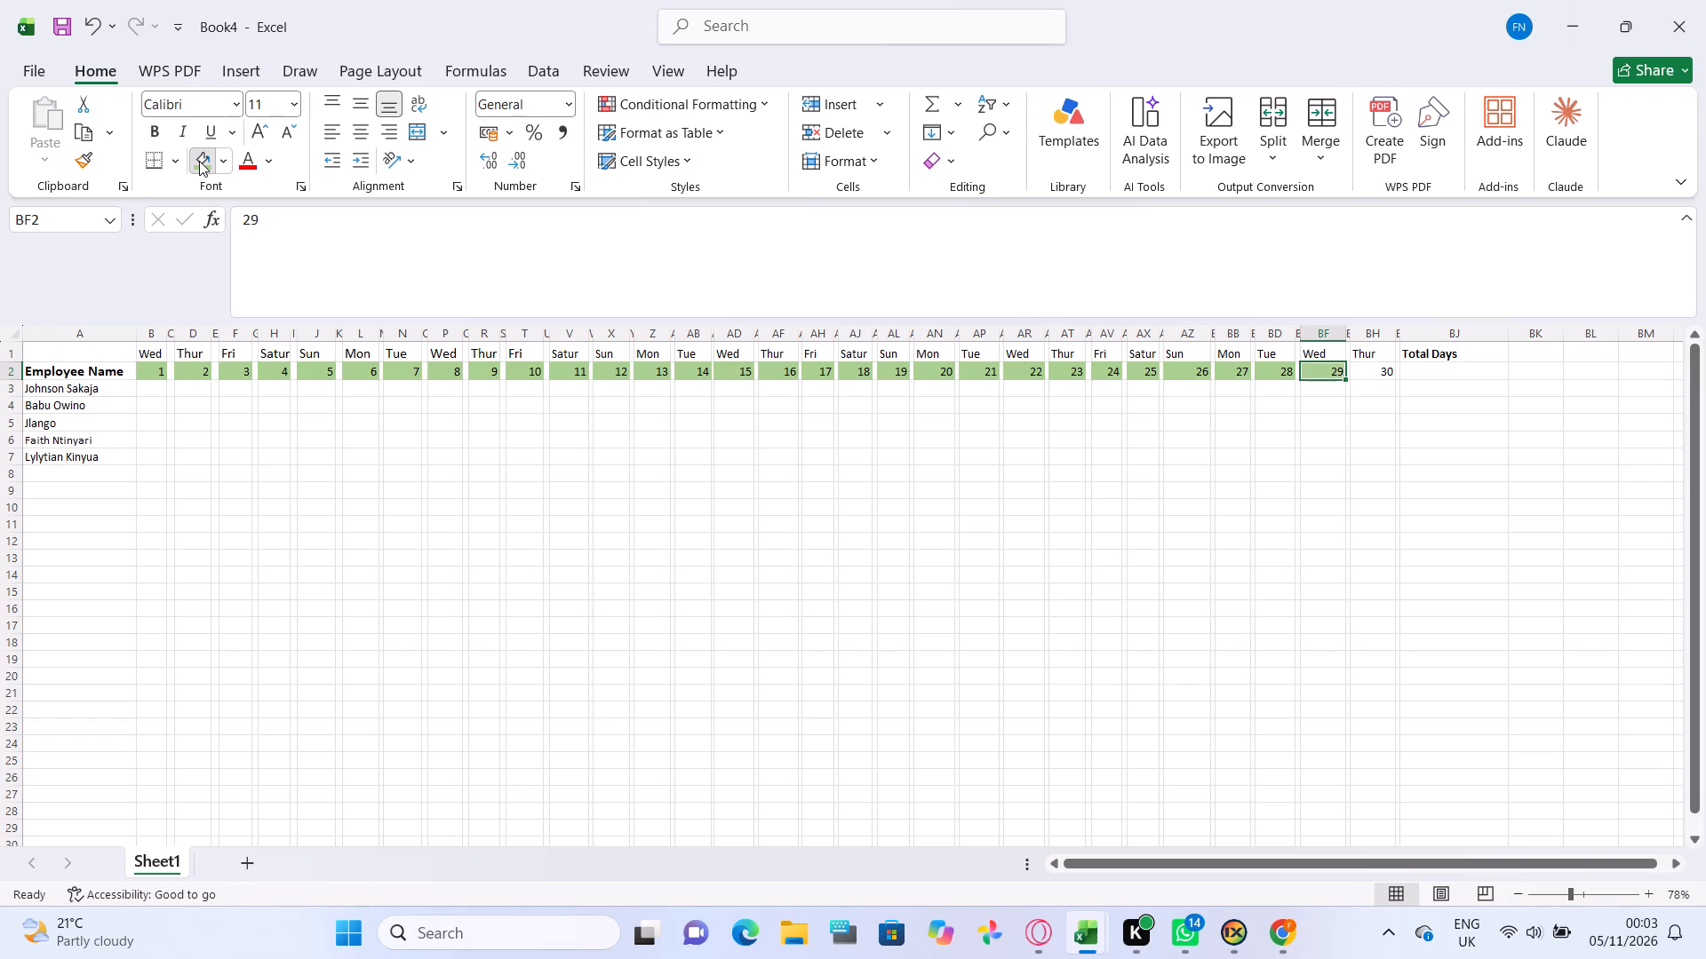
click(1367, 370)
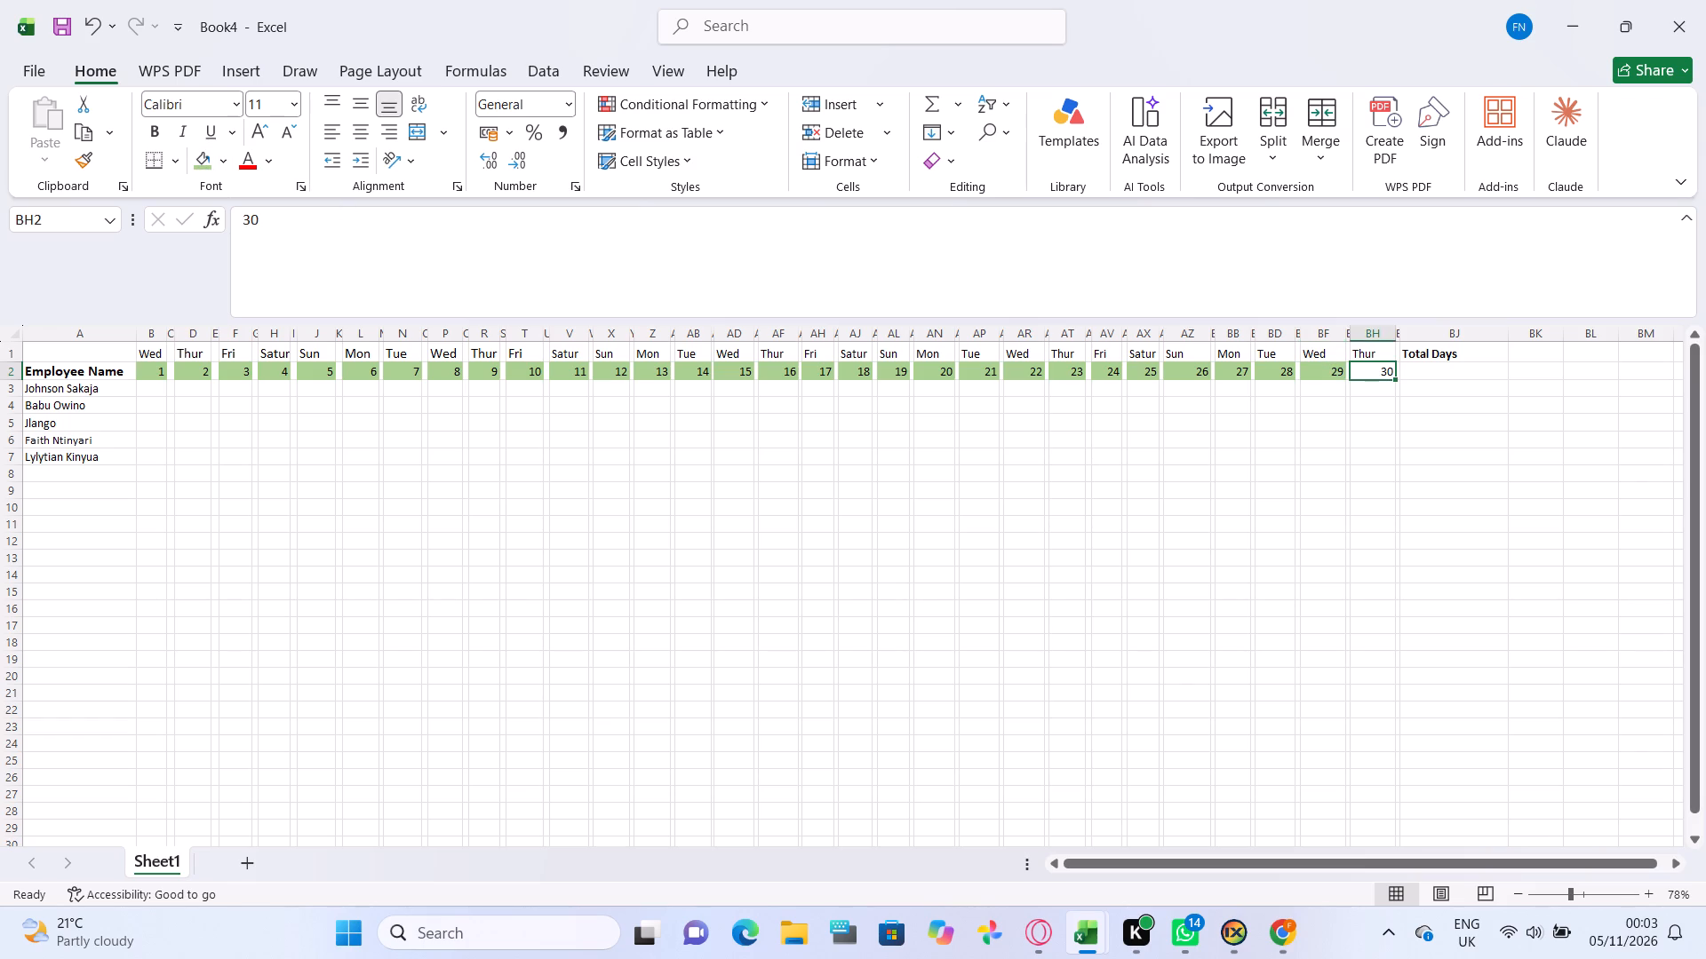
click(195, 154)
Narrow column BH, which holds date 30, slightly.
click(1383, 424)
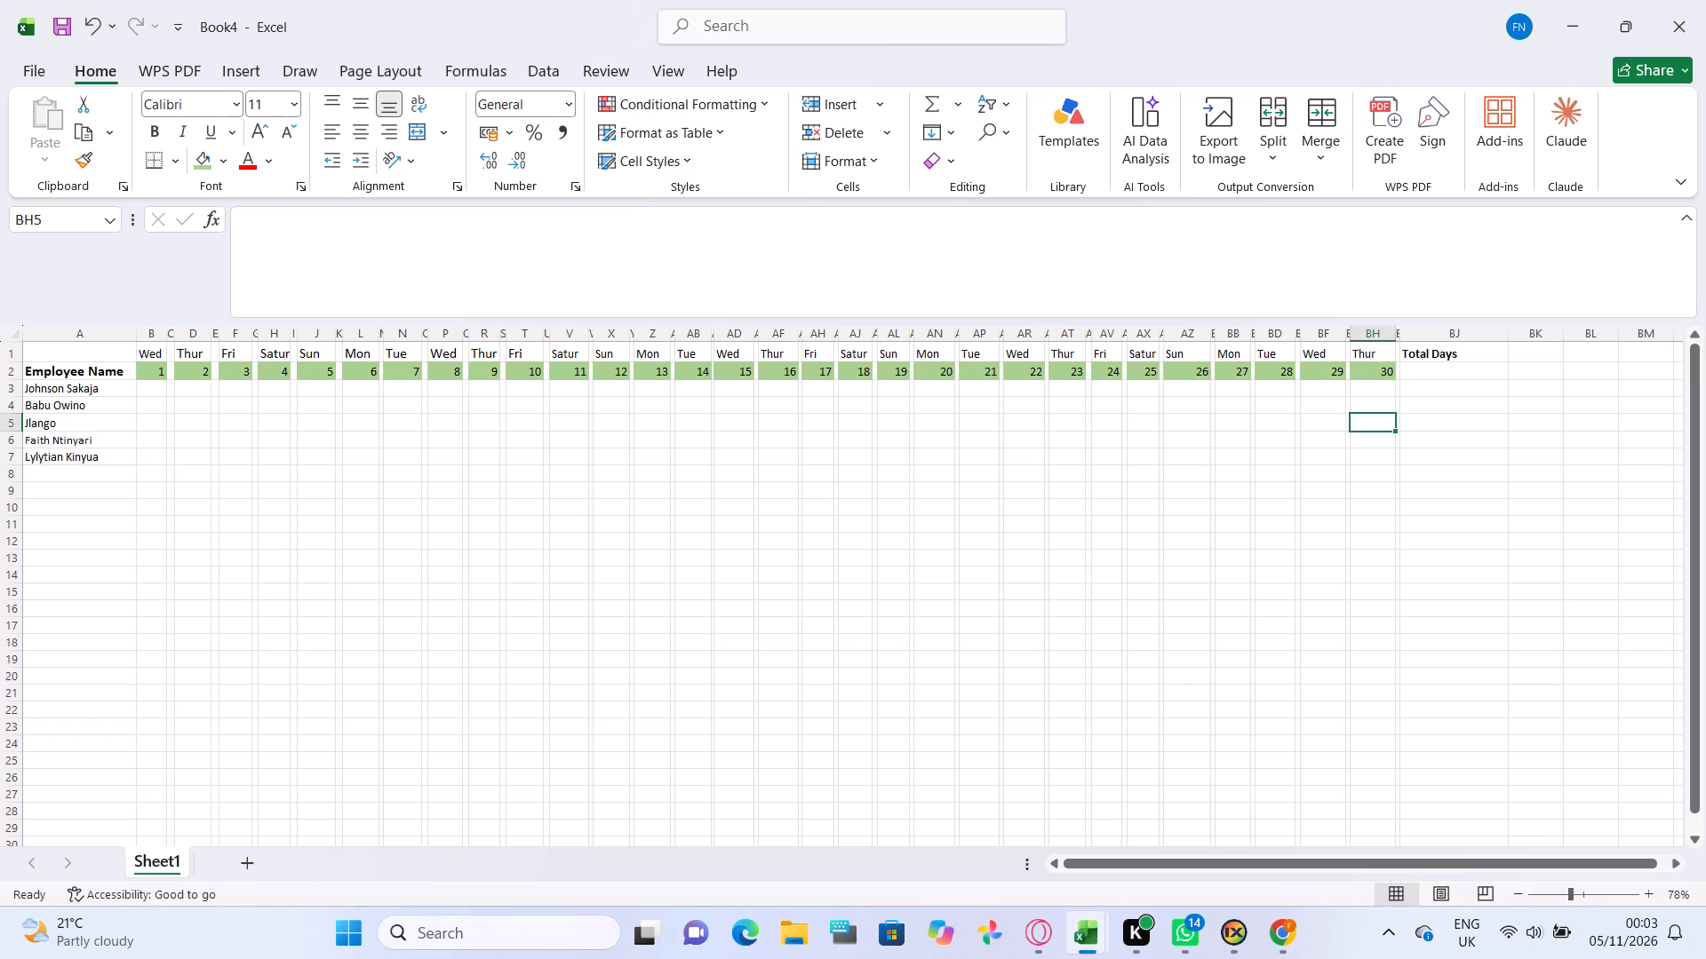
click(1391, 329)
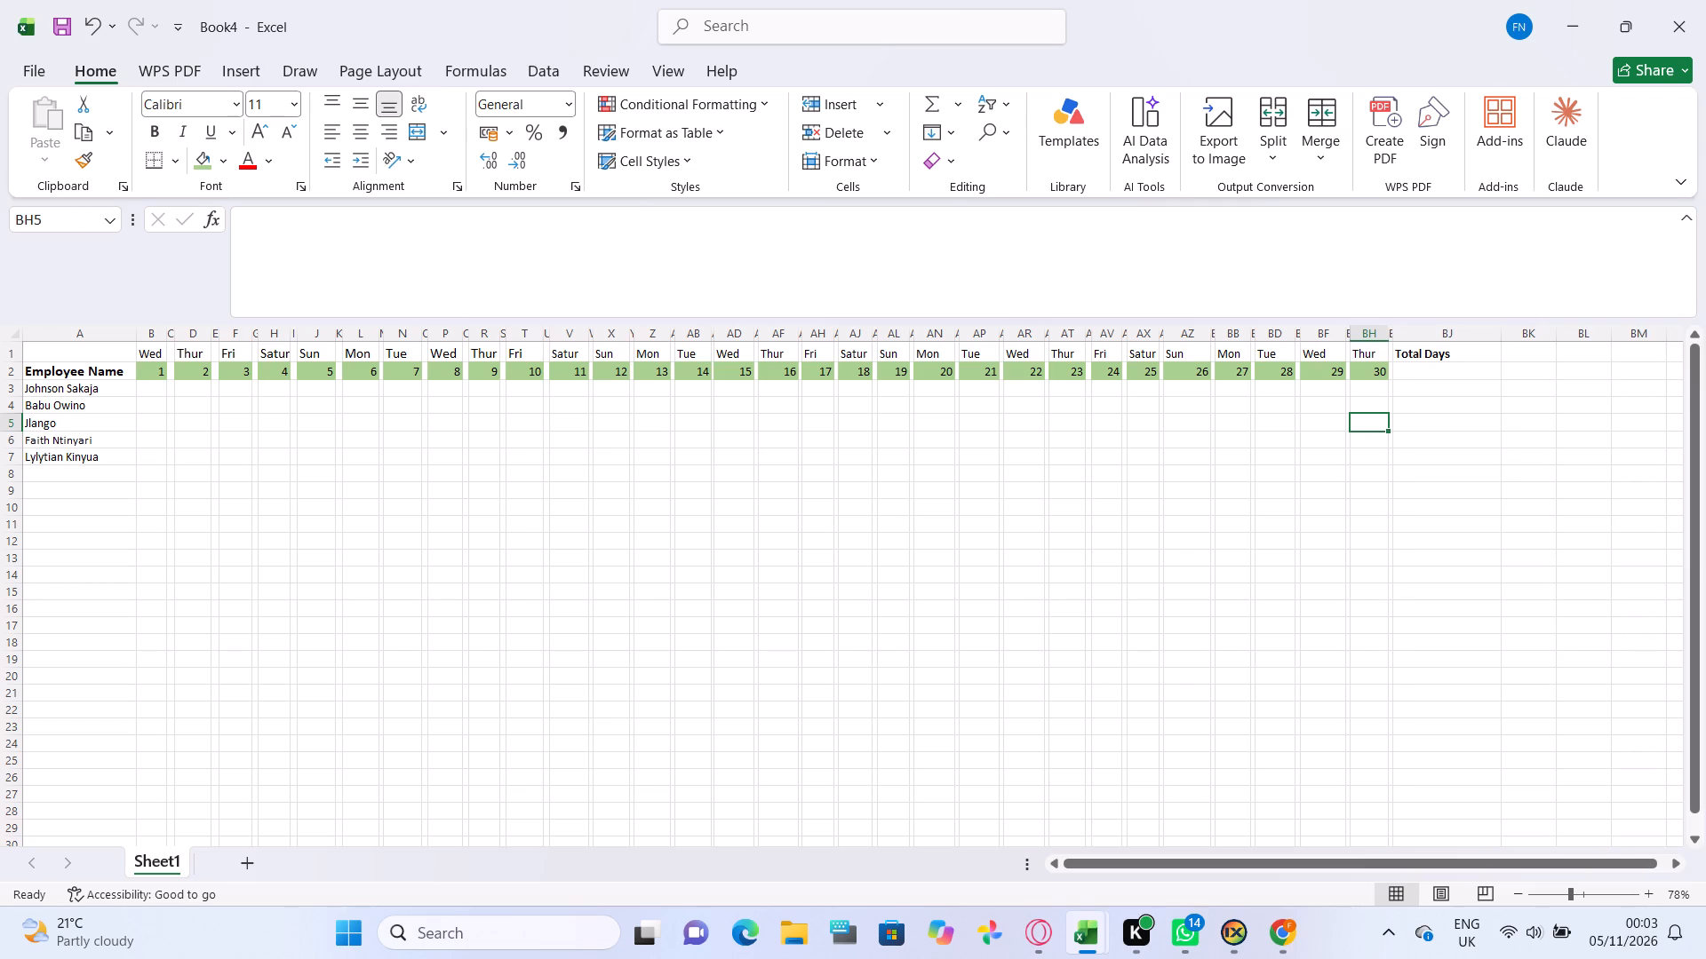
click(1388, 332)
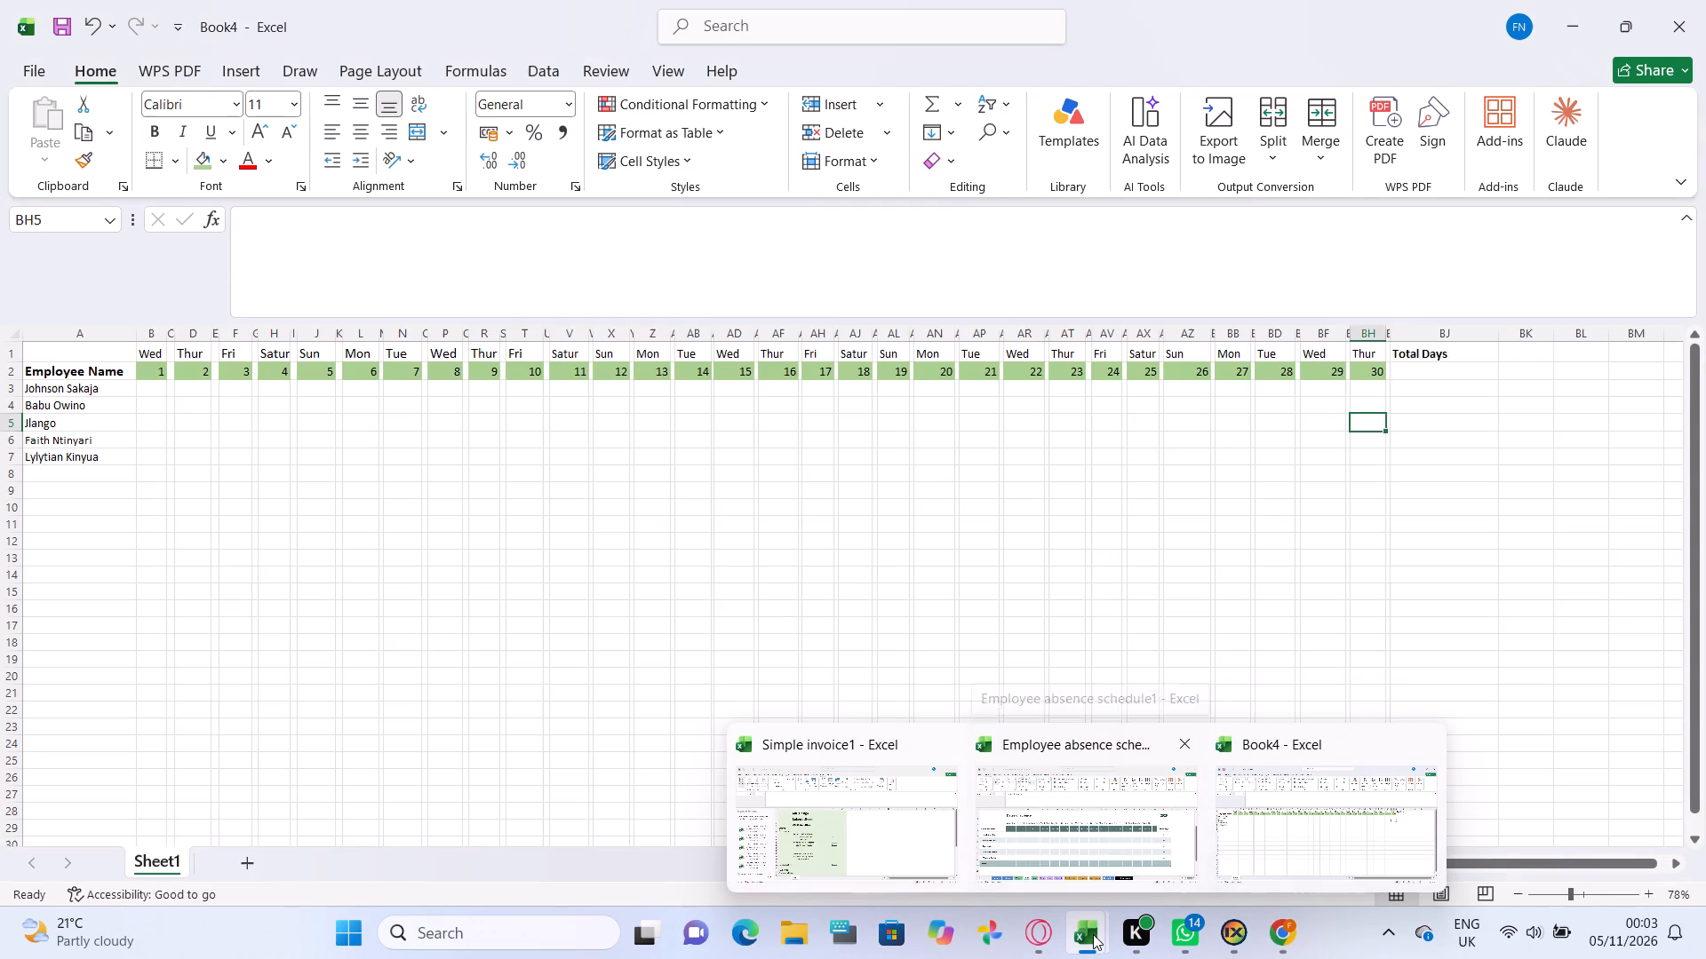
Switch to the Employee absence schedule1 workbook to view the April sheet's absence table.
click(150, 387)
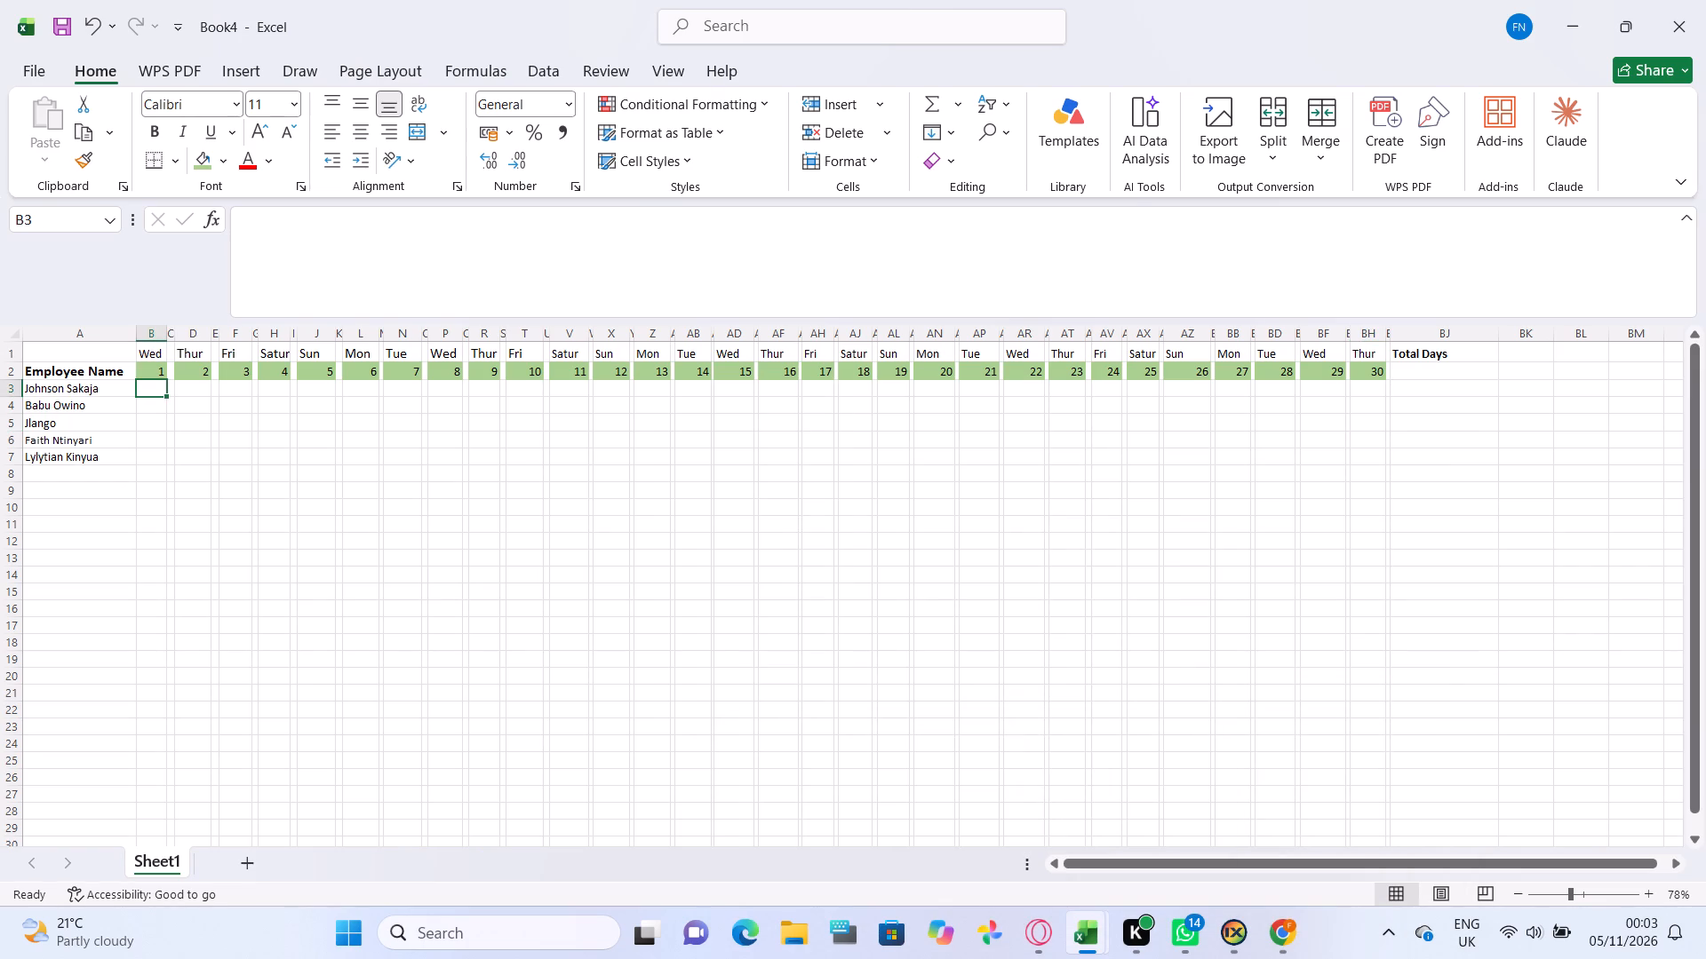
click(1053, 847)
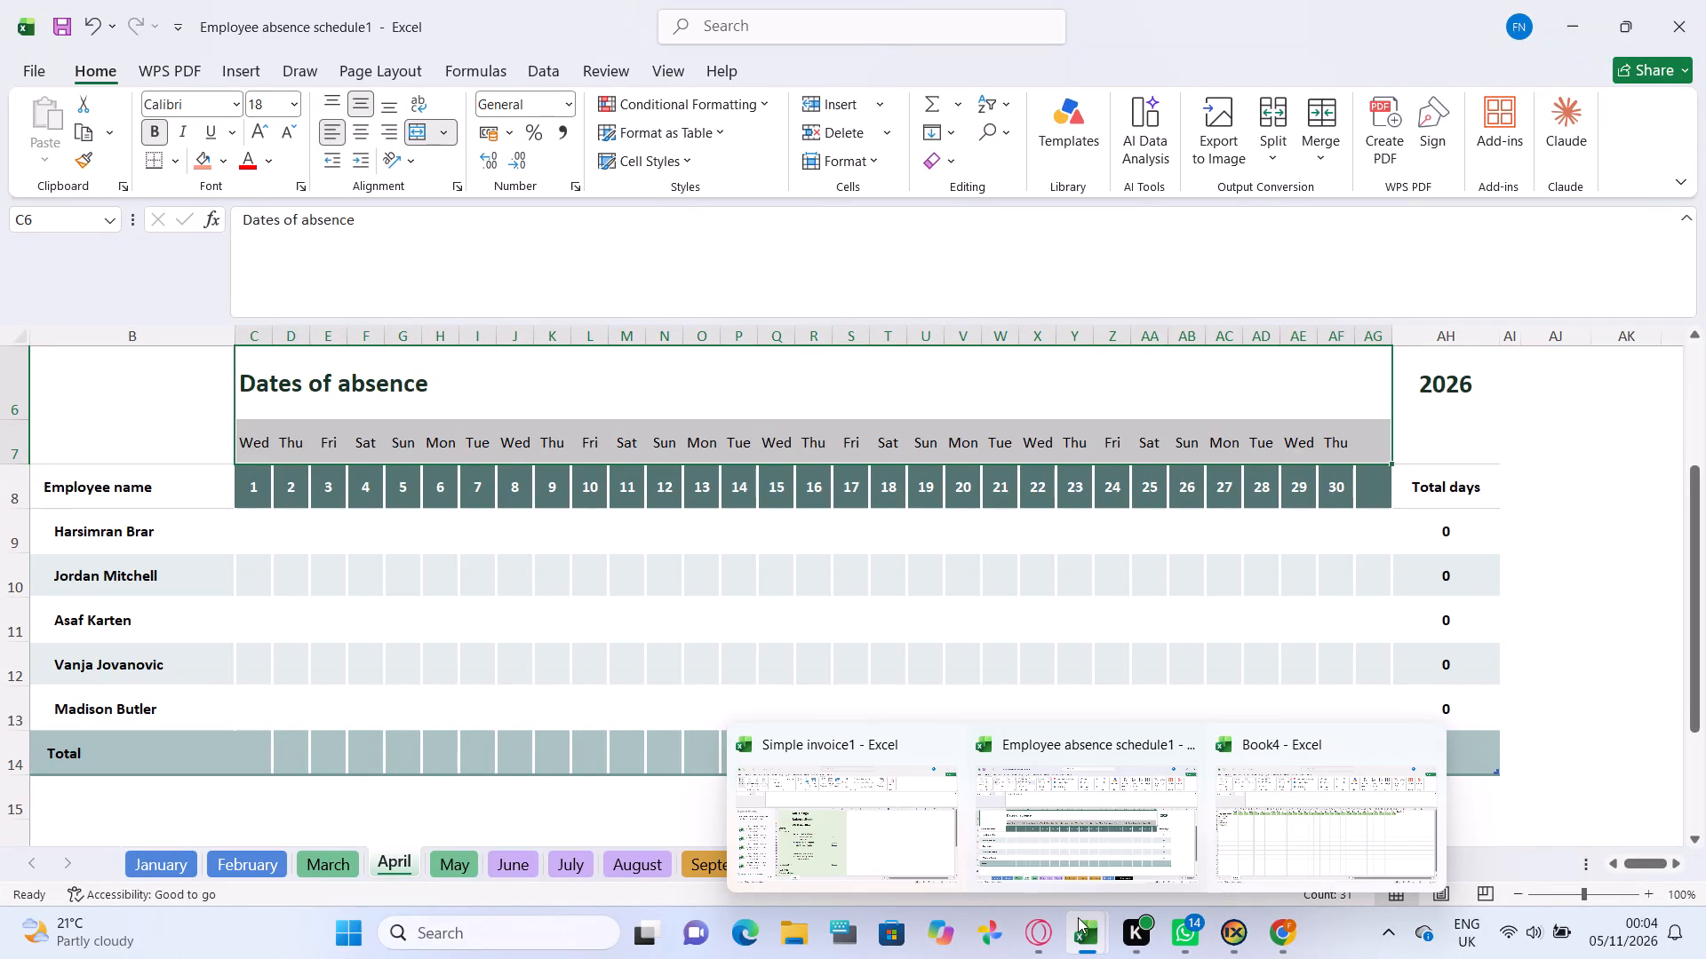
Switch back to Book4 and fill cells B4, D4, F4 and H4 with a paler theme green than the date cells.
click(1255, 845)
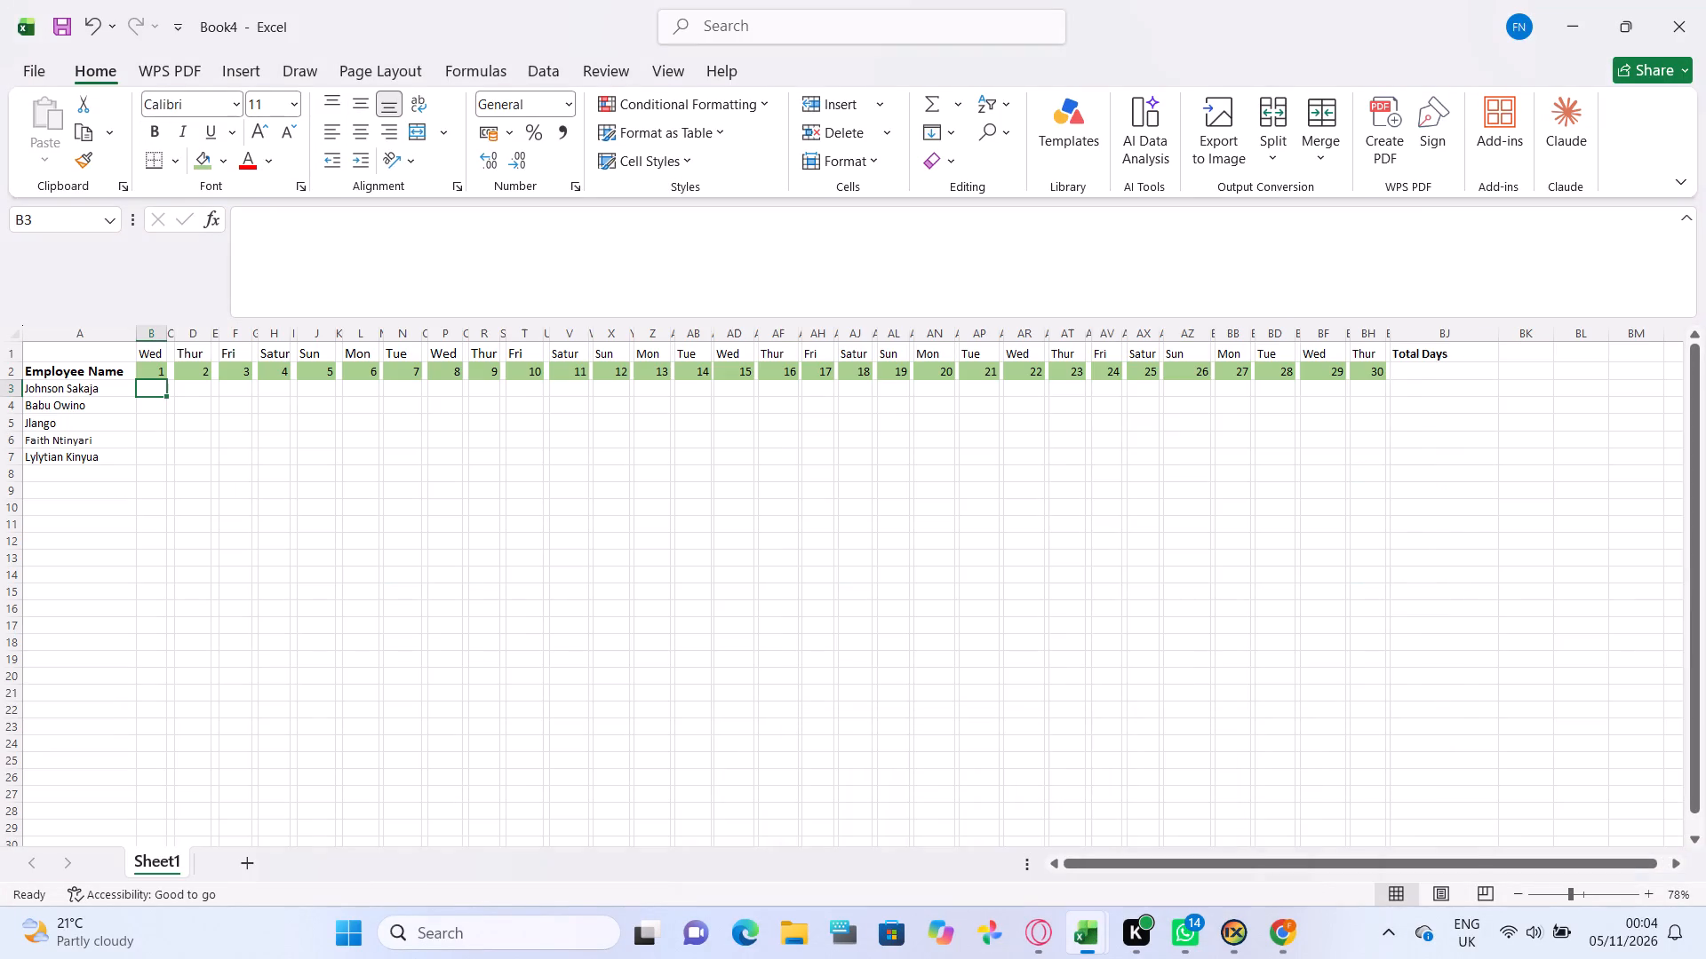
click(147, 420)
drag(147, 420, 146, 408)
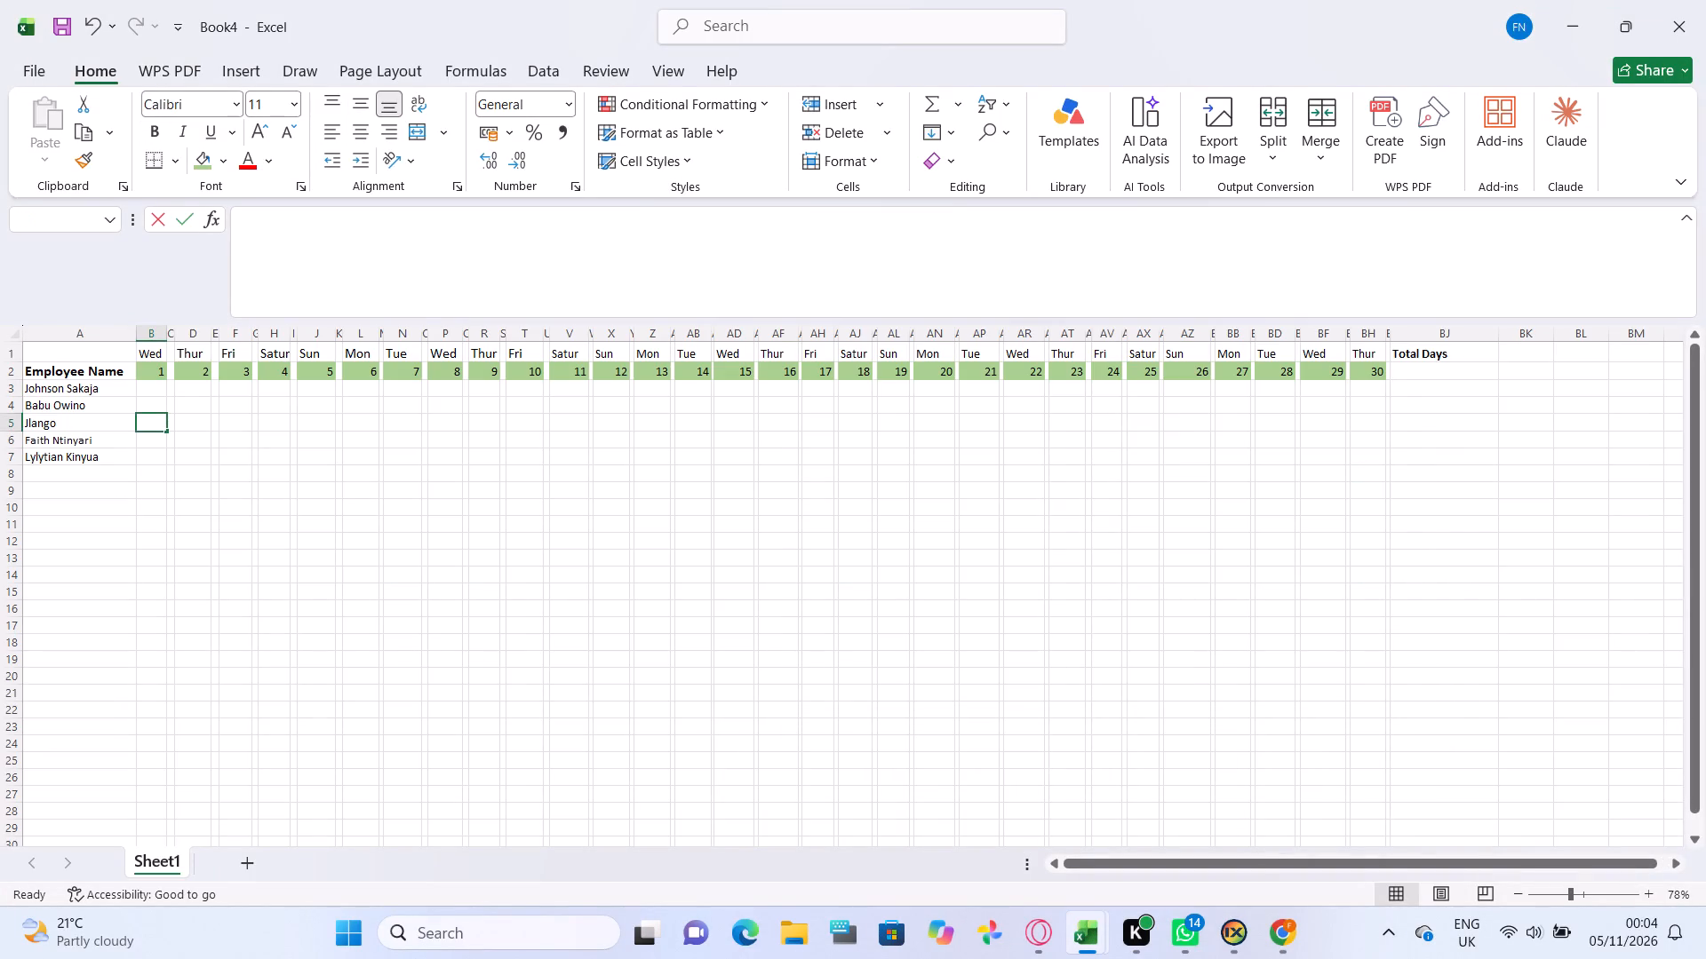
drag(146, 408, 146, 405)
click(146, 405)
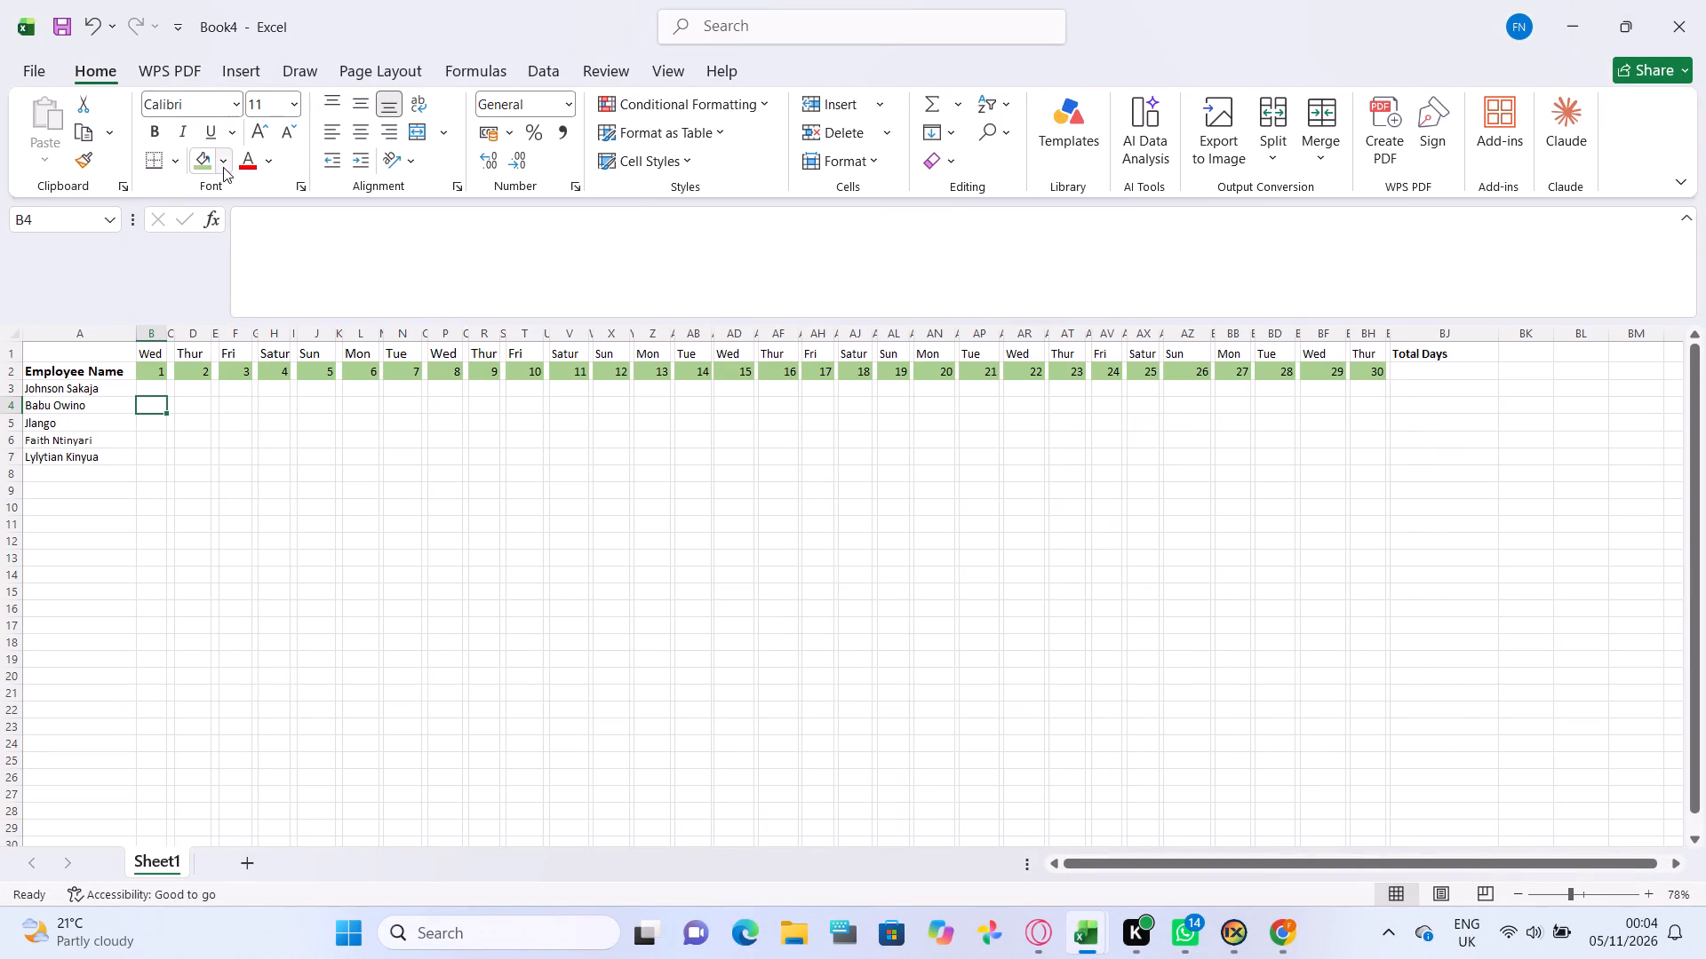
click(223, 158)
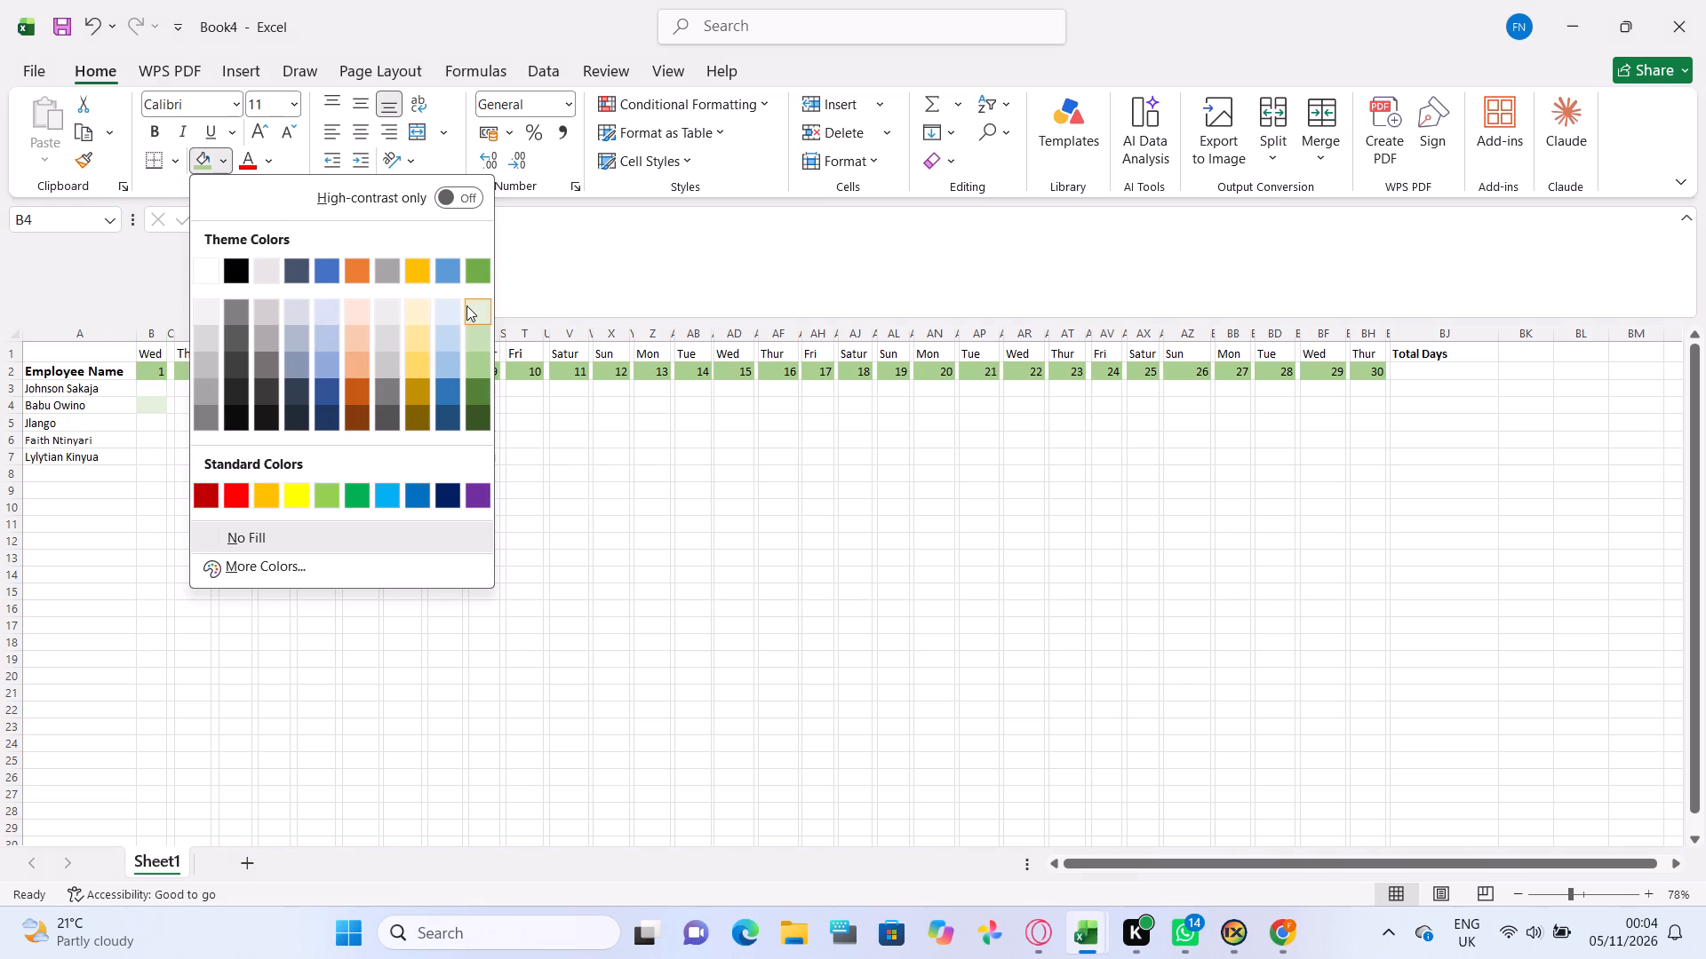
click(477, 326)
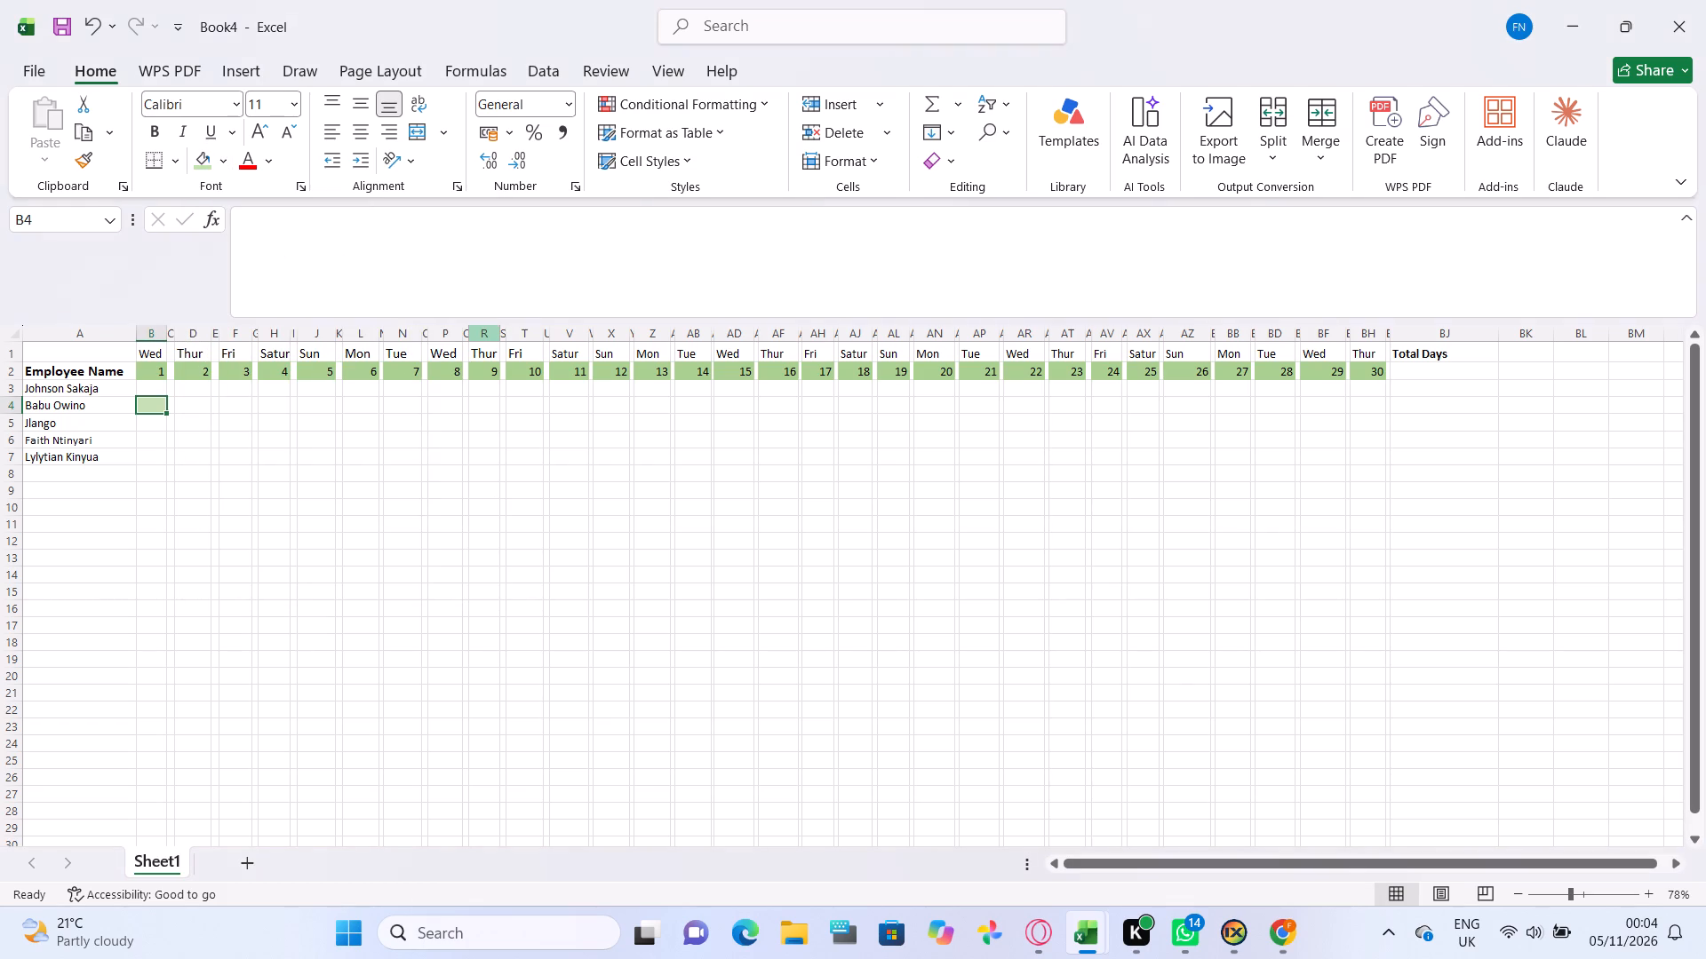
click(186, 408)
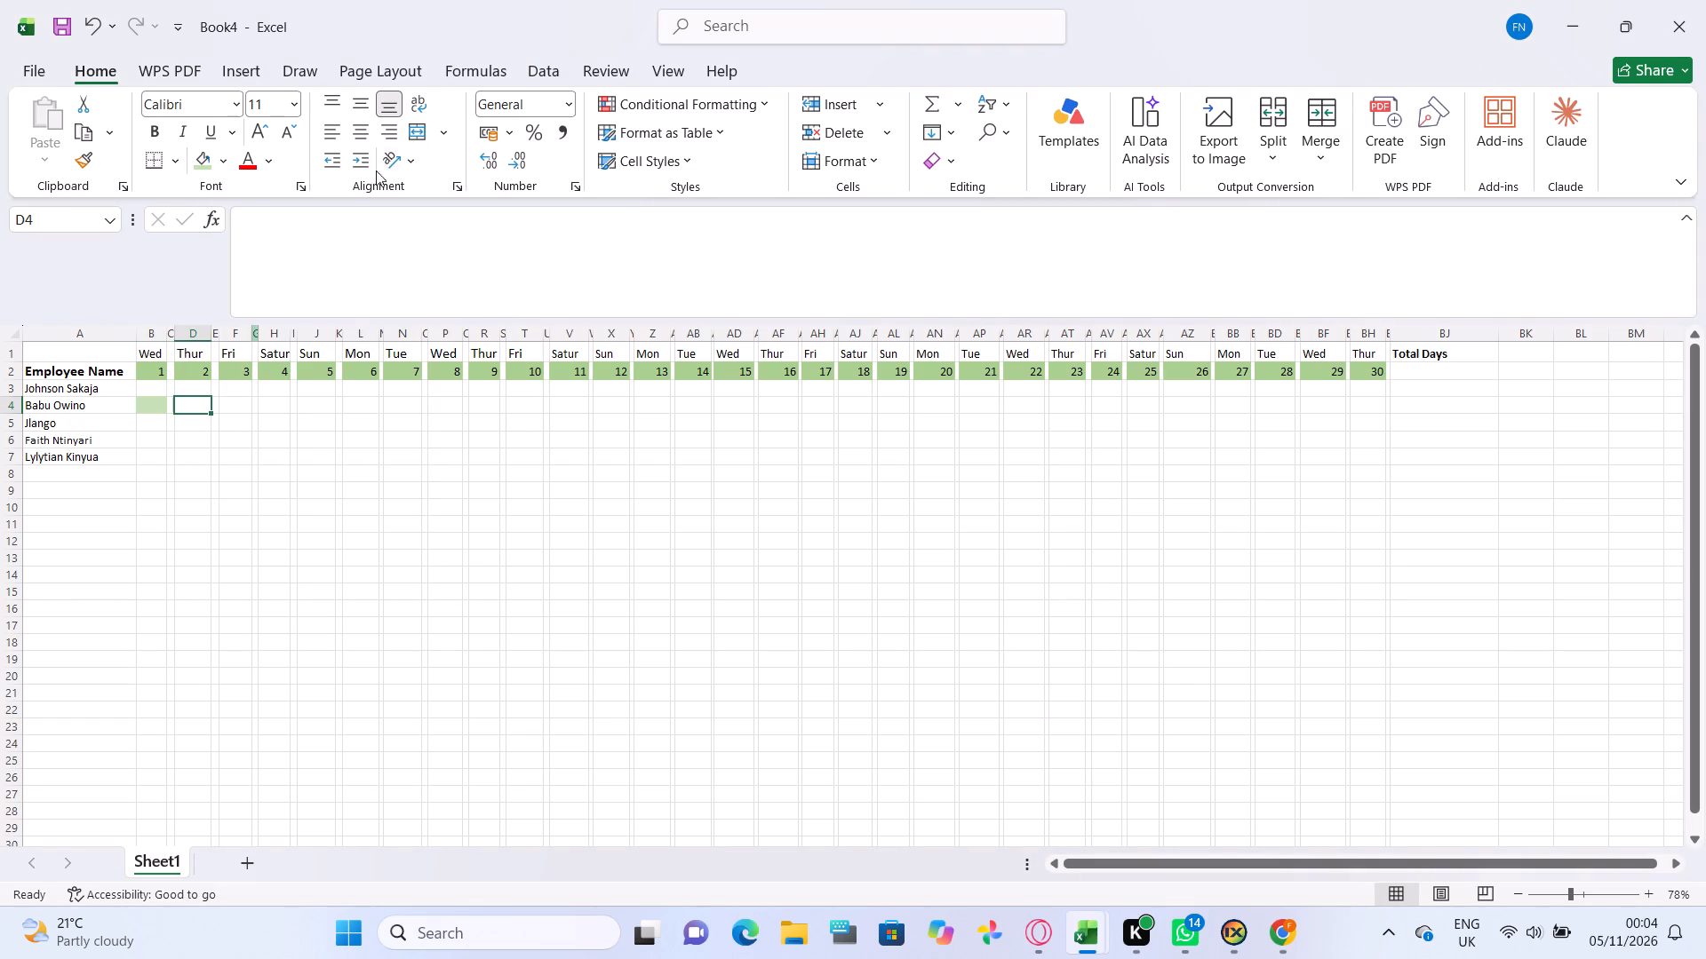
click(201, 162)
click(239, 408)
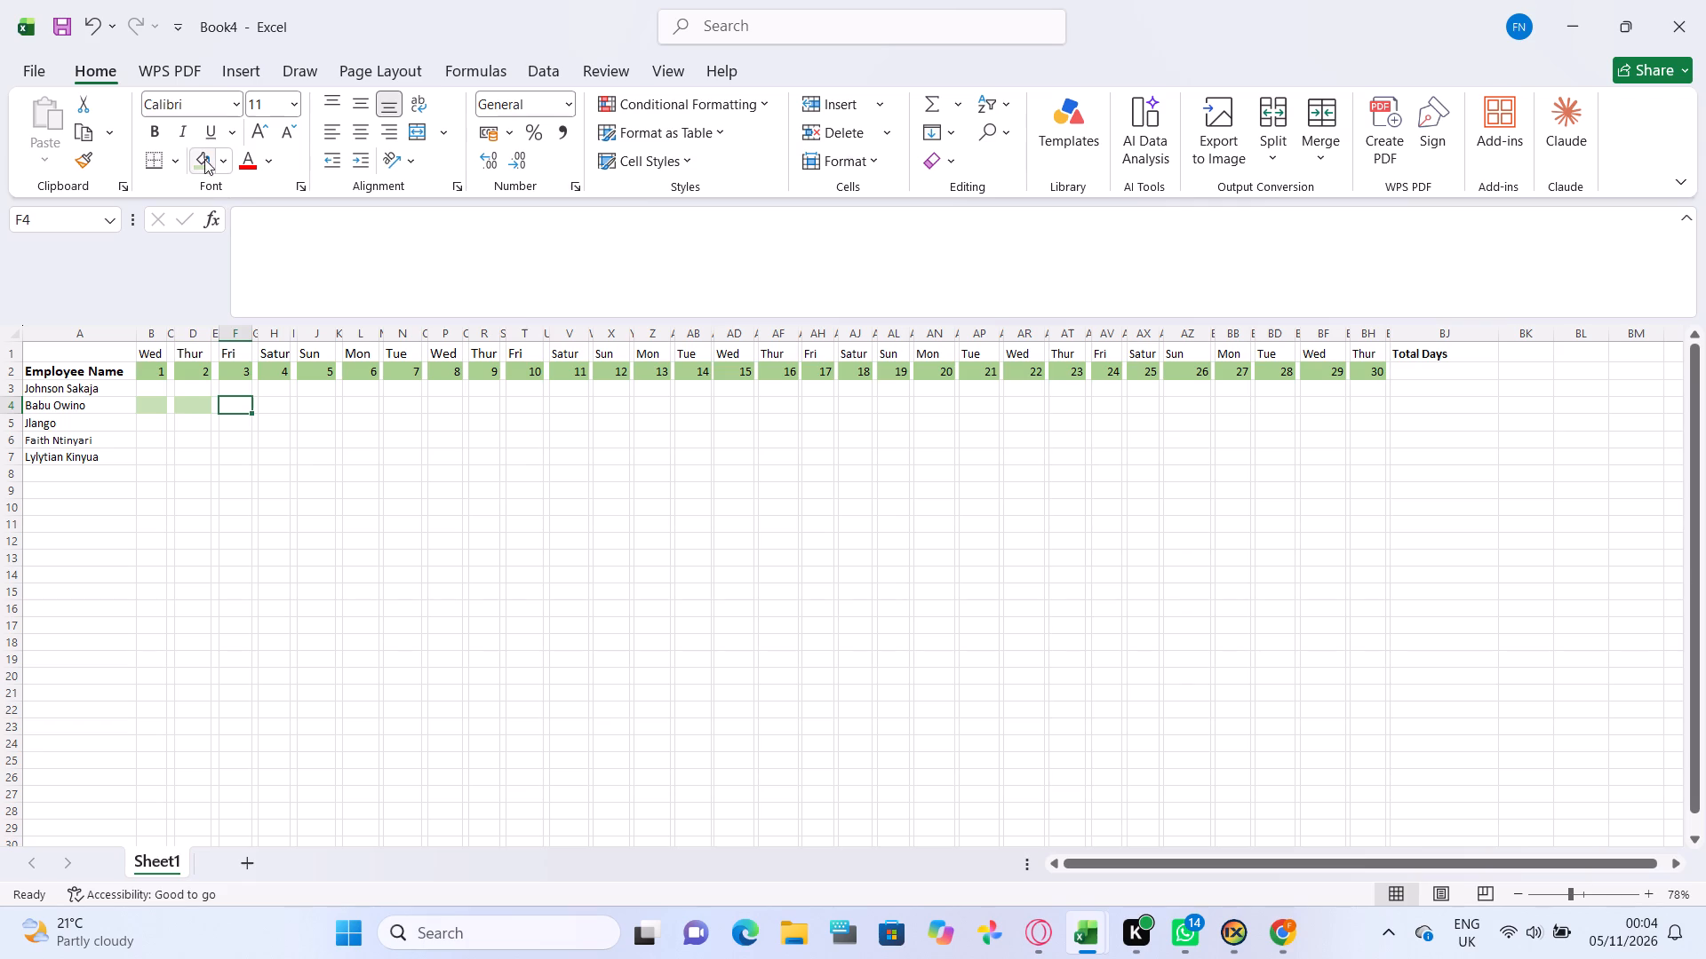
click(200, 151)
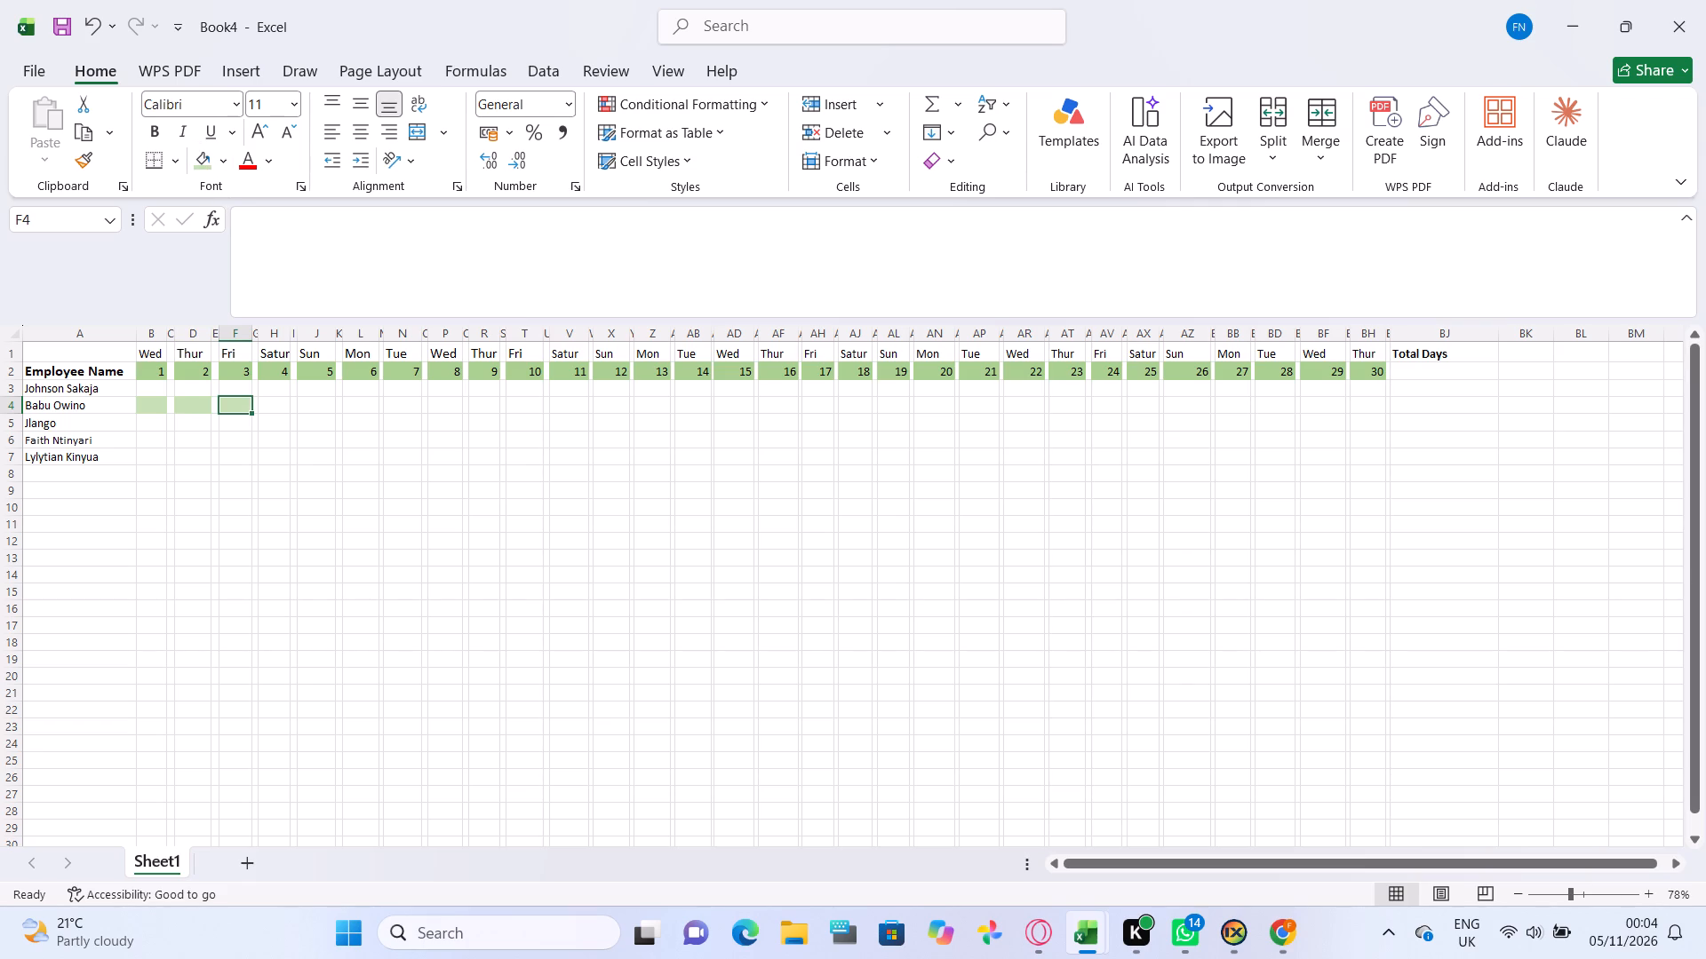
click(268, 400)
click(203, 151)
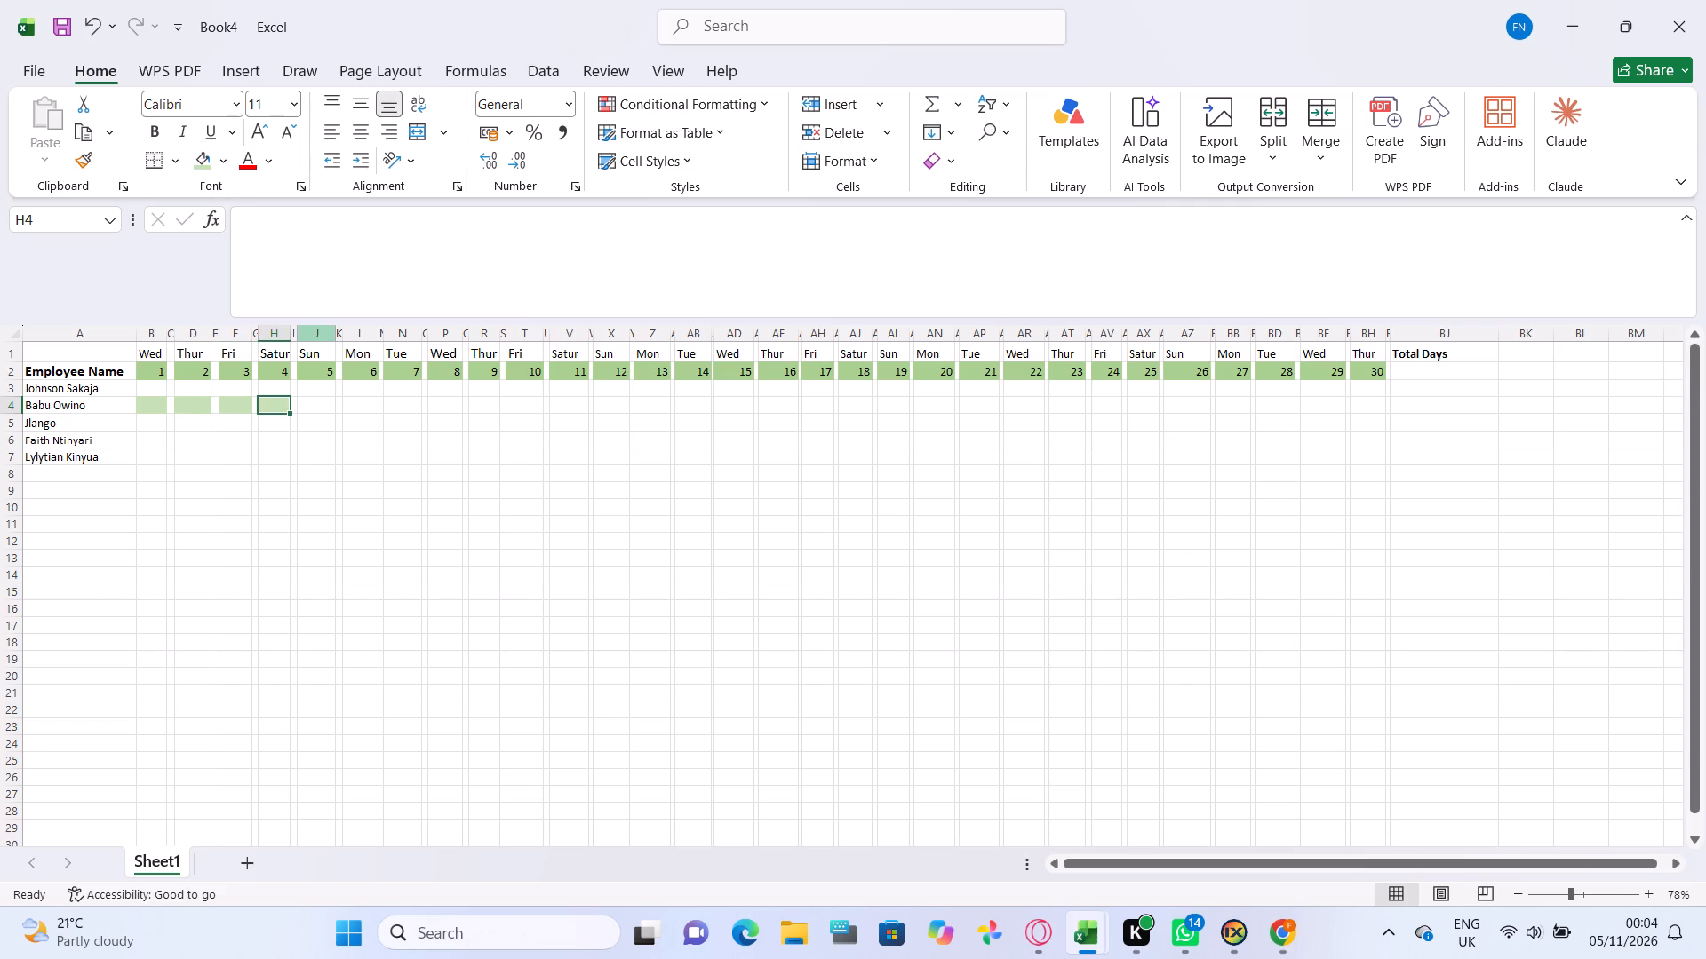
Apply the same pale green fill to row 4 under dates 5 to 8, in J4, L4, N4 and P4.
drag(326, 409, 267, 233)
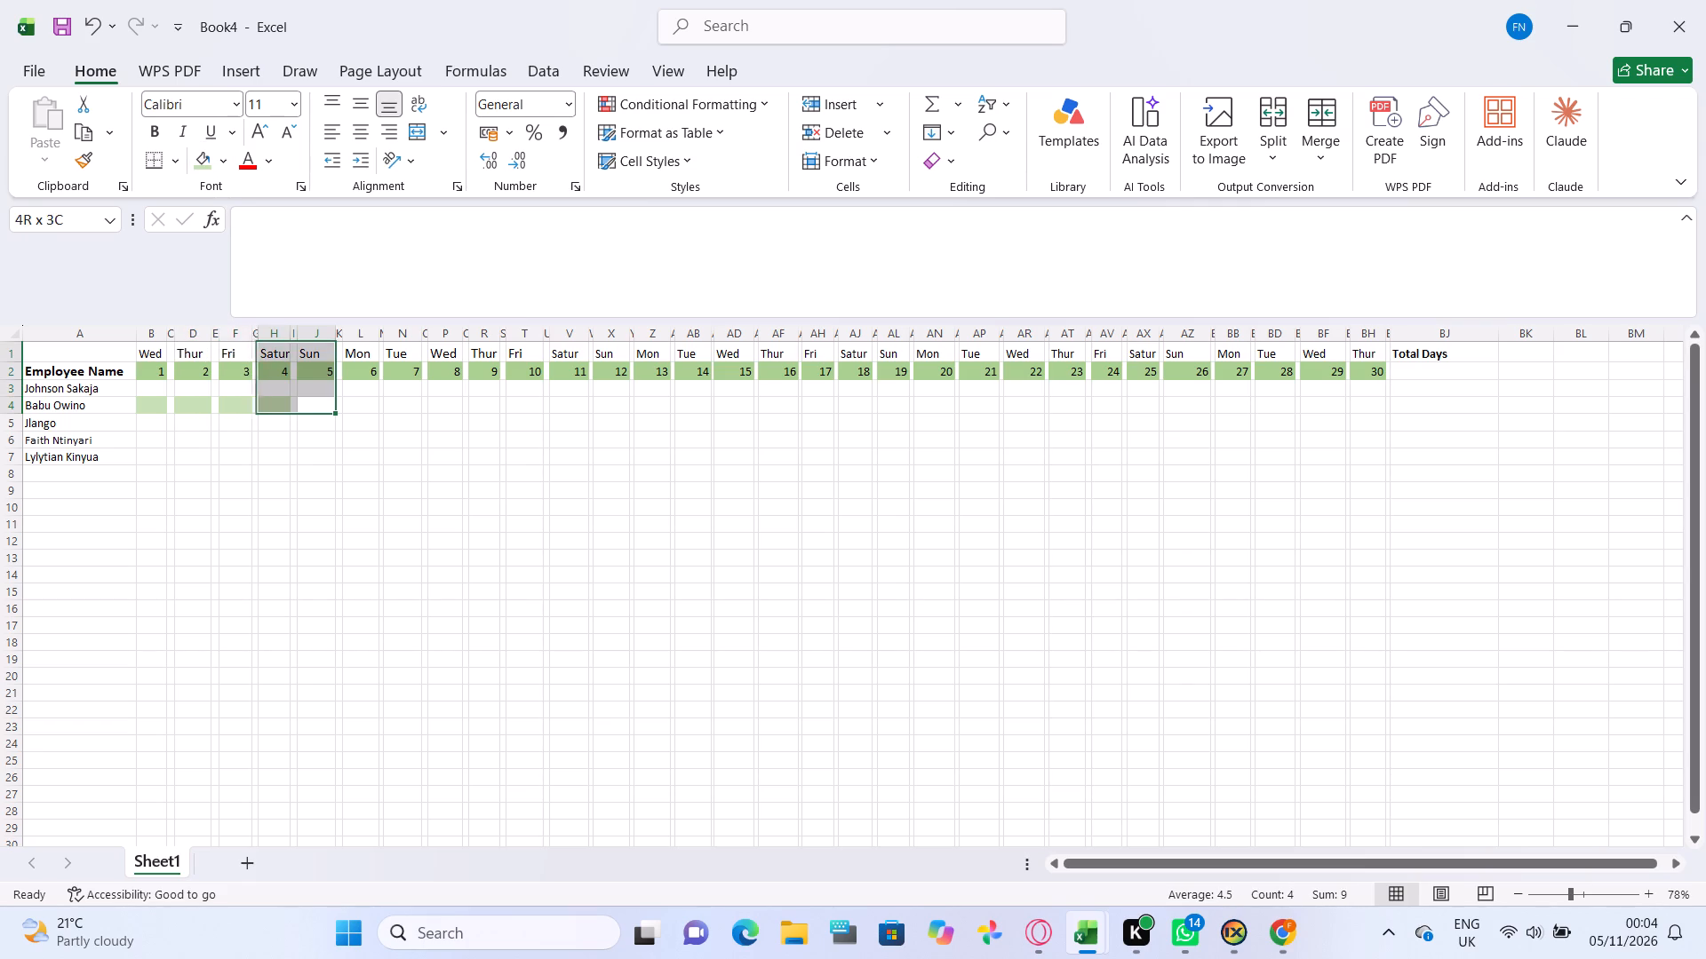
drag(267, 233, 395, 449)
double_click(395, 449)
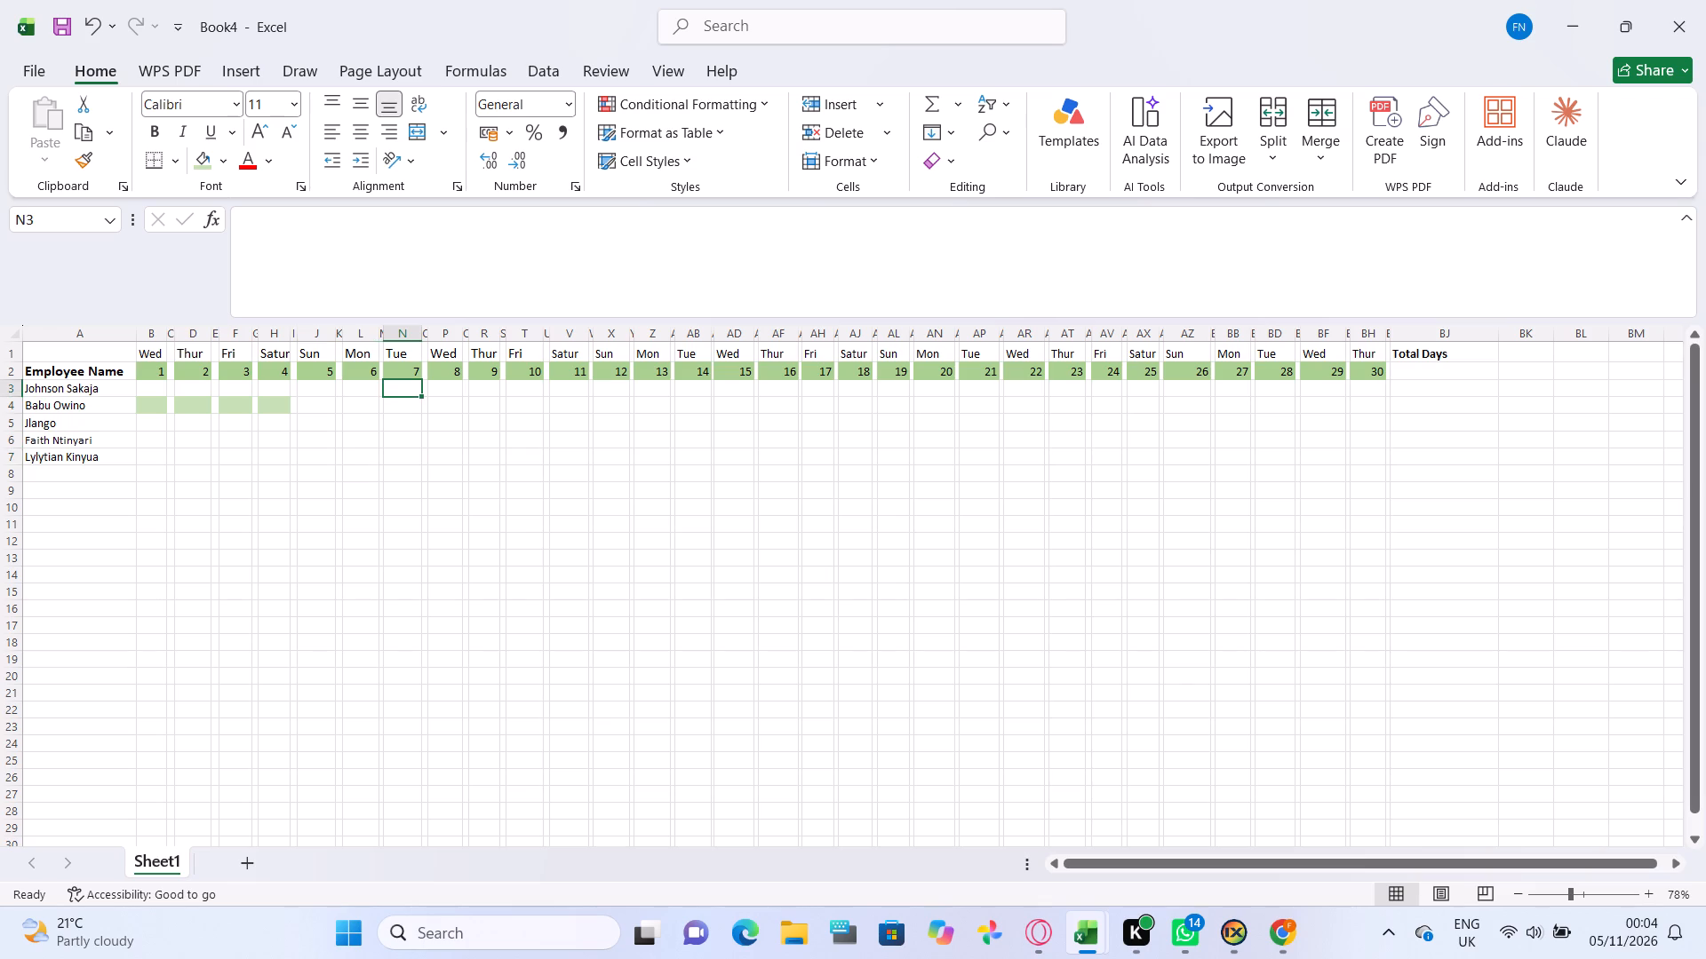
click(320, 409)
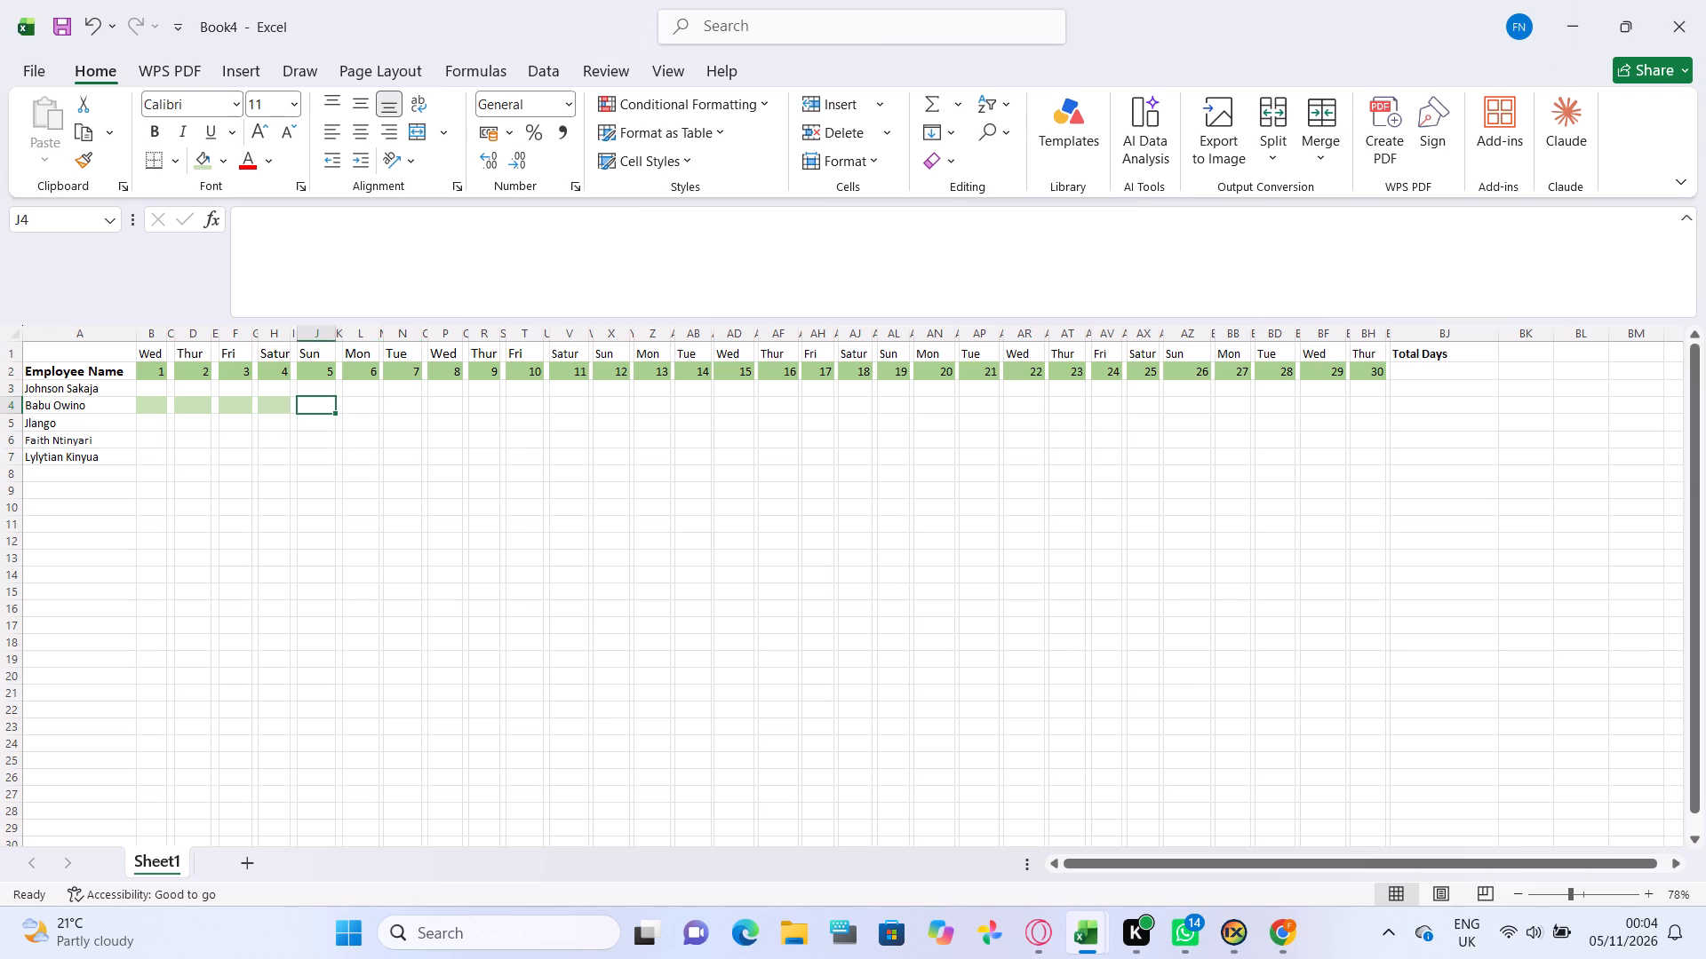
click(202, 162)
click(372, 408)
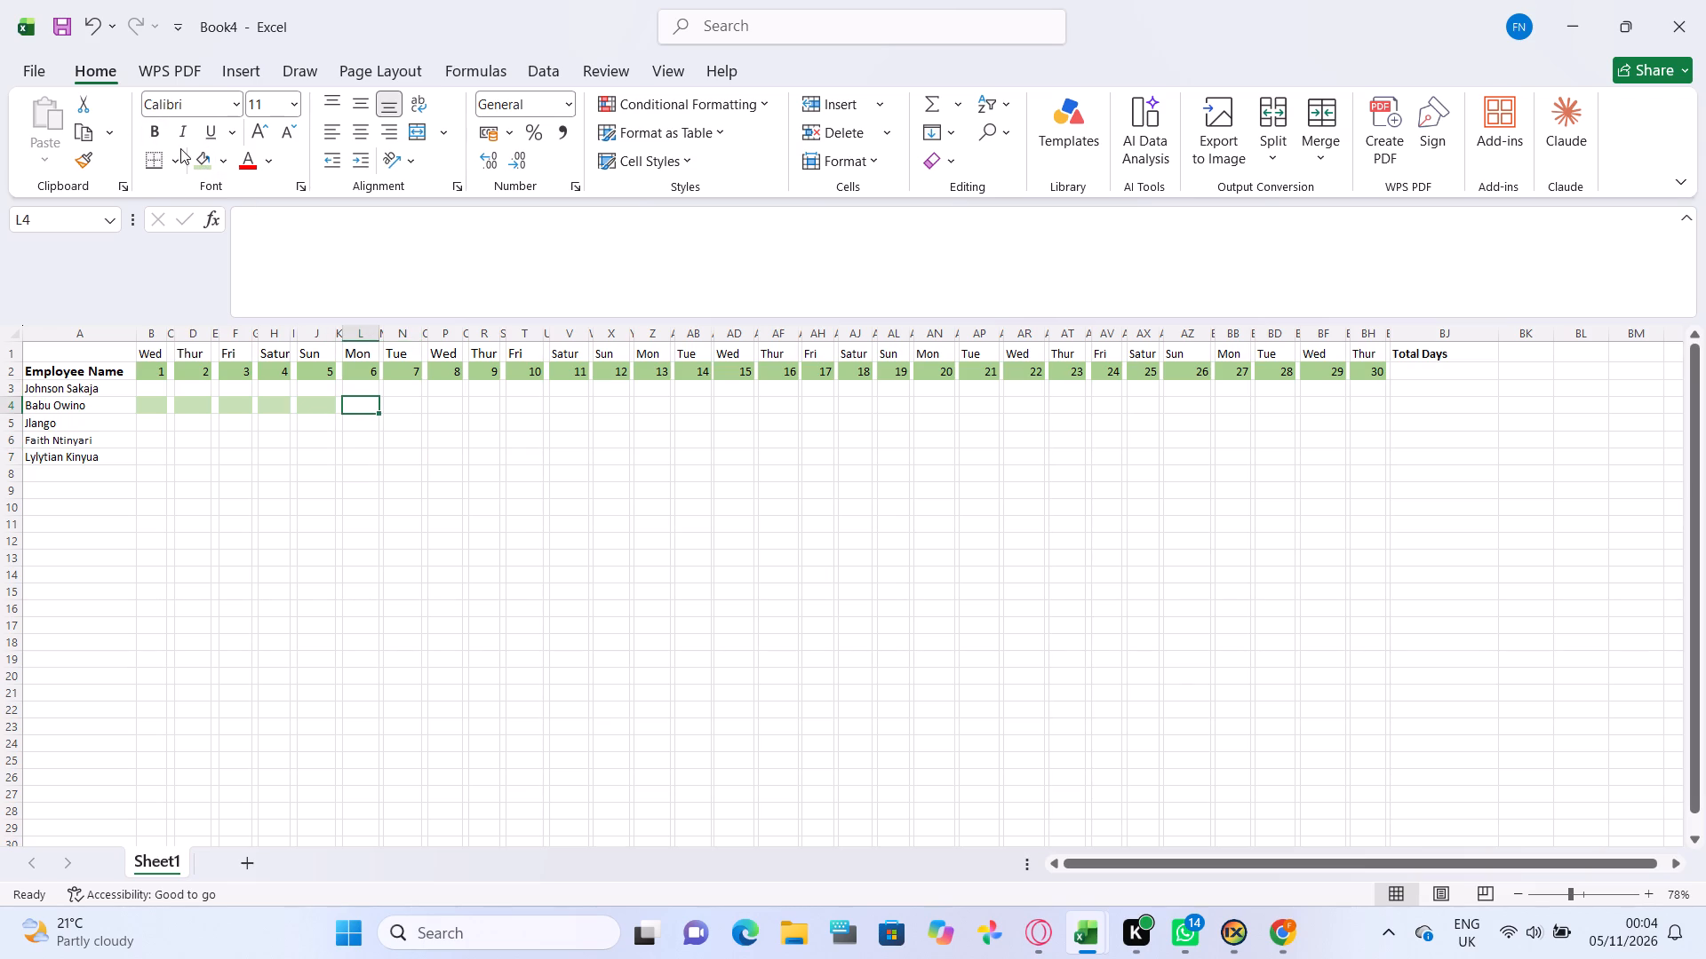
click(195, 156)
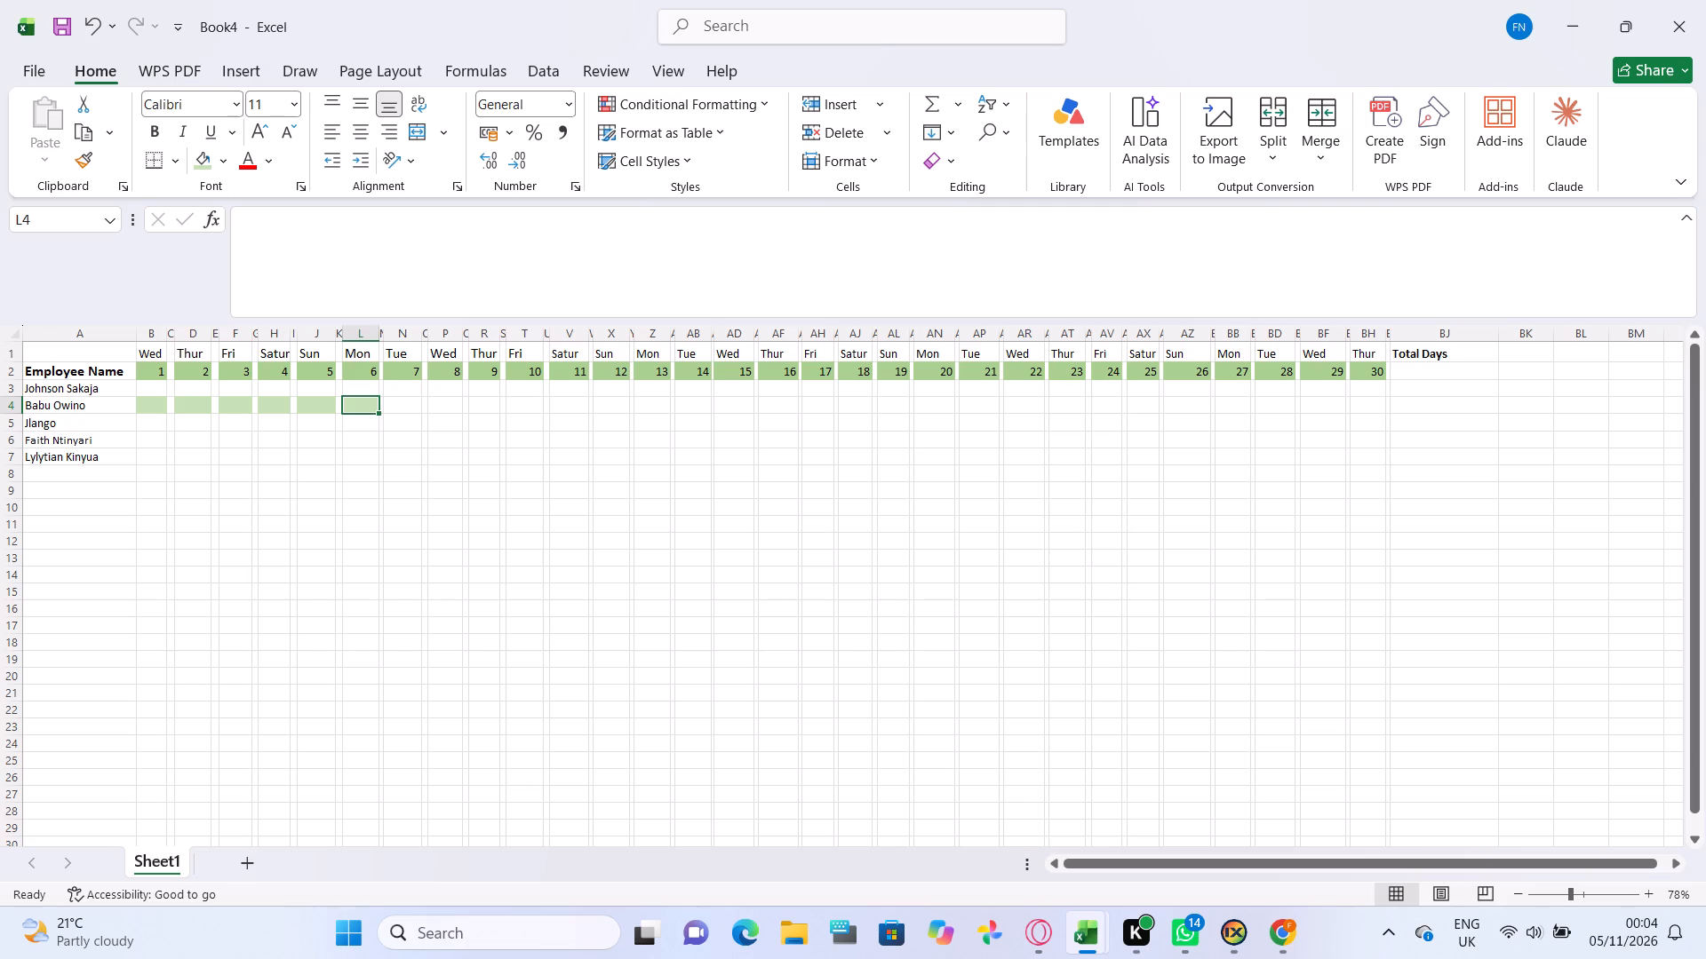
click(408, 410)
click(199, 168)
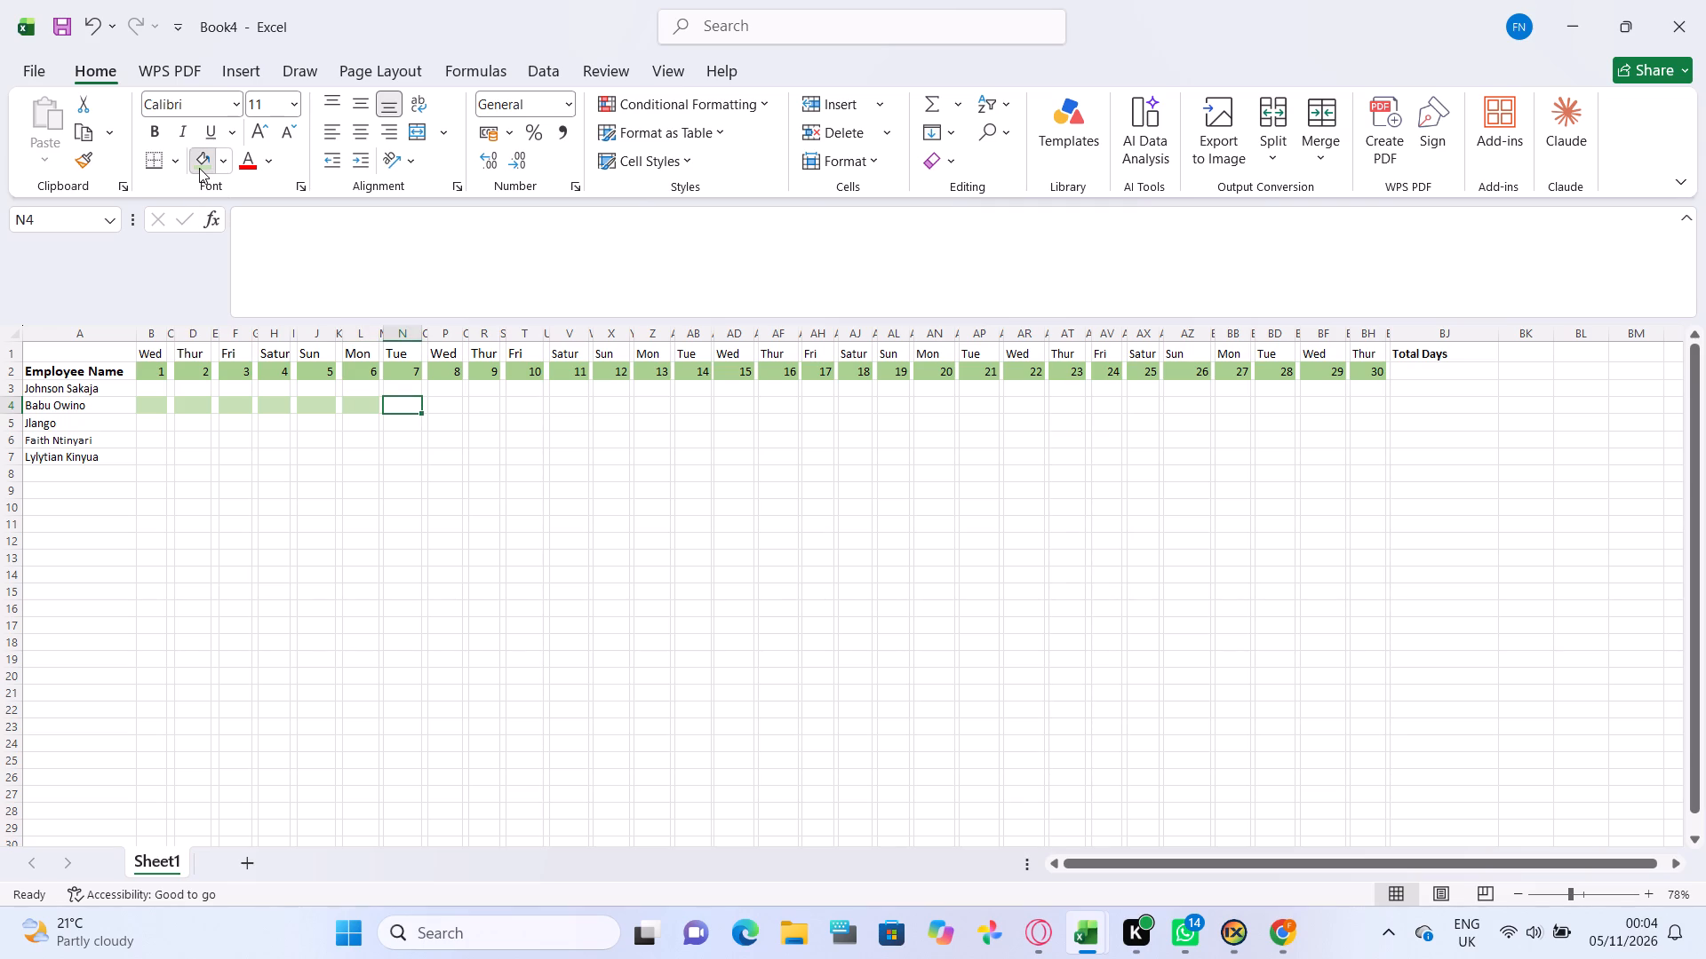
click(434, 405)
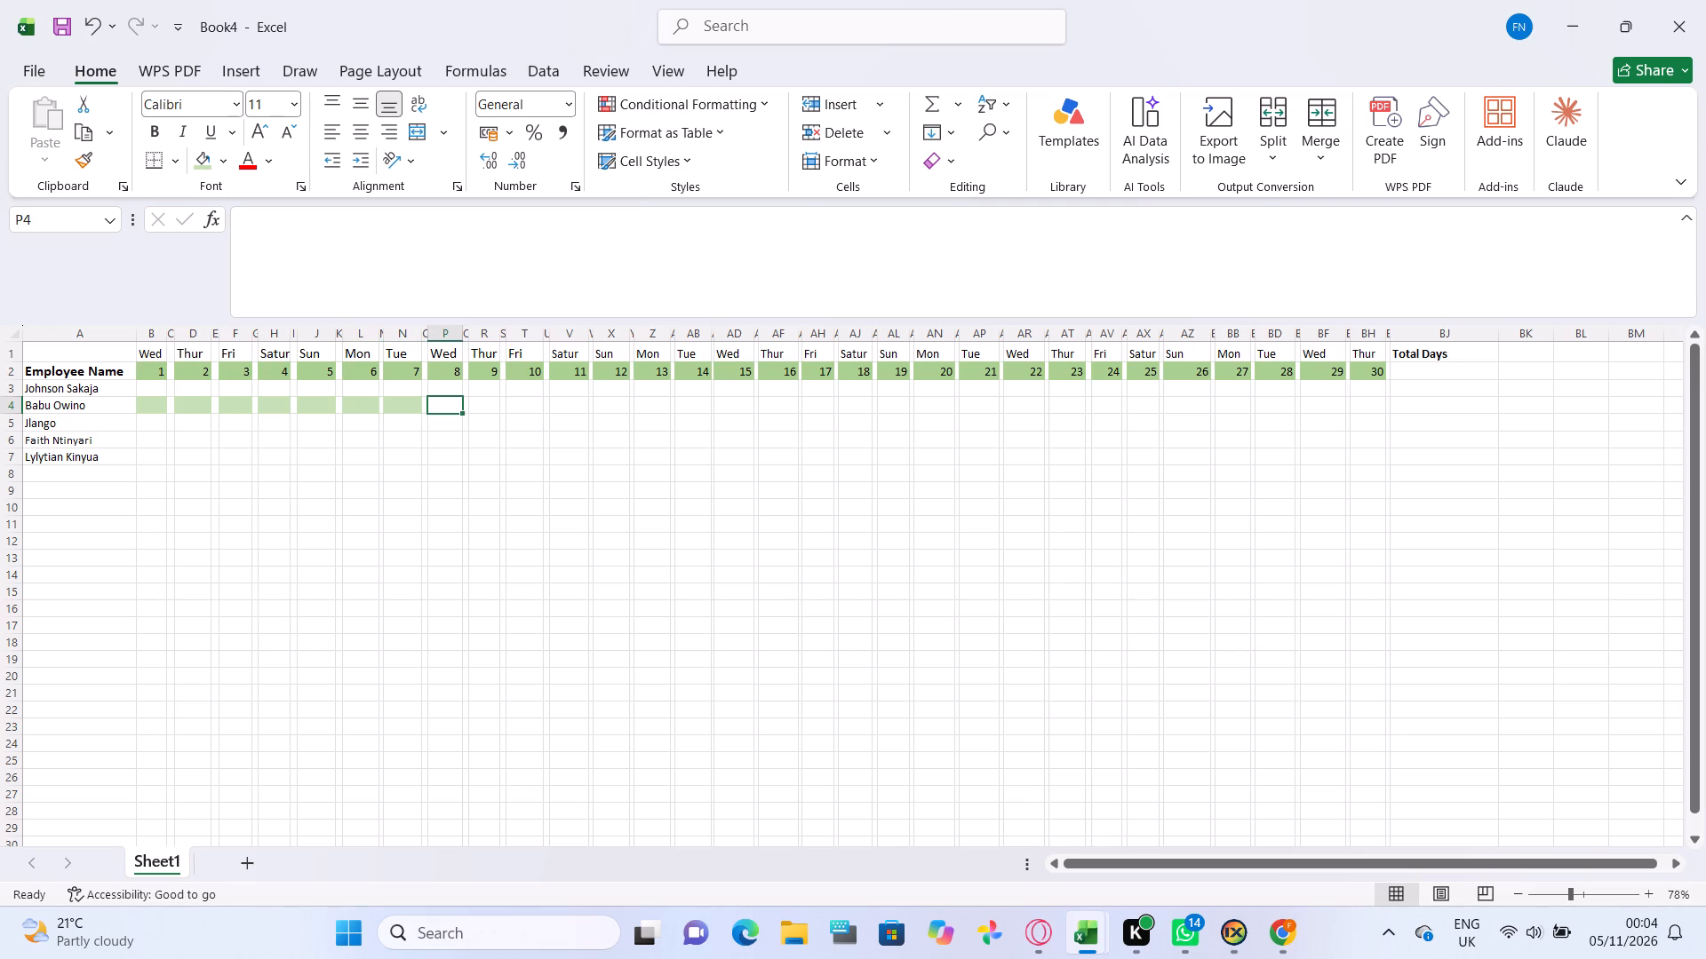
click(207, 165)
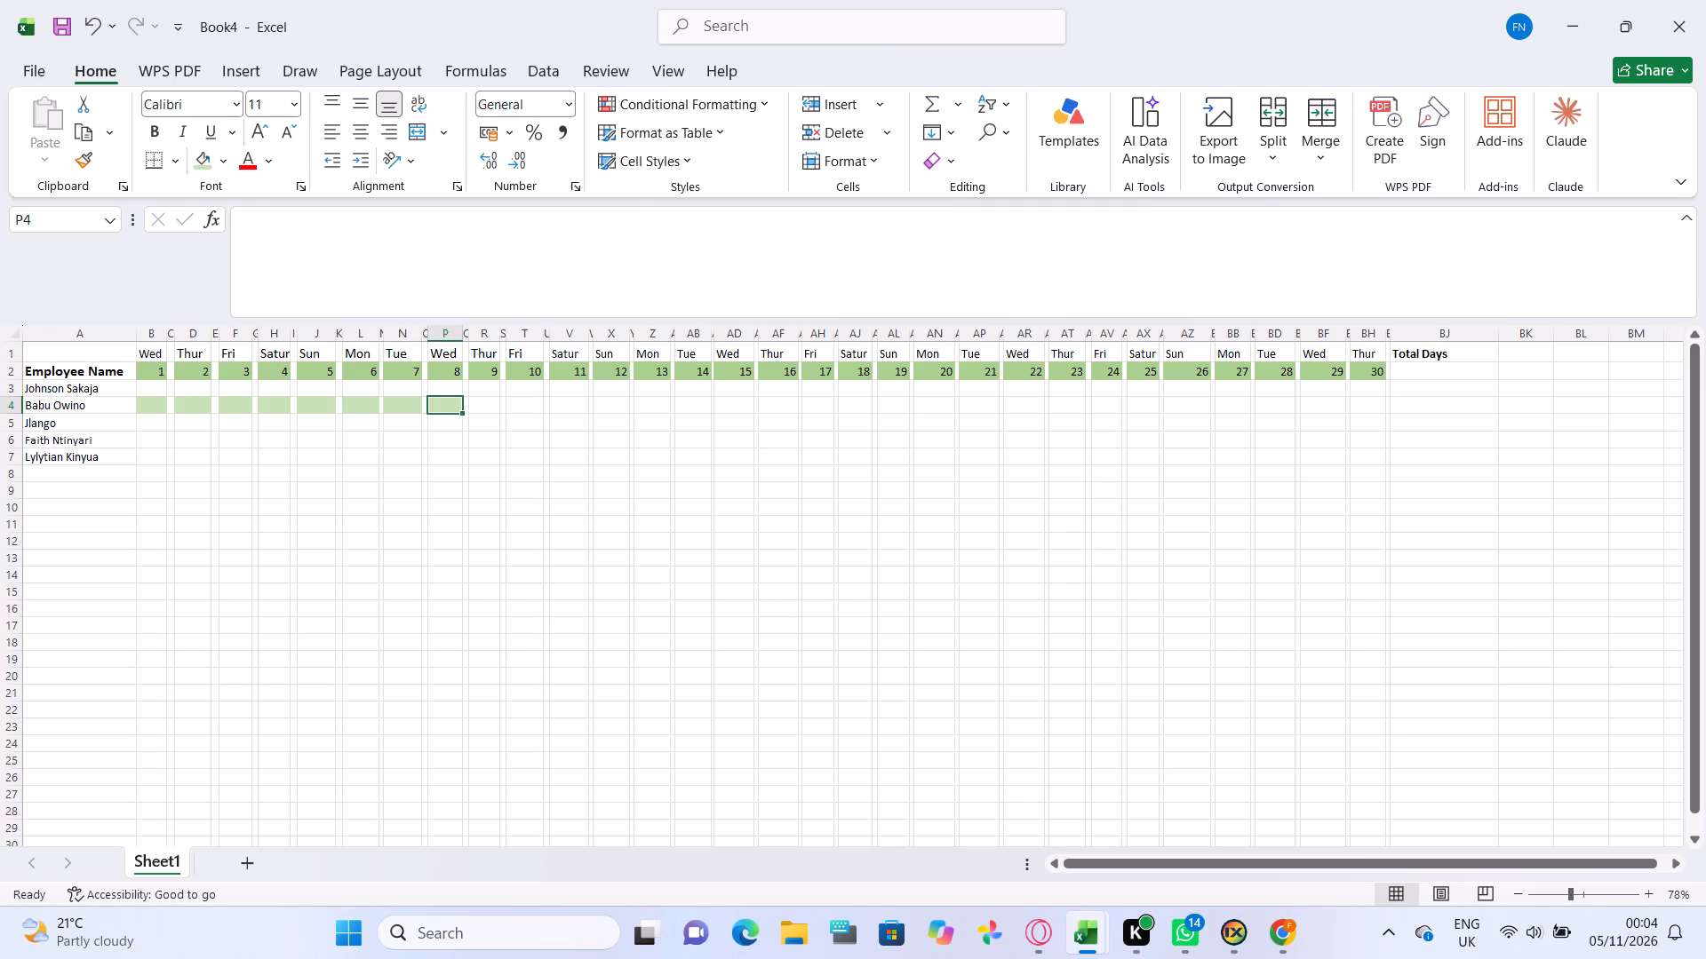
Apply the same pale green fill to row 4 under dates 9 to 12, in R4, T4, V4 and X4.
click(497, 415)
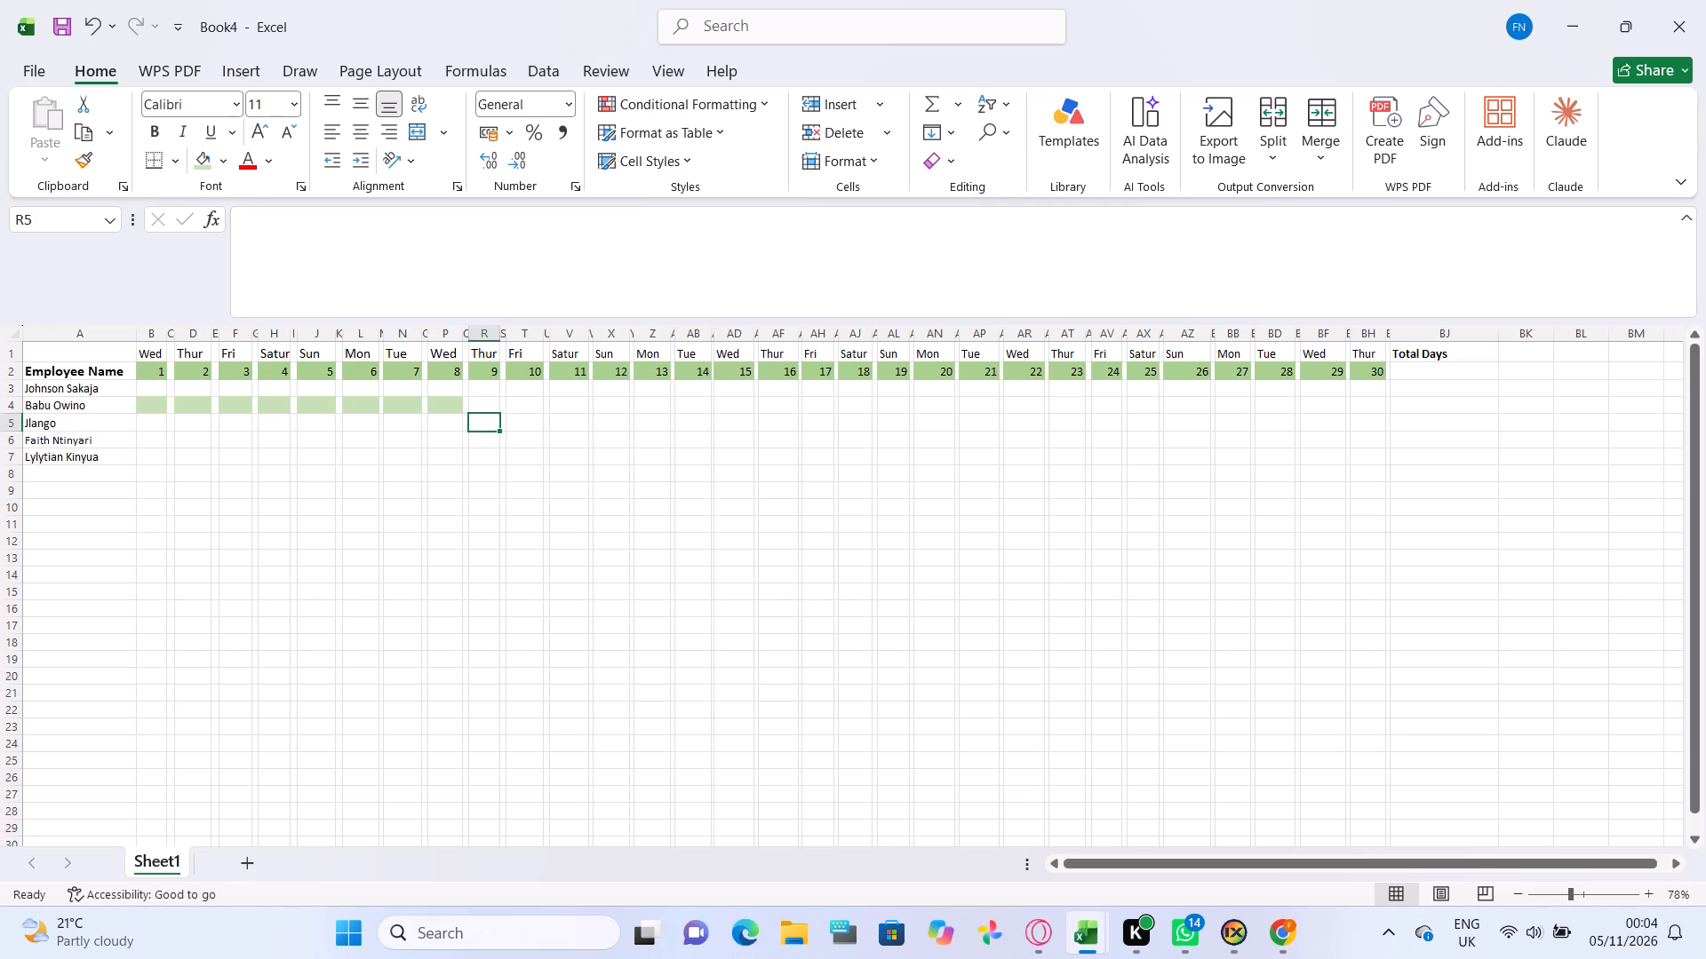
click(489, 400)
drag(206, 156, 546, 389)
drag(546, 389, 208, 175)
click(202, 157)
click(207, 155)
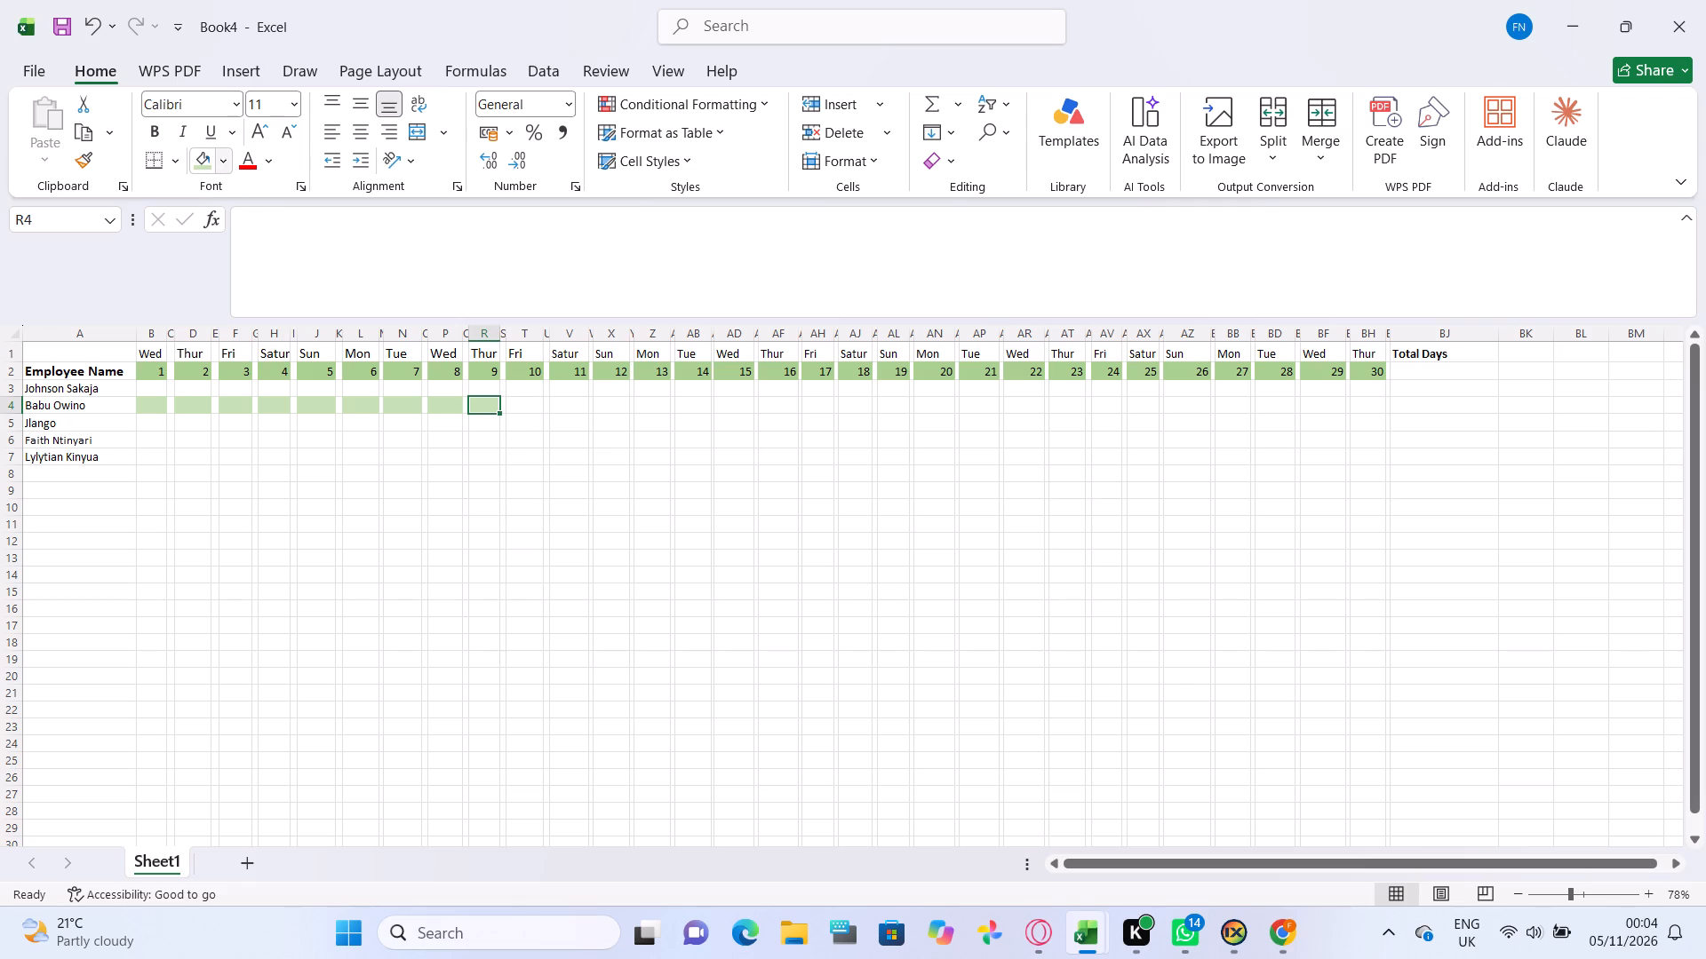
click(537, 411)
click(199, 163)
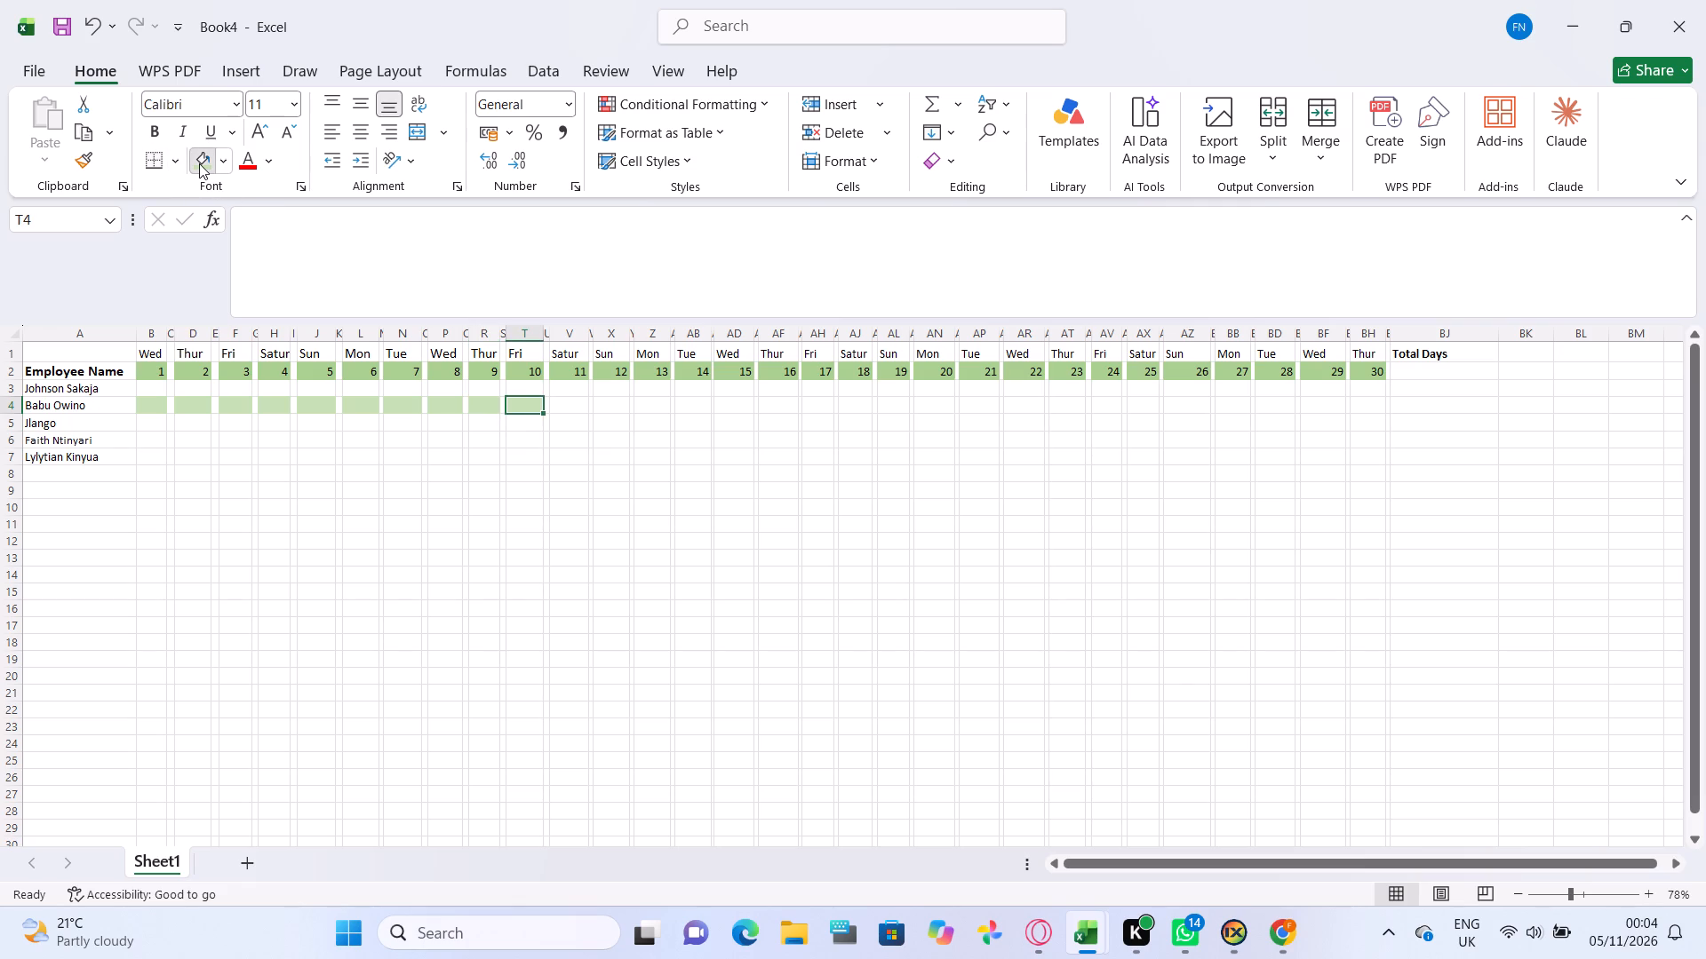
click(565, 415)
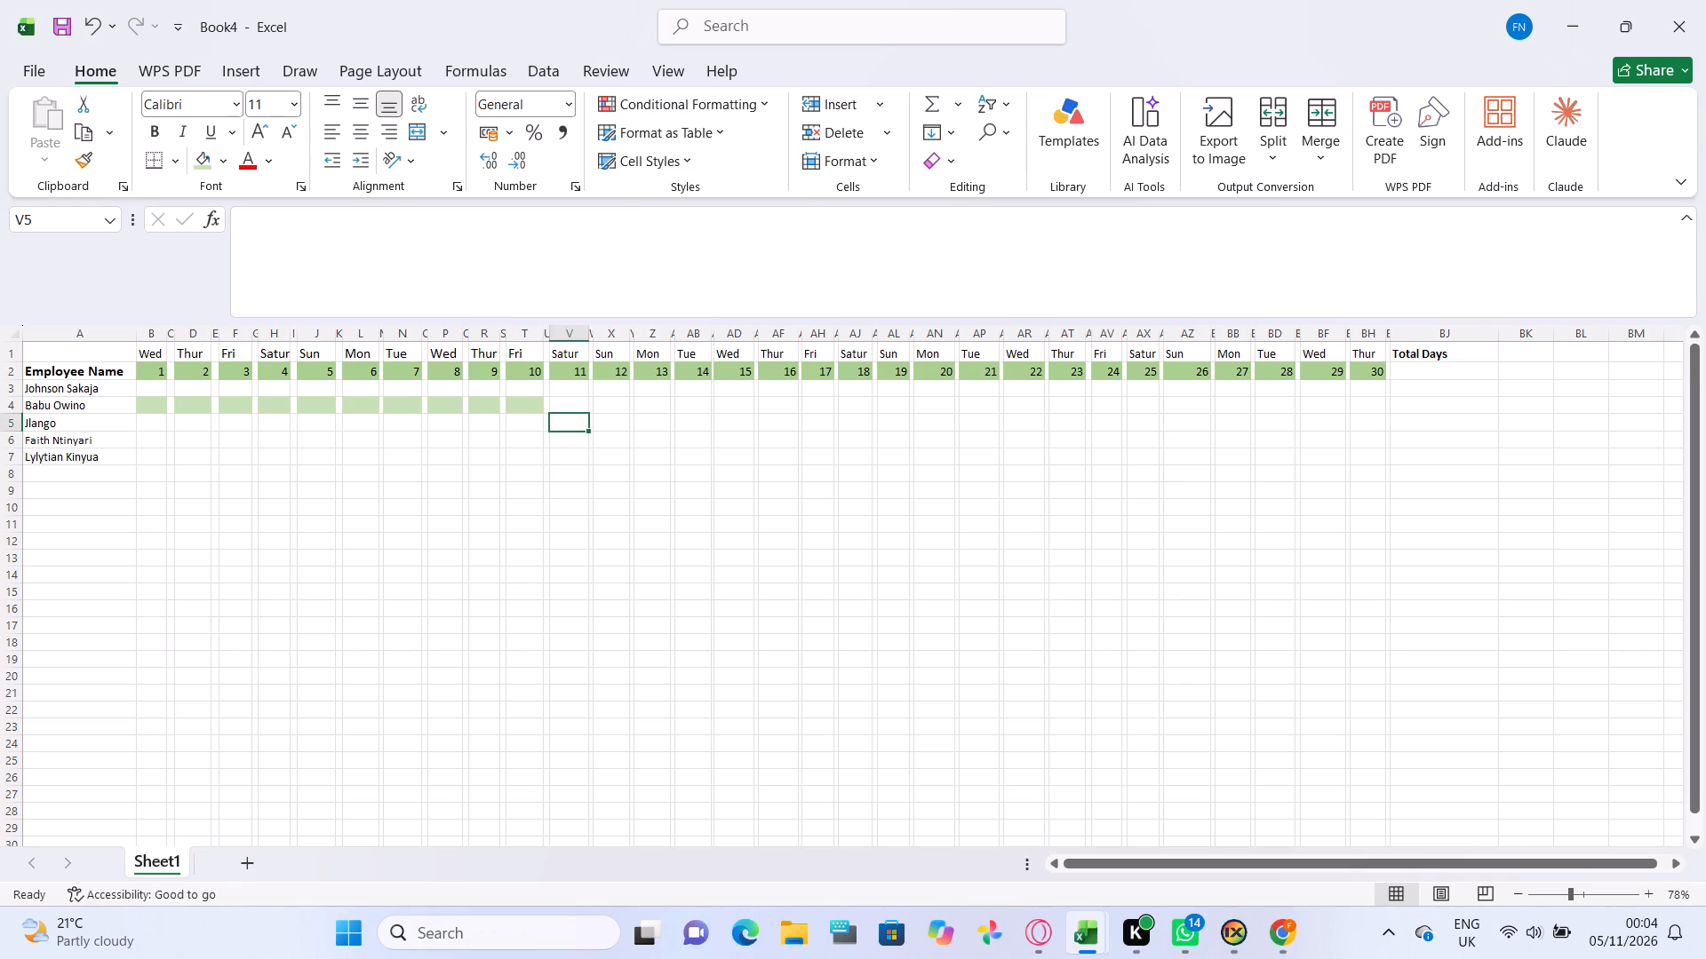
click(563, 401)
click(197, 150)
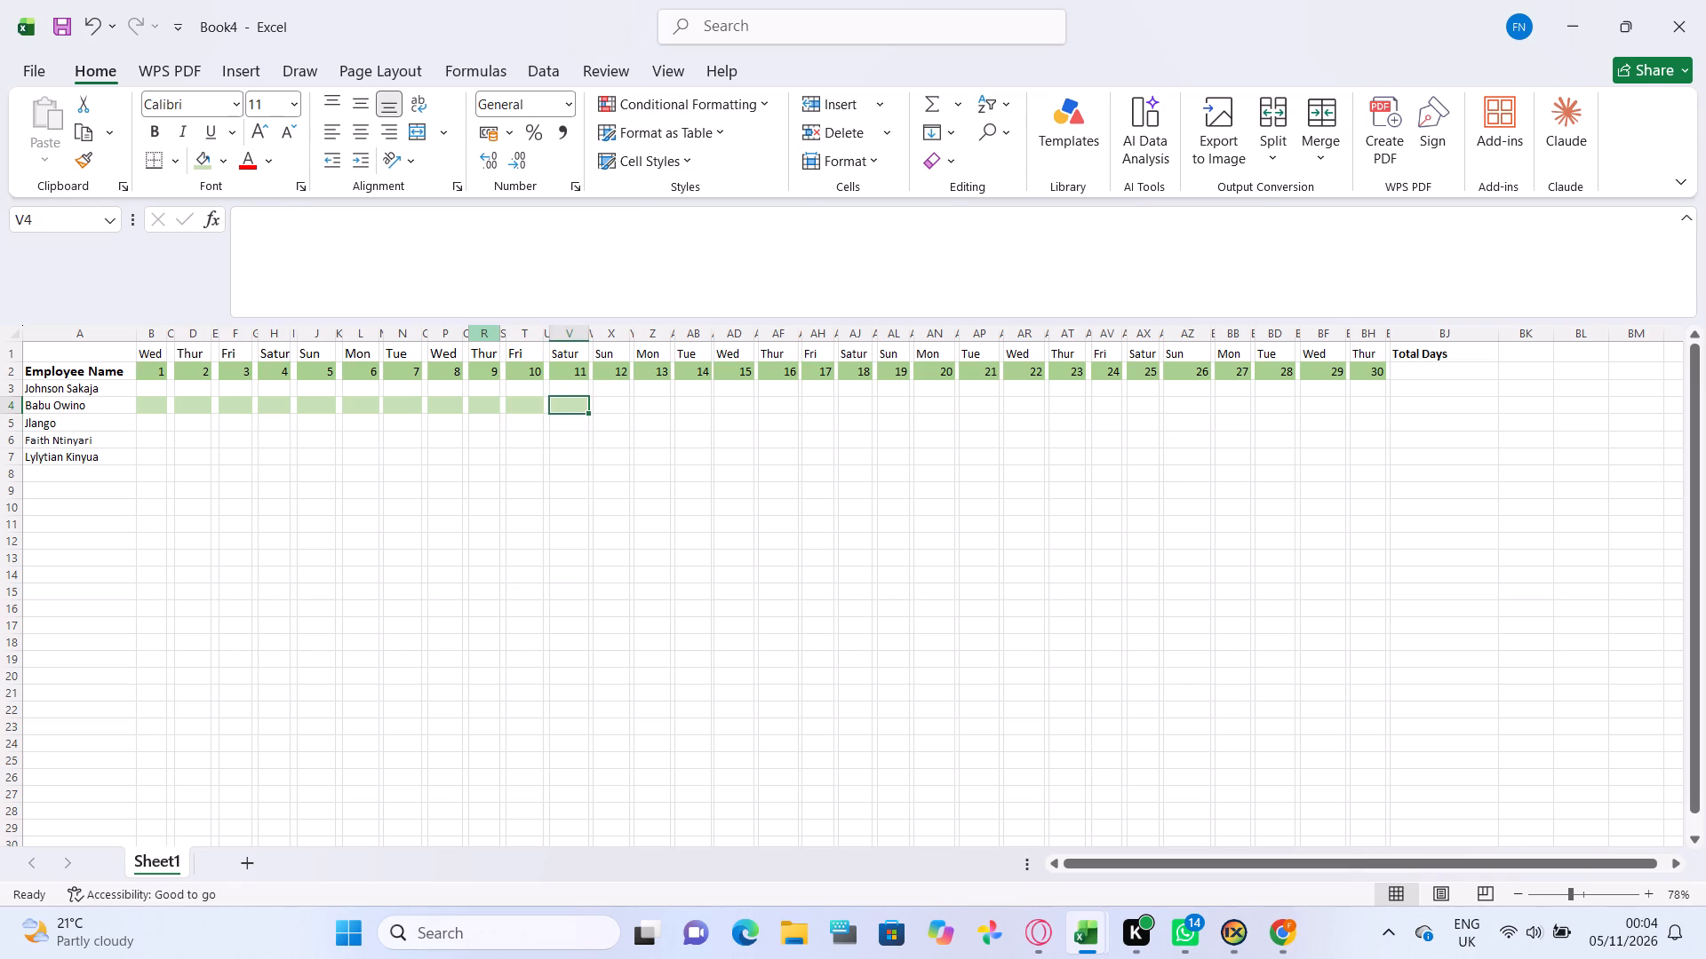
click(622, 408)
click(207, 155)
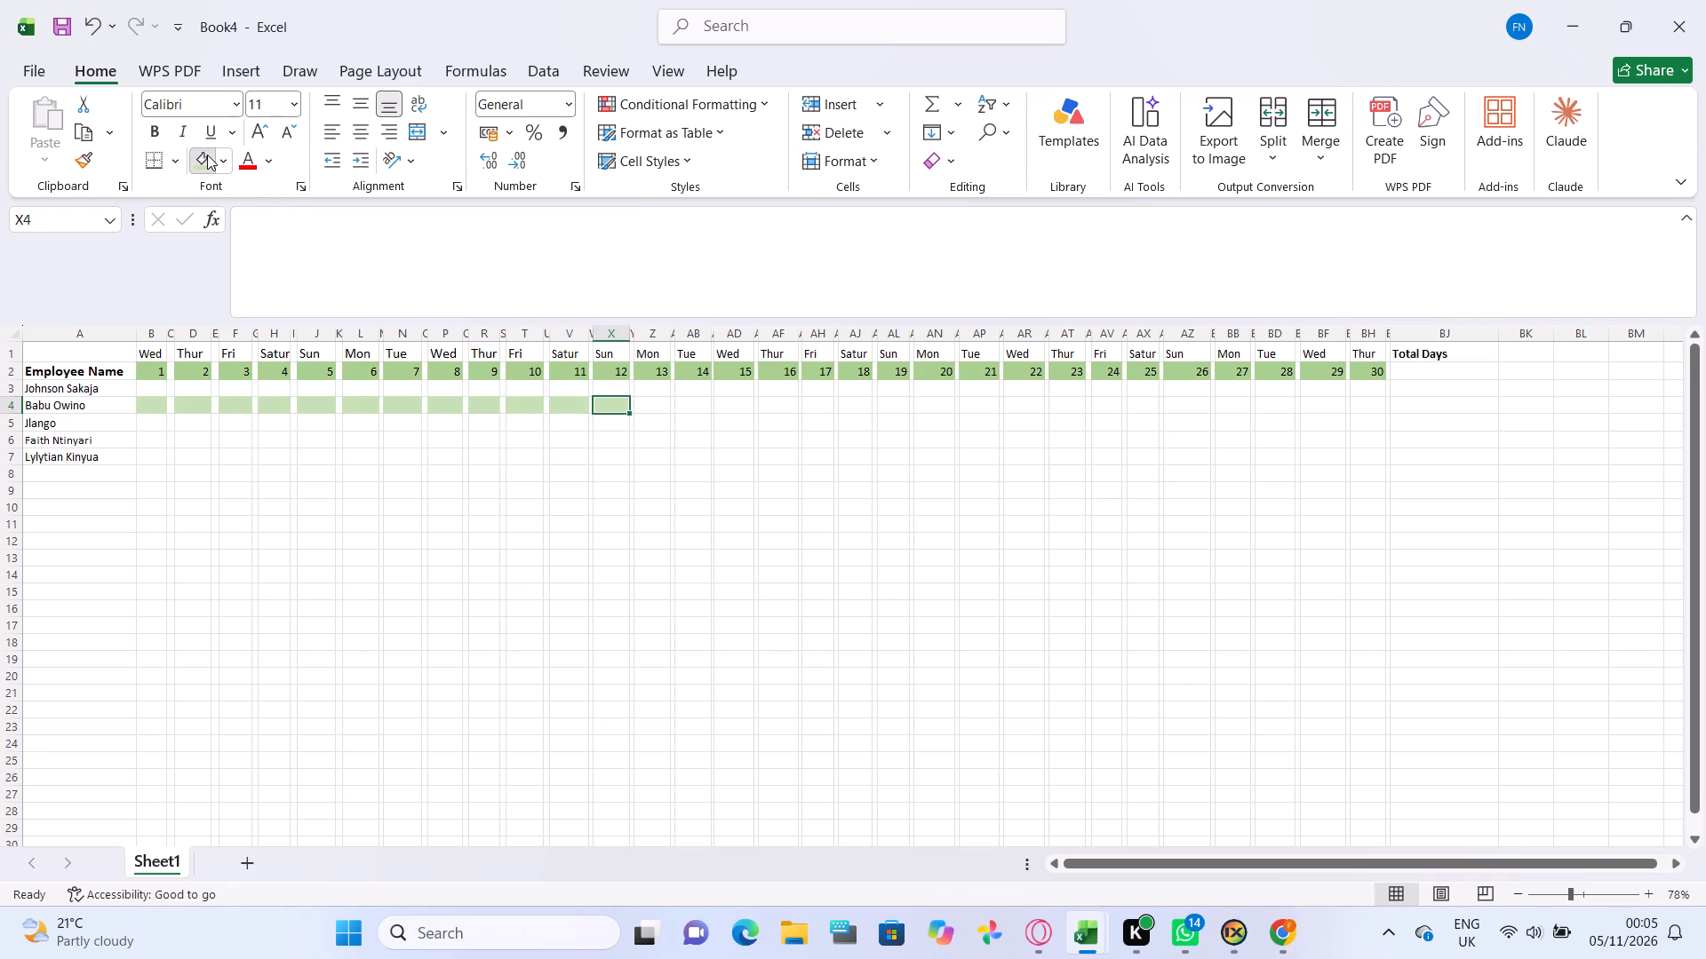
Apply the same pale green fill to row 4 under dates 13 to 16, in Z4, AB4, AD4 and AF4.
click(663, 412)
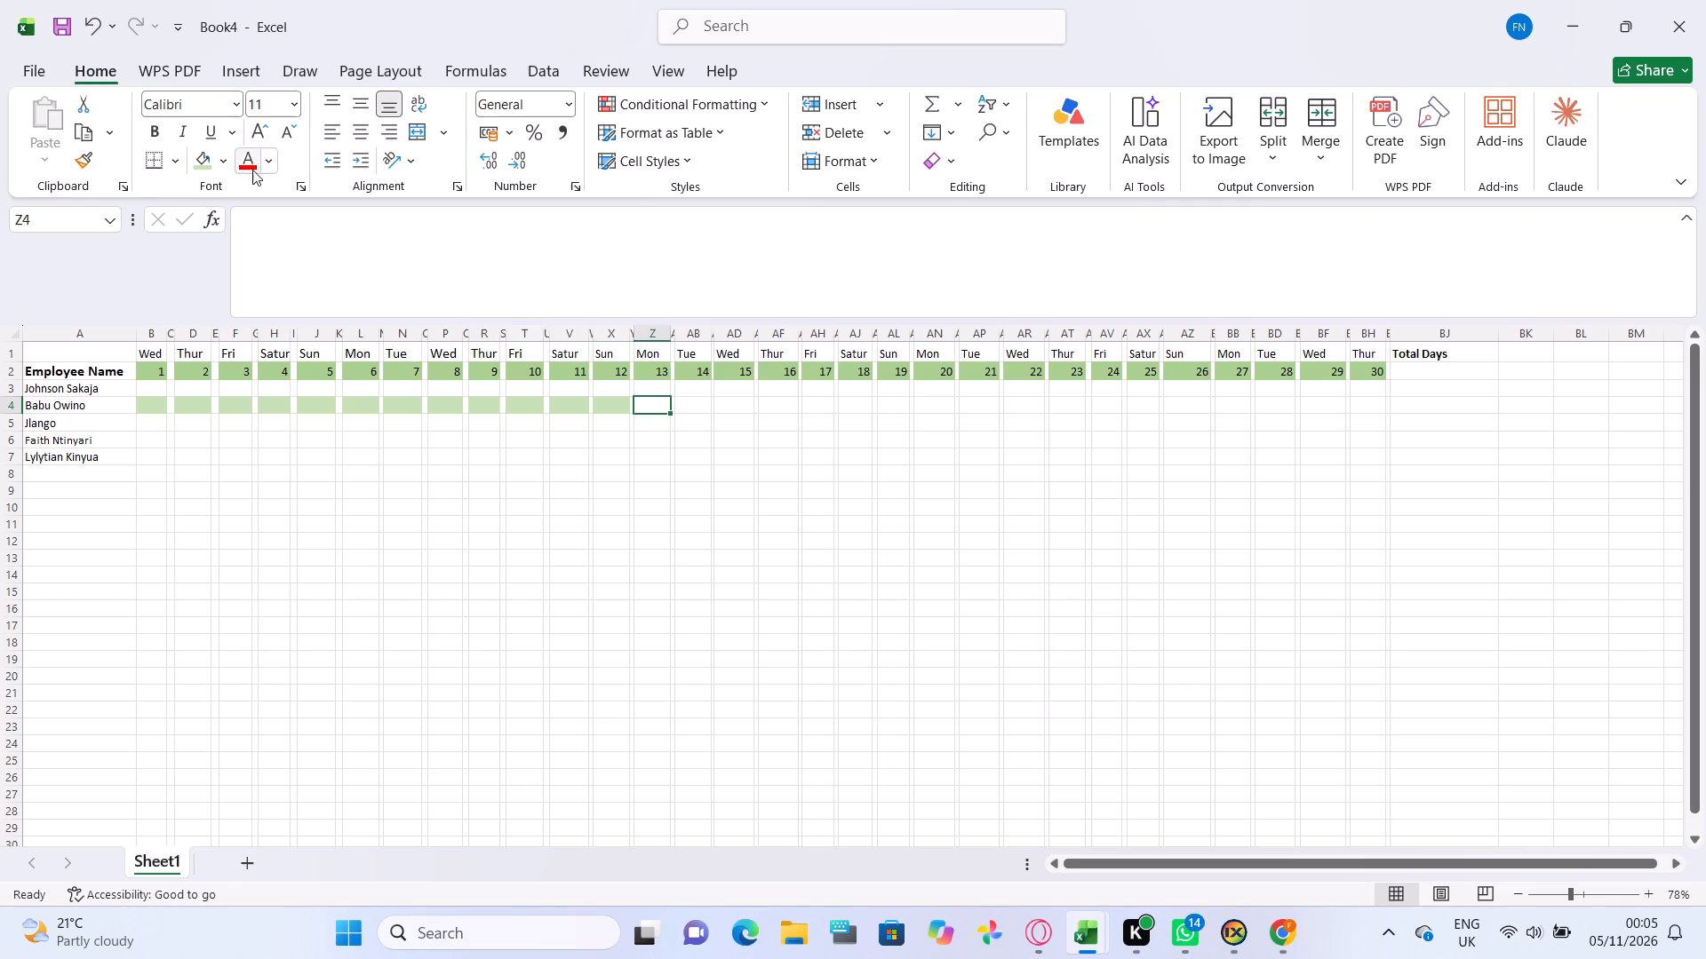
click(210, 155)
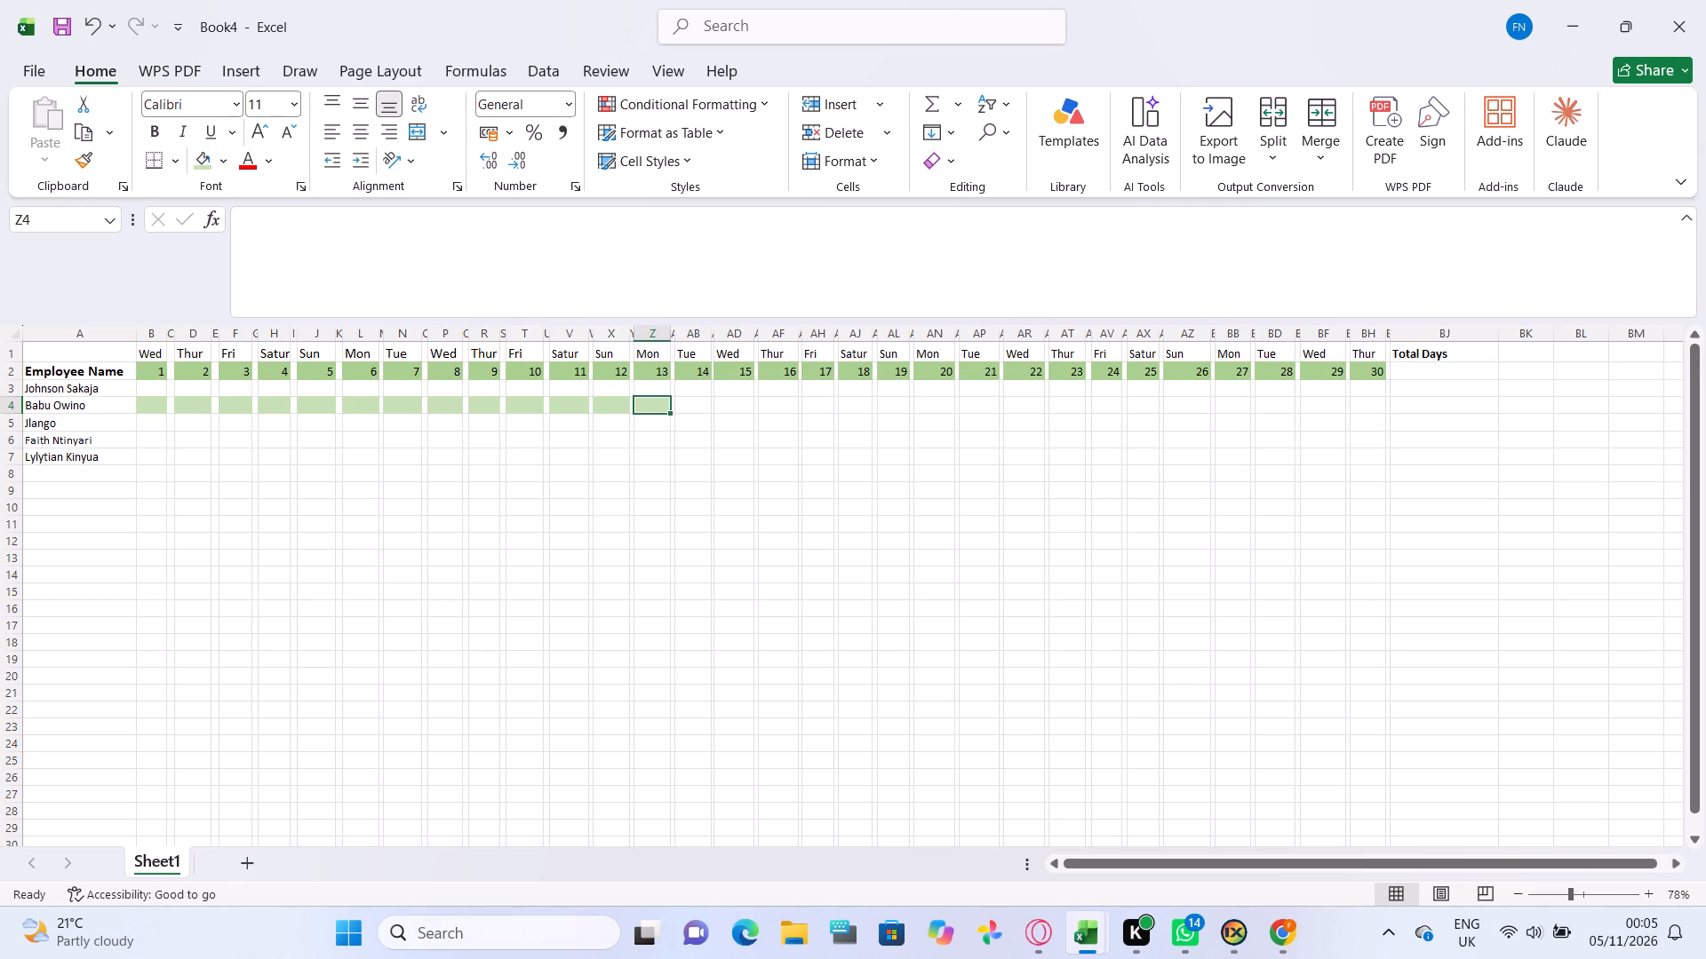
click(692, 415)
click(692, 399)
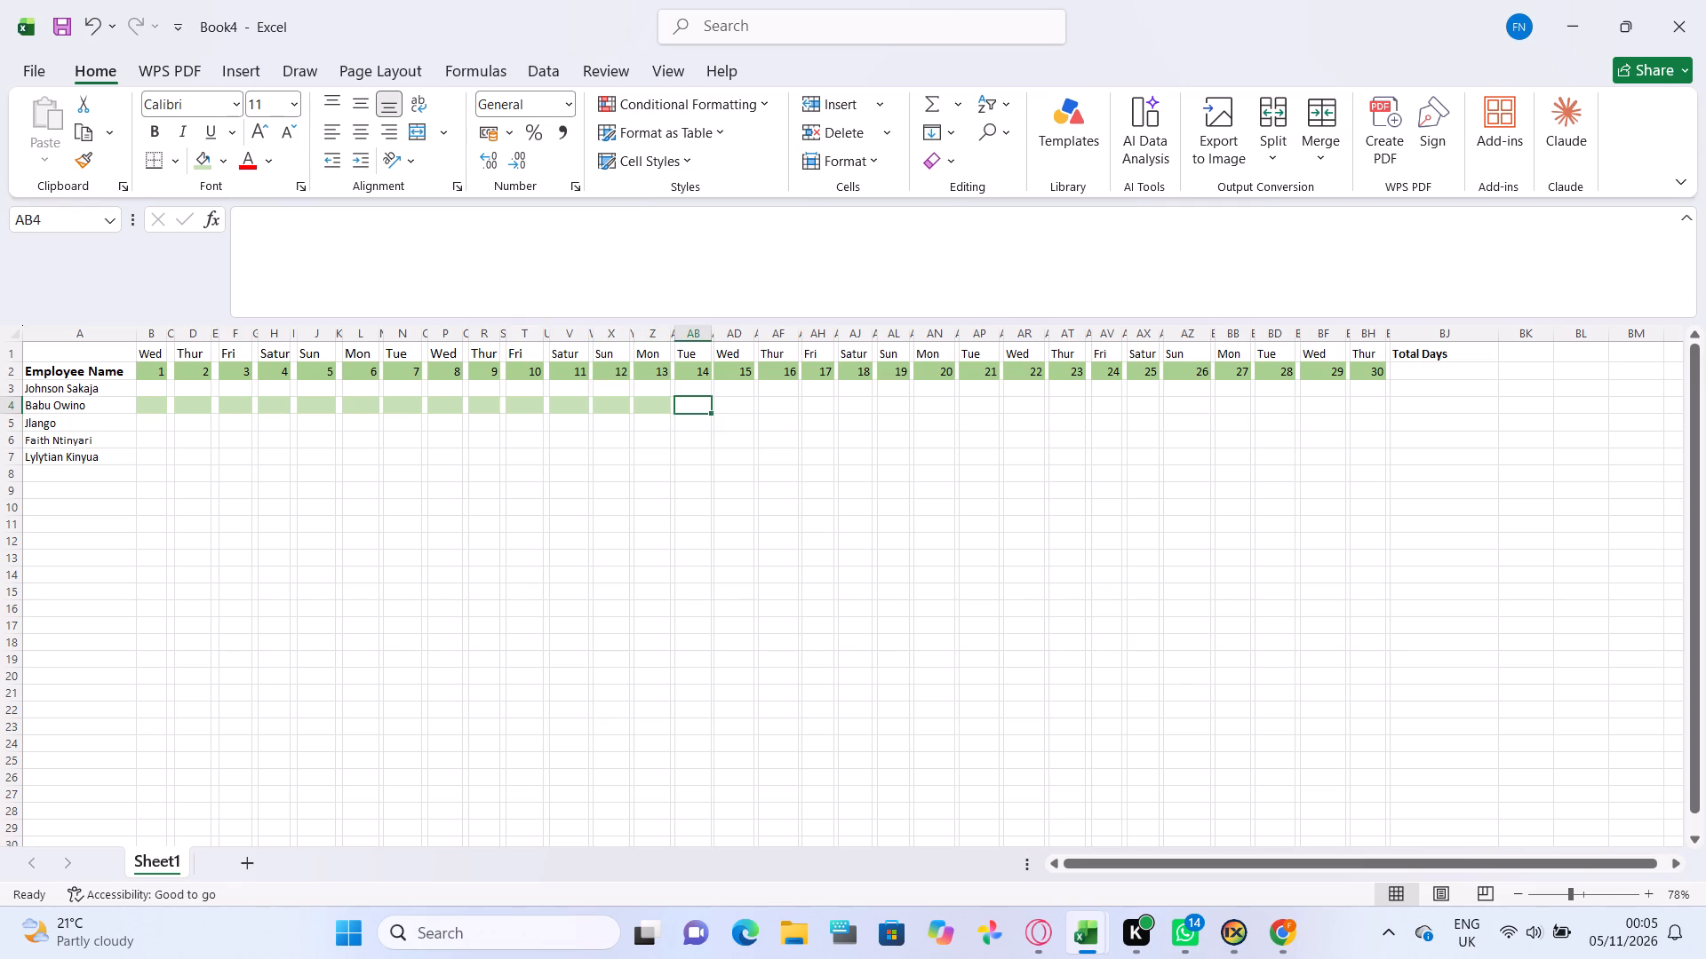
click(207, 150)
click(738, 406)
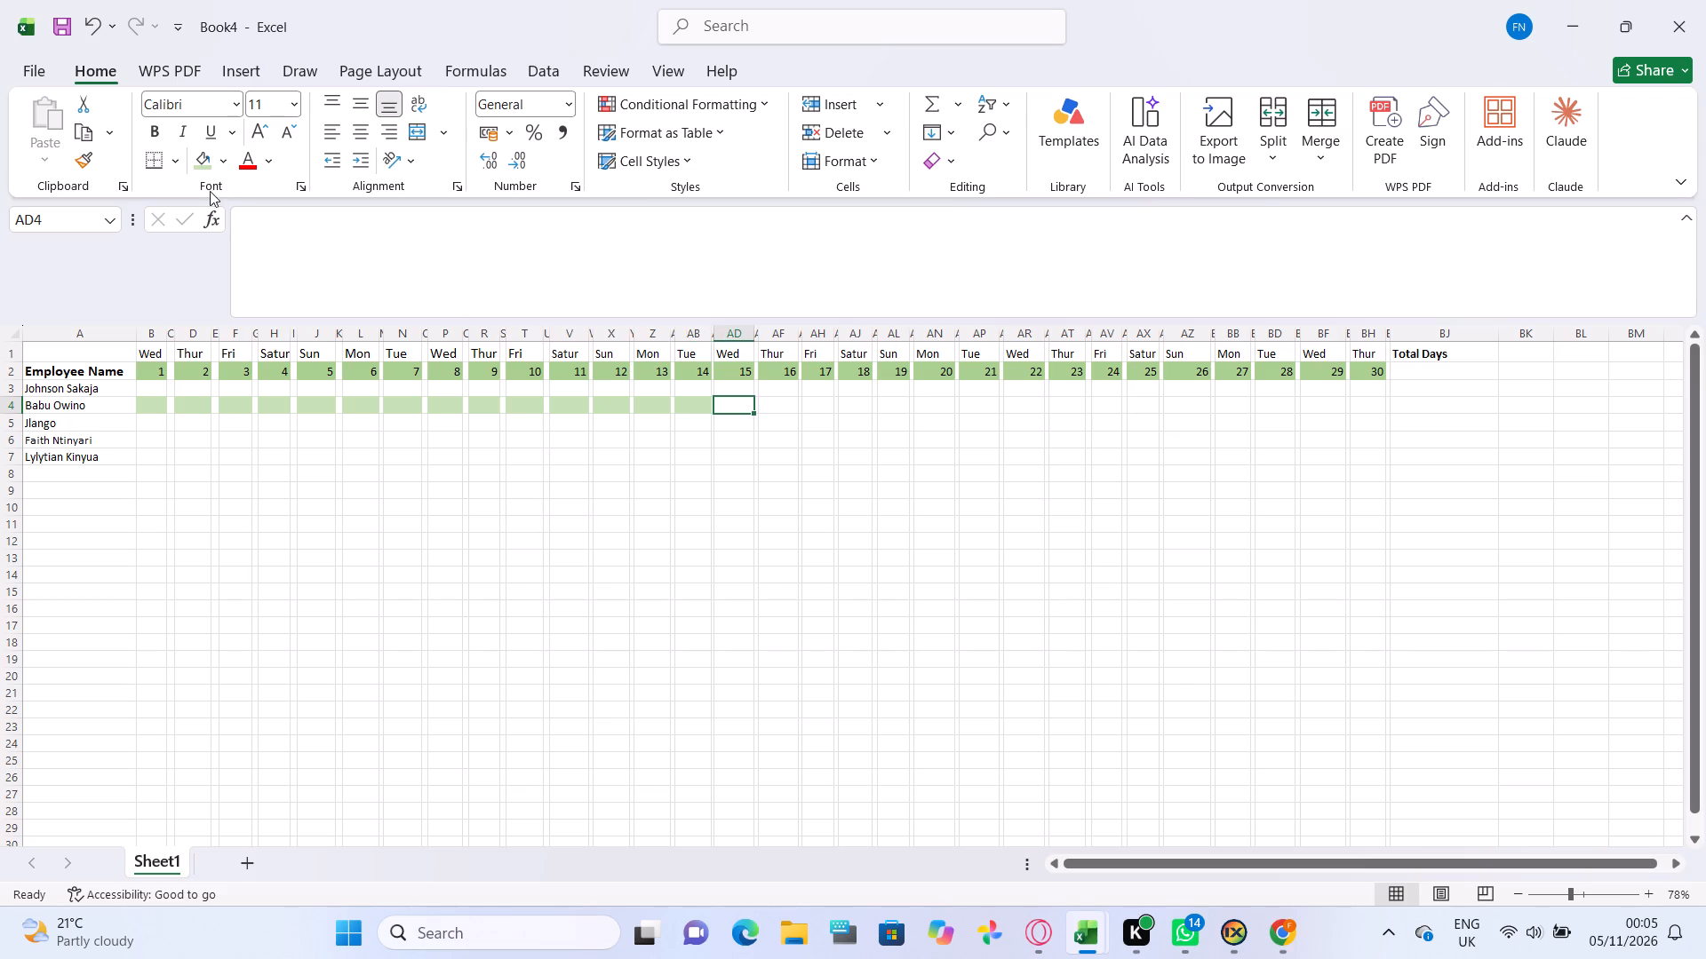
click(203, 160)
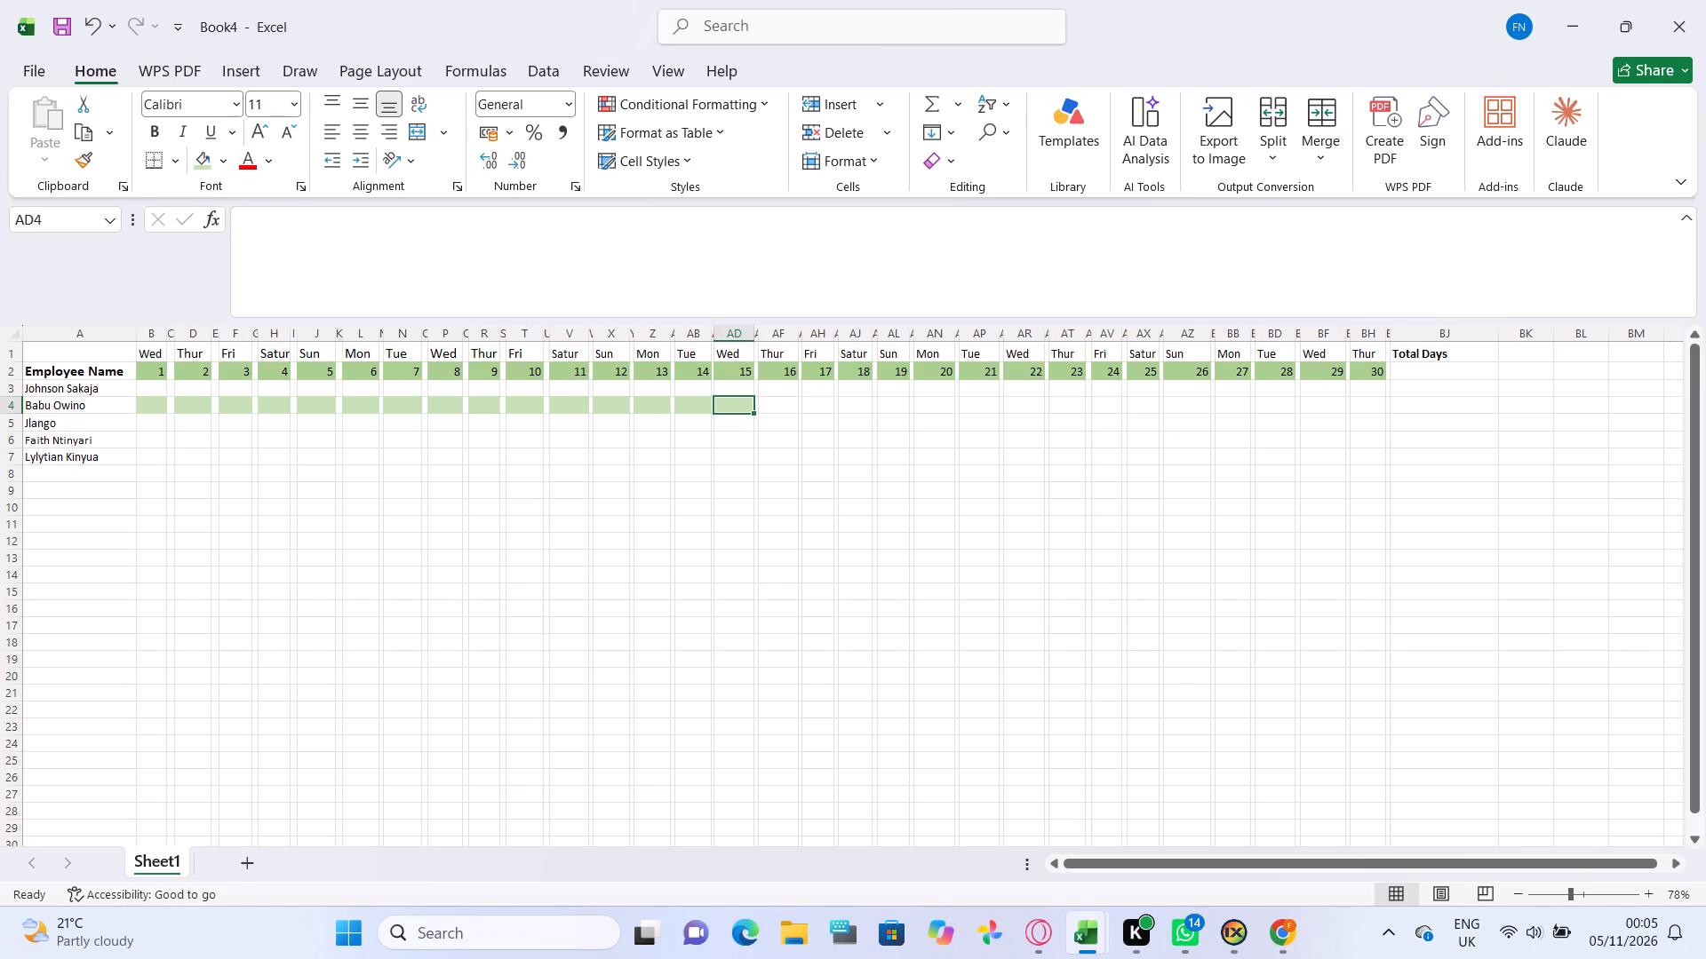
click(768, 402)
click(205, 160)
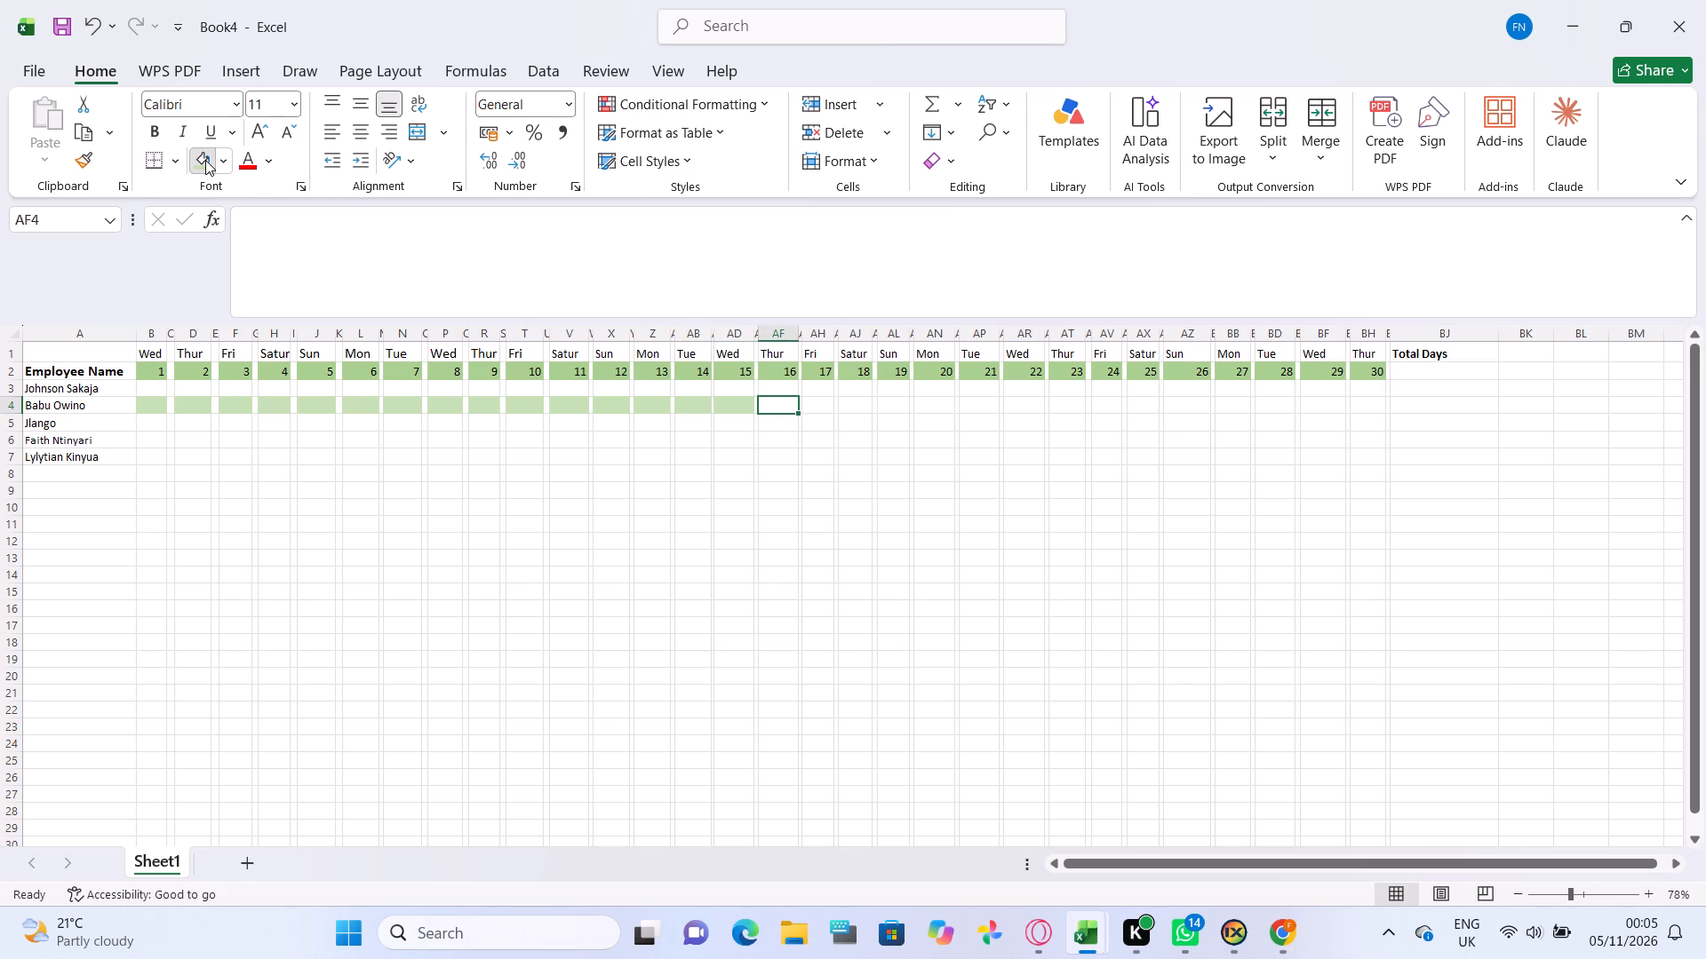
Apply the same pale green fill to row 4 under dates 17 to 20, in AH4, AJ4, AL4 and AN4.
click(822, 409)
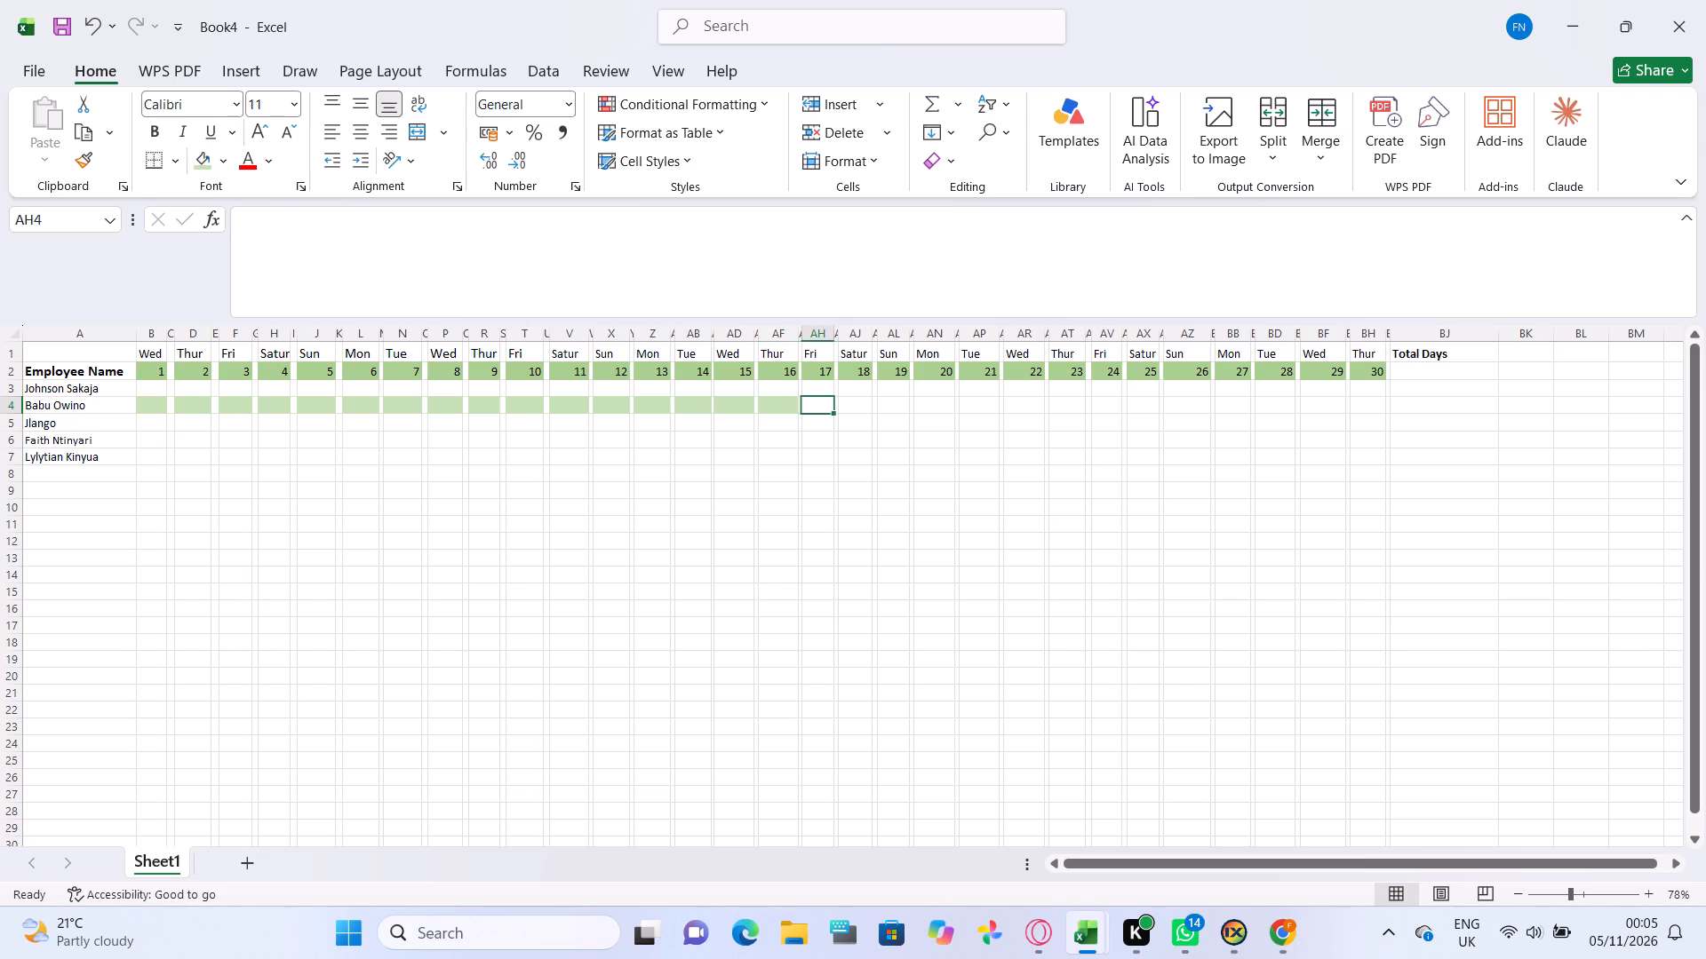
click(208, 167)
click(854, 398)
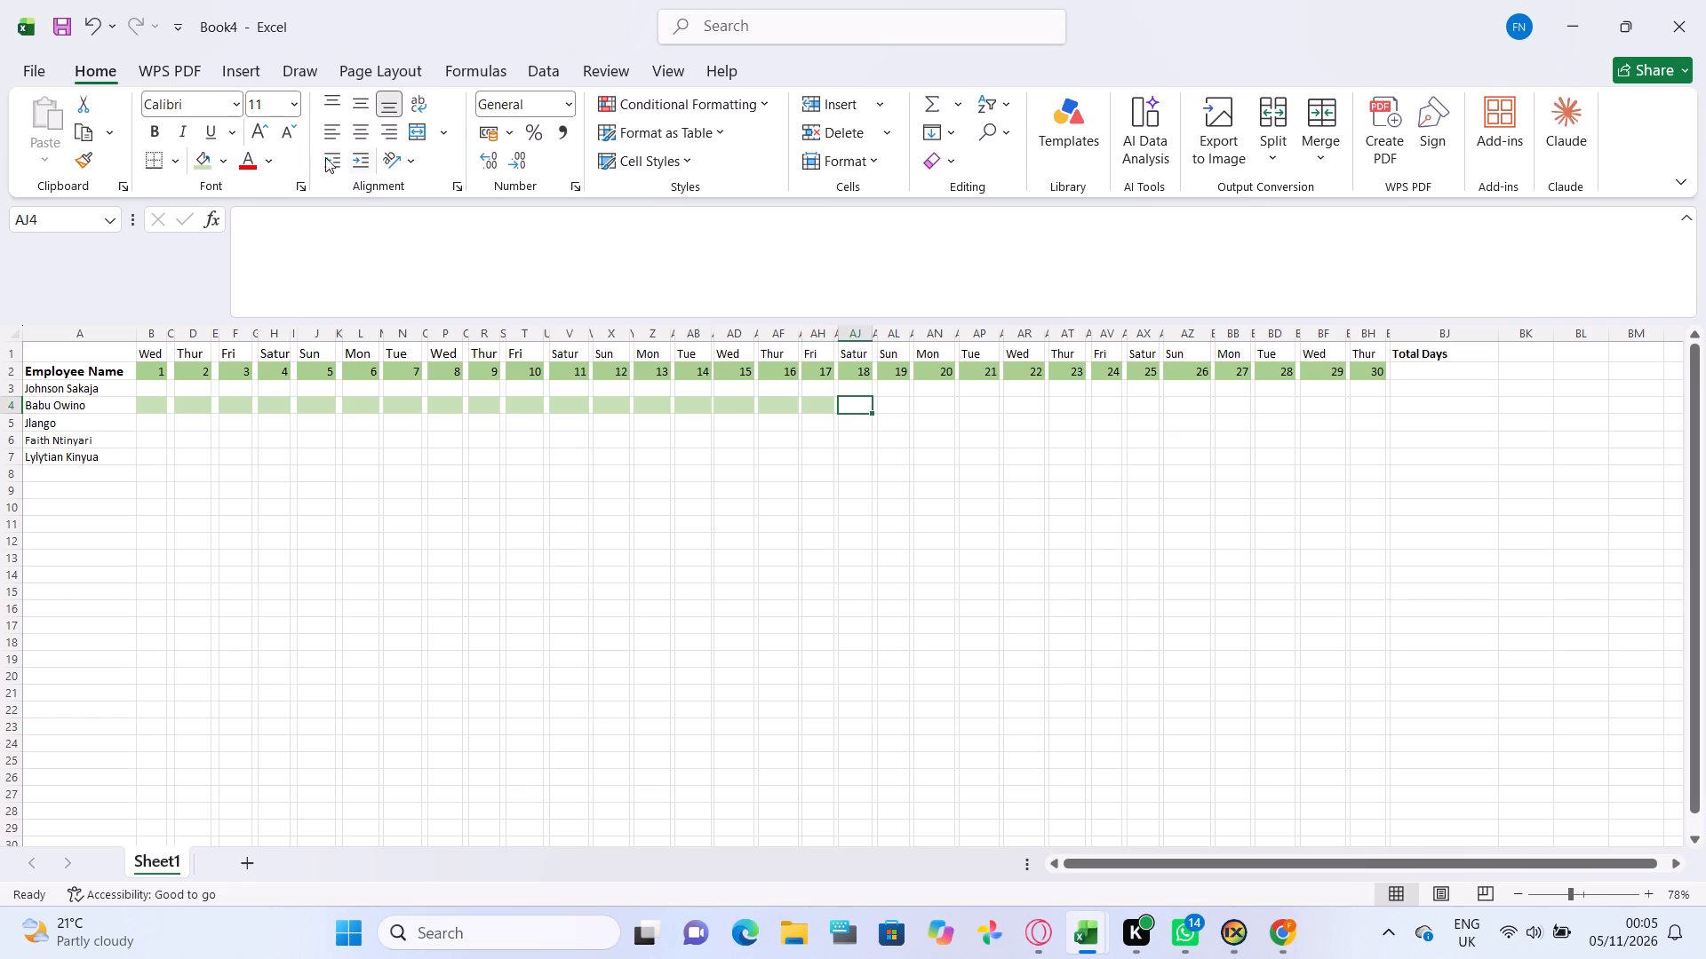
click(202, 158)
click(888, 410)
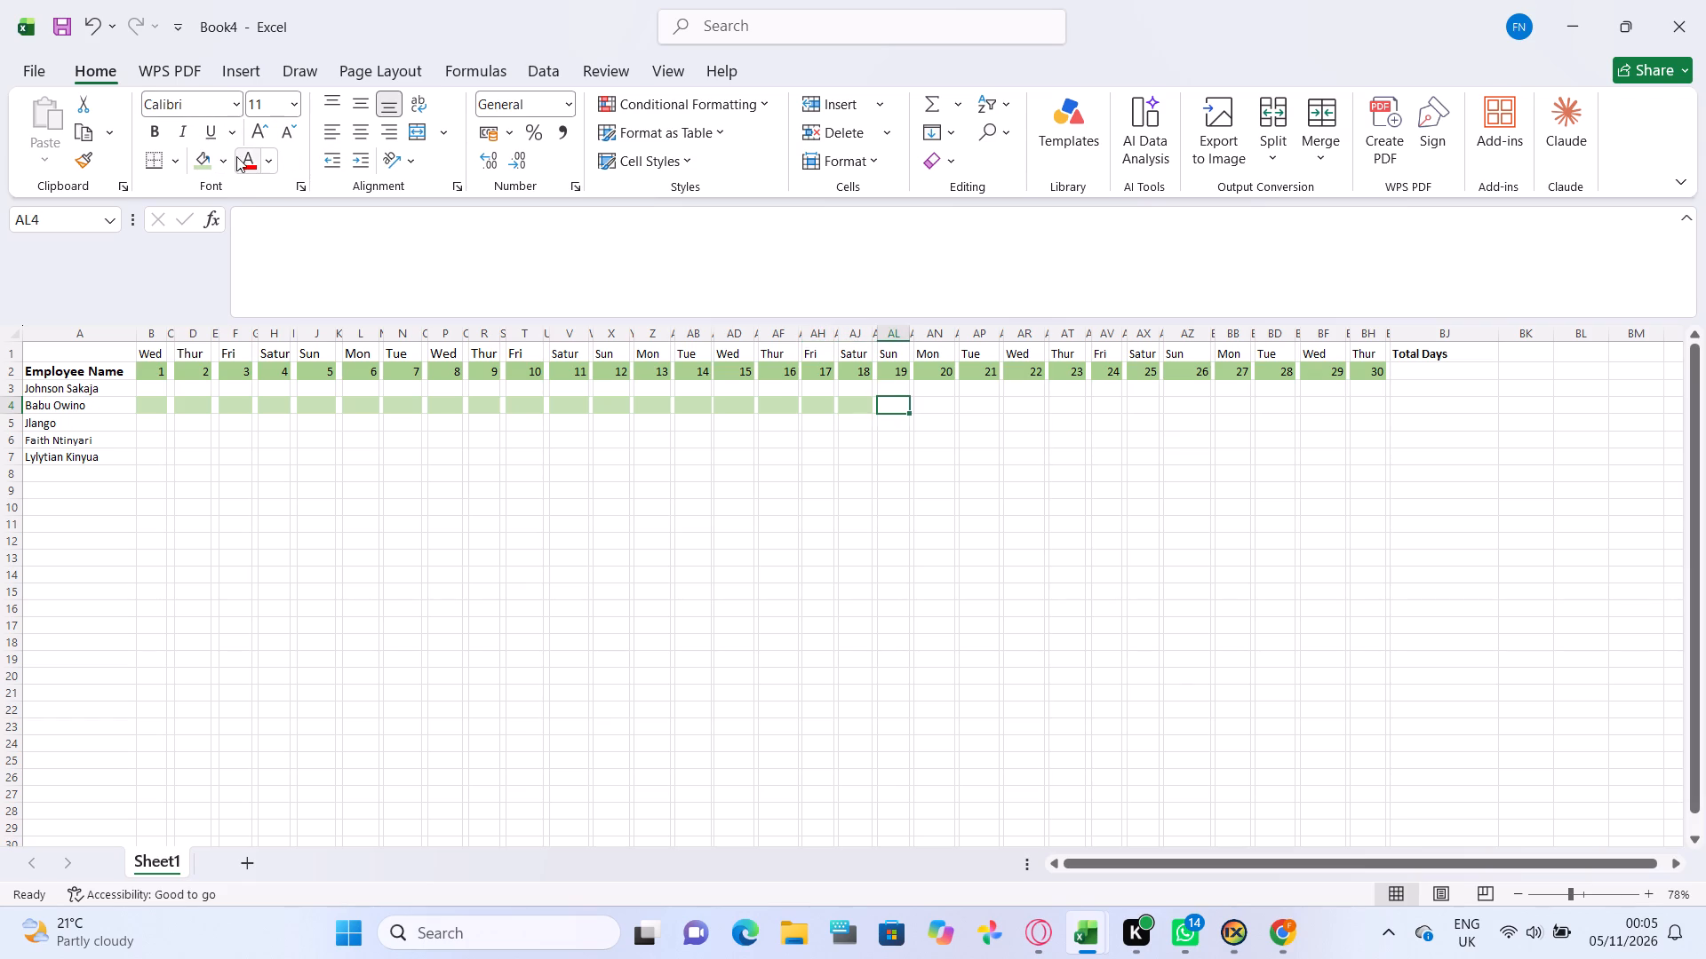
click(236, 156)
click(205, 156)
click(929, 408)
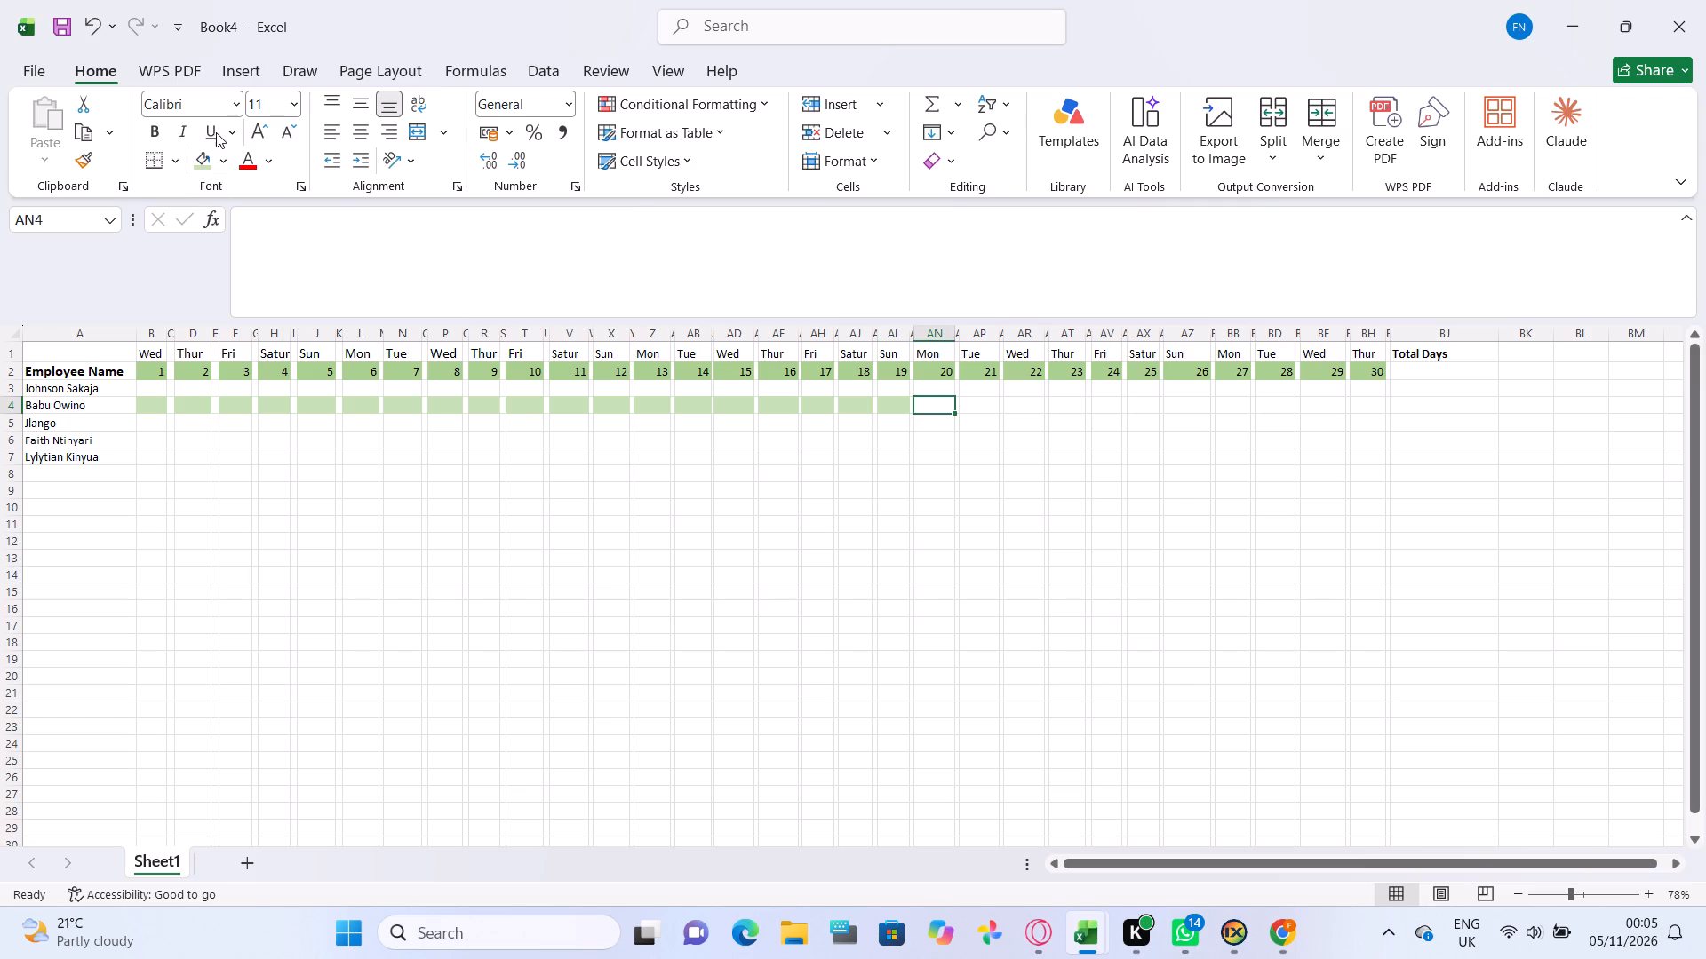
click(211, 155)
Apply the same pale green fill to row 4 under dates 21 to 24, in AP4, AR4, AT4 and AV4.
click(975, 408)
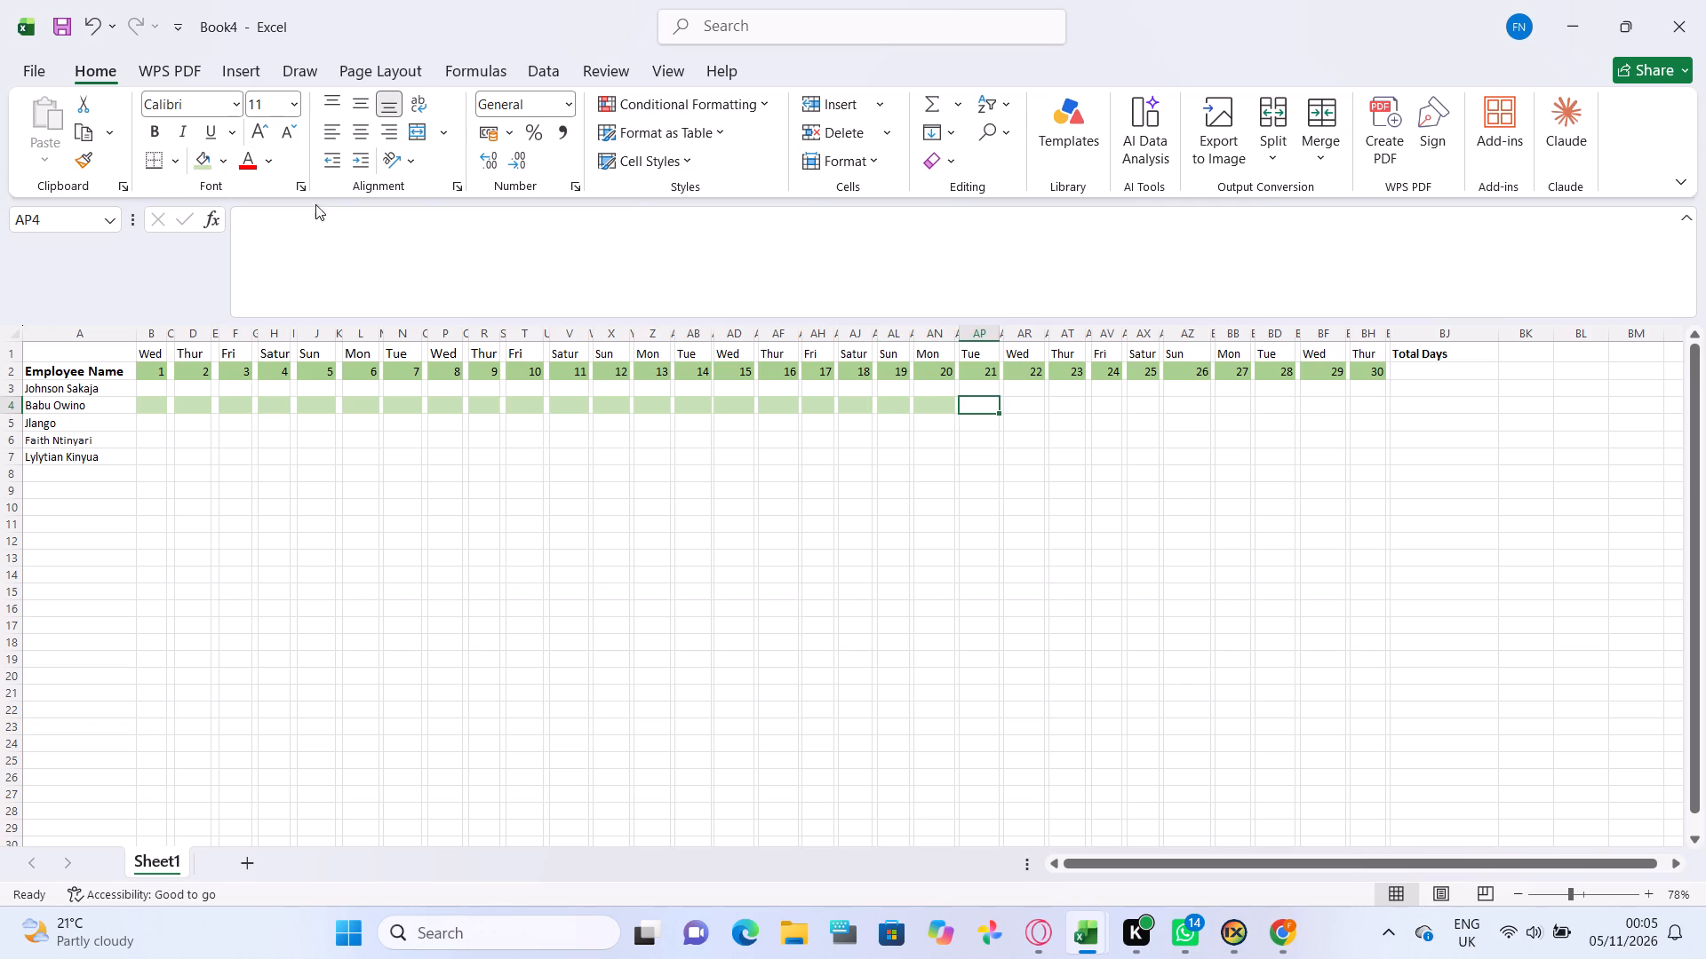
click(205, 162)
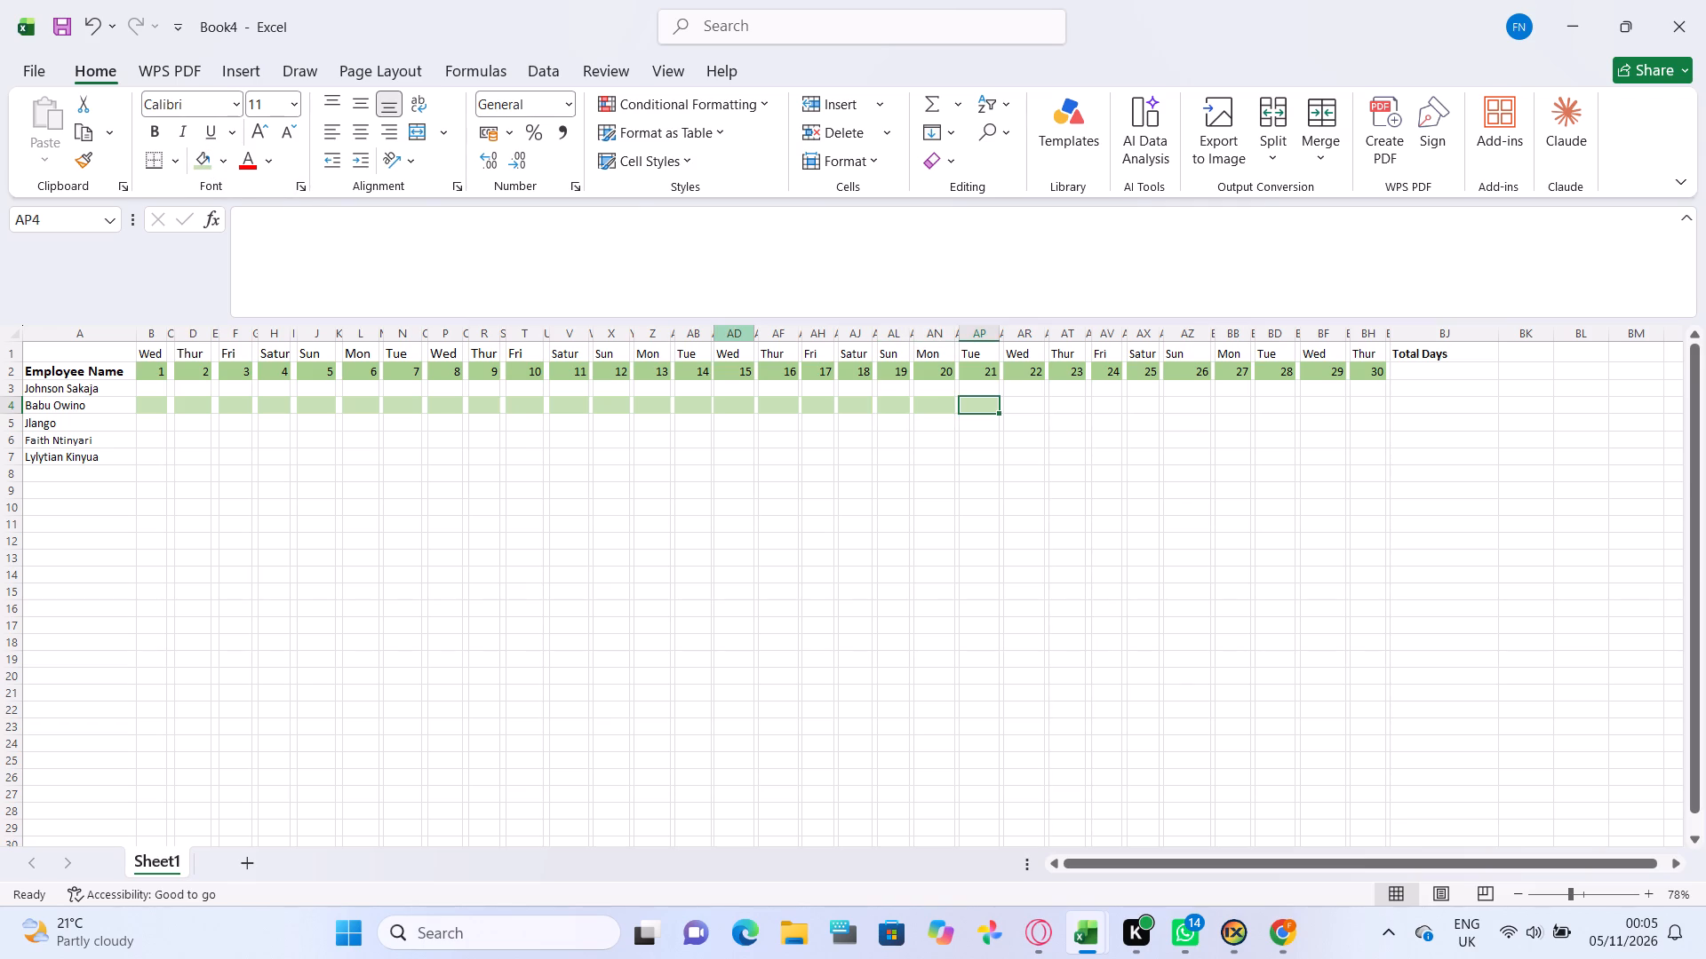
click(1024, 408)
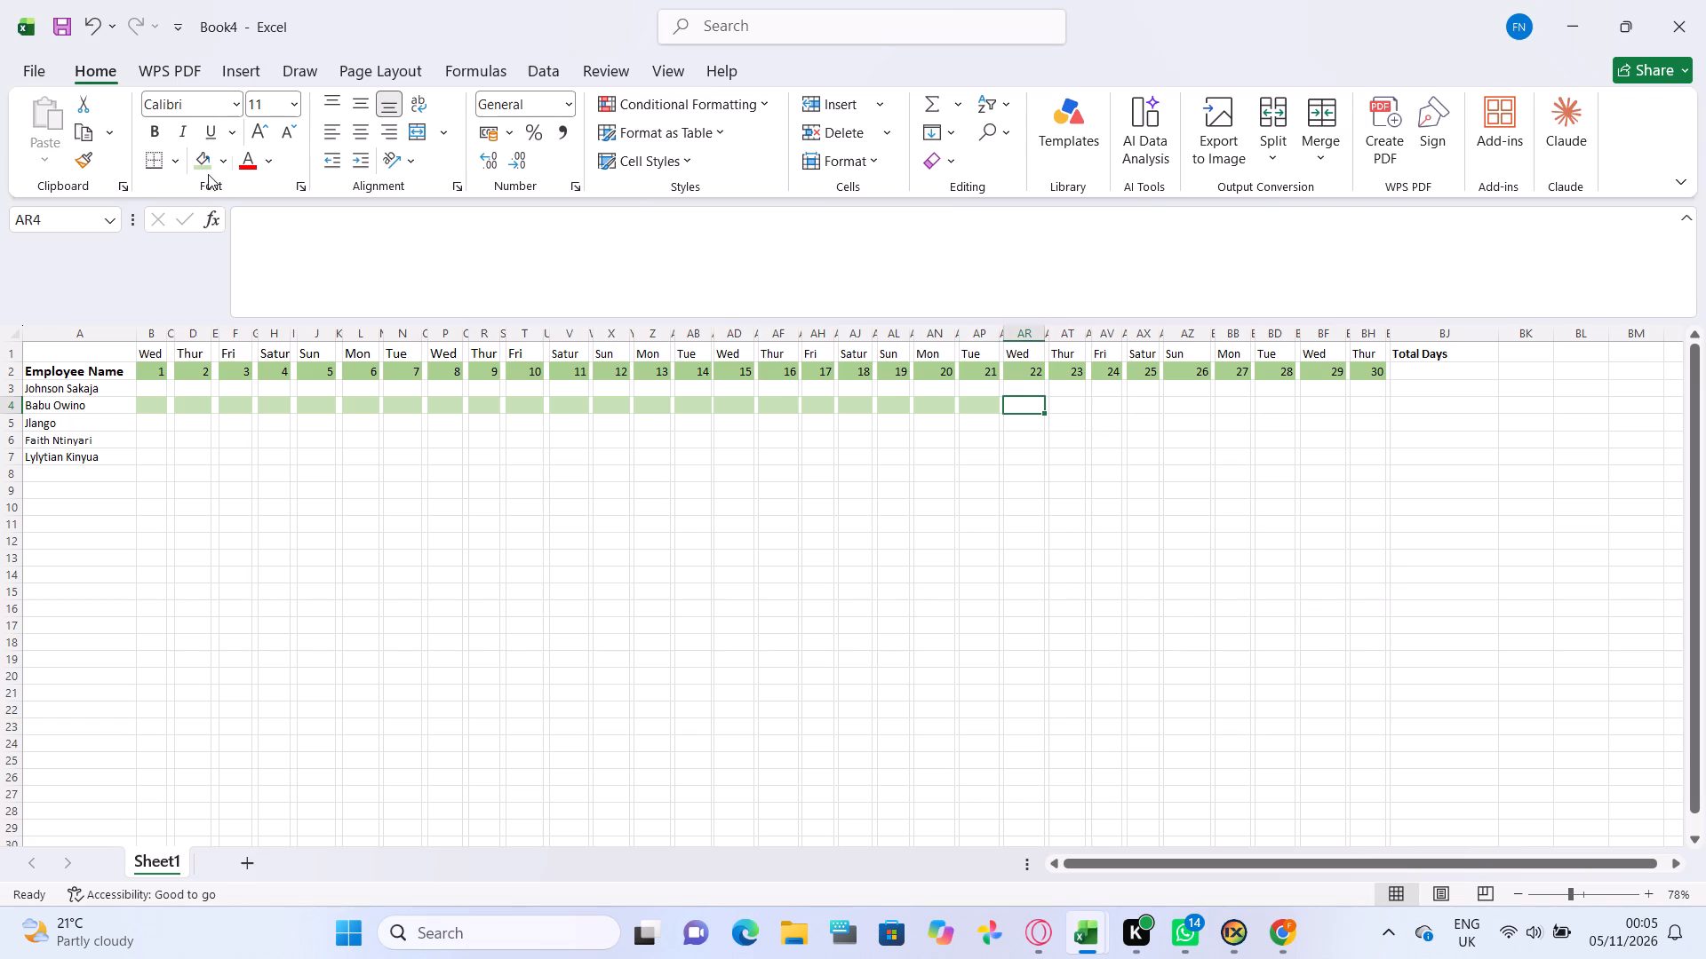
click(203, 167)
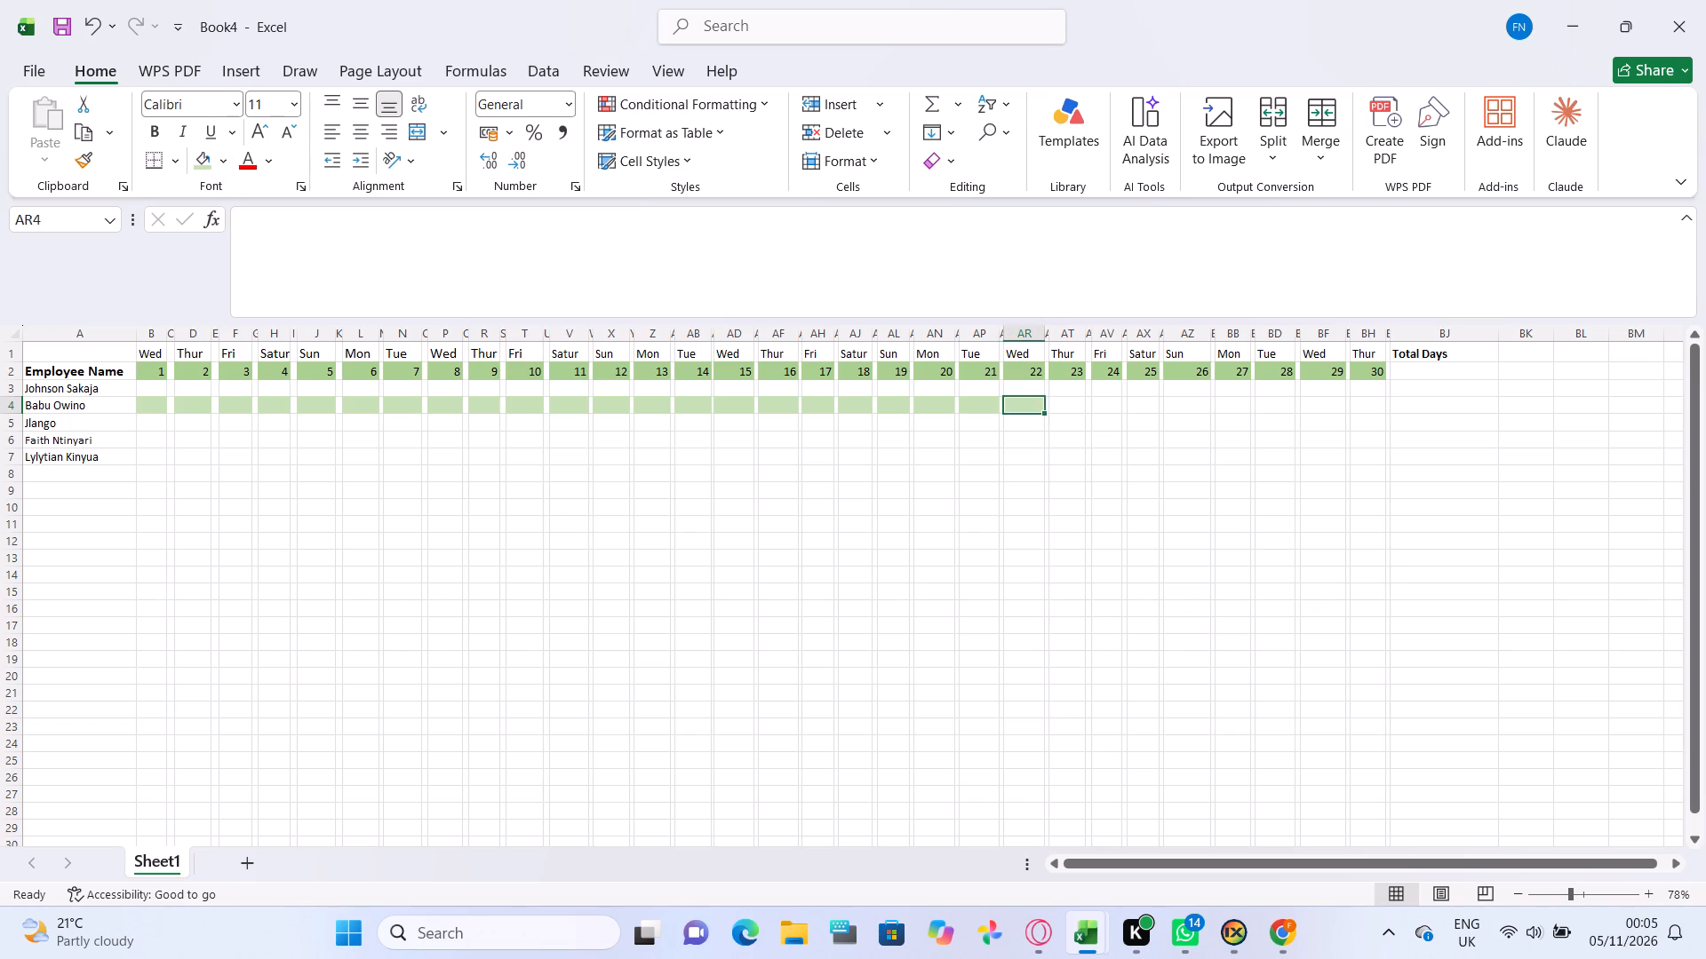
click(1068, 402)
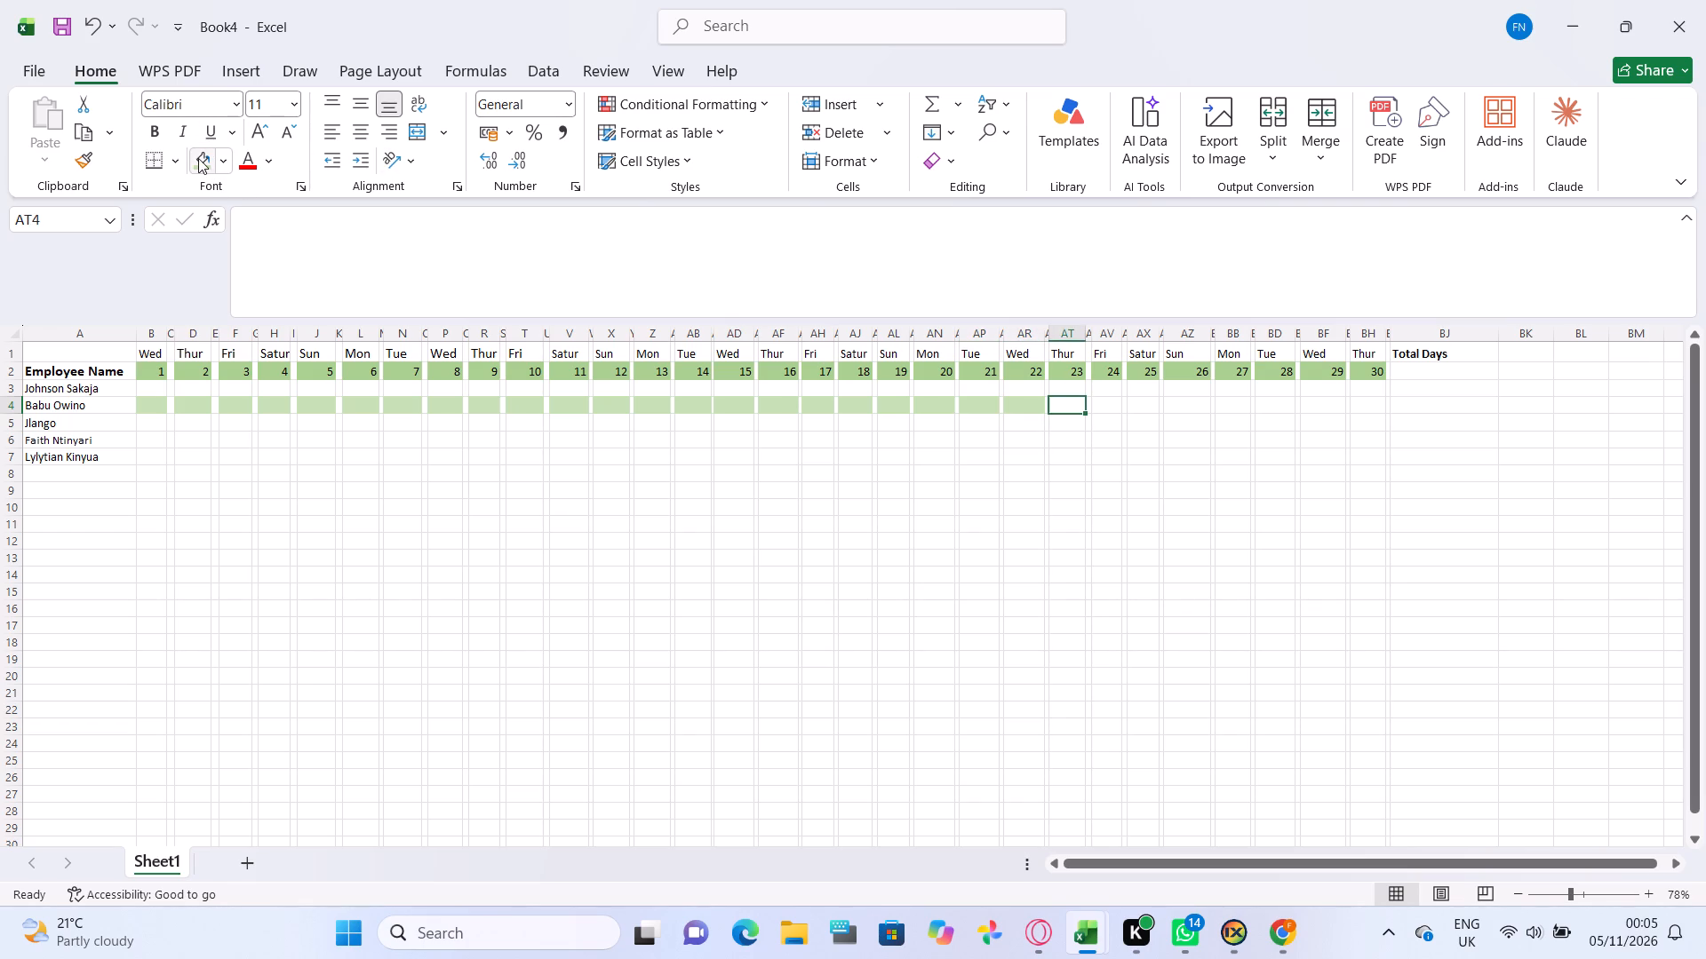
click(198, 159)
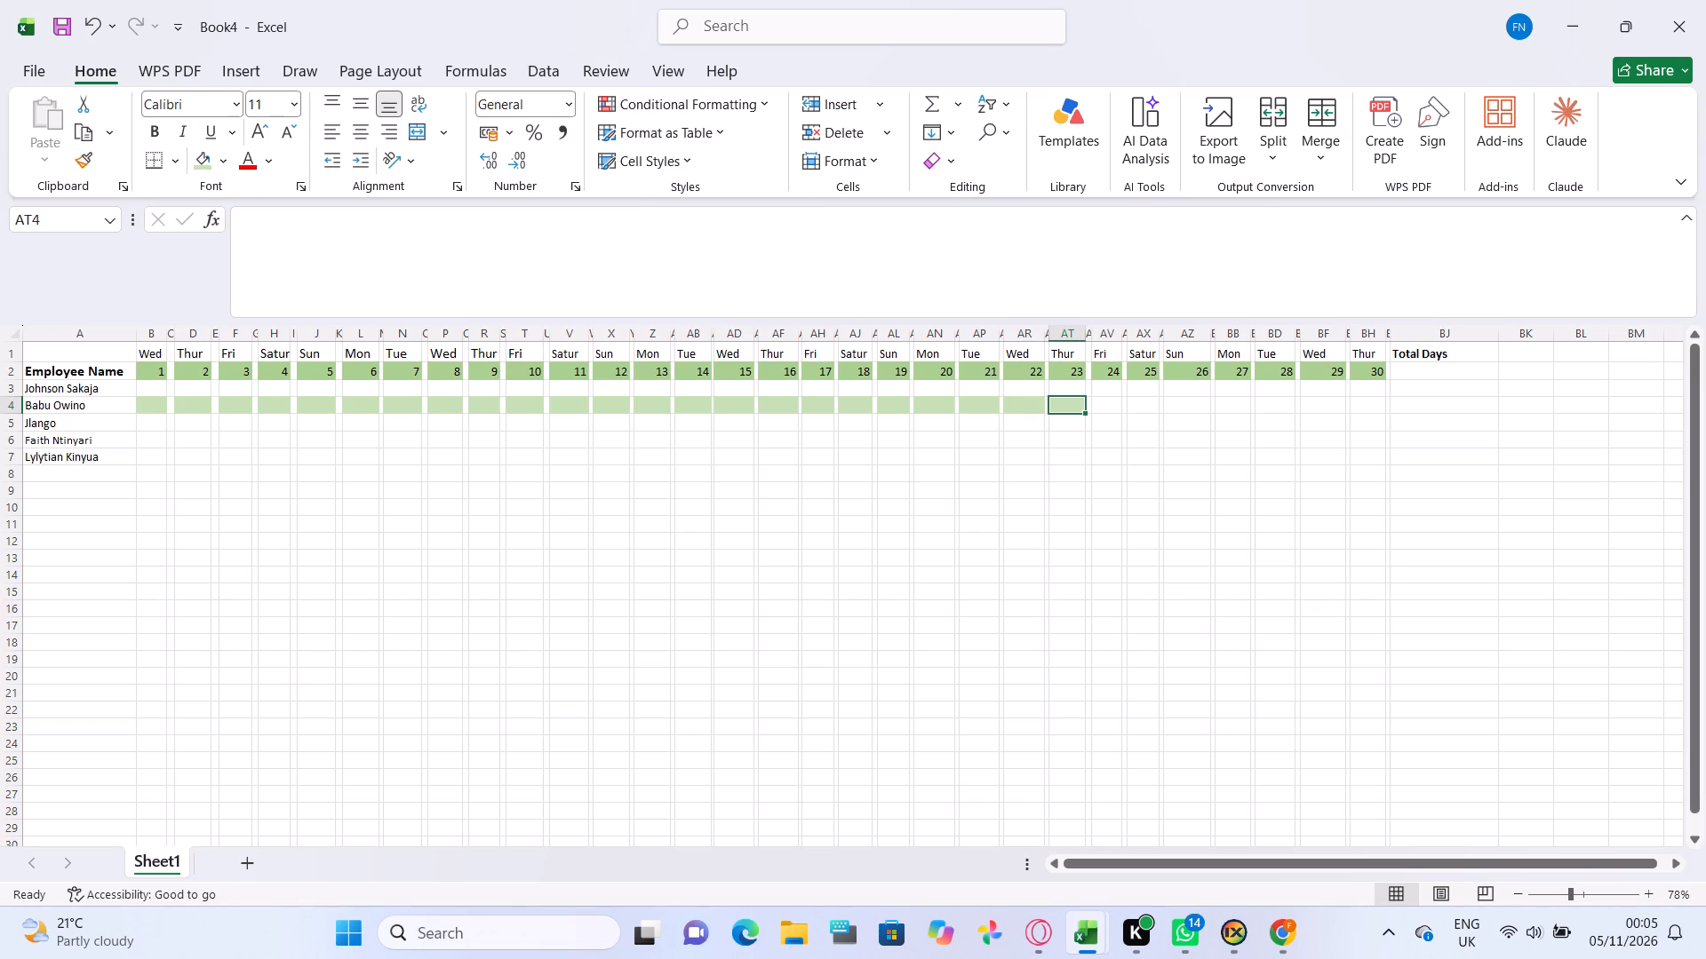
click(1114, 416)
click(1100, 401)
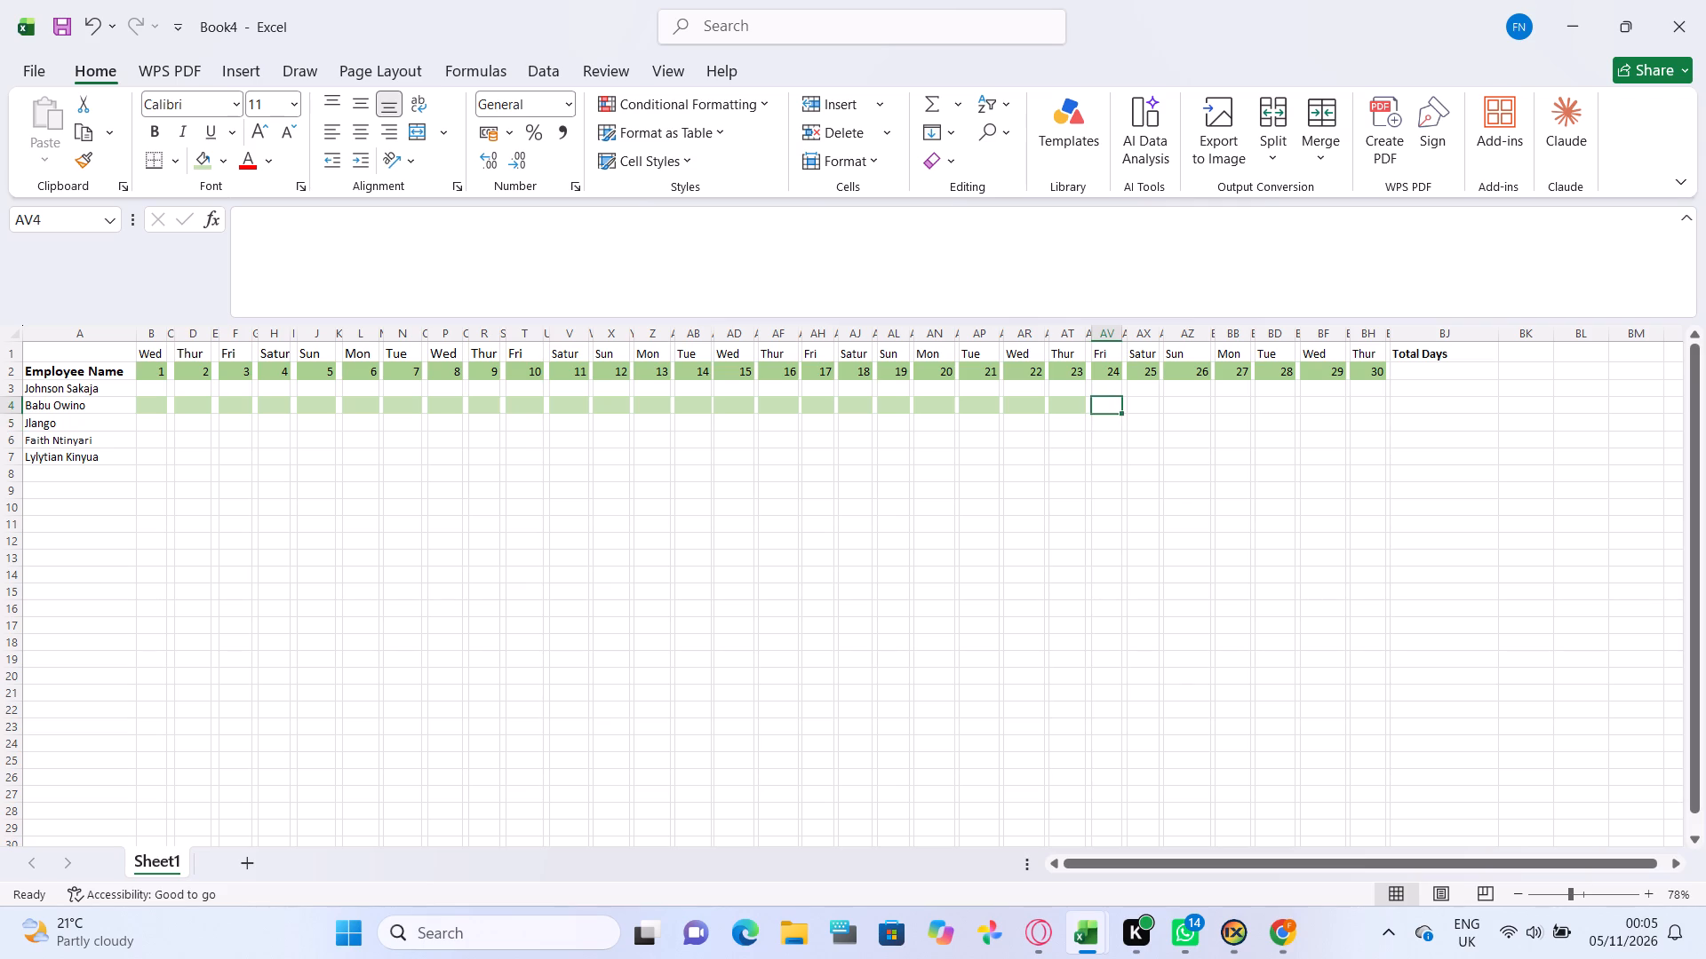
click(206, 162)
Apply the same pale green fill to row 4 under dates 25 to 30, in AX4, AZ4, BB4, BD4, BF4 and BH4.
click(1136, 412)
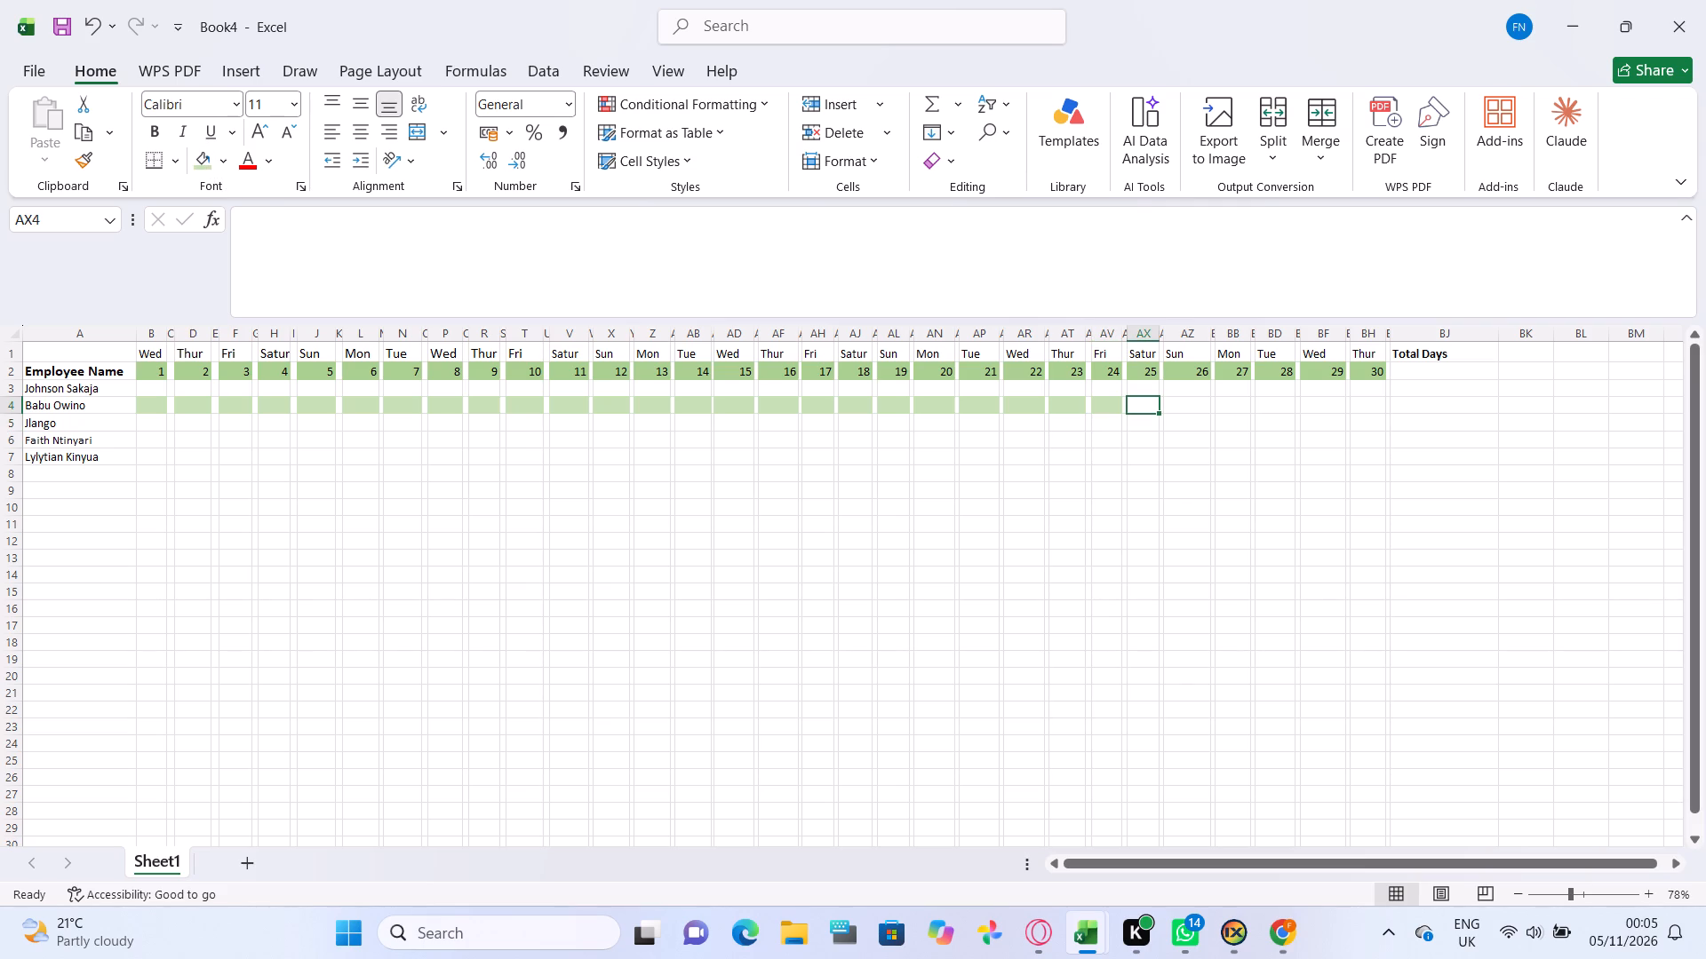
click(208, 166)
click(1189, 411)
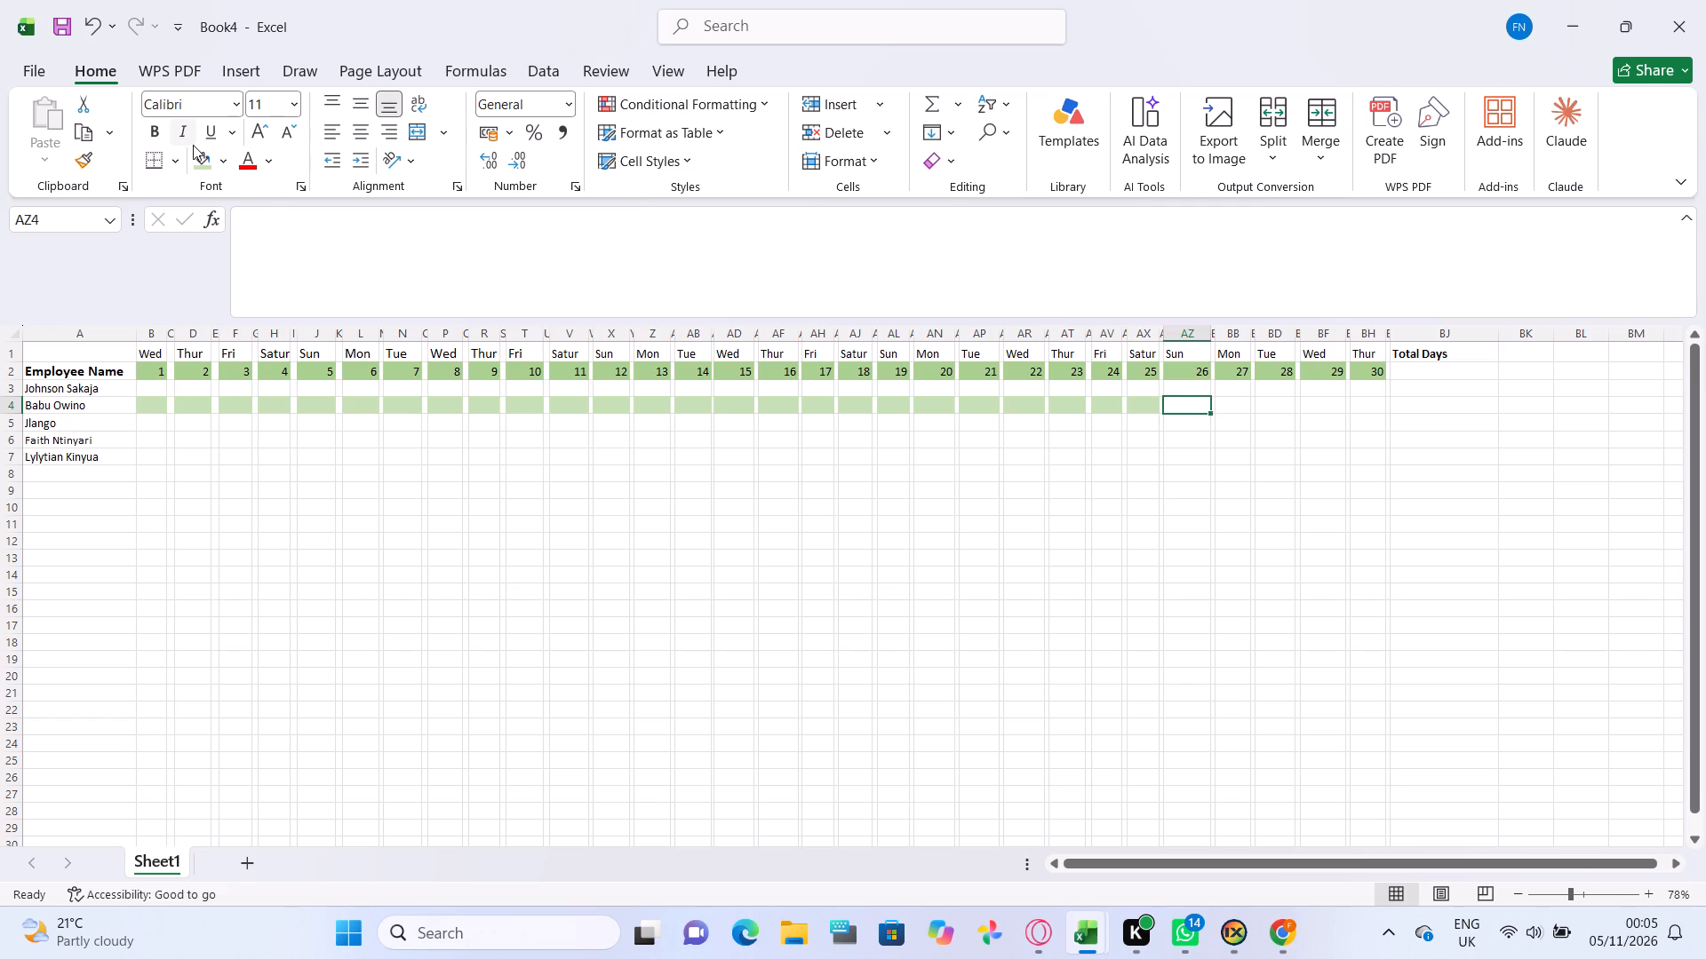
click(199, 153)
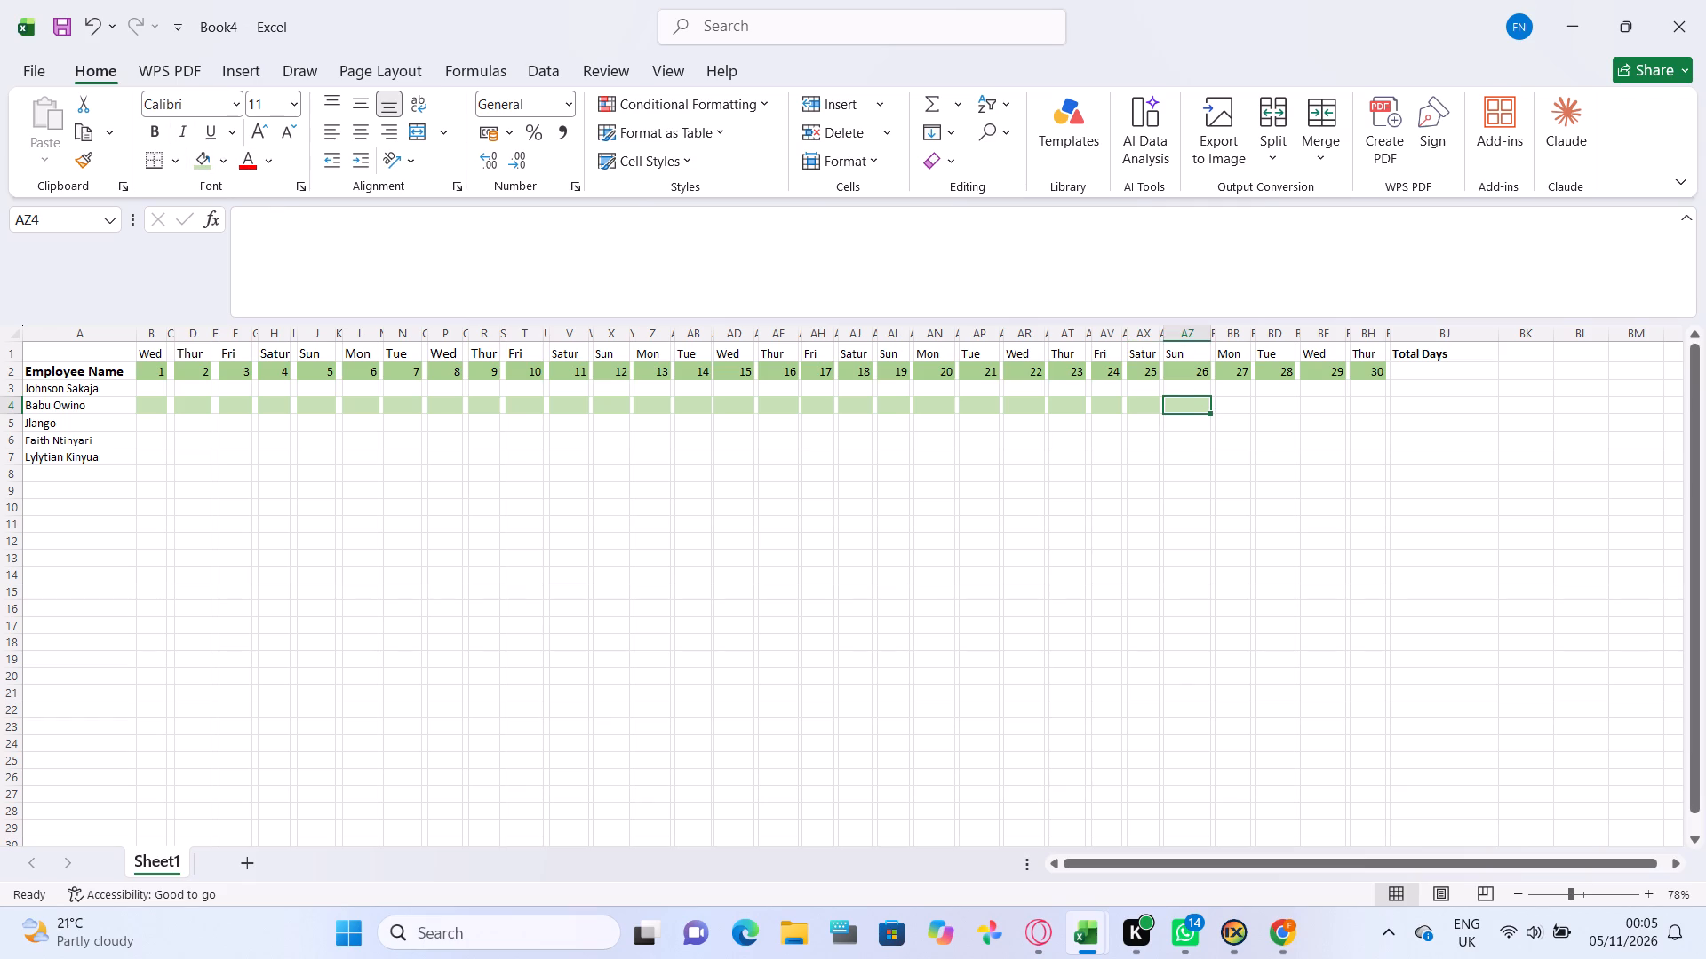
click(1226, 400)
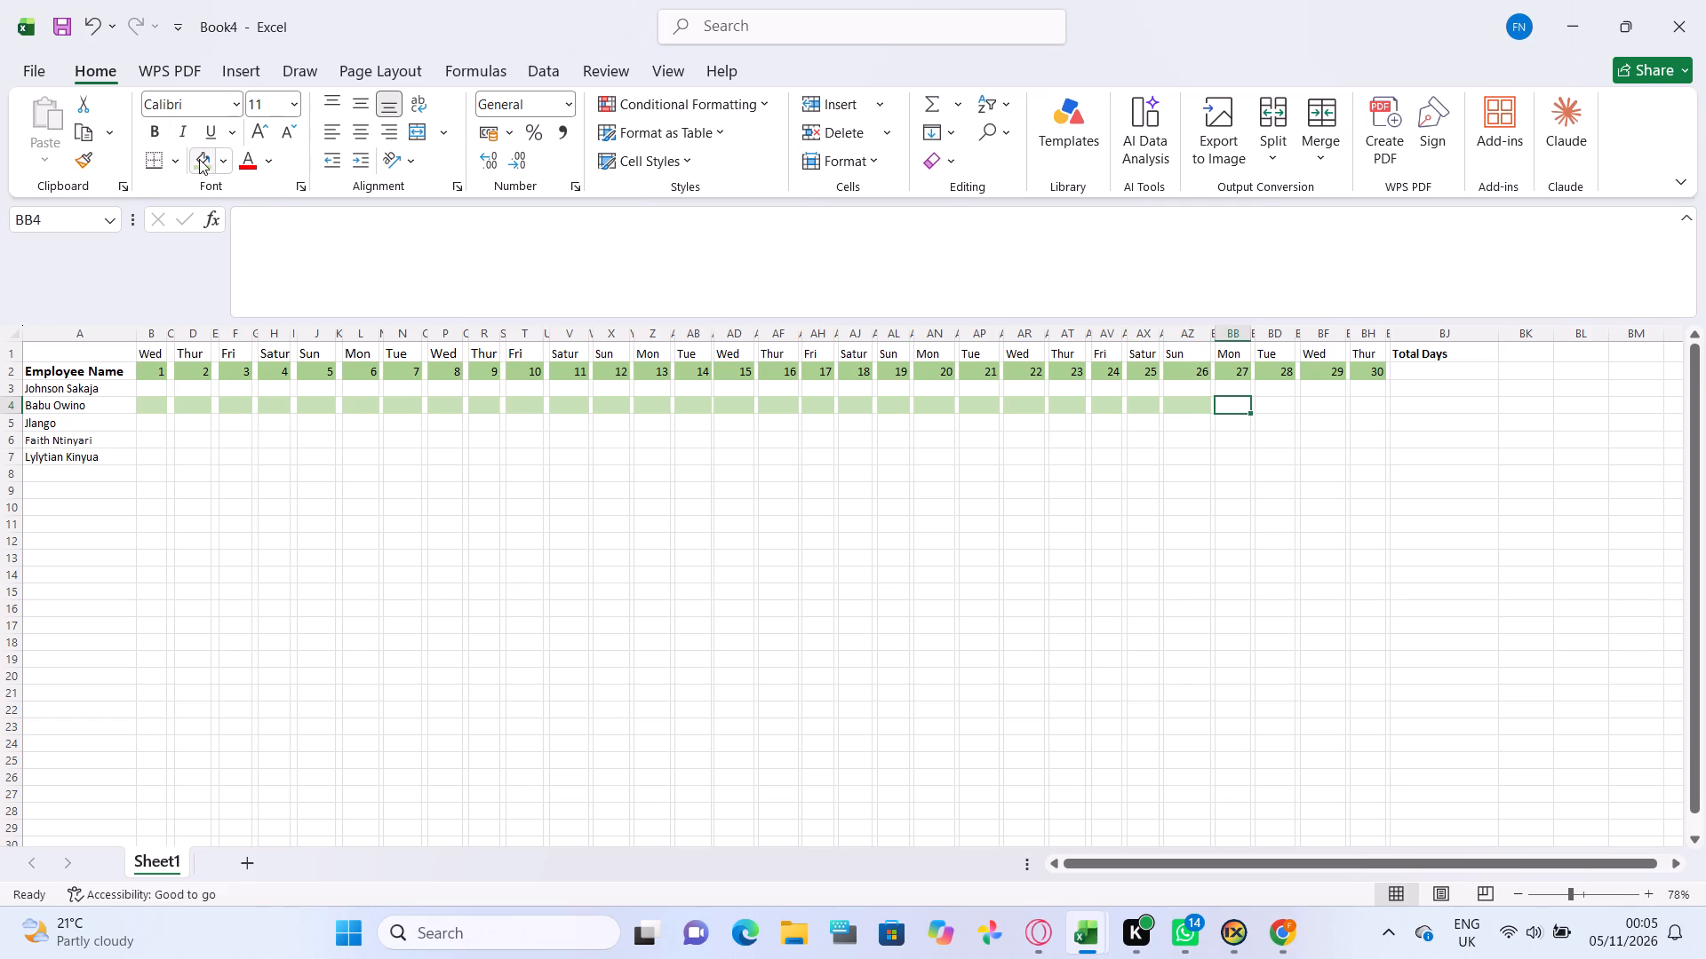
click(199, 159)
click(1273, 413)
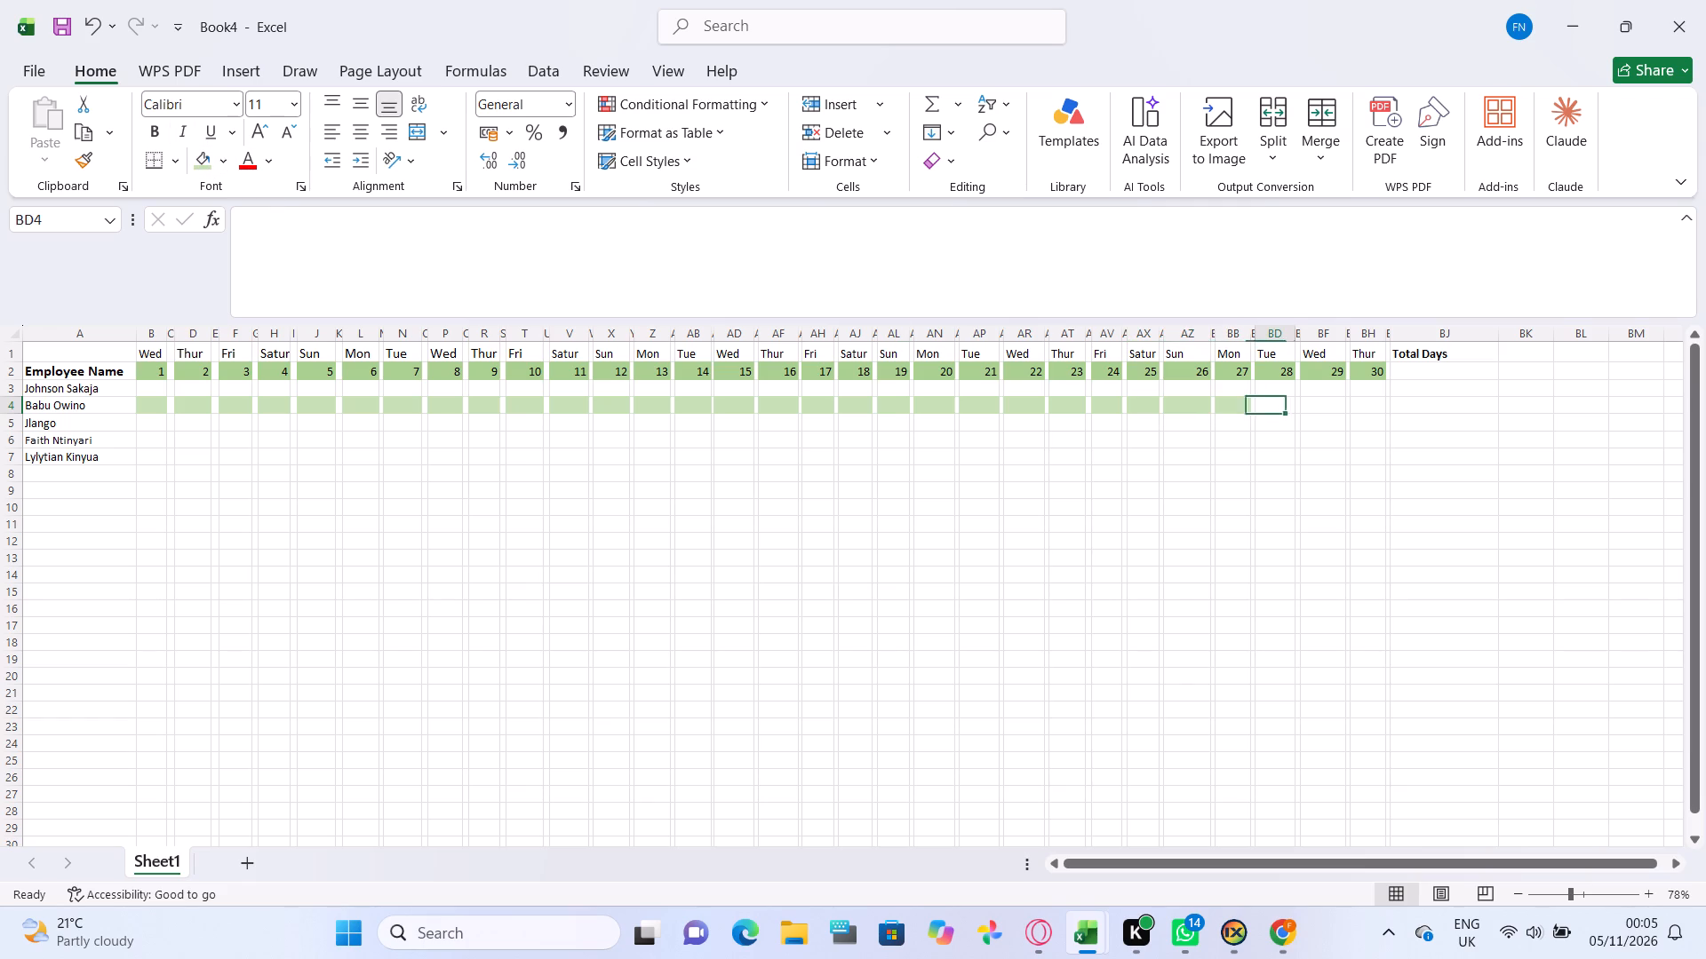
click(205, 162)
click(1308, 412)
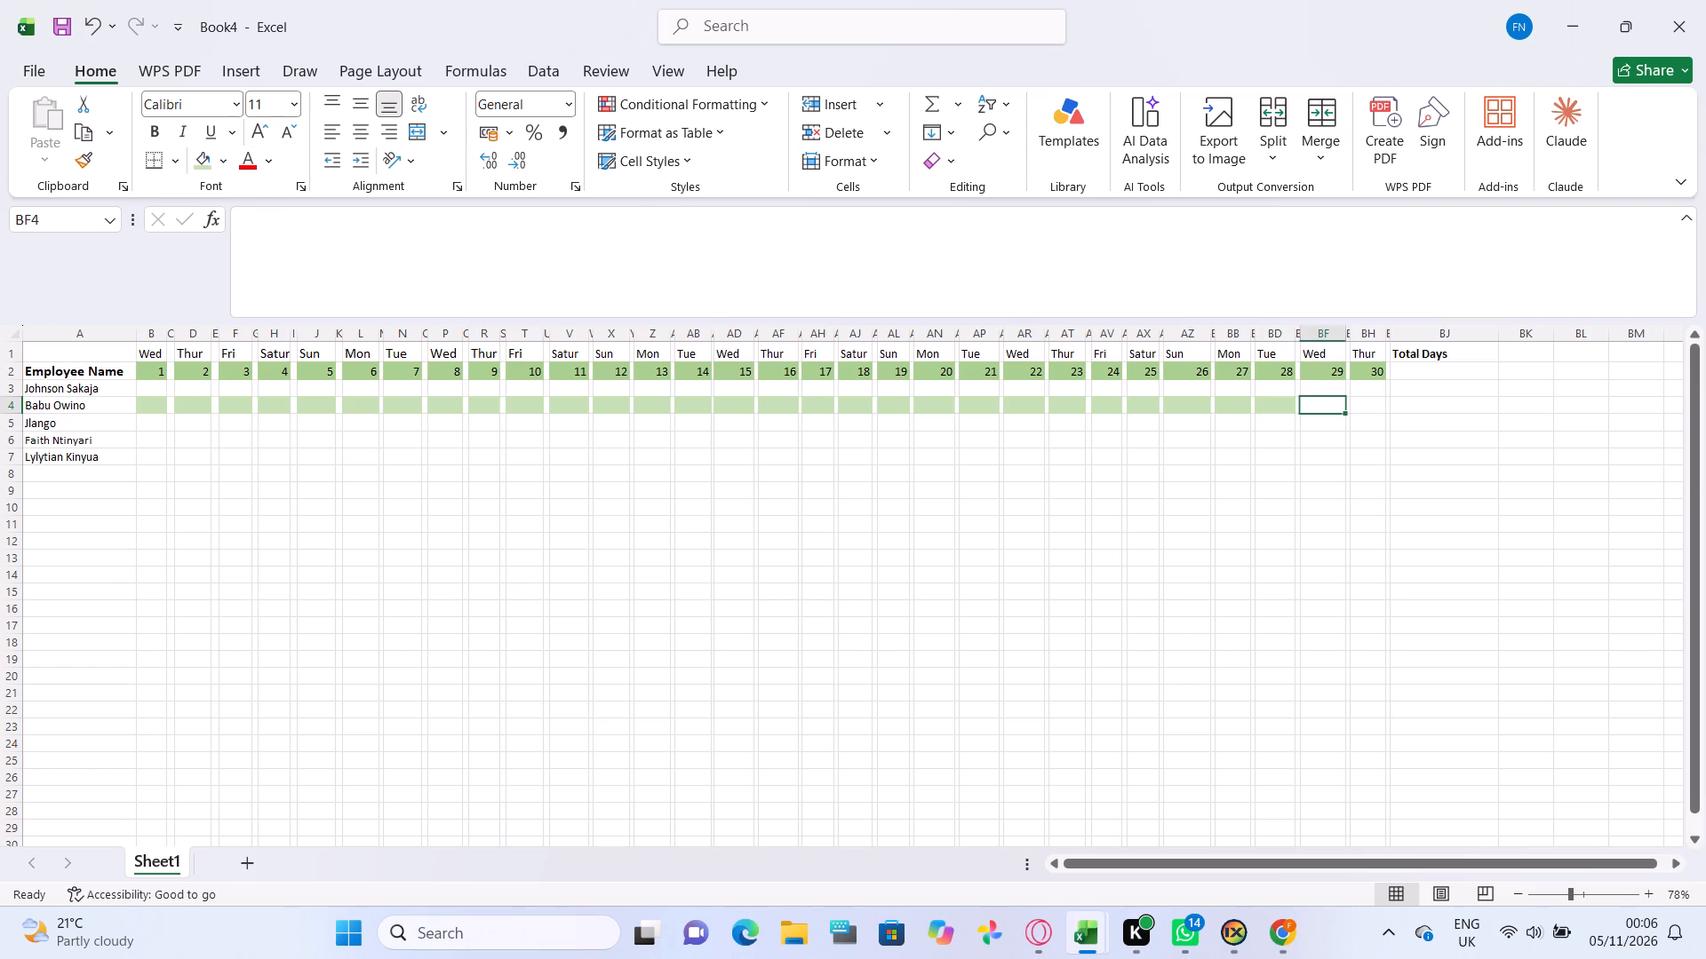
click(201, 160)
click(1361, 402)
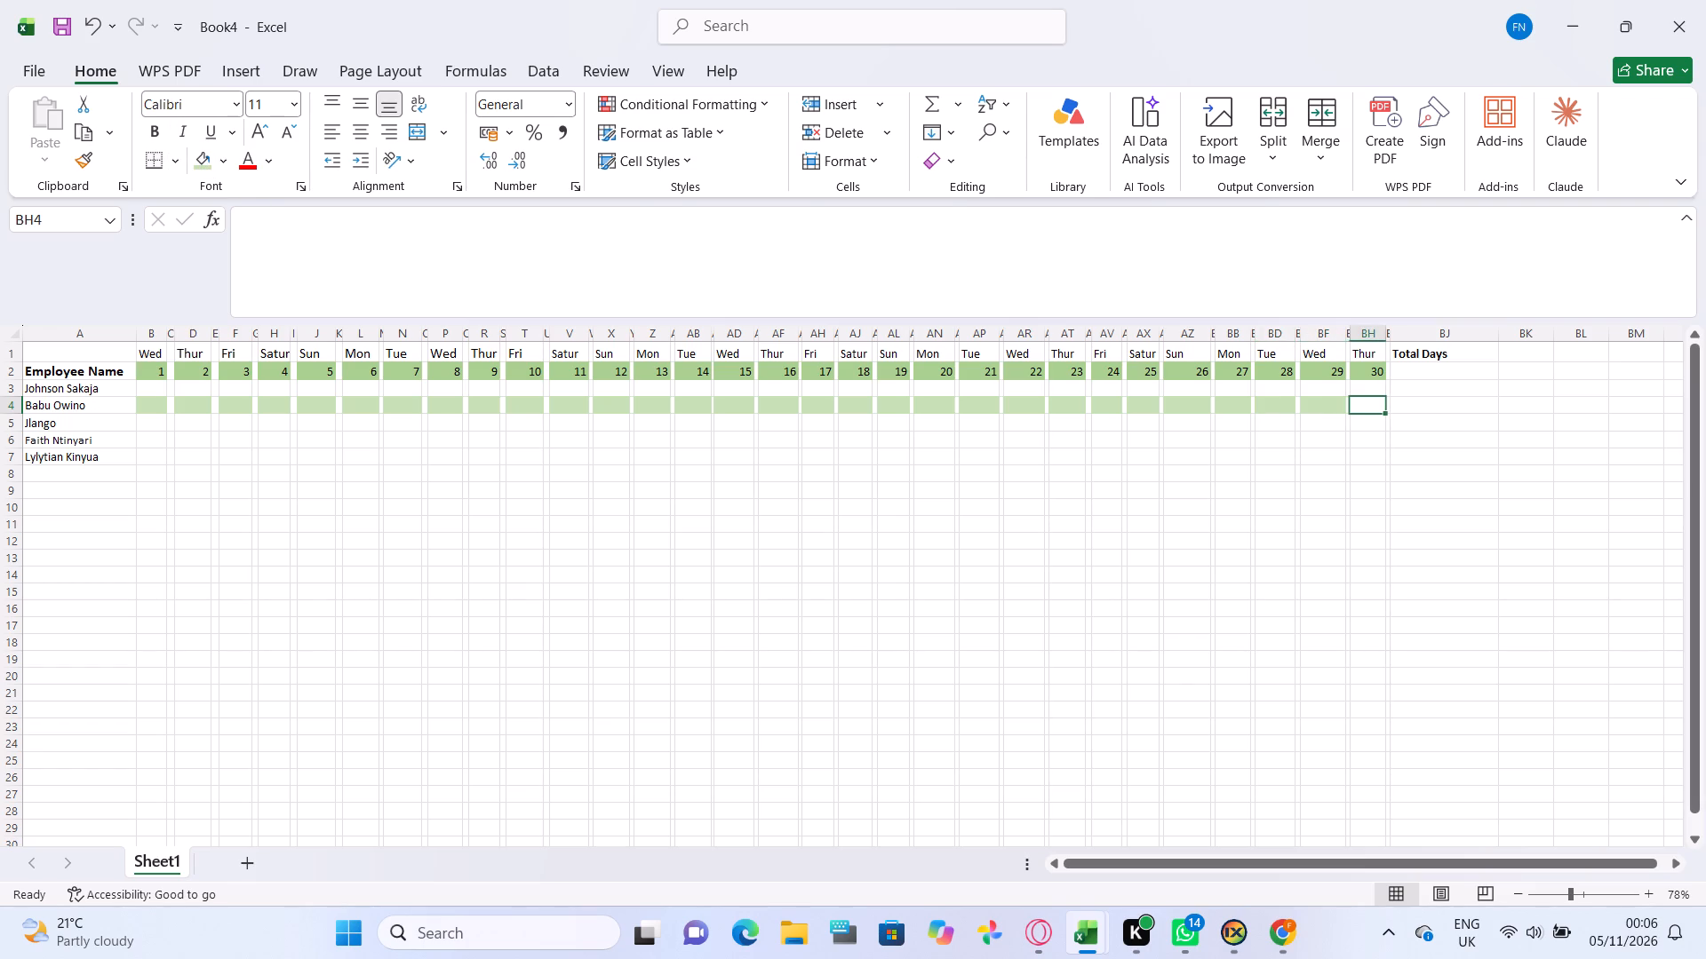
click(202, 162)
Fill row 6 under dates 1 to 4 with the lightest theme green, in B6, D6, F6 and H6.
click(159, 446)
click(222, 161)
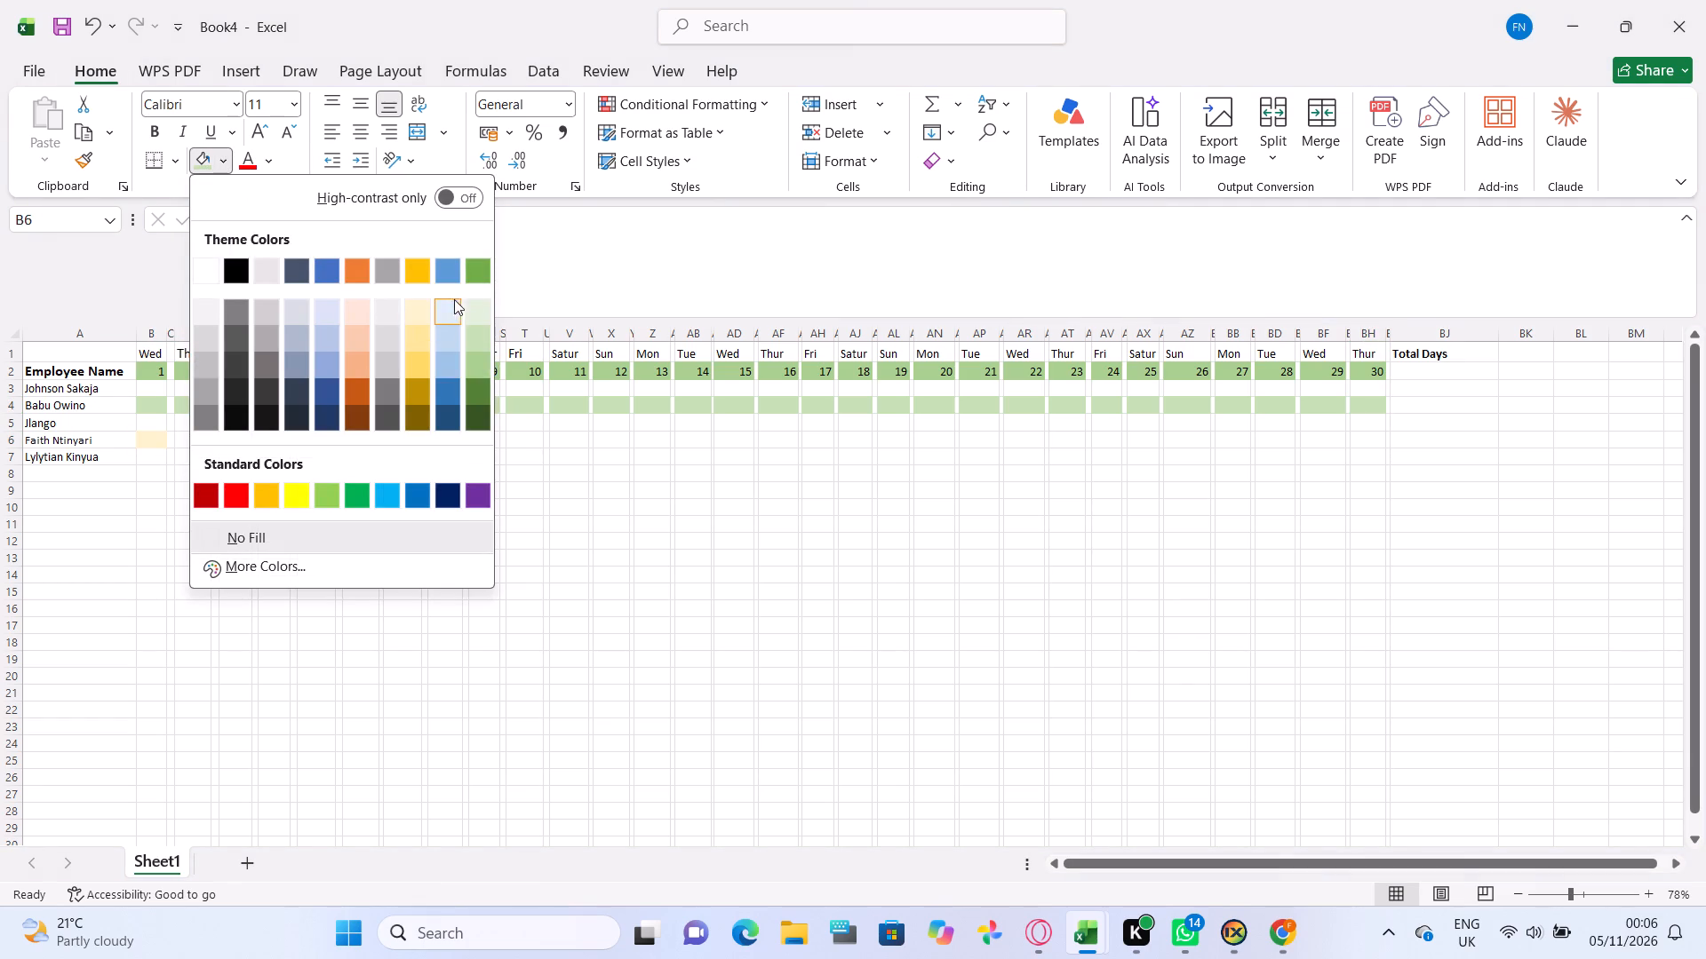
click(480, 301)
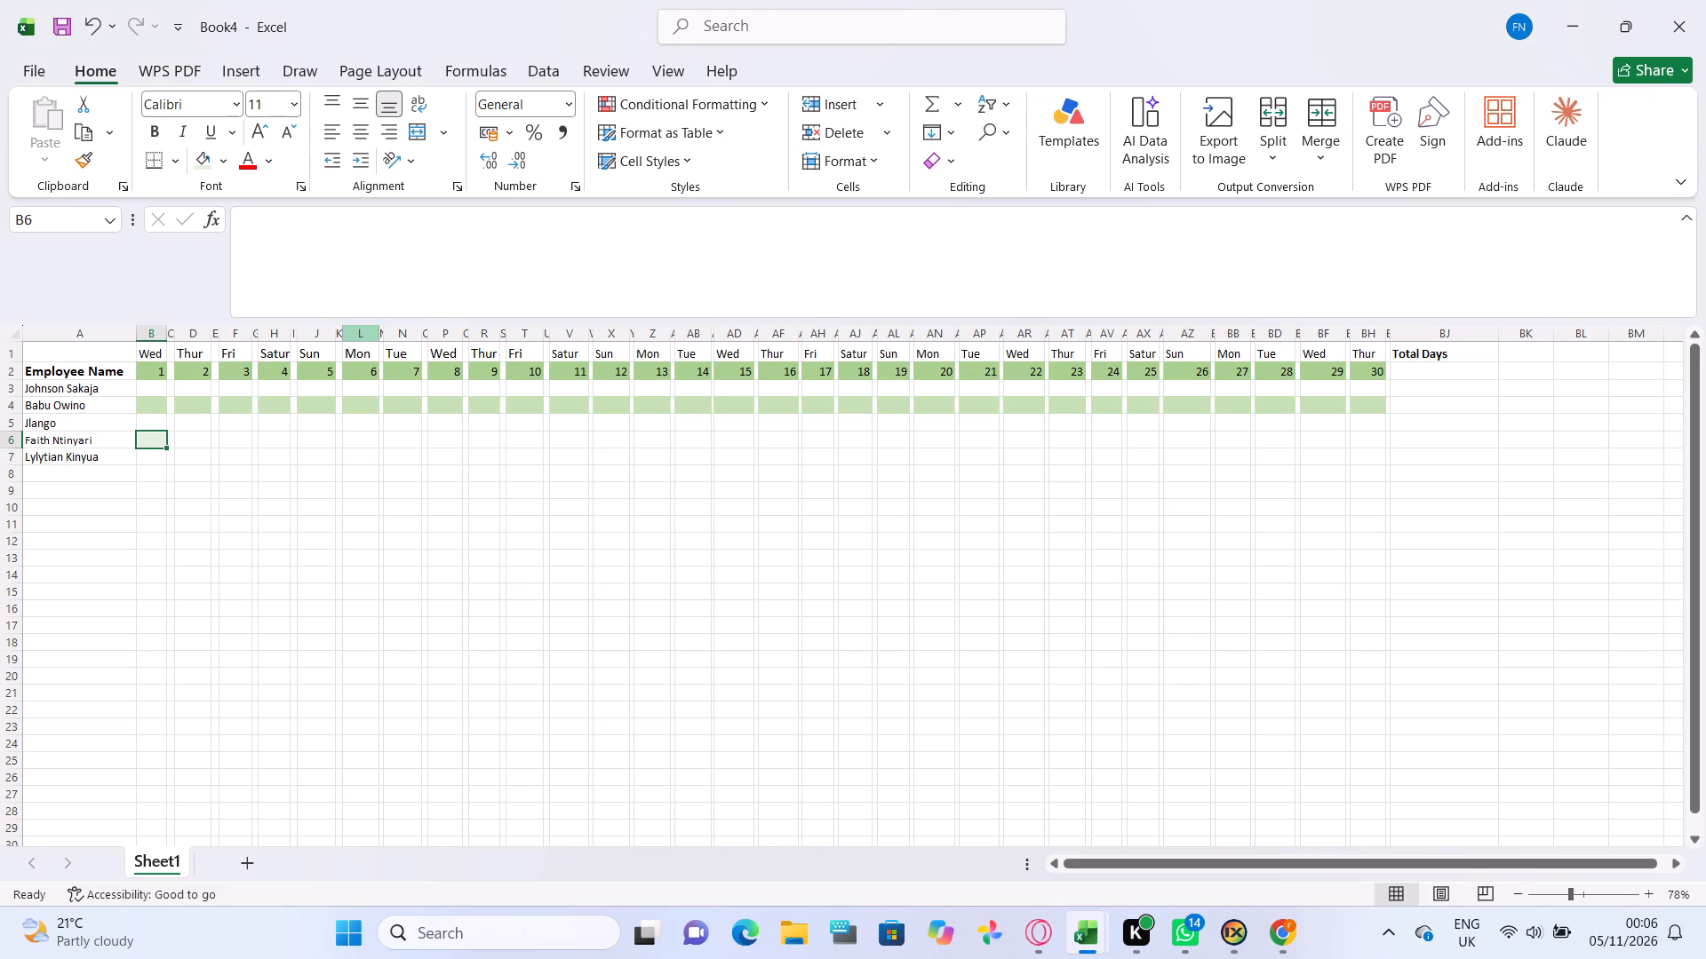
click(201, 433)
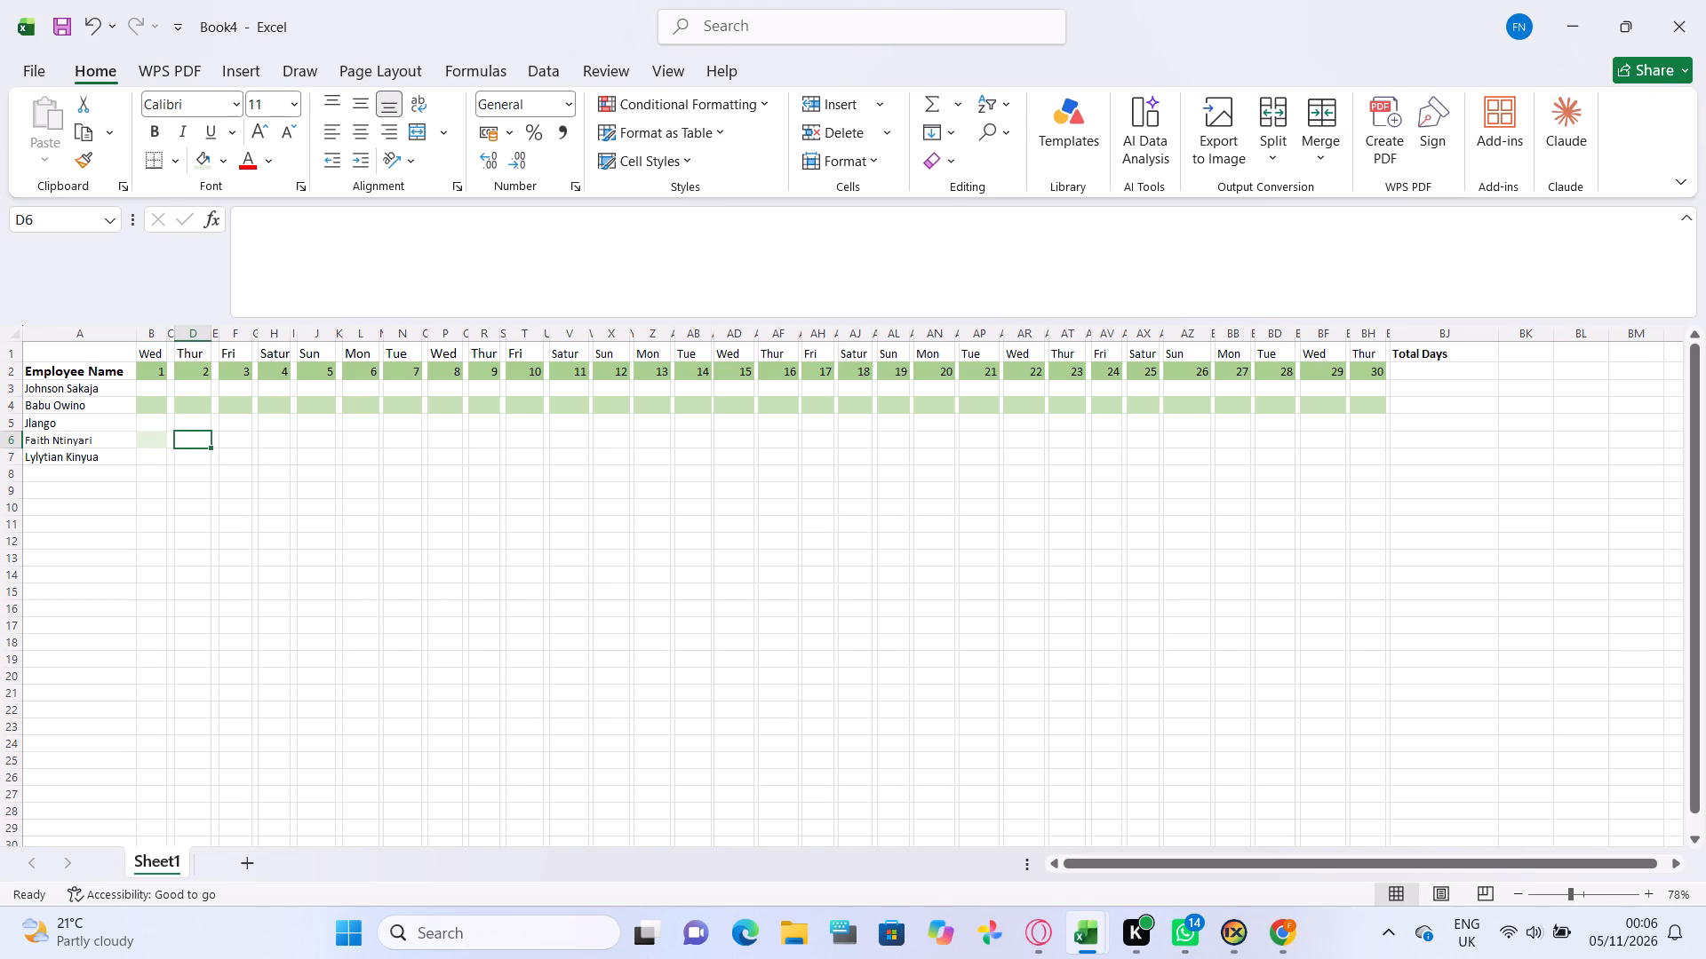
click(200, 173)
click(251, 448)
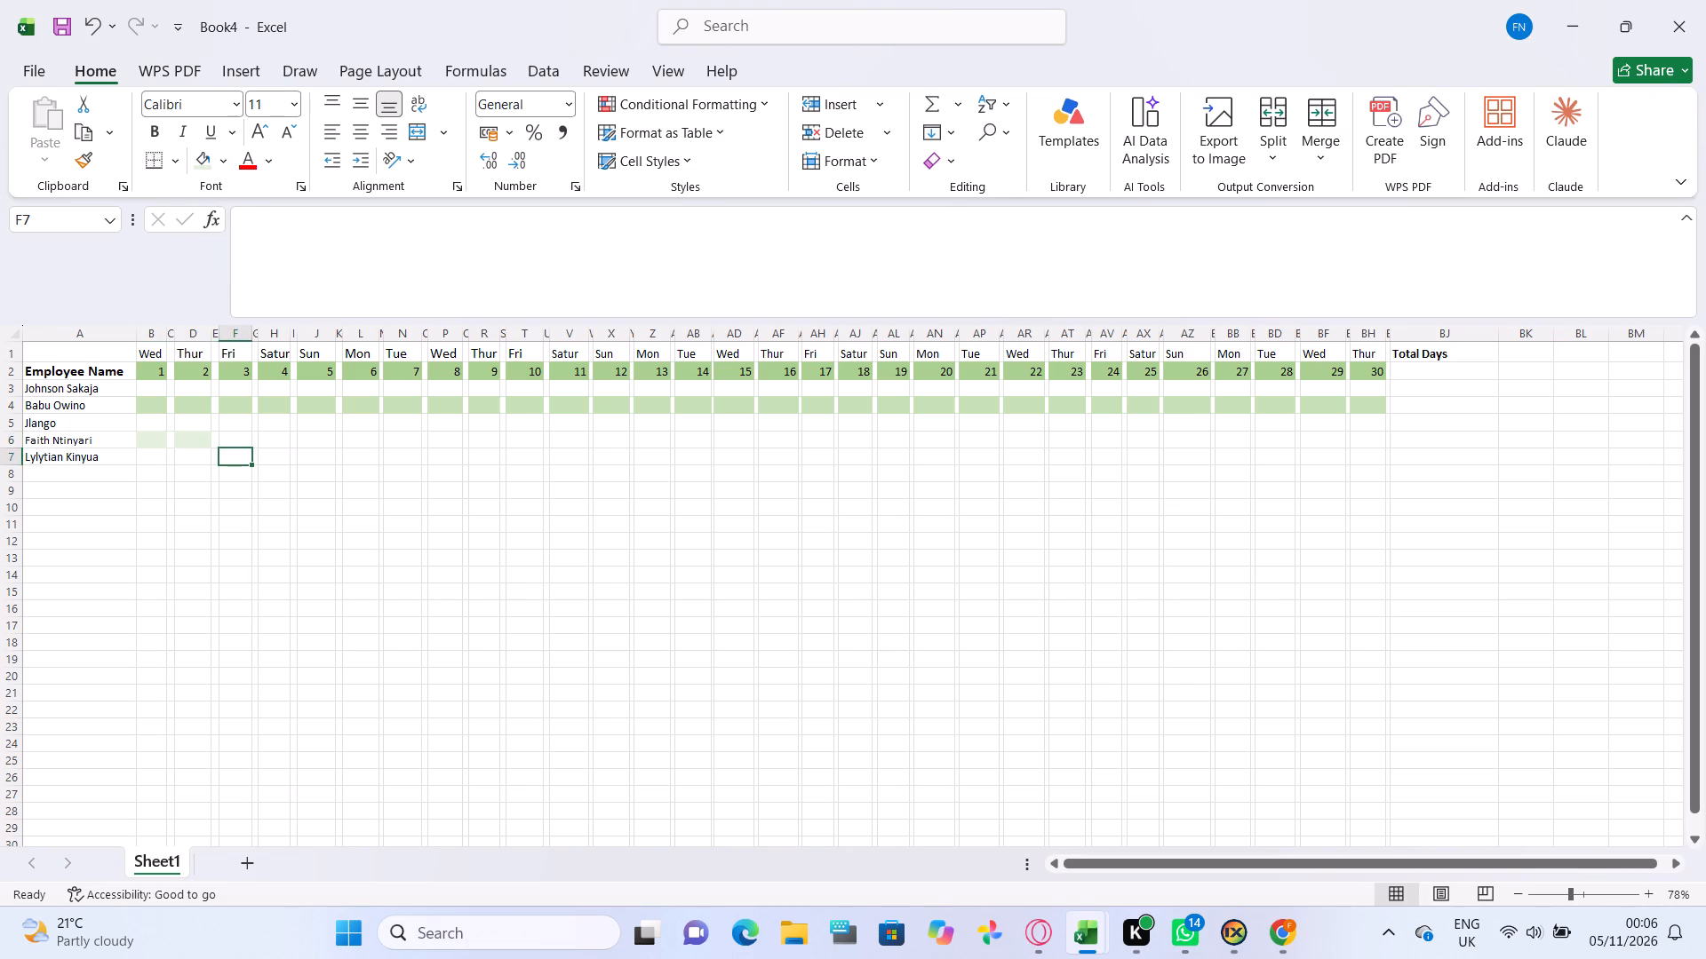
click(236, 434)
click(207, 164)
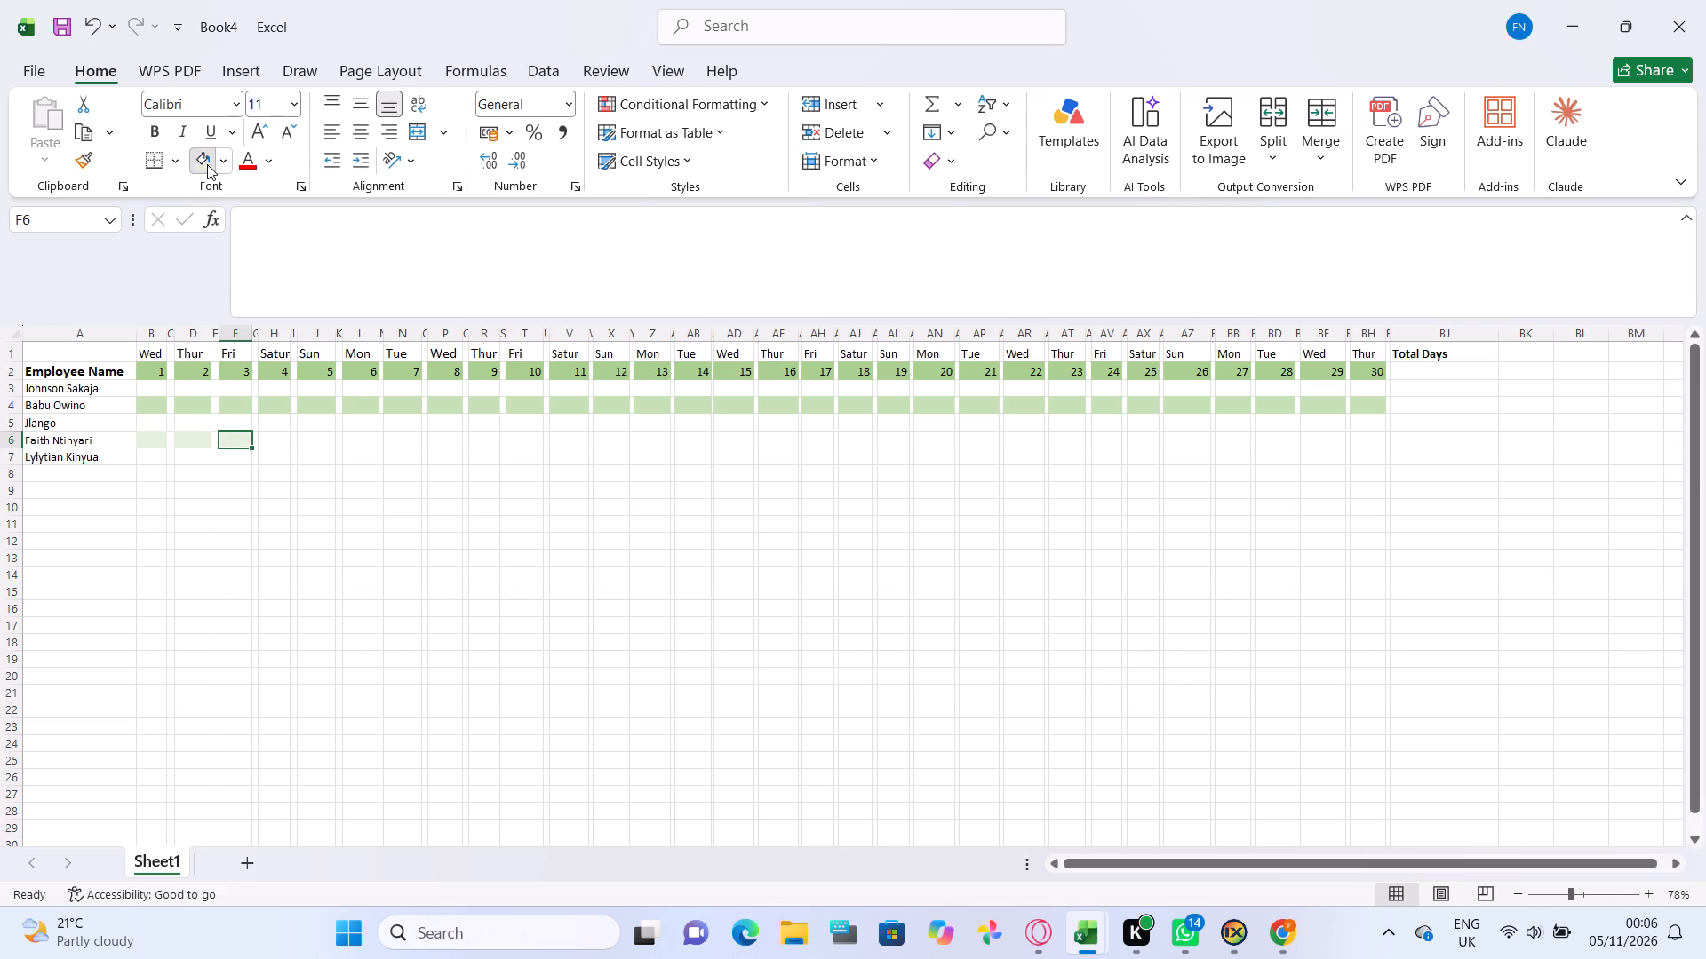
click(279, 451)
click(279, 441)
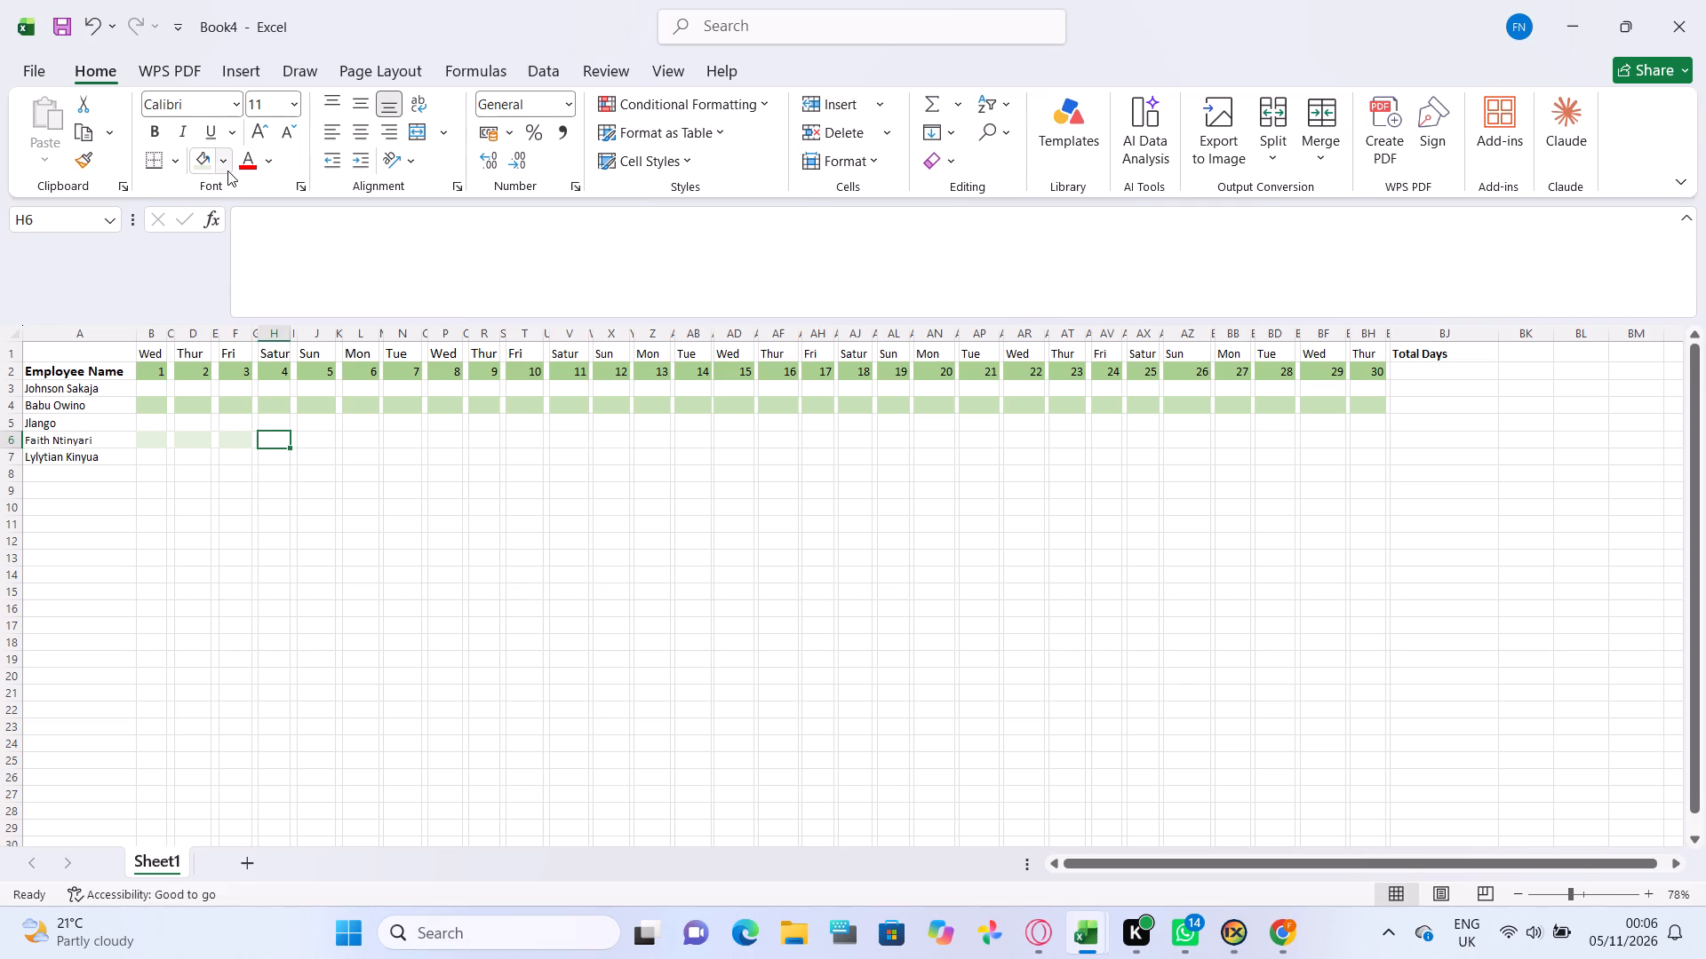
click(206, 167)
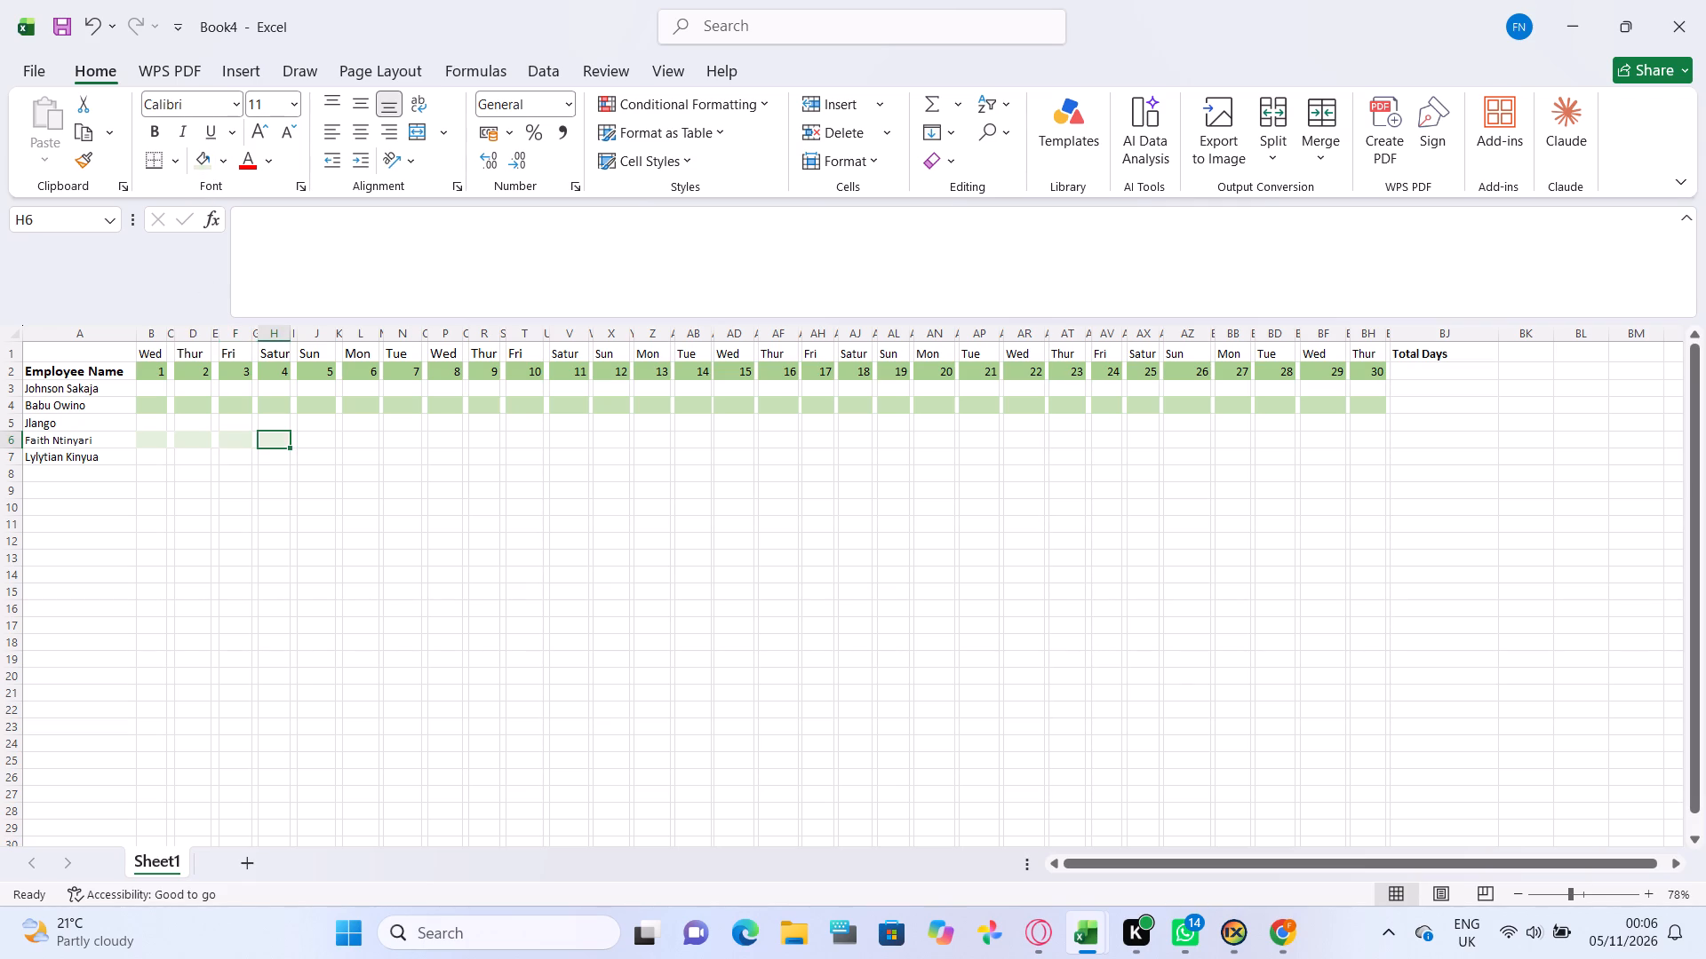
Apply the same lightest green fill to row 6 under dates 5 to 8, in J6, L6, N6 and P6.
click(304, 438)
click(202, 167)
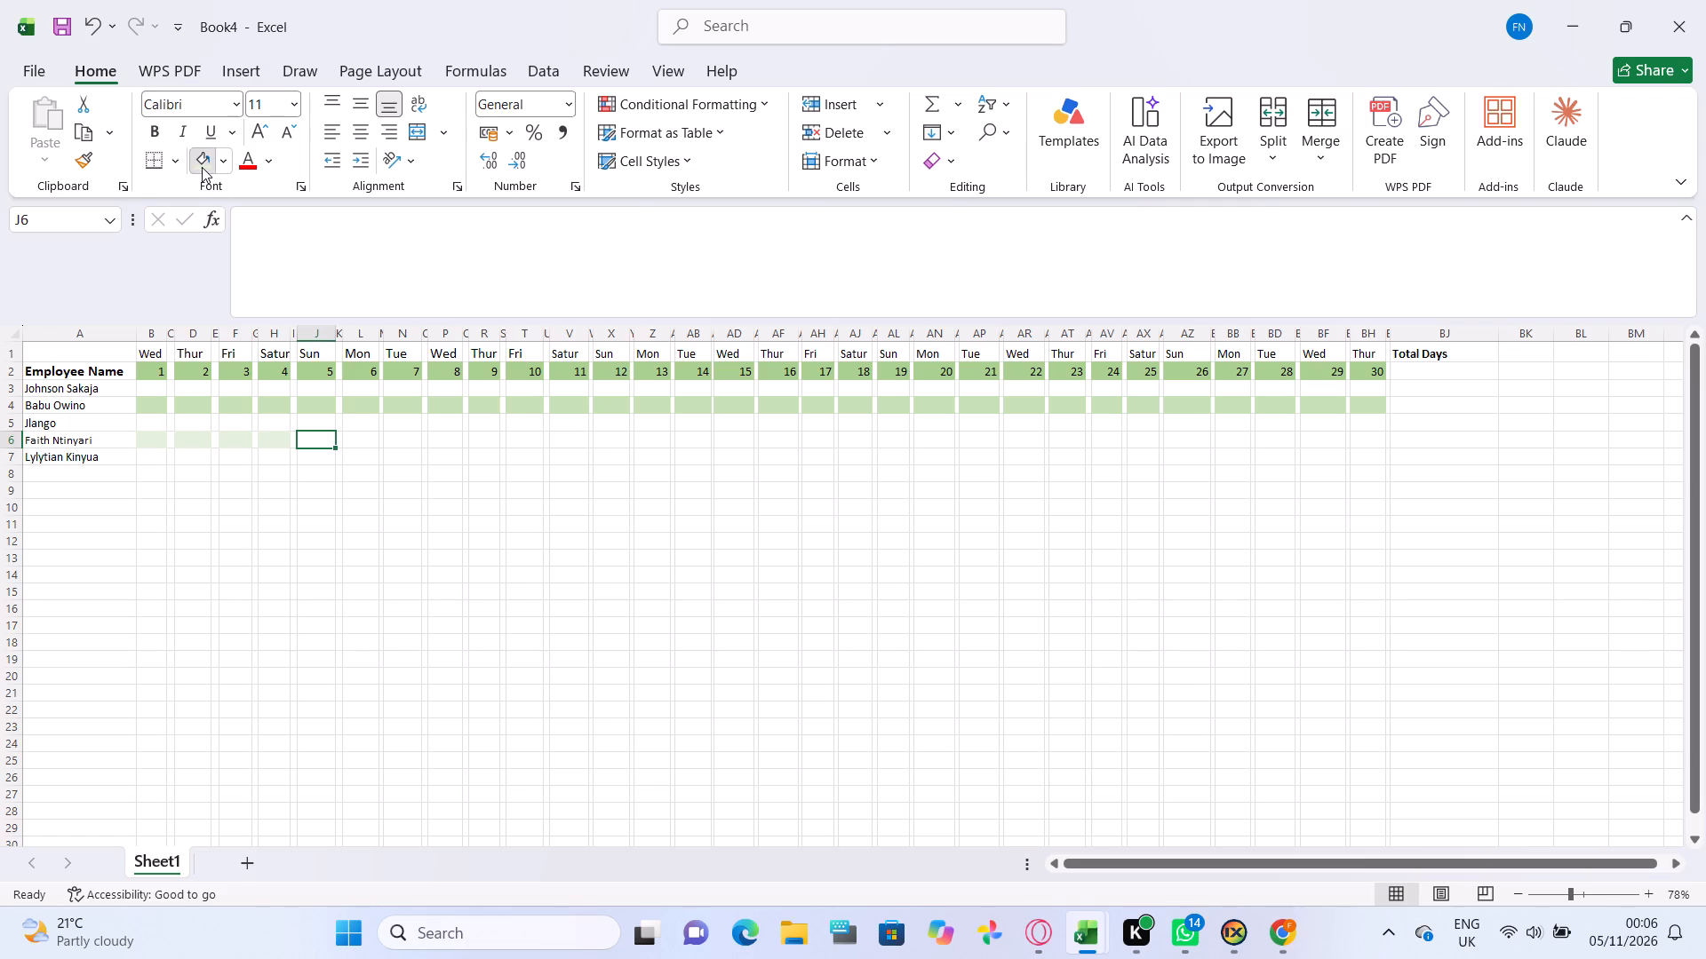
click(367, 438)
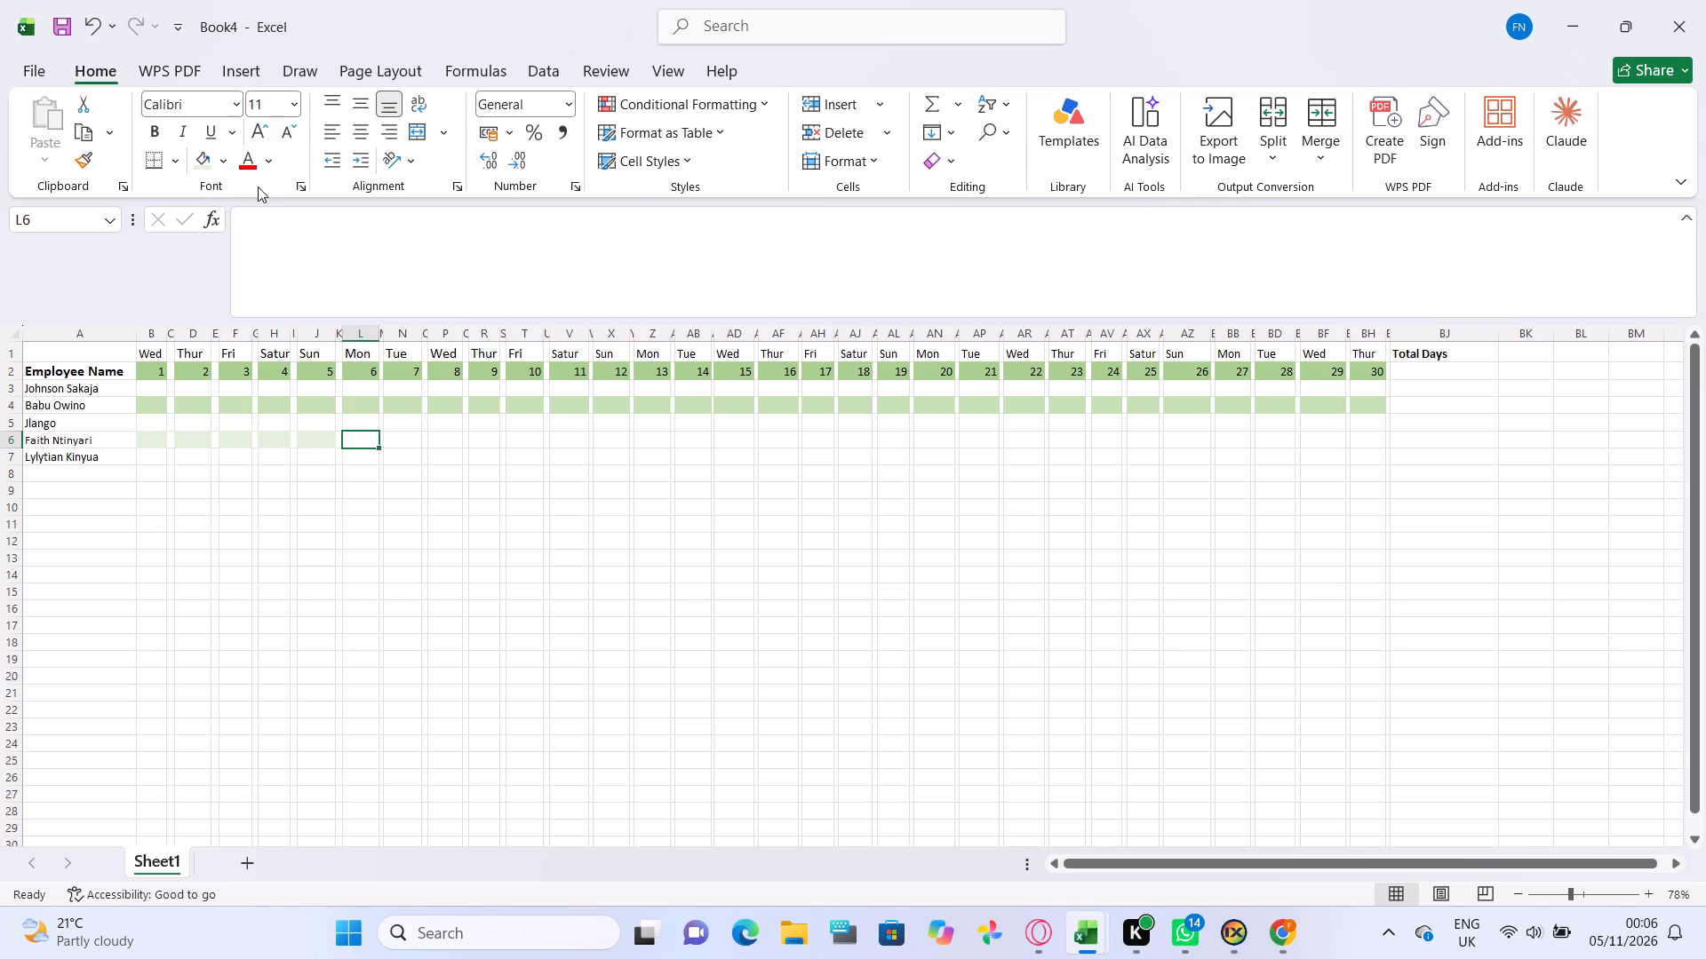
click(197, 164)
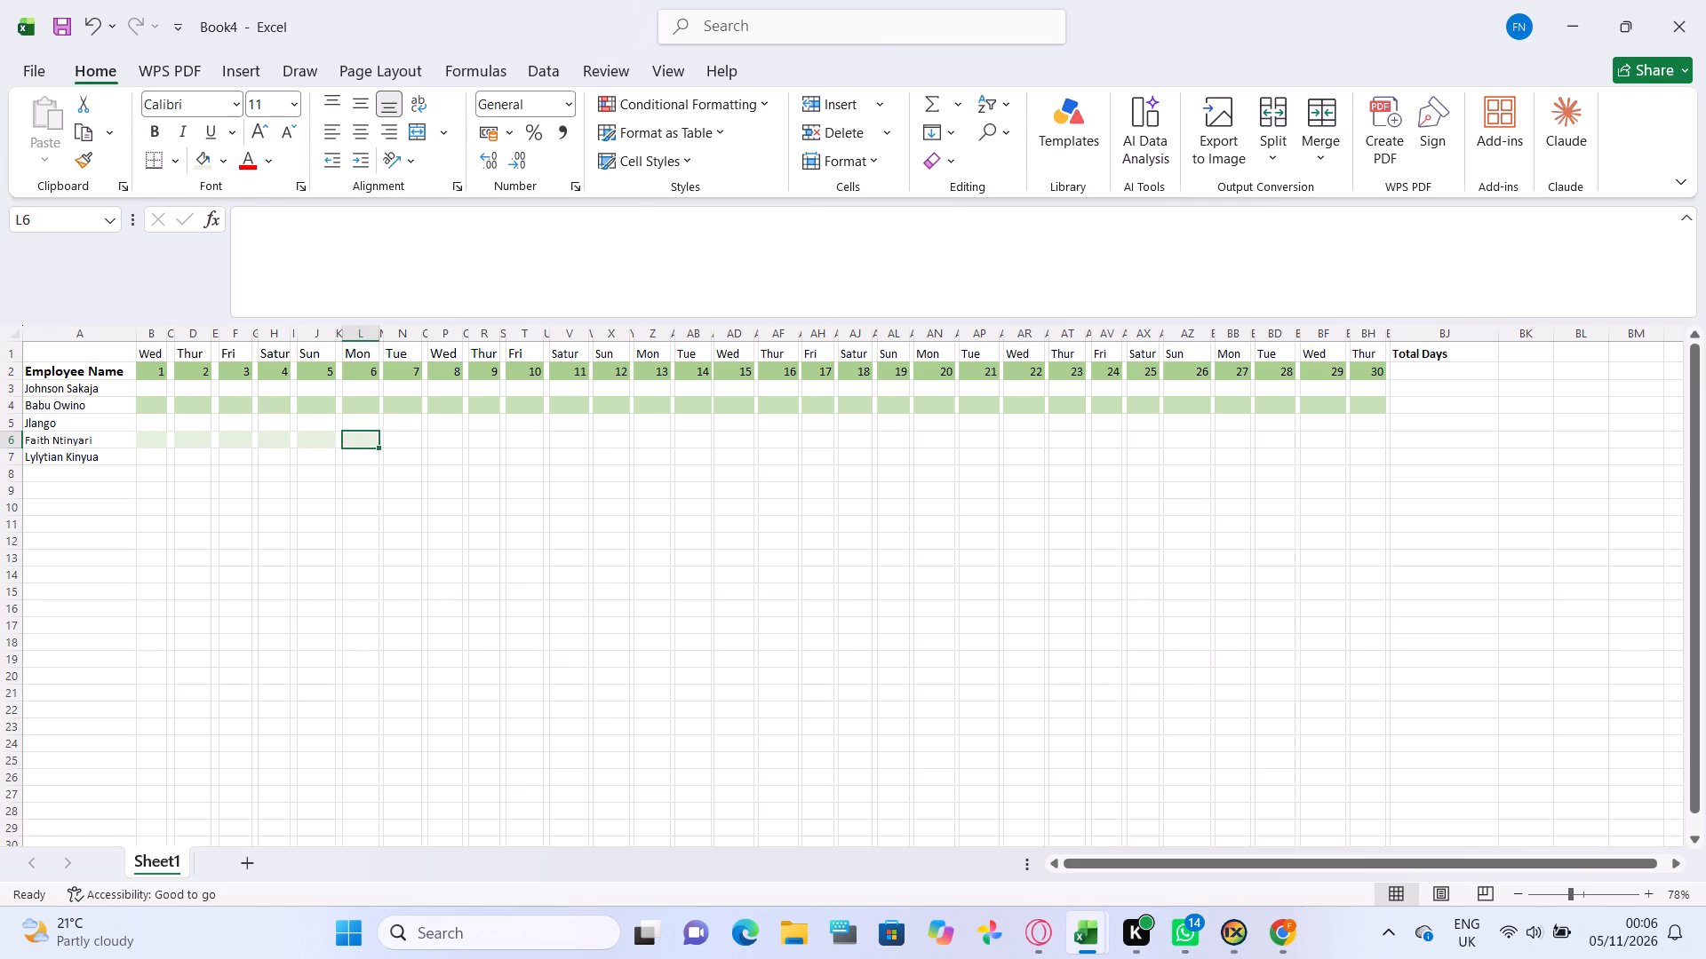
click(409, 448)
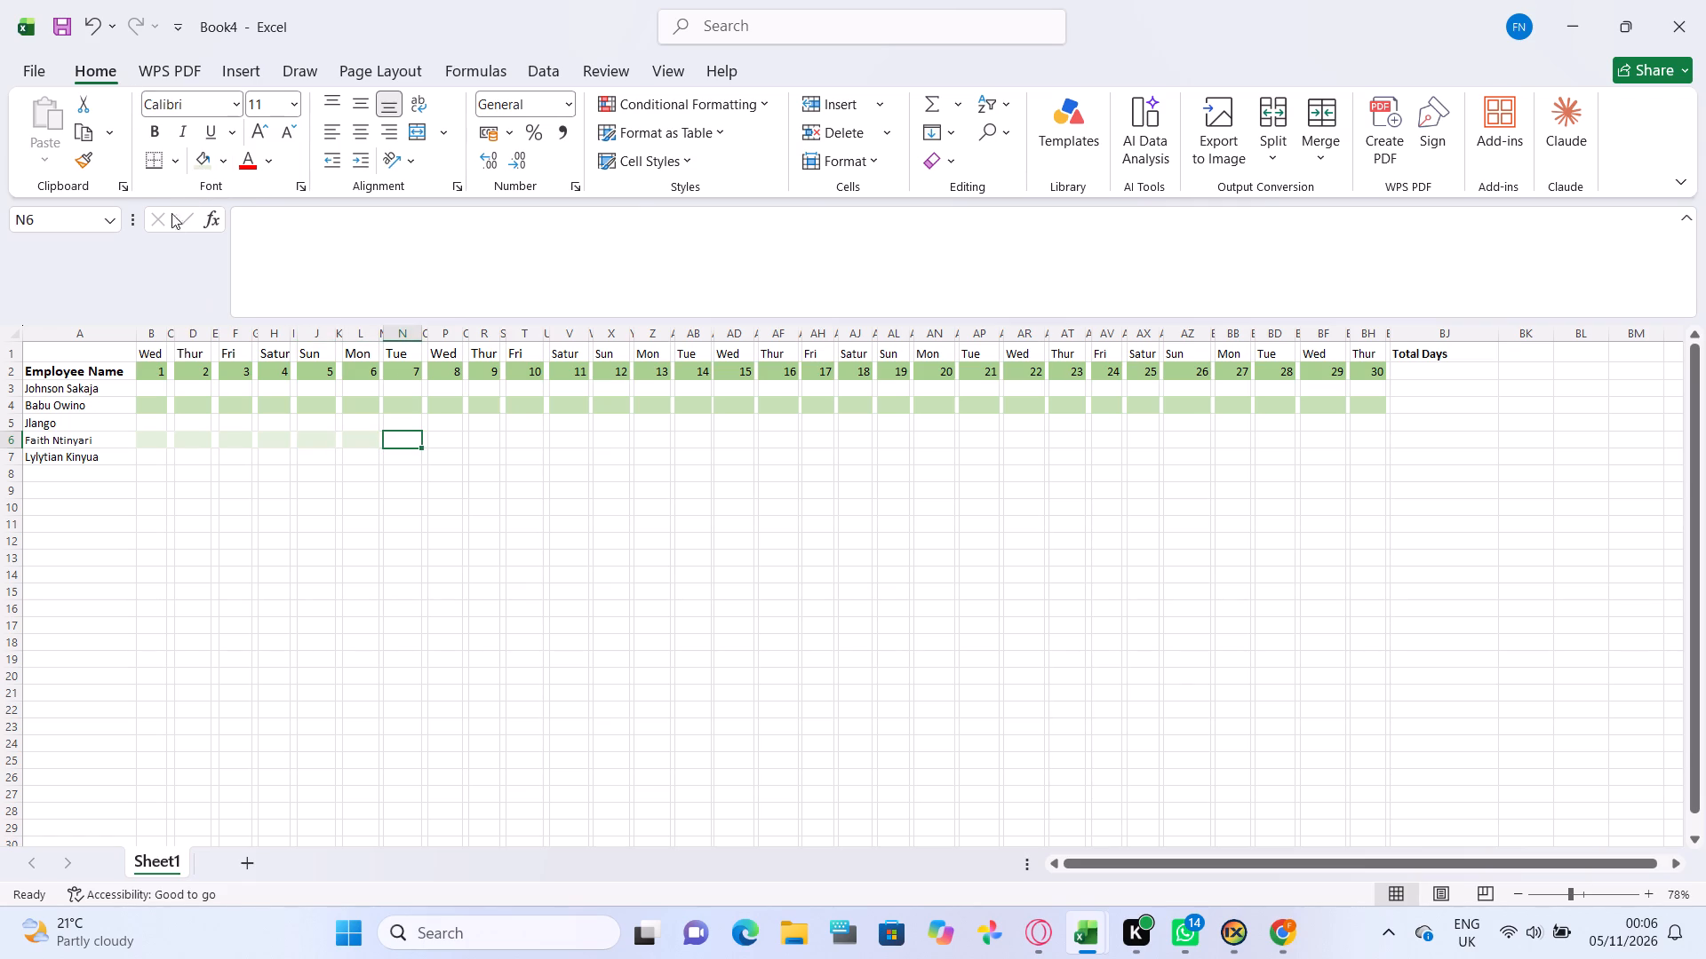
click(192, 168)
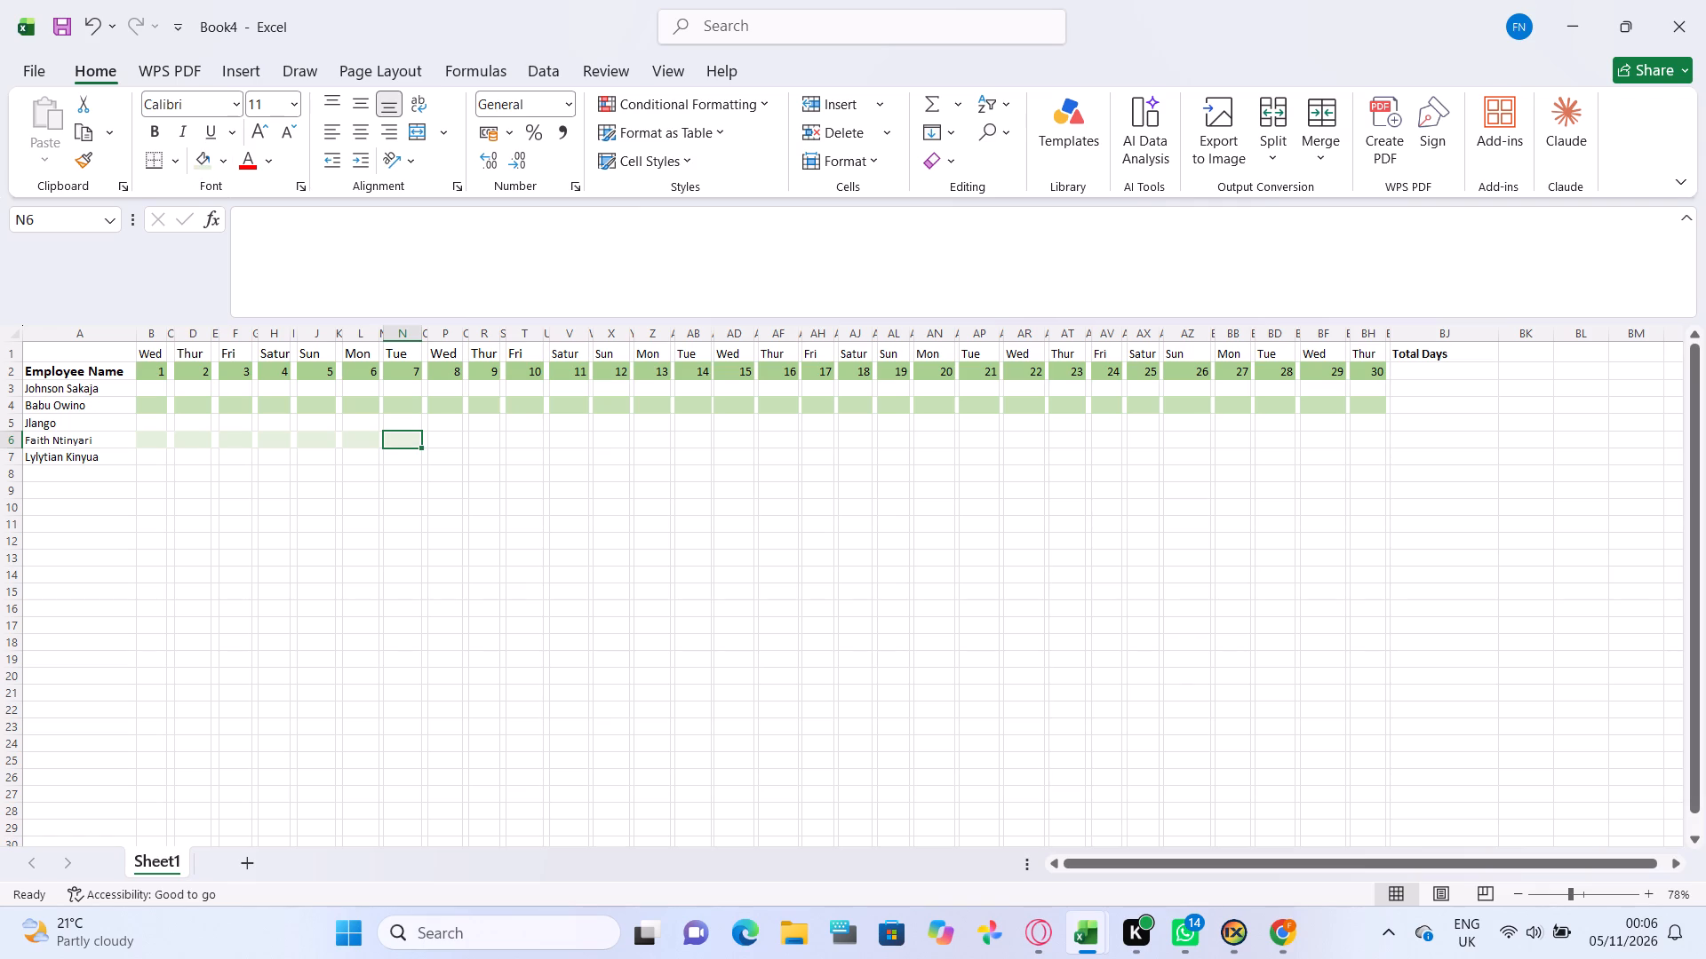
click(443, 436)
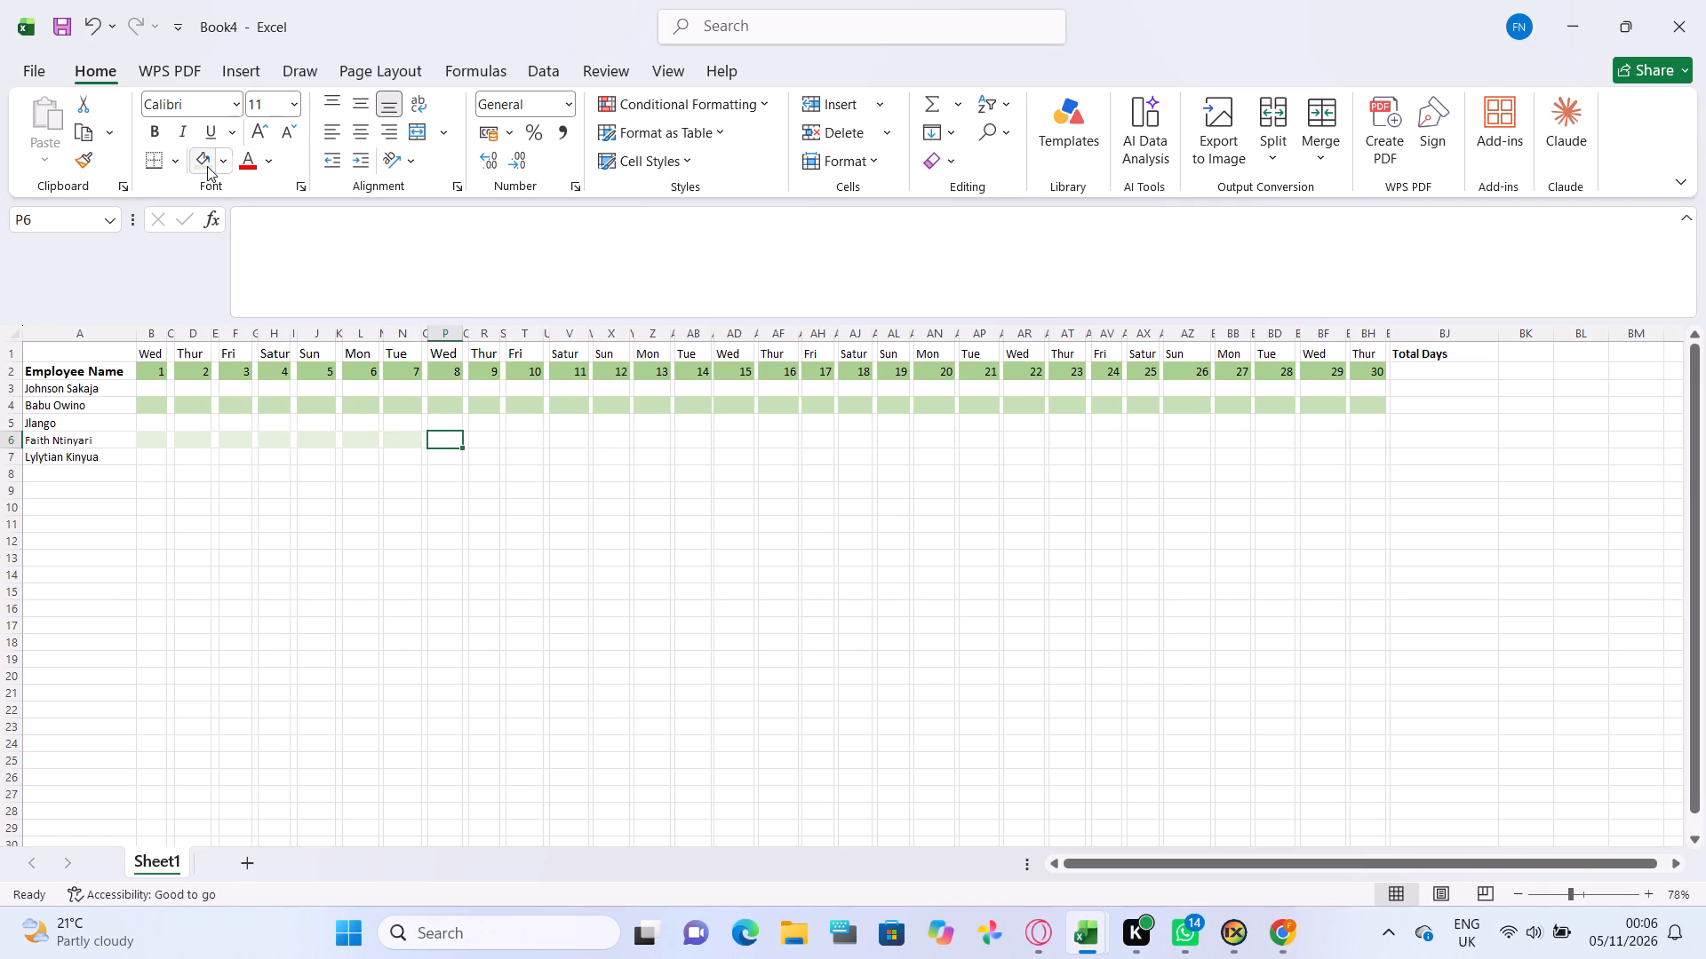
click(203, 166)
Apply the same lightest green fill to row 6 under dates 9 to 12, in R6, T6, V6 and X6.
click(502, 441)
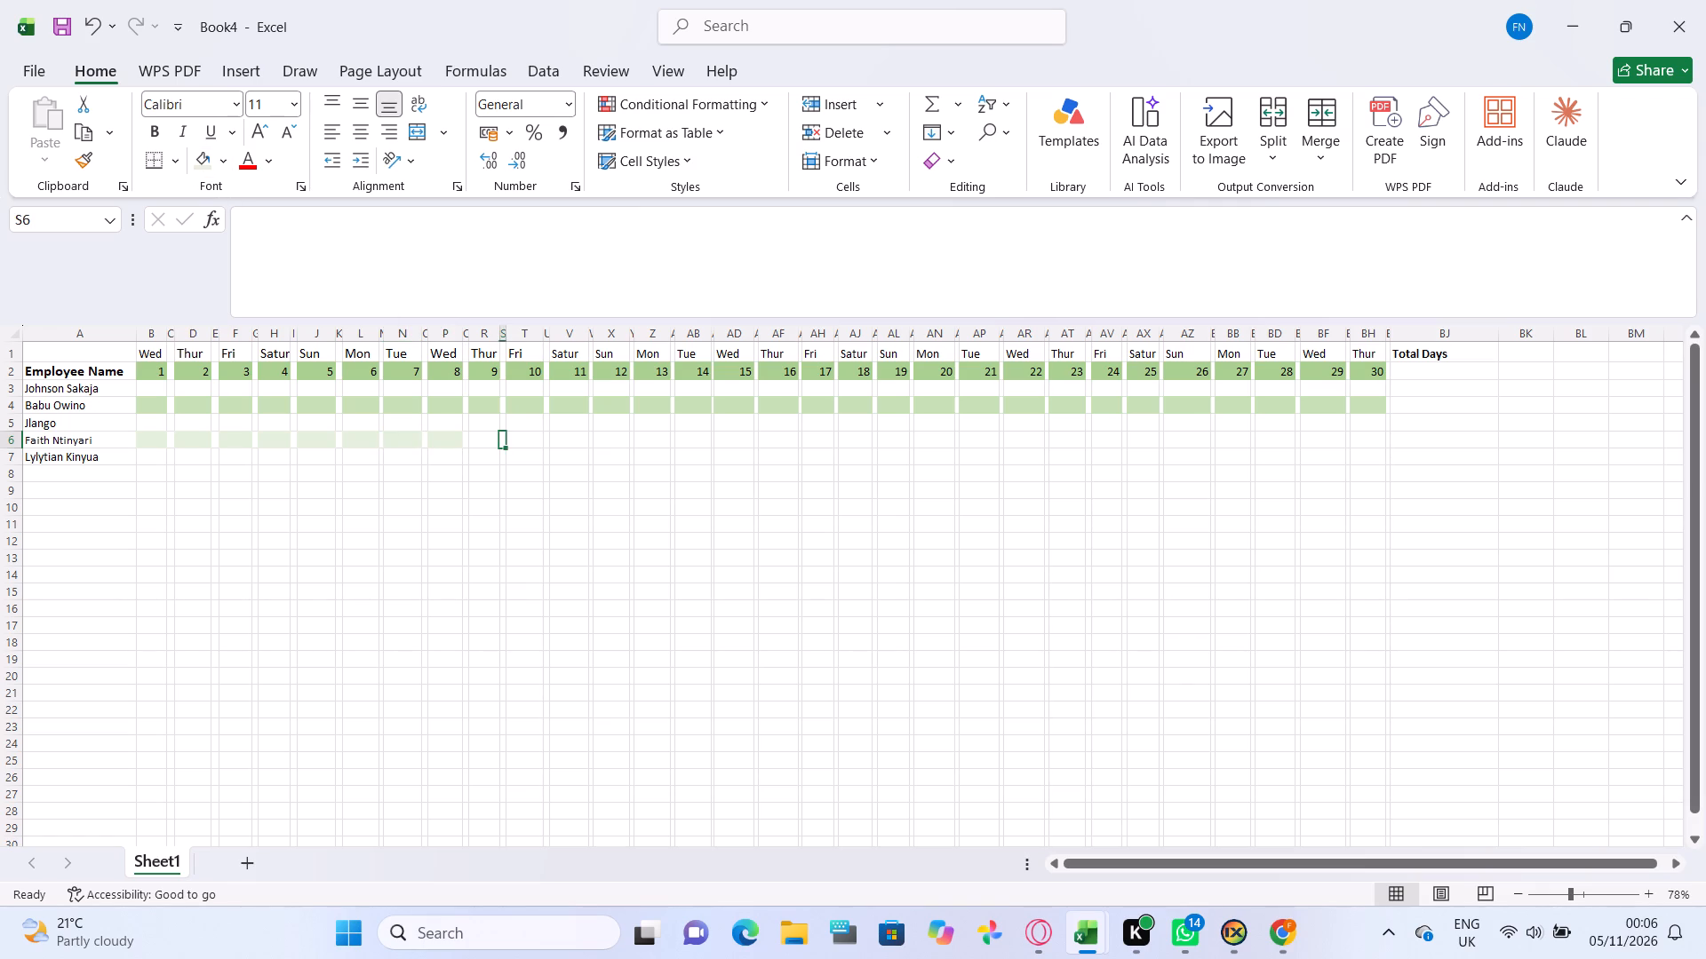
click(494, 441)
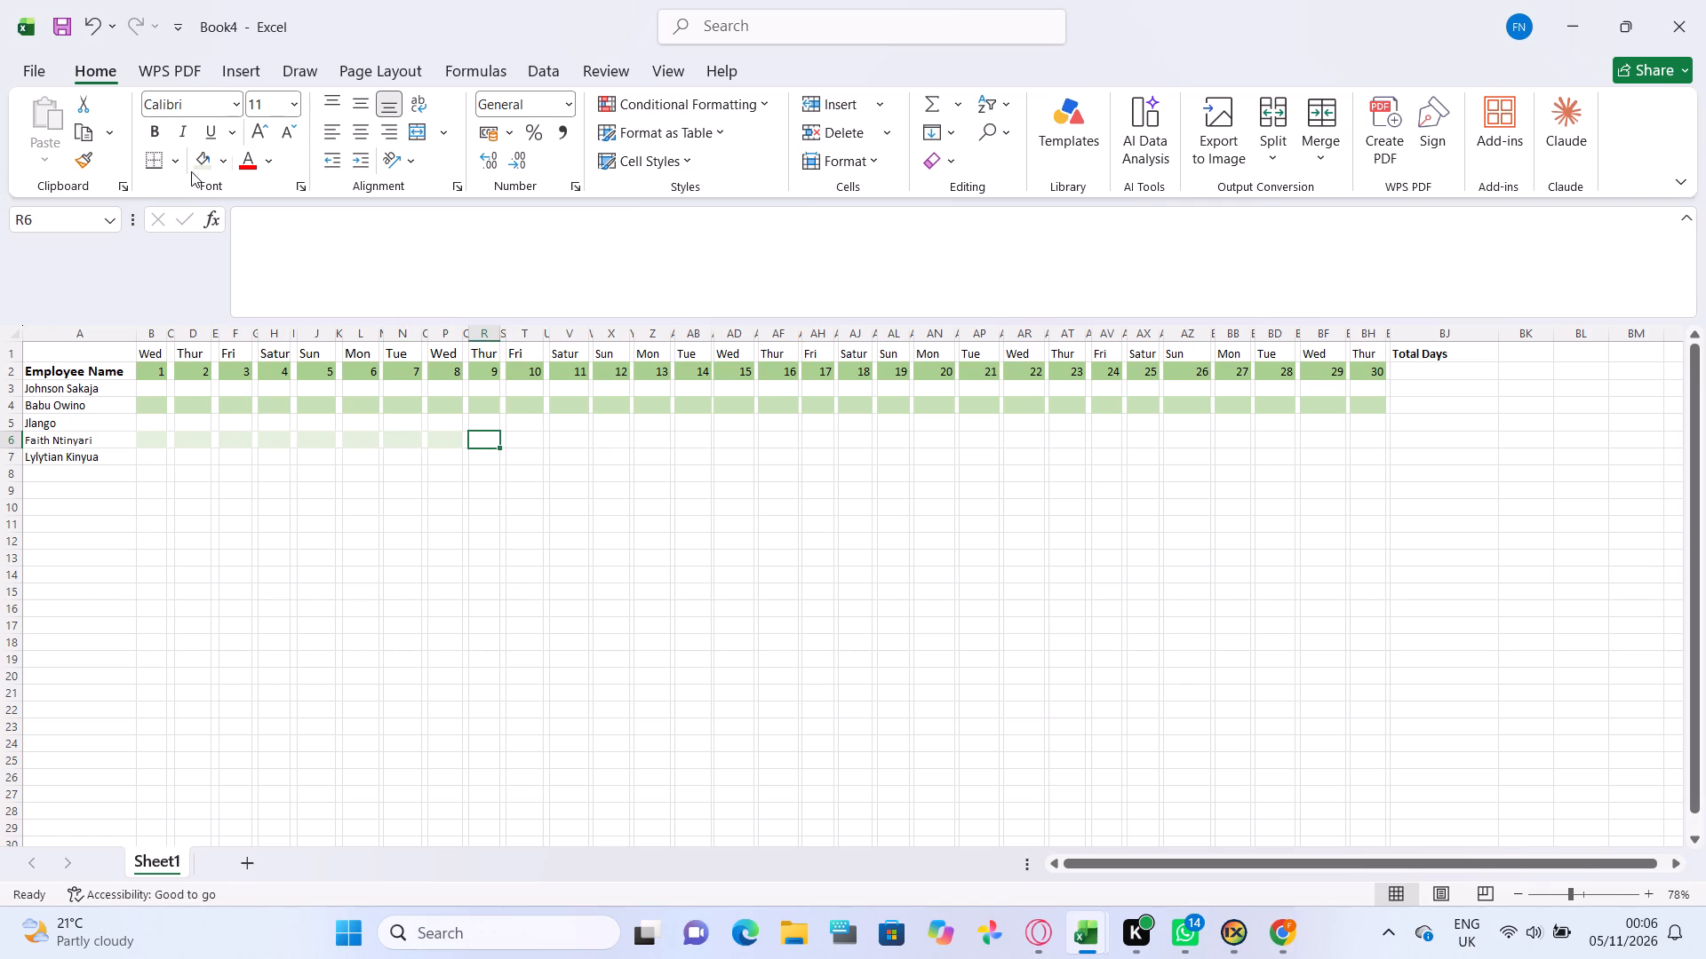
click(208, 160)
click(522, 439)
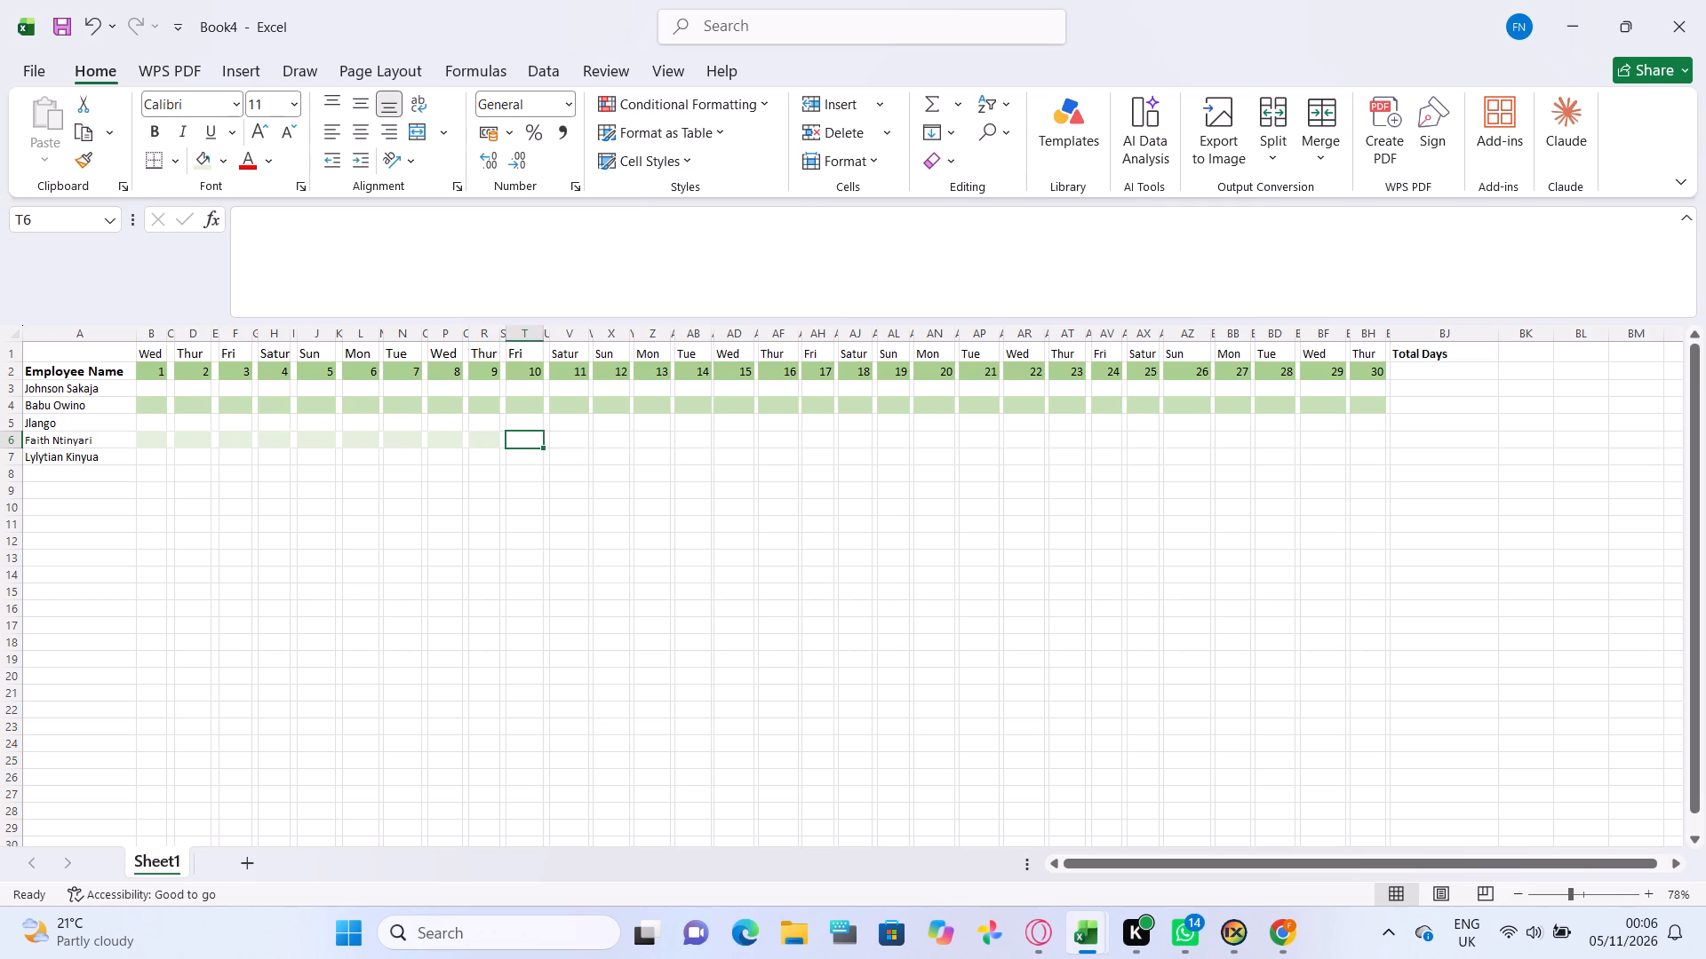
click(203, 169)
click(553, 443)
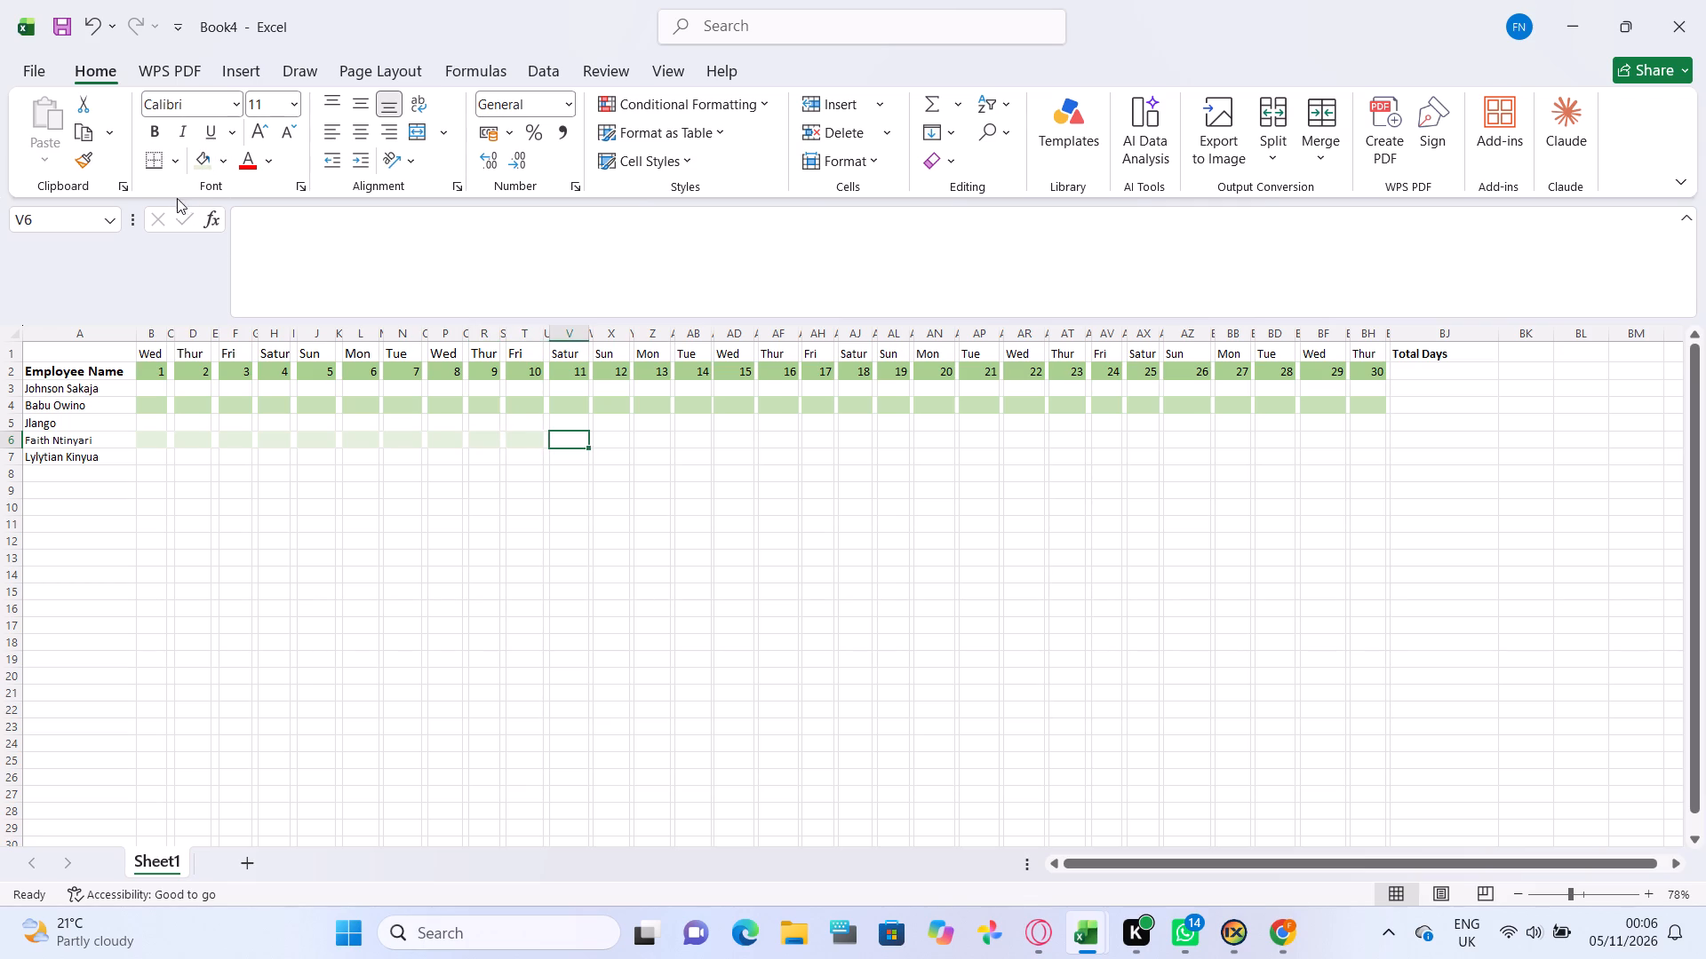
click(207, 158)
click(611, 437)
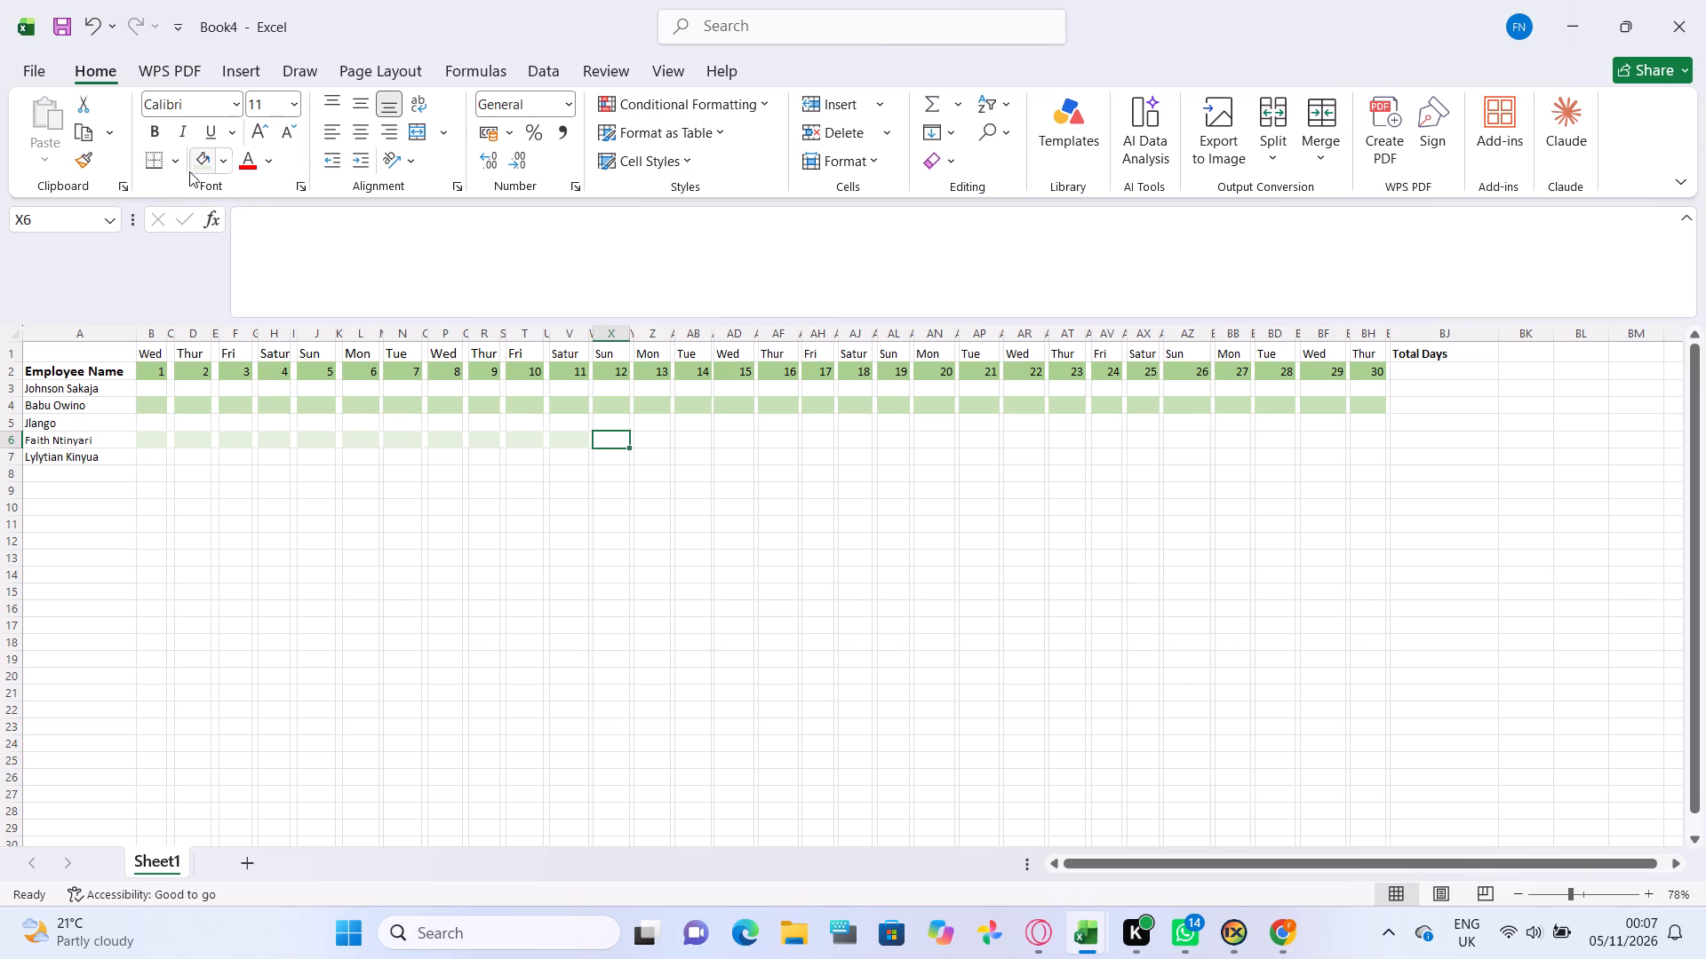
click(195, 168)
Apply the same lightest green fill to row 6 under dates 13 to 16, in Z6, AB6, AD6 and AF6.
click(656, 448)
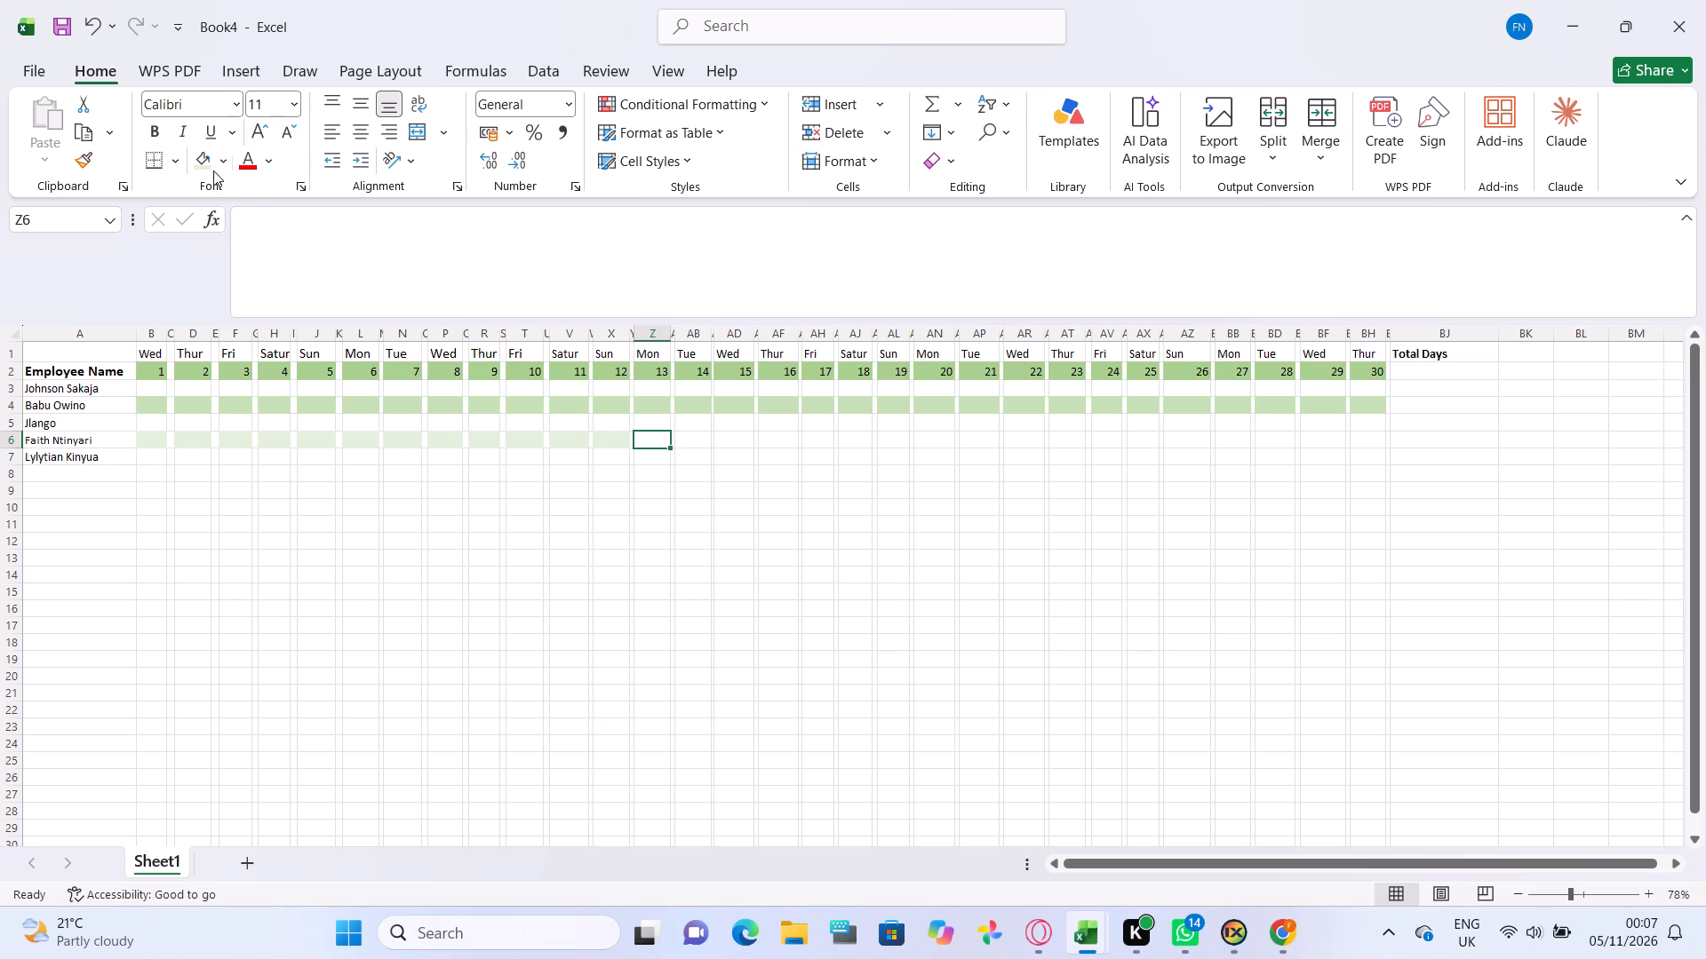
click(205, 156)
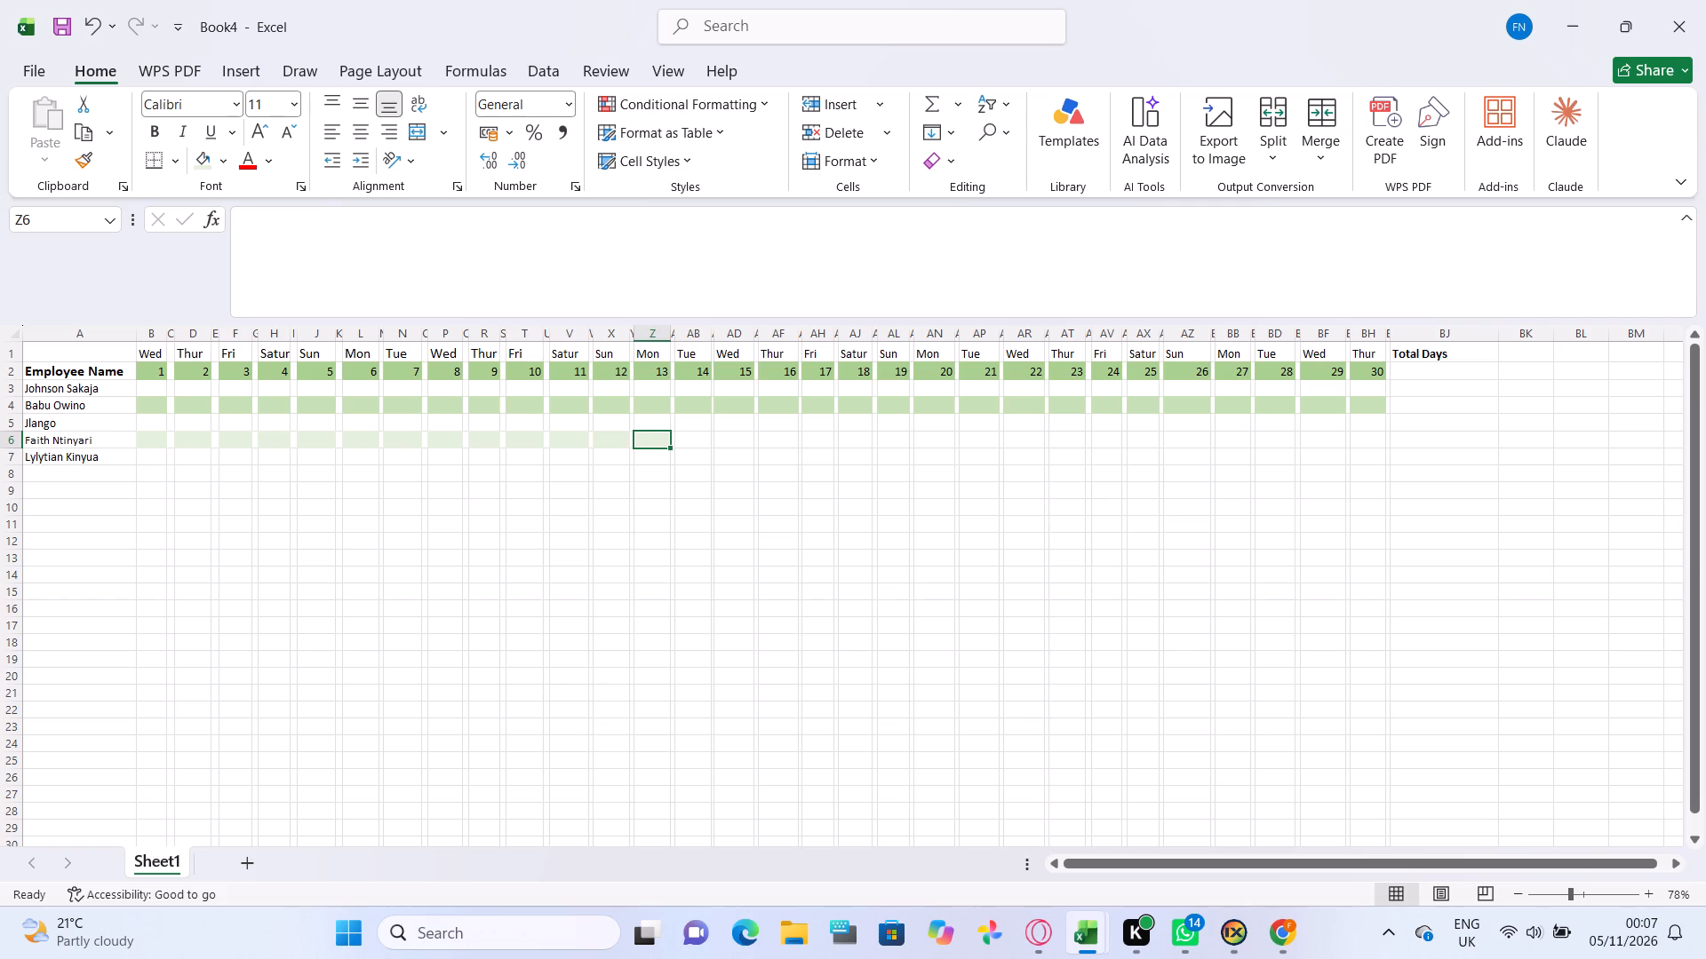
click(696, 439)
click(205, 155)
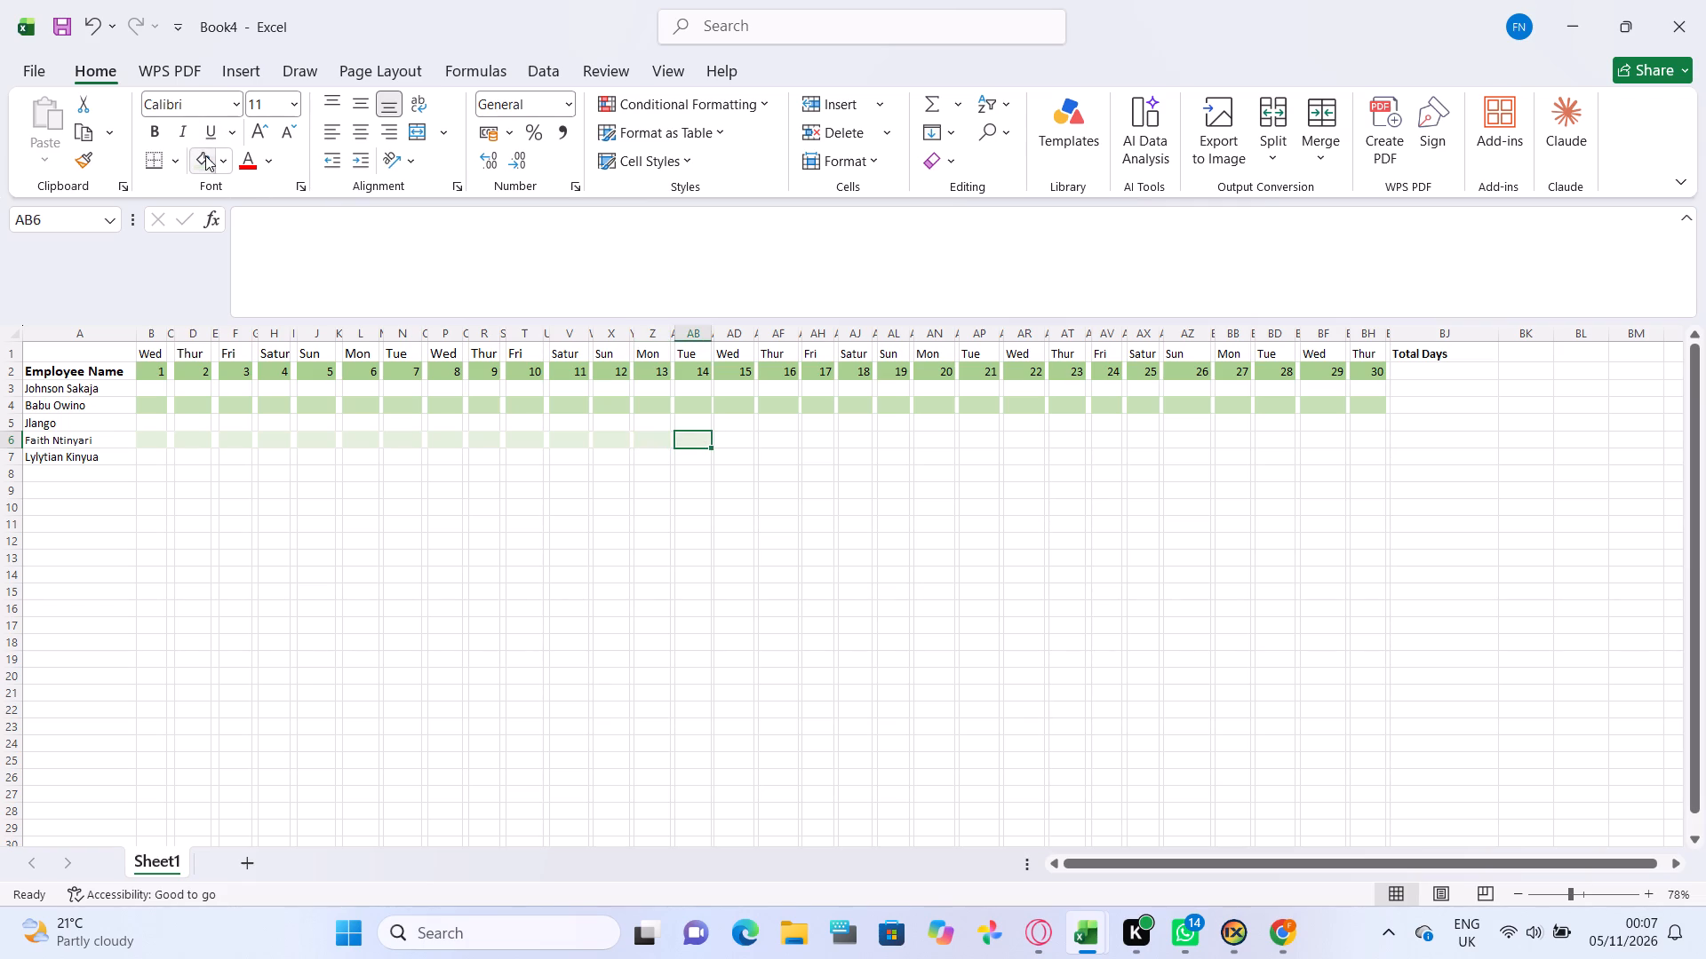
click(722, 444)
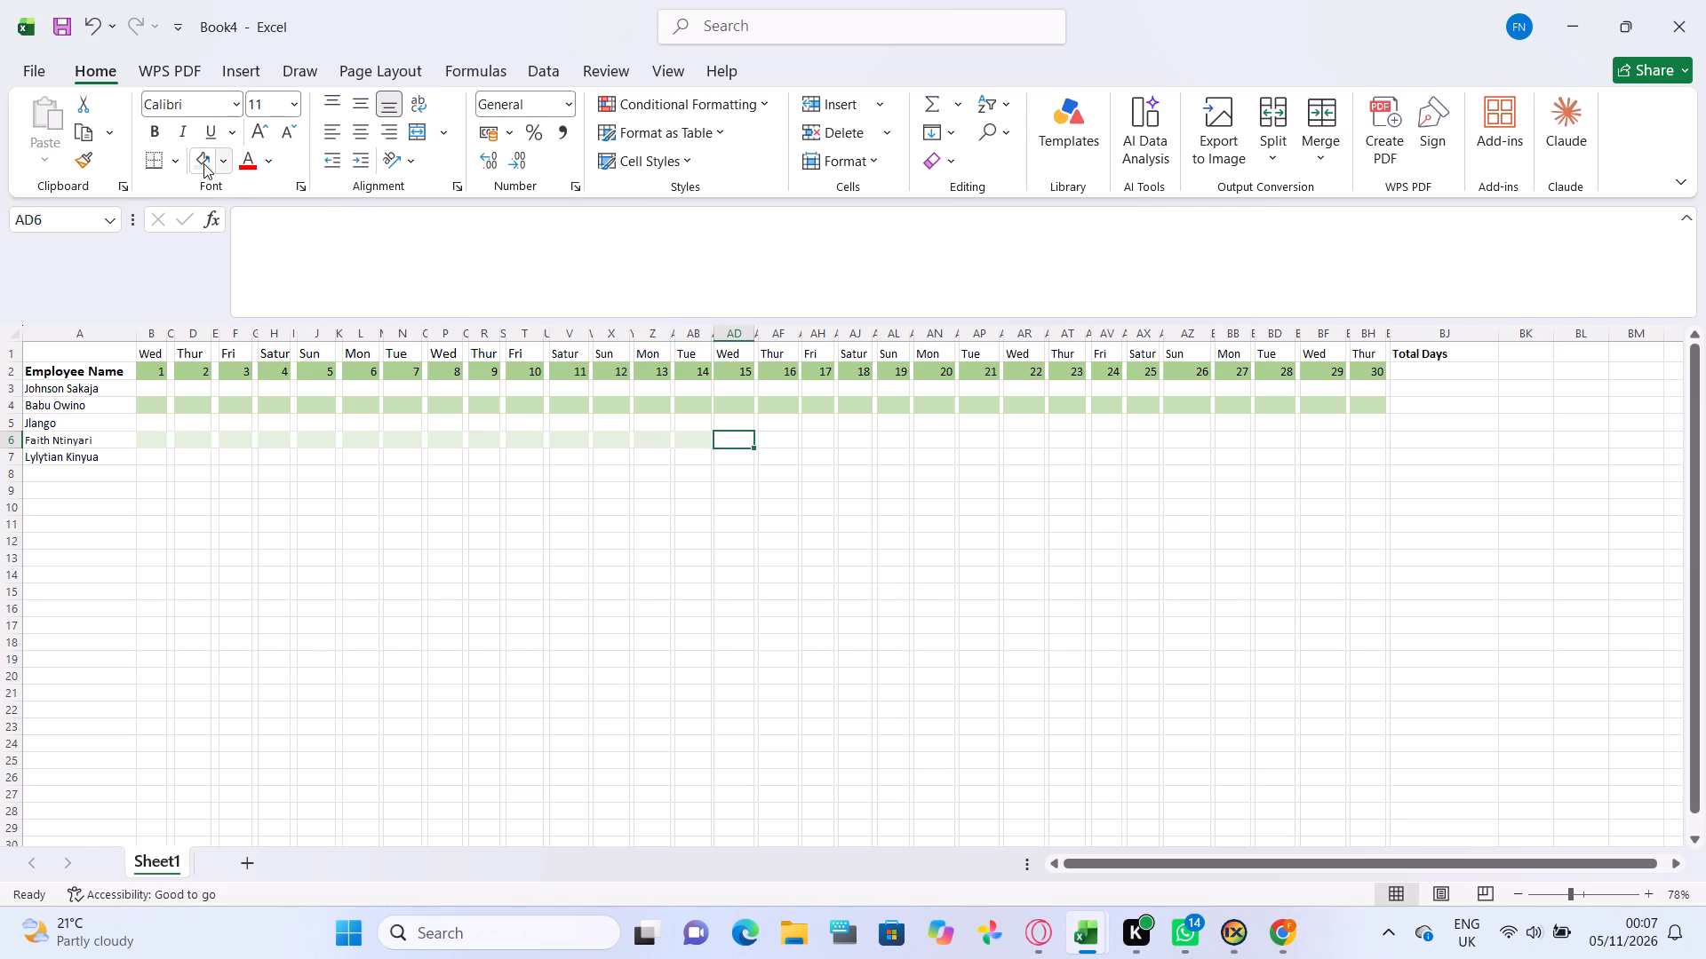
click(203, 163)
click(775, 439)
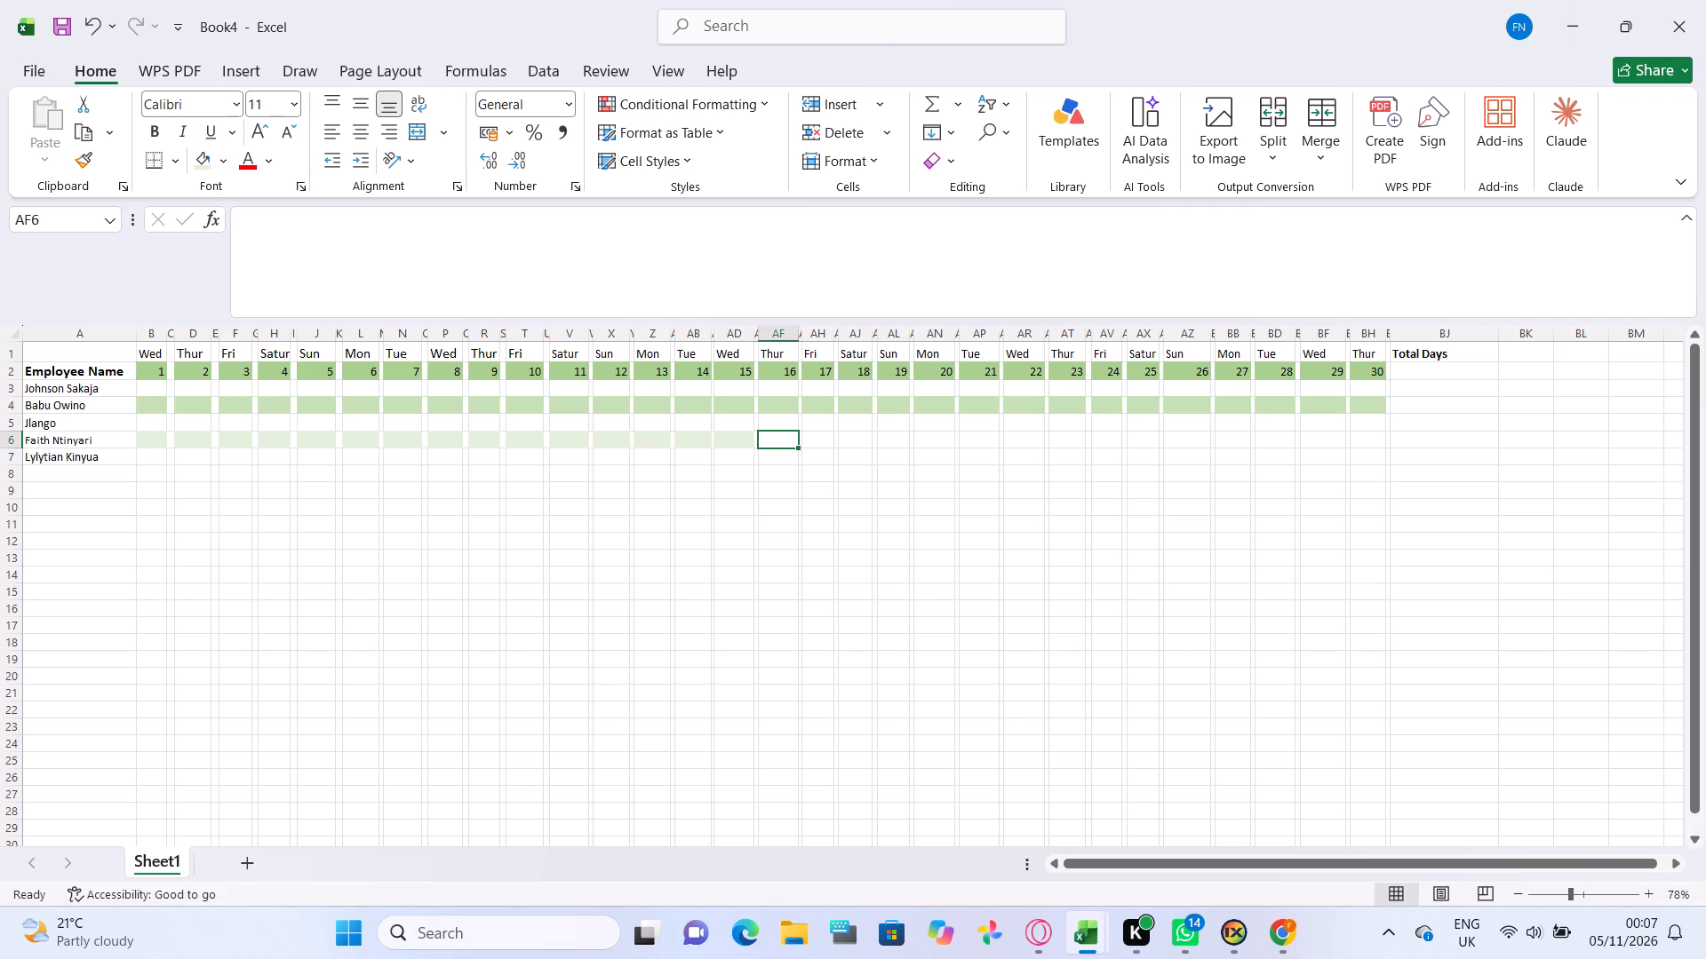
click(210, 148)
Apply the same lightest green fill to row 6 under dates 17 to 20, in AH6, AJ6, AL6 and AN6.
click(813, 436)
click(193, 154)
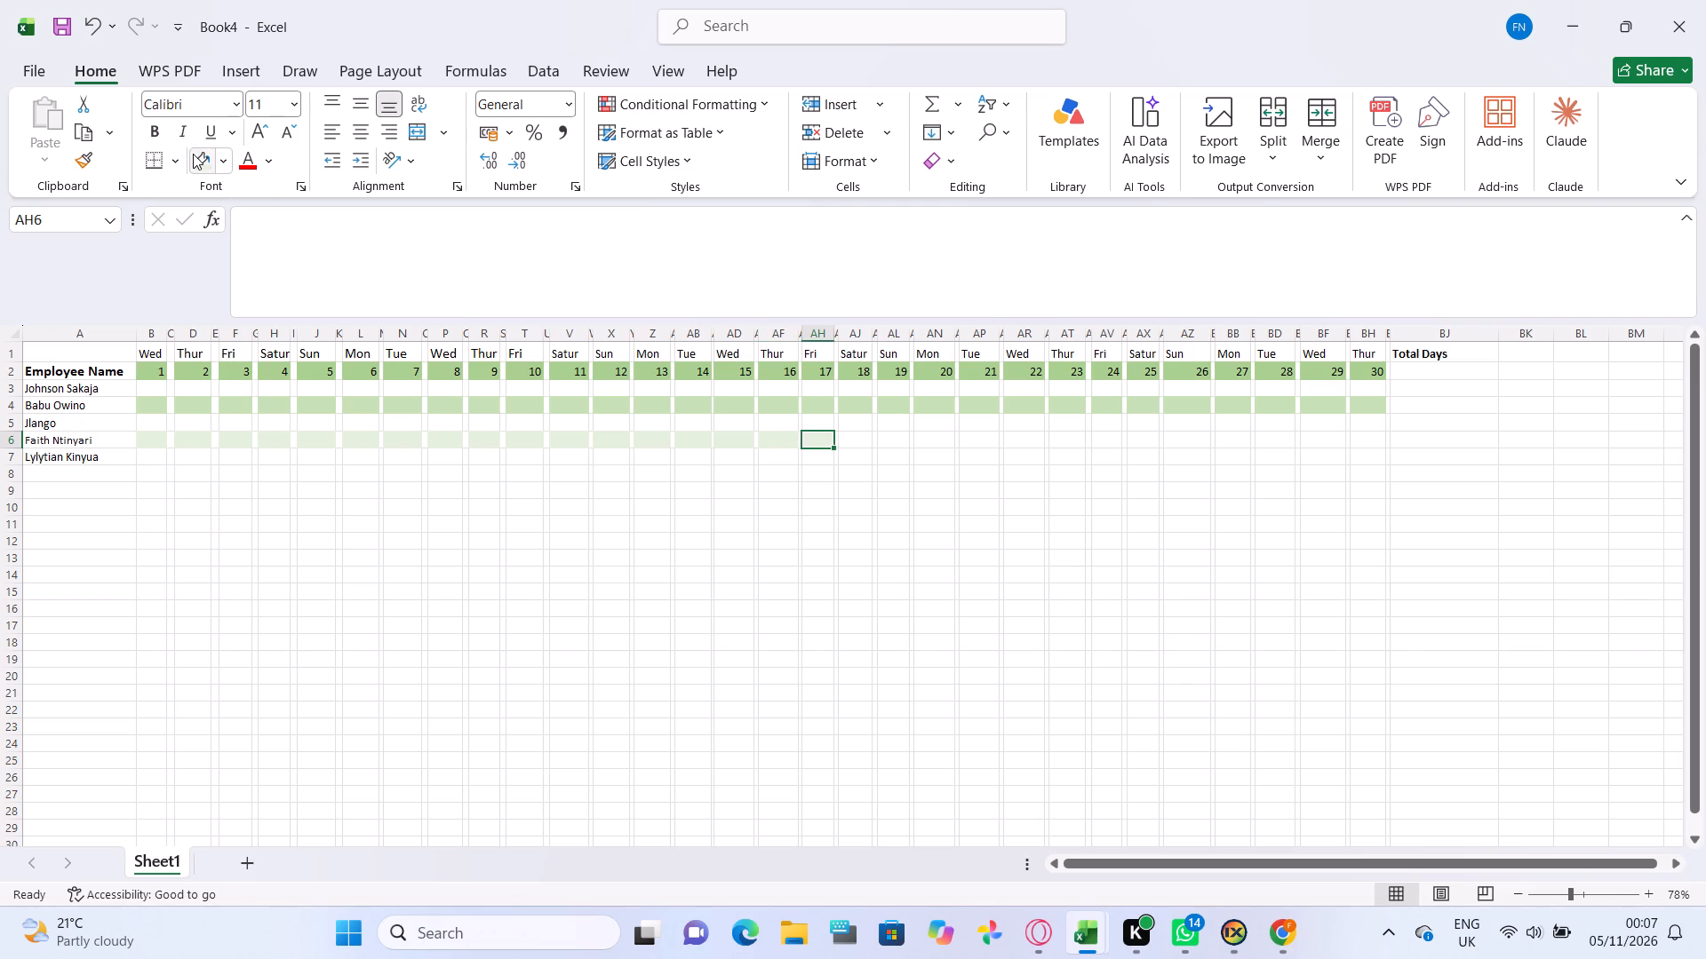
click(860, 441)
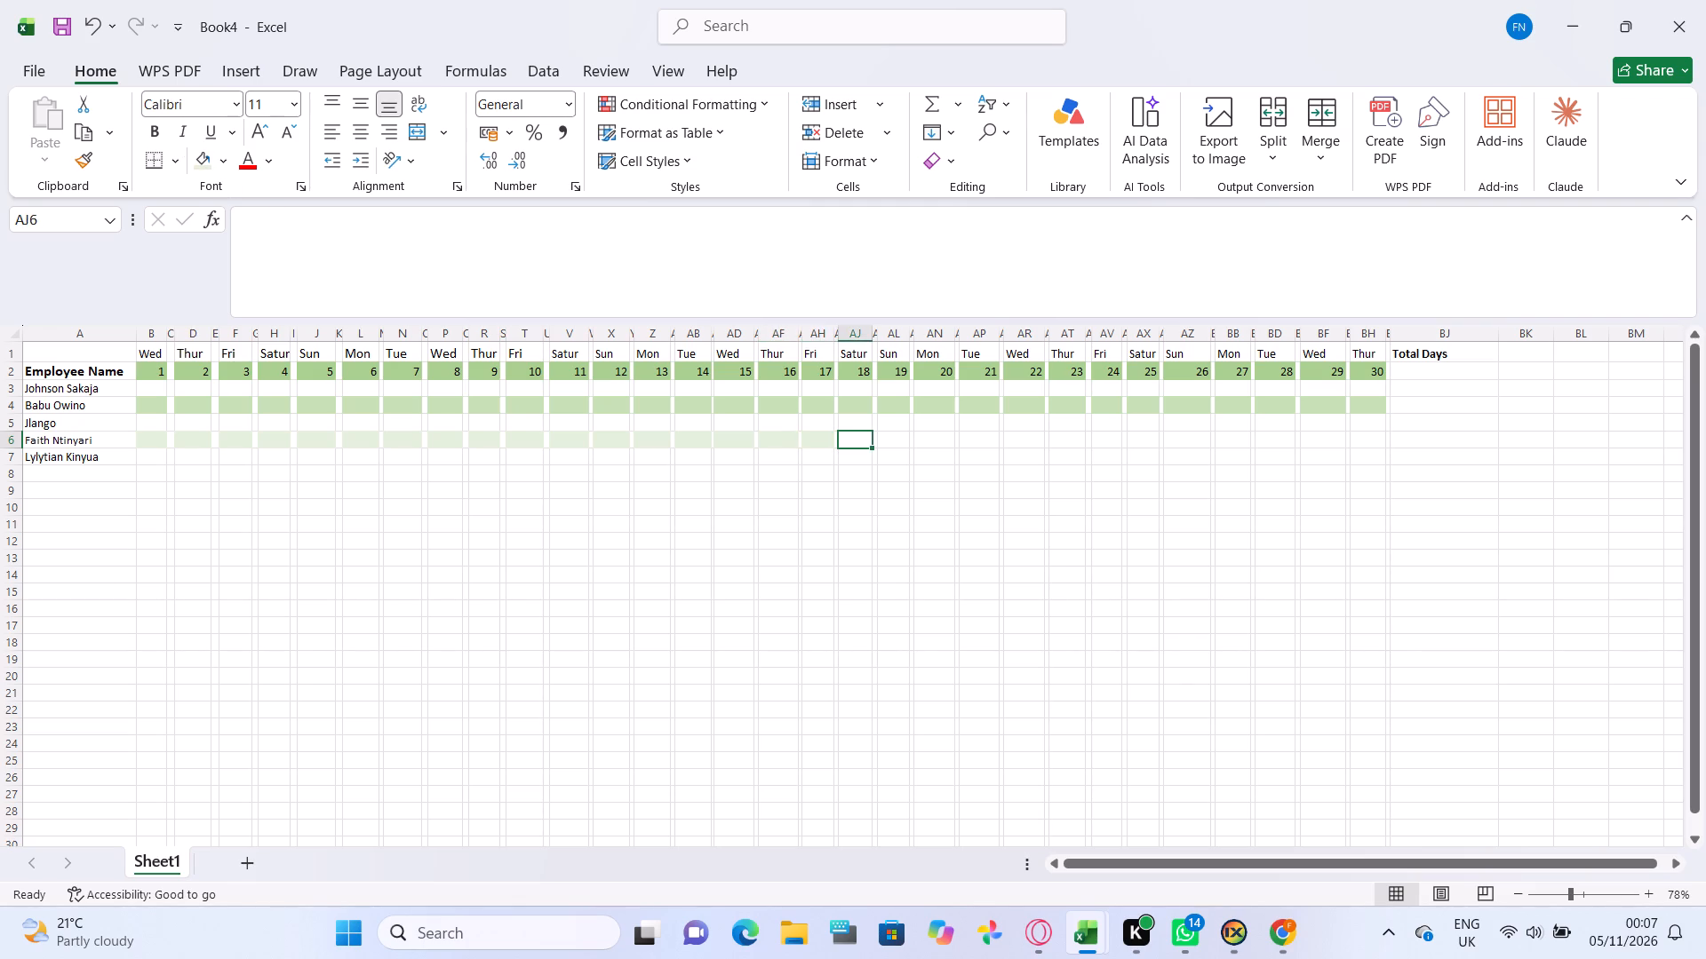
click(202, 155)
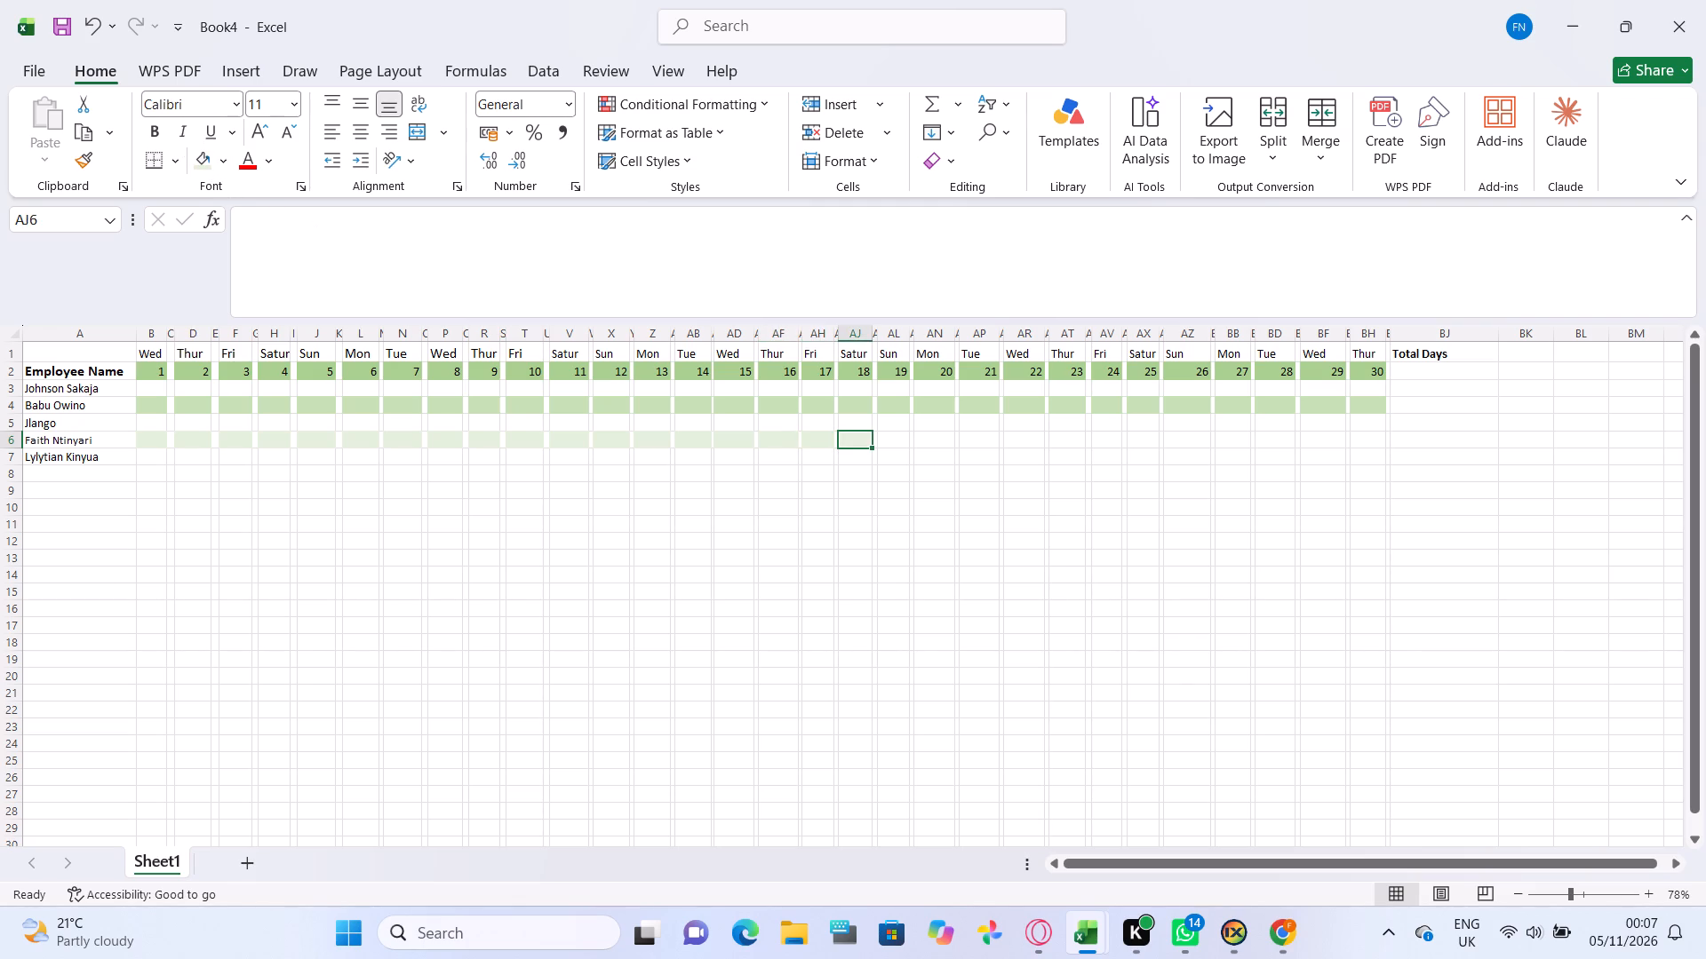
click(911, 446)
click(886, 443)
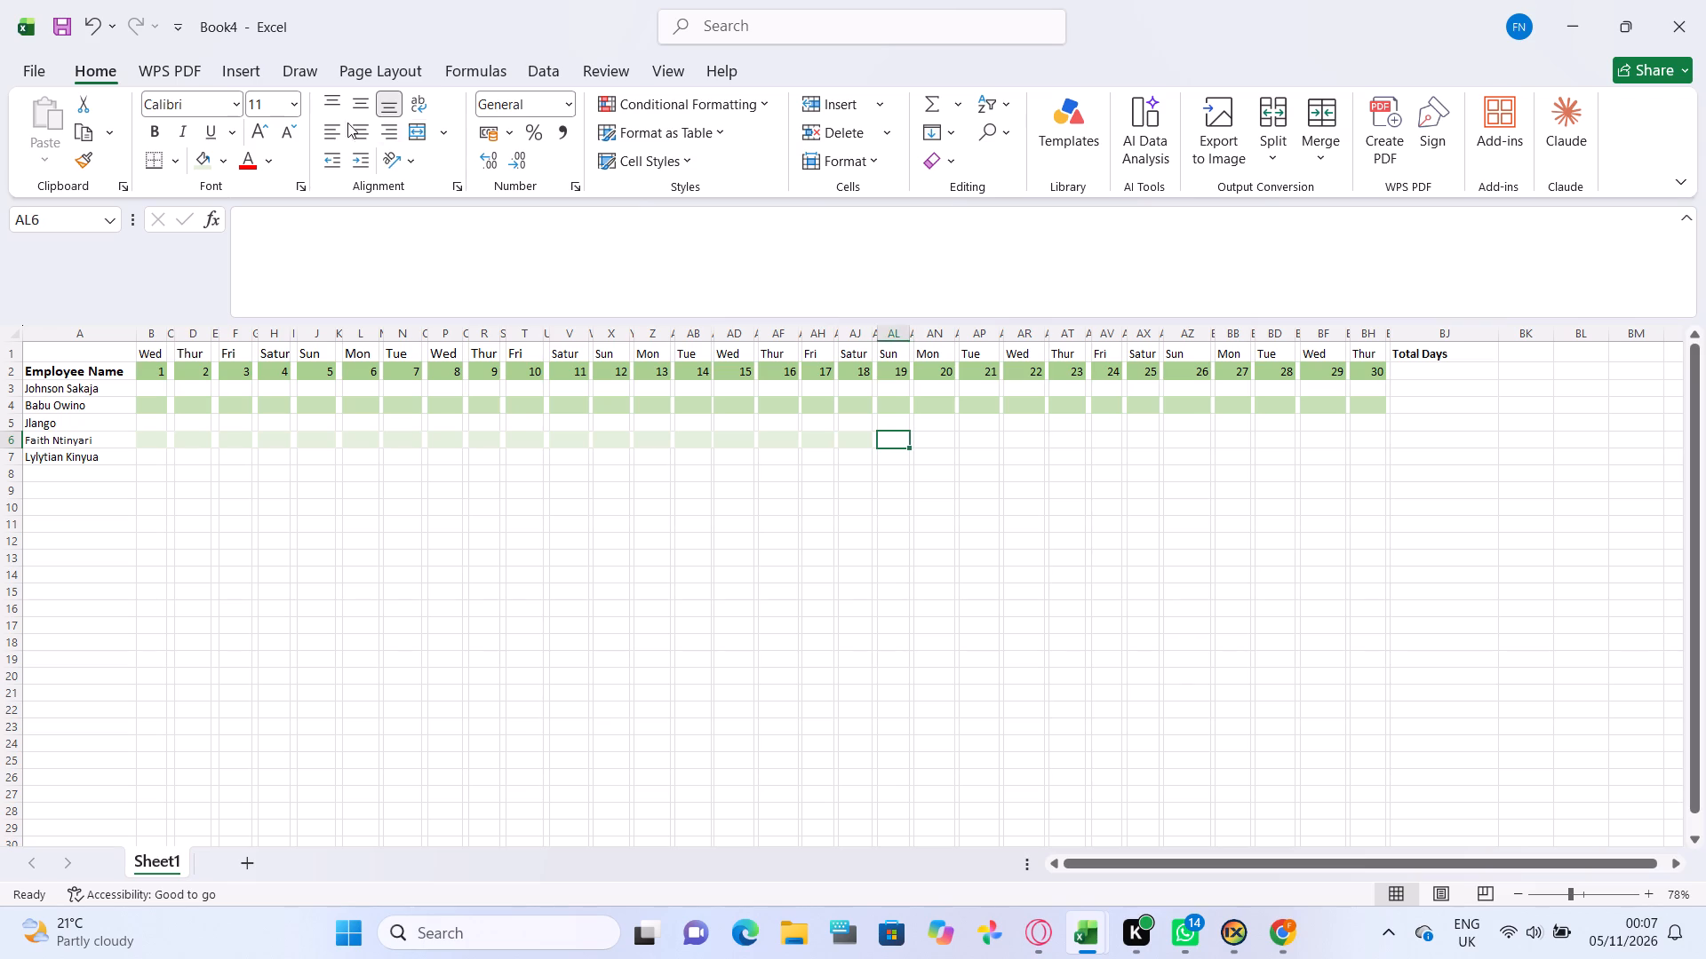
click(203, 164)
click(928, 440)
click(193, 153)
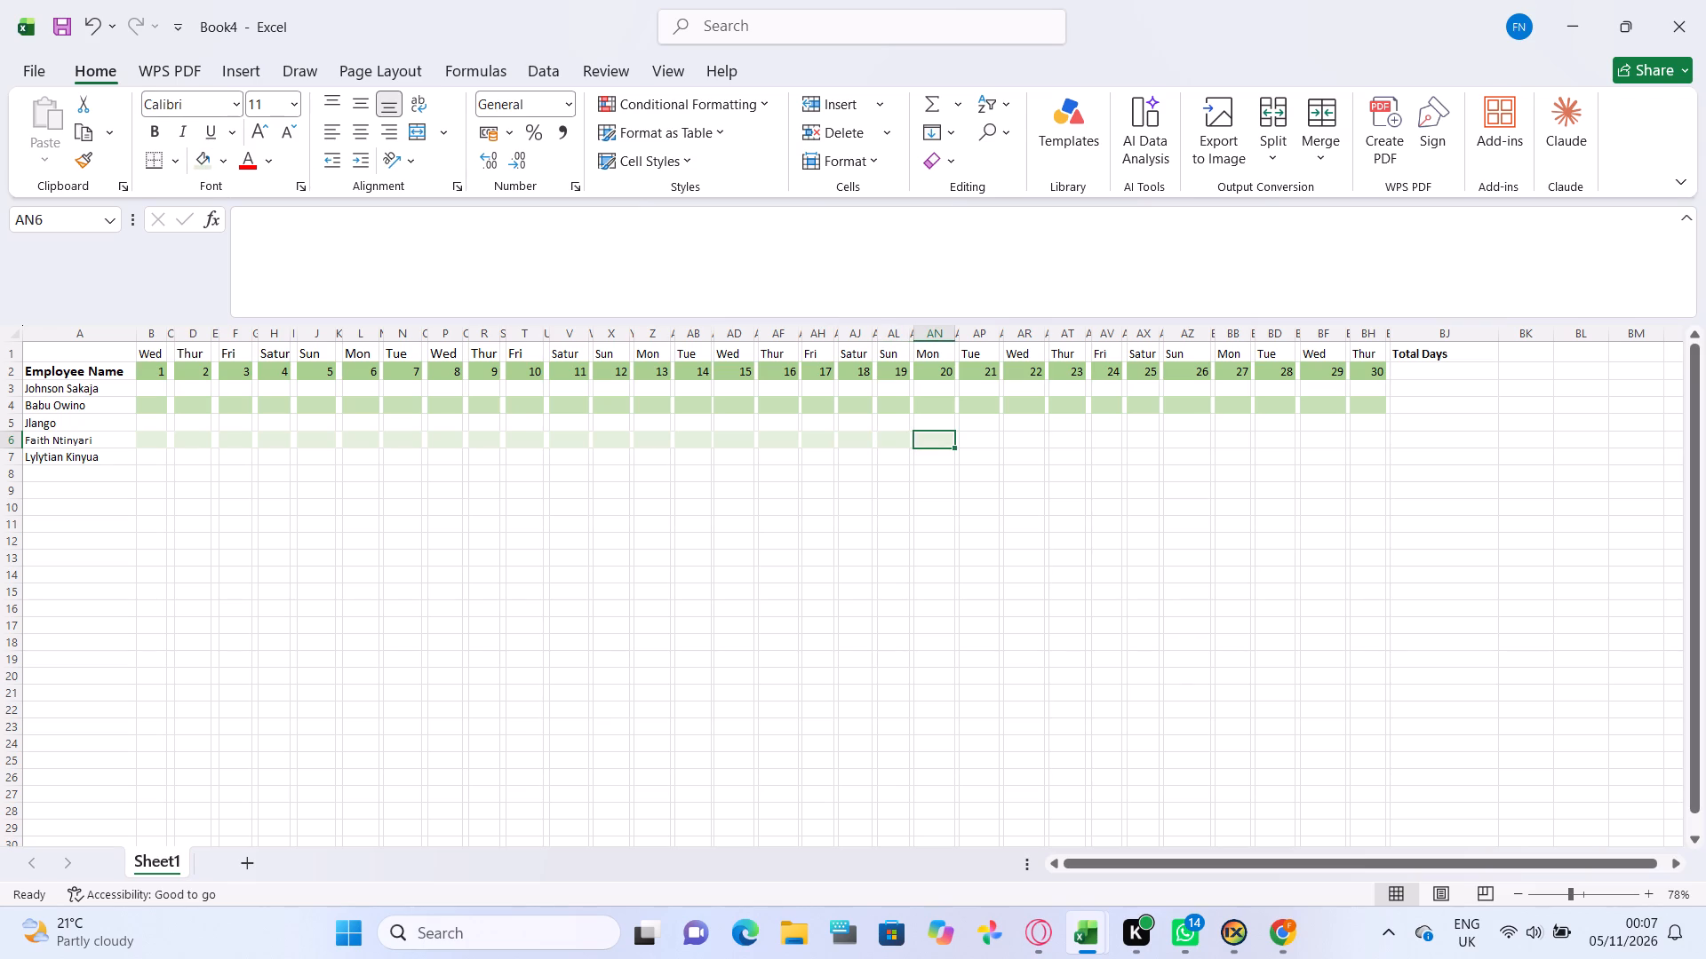
Apply the same lightest green fill to row 6 under dates 21 to 24, in AP6, AR6, AT6 and AV6.
click(985, 445)
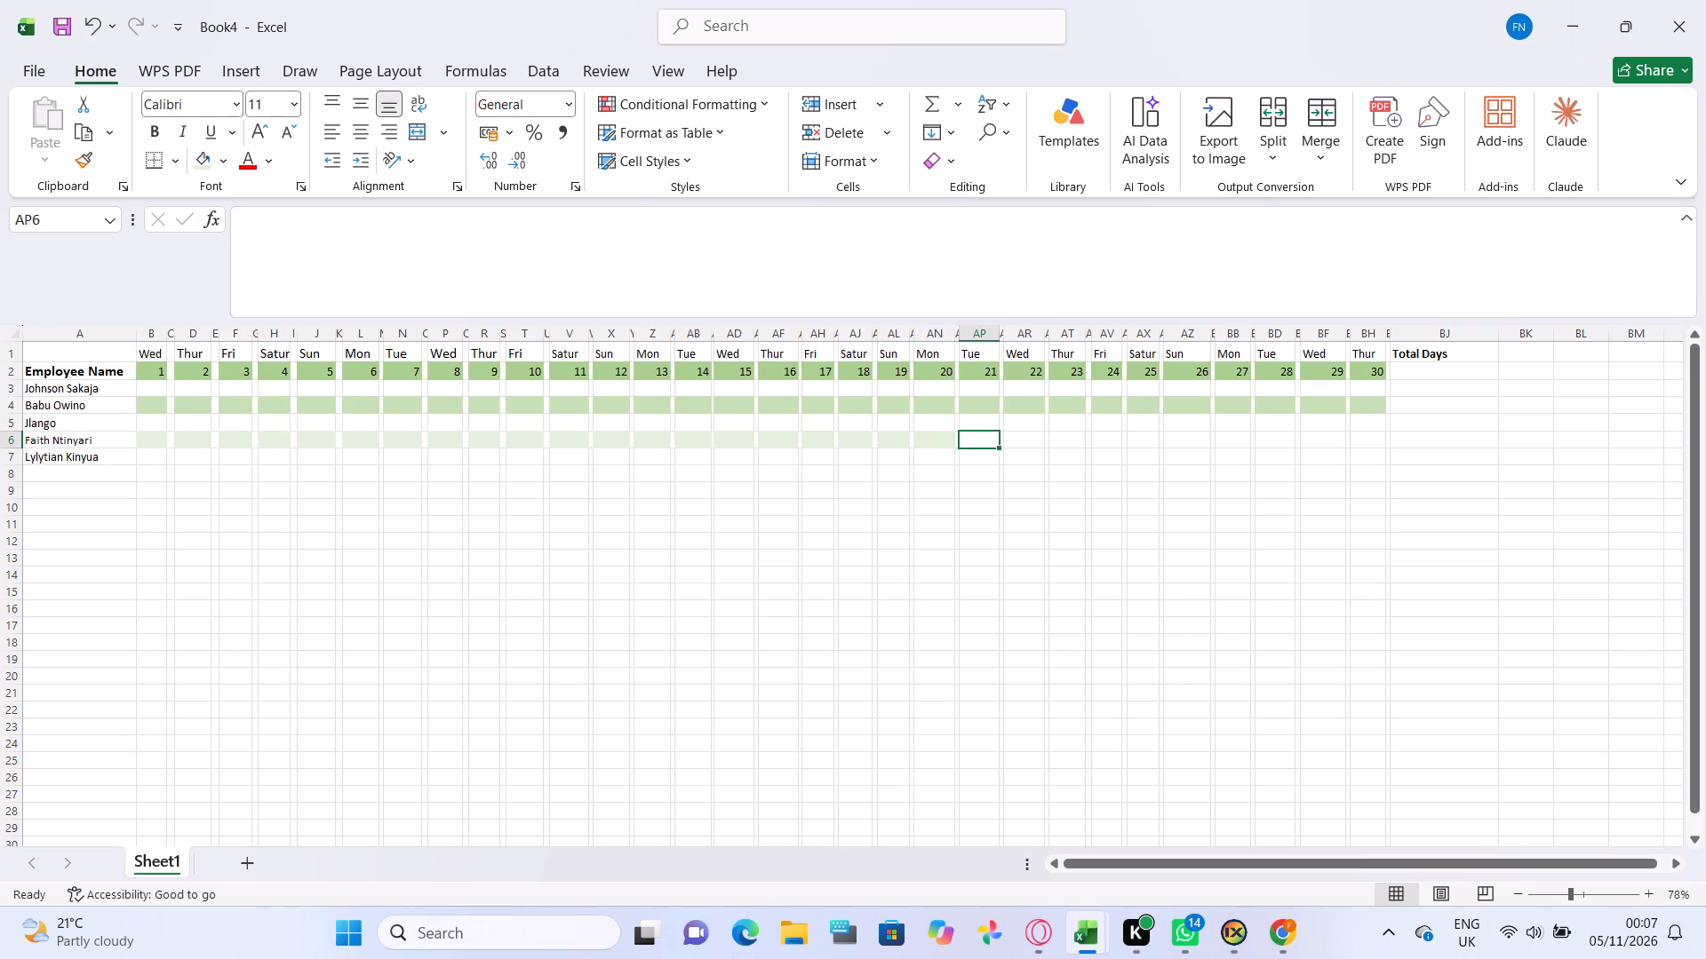
click(206, 166)
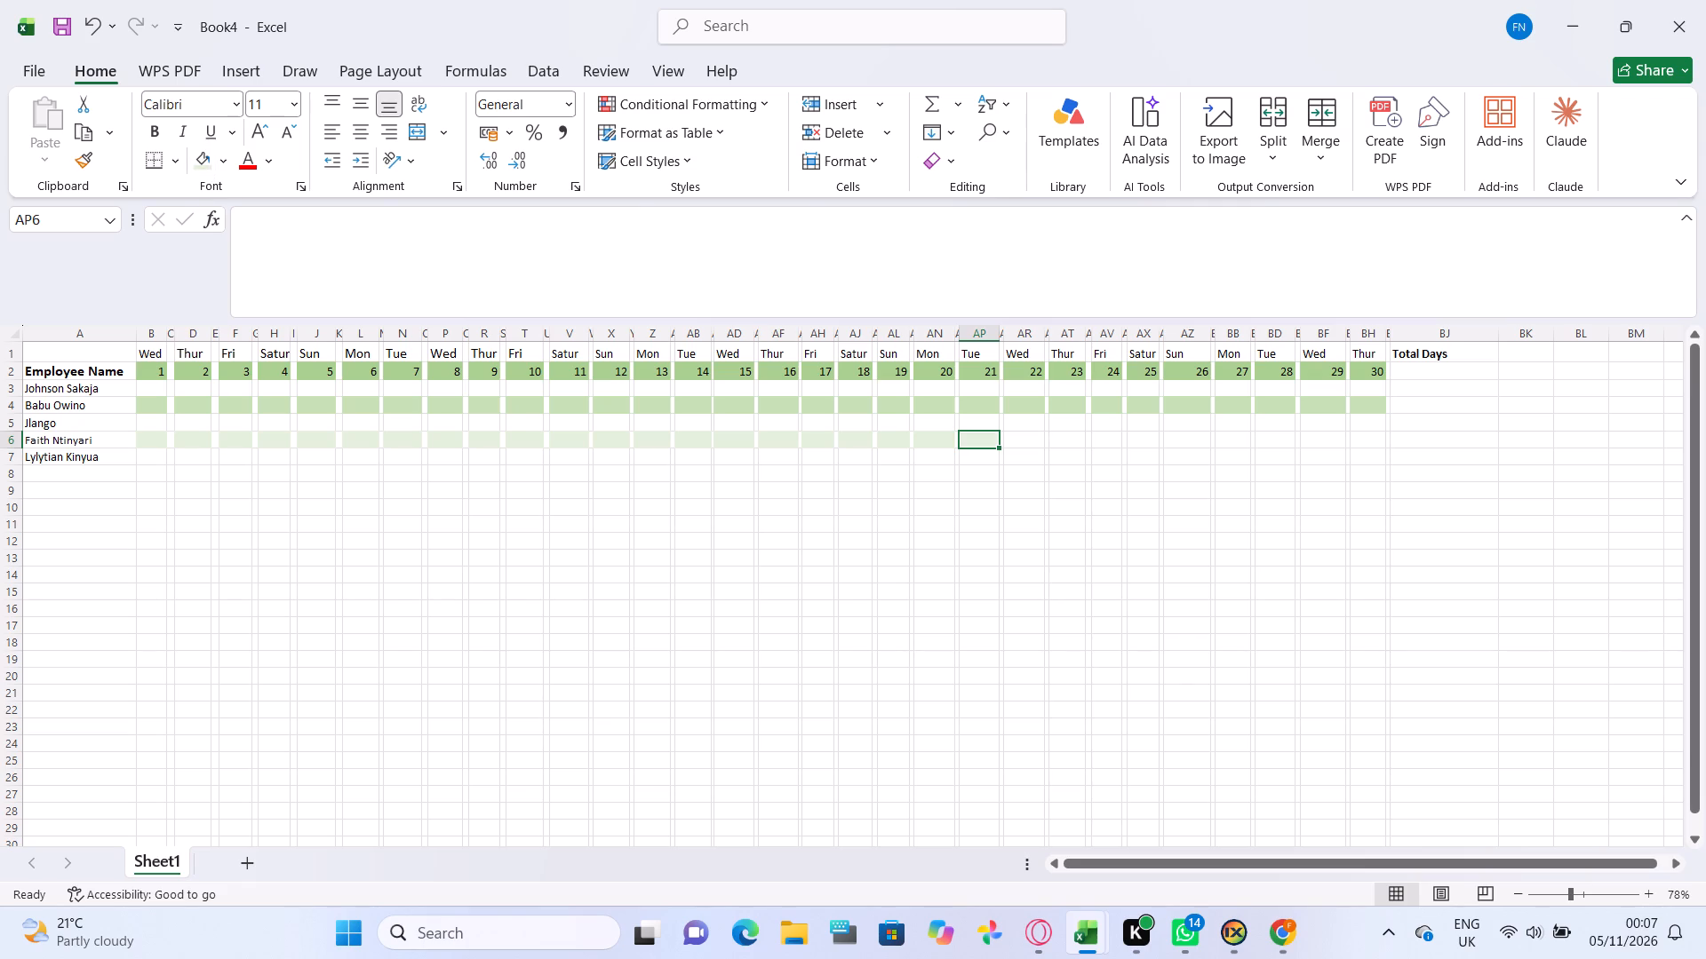
click(1029, 441)
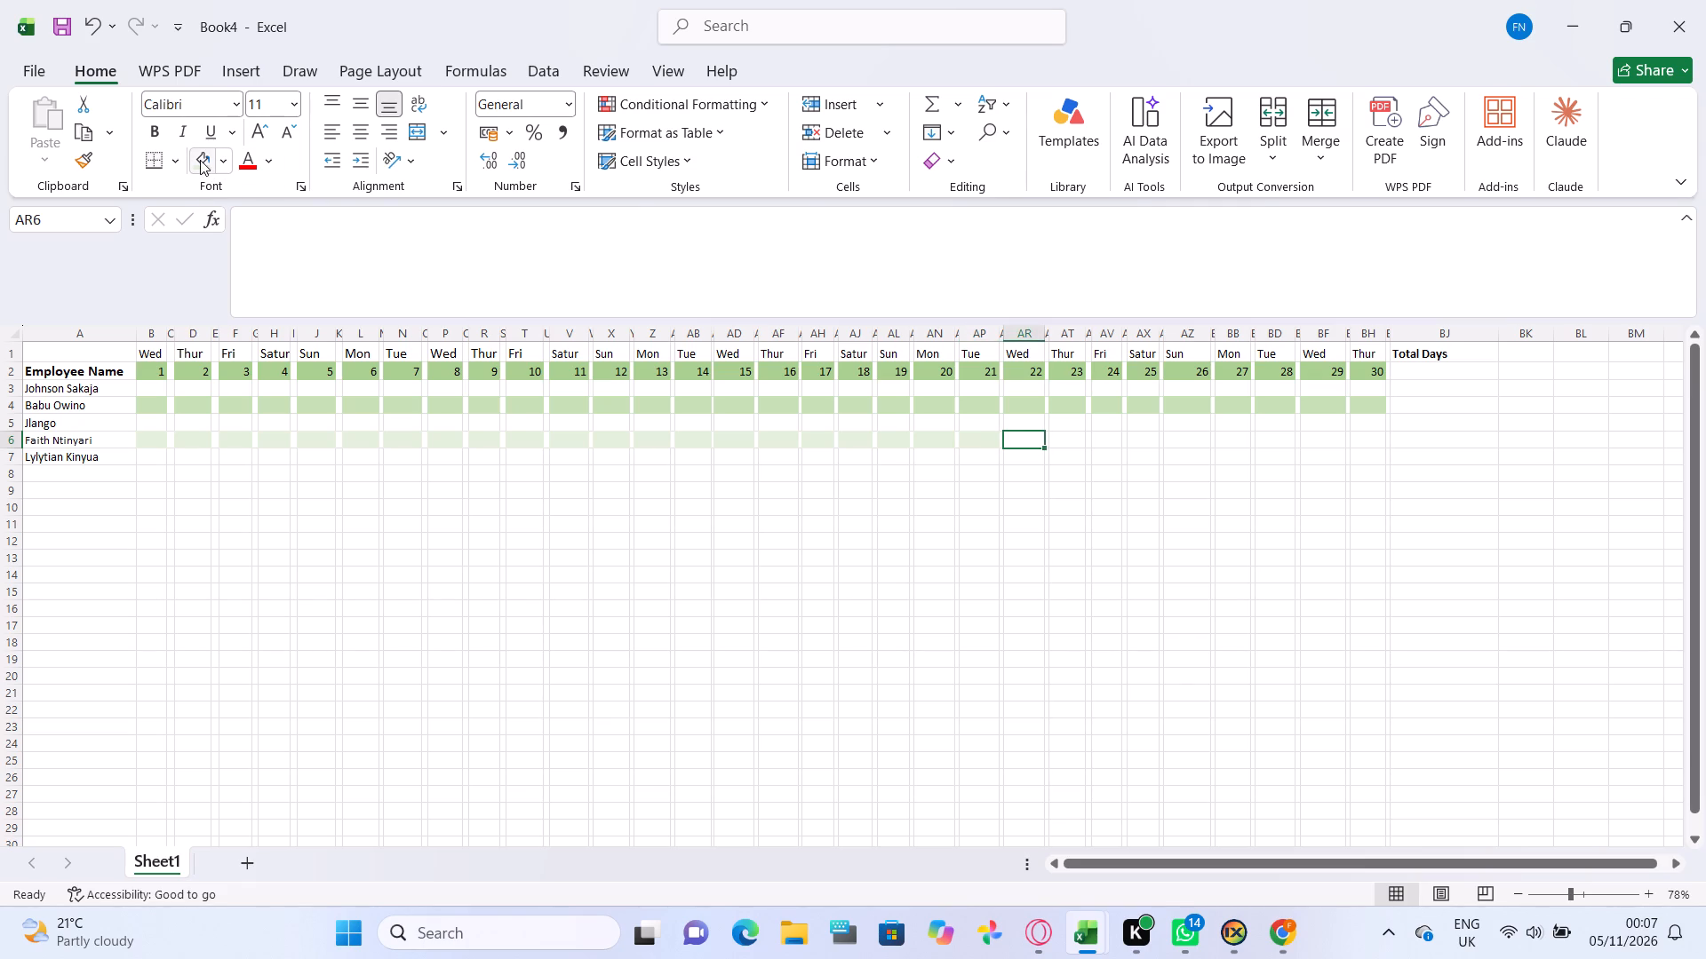
drag(200, 160, 1105, 515)
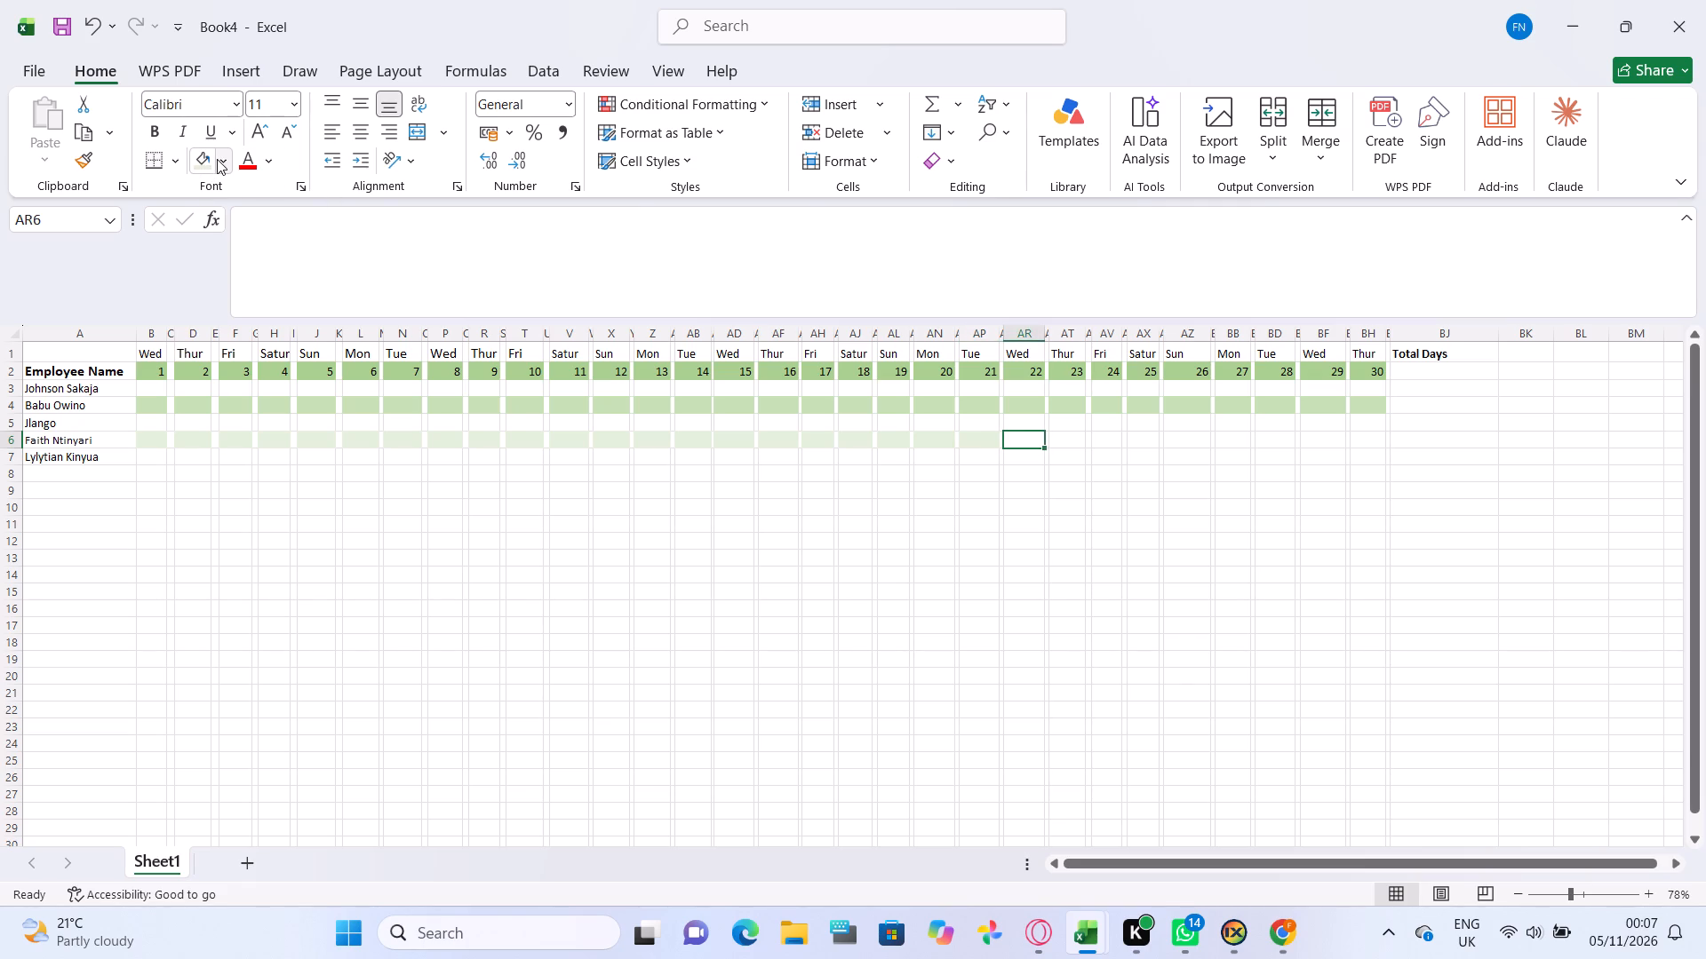
click(200, 157)
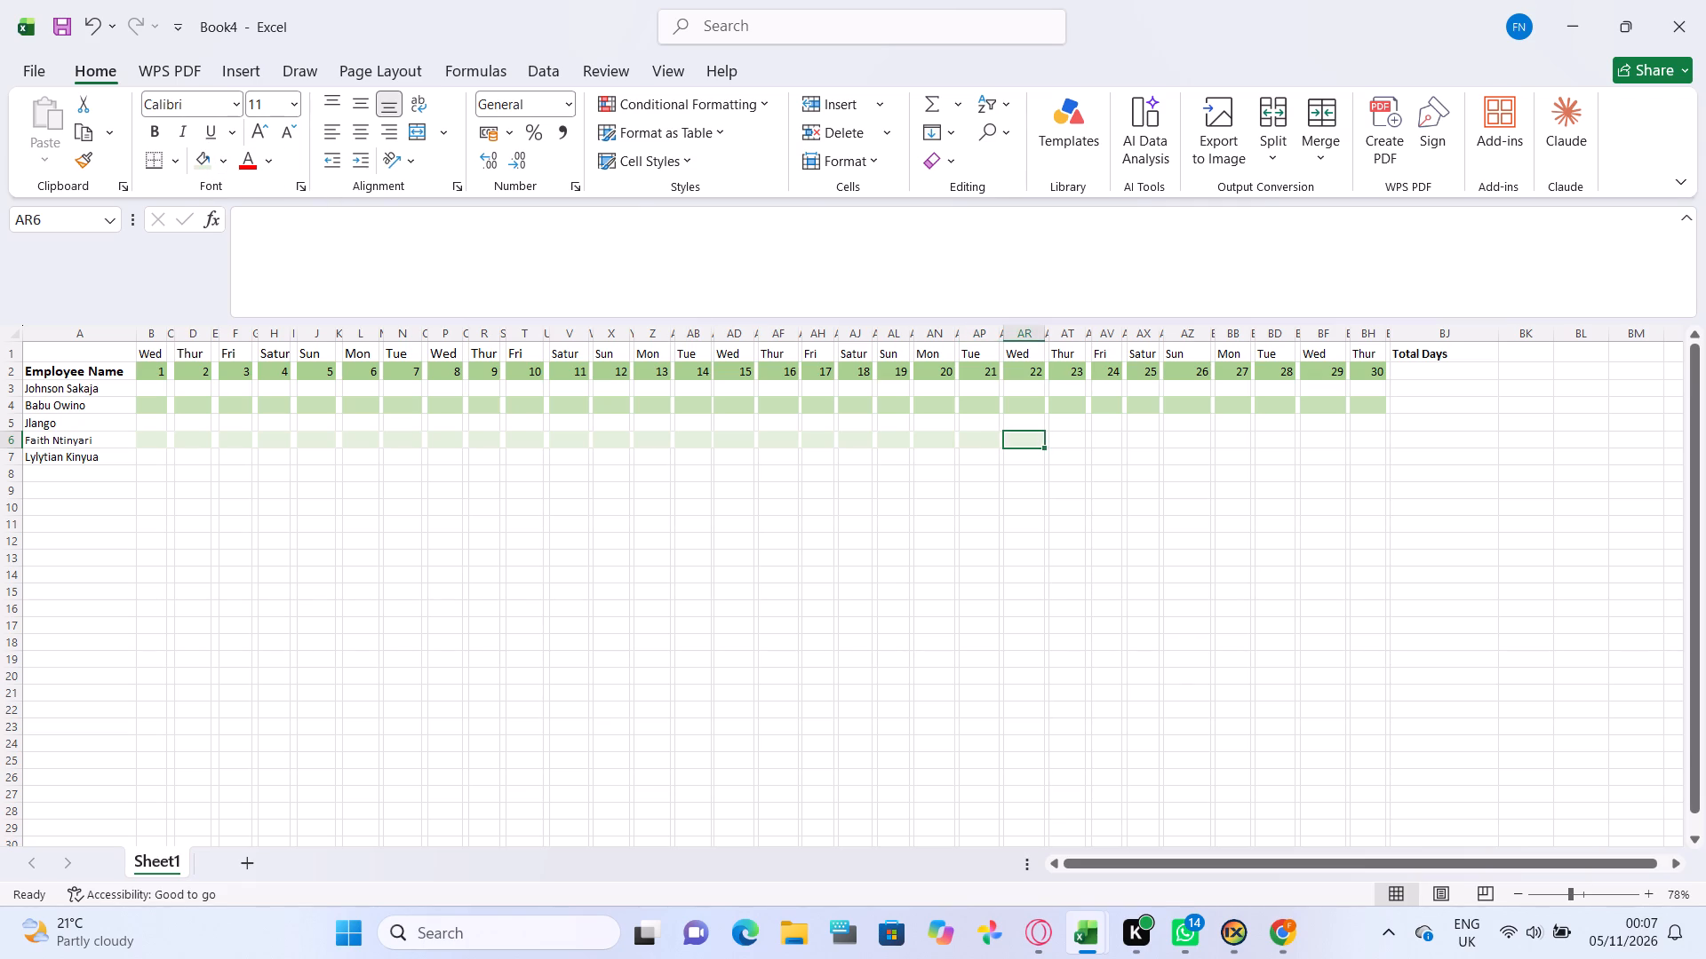
click(1075, 444)
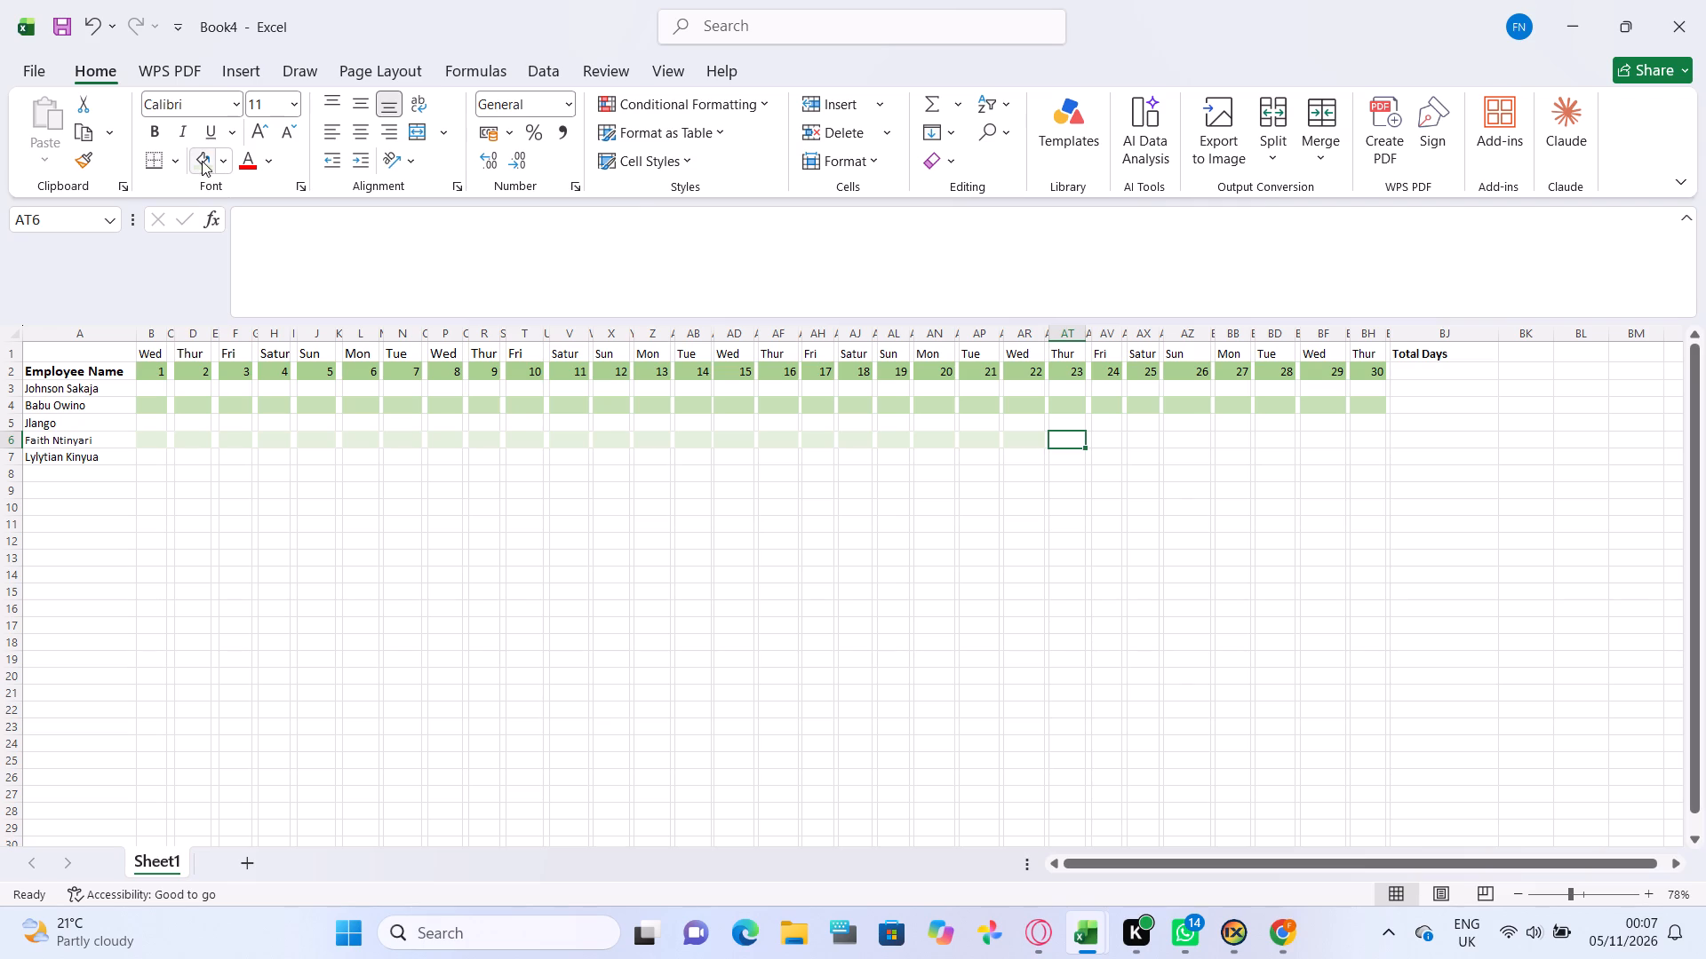
click(202, 157)
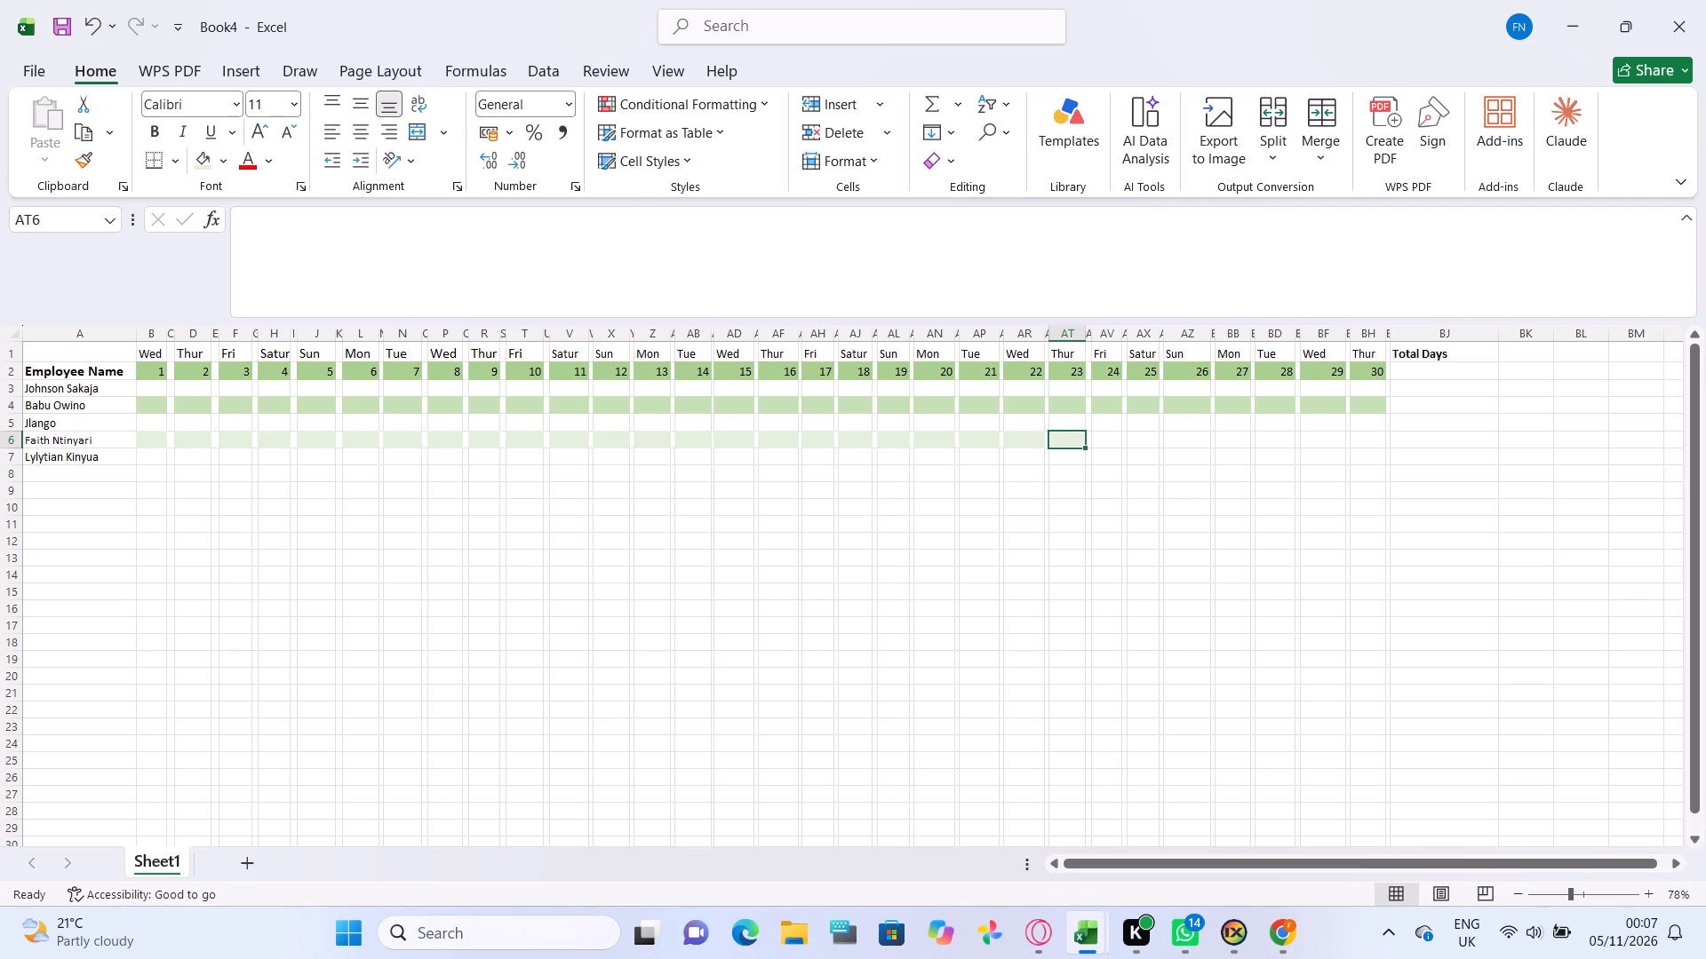
click(1111, 440)
click(206, 167)
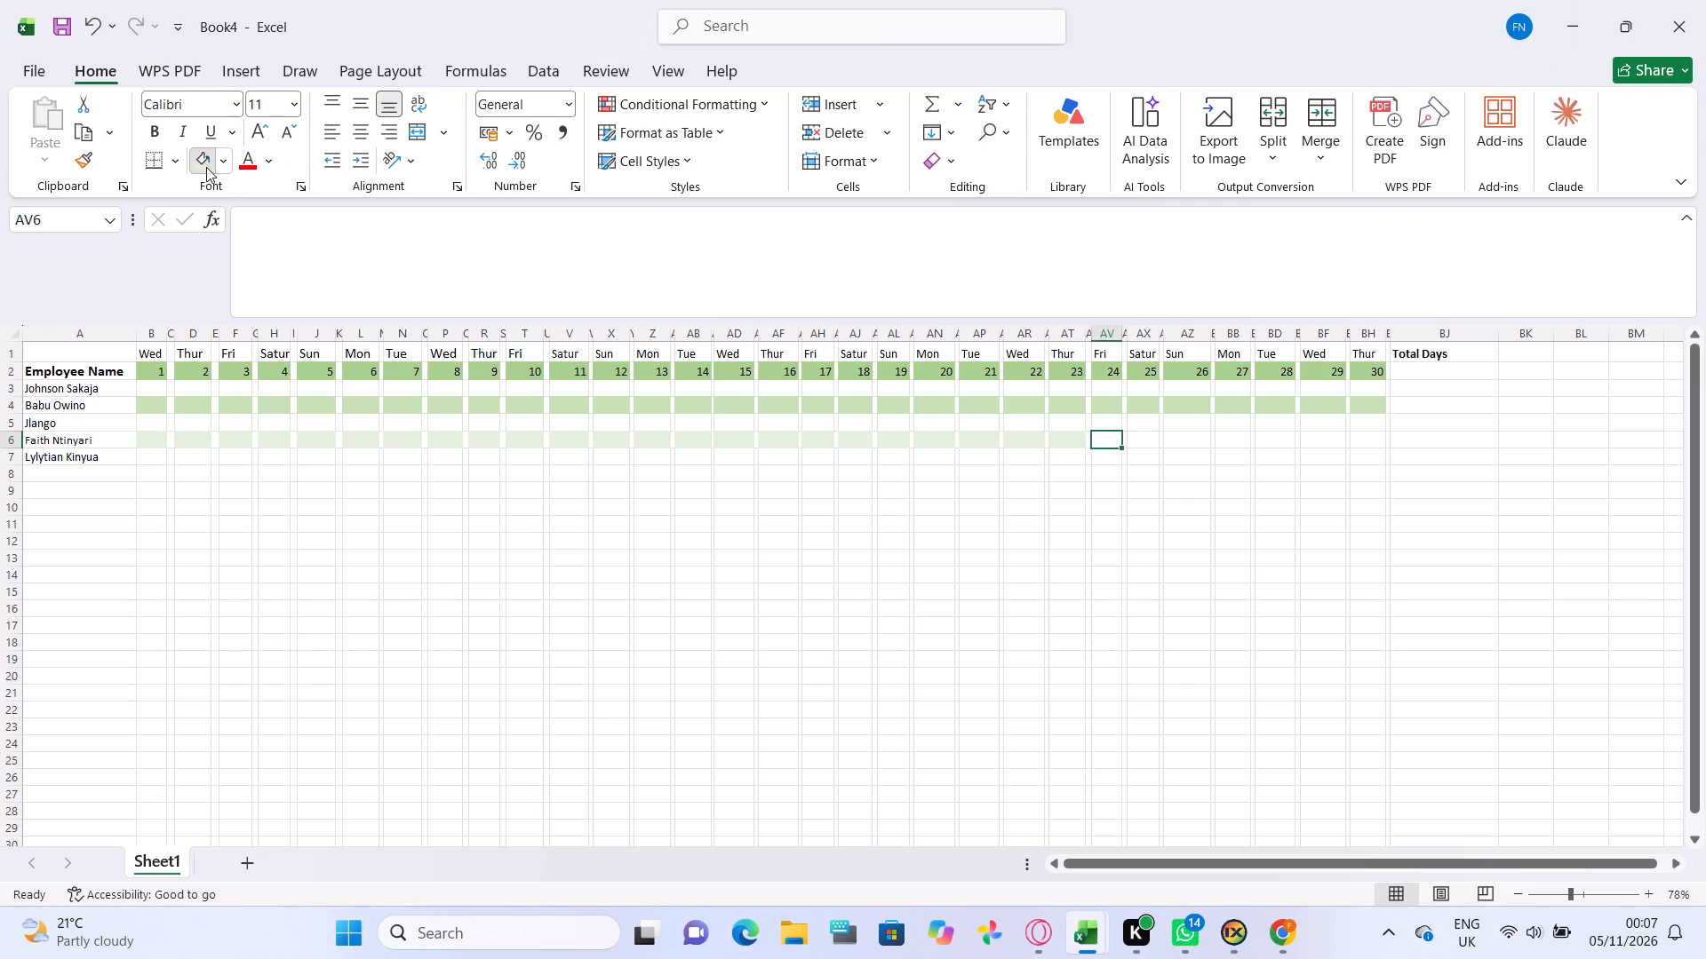
Apply the same lightest green fill to row 6 under dates 25 to 27, in AX6, AZ6 and BB6.
click(1141, 442)
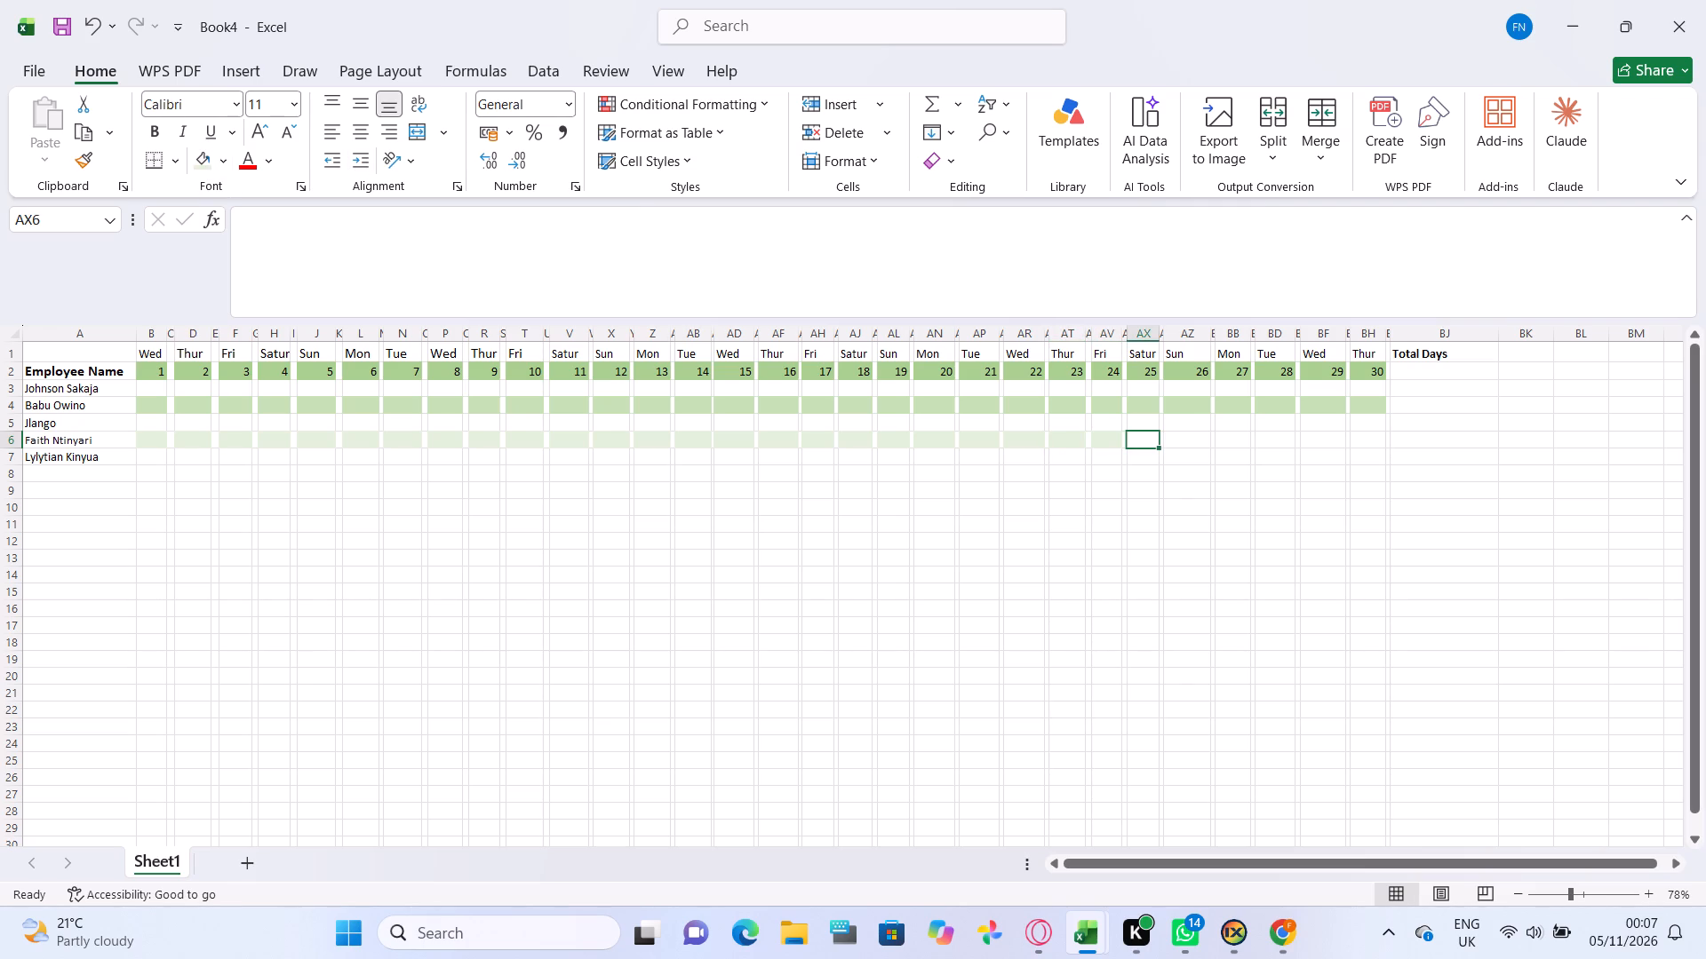
click(202, 158)
click(1188, 439)
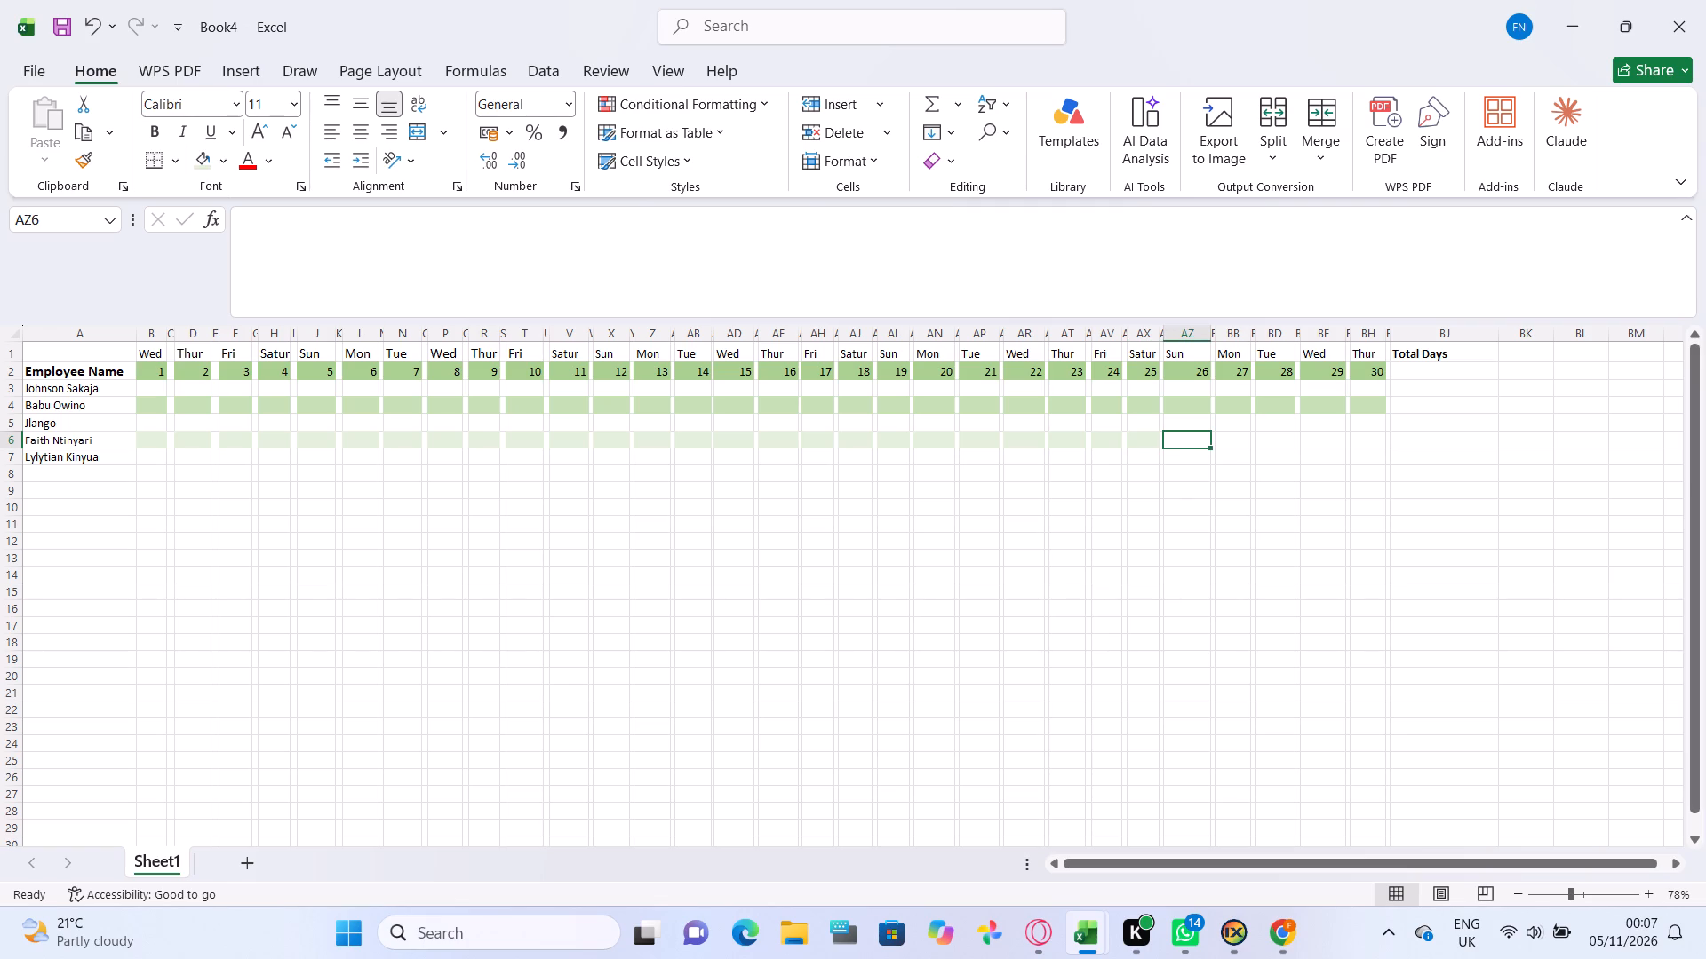
click(209, 168)
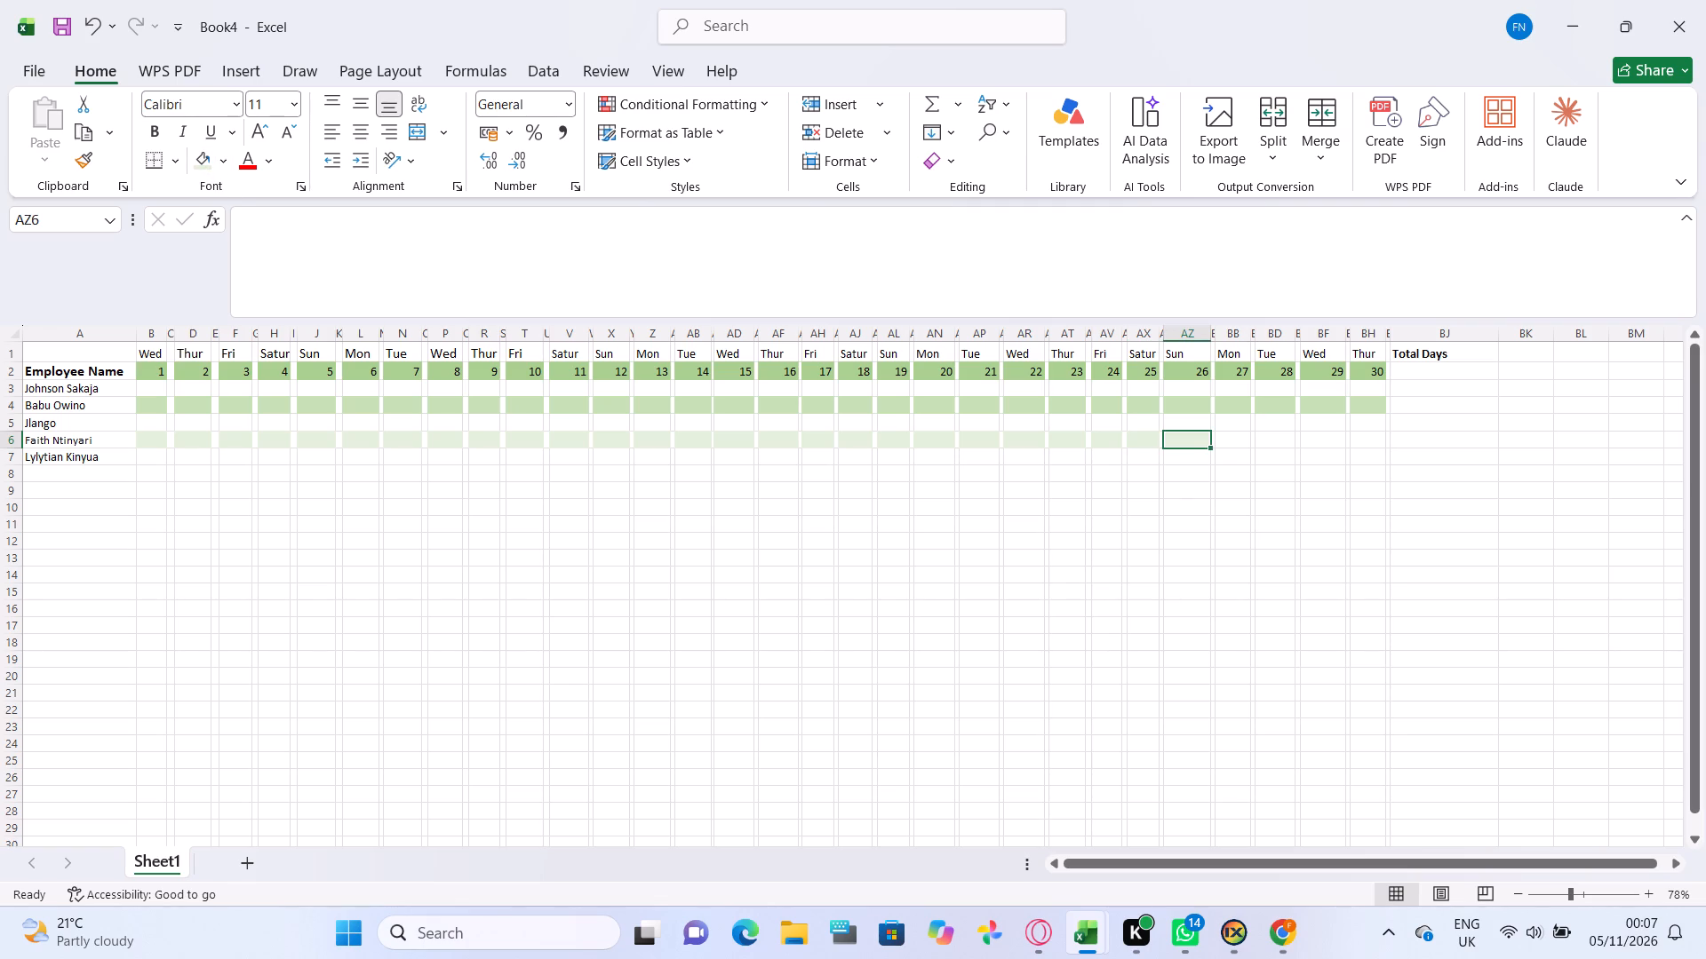
click(1239, 440)
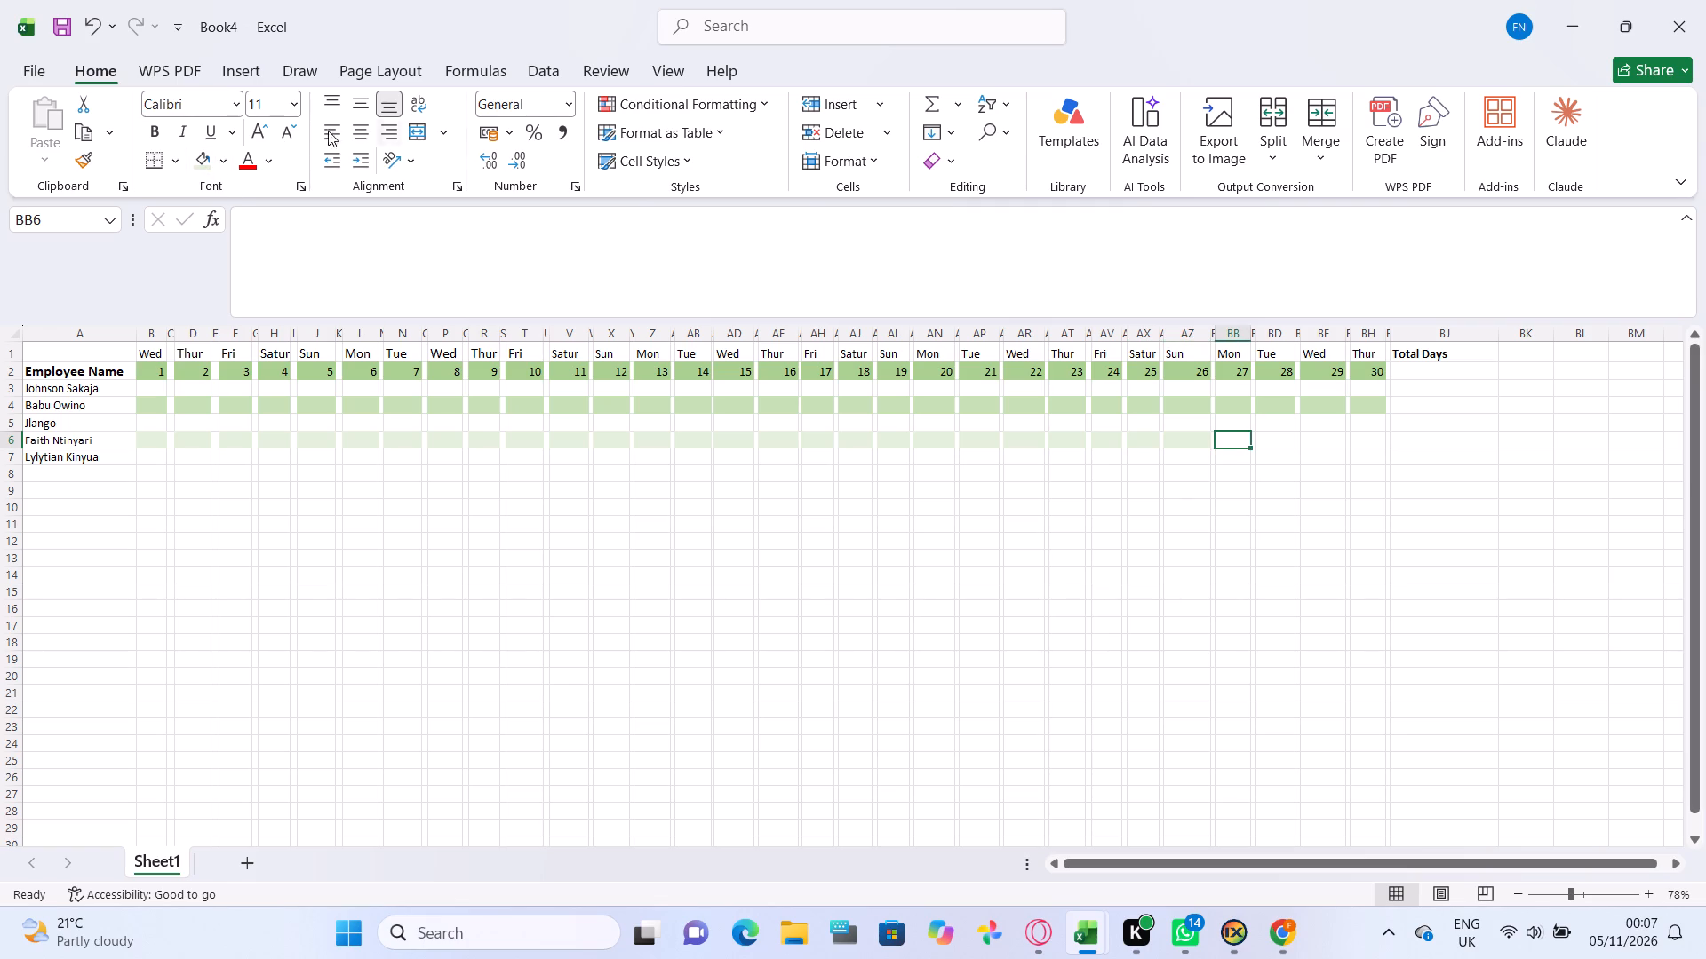
click(206, 168)
Apply the same lightest green fill to row 6 under dates 28 to 30, in BD6, BF6 and BH6.
click(1273, 442)
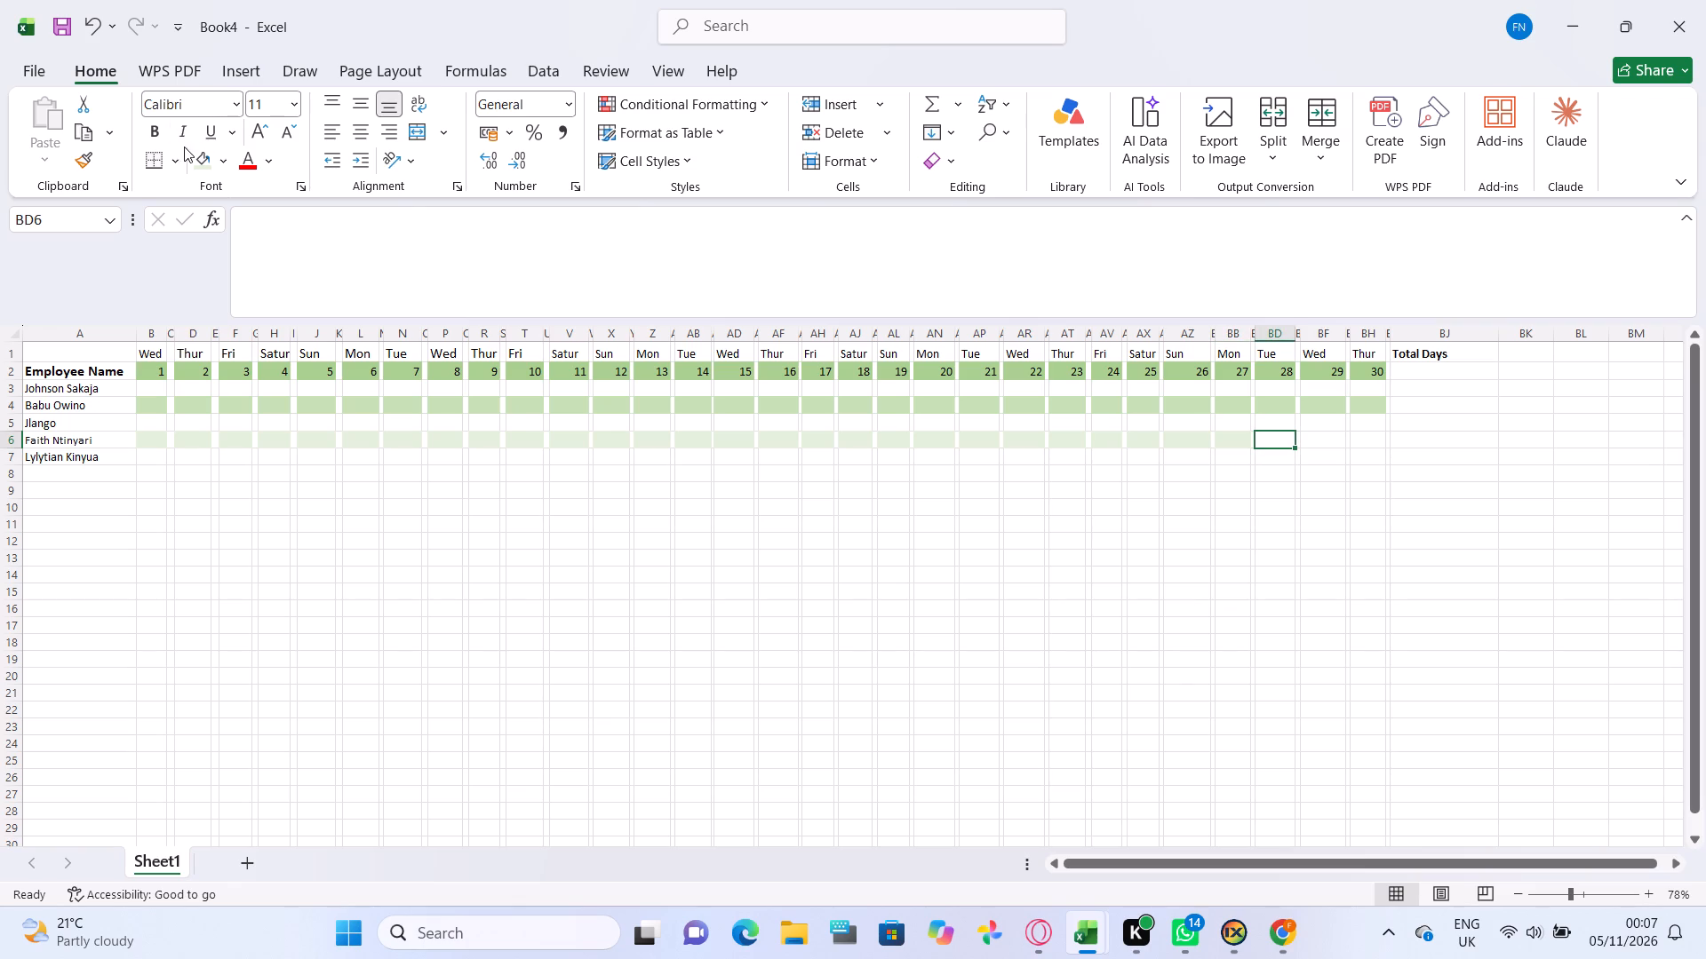
click(193, 156)
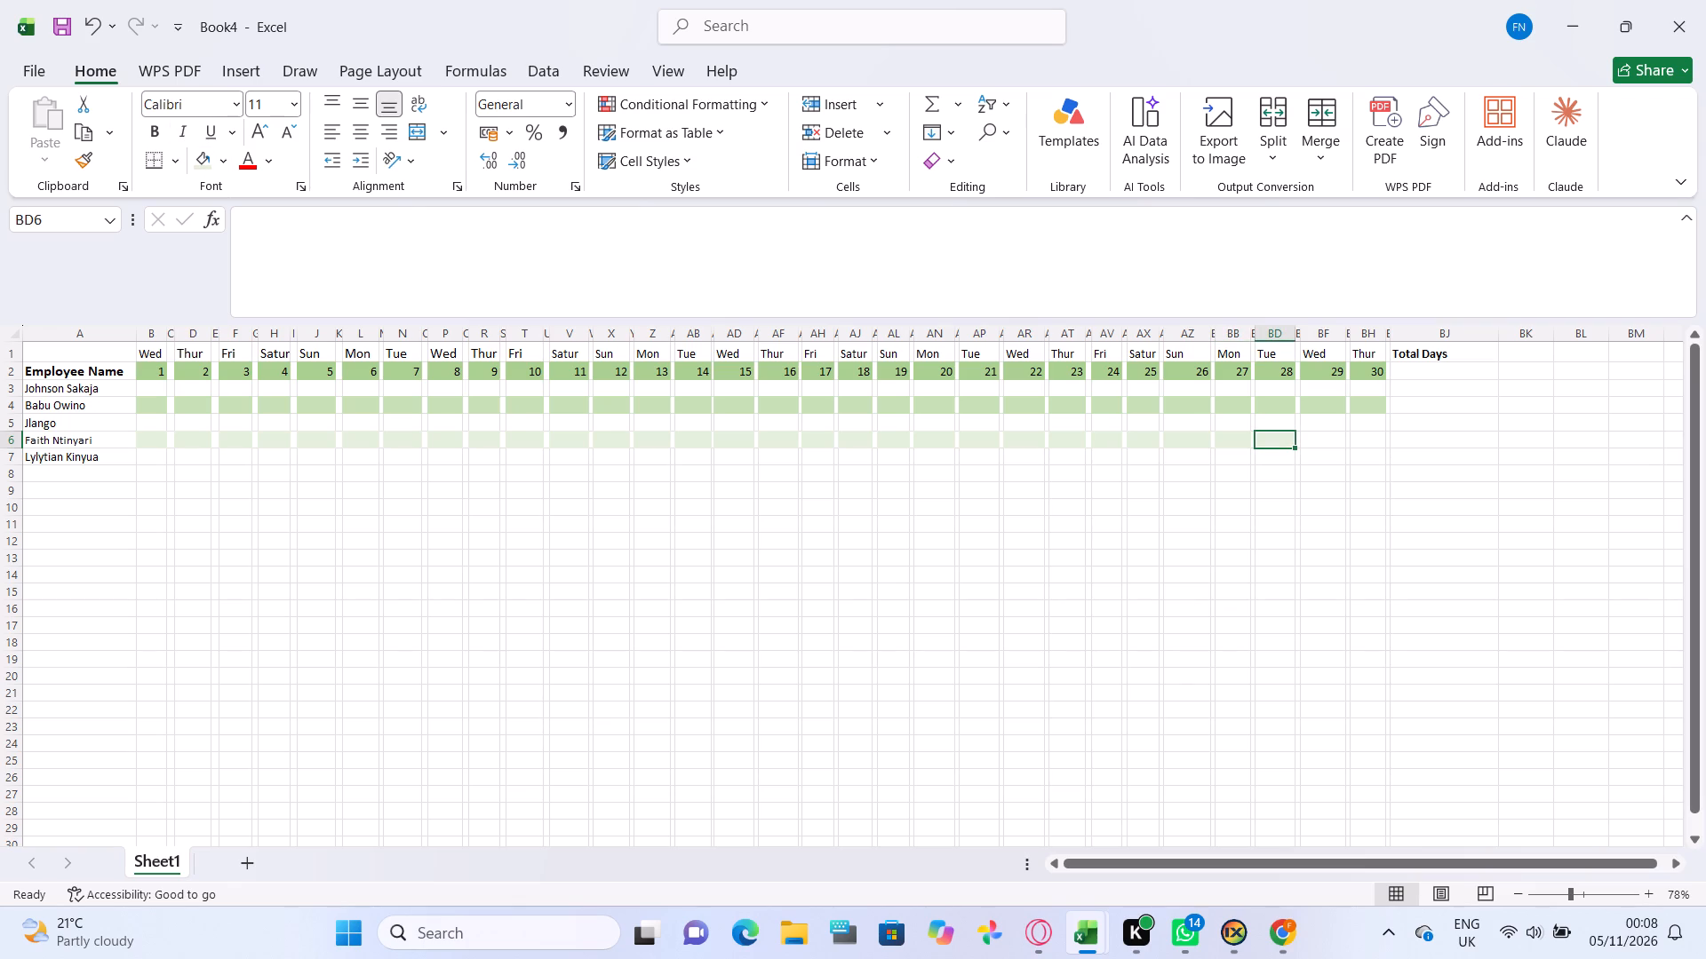
click(1329, 442)
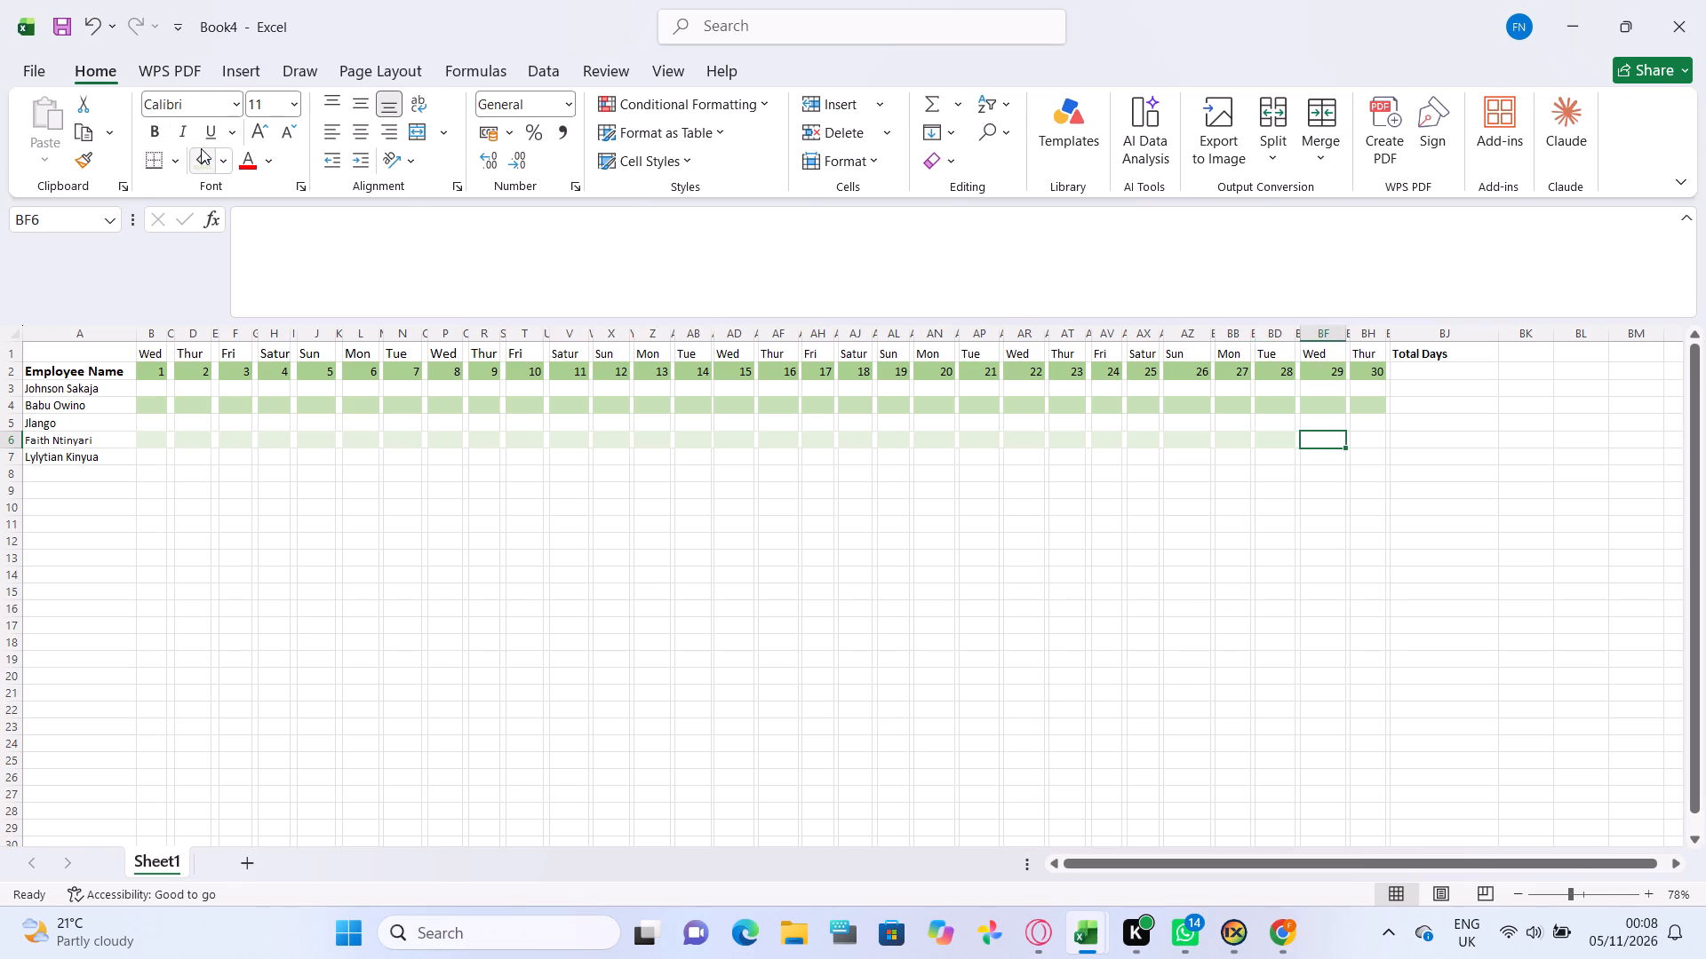
click(201, 148)
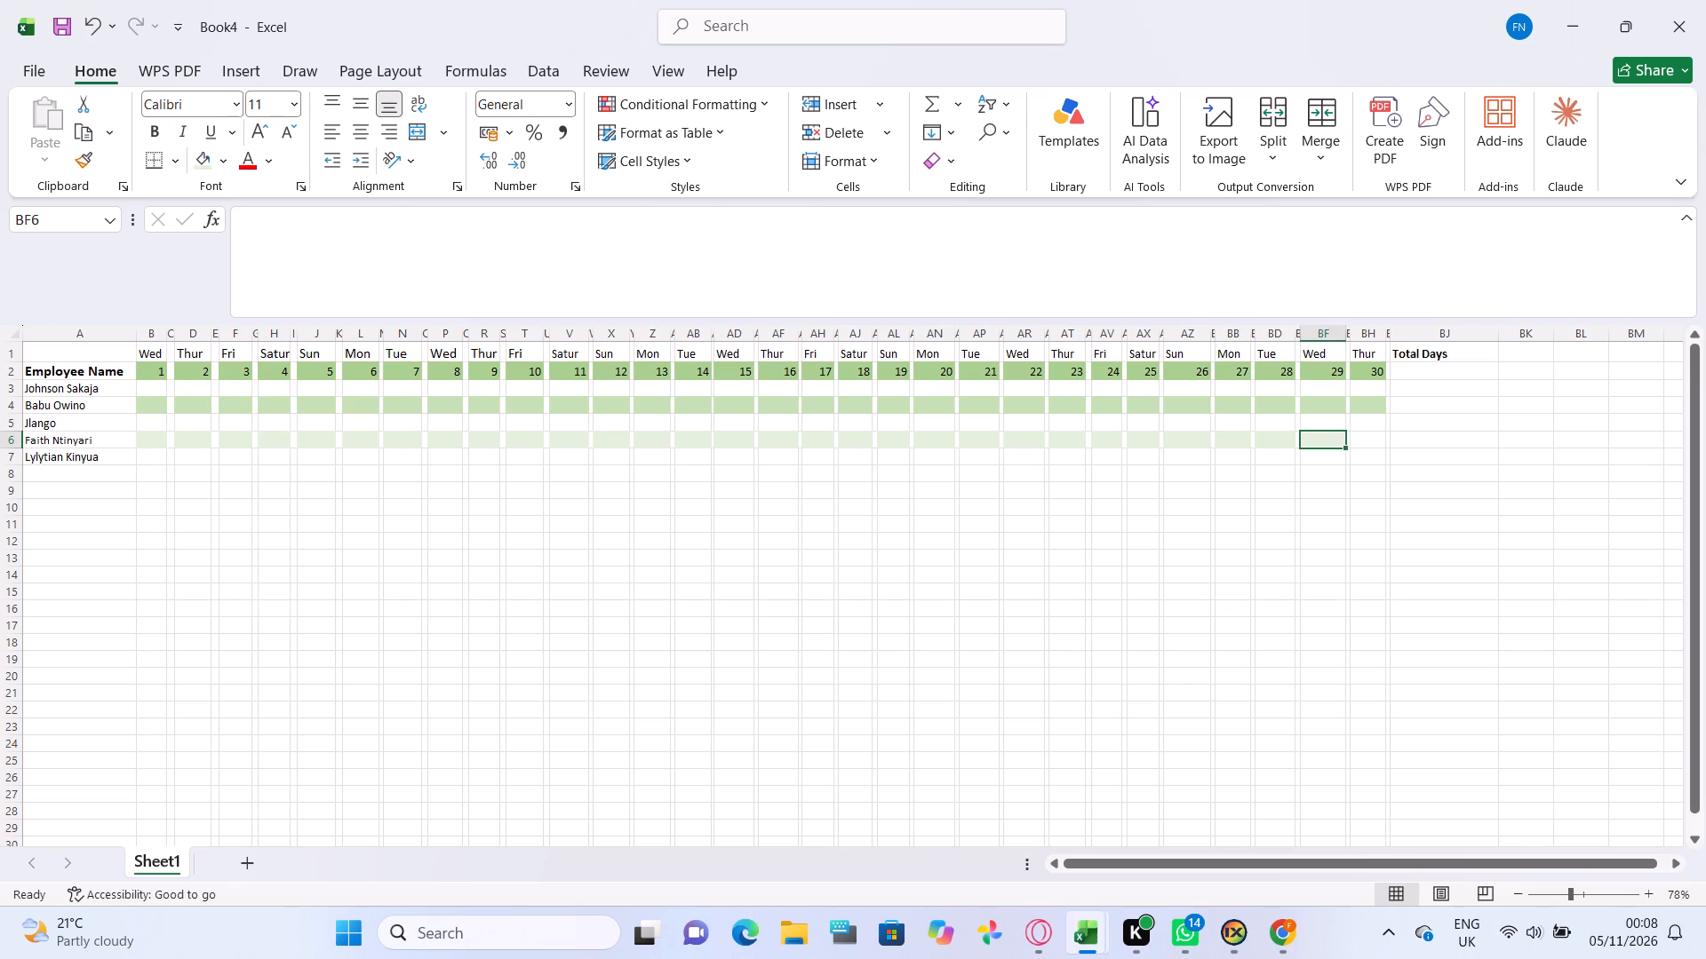
click(1361, 446)
click(203, 162)
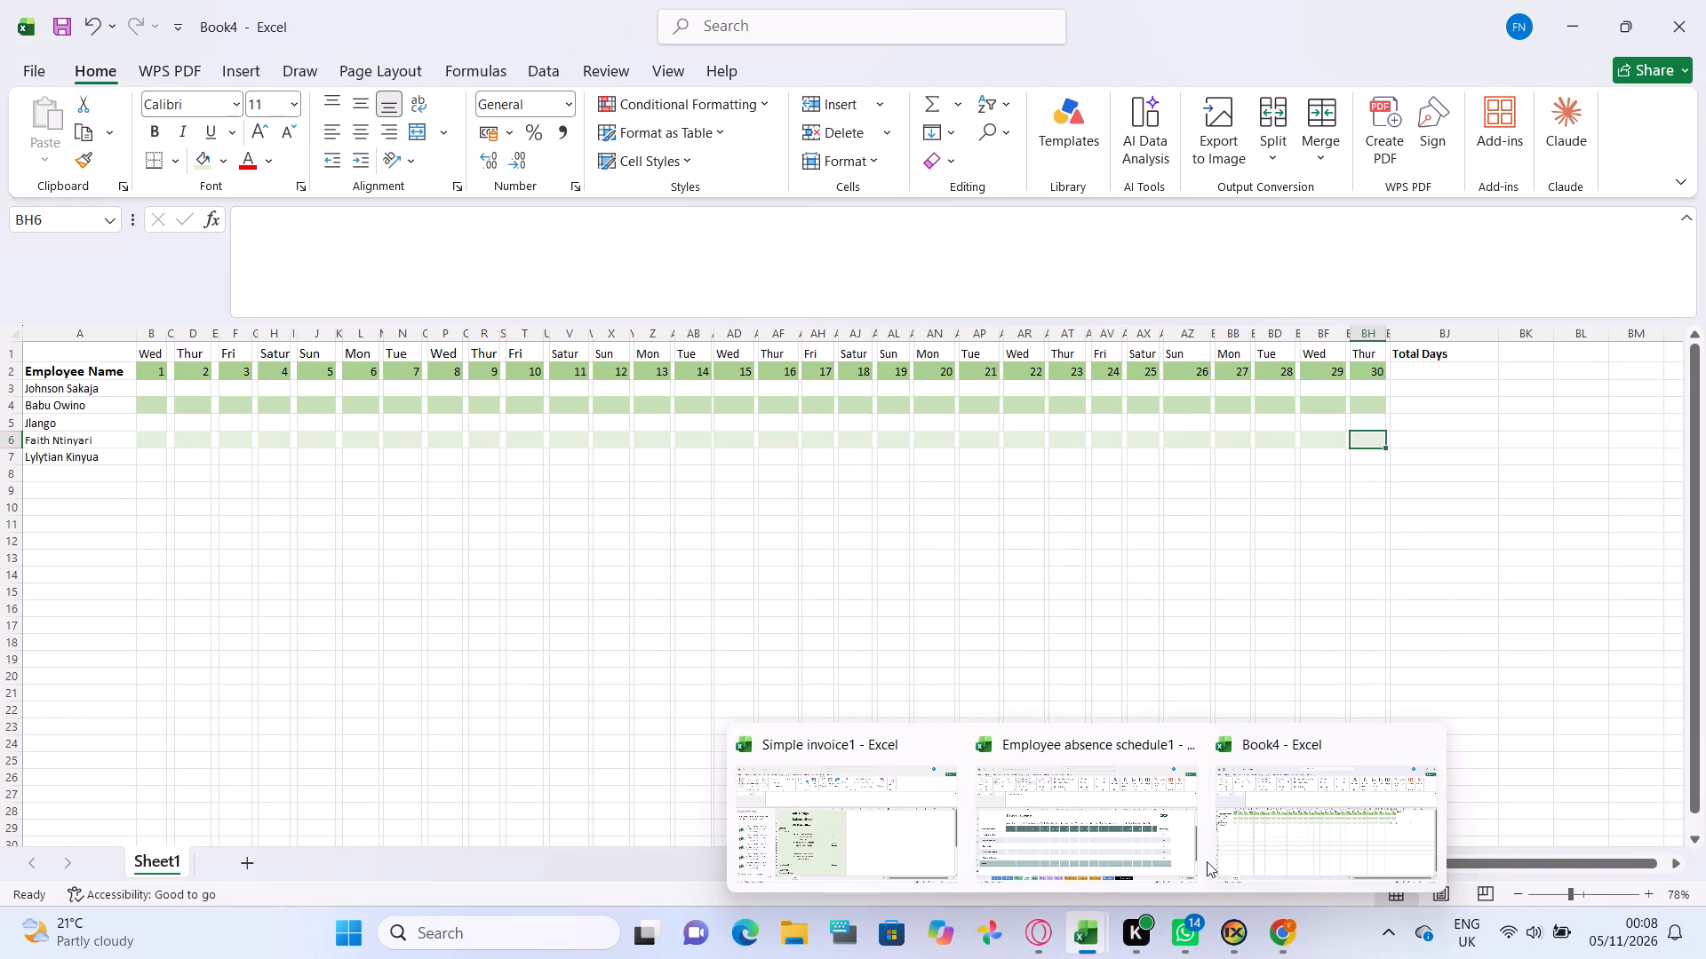
Enter the row label Total in A8, below the last employee name in Book4.
click(1266, 833)
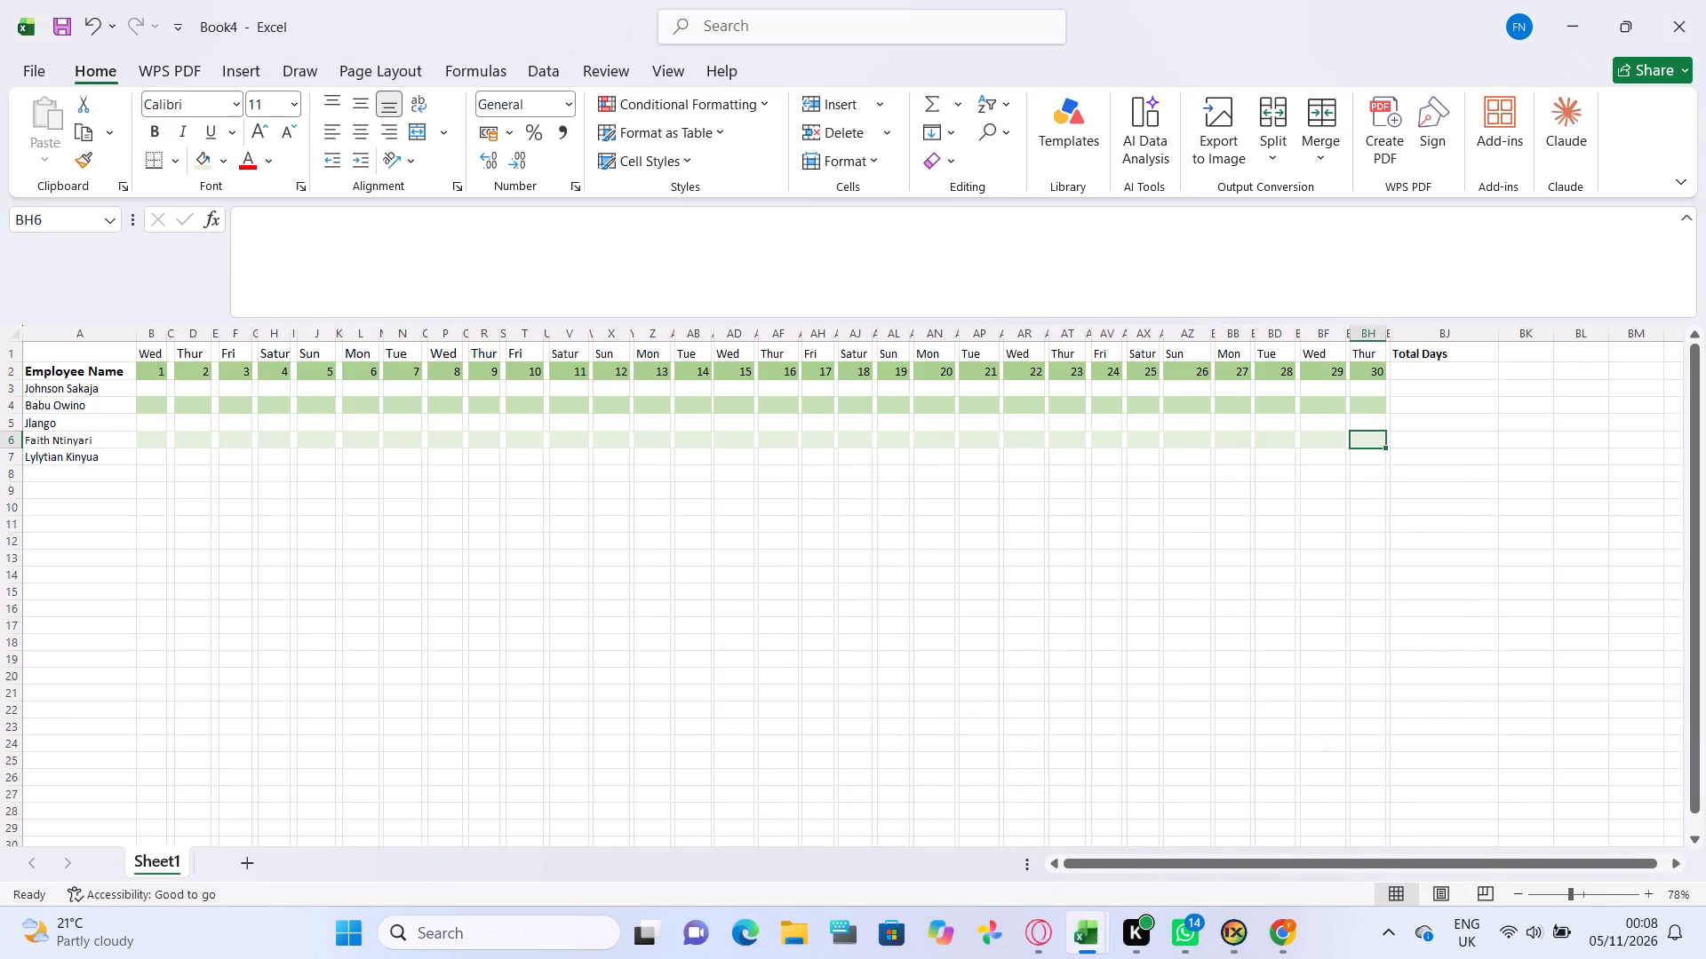
click(105, 477)
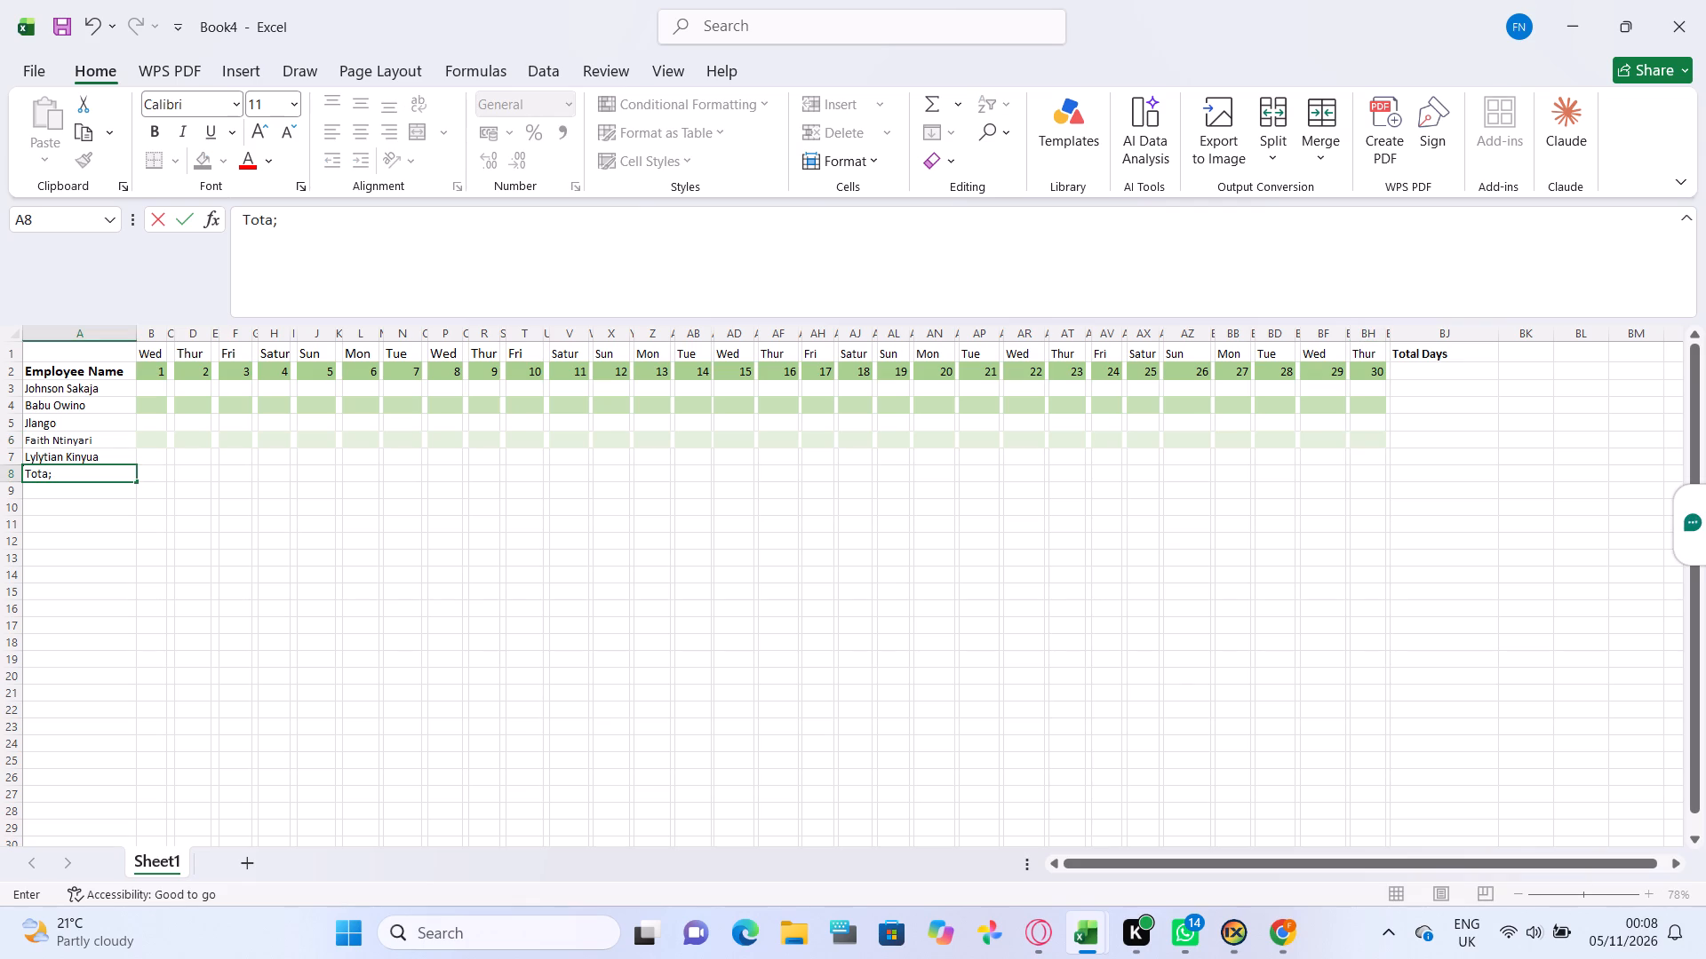
key(BackSpace)
key(l)
Fill the Total row with the second-darkest theme green under dates 1 to 4, in B8, D8, F8 and H8.
click(143, 479)
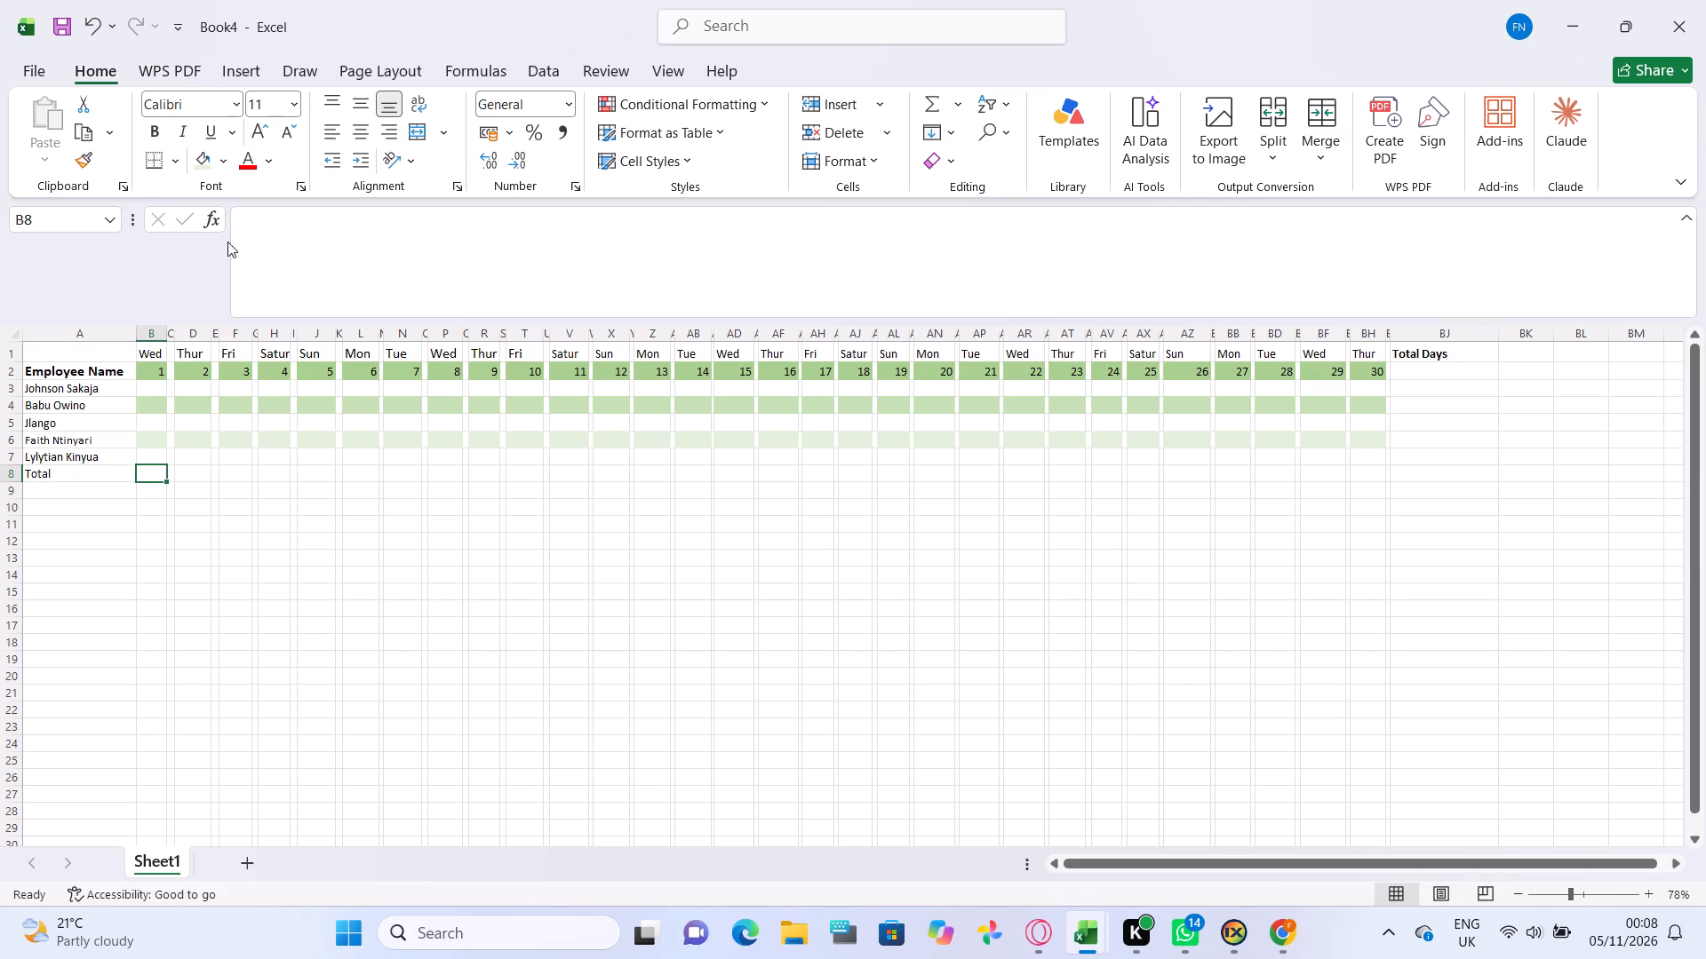
click(221, 157)
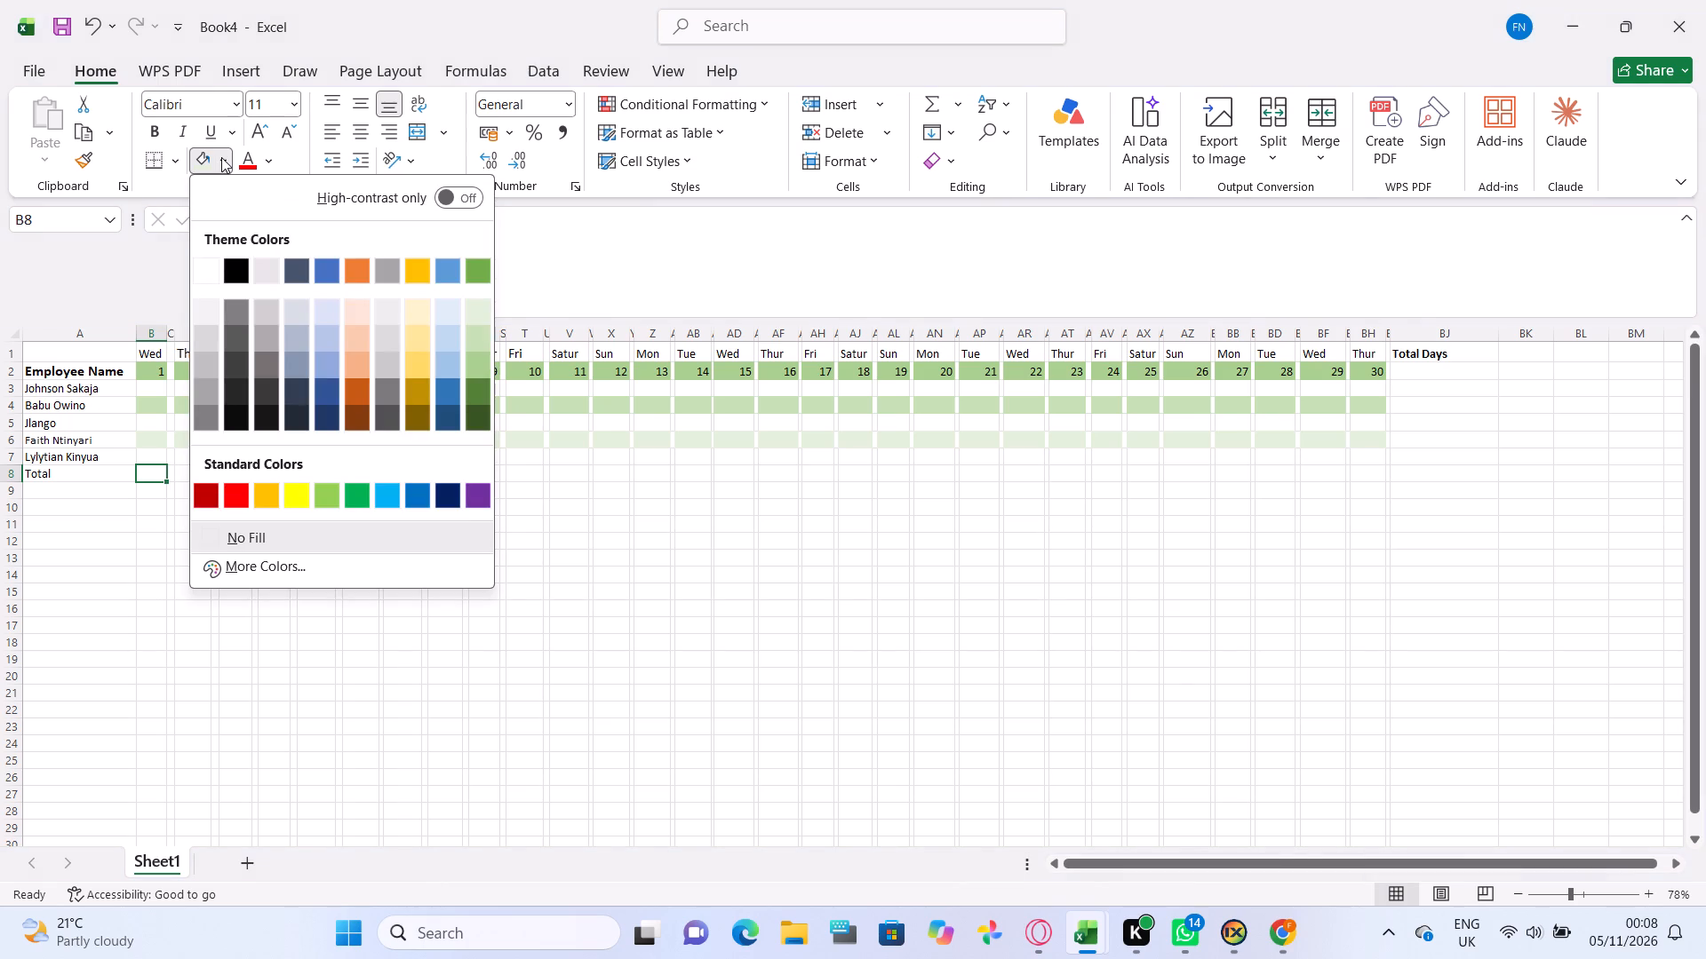
click(476, 380)
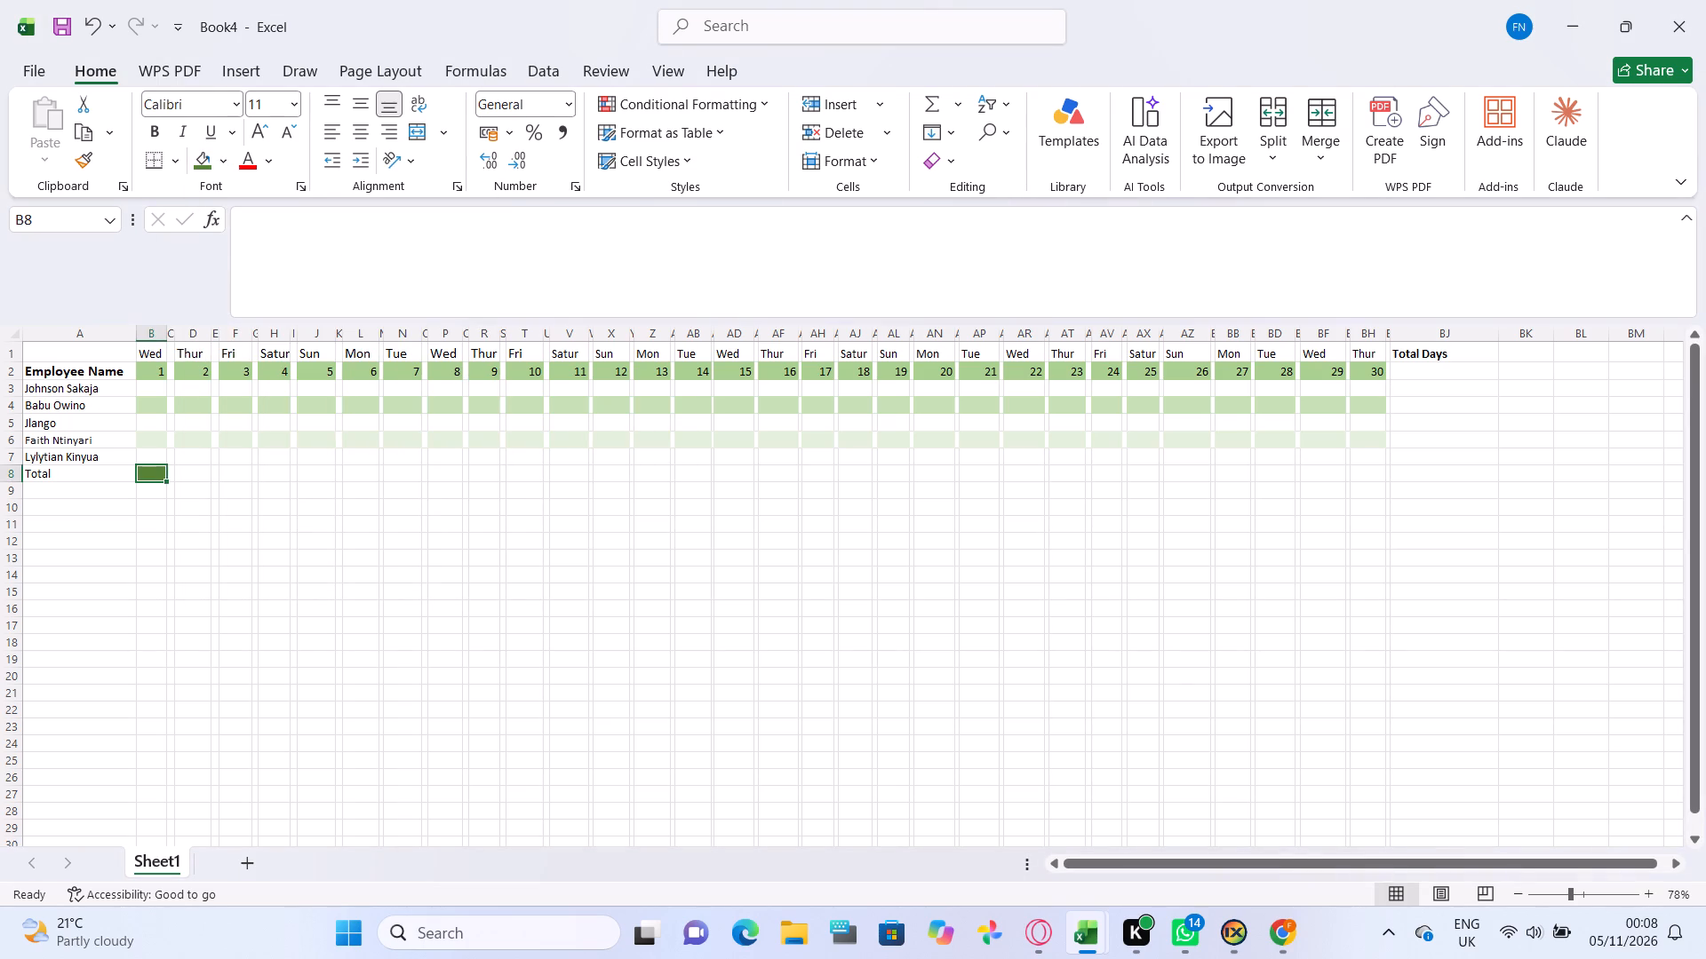
click(206, 482)
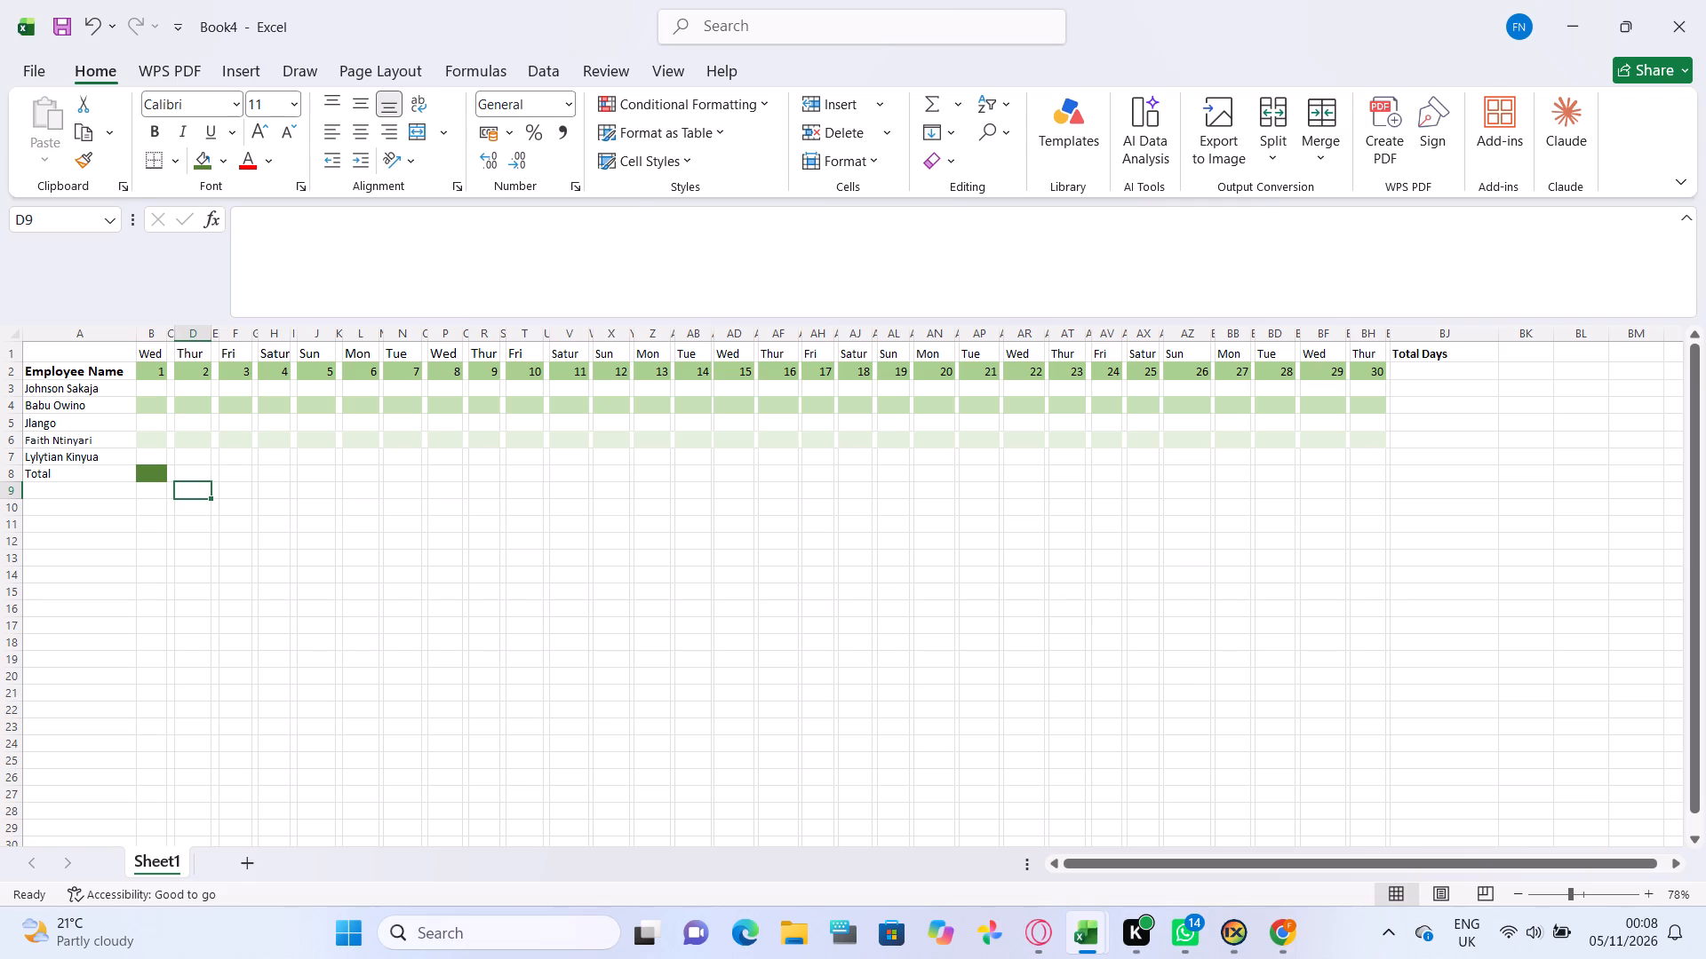
click(197, 471)
click(207, 162)
click(225, 479)
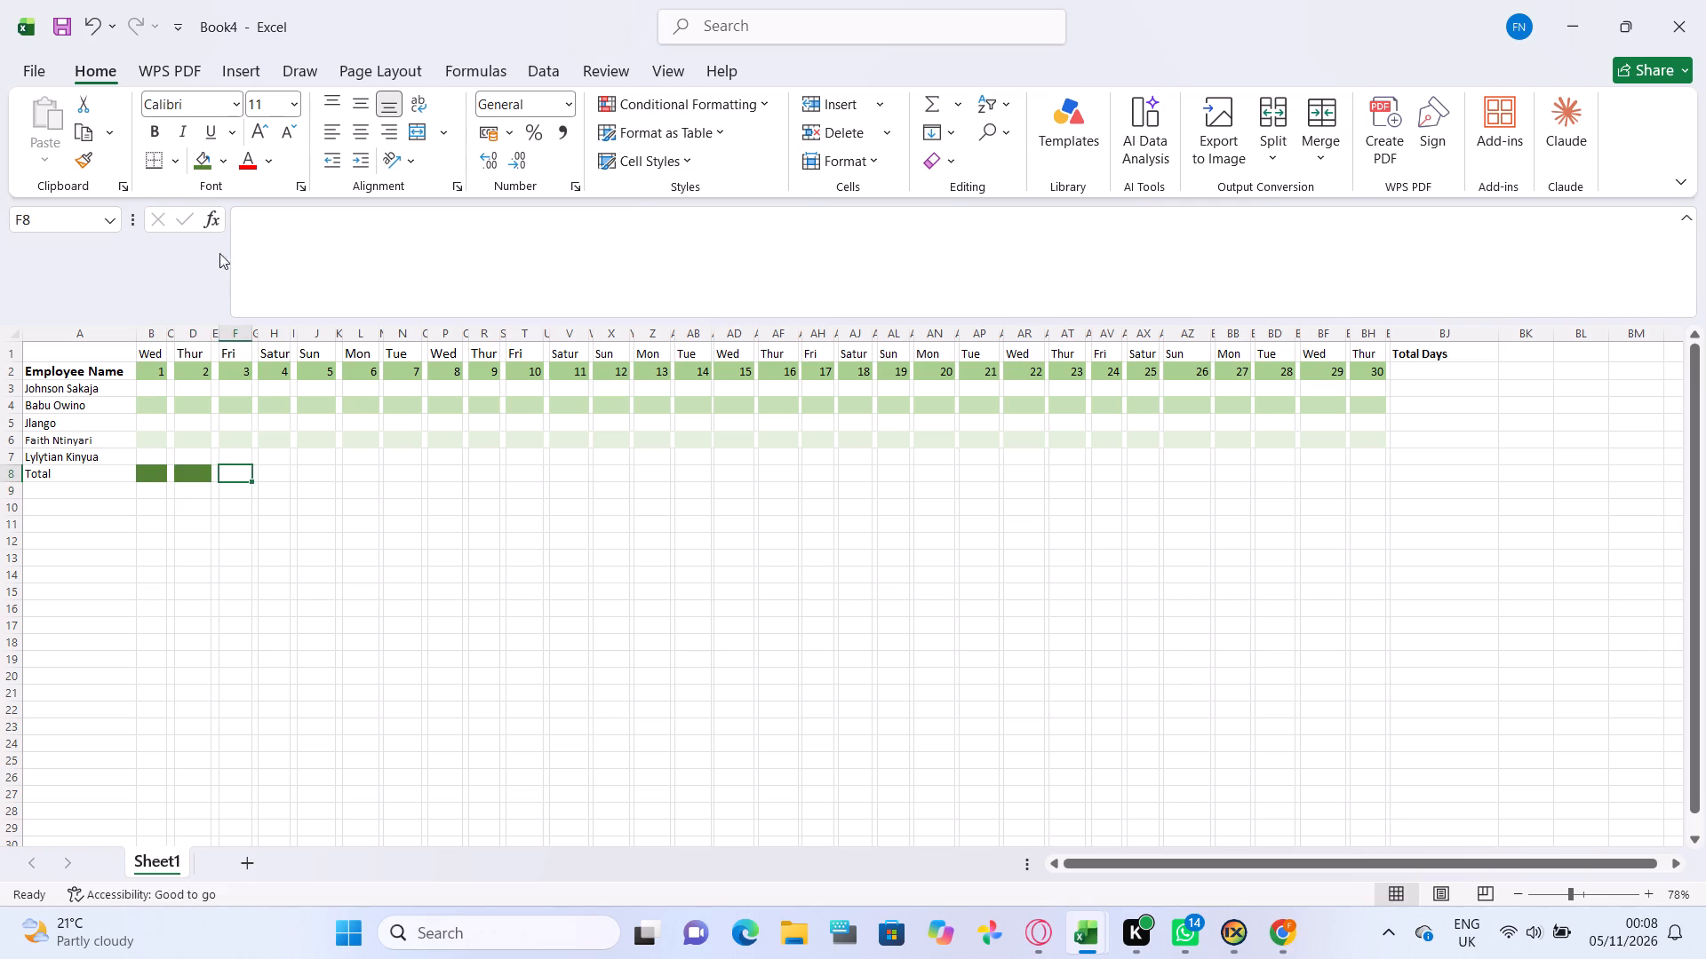
click(203, 166)
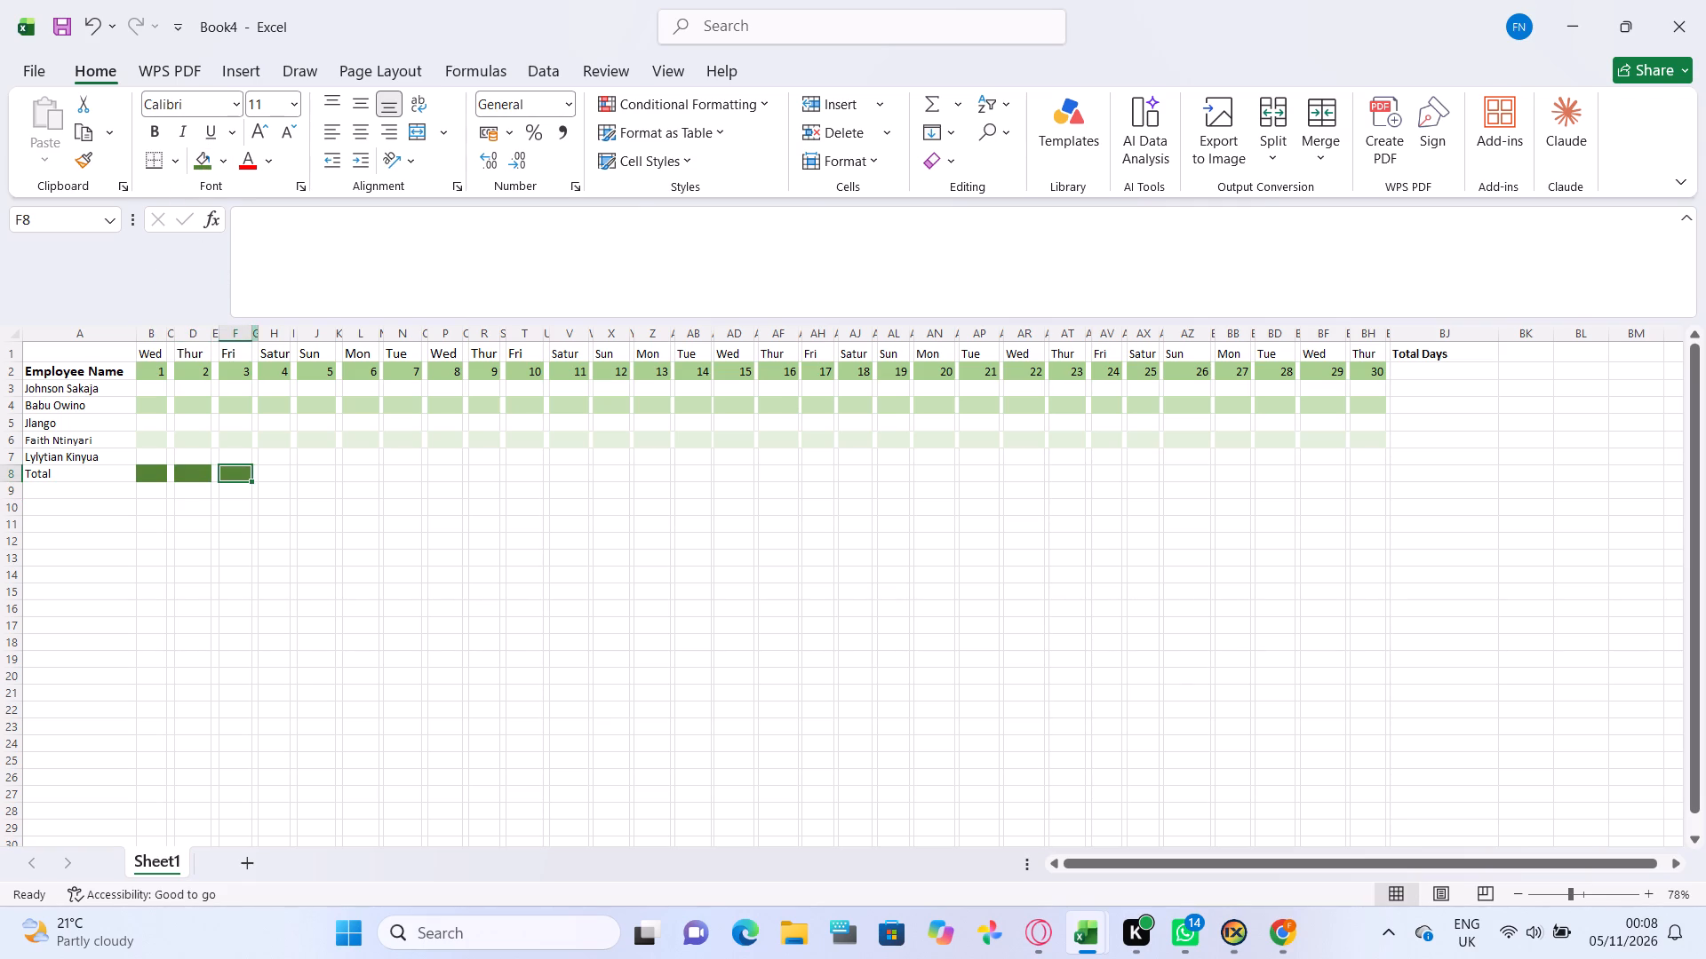
click(275, 476)
click(191, 160)
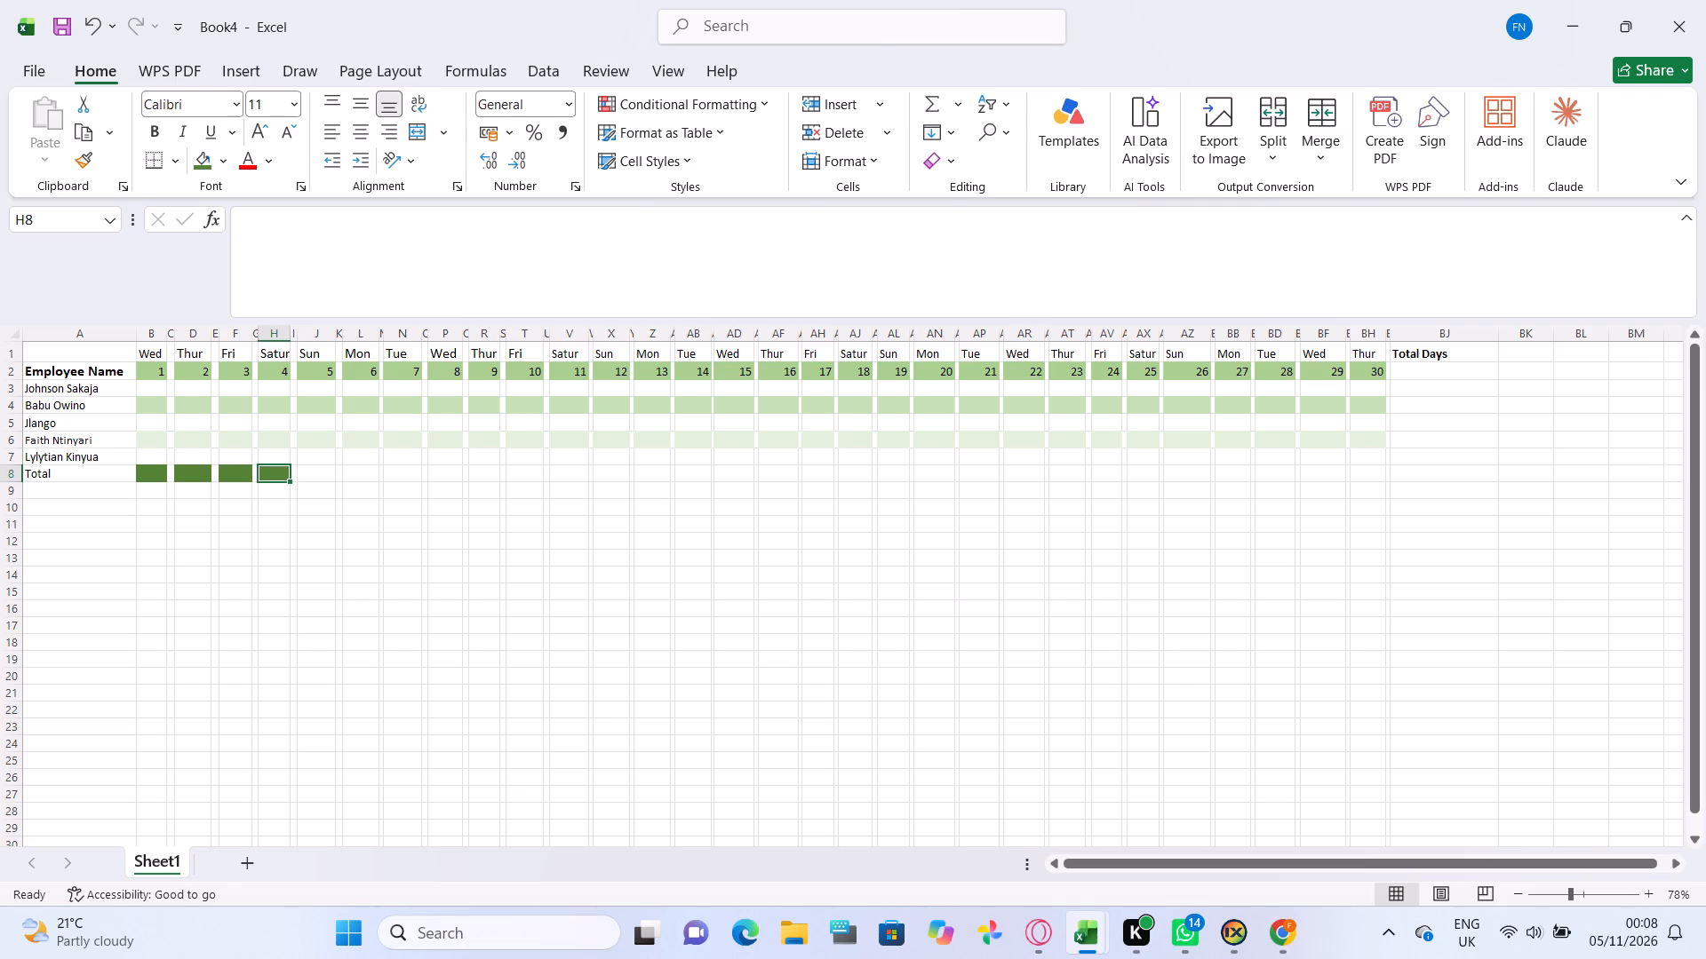
Apply the same dark green fill to the Total row under dates 5 to 8, in J8, L8, N8 and P8.
drag(307, 477, 201, 162)
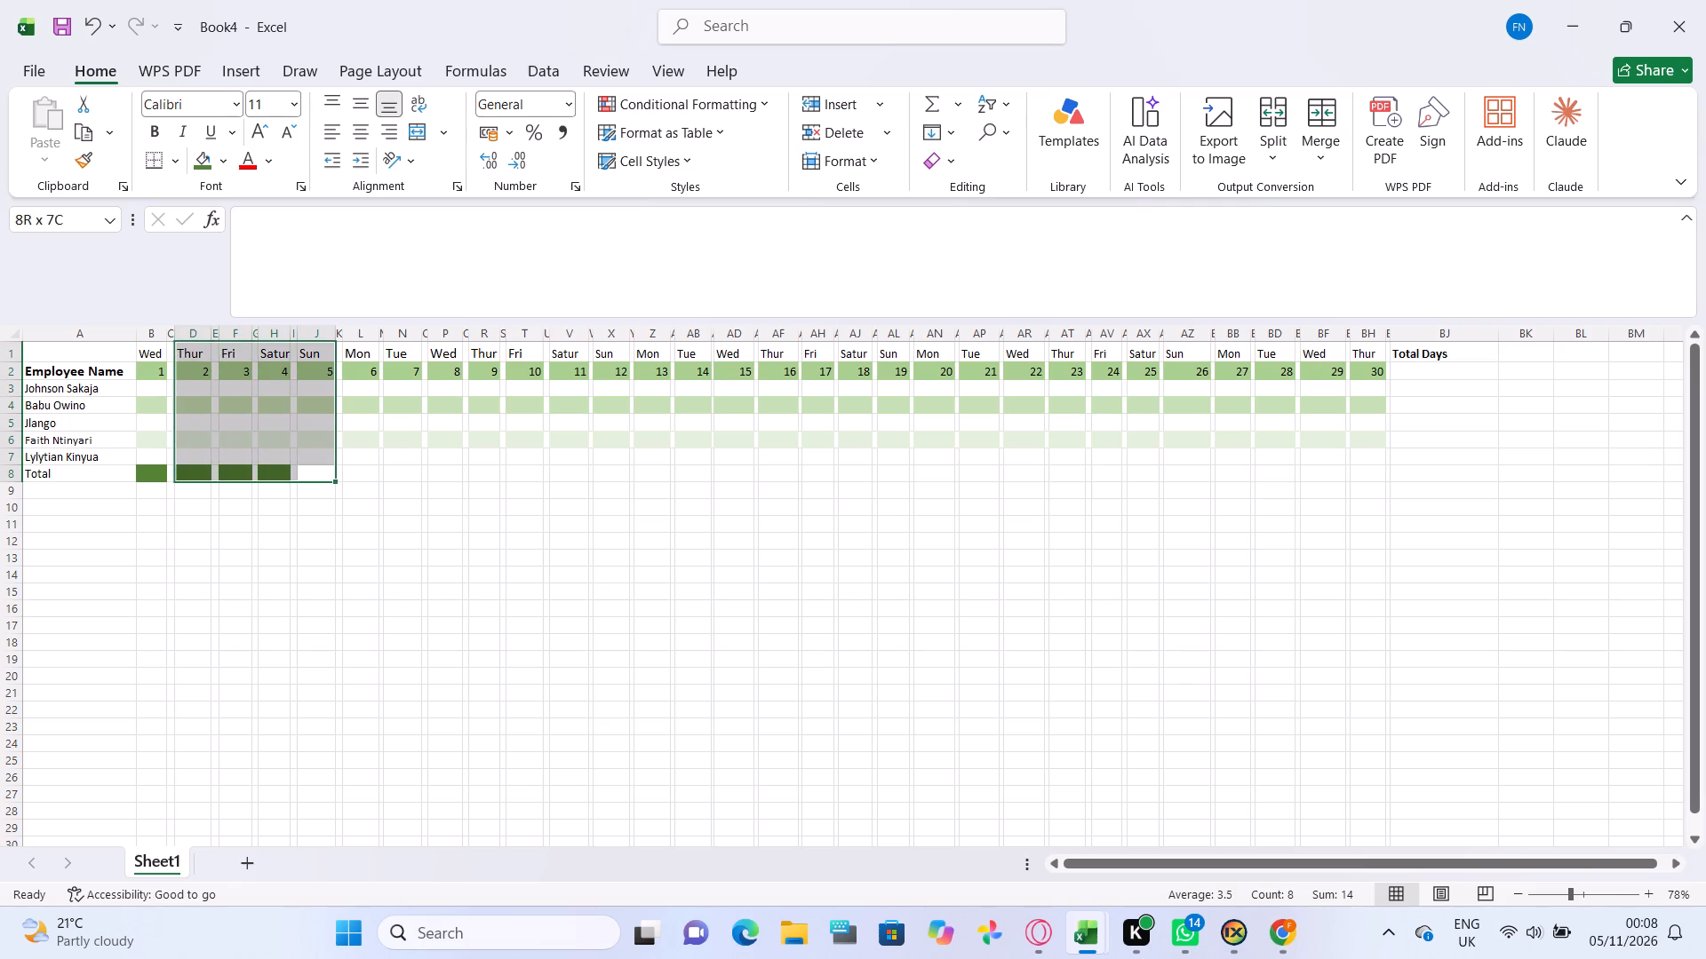
drag(201, 162, 356, 446)
click(366, 583)
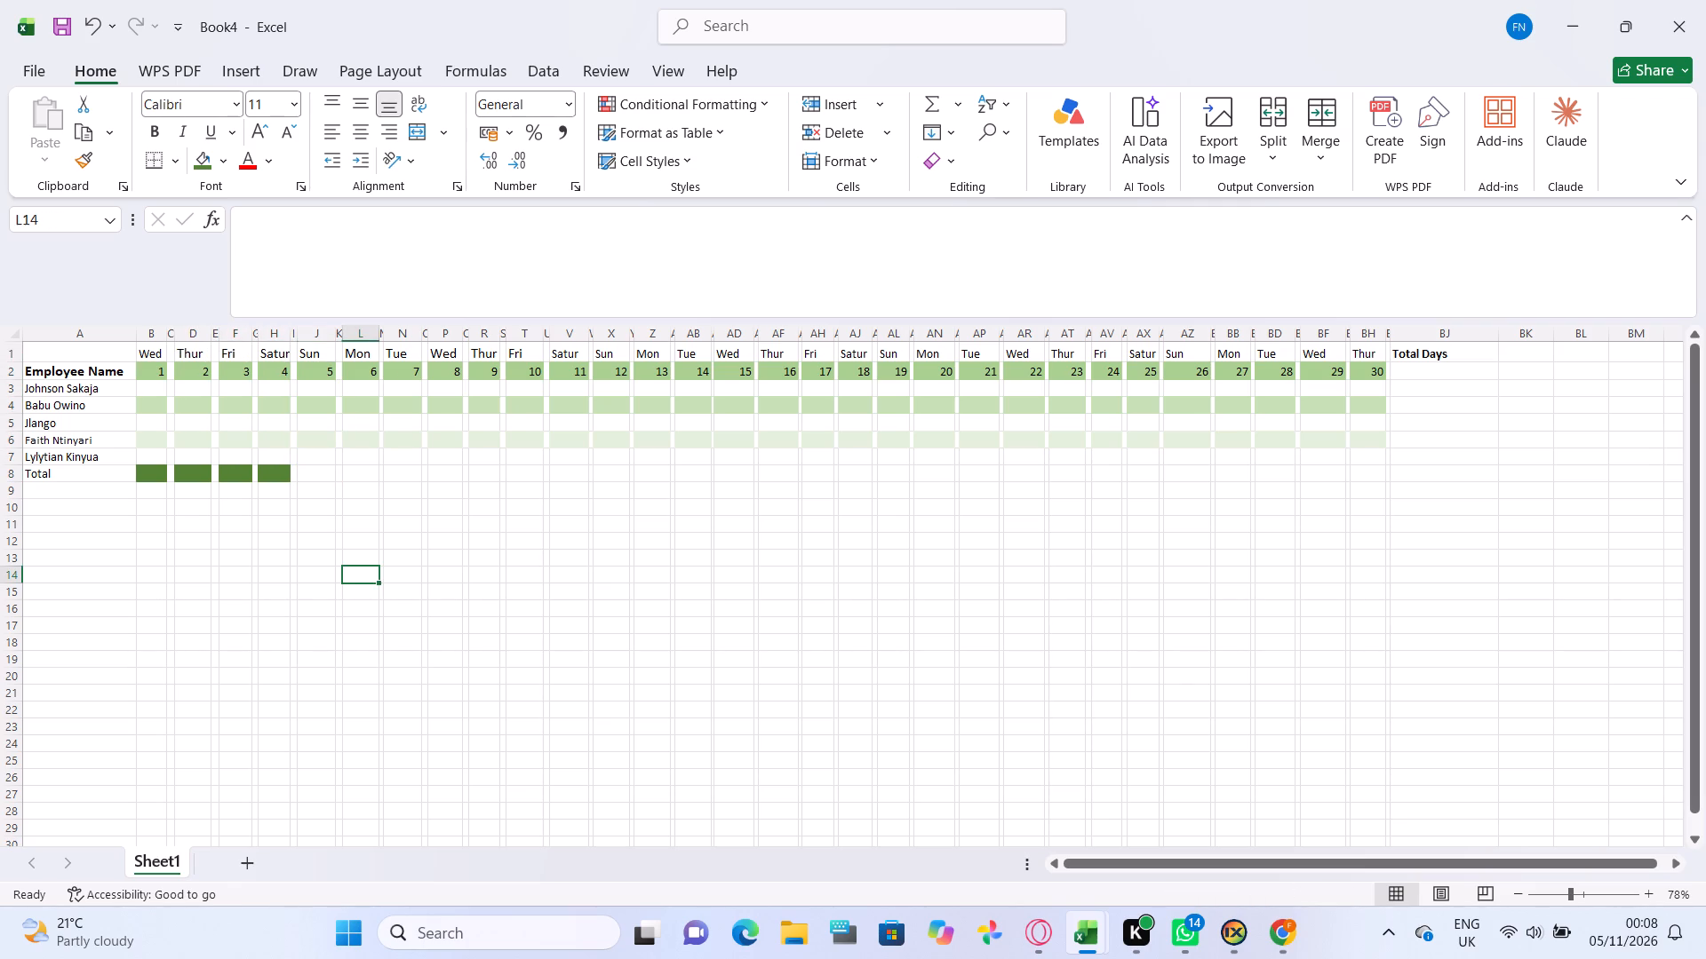
click(309, 469)
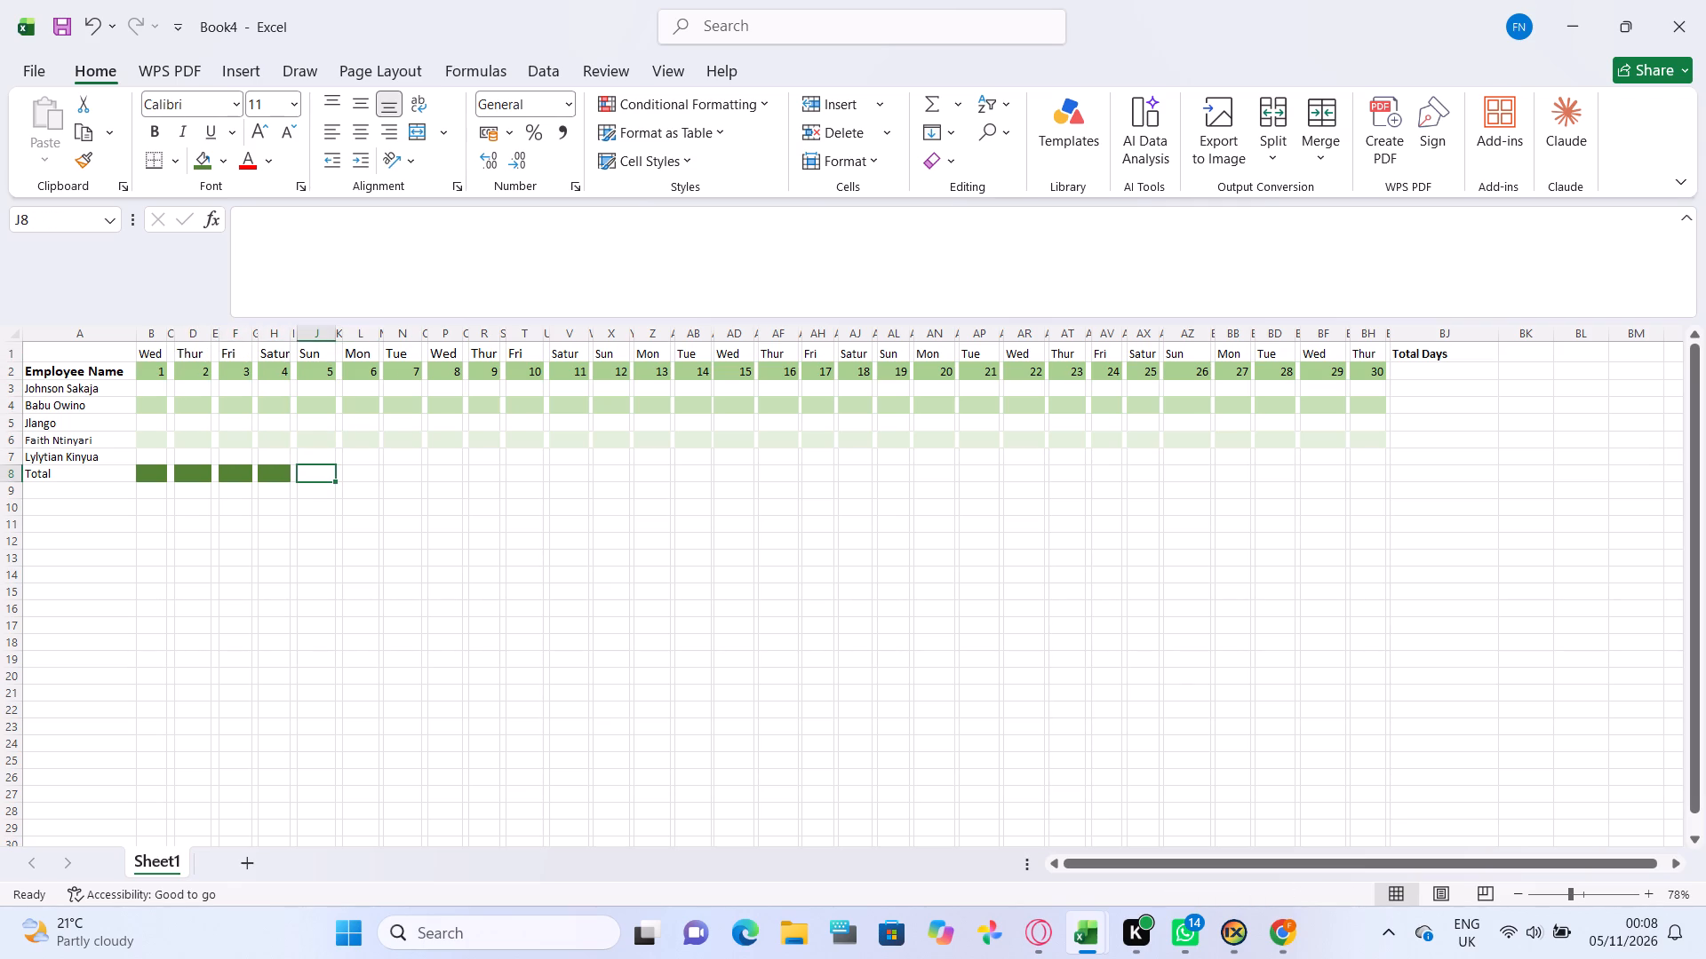
click(199, 151)
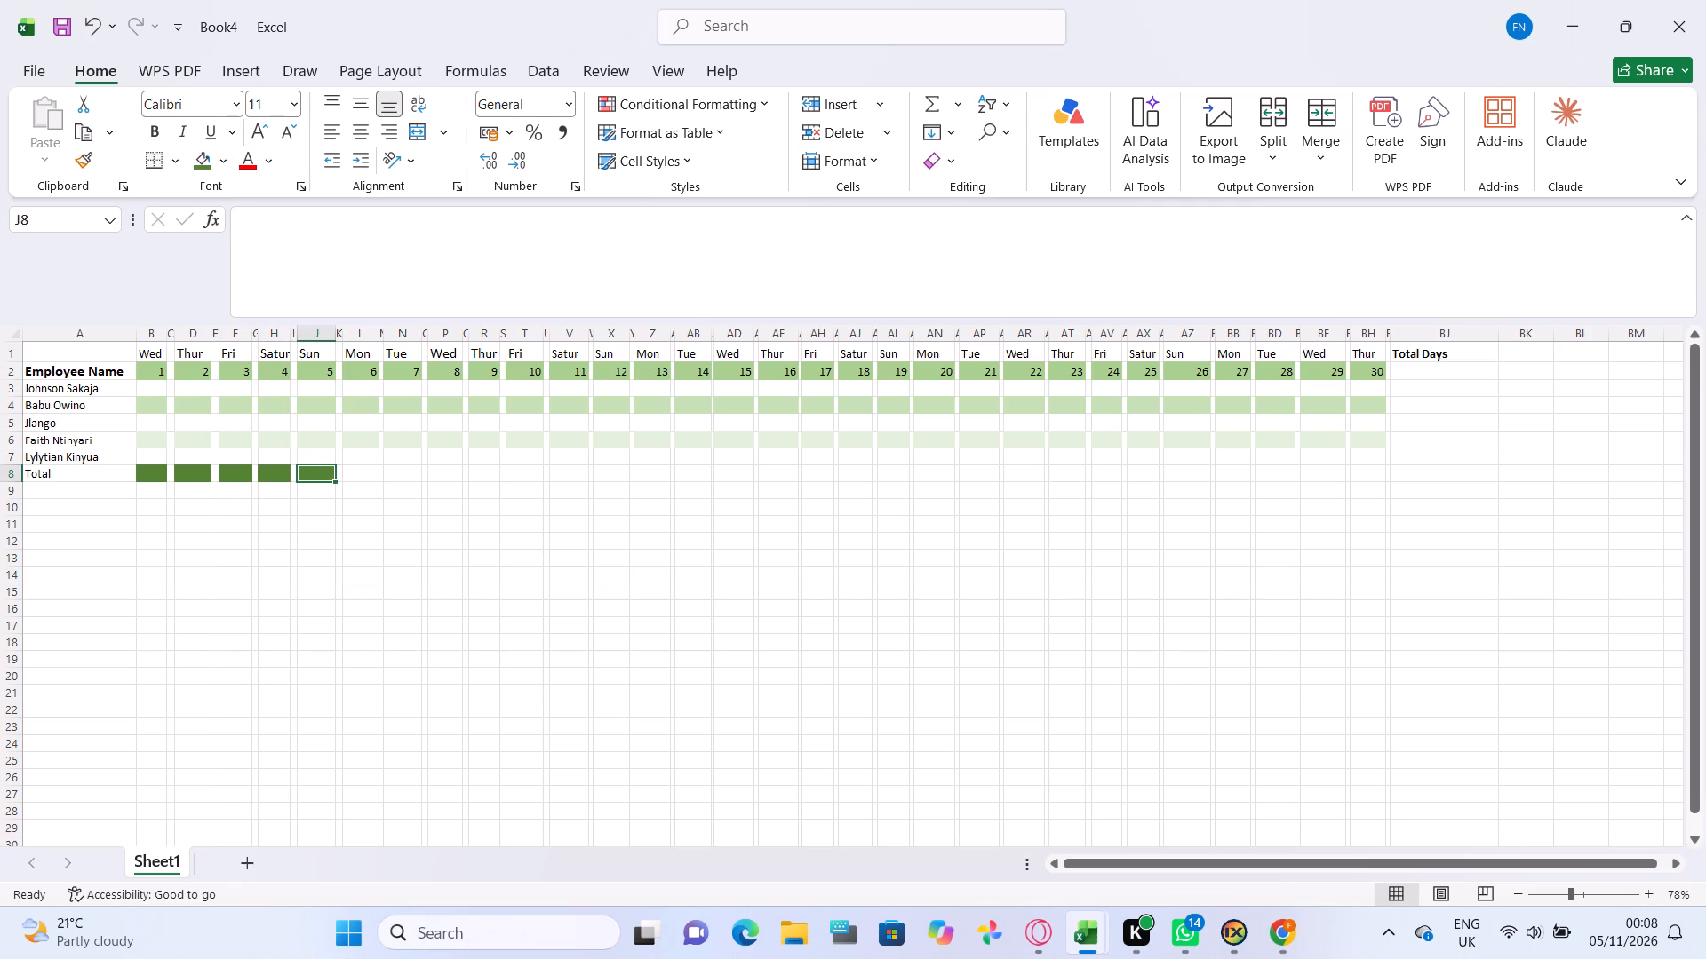
click(373, 477)
click(209, 162)
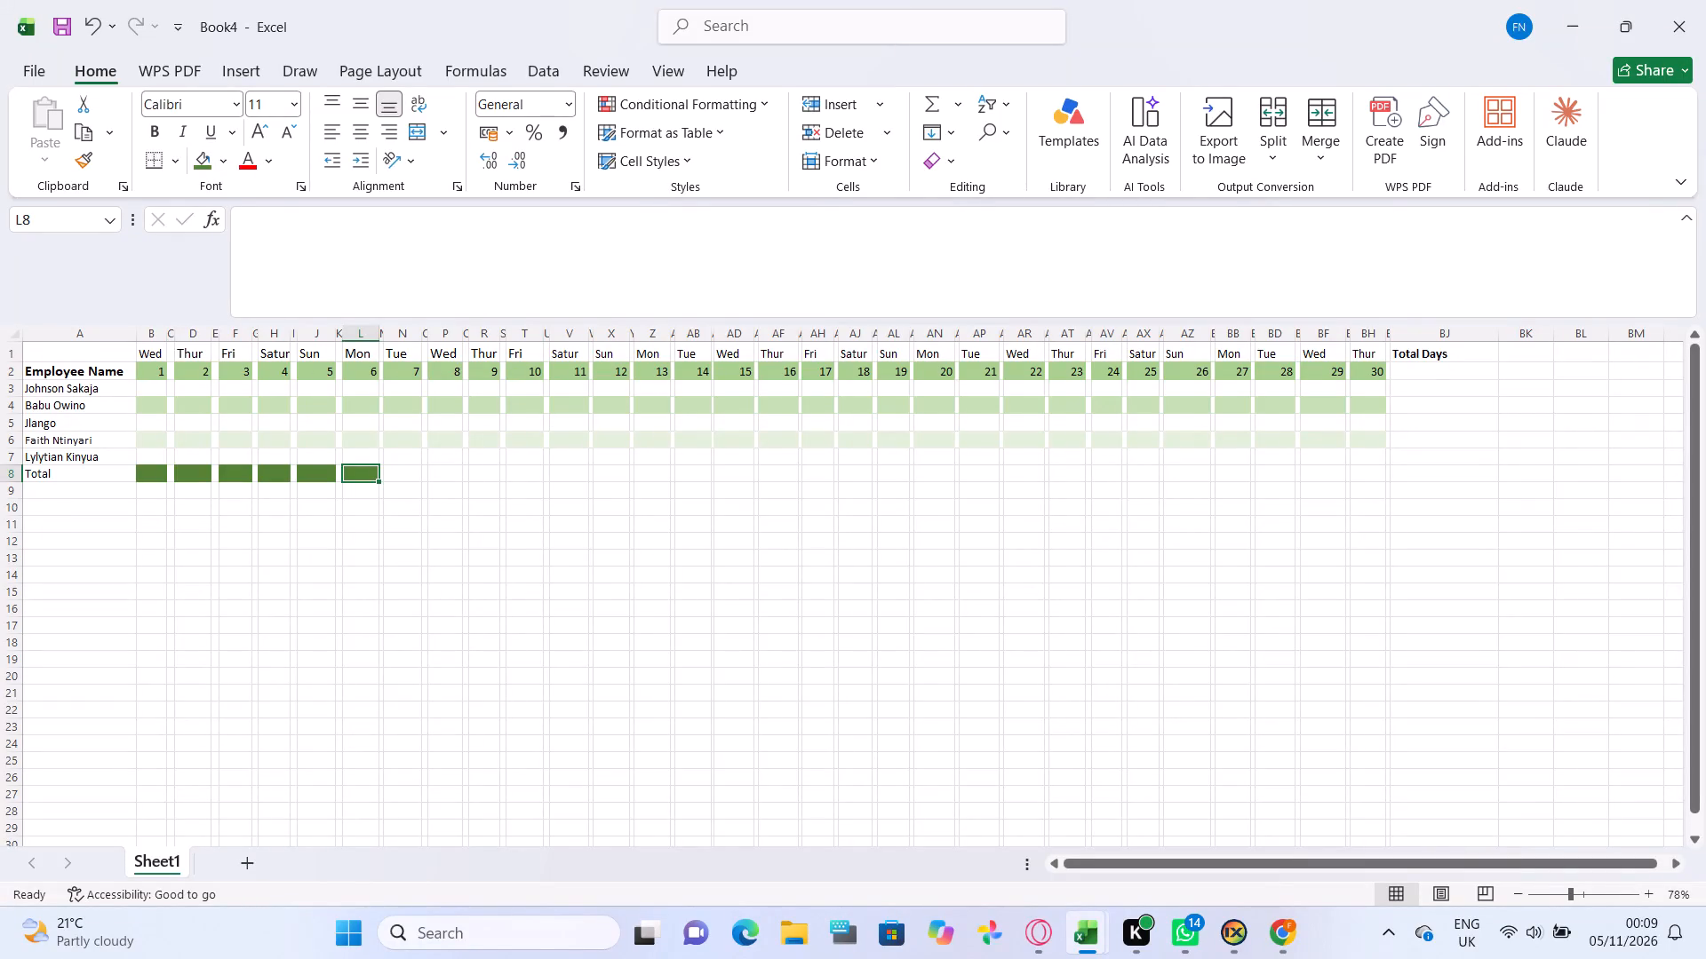
click(404, 474)
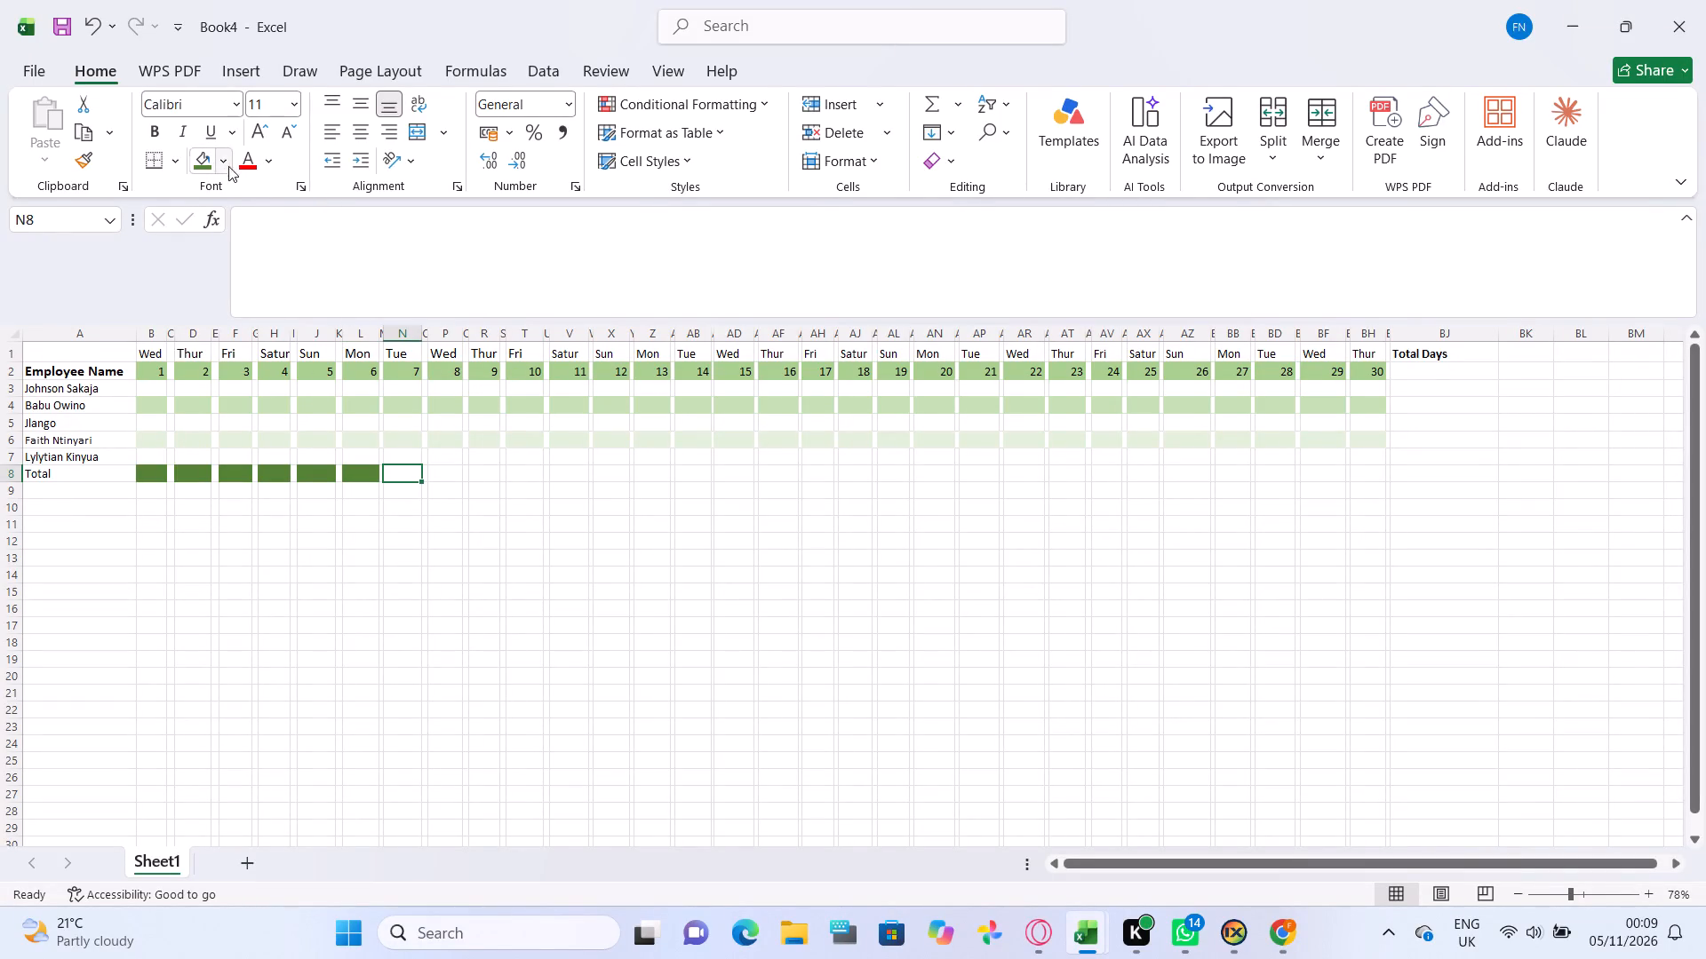
click(204, 156)
click(438, 479)
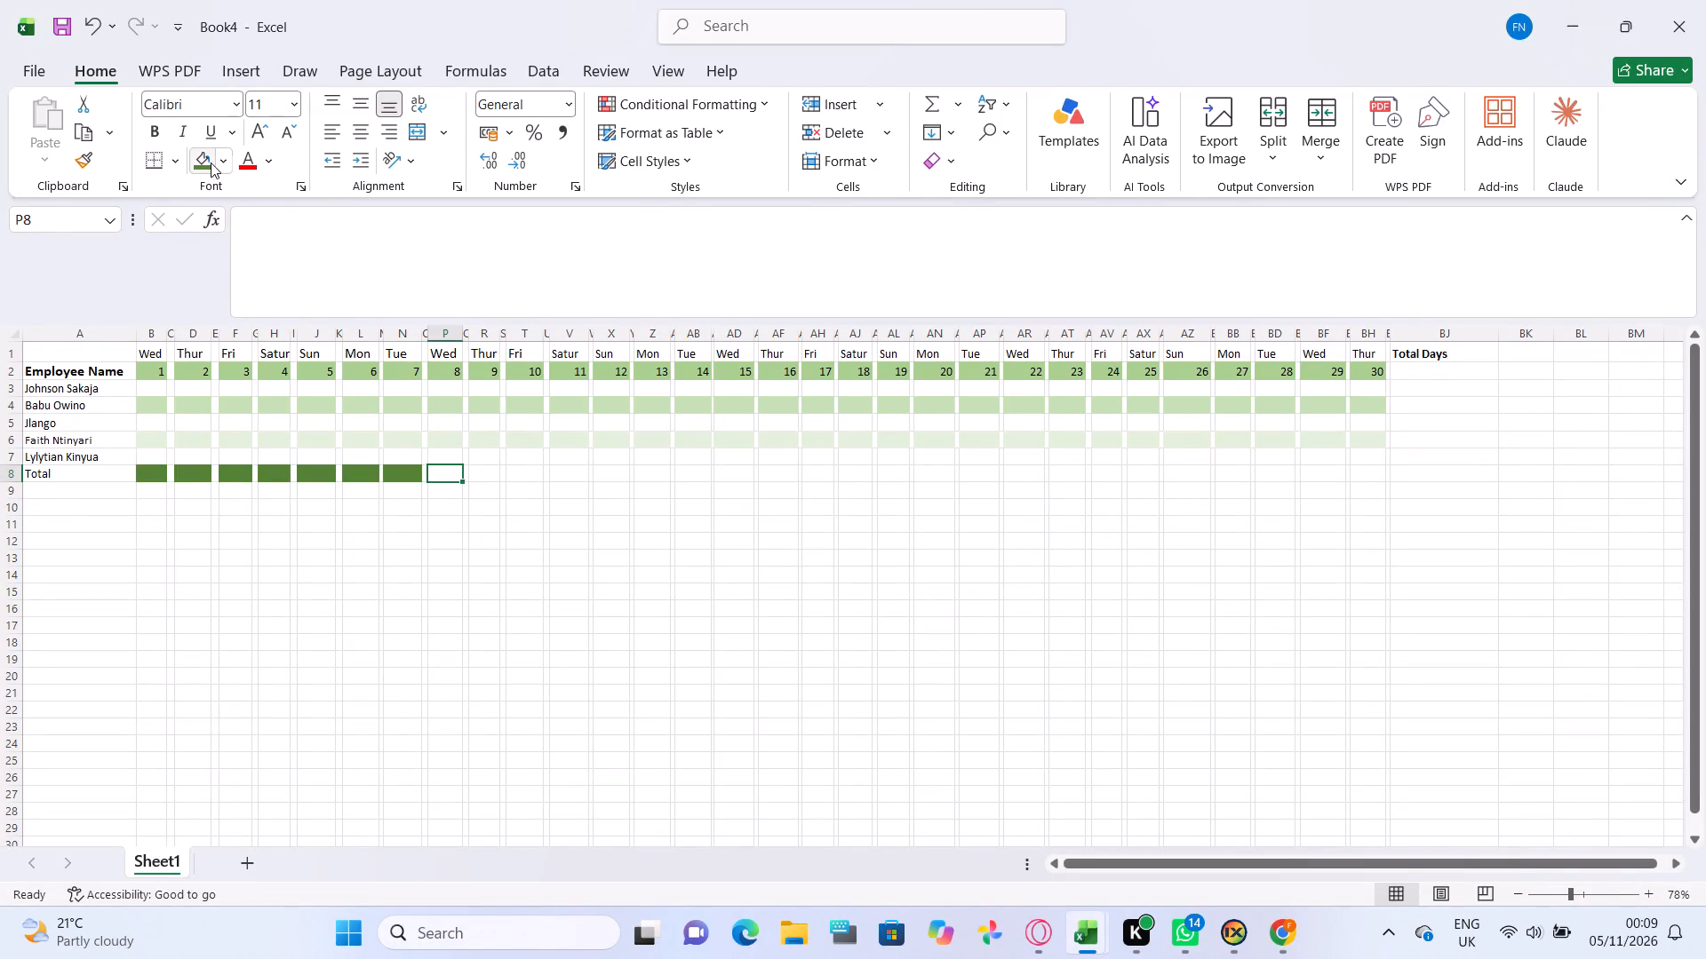
click(203, 148)
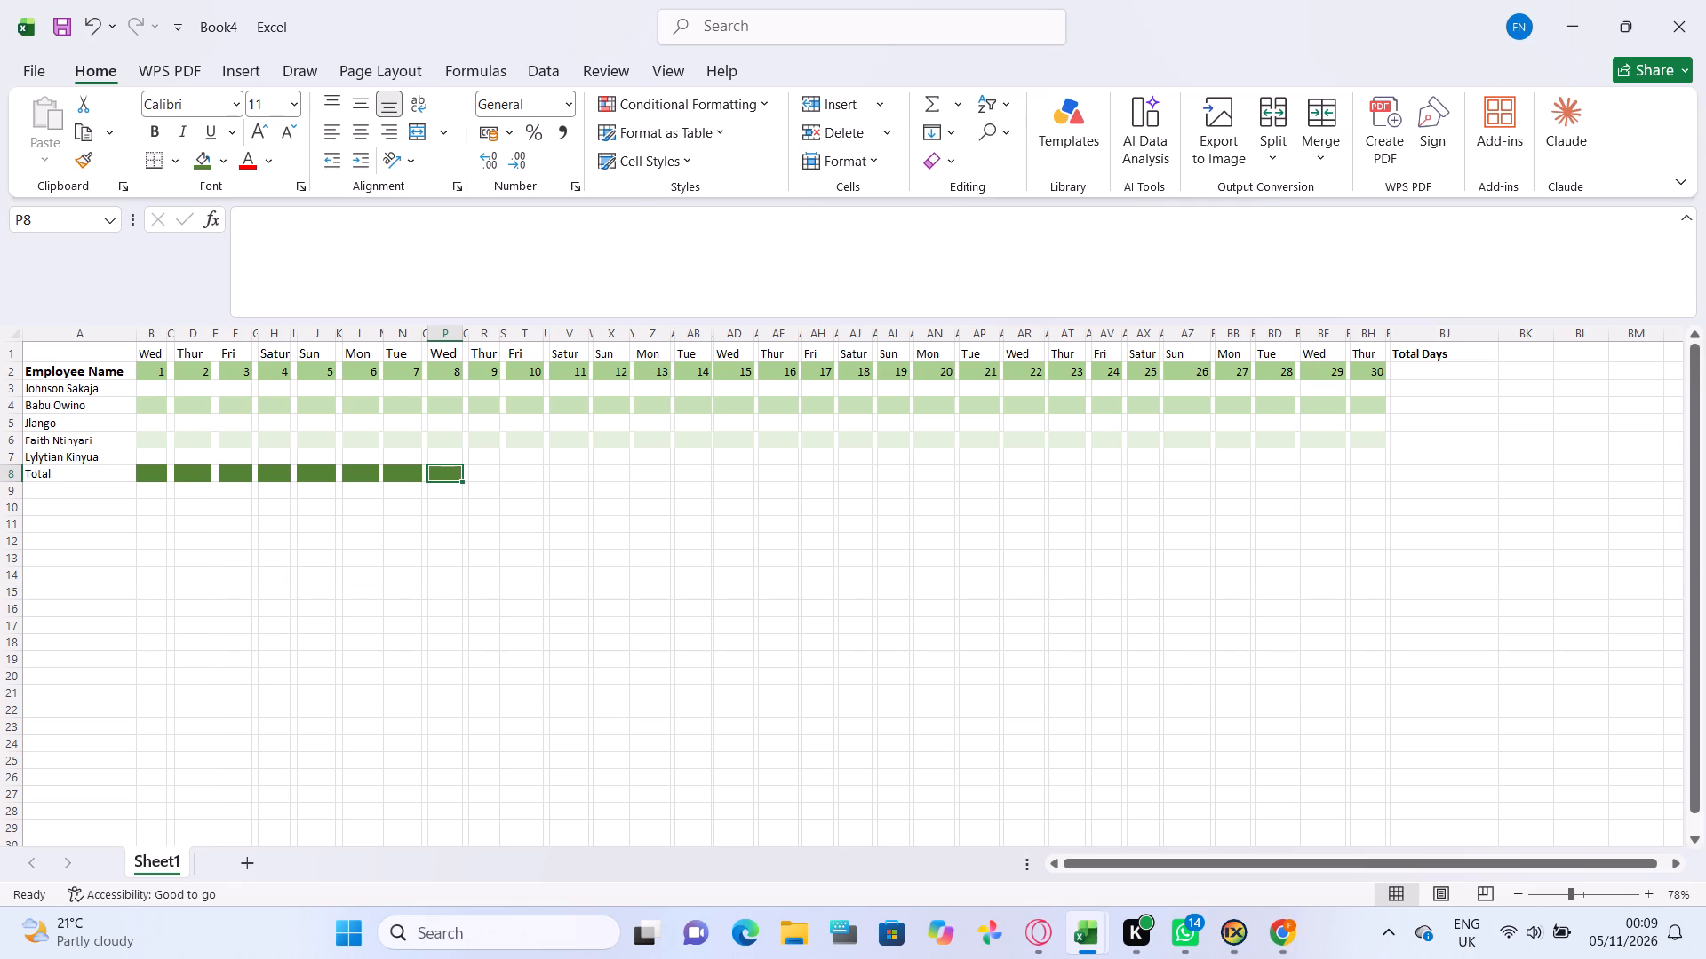
Apply the same dark green fill to the Total row under dates 9 to 12, in R8, T8, V8 and X8.
click(475, 473)
click(197, 161)
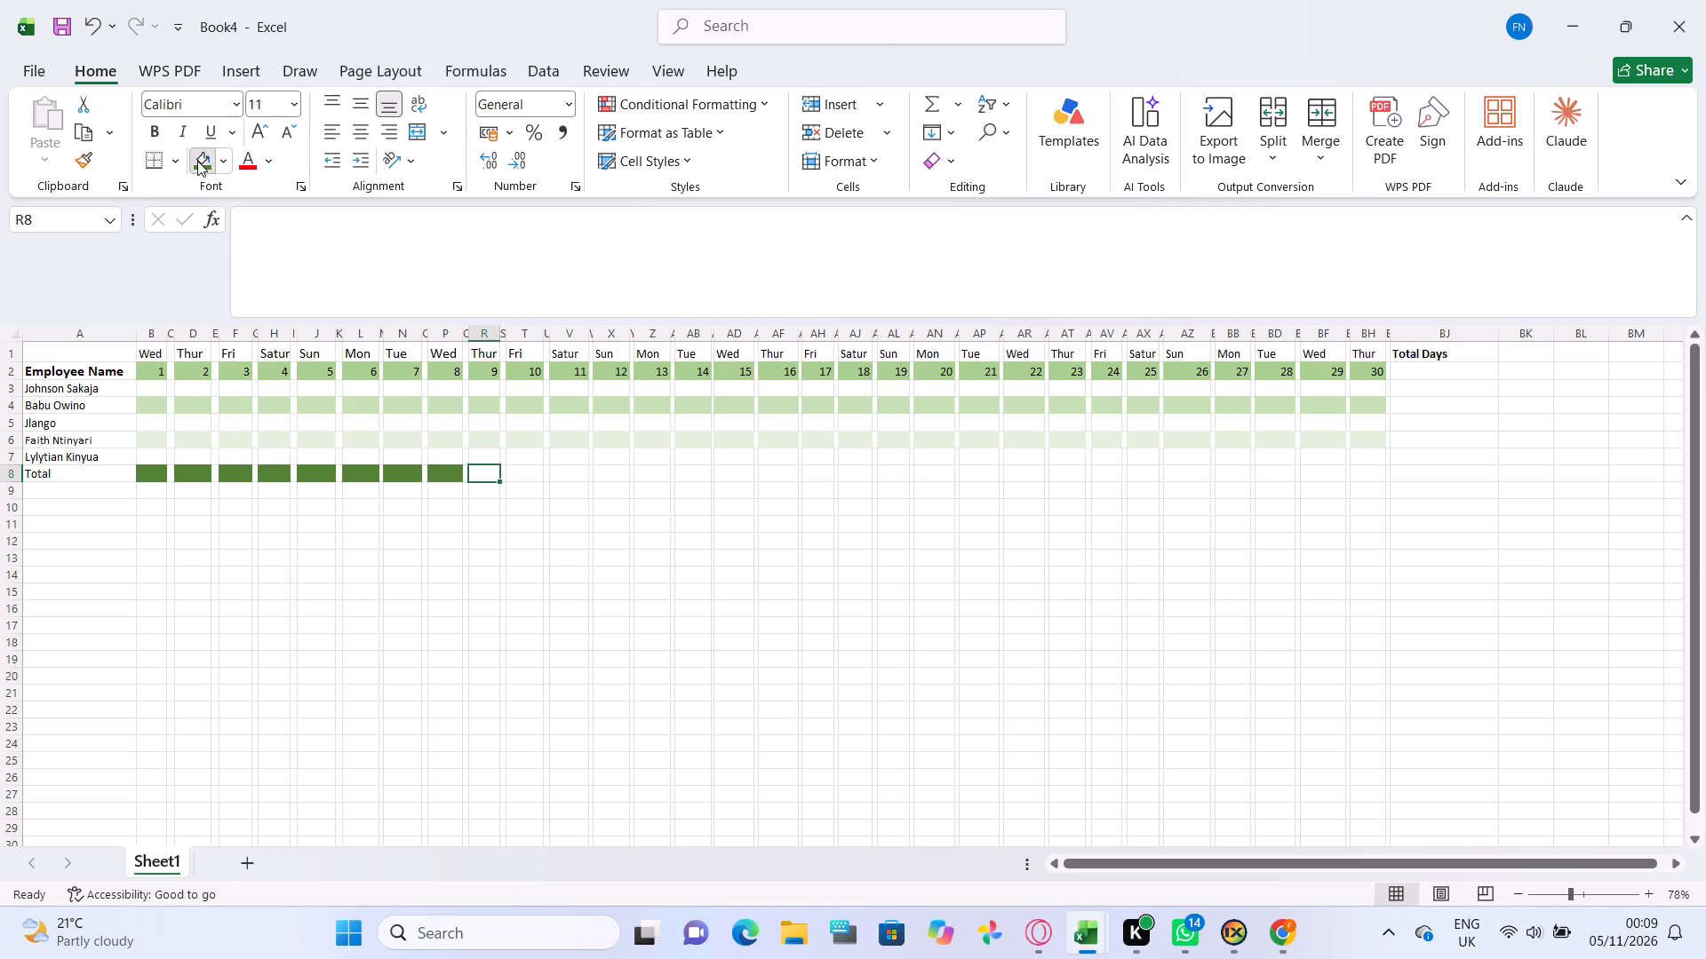
click(527, 477)
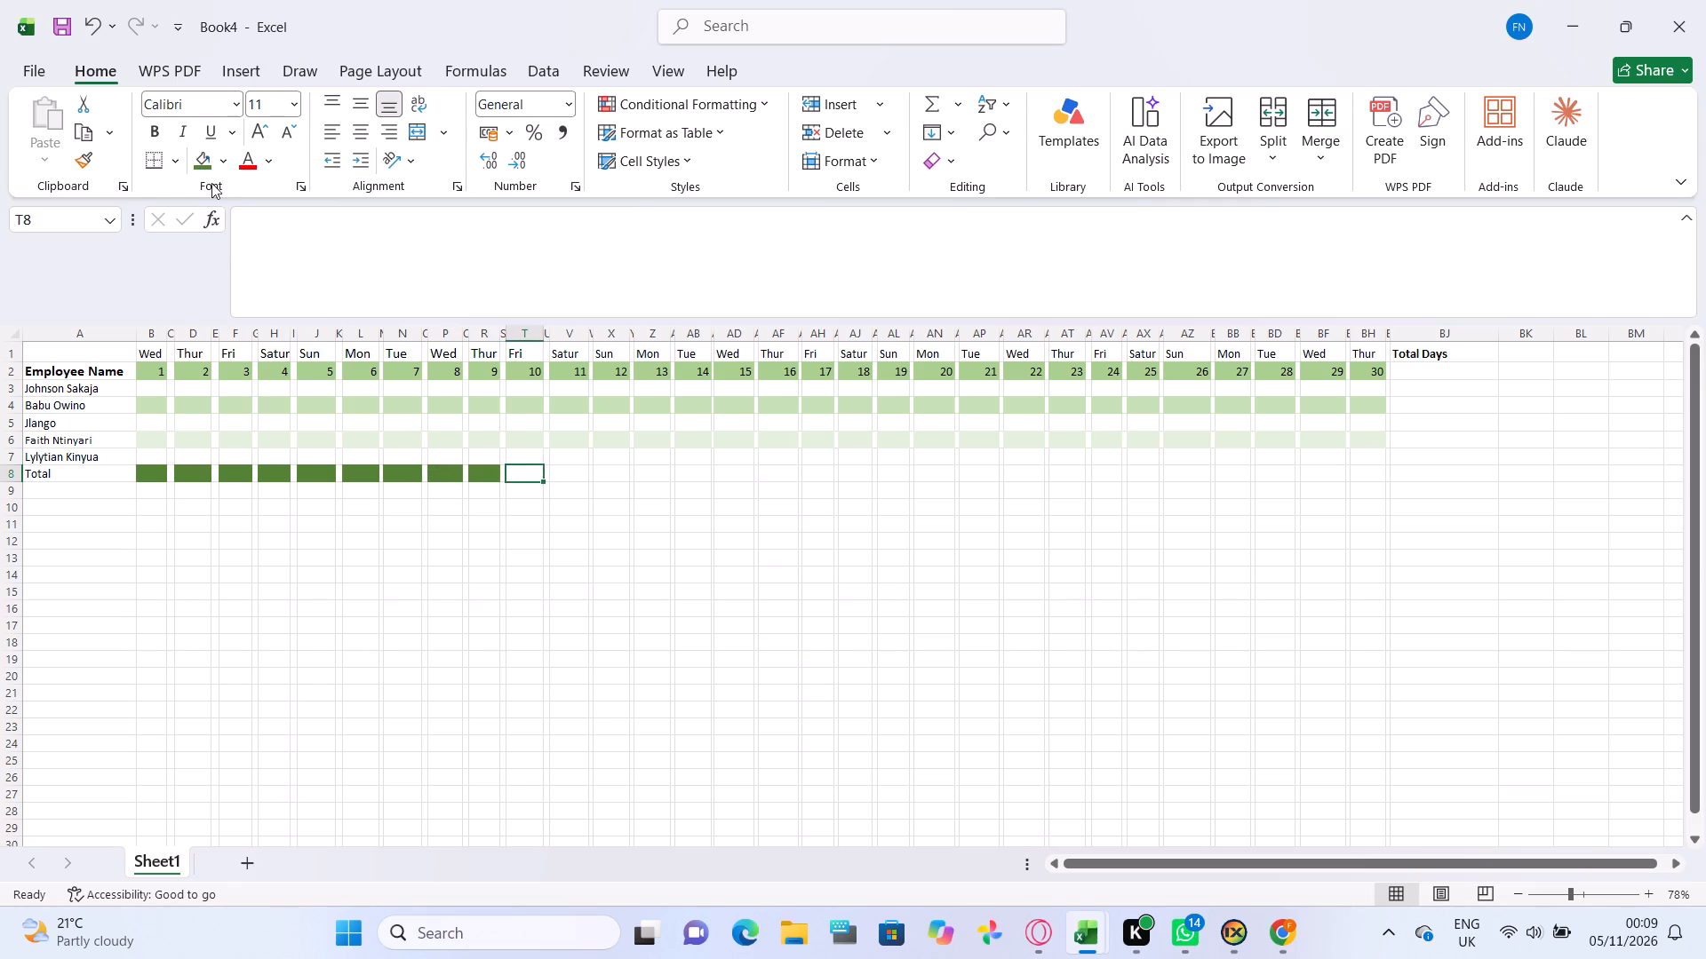
drag(196, 162, 737, 405)
click(201, 159)
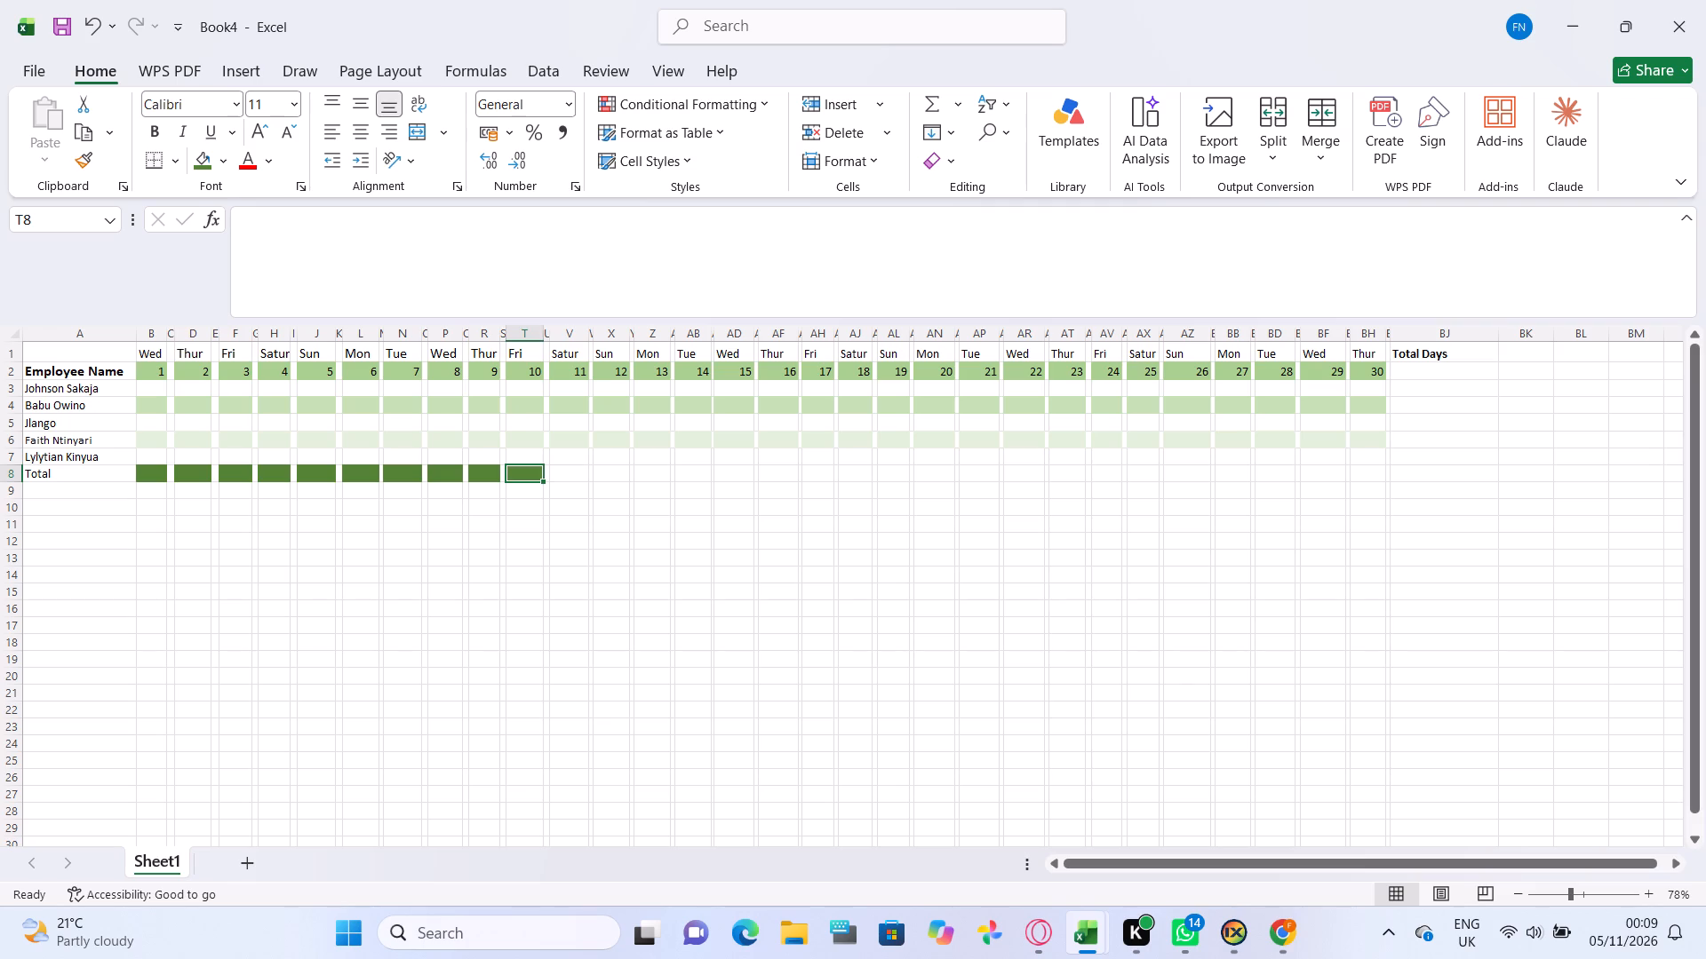
click(568, 480)
click(205, 158)
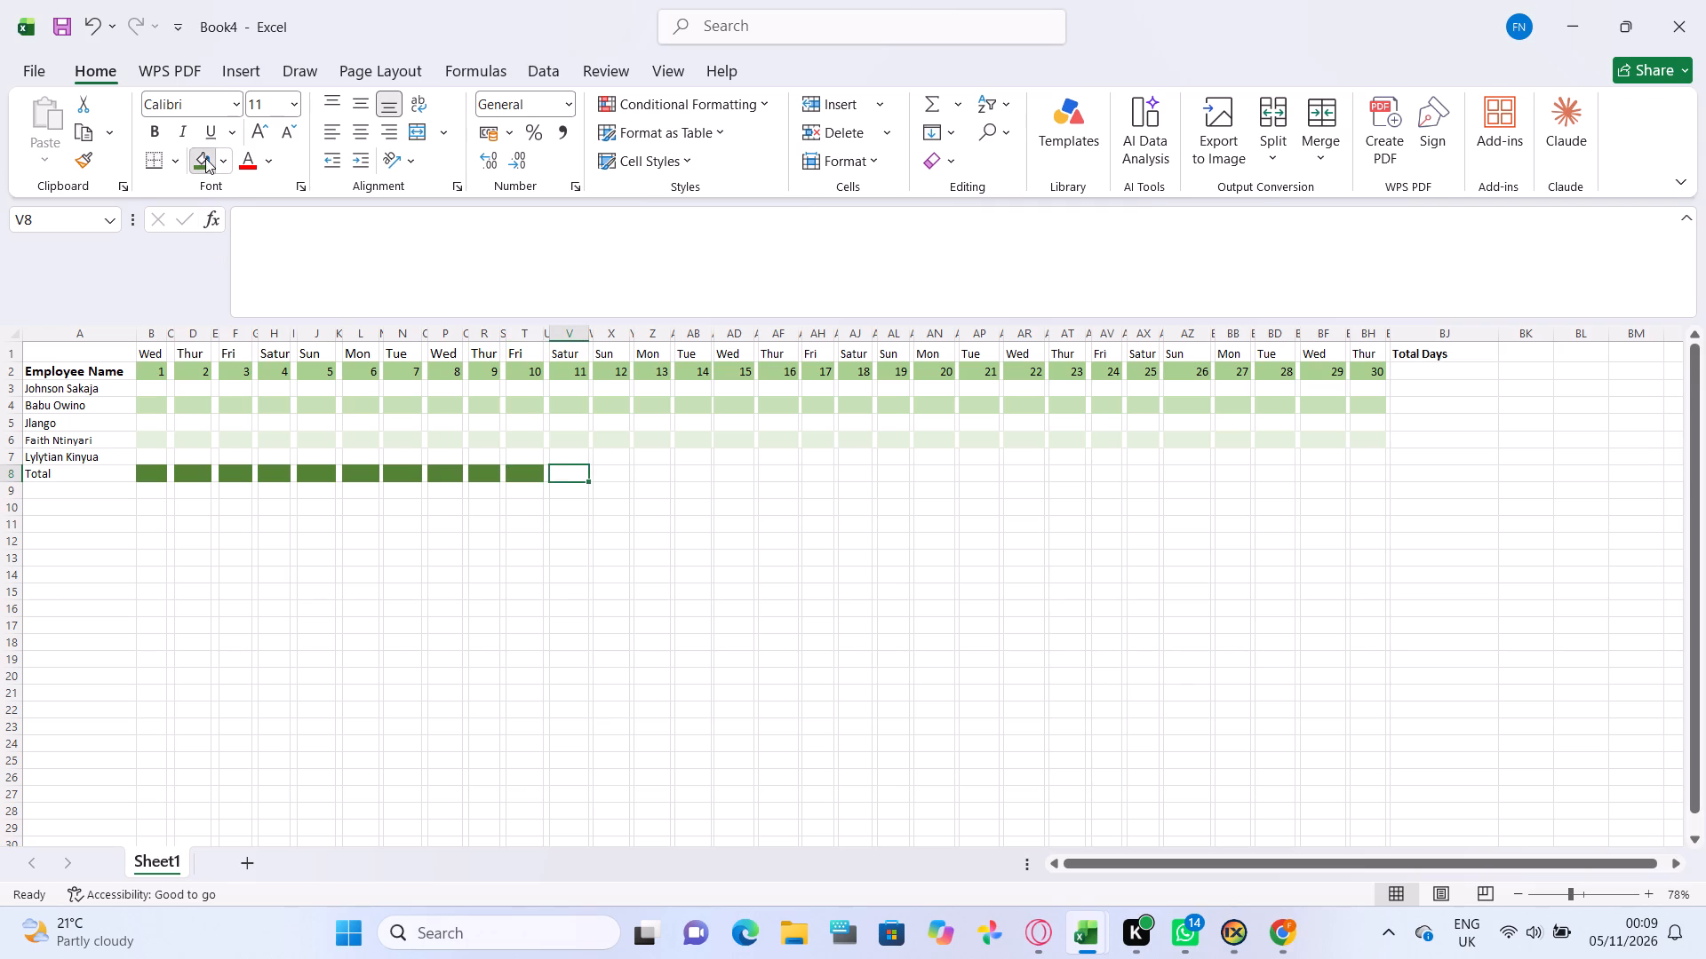
click(612, 474)
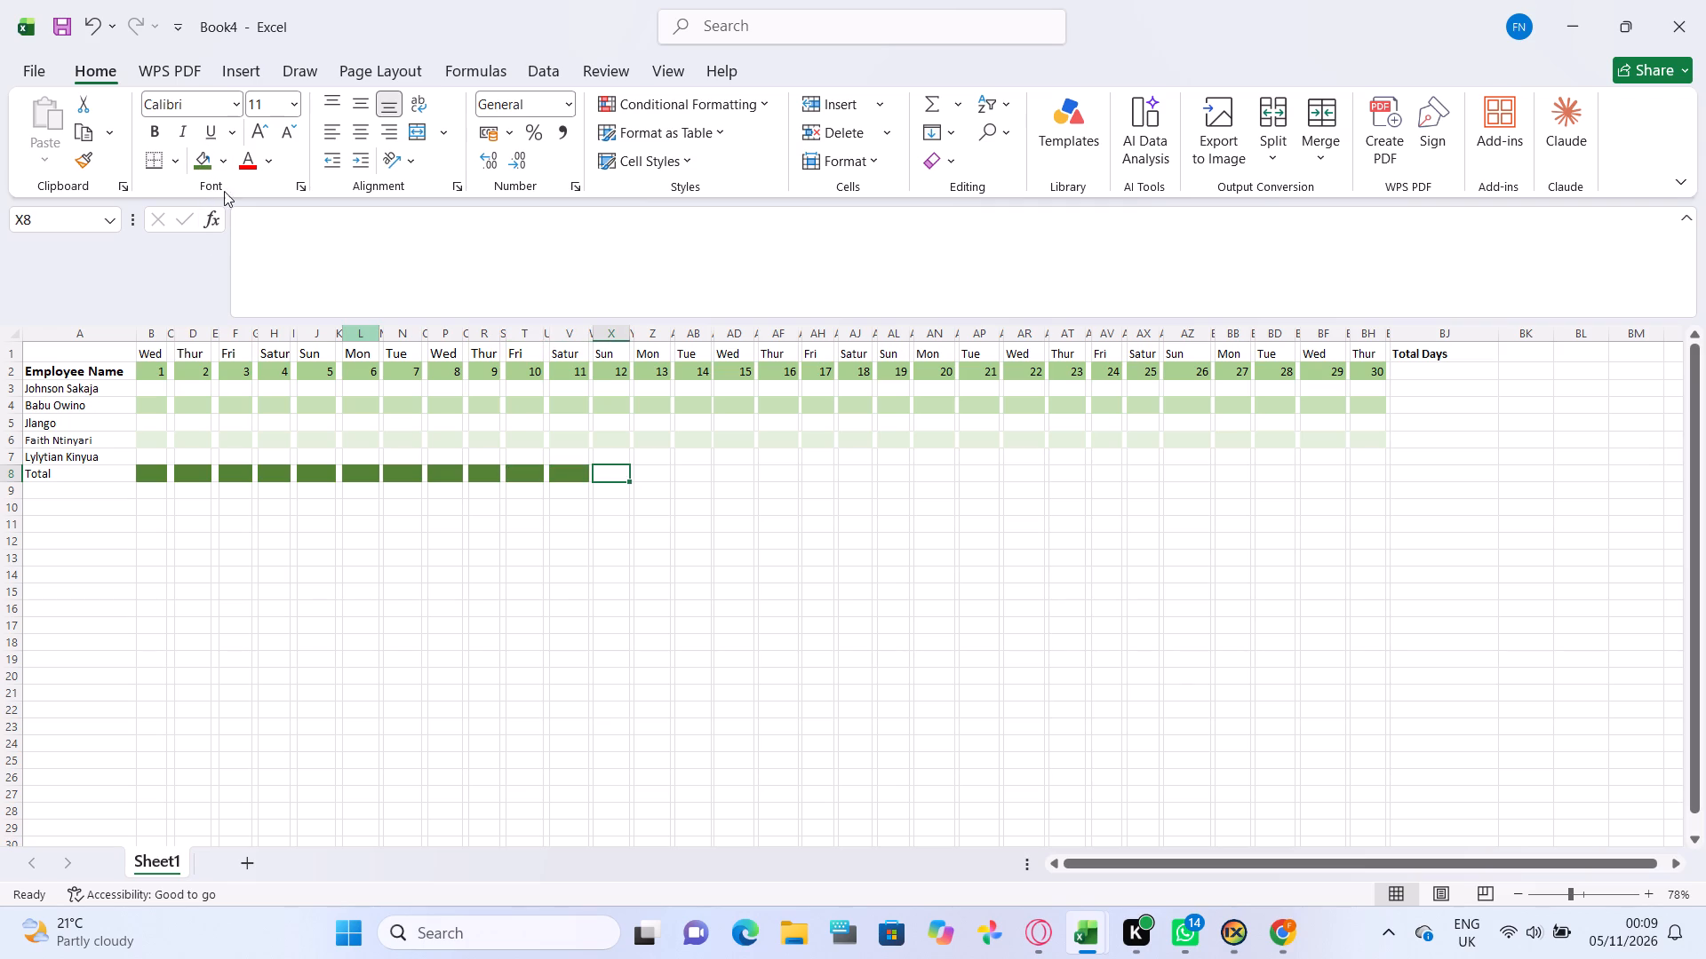
click(199, 160)
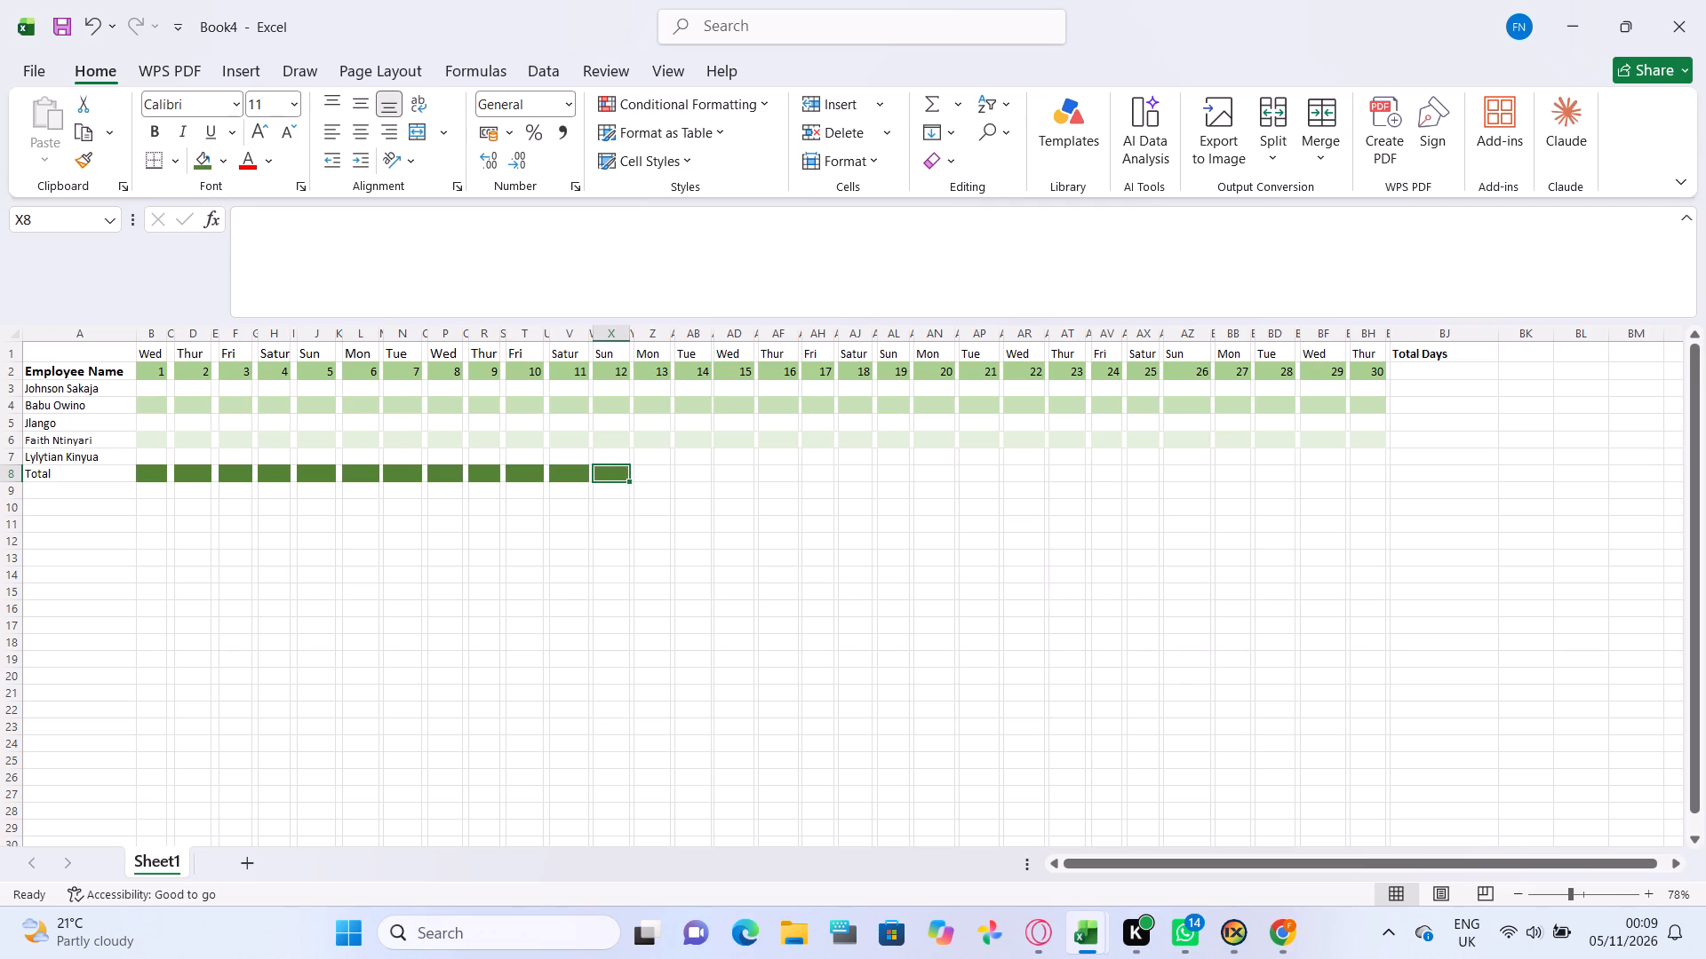
Apply the same dark green fill to the Total row under dates 13 to 16, in Z8, AB8, AD8 and AF8.
click(654, 472)
click(205, 159)
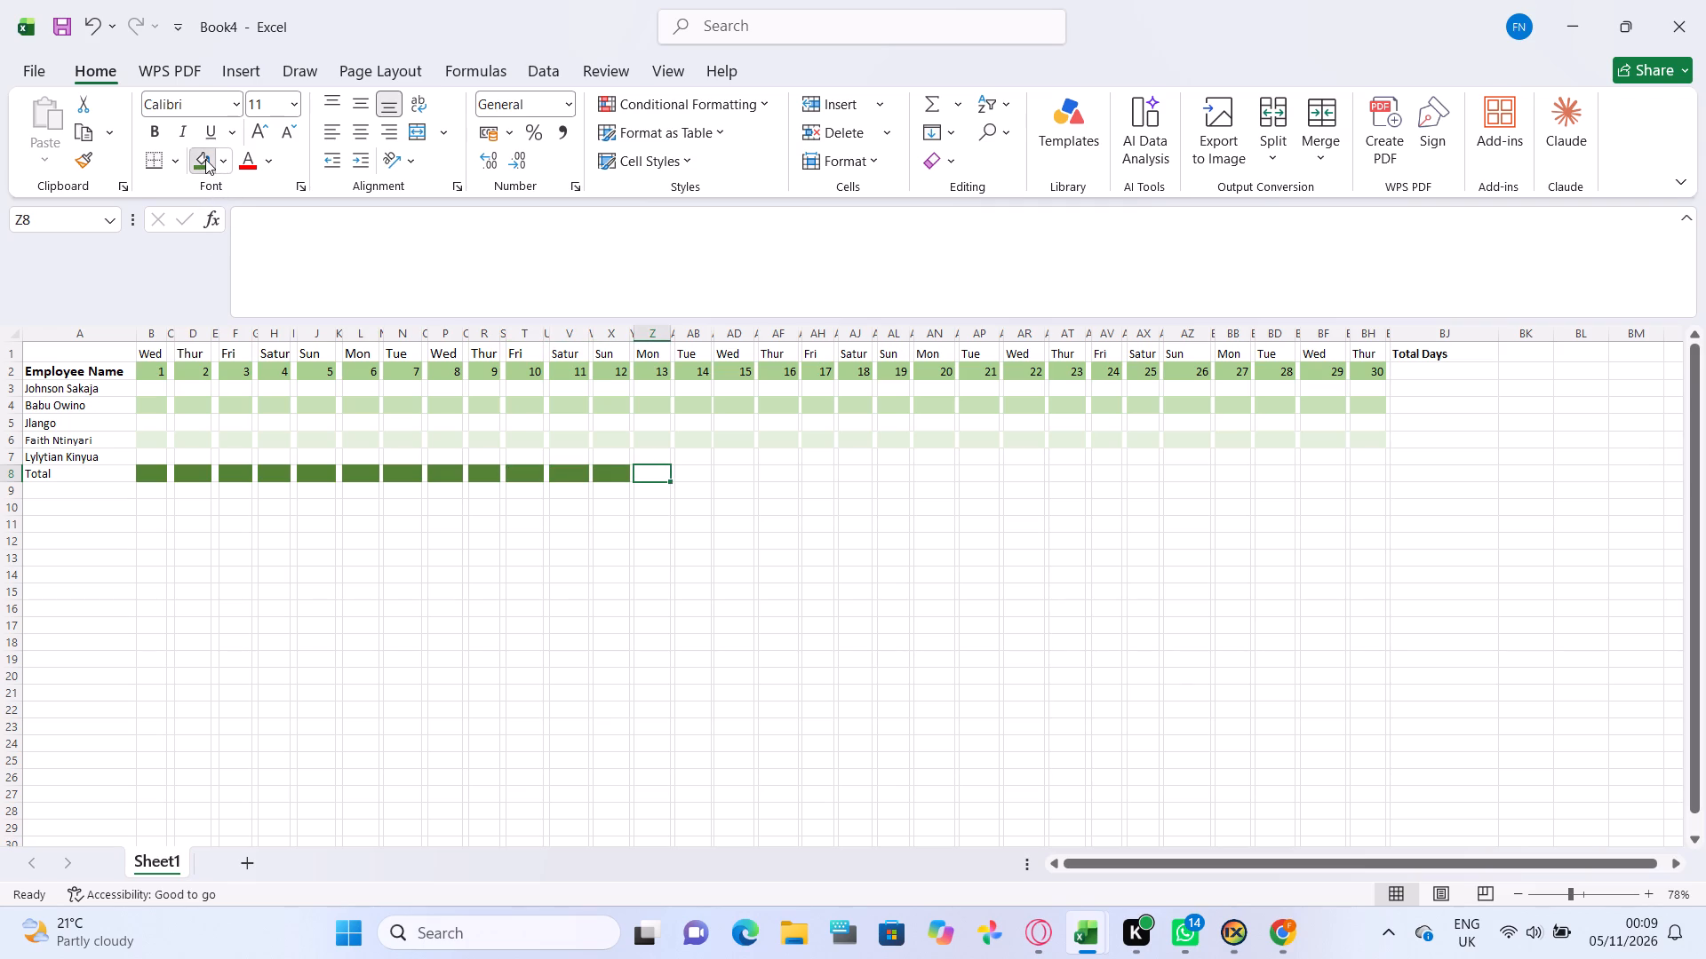
click(696, 481)
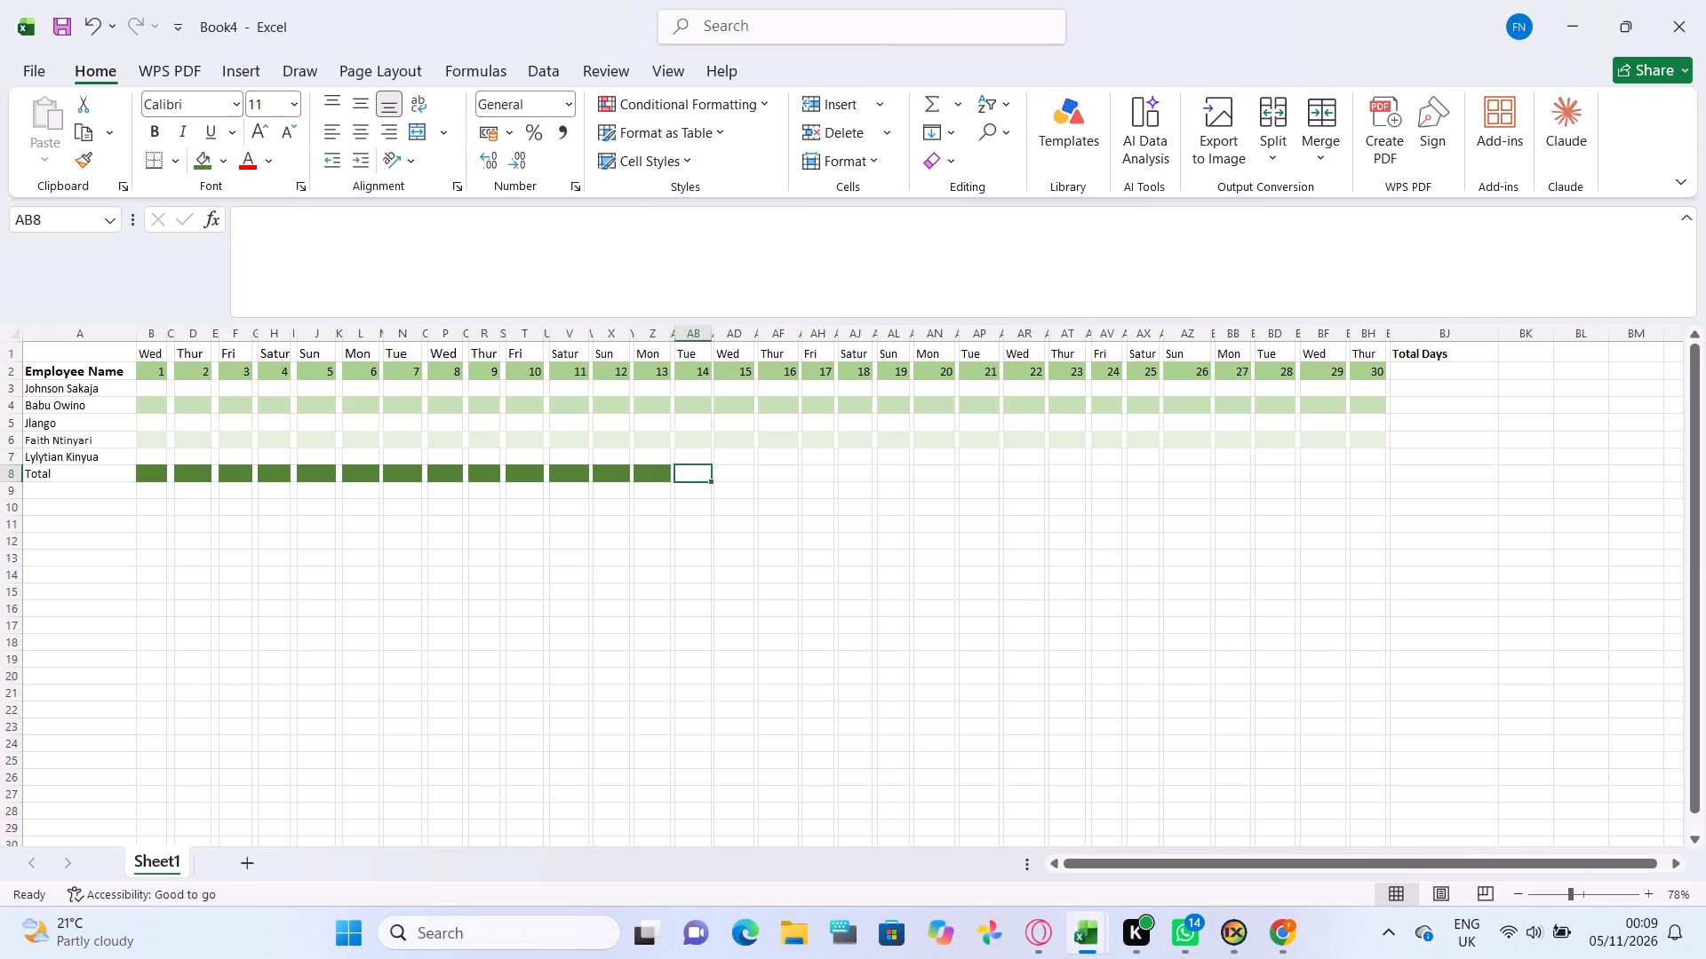
click(211, 170)
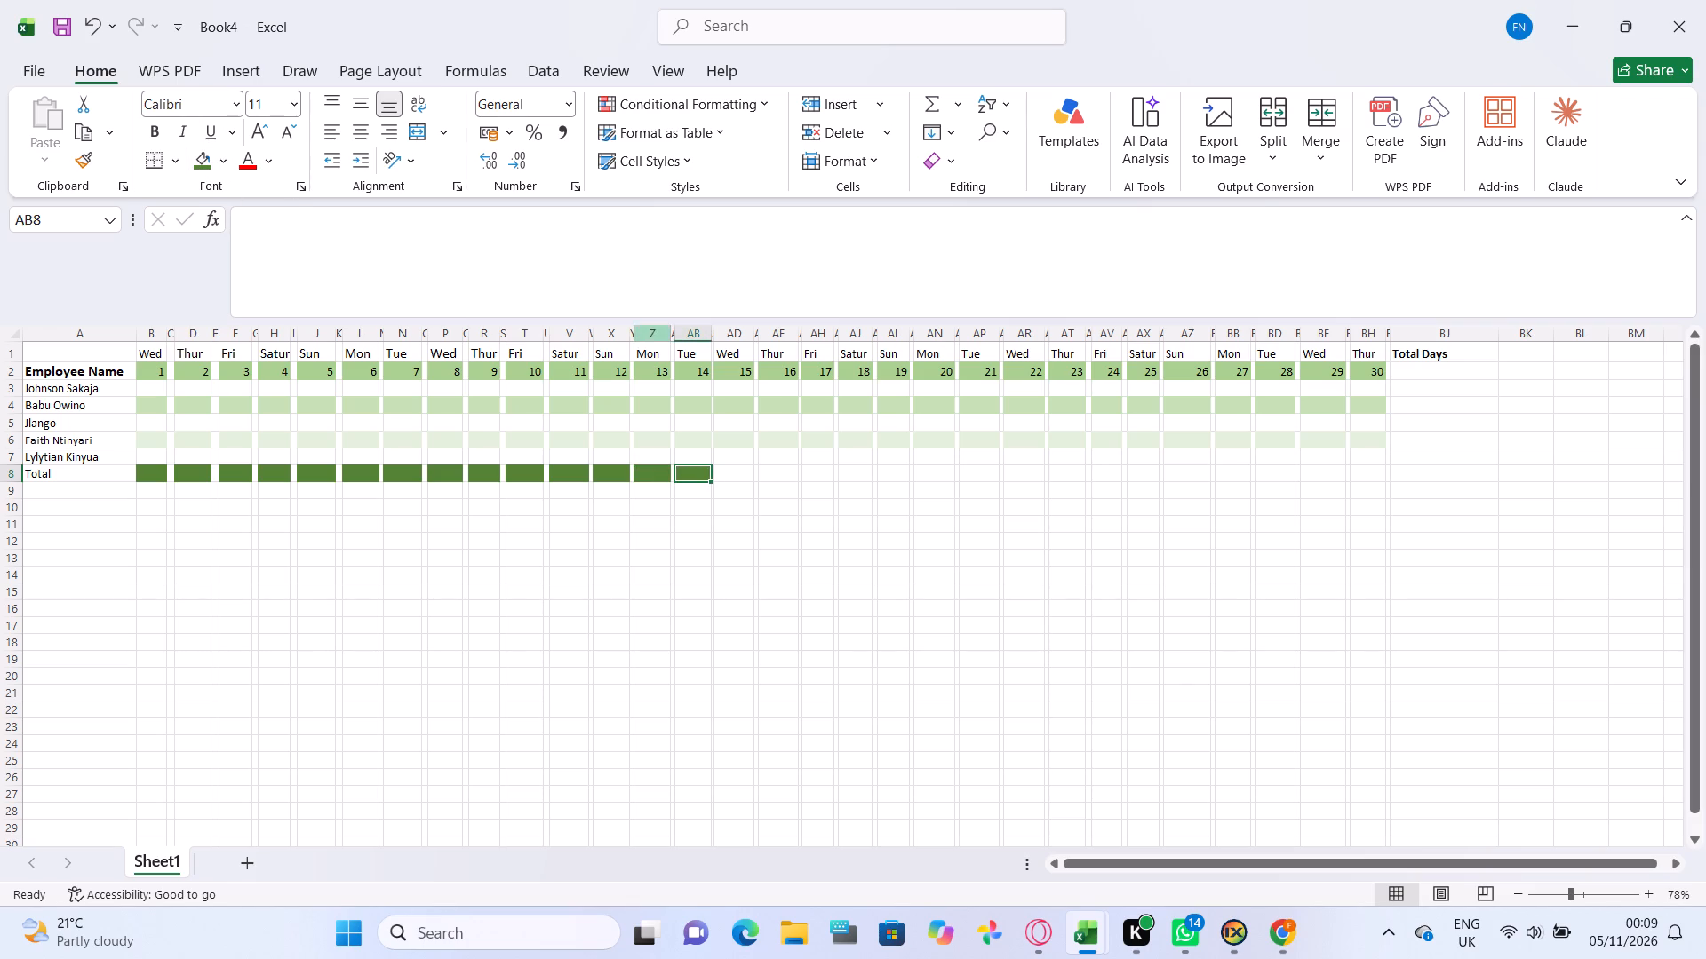
click(718, 479)
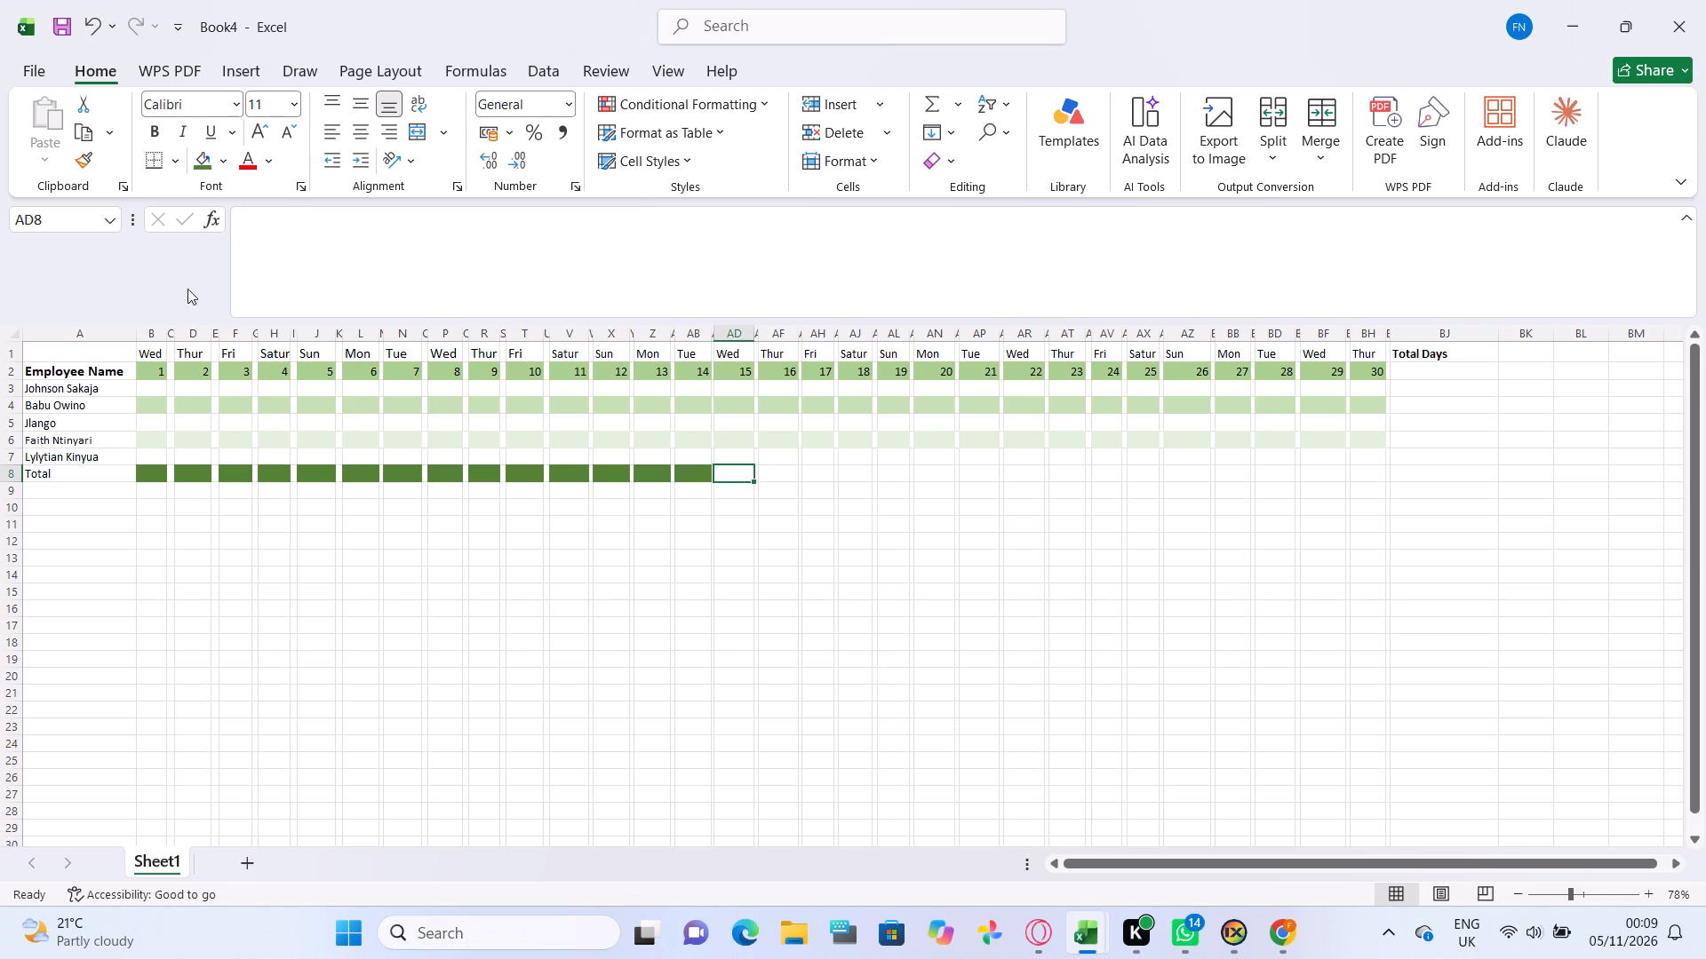
click(202, 170)
click(780, 468)
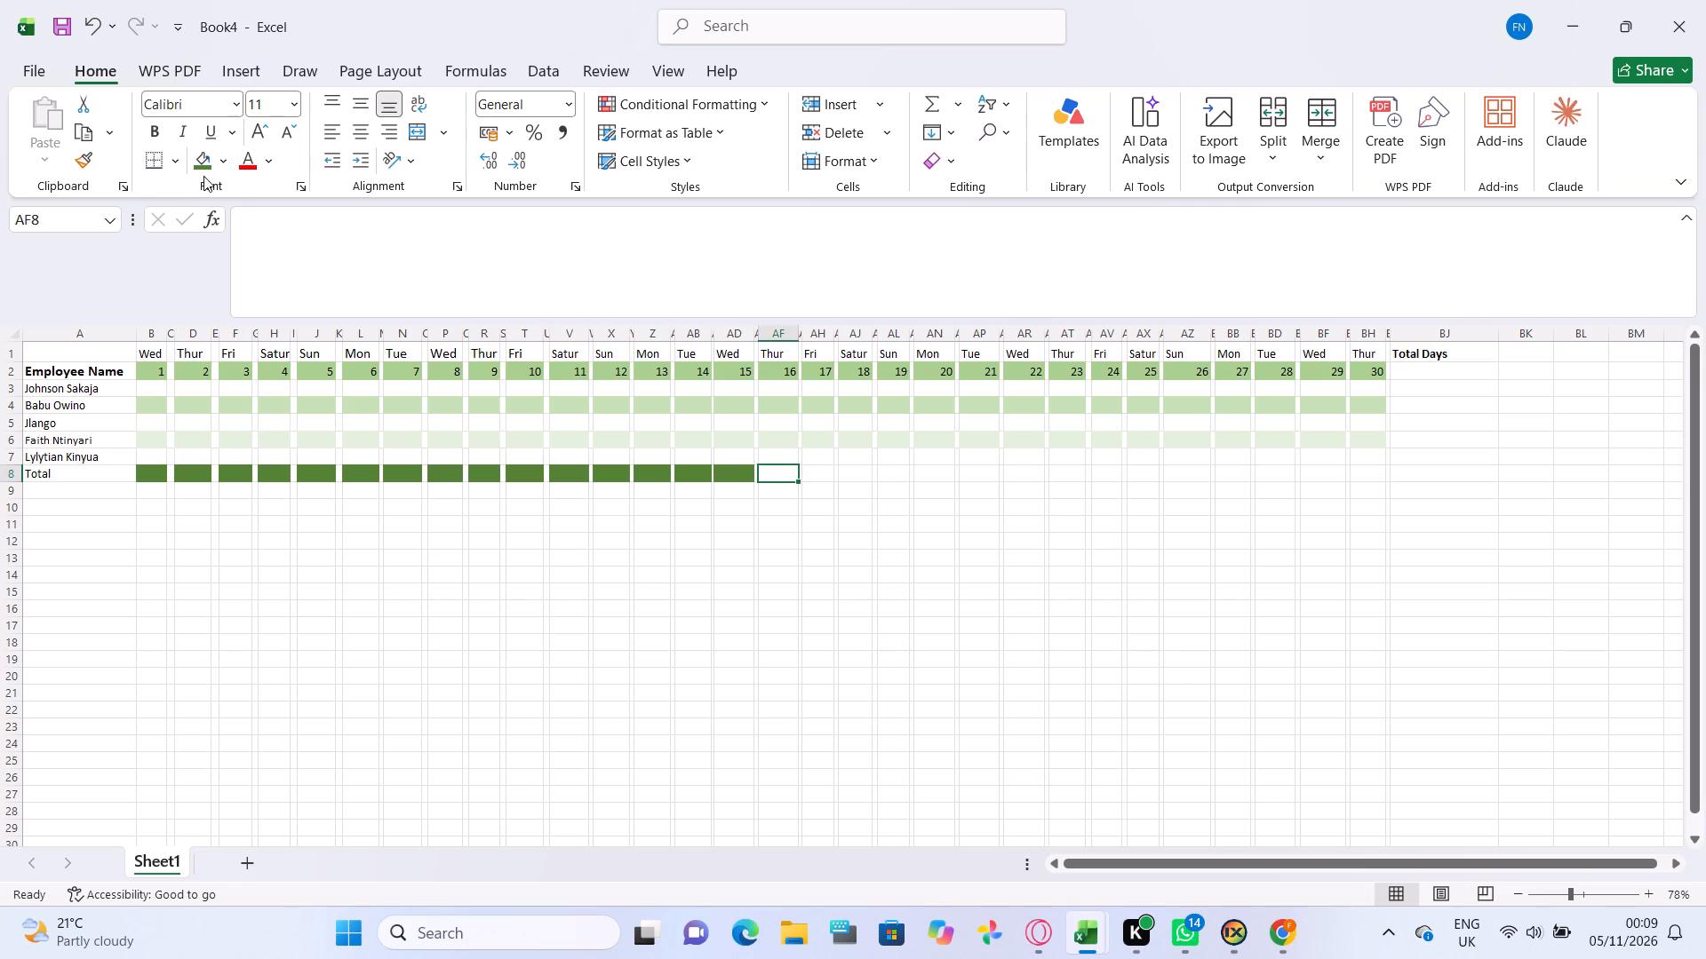
click(203, 167)
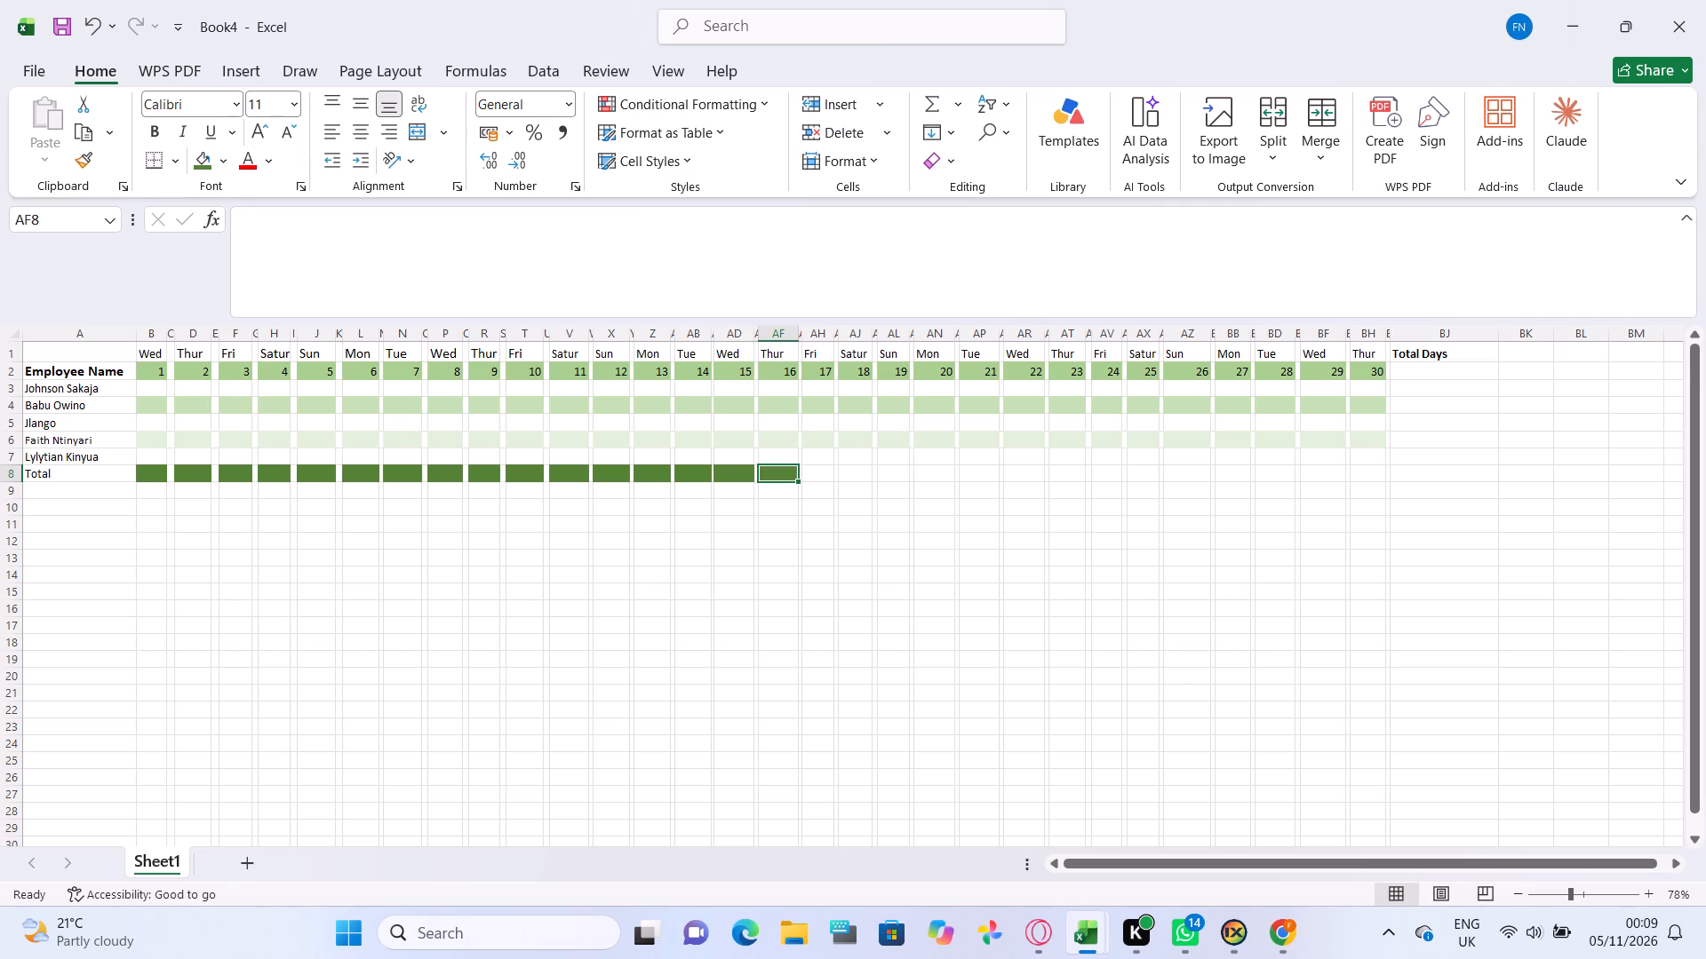
Apply the same dark green fill to the Total row under dates 17 to 20, in AH8, AJ8, AL8 and AN8.
click(811, 474)
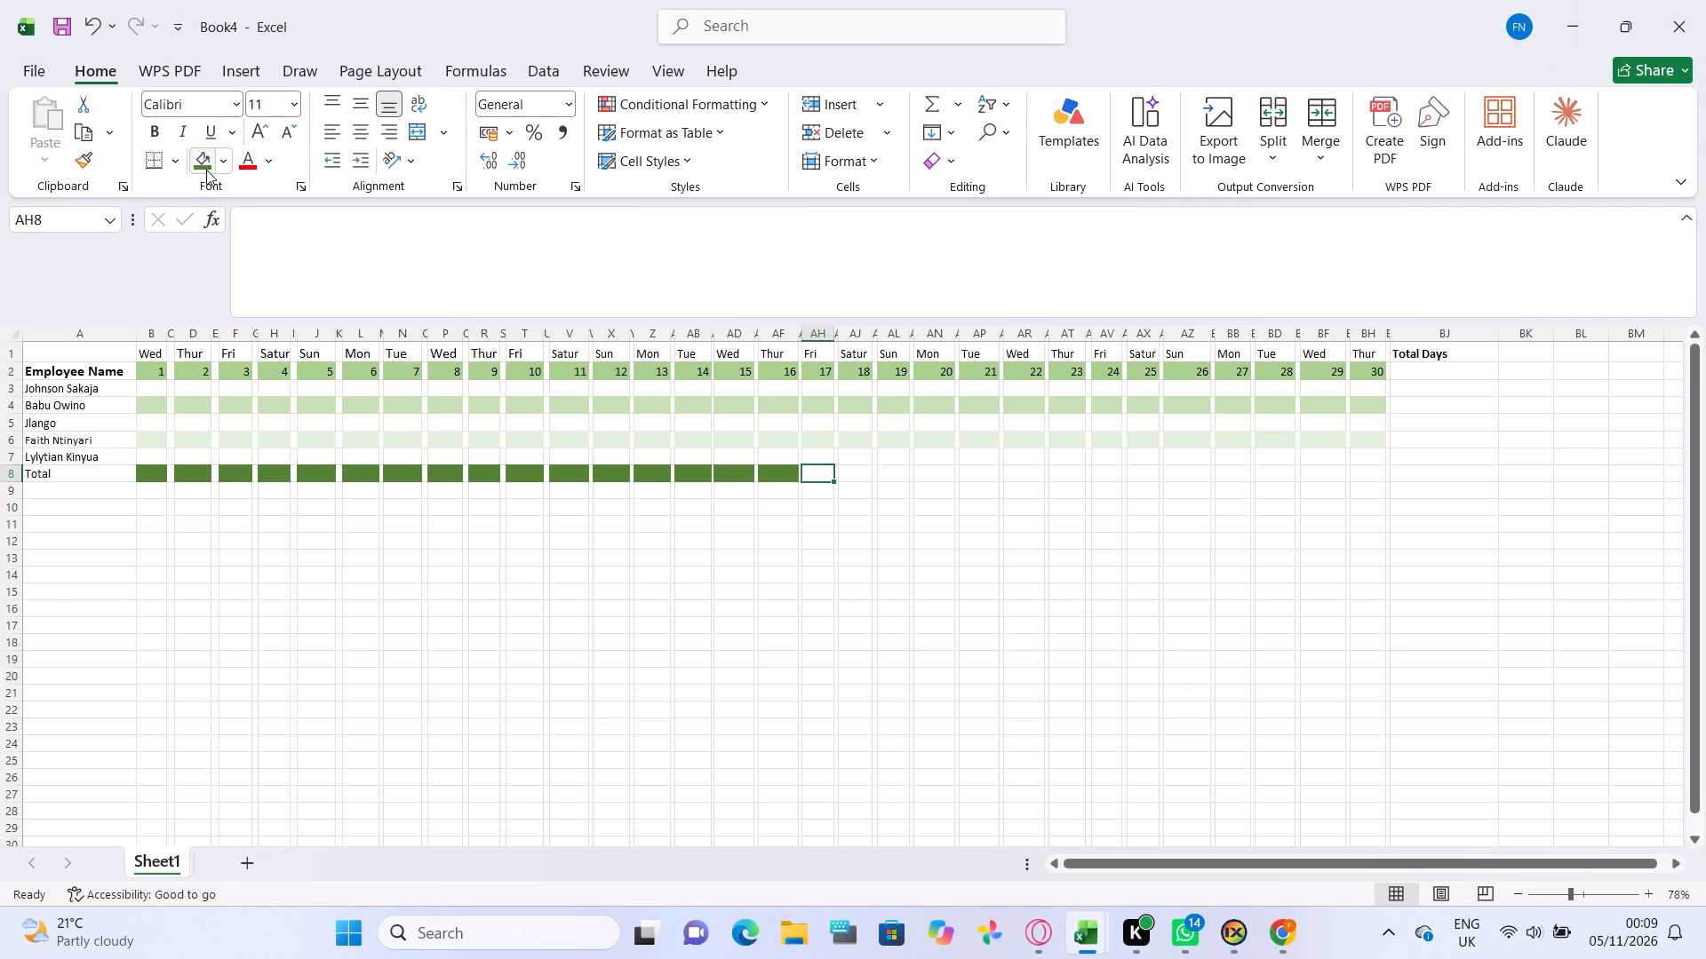
click(206, 170)
click(856, 472)
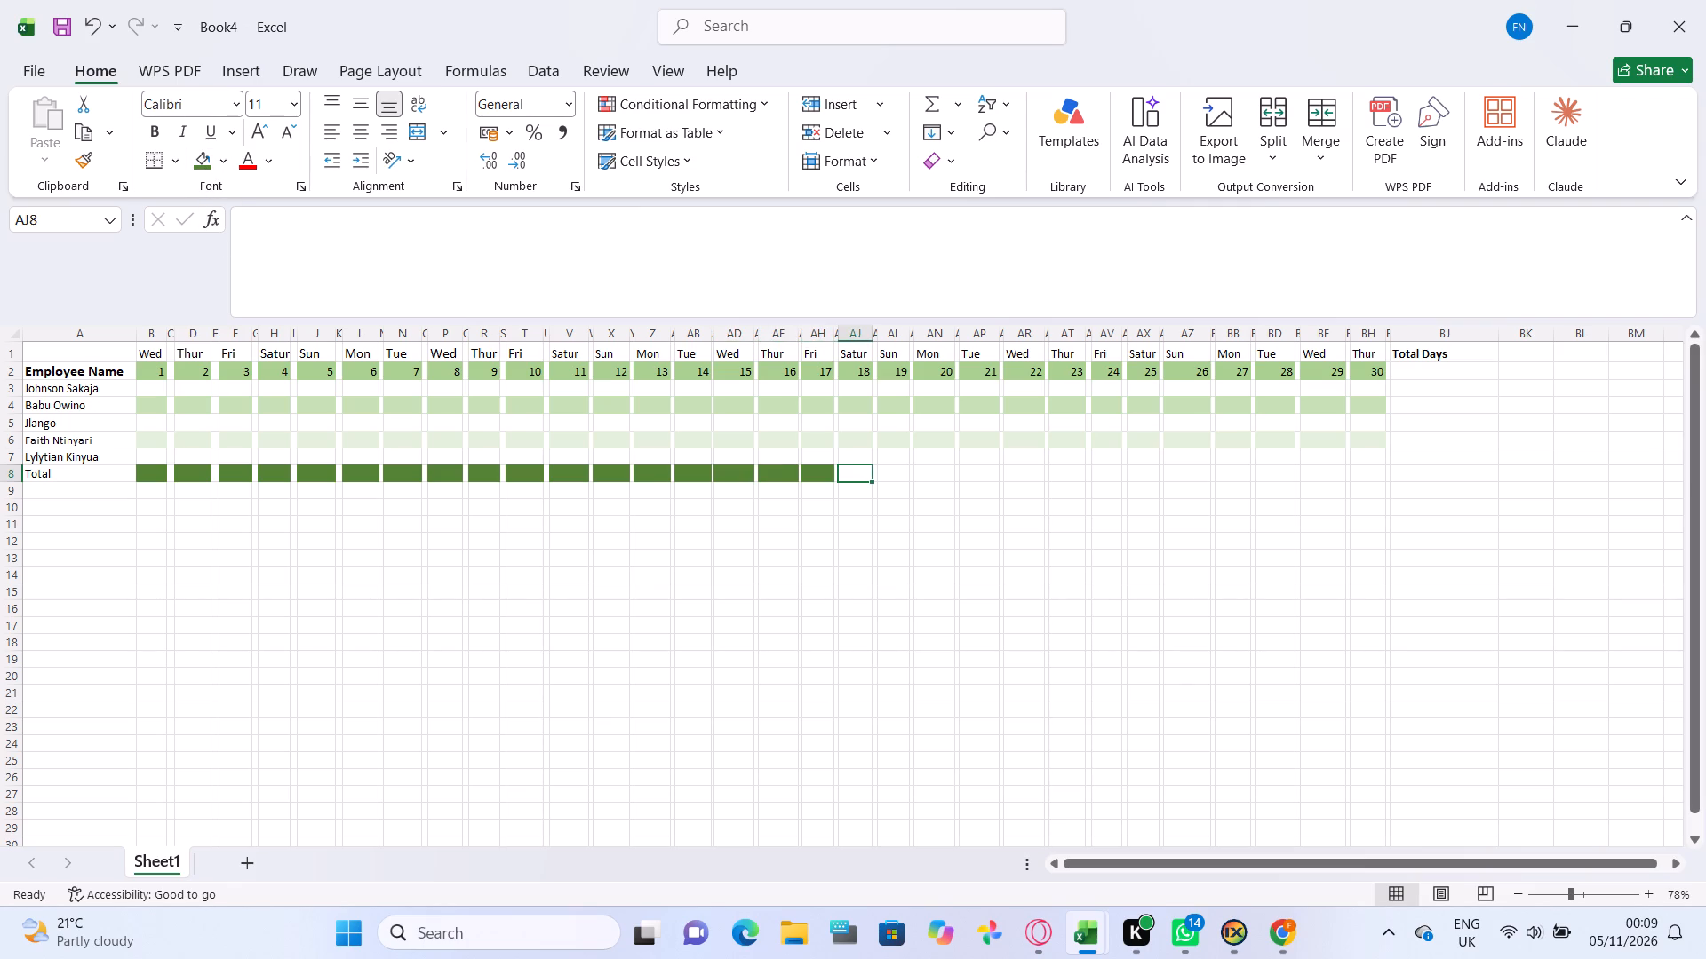
click(209, 153)
click(898, 478)
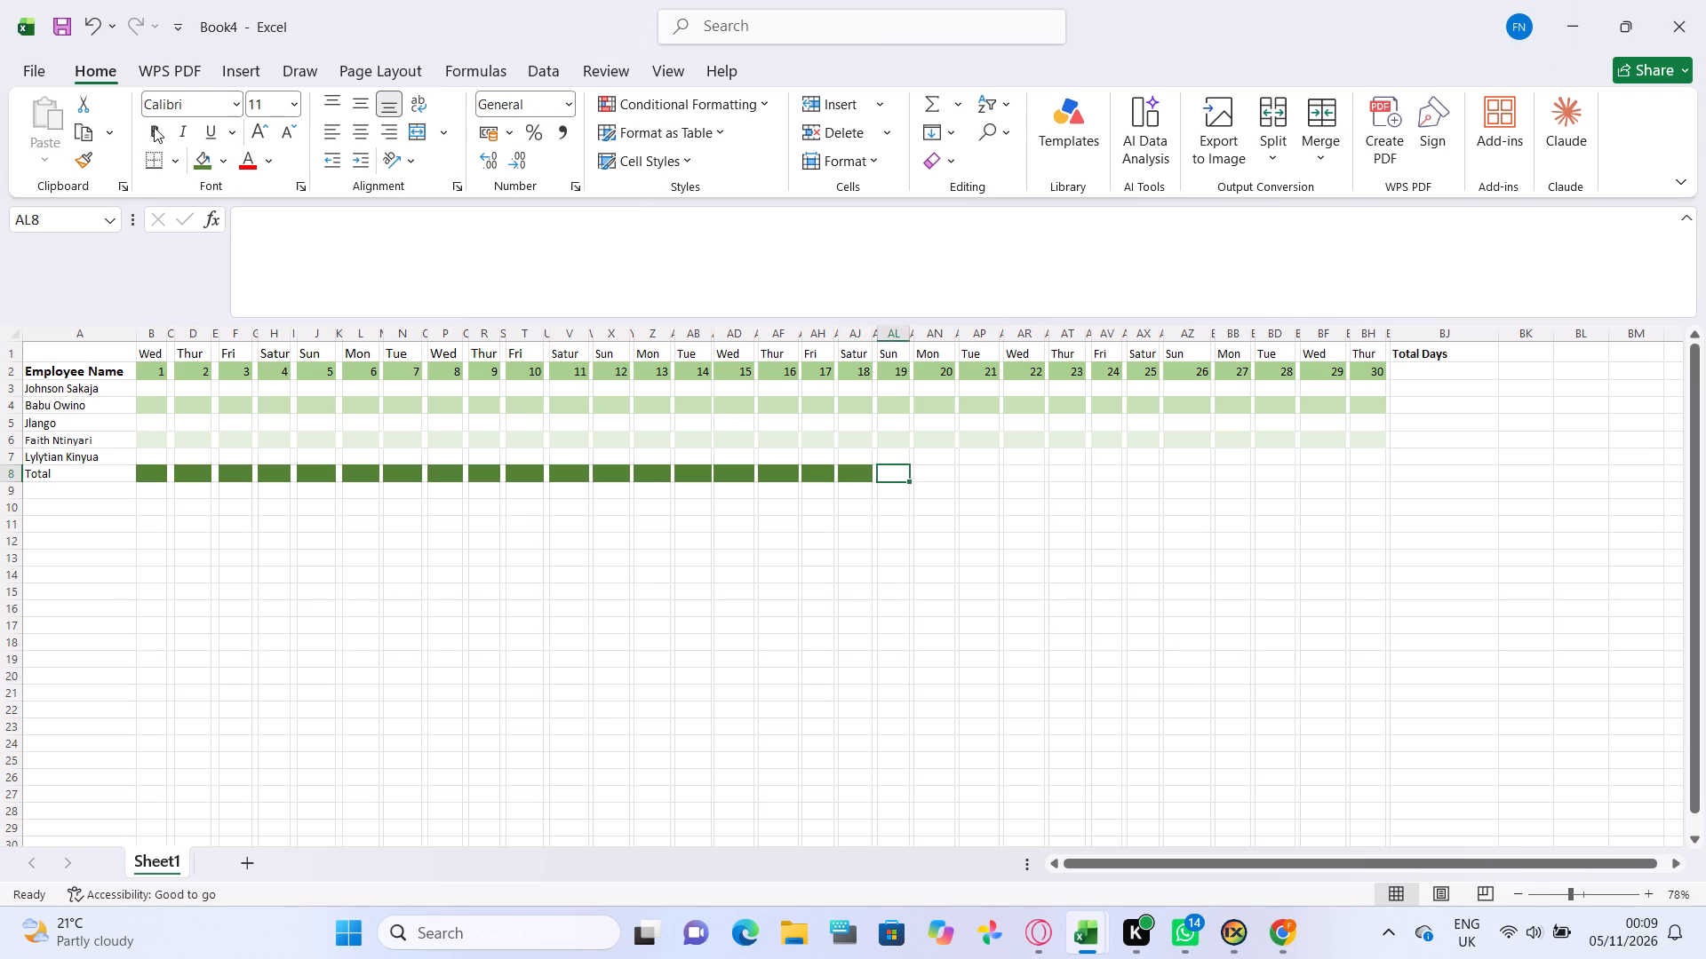
click(200, 154)
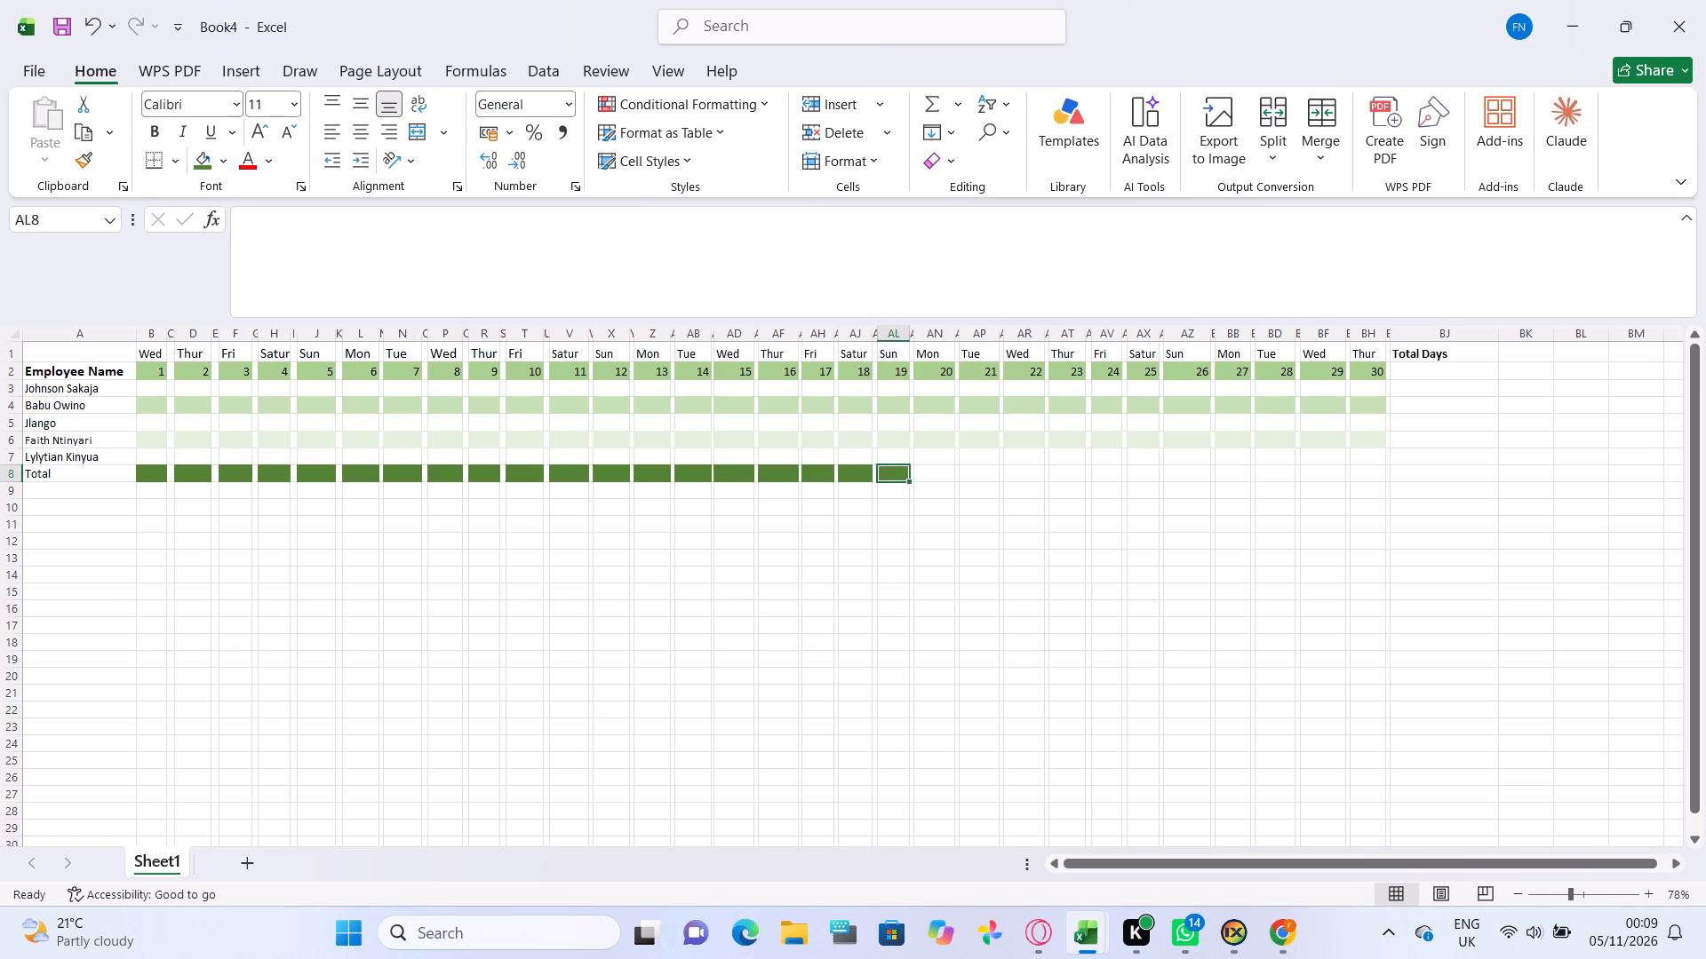
click(930, 473)
click(207, 170)
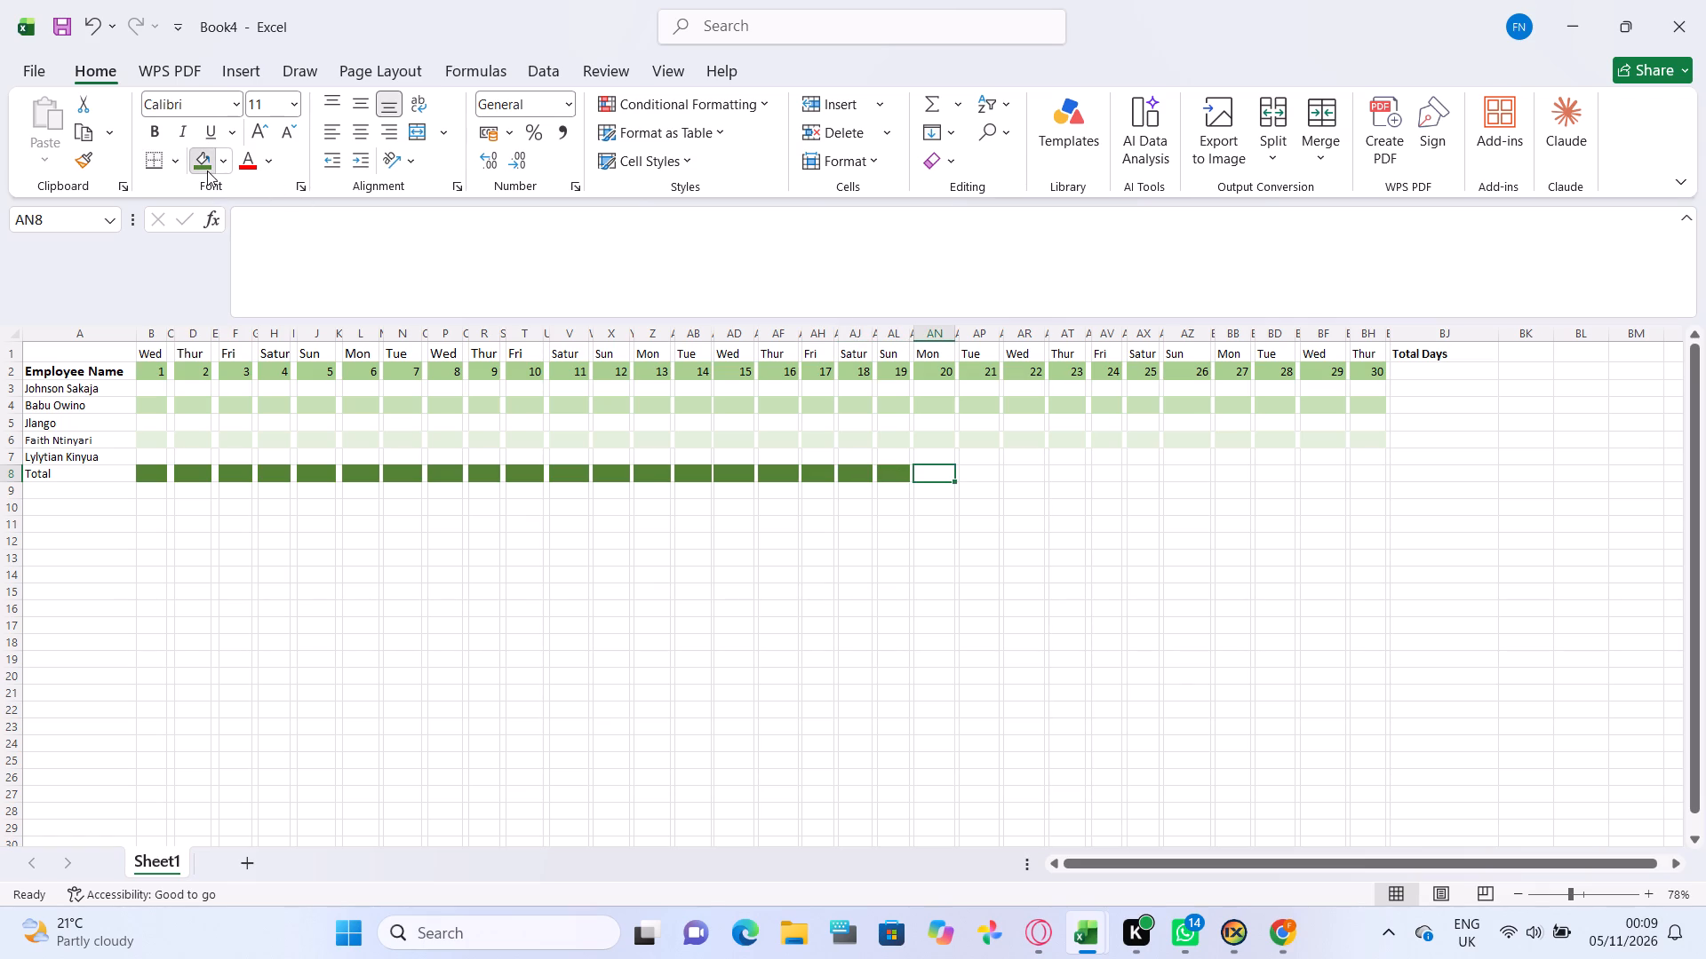
Apply the same dark green fill to the Total row under dates 21 to 24, in AP8, AR8, AT8 and AV8.
click(984, 481)
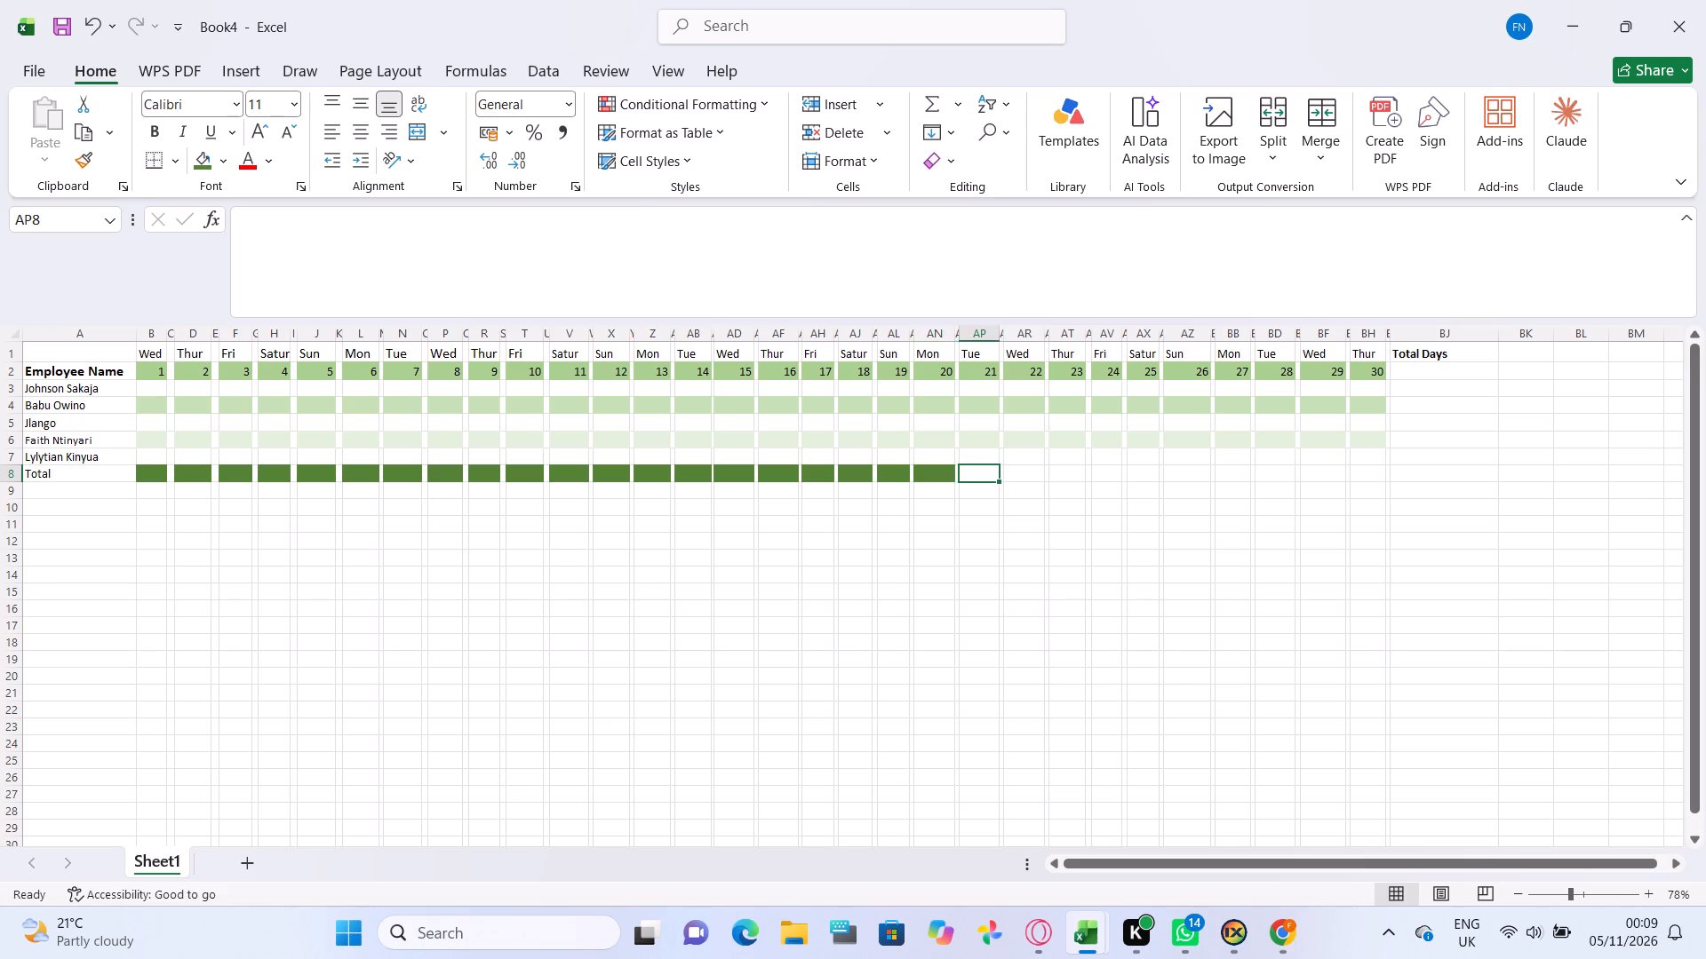
click(208, 167)
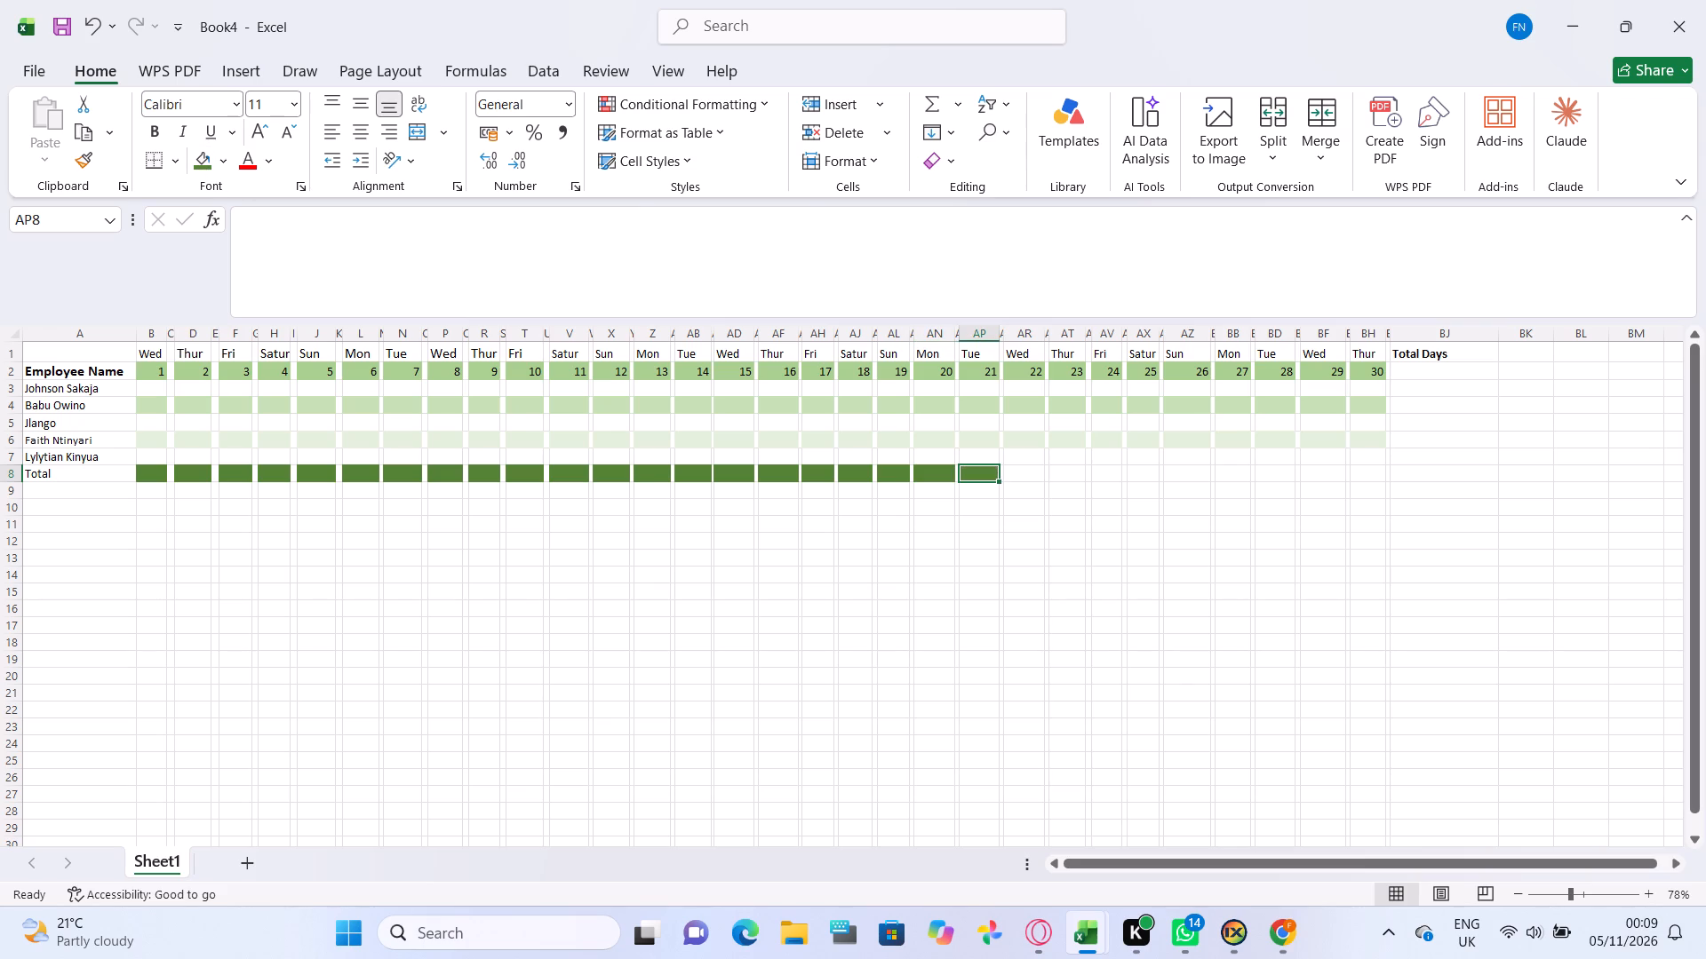
click(1028, 468)
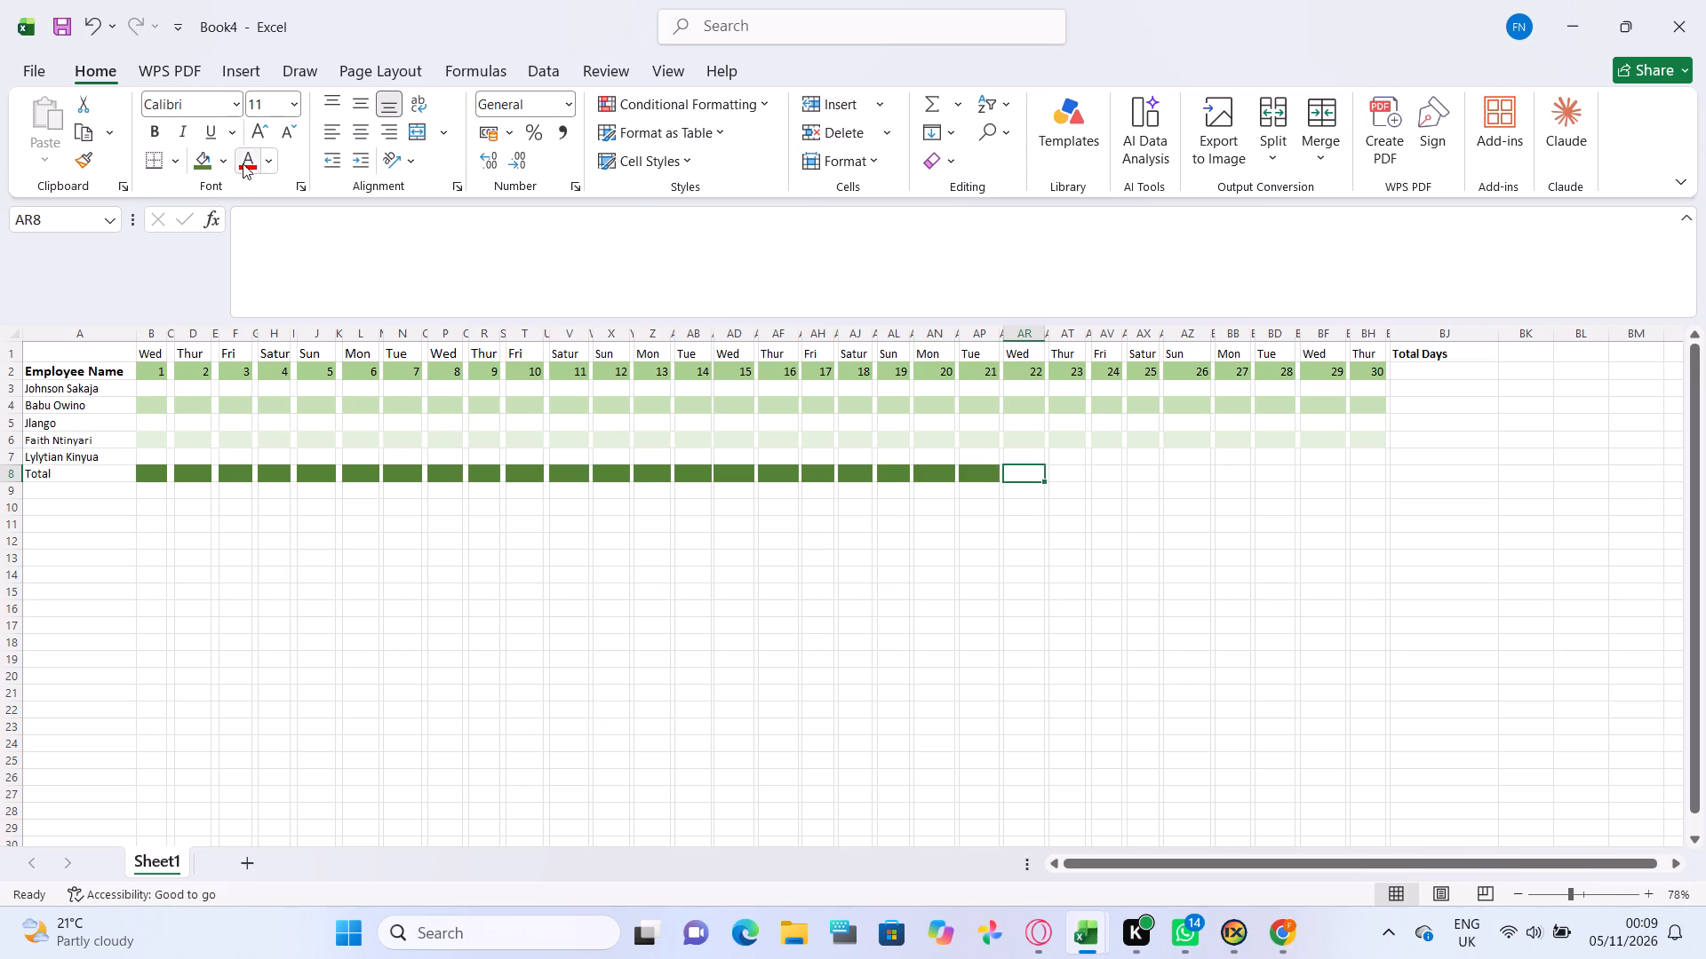
click(206, 161)
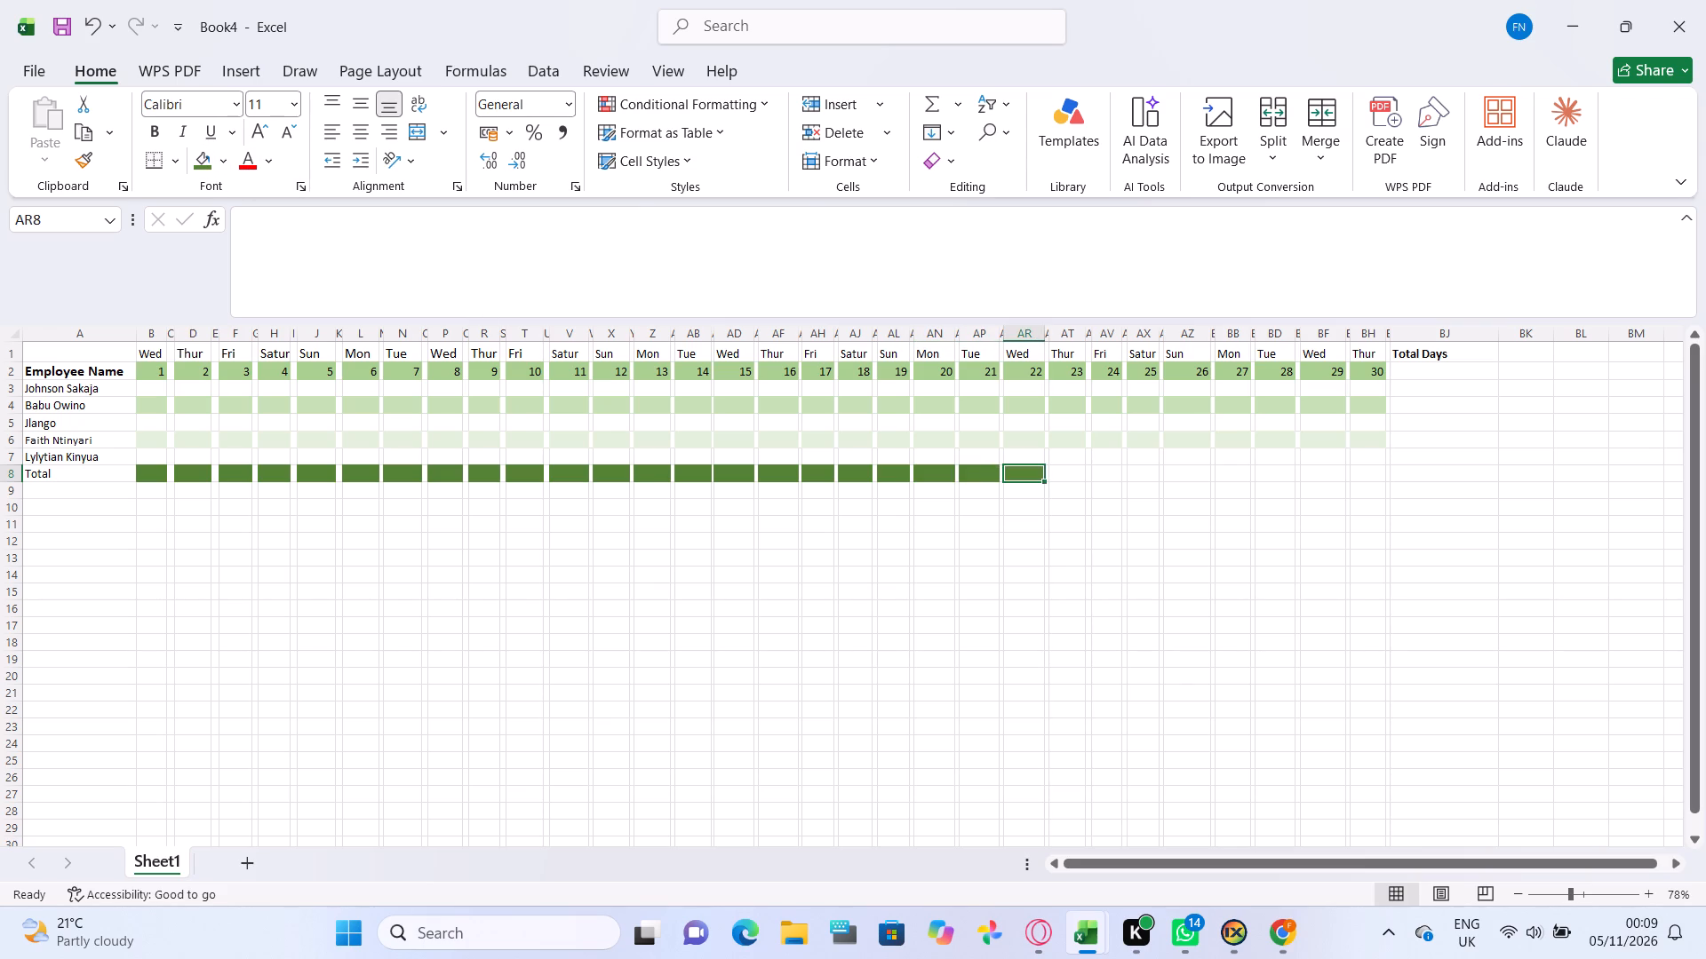
click(1072, 483)
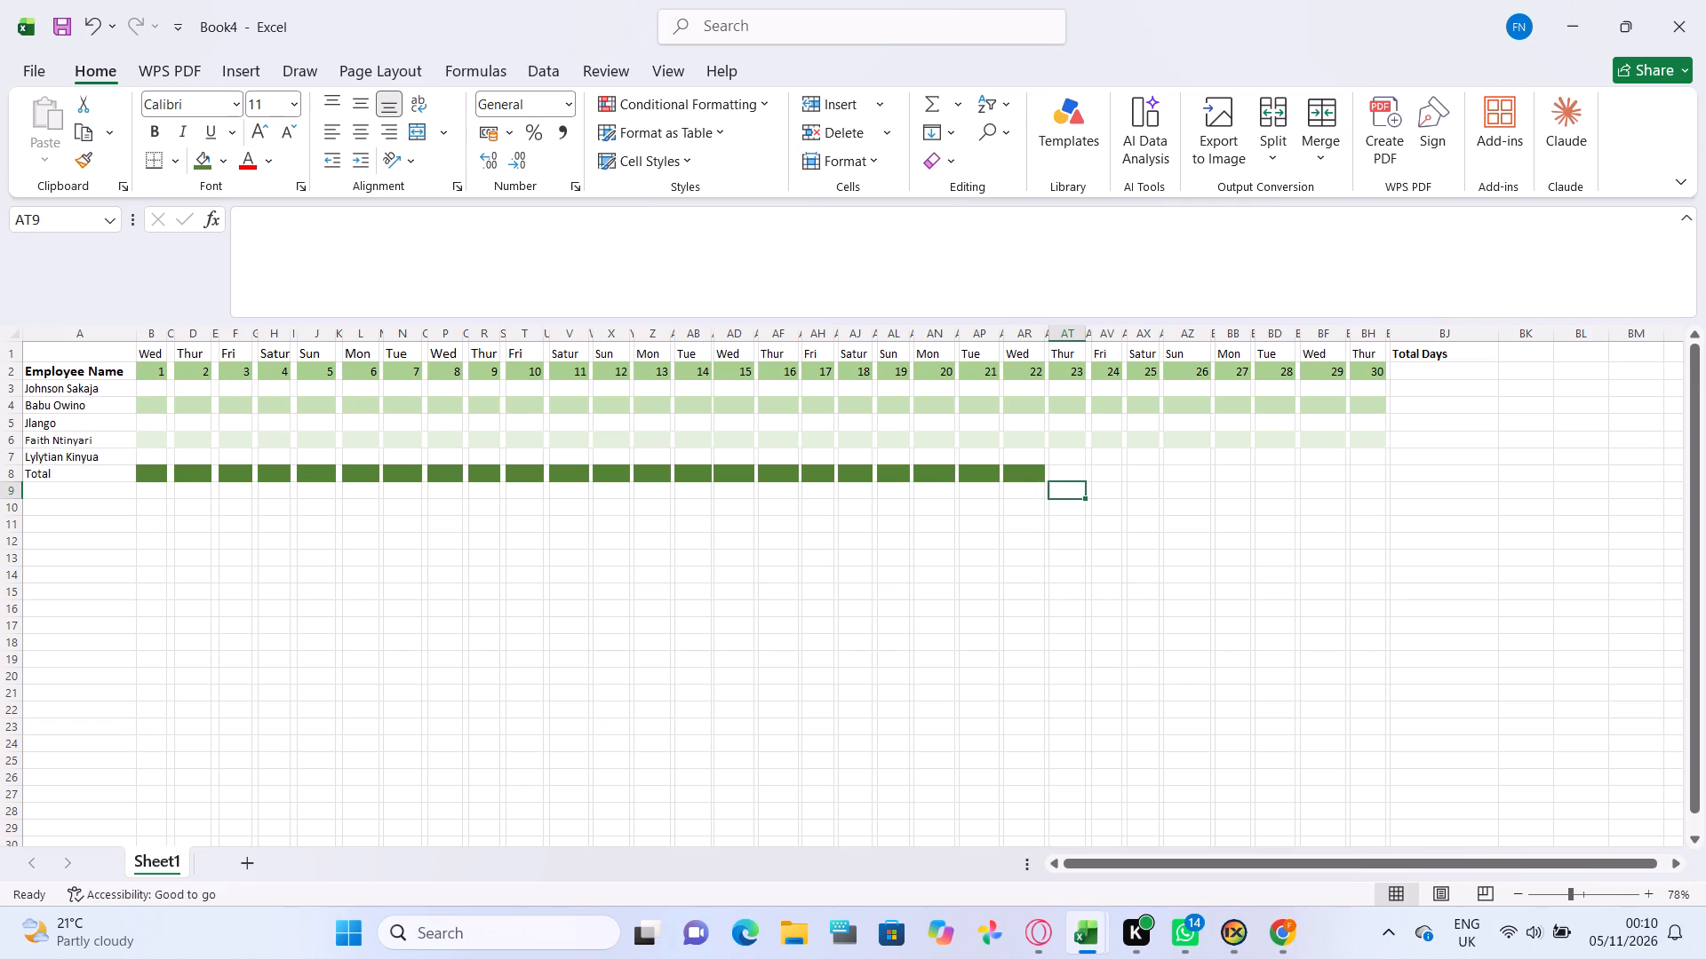
click(1072, 473)
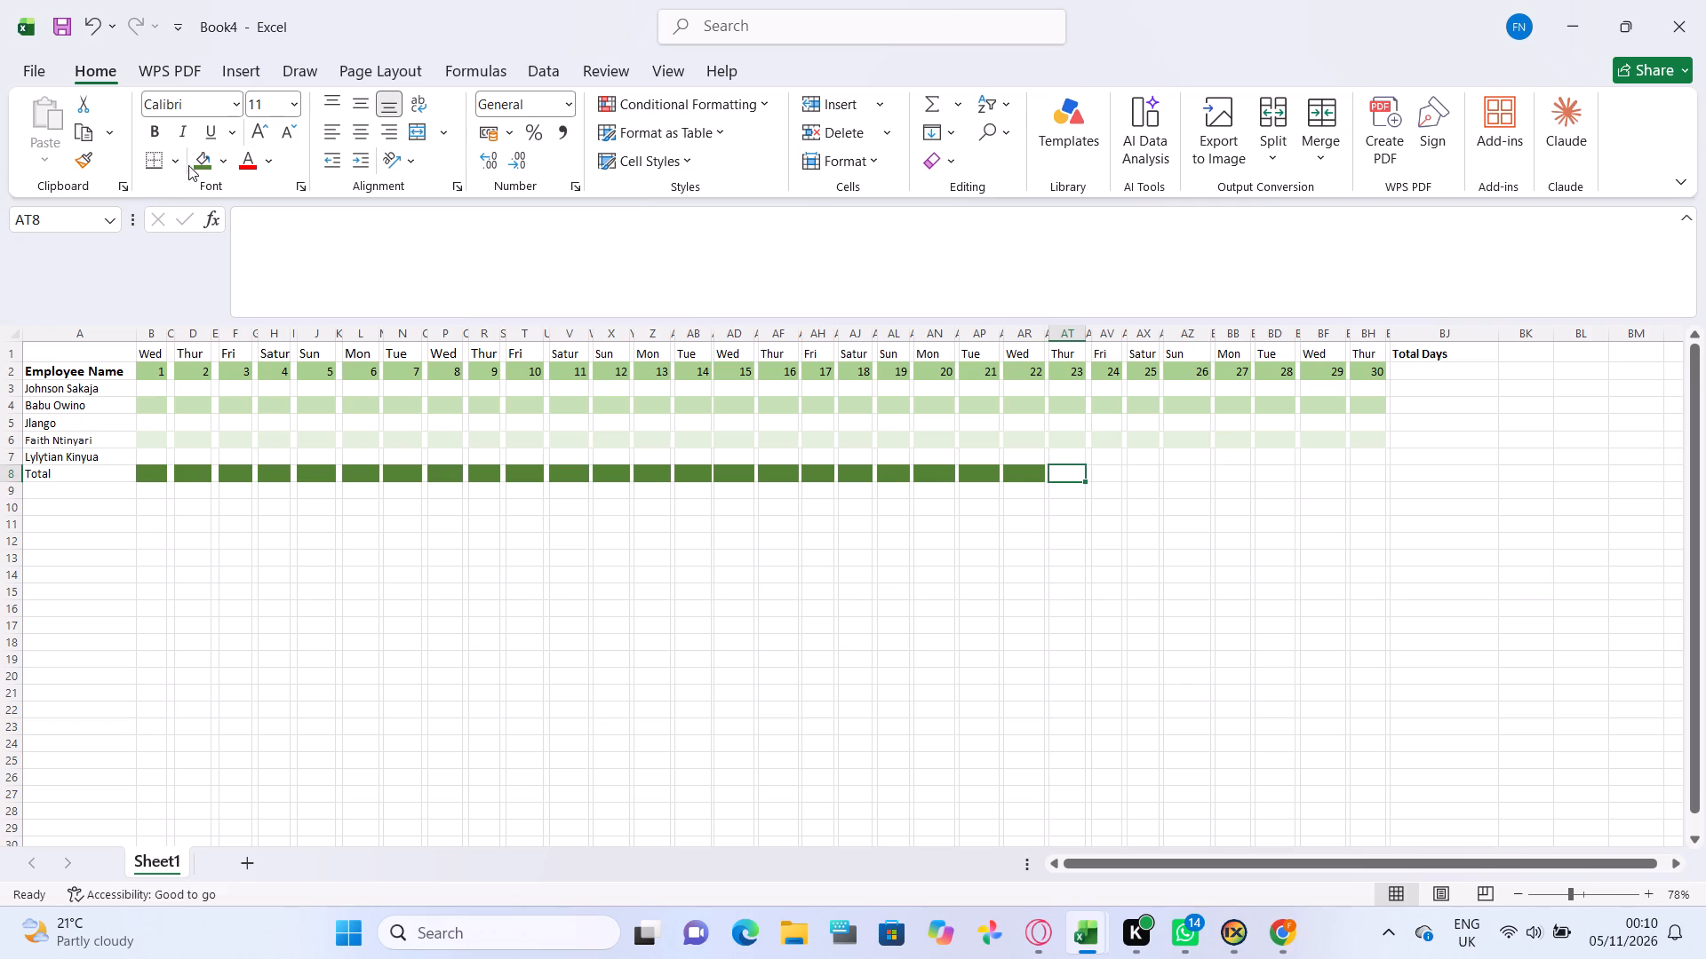
click(194, 159)
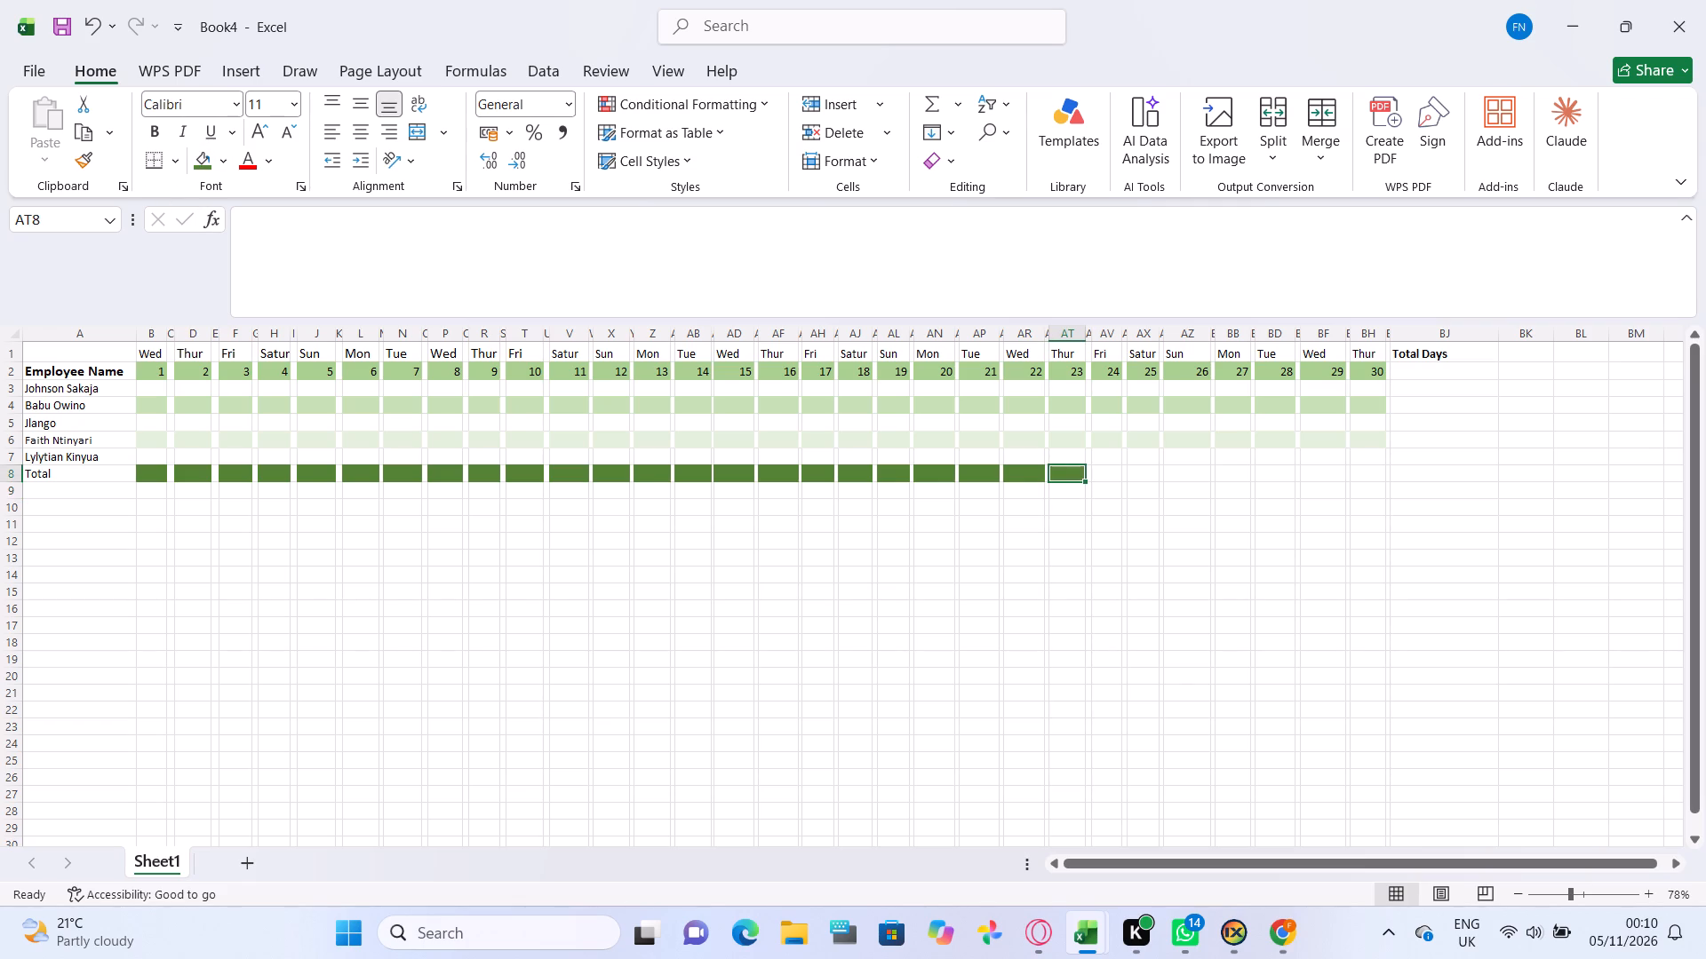
click(1109, 472)
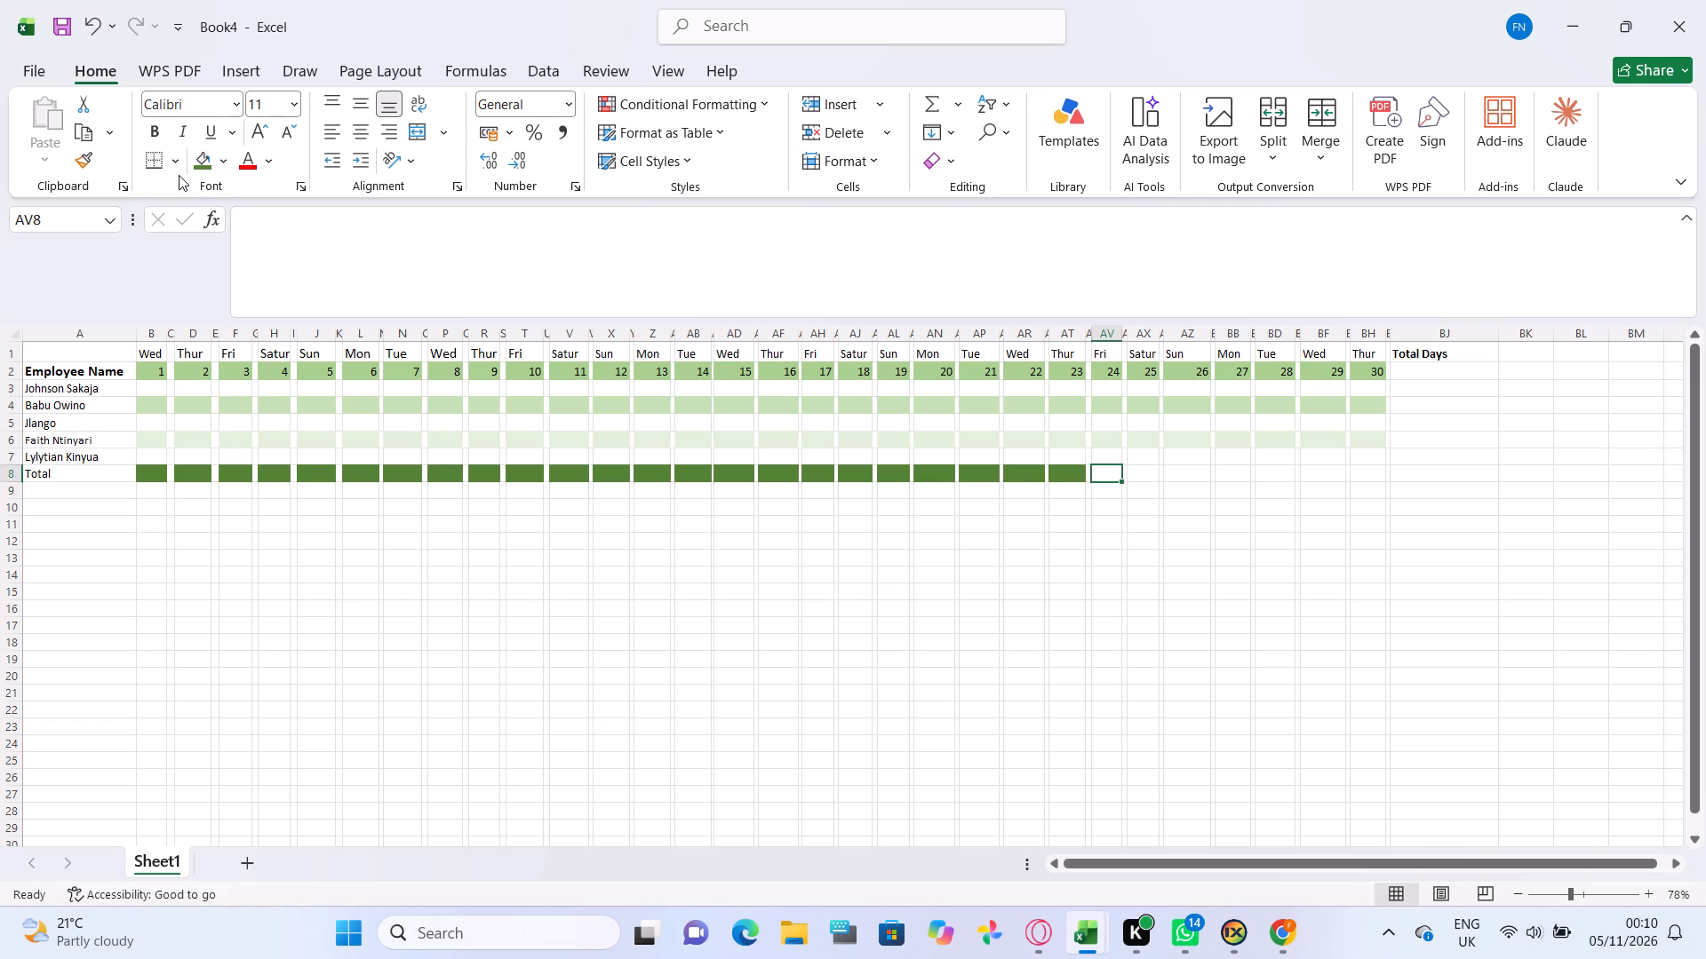
click(202, 163)
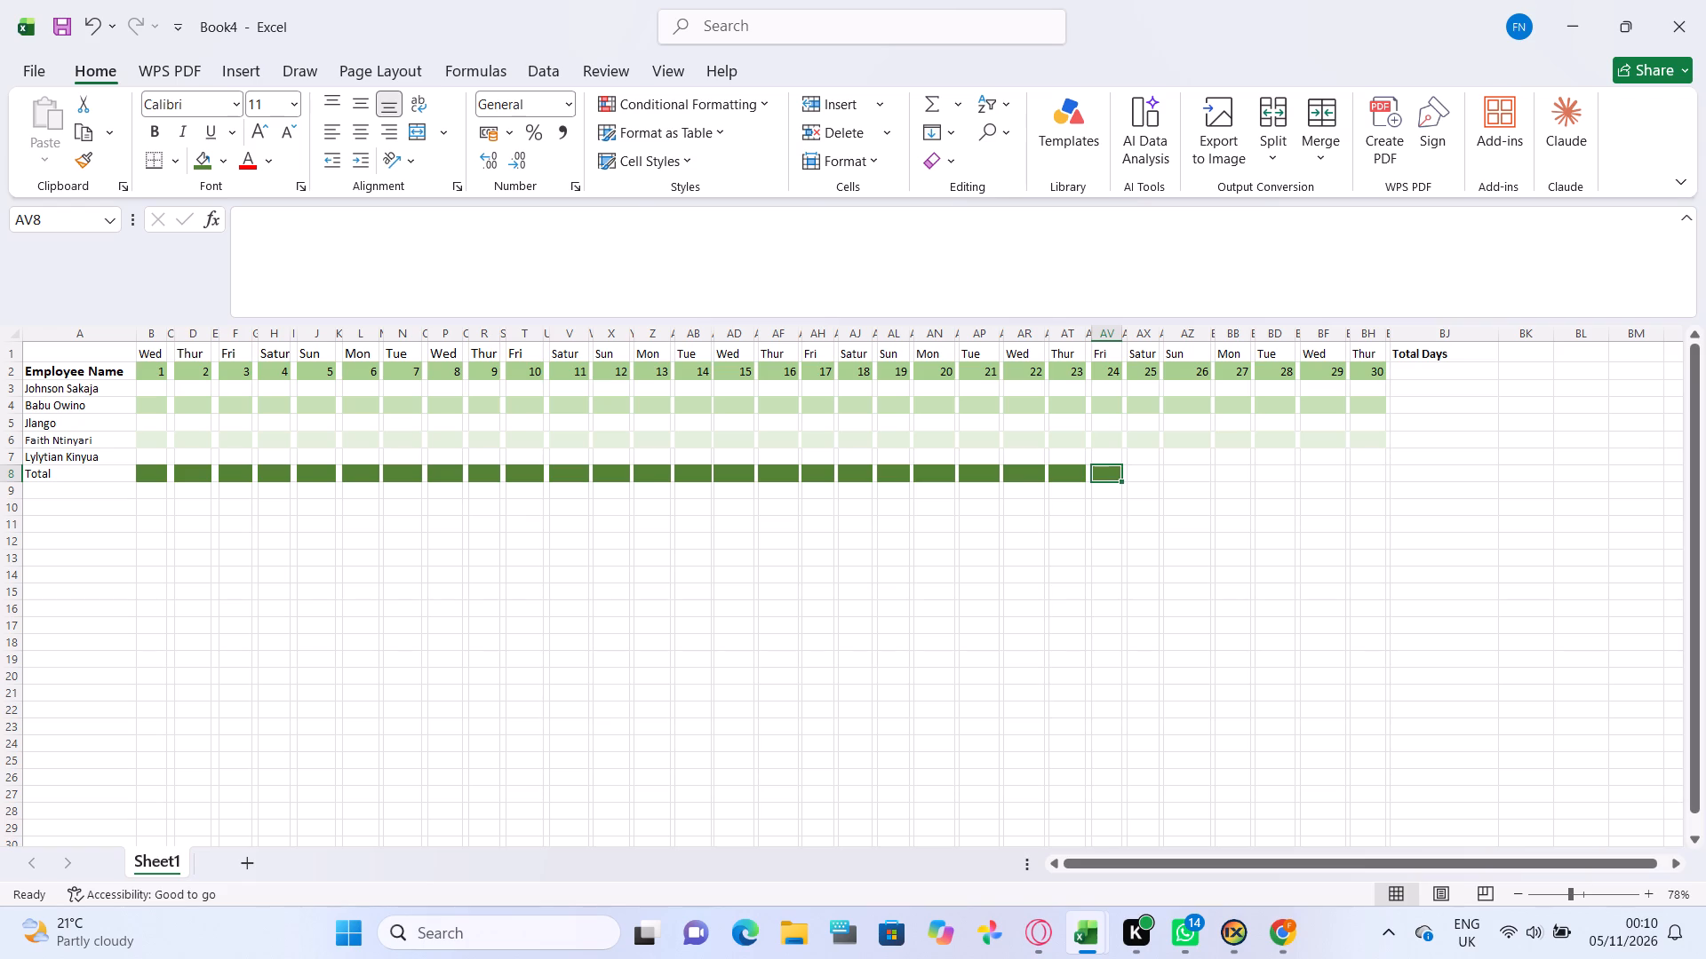
Apply the same dark green fill to the Total row under dates 25 and 26, in AX8 and AZ8, and narrow column AZ slightly.
click(1147, 473)
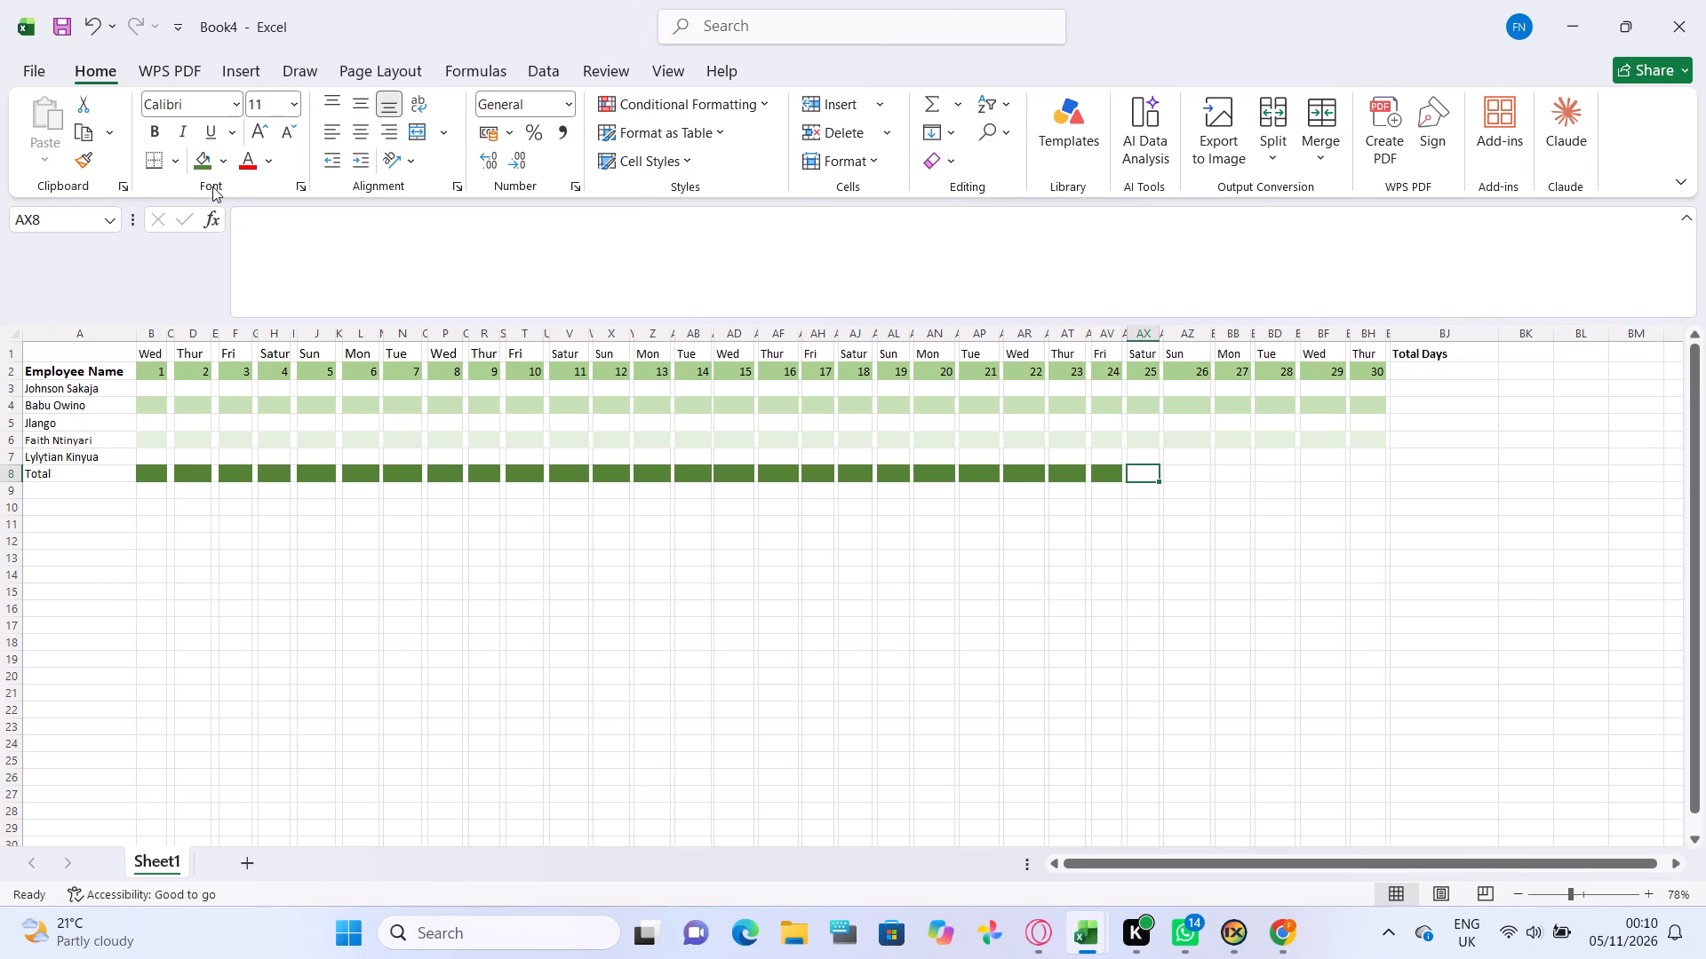
click(203, 165)
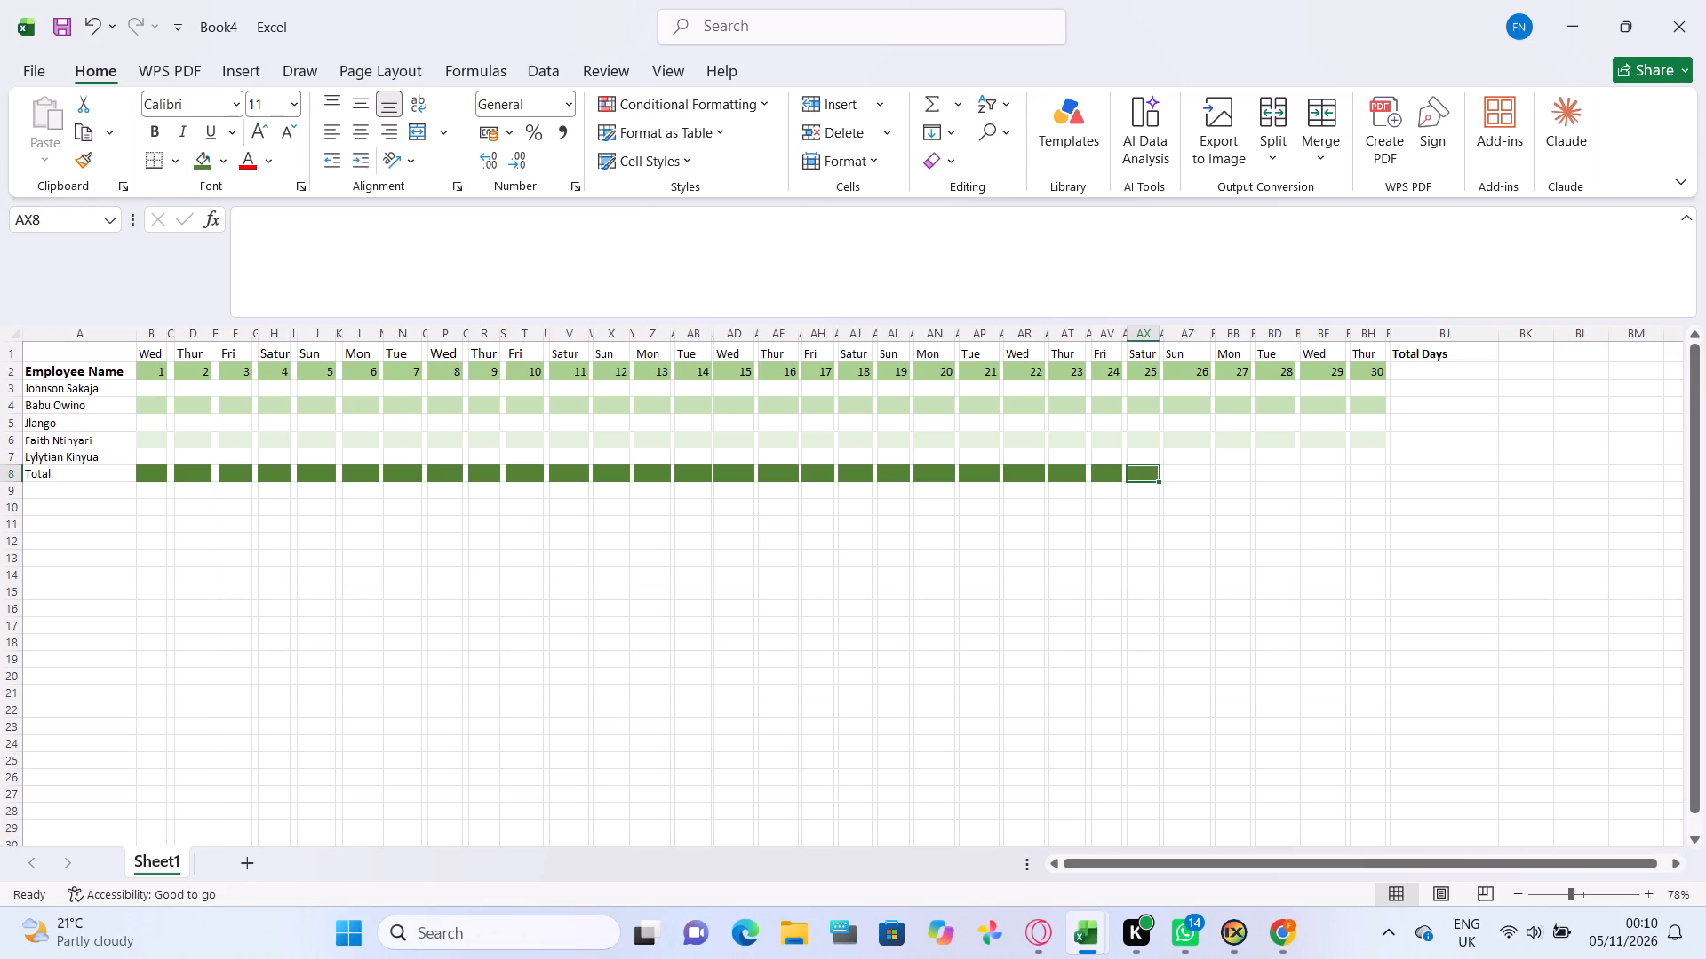
click(1202, 478)
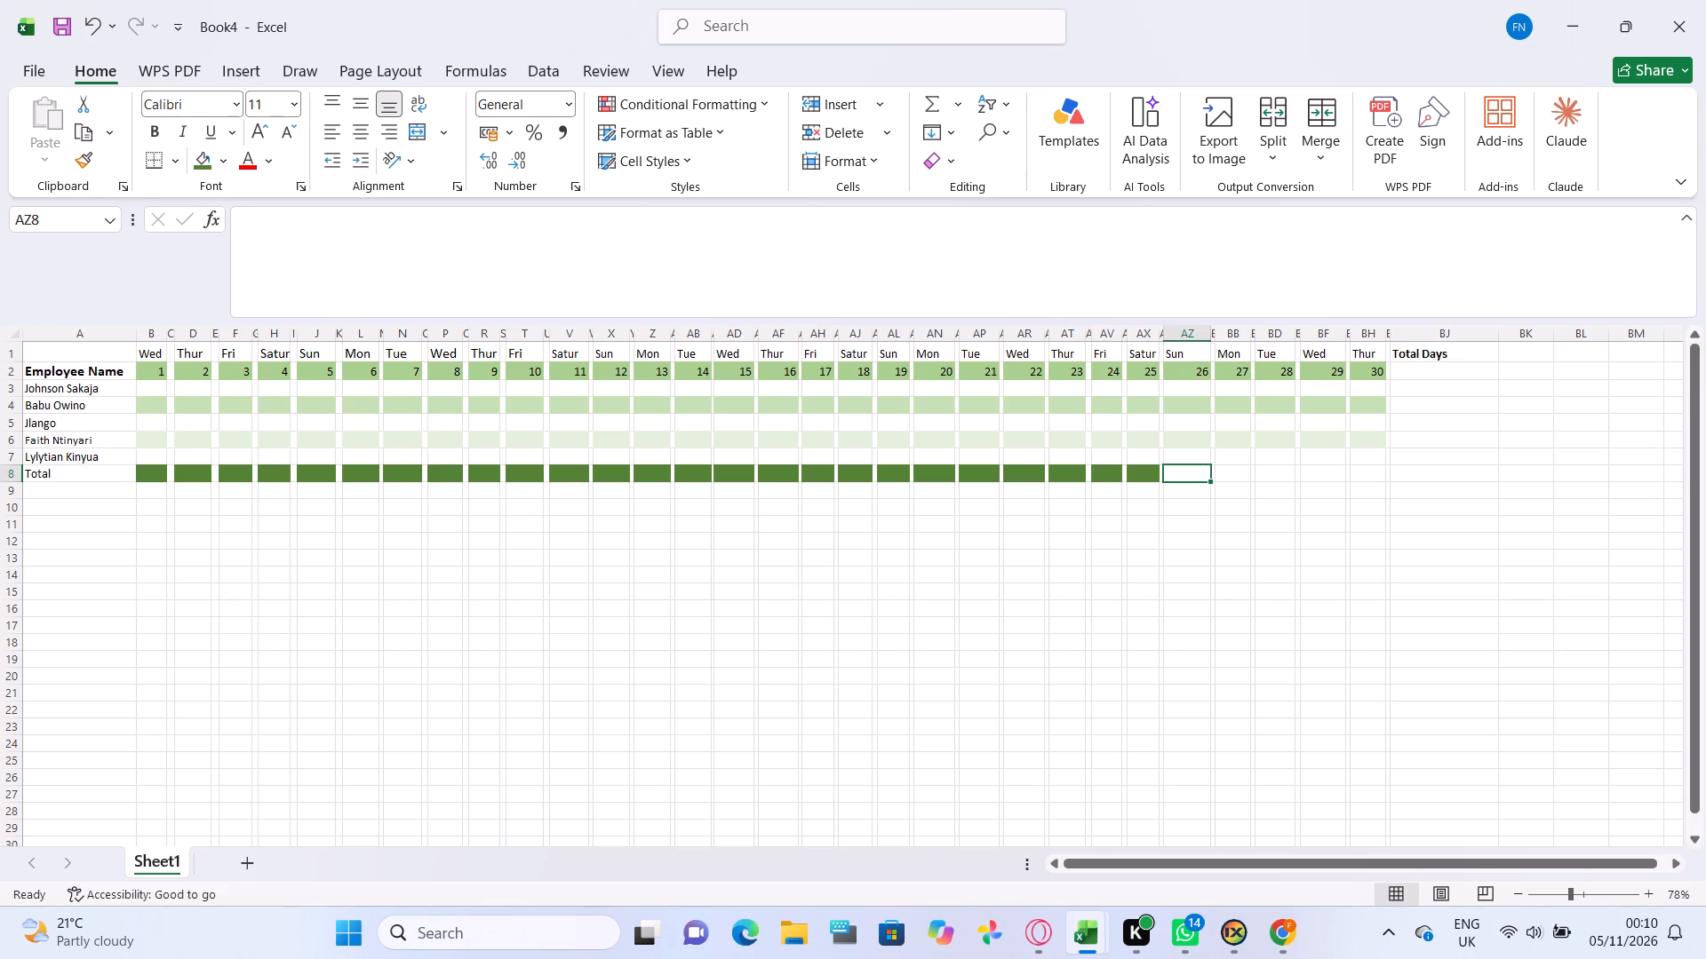
click(198, 162)
click(1211, 335)
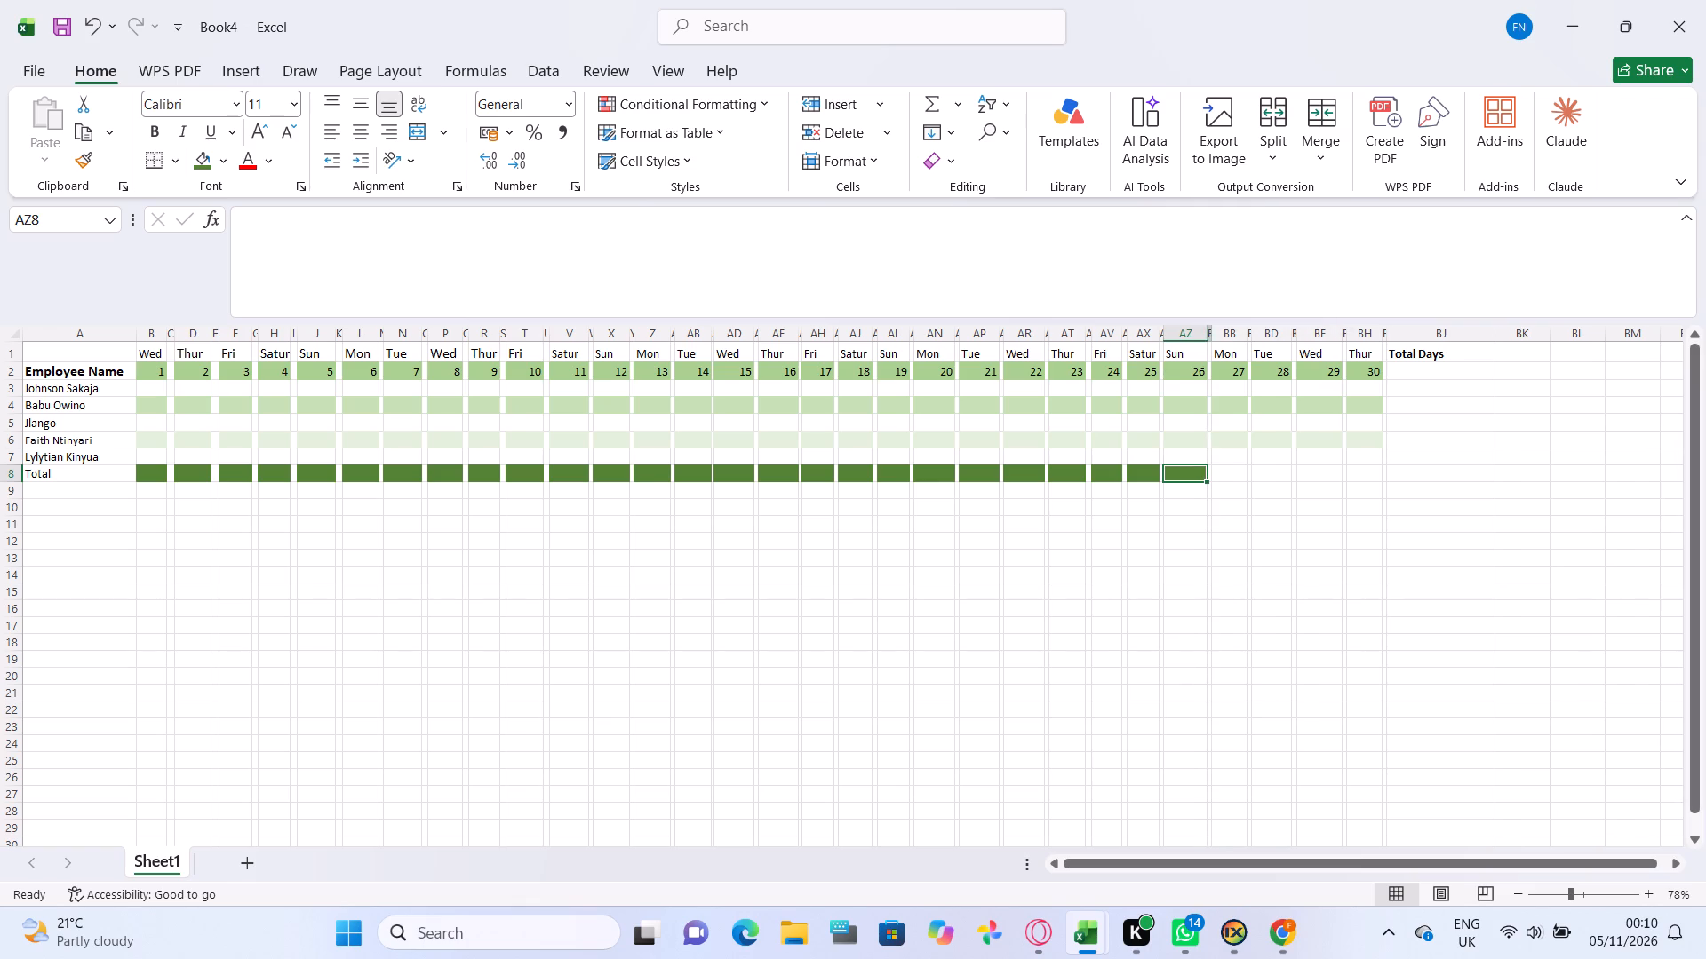
Apply the same dark green fill under dates 27 to 30, in BB8, BD8, BF8 and BH8, and narrow column BF slightly.
click(1224, 477)
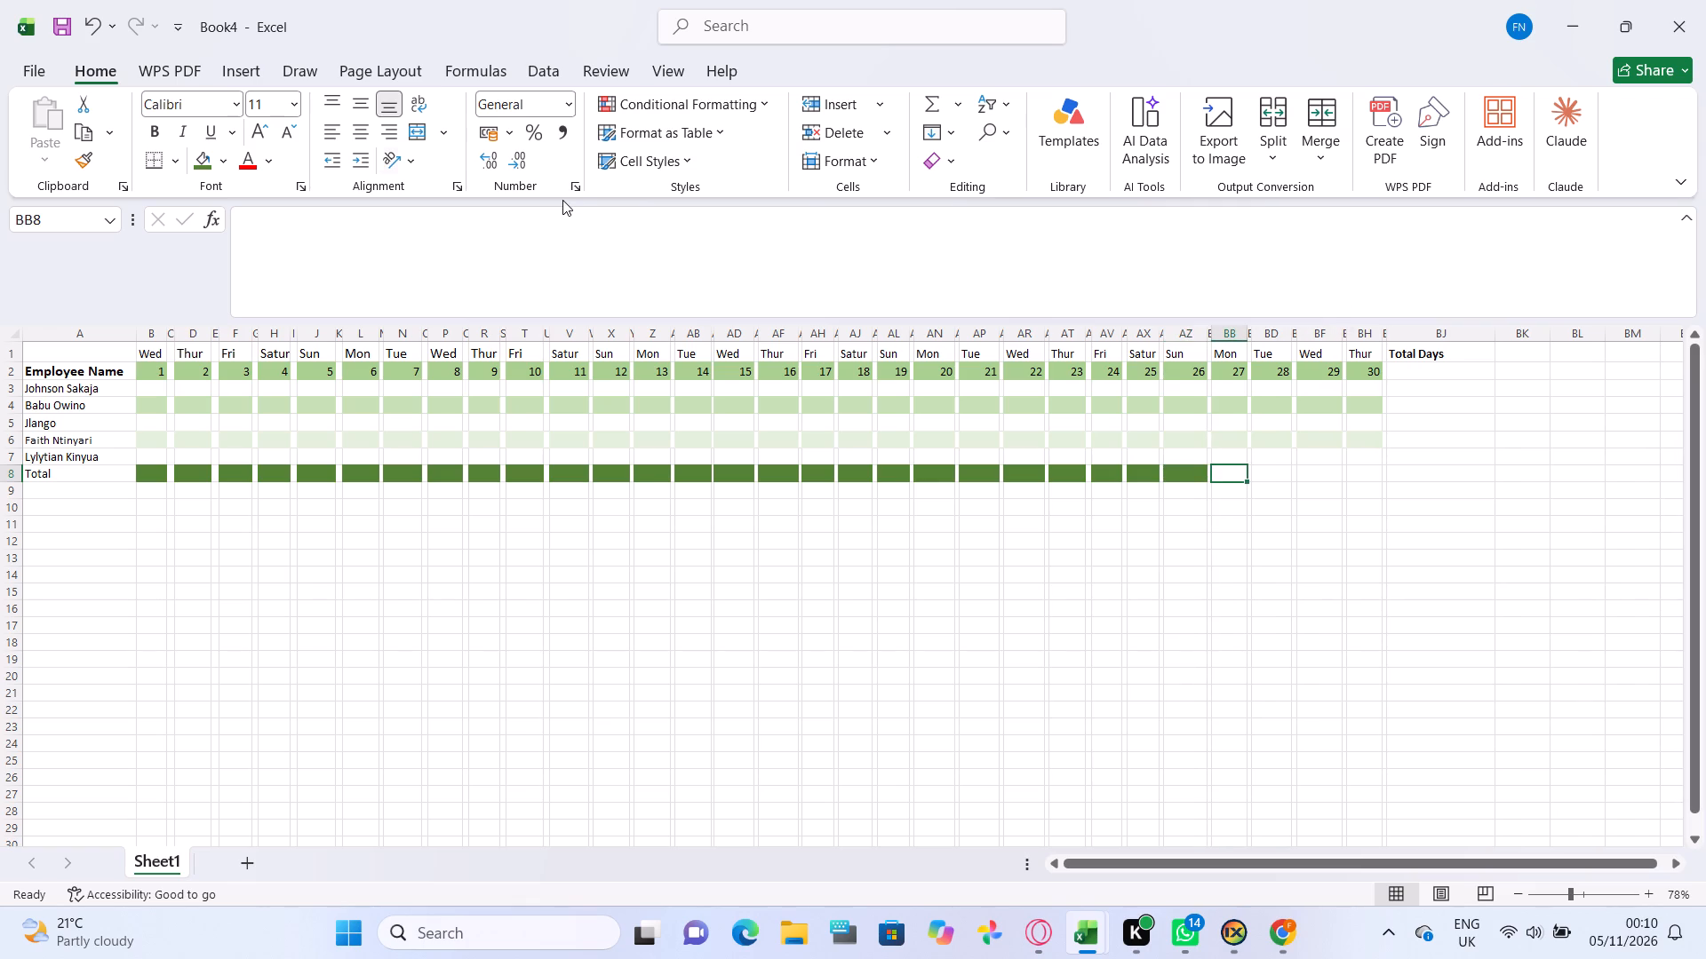
click(209, 170)
click(1268, 477)
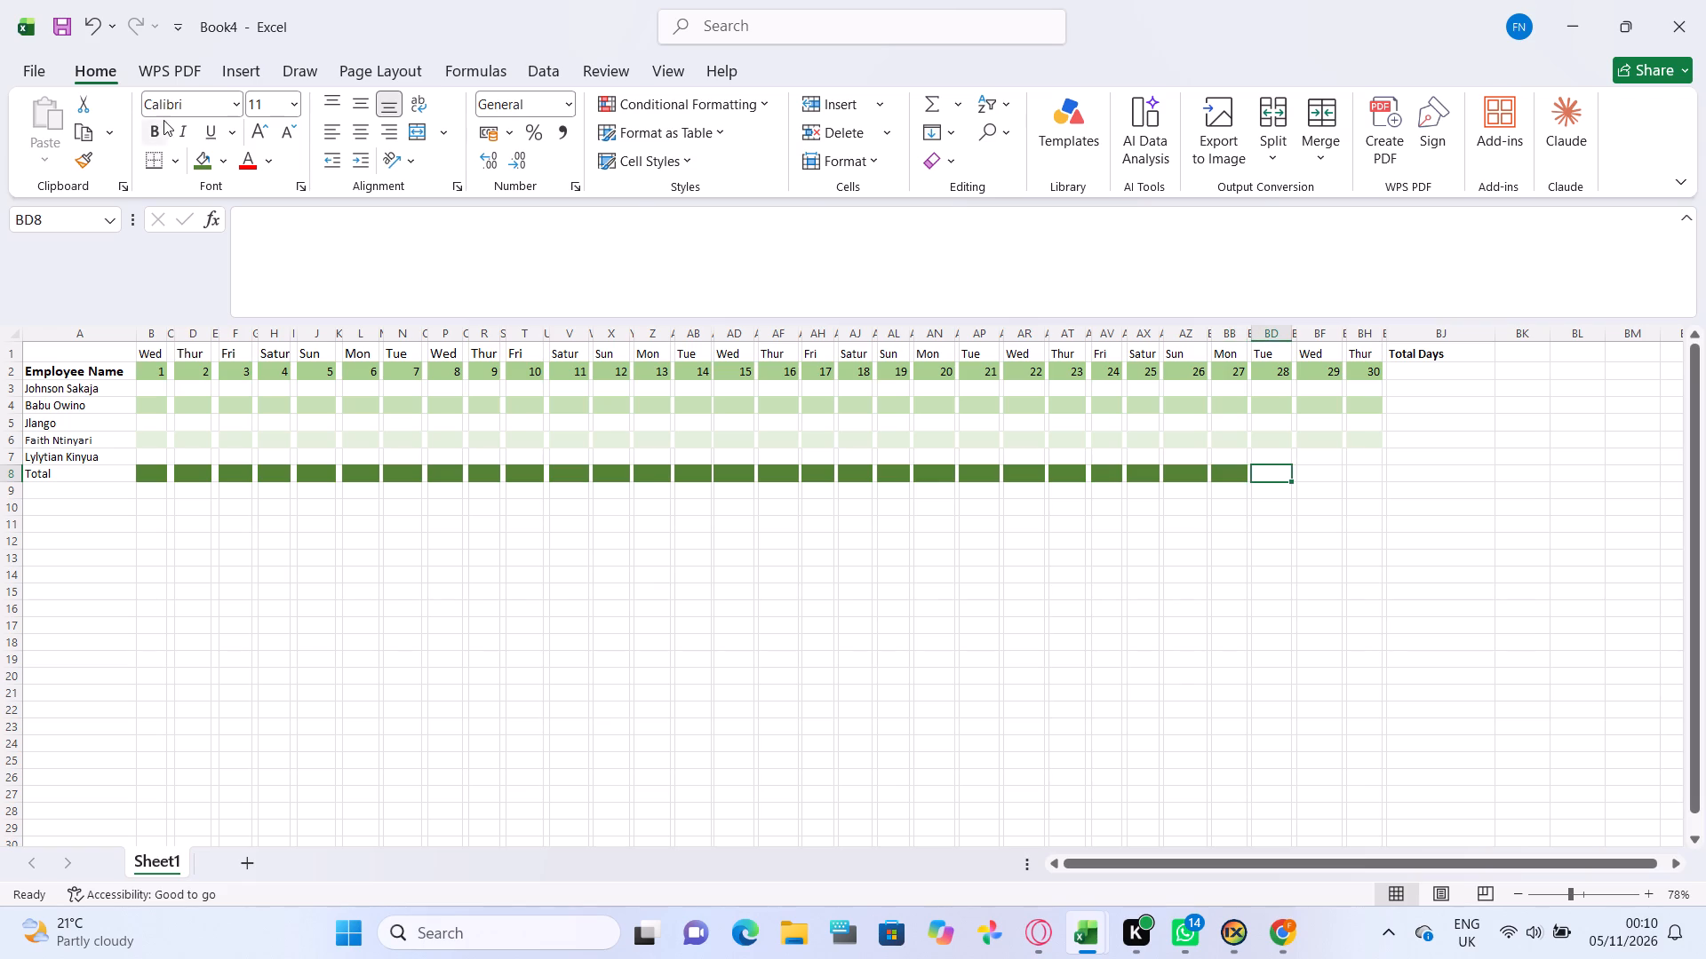
click(201, 163)
click(1318, 479)
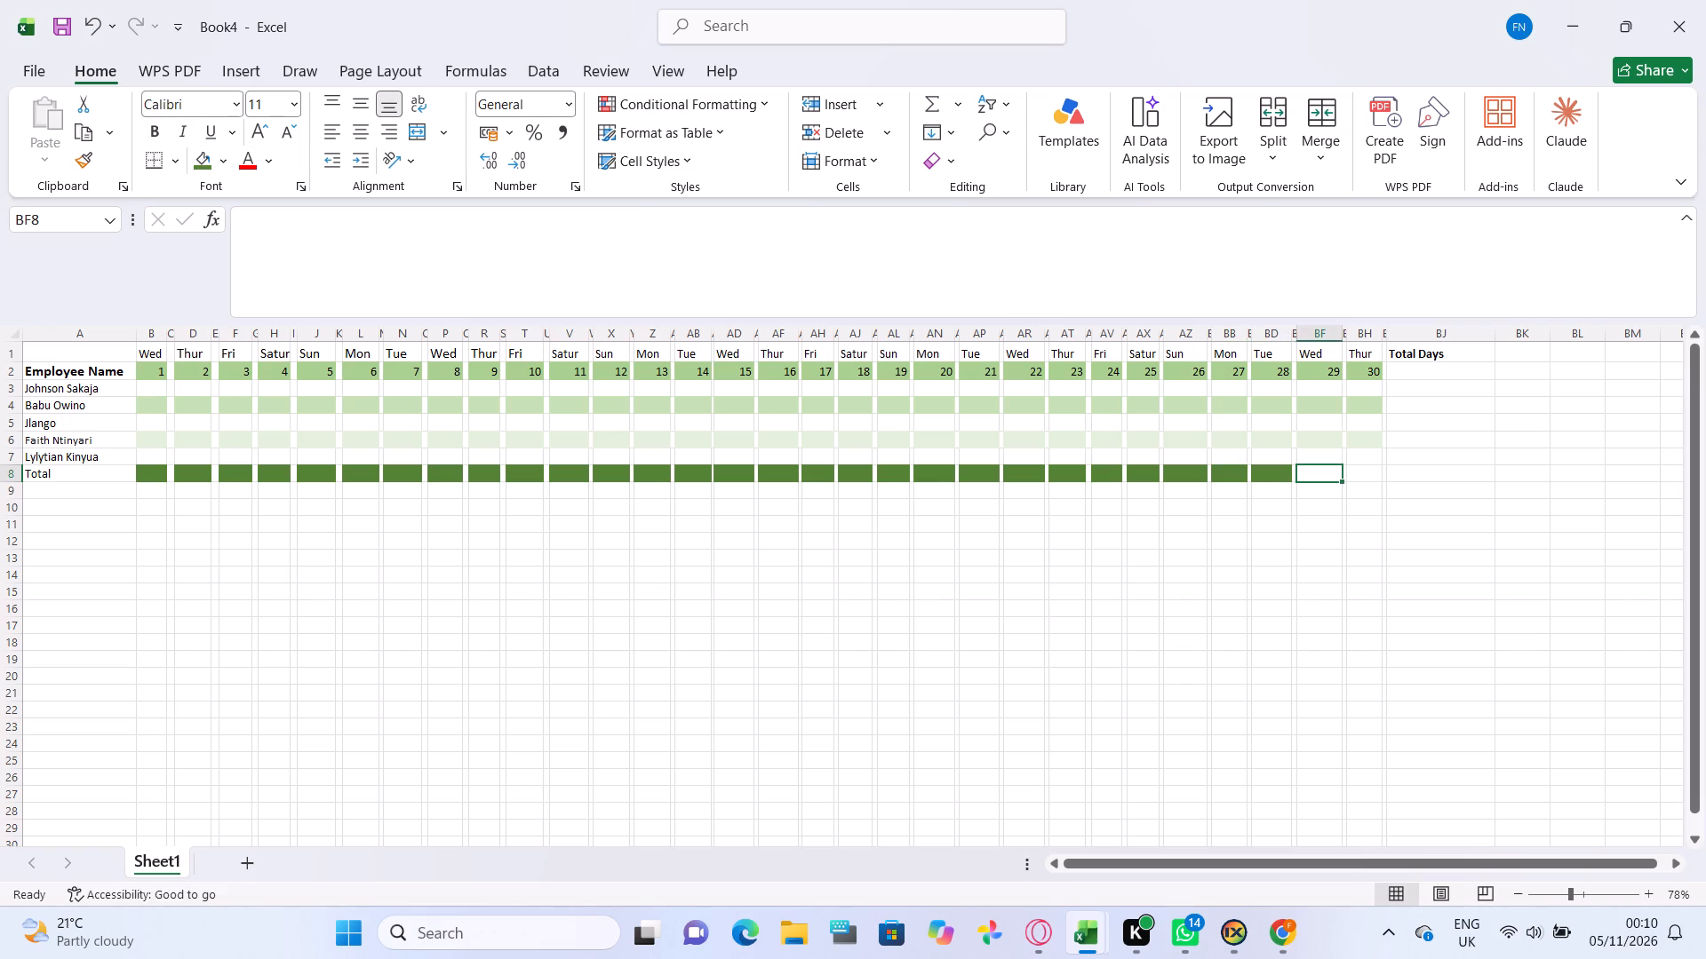
click(201, 162)
click(1359, 474)
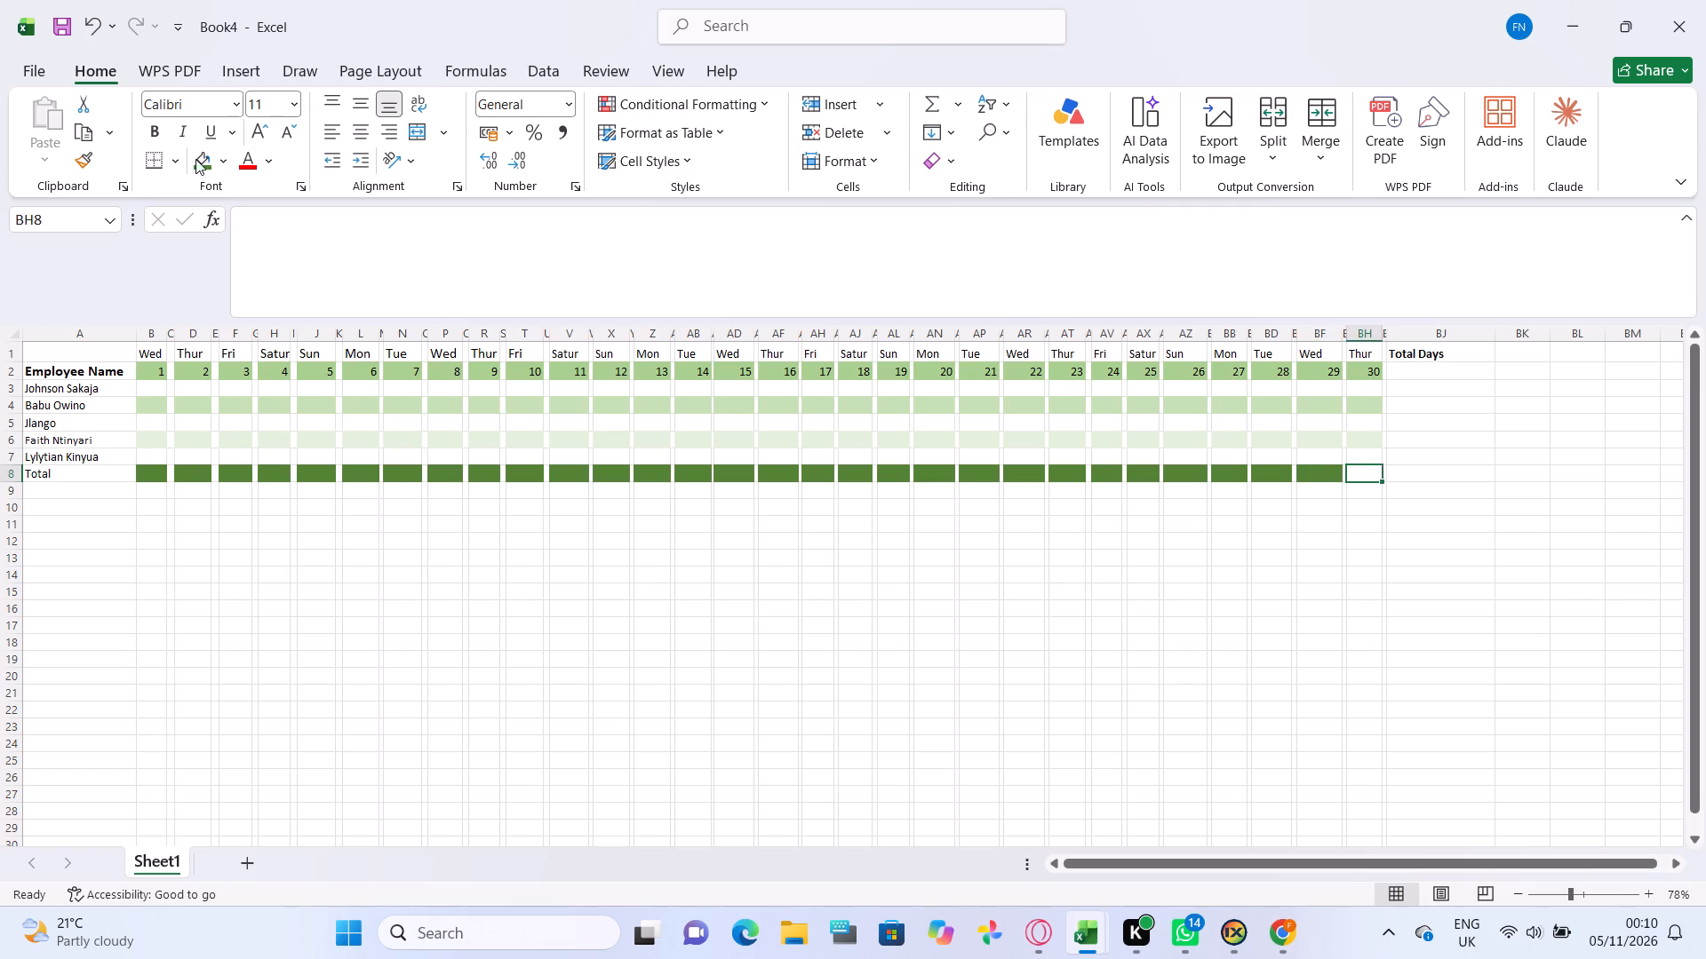
click(209, 155)
click(1343, 335)
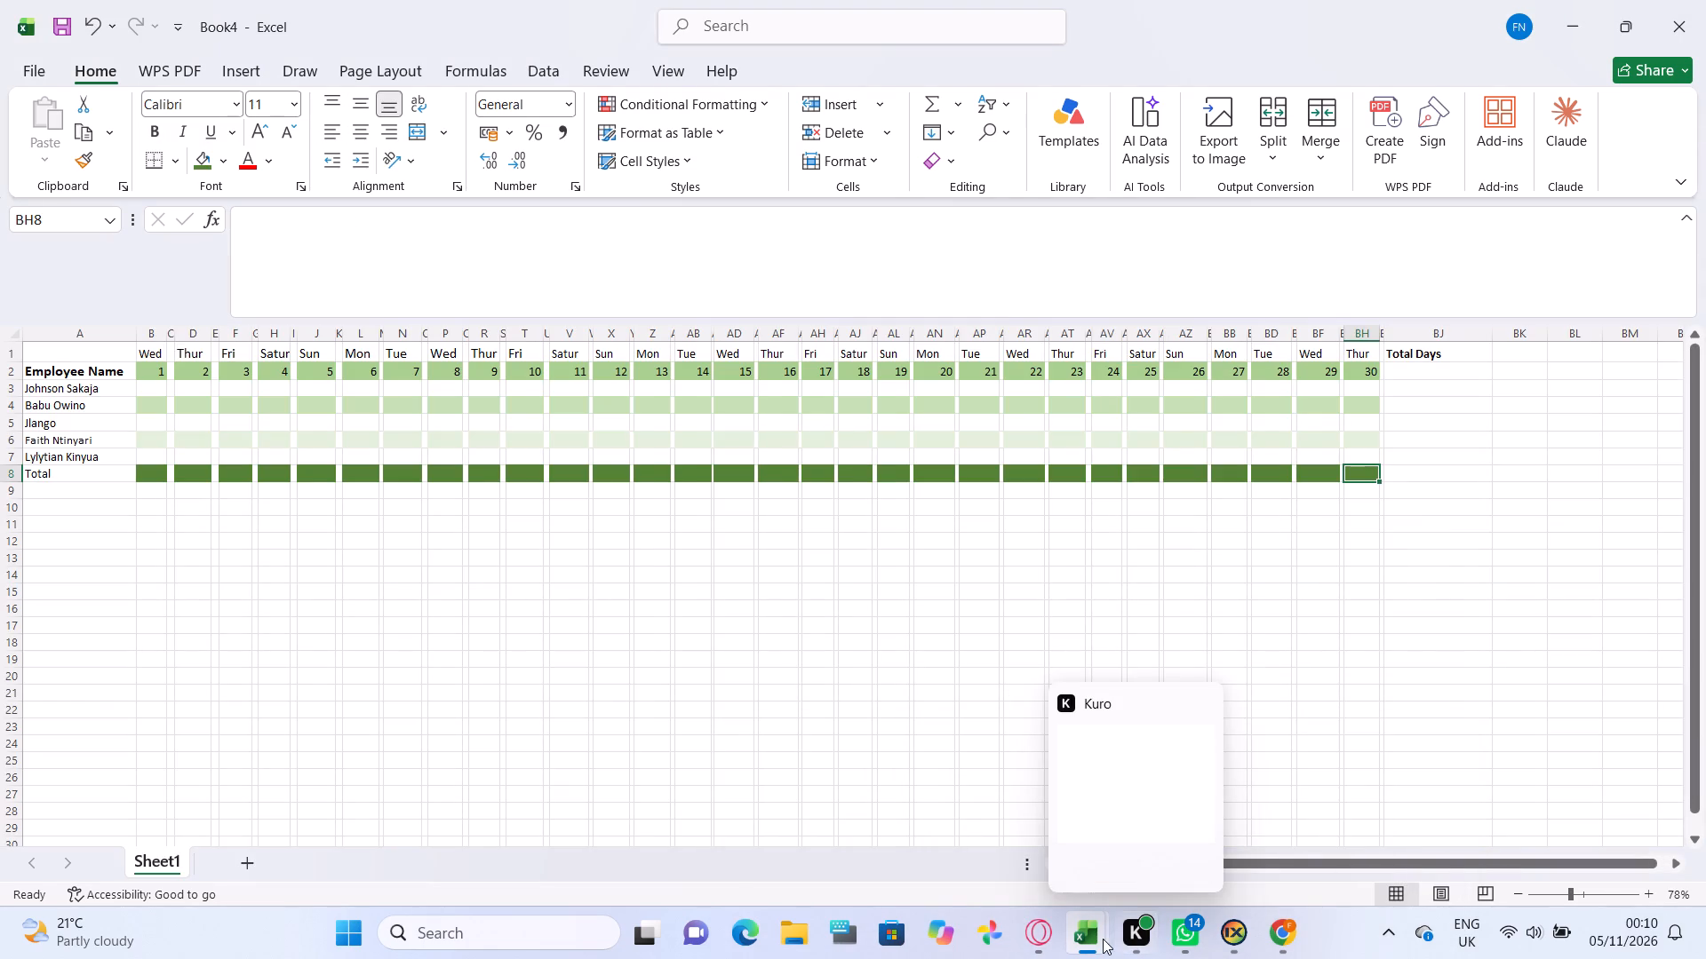
Fill BJ2, the cell below the Total Days heading, with the third theme green shade, matching the date header cells.
click(1292, 824)
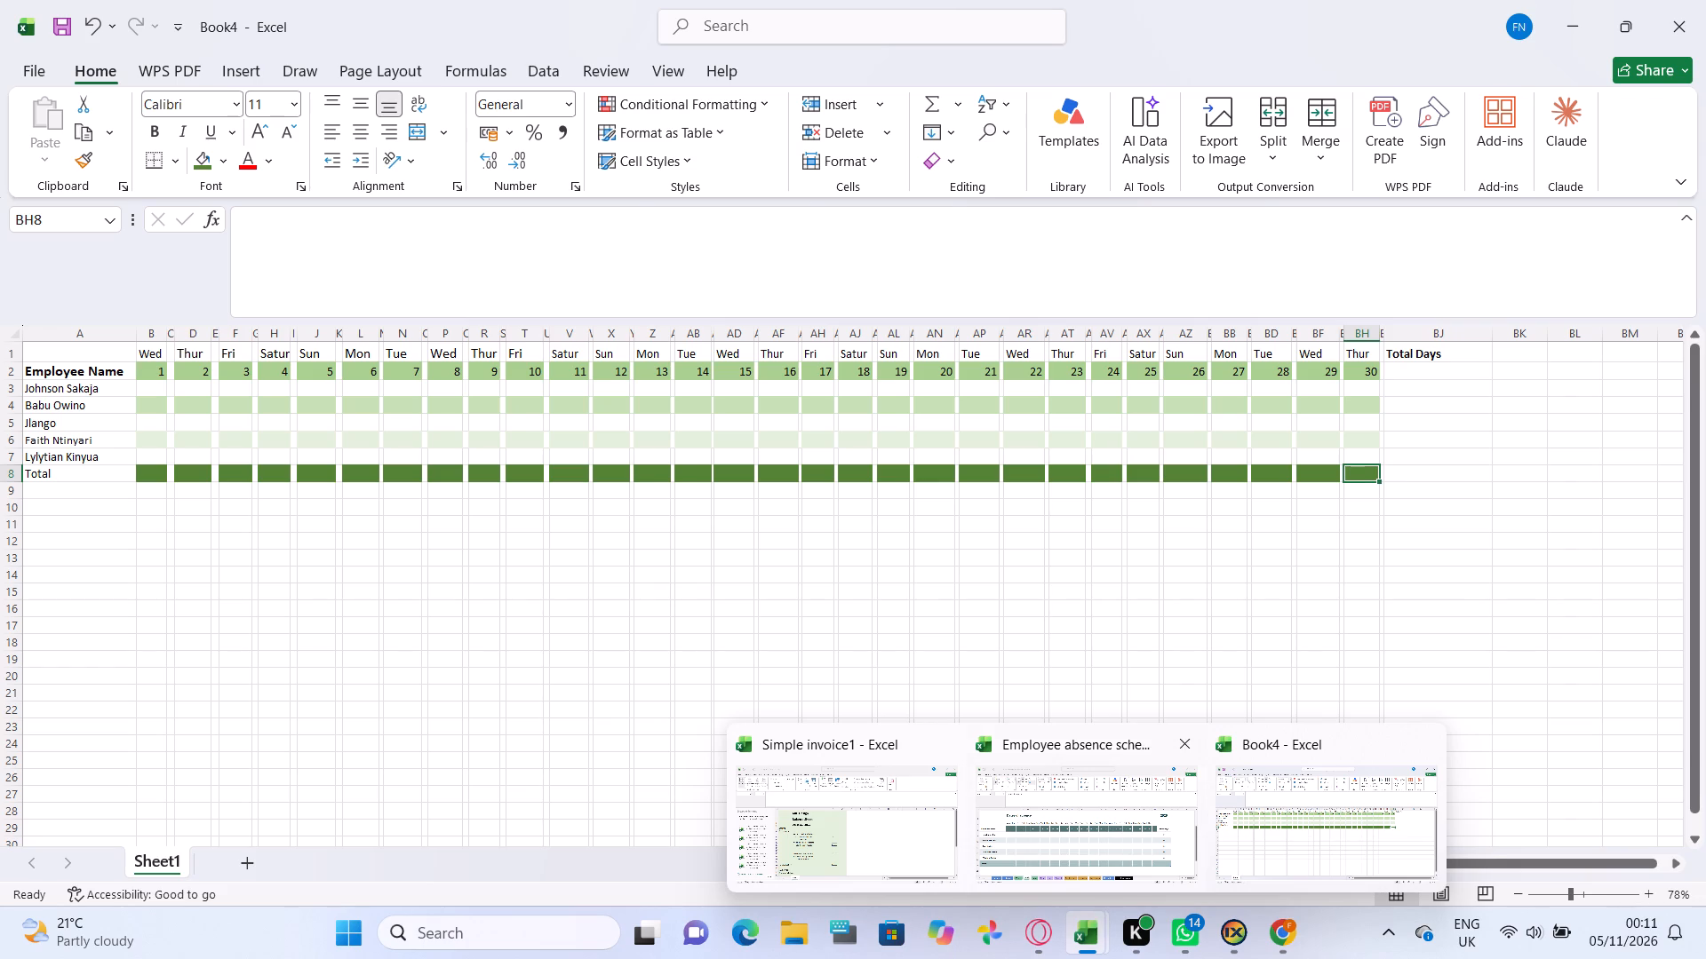
click(1410, 369)
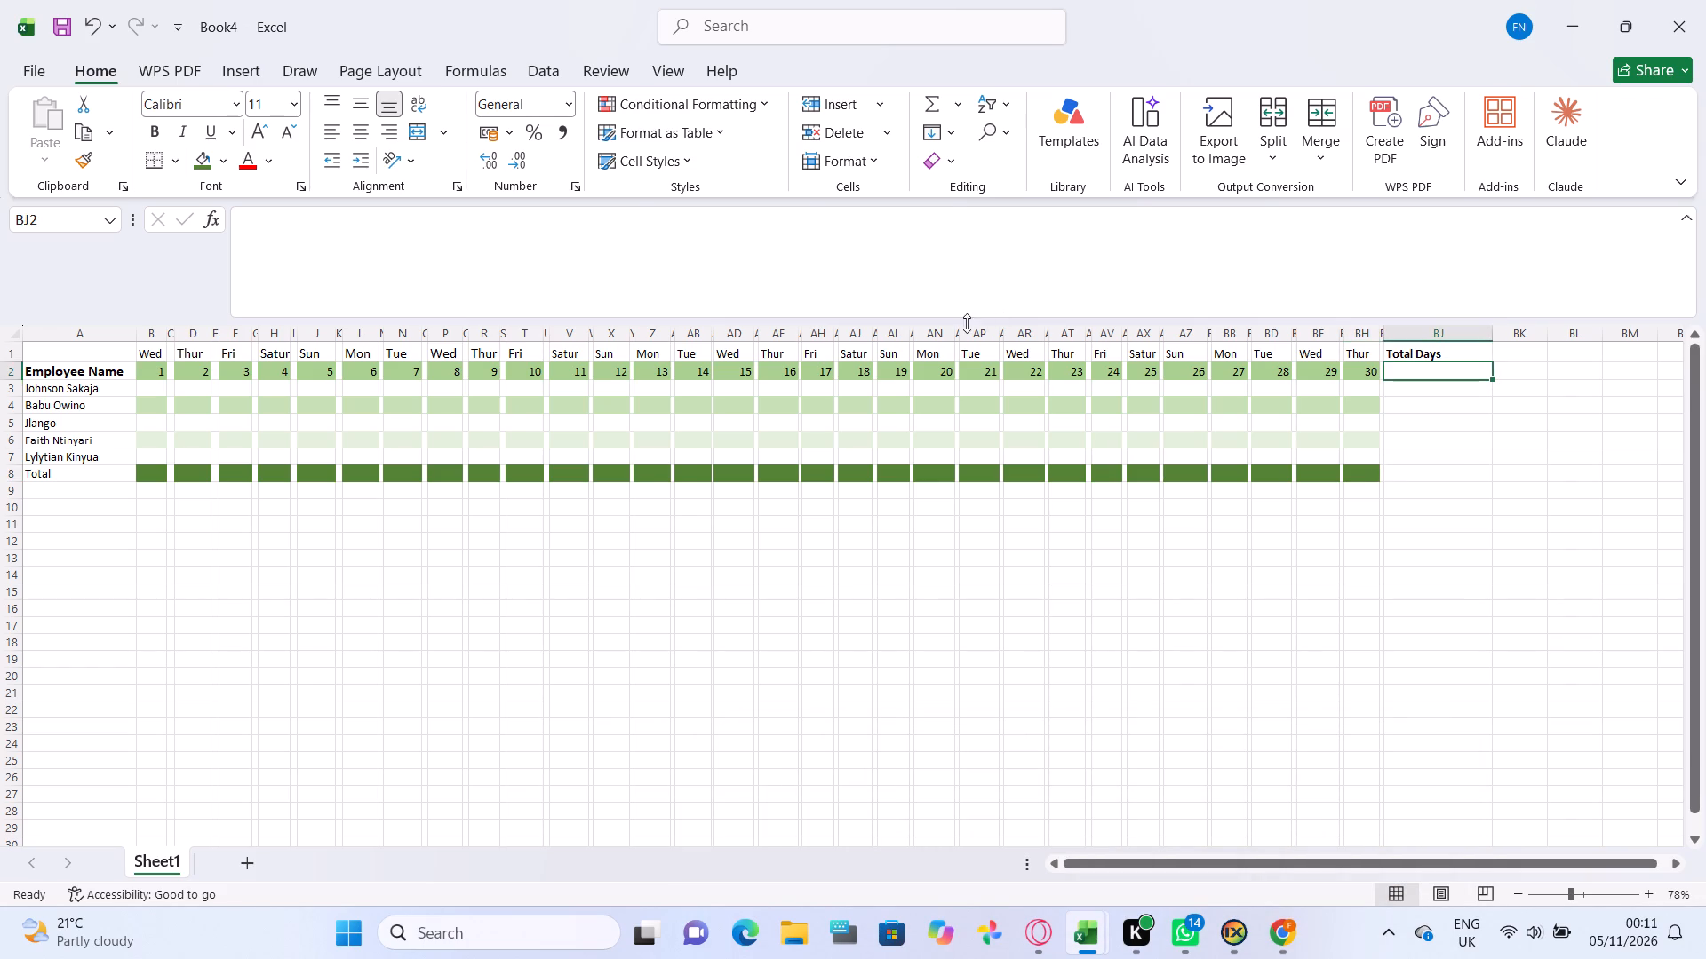
click(217, 164)
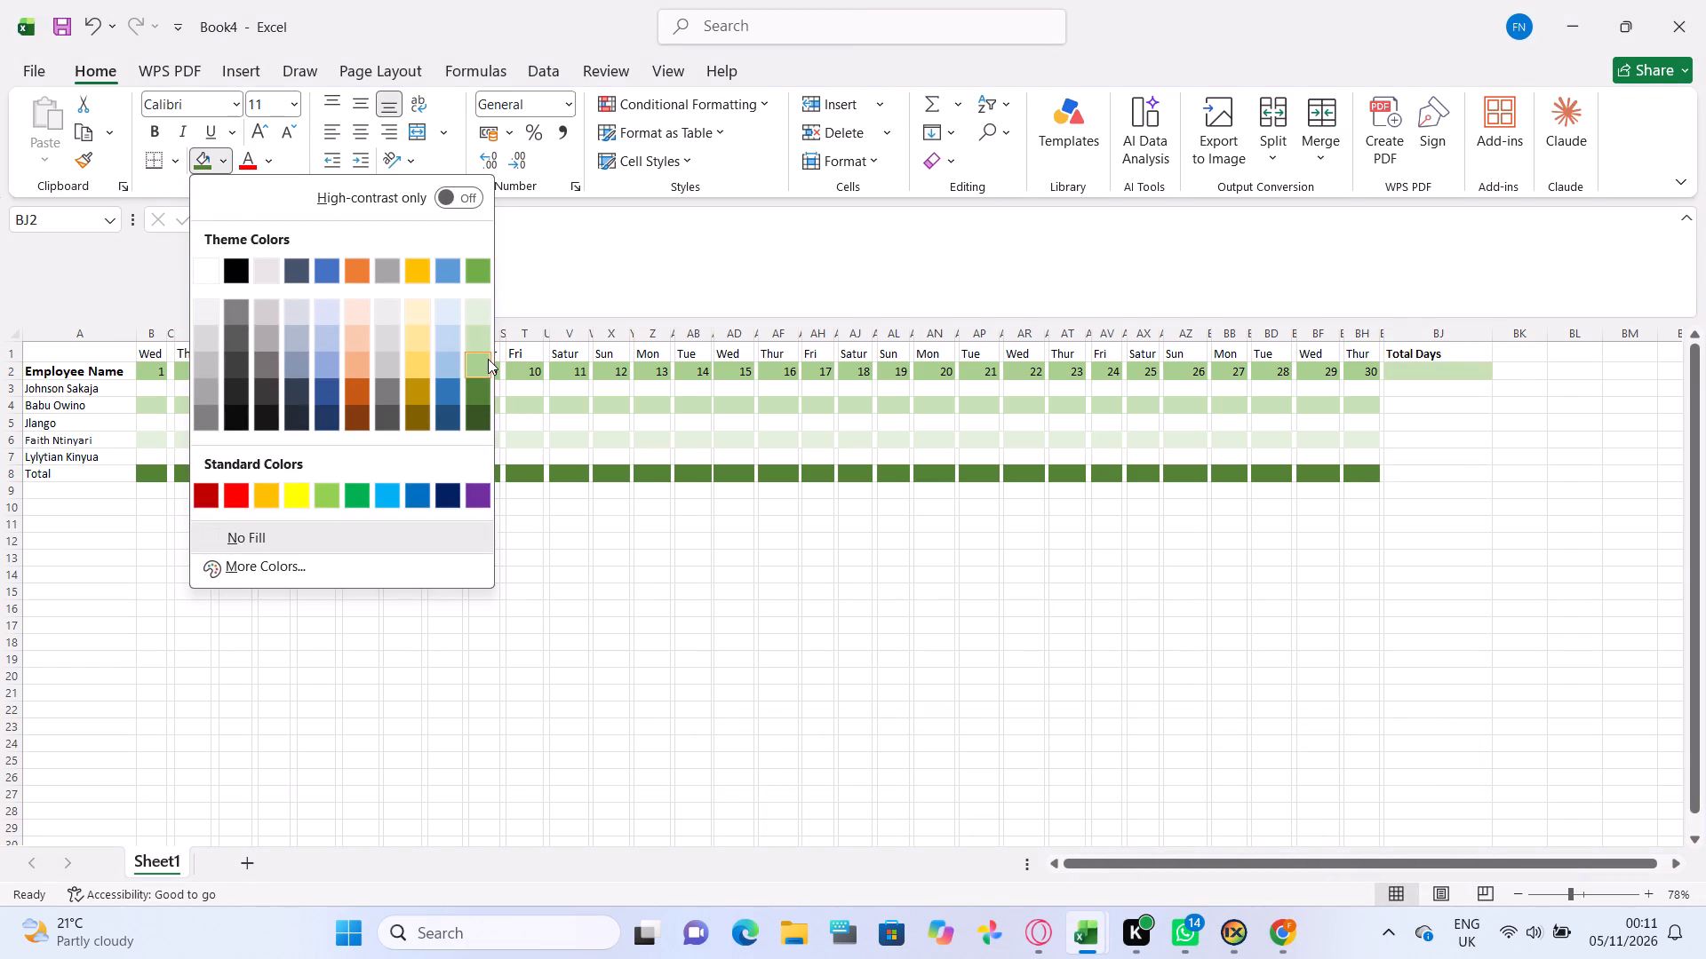
click(486, 361)
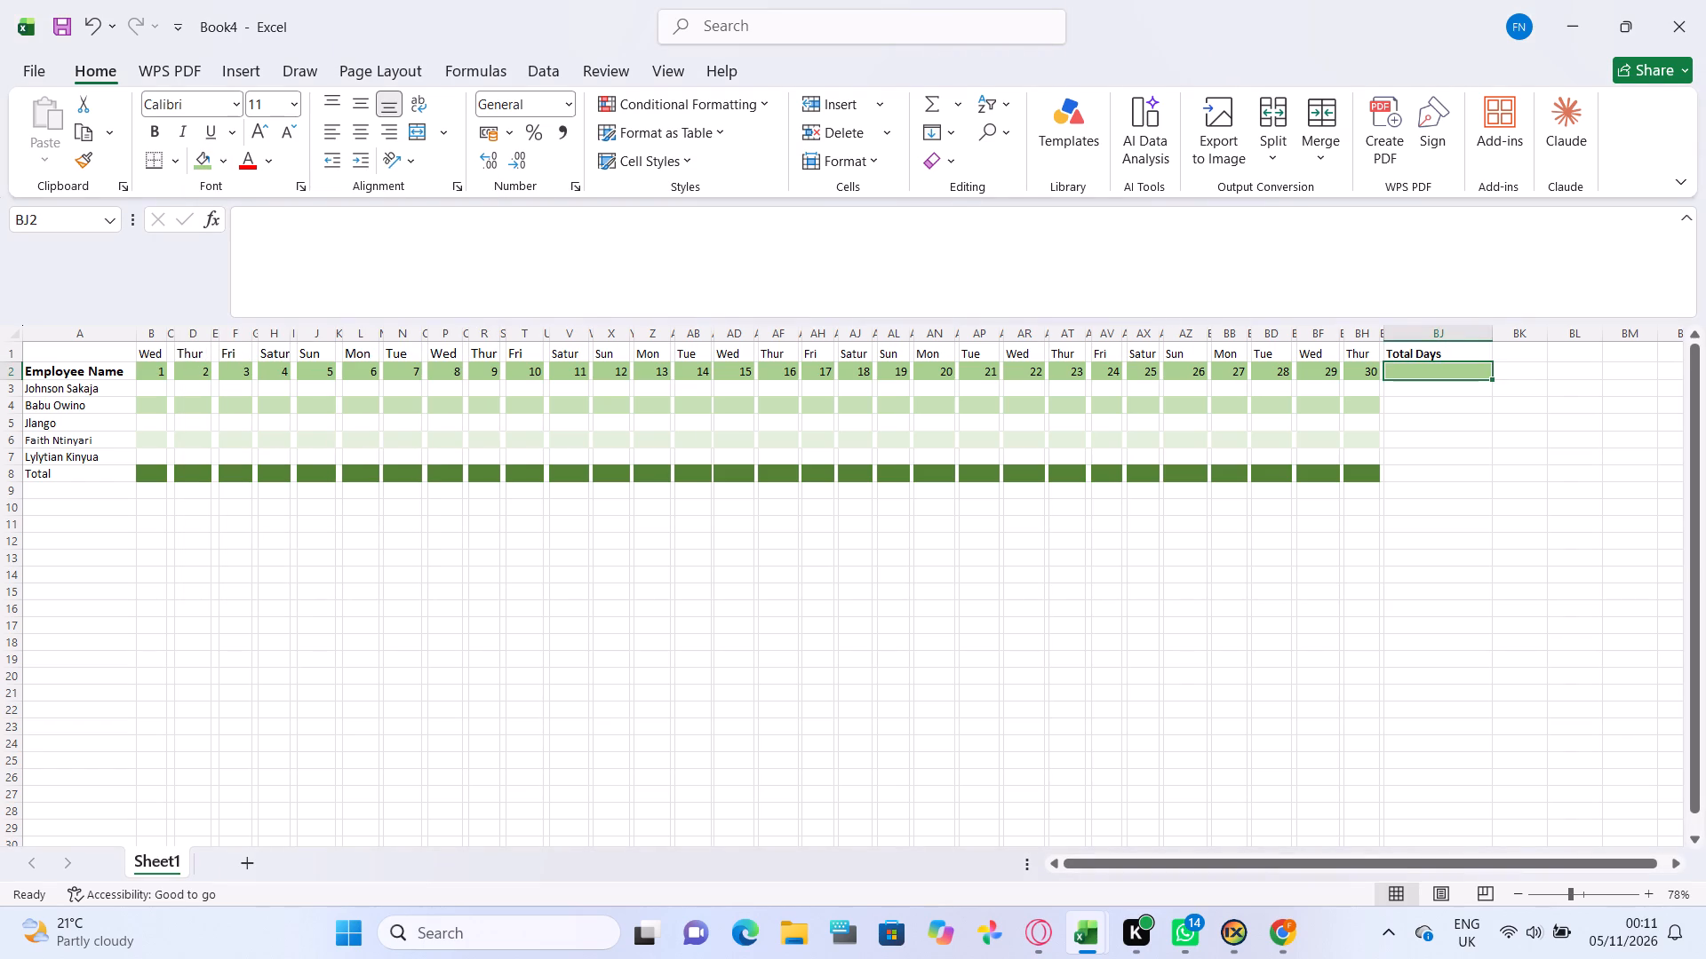
Fill Total Days cells BJ4 and BJ6 with the second and lightest theme green shades, matching their rows' bands.
click(1405, 408)
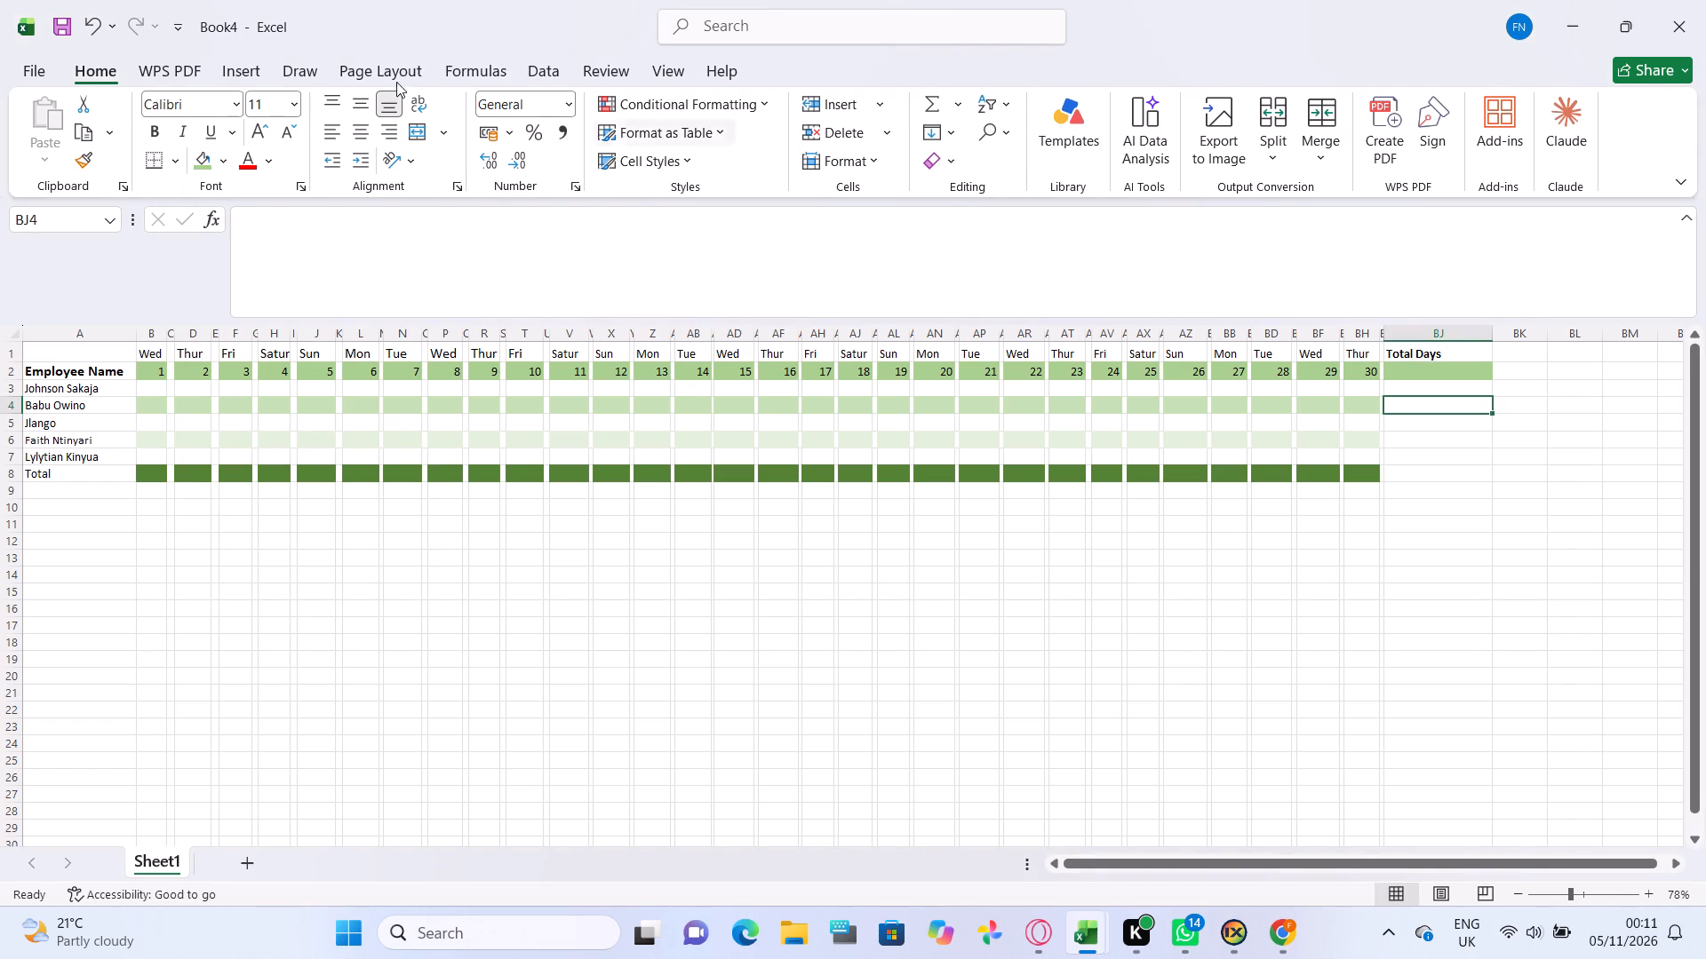
click(214, 170)
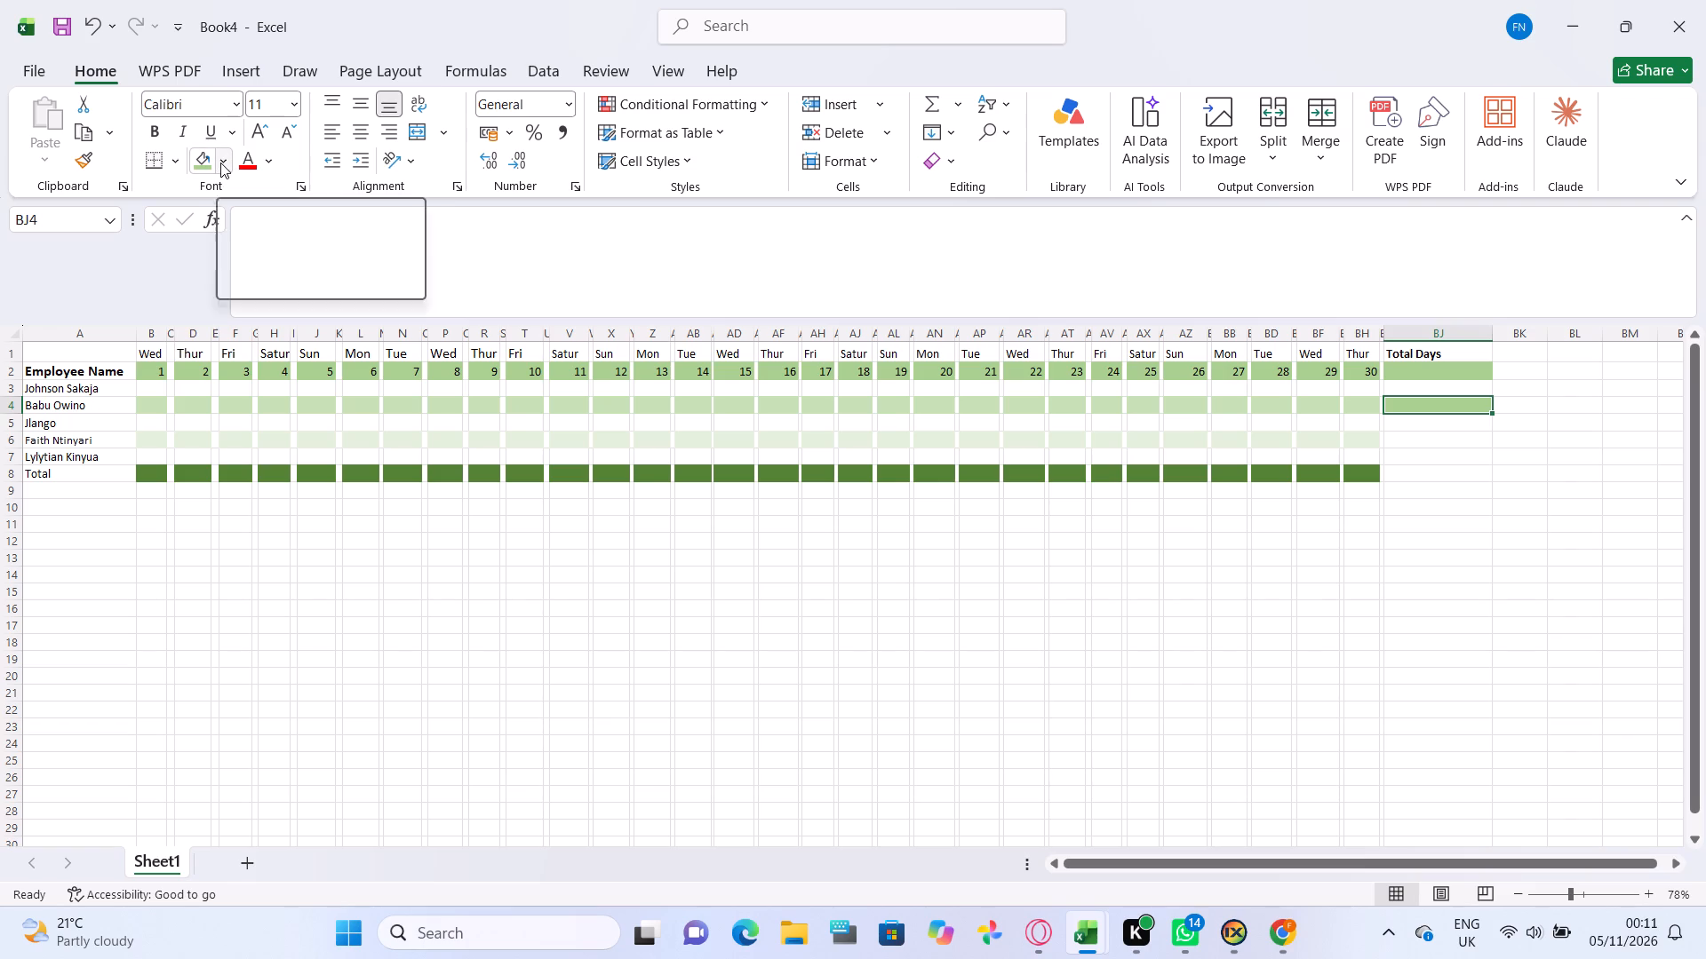
click(220, 162)
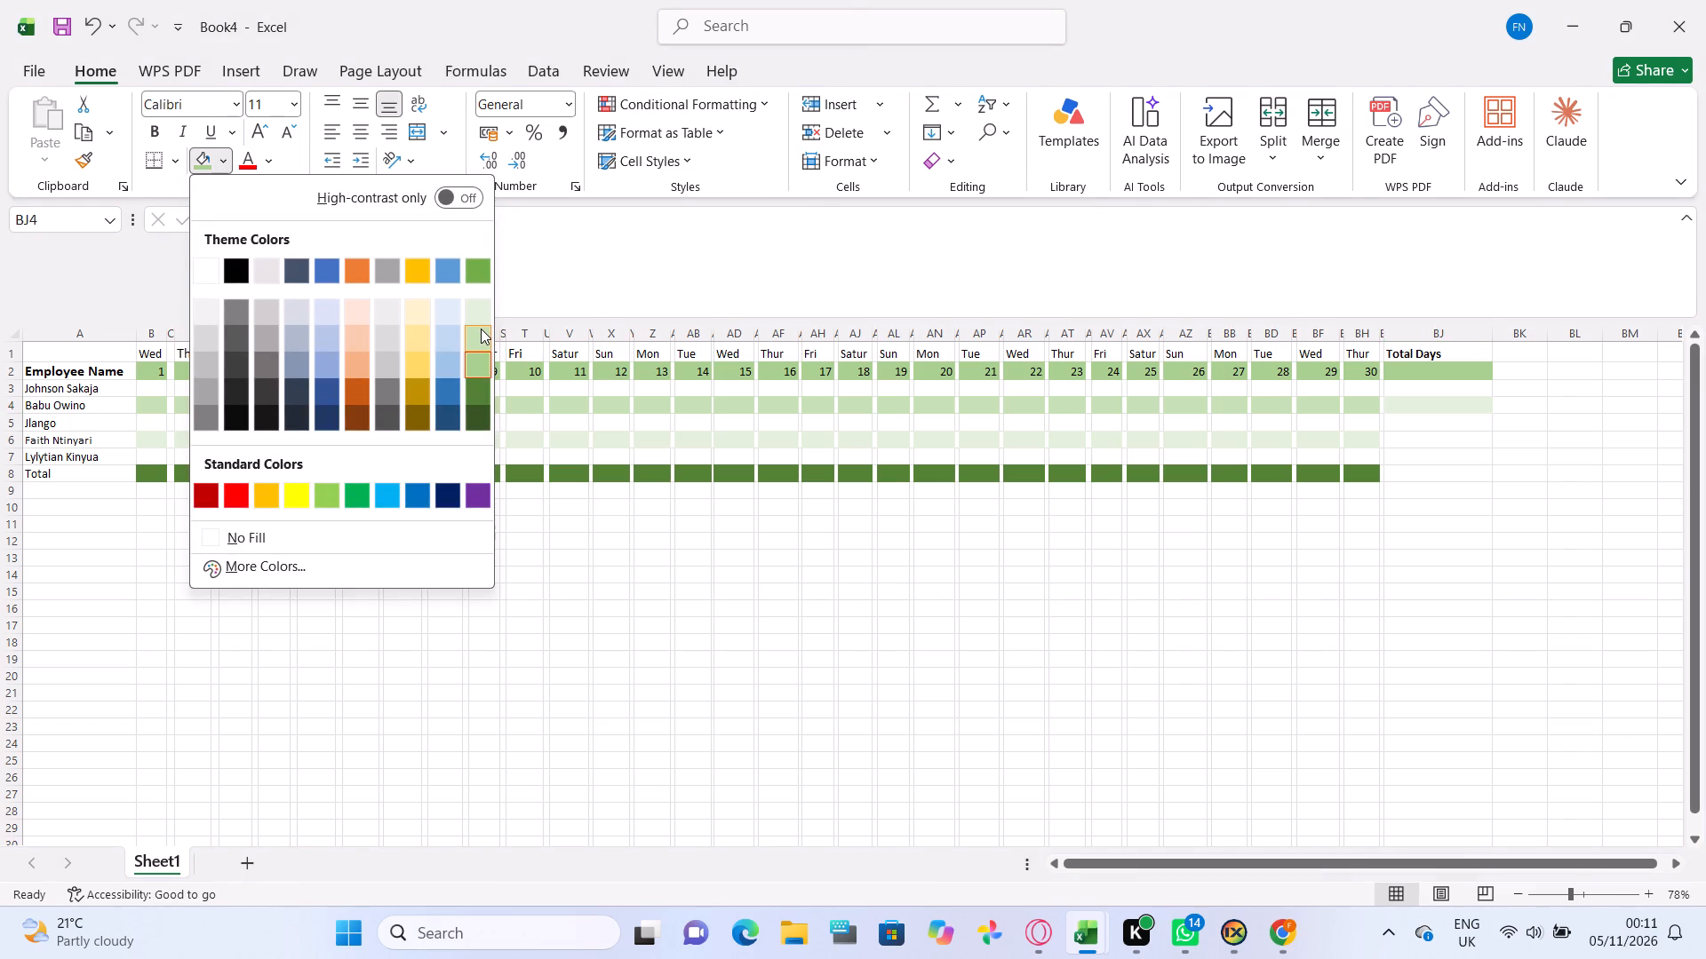
click(481, 329)
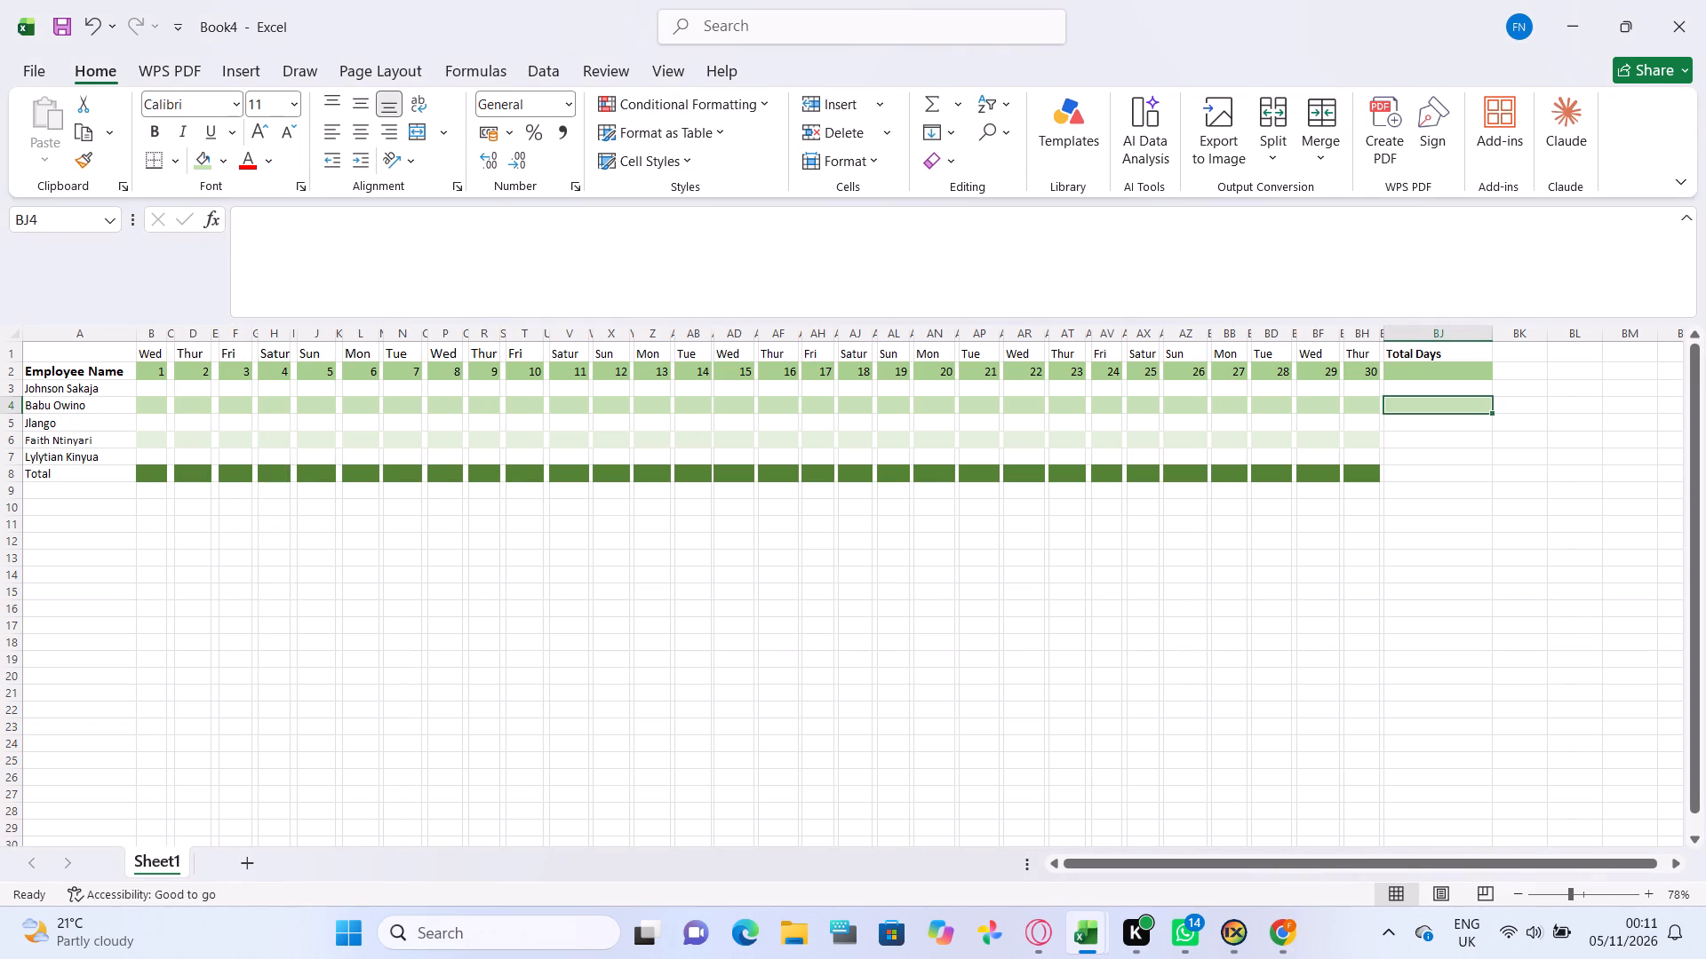
click(1423, 440)
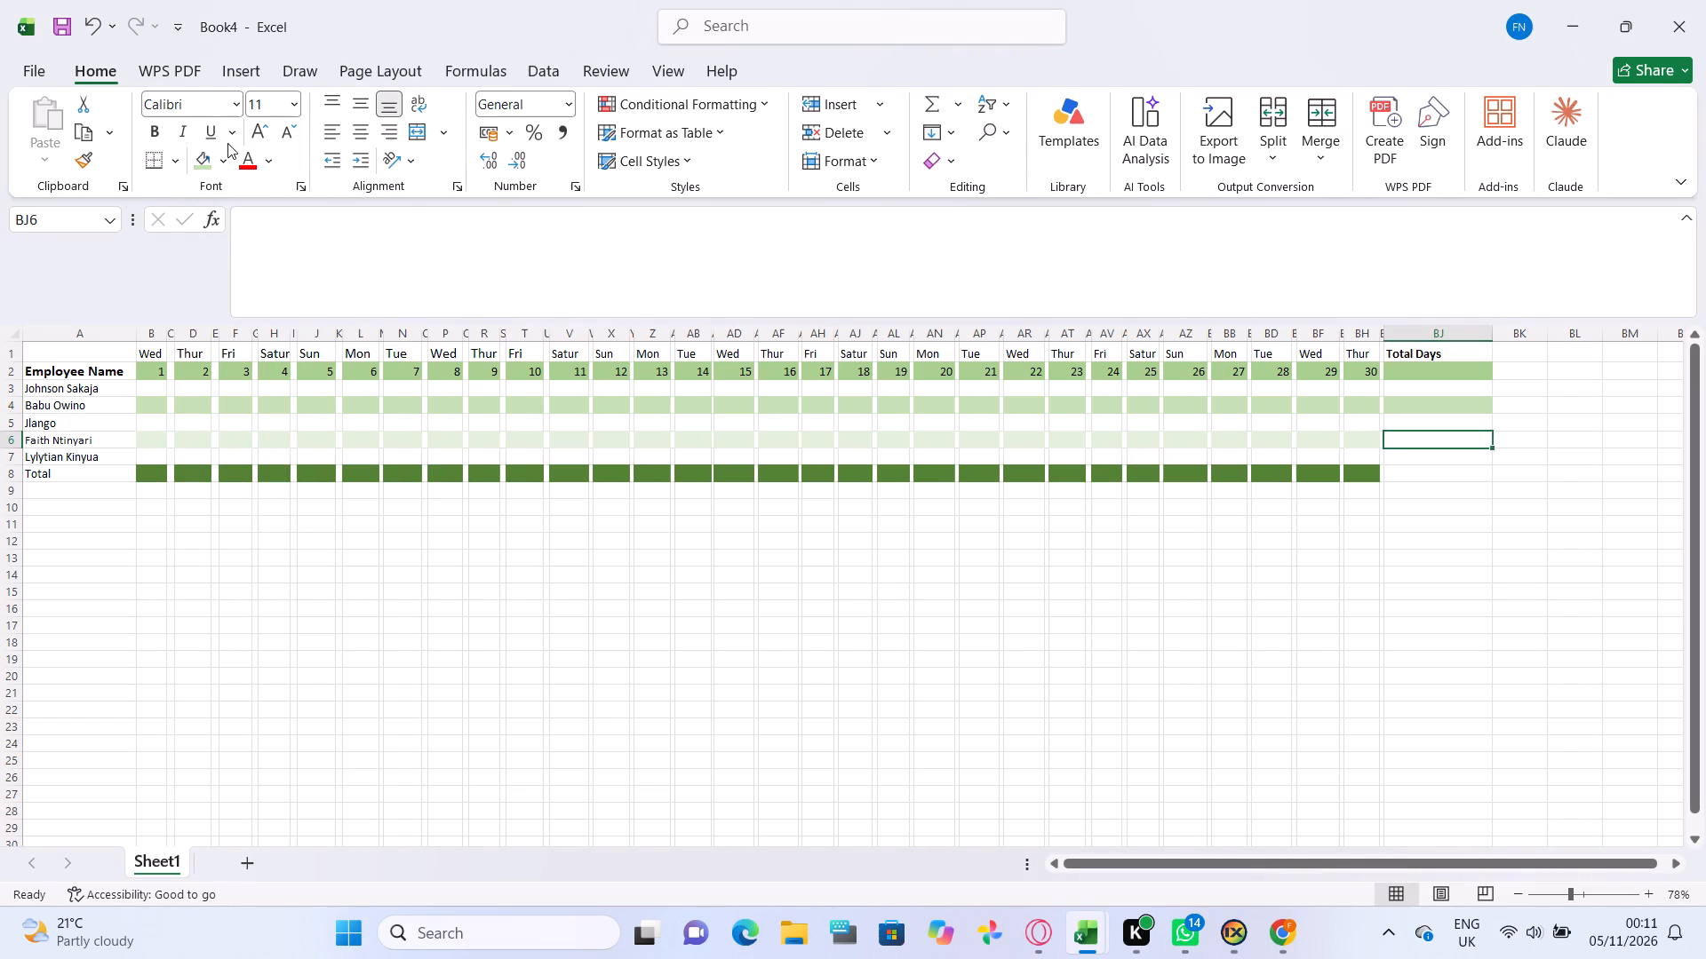
click(218, 166)
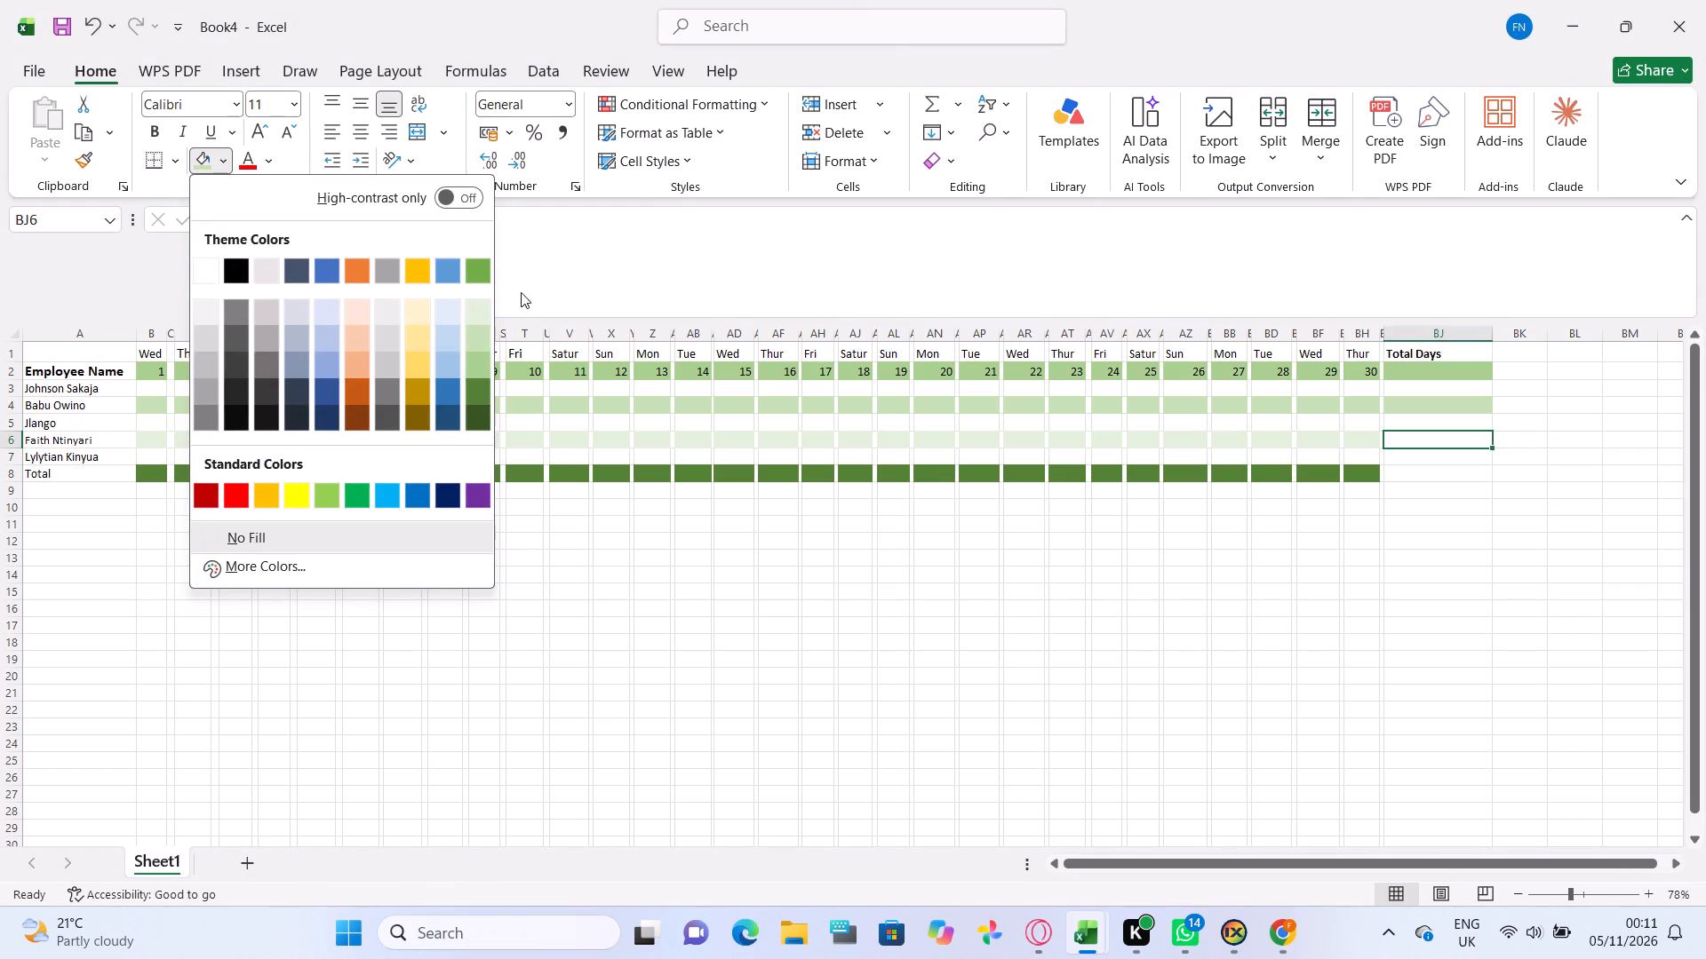
click(480, 305)
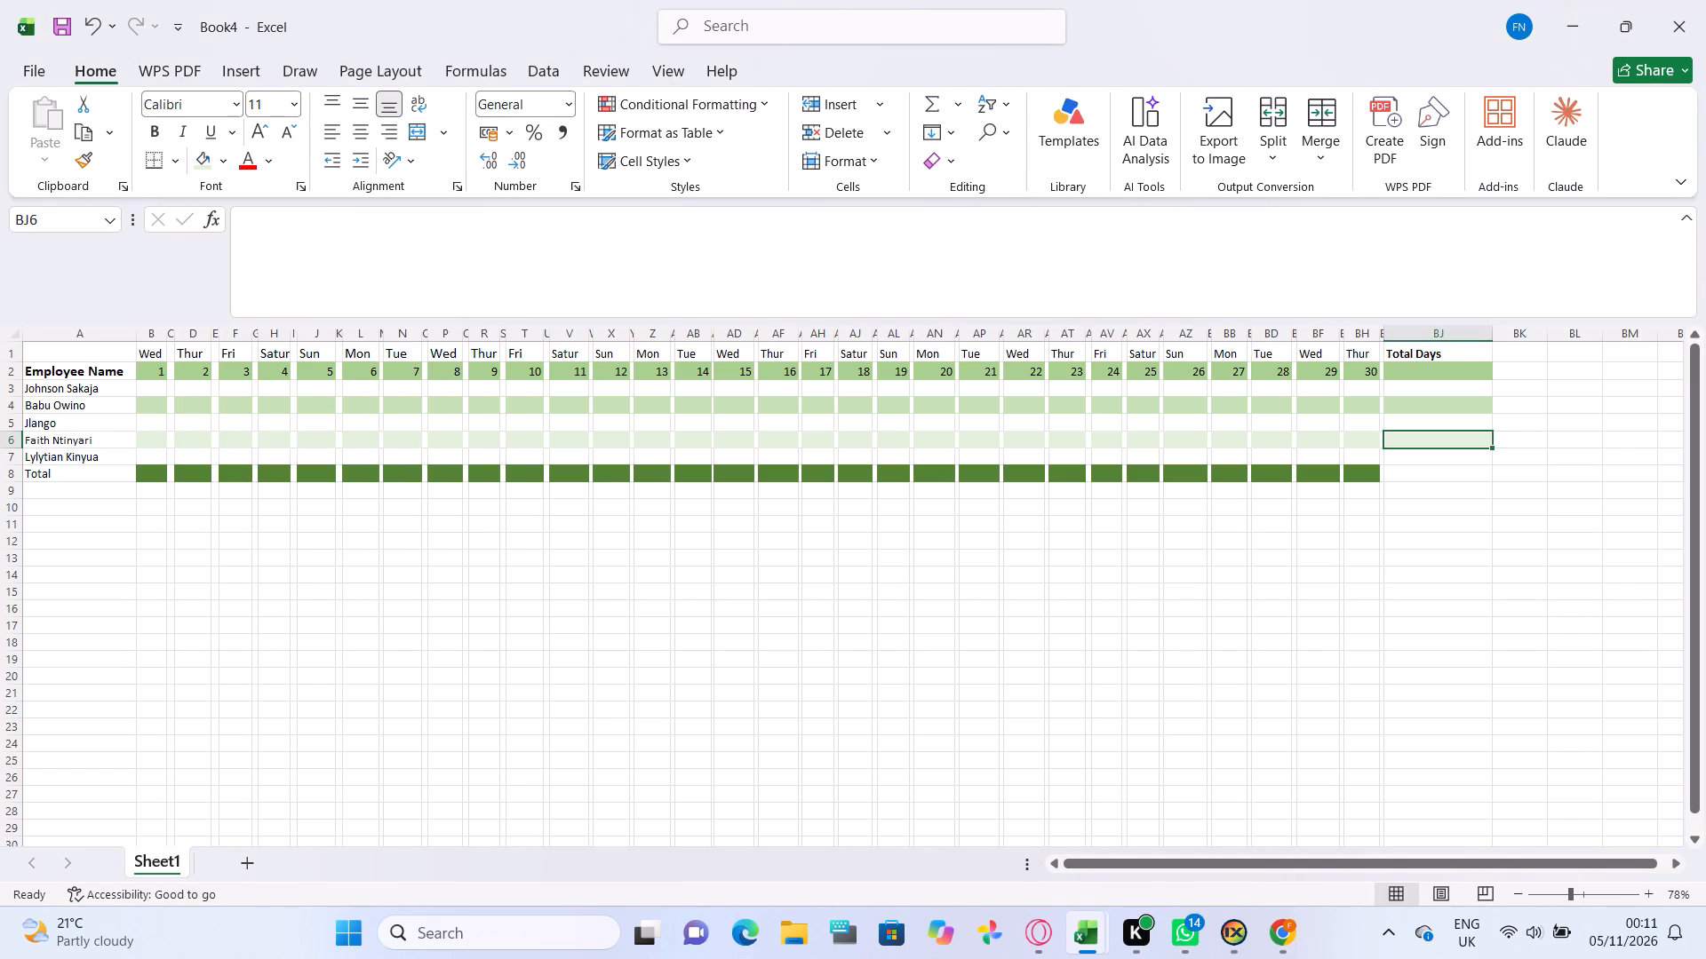
Fill BJ8, the Total row's cell under Total Days, with the same dark green as the rest of the row.
click(1407, 477)
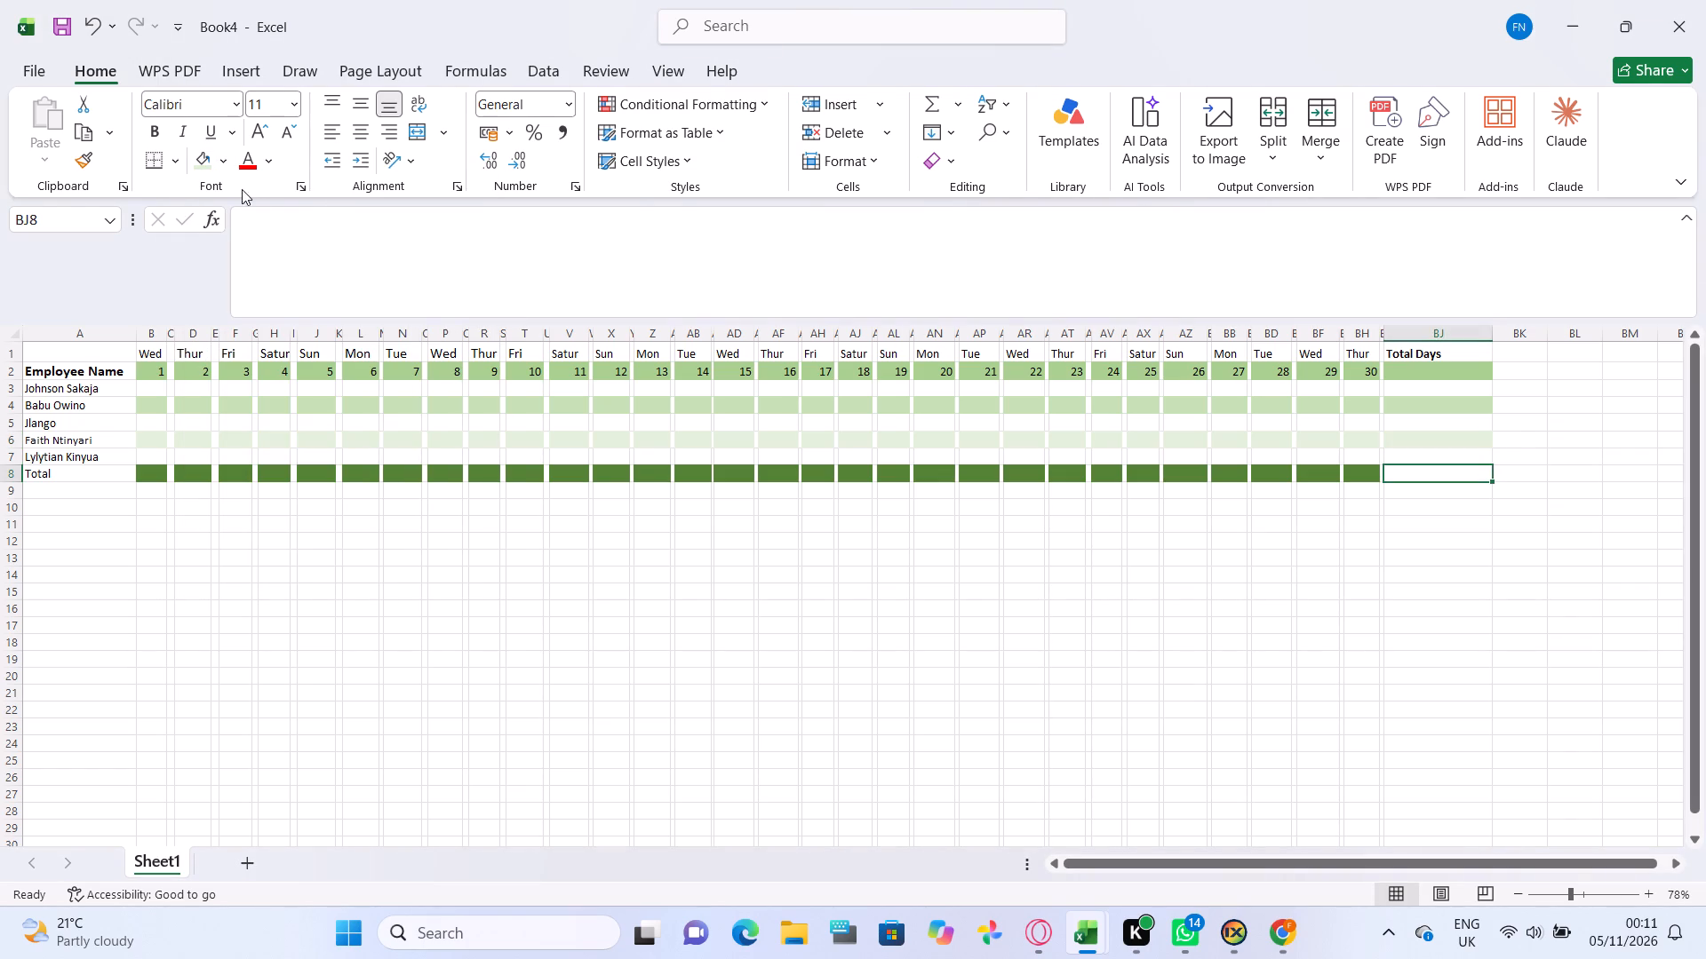
click(223, 171)
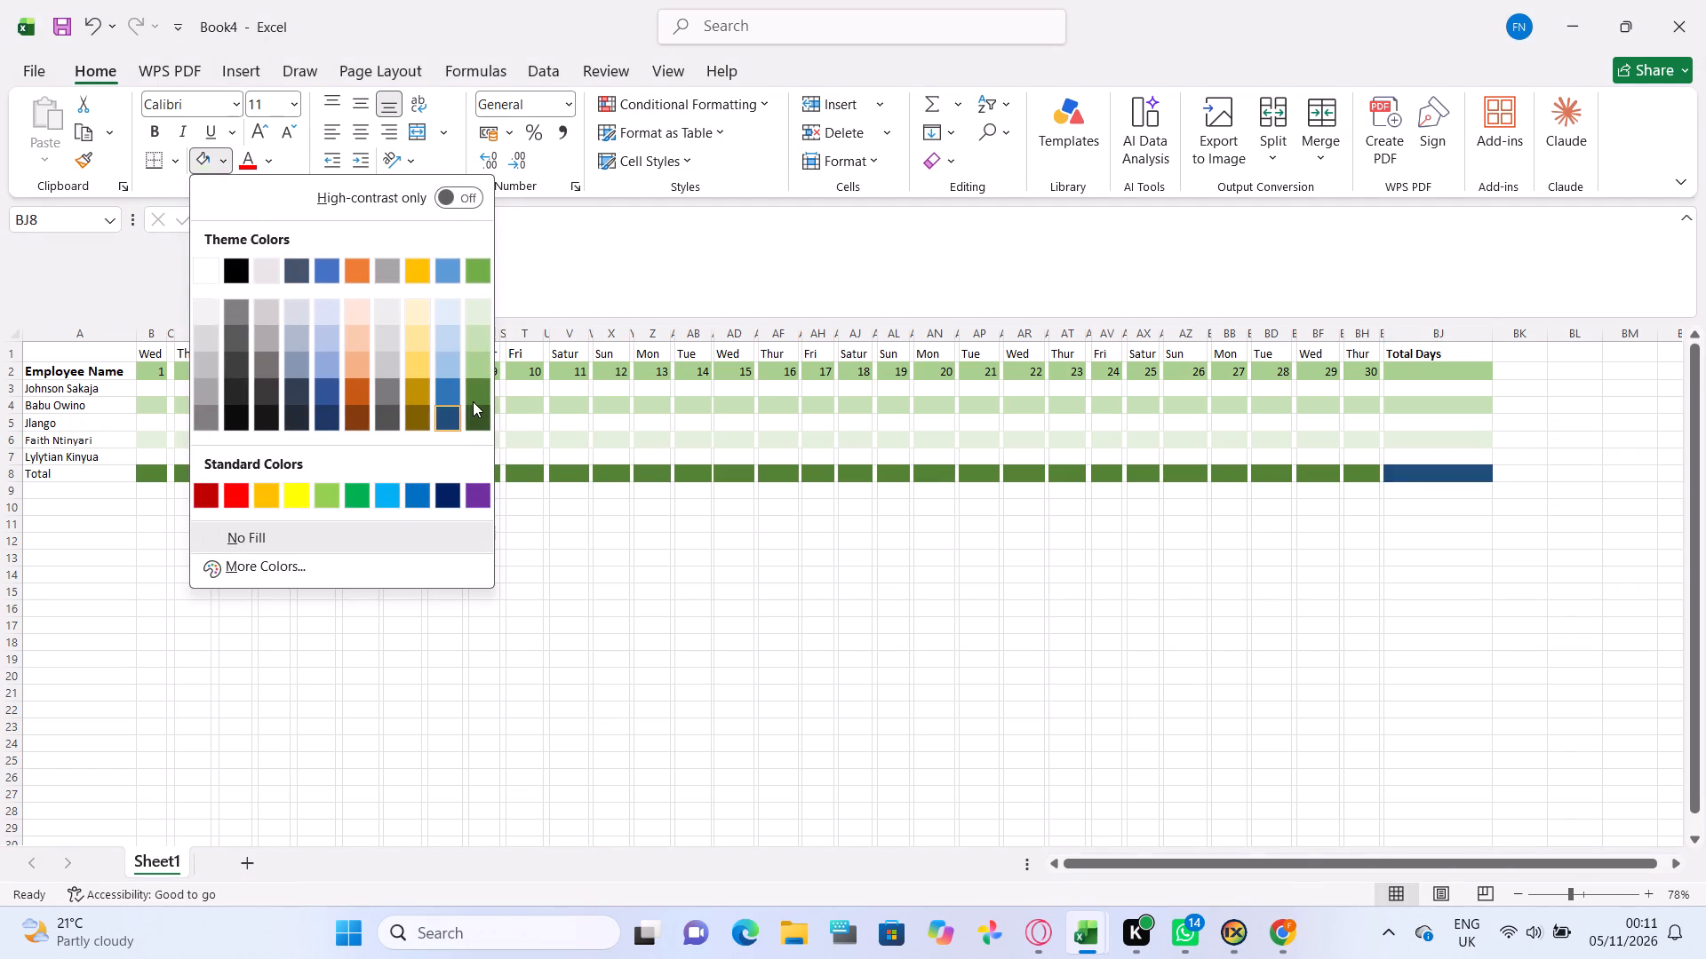
click(476, 391)
Enter 0 in the Total Days column in BJ2 through BJ6 and in BJ8, following the template's Total days column.
scroll(693, 422, up, 2)
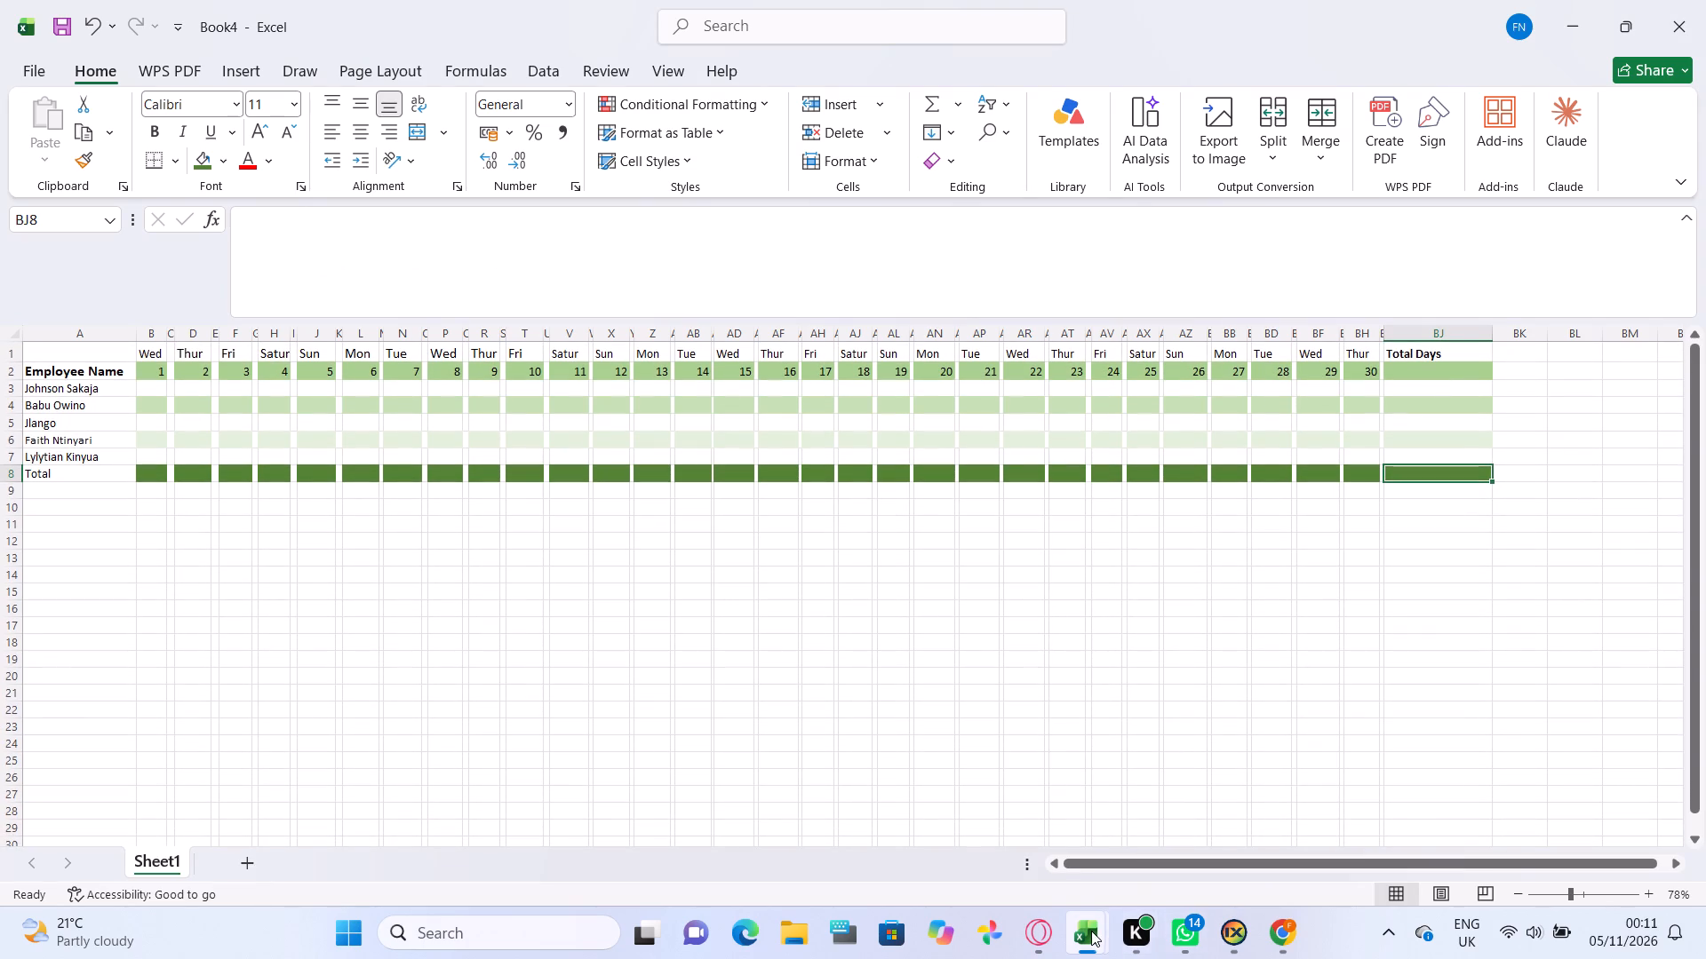
click(1149, 856)
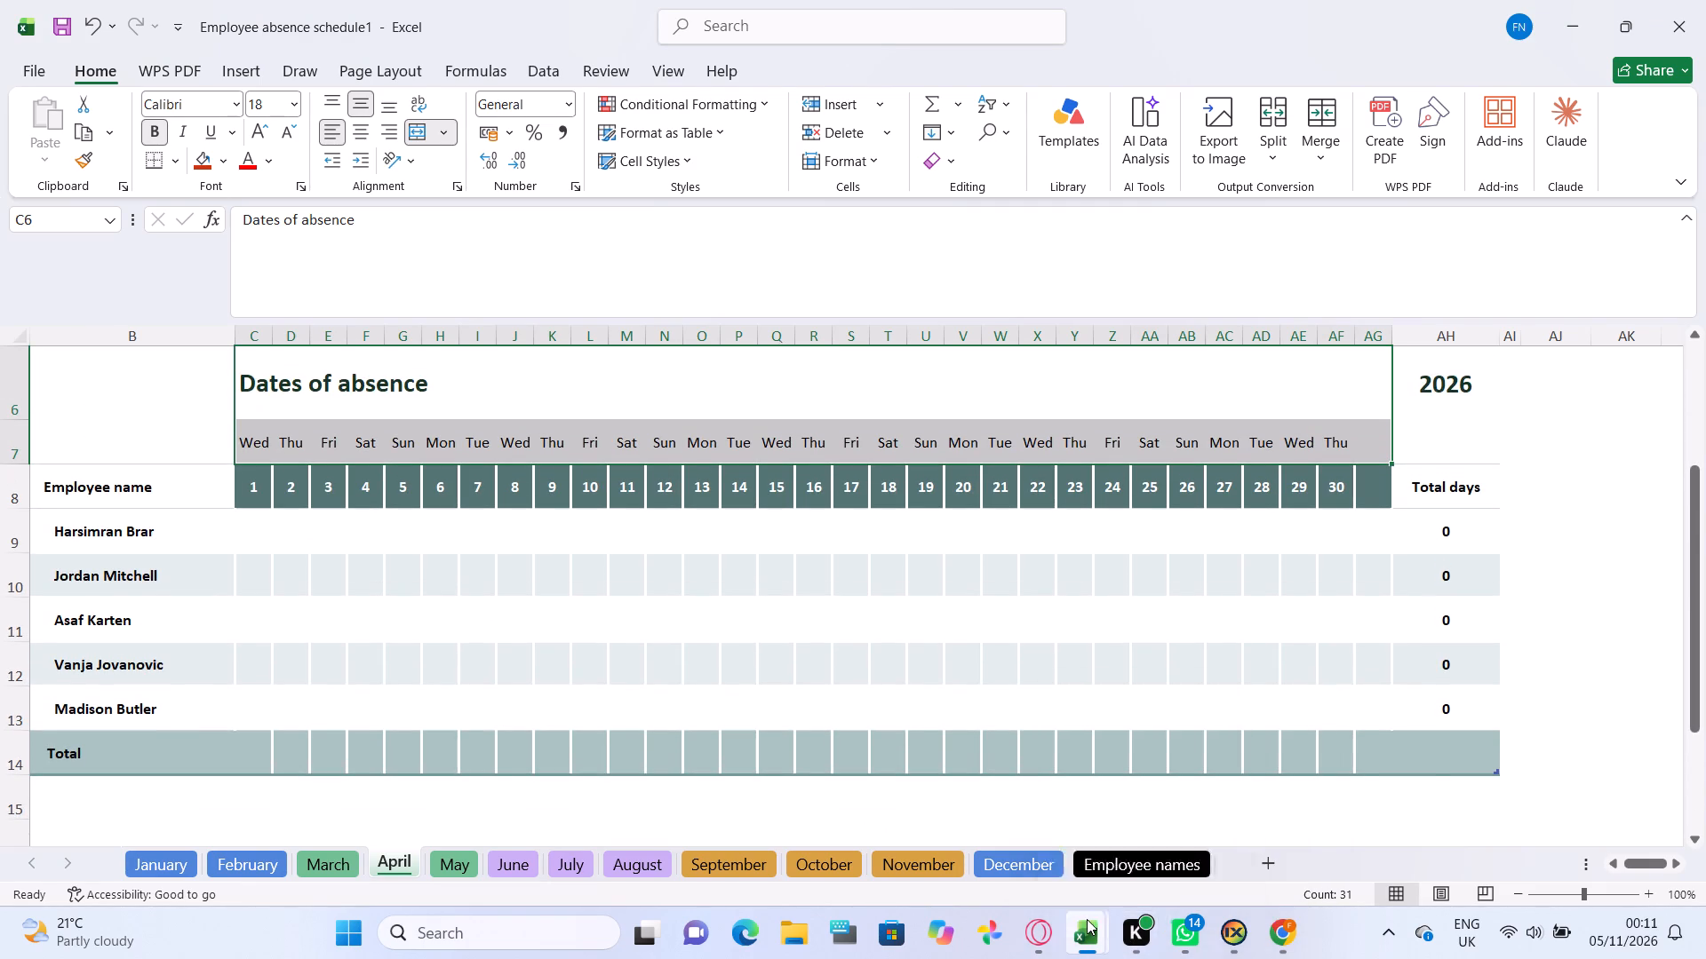
click(1268, 838)
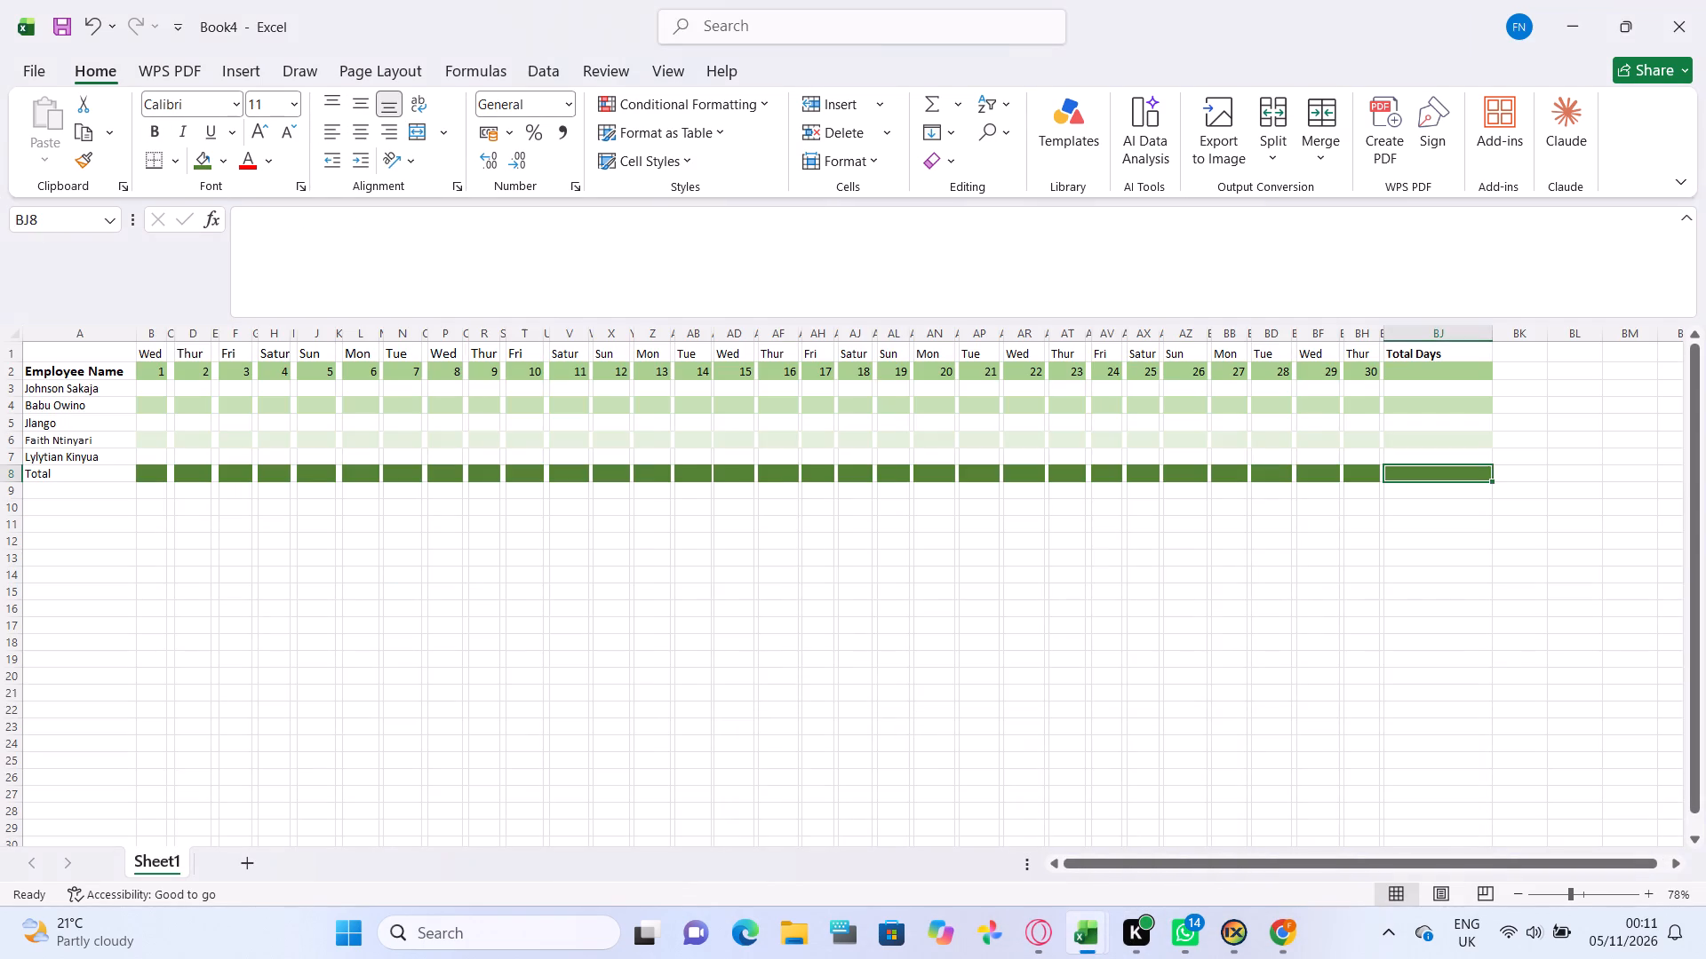
click(1441, 381)
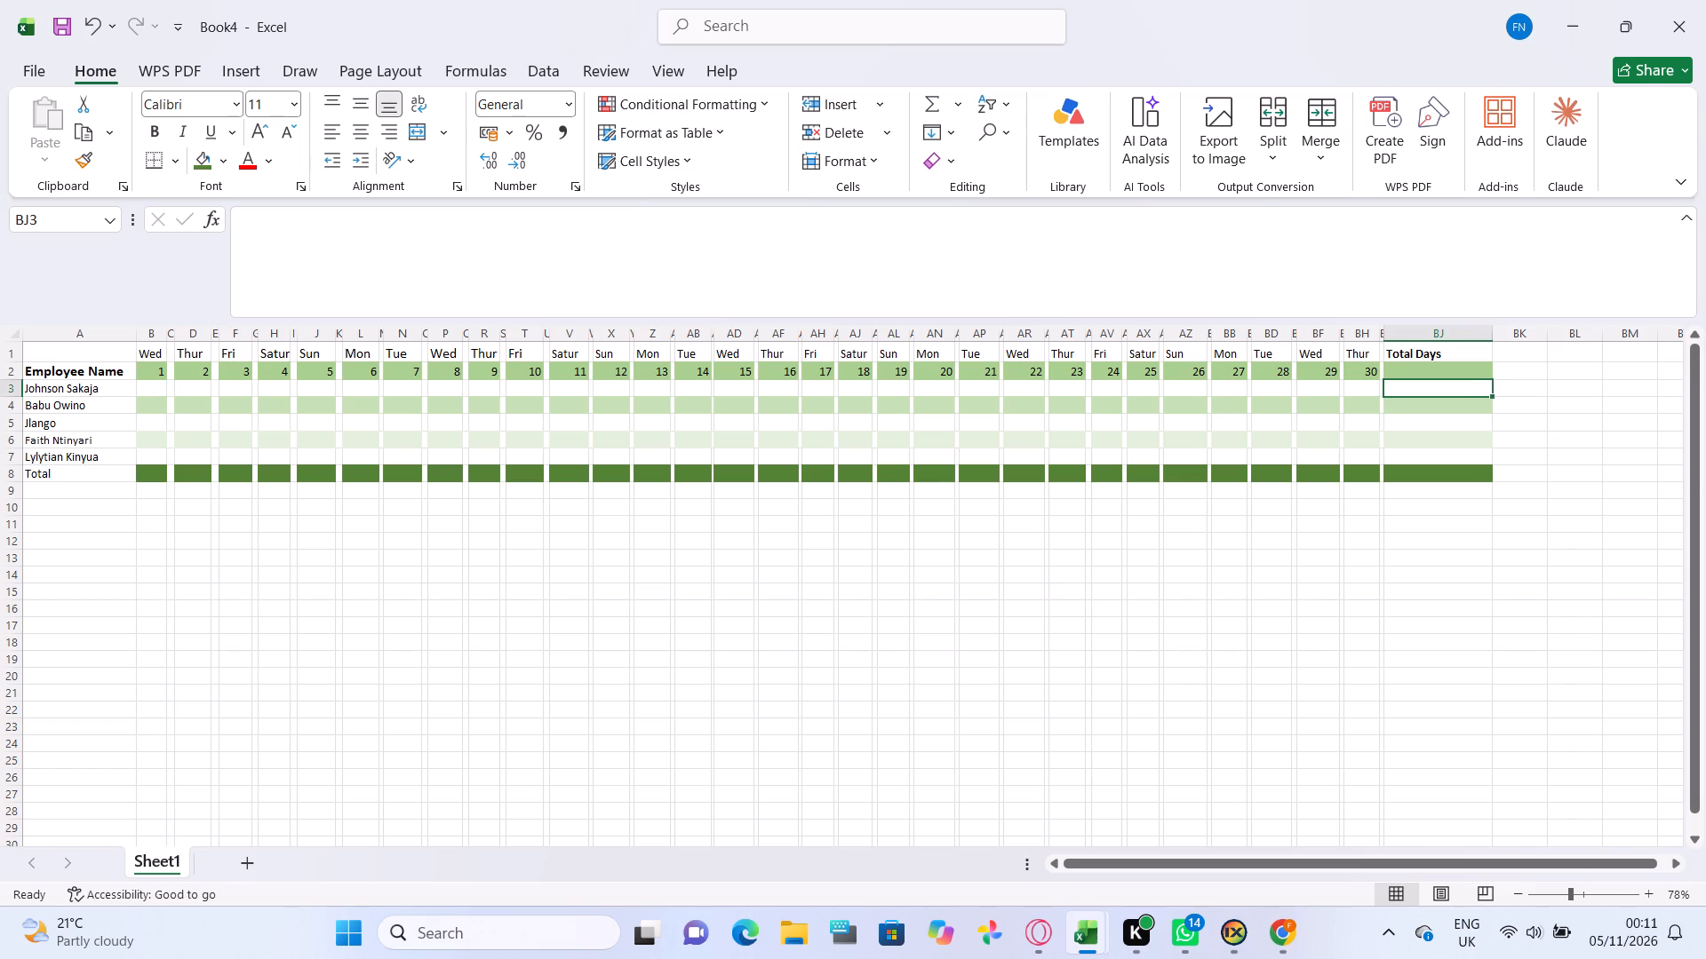
click(1426, 375)
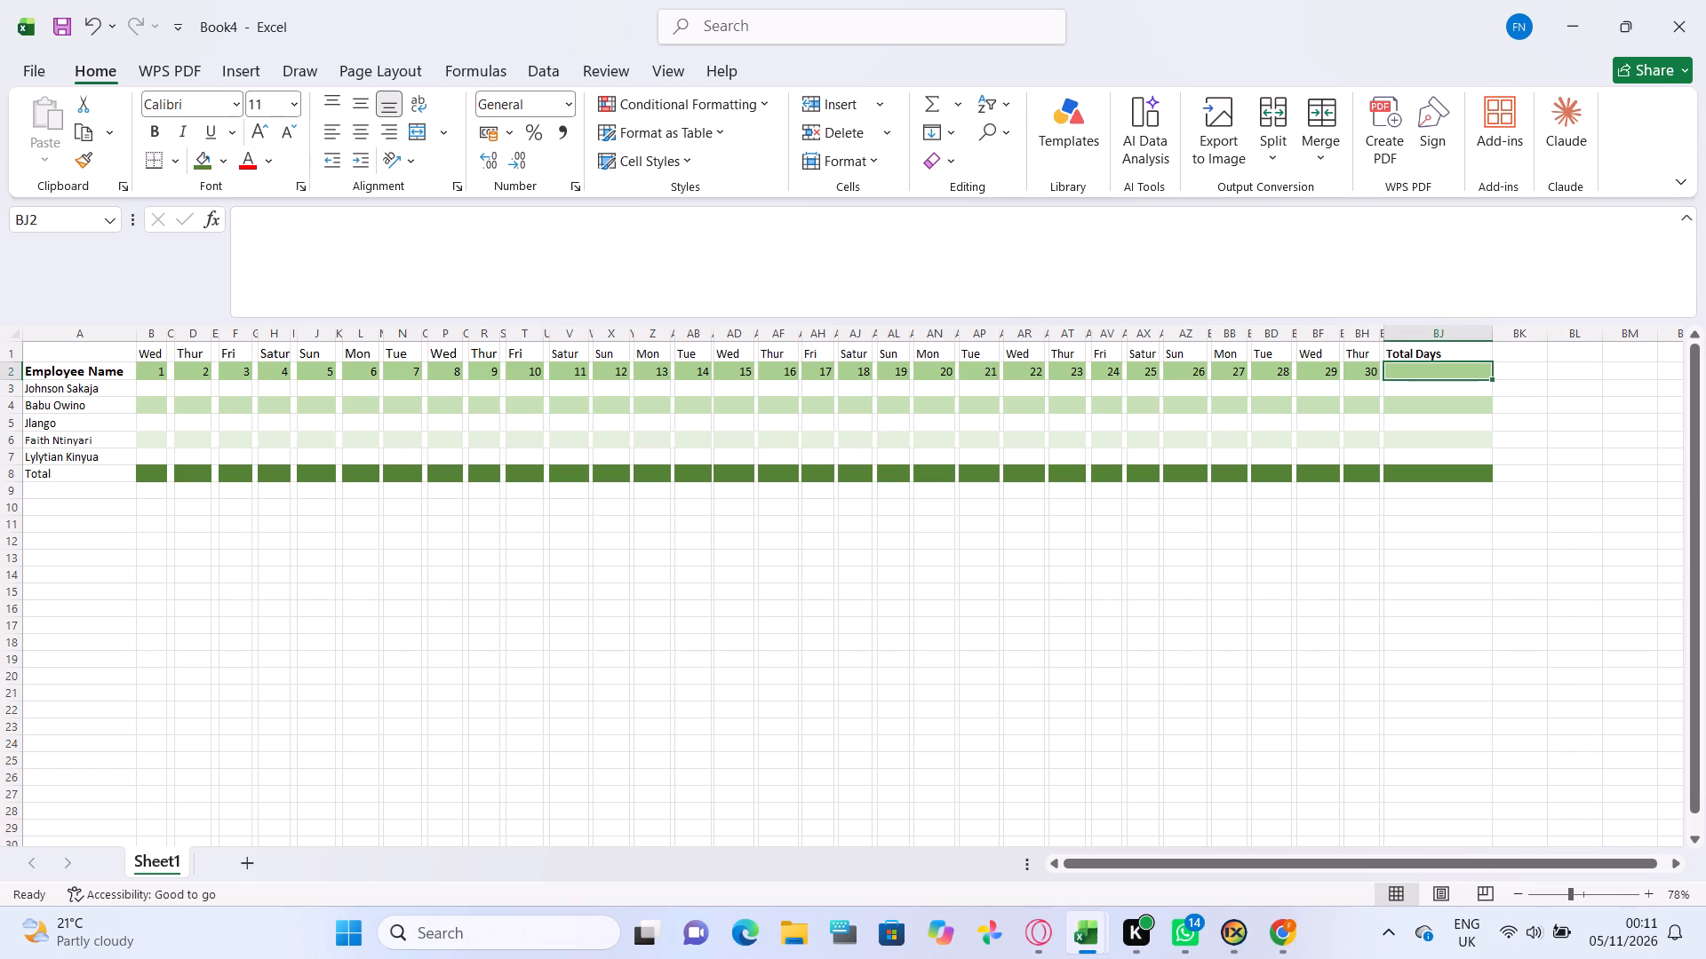
key(0)
key(Down)
key(0)
key(Down)
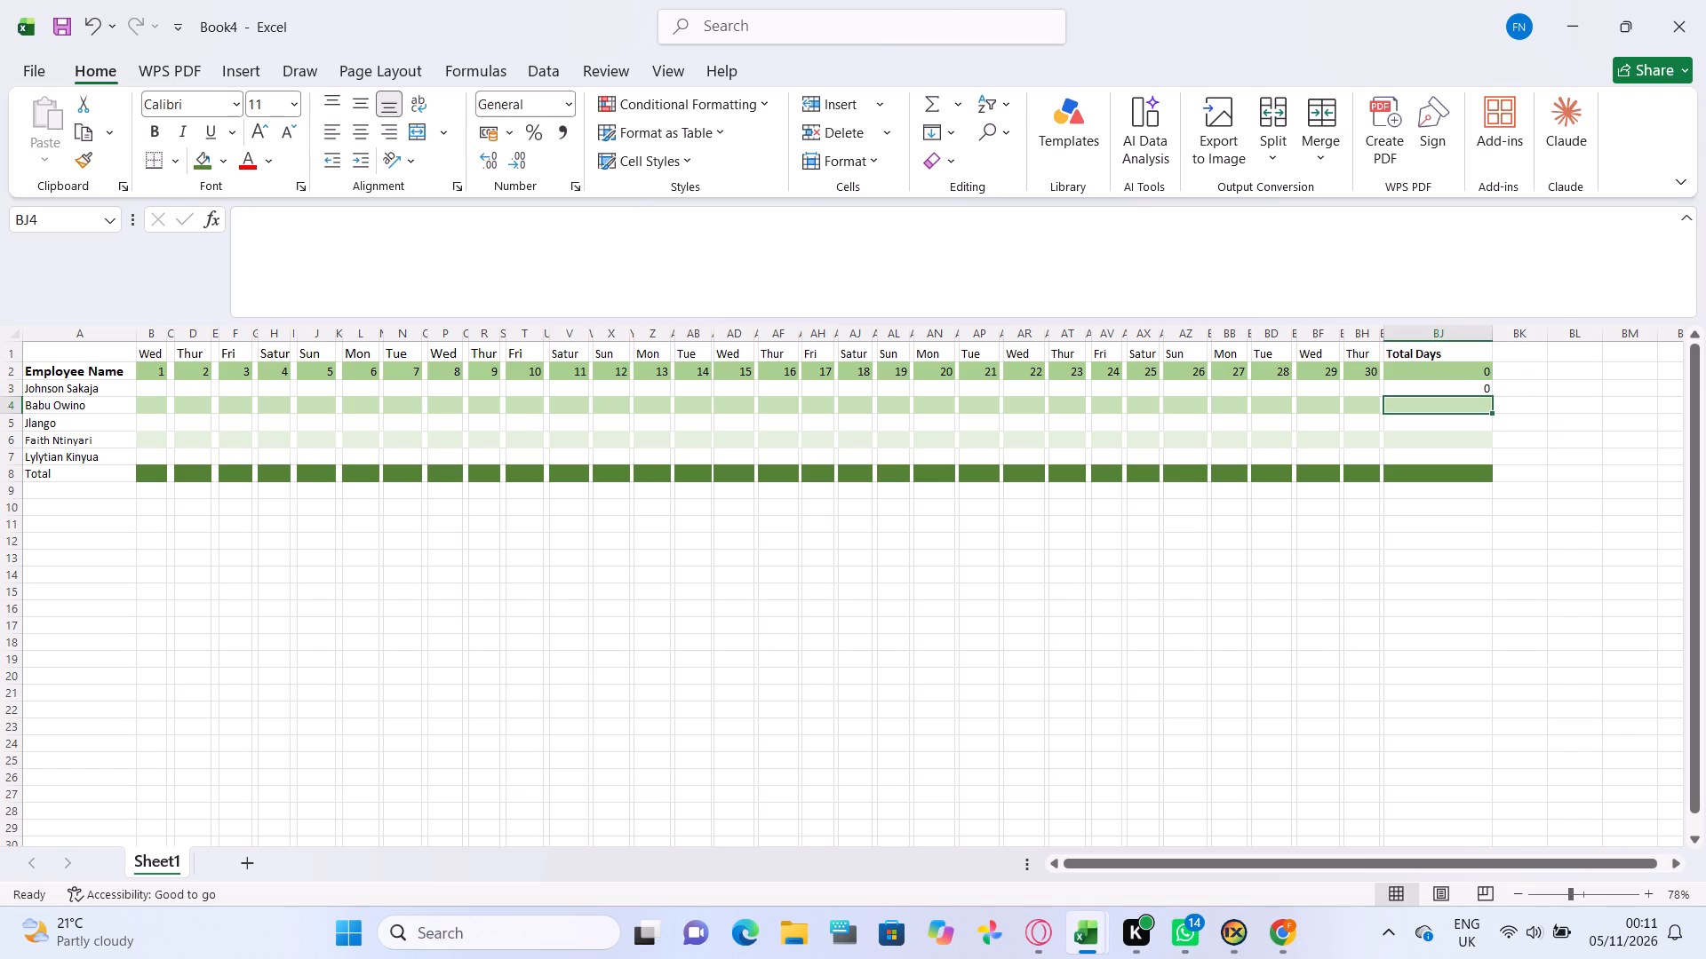
key(0)
key(Down)
key(0)
key(Down)
key(0)
key(Down)
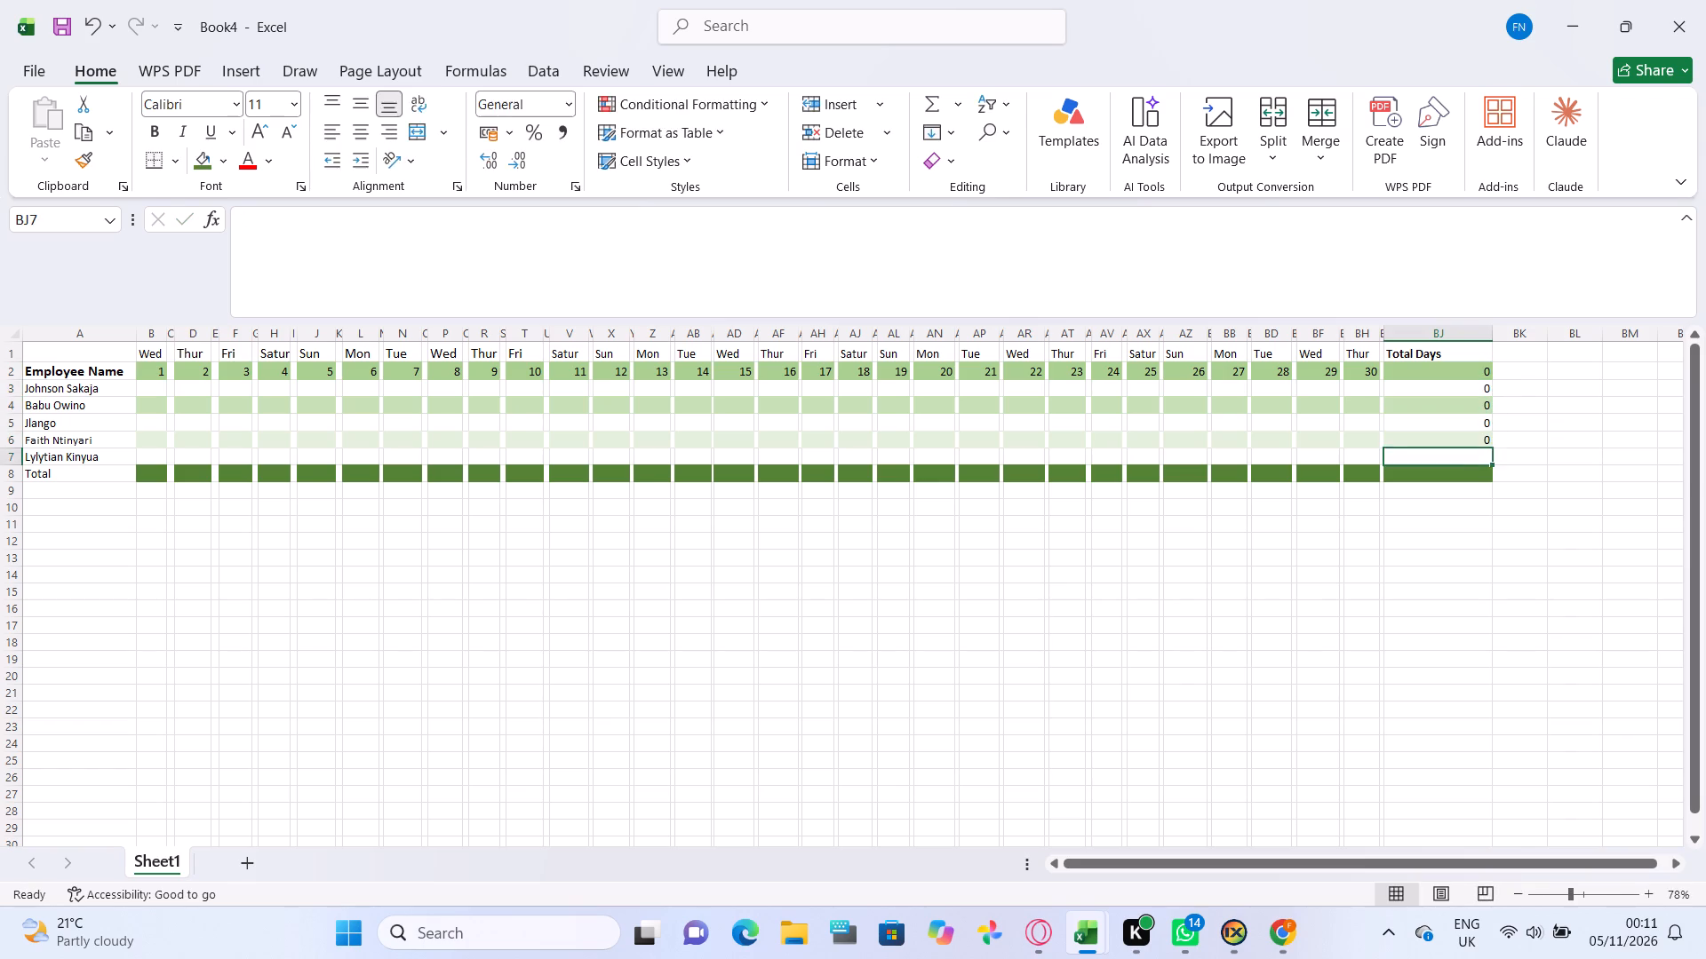
key(Down)
key(0)
key(Return)
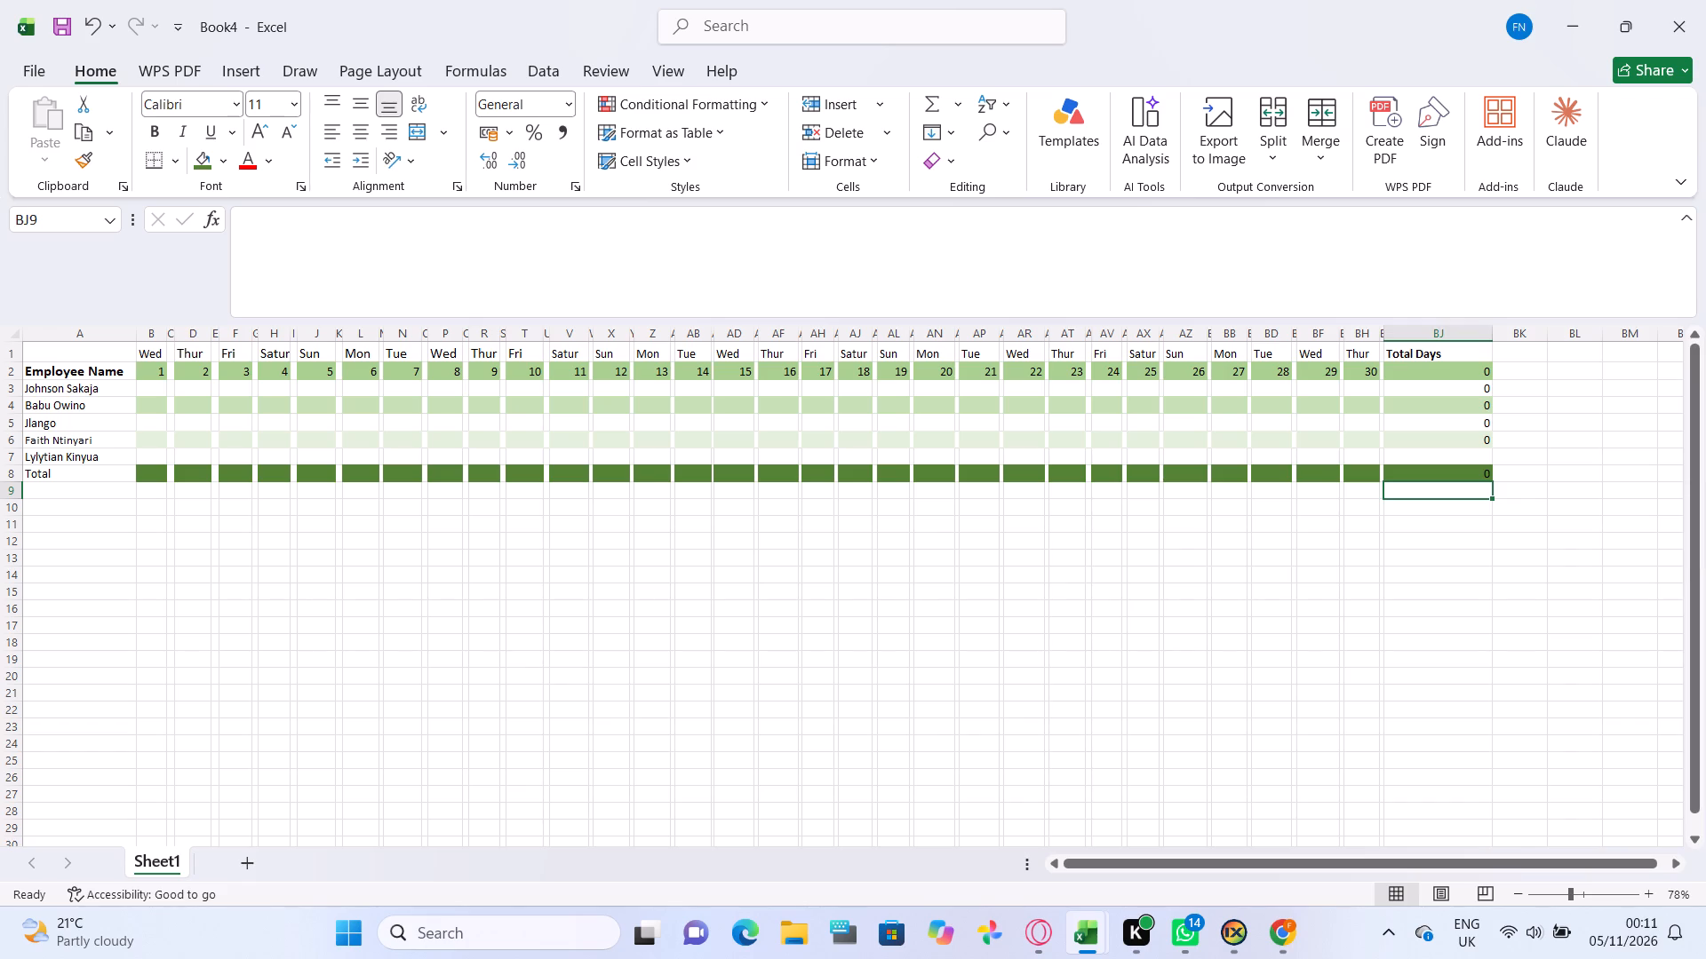
Center the Total Days values in BJ2:BJ8 horizontally.
drag(1458, 369, 1459, 462)
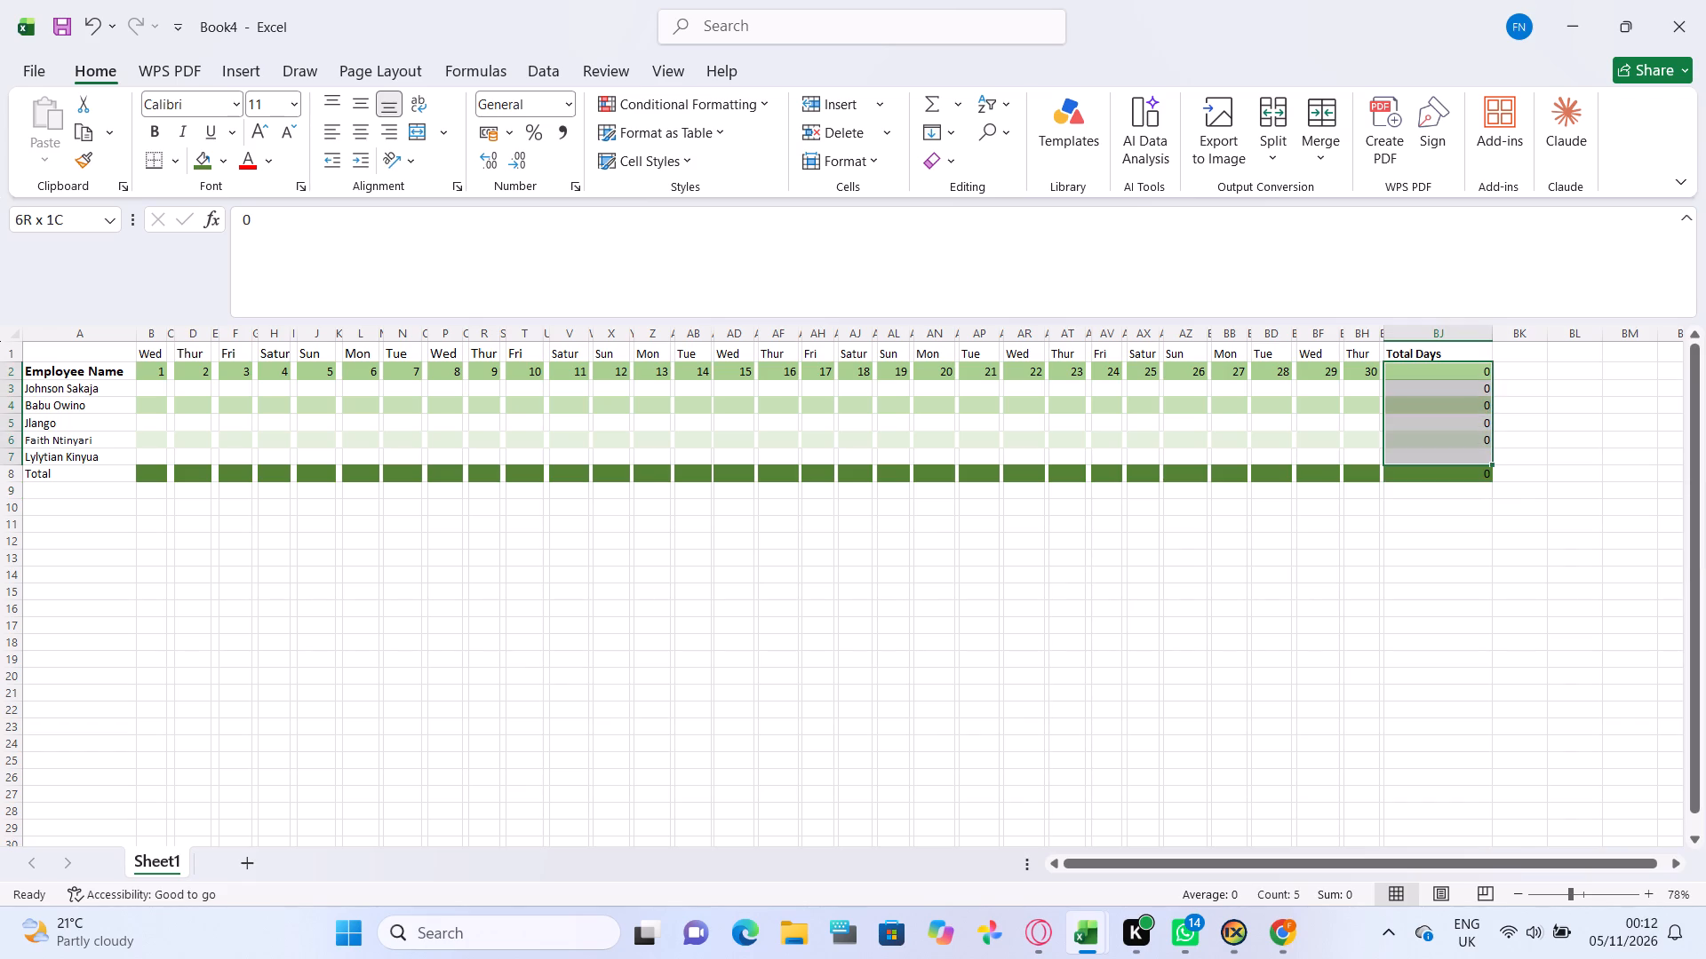
drag(1459, 462, 1462, 469)
click(363, 134)
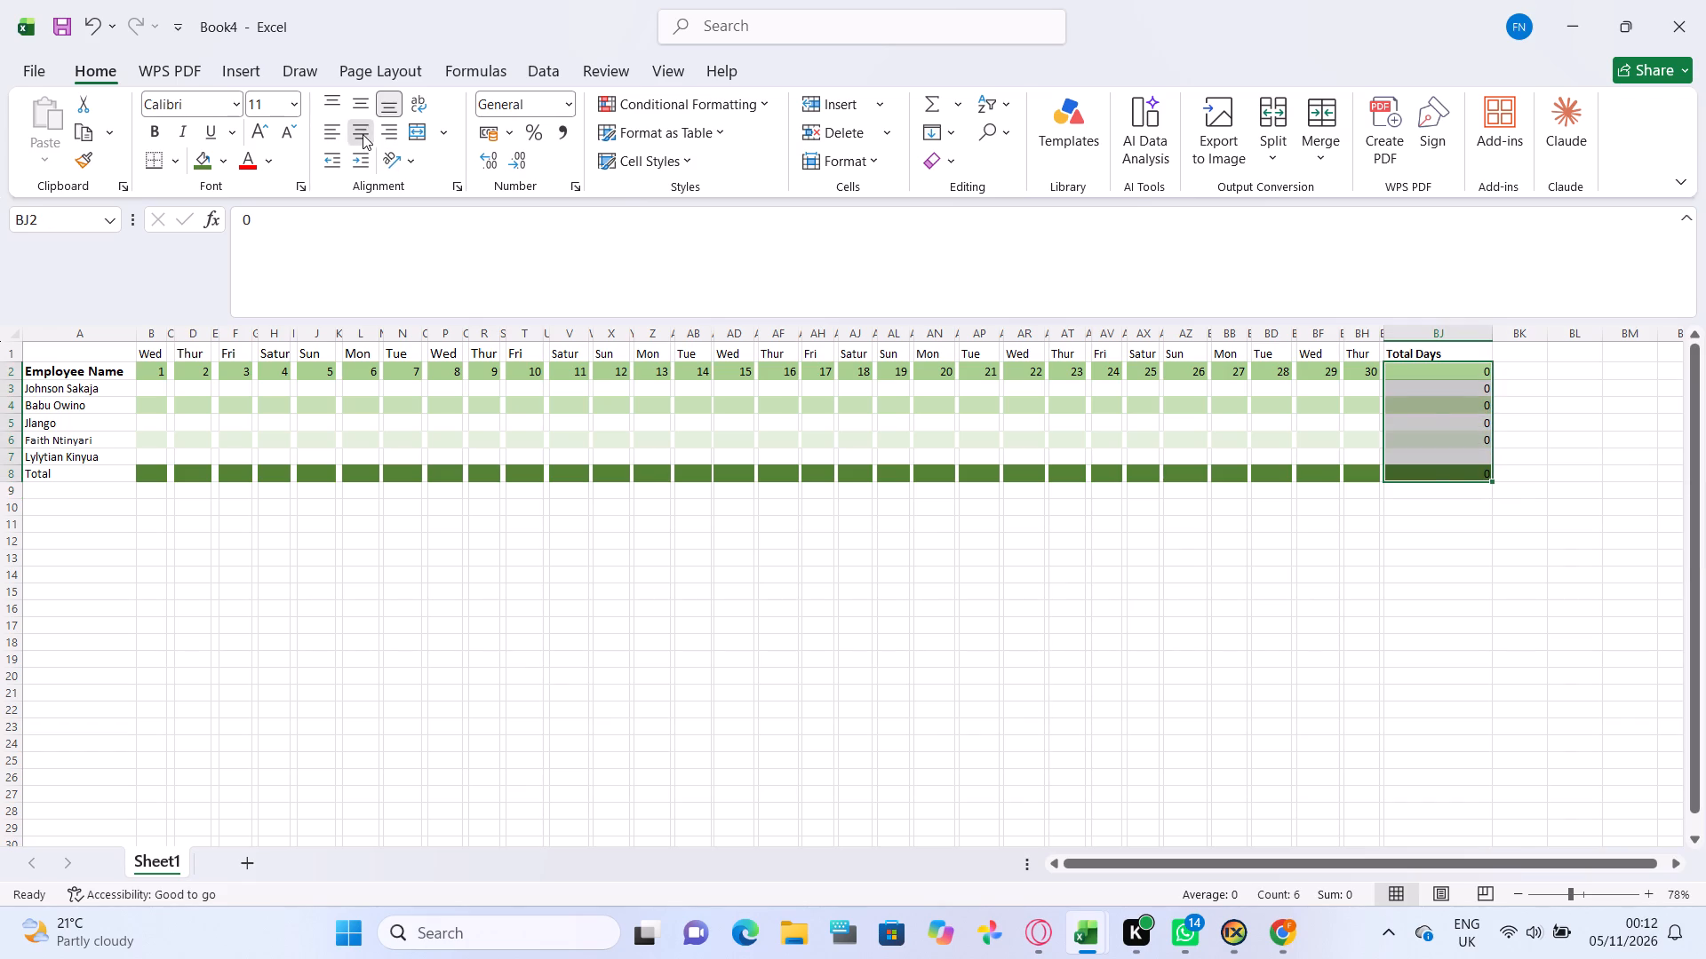
click(1007, 620)
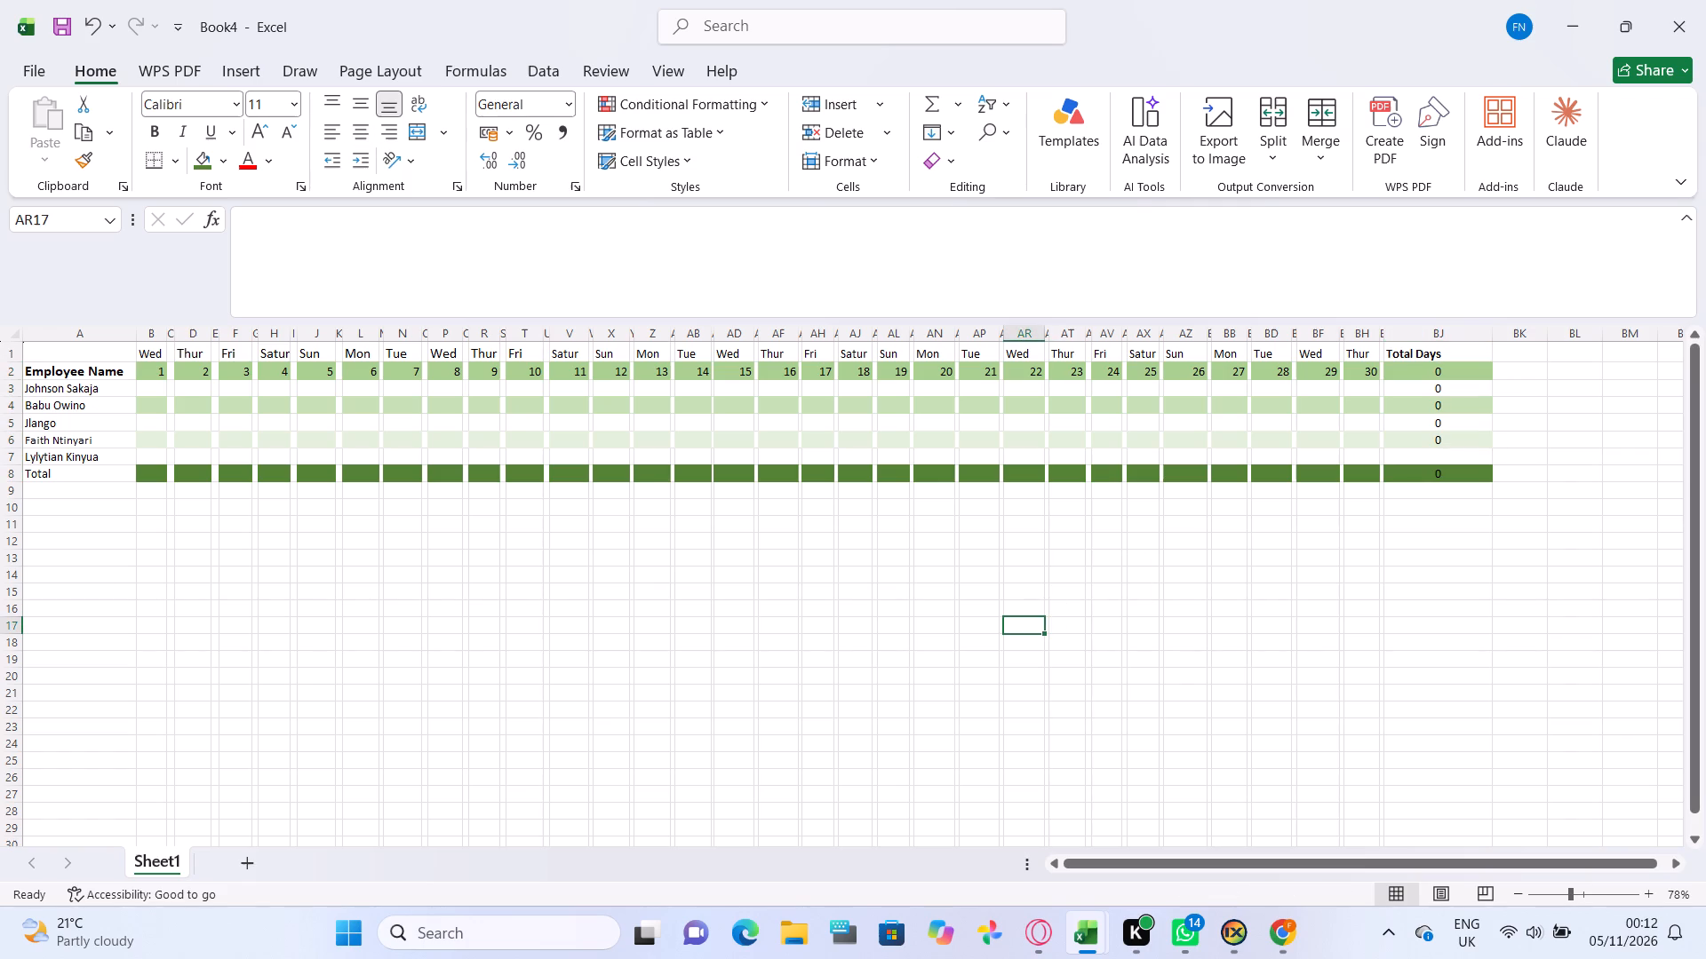
Compare the Book4 schedule with the April sheet of the Employee absence schedule1 template, including the area above the weekday row.
scroll(805, 571, up, 1)
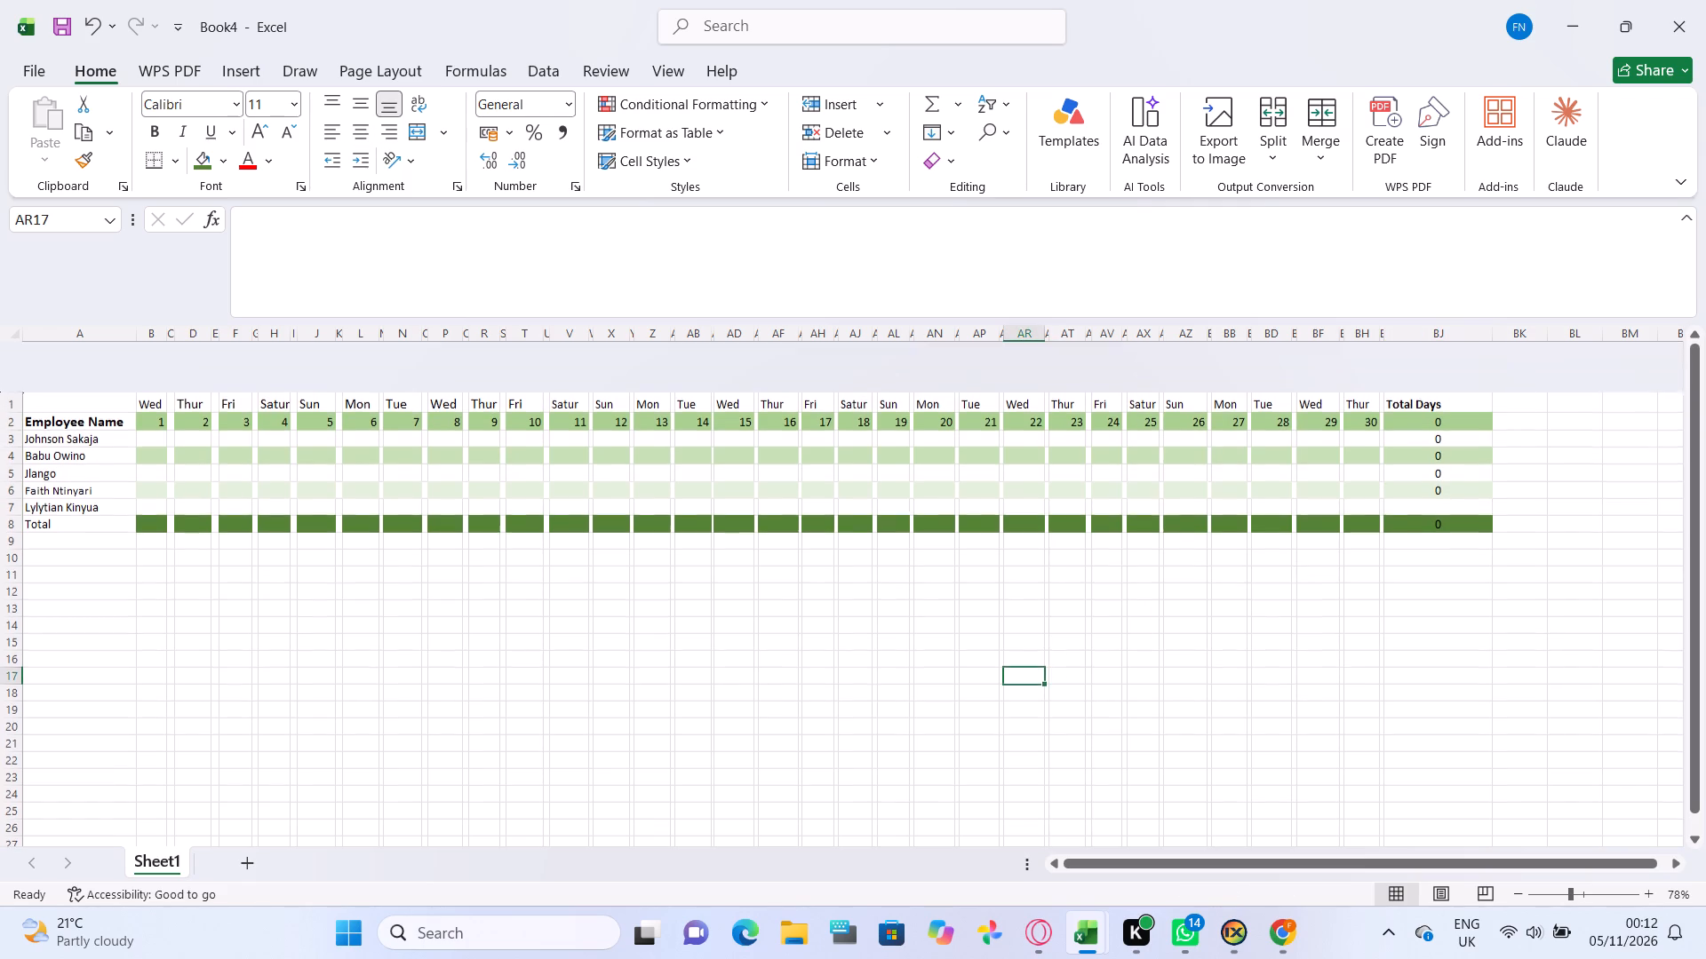
scroll(805, 571, up, 1)
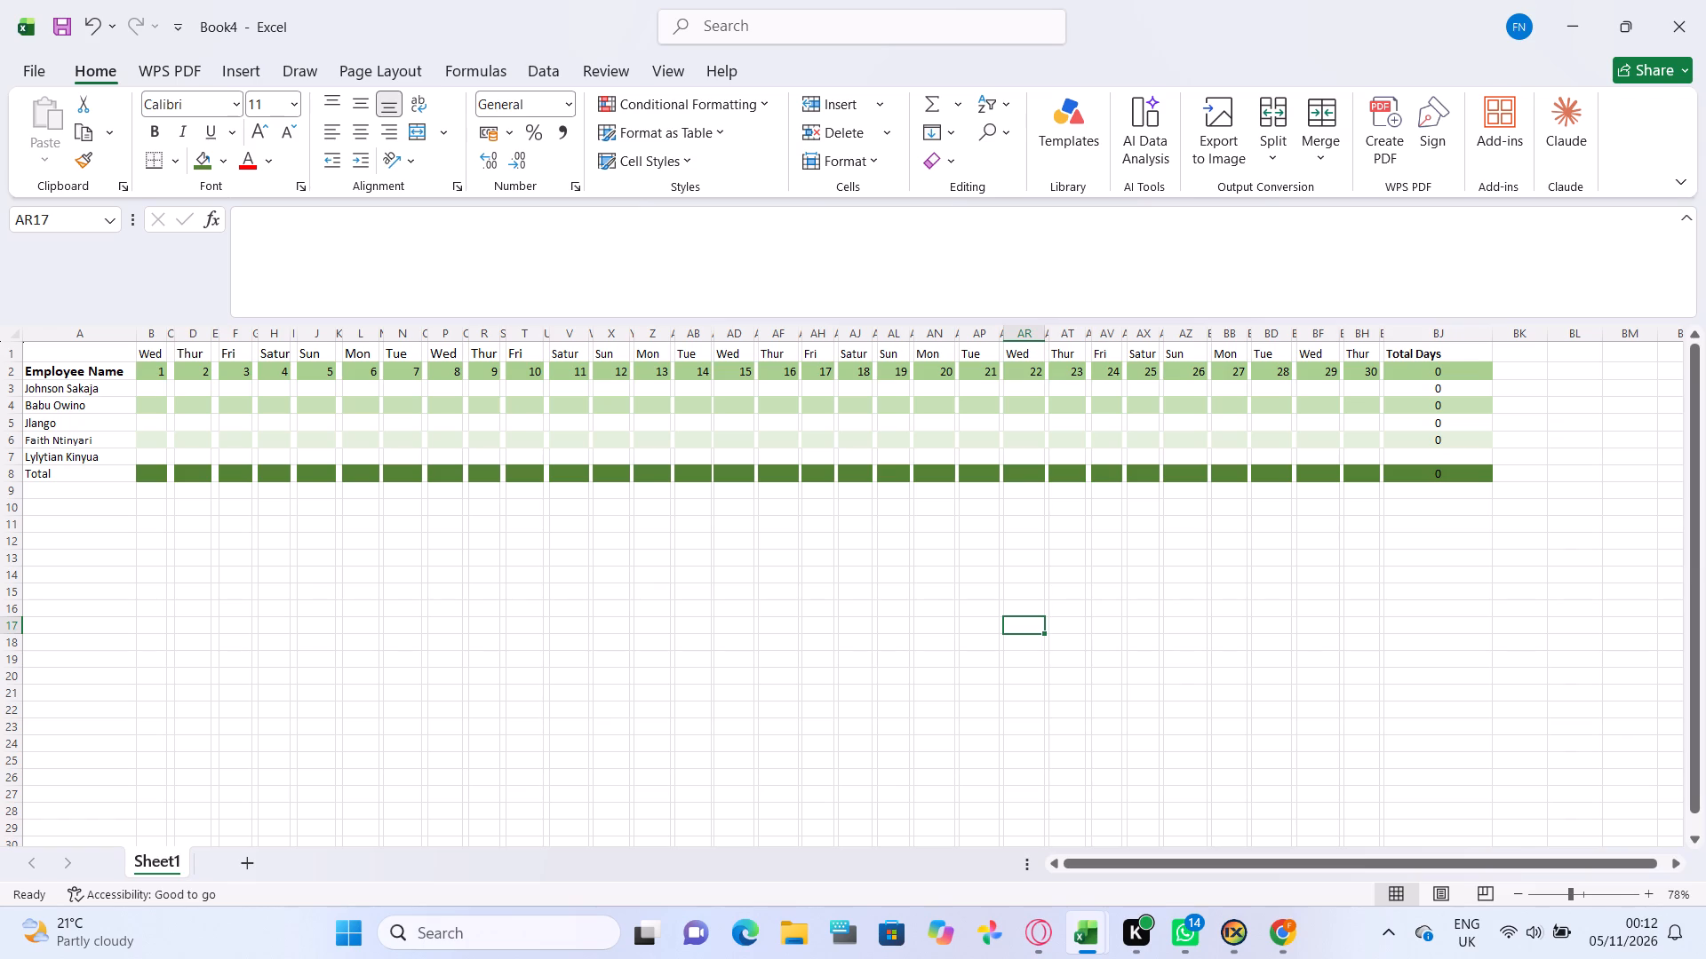
scroll(677, 505, up, 1)
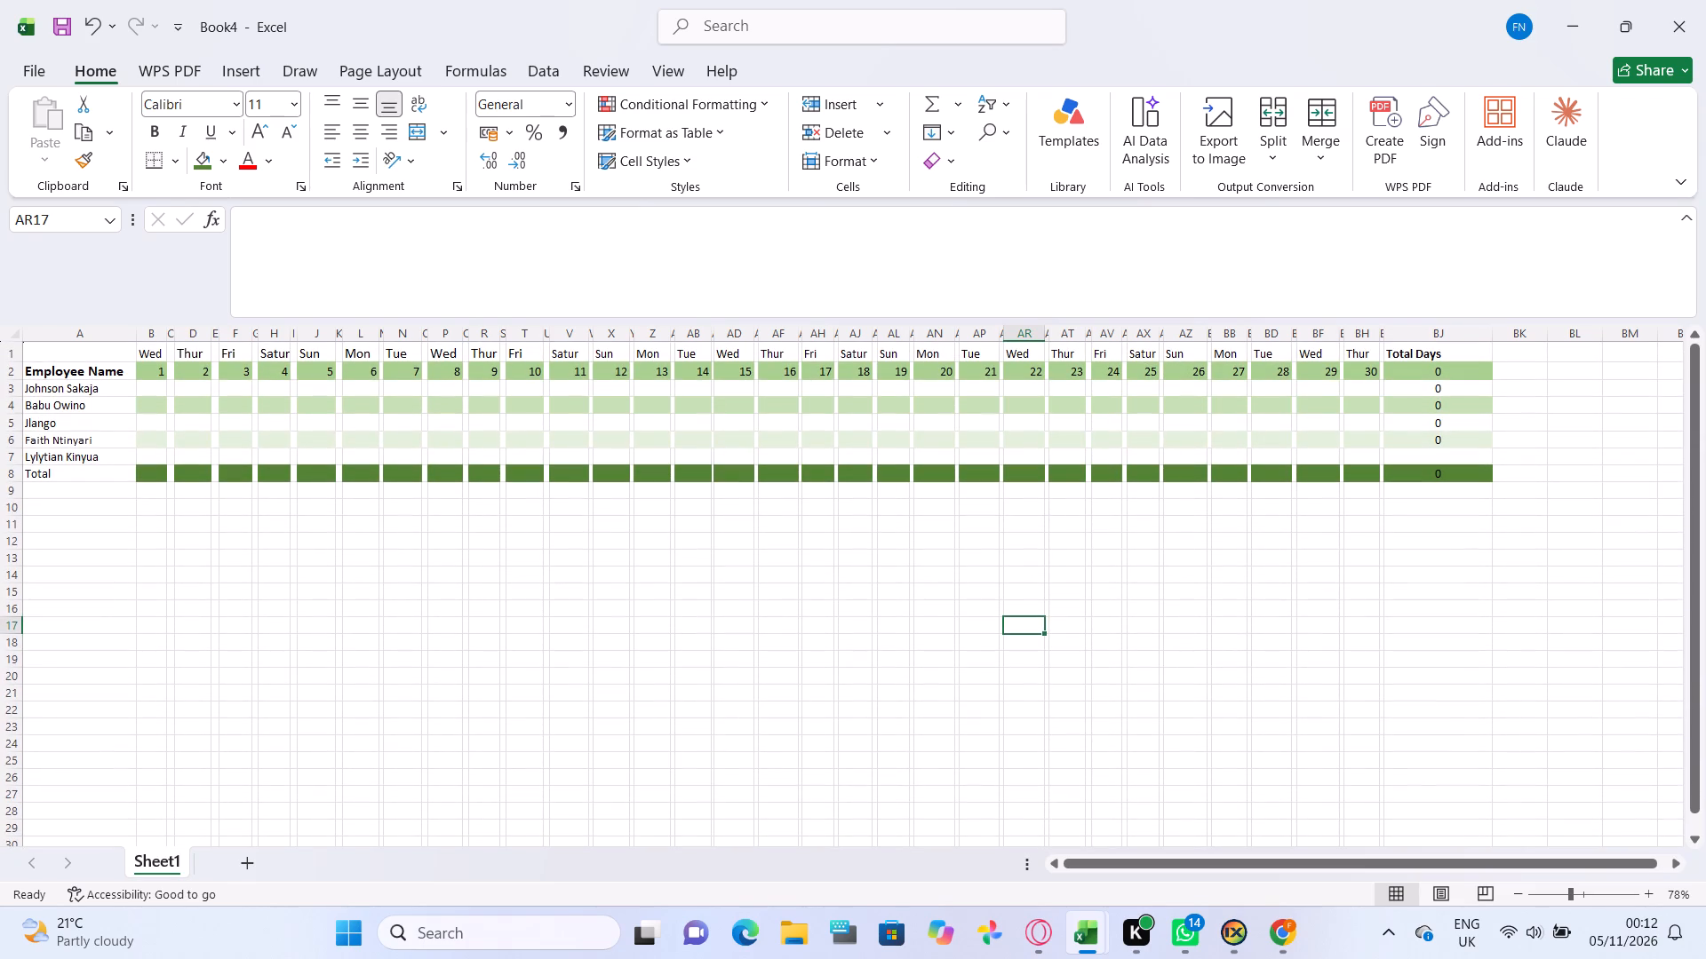
click(1132, 834)
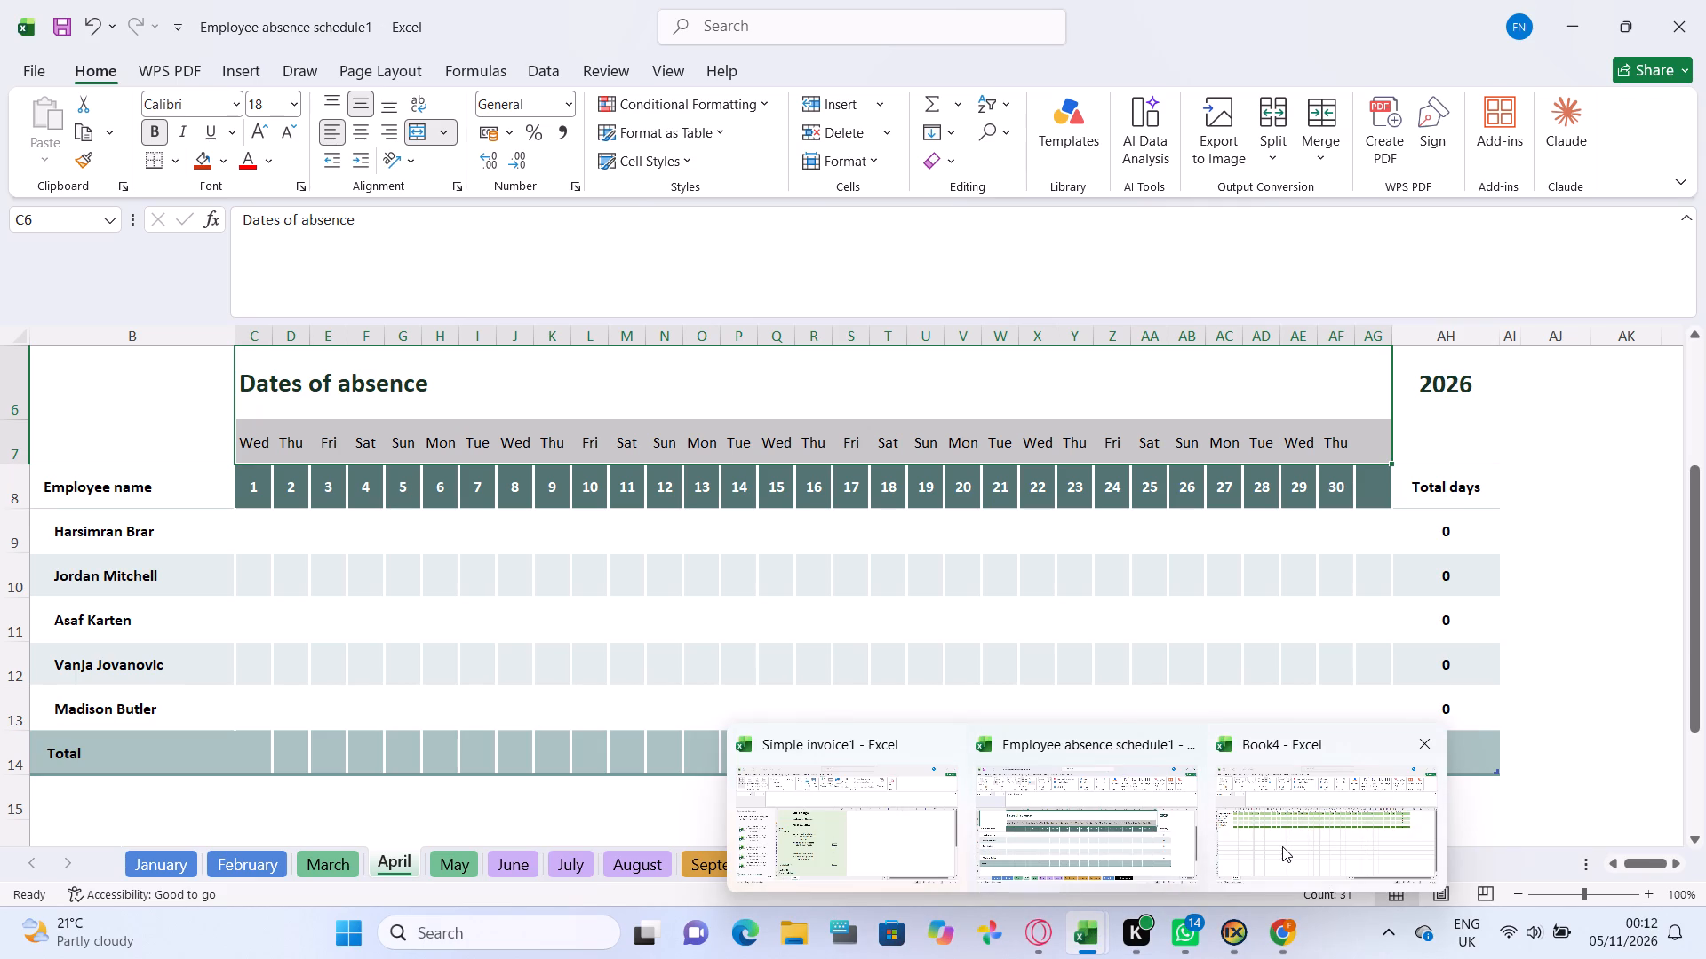
click(1282, 846)
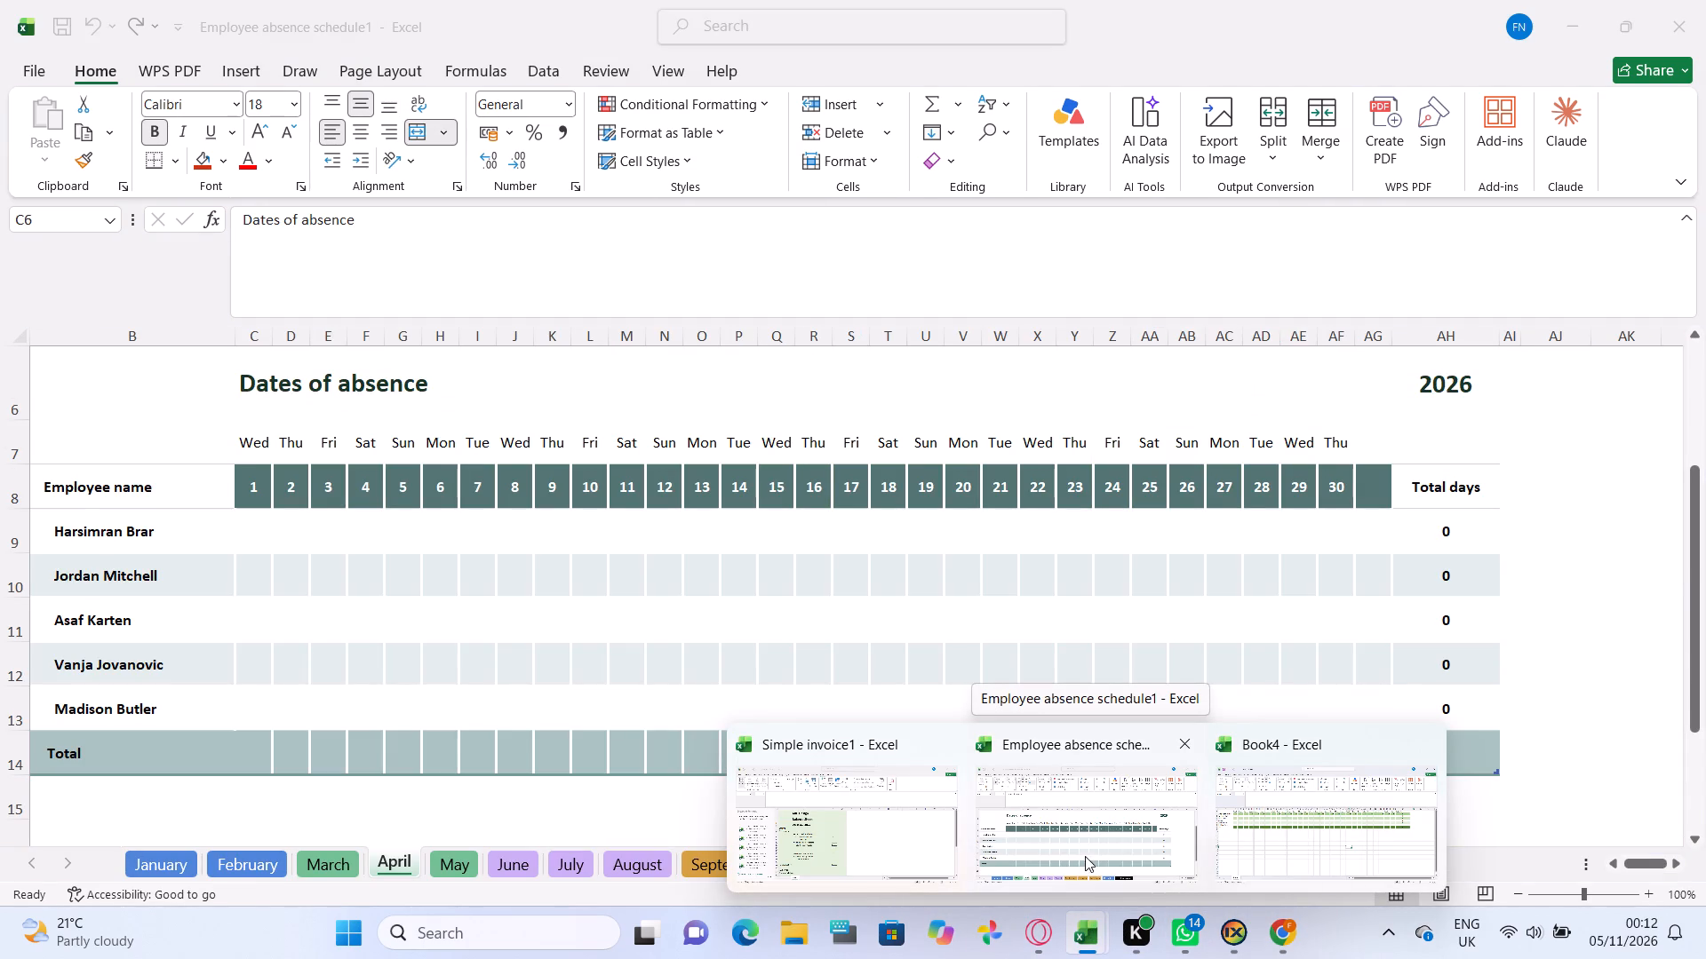
click(1254, 848)
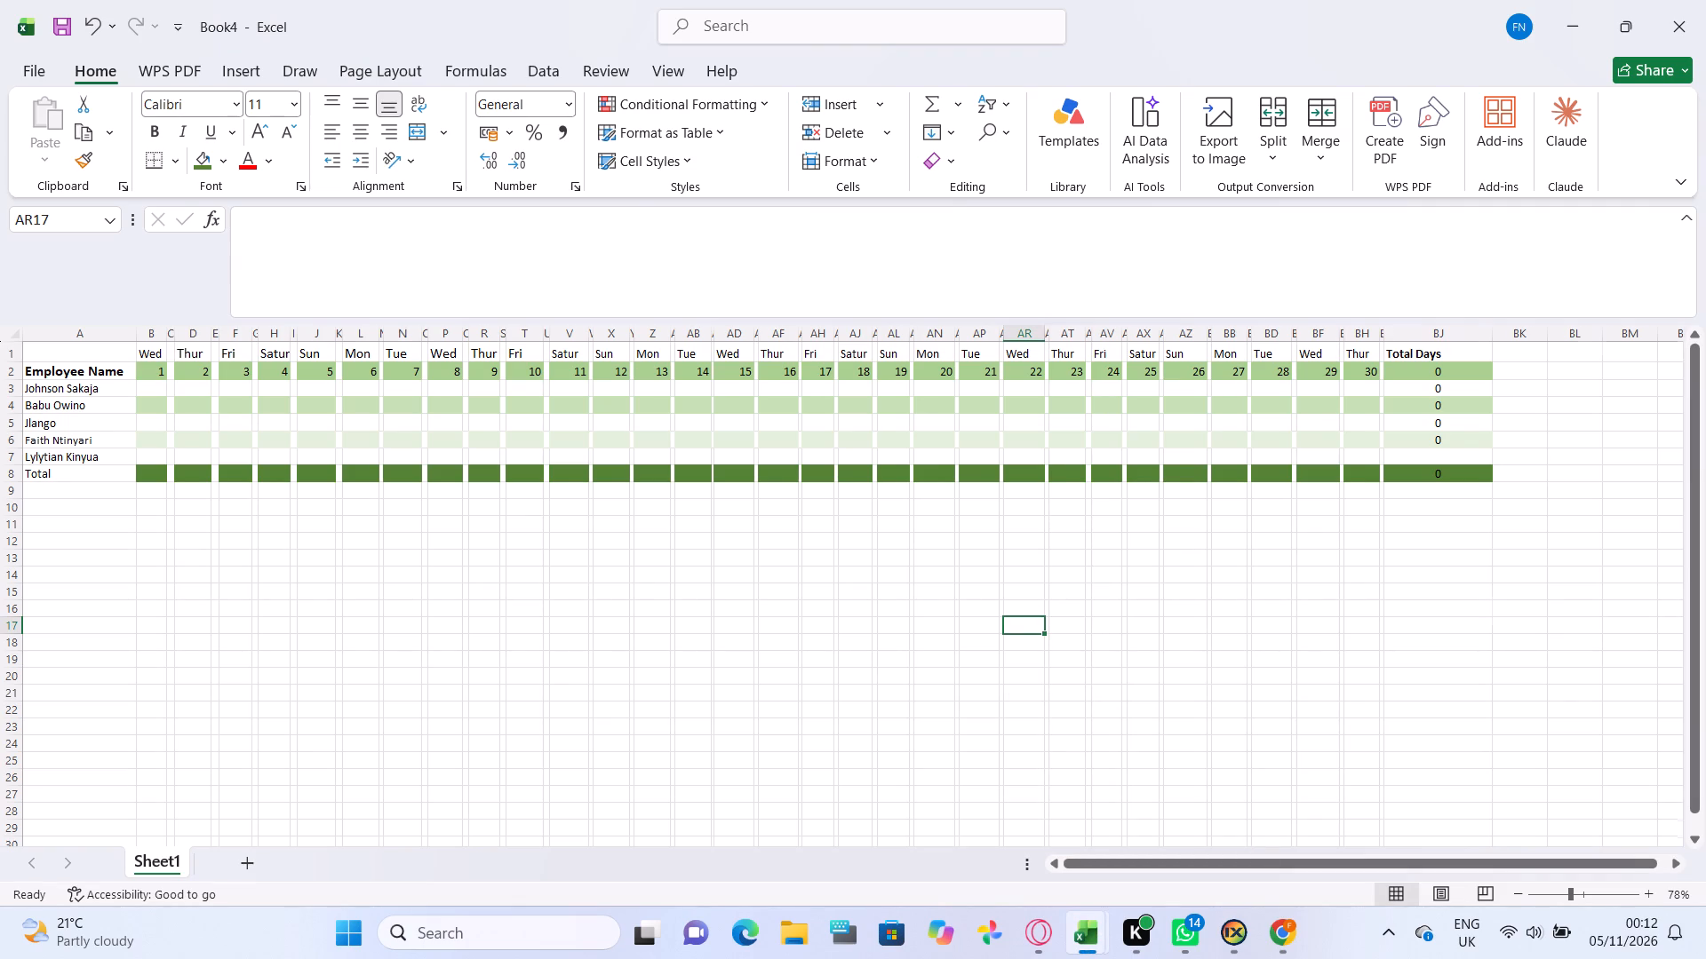
scroll(318, 534, up, 1)
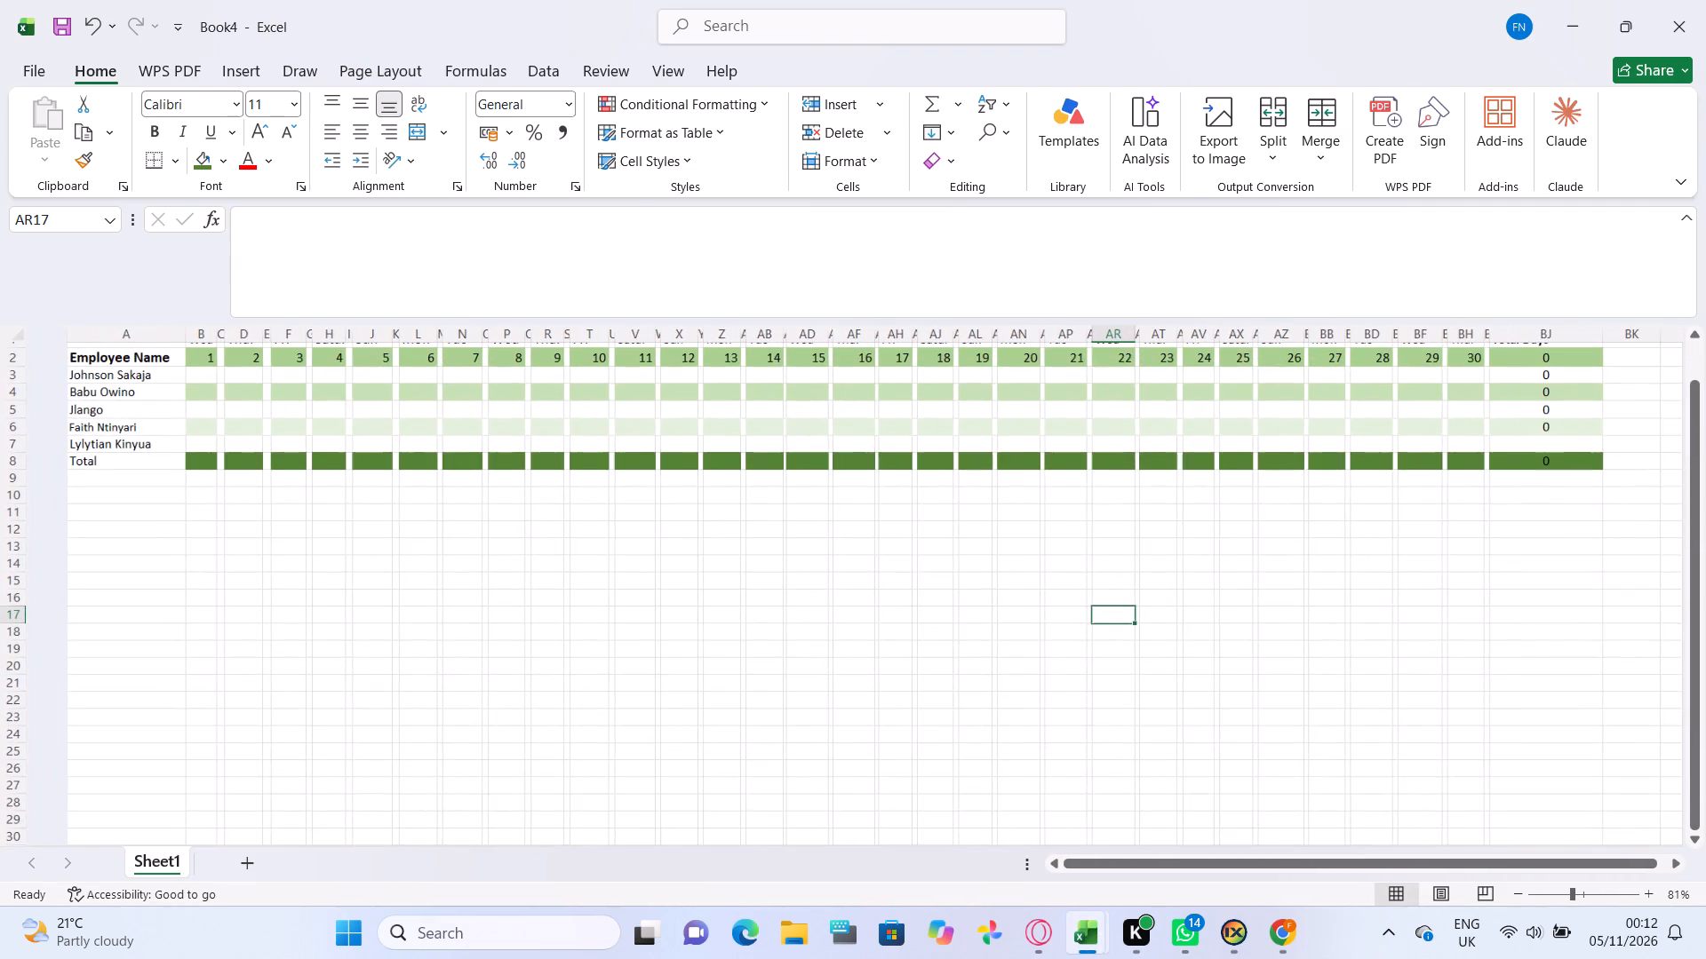
scroll(360, 535, up, 1)
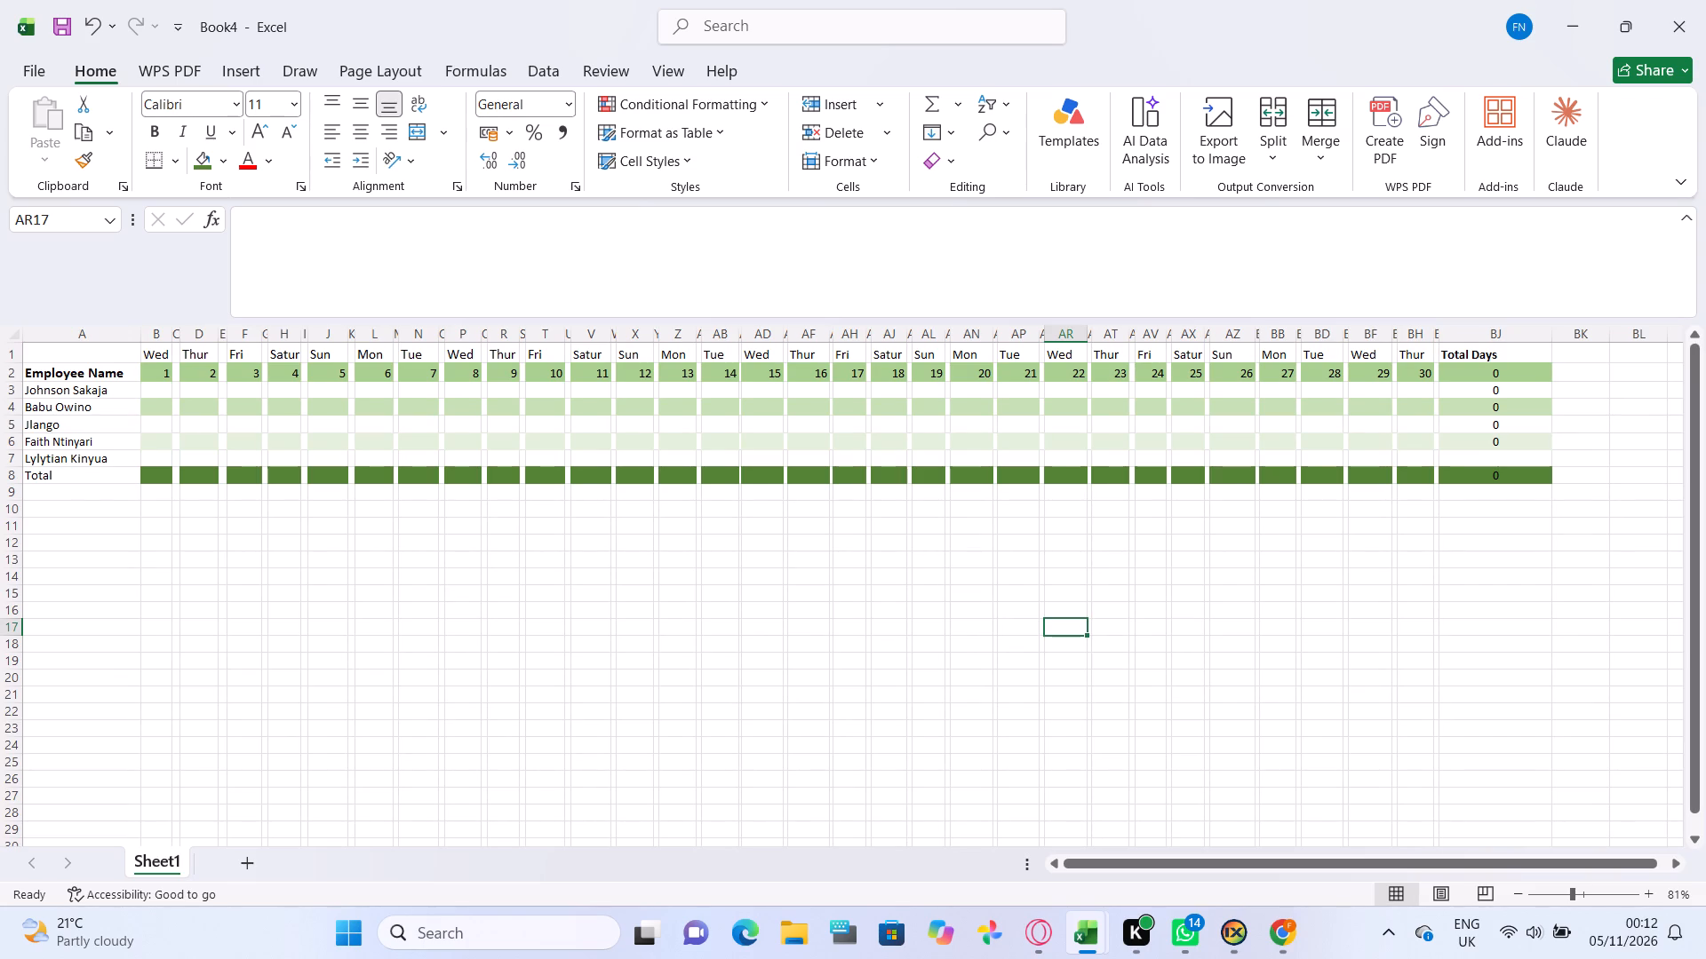
Move the whole schedule table A1:BJ8 down three rows so it starts at A4, leaving space above it.
drag(26, 353, 839, 526)
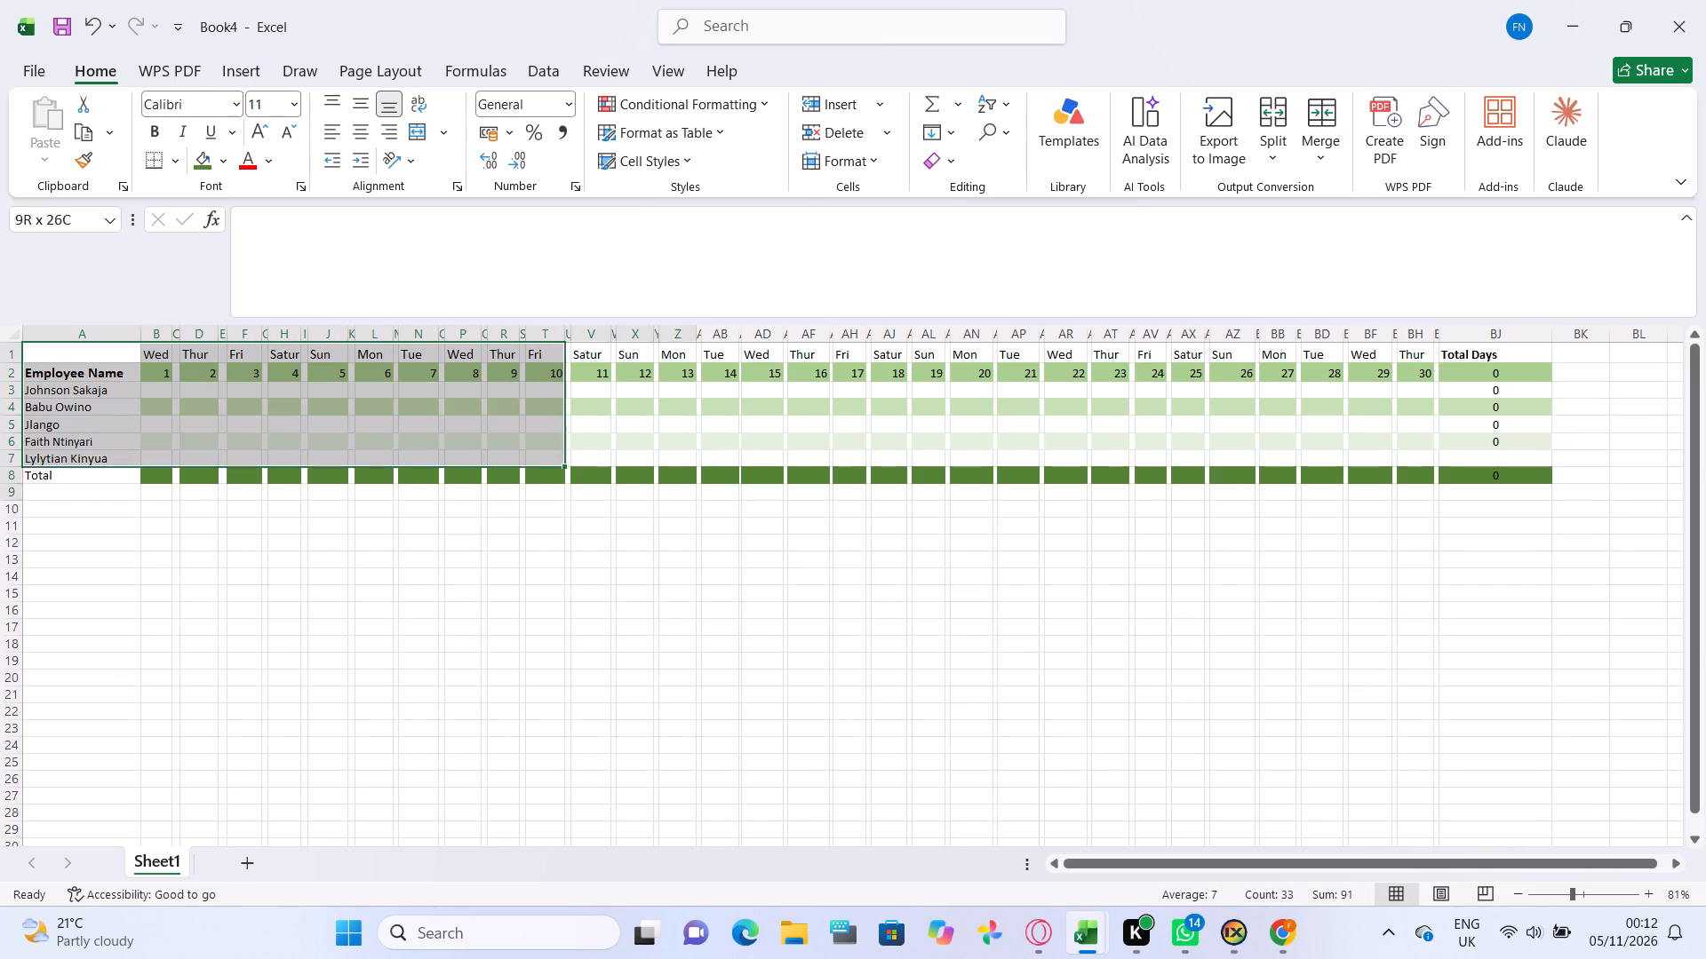
drag(839, 526, 1508, 456)
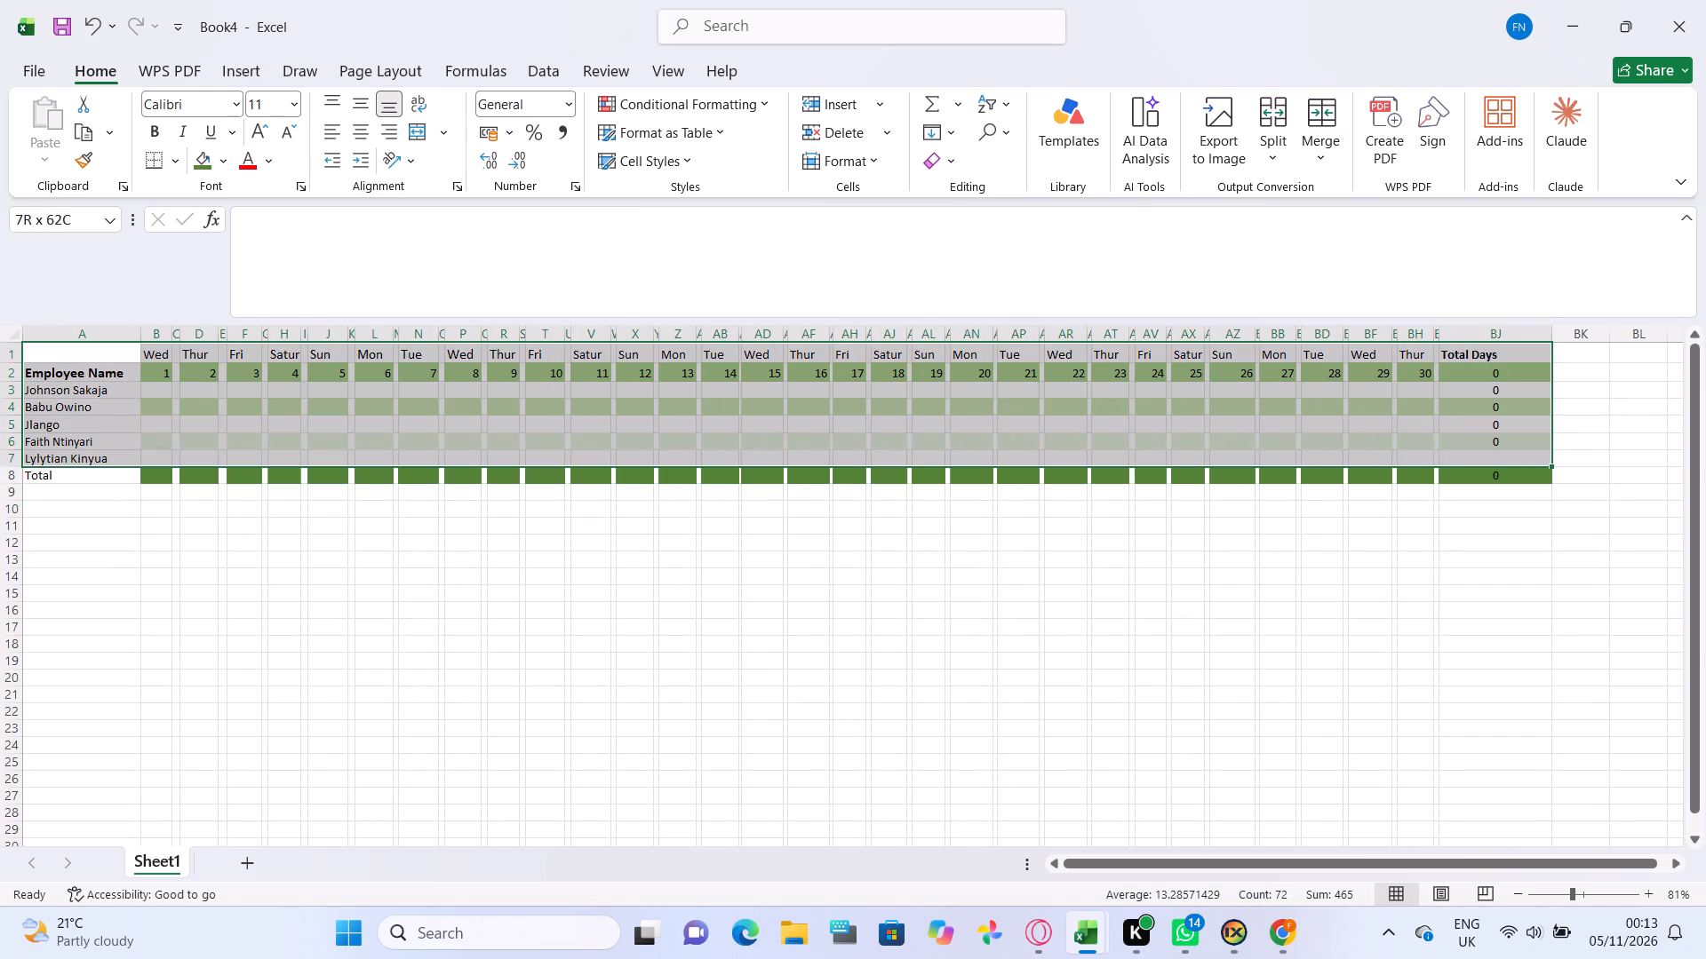
drag(1508, 456, 1519, 478)
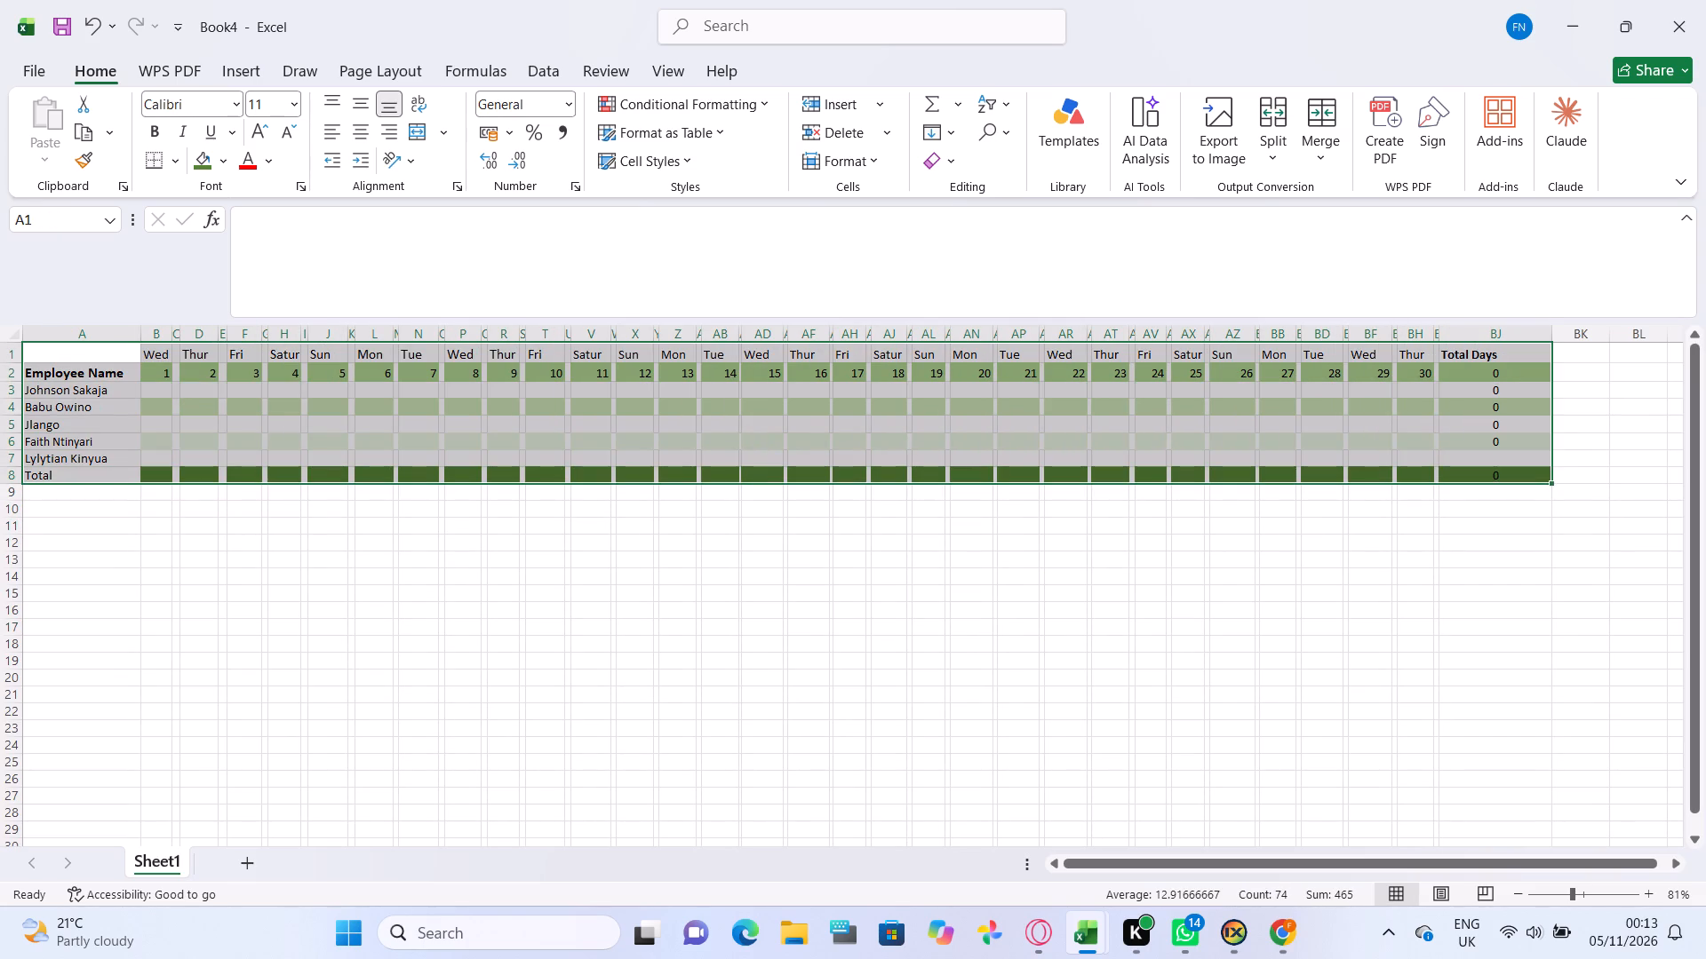
key(ctrl+x)
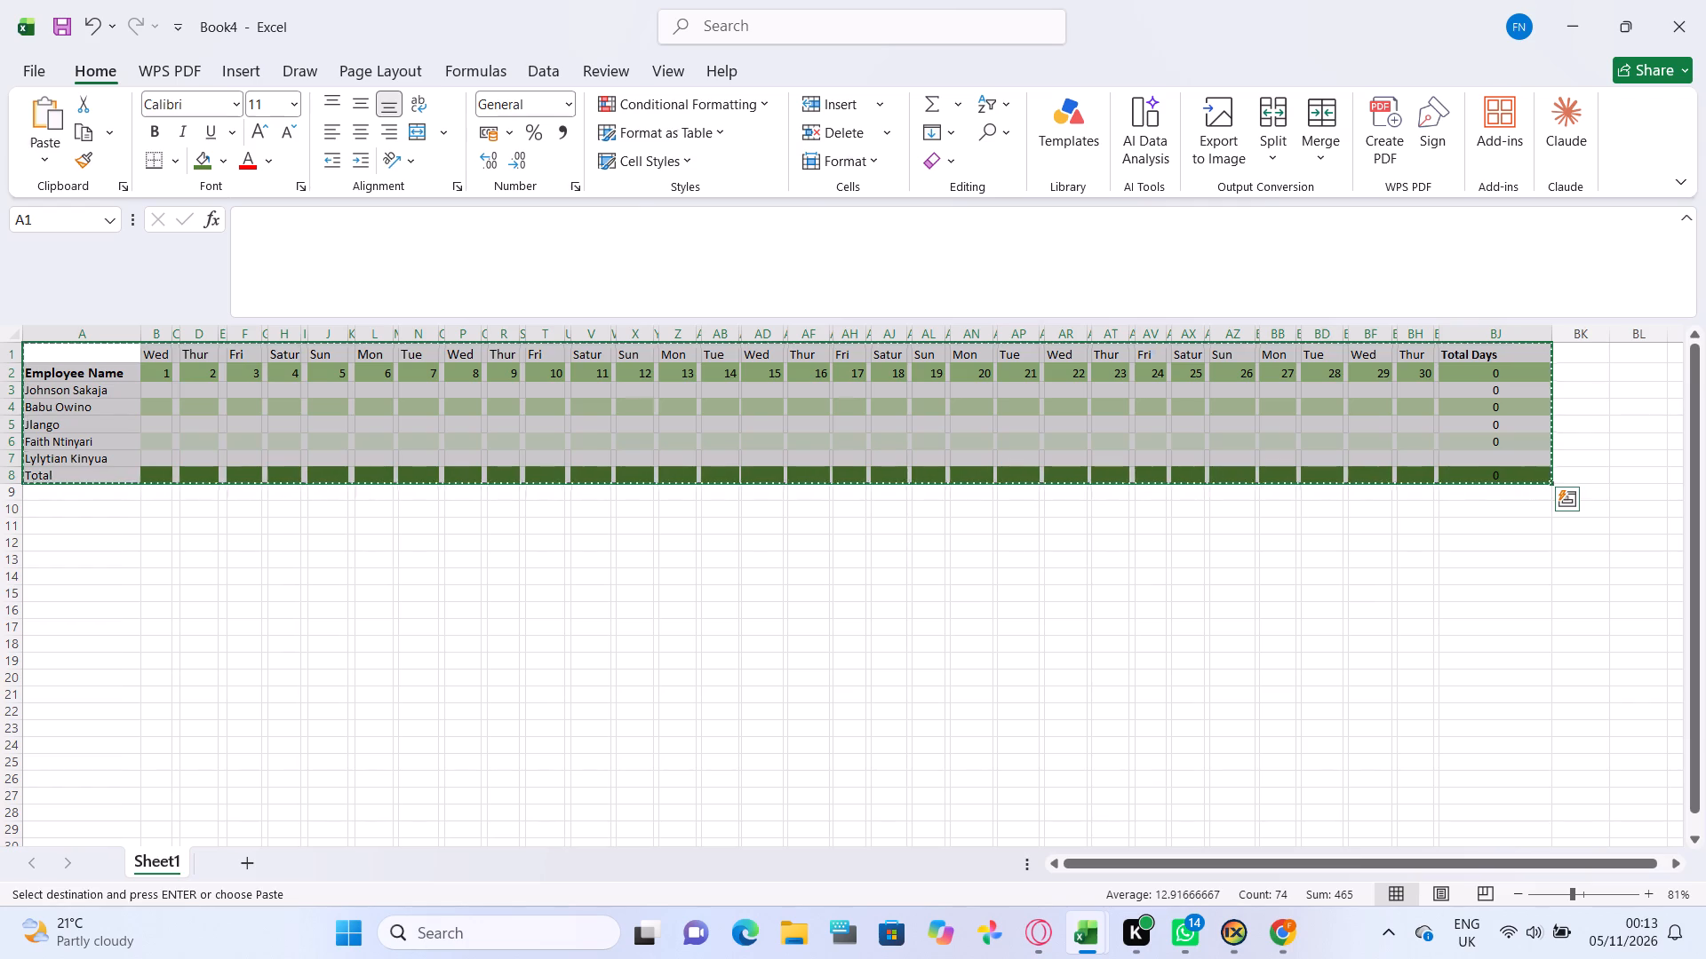
click(92, 408)
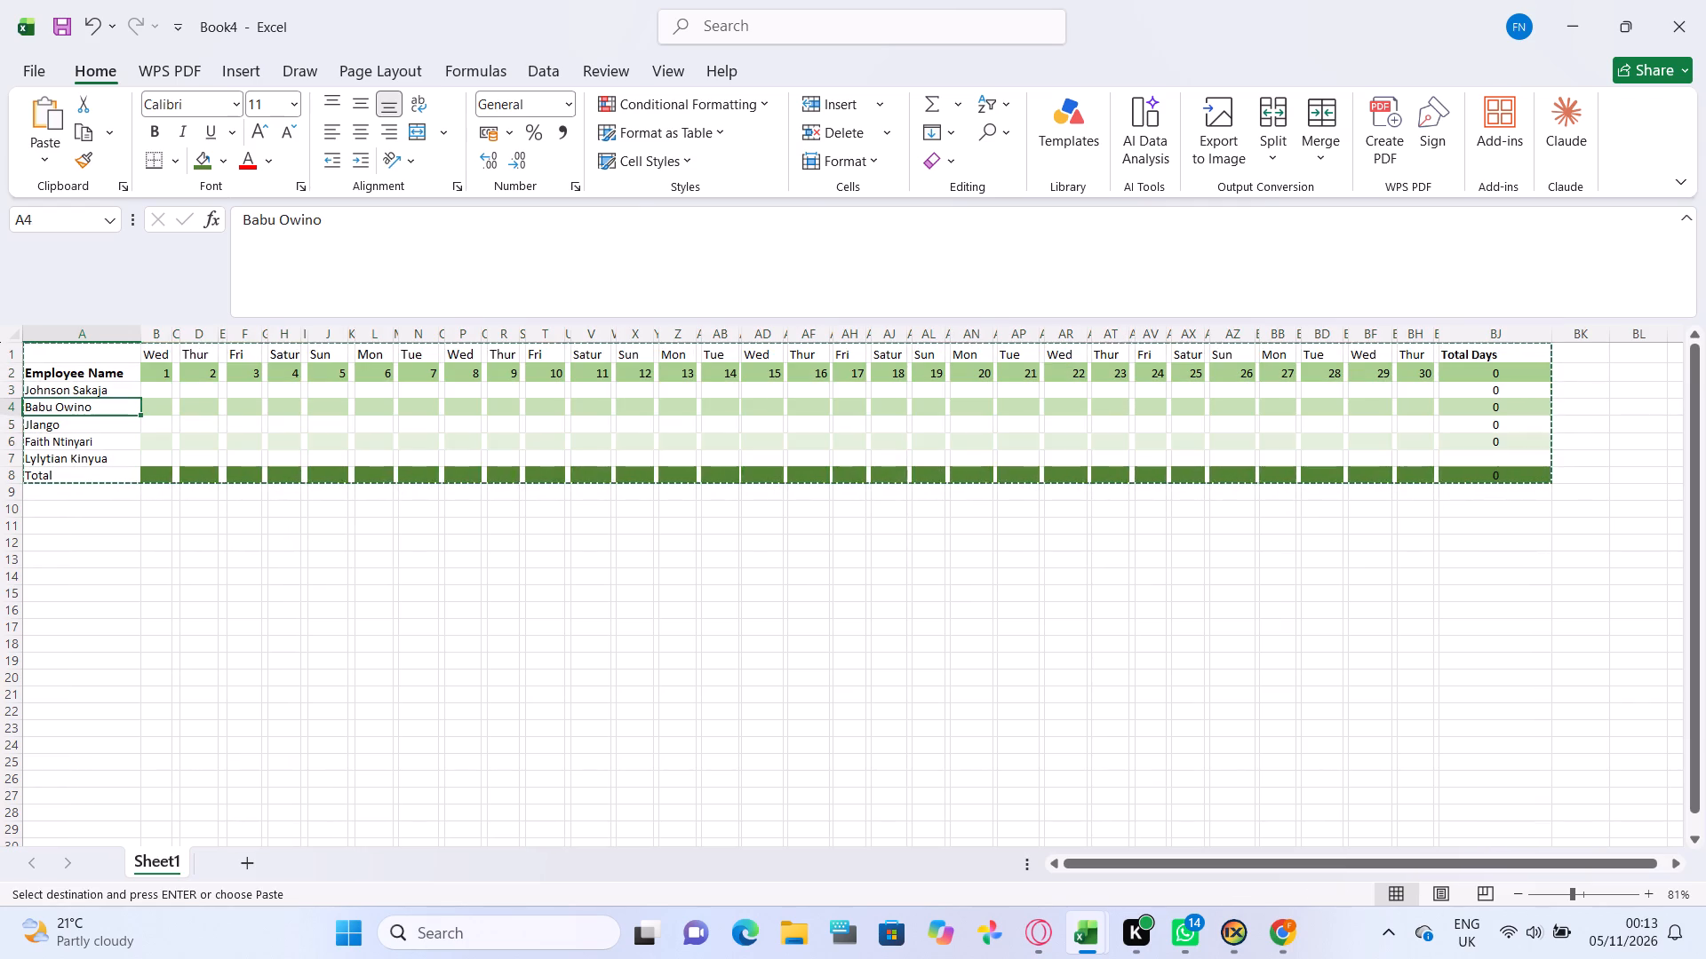
key(ctrl+v)
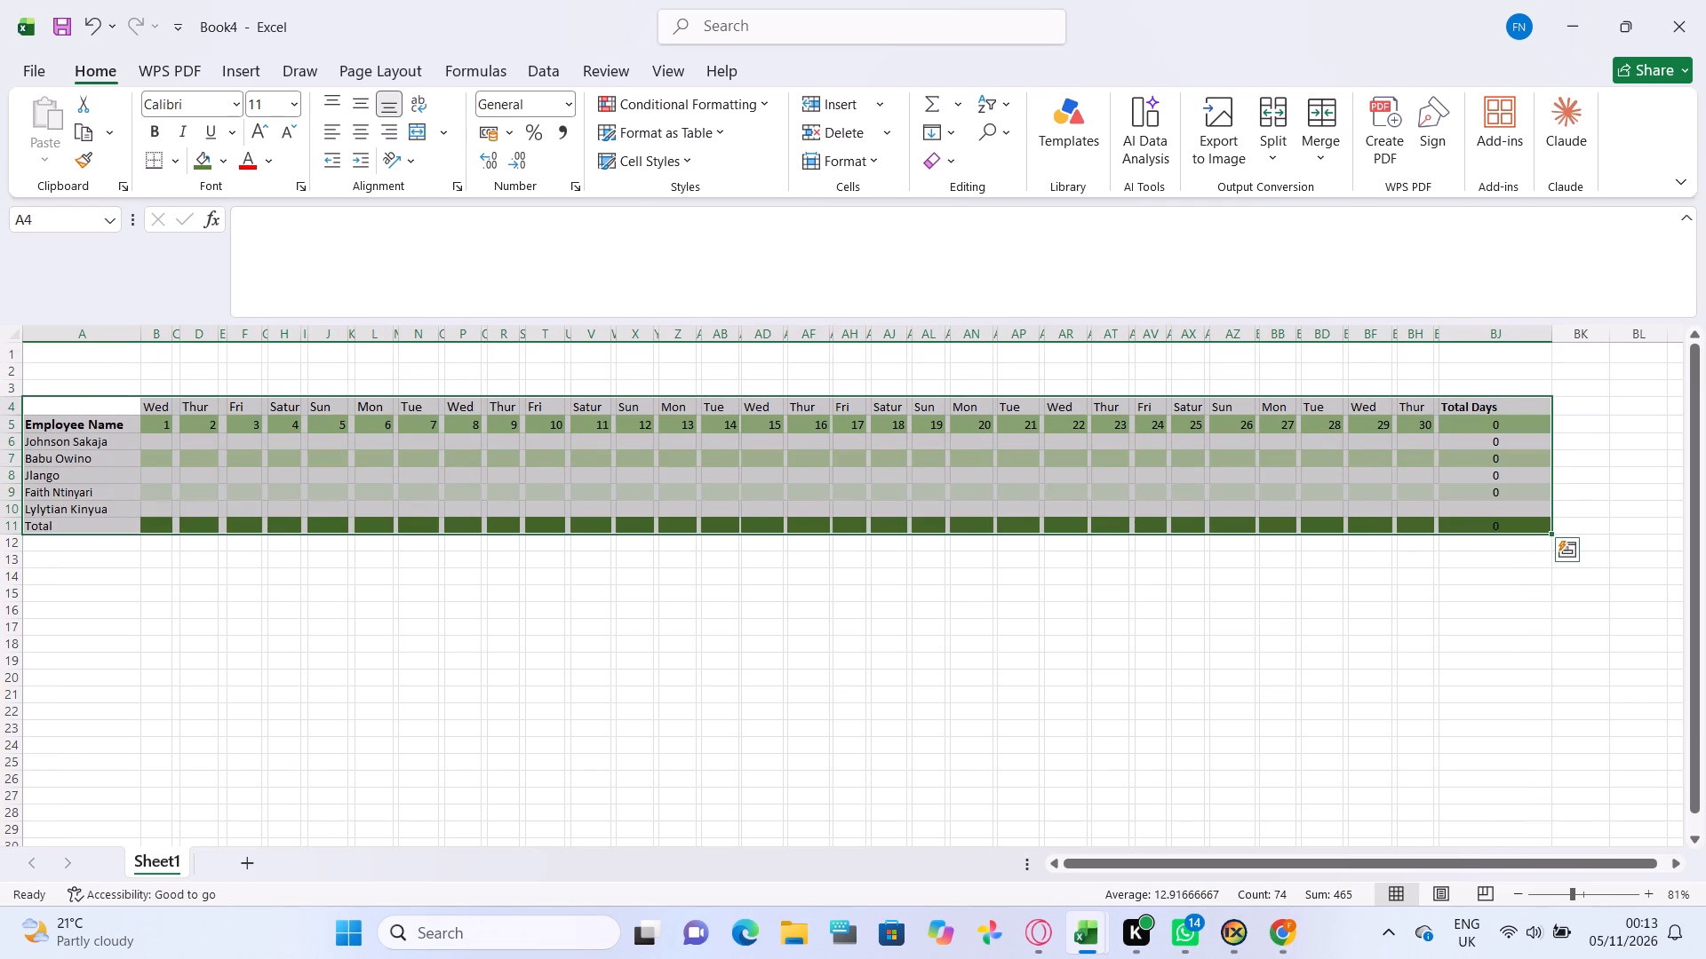
click(174, 374)
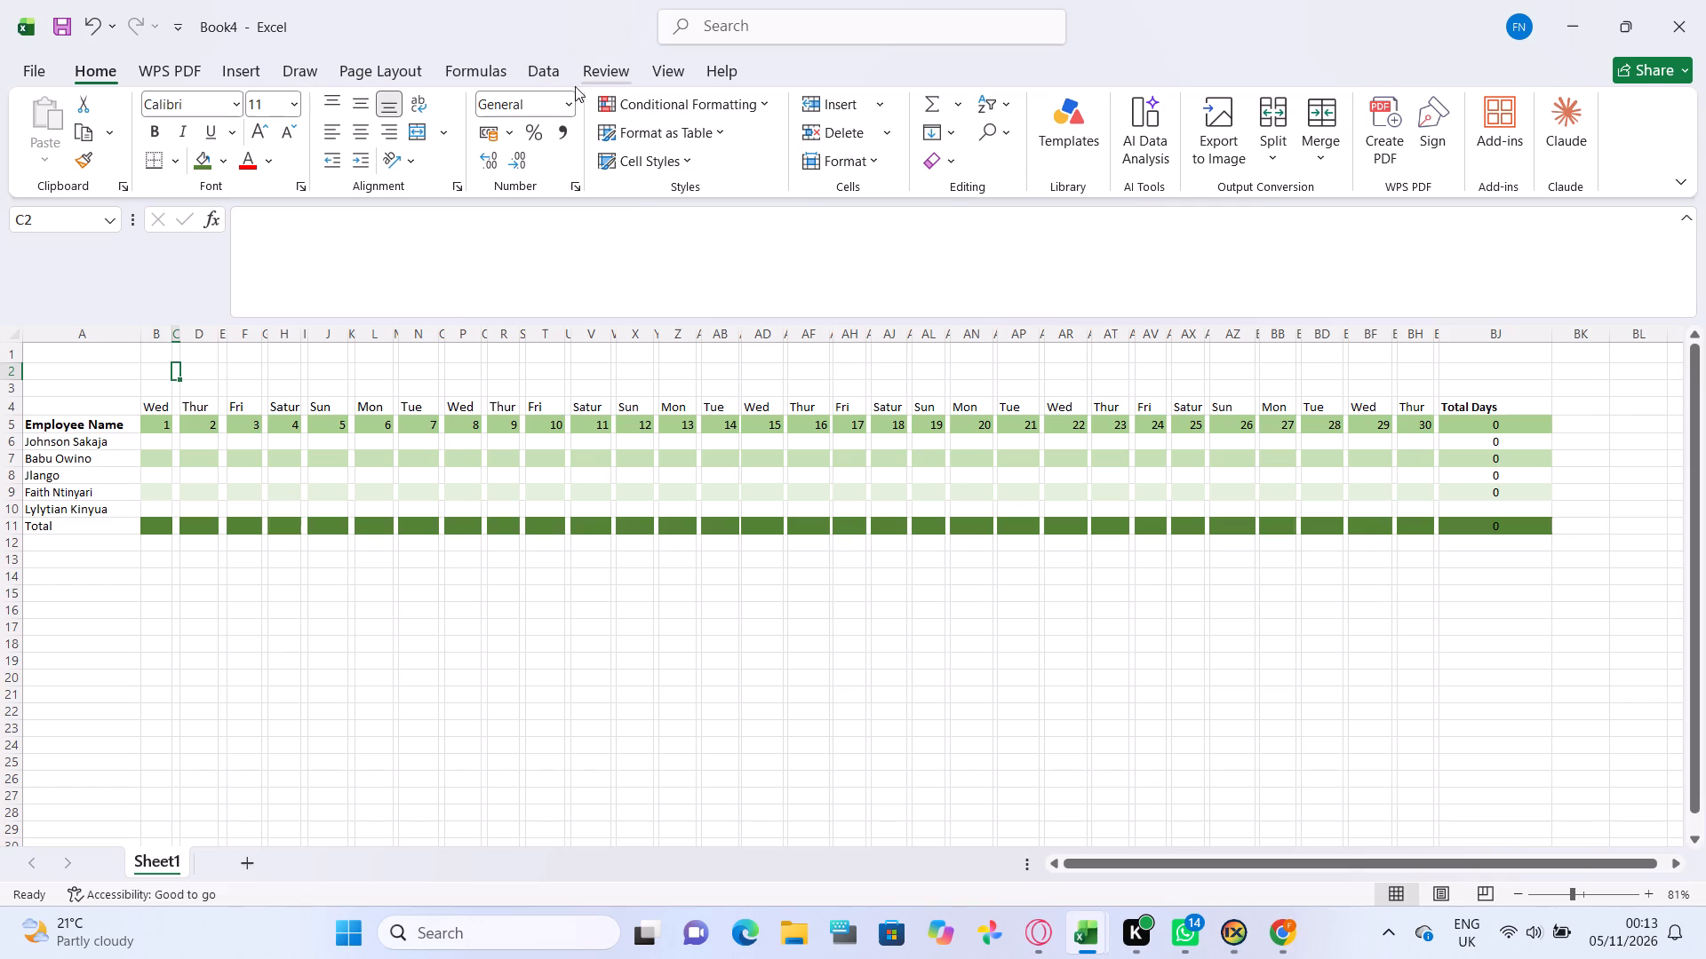
Hide the worksheet gridlines.
click(683, 62)
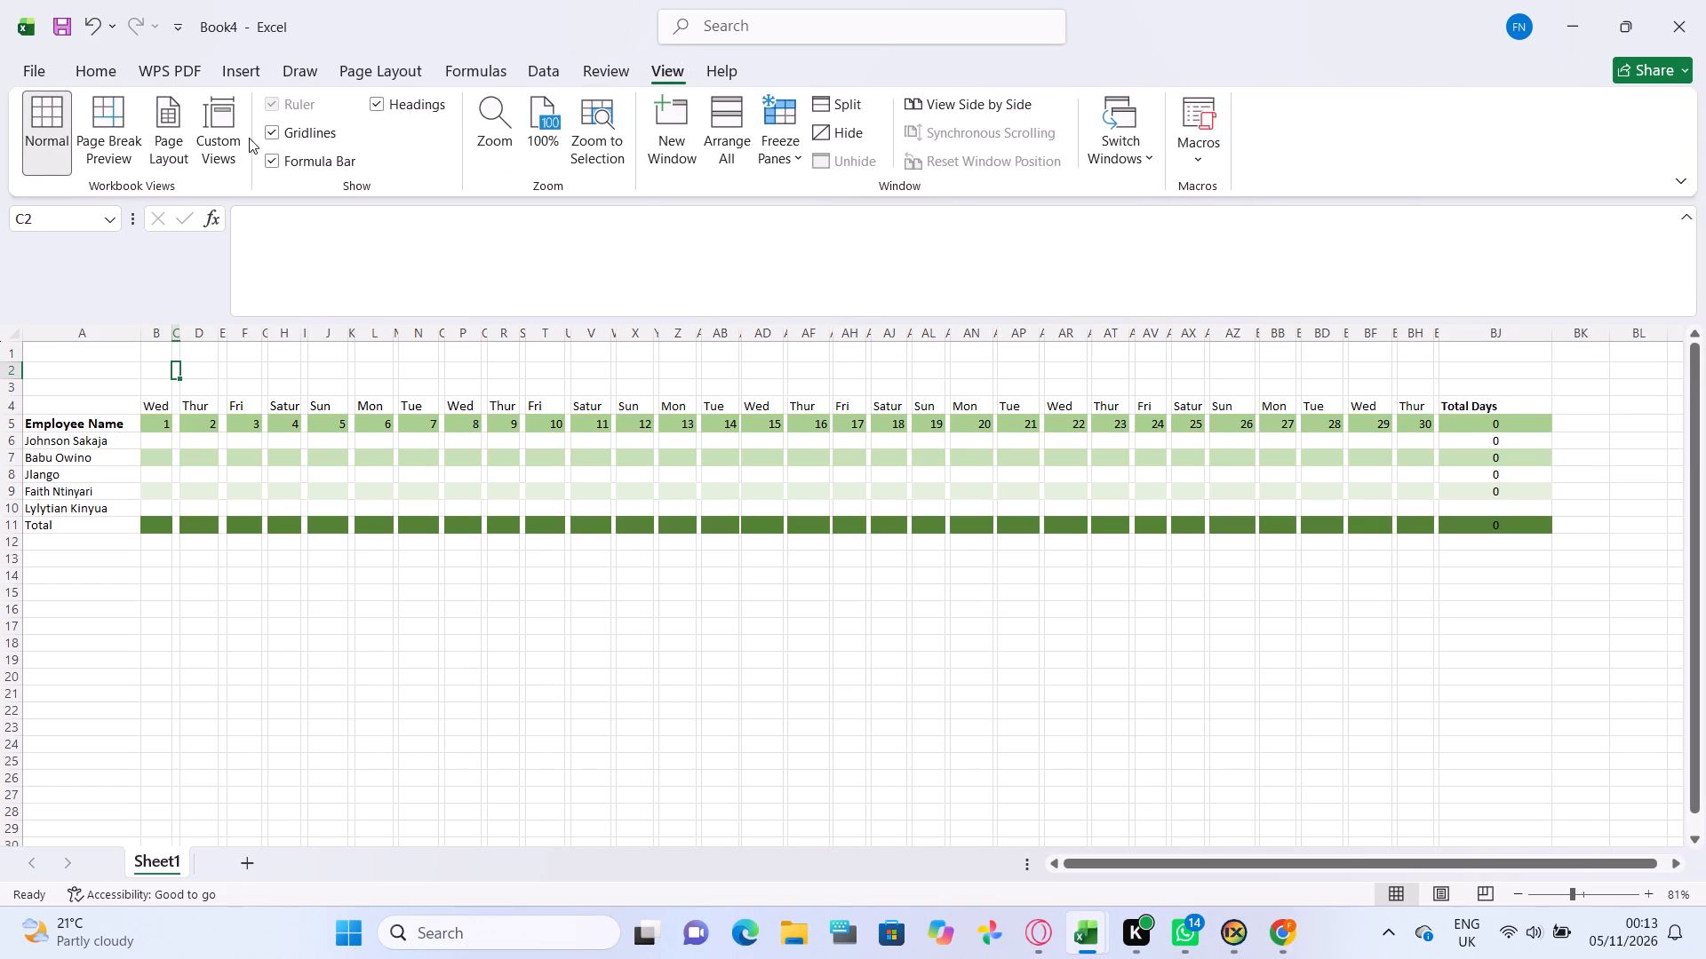
click(273, 133)
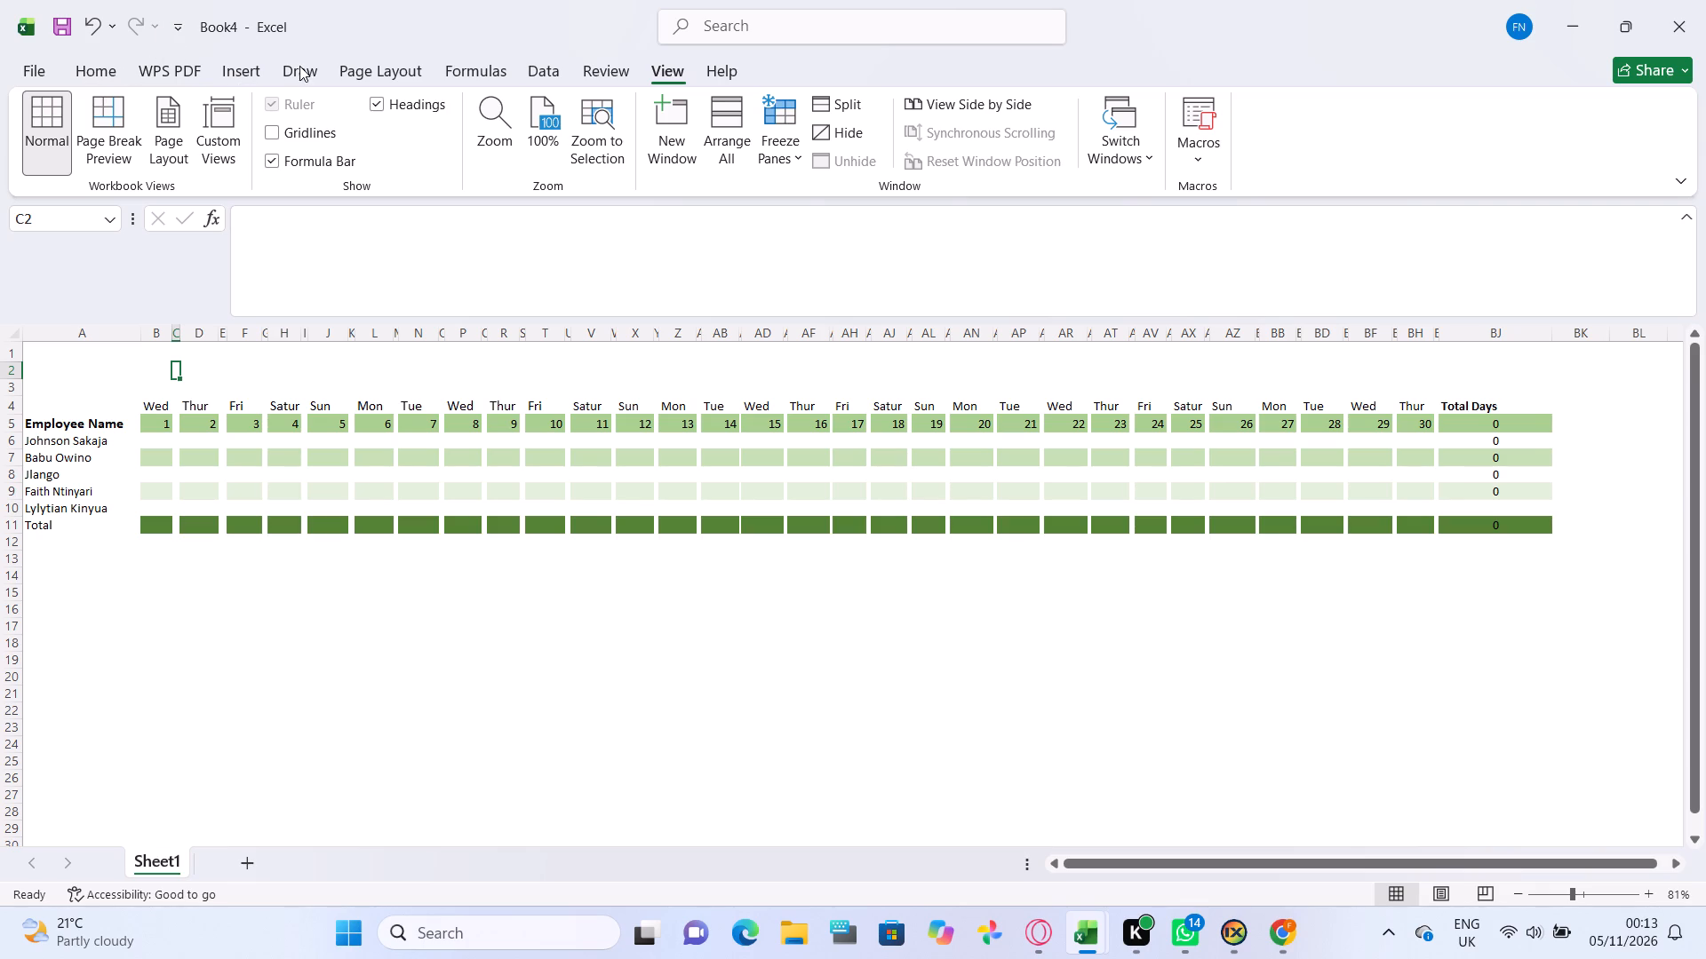
Draw a wide, shallow text box above the weekday row, spanning from column B to column R in rows 2 to 3.
drag(237, 67, 774, 140)
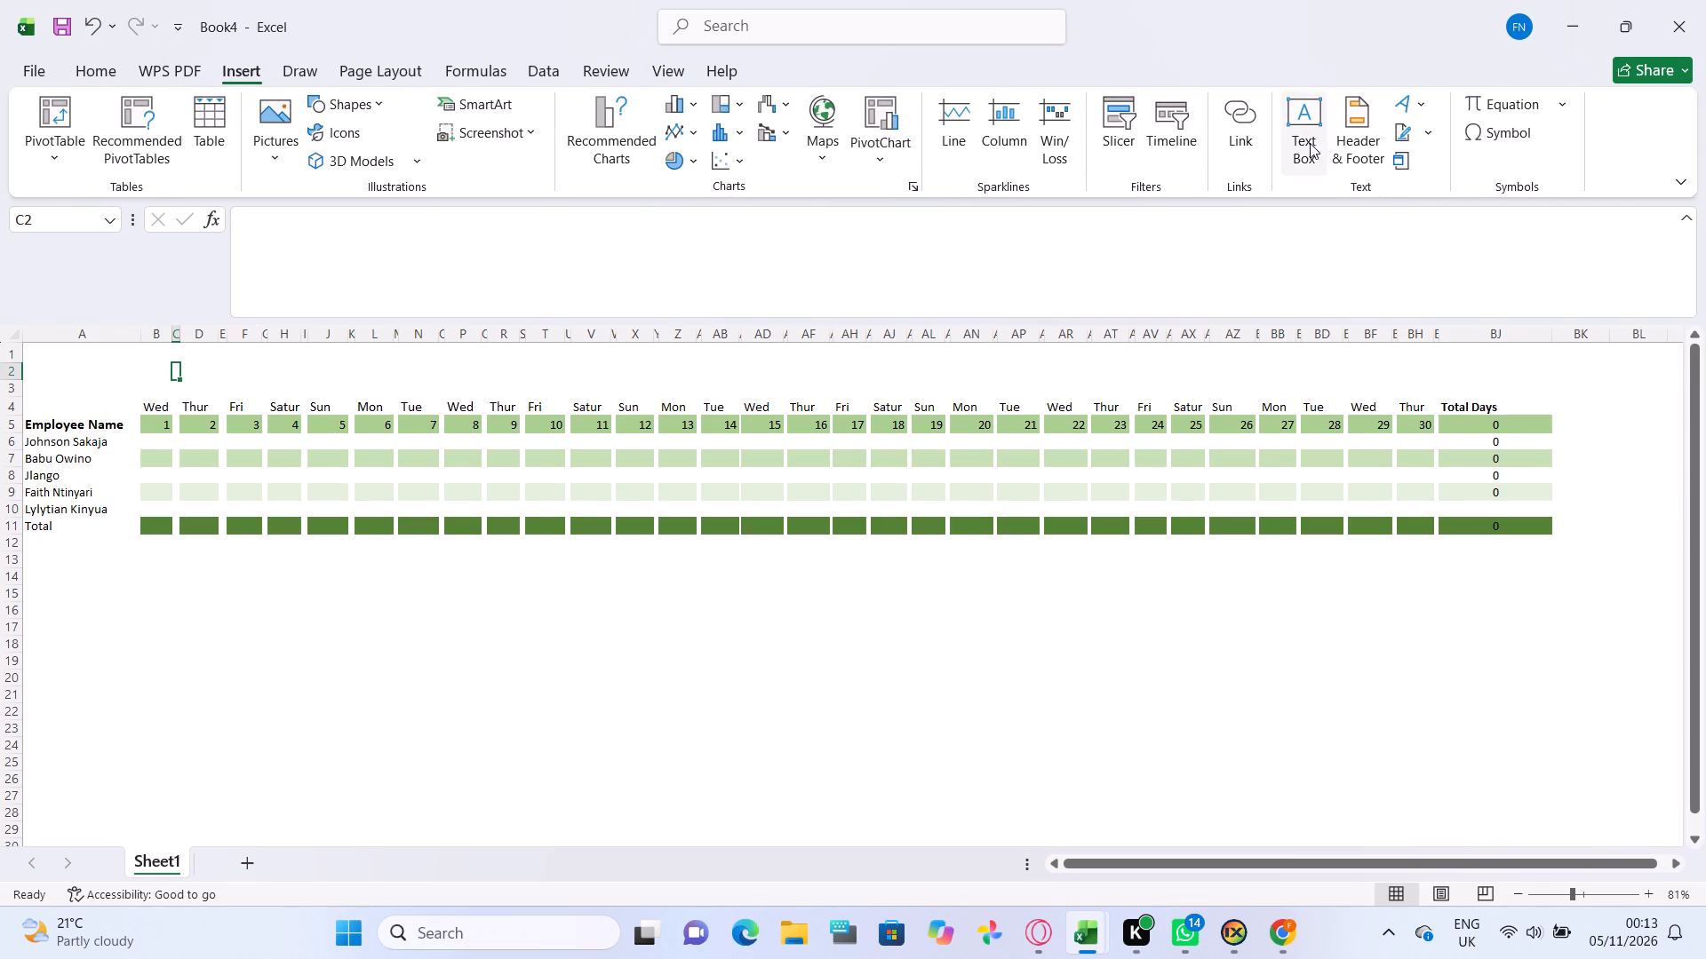
click(1310, 144)
click(1310, 144)
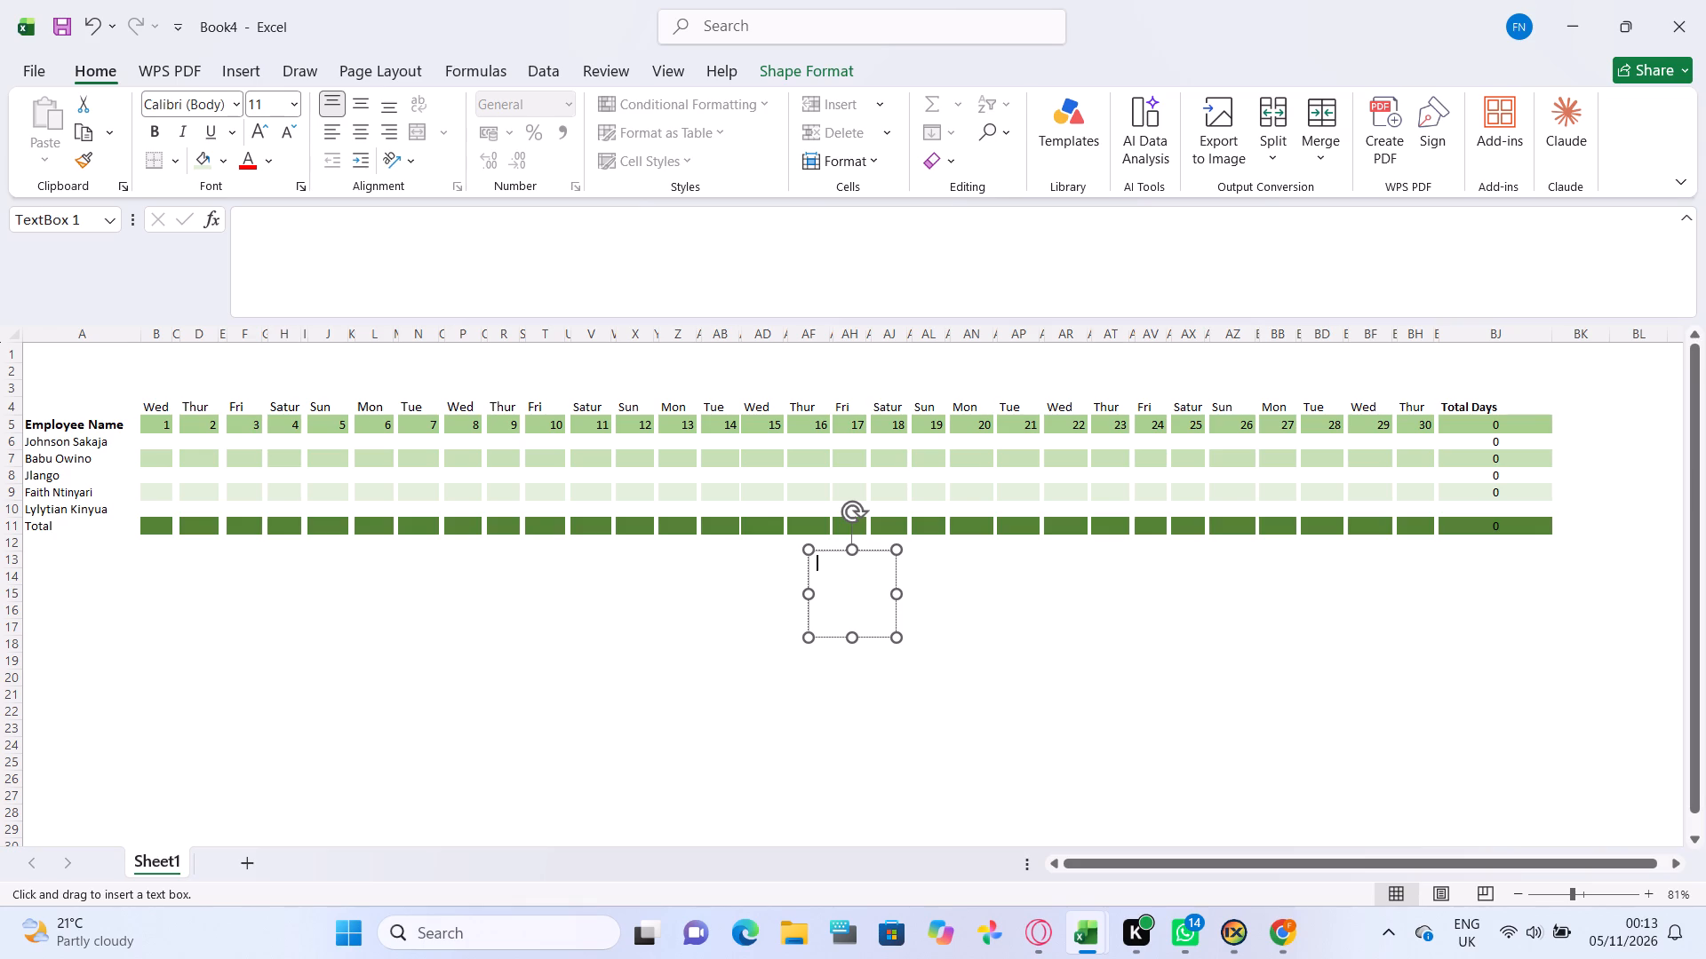
drag(155, 363, 323, 366)
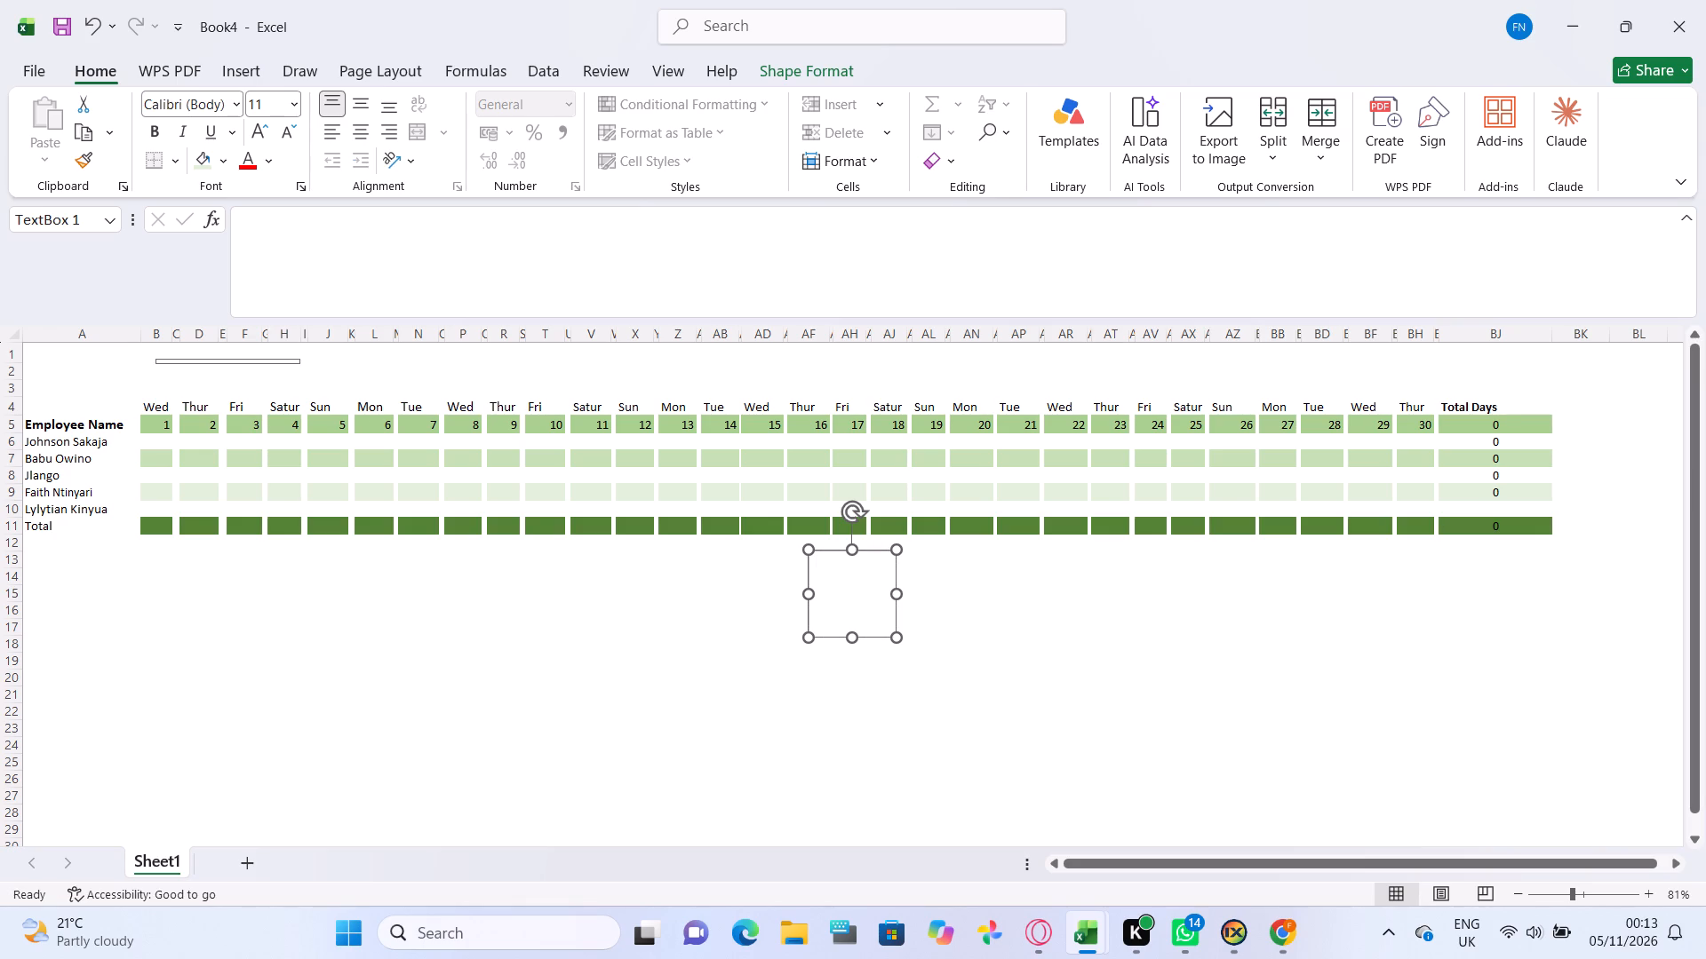
drag(323, 366, 470, 388)
drag(470, 388, 509, 392)
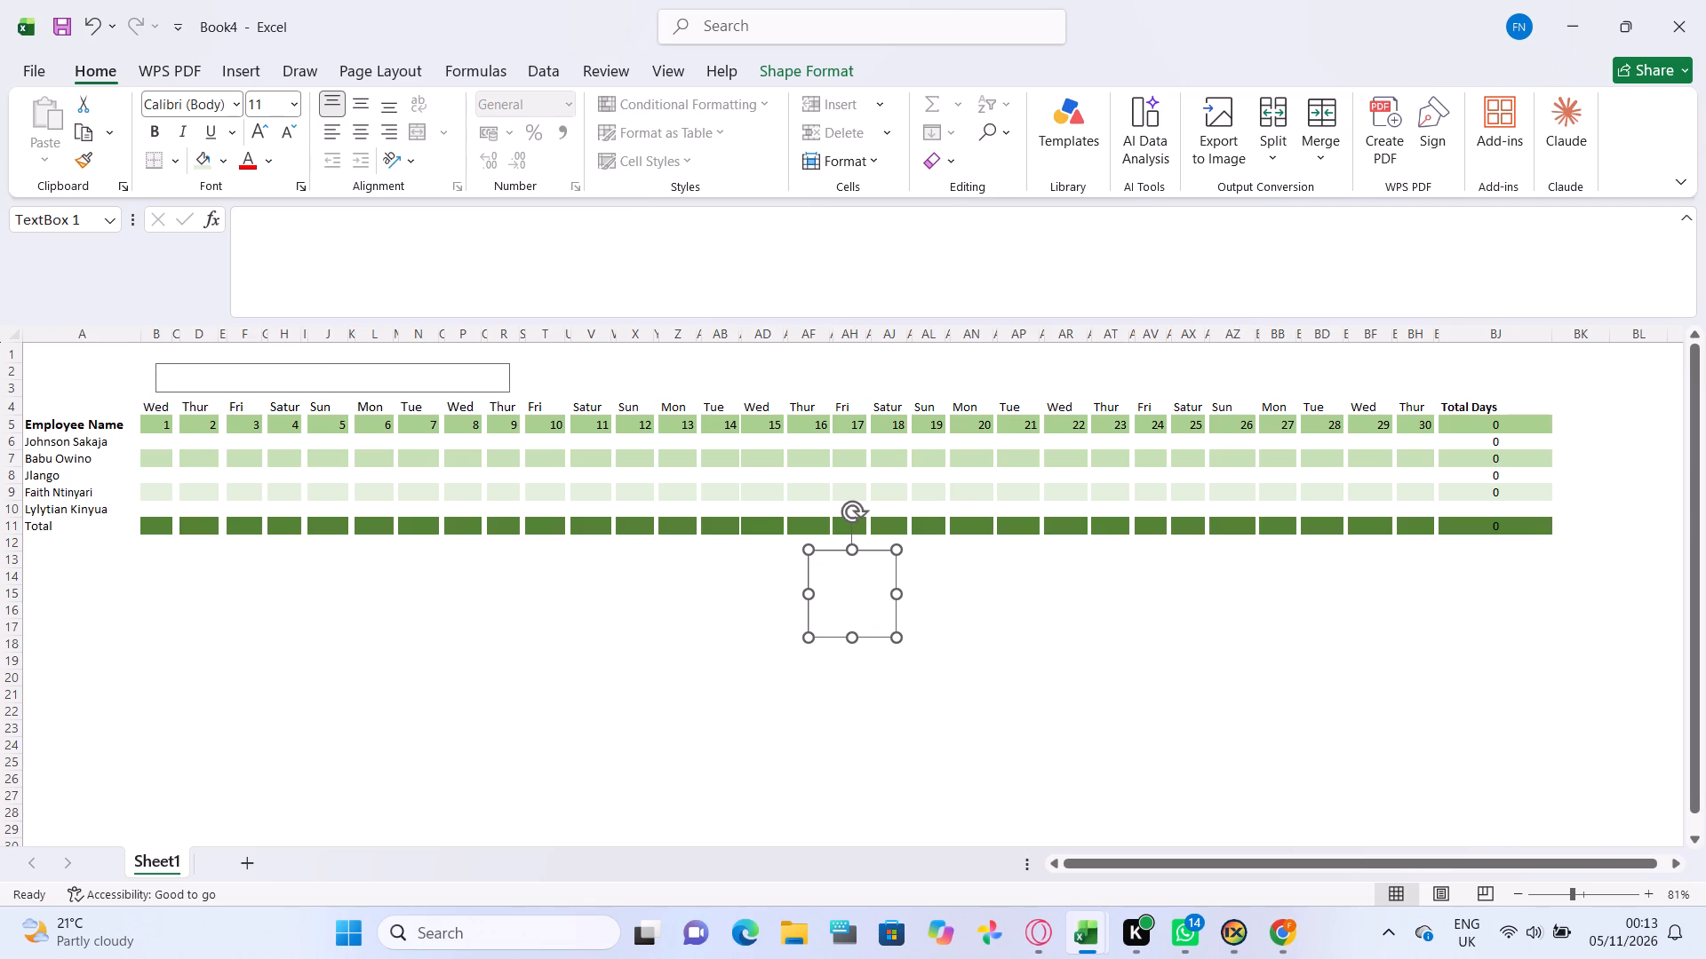
drag(509, 392, 510, 394)
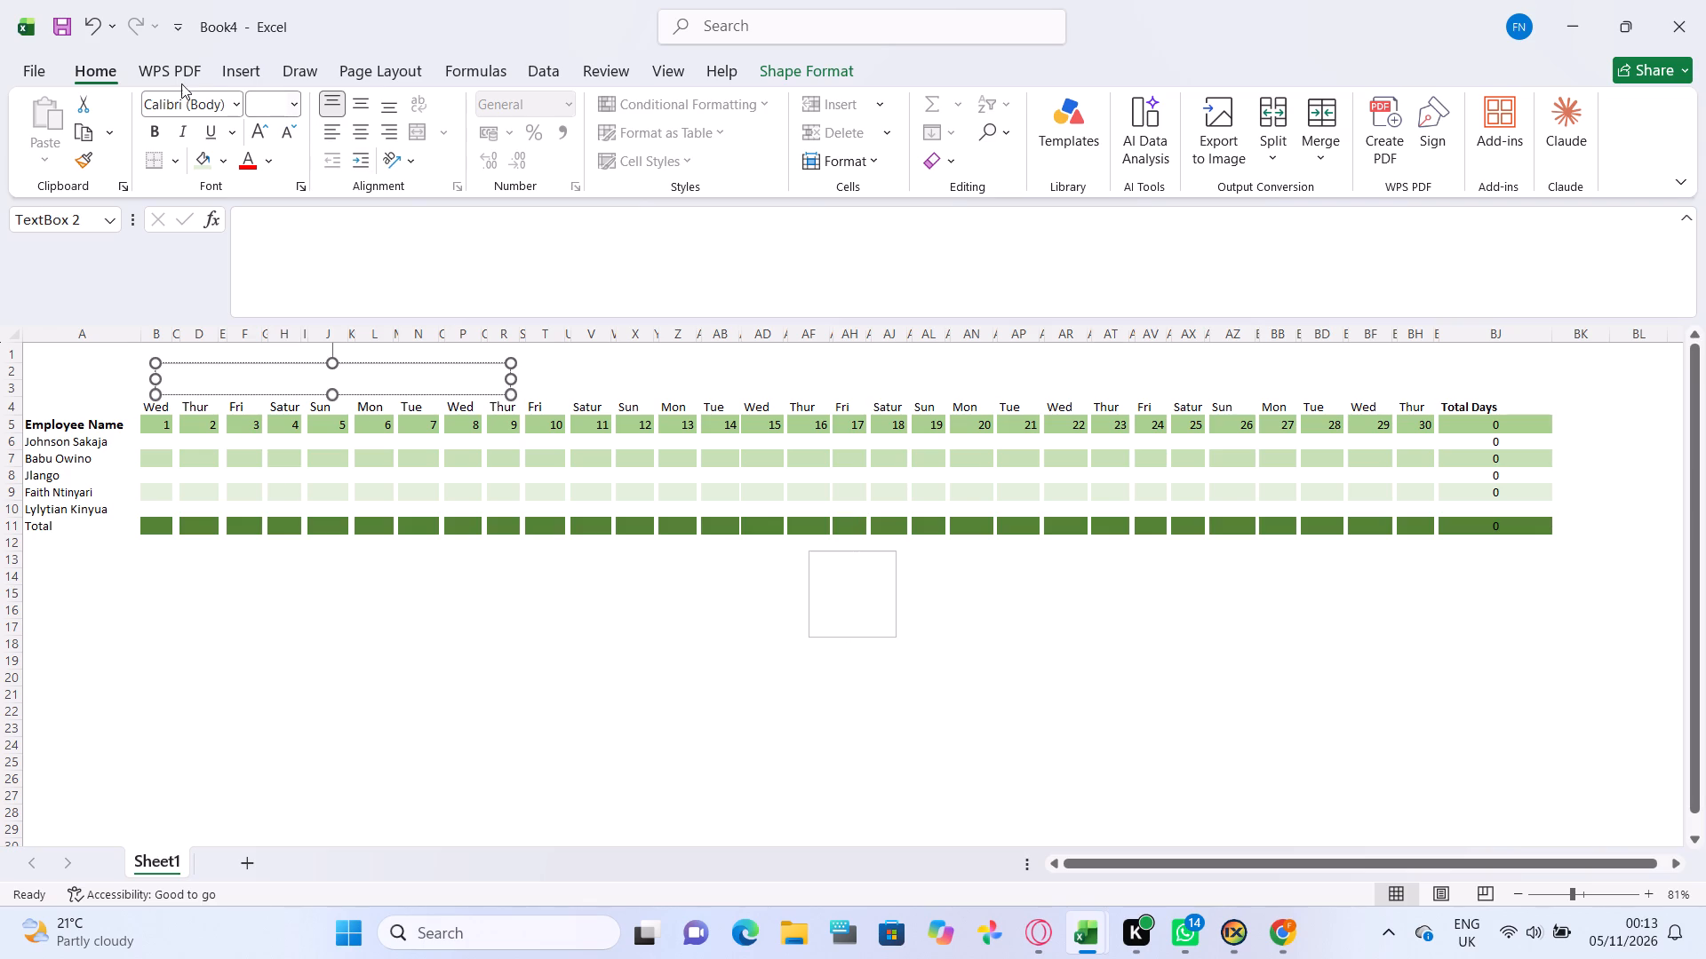
Draw a second, smaller text box above the Total Days heading, from about column BH into column BJ.
drag(243, 64, 1106, 60)
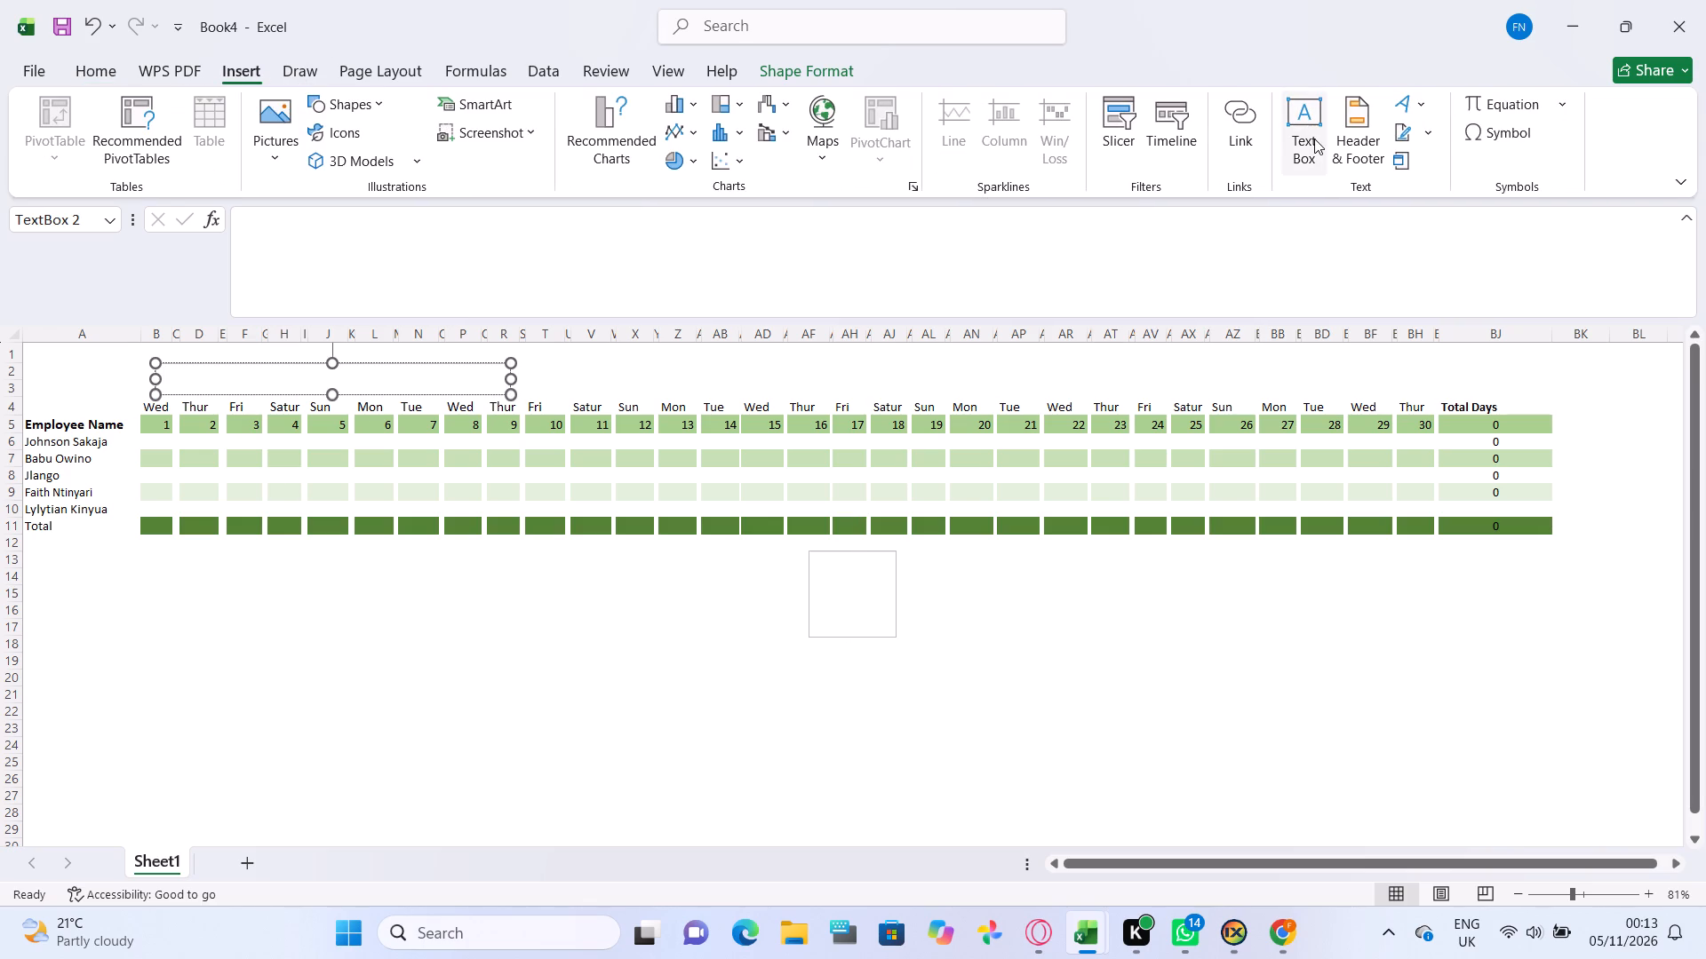
click(1314, 139)
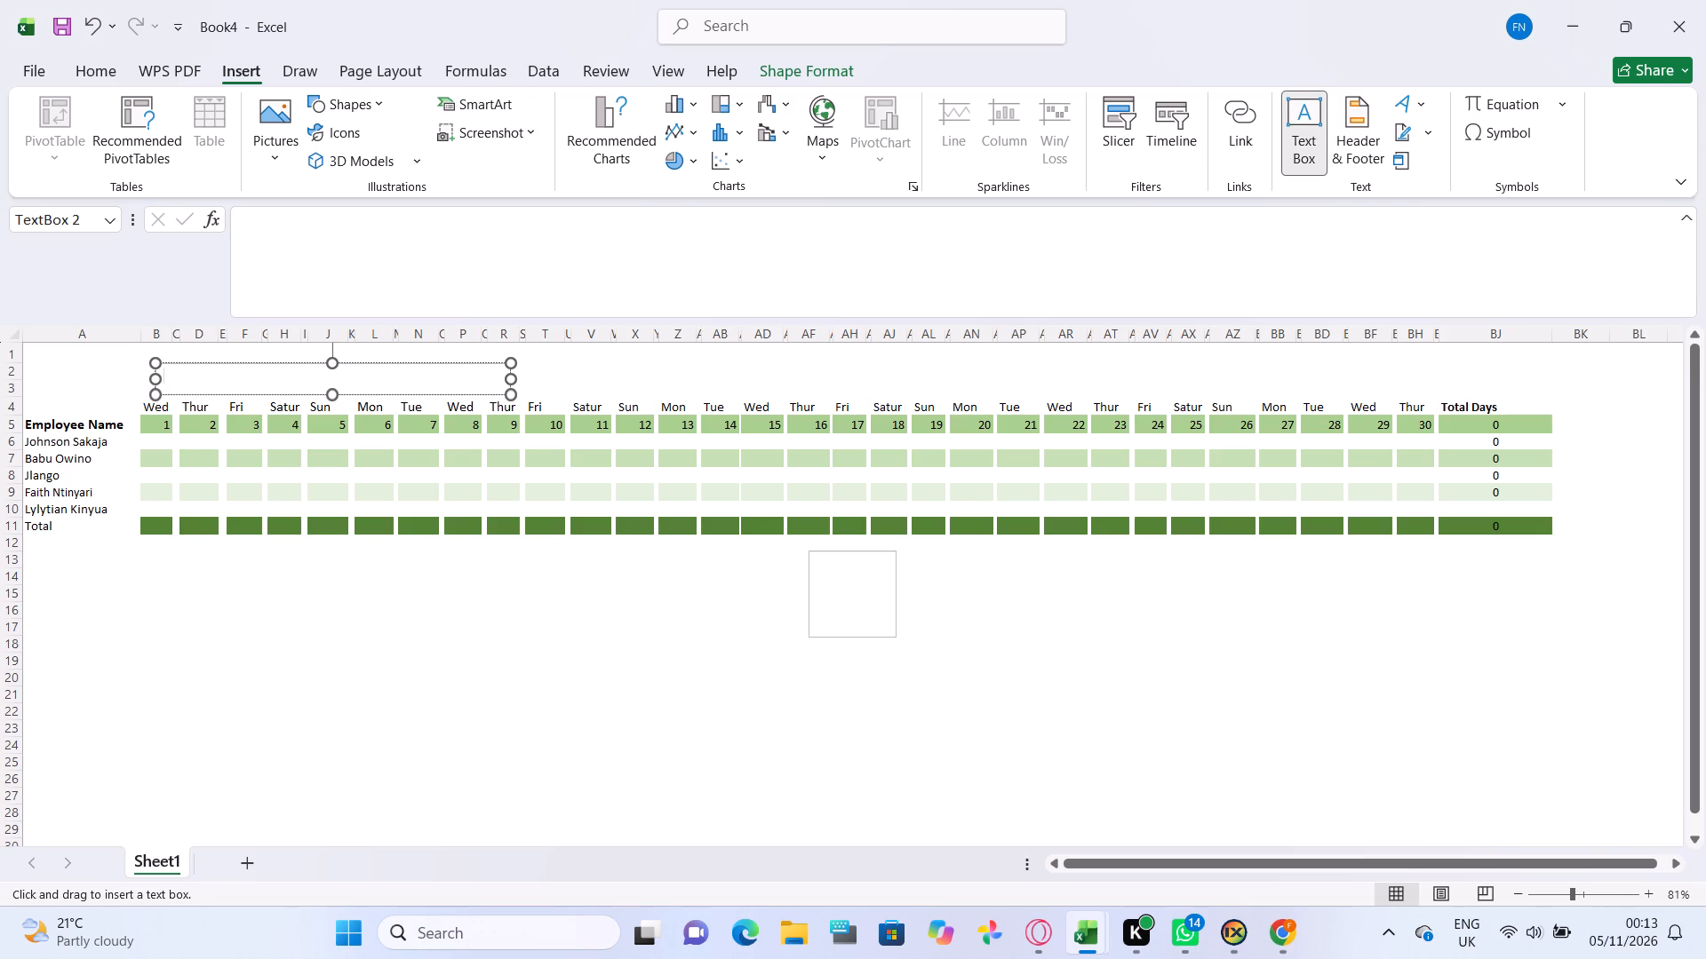
drag(1411, 359, 1532, 382)
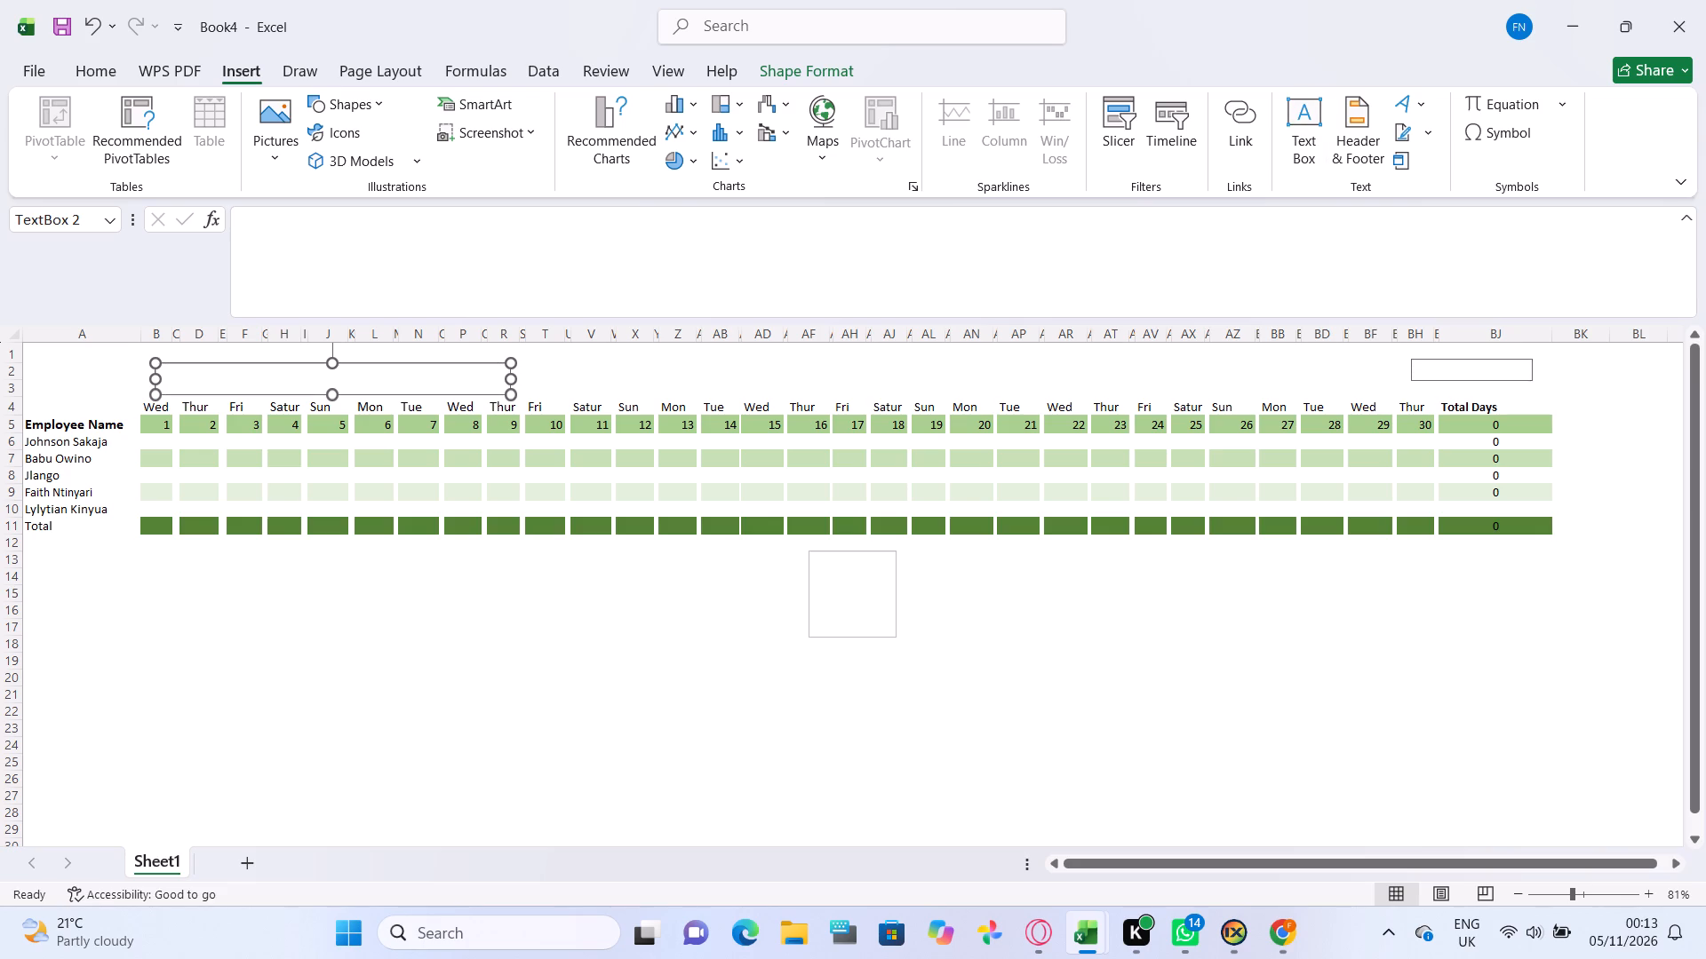
drag(1532, 382, 1511, 398)
drag(1511, 398, 1525, 392)
drag(1525, 392, 1525, 391)
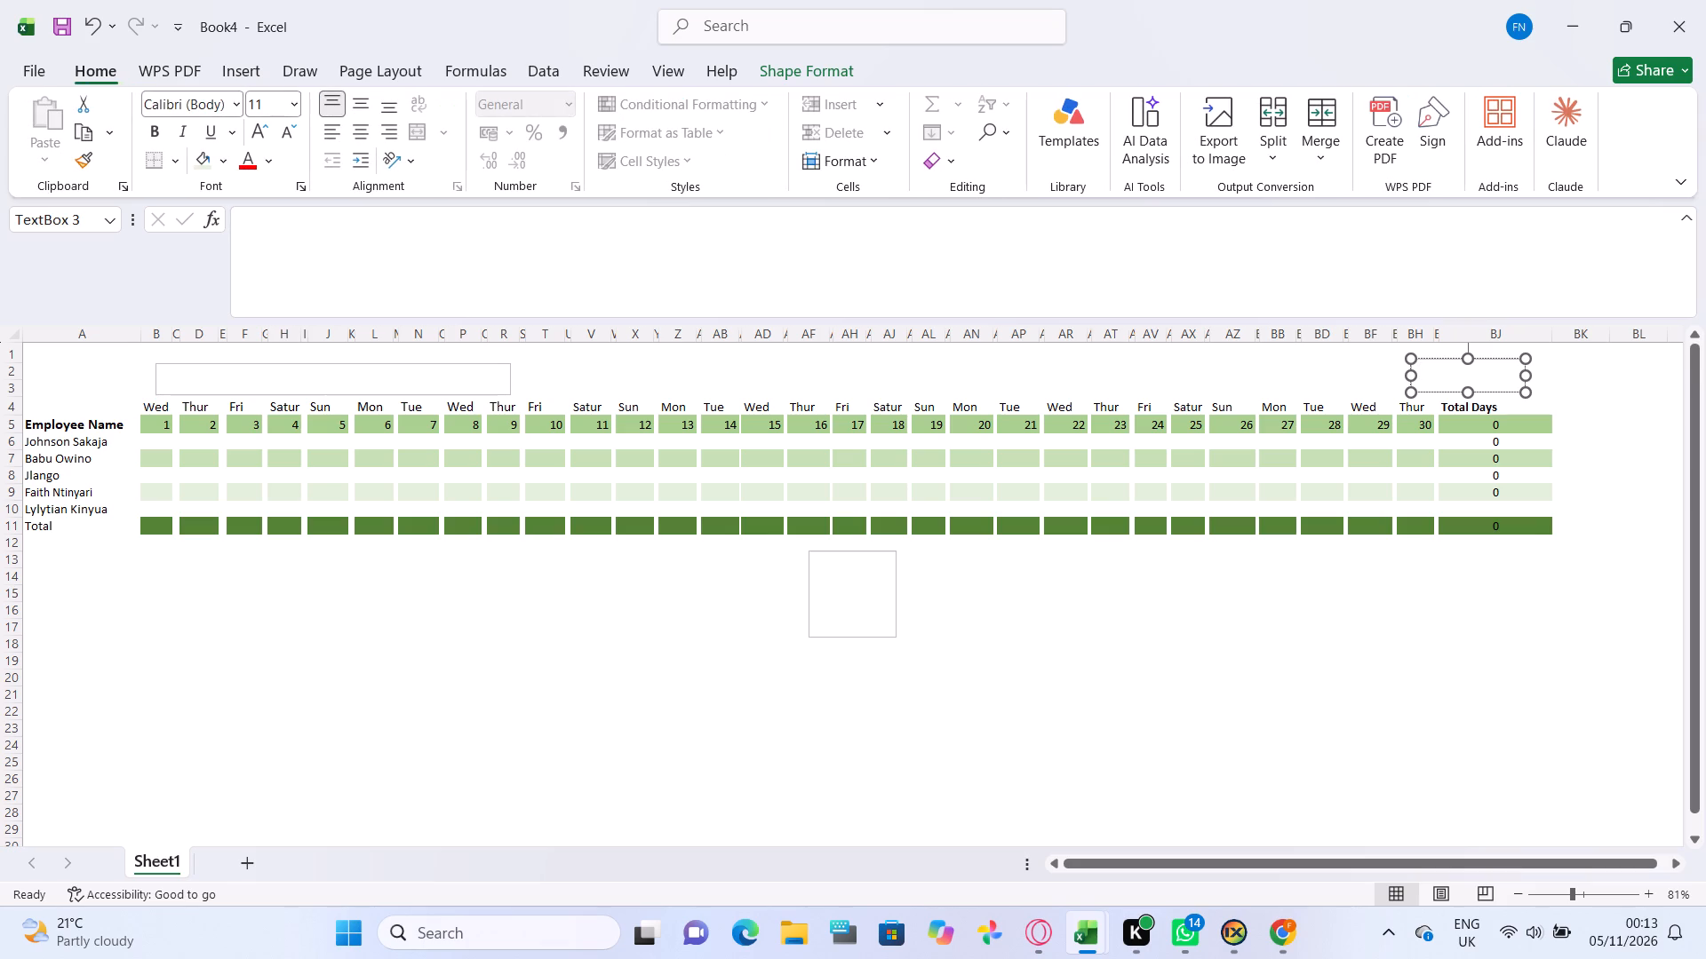
Enter the heading Dates of Absence in the wide text box above the weekday row.
click(359, 376)
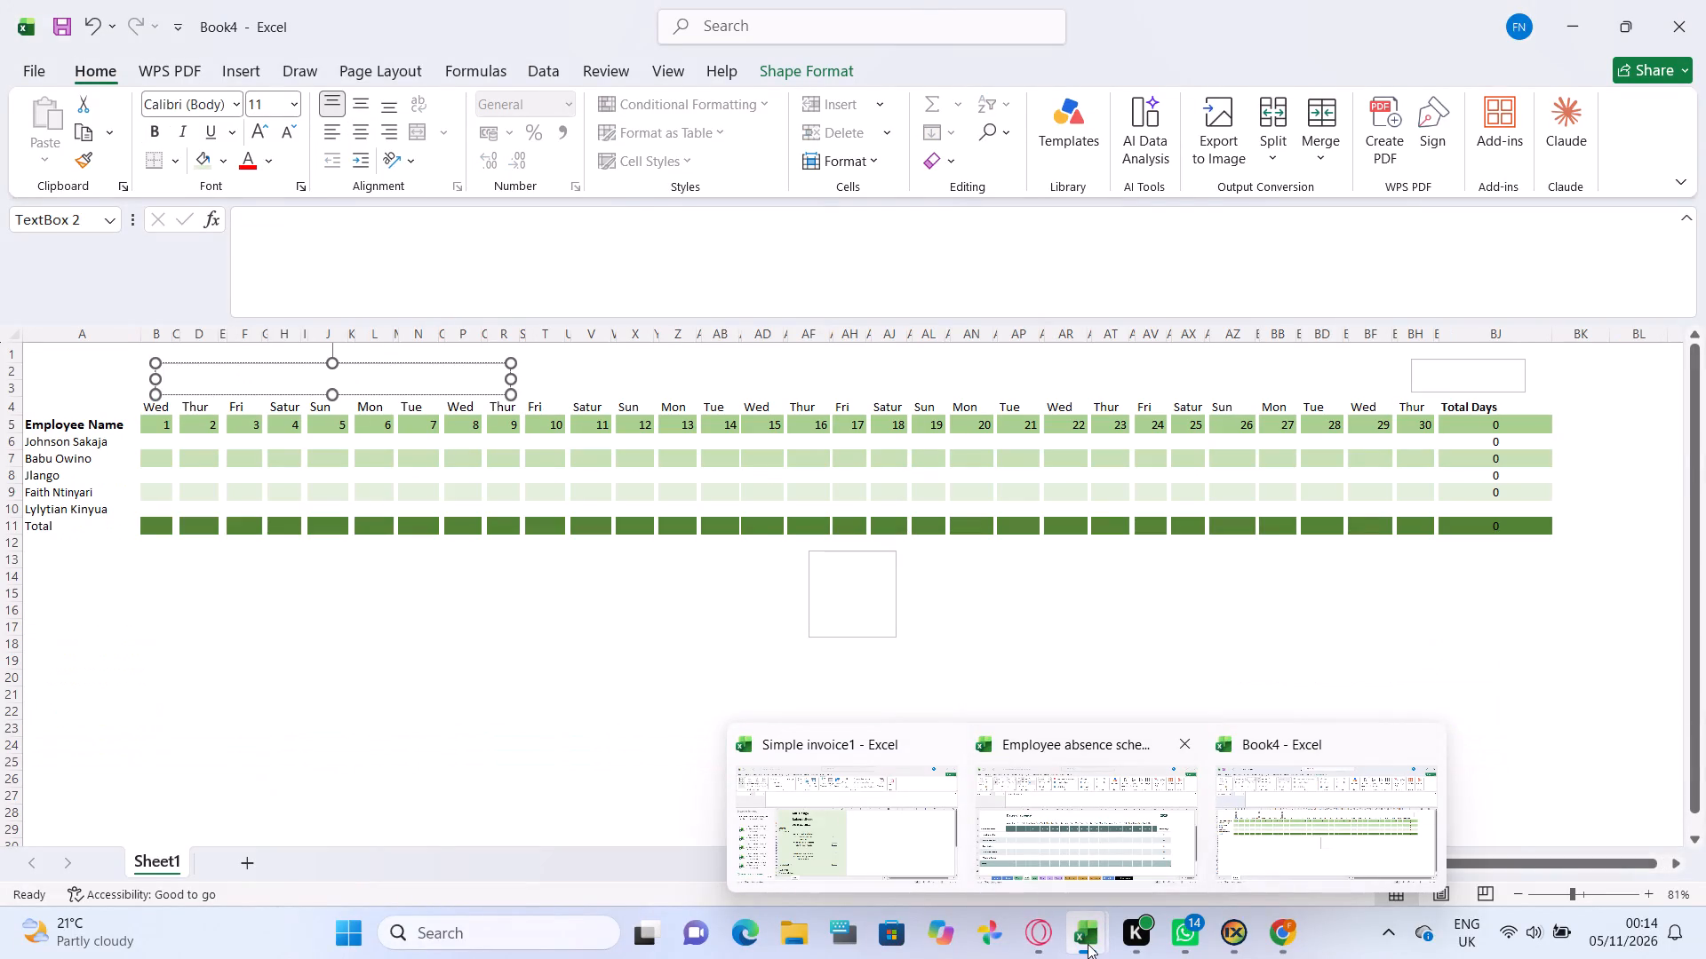
click(1301, 812)
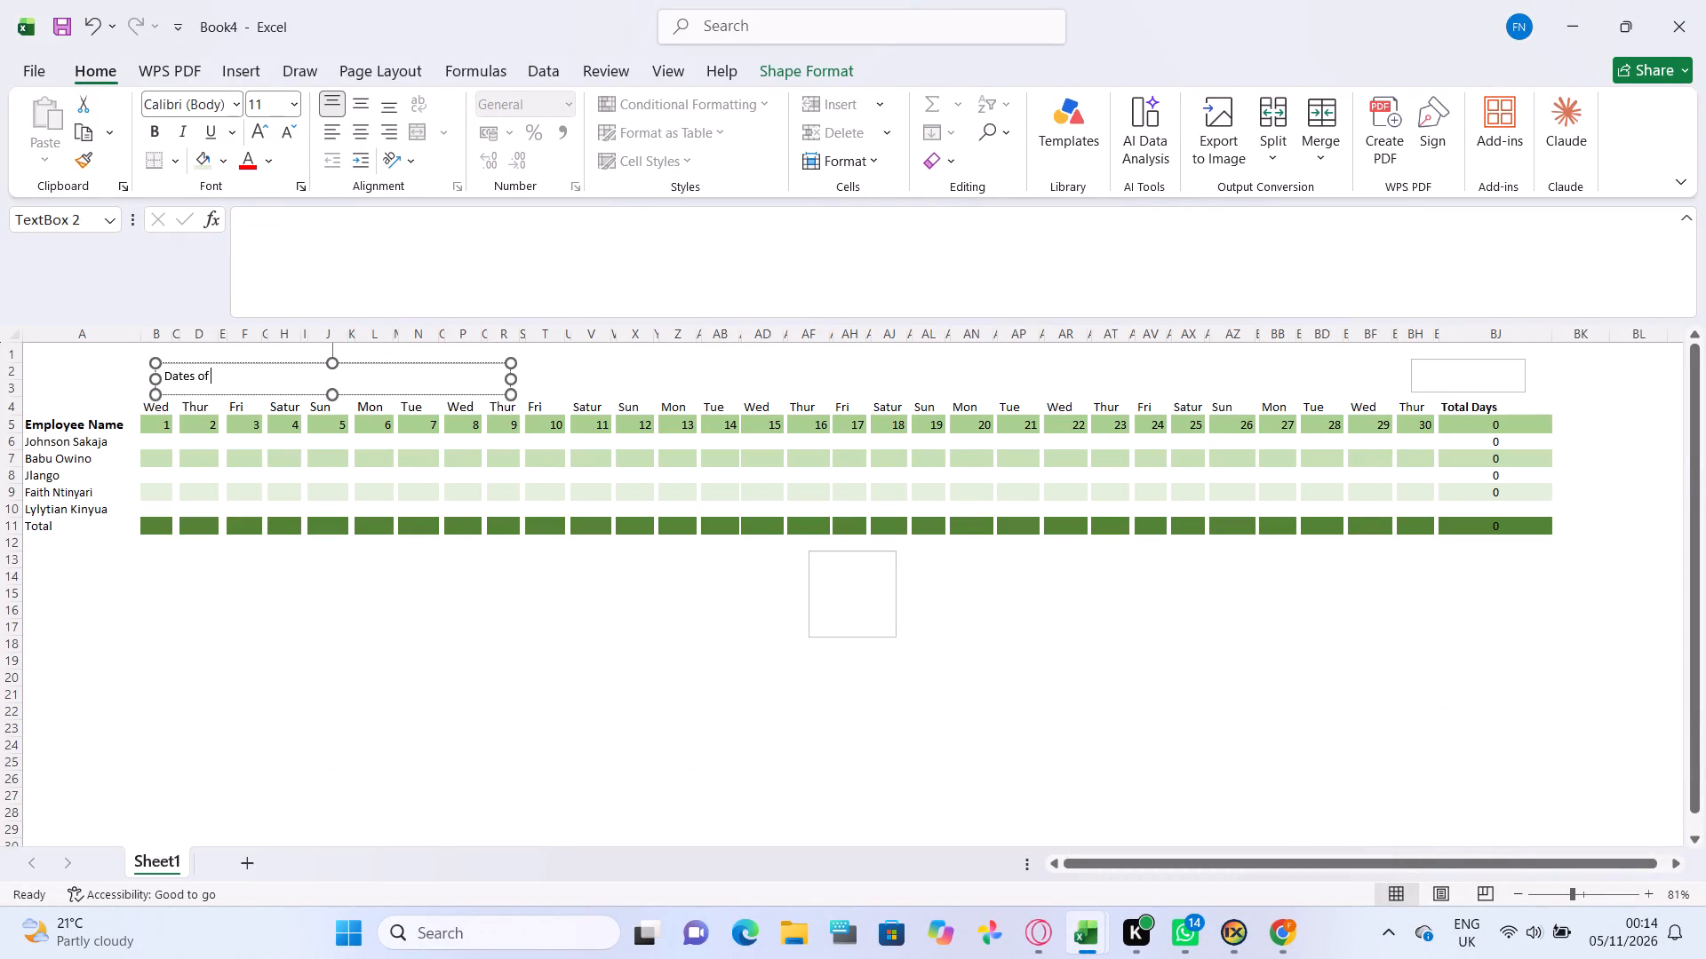
text(bsence)
Enter the year 2026 in the small text box above Total Days.
click(1471, 374)
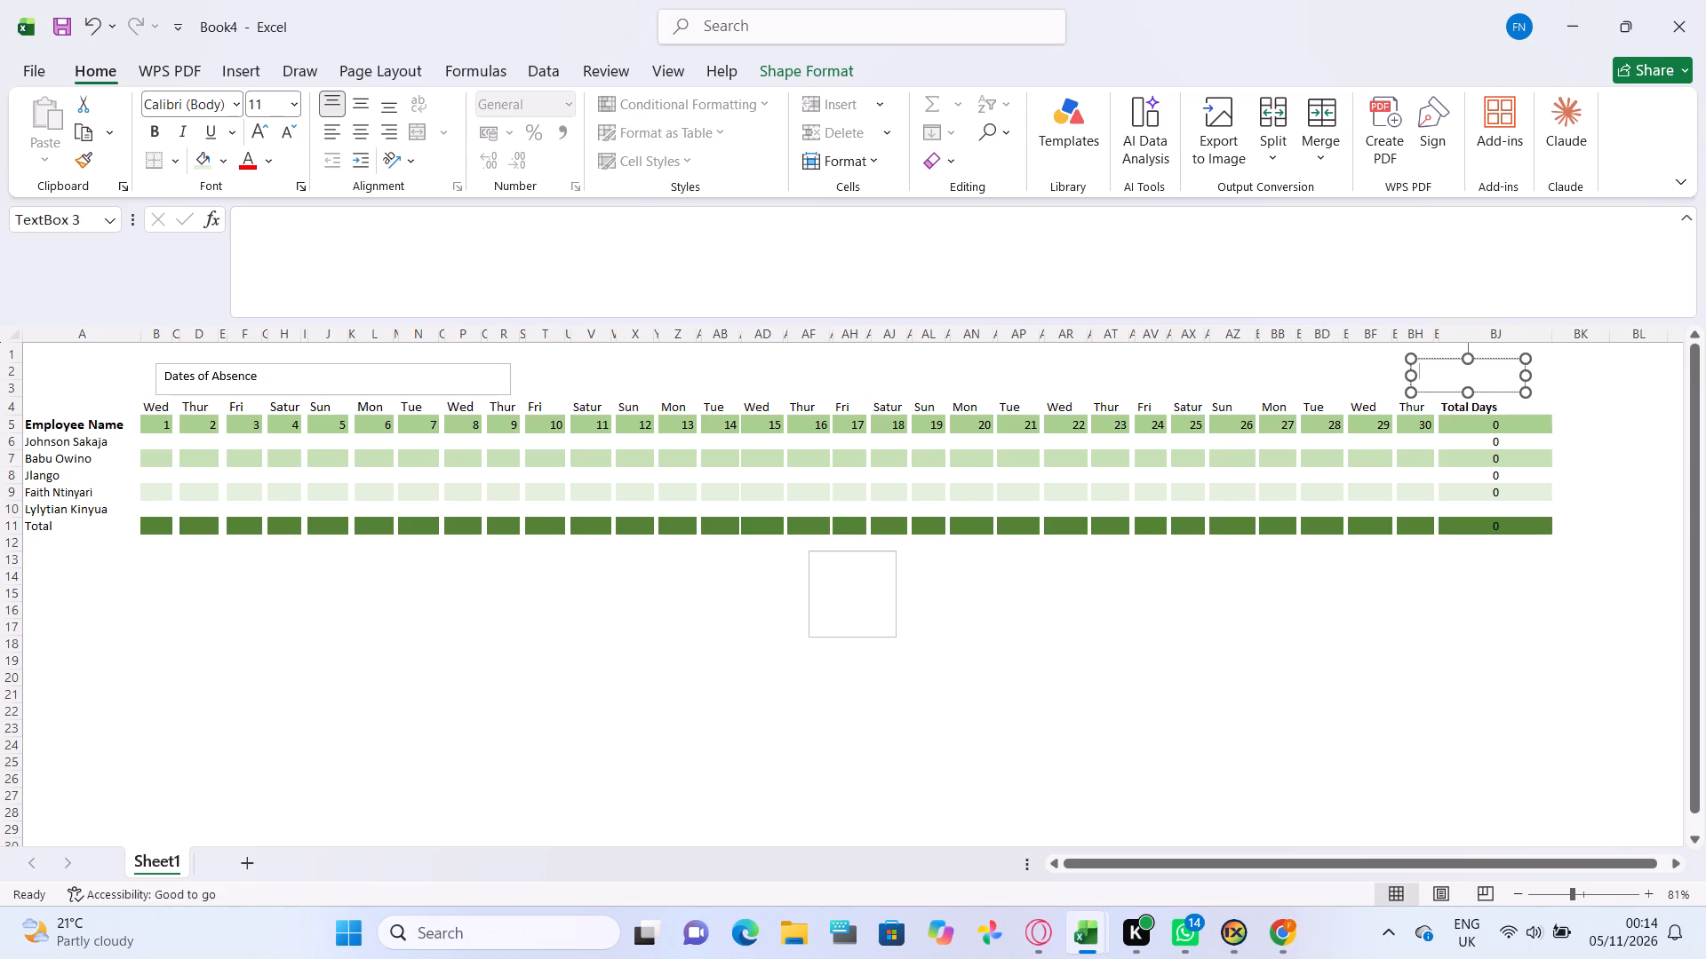
key(2)
text(026)
Make the 2026 text bold and set its font size to 24.
drag(1422, 376, 1447, 369)
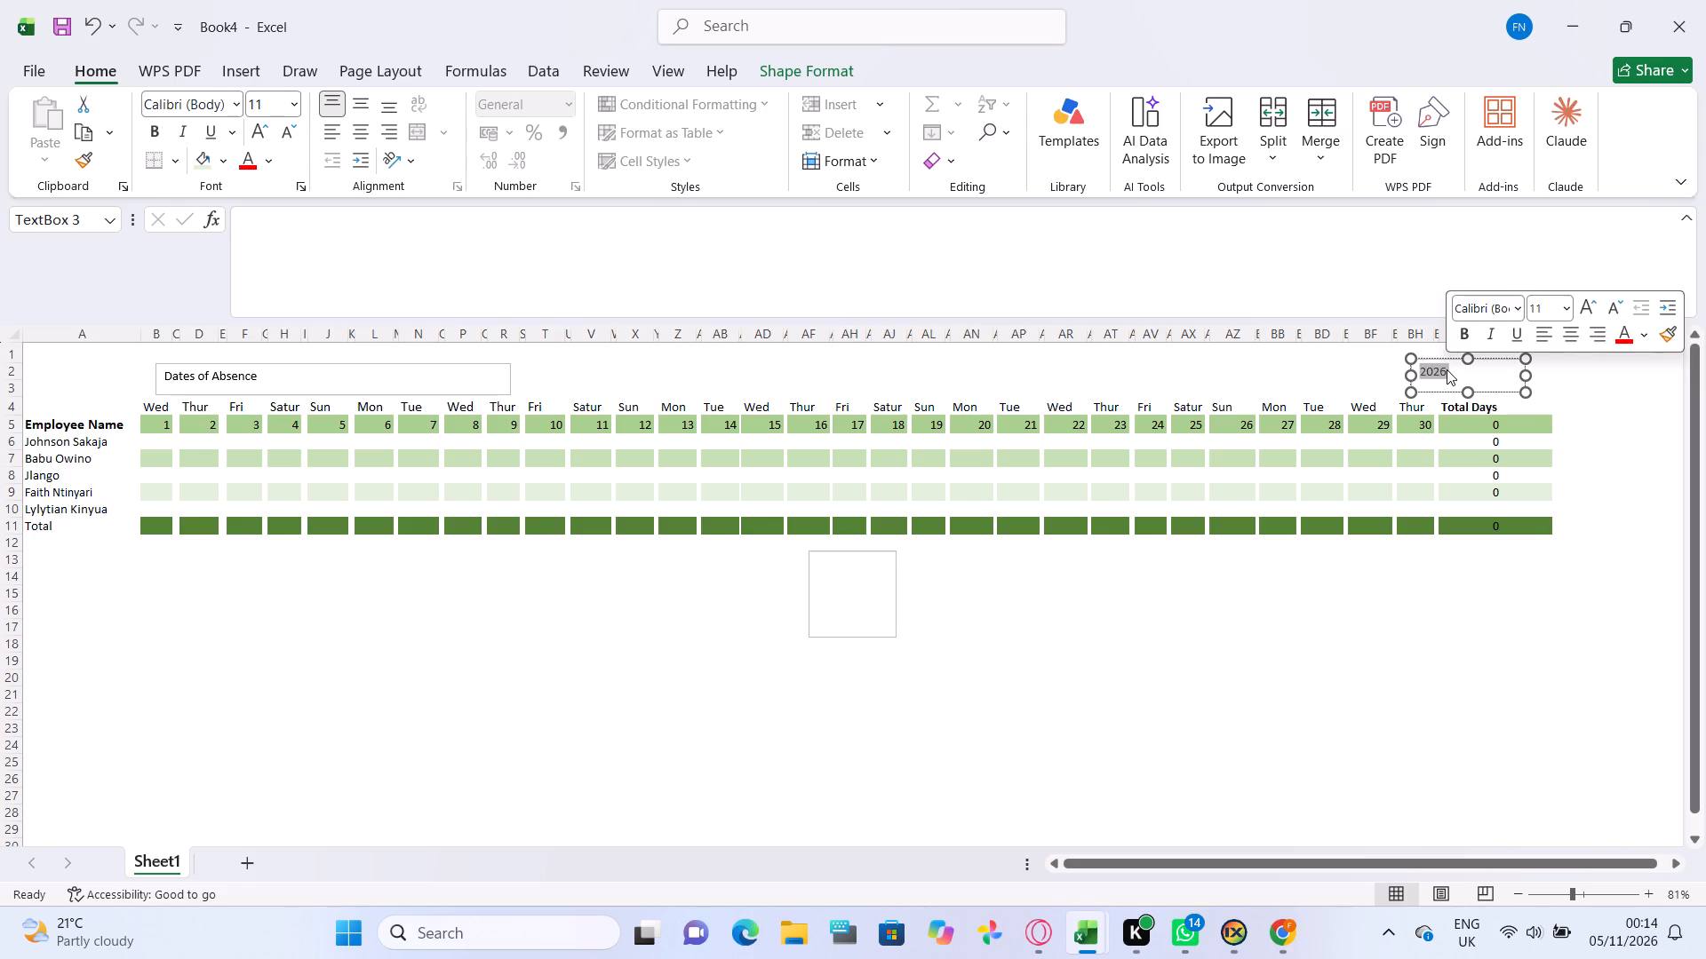
click(156, 133)
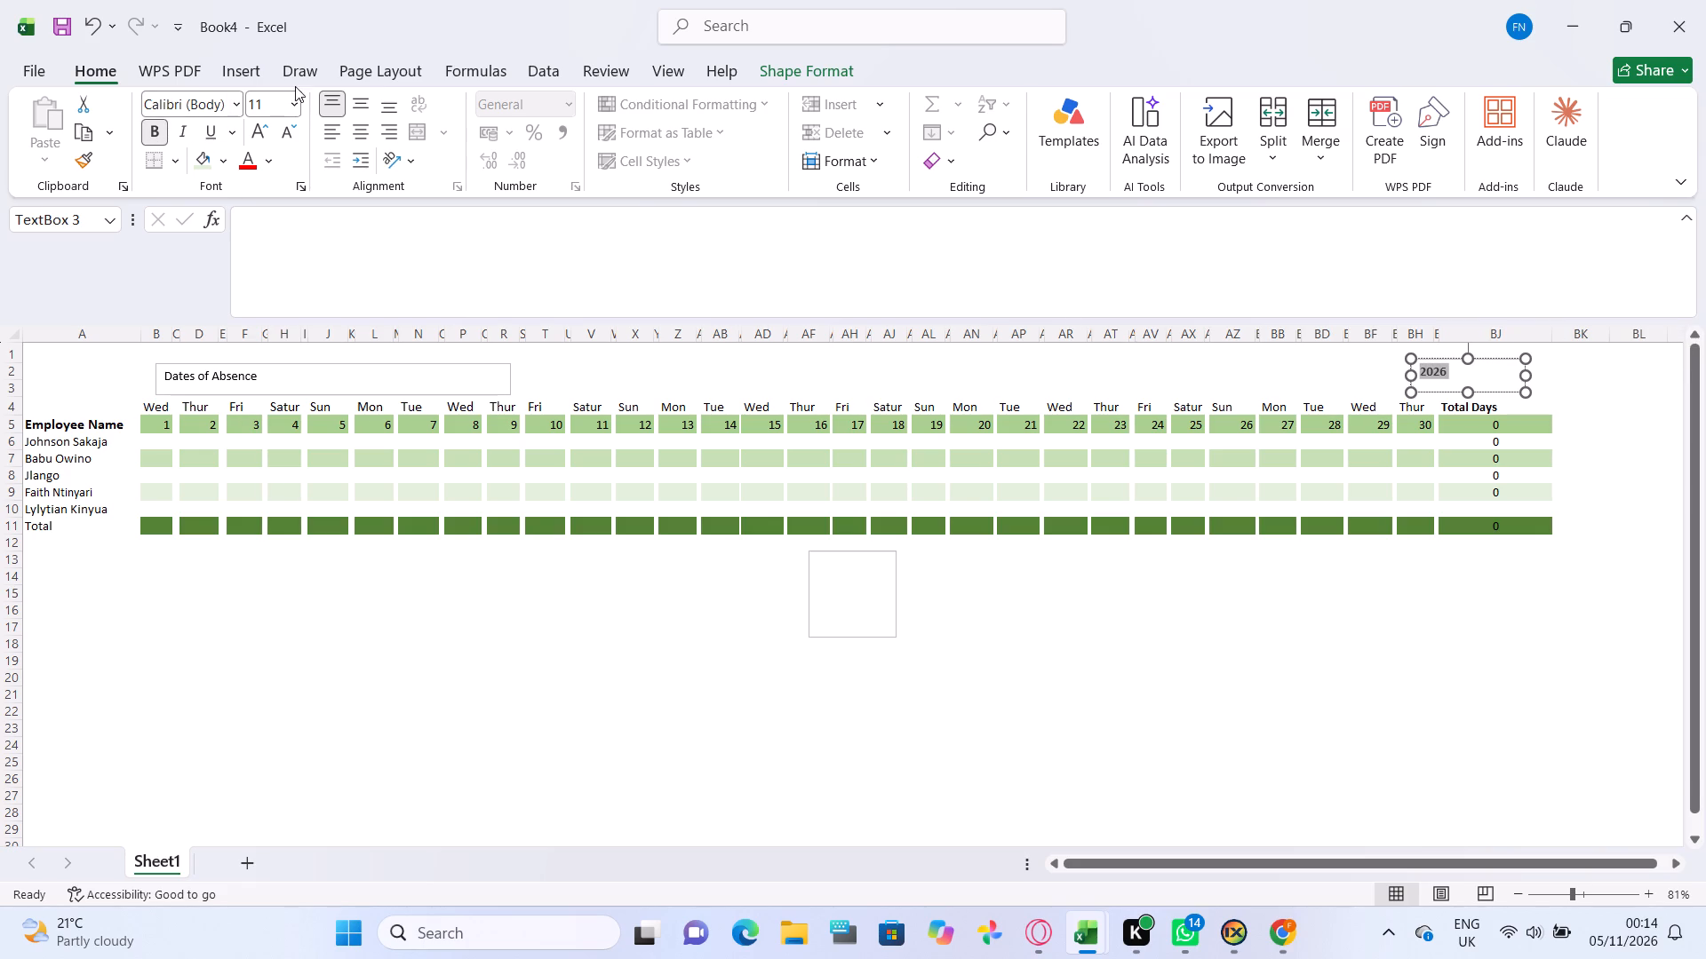
triple_click(259, 134)
double_click(259, 134)
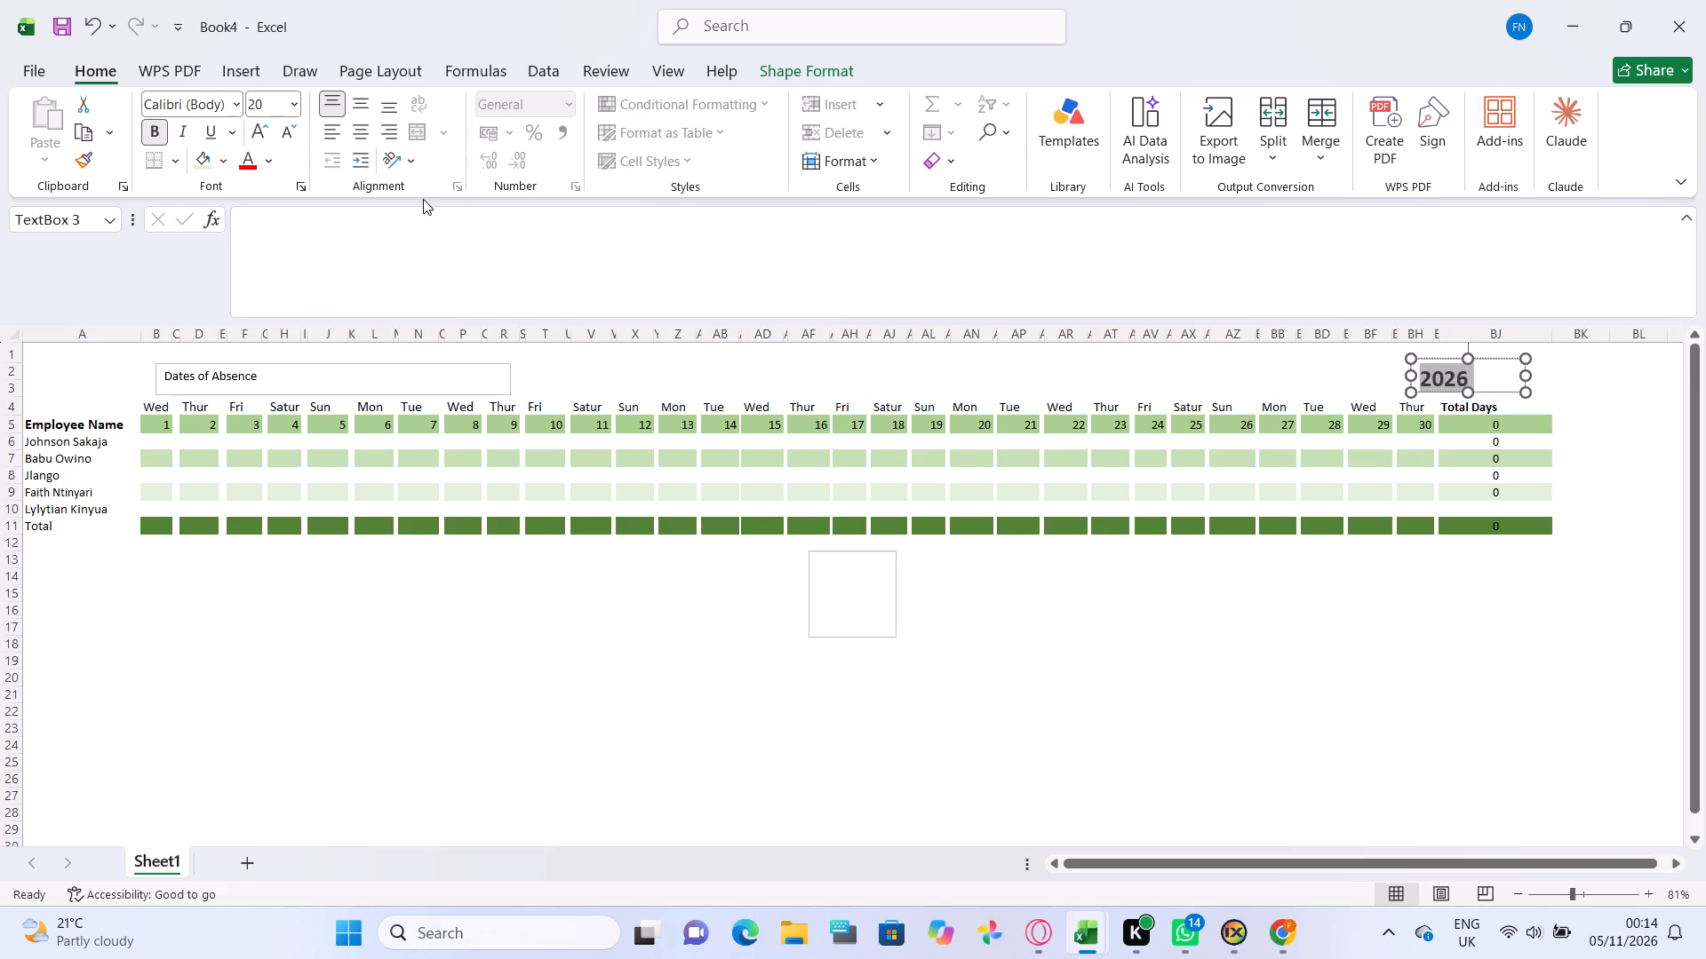
click(259, 134)
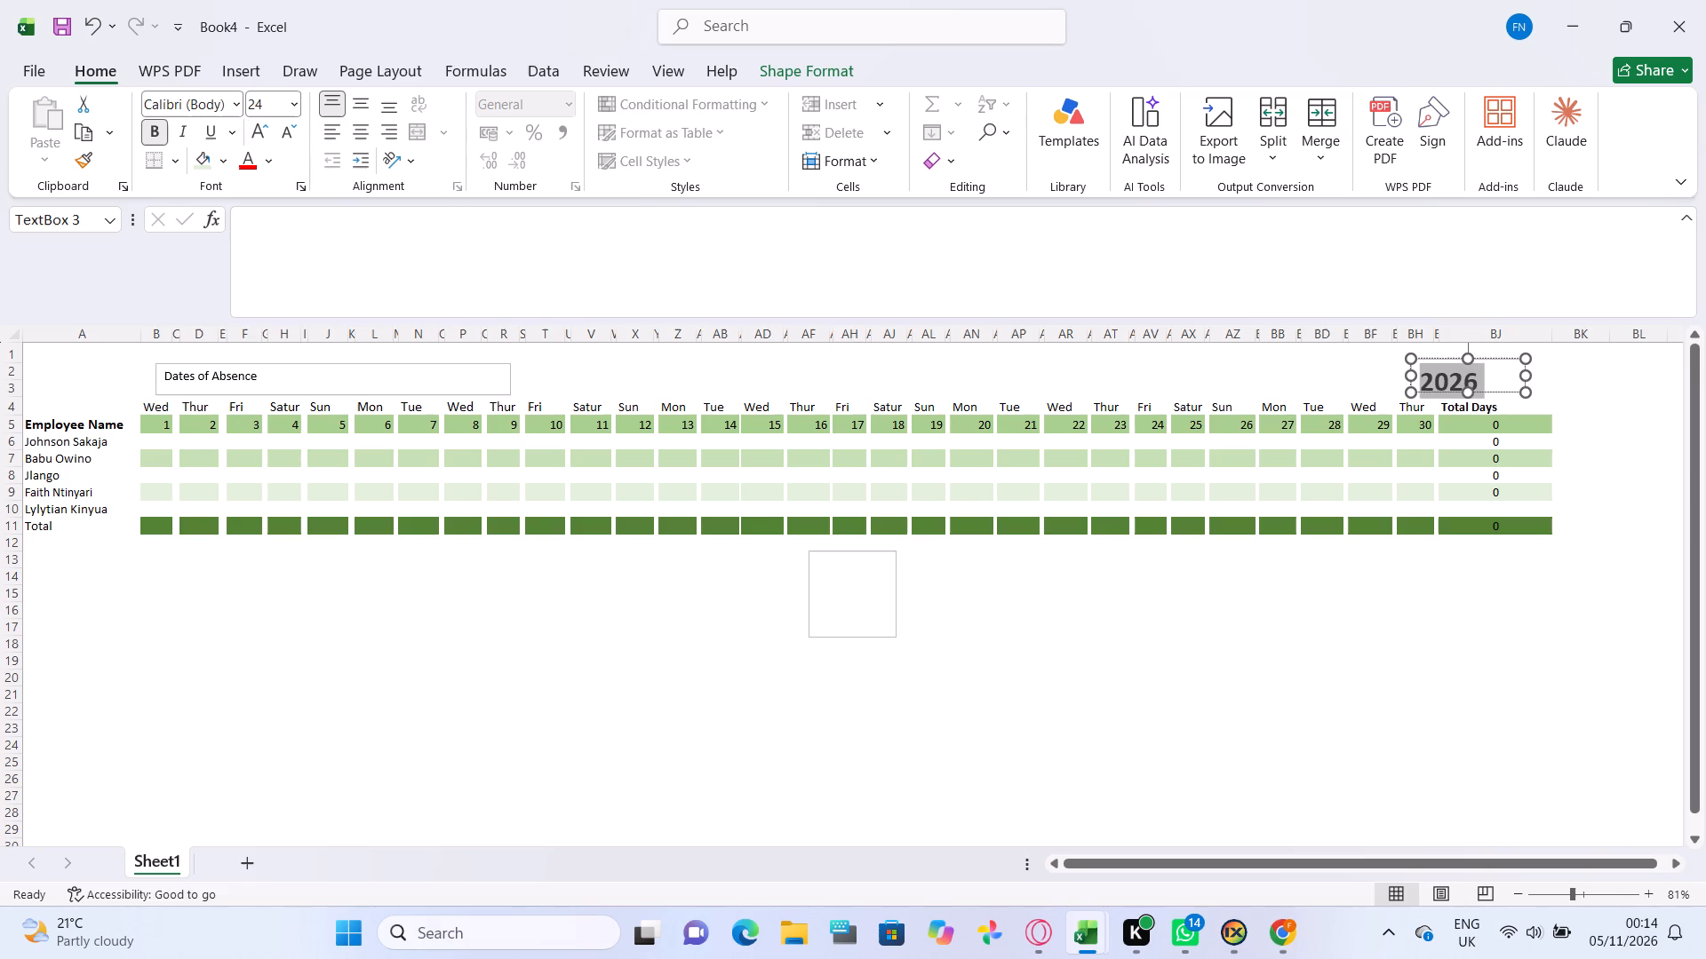
click(1564, 381)
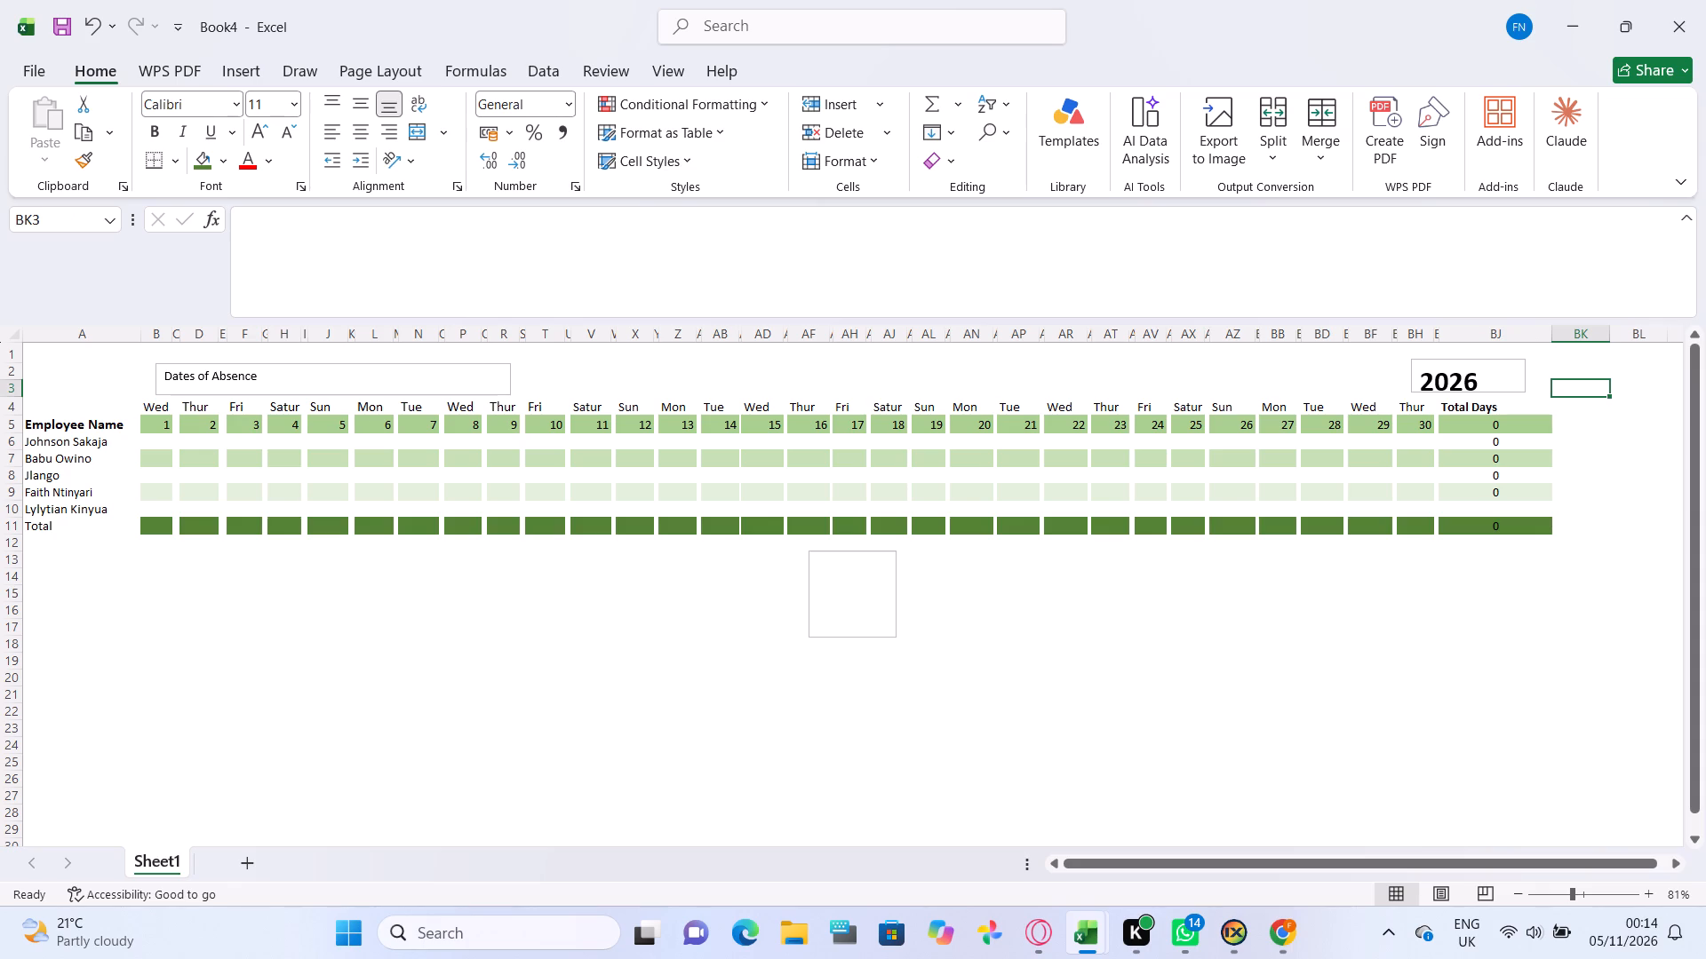
Make the word Dates in the Dates of Absence heading bold and set its font size to 16.
click(172, 382)
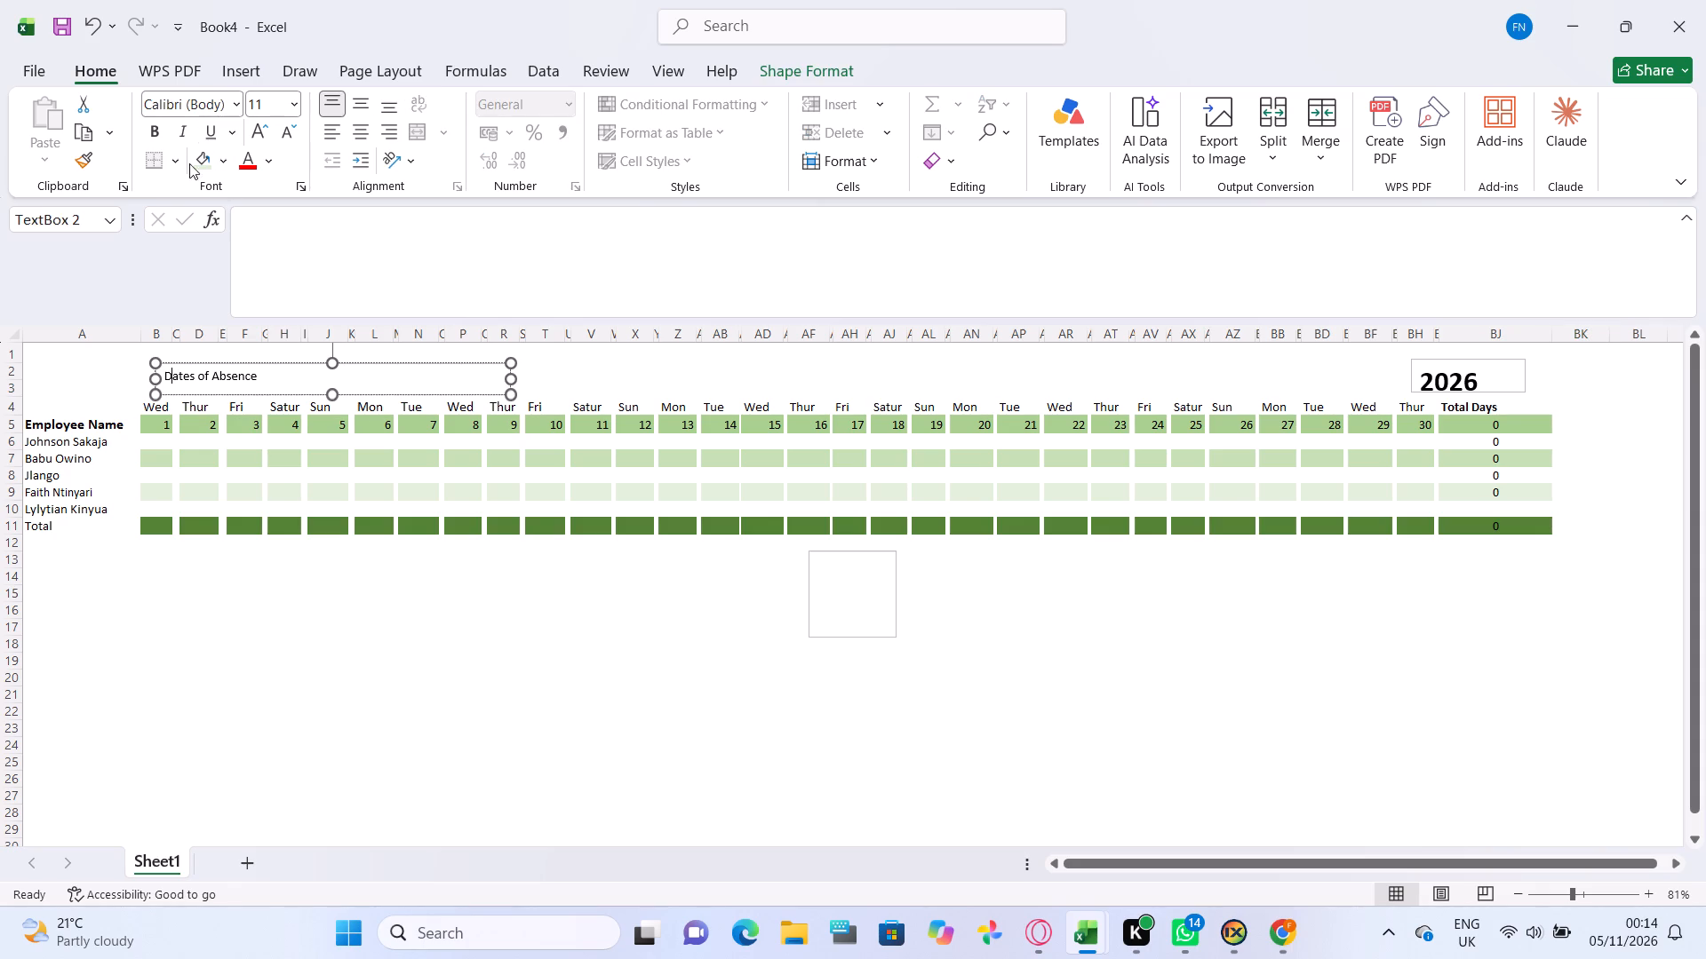
triple_click(255, 133)
triple_click(255, 133)
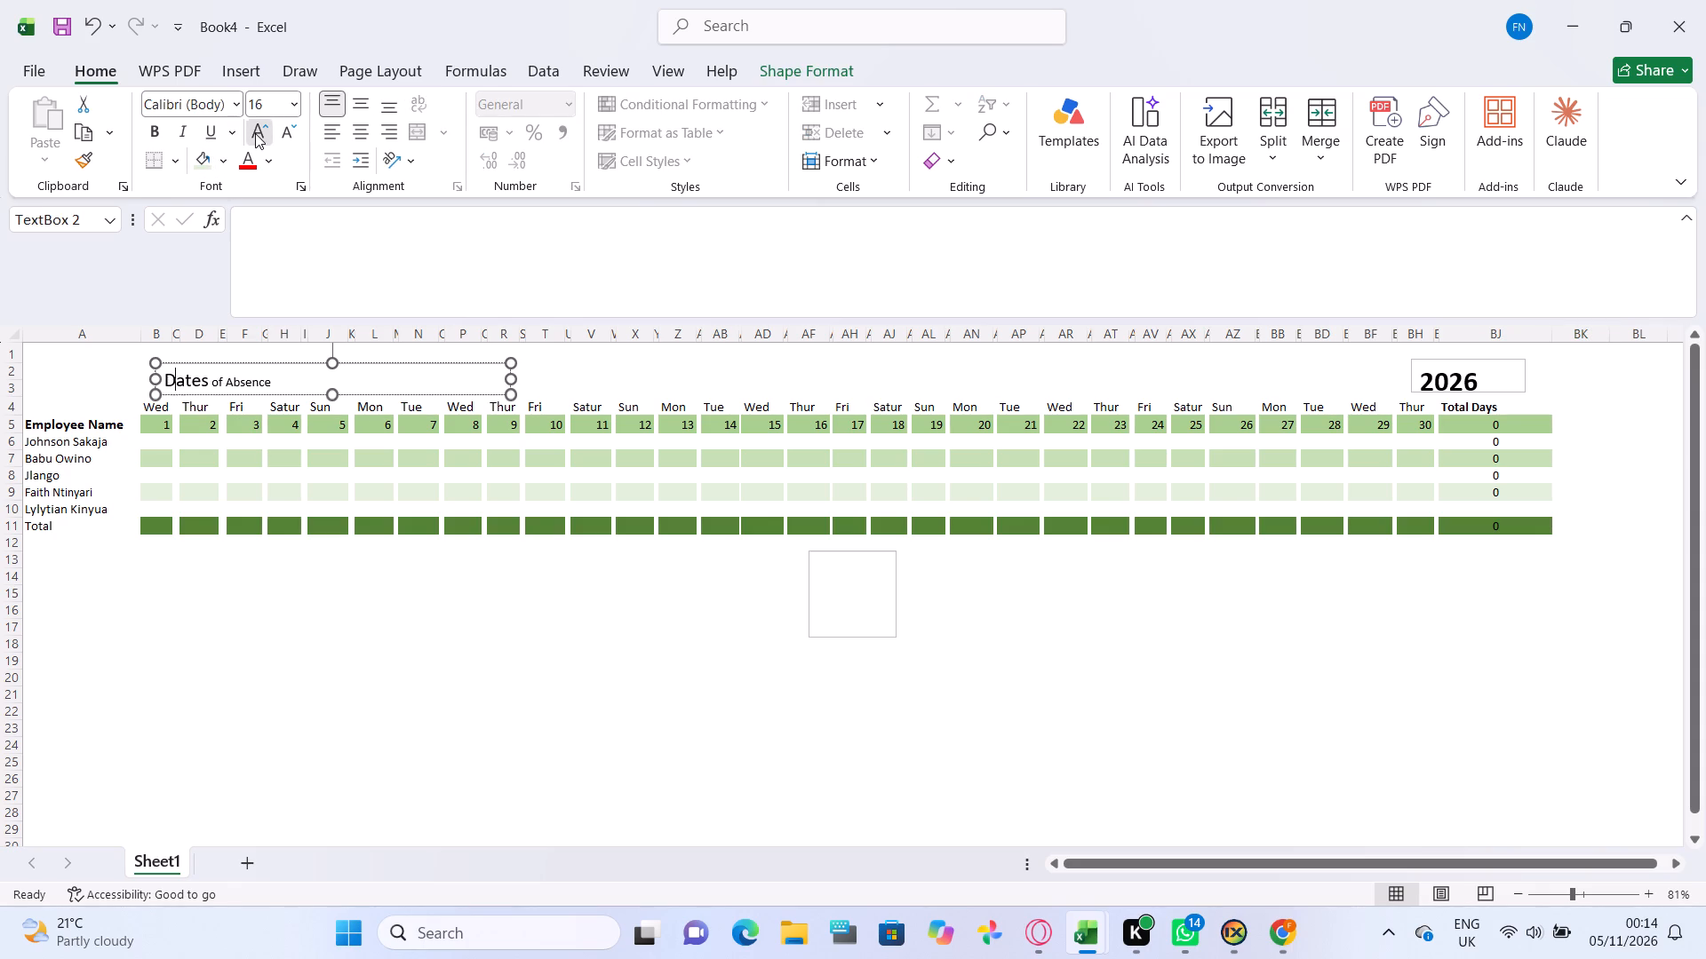
click(154, 136)
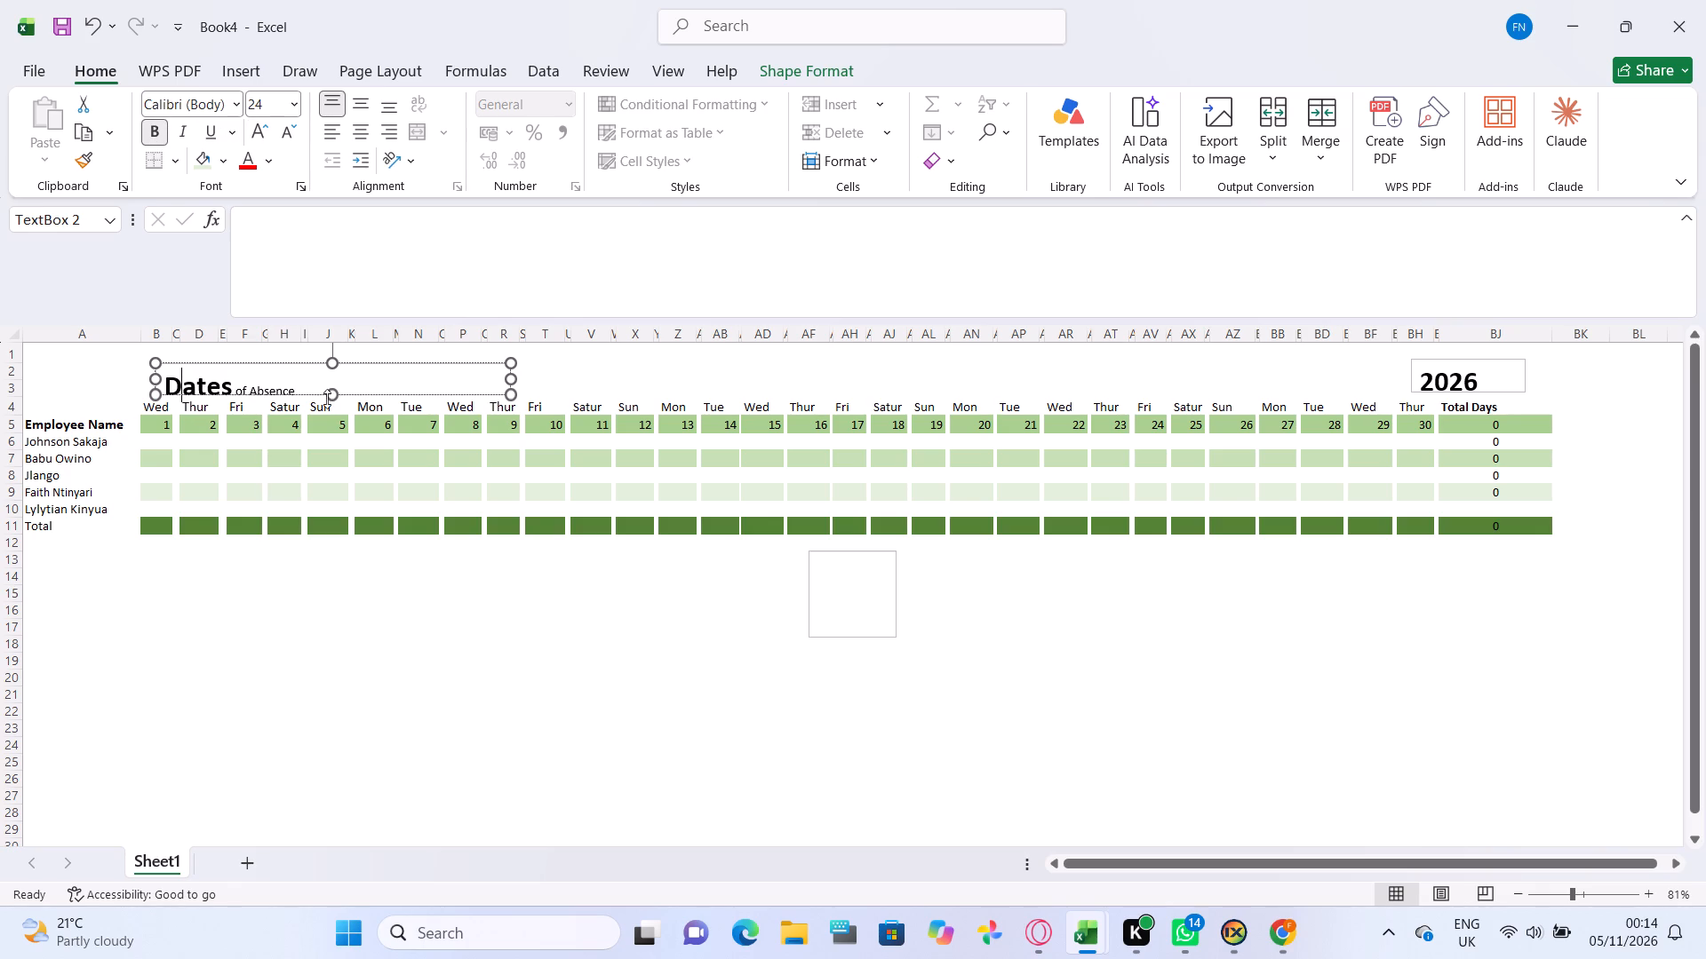
scroll(314, 372, down, 1)
scroll(312, 376, up, 1)
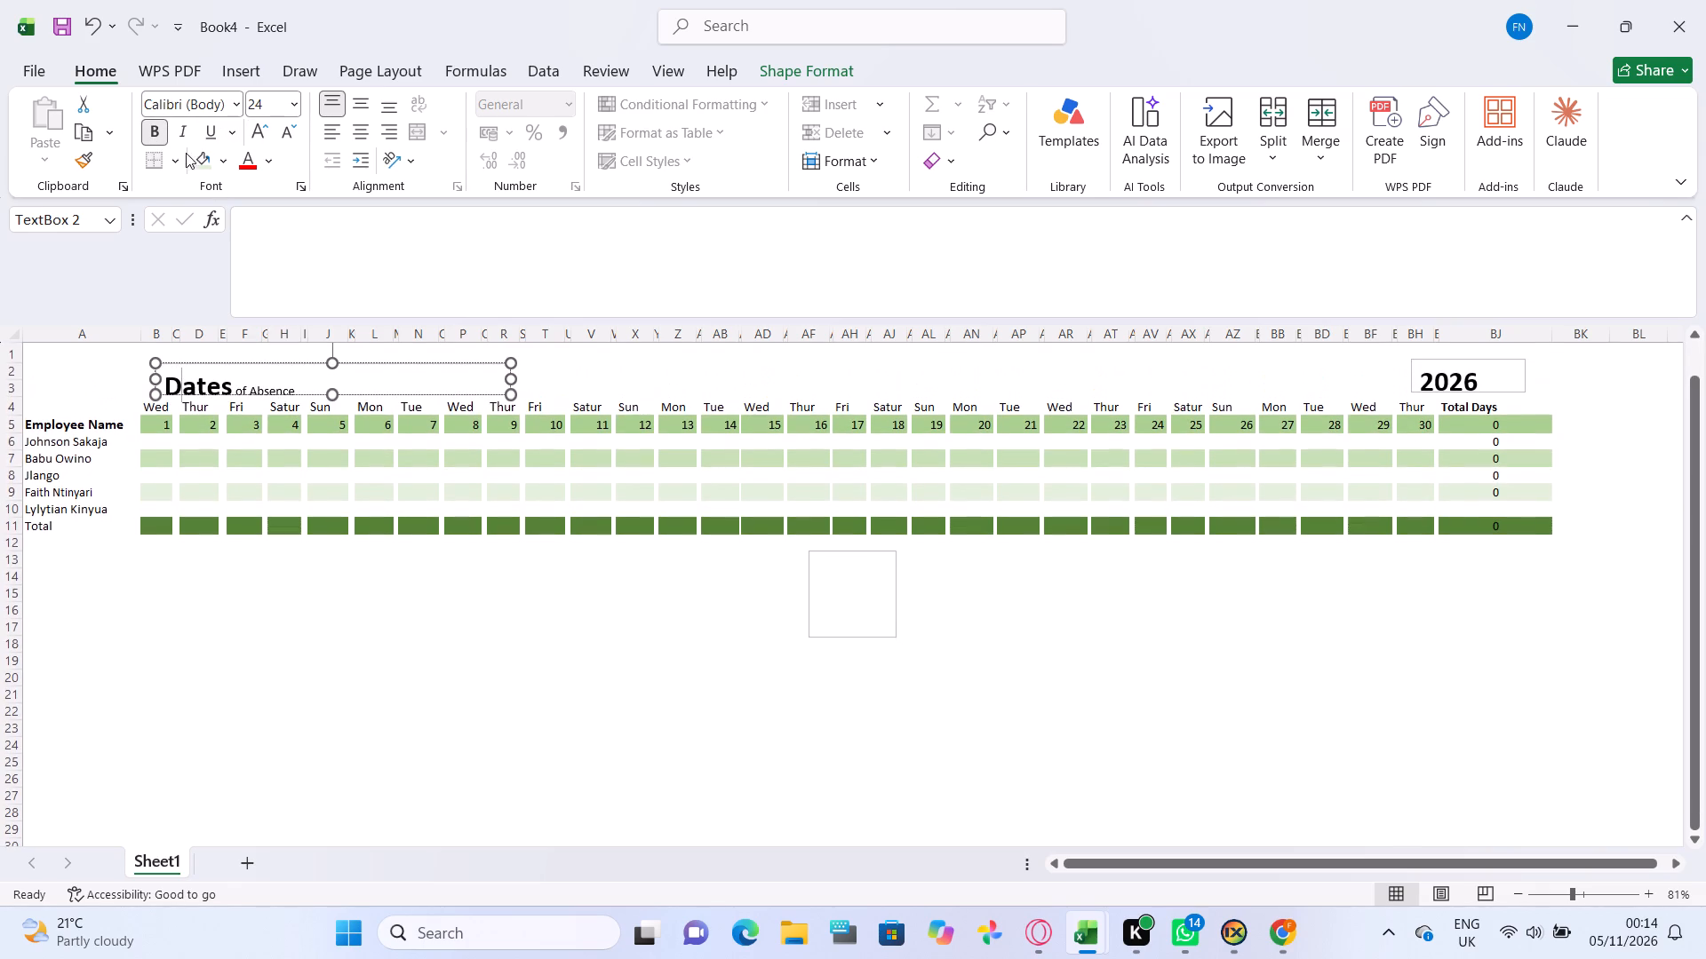
triple_click(277, 134)
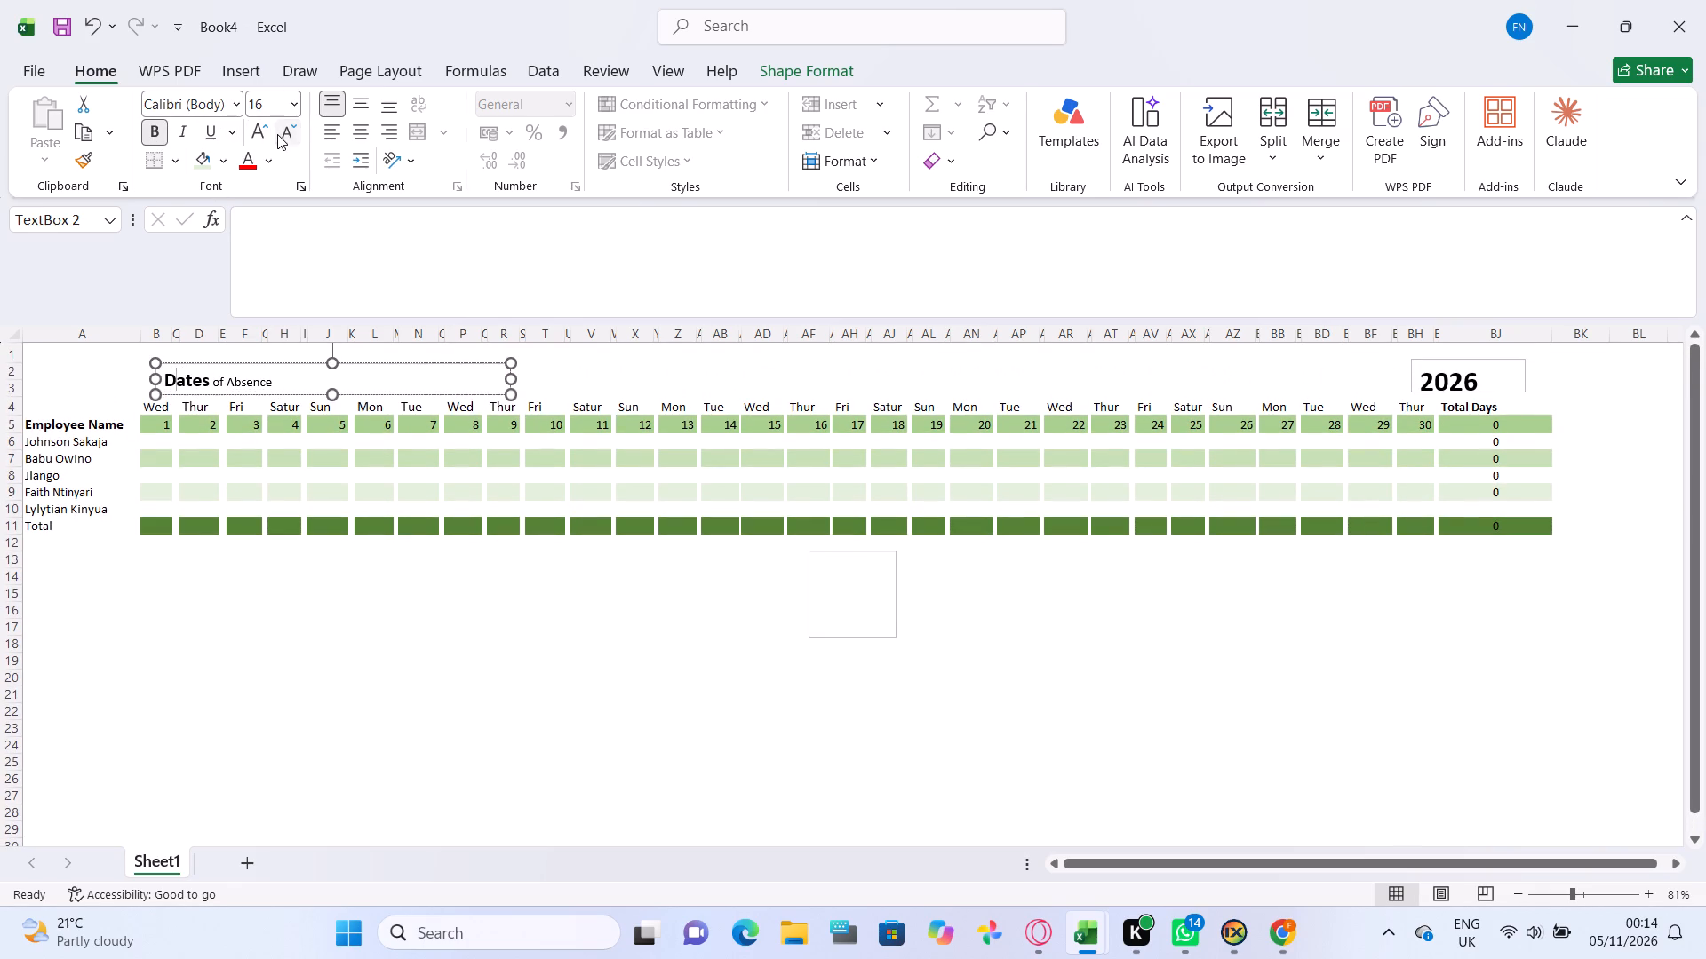
Remove bold from the whole Dates of Absence heading text.
drag(166, 373, 263, 388)
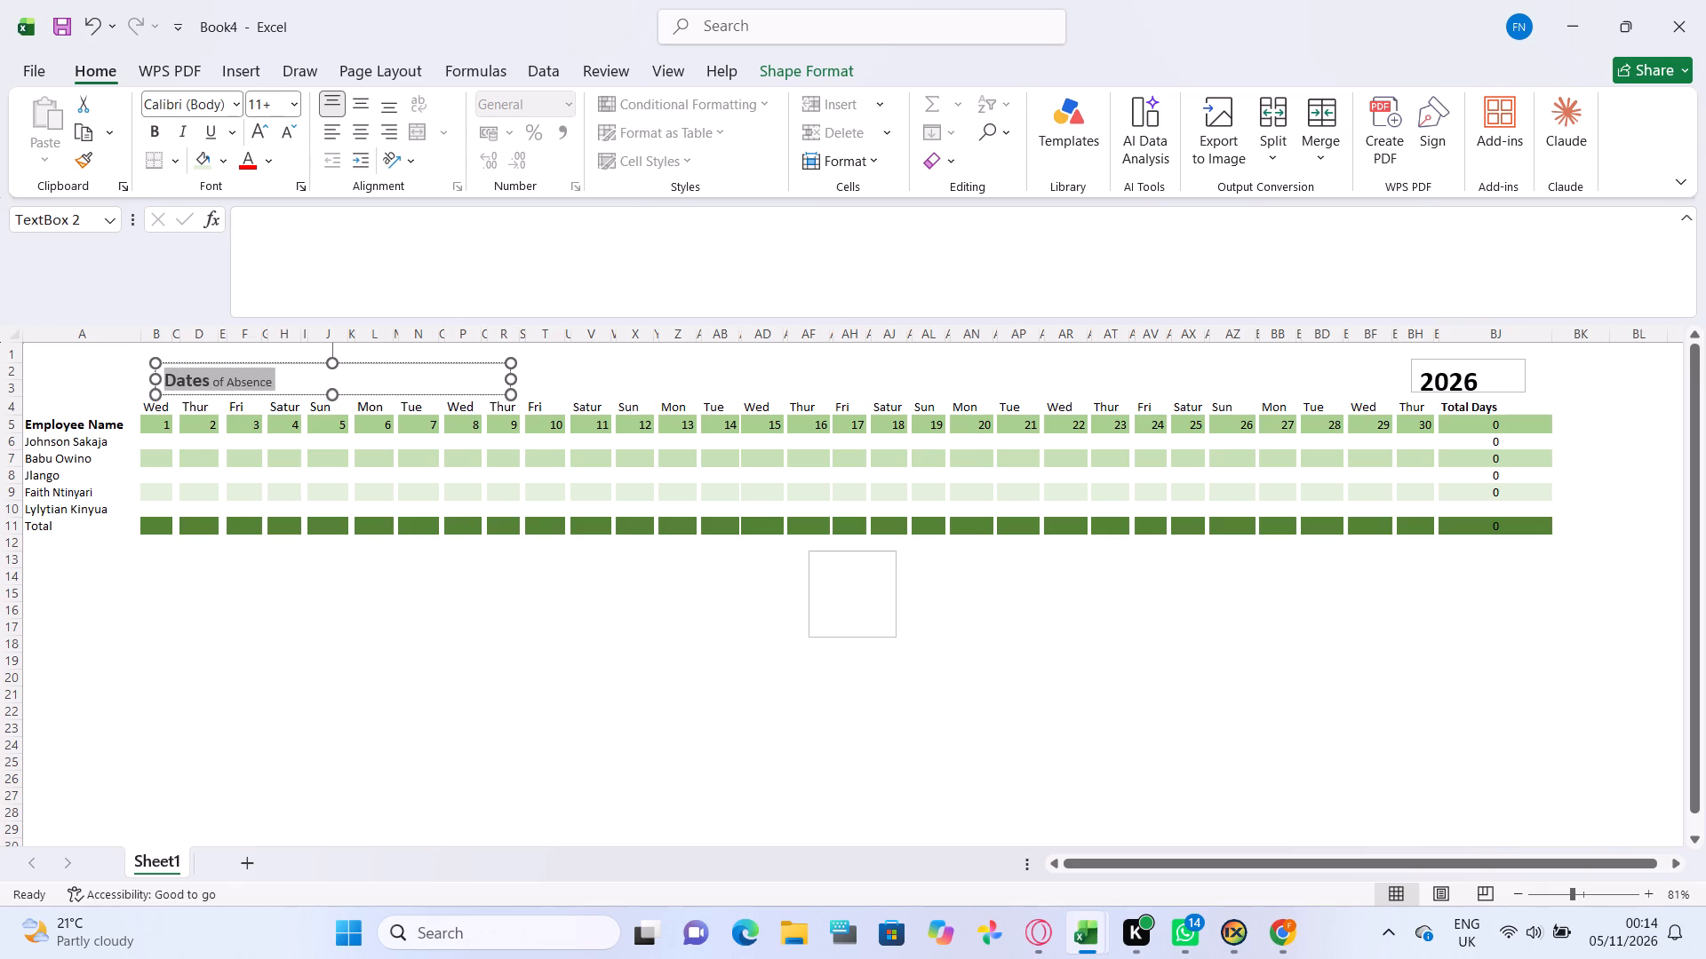
drag(263, 388, 266, 388)
click(283, 355)
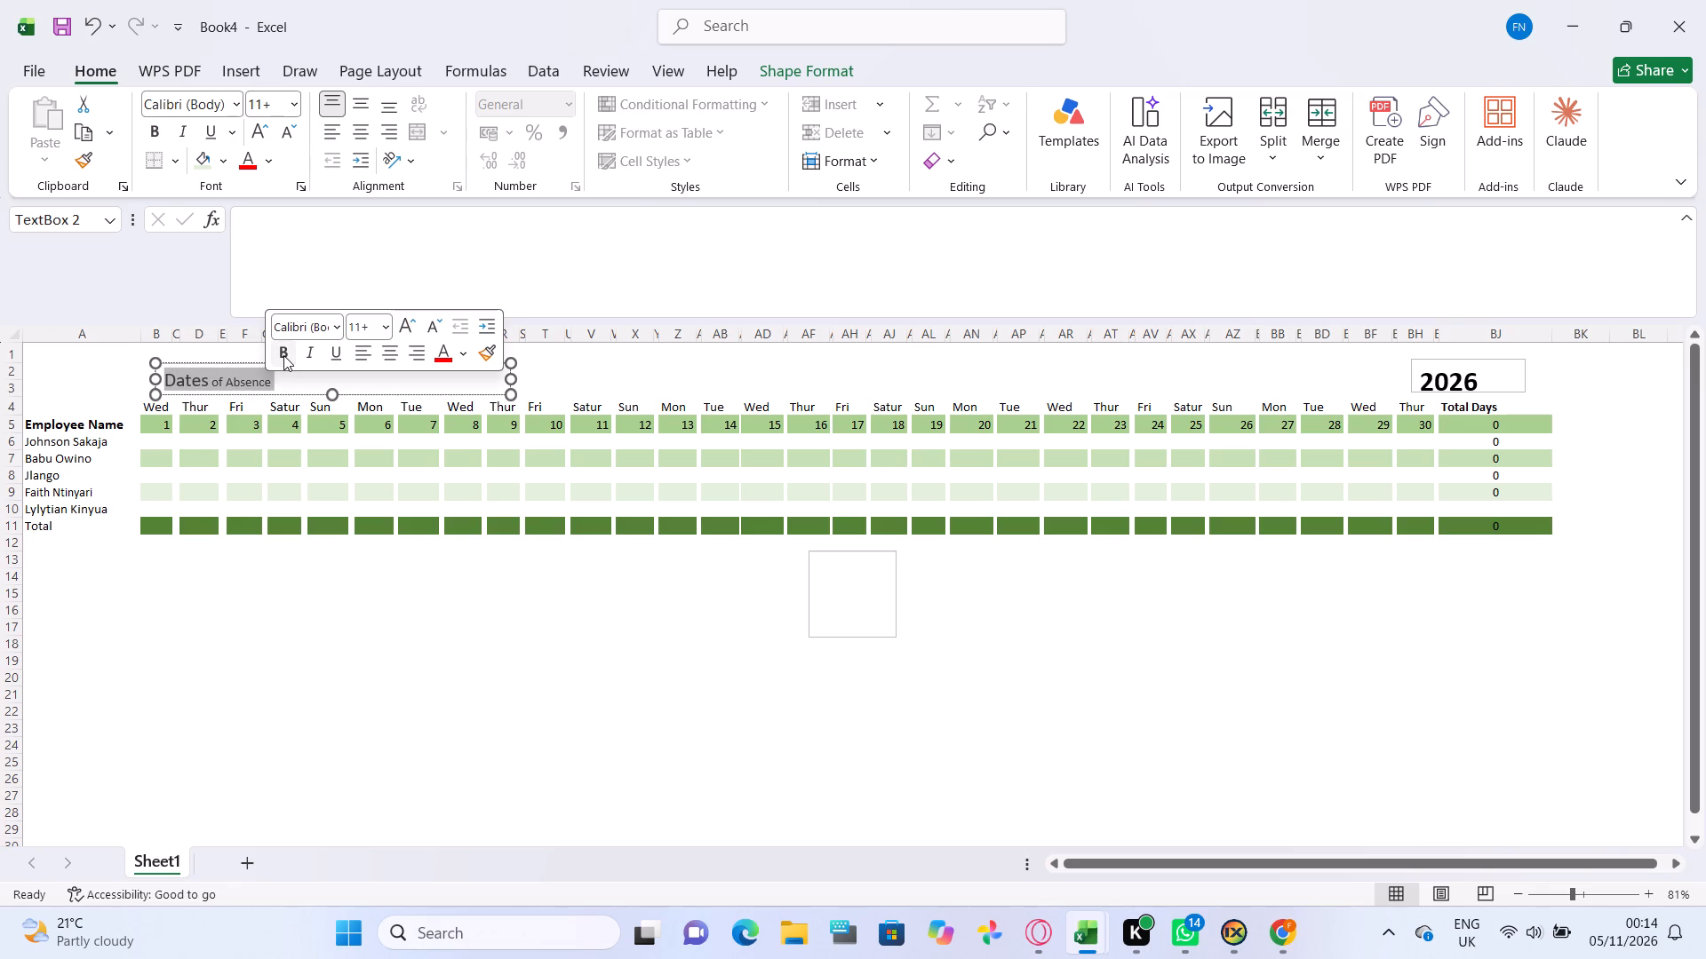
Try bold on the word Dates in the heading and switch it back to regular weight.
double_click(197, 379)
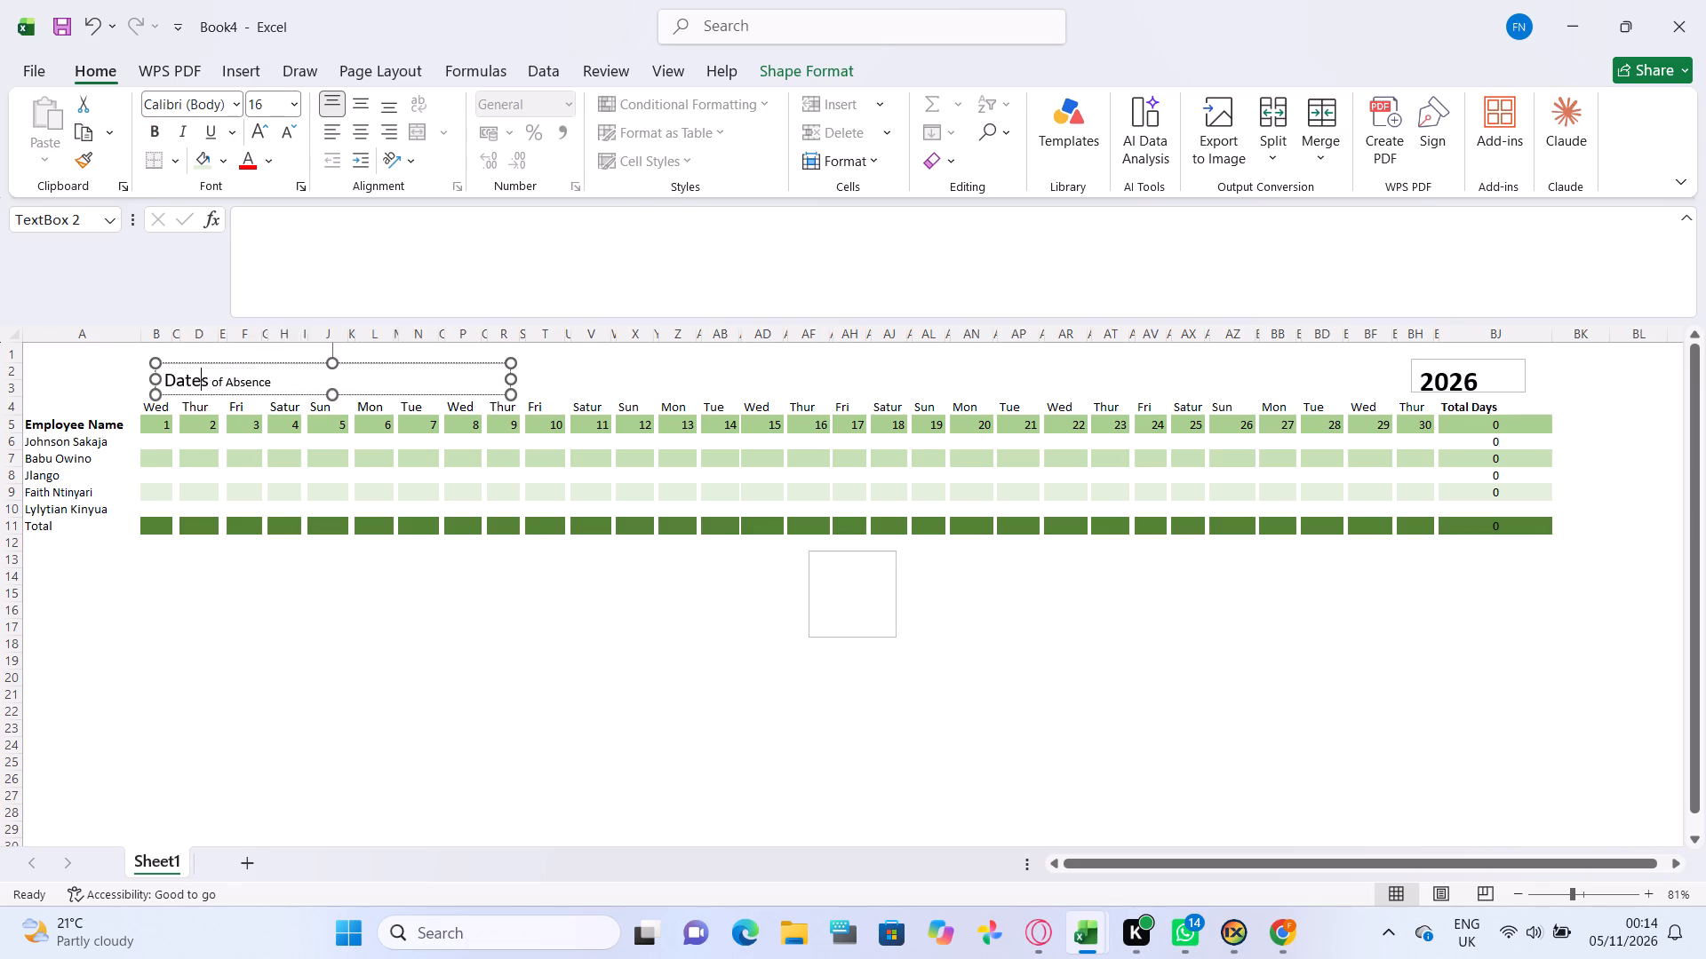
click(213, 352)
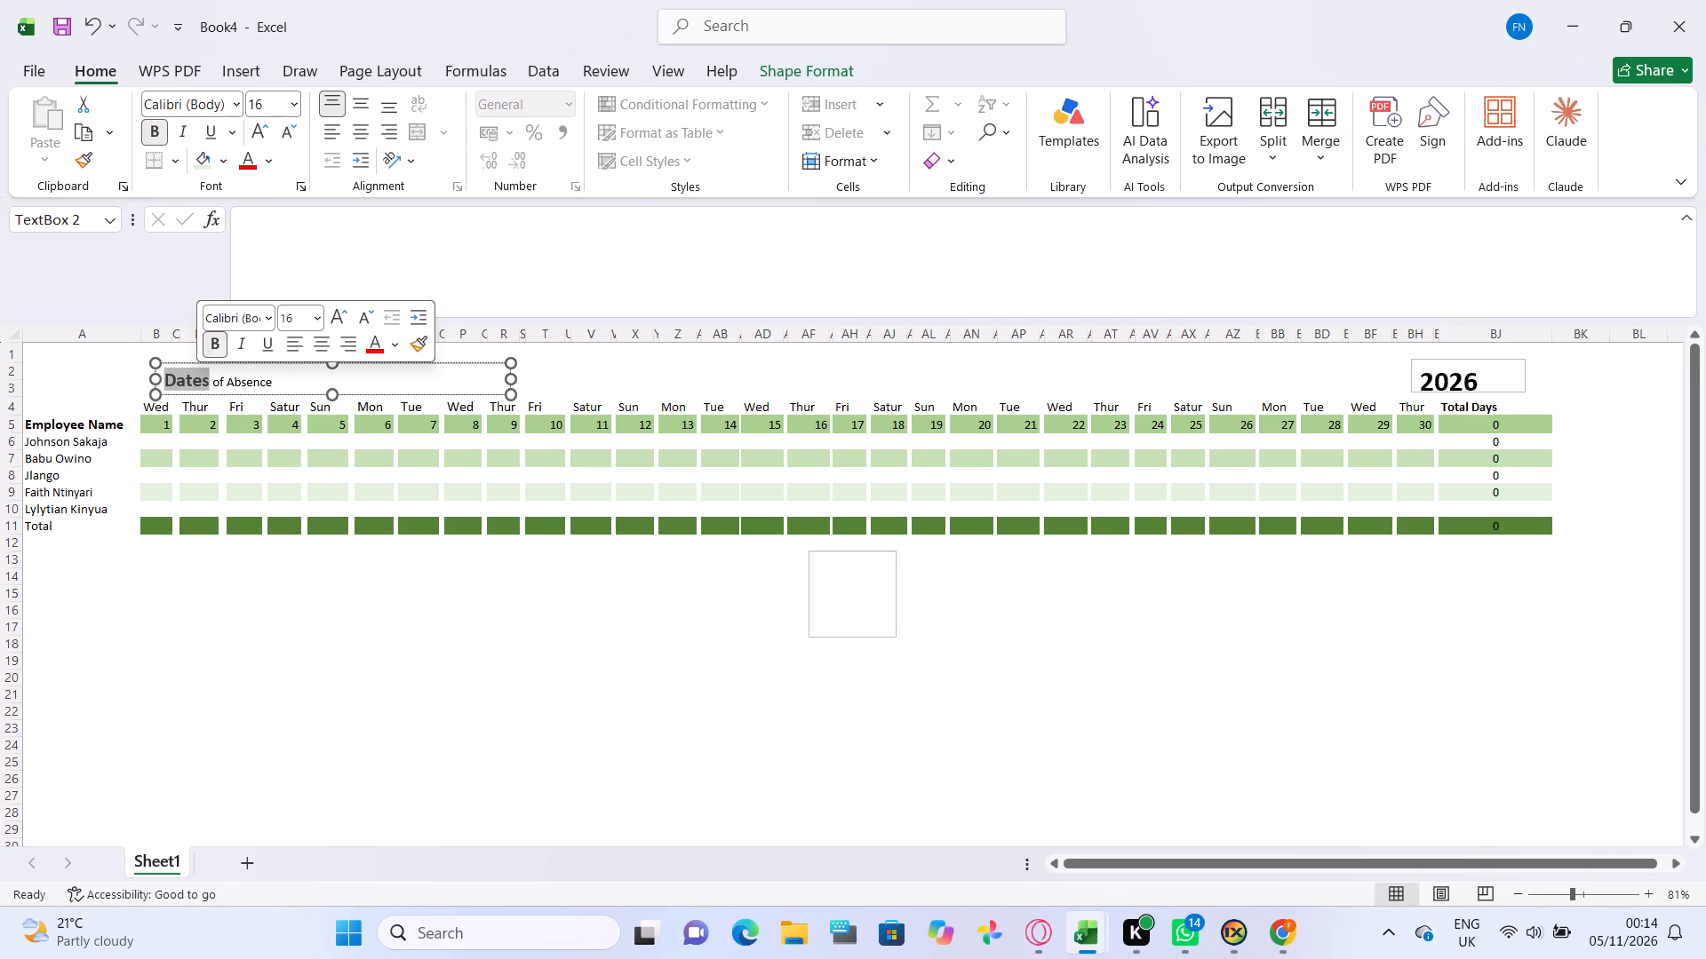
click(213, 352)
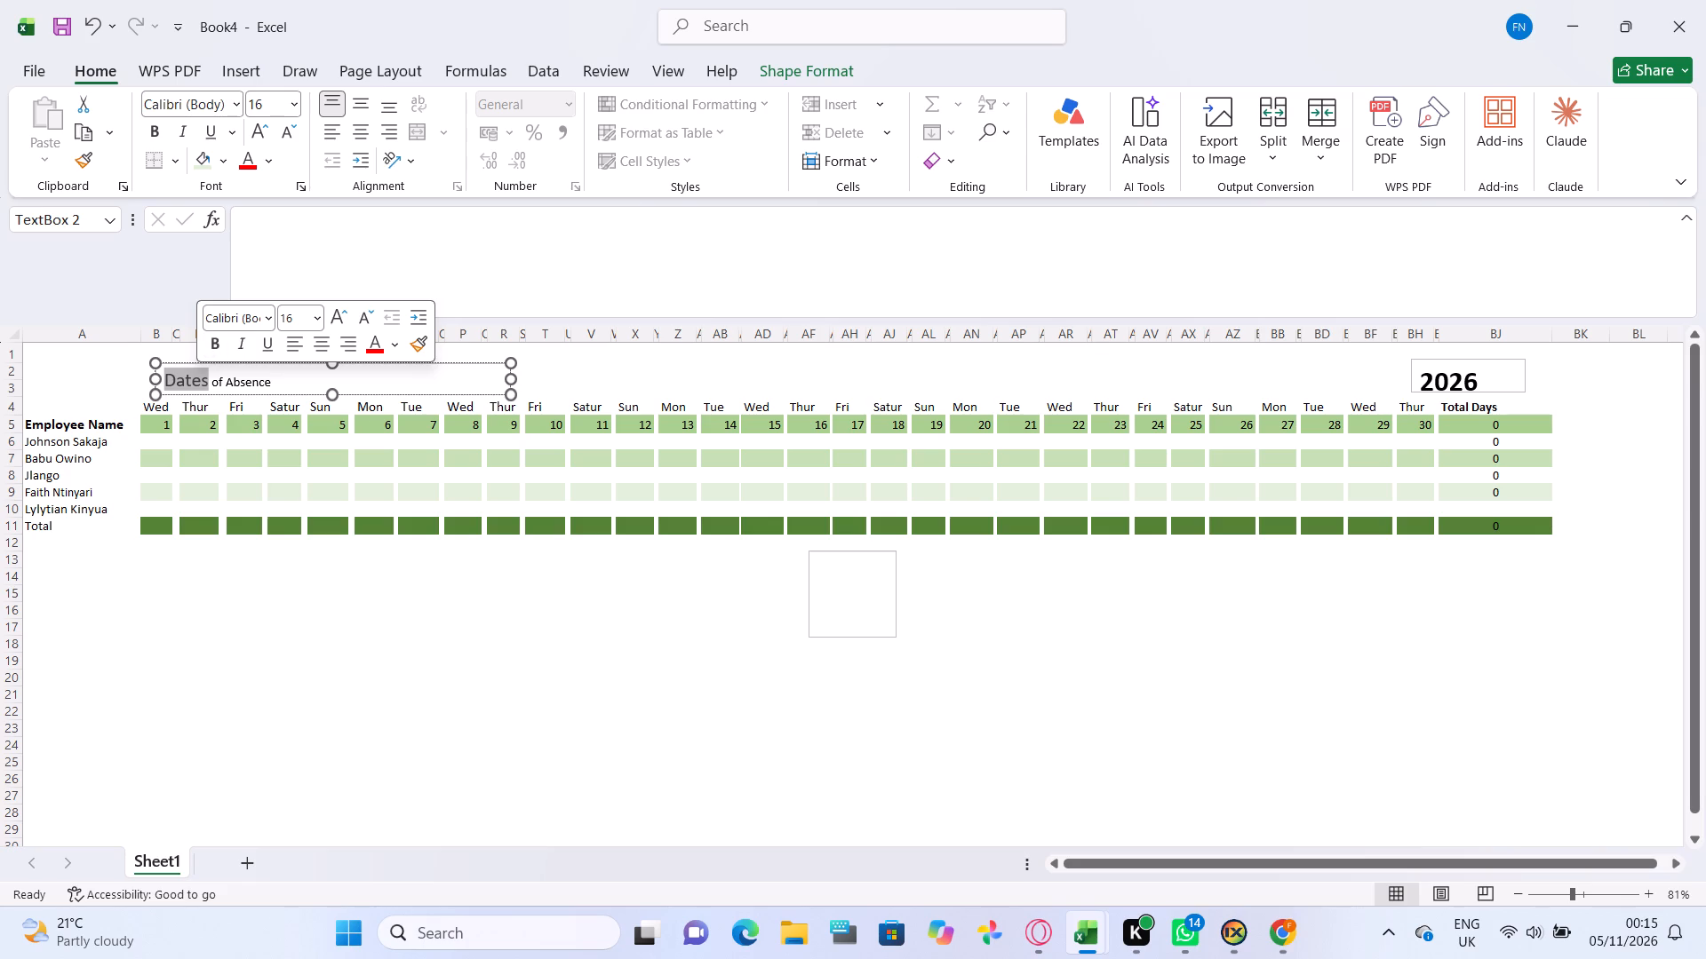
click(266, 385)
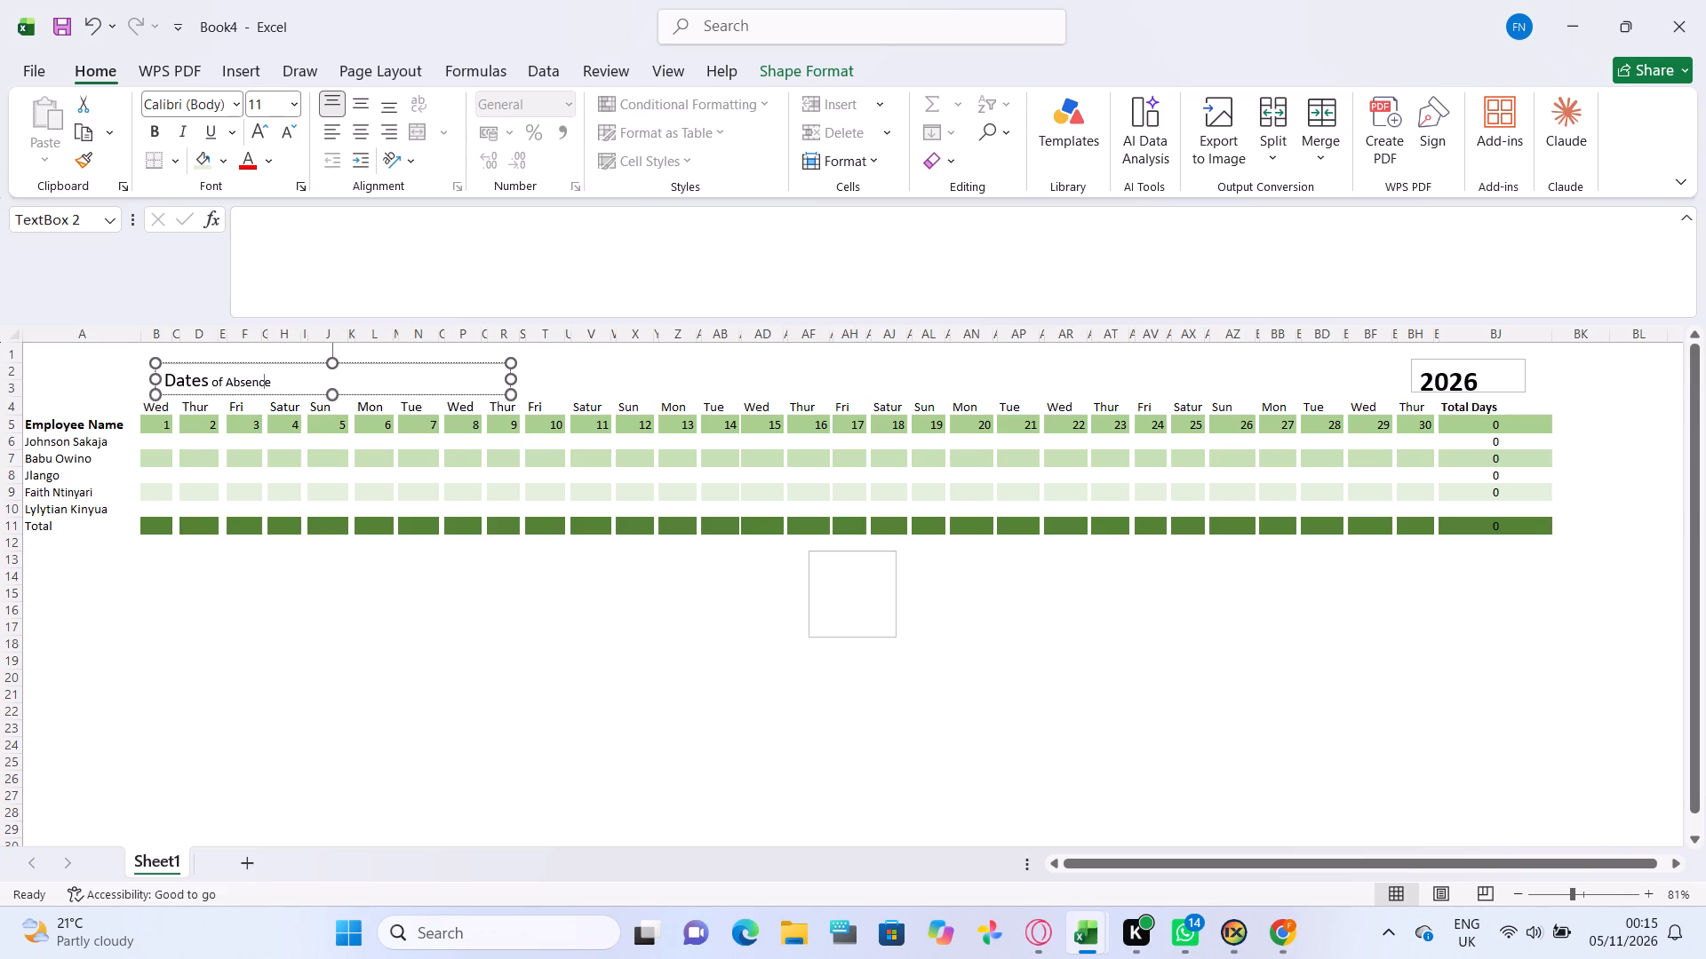
Clear the mixed-size text in the heading text box above the first date columns and retype it as Dates of Absence.
click(283, 381)
key(BackSpace)
key(BackSpace)
key(BackSpace)
key(BackSpace)
key(BackSpace)
key(BackSpace)
key(BackSpace)
key(BackSpace)
key(BackSpace)
key(BackSpace)
key(BackSpace)
key(BackSpace)
key(BackSpace)
key(BackSpace)
key(BackSpace)
key(BackSpace)
key(BackSpace)
key(BackSpace)
key(BackSpace)
key(BackSpace)
key(BackSpace)
key(BackSpace)
key(BackSpace)
key(BackSpace)
key(BackSpace)
key(BackSpace)
key(BackSpace)
text(ates of)
key(space)
key(a)
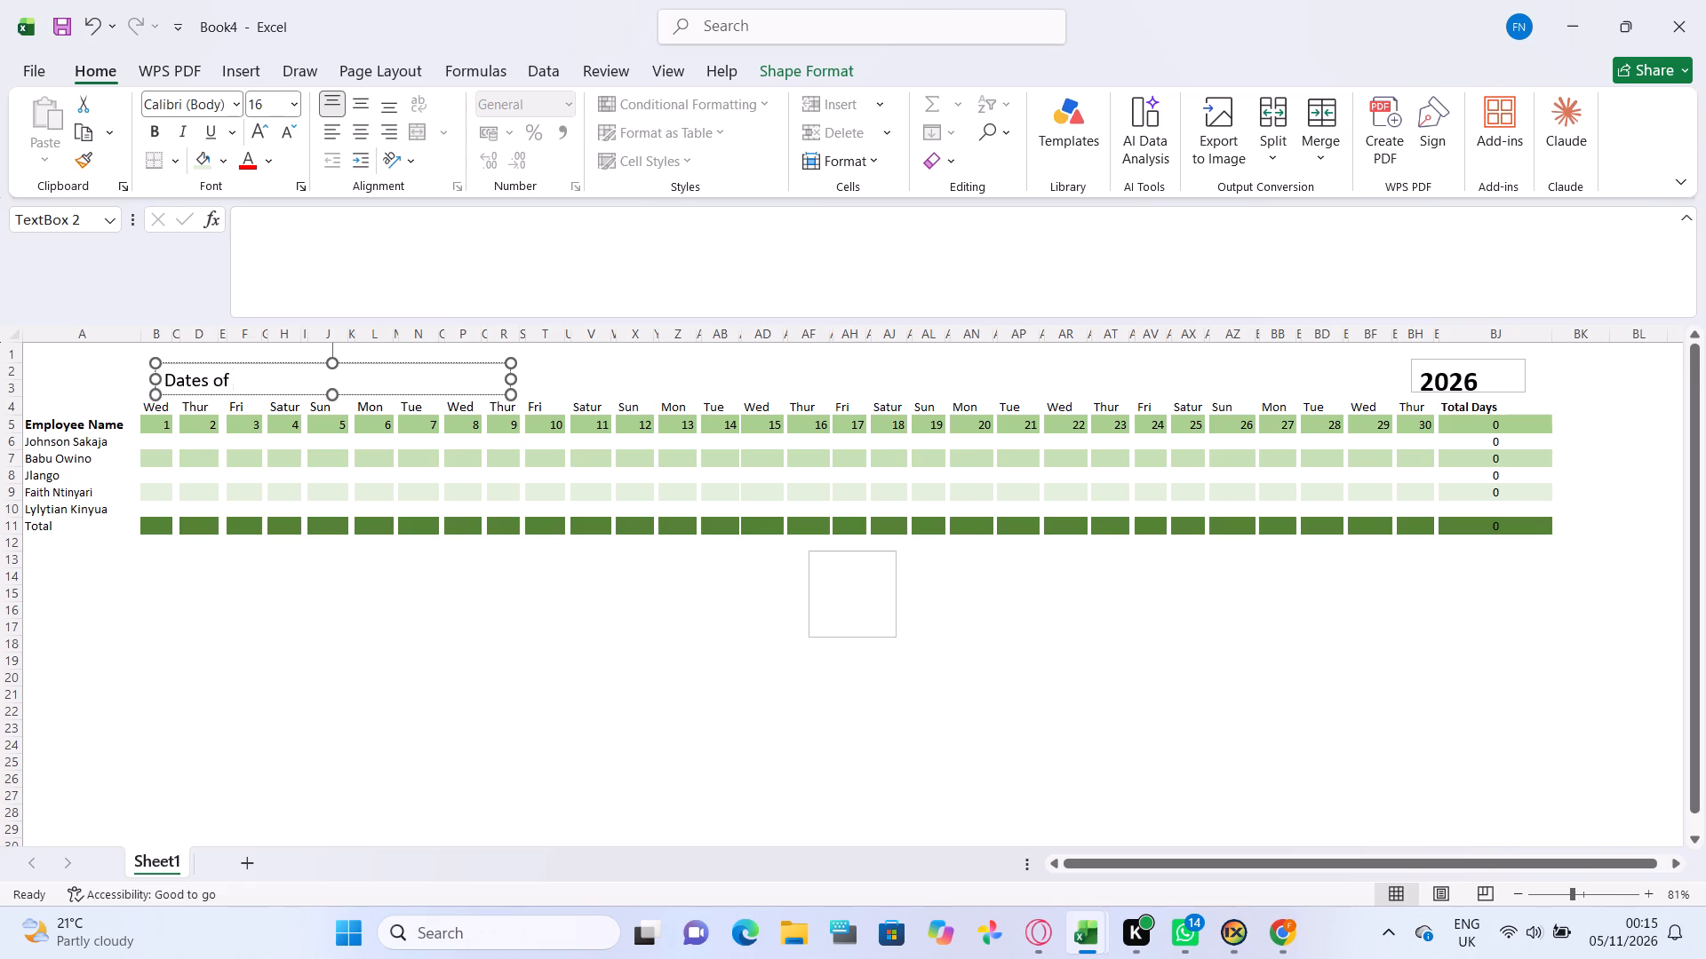
text(bsence)
Make the whole Dates of Absence heading bold and set its font size to 18.
drag(164, 377, 291, 383)
click(312, 351)
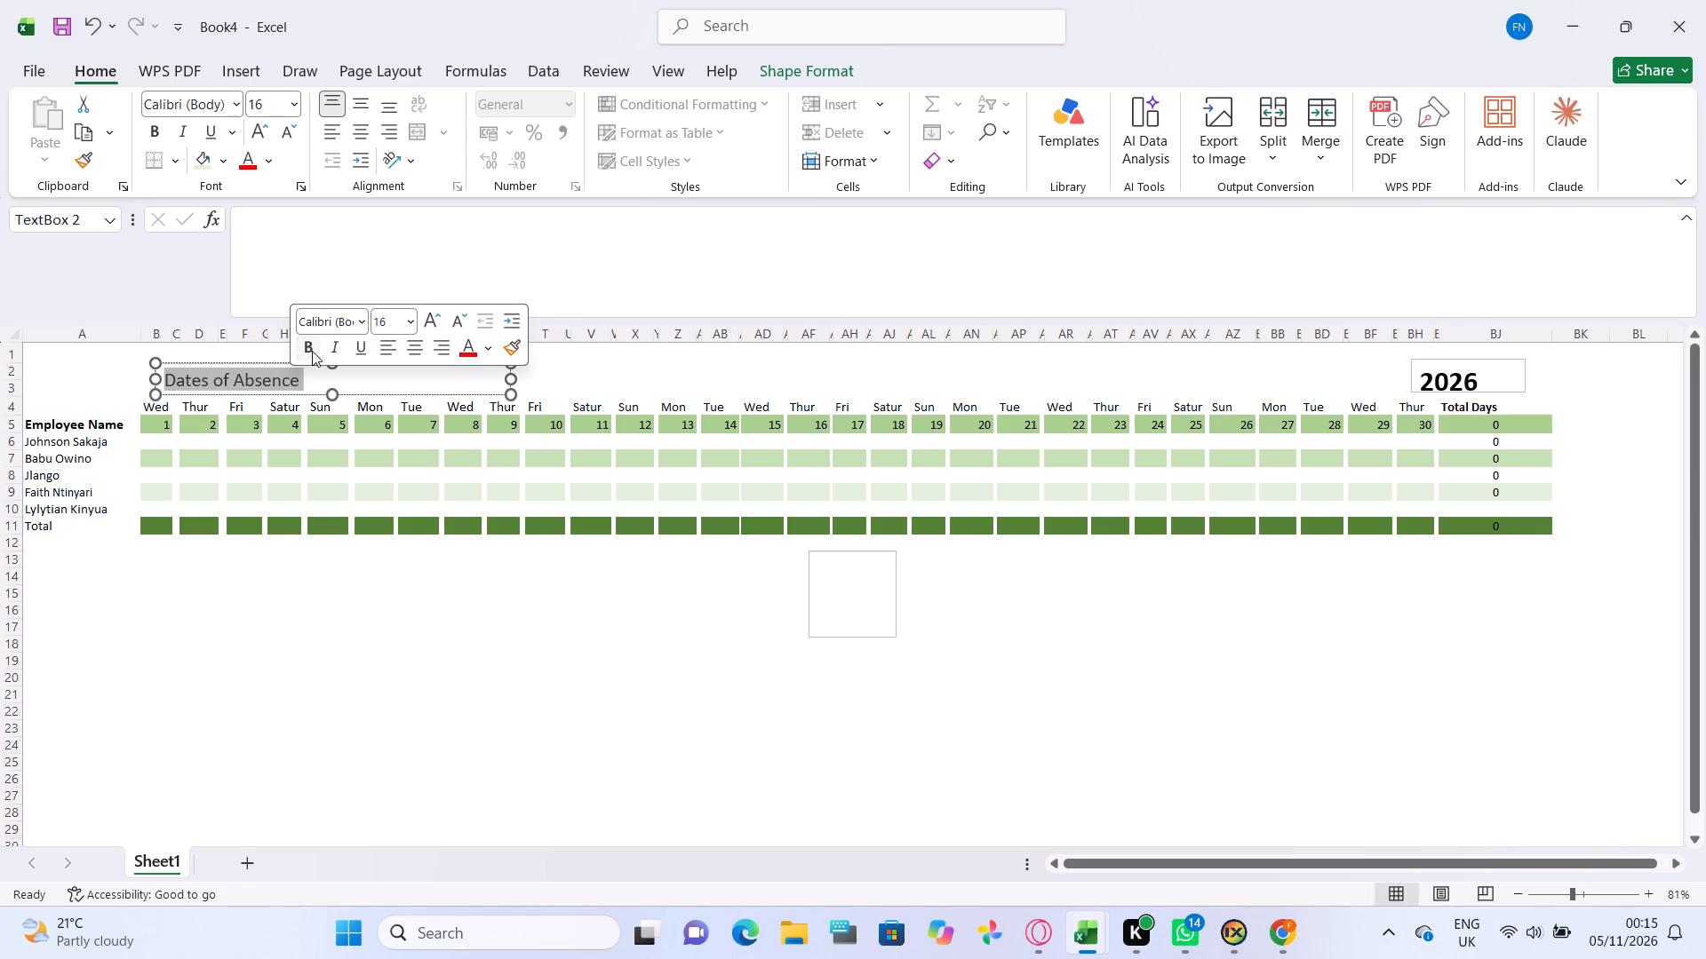
click(431, 324)
click(567, 378)
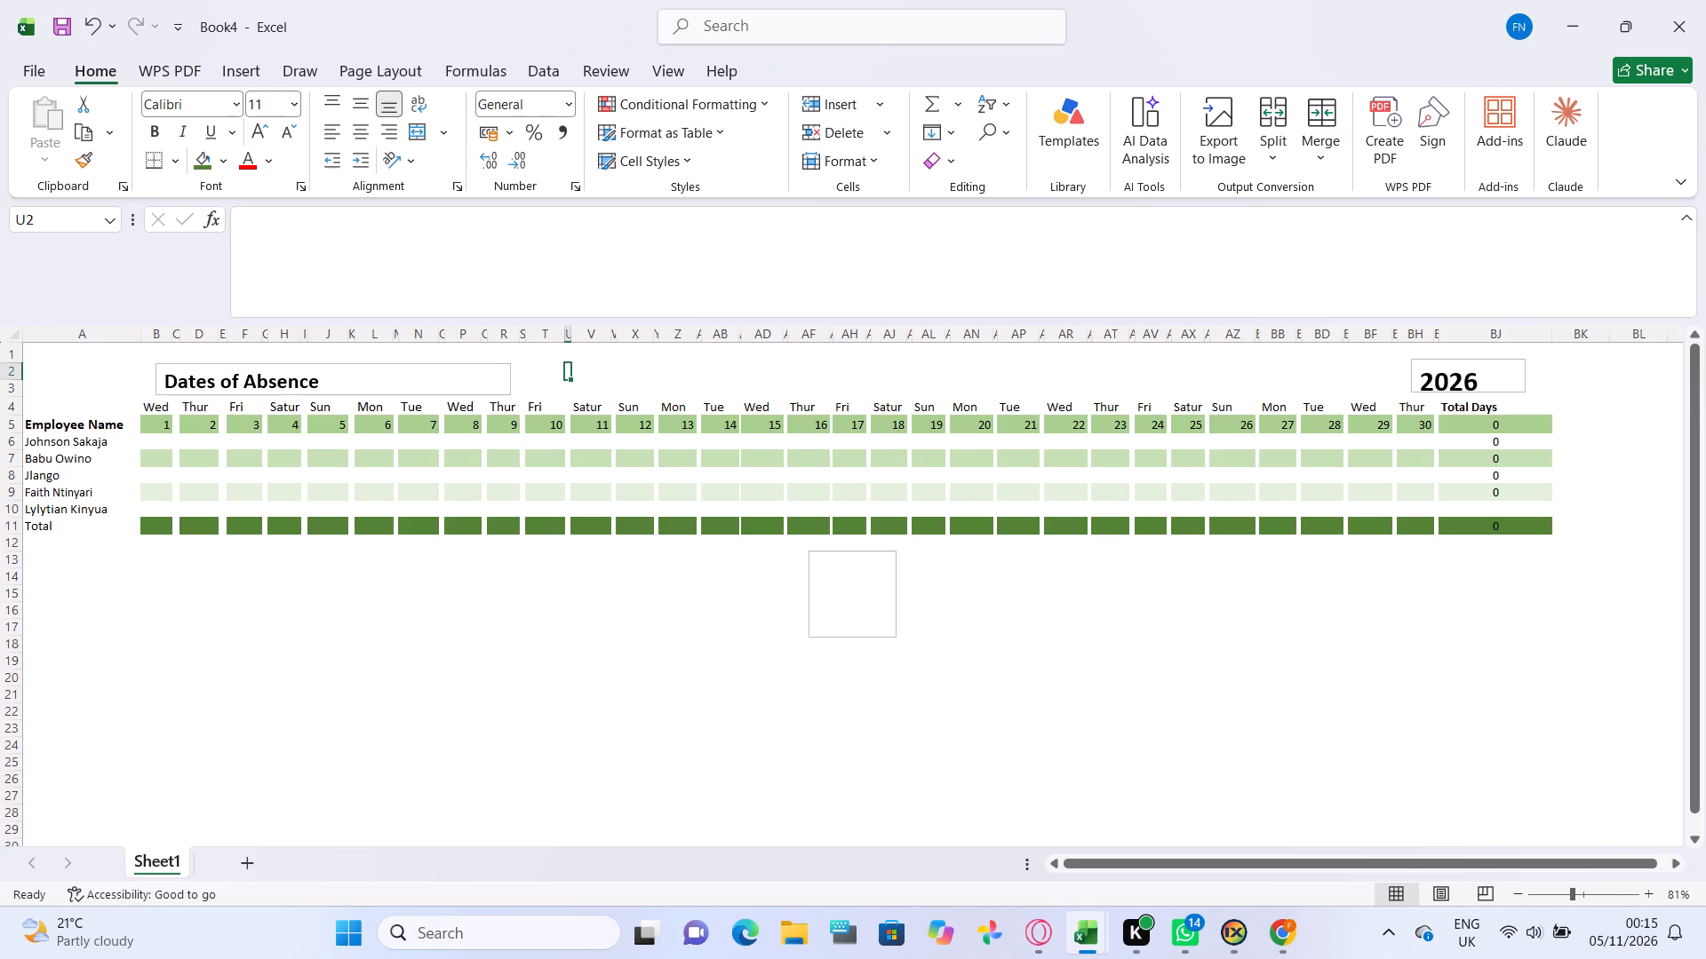
Move the Dates of Absence text box up clear of the weekday row and enlarge it slightly in height and width.
click(338, 394)
click(355, 395)
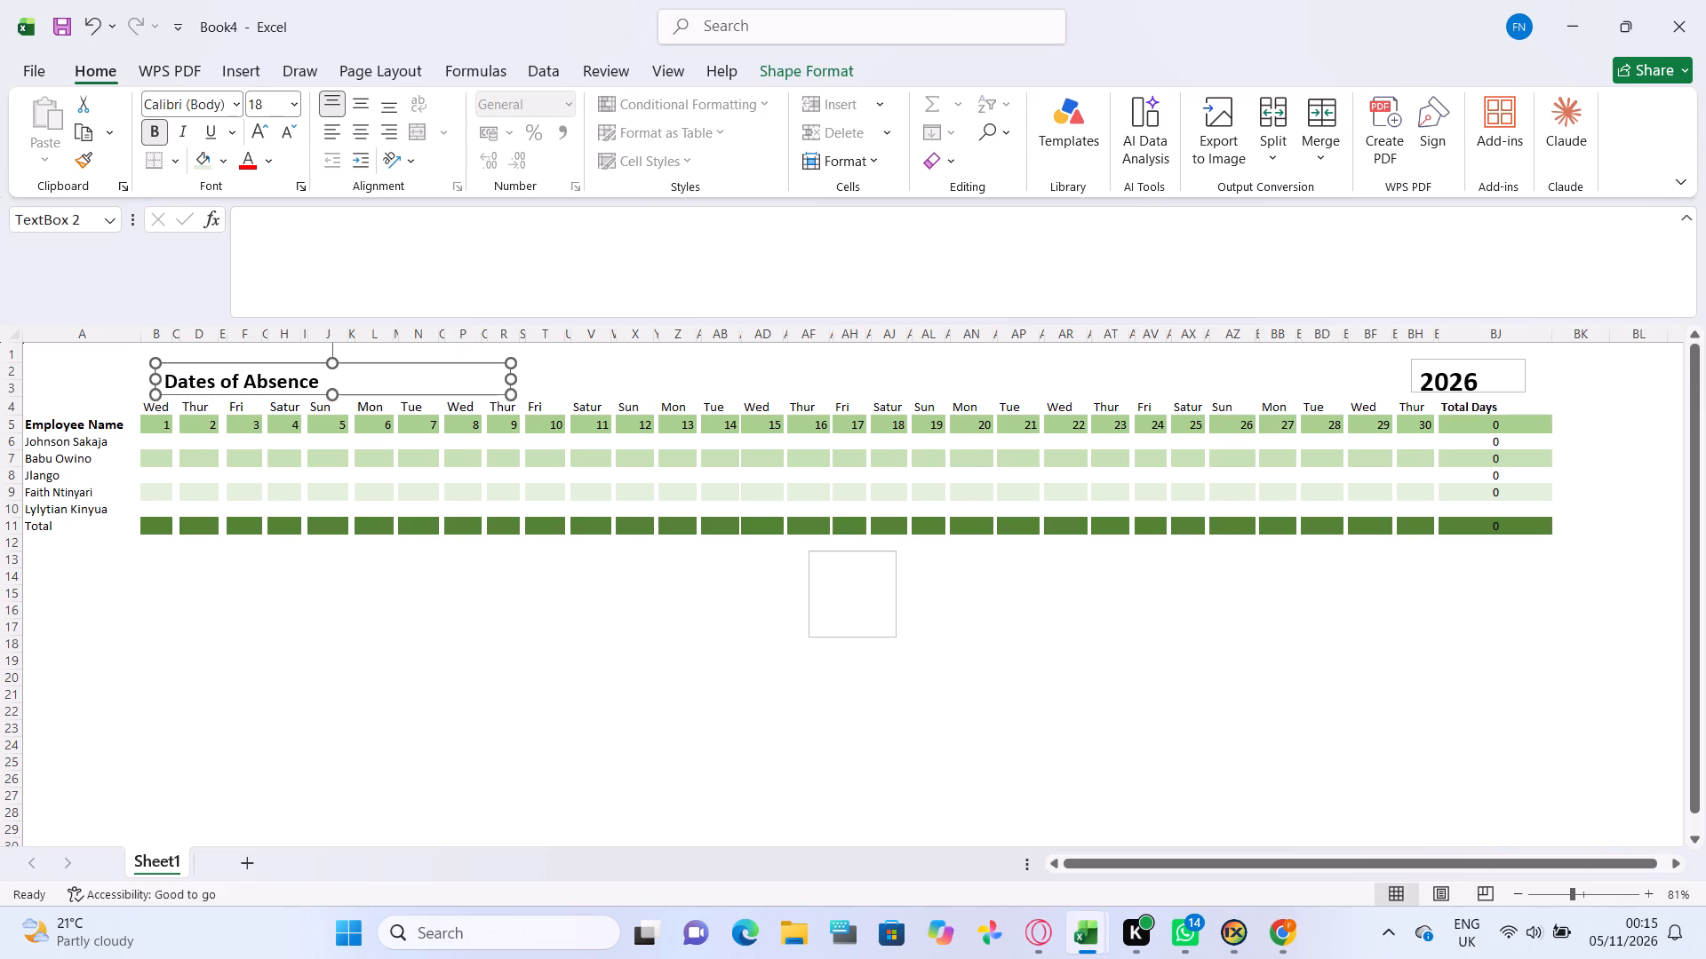
drag(355, 395, 354, 384)
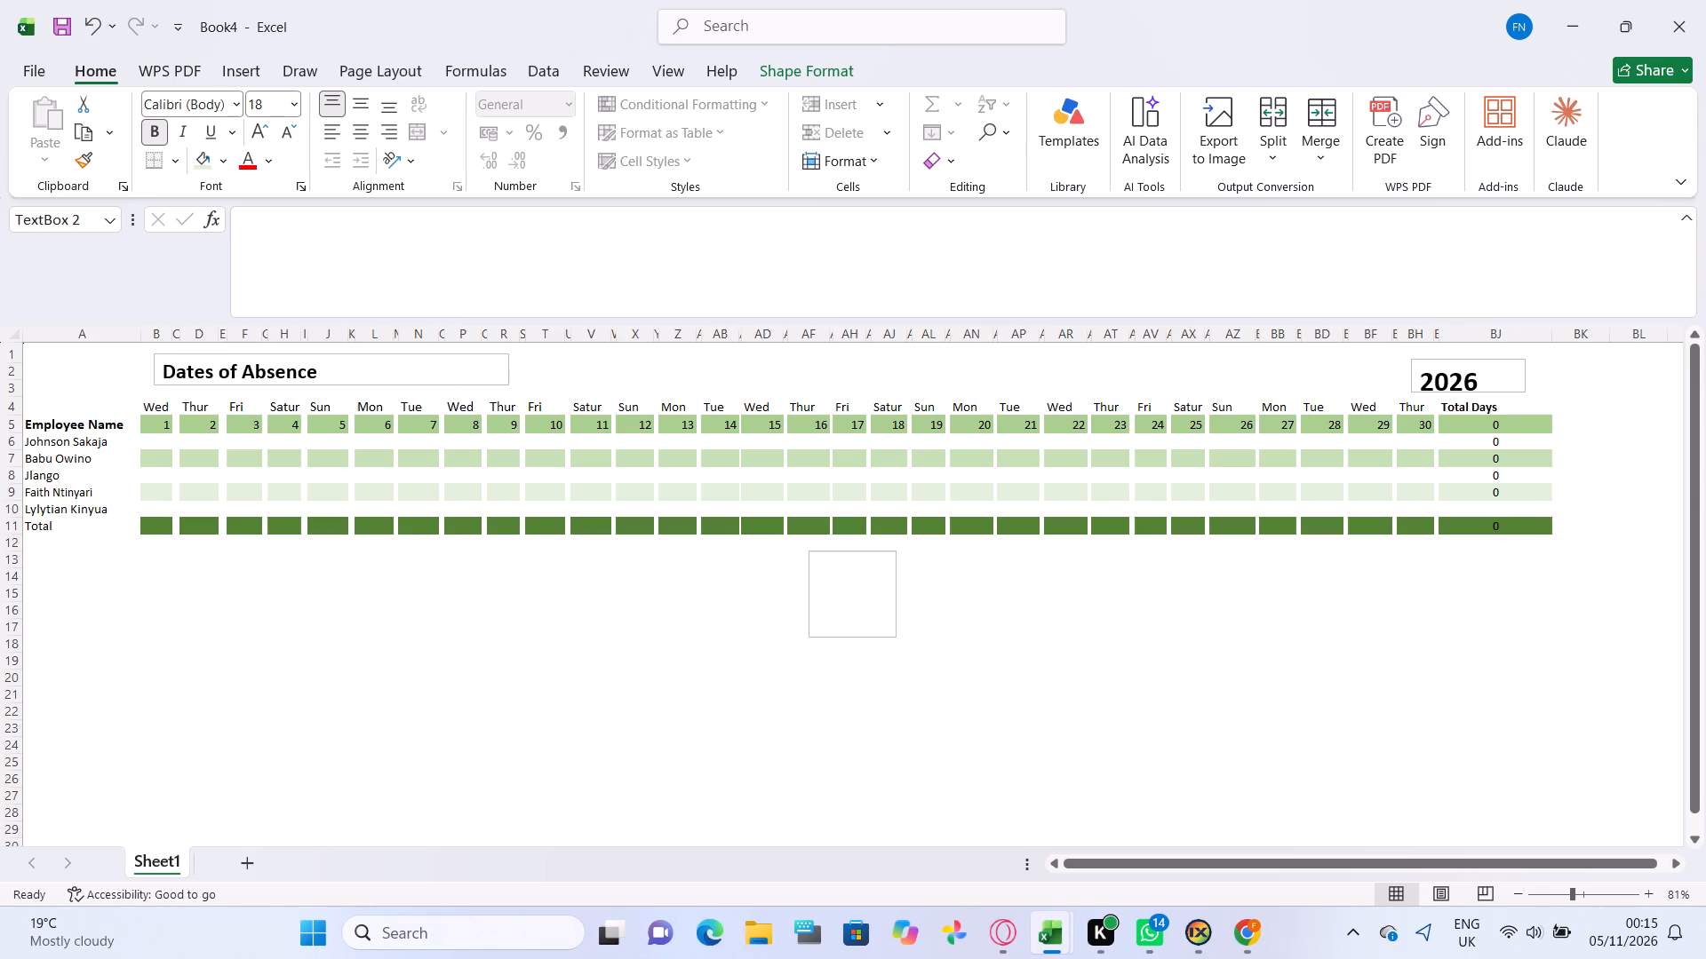
drag(354, 384, 353, 381)
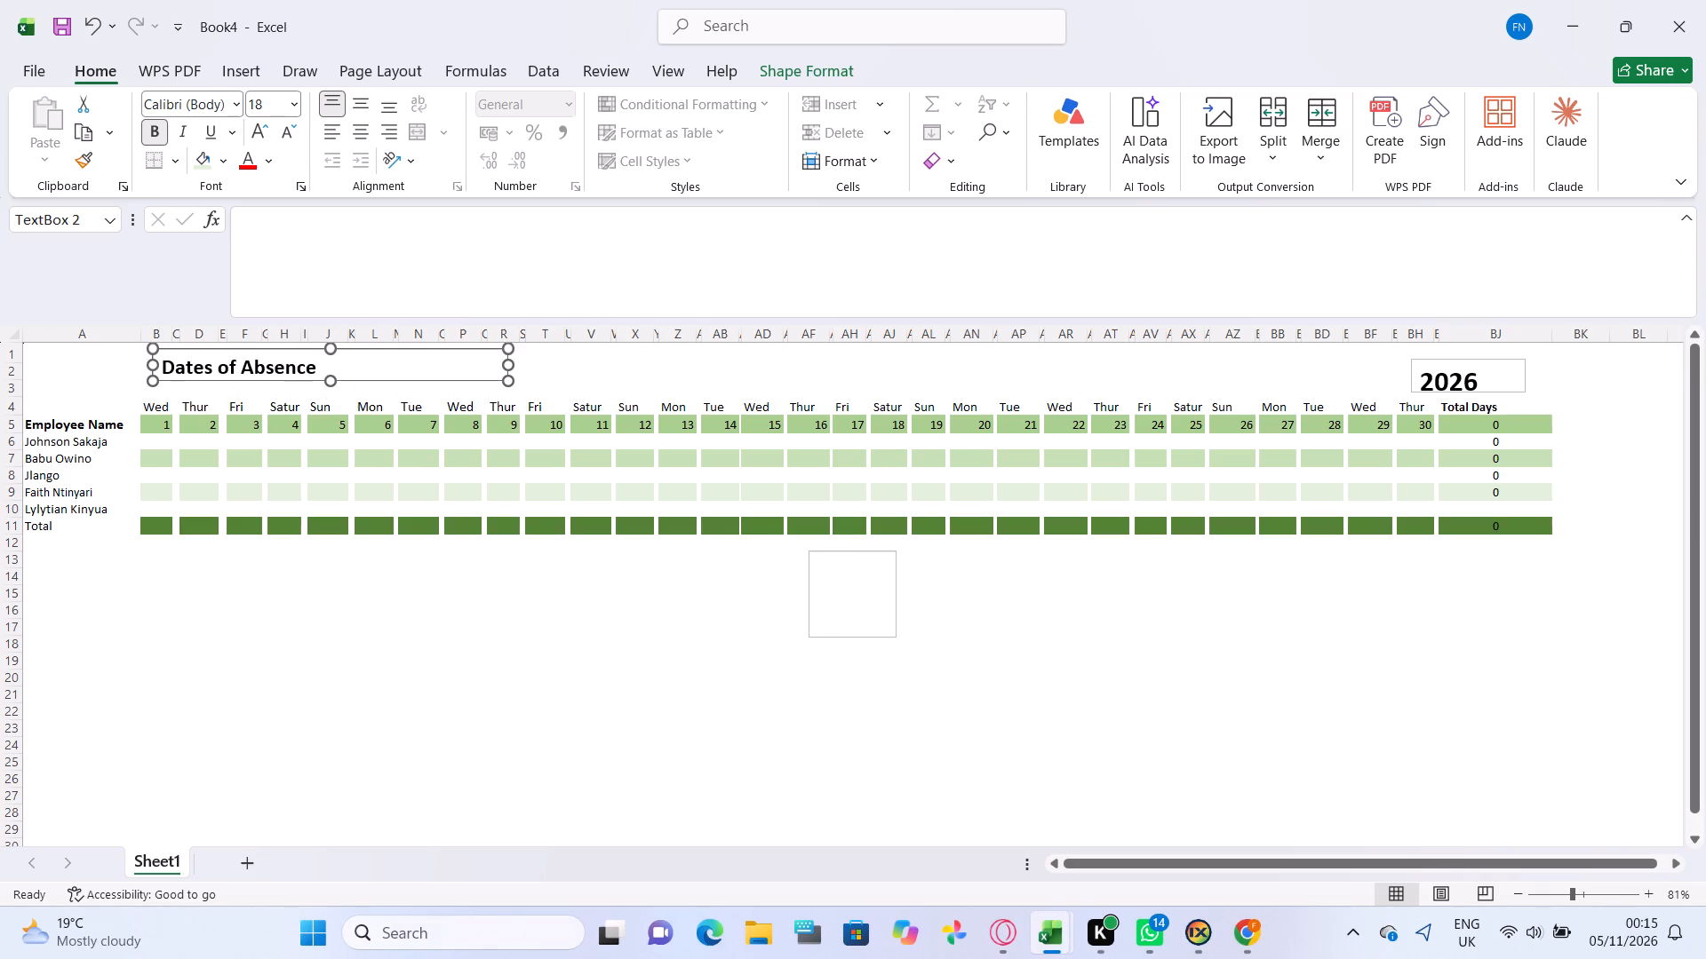
drag(509, 379, 513, 392)
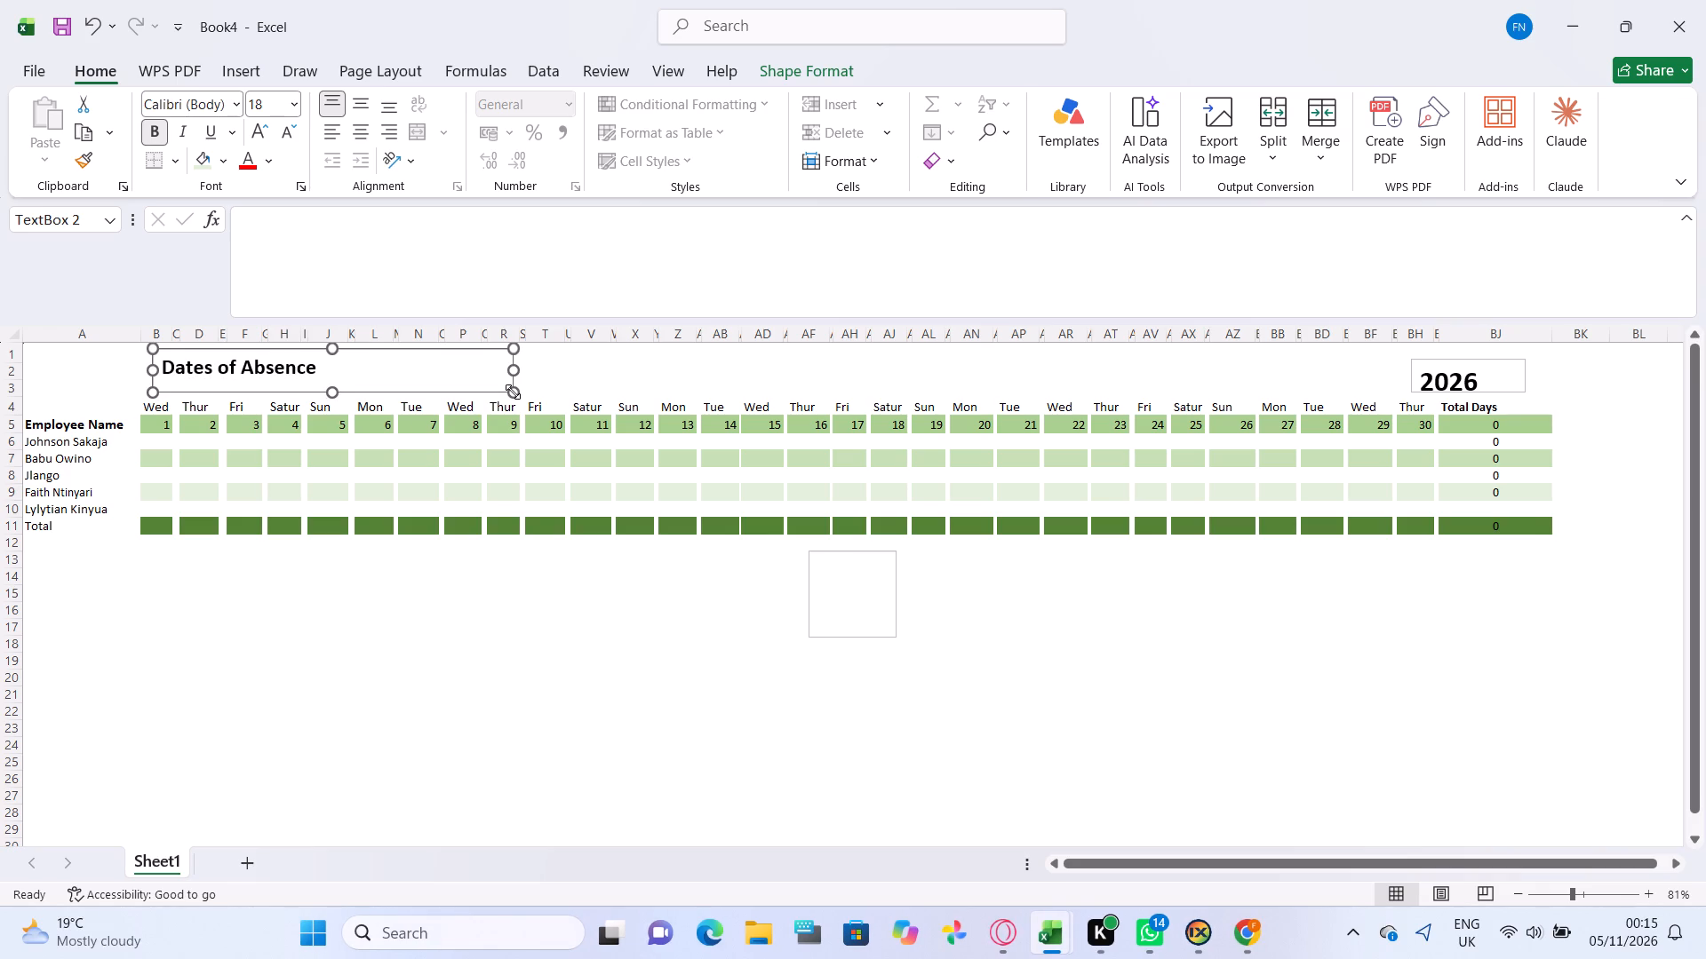
Increase the font size of the whole Dates of Absence heading by two increments.
drag(166, 364, 305, 374)
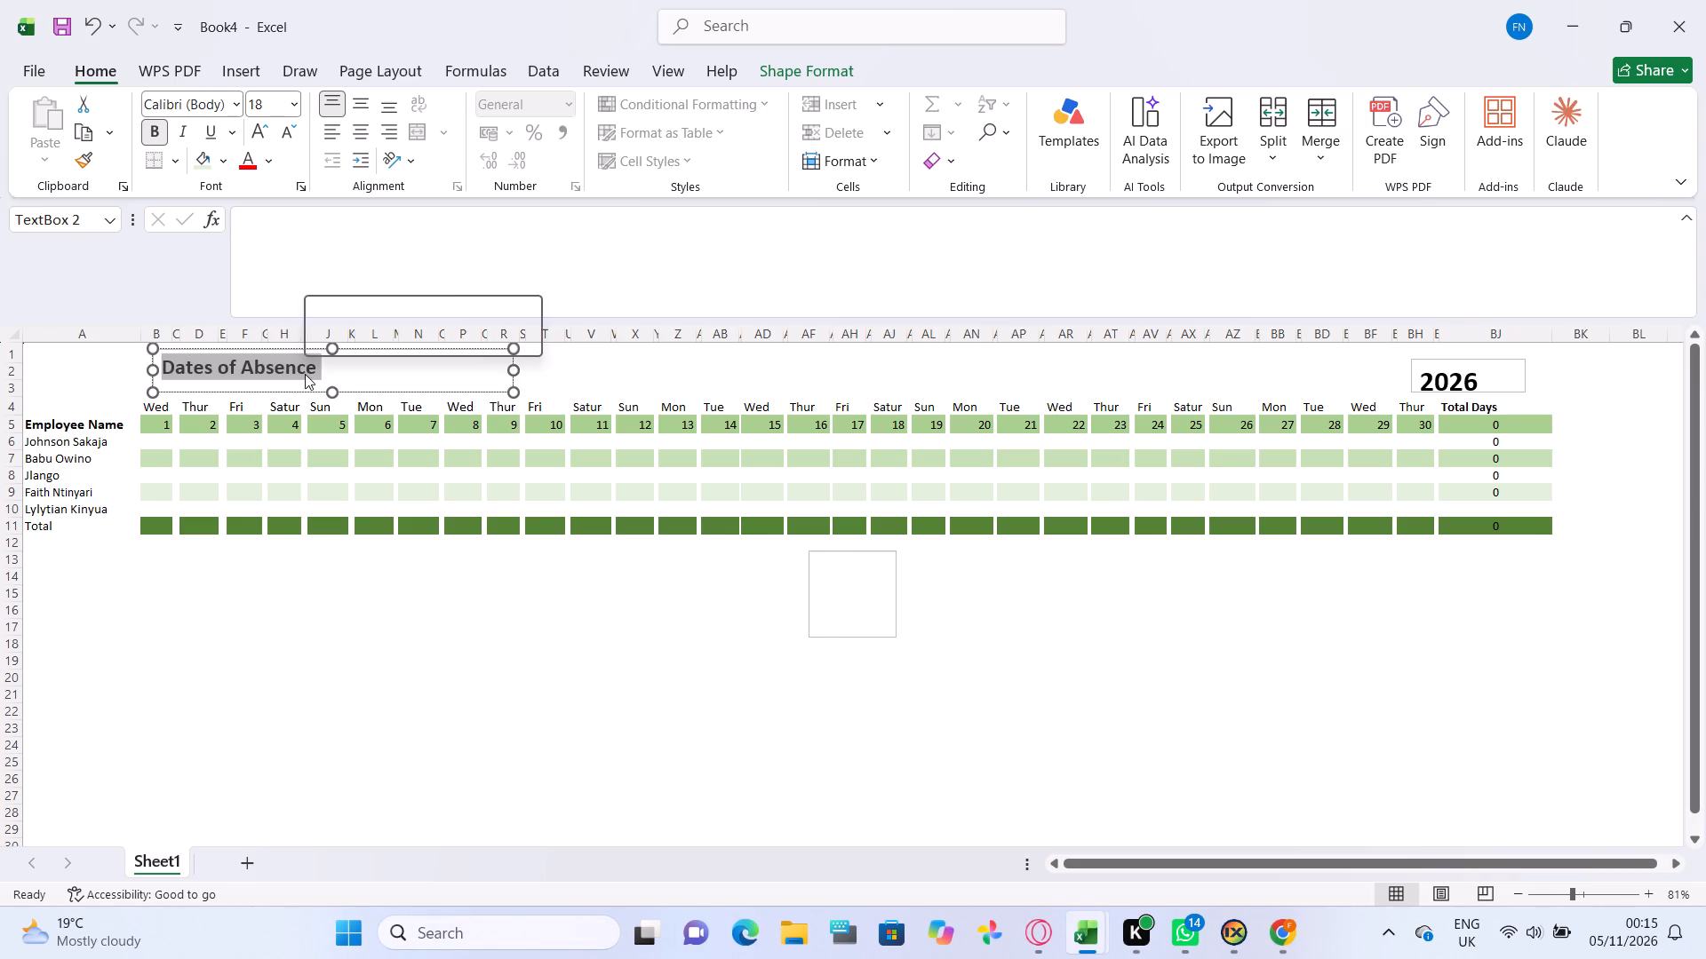
click(447, 313)
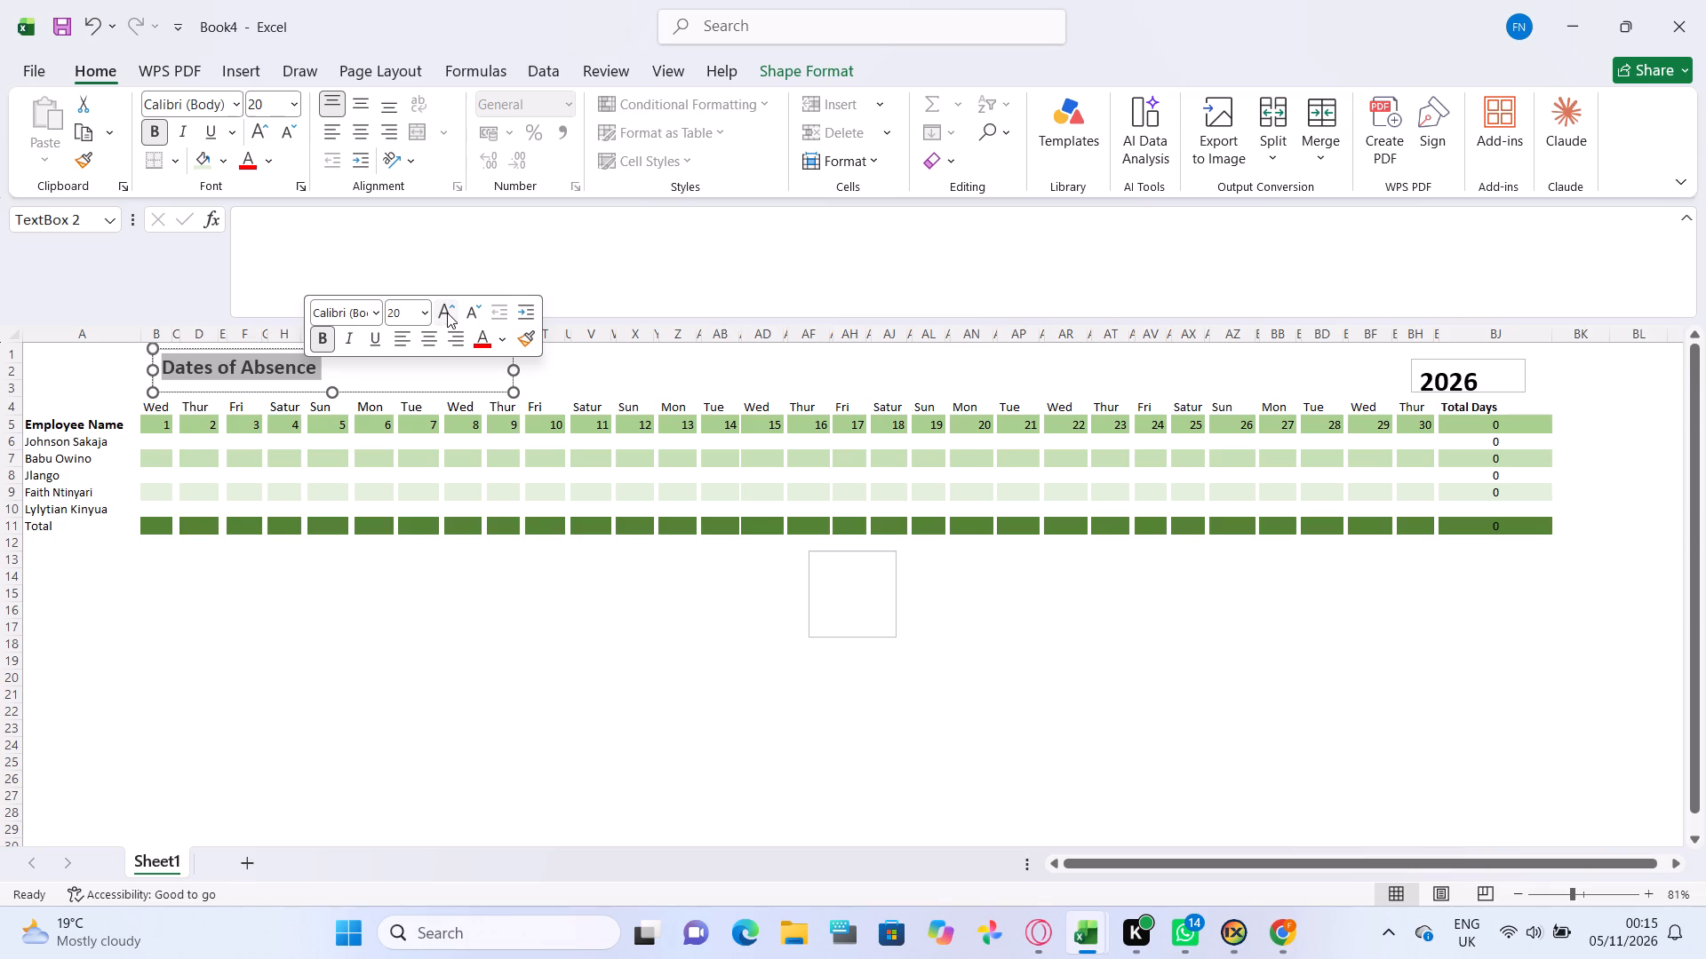
click(447, 313)
click(590, 392)
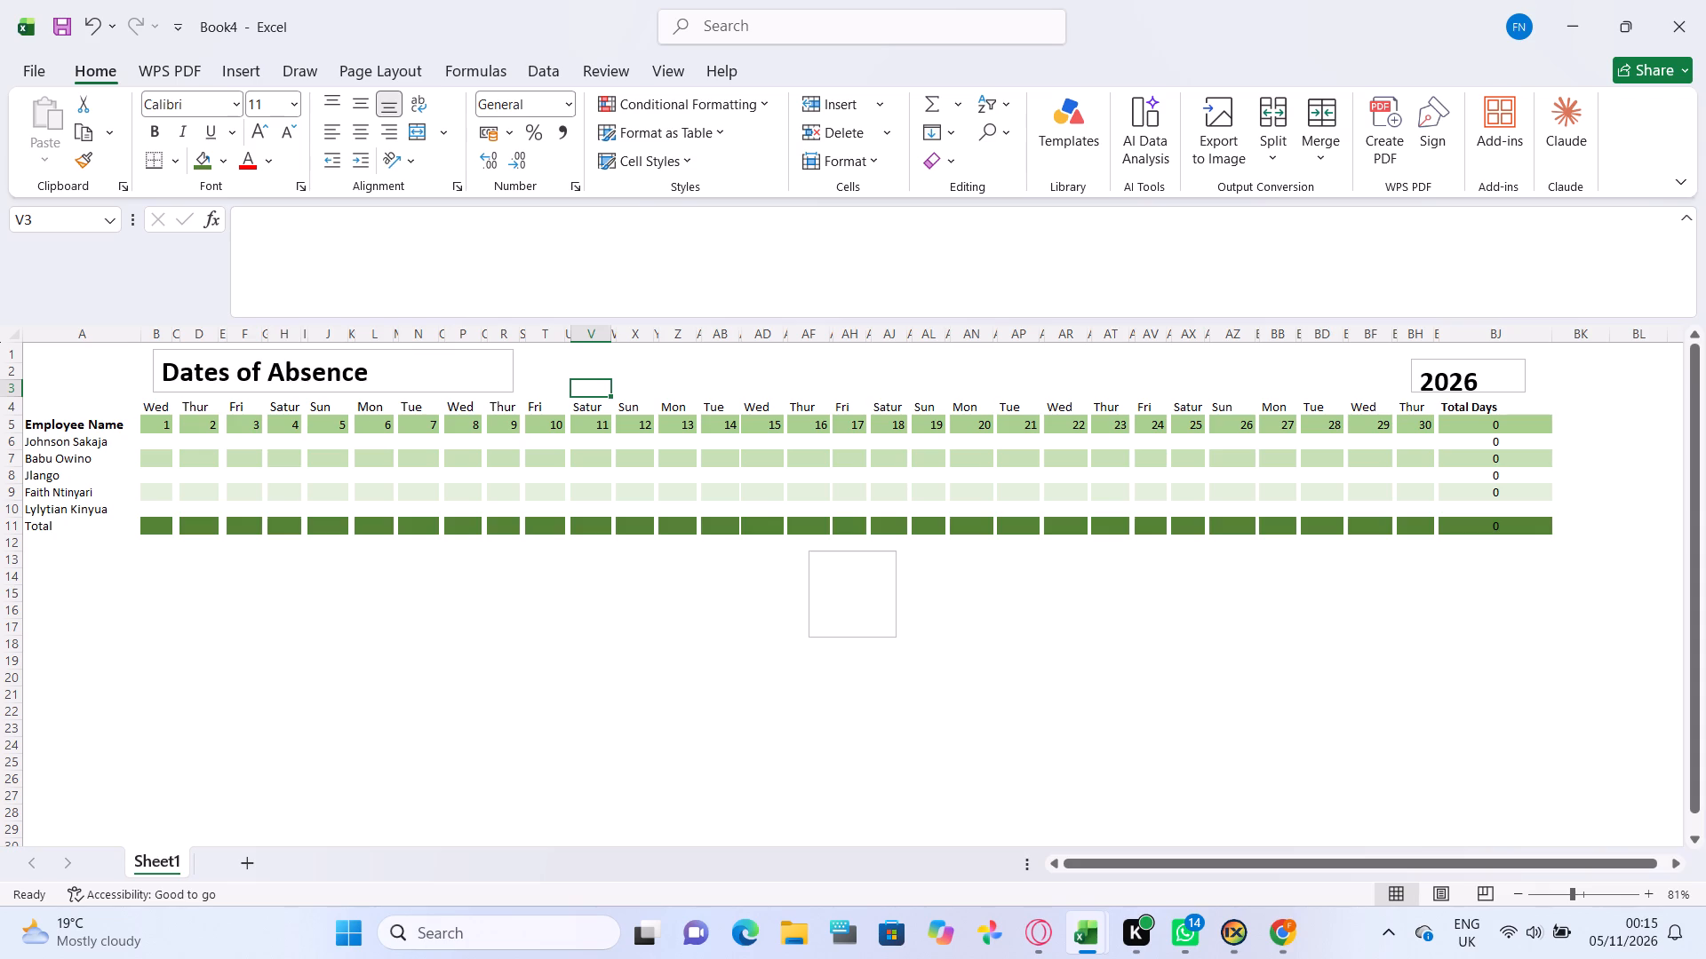
Move the 2026 text box up level with the Dates of Absence box and enlarge it slightly above the Total Days column.
click(1482, 391)
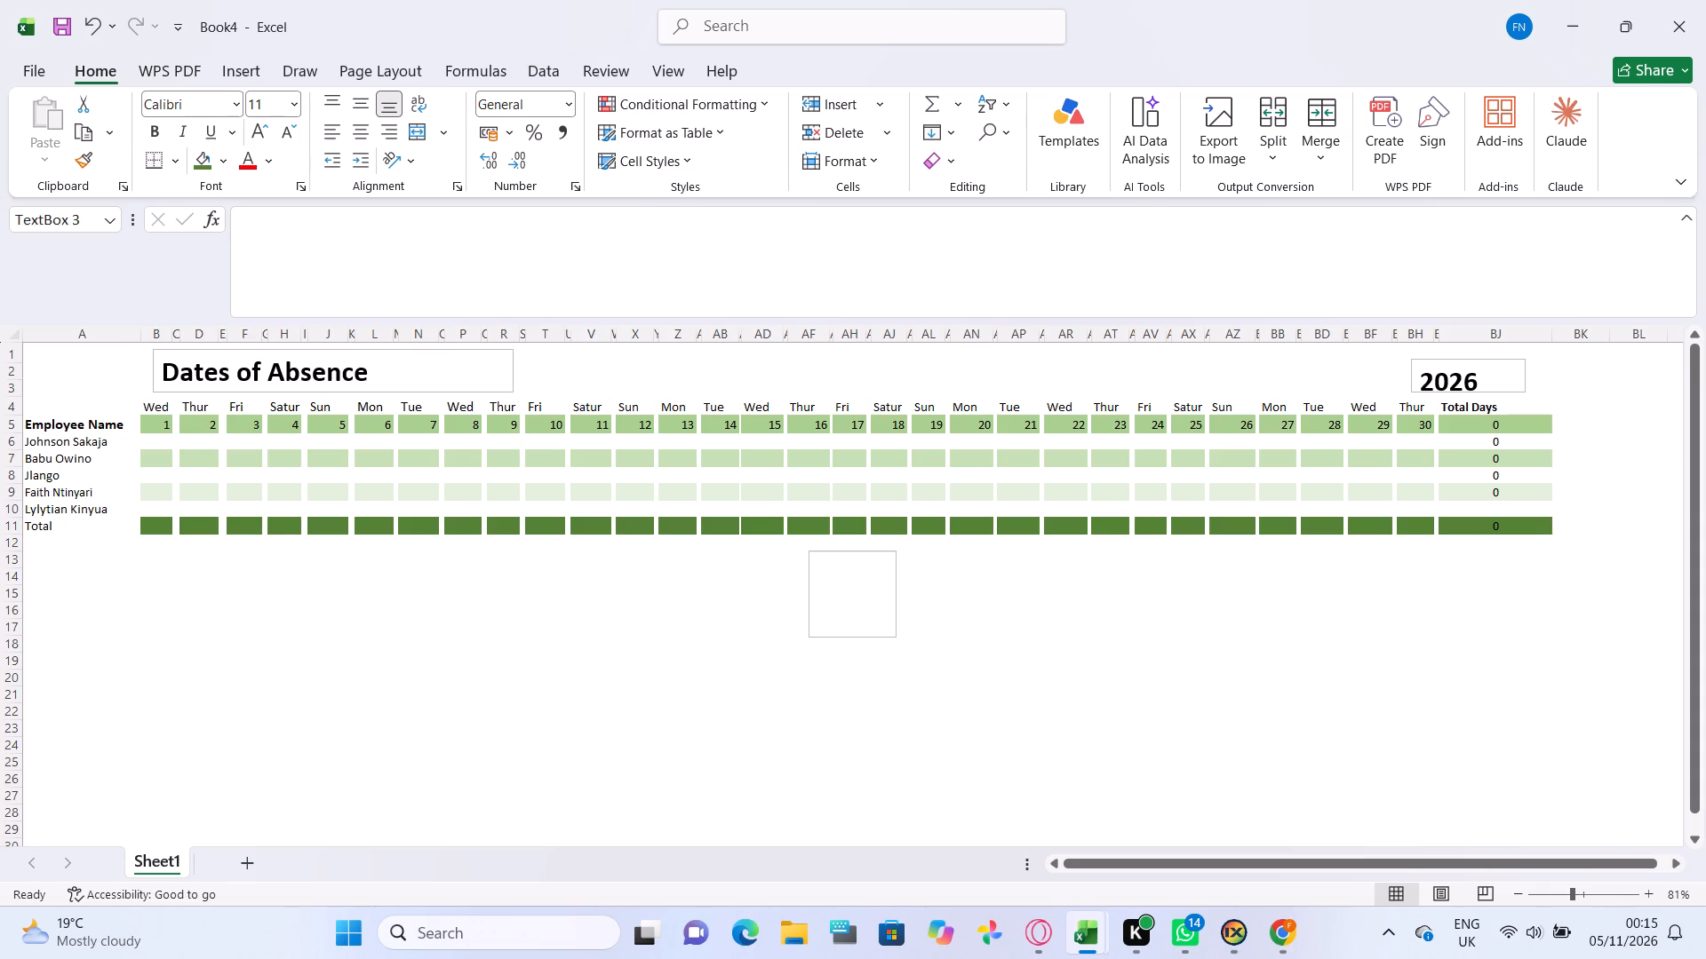
click(1491, 391)
click(1491, 391)
drag(1491, 391, 1486, 384)
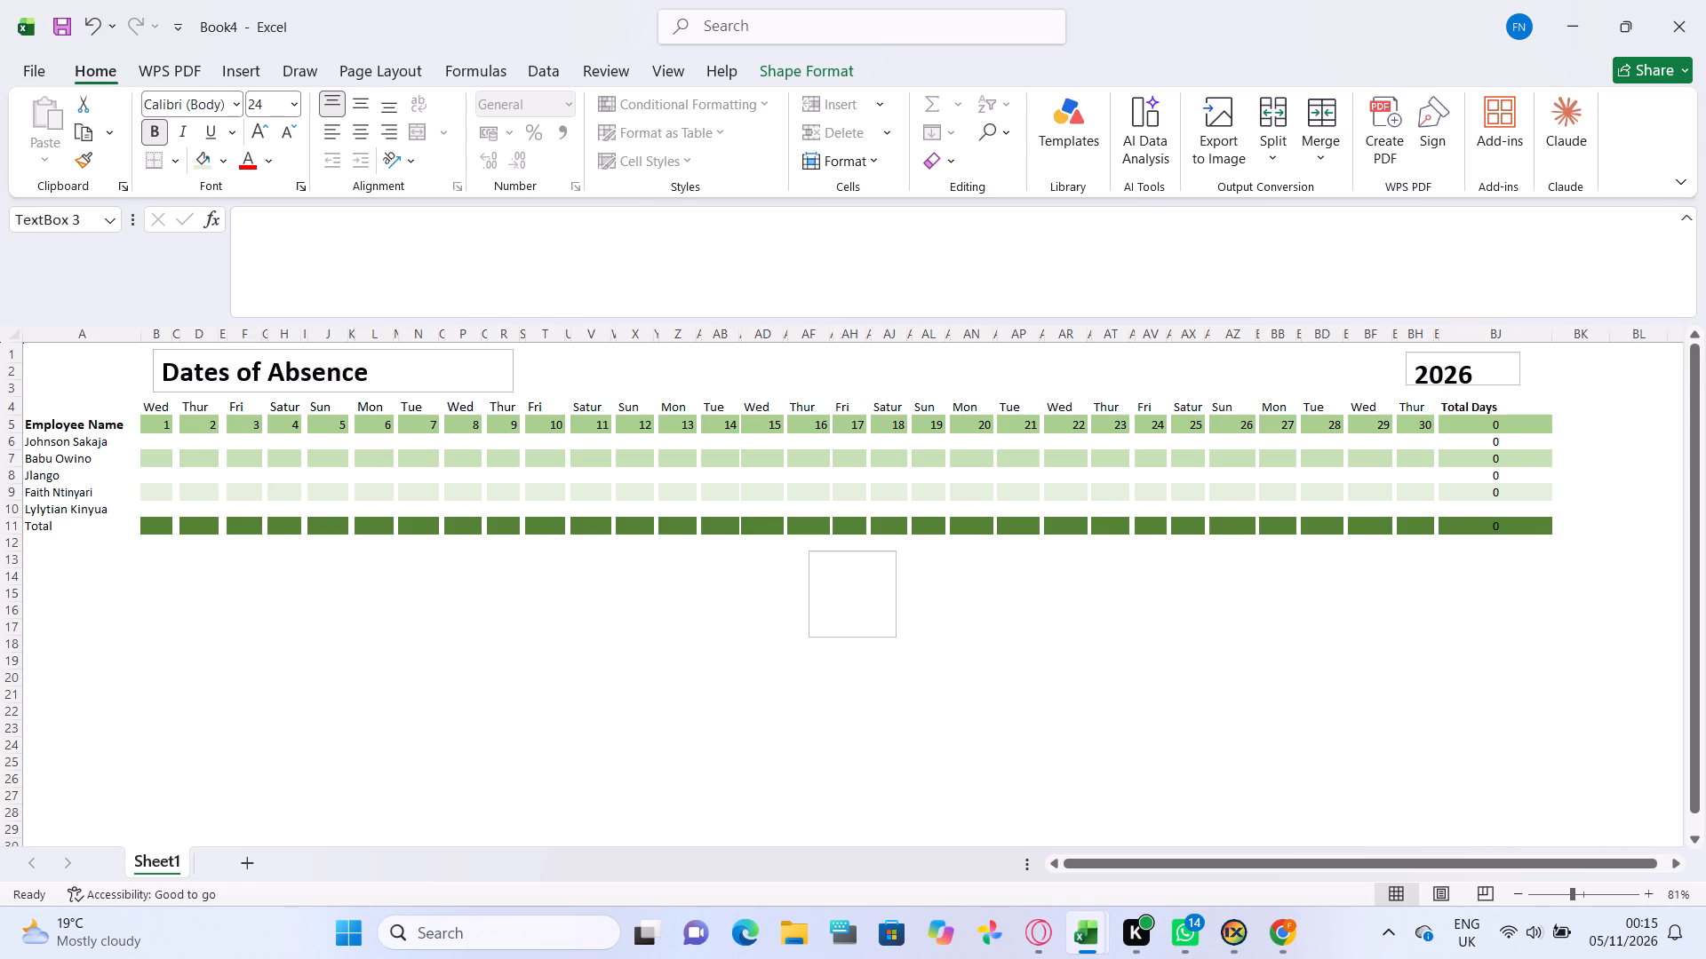
drag(1486, 384, 1486, 380)
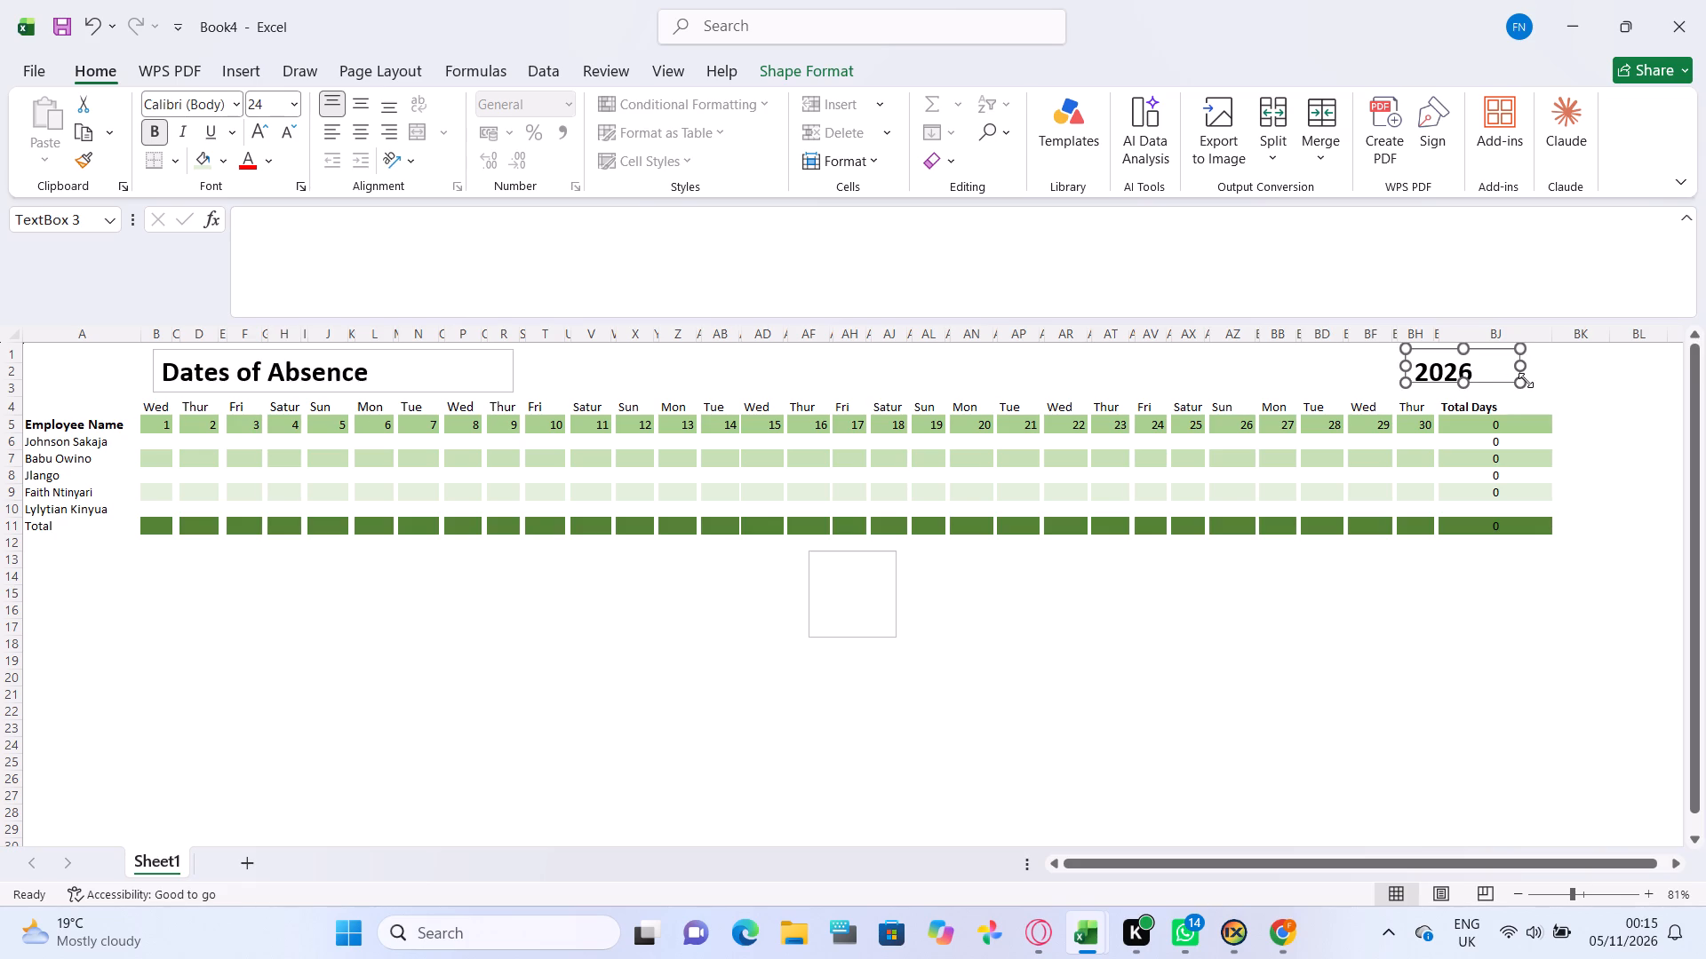
click(1519, 380)
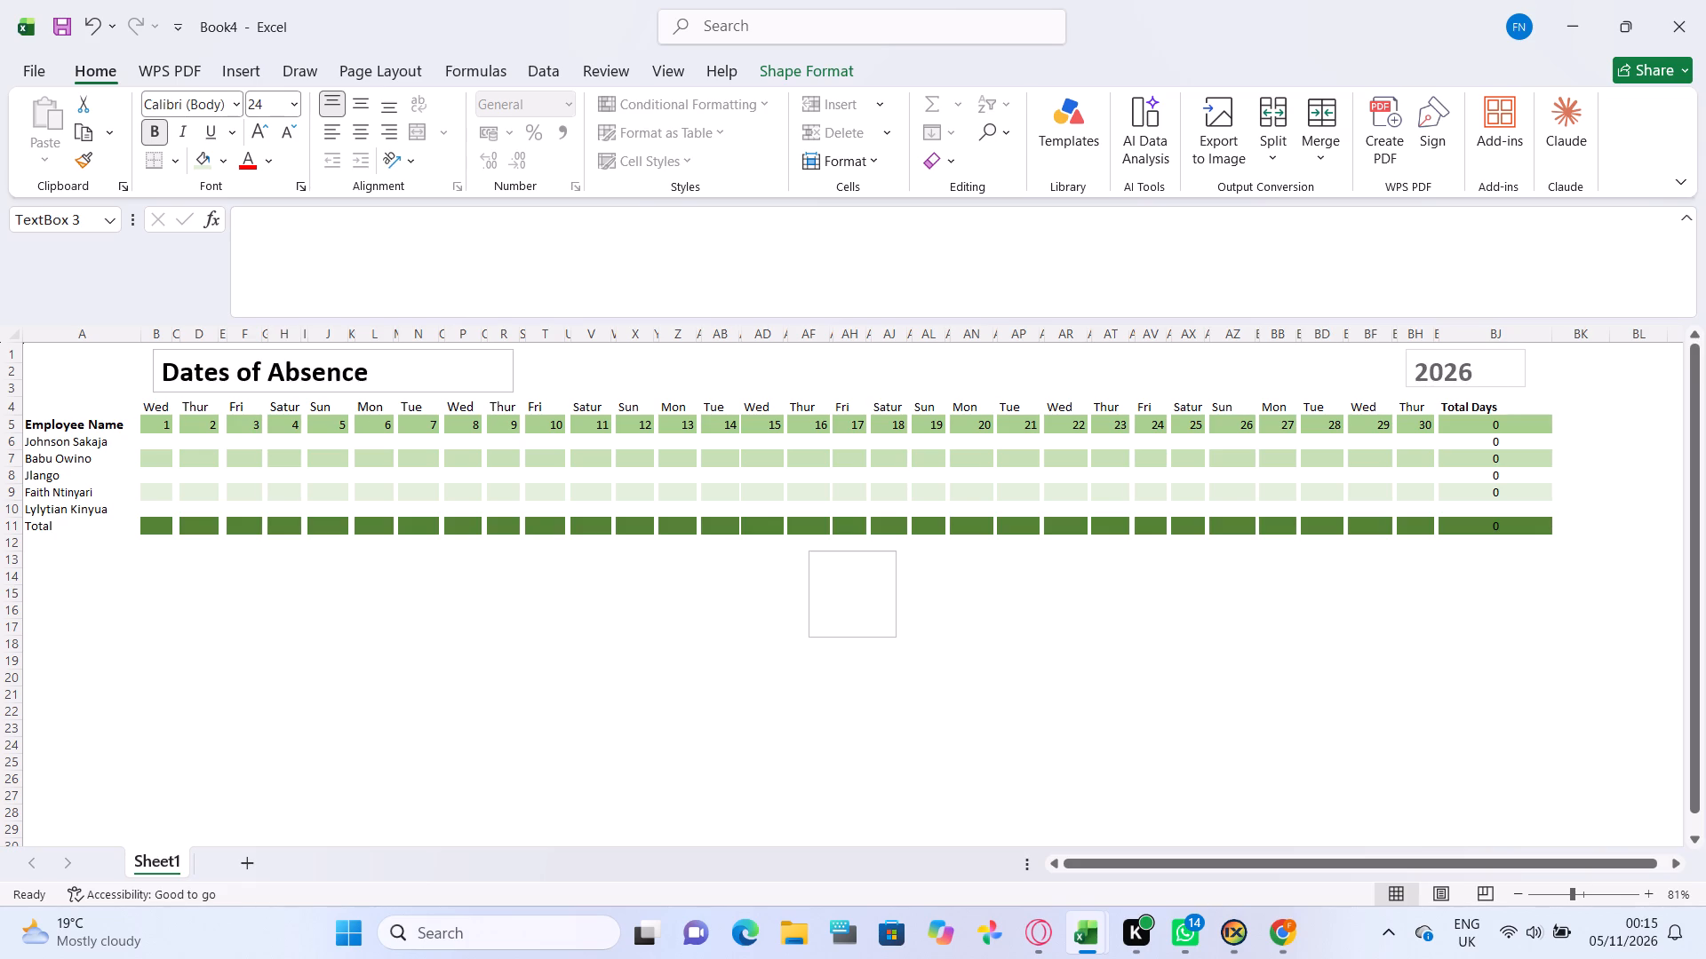
click(1186, 350)
click(1623, 441)
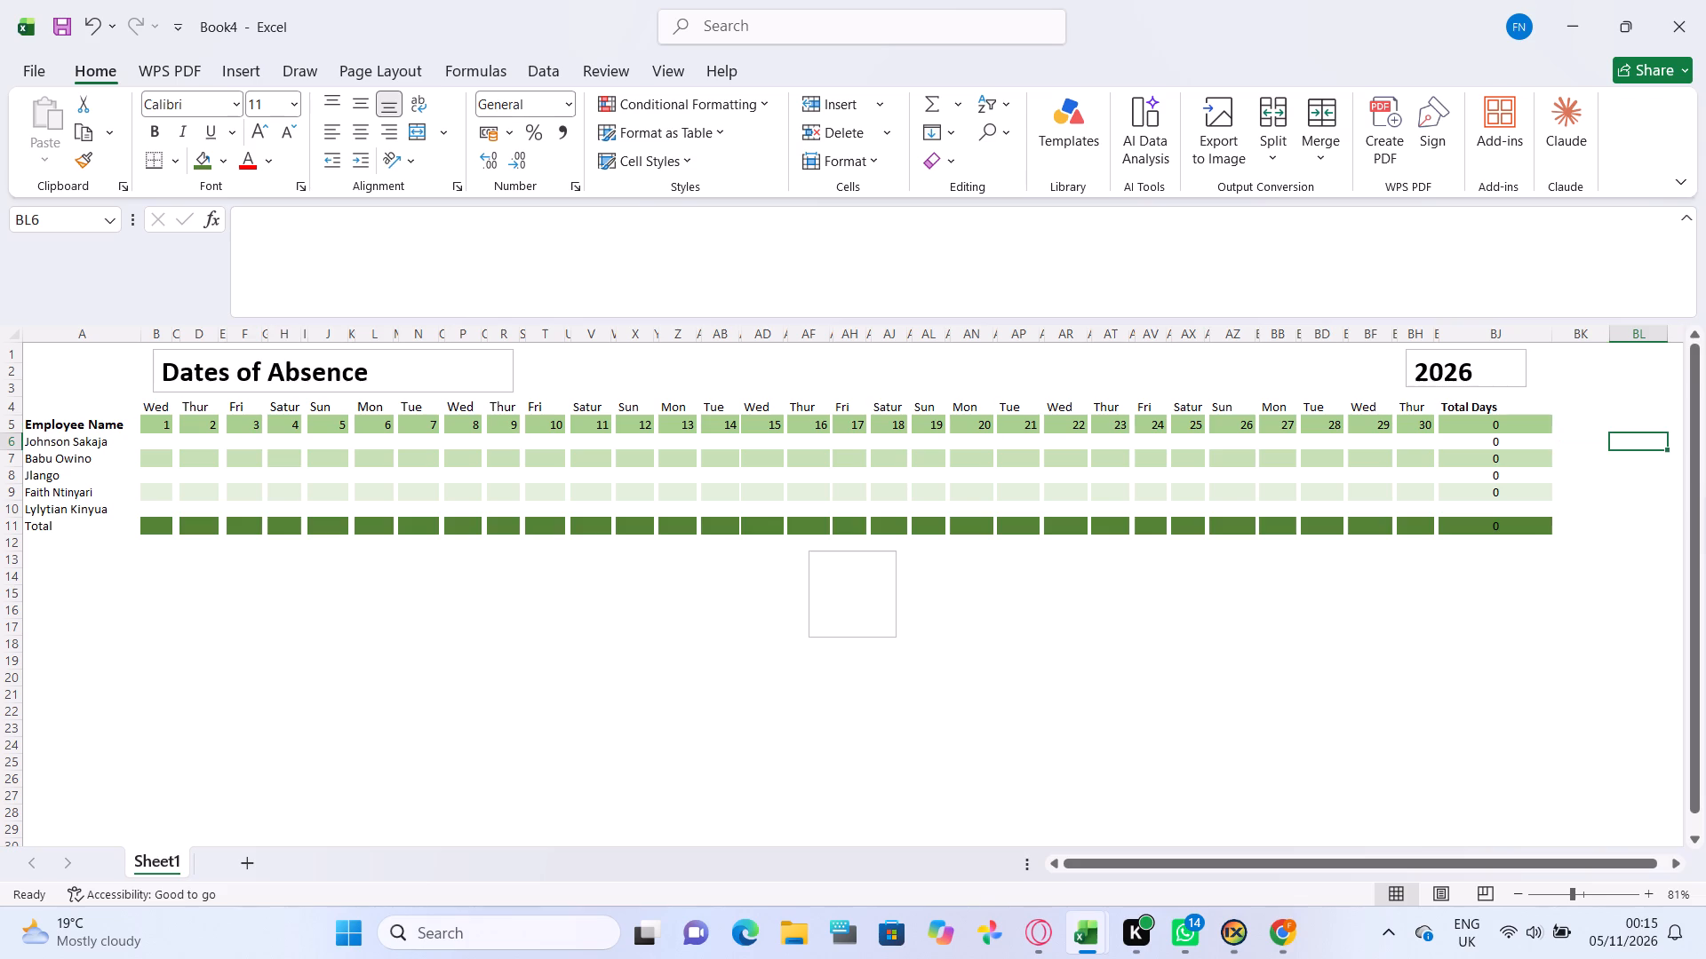